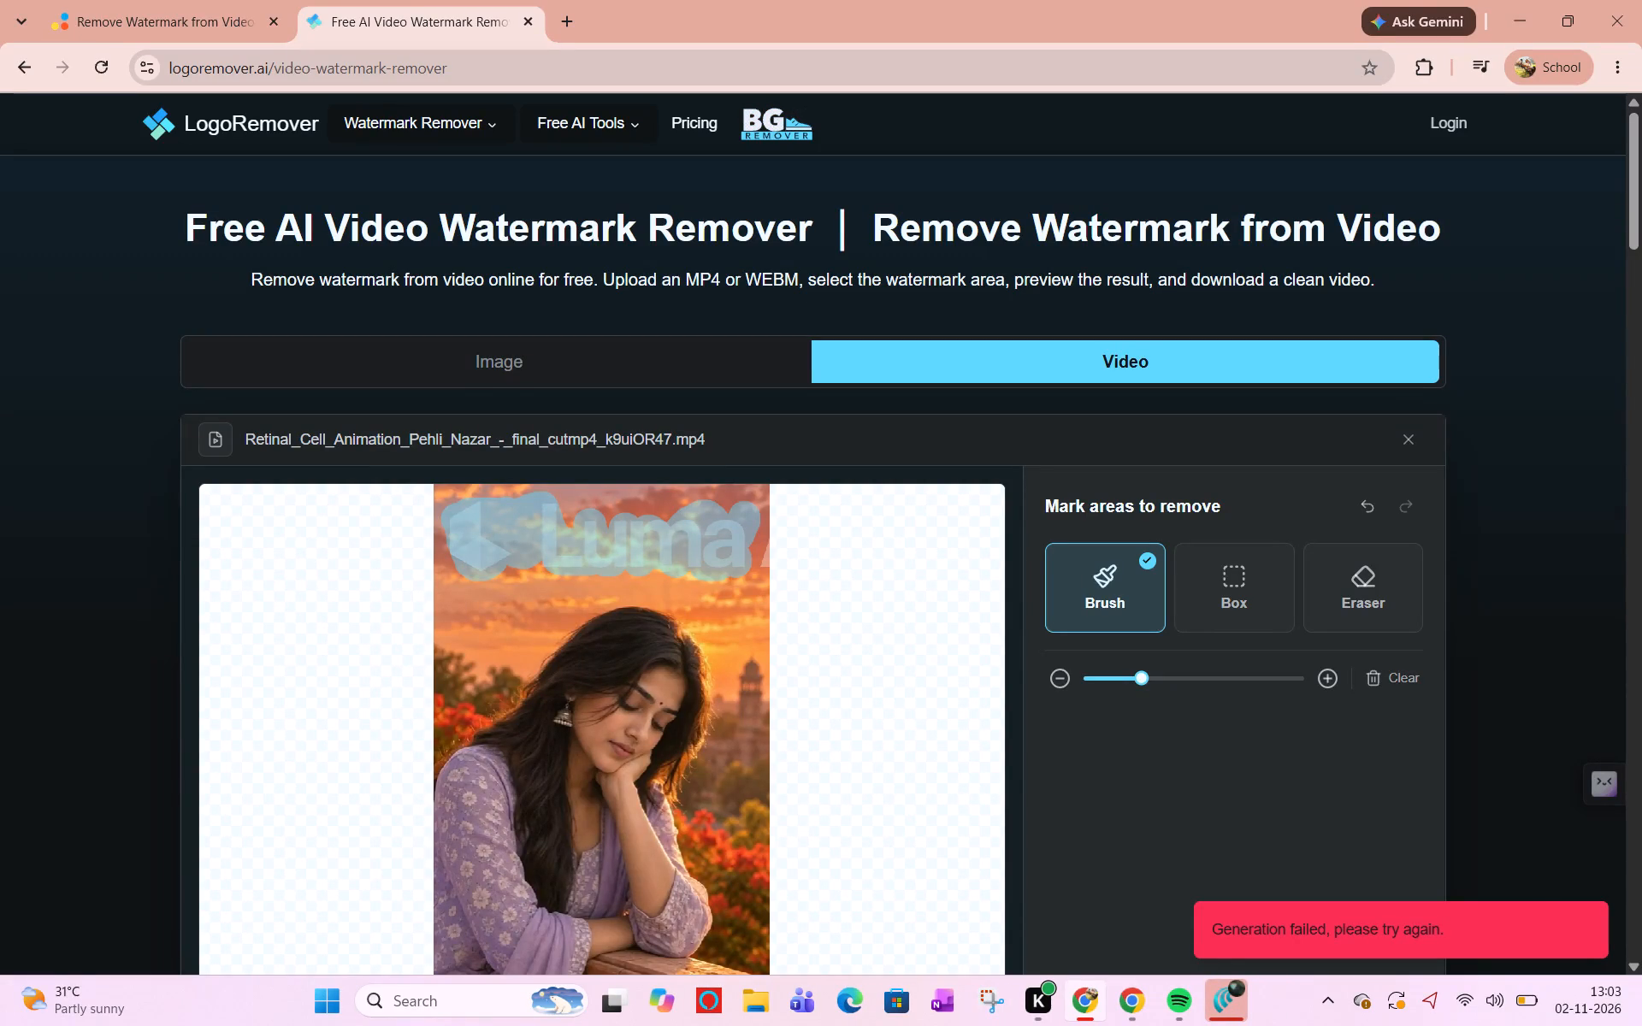
Rerun the watermark removal on the brushed areas of the Retinal_Cell_Animation_Pehli_Nazar video over its full 0 to 10 second range.
scroll(812, 770, down, 6)
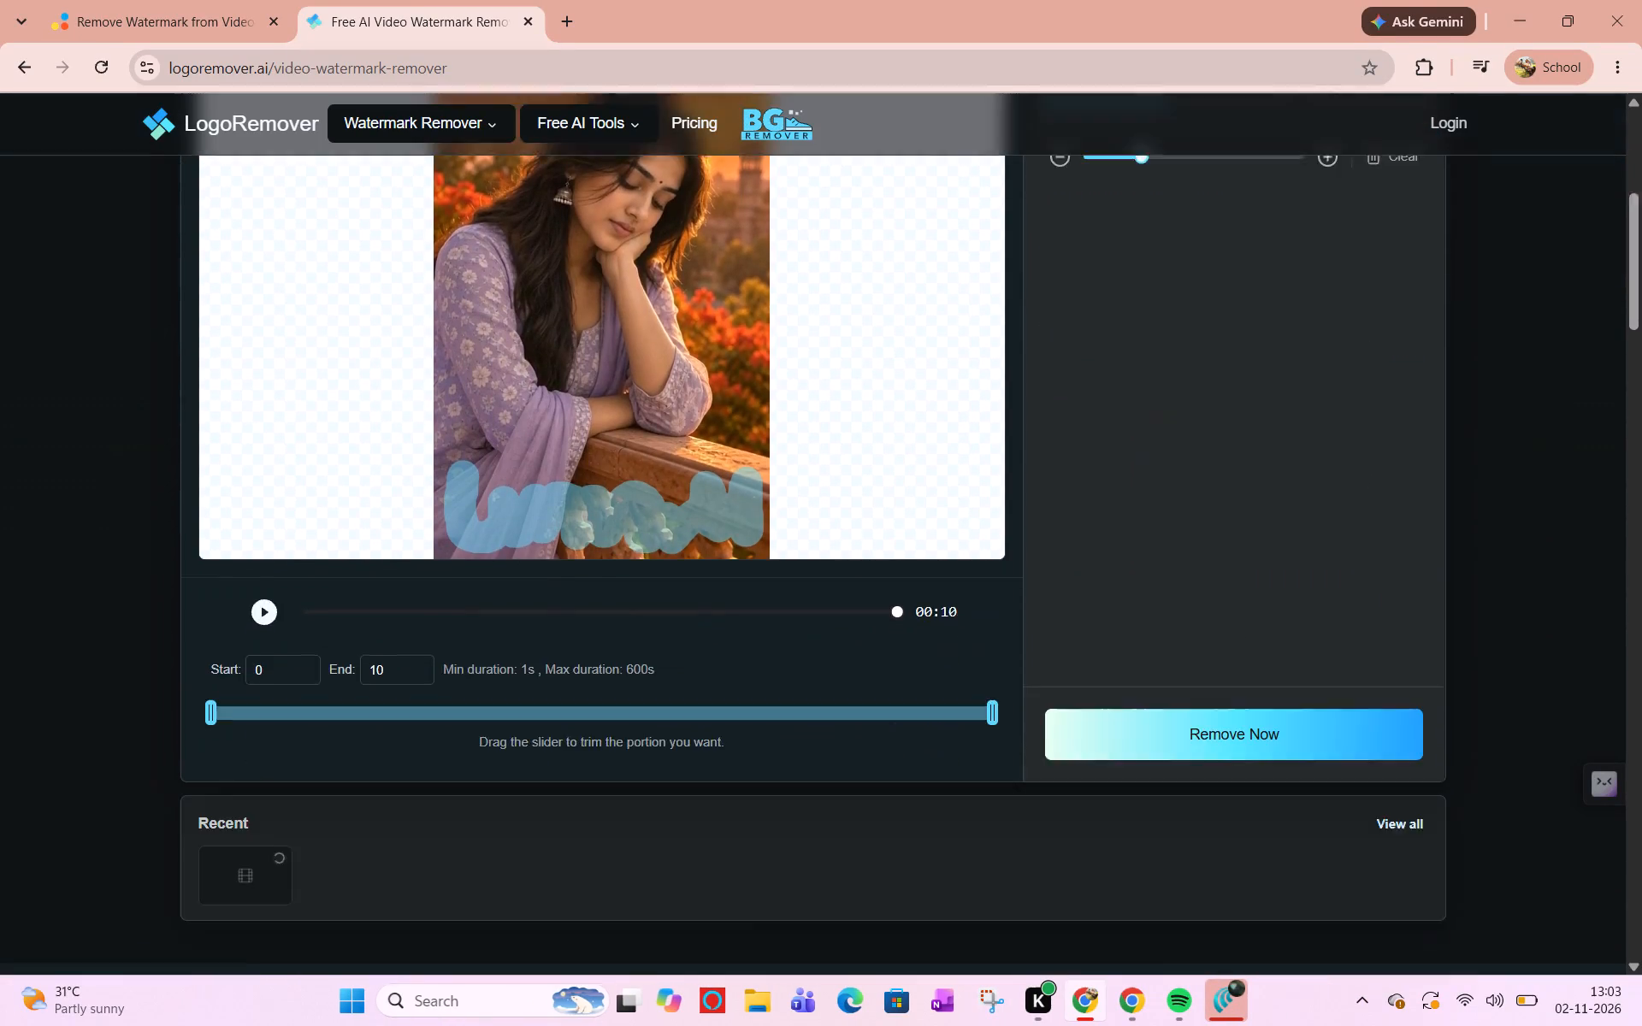
scroll(812, 770, down, 2)
scroll(812, 770, up, 7)
scroll(812, 770, down, 3)
scroll(812, 770, up, 1)
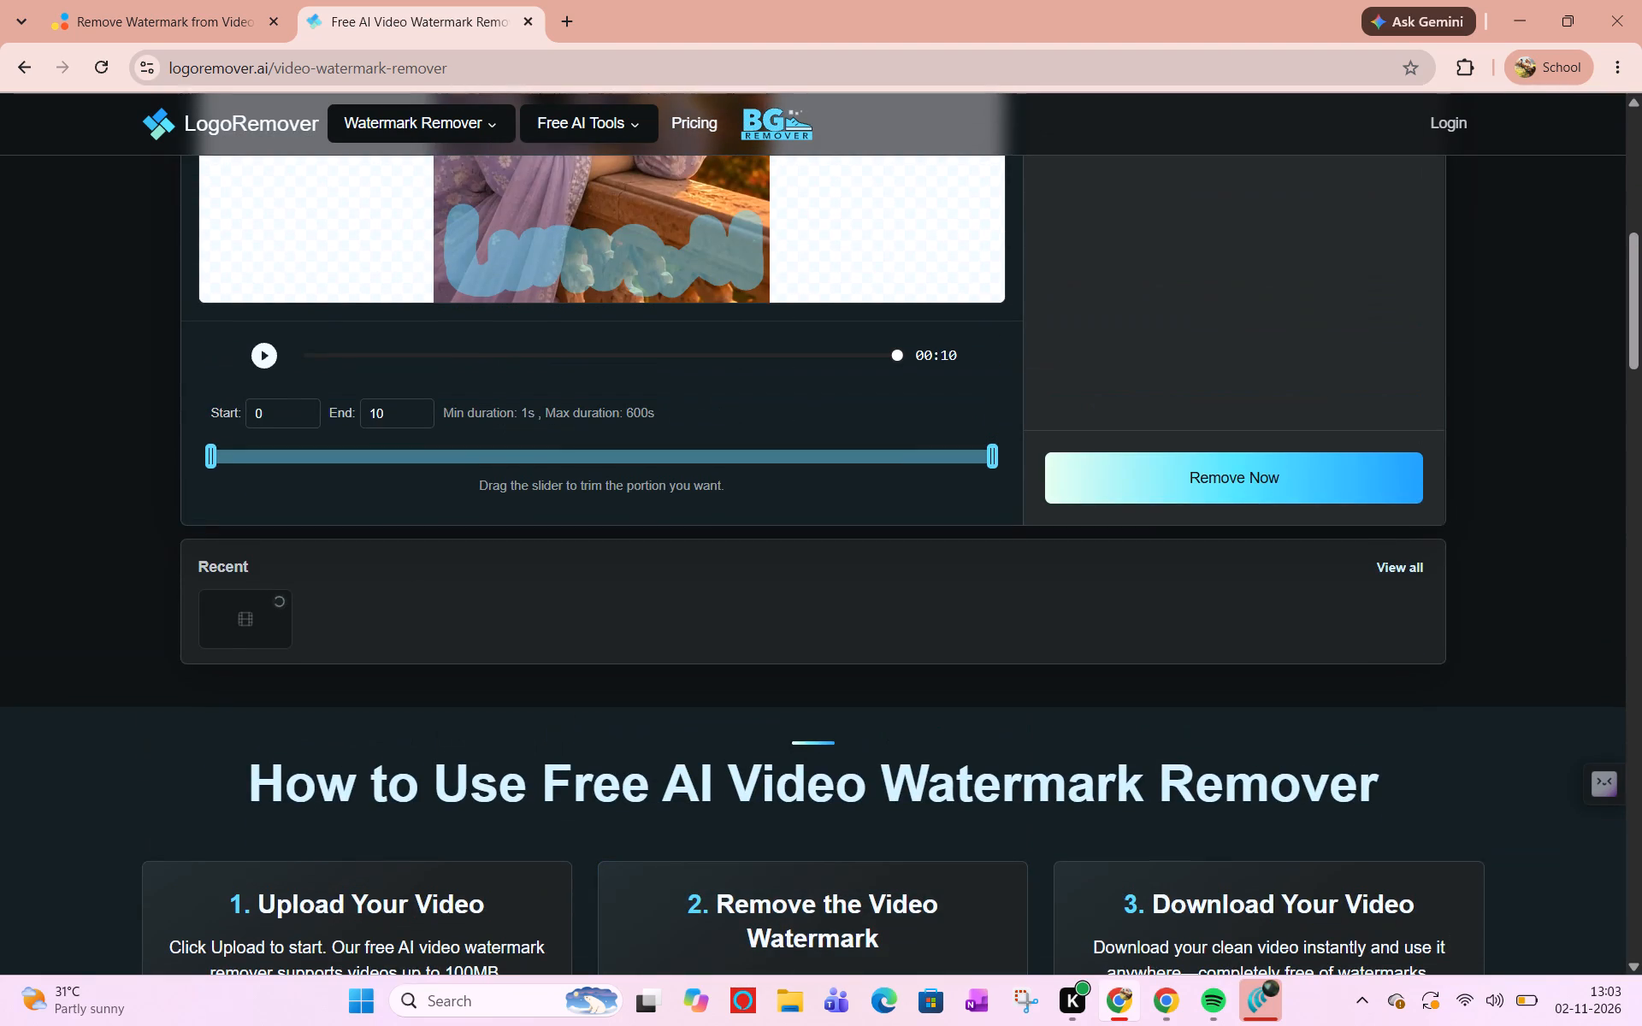
click(1145, 496)
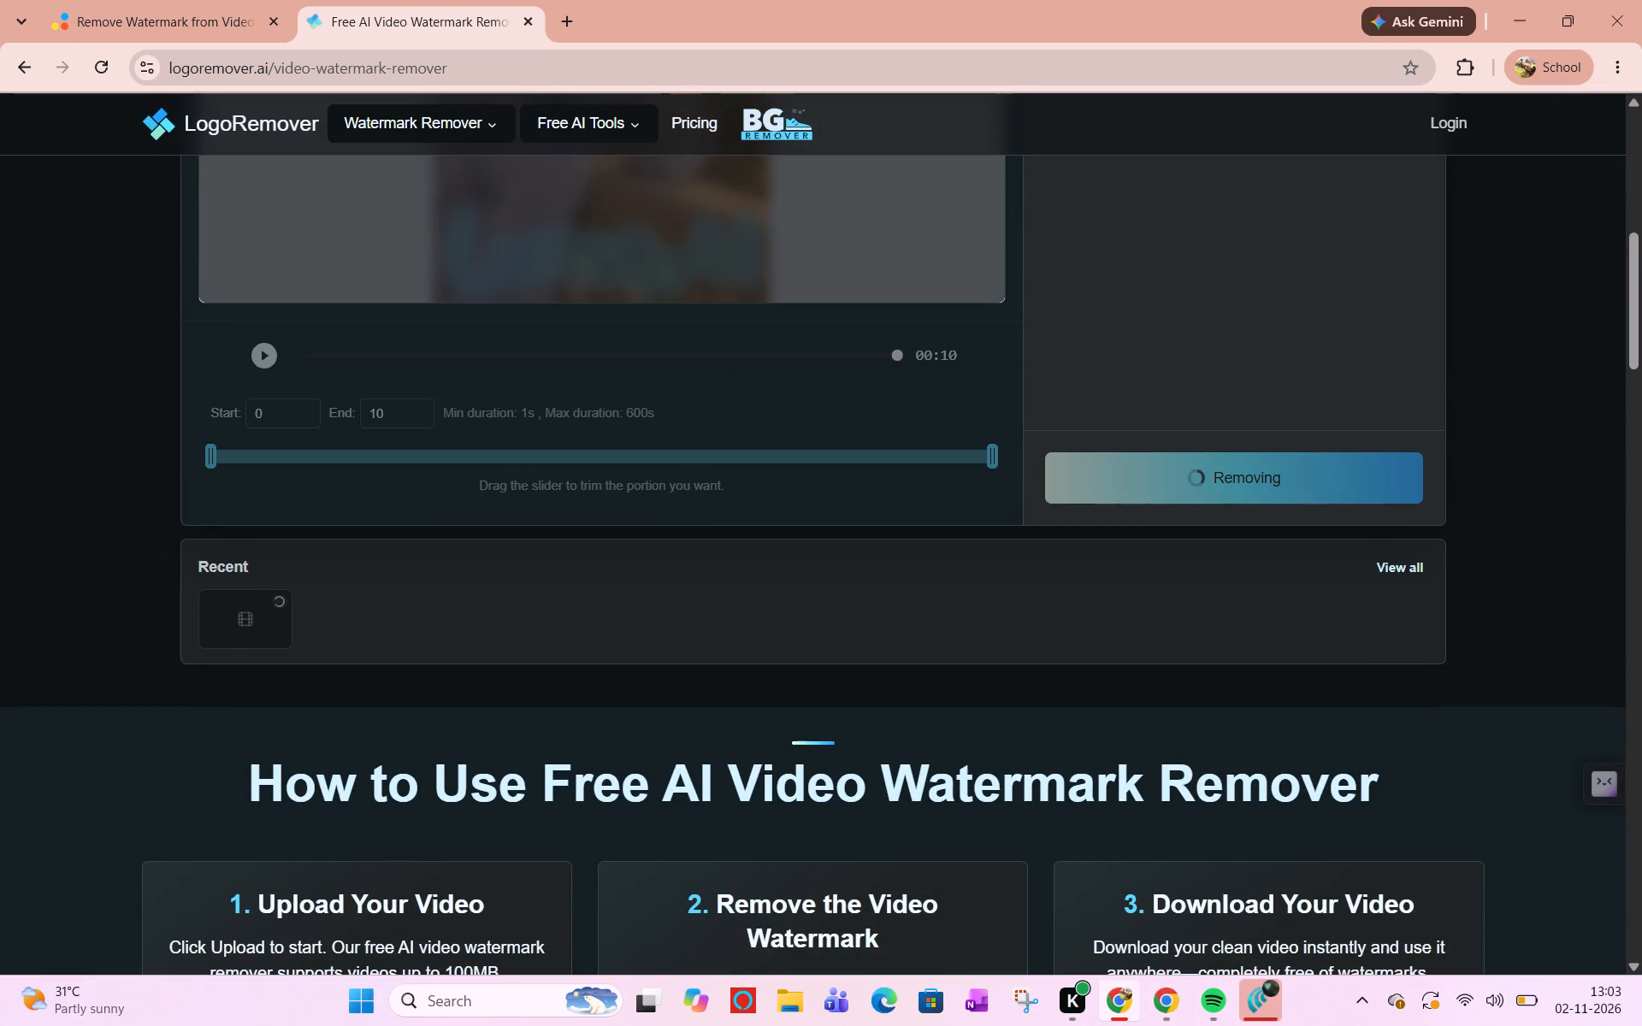
Check the progress of the video's removal task and look through the tool page's instructions and feature sections.
scroll(1097, 615, up, 4)
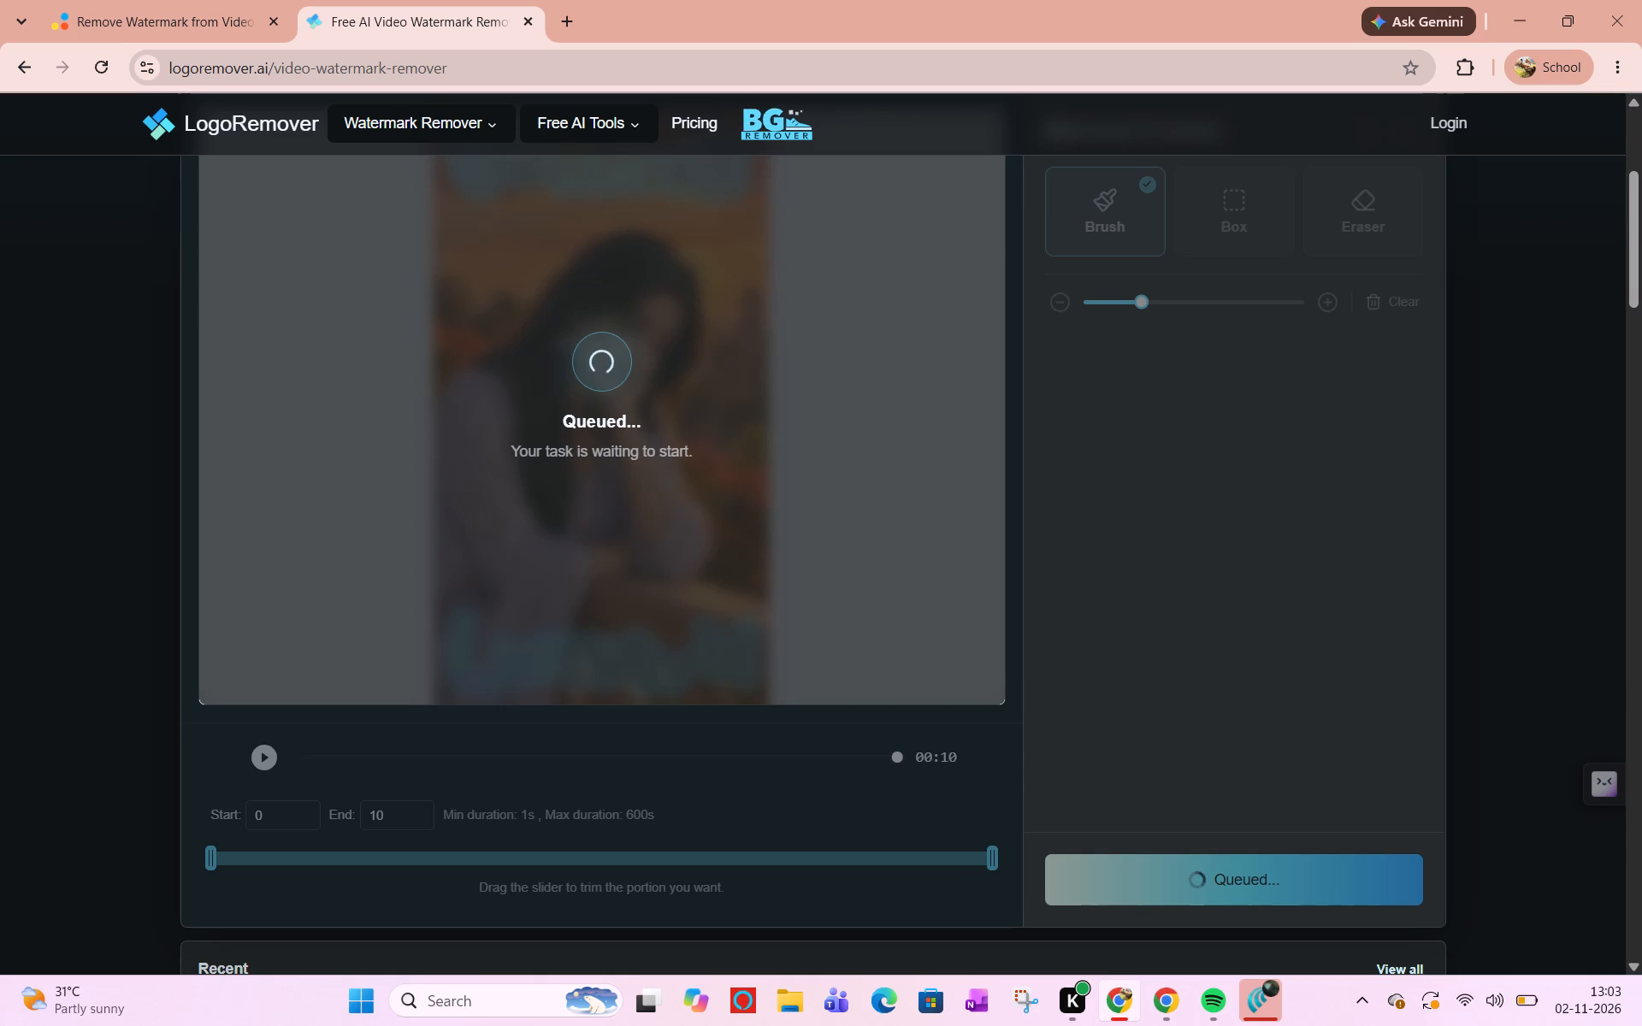
scroll(1097, 615, down, 4)
scroll(1200, 557, down, 3)
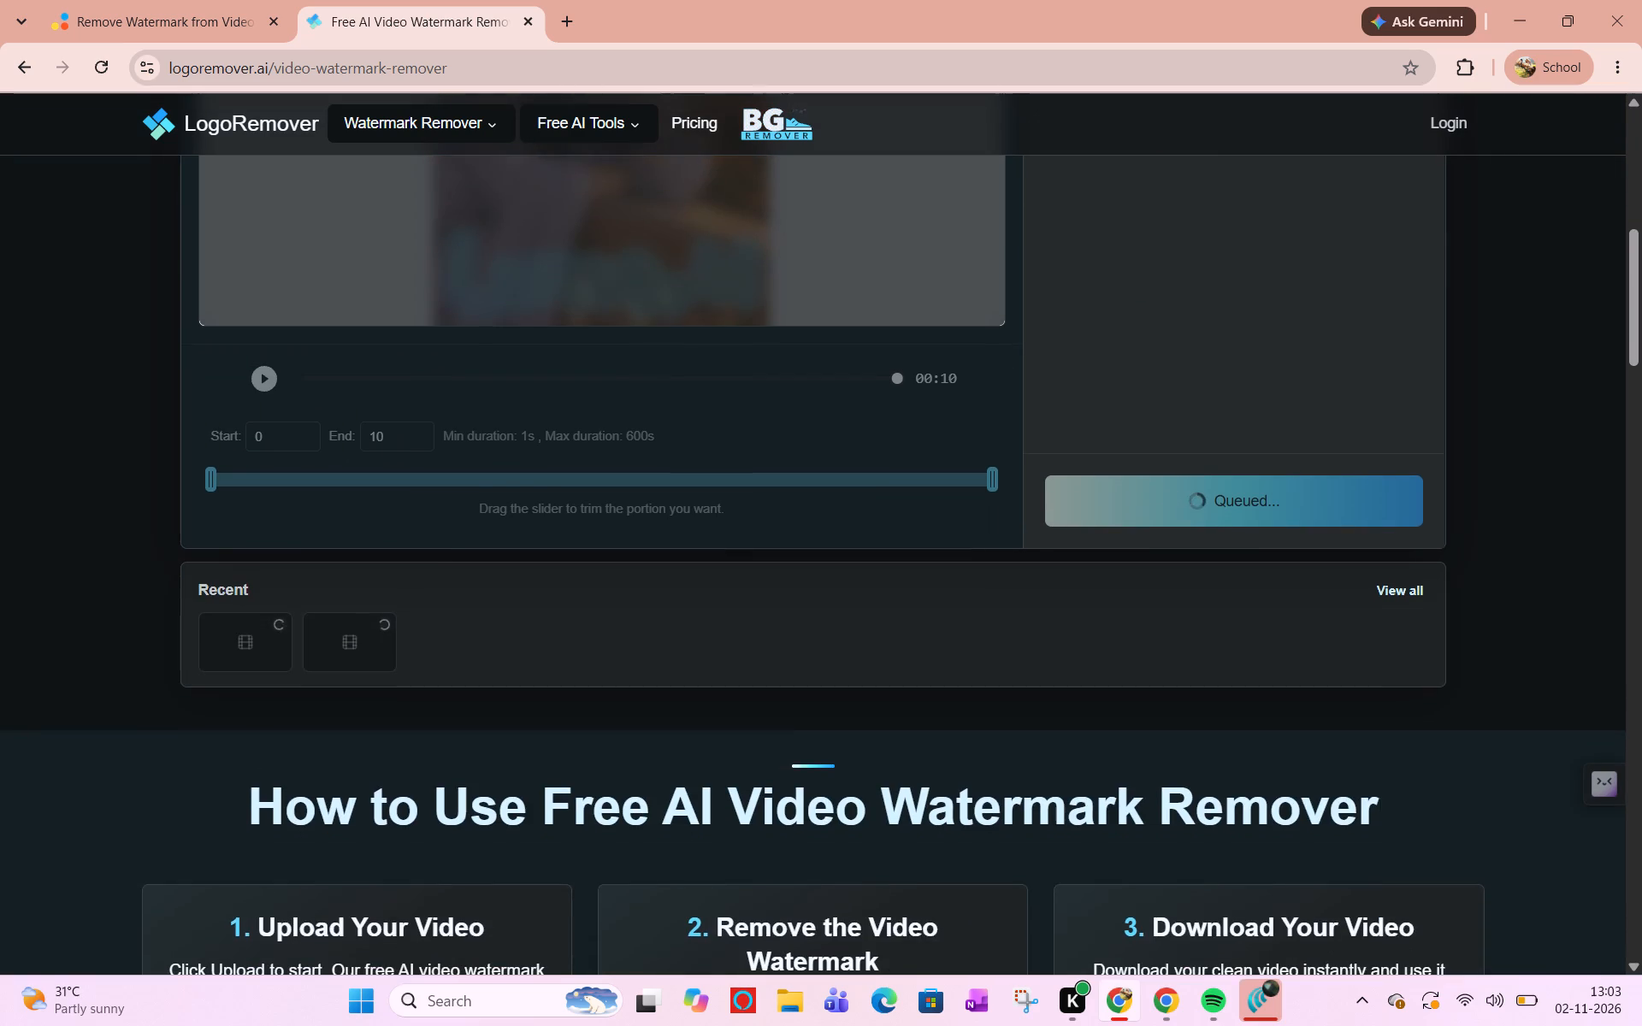
scroll(1106, 428, down, 4)
scroll(1106, 428, up, 2)
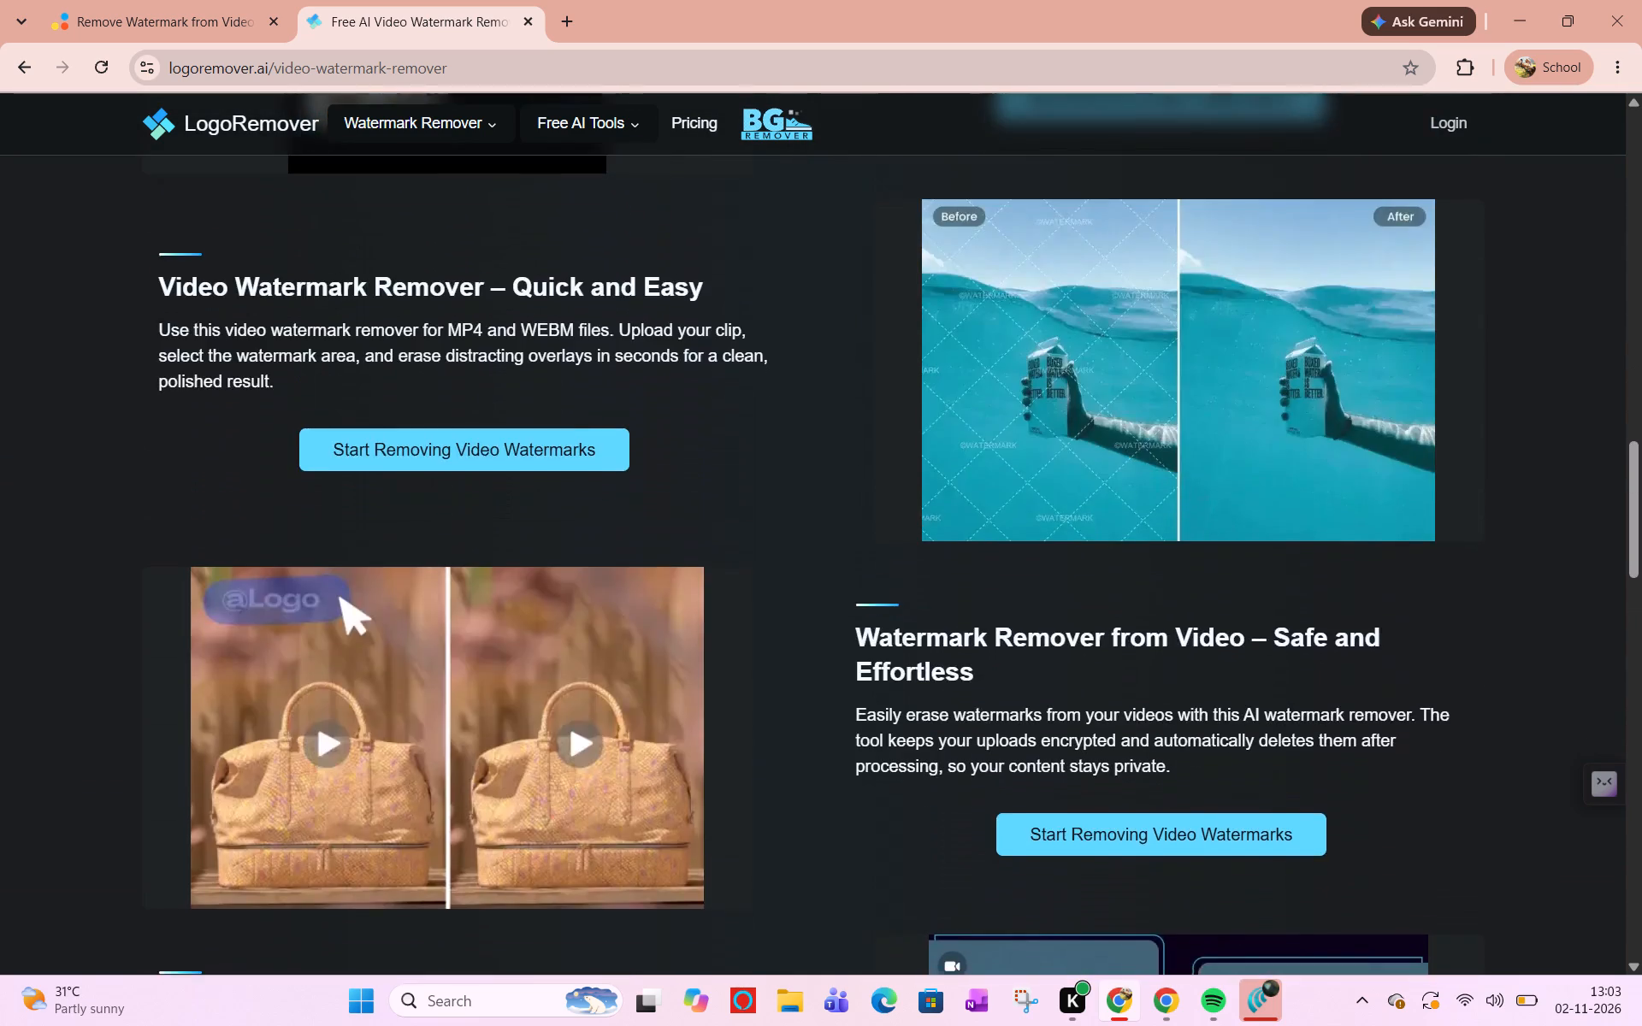
scroll(1106, 428, up, 2)
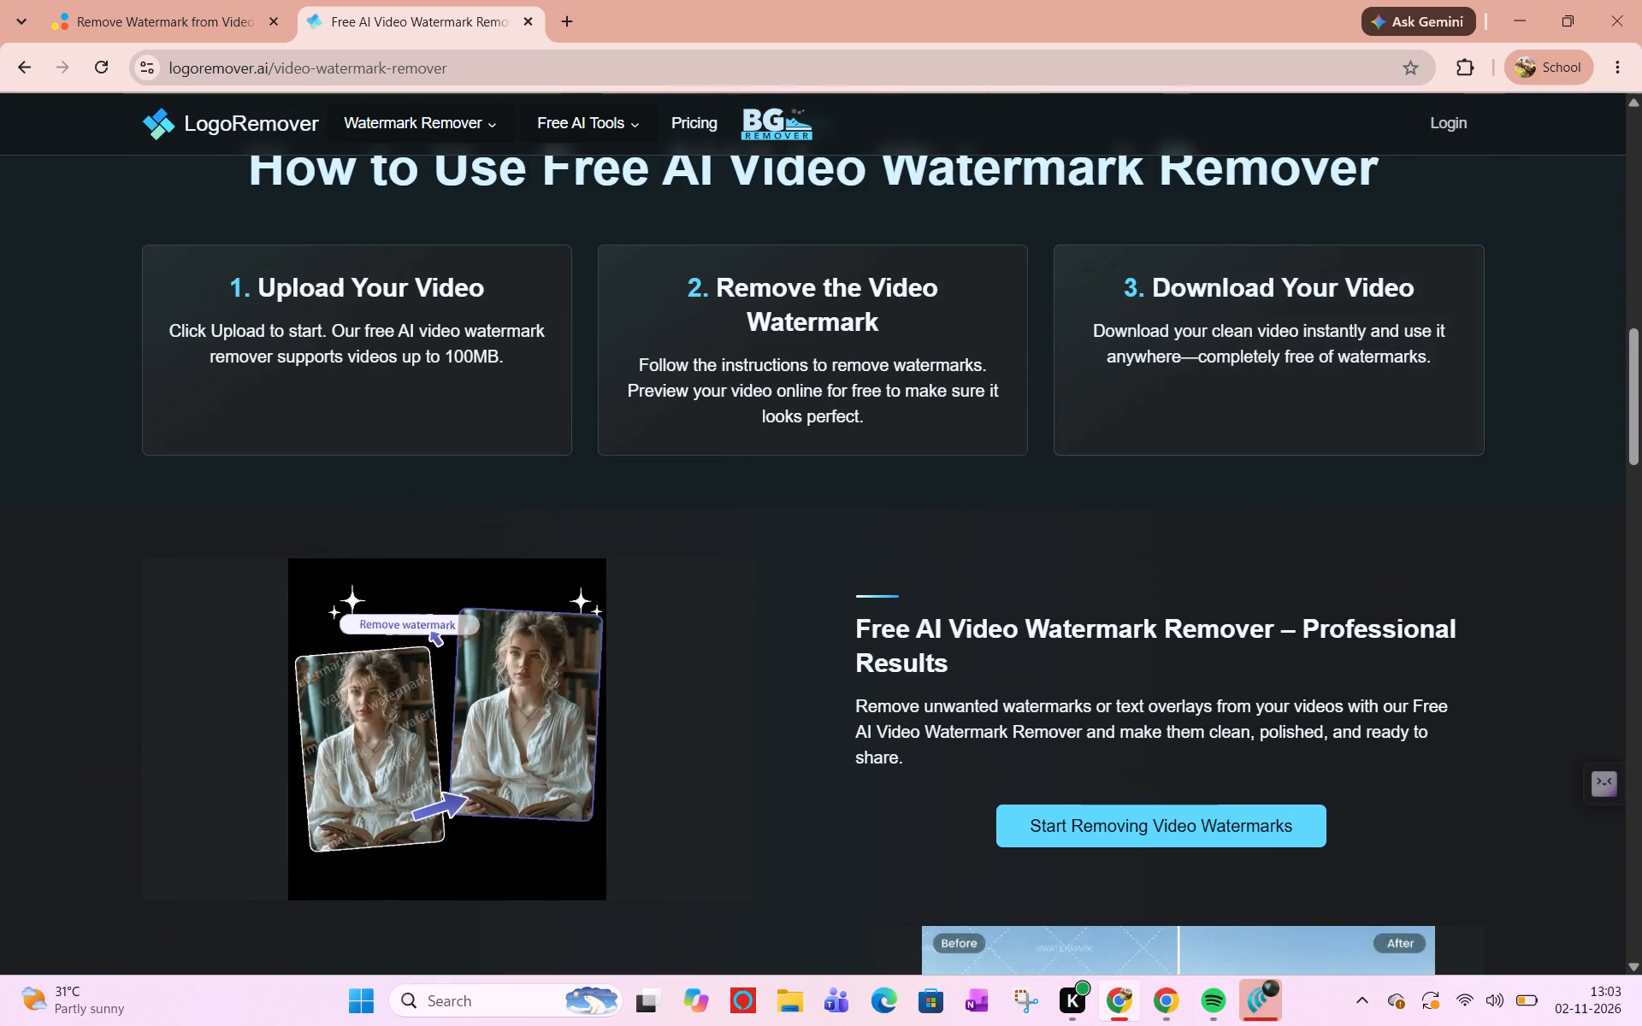
click(1123, 824)
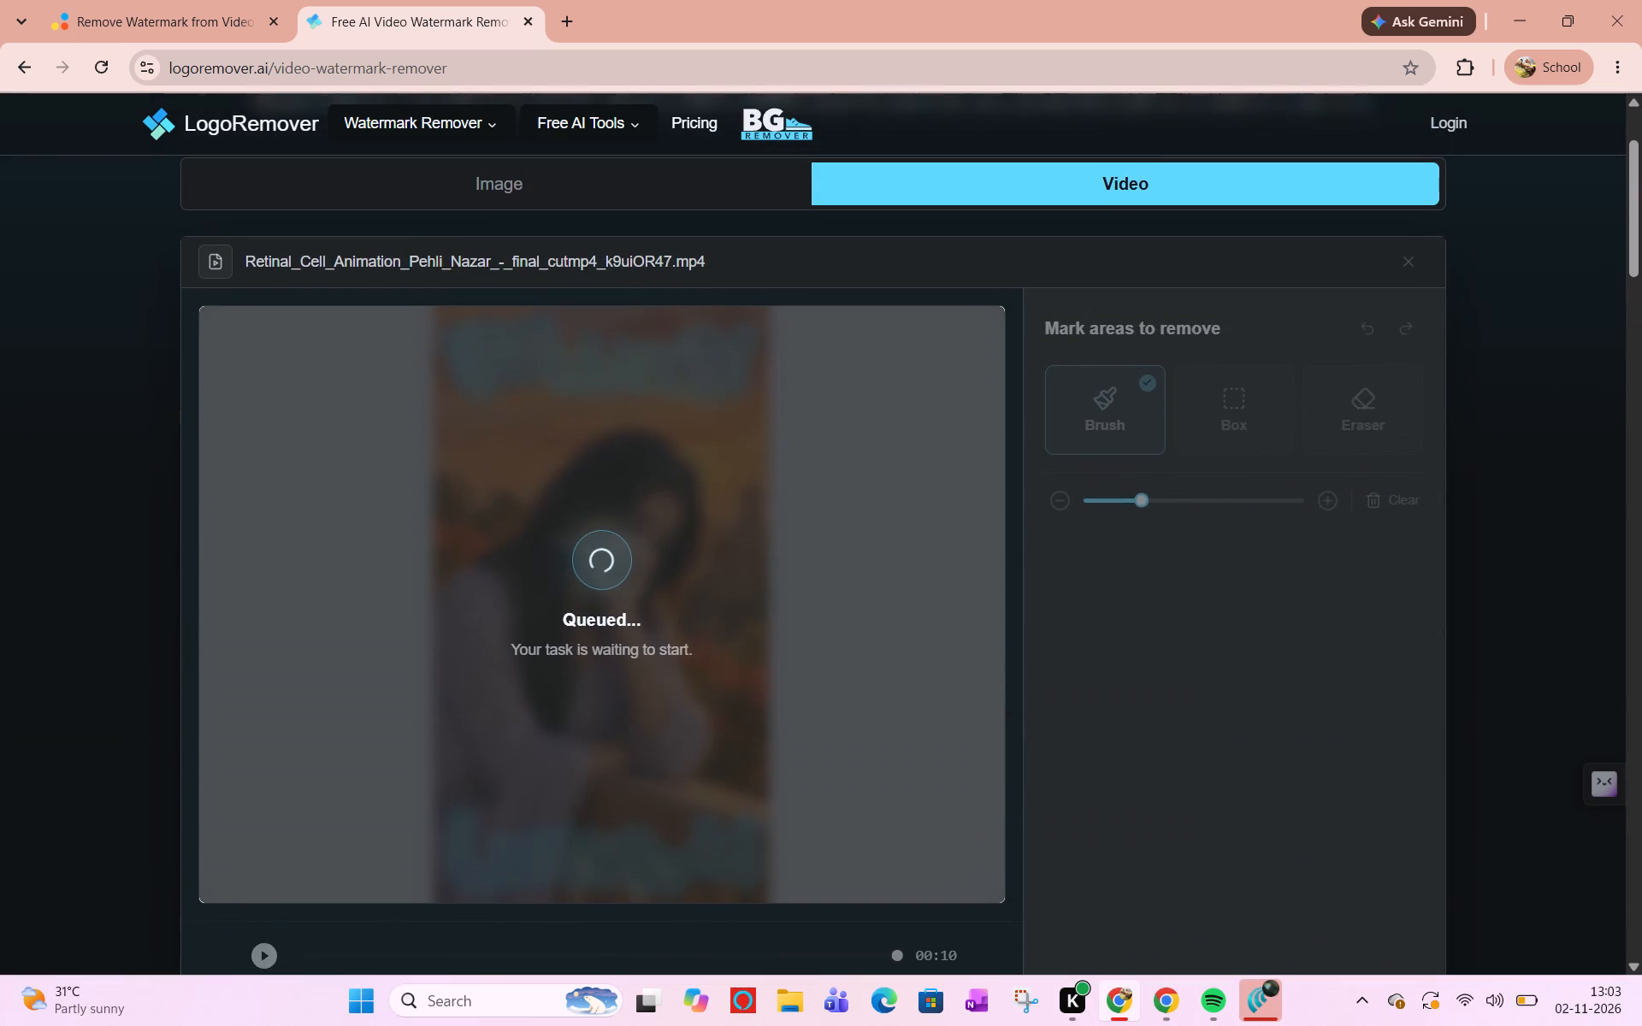
scroll(1123, 824, down, 1)
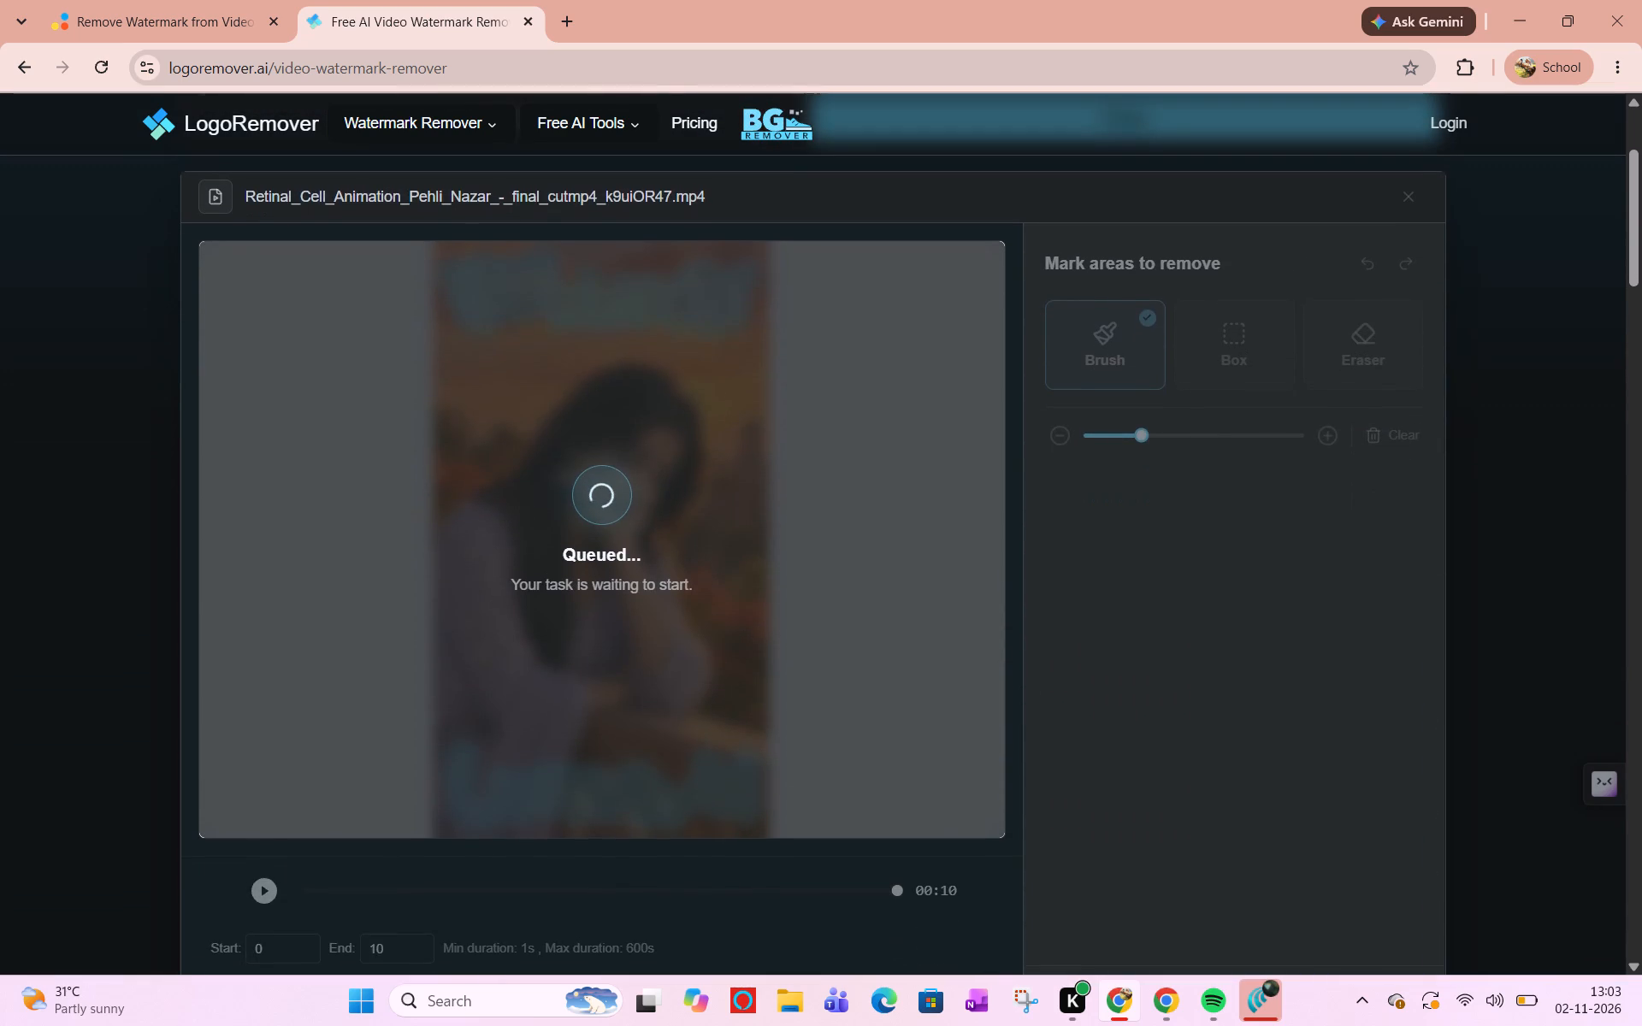
scroll(1123, 824, down, 3)
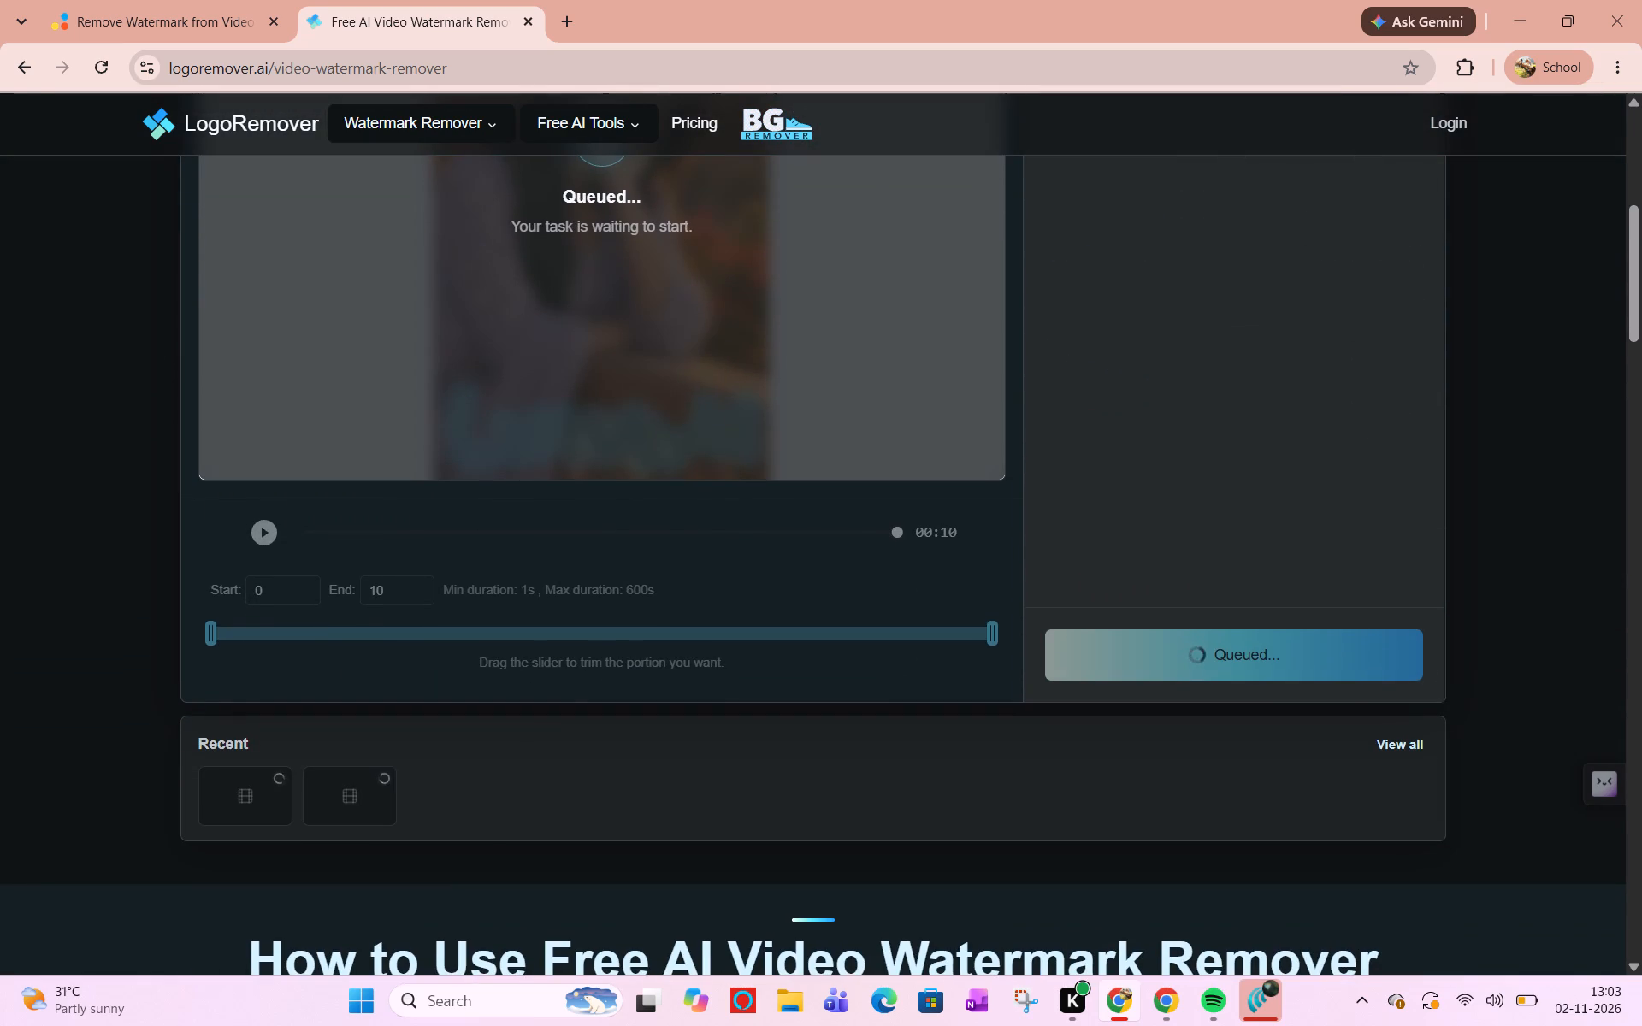
Review the full task history and try to open the recent video watermark removal tasks.
click(1416, 735)
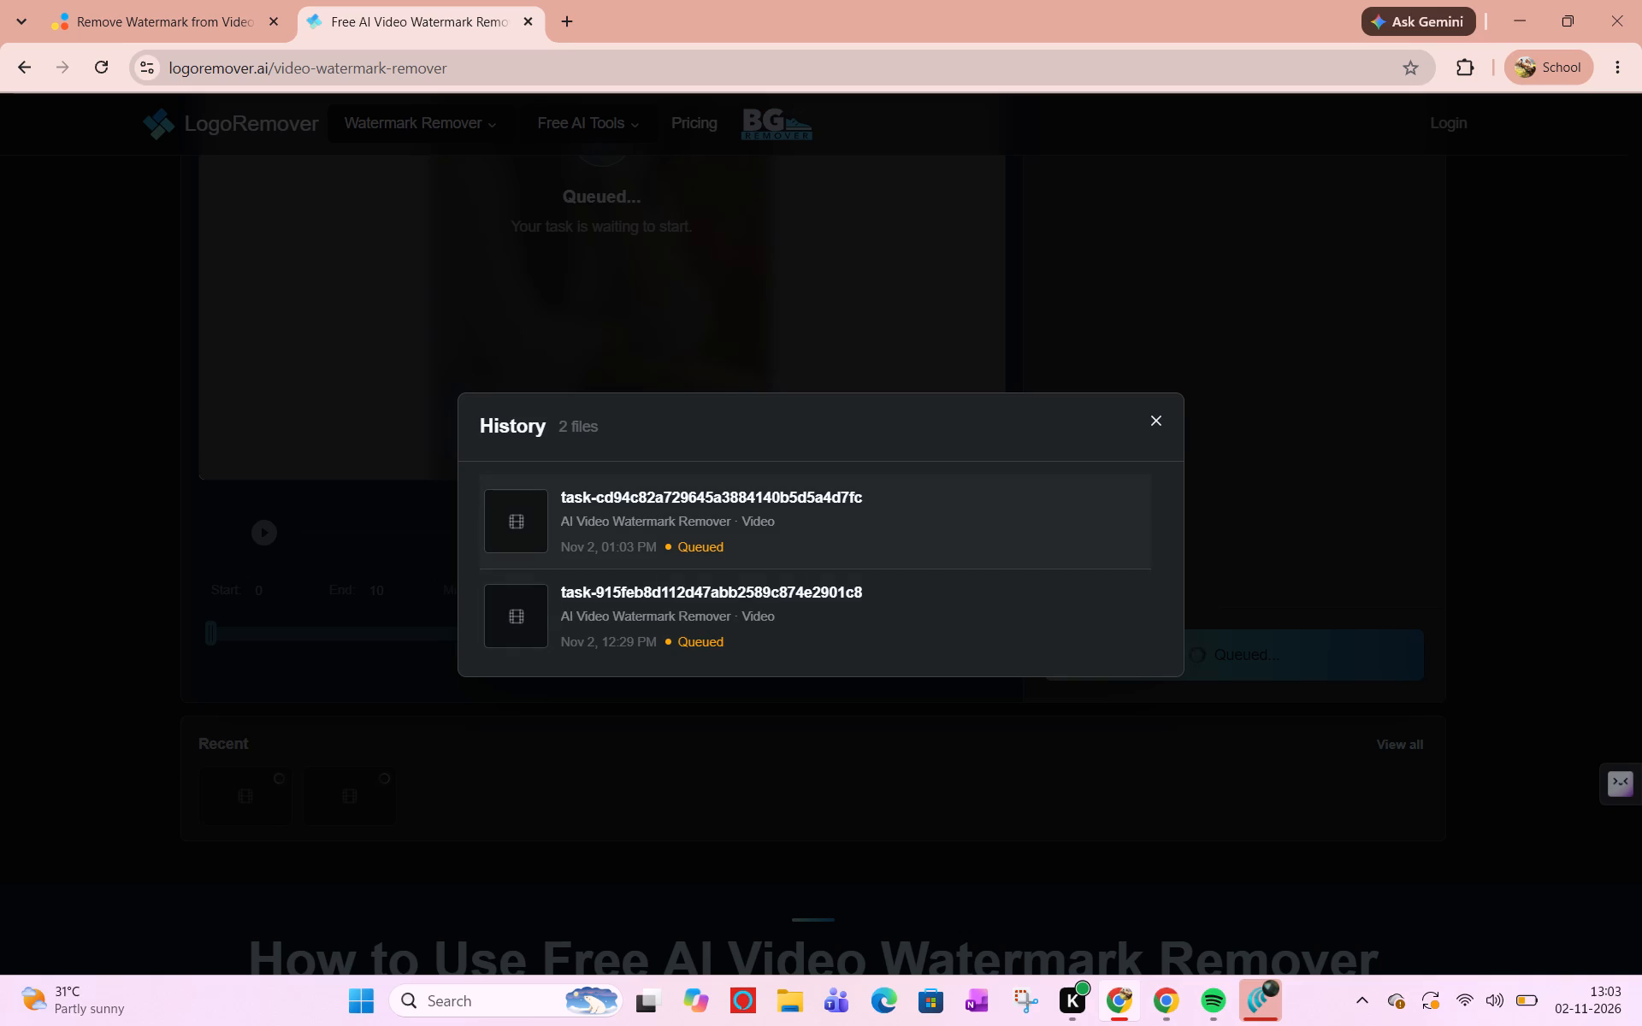
click(830, 512)
click(1161, 416)
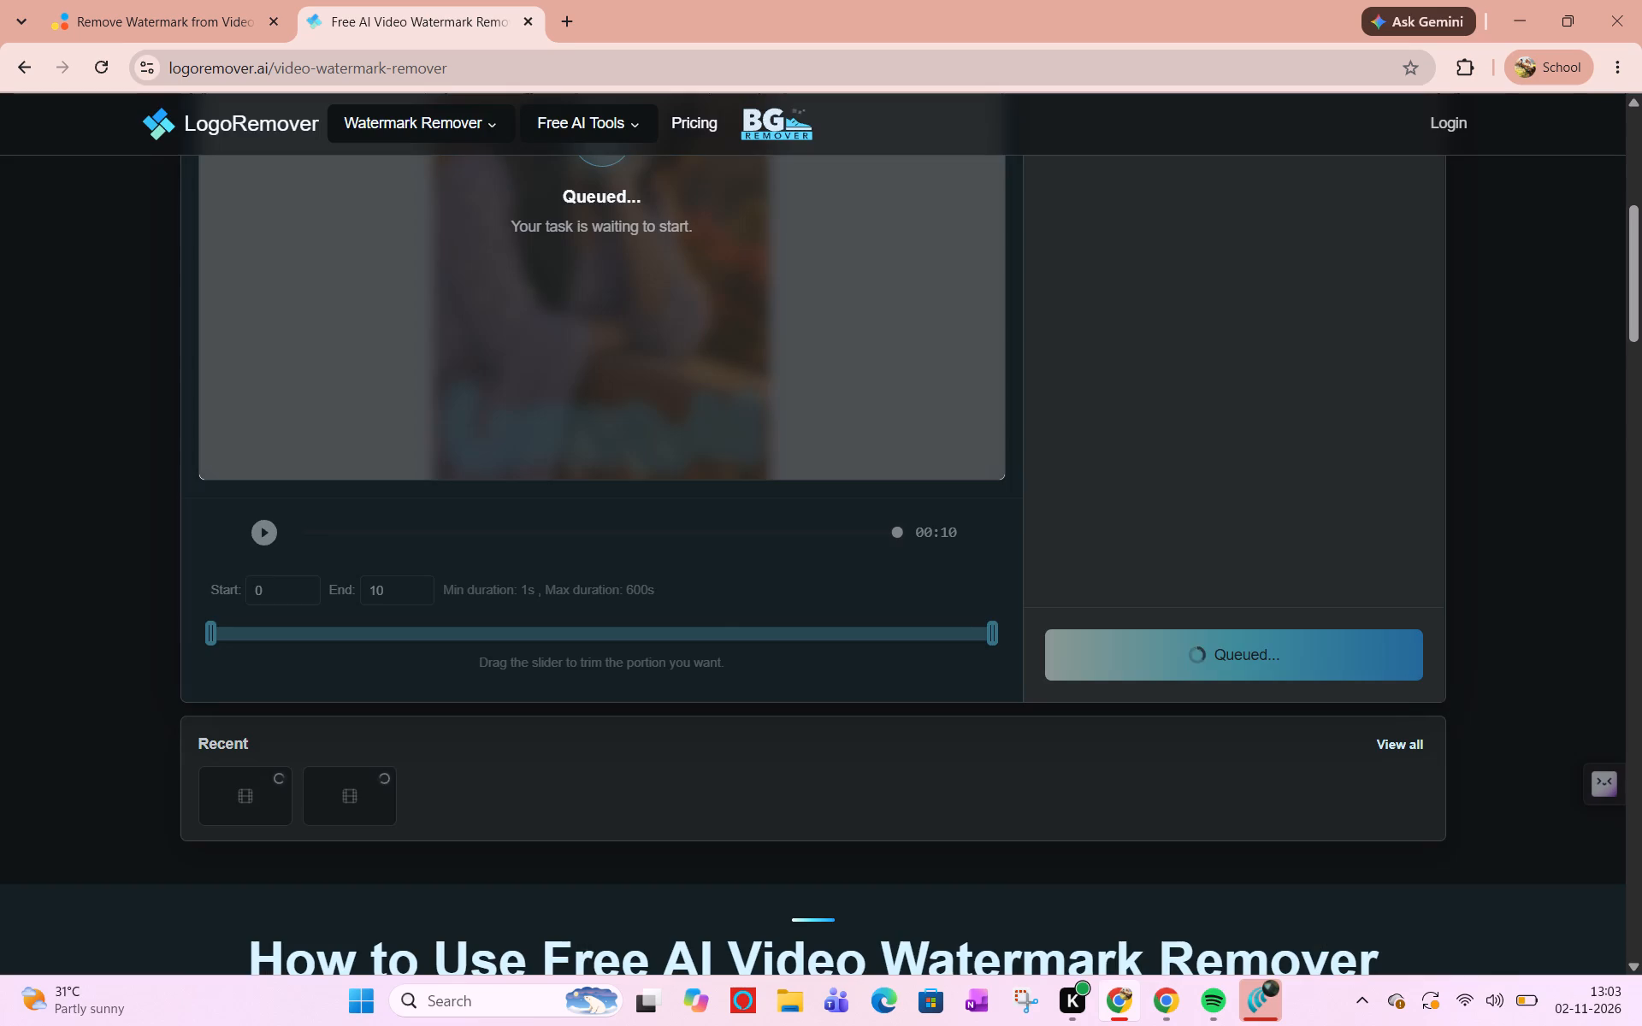
click(1216, 635)
scroll(709, 615, right, 1)
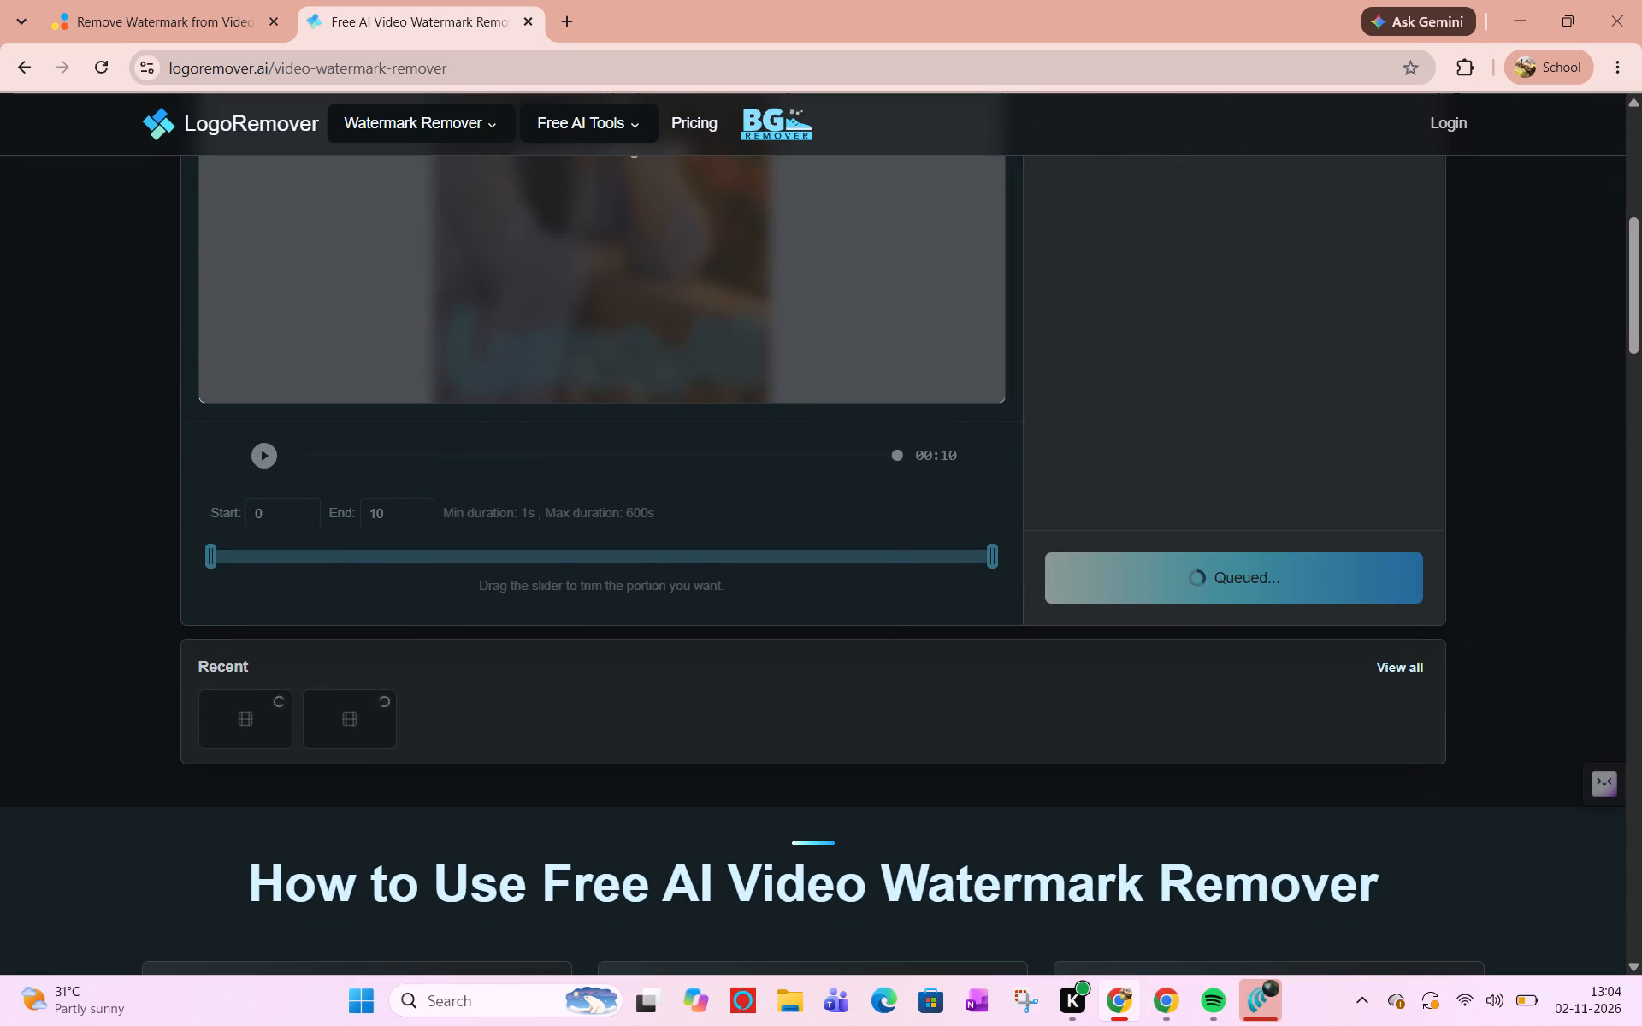
click(322, 712)
double_click(322, 712)
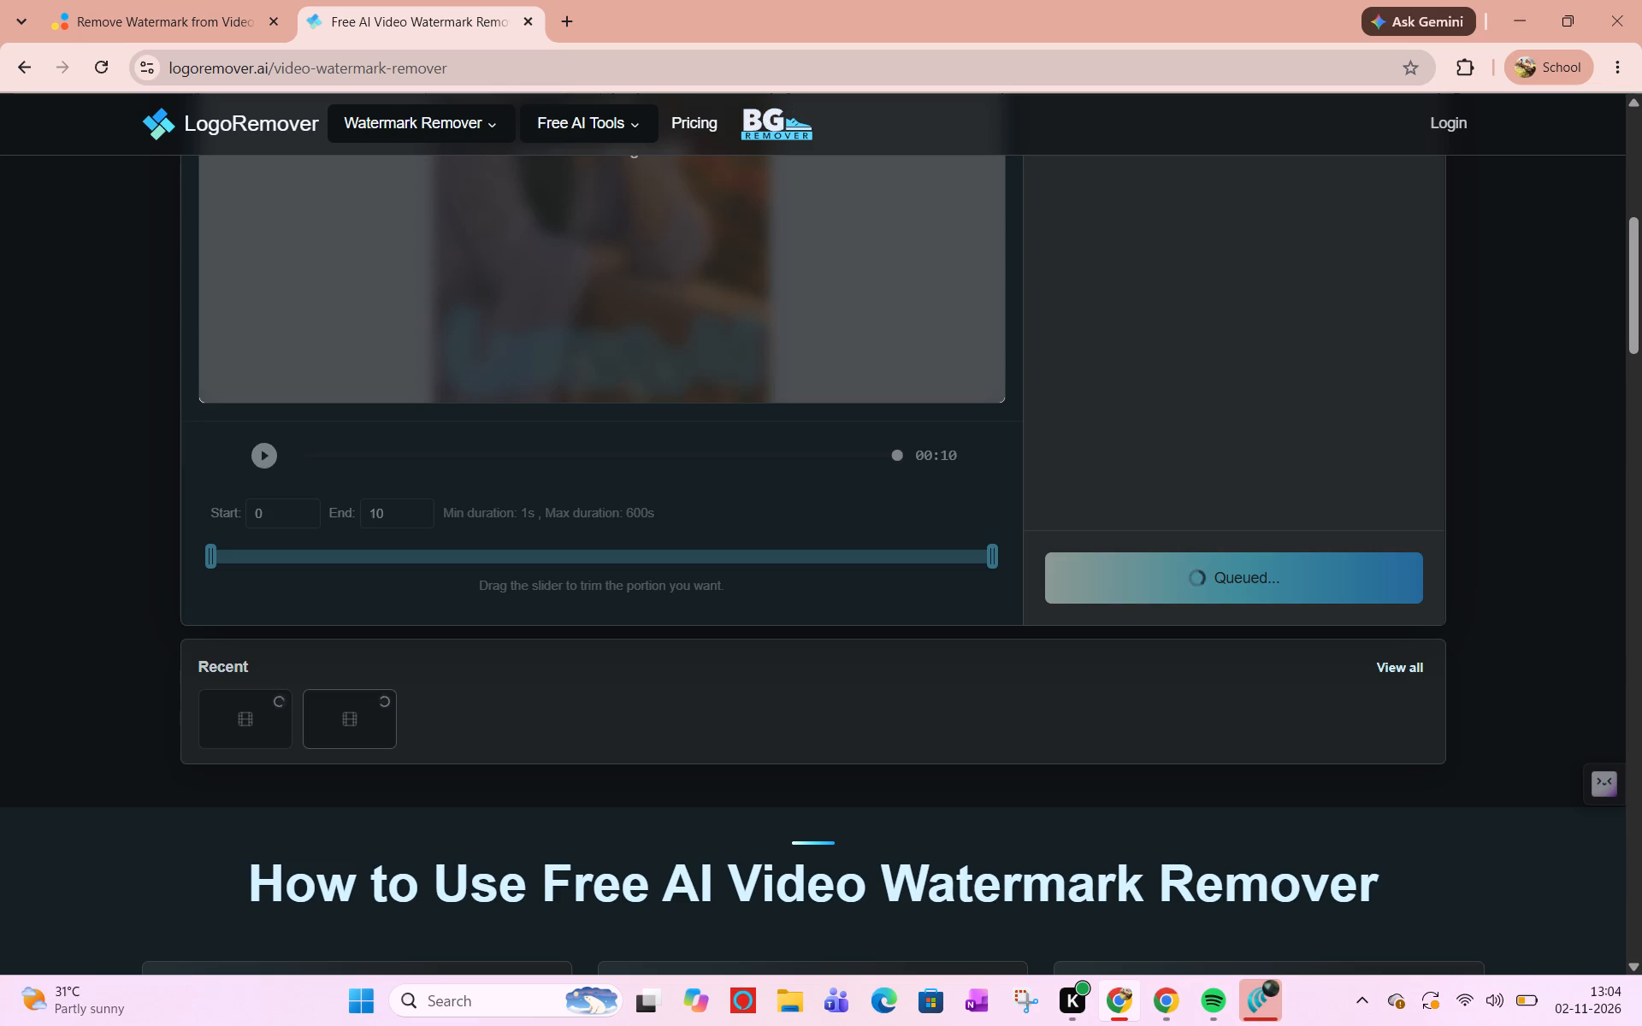
click(1415, 669)
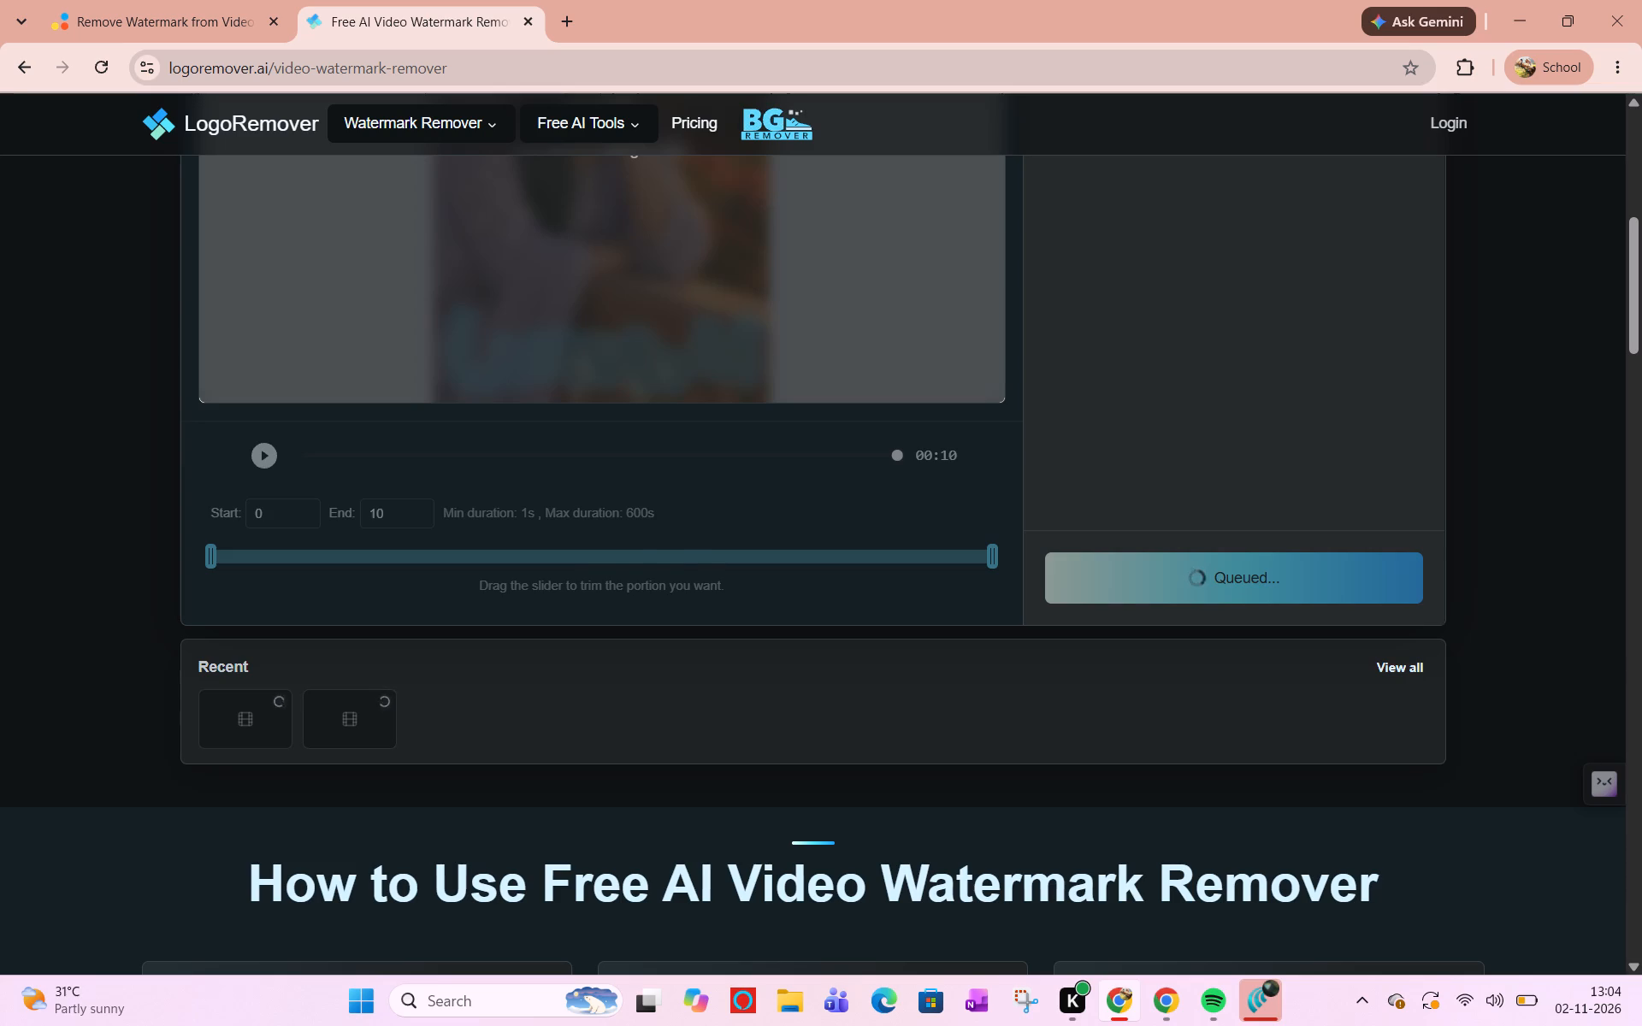
click(1001, 517)
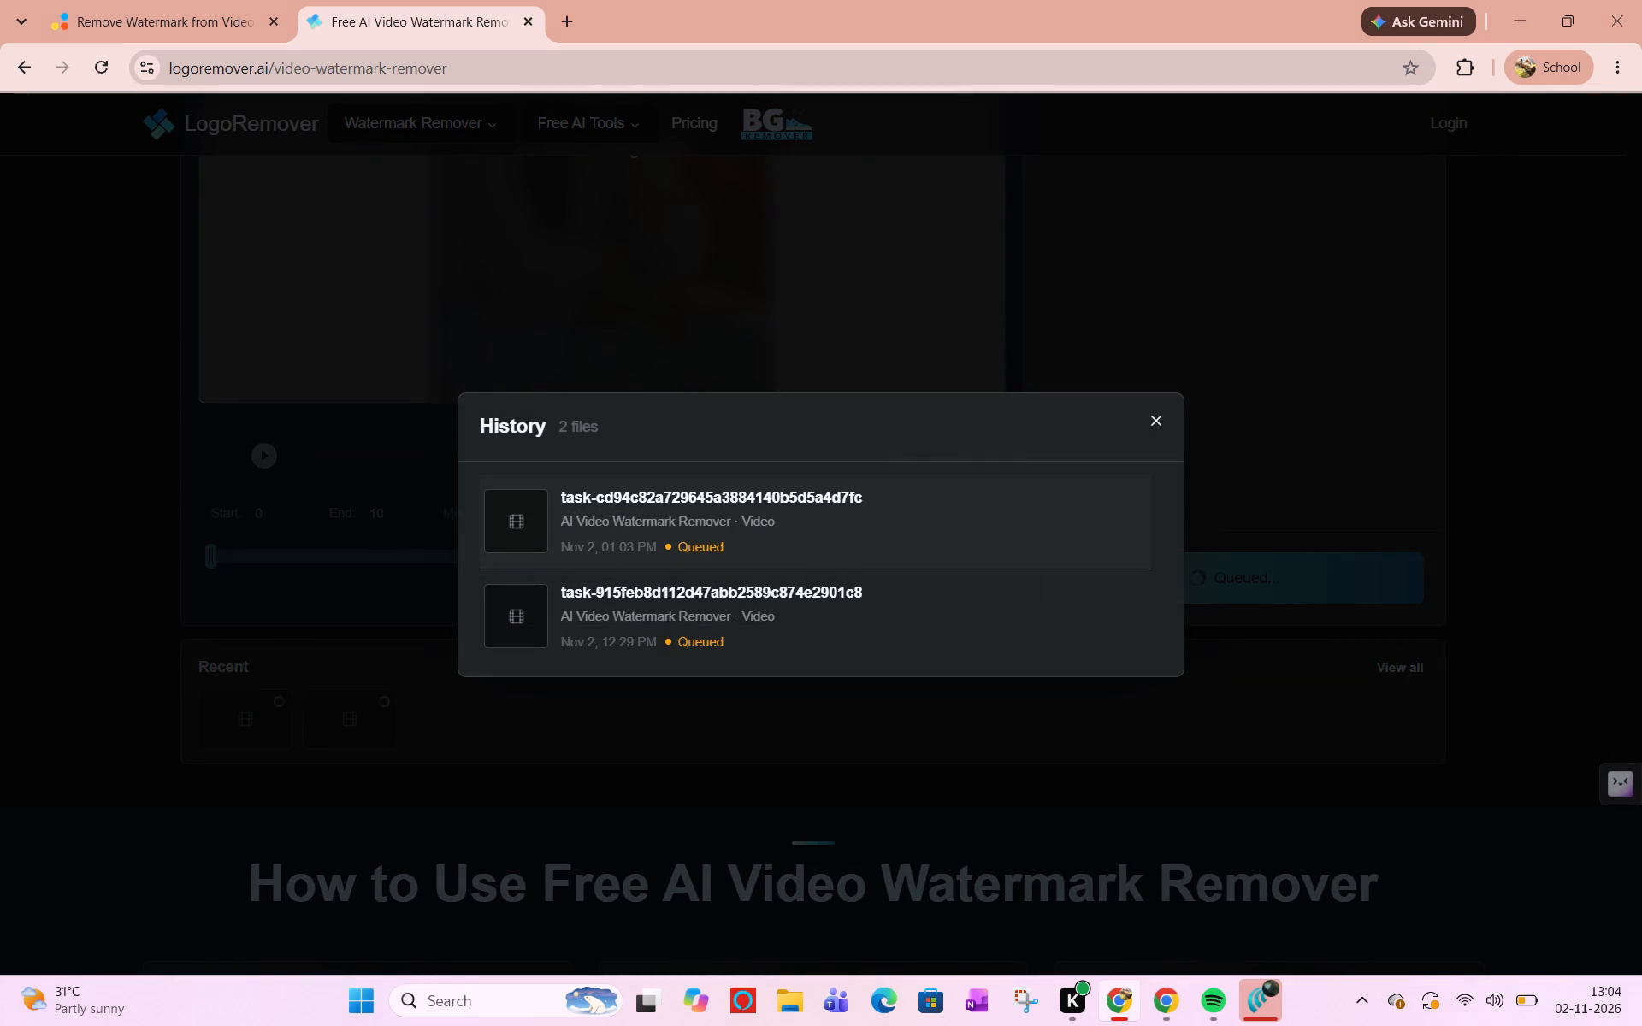
click(918, 538)
click(518, 509)
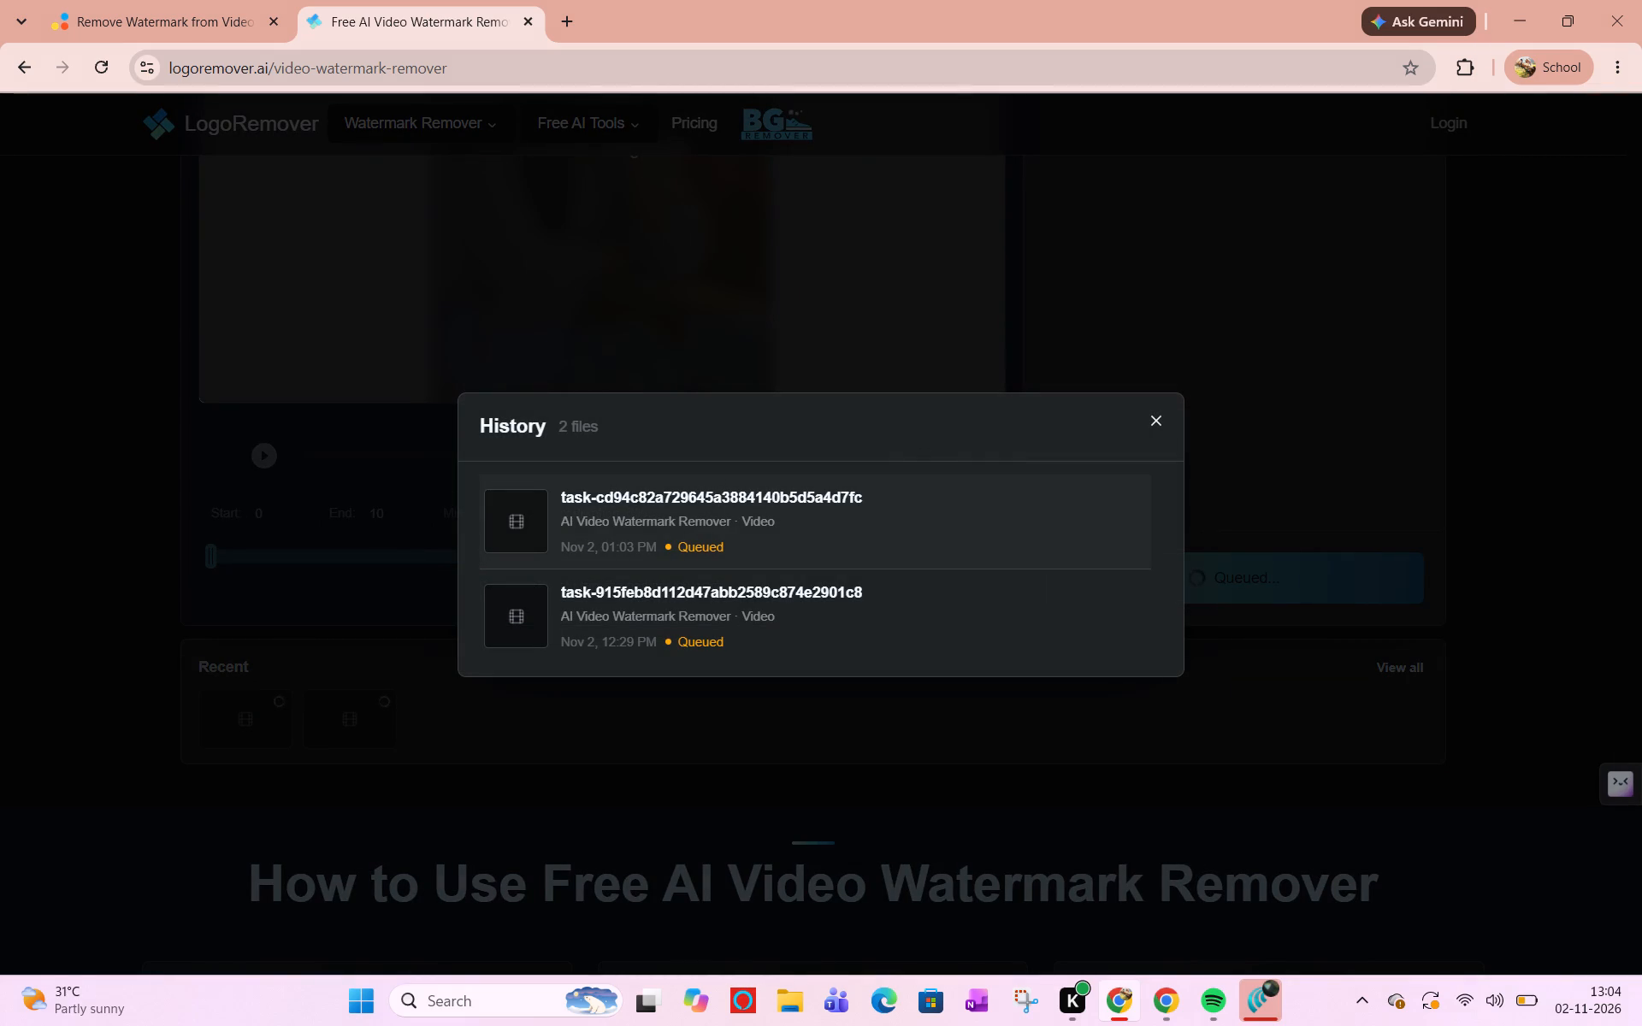
click(518, 509)
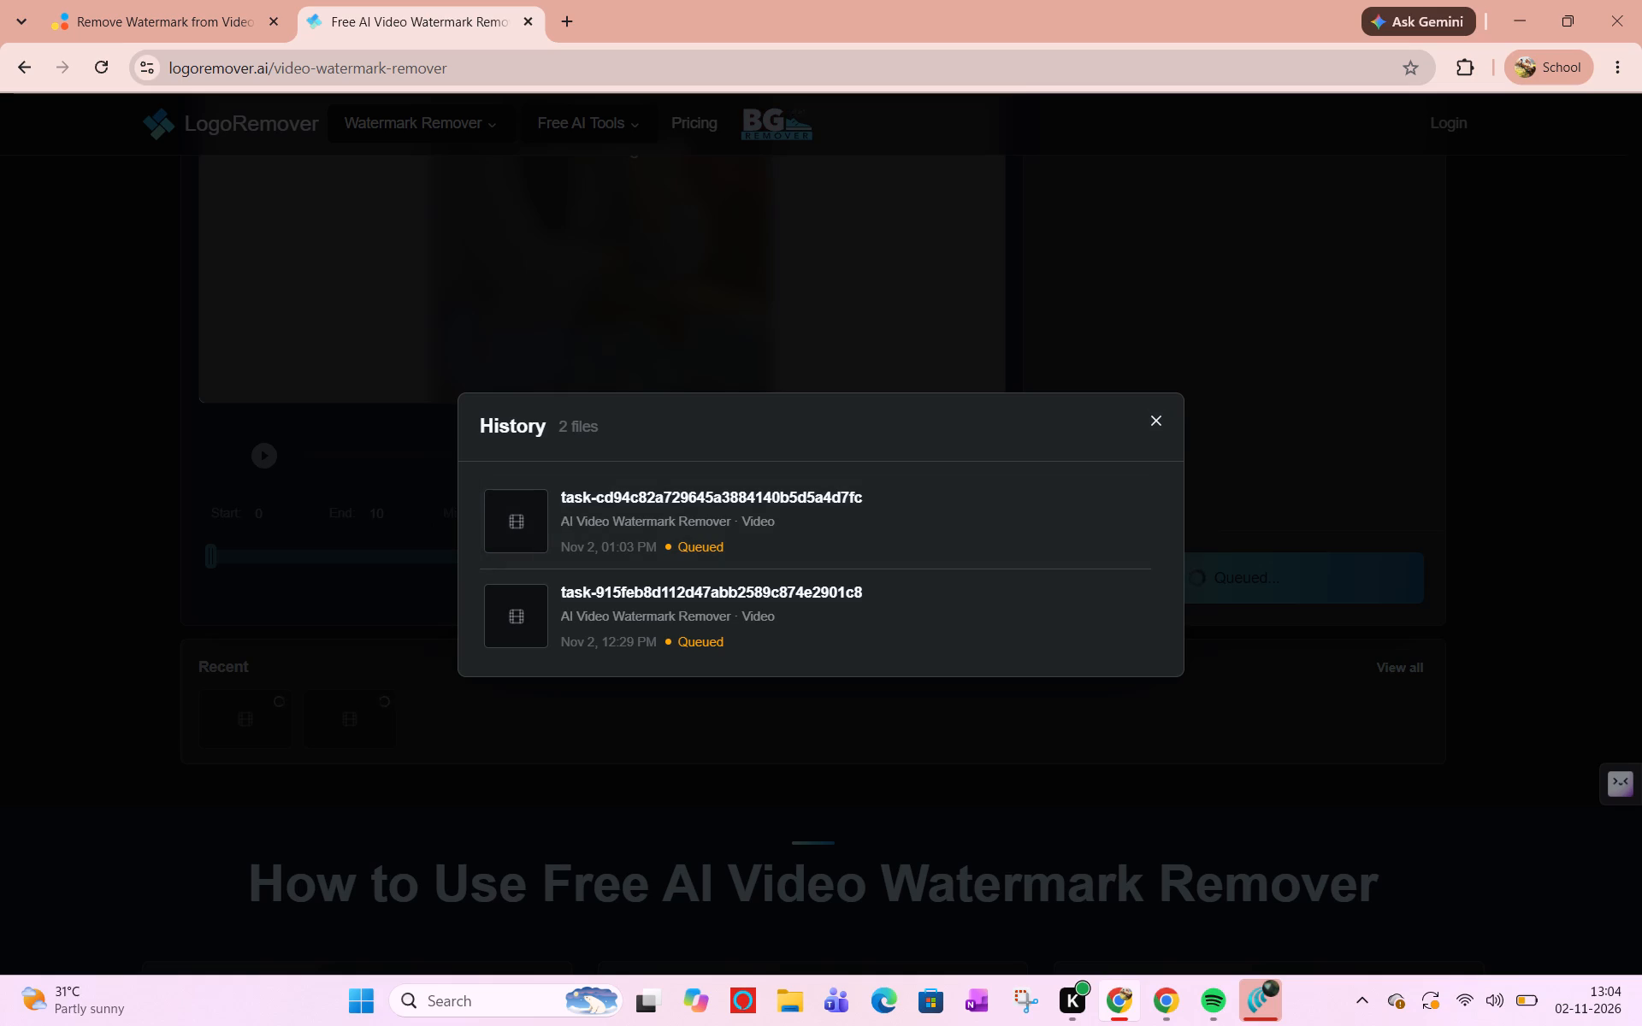
click(1158, 436)
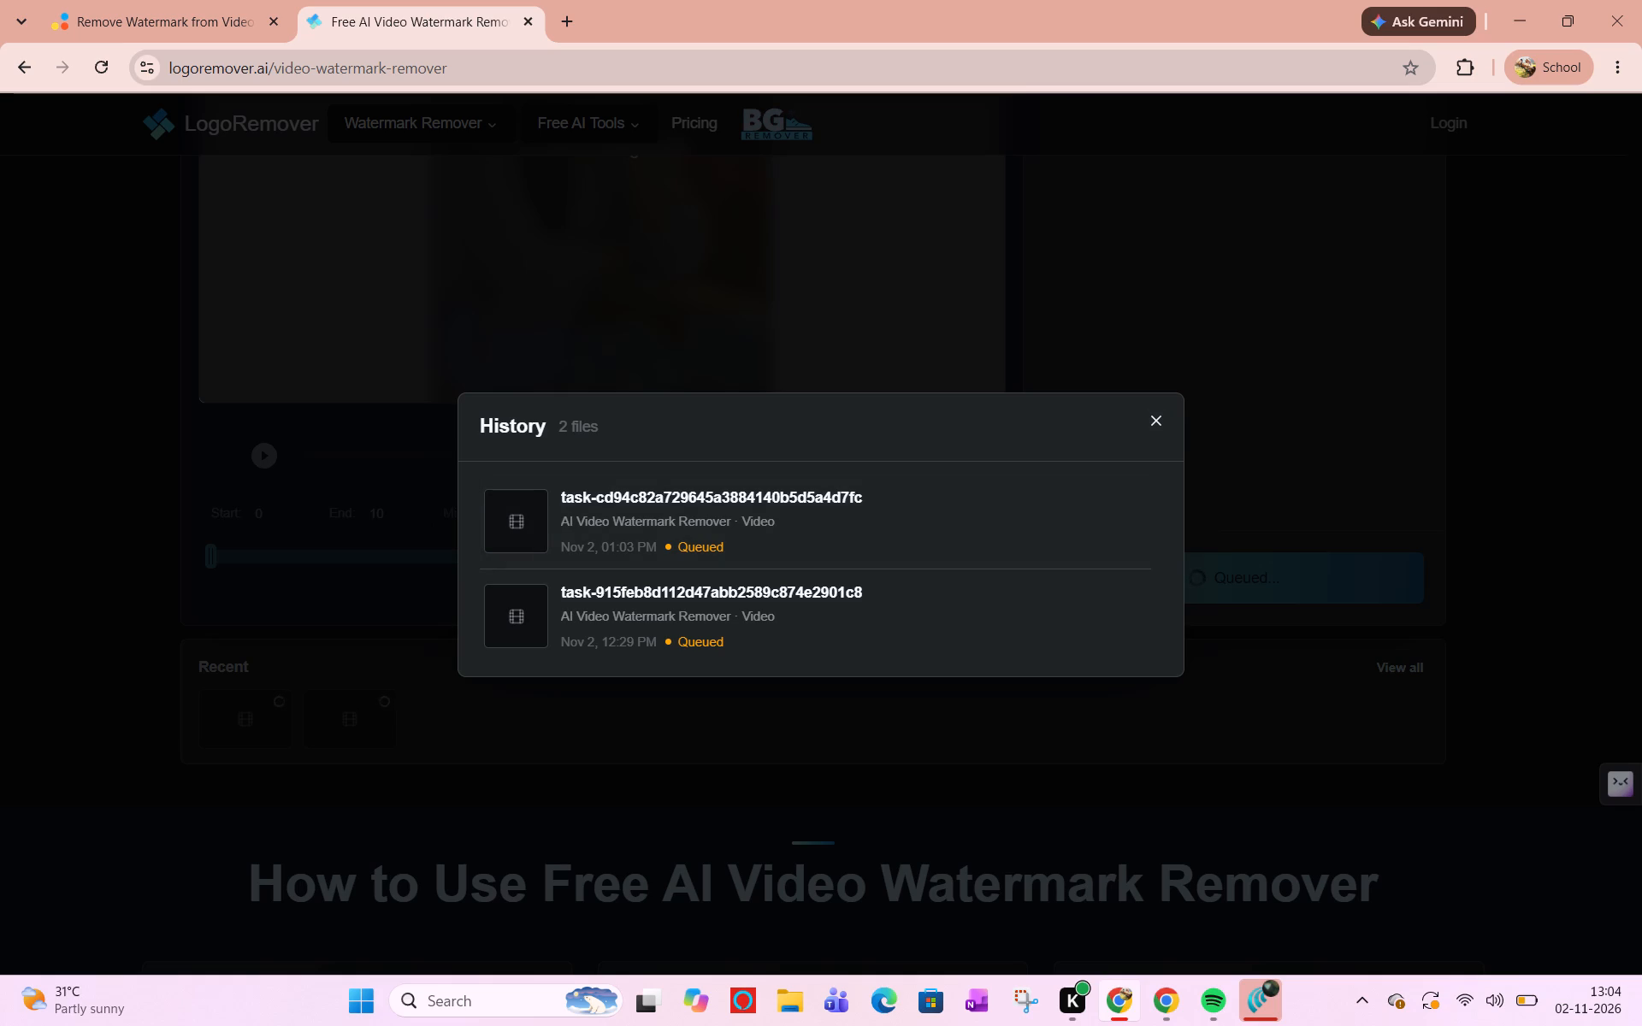
click(1153, 415)
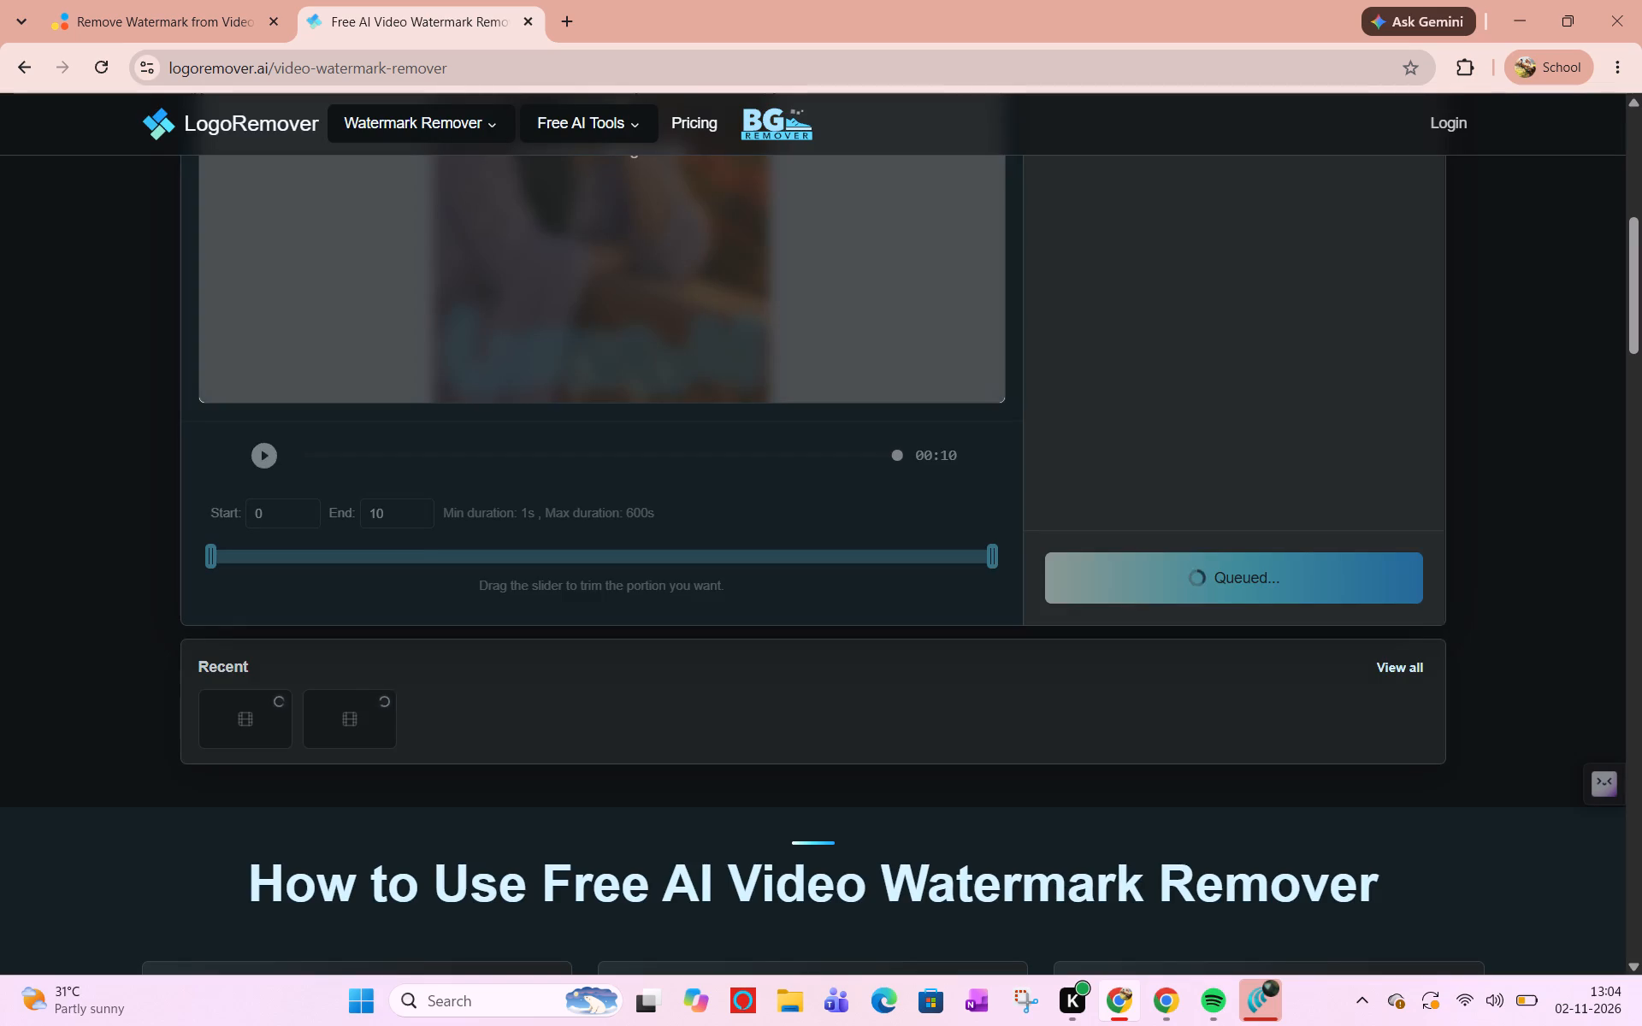
Search the web in a new browser tab for "remove watermark from video".
click(115, 0)
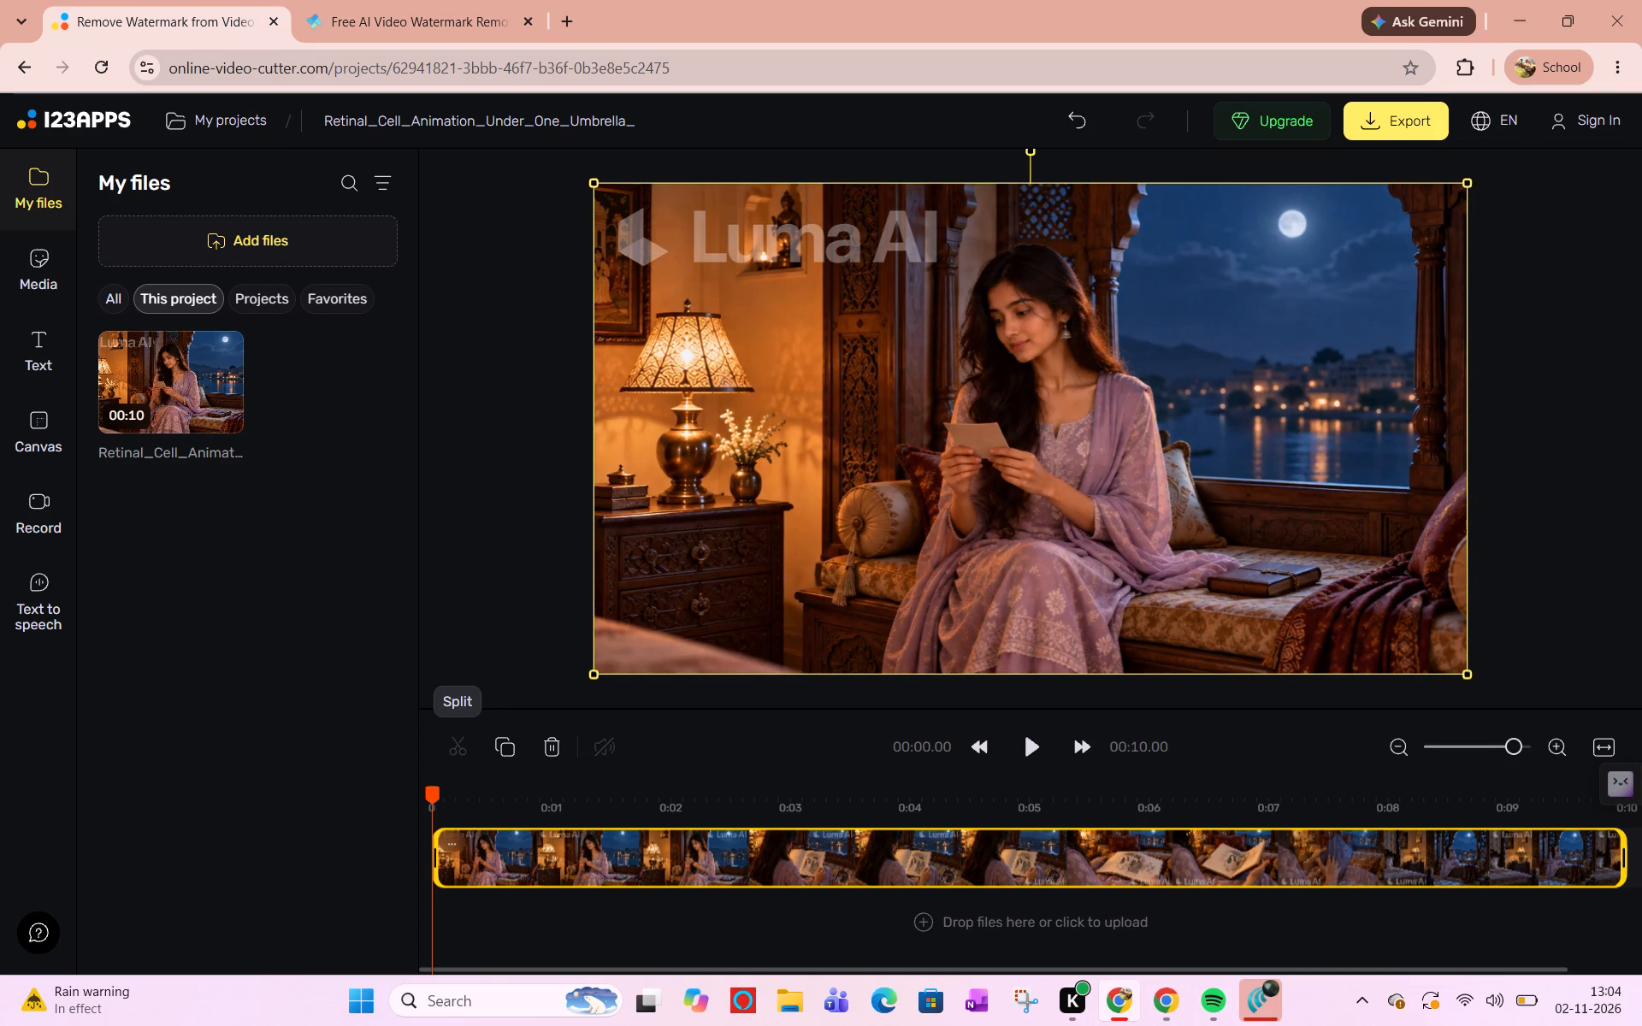
click(567, 11)
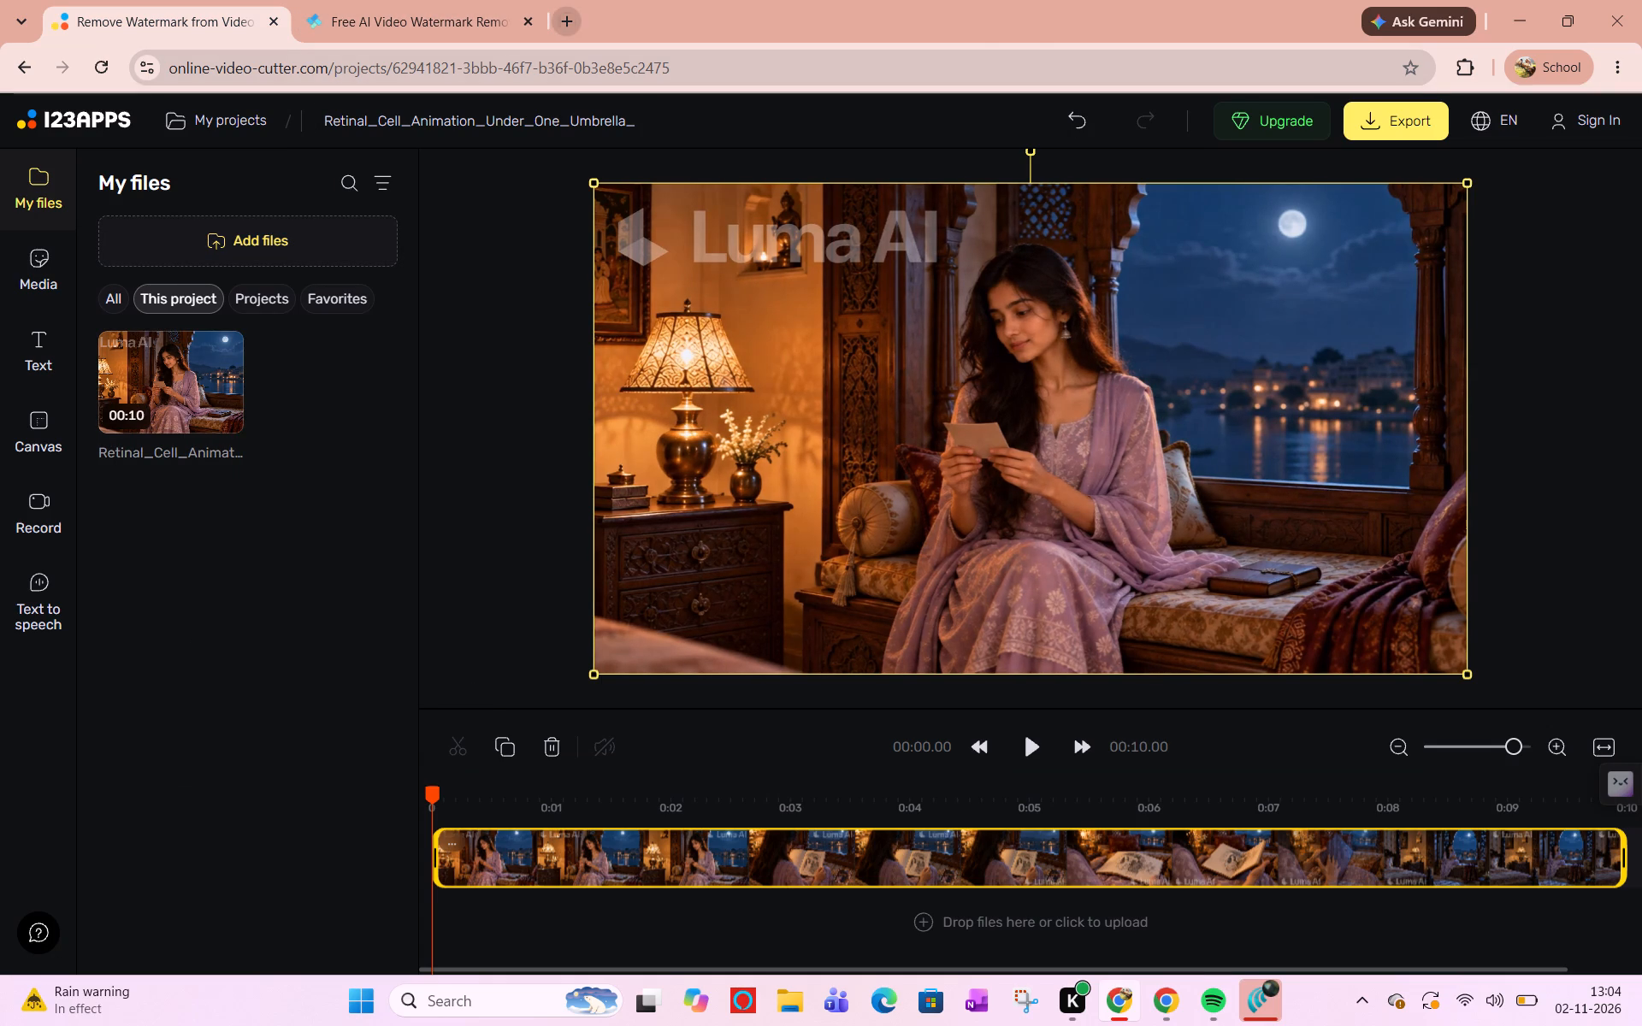
text(remove)
key(space)
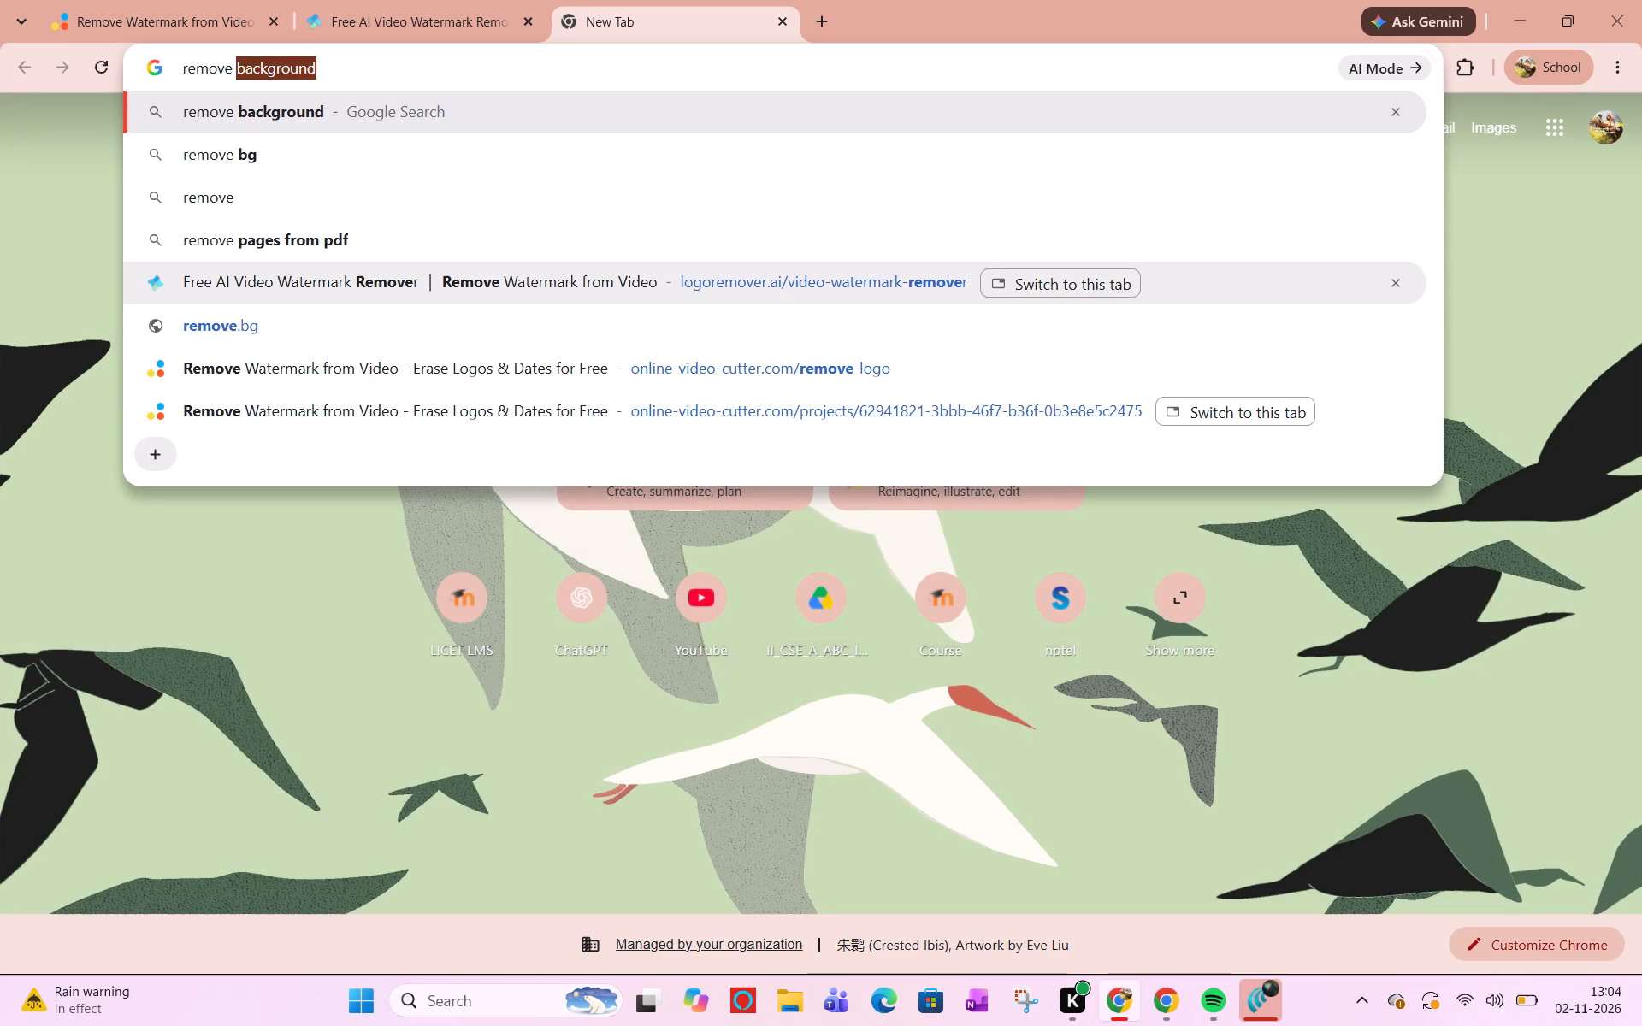
key(space)
text(watermark from)
key(space)
click(243, 187)
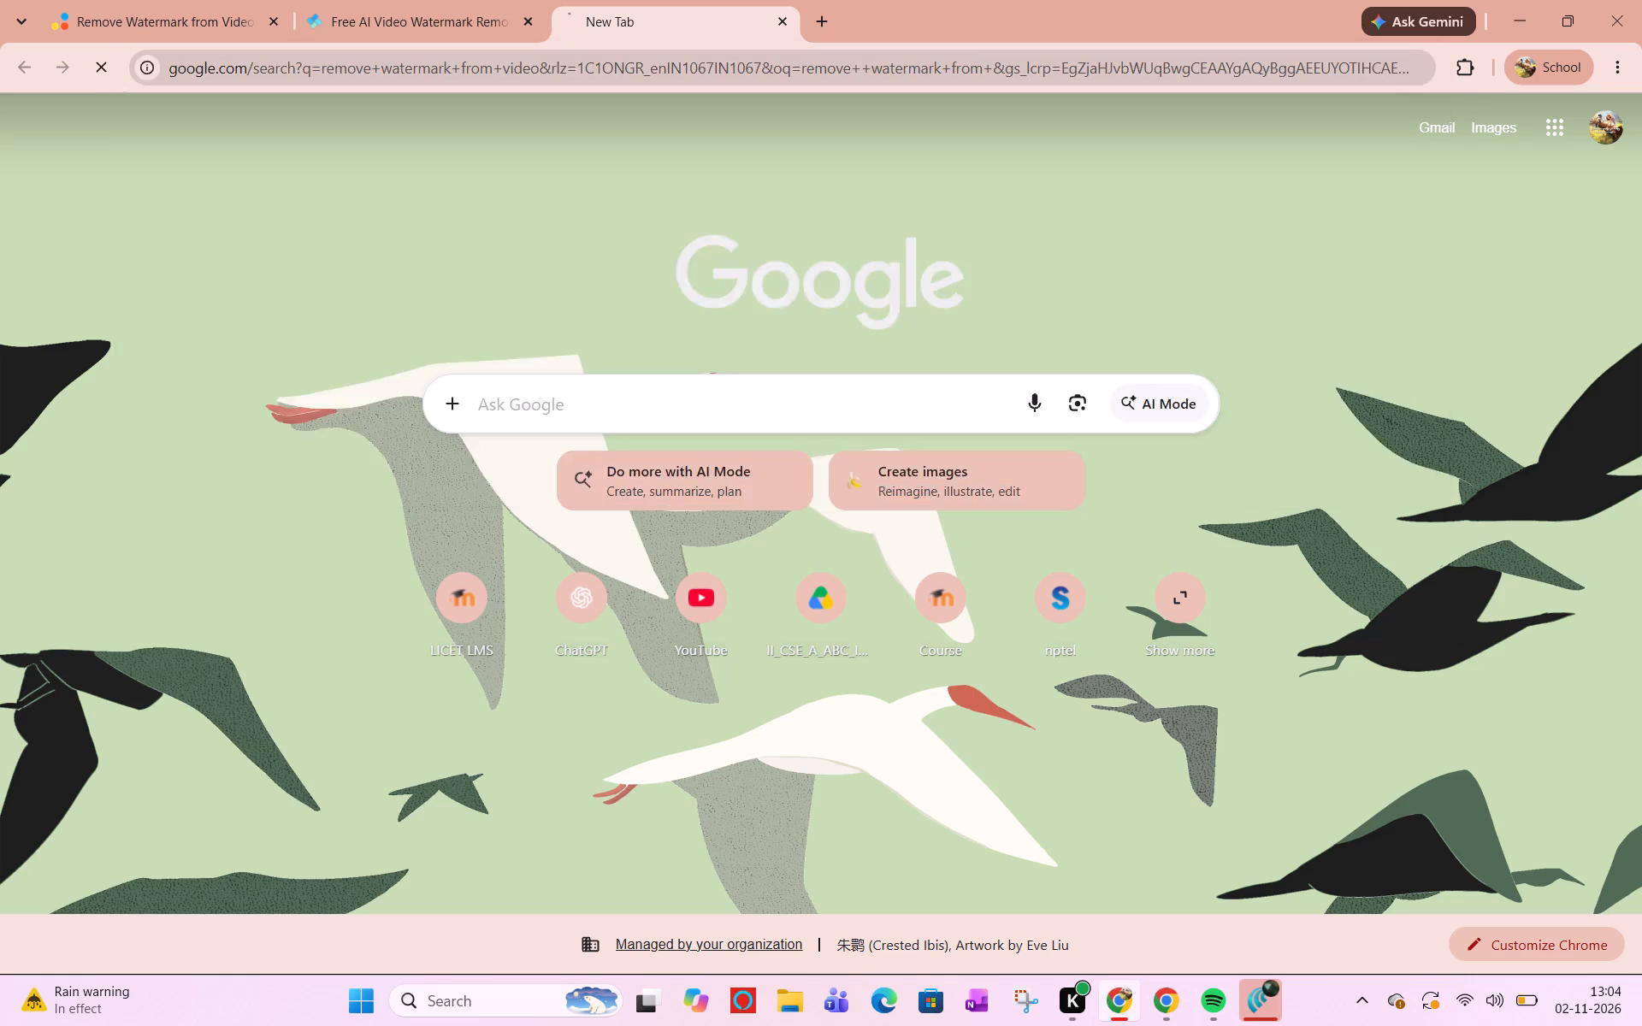
scroll(354, 471, down, 2)
scroll(354, 471, up, 1)
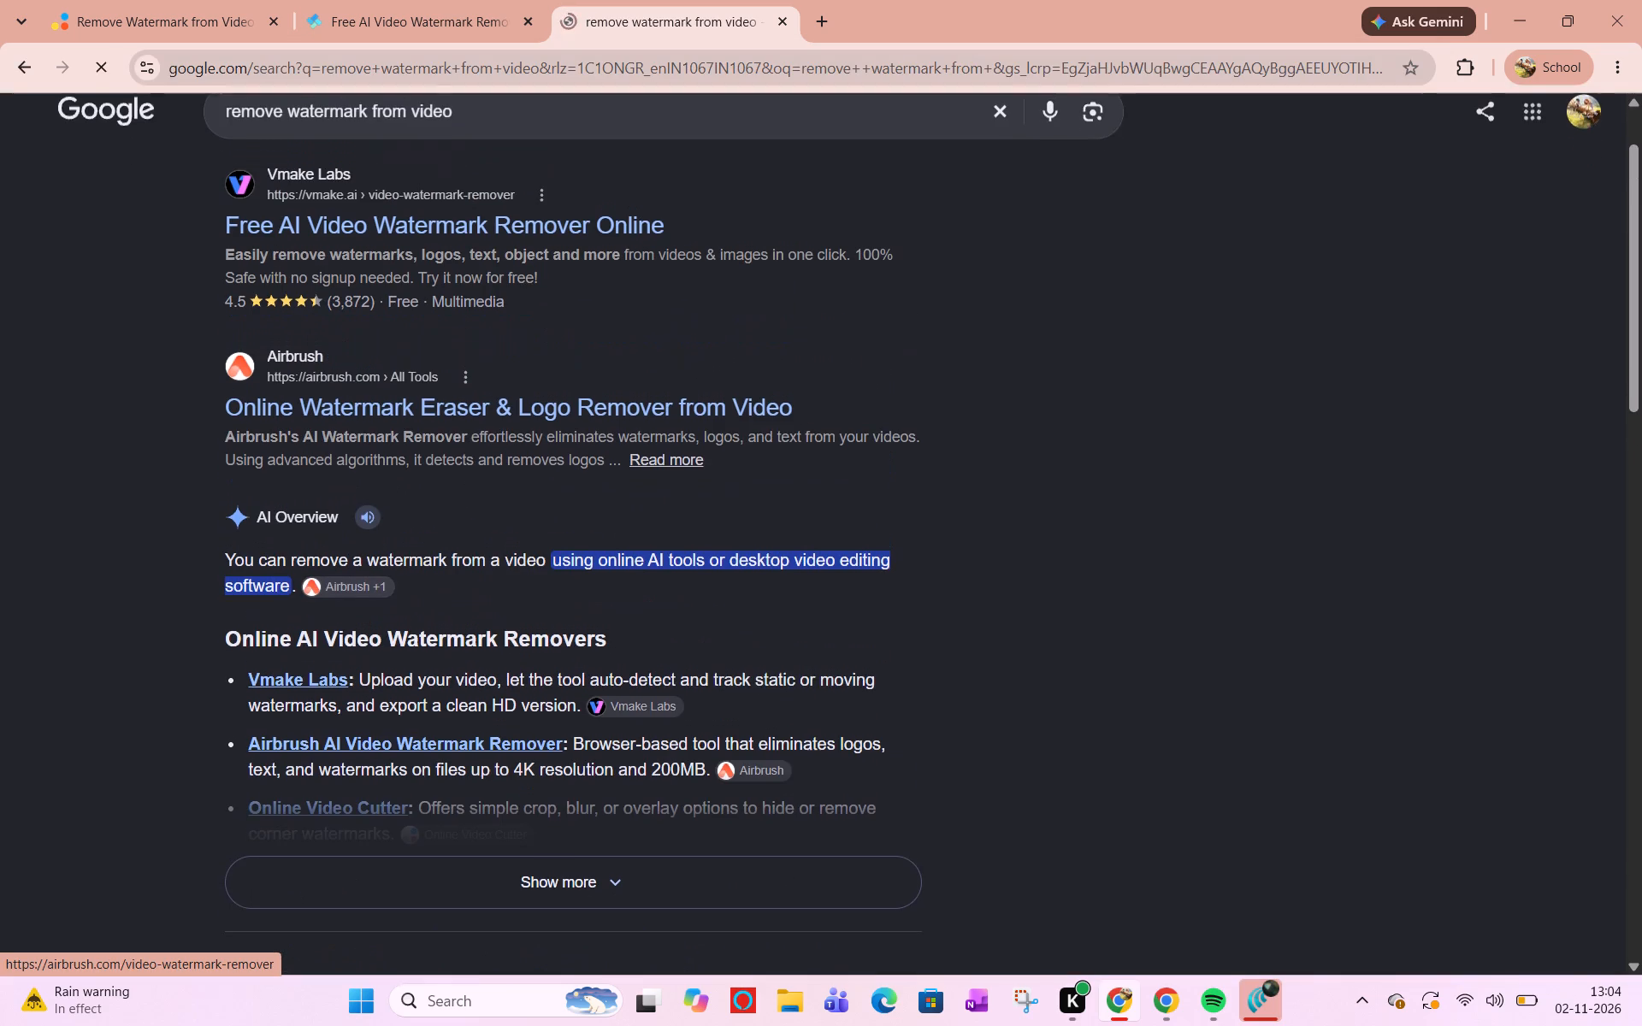
Open Airbrush's Online Watermark Eraser & Logo Remover and upload the Retinal_Cell_Animation_Pehli_Nazar final cut video from Downloads.
click(374, 403)
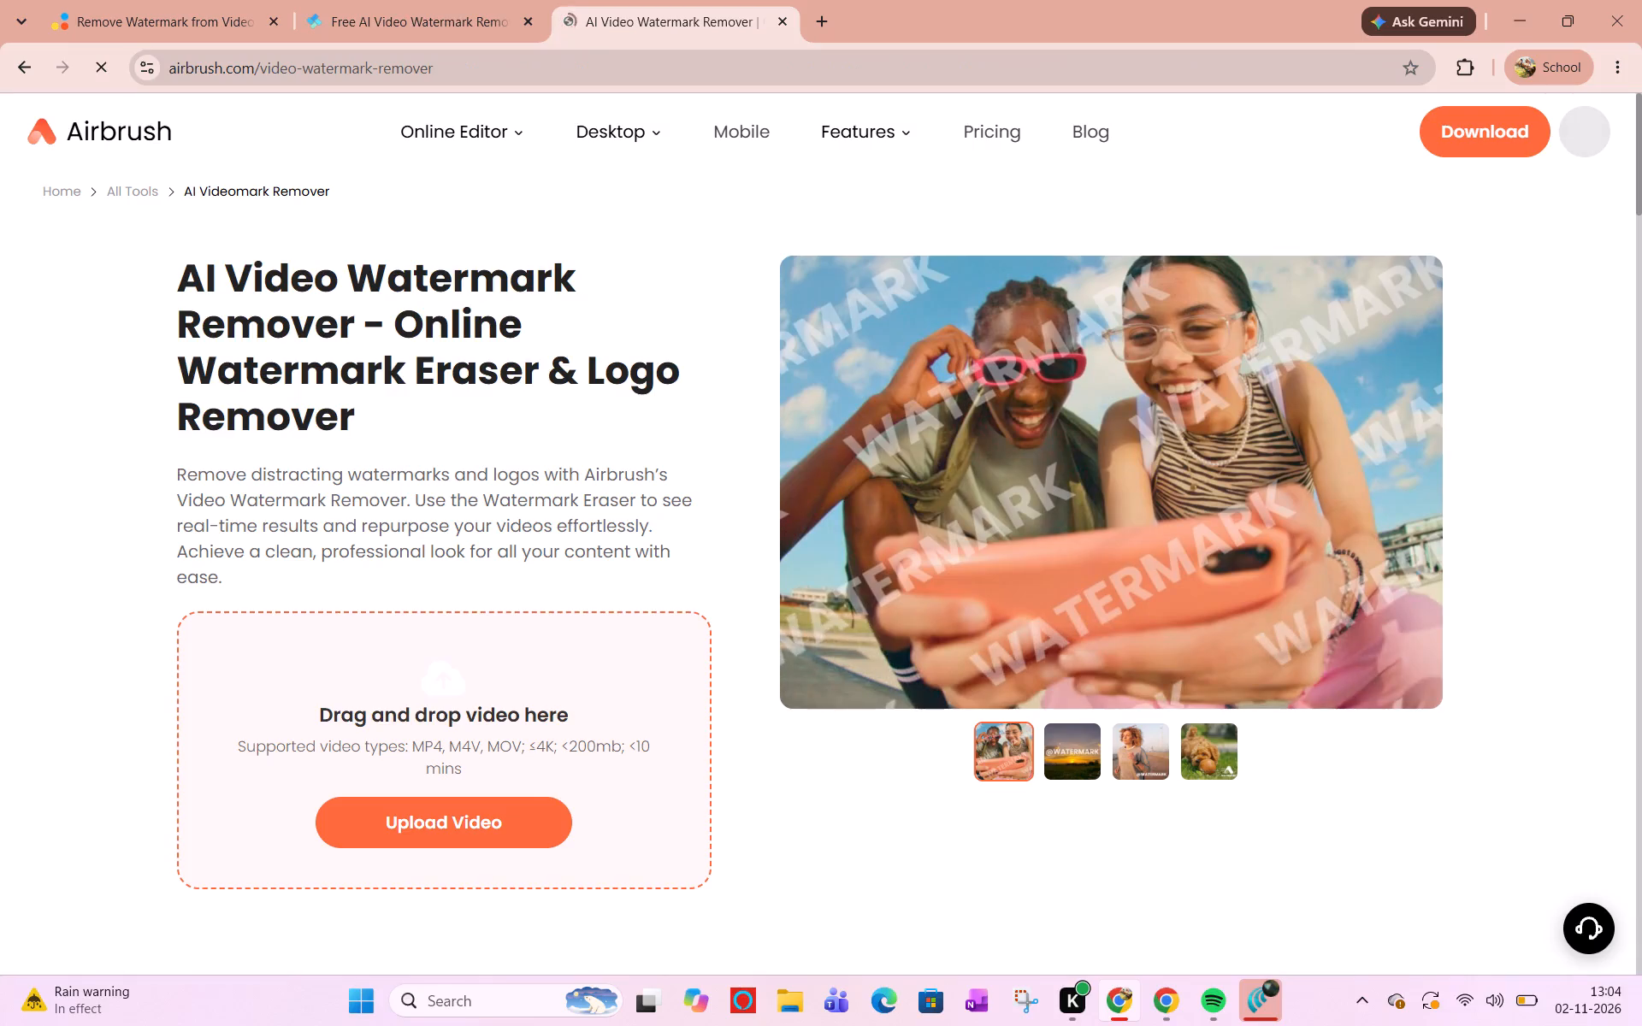
click(451, 826)
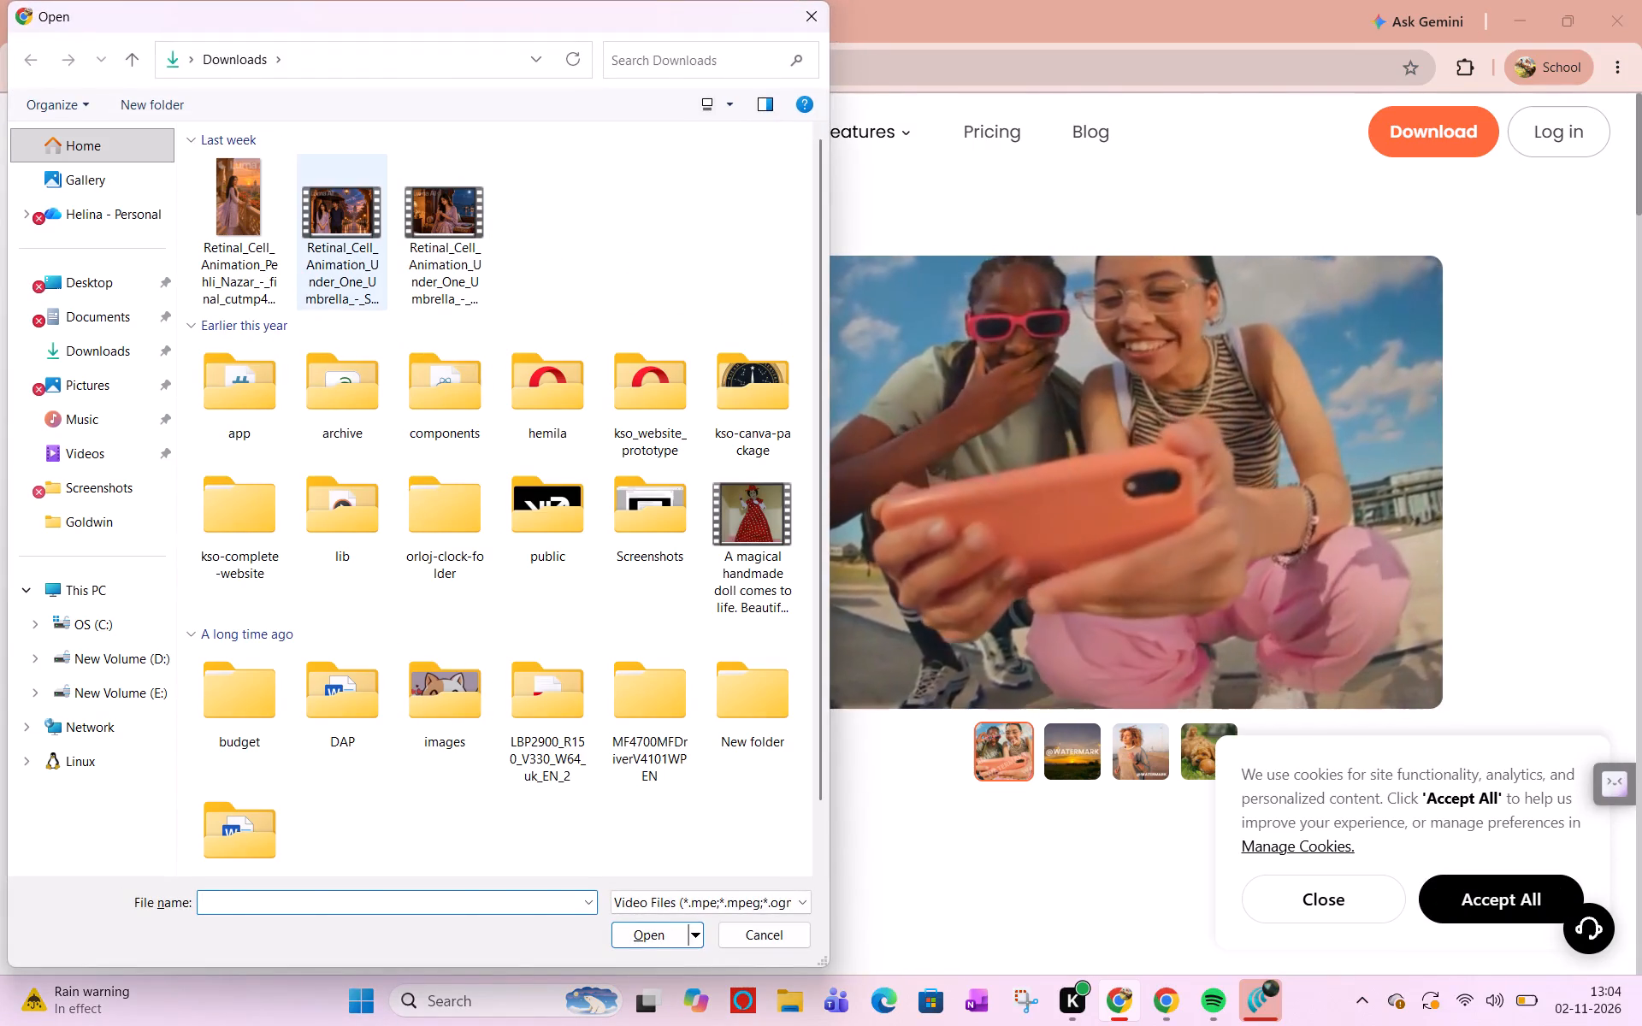
click(234, 227)
click(662, 936)
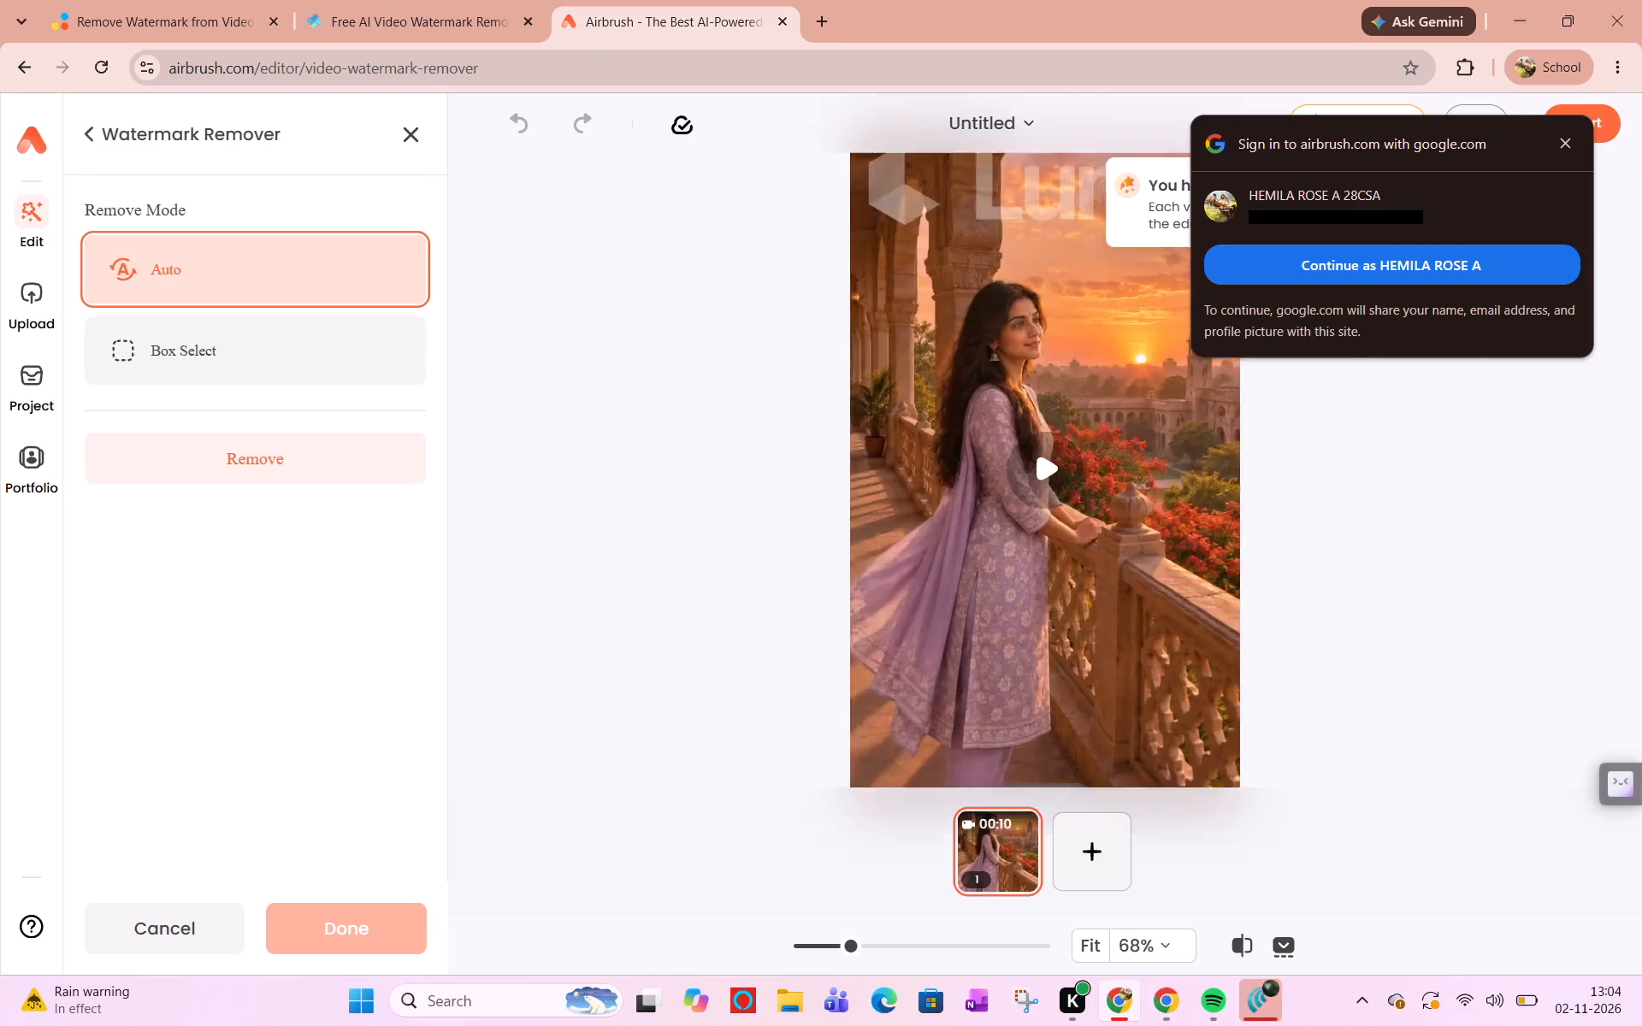
Dismiss the Google sign-in prompt and run watermark removal on the uploaded video in Auto mode.
scroll(1100, 305, up, 2)
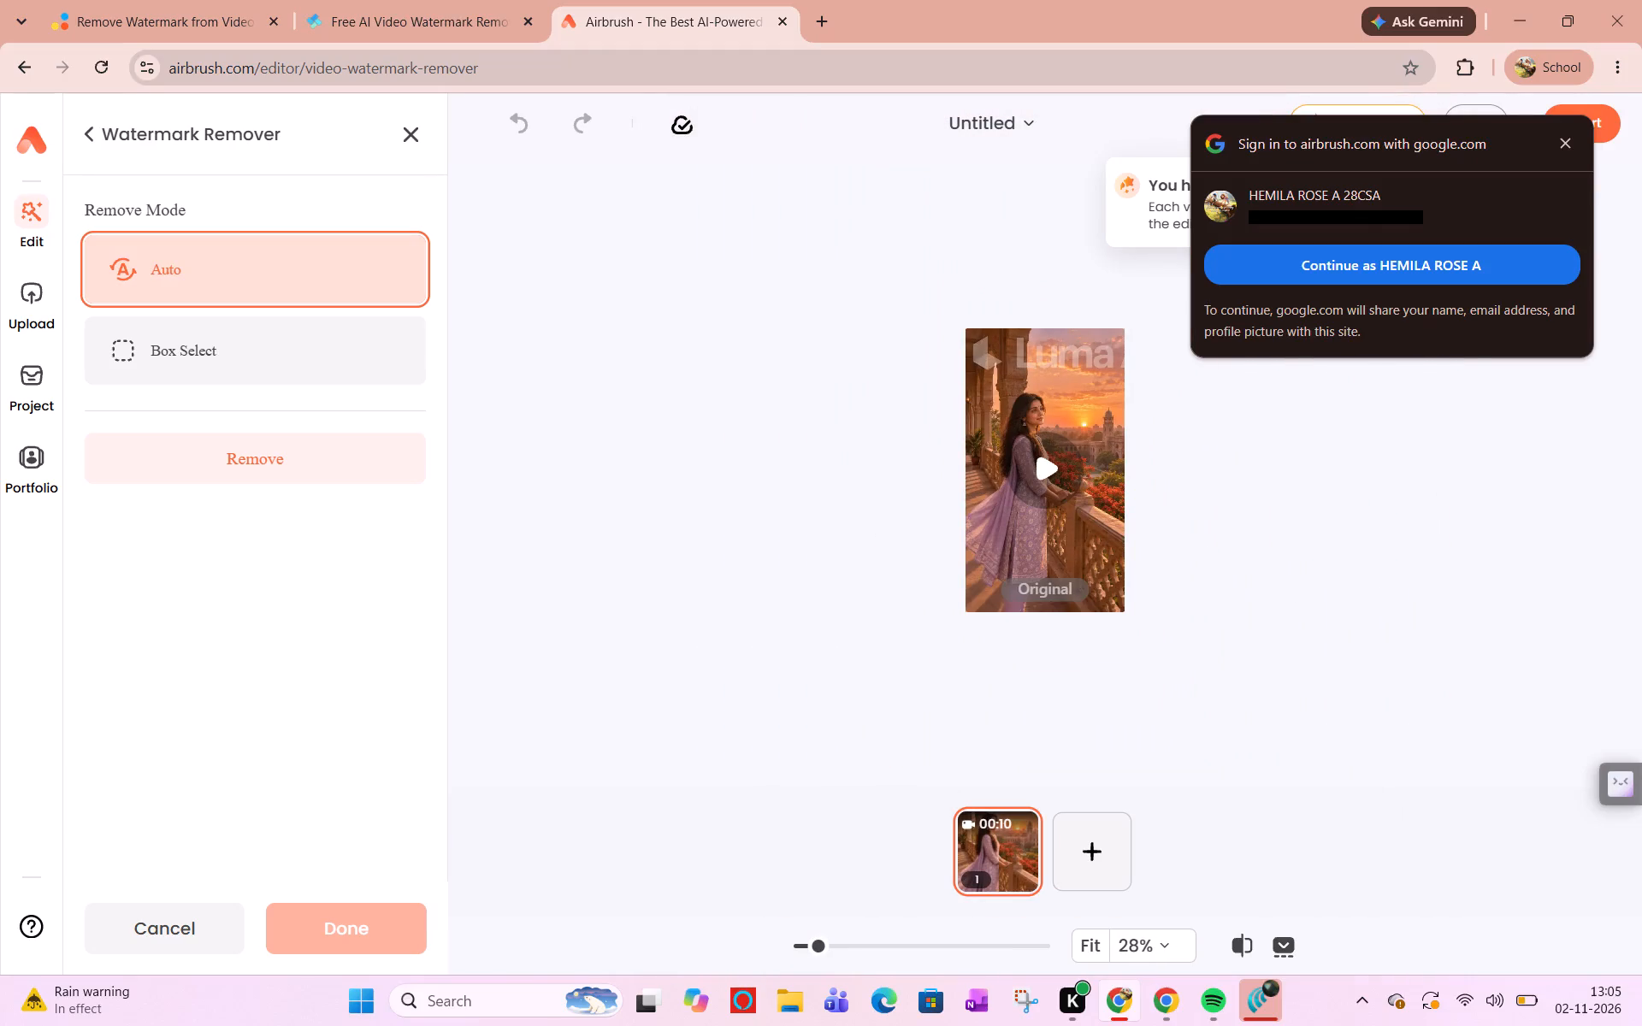
click(1564, 144)
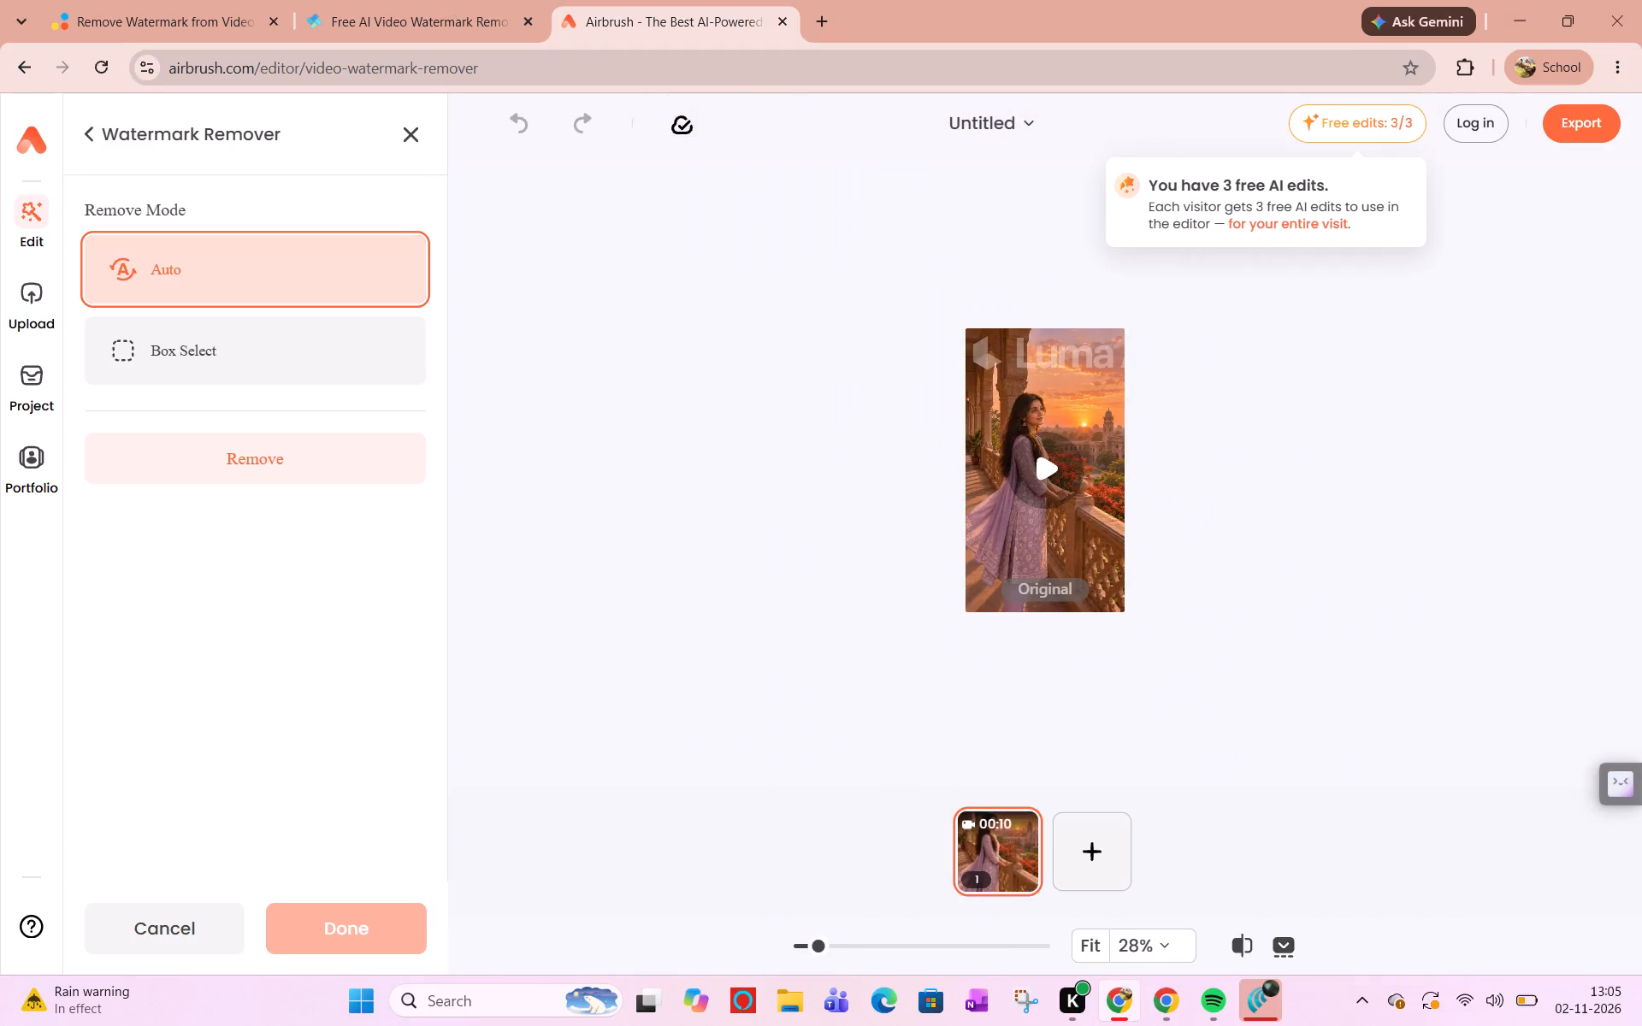
scroll(874, 346, up, 3)
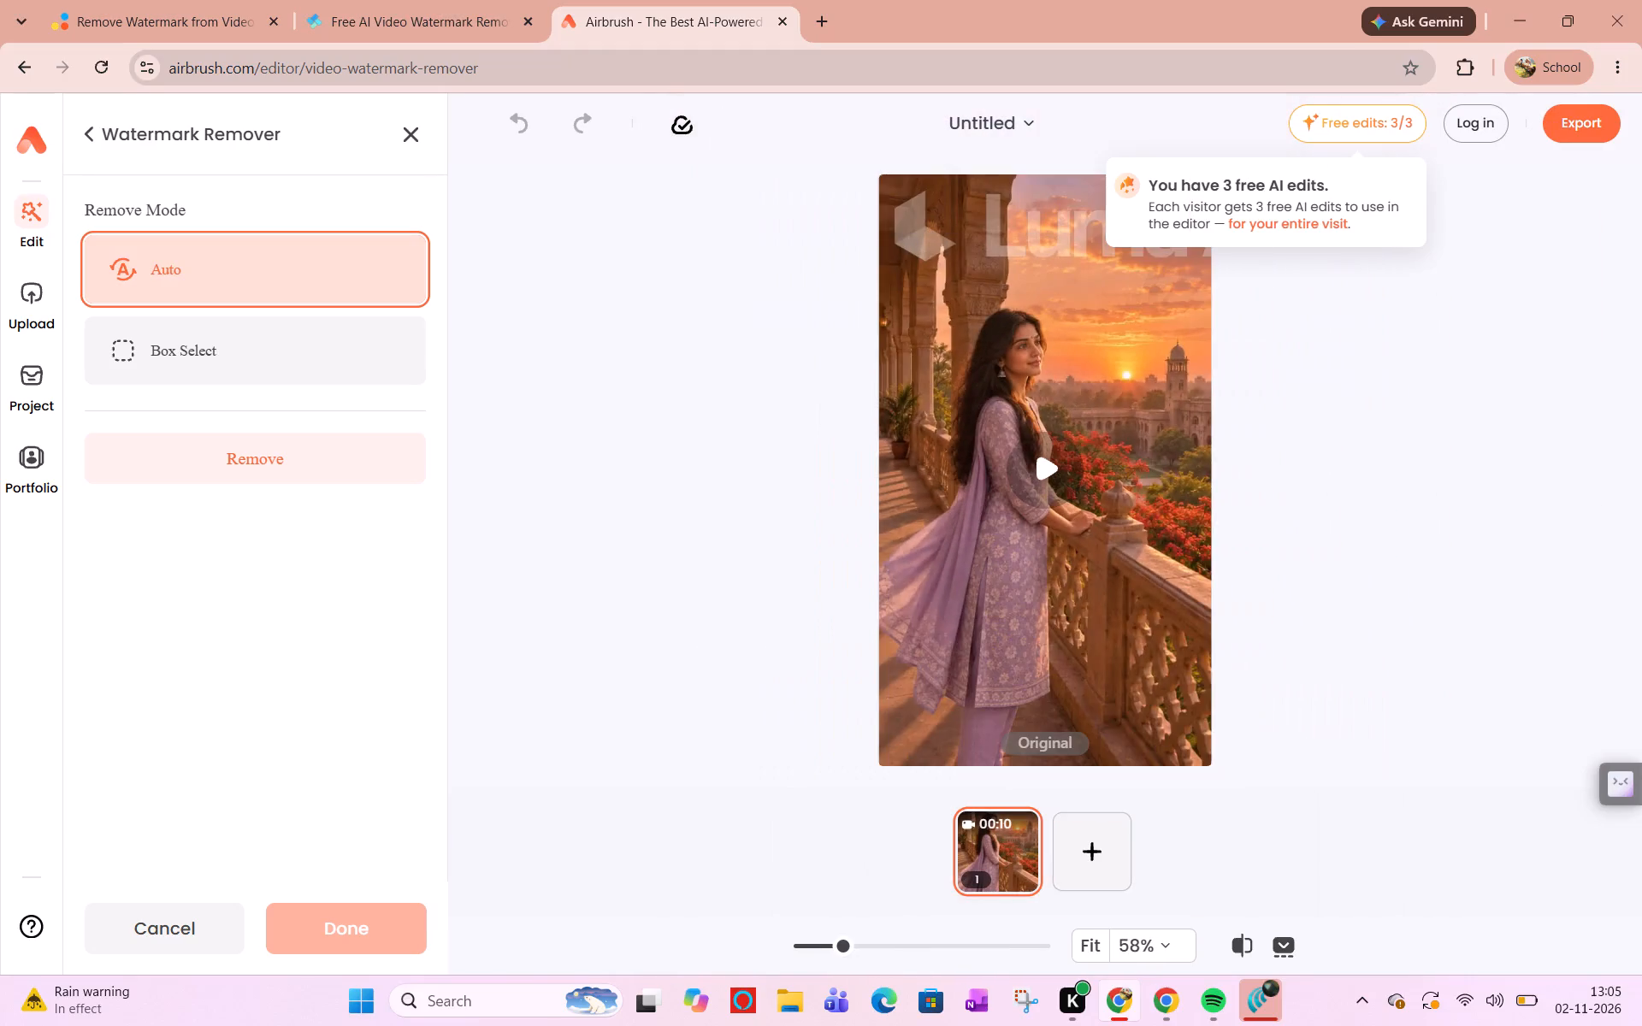
drag(947, 295, 857, 317)
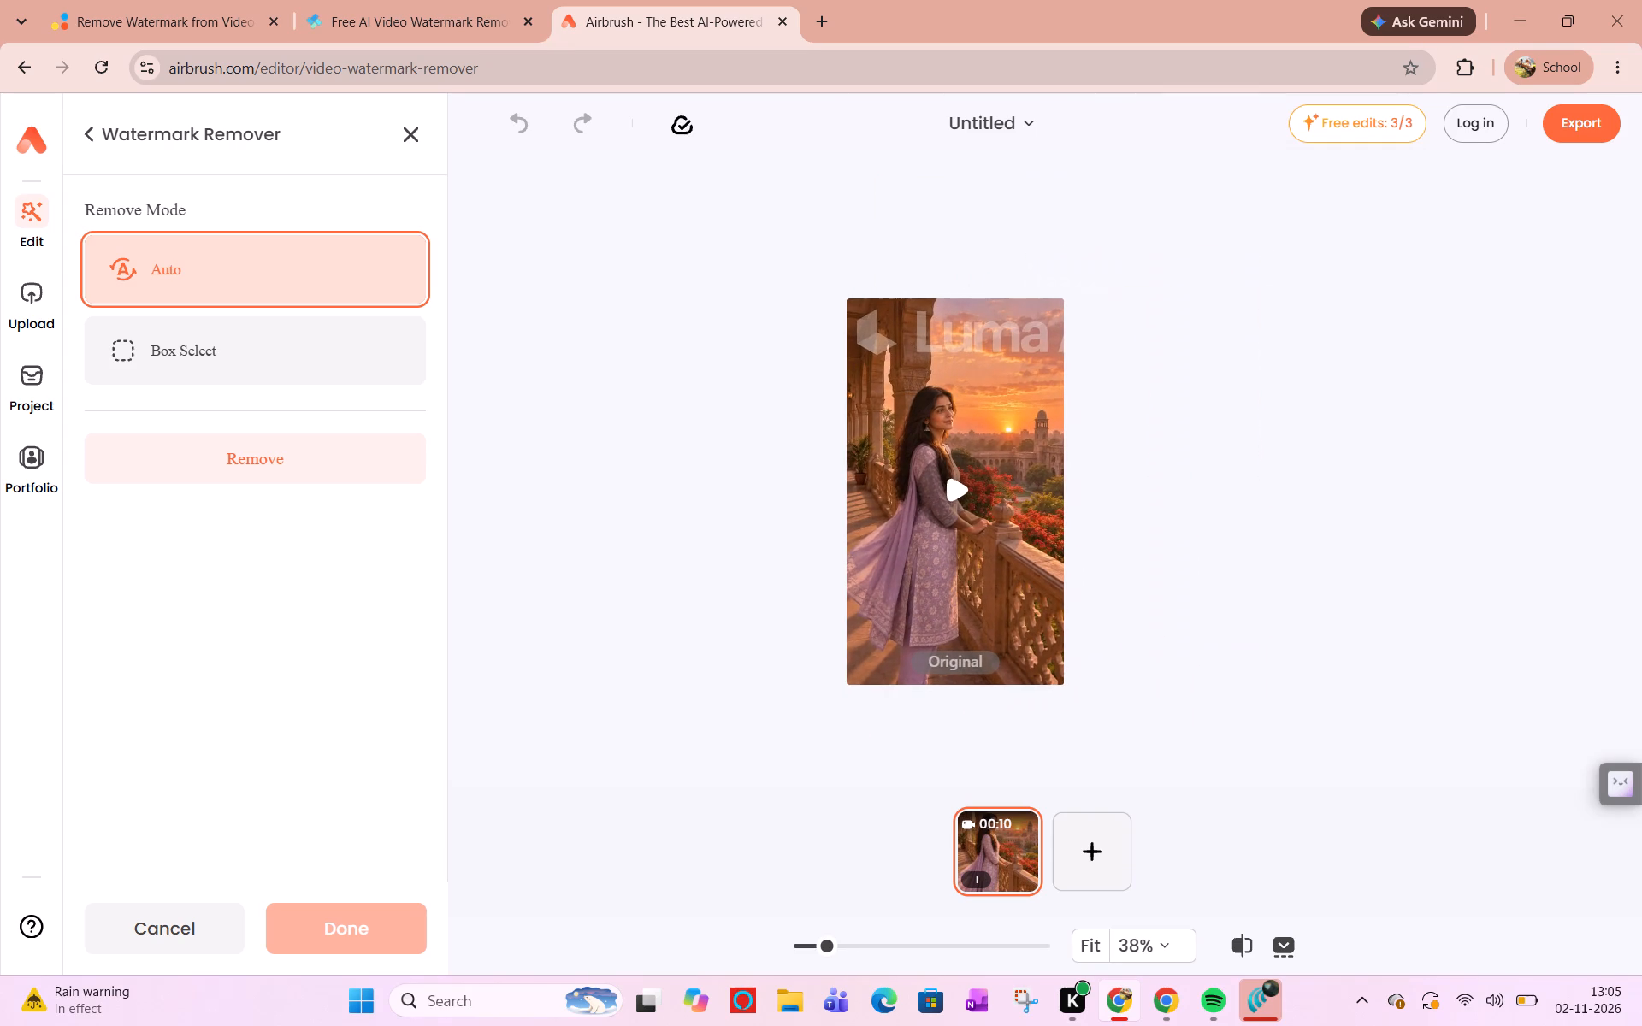
drag(857, 317, 856, 317)
click(164, 346)
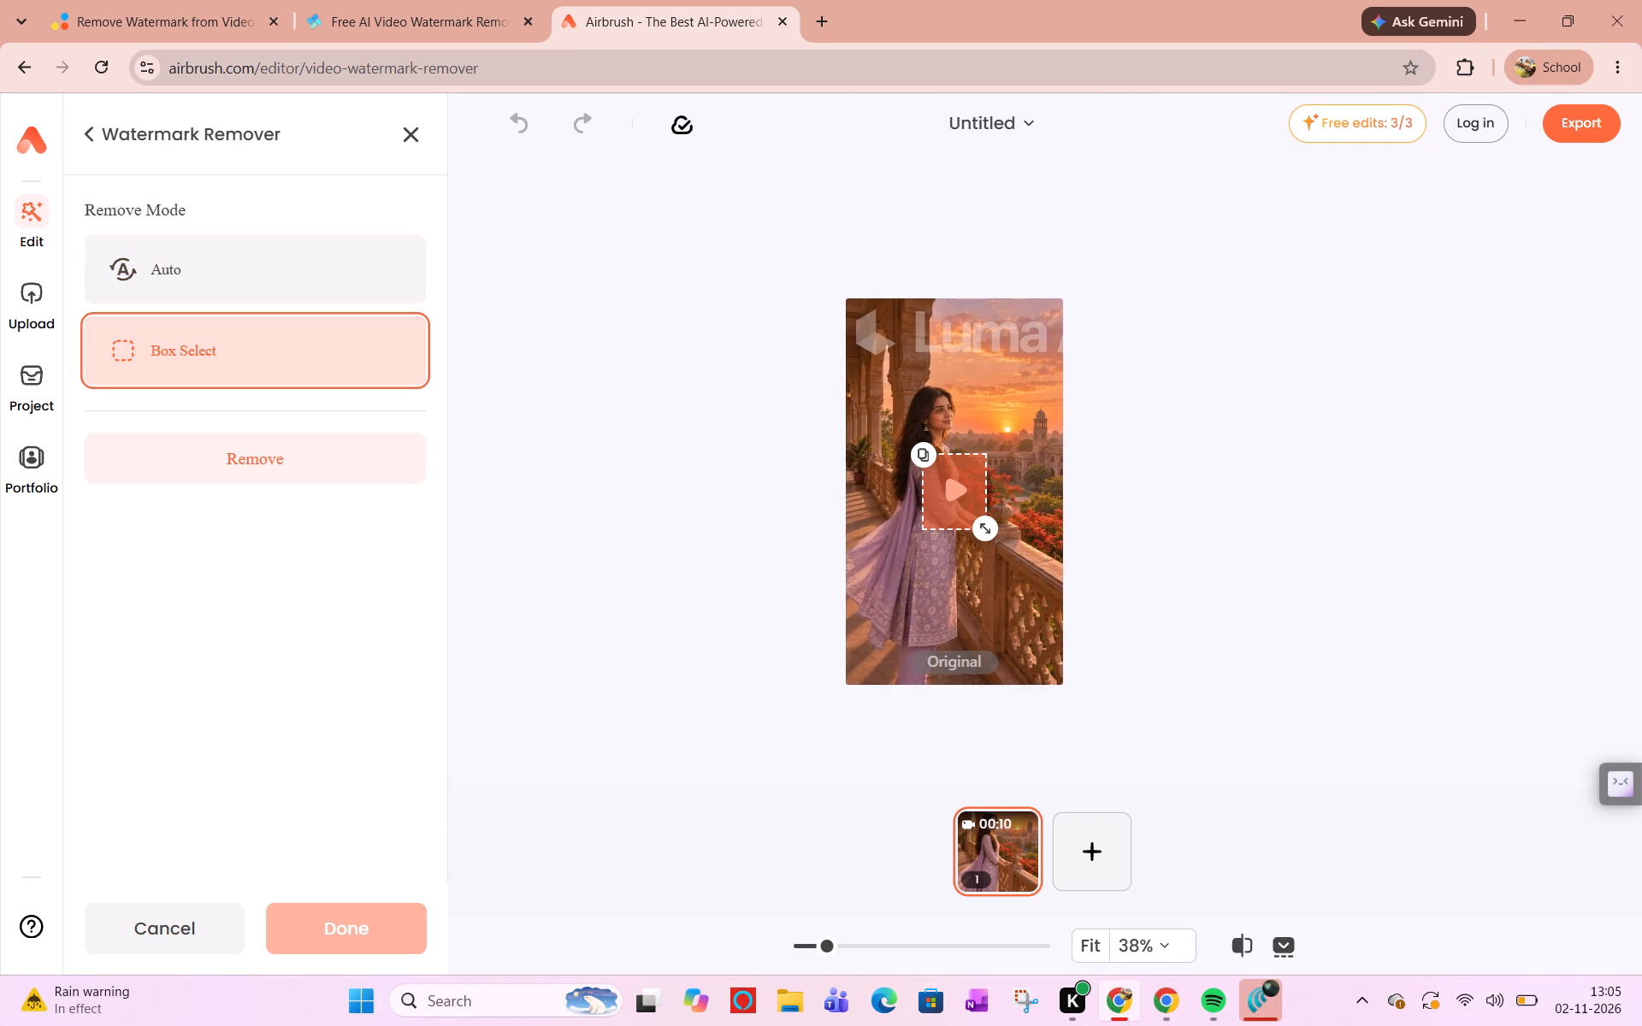
click(385, 280)
click(334, 474)
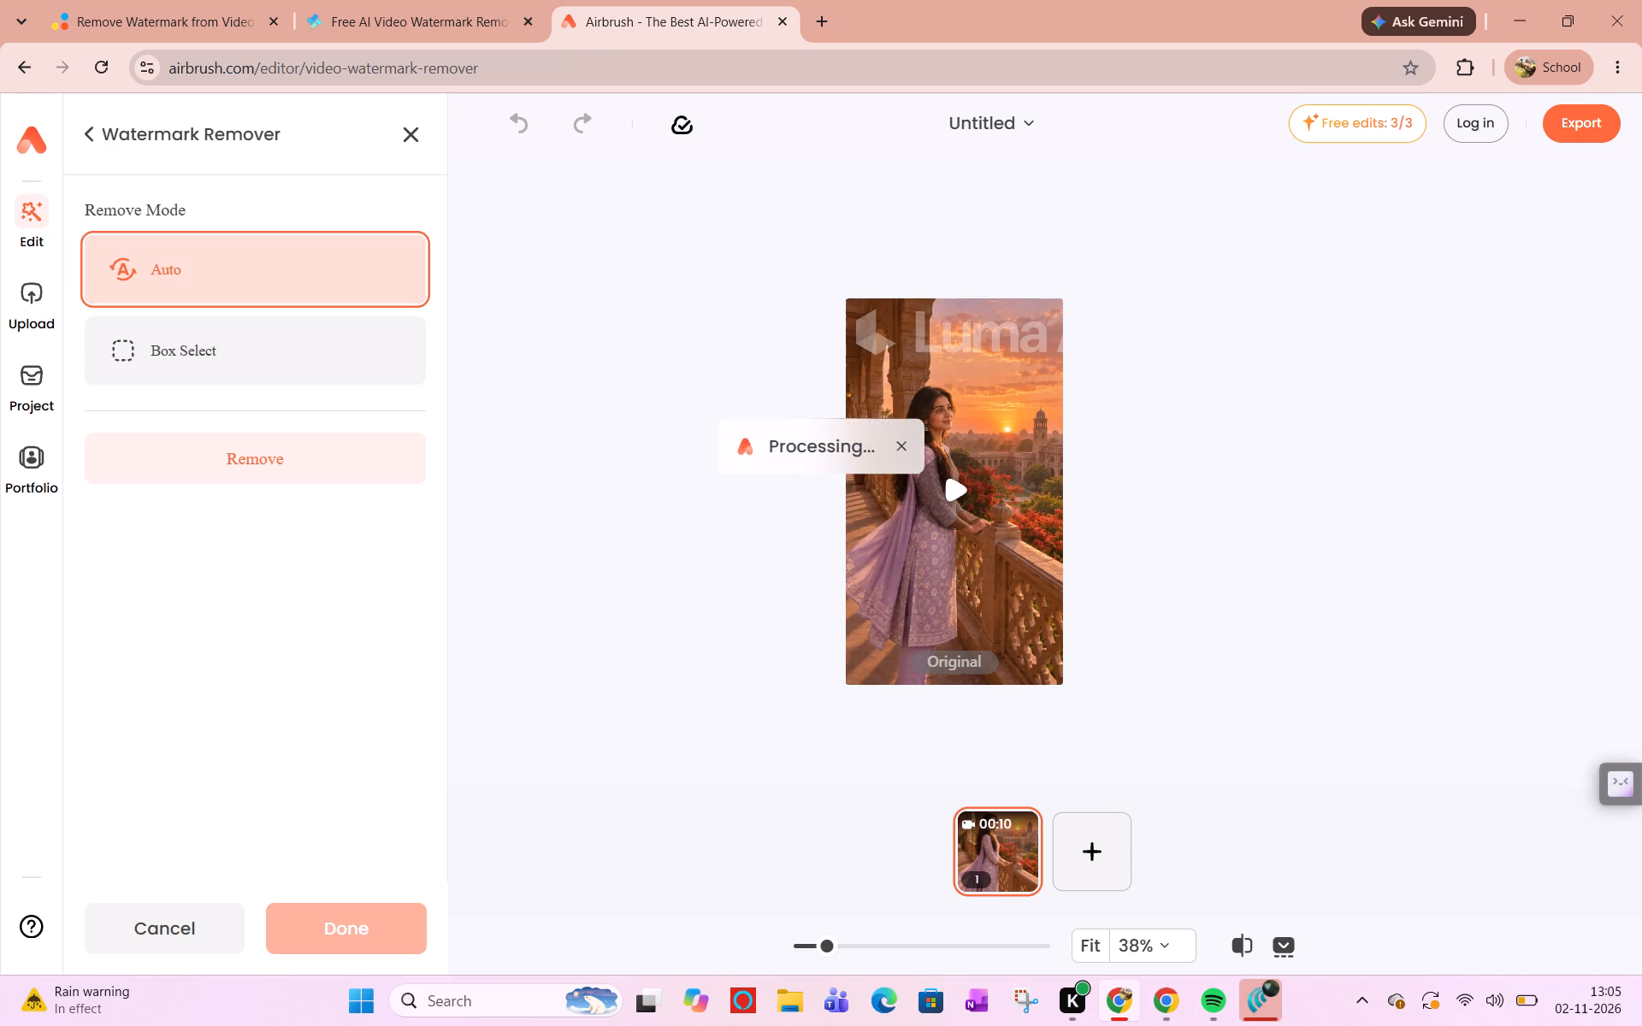
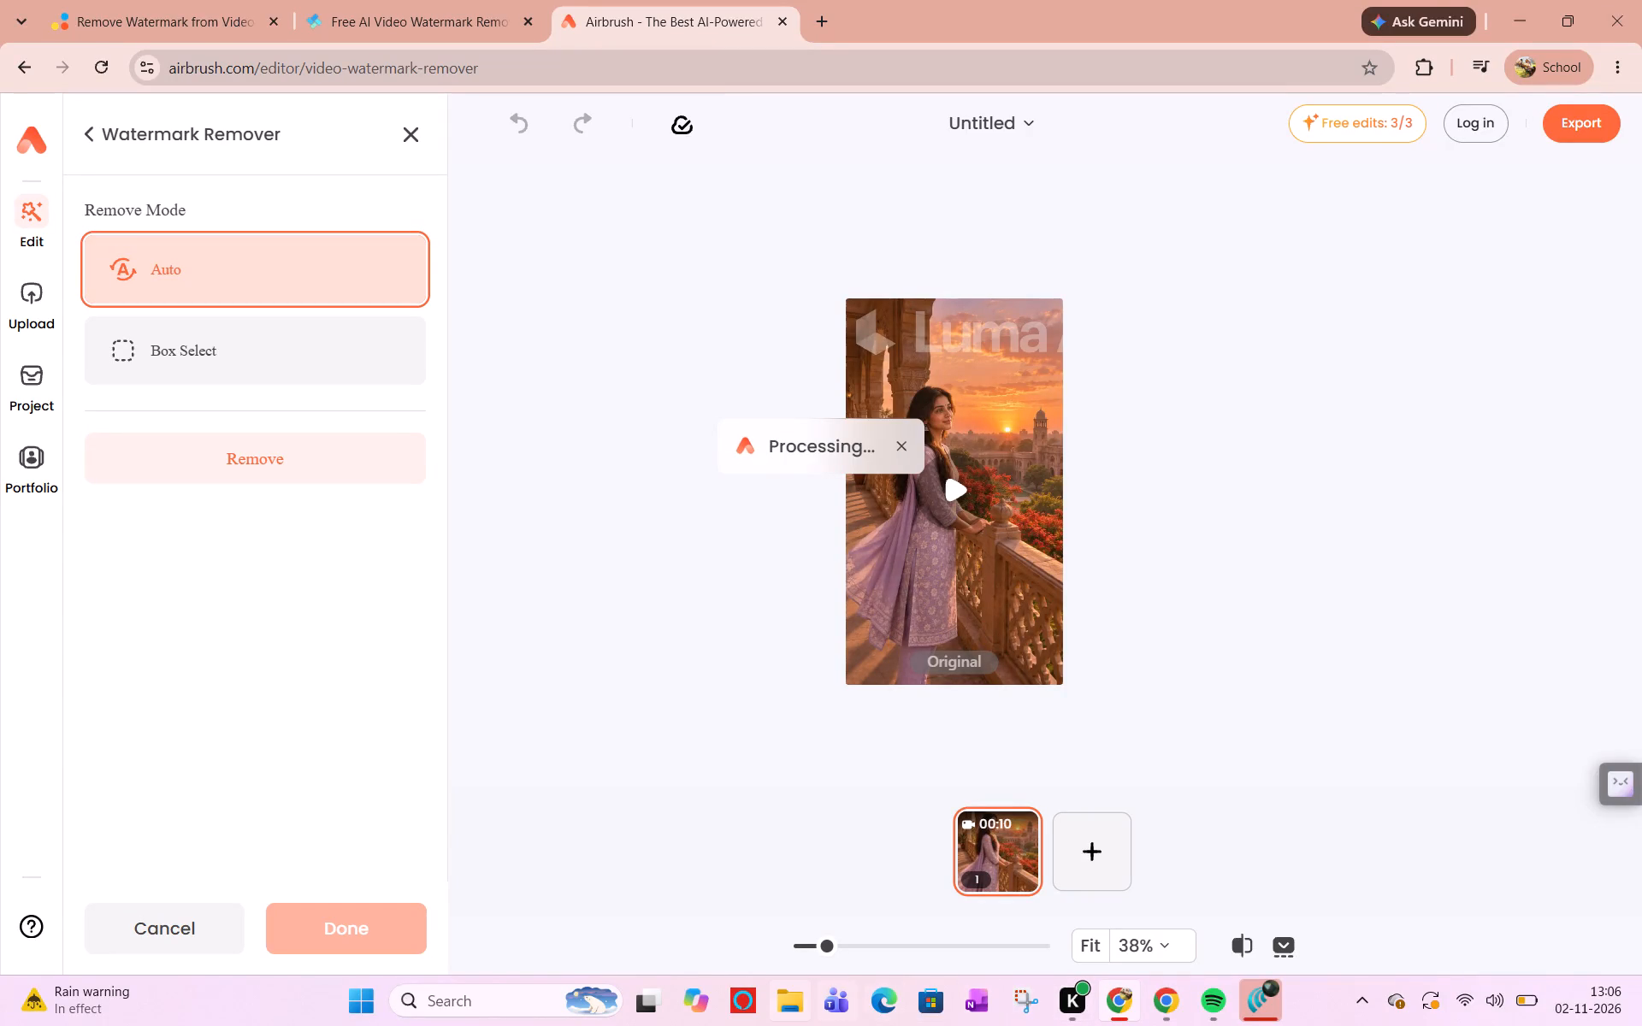
Play the Retinal_Cell_Animation Under_One_Umbrella Scenes 3-5, Pehli_Nazar final cut and Under_One_Umbrella Scenes 7-8 videos from Downloads to check their watermarks.
click(775, 994)
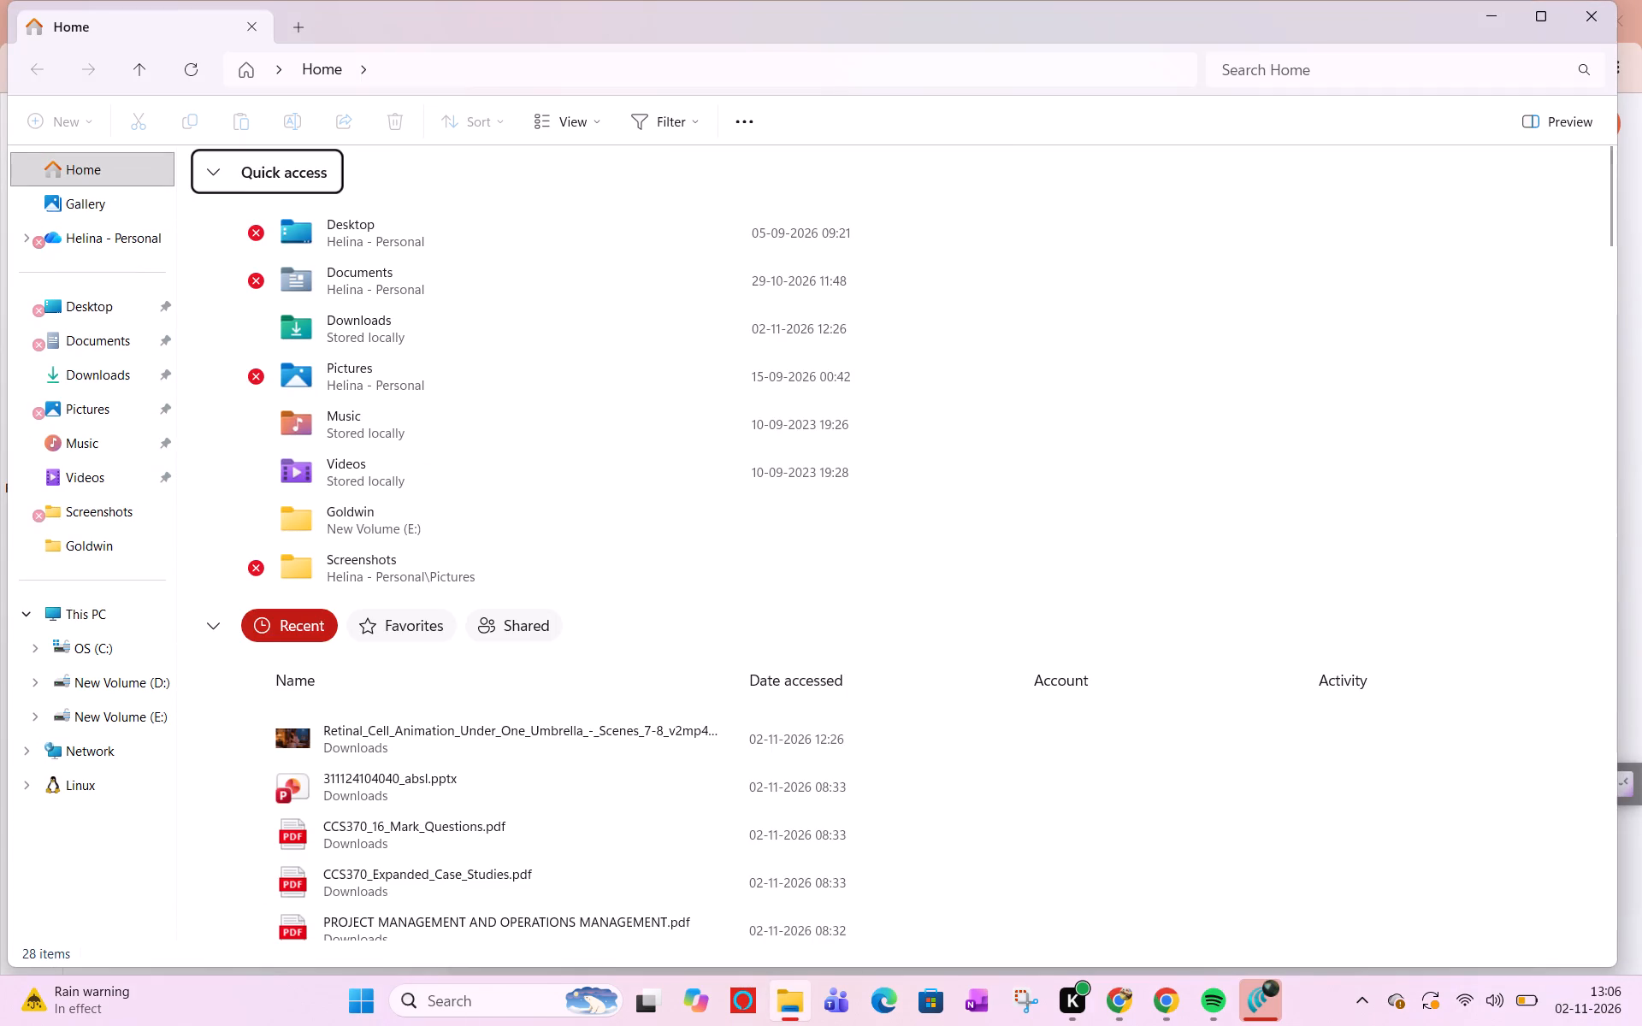
click(106, 375)
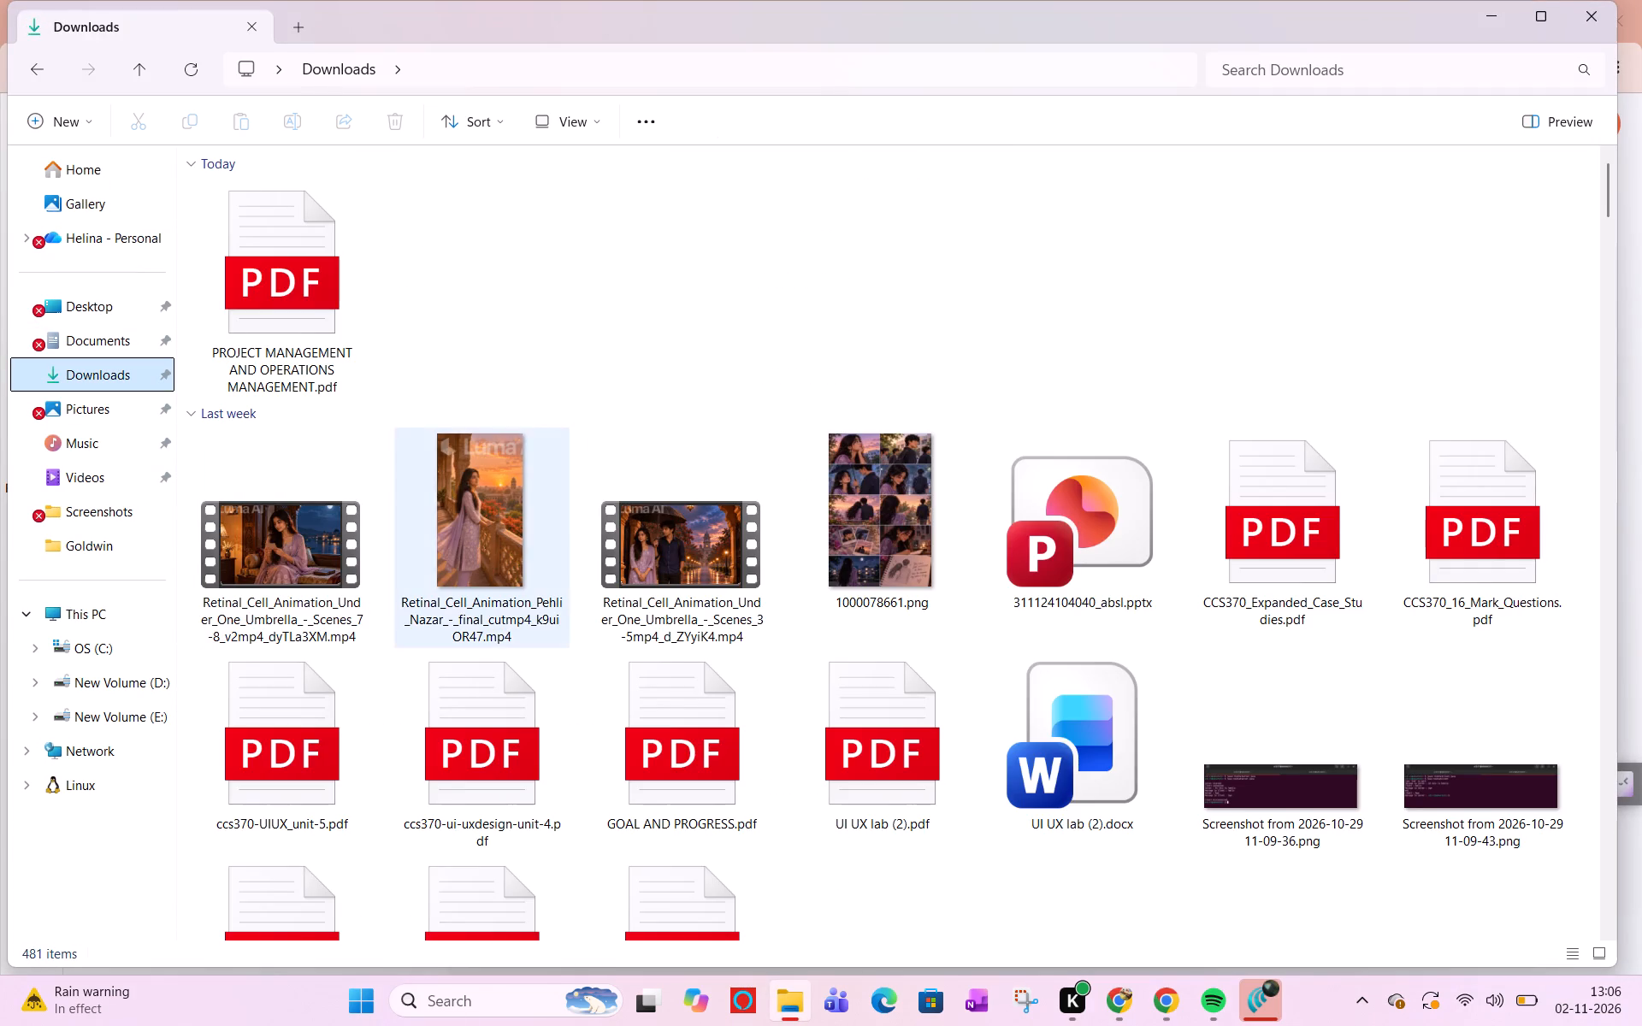
double_click(678, 572)
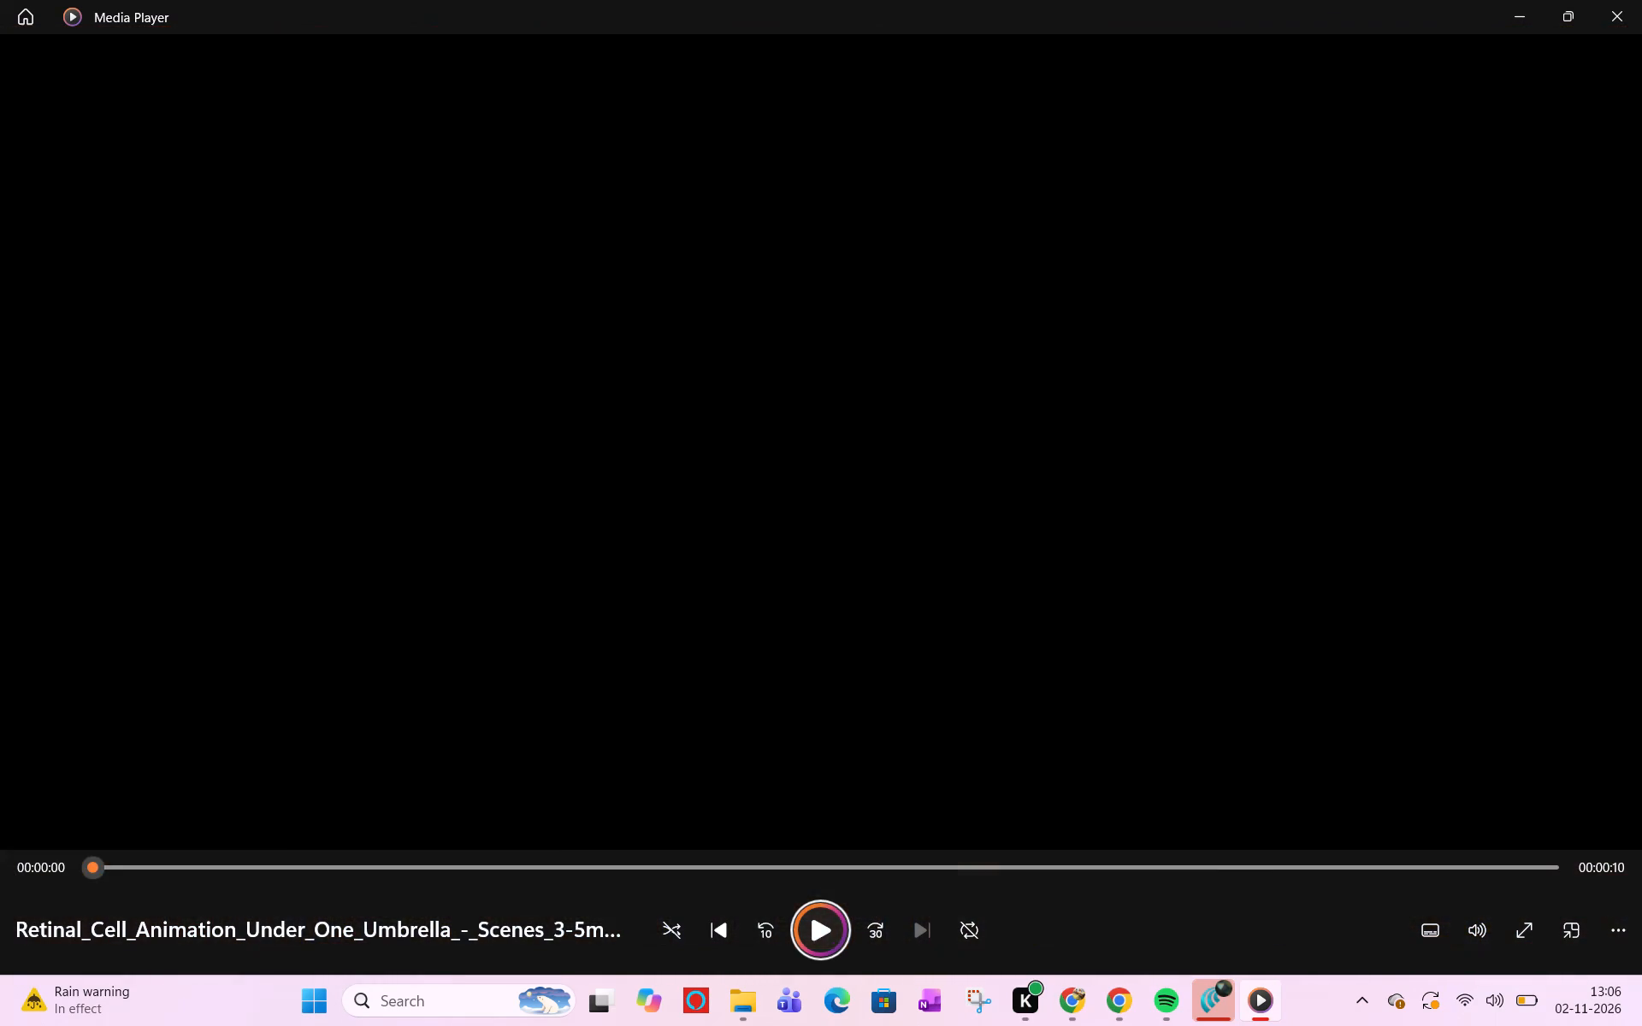
key(Escape)
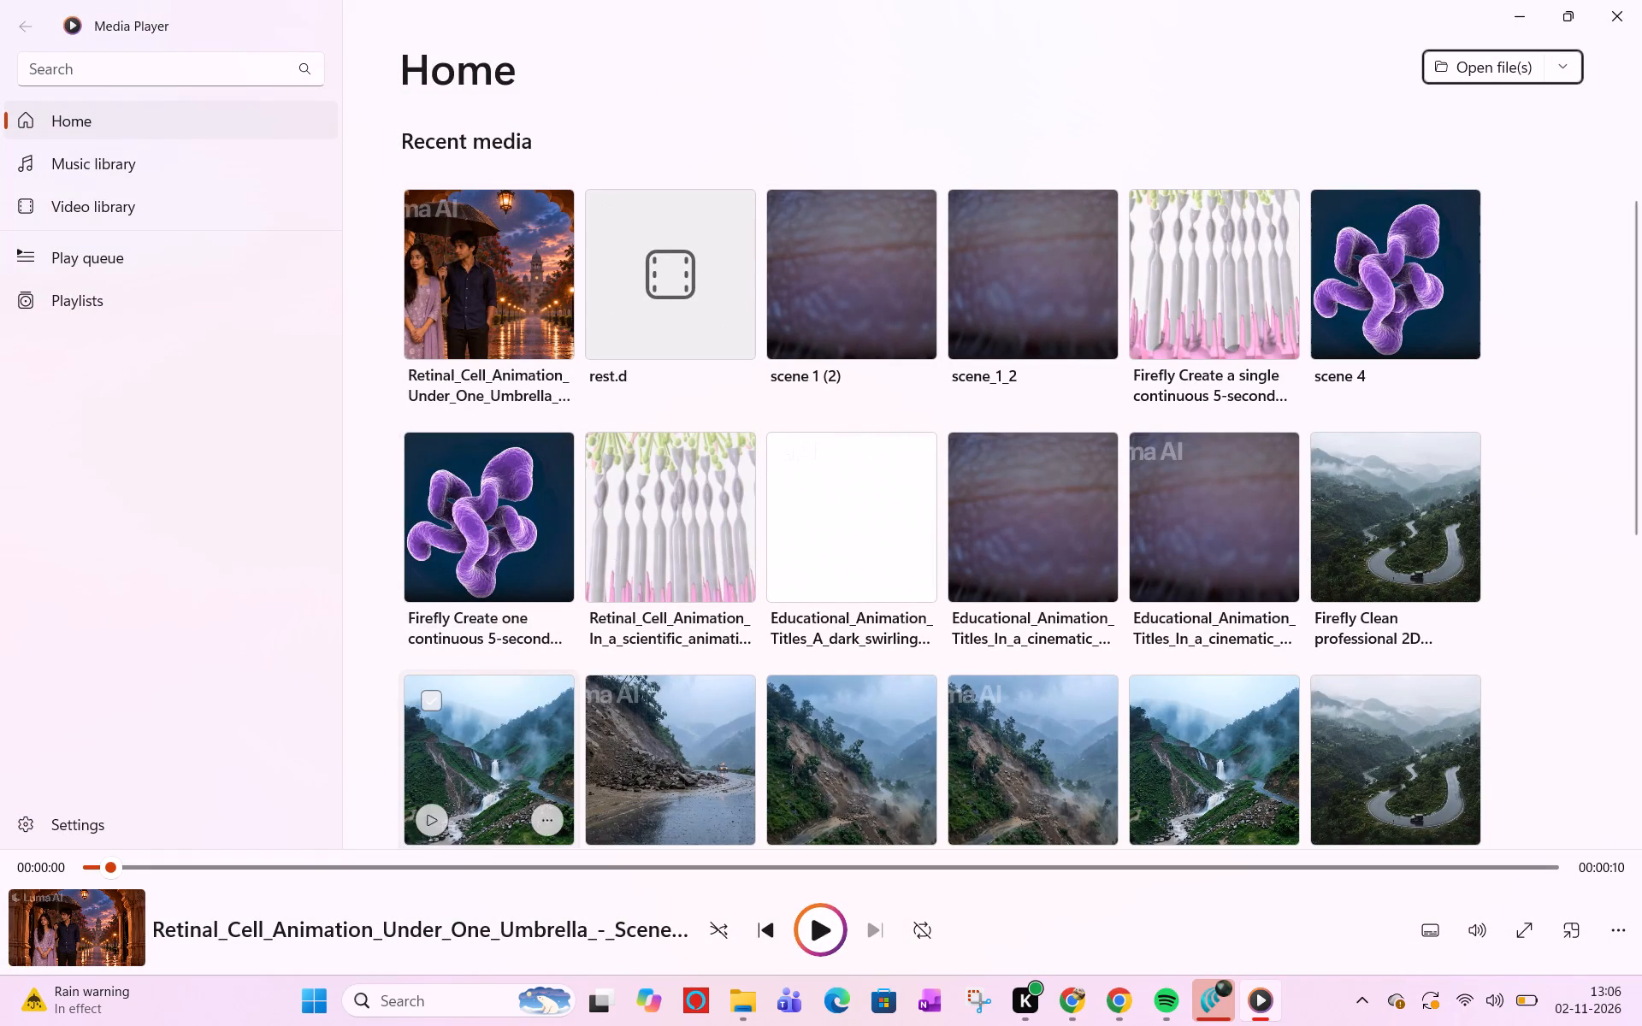
click(1641, 0)
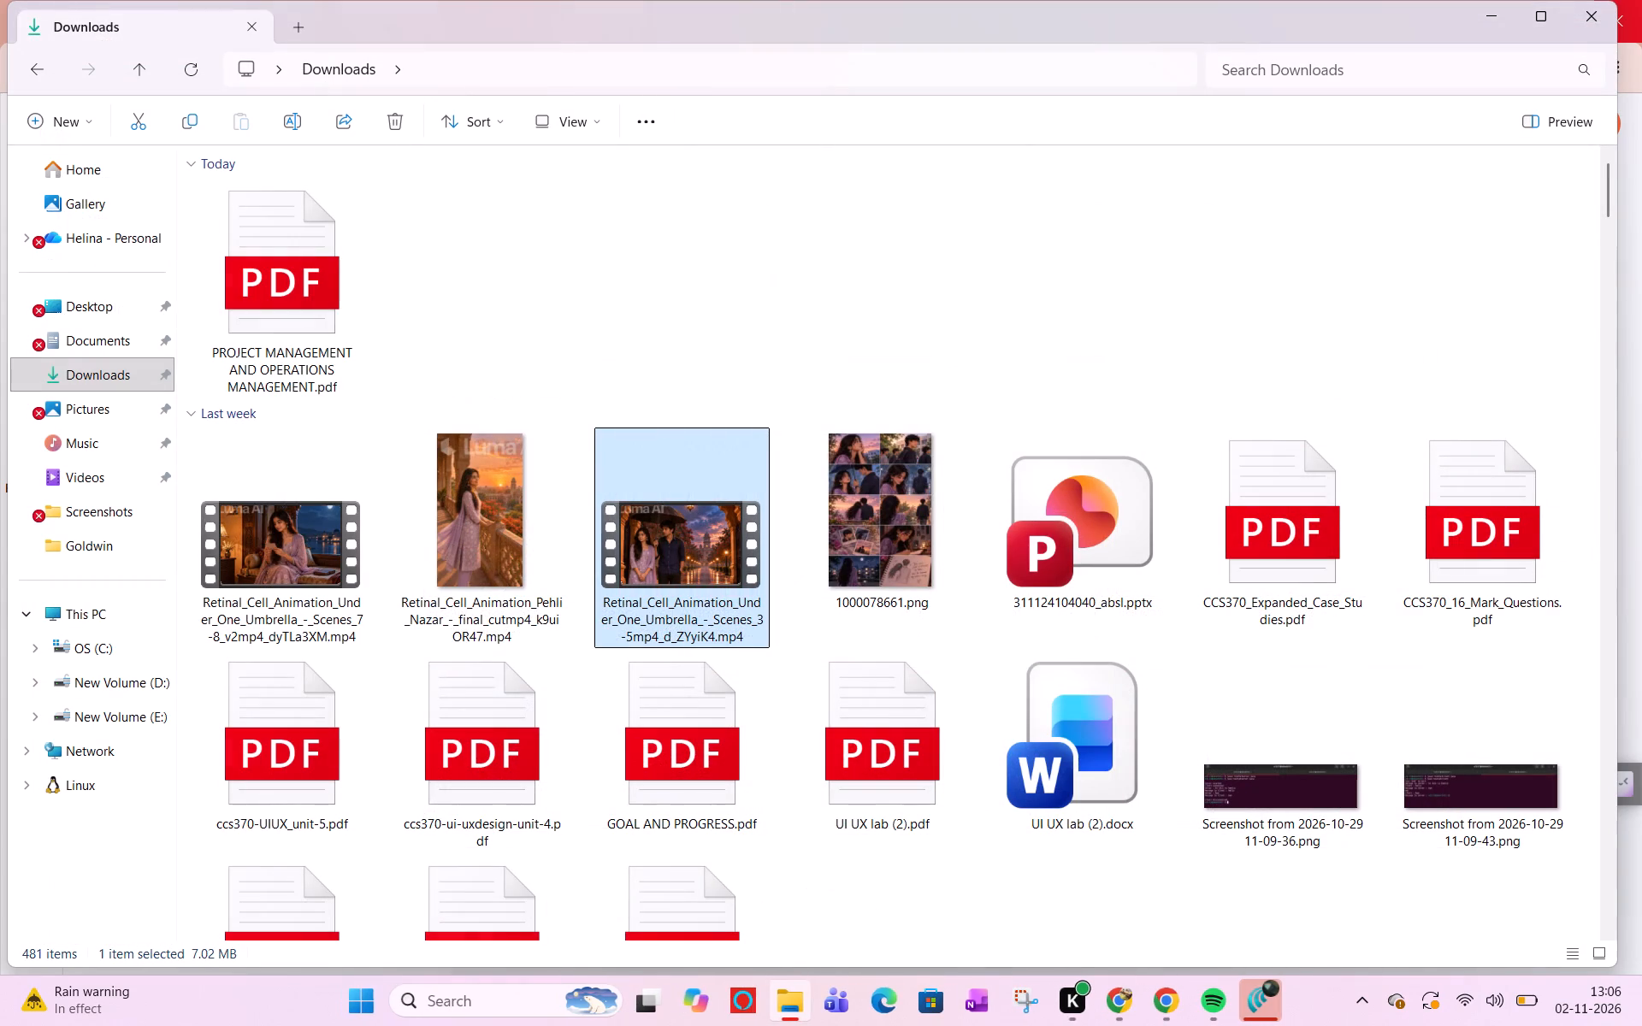
double_click(452, 549)
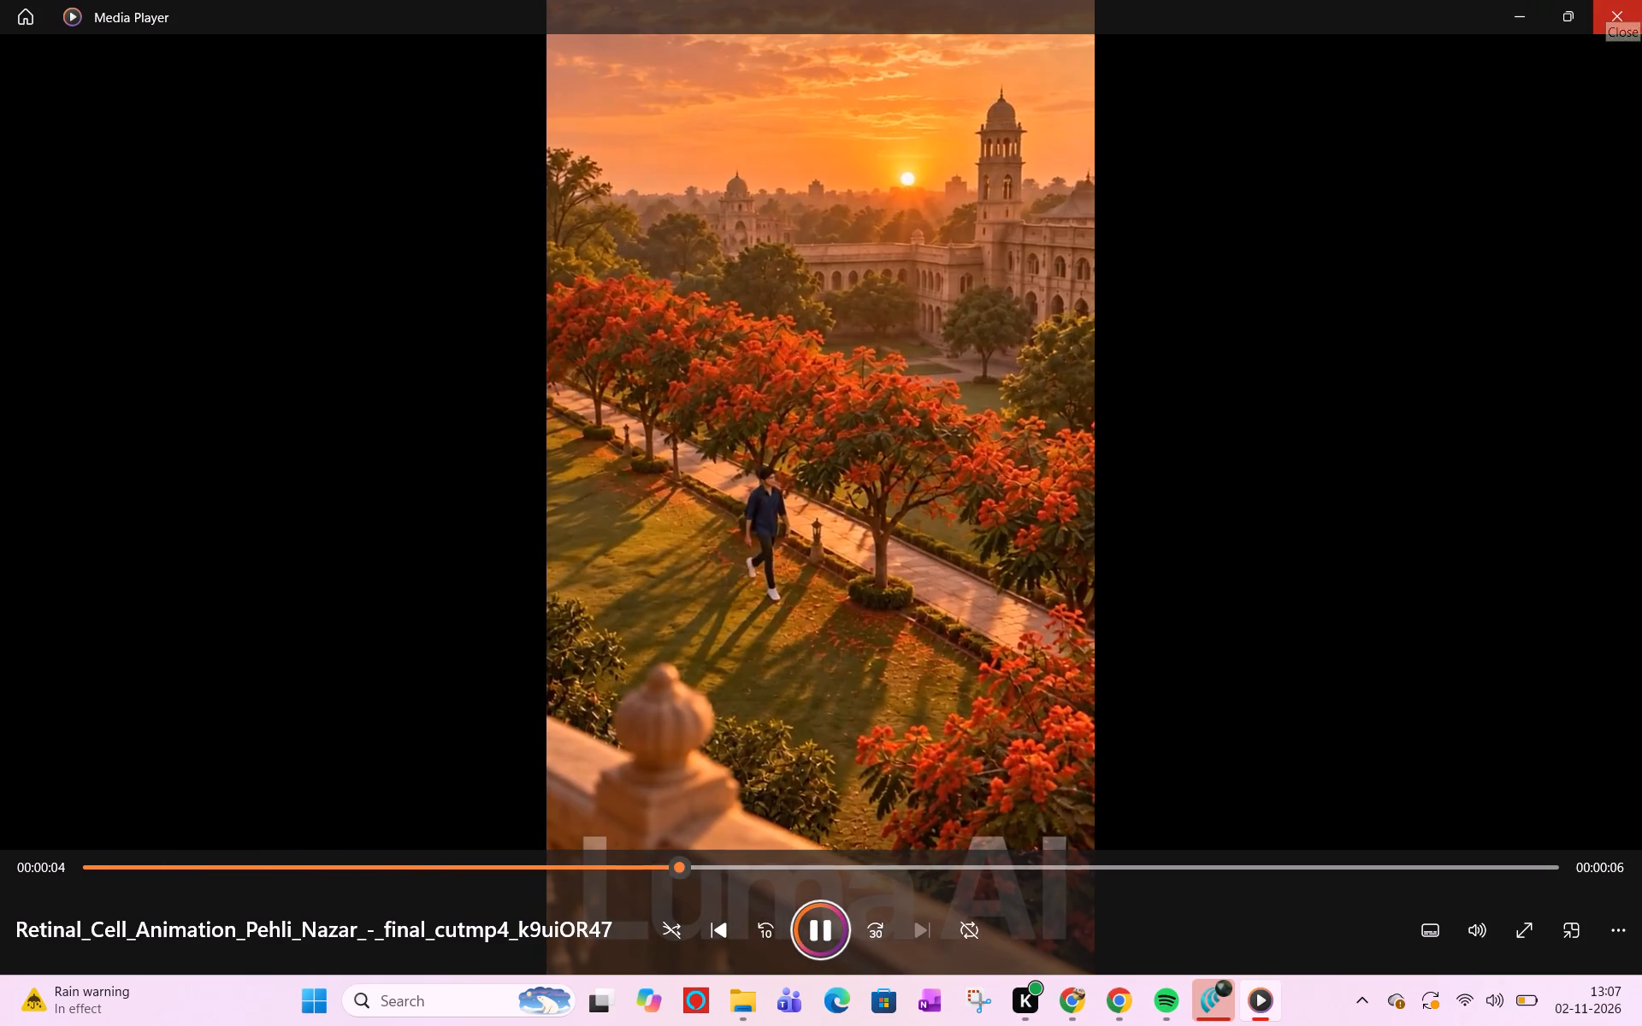
click(1605, 6)
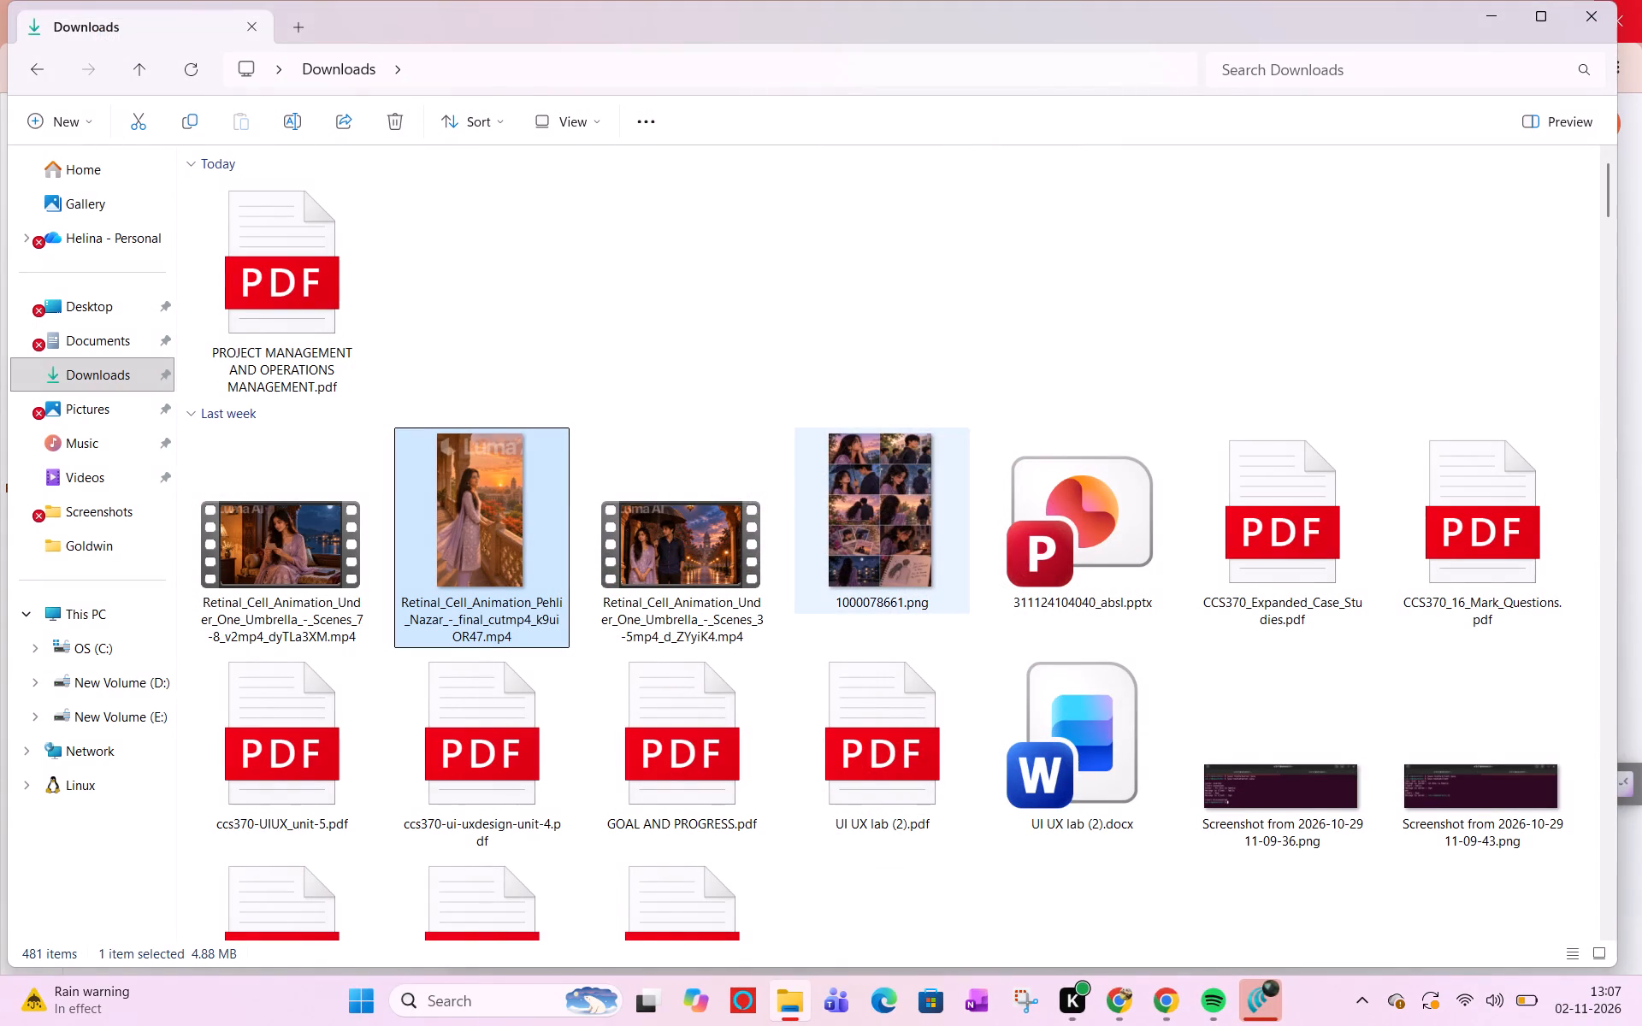
double_click(236, 595)
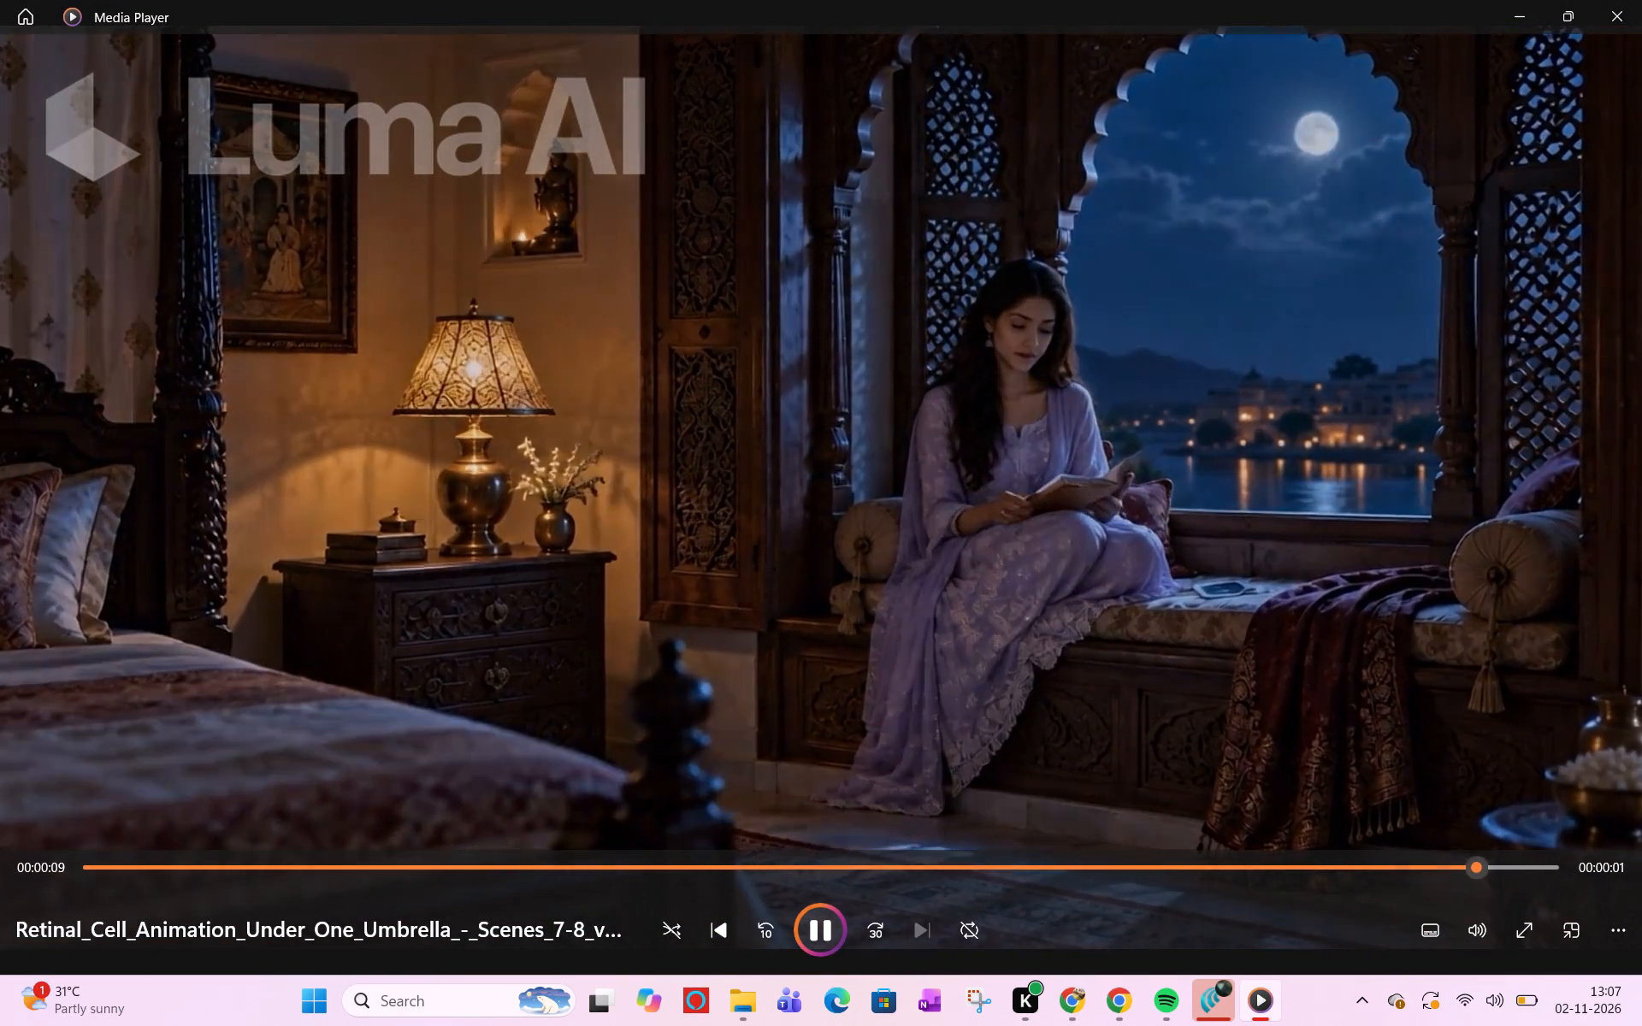
click(1641, 0)
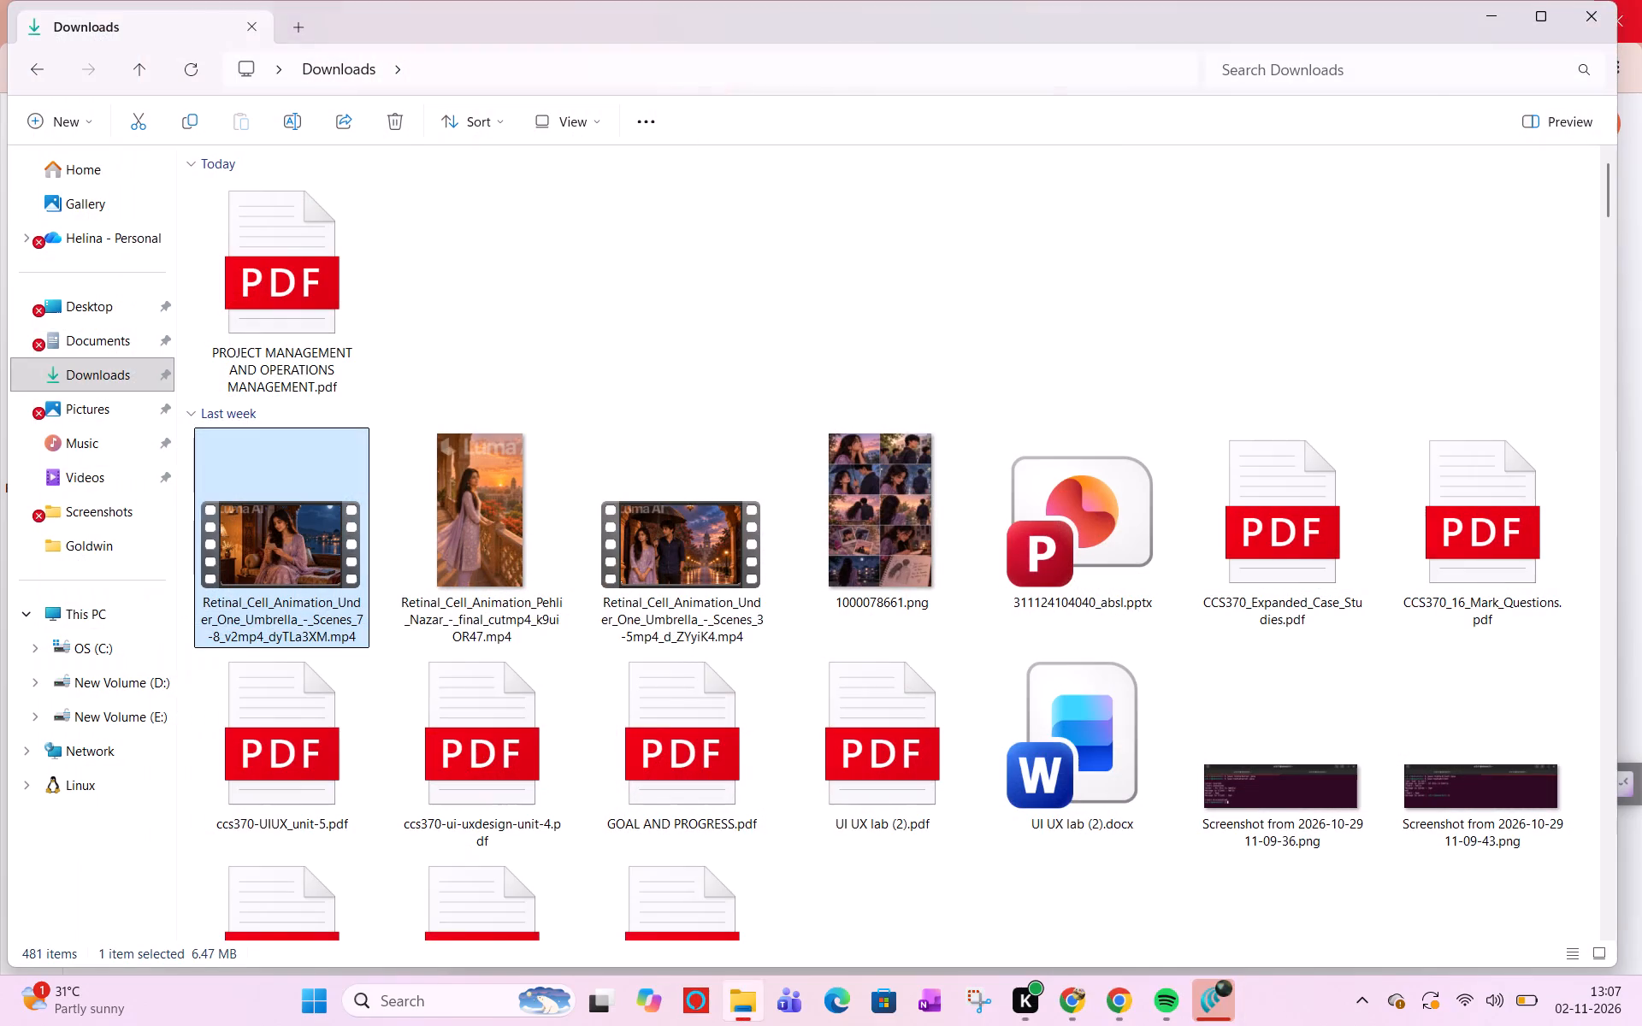
scroll(866, 572, down, 1)
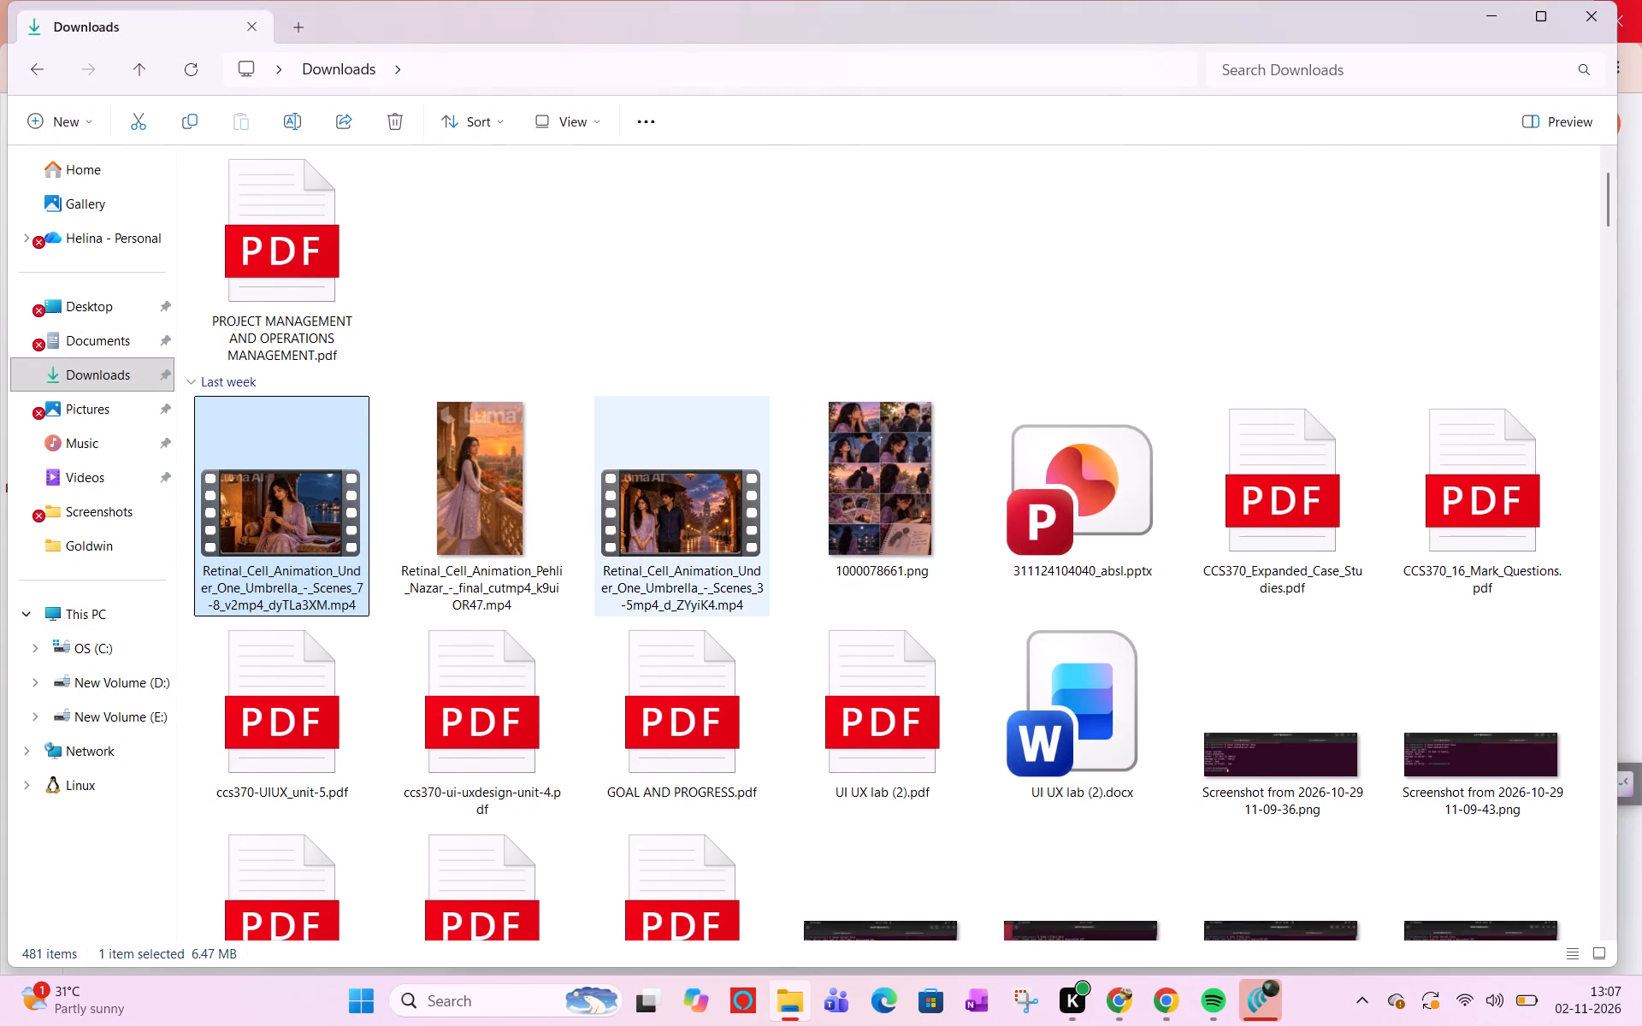
double_click(690, 498)
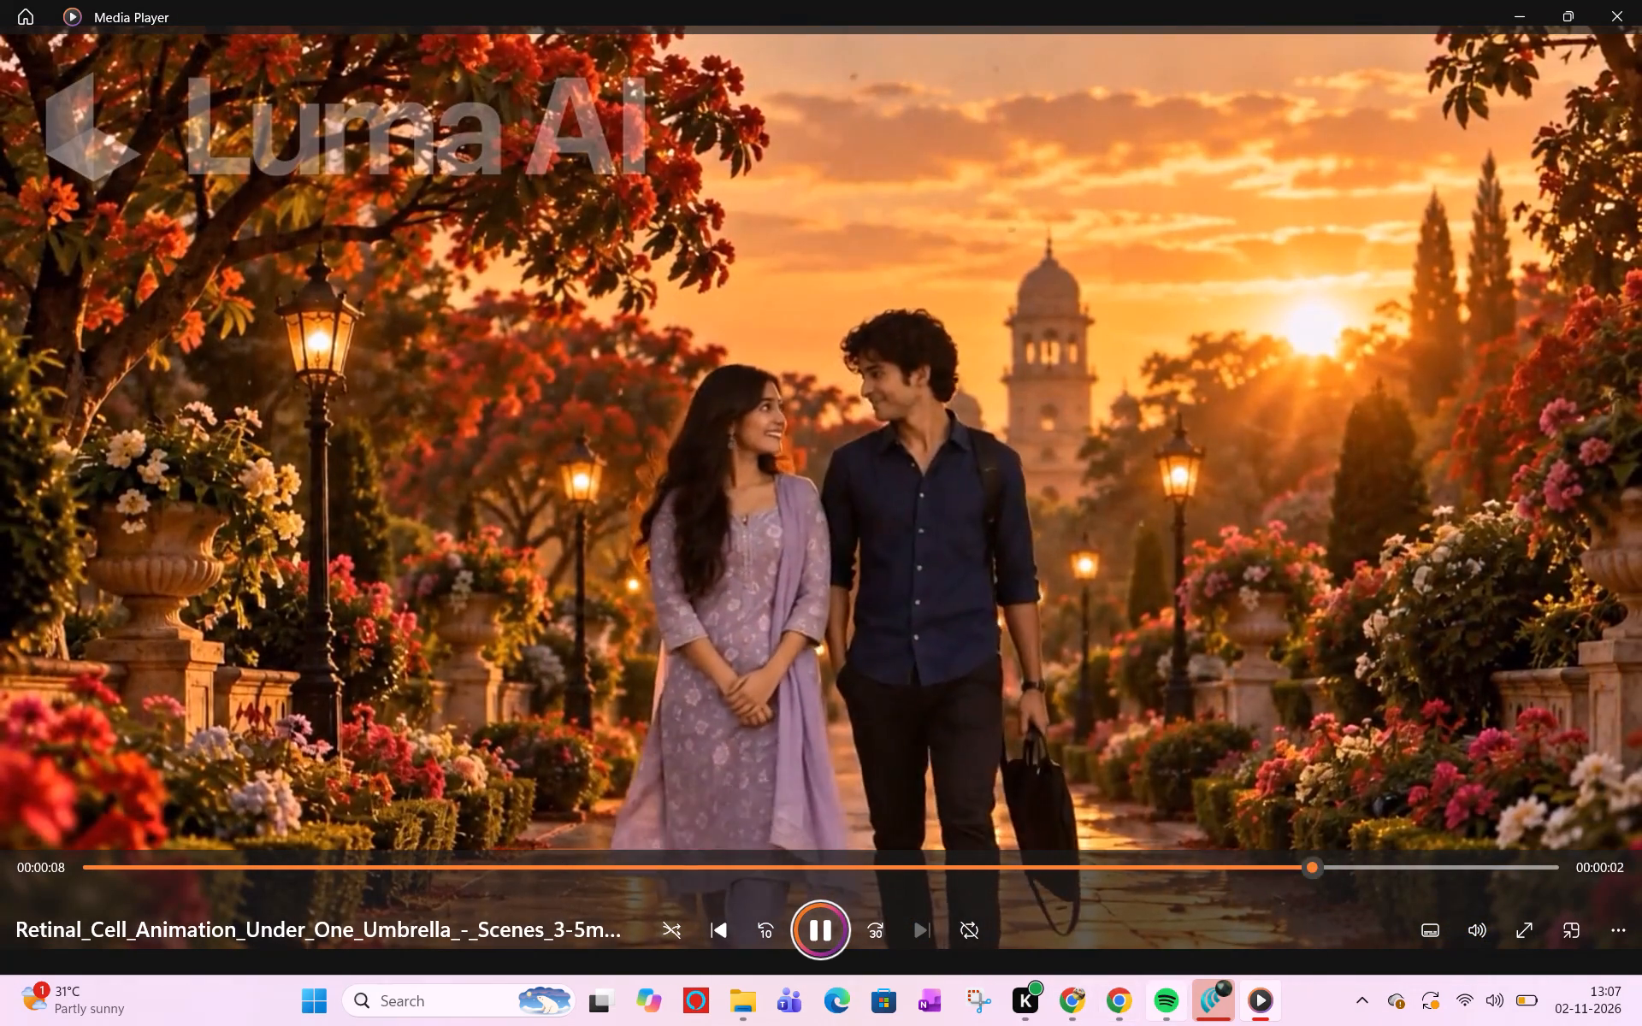
Return to the Airbrush editor in Chrome and cancel the Auto watermark removal still being processed.
click(1102, 1011)
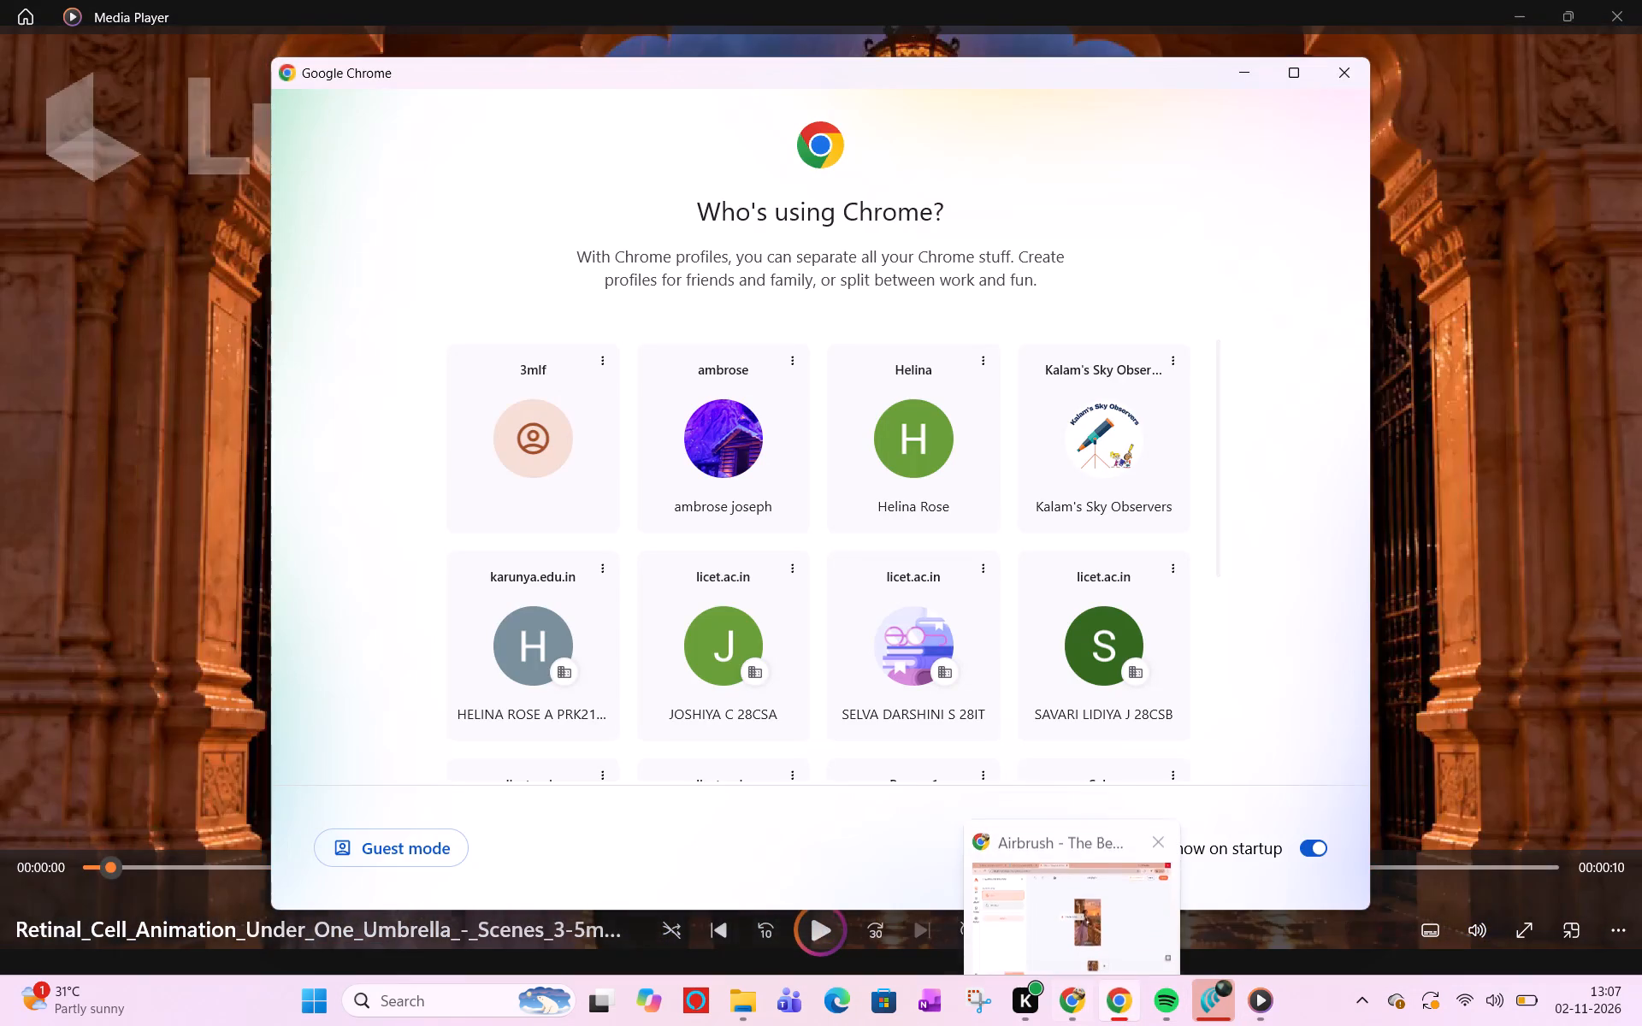
click(1063, 1025)
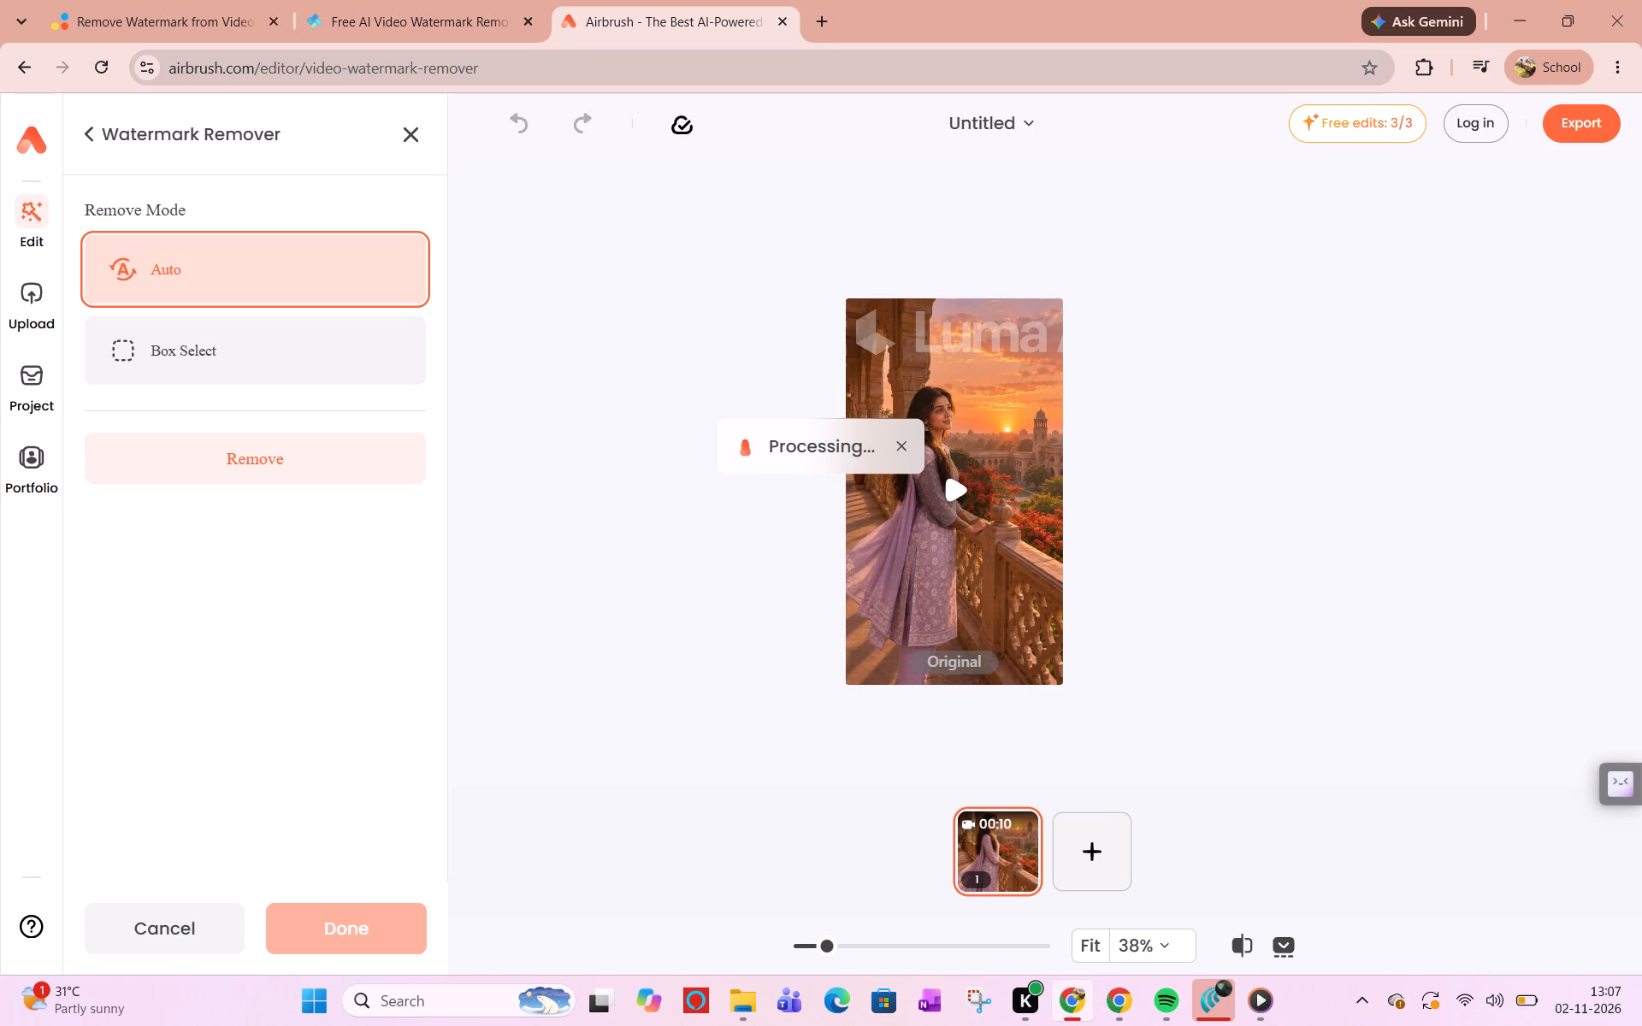
click(898, 445)
Switch to Box Select mode and fit the selection box over the Luma AI watermark at the top of the video.
click(228, 351)
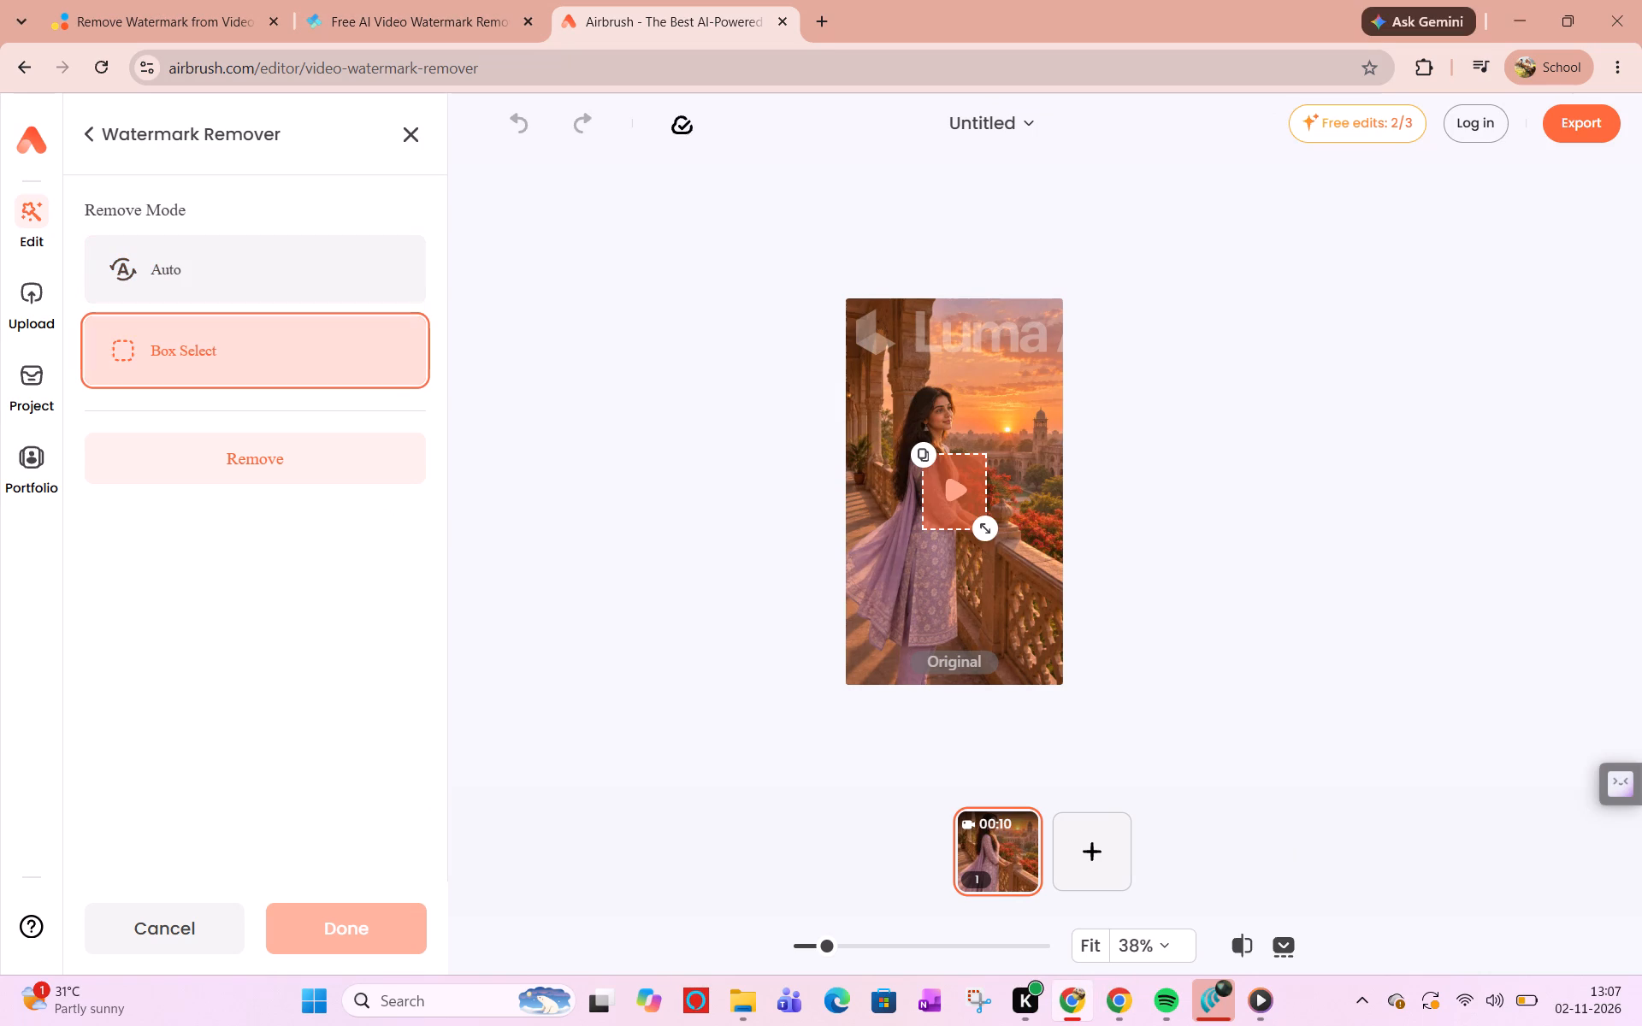
drag(930, 458, 864, 358)
drag(864, 358, 940, 486)
drag(940, 486, 835, 345)
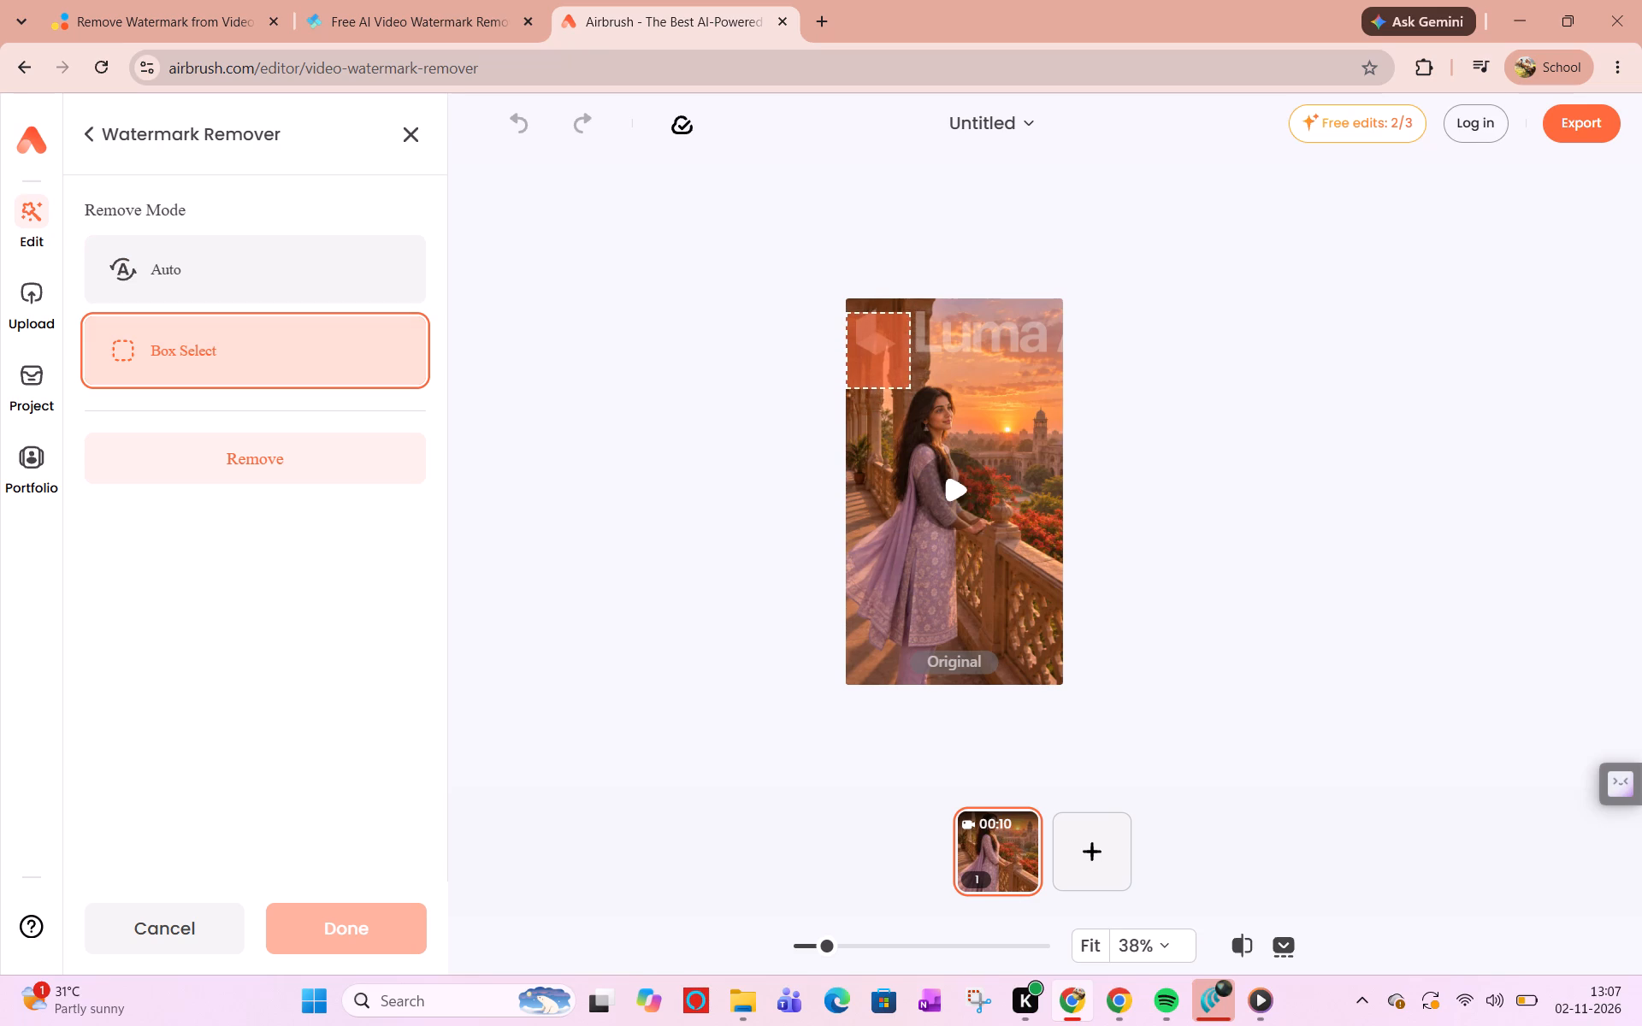
drag(835, 345, 835, 336)
drag(905, 372, 1048, 350)
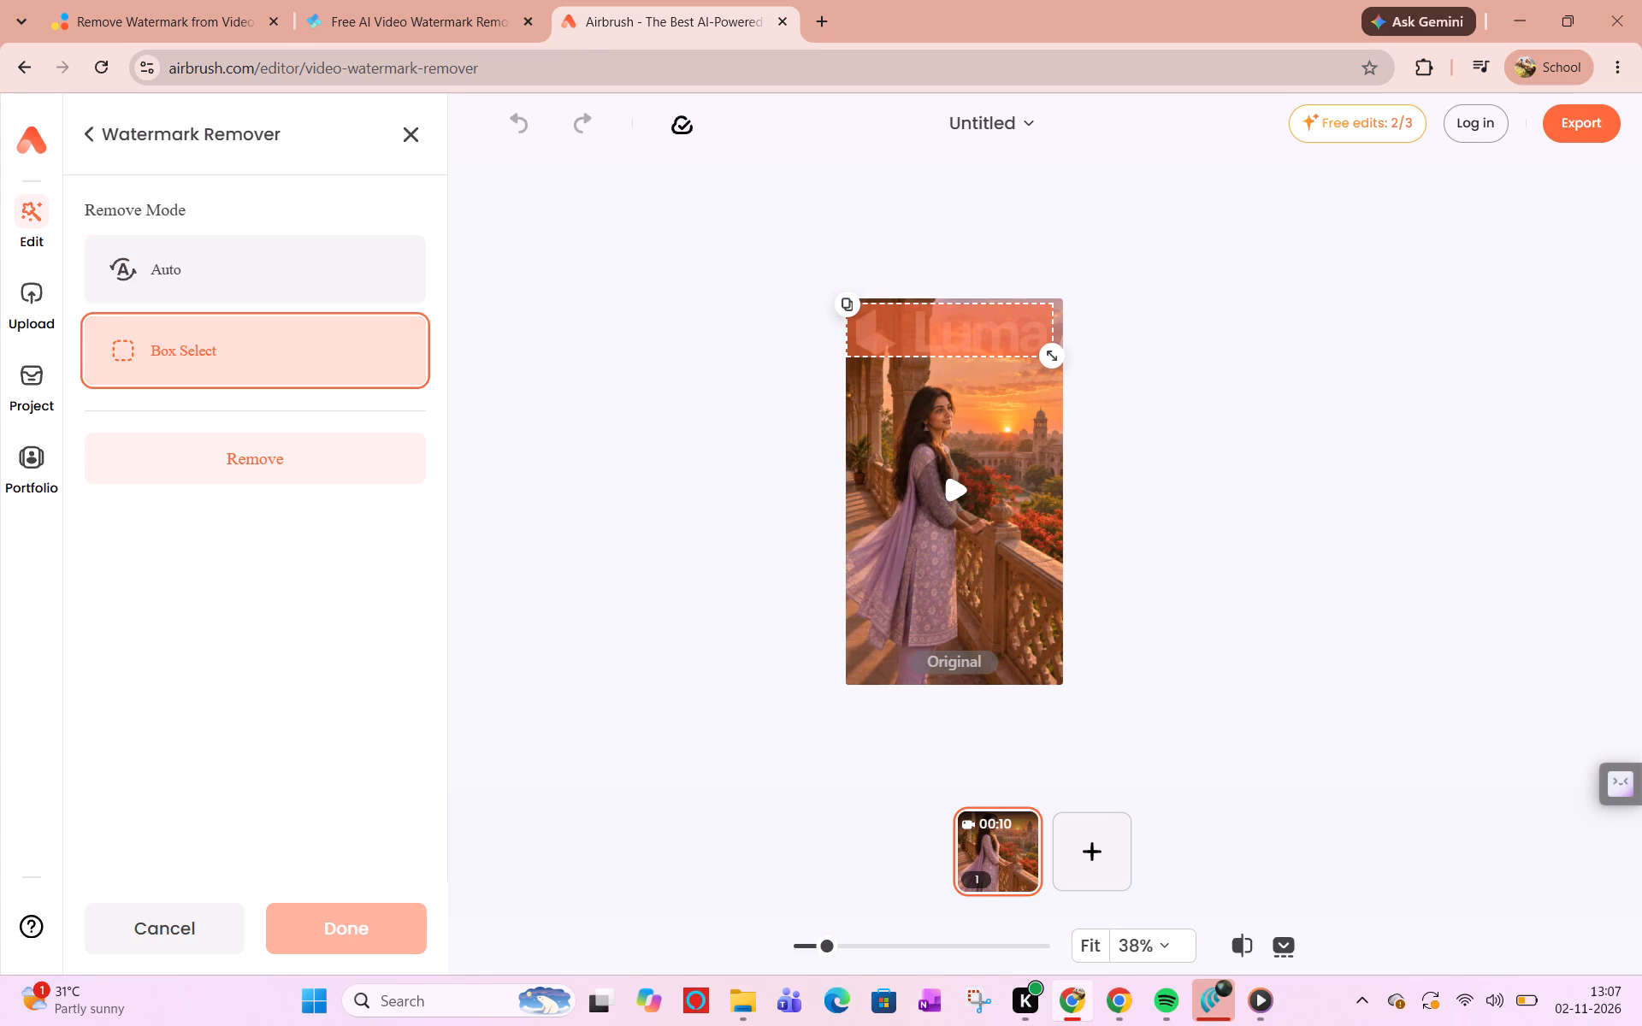
Preview the video to the garden scene, duplicate the selection box and place the copy over the Luma AI watermark at the frame's bottom.
drag(825, 941, 851, 942)
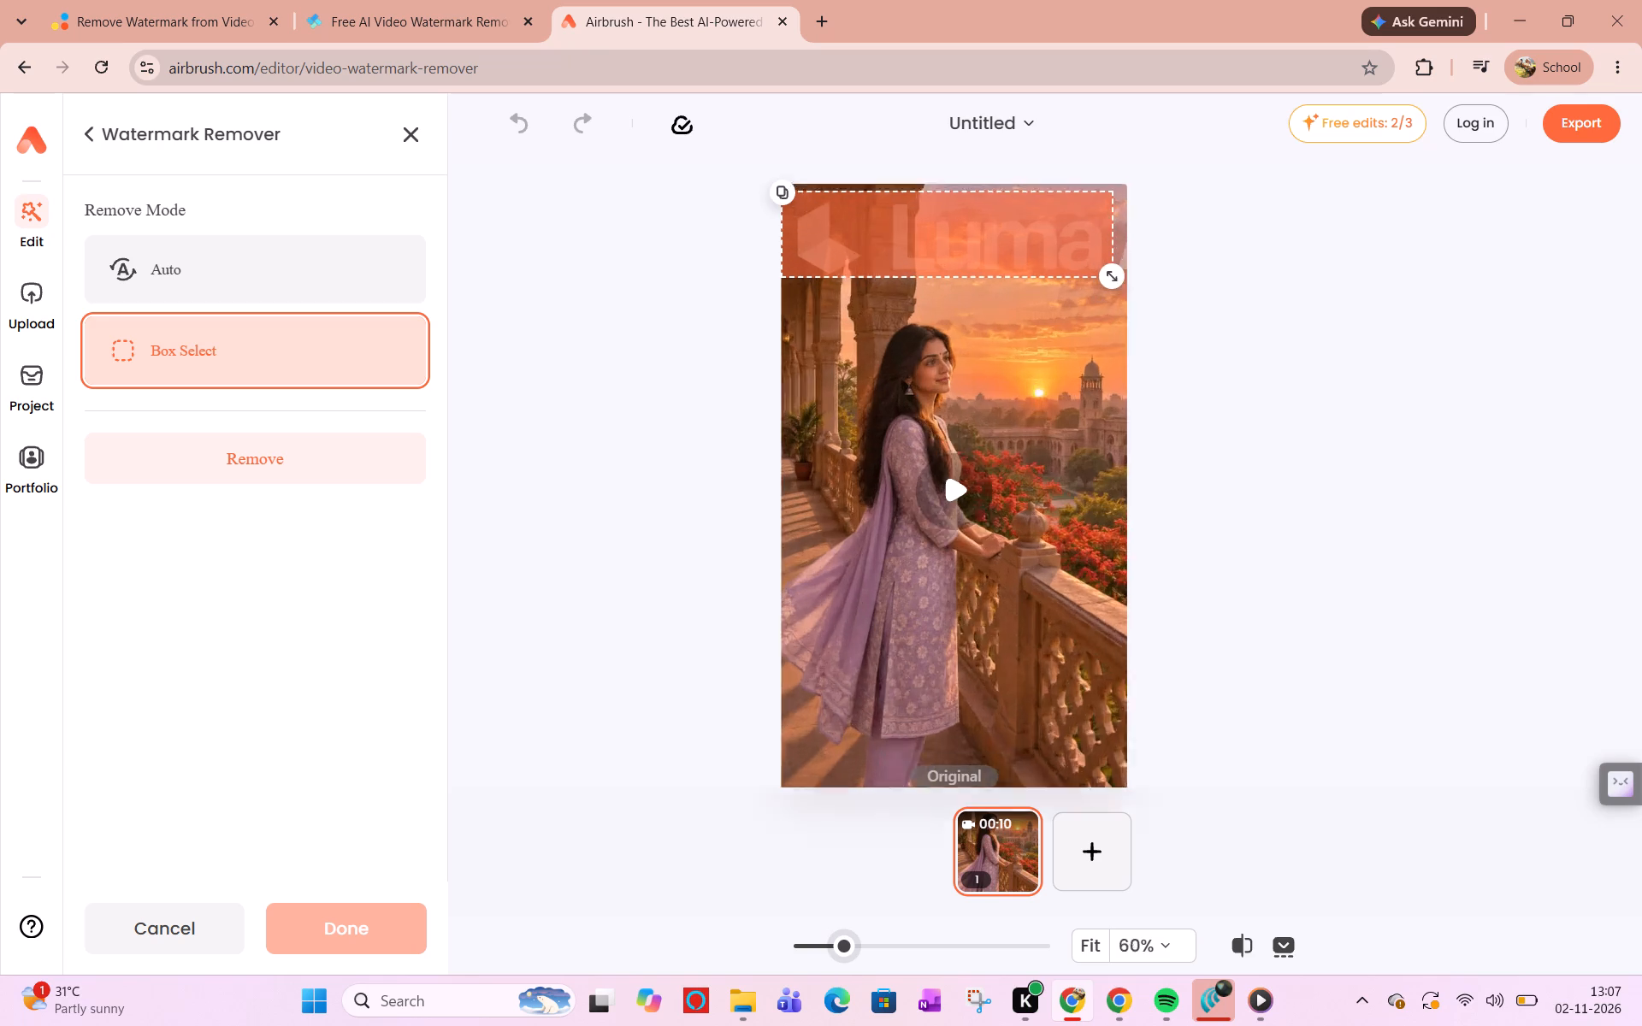
drag(851, 942, 836, 946)
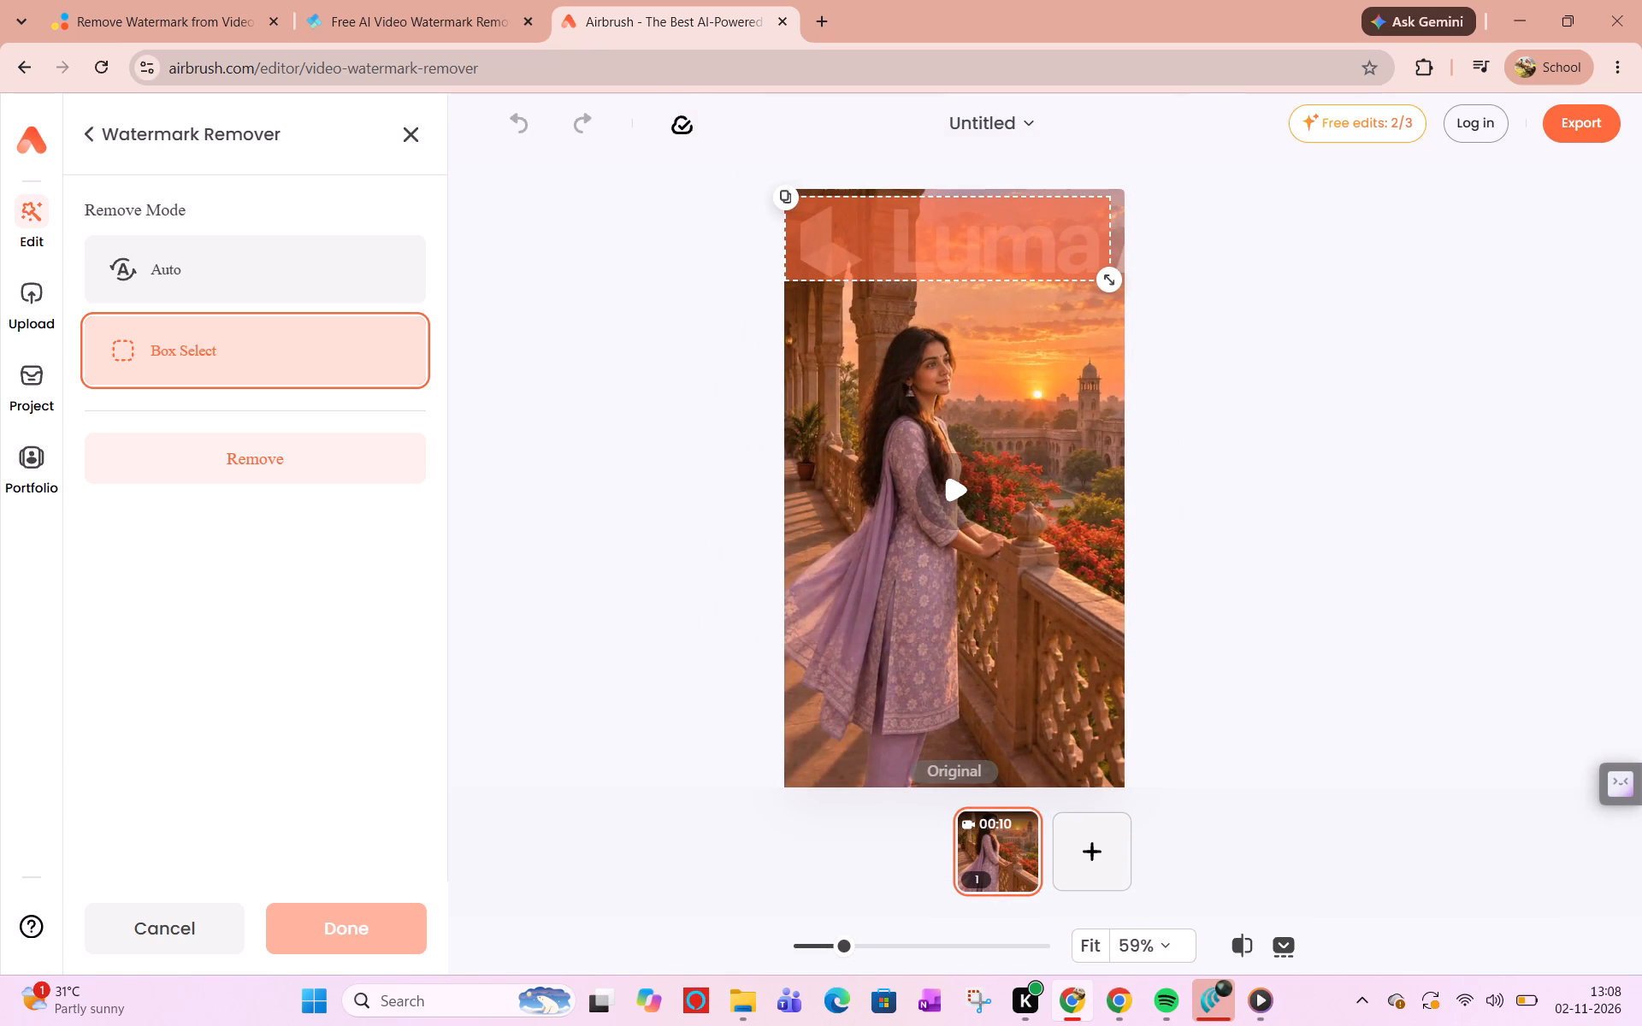
click(966, 475)
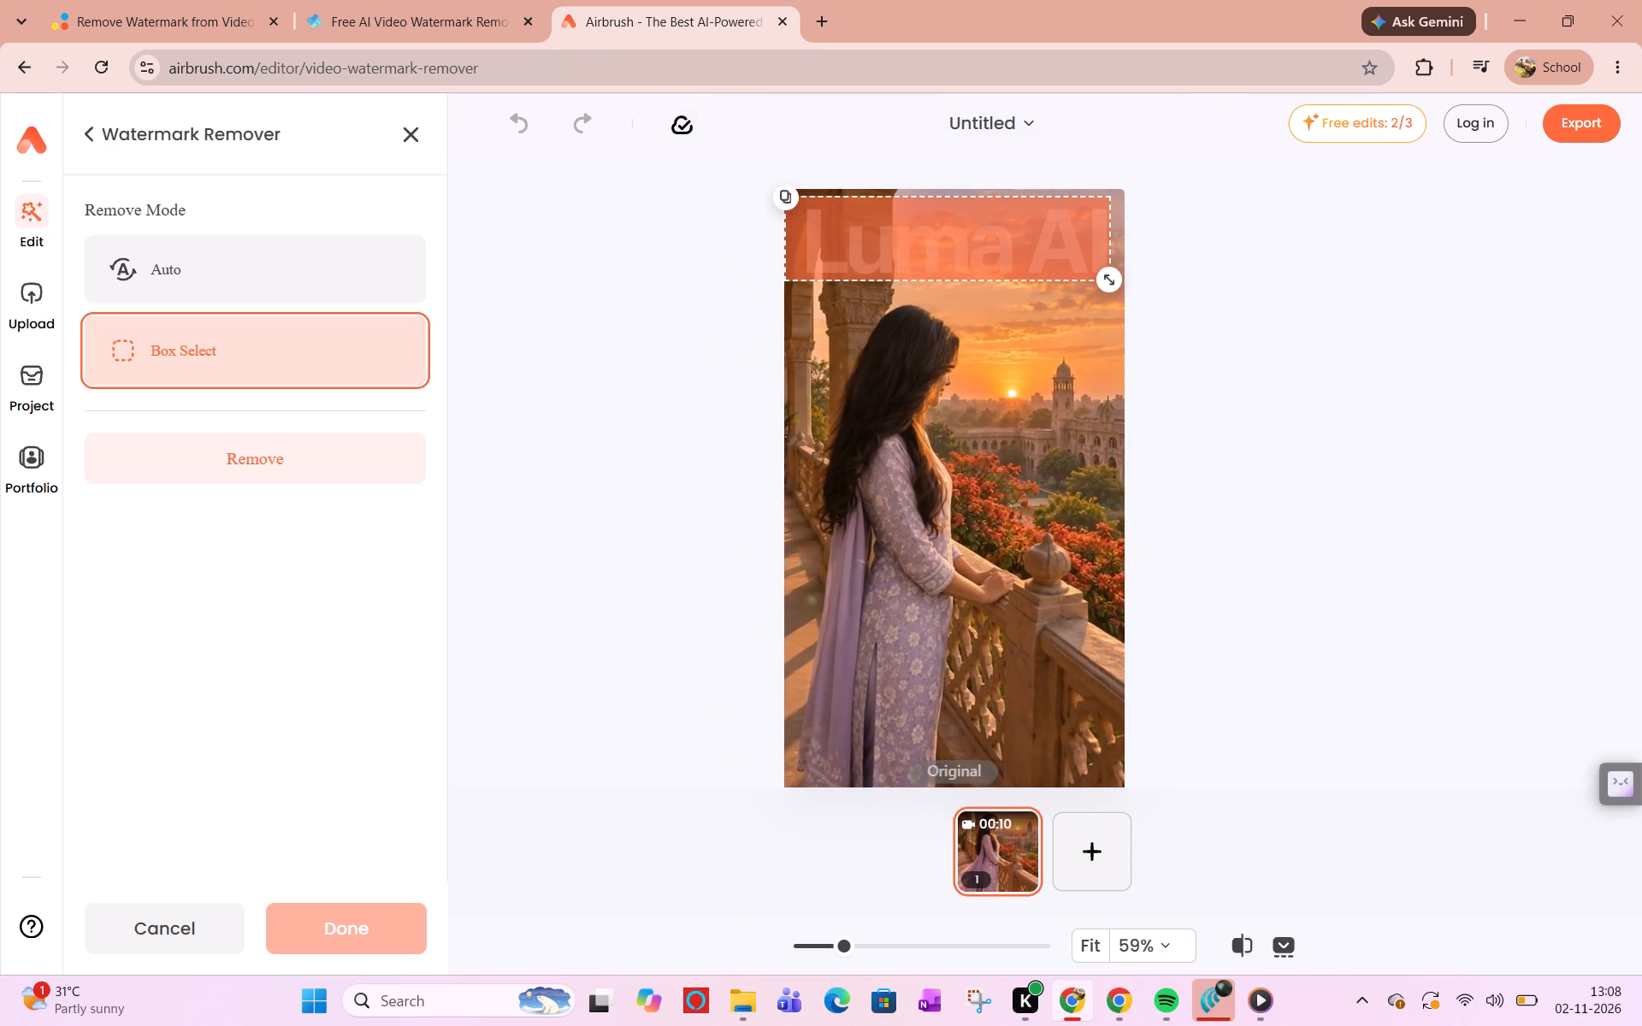
click(954, 499)
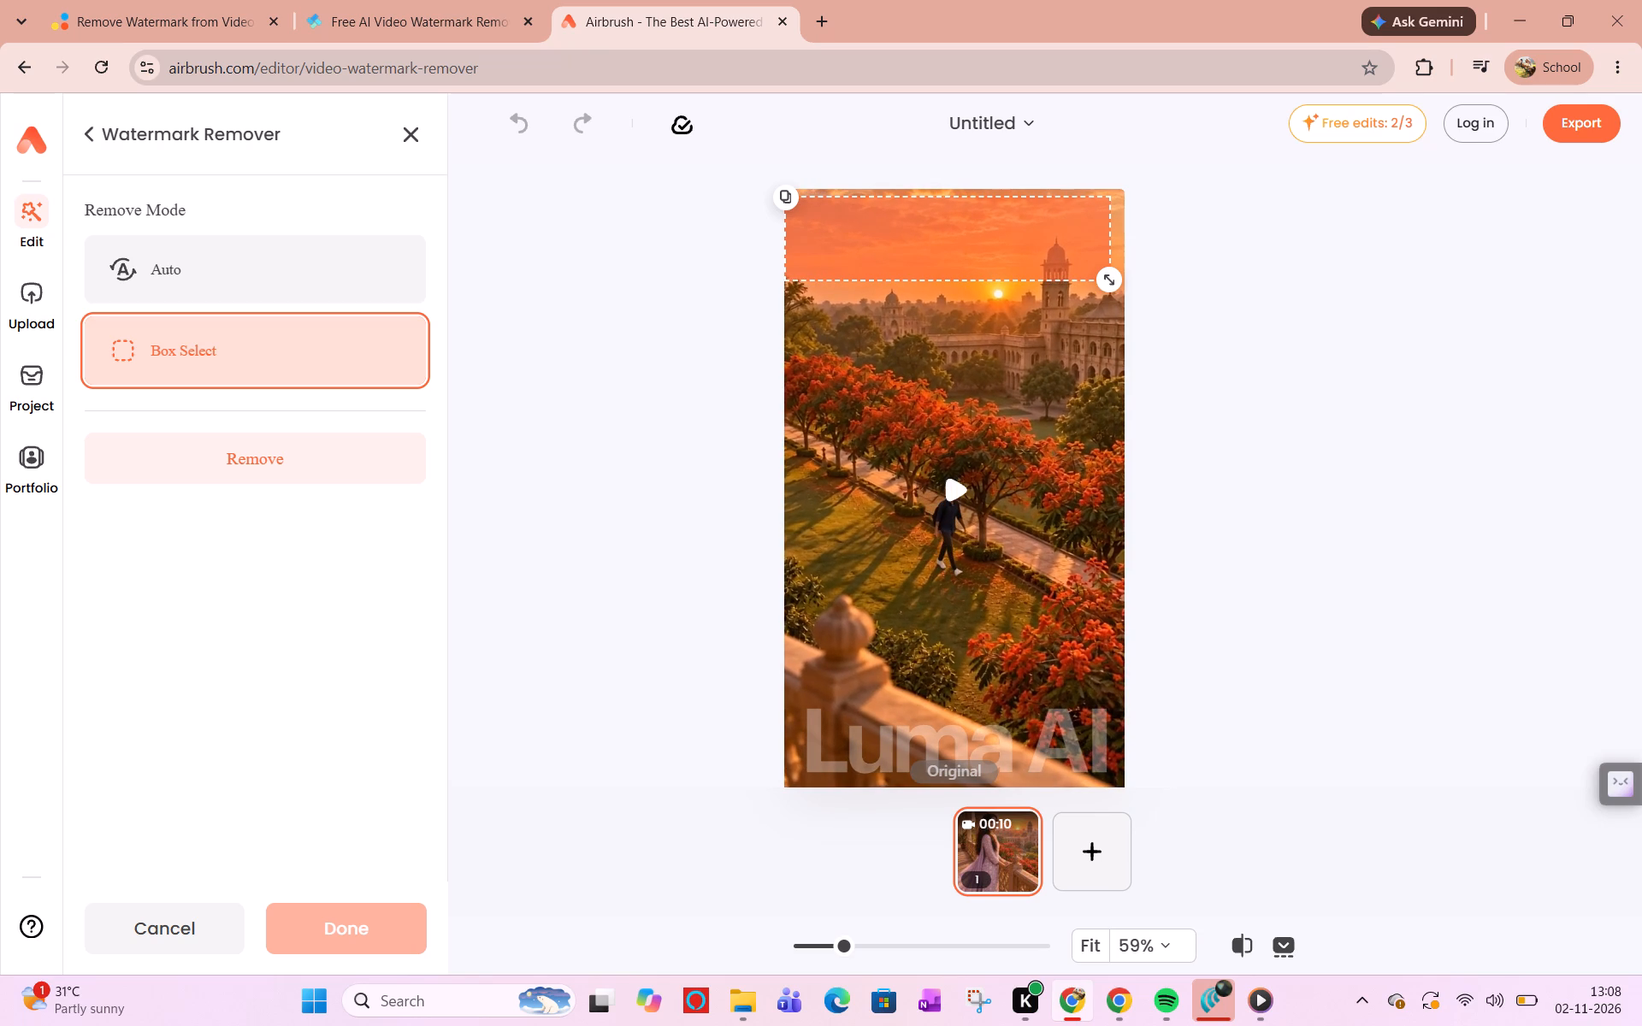
drag(804, 710, 804, 692)
click(789, 184)
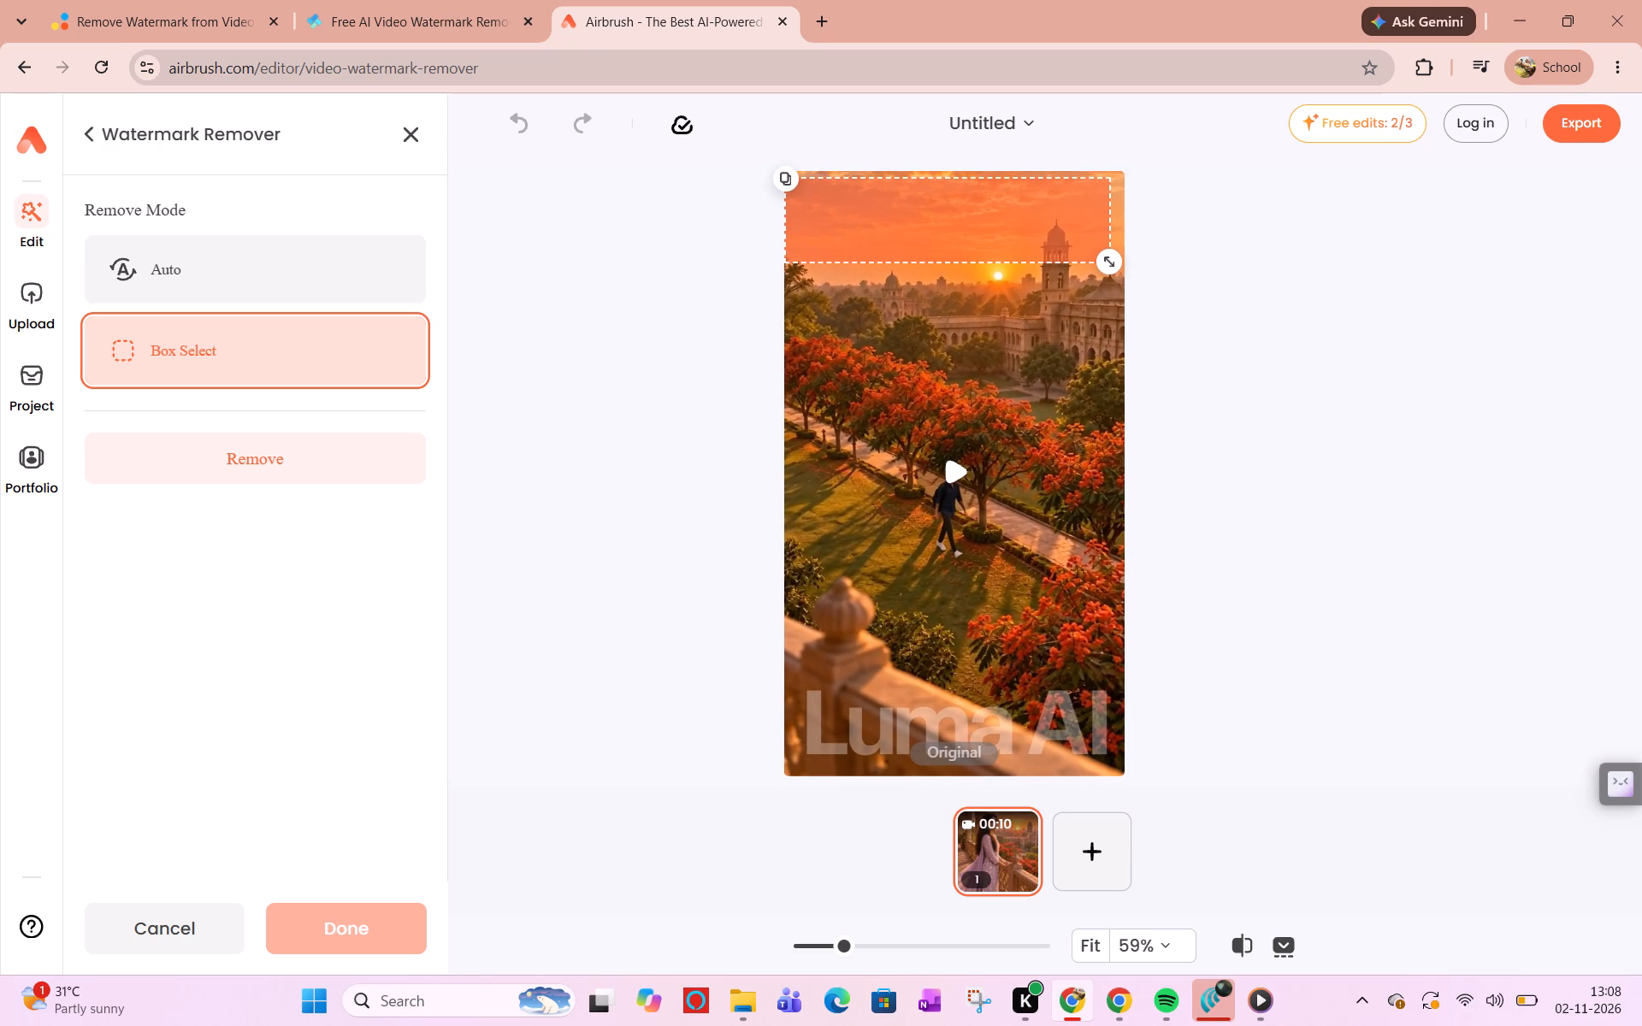
drag(835, 241, 854, 716)
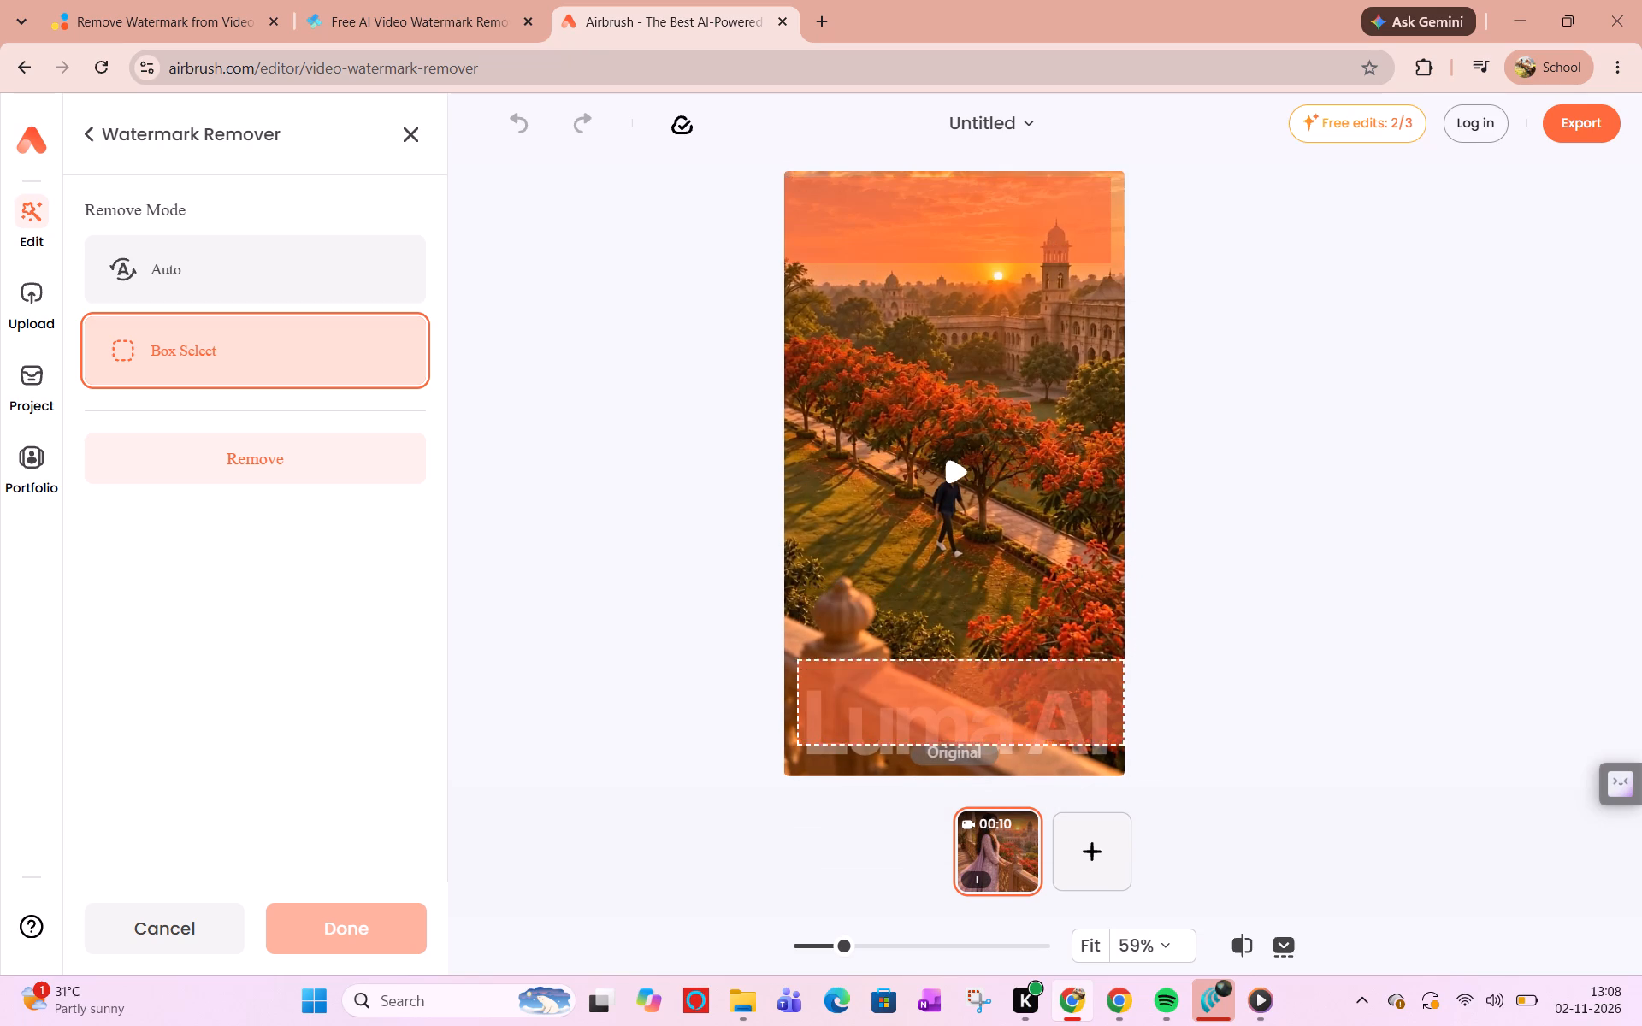
drag(854, 716, 842, 730)
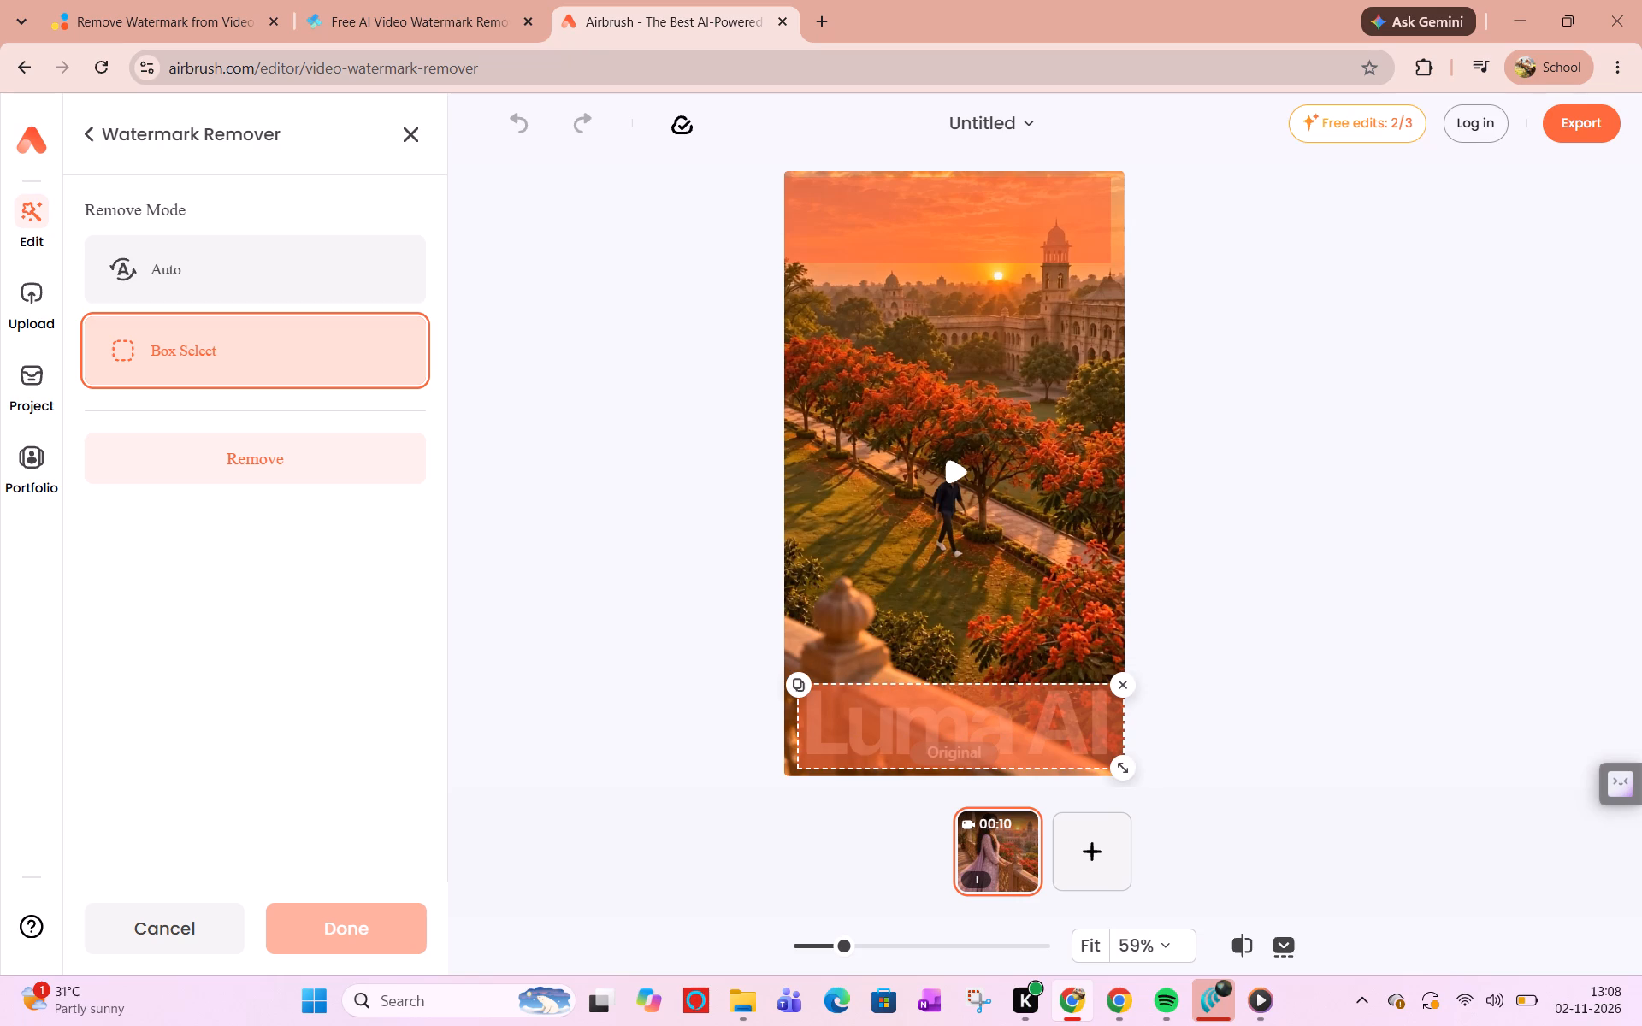
scroll(968, 423, up, 2)
Run the Box Select watermark removal on the top and bottom boxed areas.
click(952, 199)
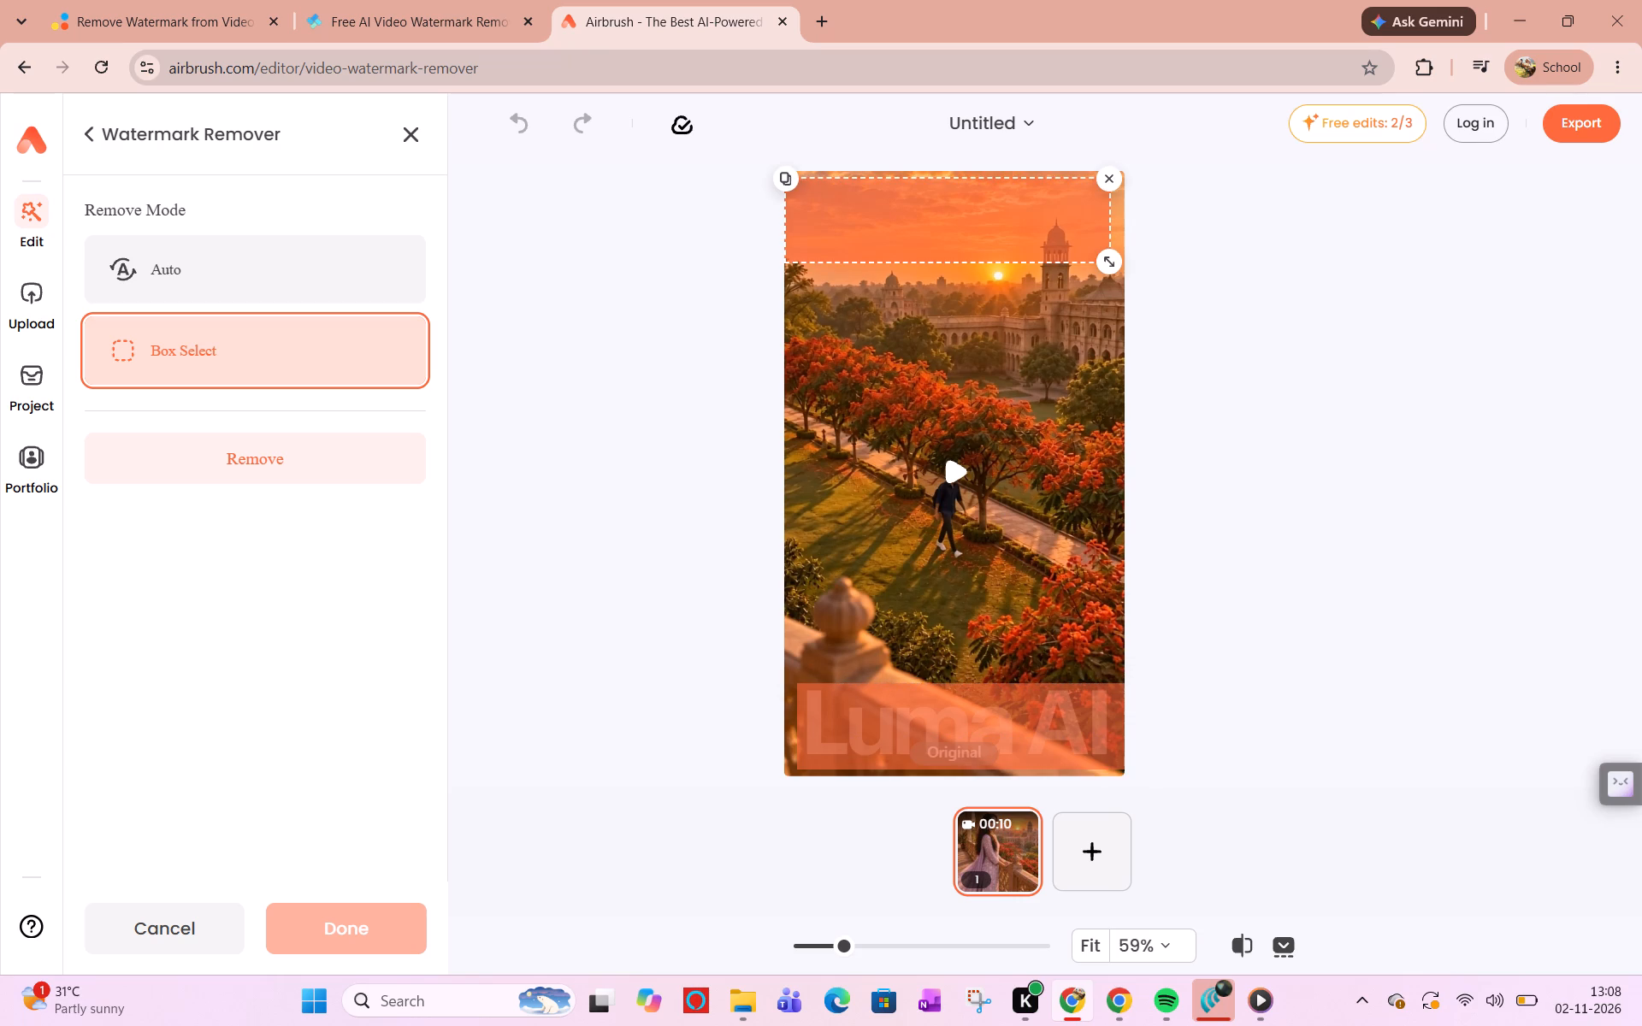
click(269, 449)
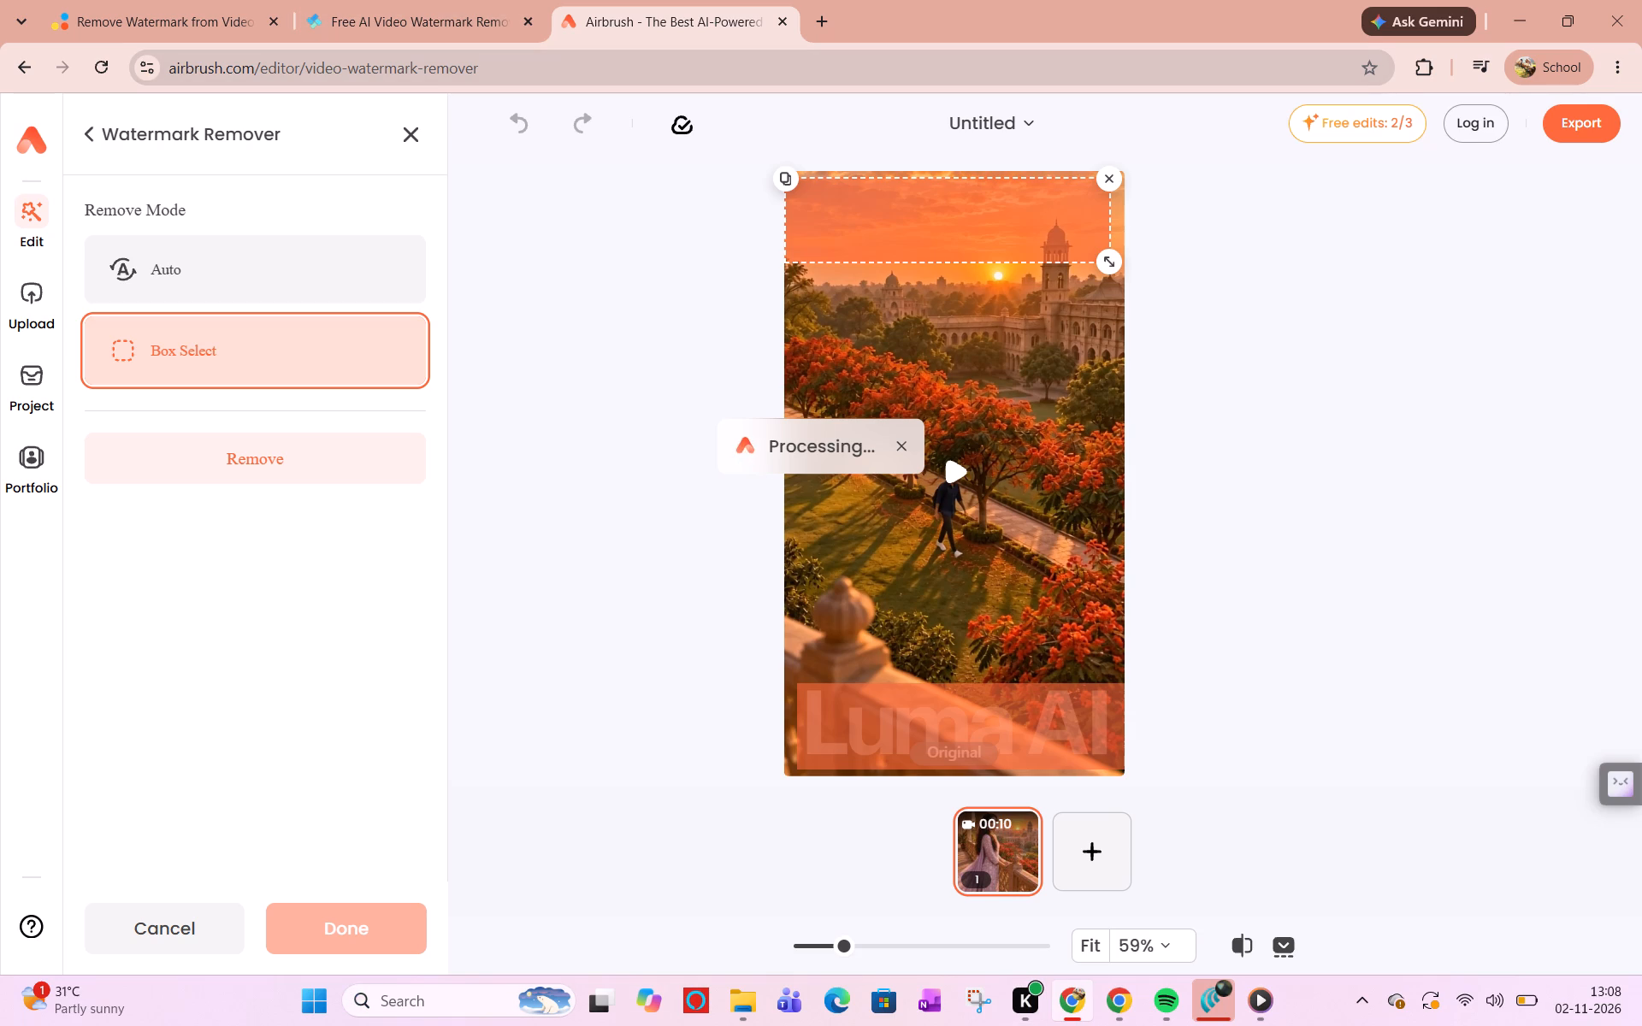
Open a separate Chrome window under the Work profile that has the illustrated group avatar.
click(824, 11)
text(luma)
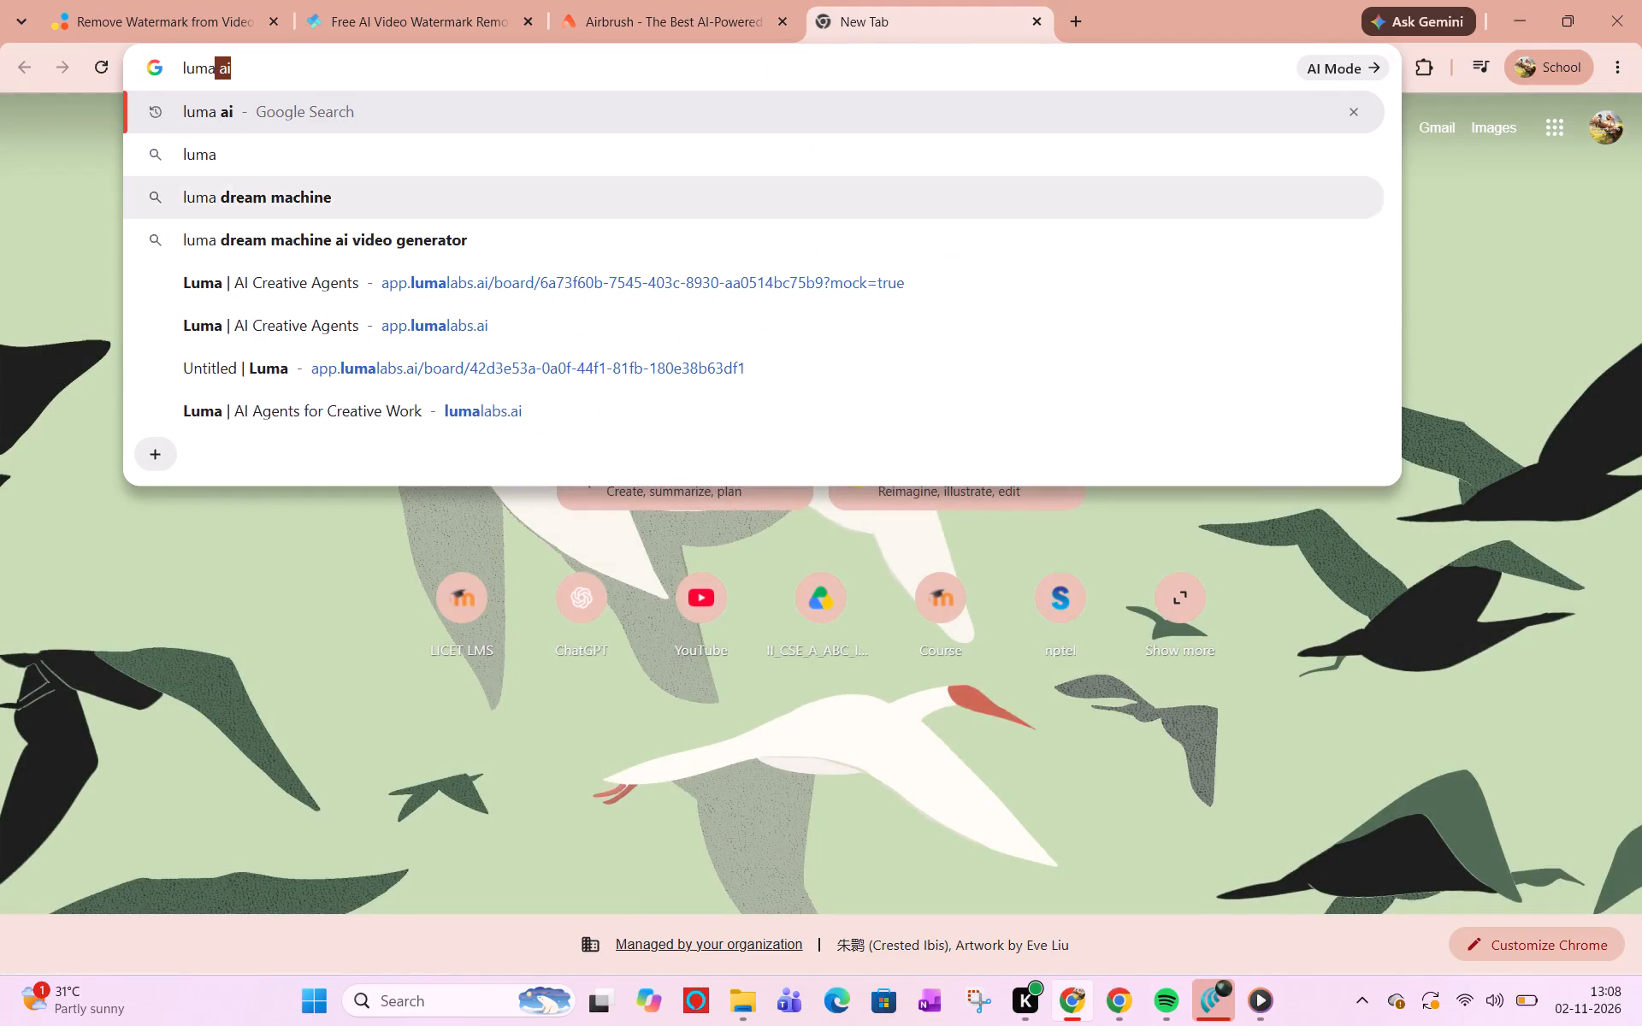
click(1123, 1018)
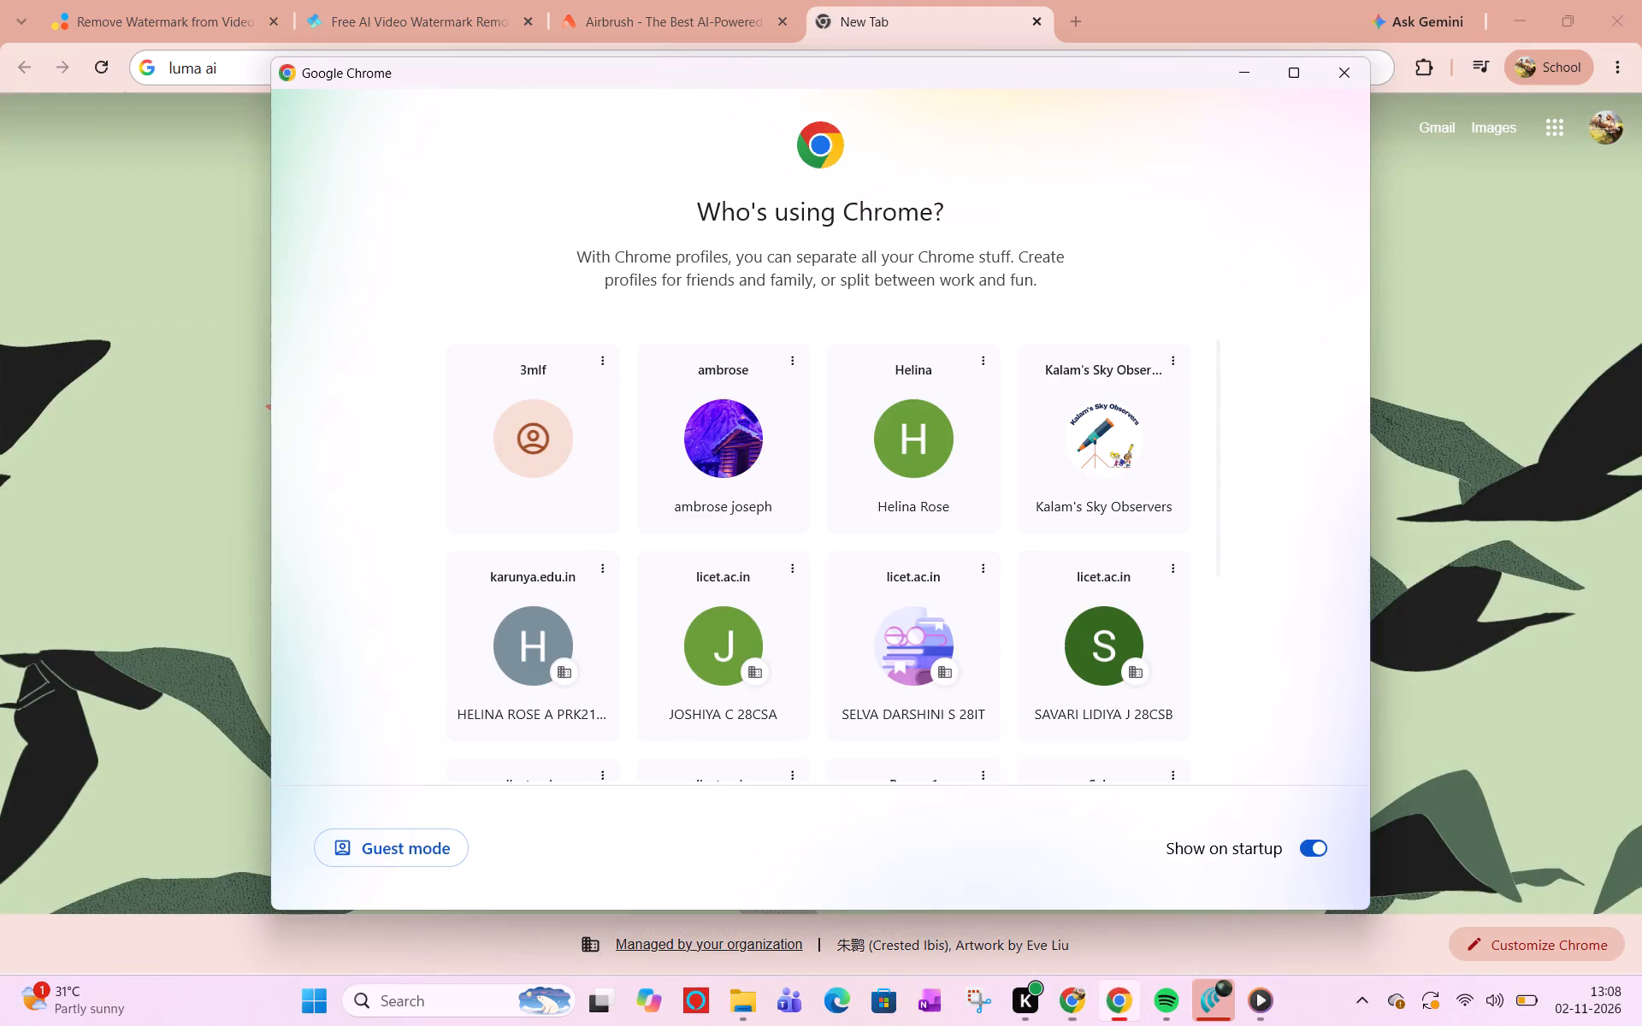
scroll(713, 524, down, 3)
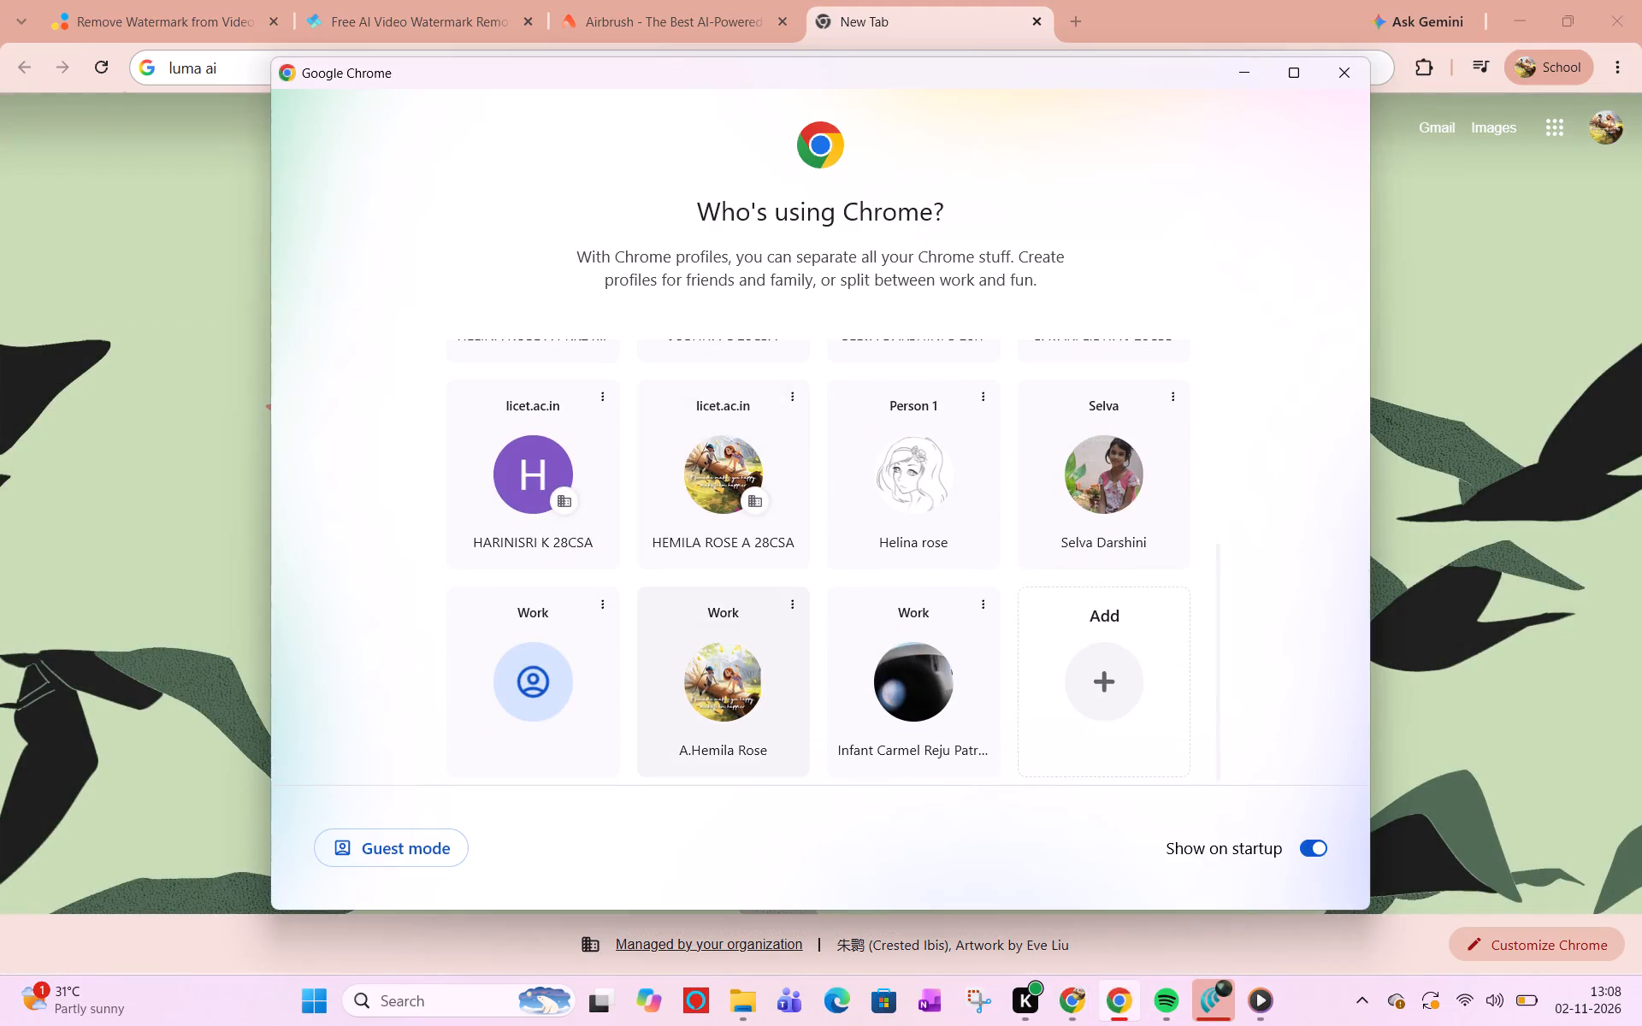
click(720, 678)
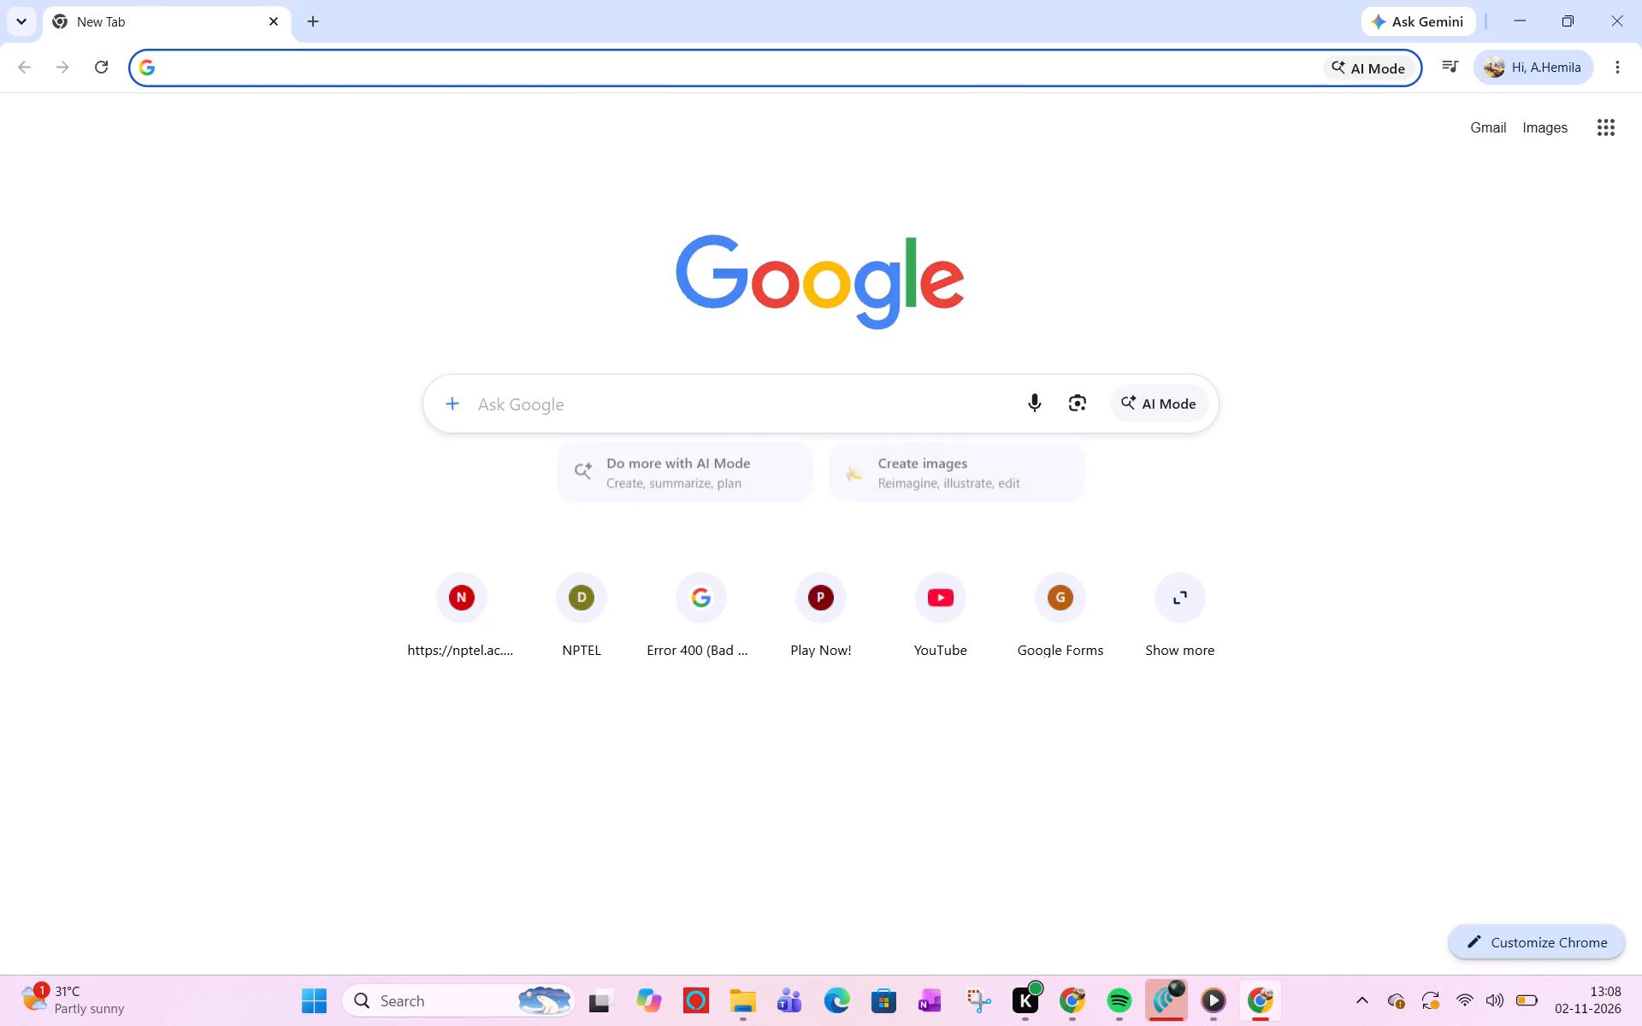
Search the web for "luma ai ray" and look through the results.
text(luma a)
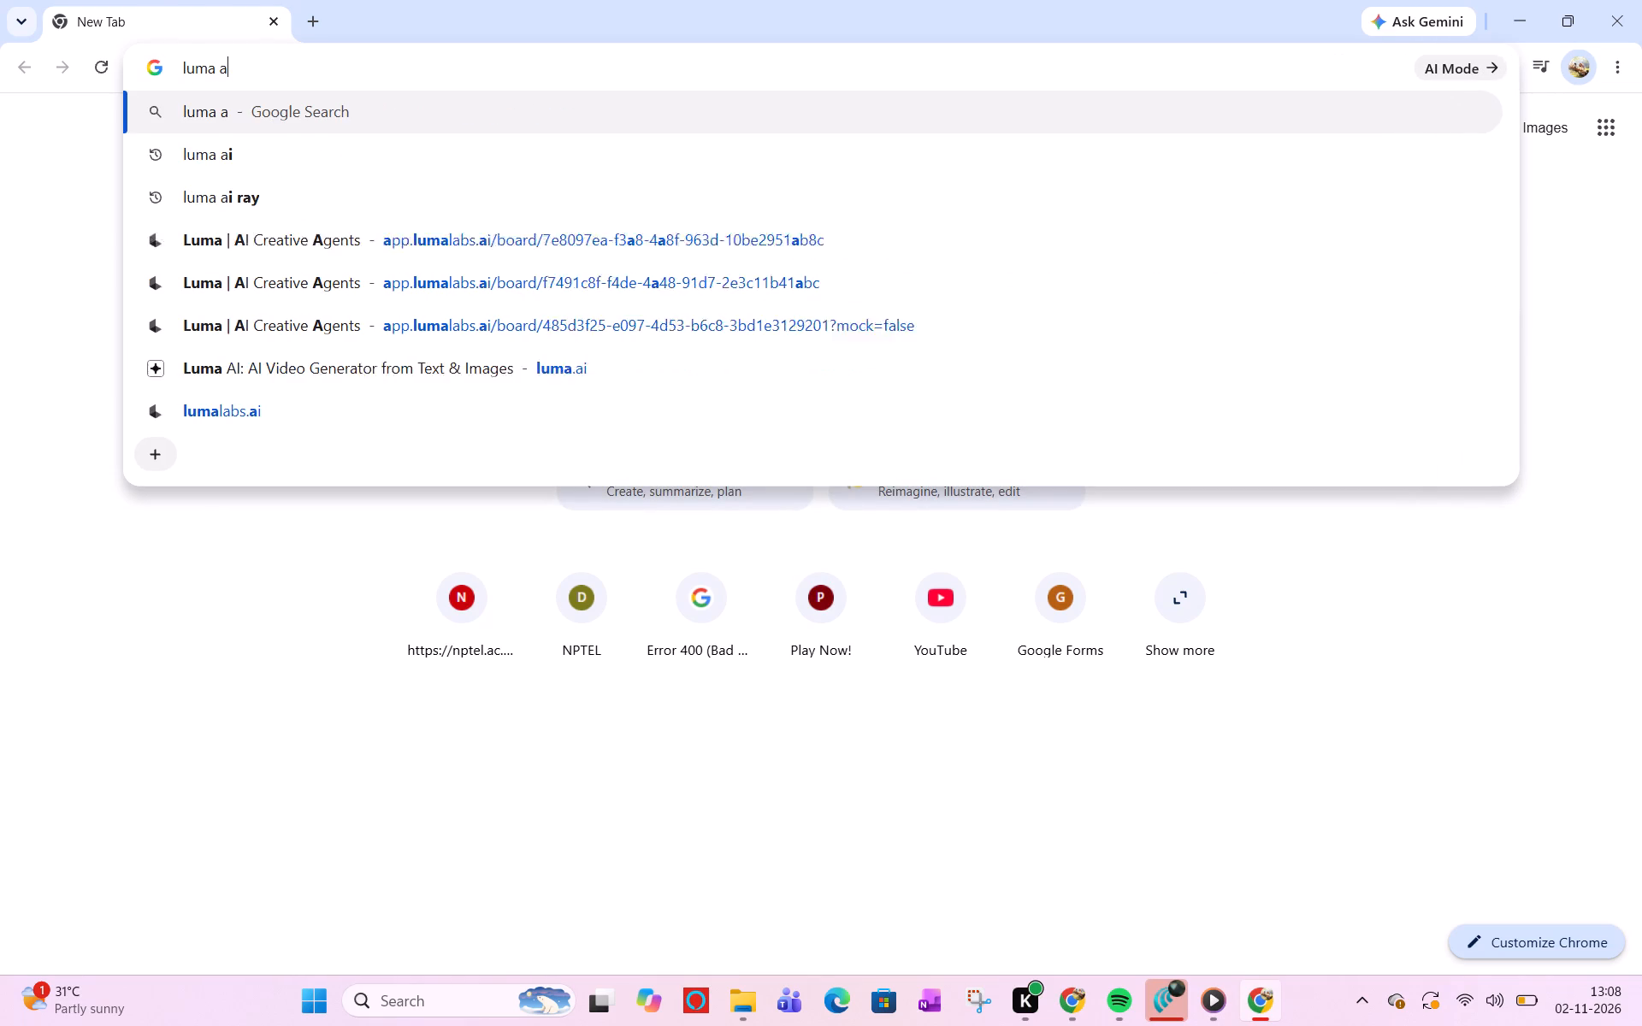
click(273, 179)
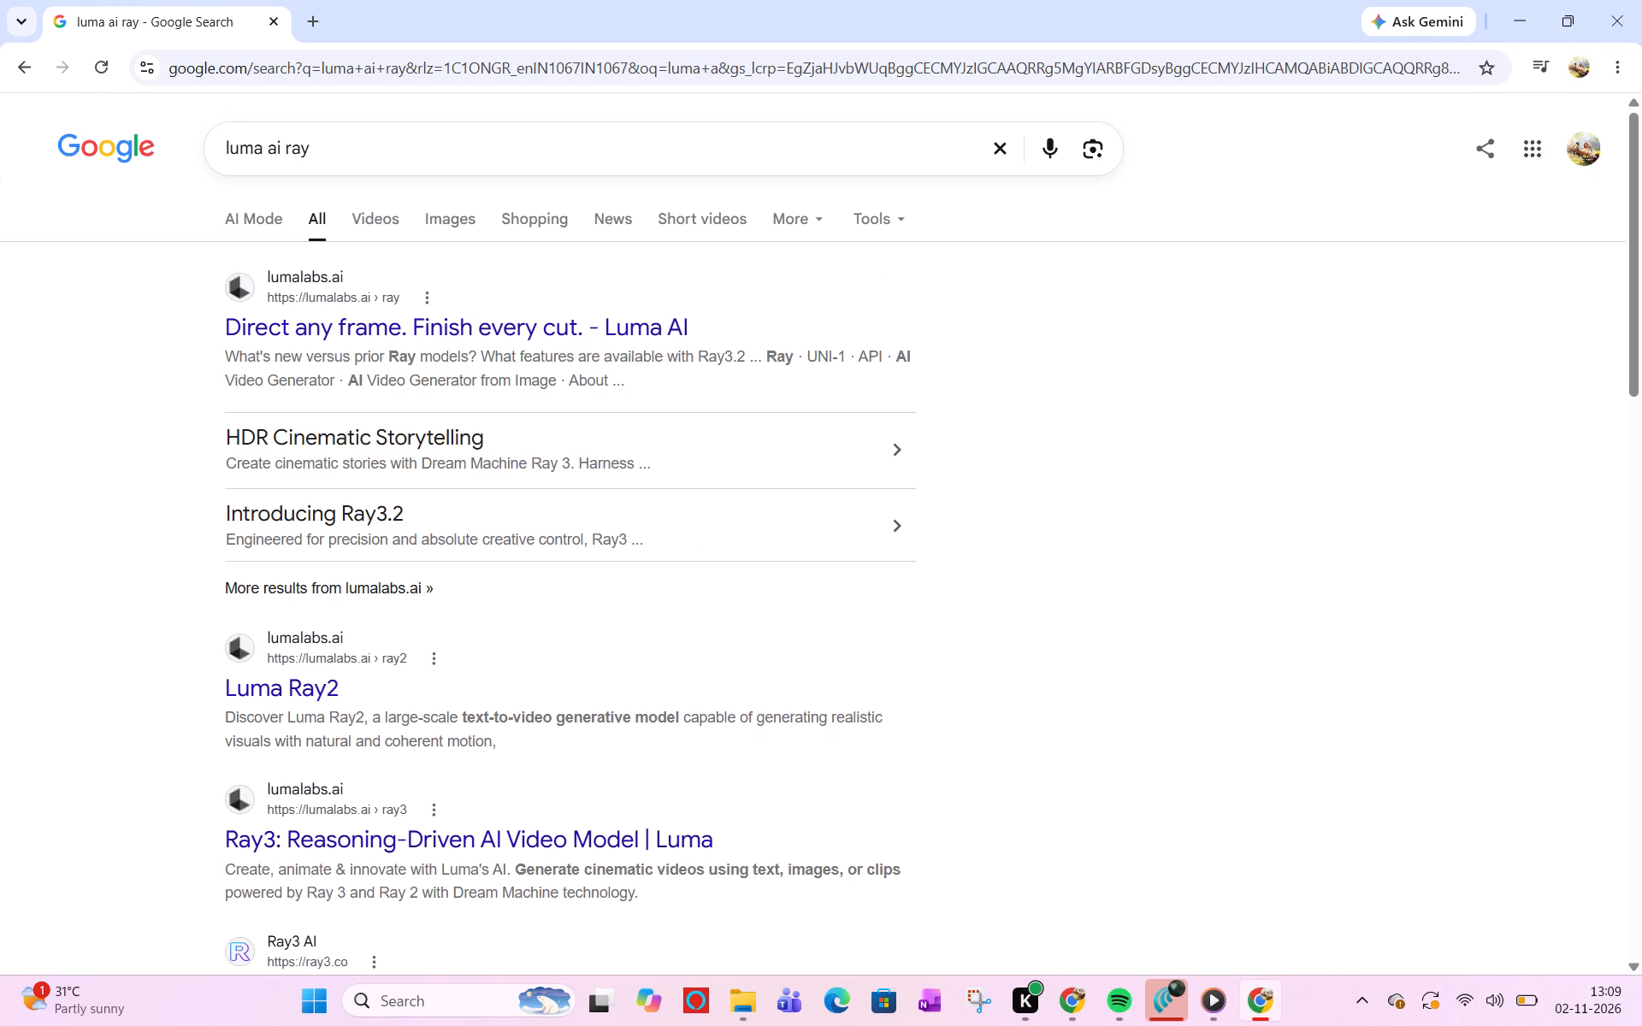
scroll(328, 672, down, 4)
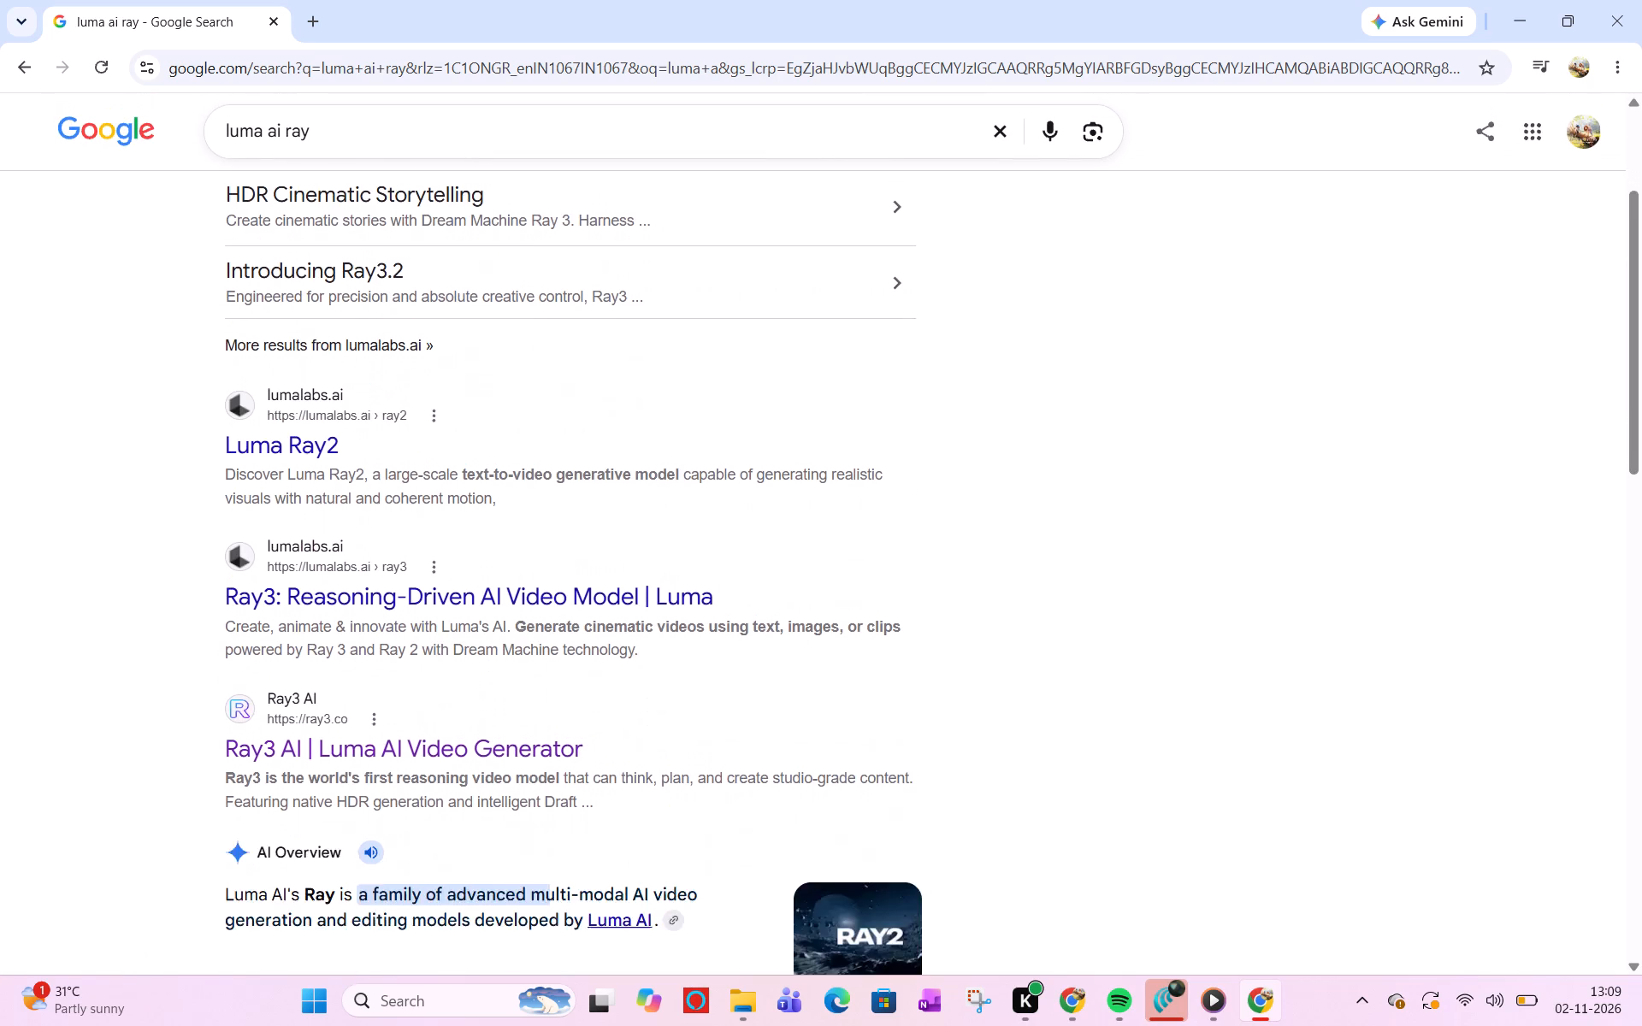
scroll(328, 672, down, 2)
scroll(328, 672, right, 5)
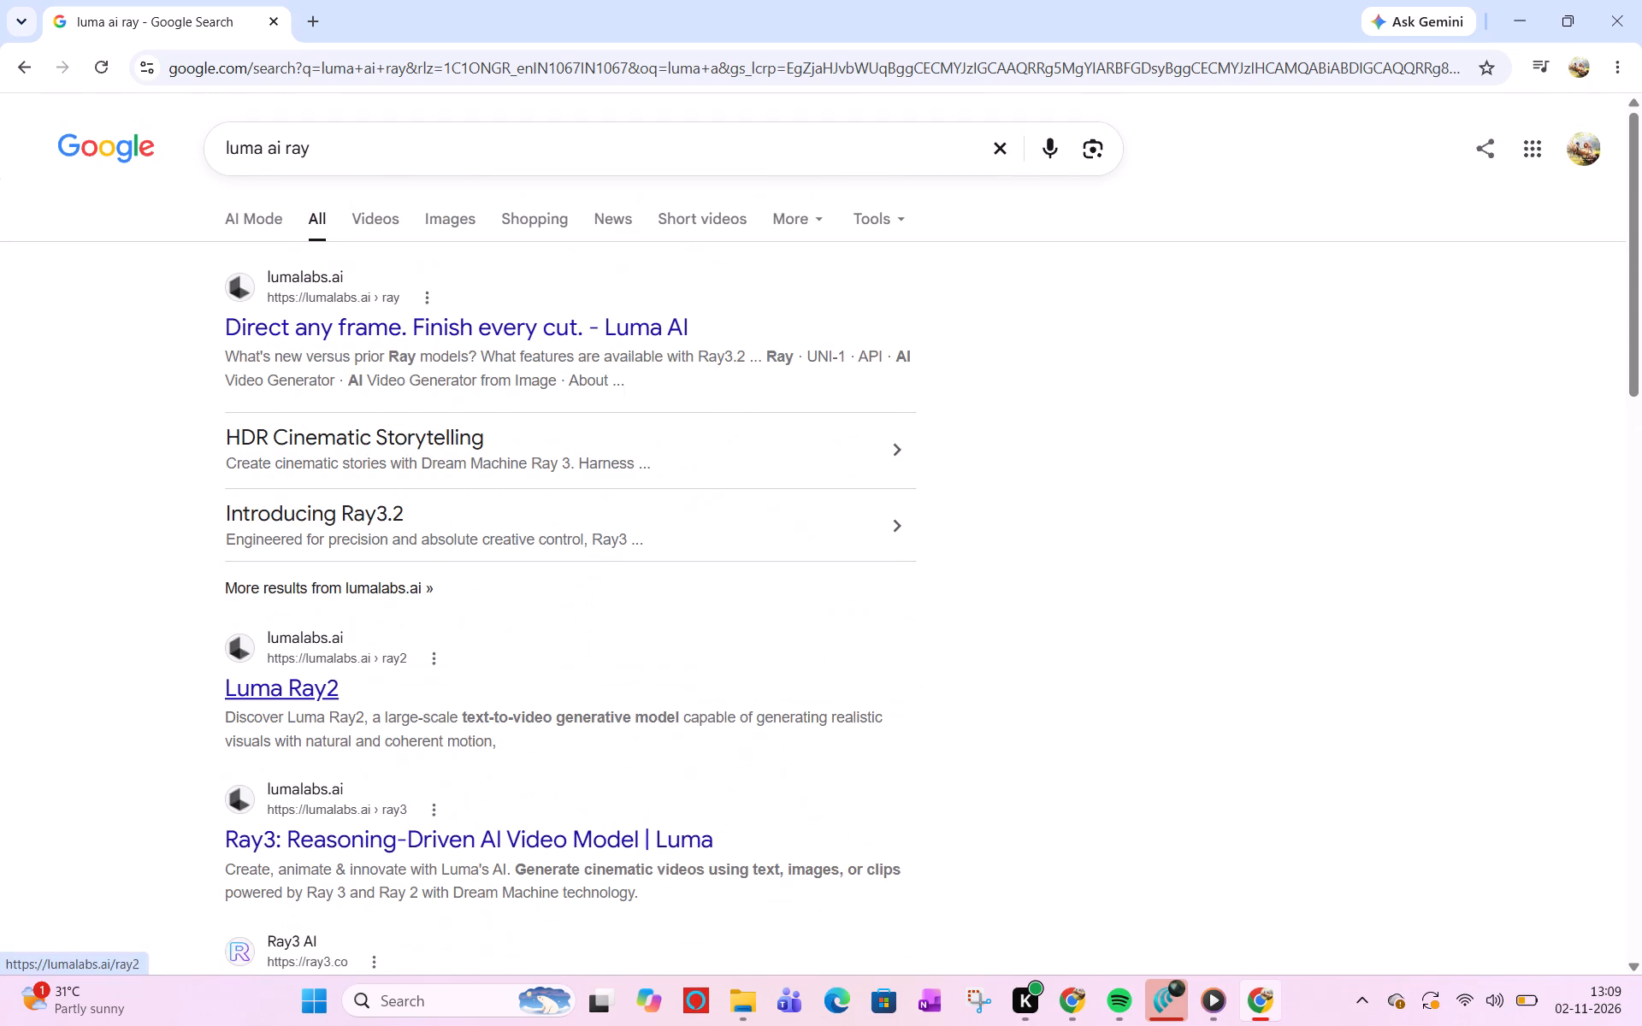
Open the "Luma | AI Agents for Creative Work" site from the search results and sign in to the Luma app.
scroll(330, 794, down, 4)
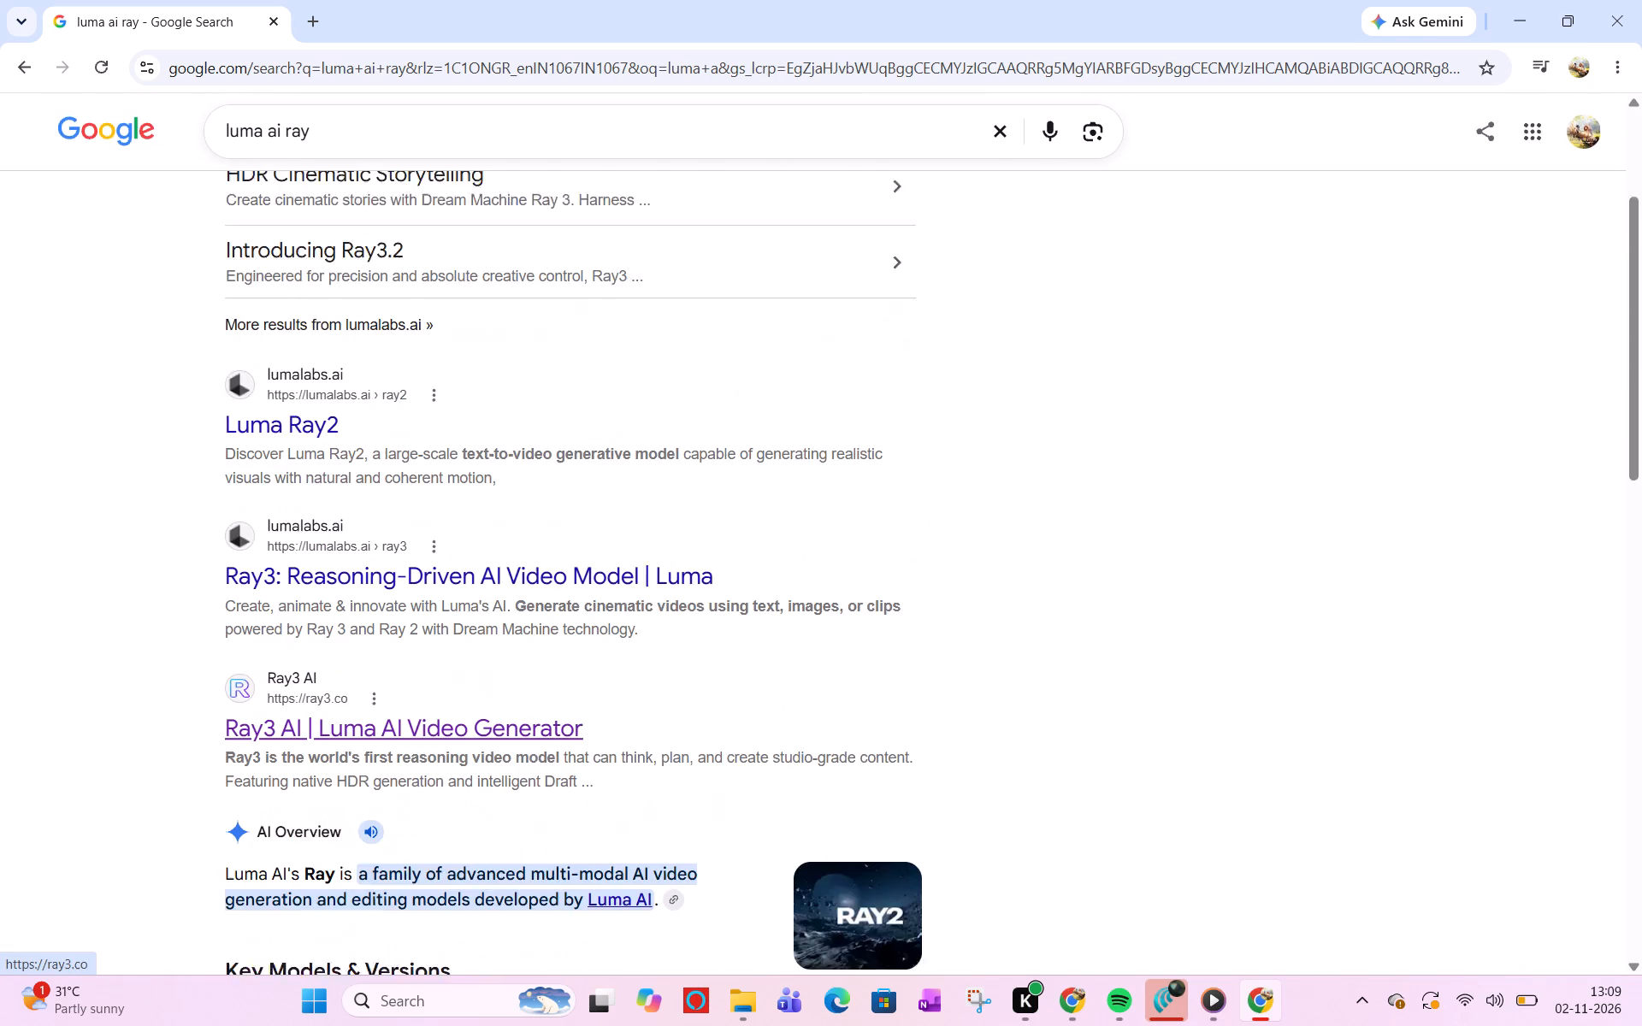
scroll(344, 644, down, 5)
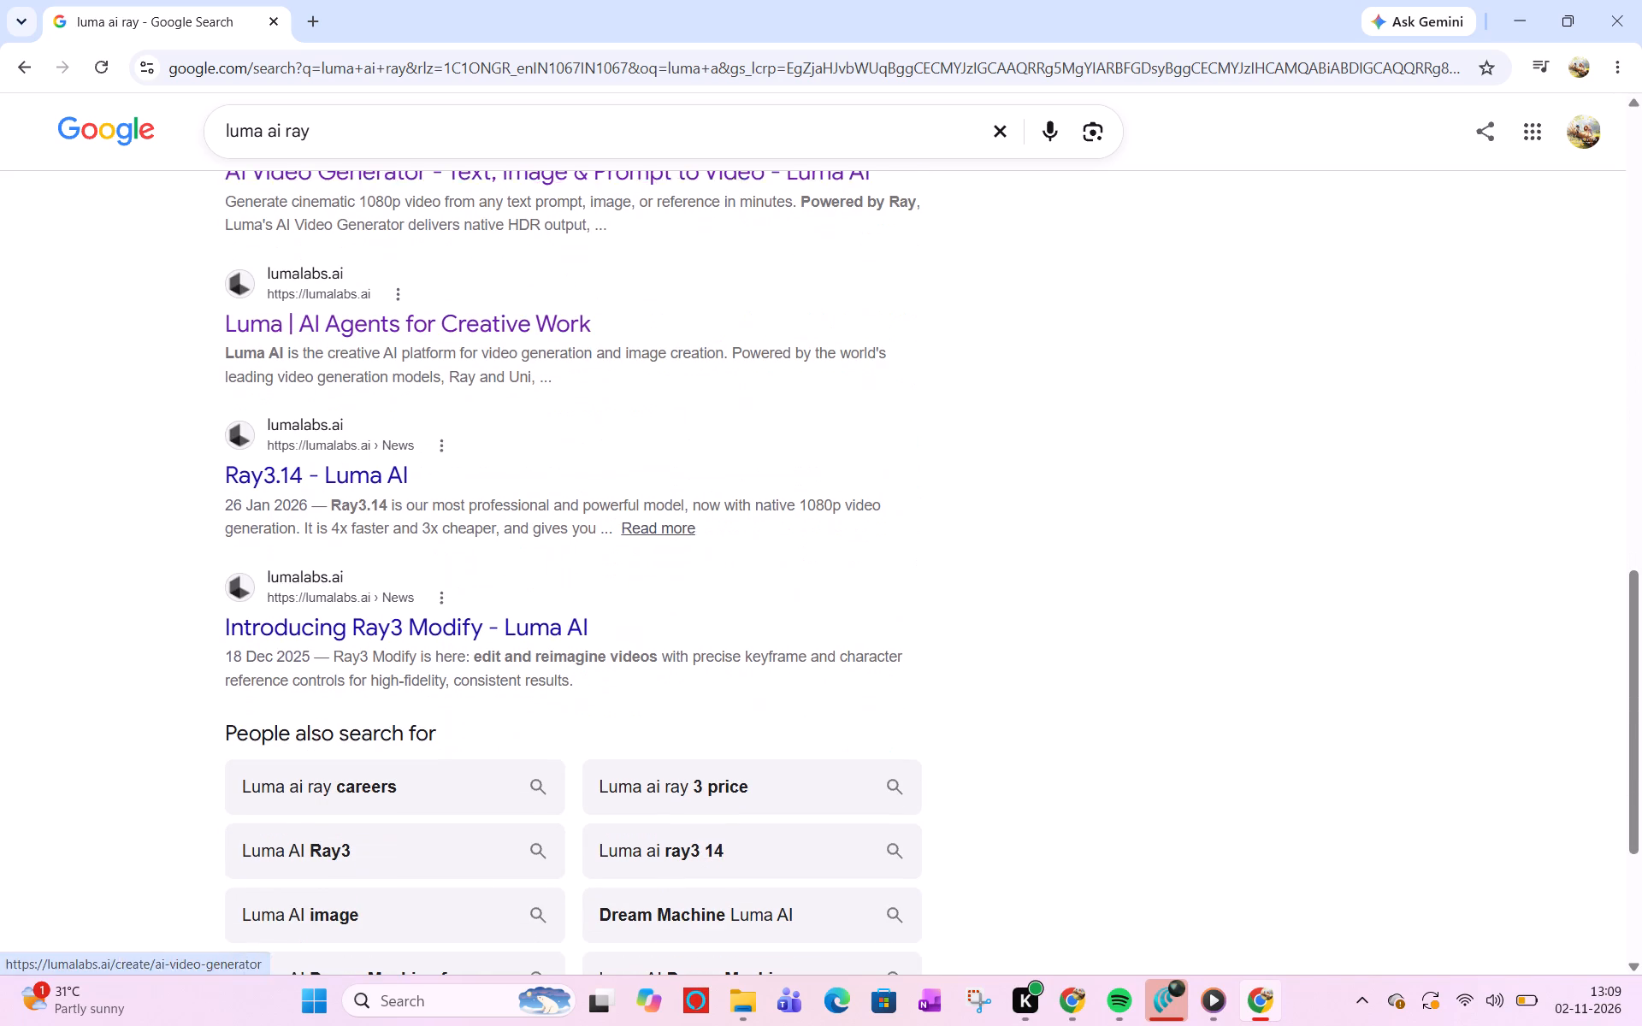
click(374, 318)
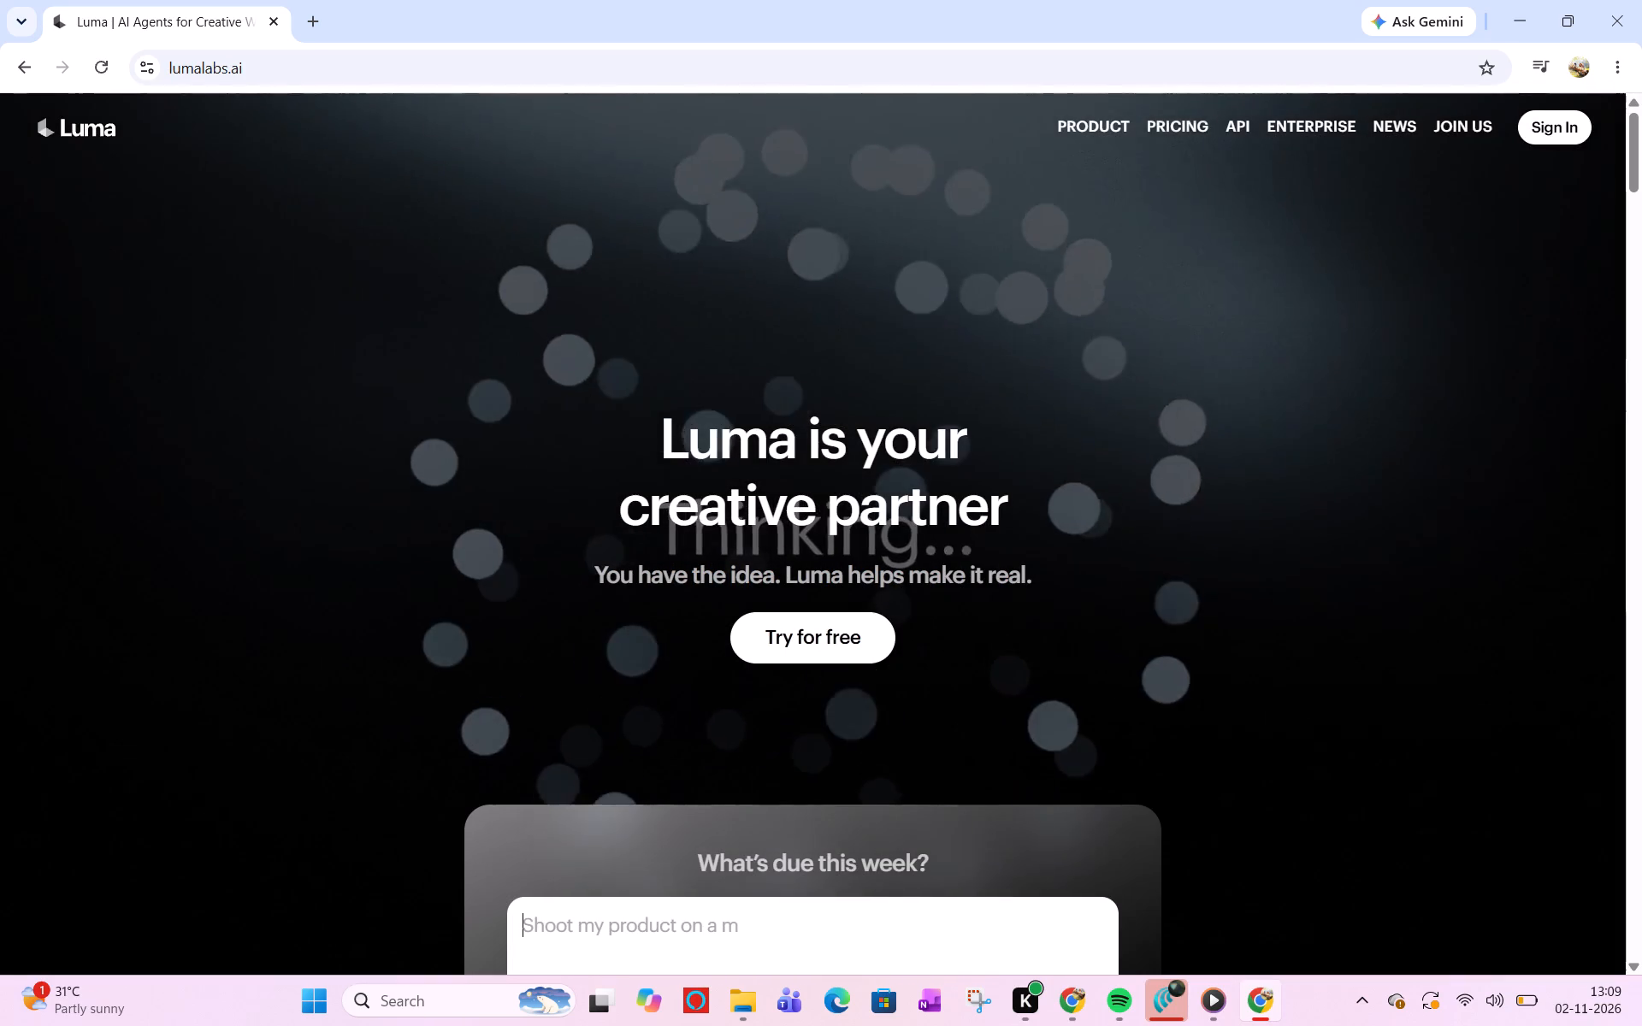
scroll(853, 504, right, 1)
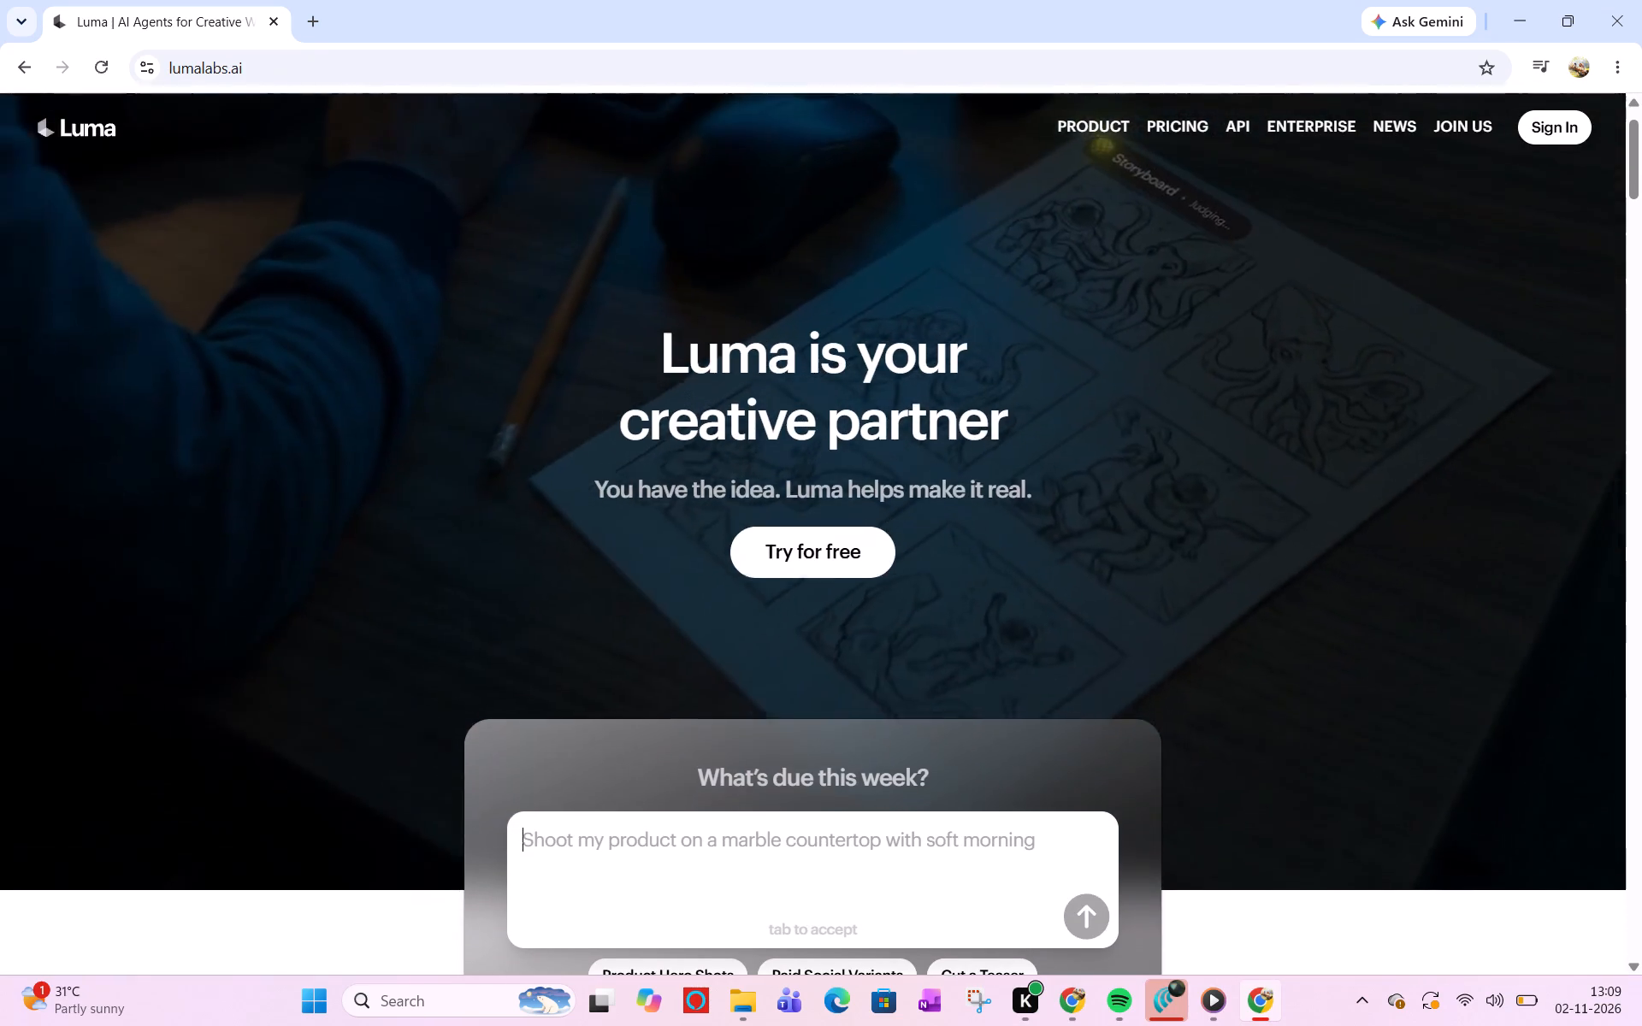
scroll(853, 504, right, 1)
click(1555, 127)
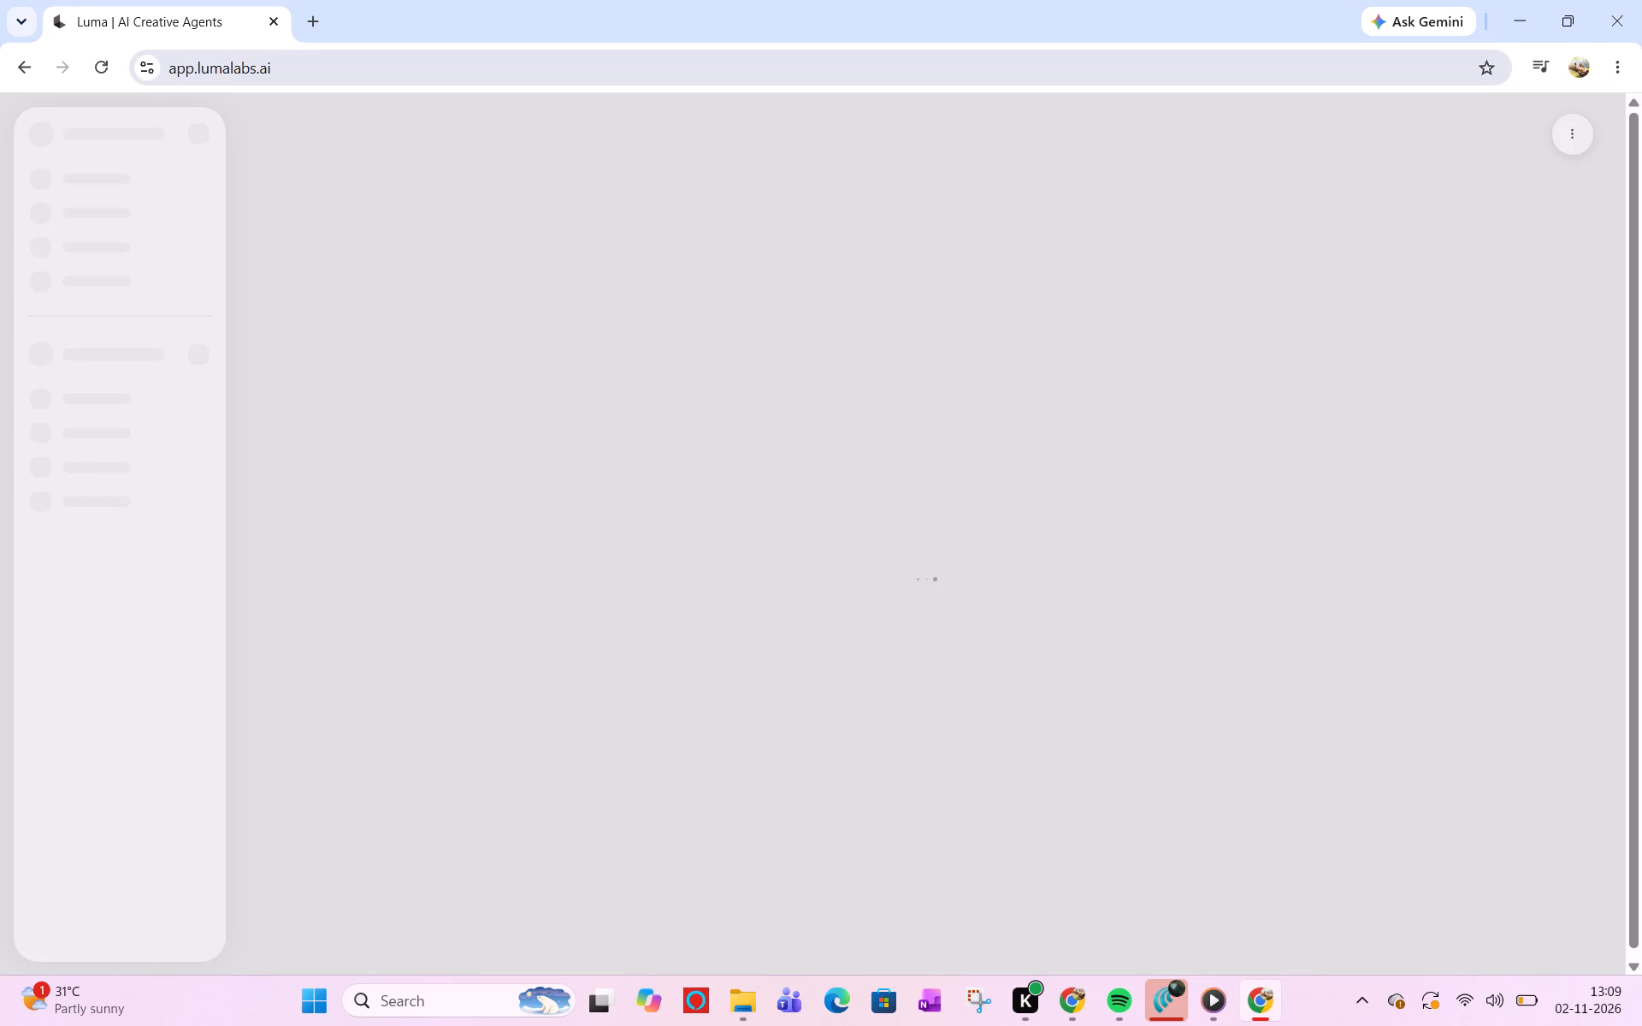
Open the Retinal Cell Animation board from the Luma boards page.
click(789, 72)
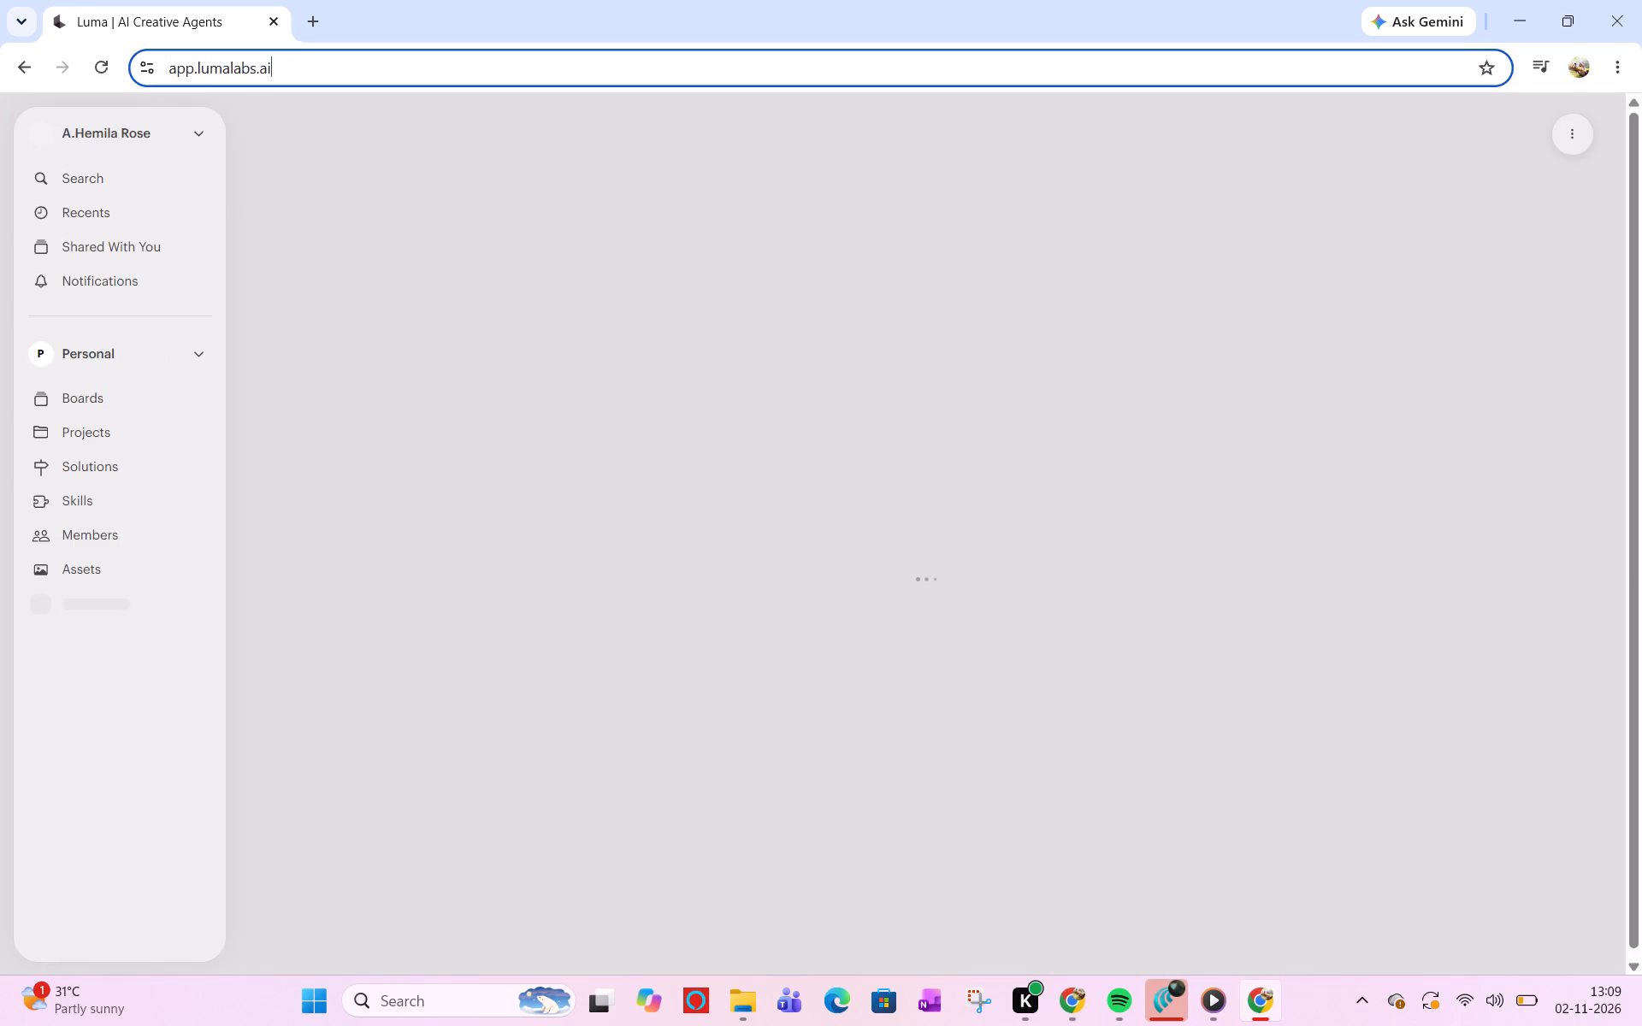
click(621, 448)
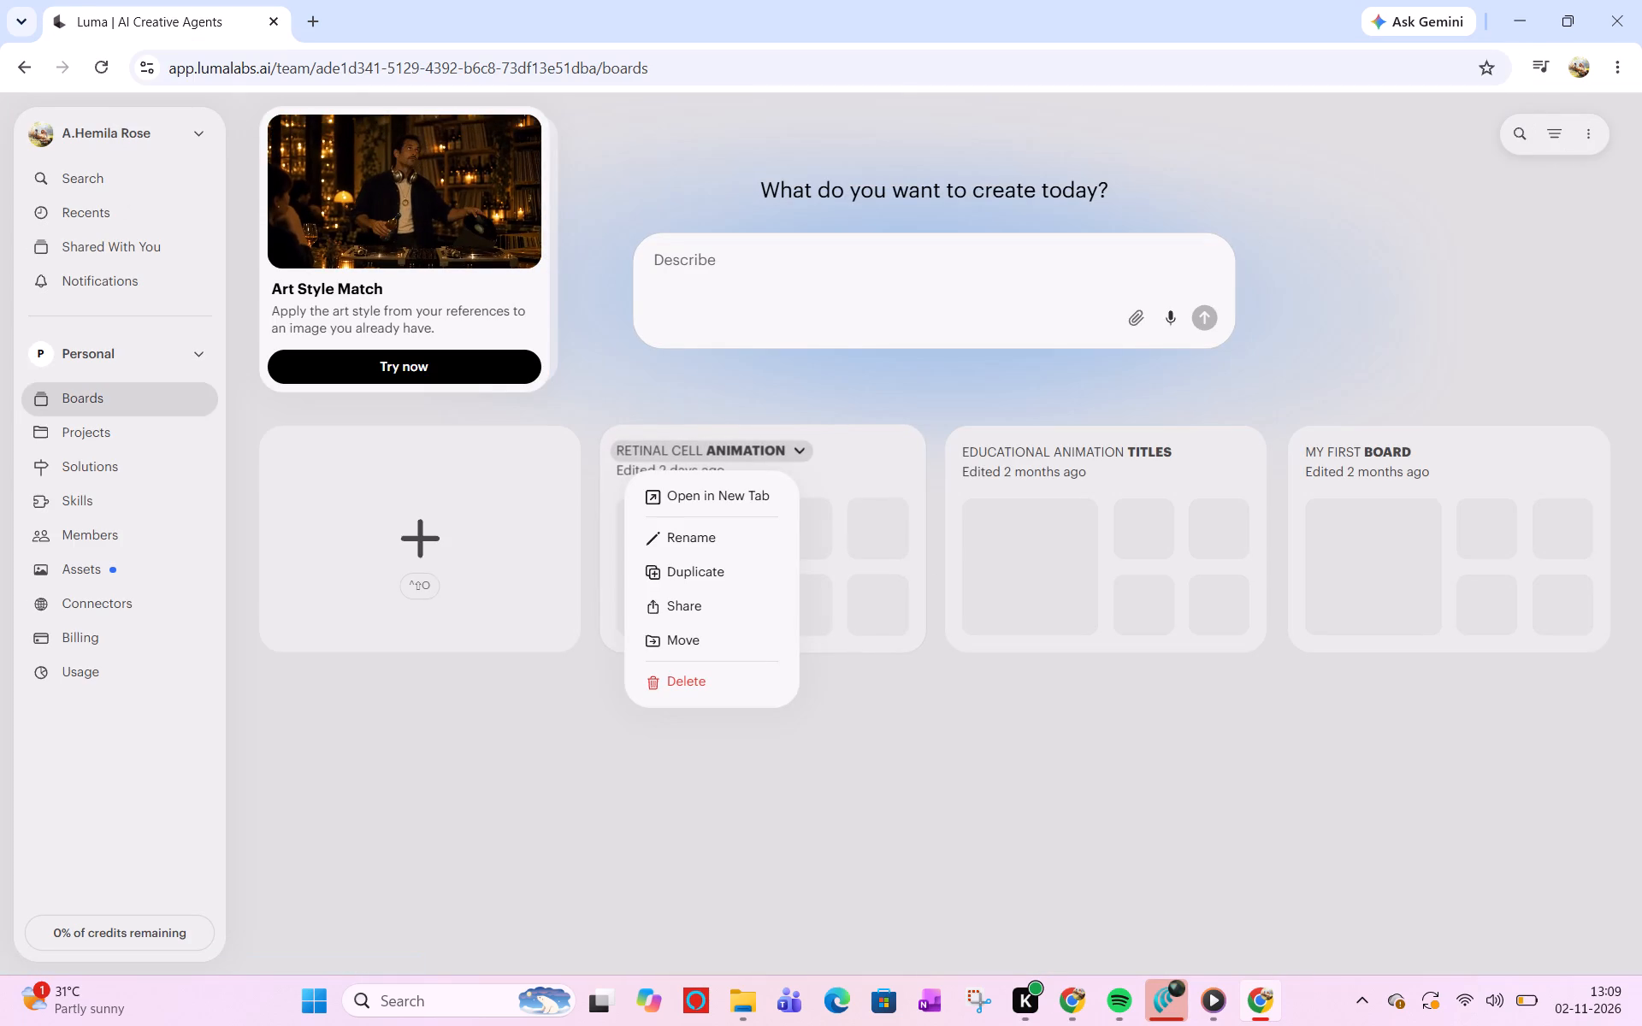
click(613, 366)
click(724, 569)
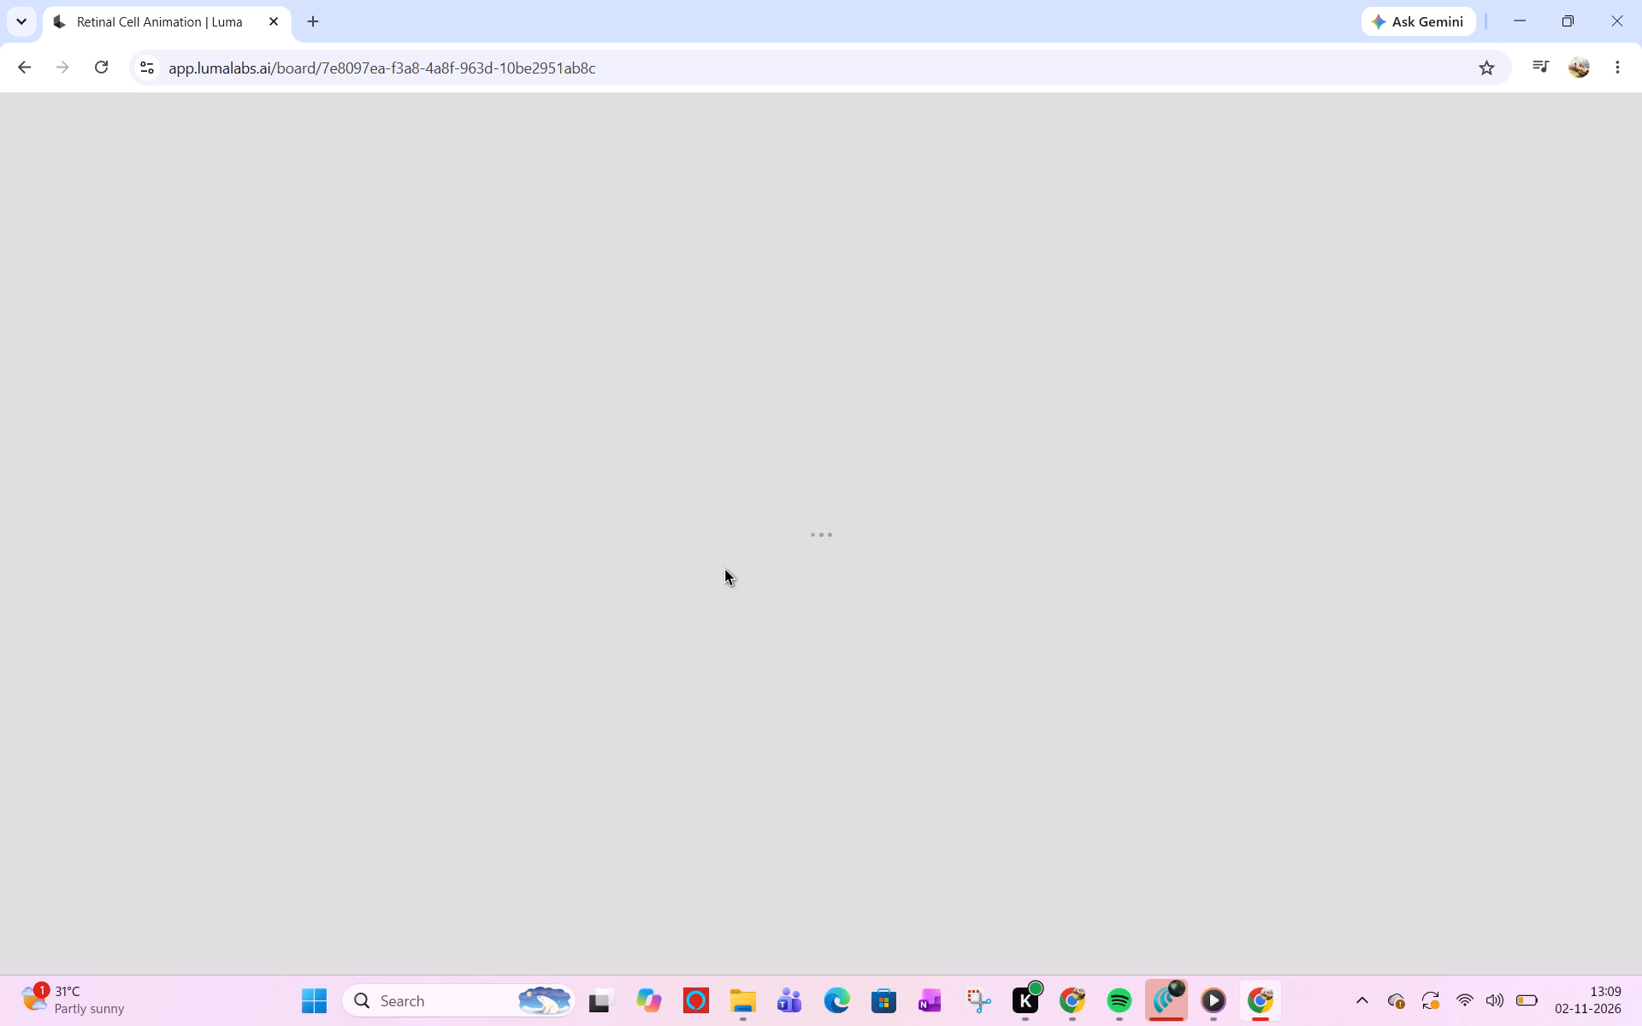
Return to the School profile's Chrome window and check the Airbrush watermark removal job.
click(1074, 992)
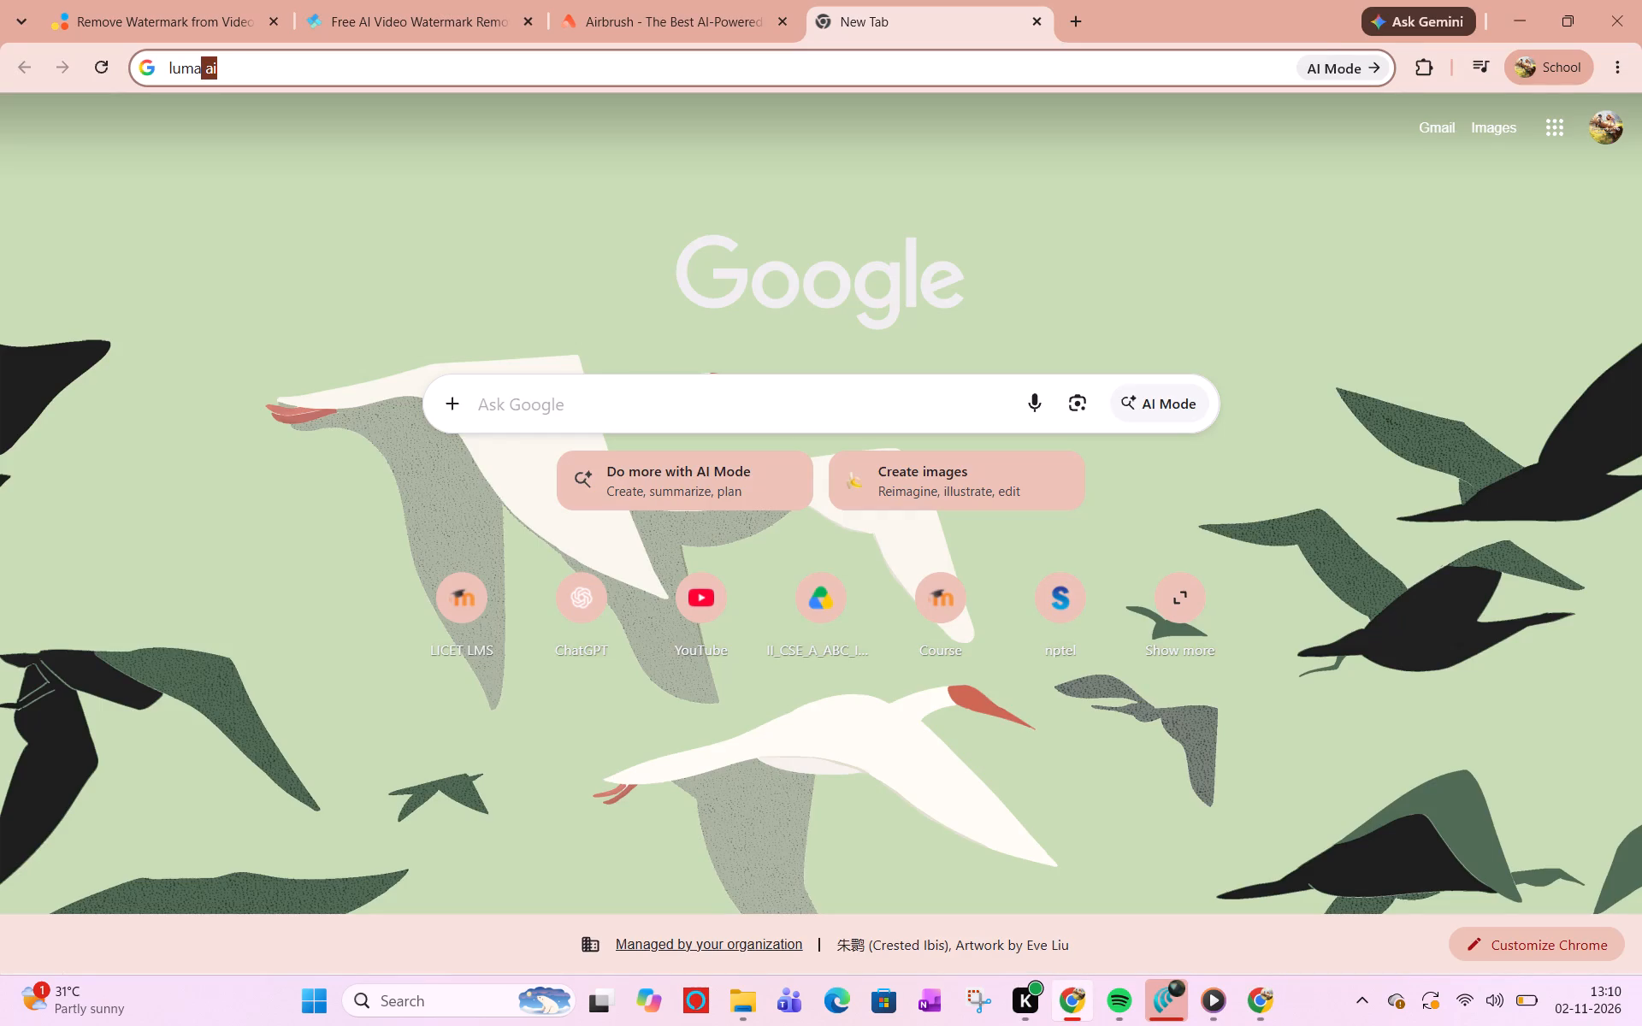
text(65)
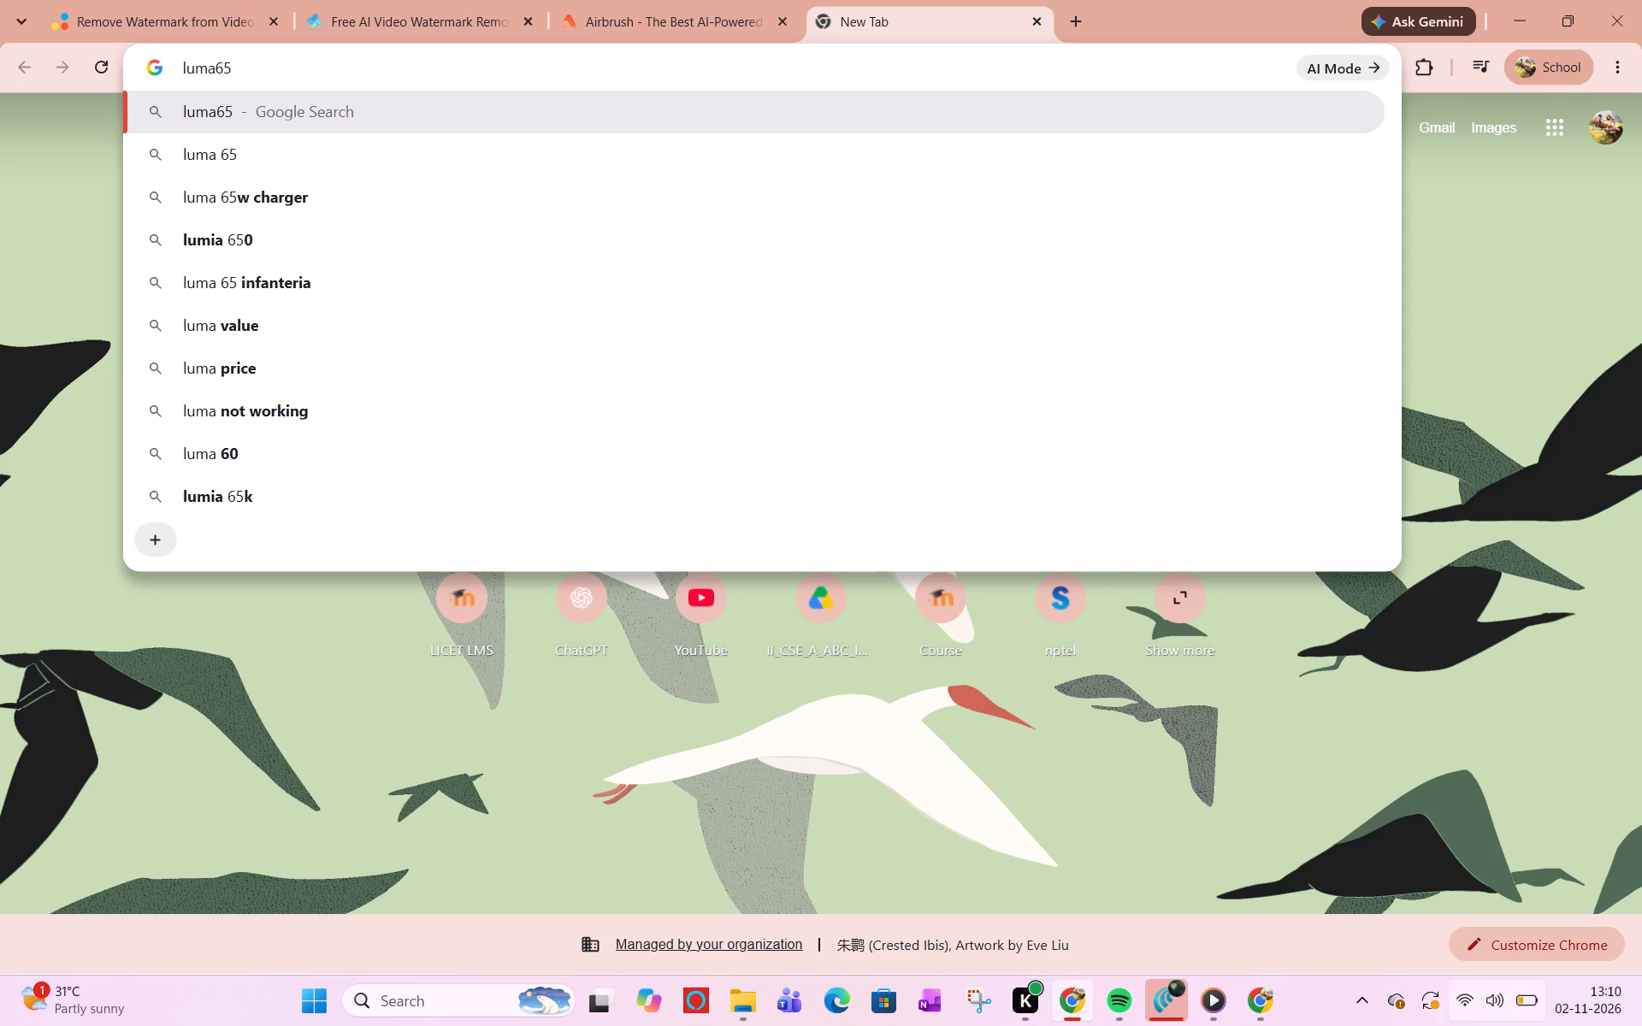
click(1640, 352)
click(678, 1)
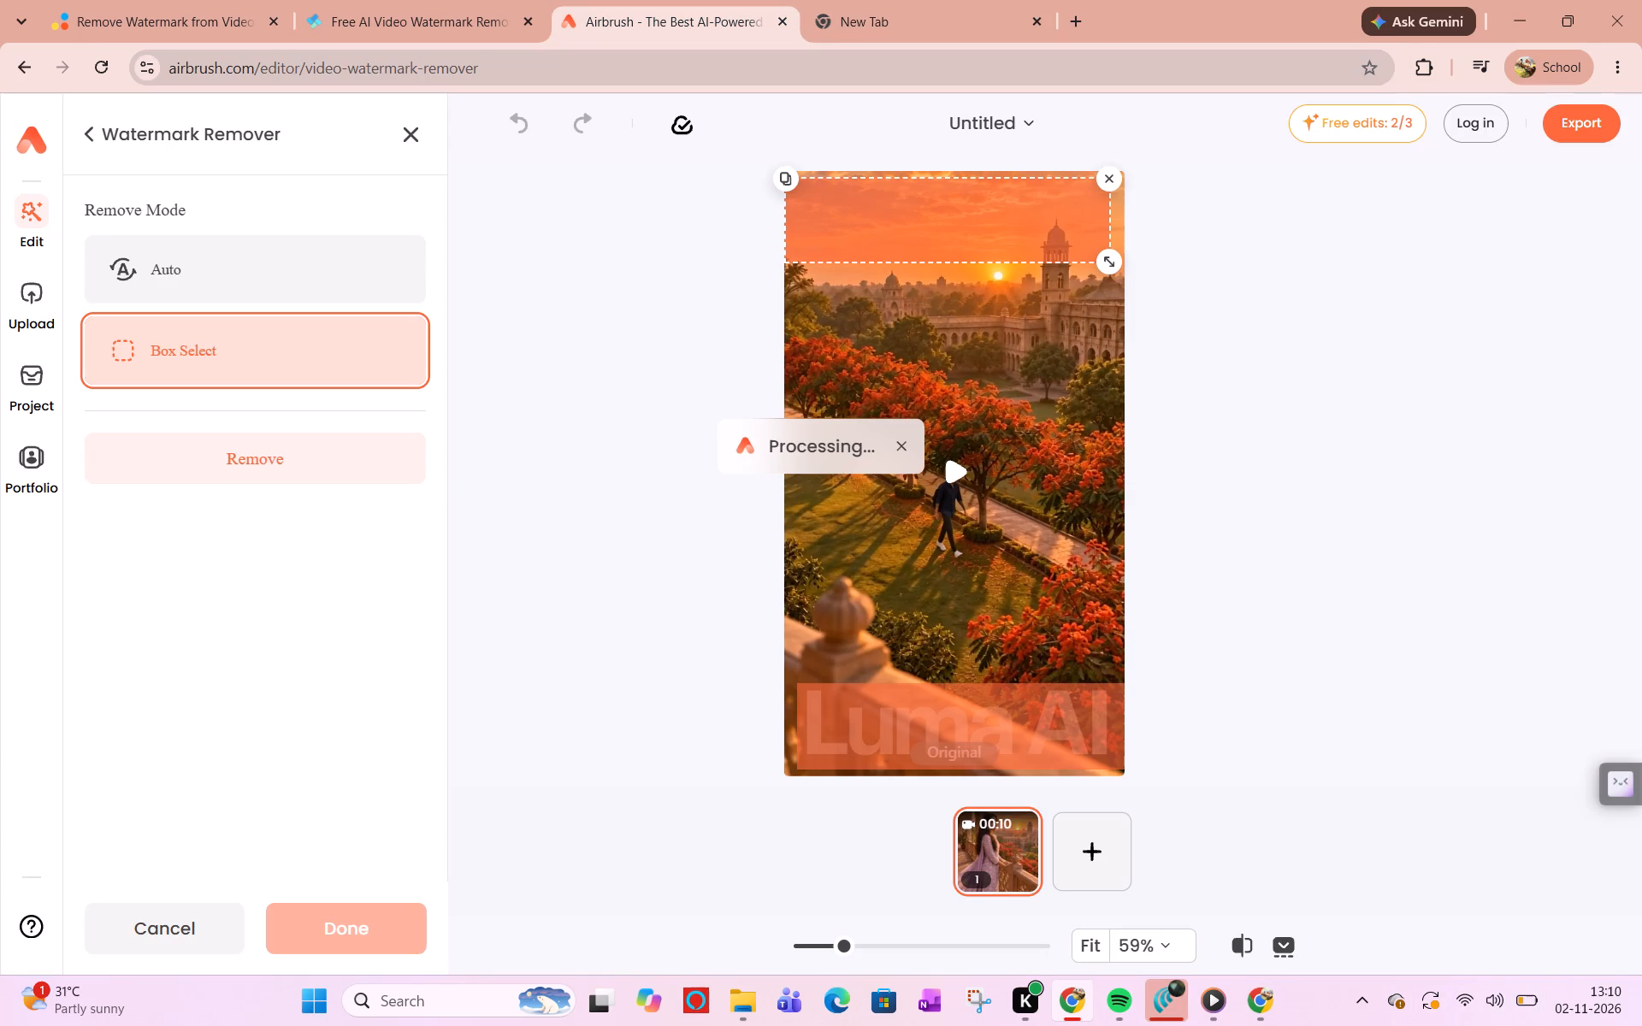
drag(841, 941, 1113, 943)
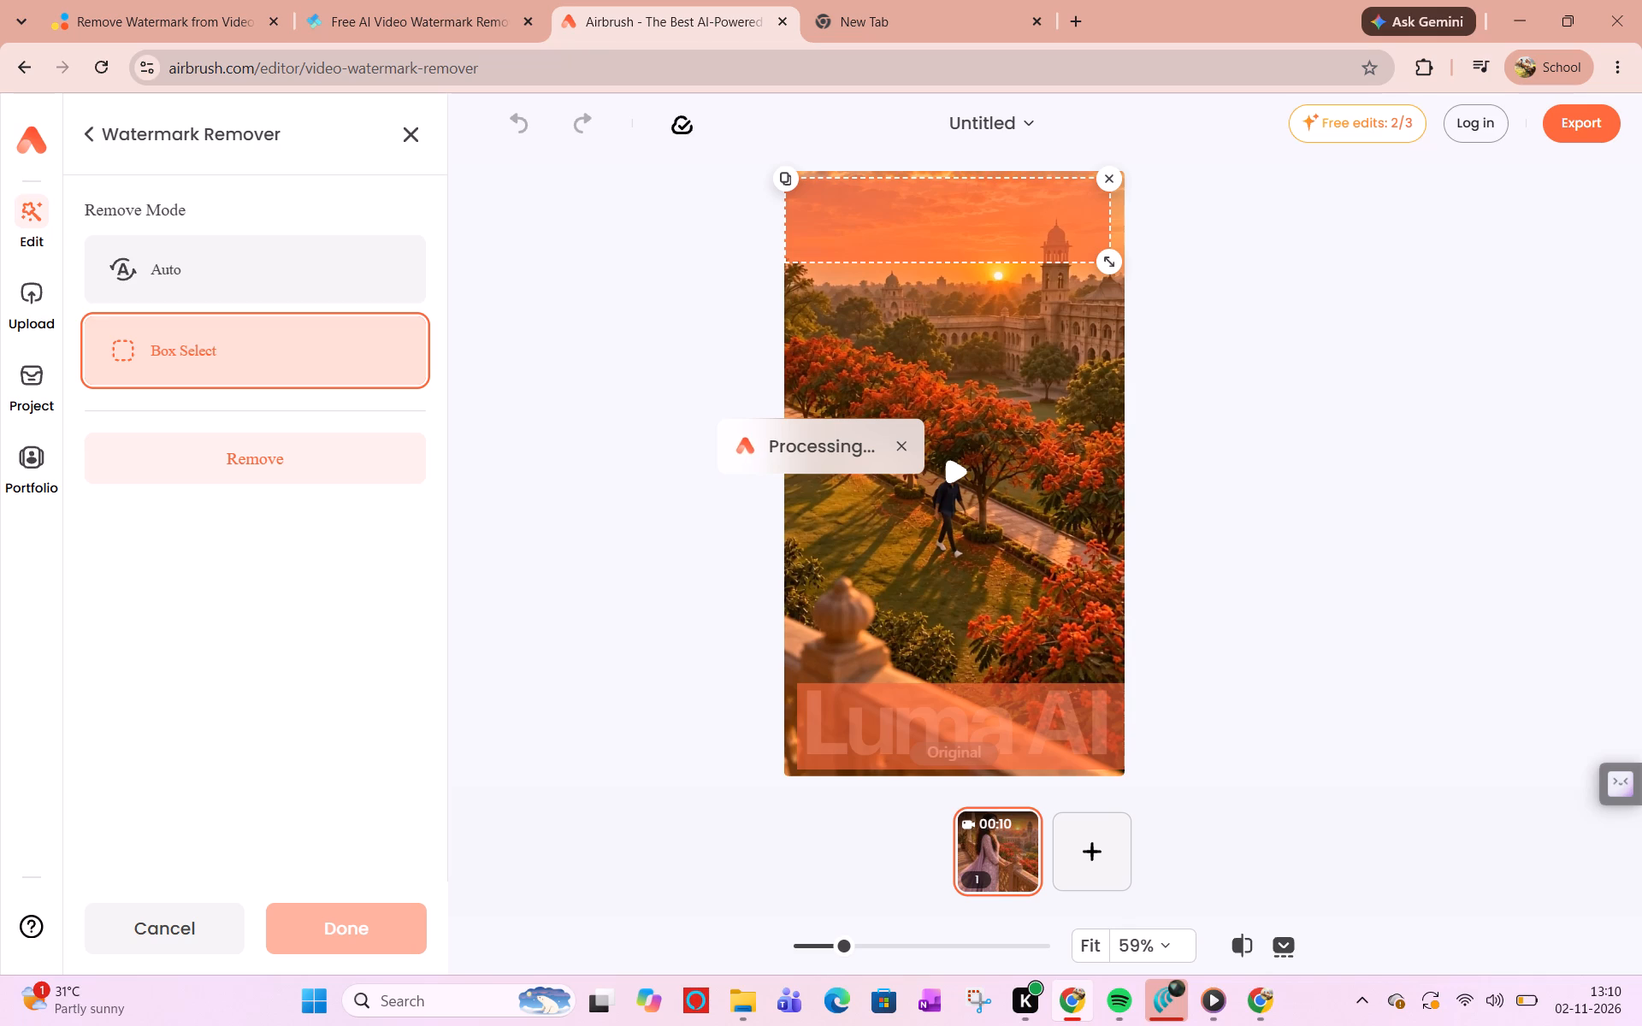
drag(1113, 943, 1125, 939)
click(1125, 939)
Switch to the 123apps project Retinal_Cell_Animation_Under_One_Umbrella_ and shift the clip slightly up and left on the canvas.
click(389, 22)
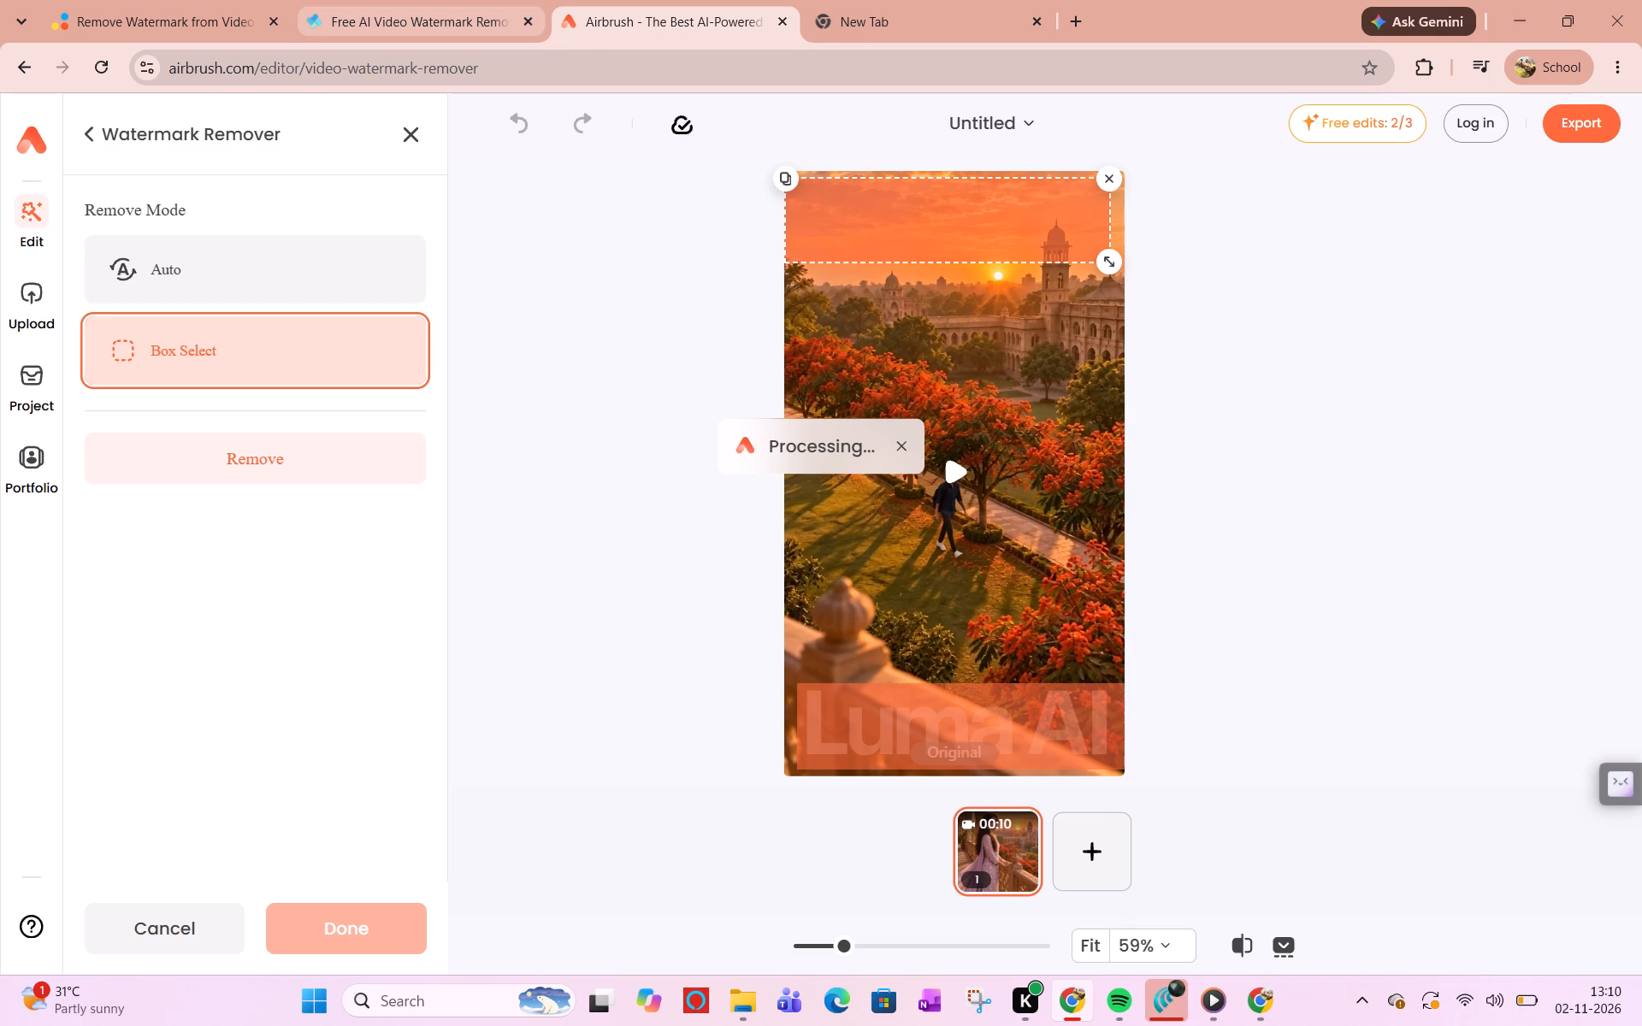
click(904, 0)
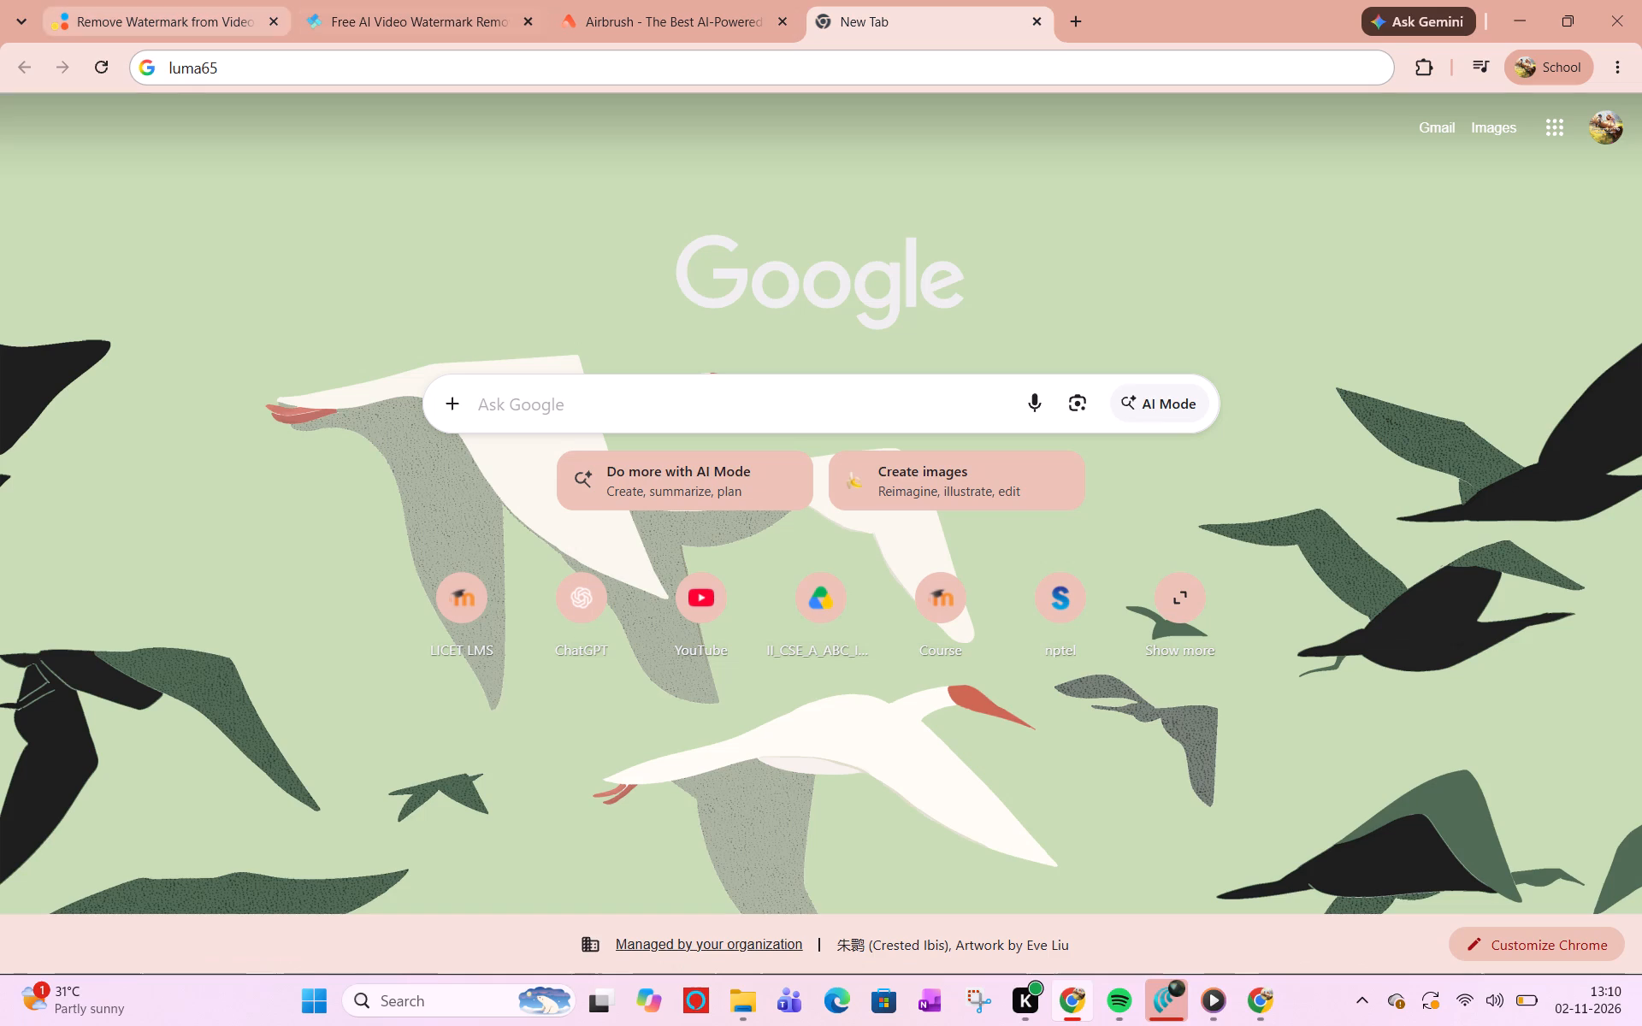
click(387, 1)
click(83, 0)
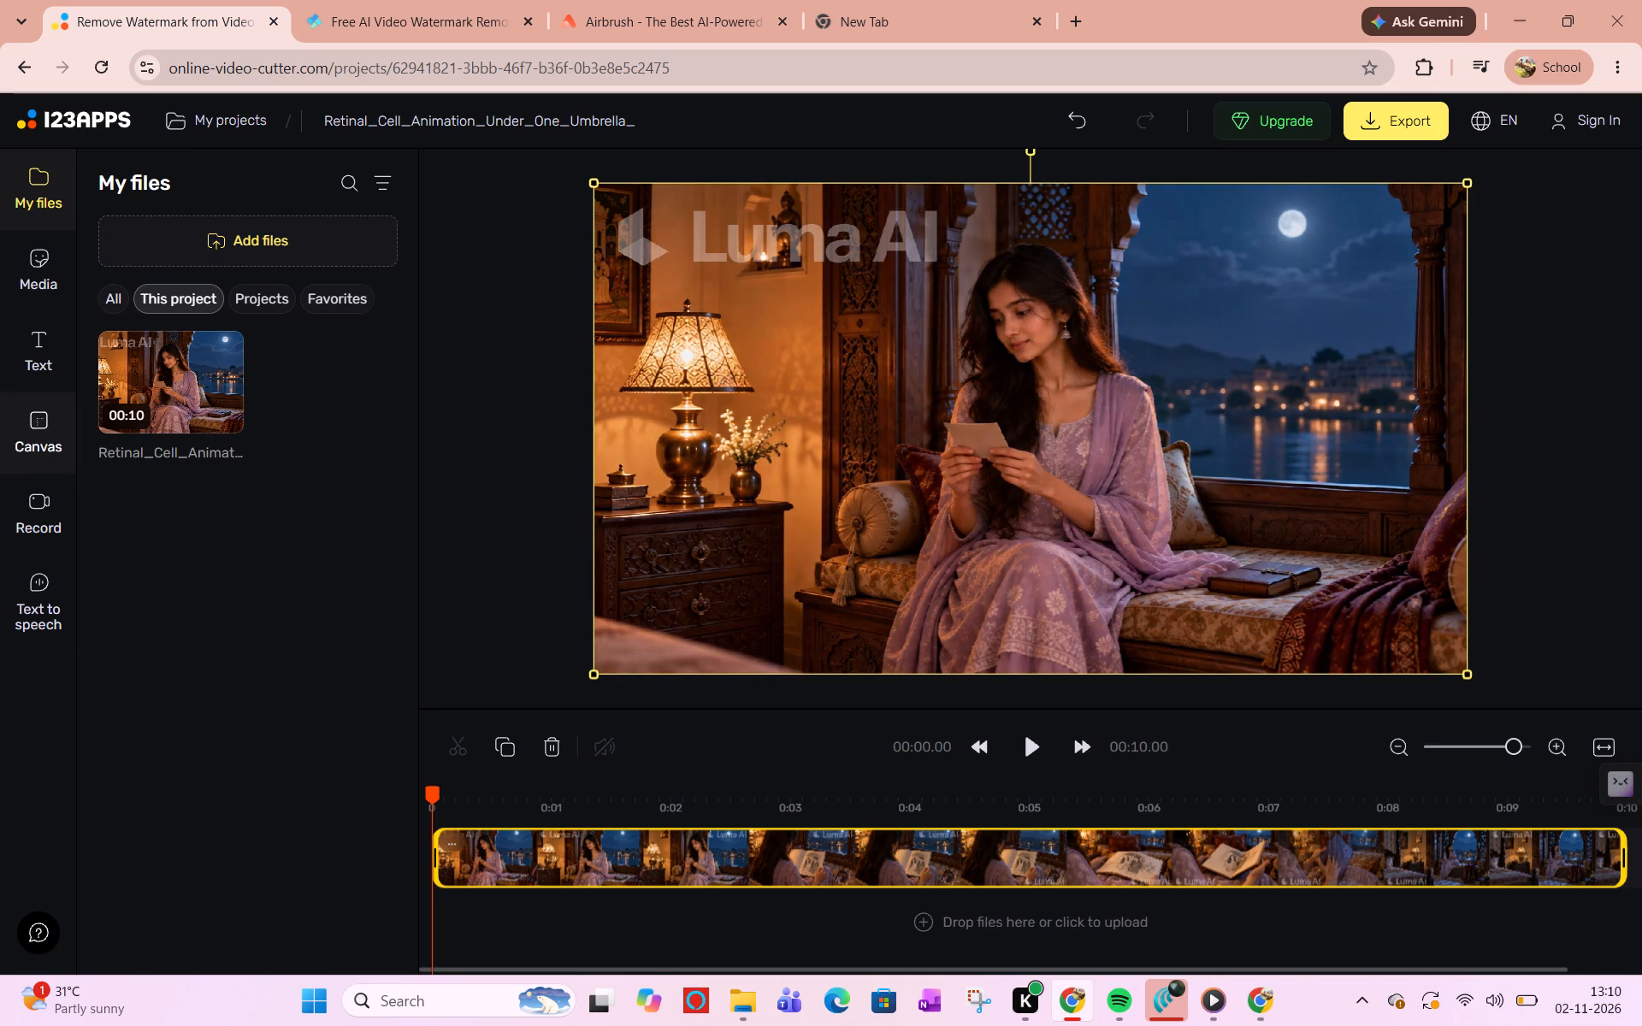
click(110, 171)
click(663, 229)
drag(771, 250, 761, 240)
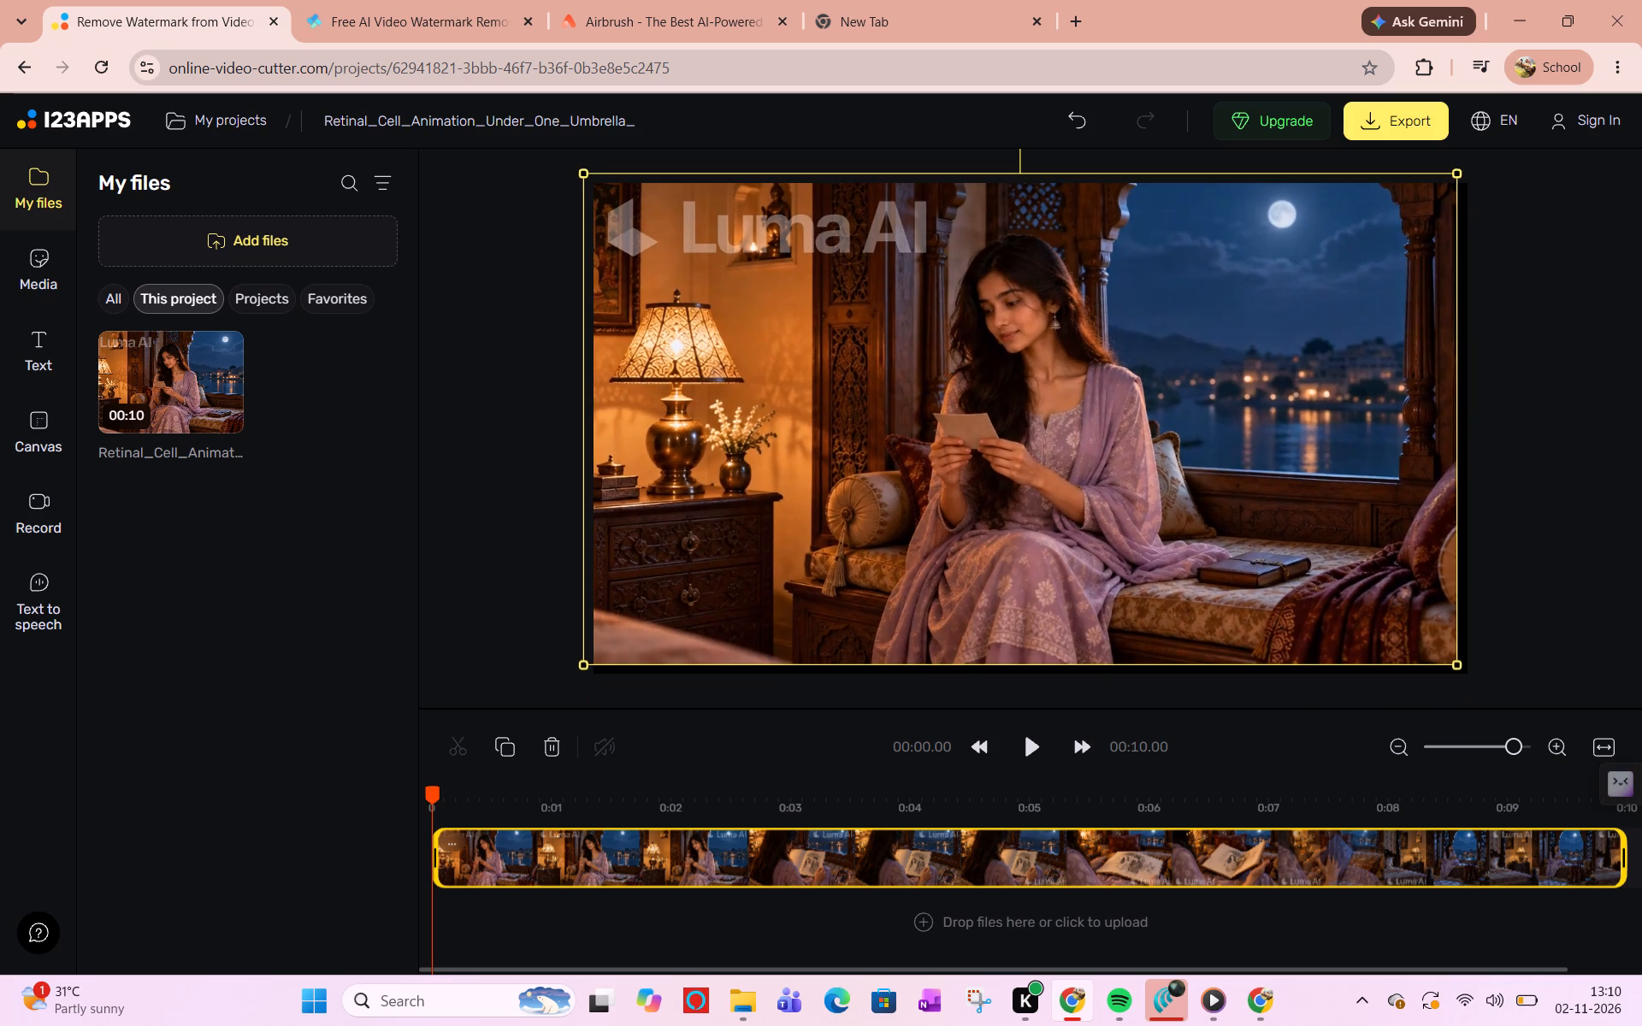
Play and scrub through the Under One Umbrella clip to examine where the Luma AI watermark appears, ending back at 00:00.00.
click(1026, 751)
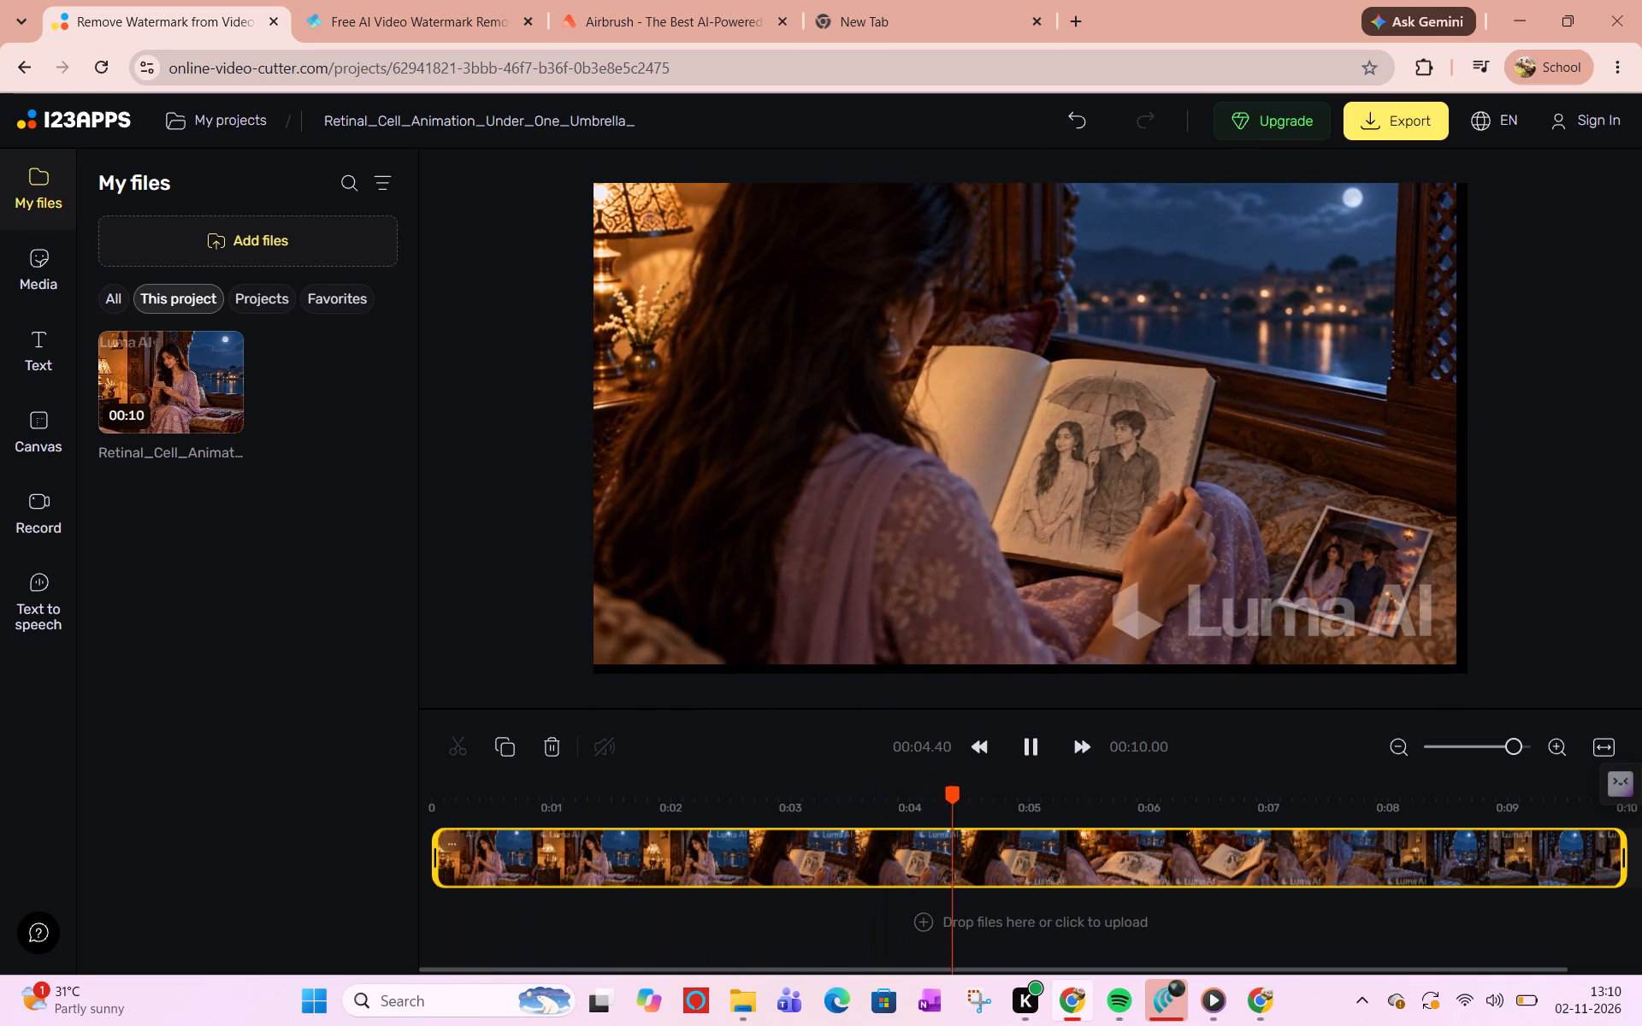
drag(950, 813, 802, 887)
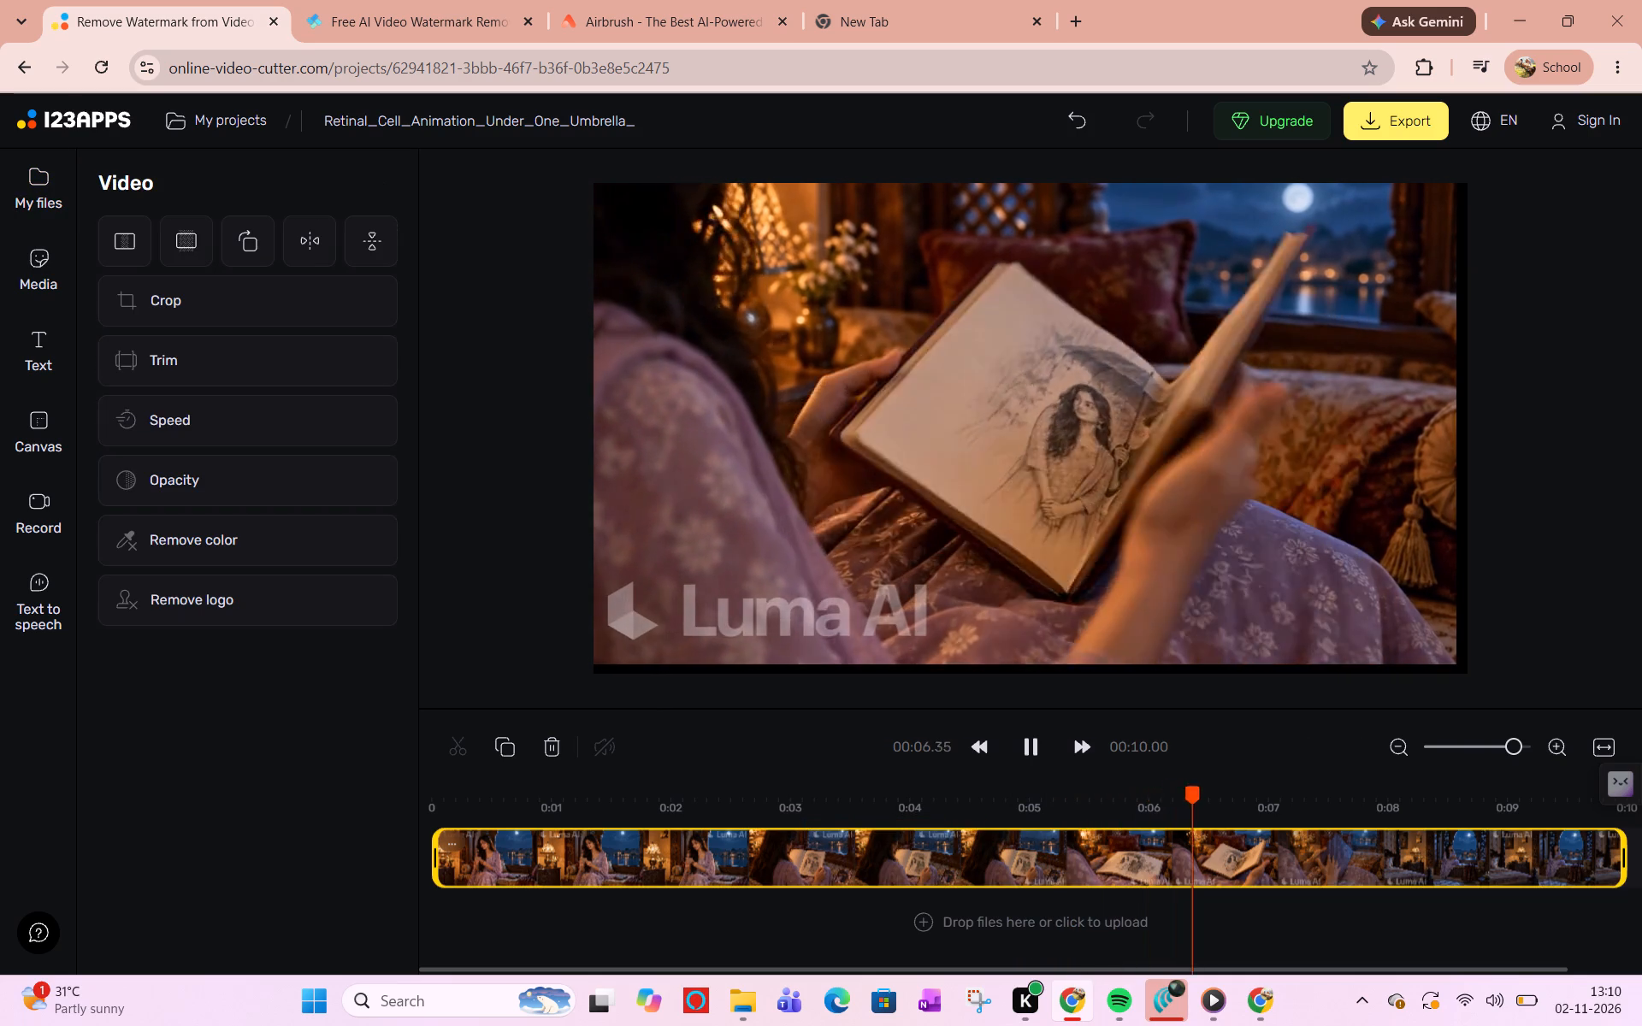
click(789, 840)
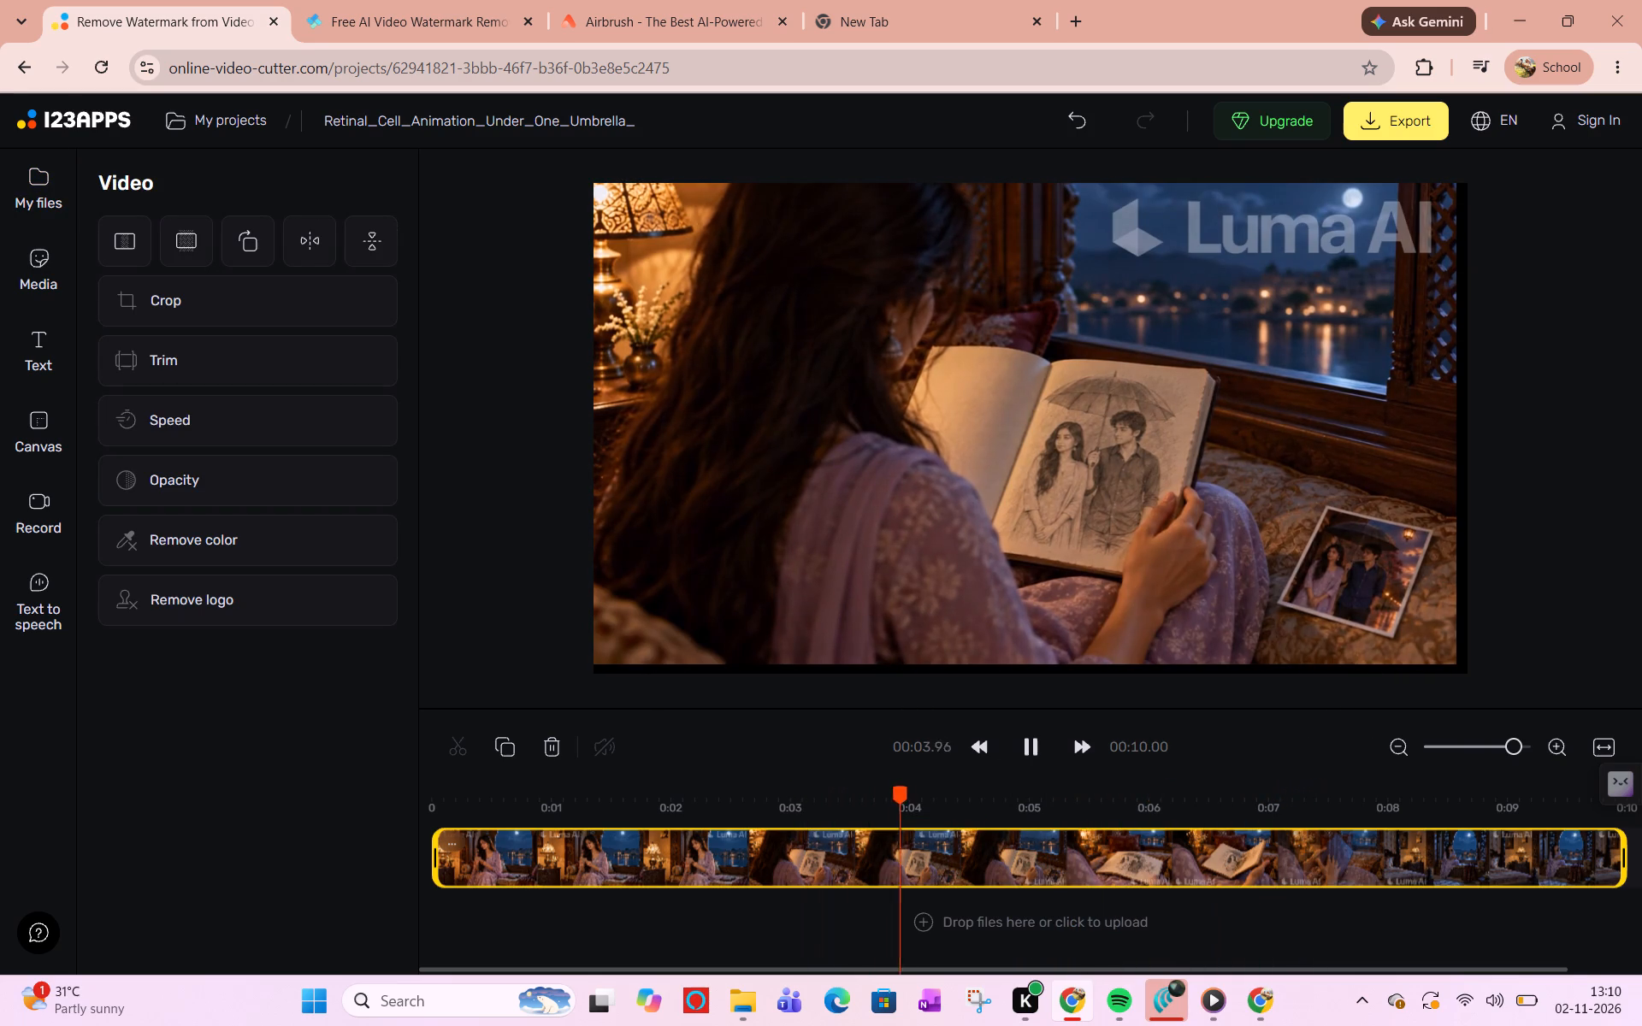
click(1017, 747)
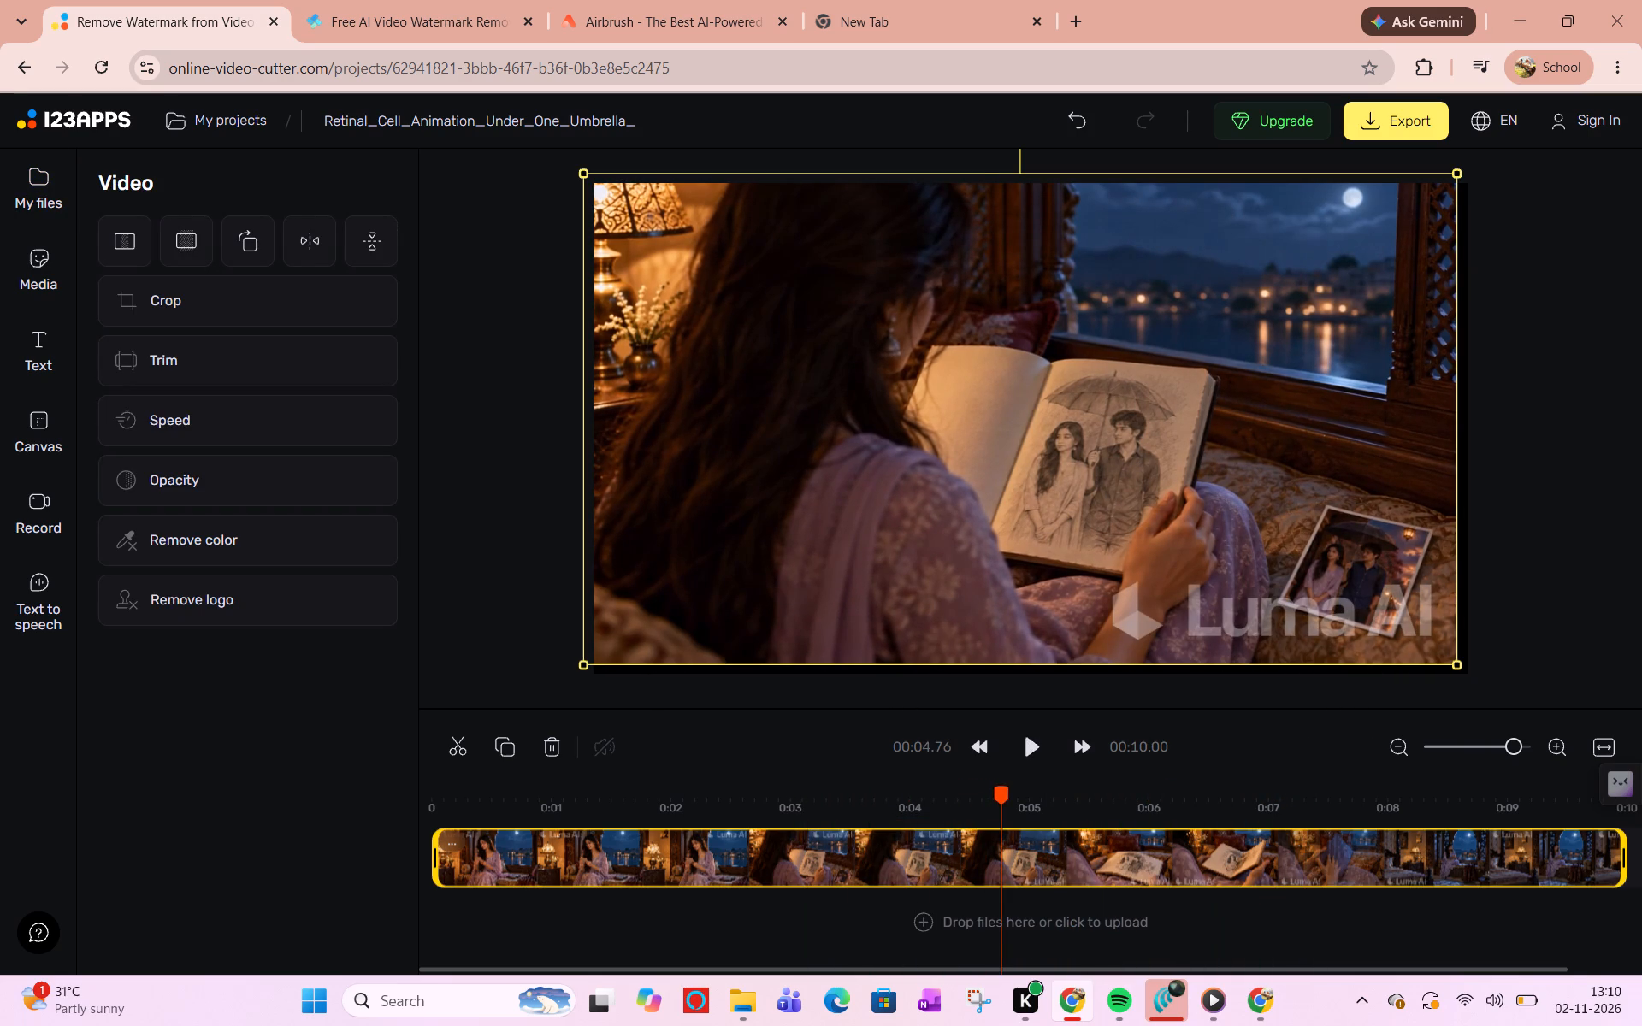
drag(1007, 791, 855, 788)
drag(853, 787, 824, 787)
drag(818, 790, 605, 833)
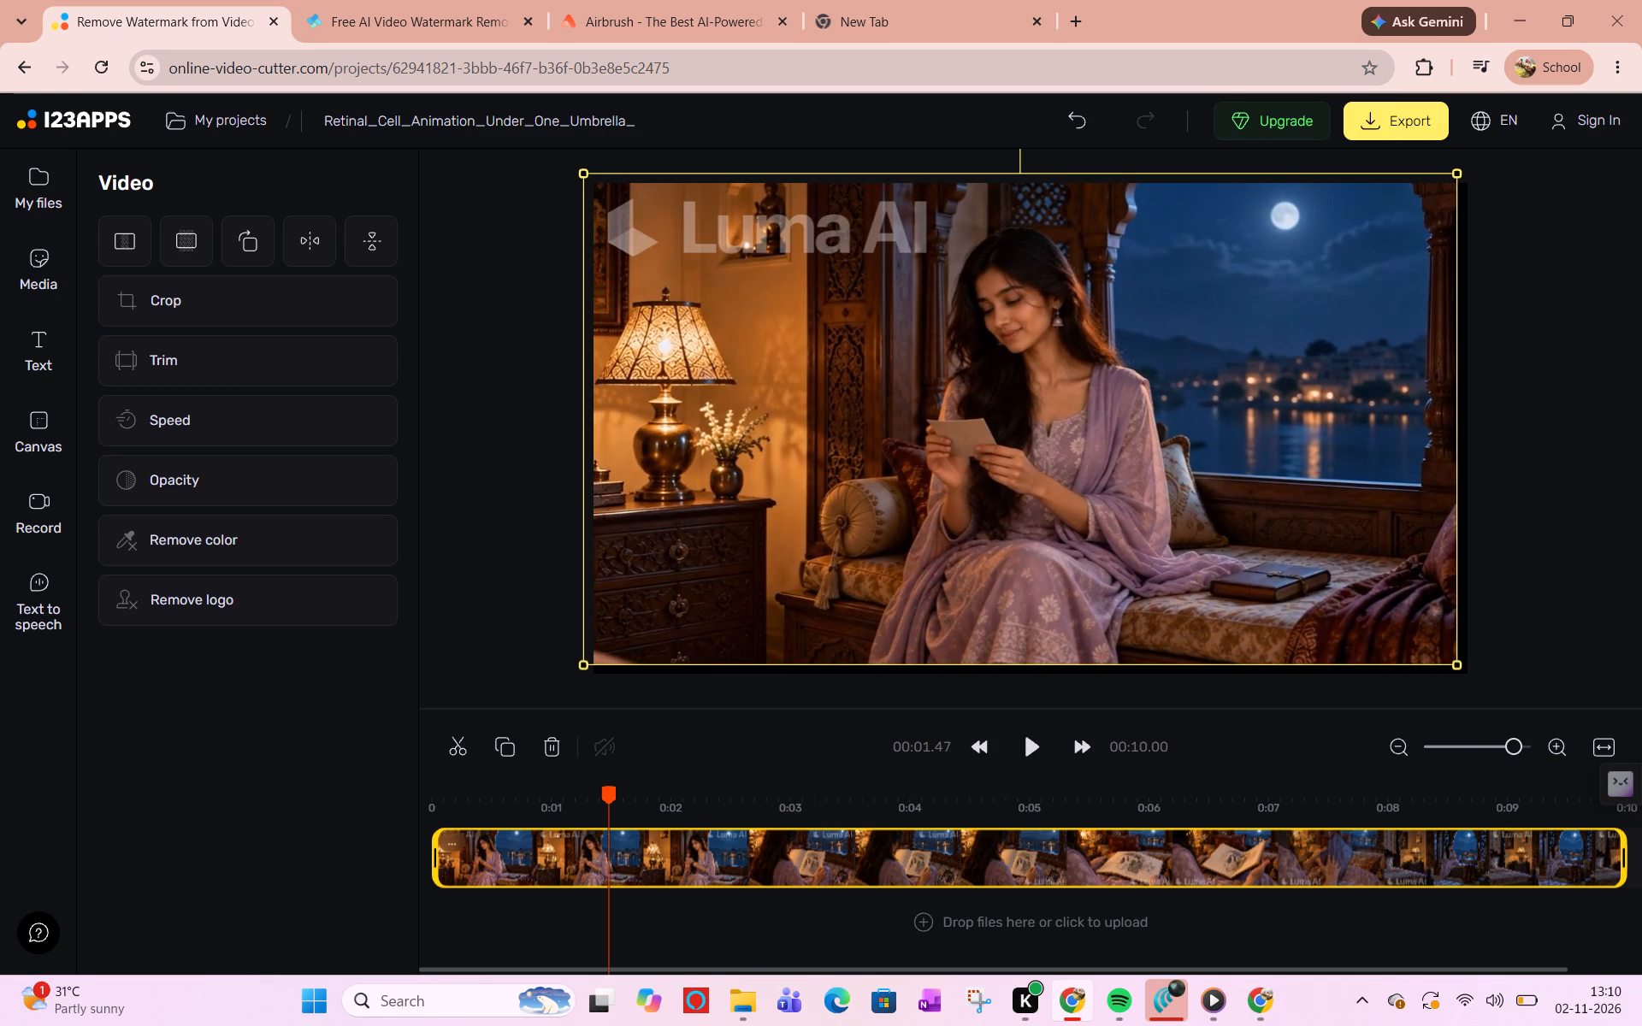
drag(607, 794, 427, 787)
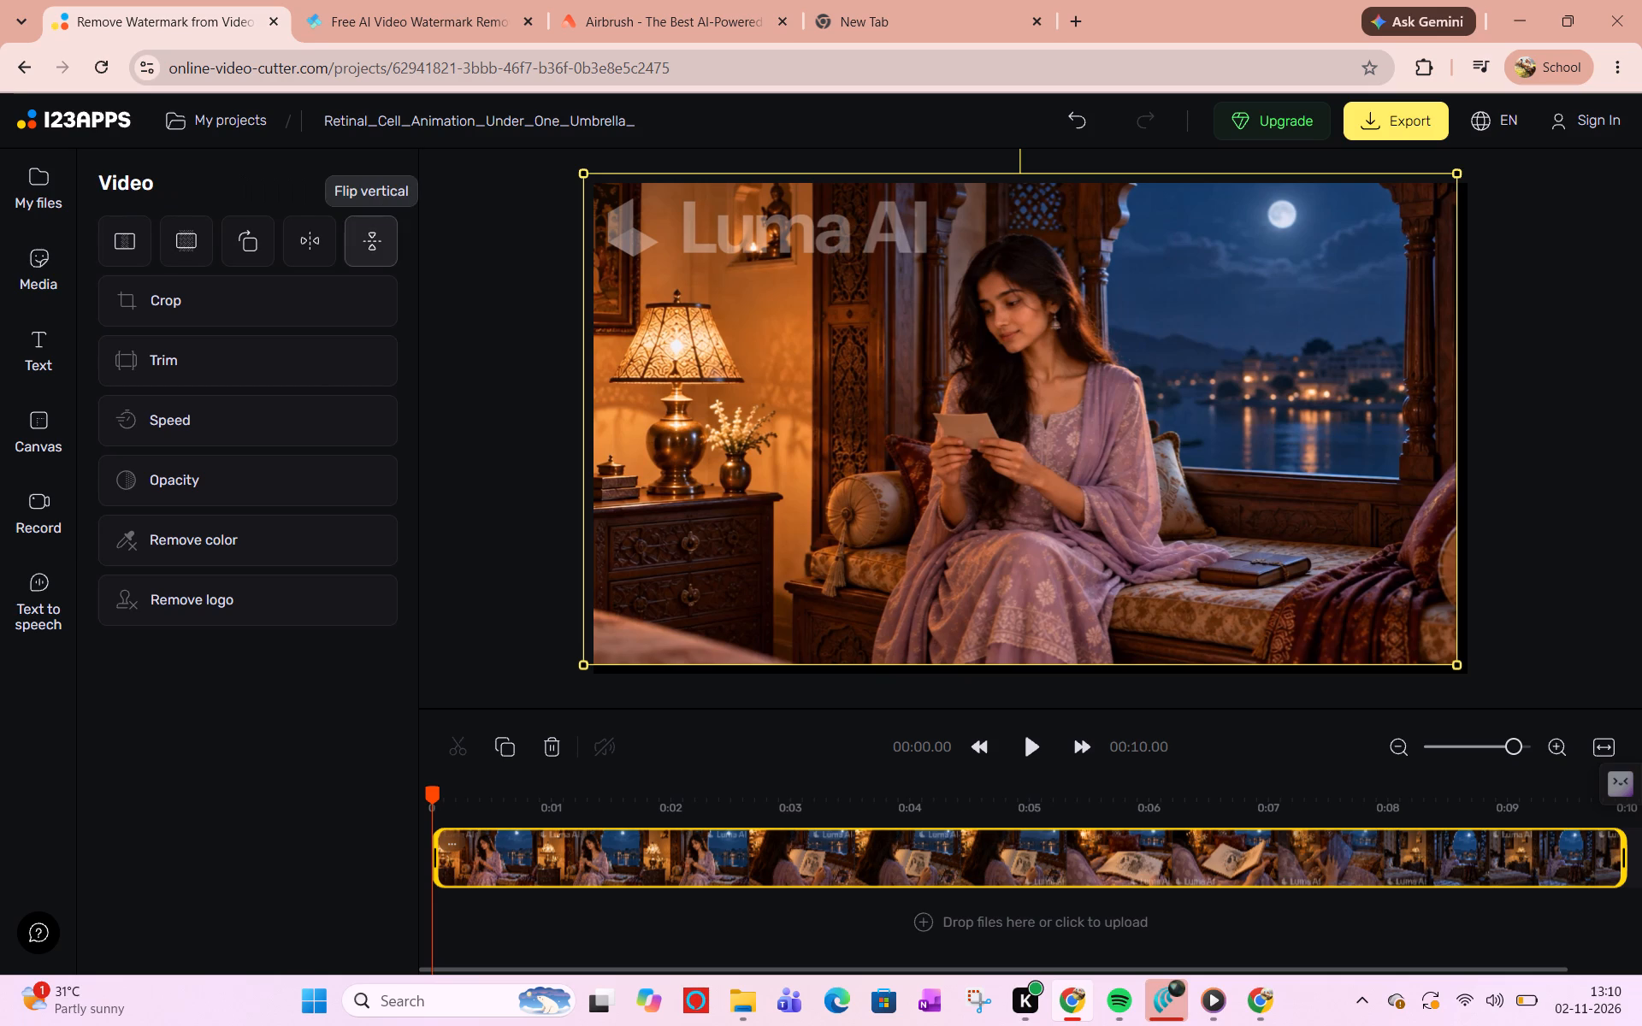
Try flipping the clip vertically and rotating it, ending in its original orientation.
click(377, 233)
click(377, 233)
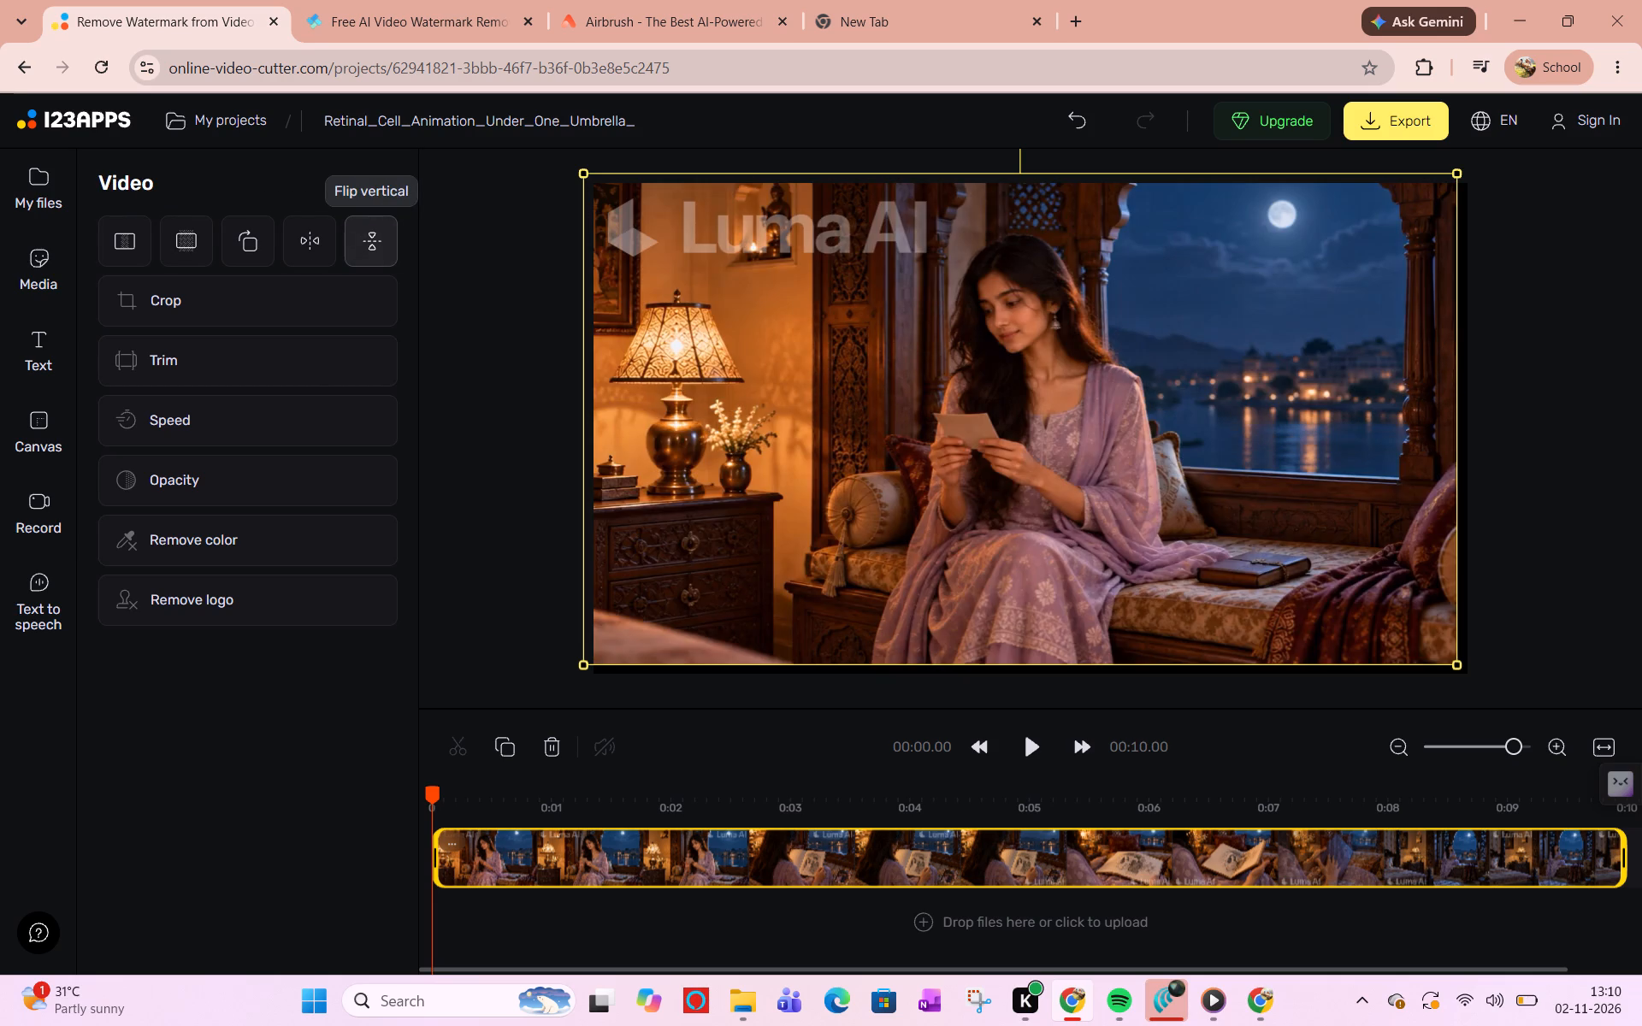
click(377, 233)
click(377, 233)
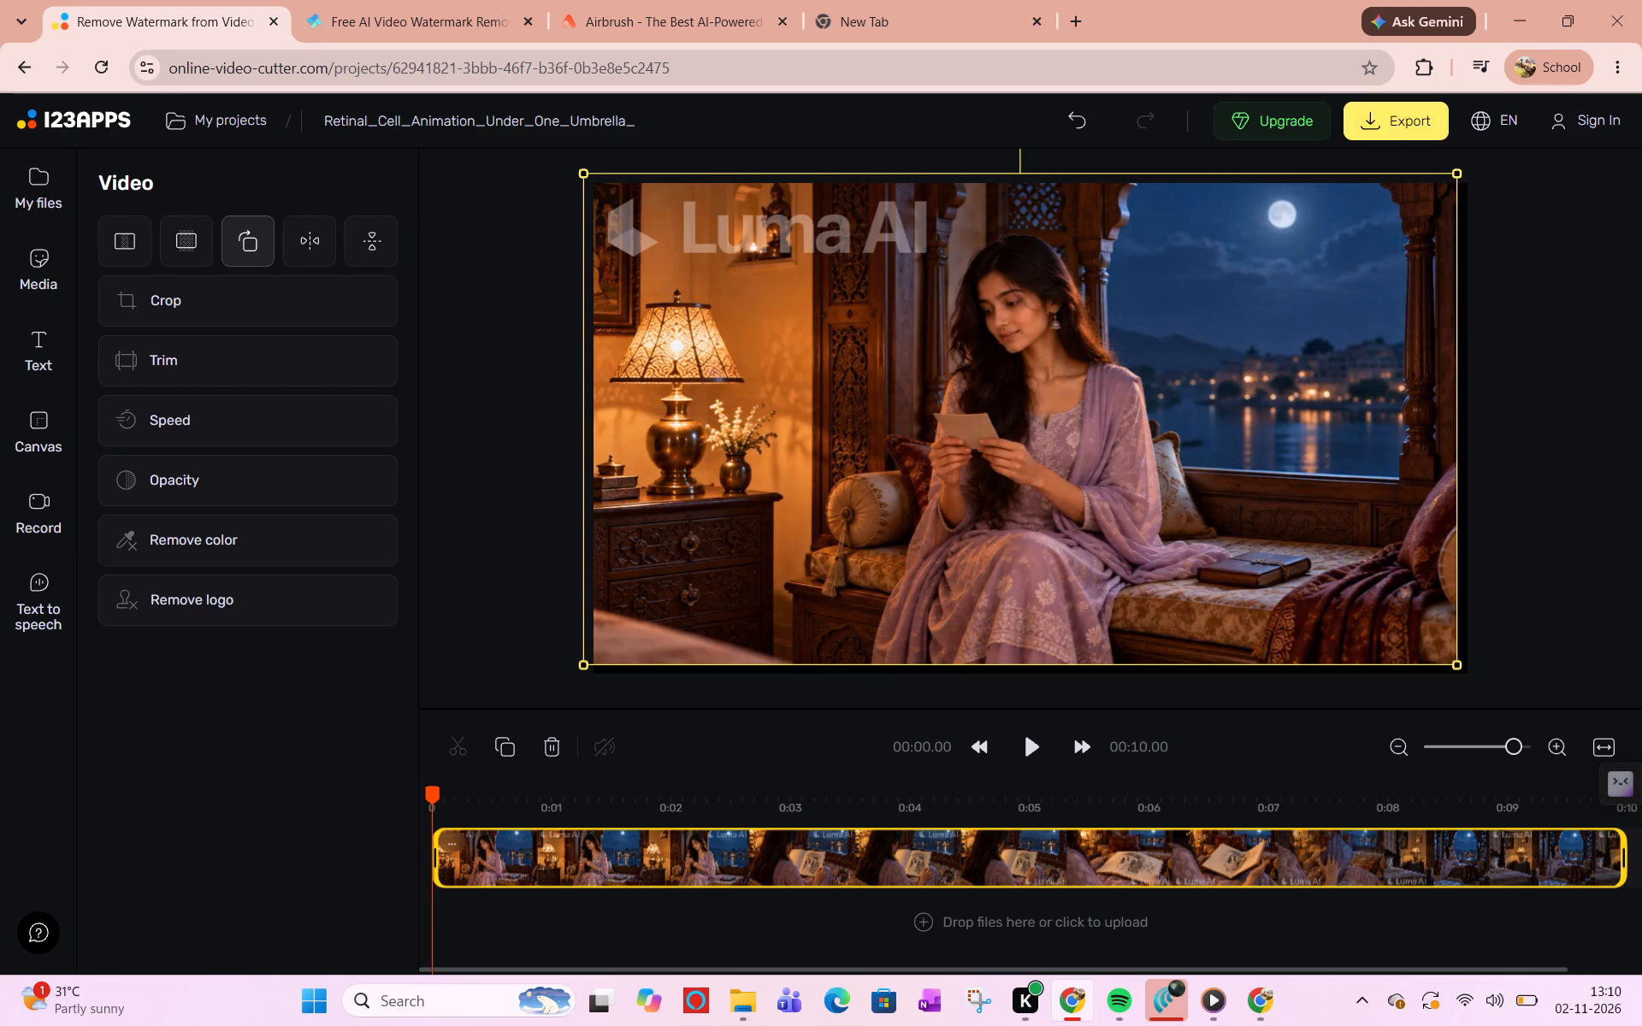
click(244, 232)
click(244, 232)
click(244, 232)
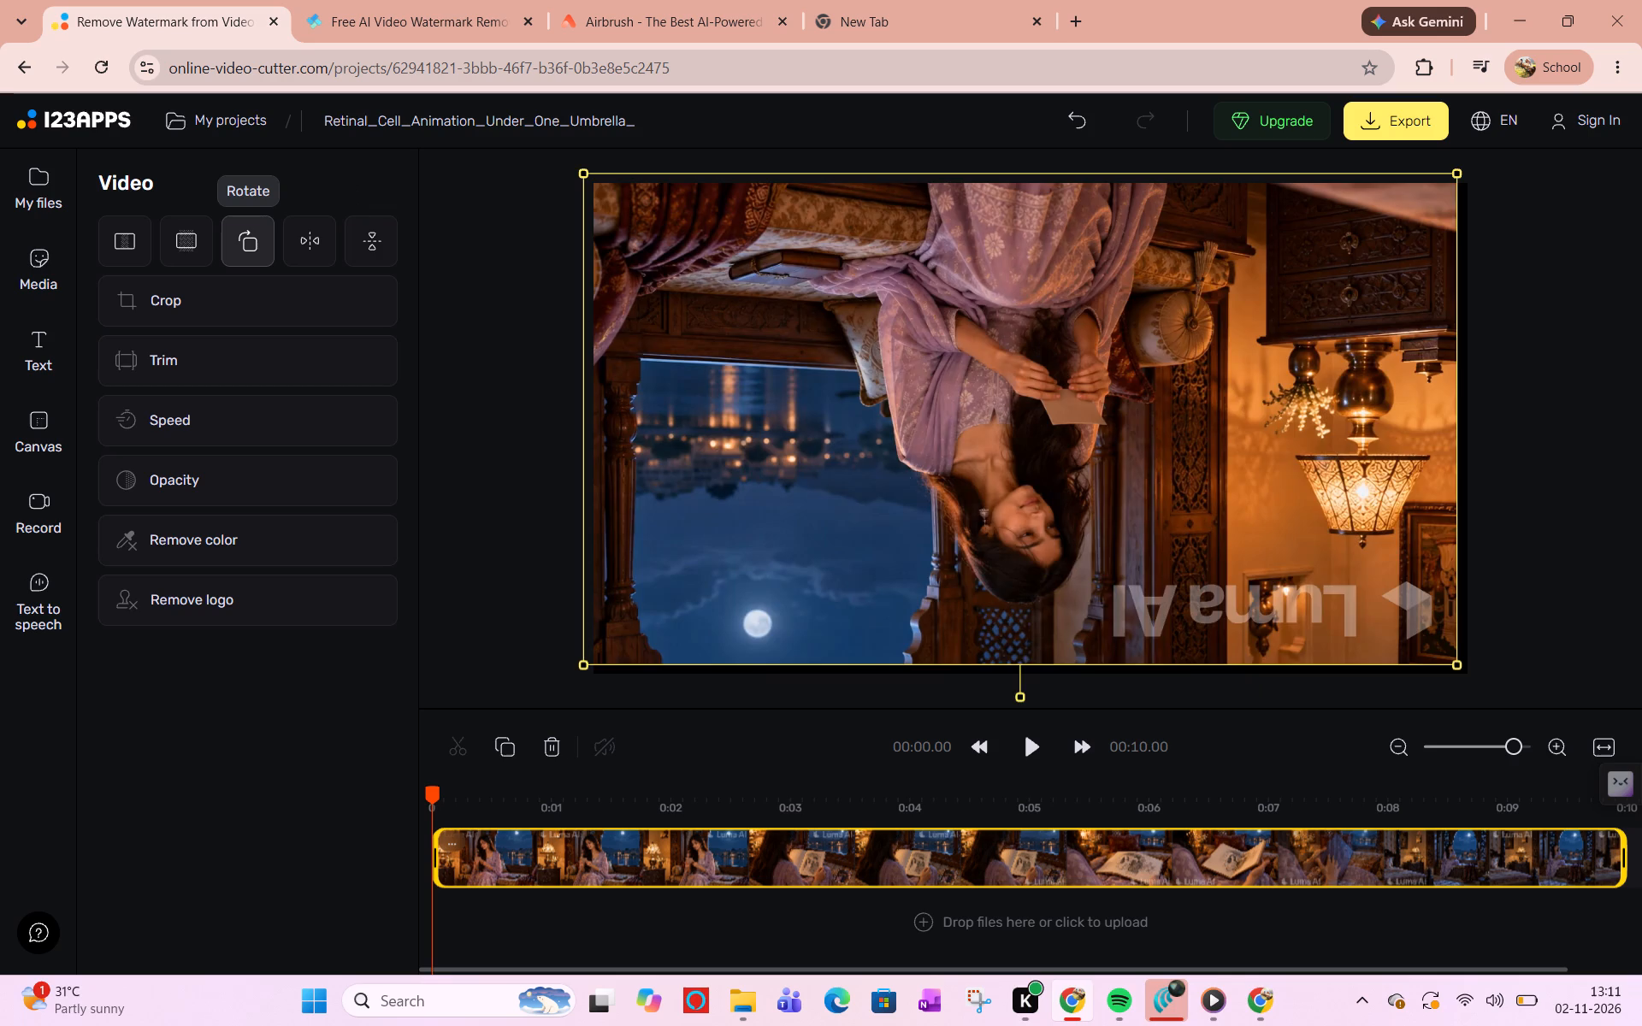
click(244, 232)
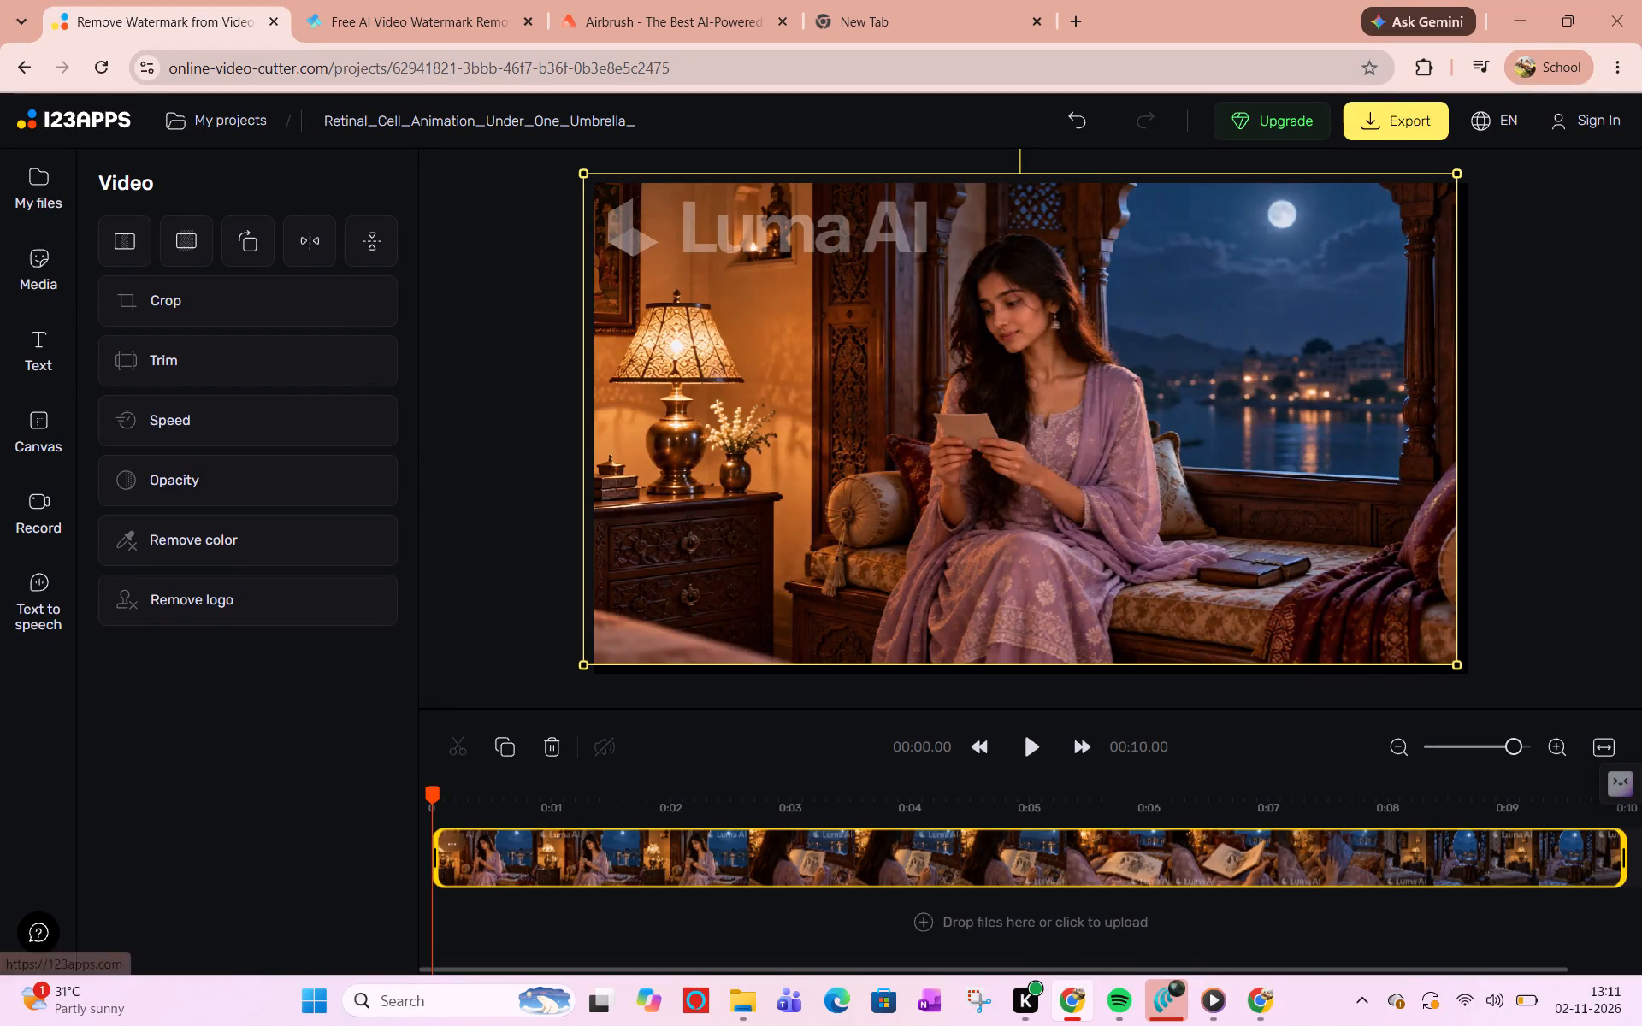
Start Remove logo on the clip and draw a removal area over the Luma AI watermark at the frame's upper left.
click(251, 600)
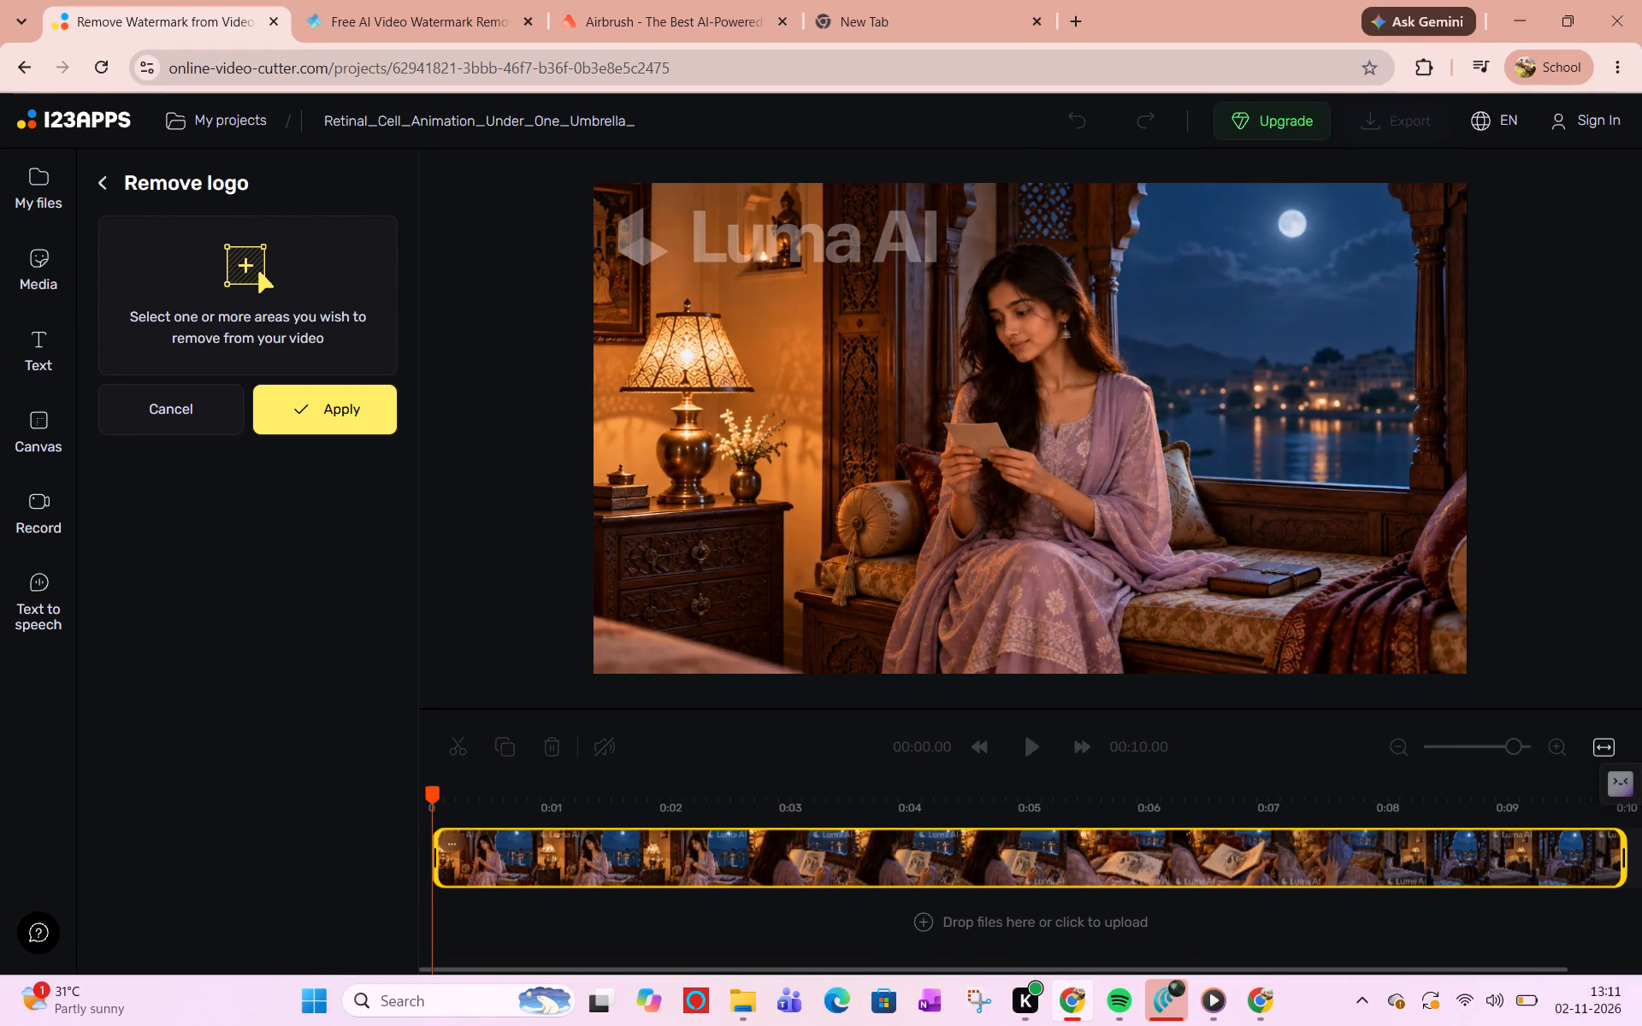
drag(608, 206, 936, 215)
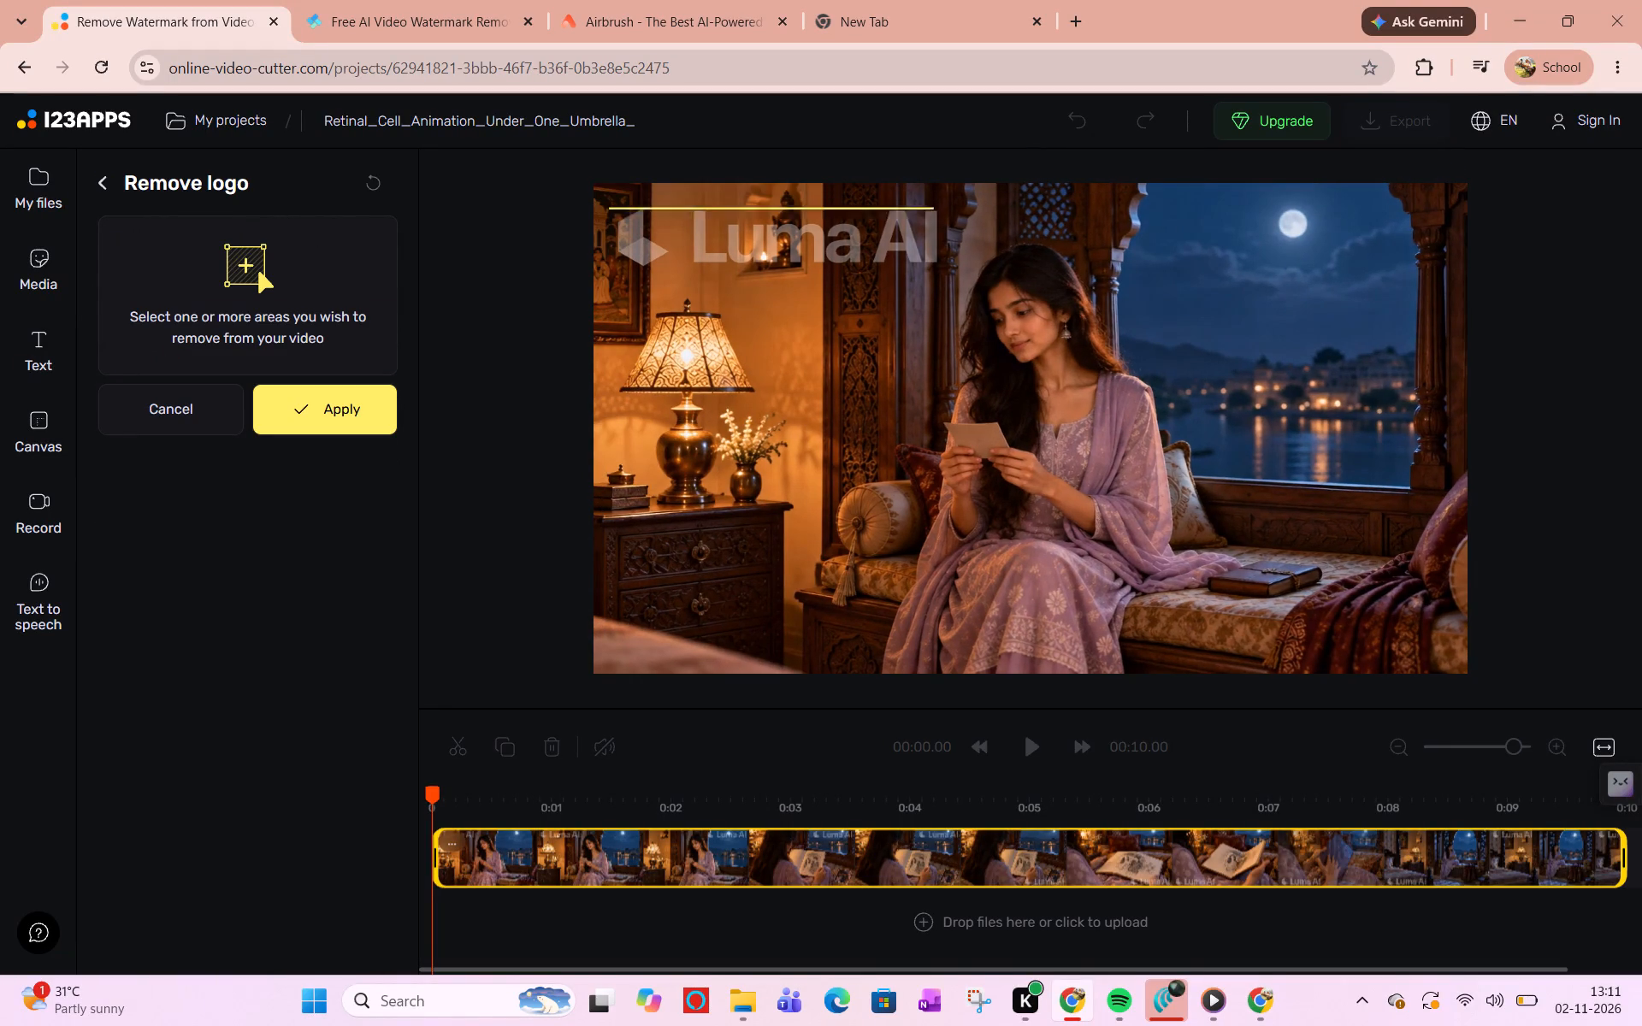
drag(936, 215, 949, 273)
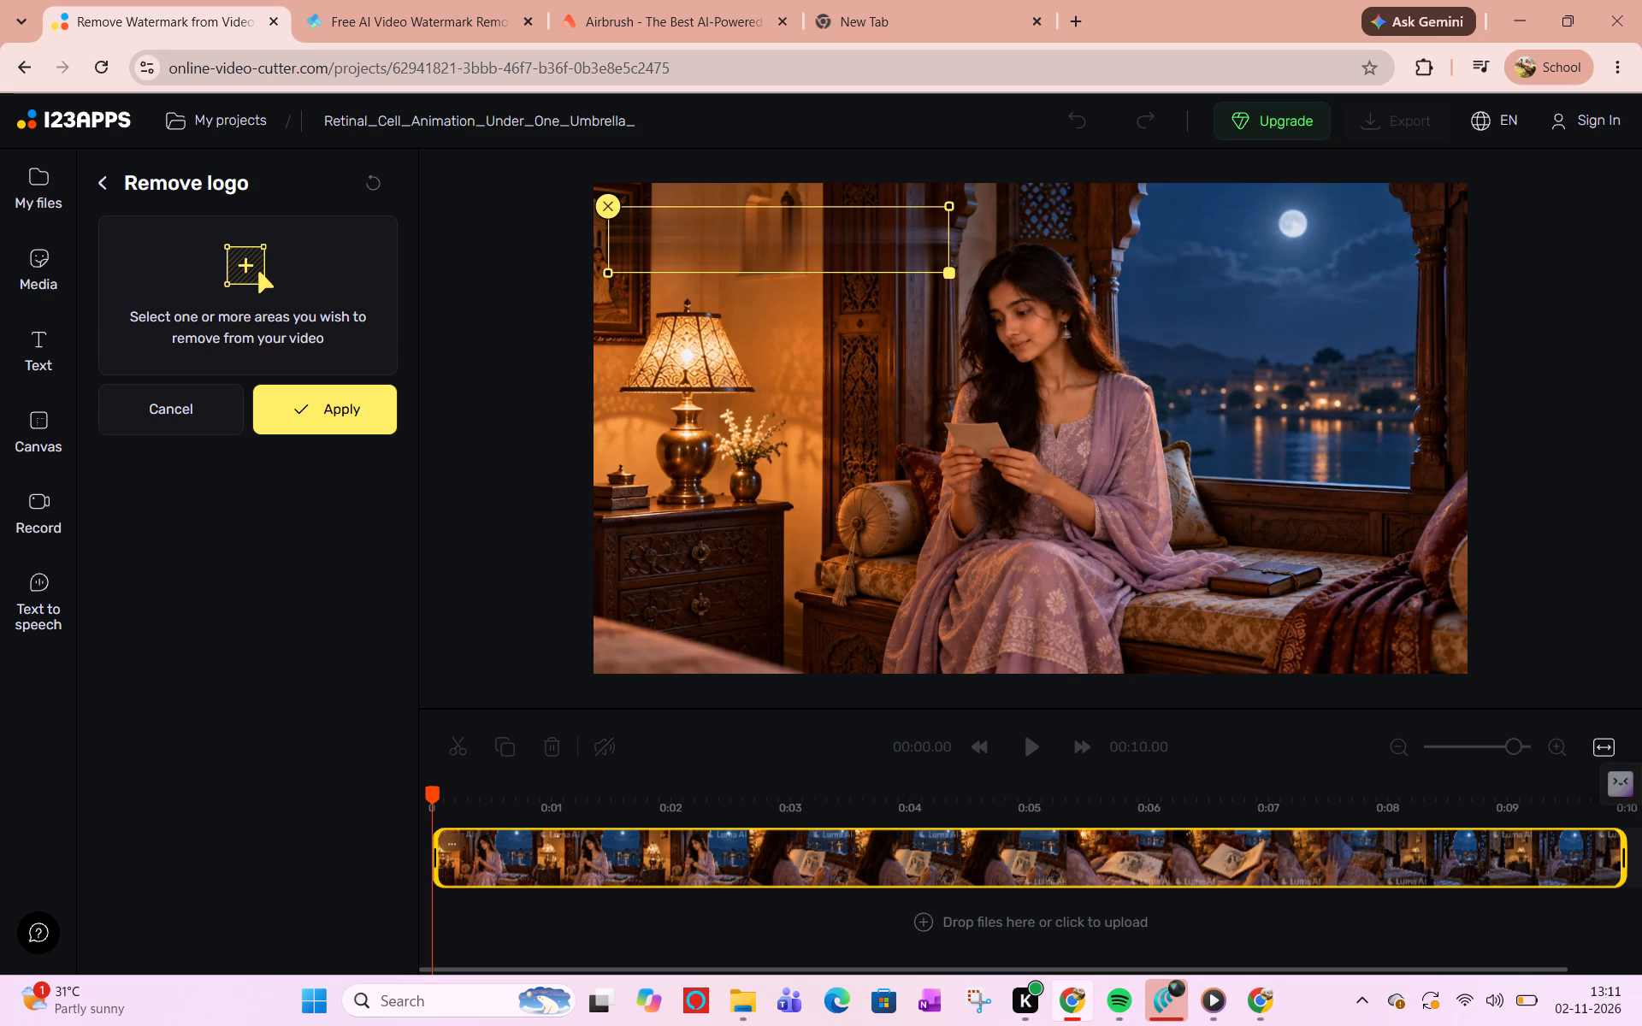
Scrub to about 00:02.01 and draw a second removal area over the Luma AI watermark at the frame's upper right, reaching the frame edge.
drag(434, 792, 459, 788)
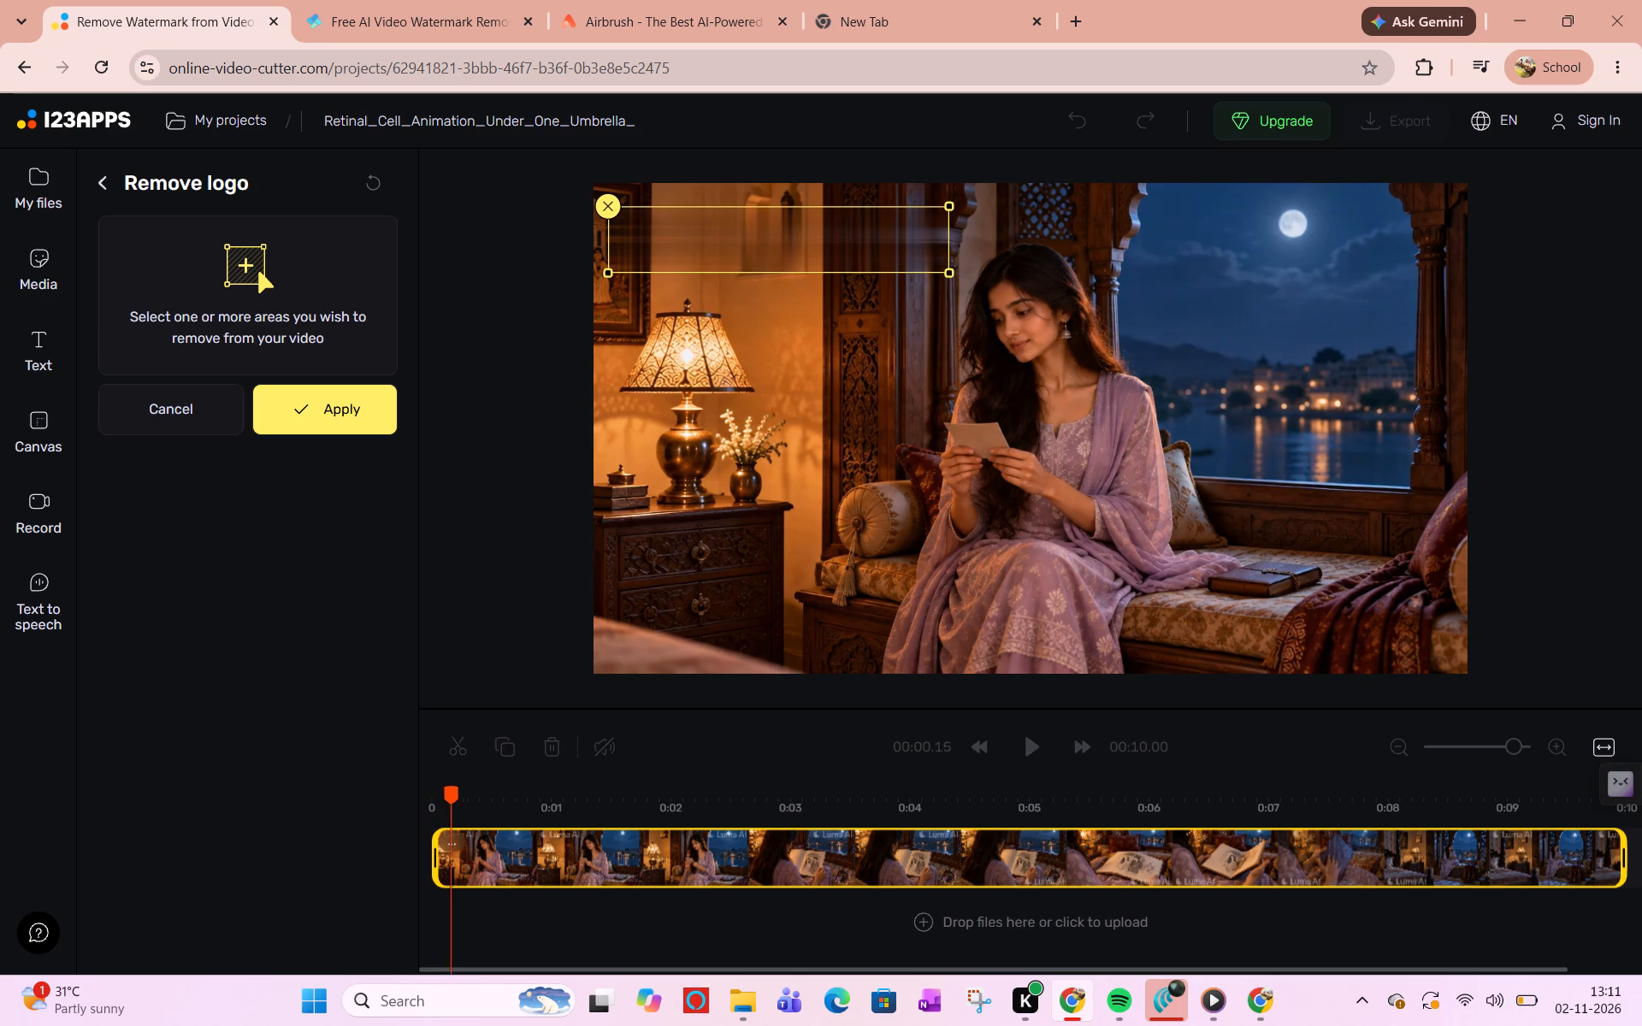
drag(459, 788, 653, 770)
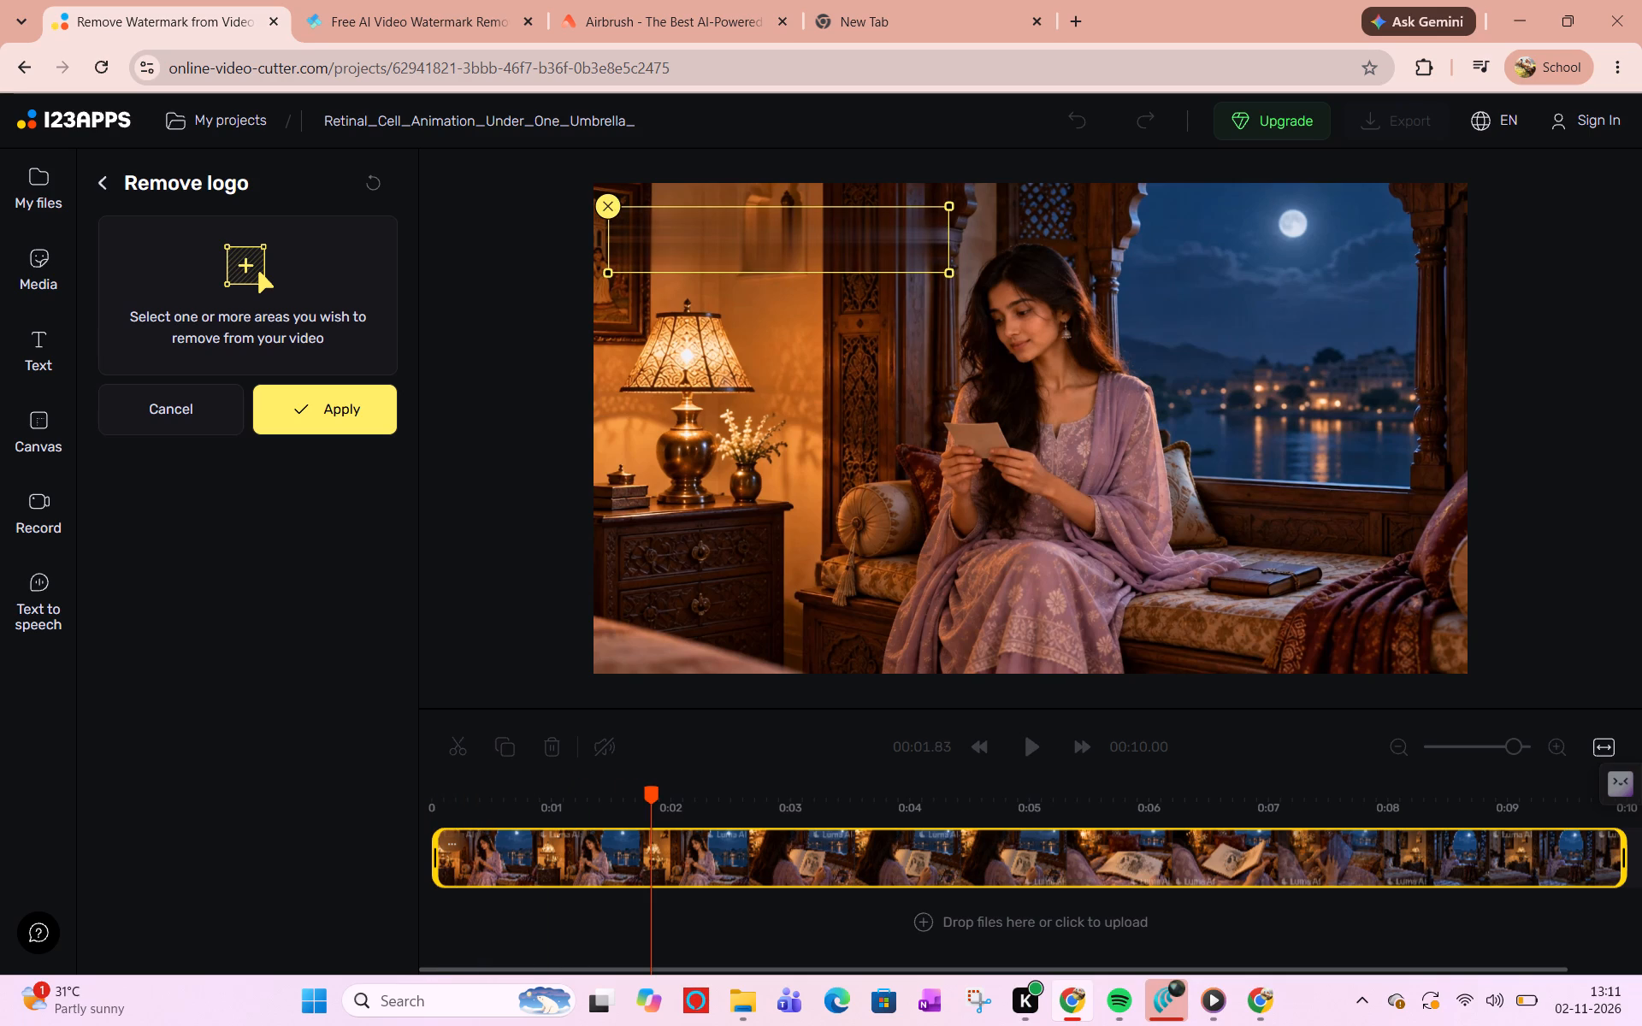
drag(654, 797, 696, 792)
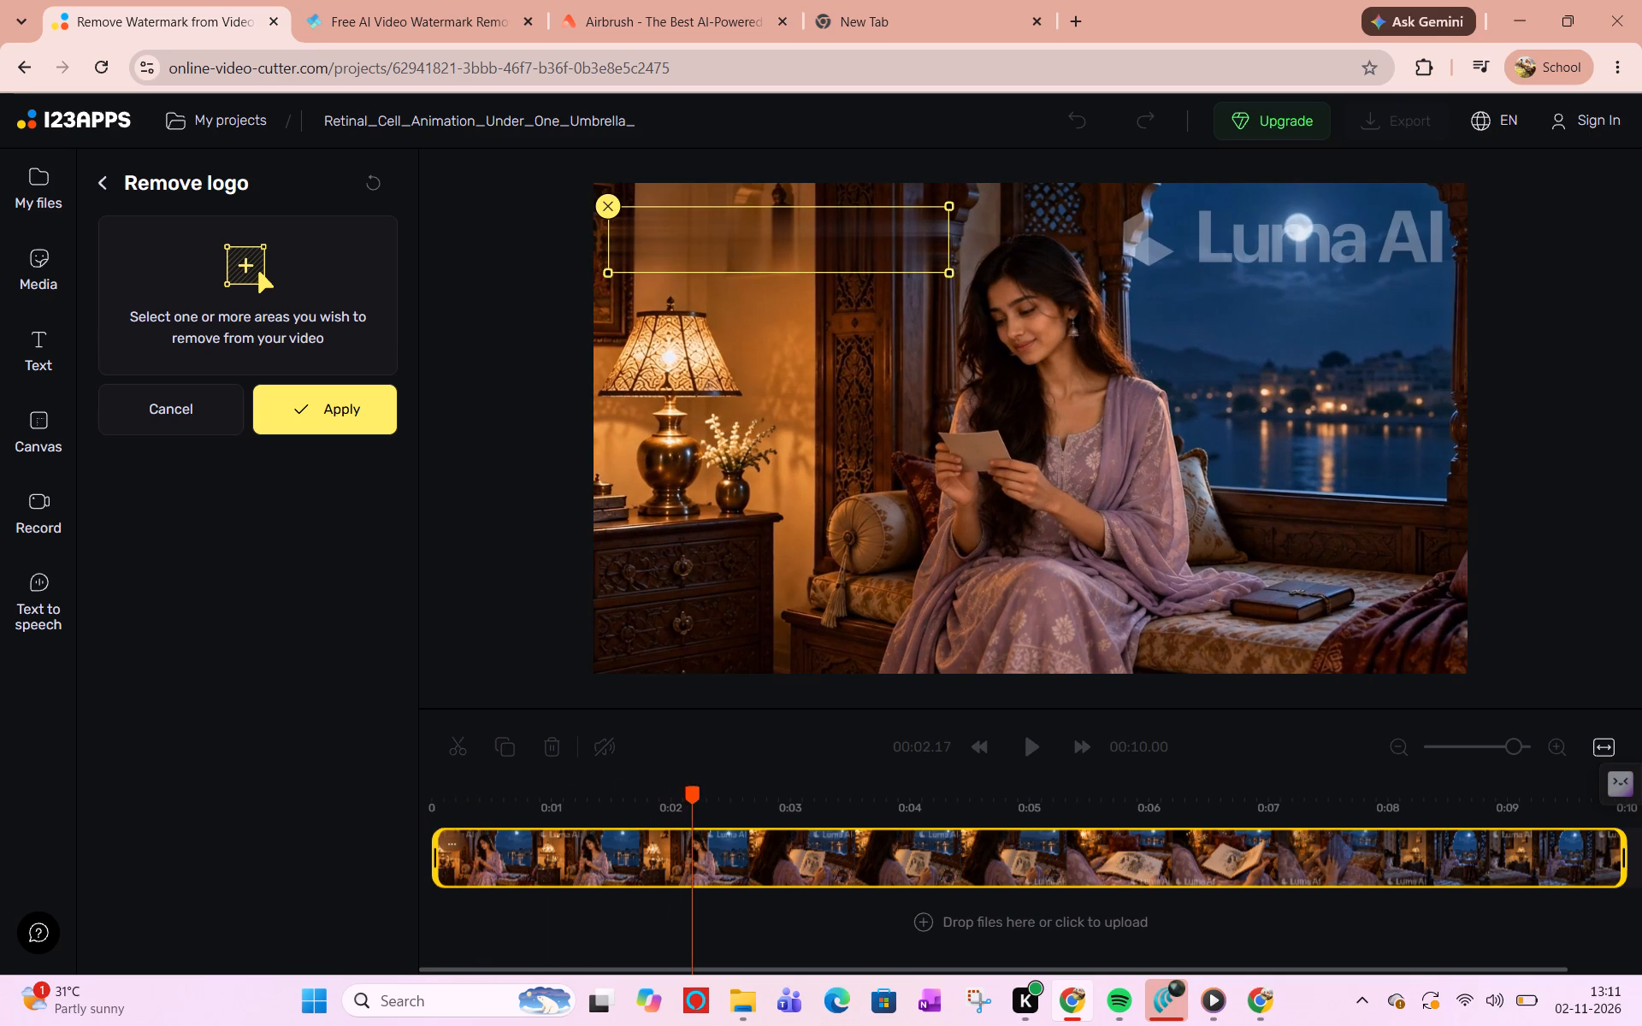
drag(696, 792, 680, 792)
drag(680, 792, 653, 796)
click(653, 796)
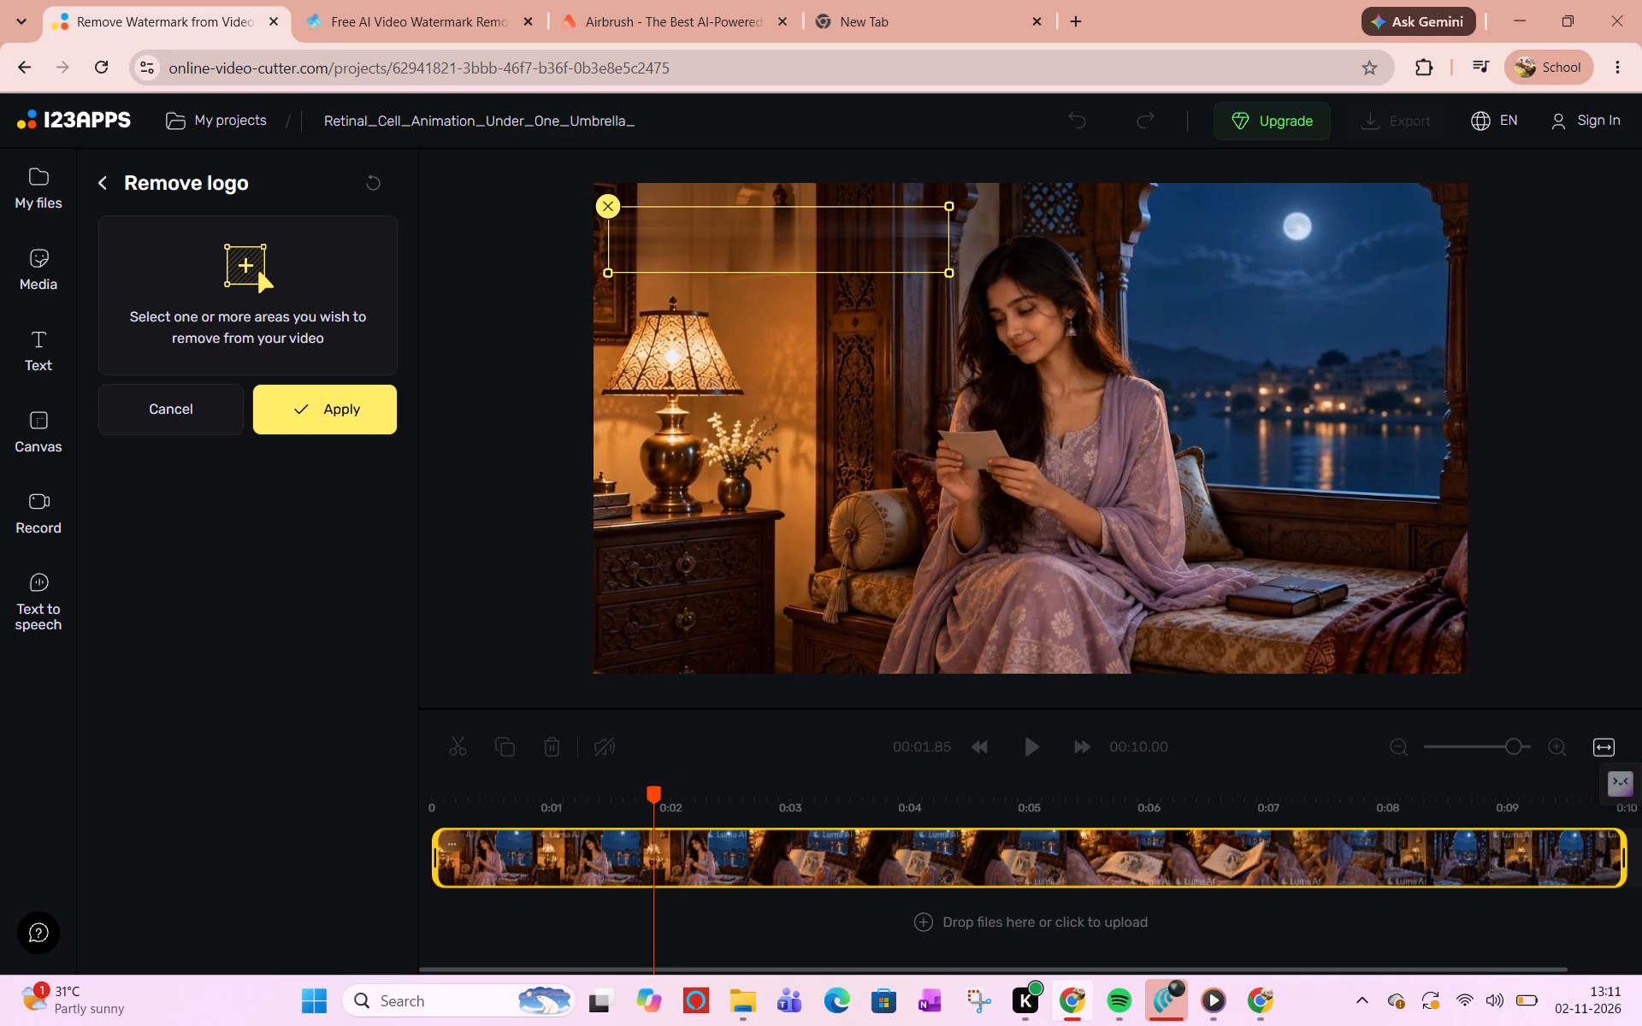
click(658, 796)
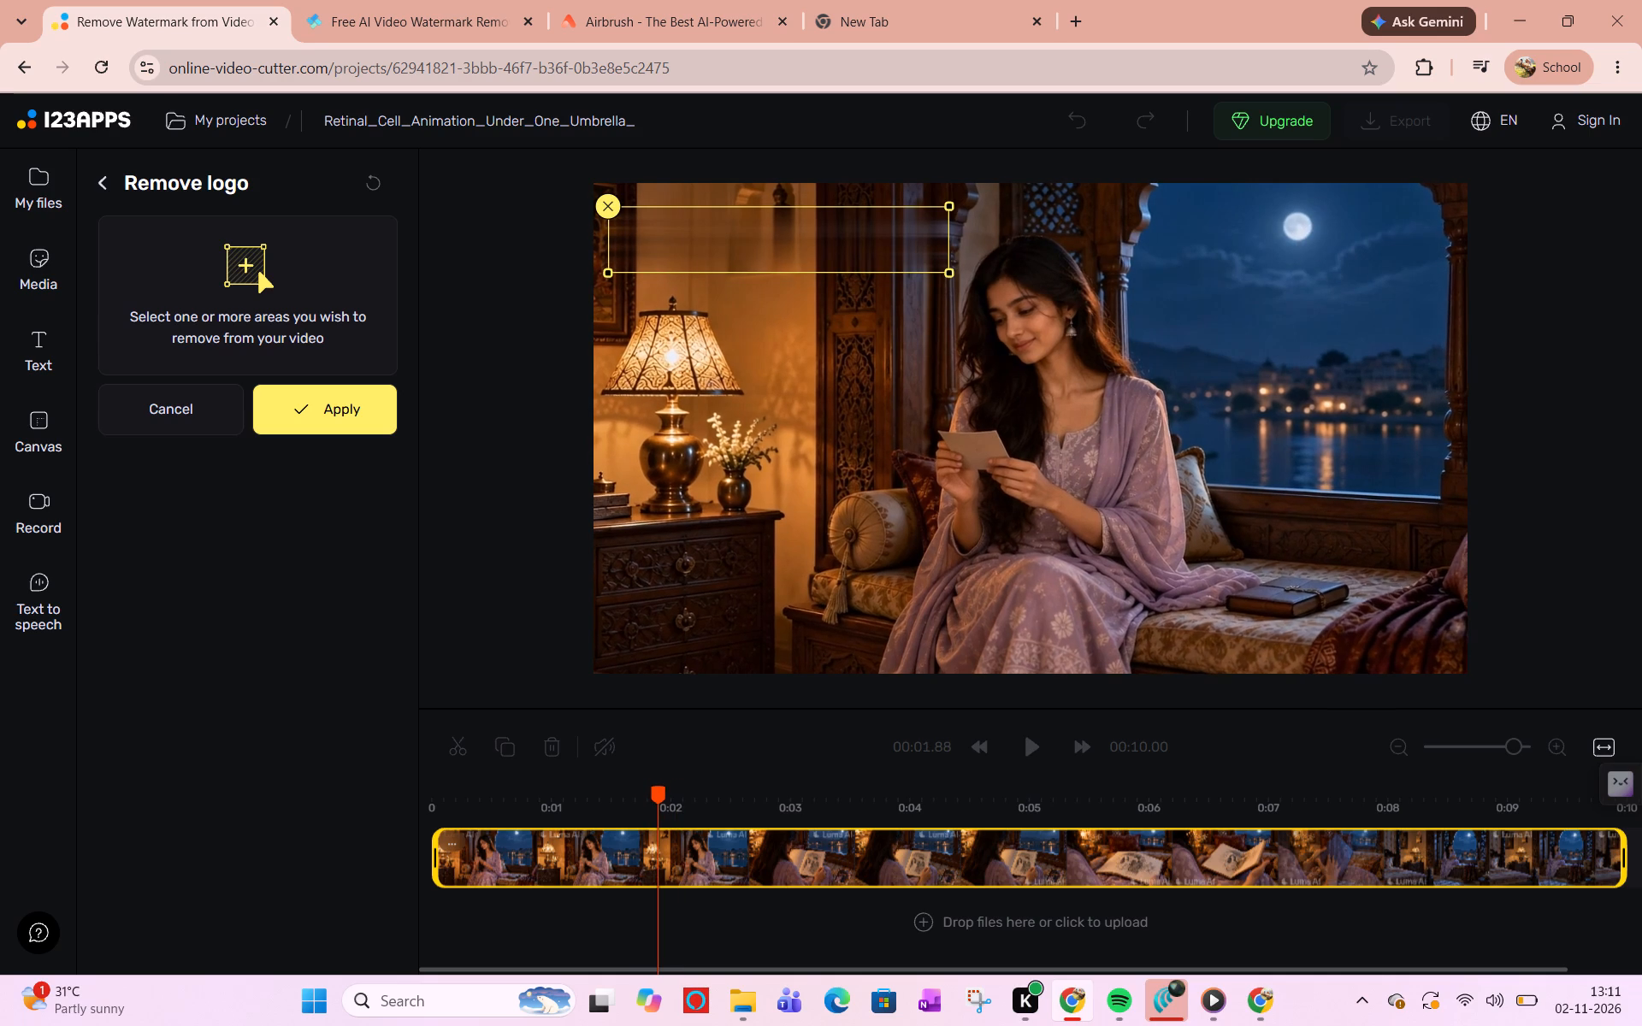
drag(662, 796, 670, 795)
drag(670, 795, 677, 793)
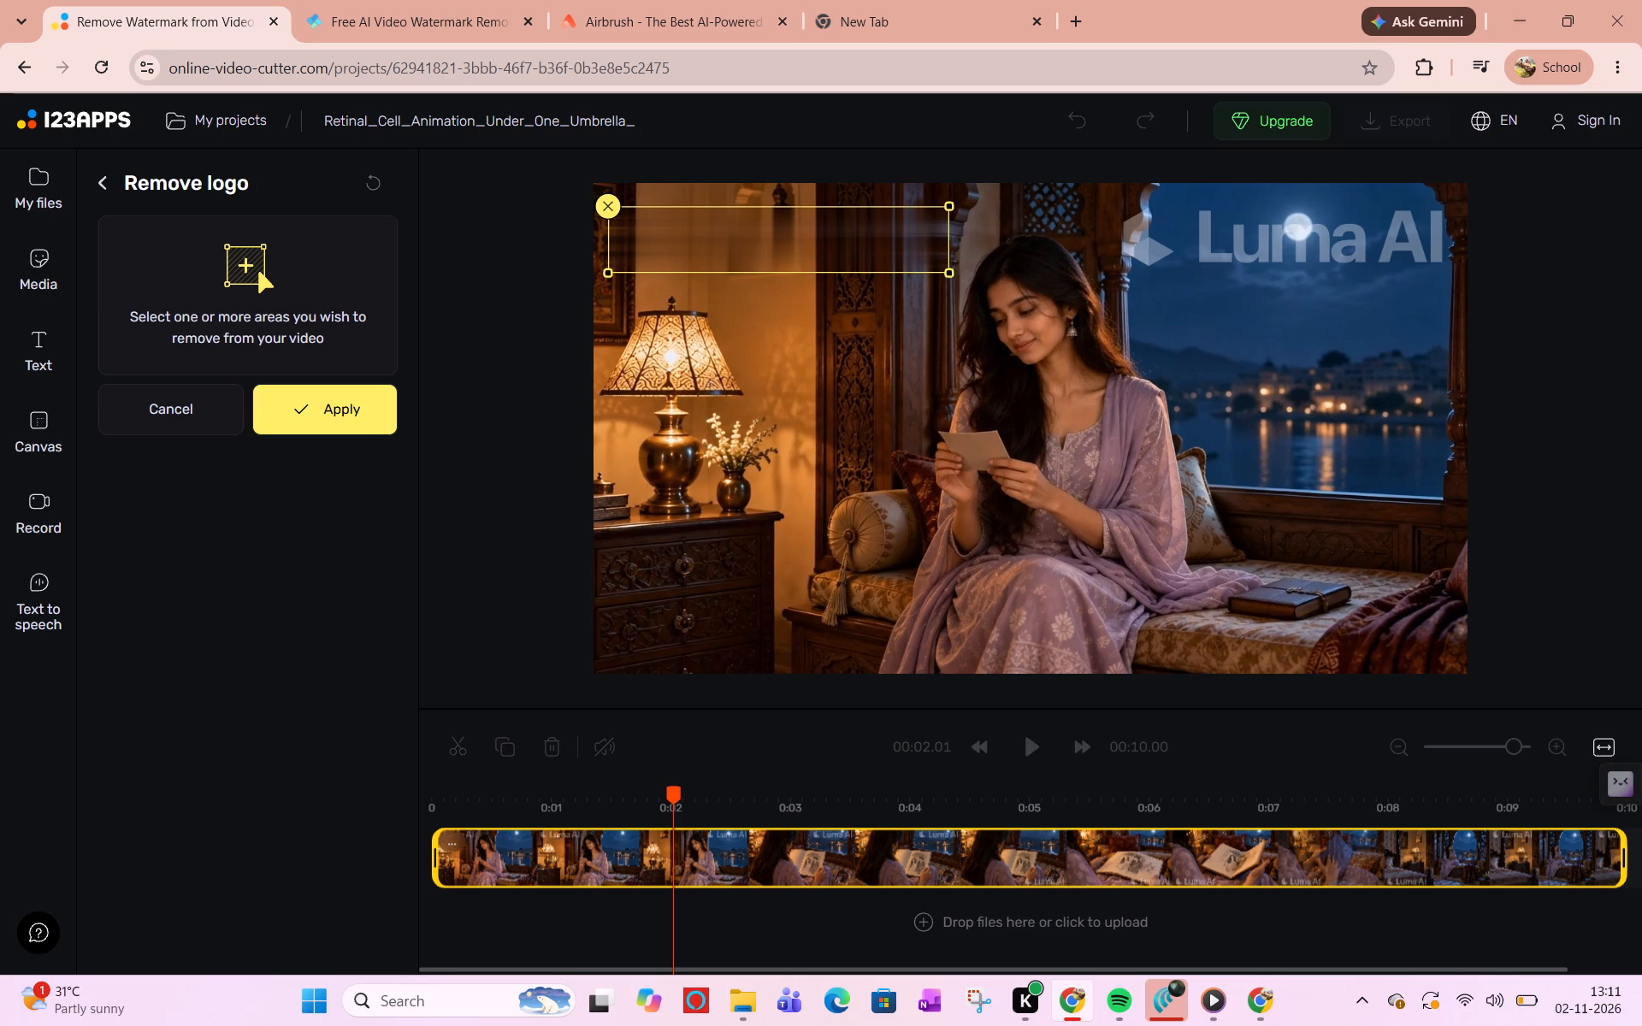
drag(1107, 209, 1444, 271)
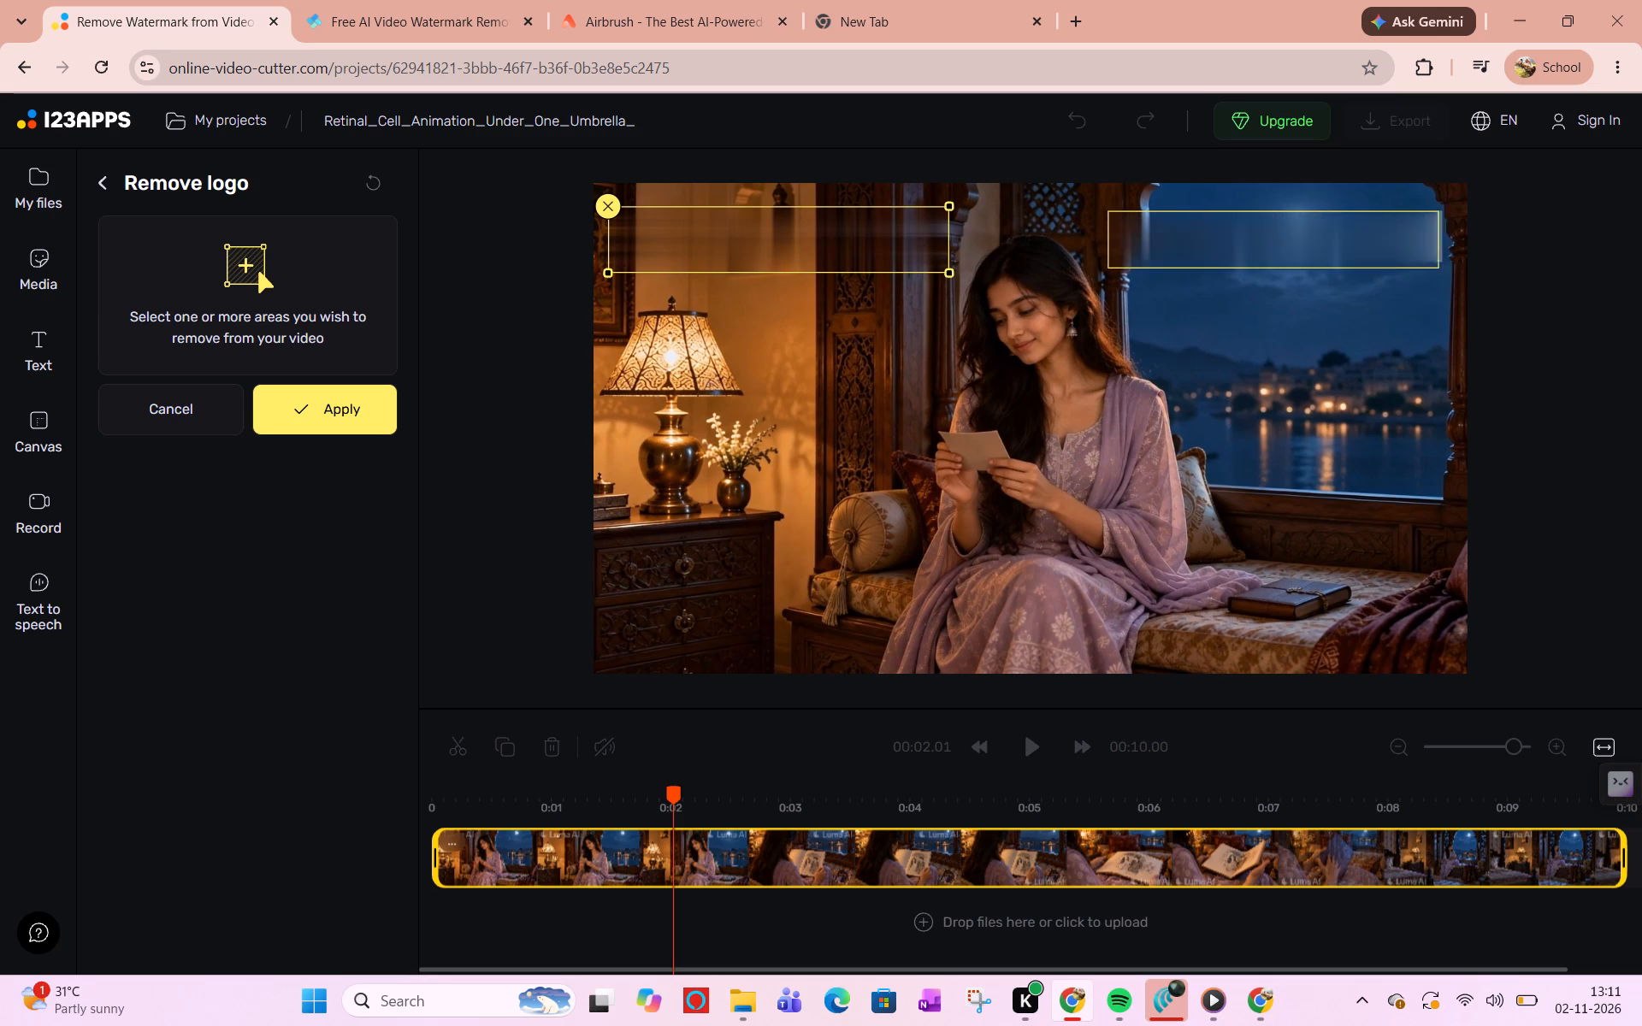
drag(1444, 271, 1462, 274)
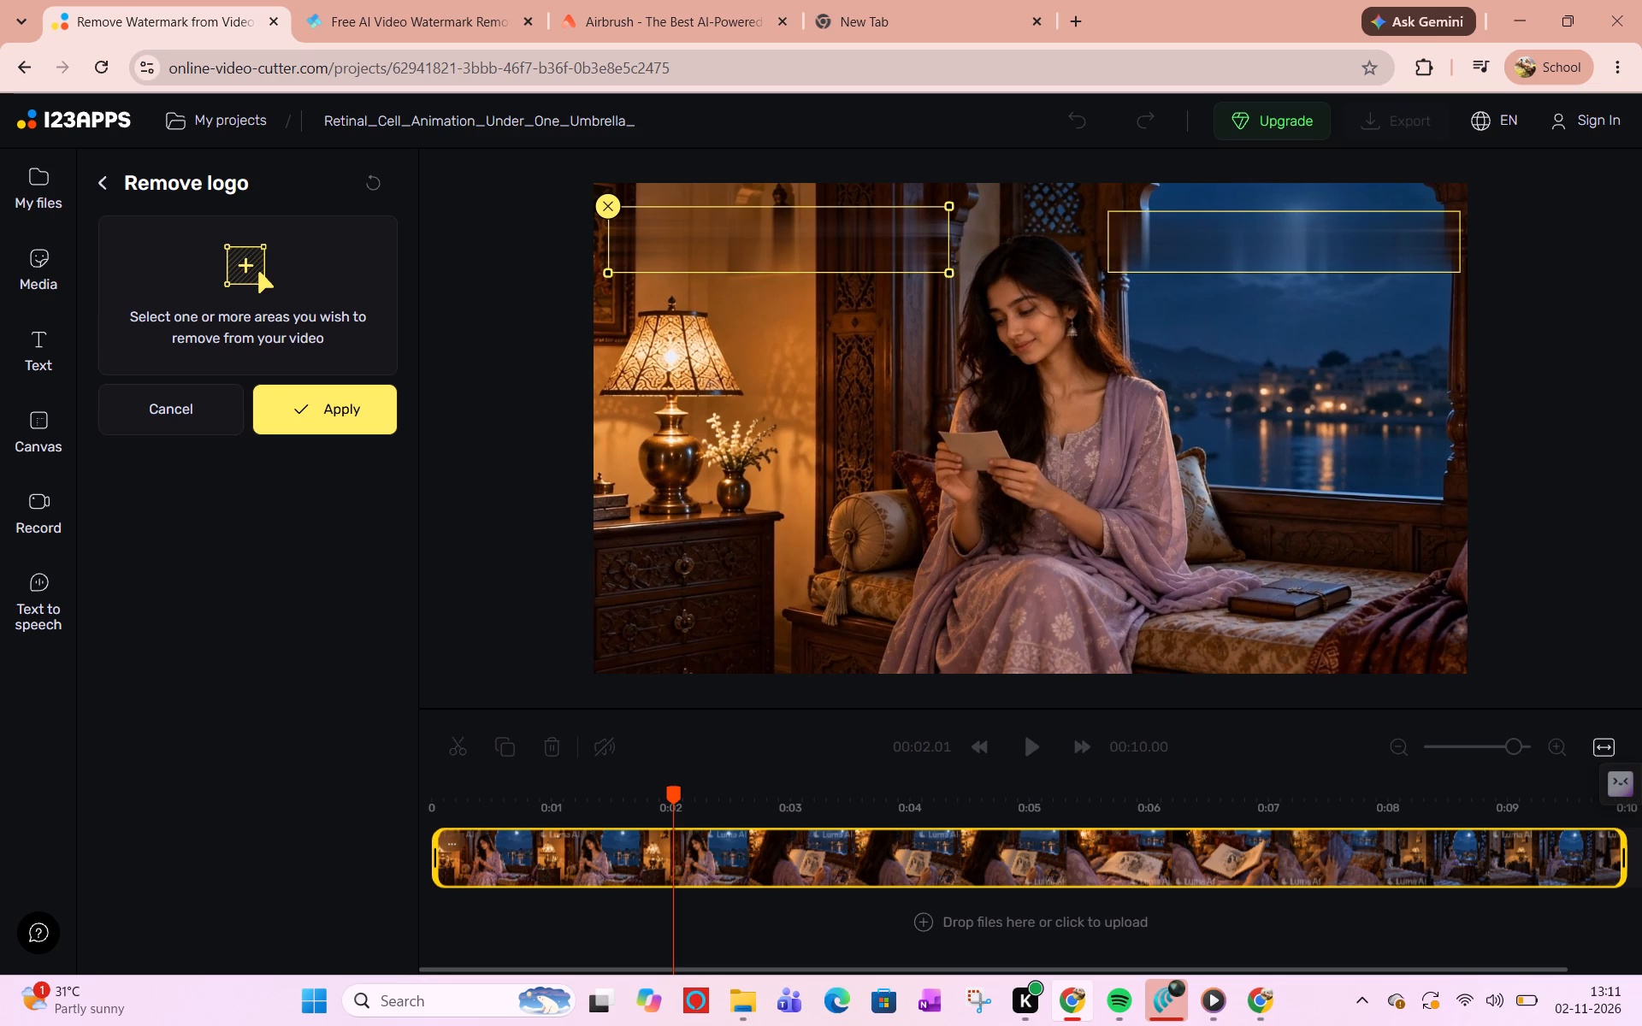
drag(1462, 274, 1470, 269)
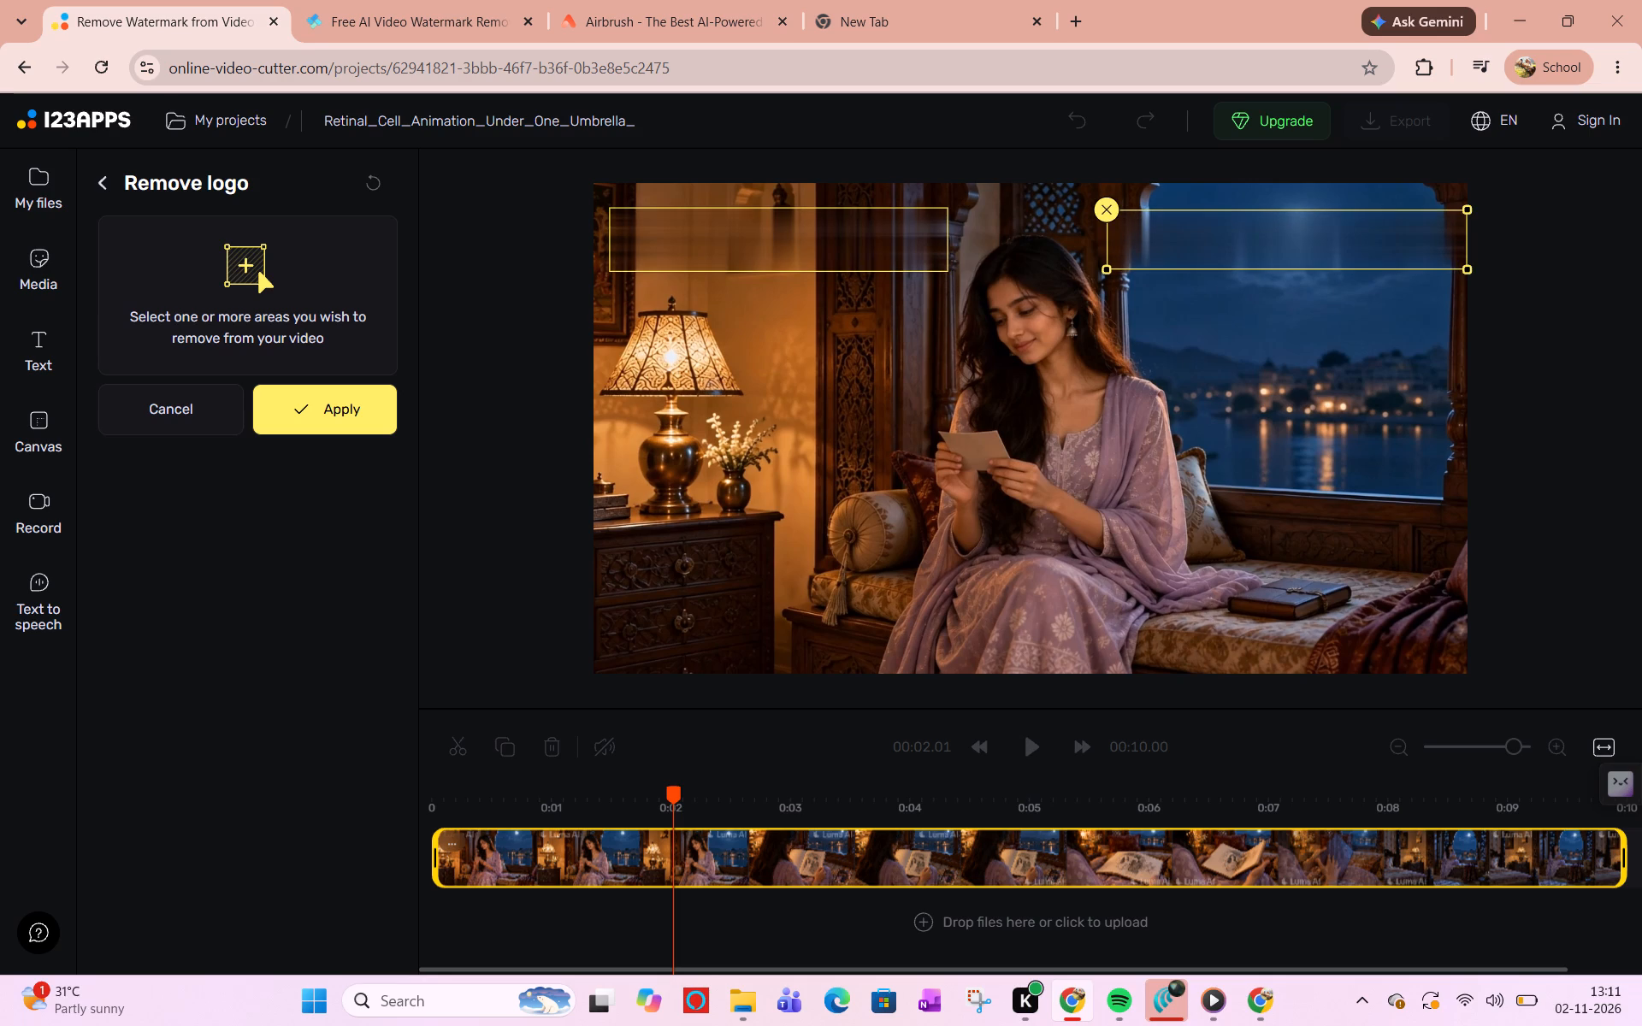
click(1157, 219)
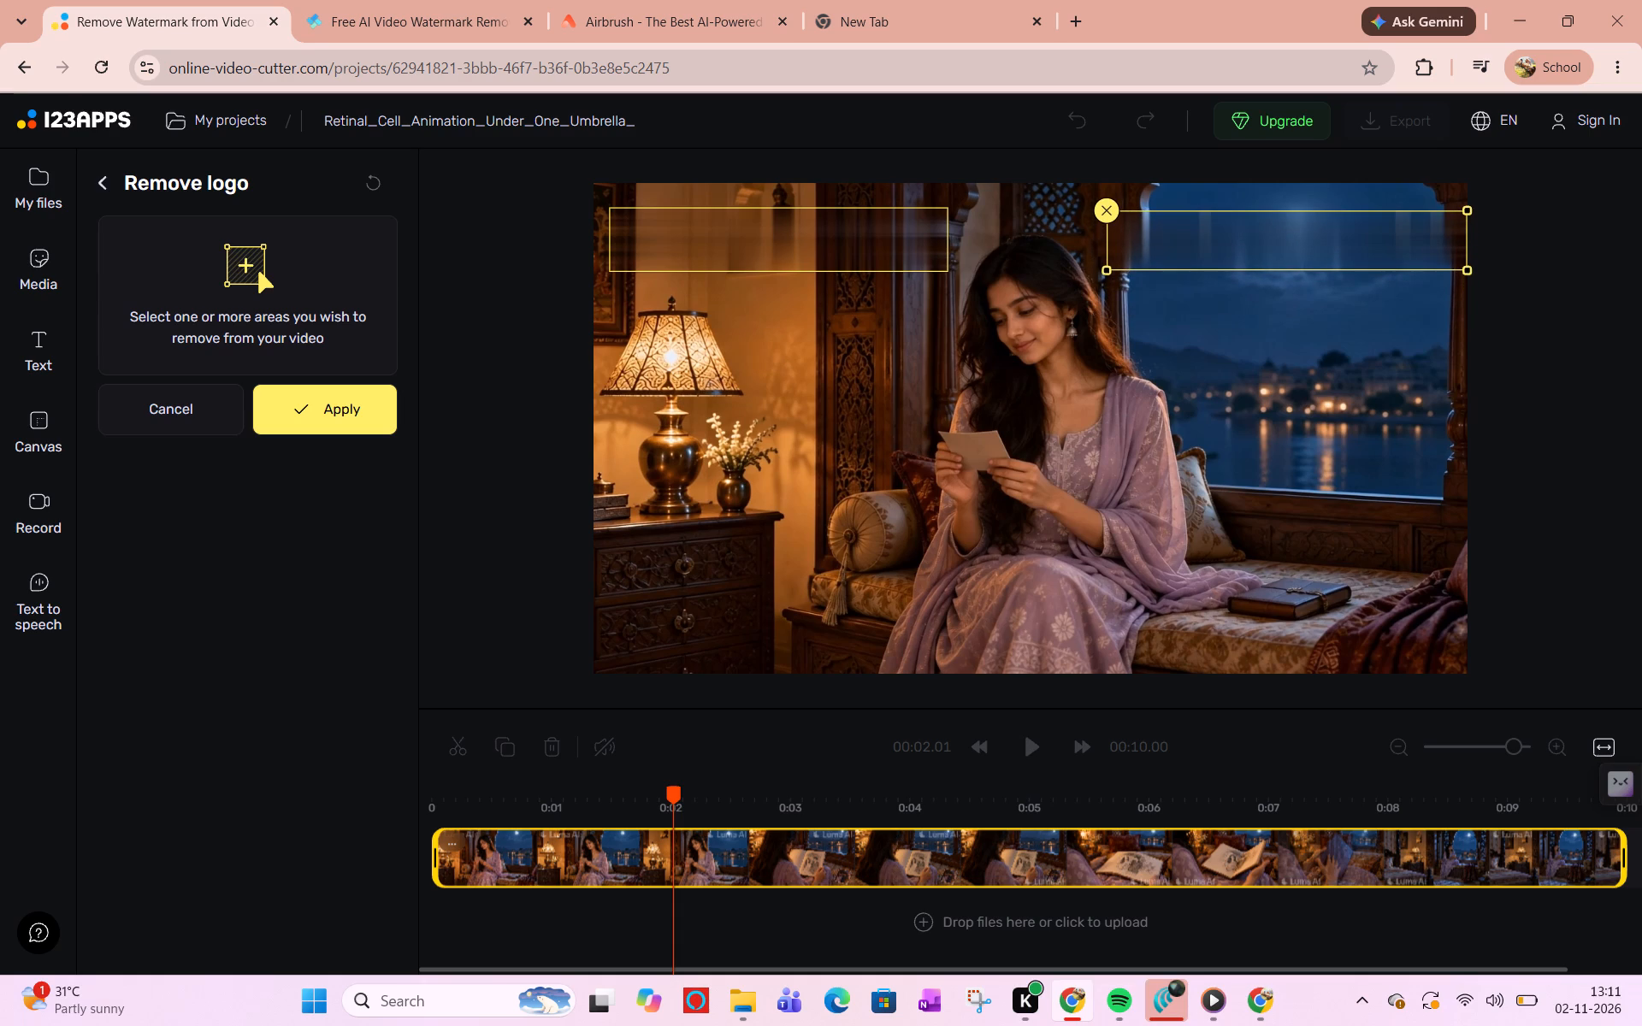
Scrub forward from 00:02.01 to about 00:05.54 to examine the covered areas and find where the Luma AI watermark moves.
drag(675, 792, 698, 794)
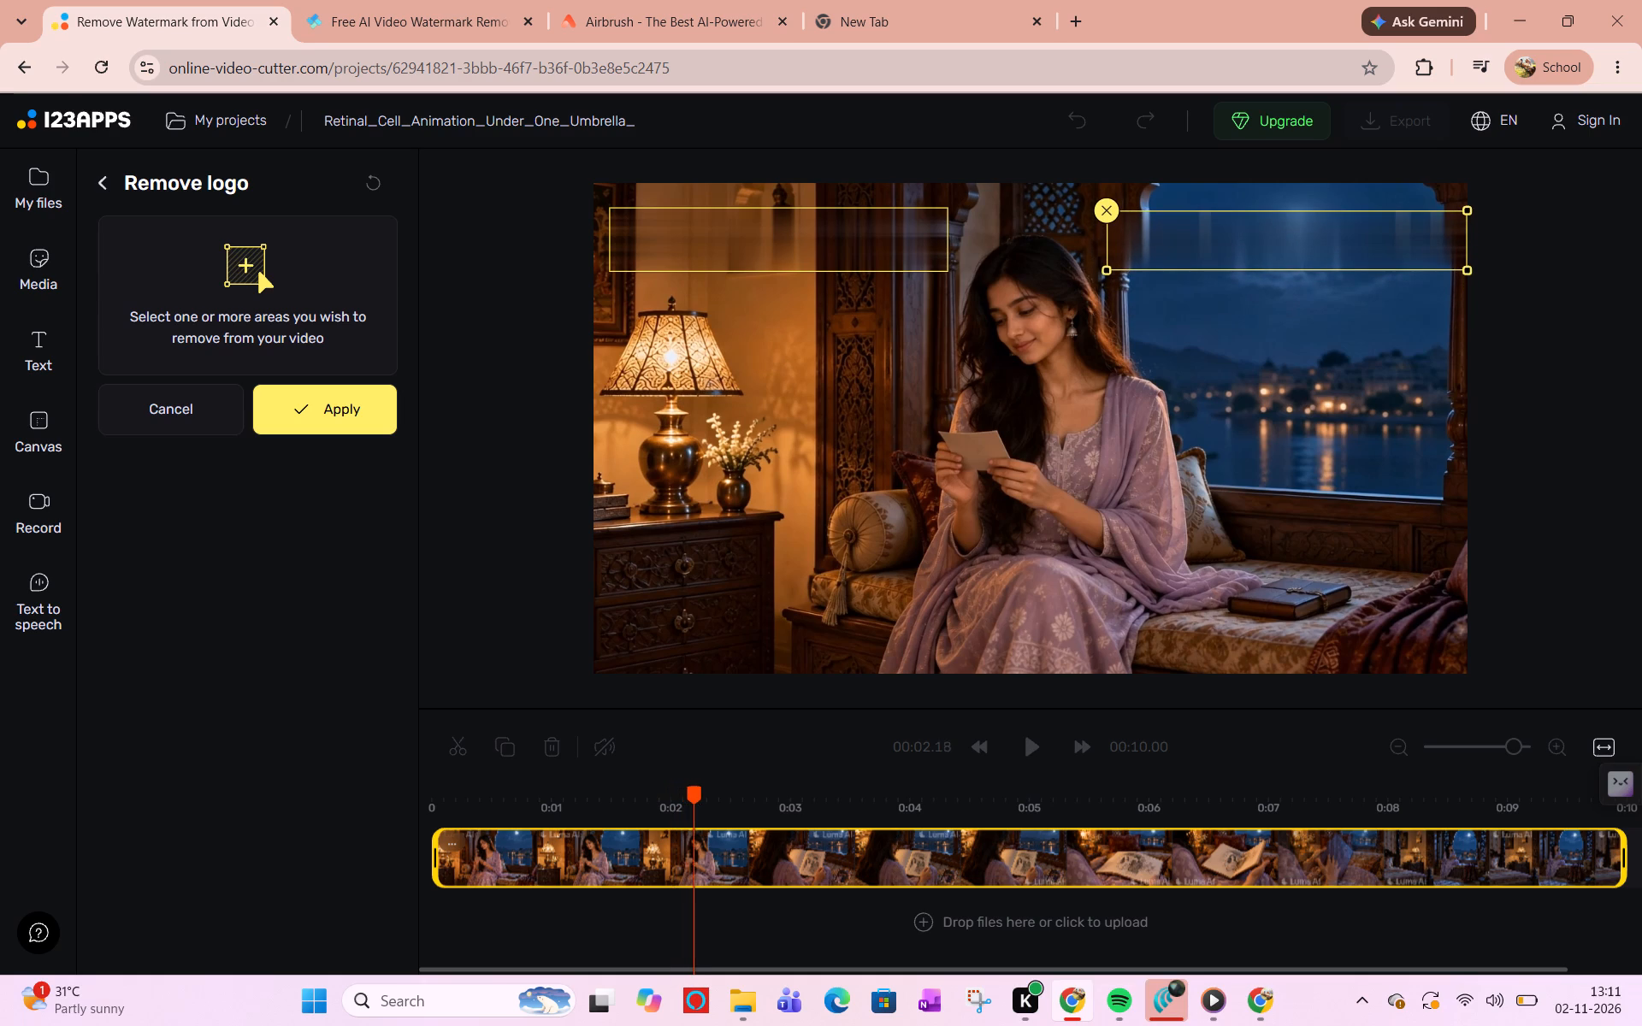
drag(698, 794, 731, 792)
drag(731, 792, 747, 791)
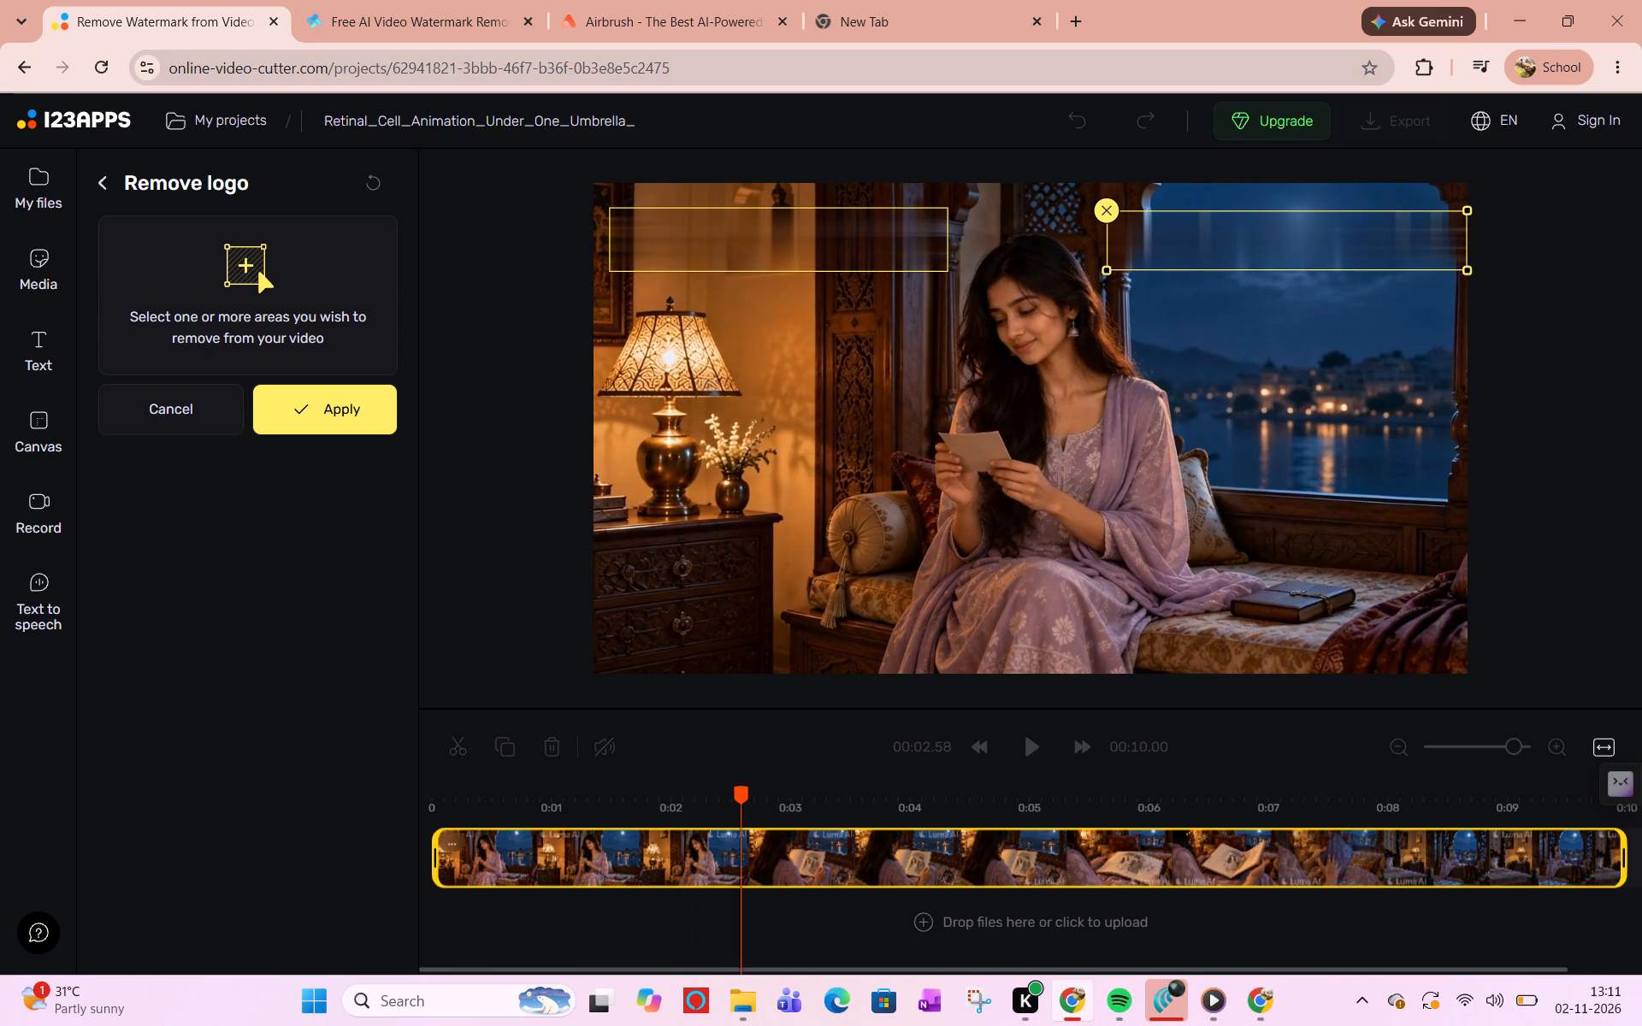
drag(747, 791, 748, 791)
drag(748, 791, 757, 790)
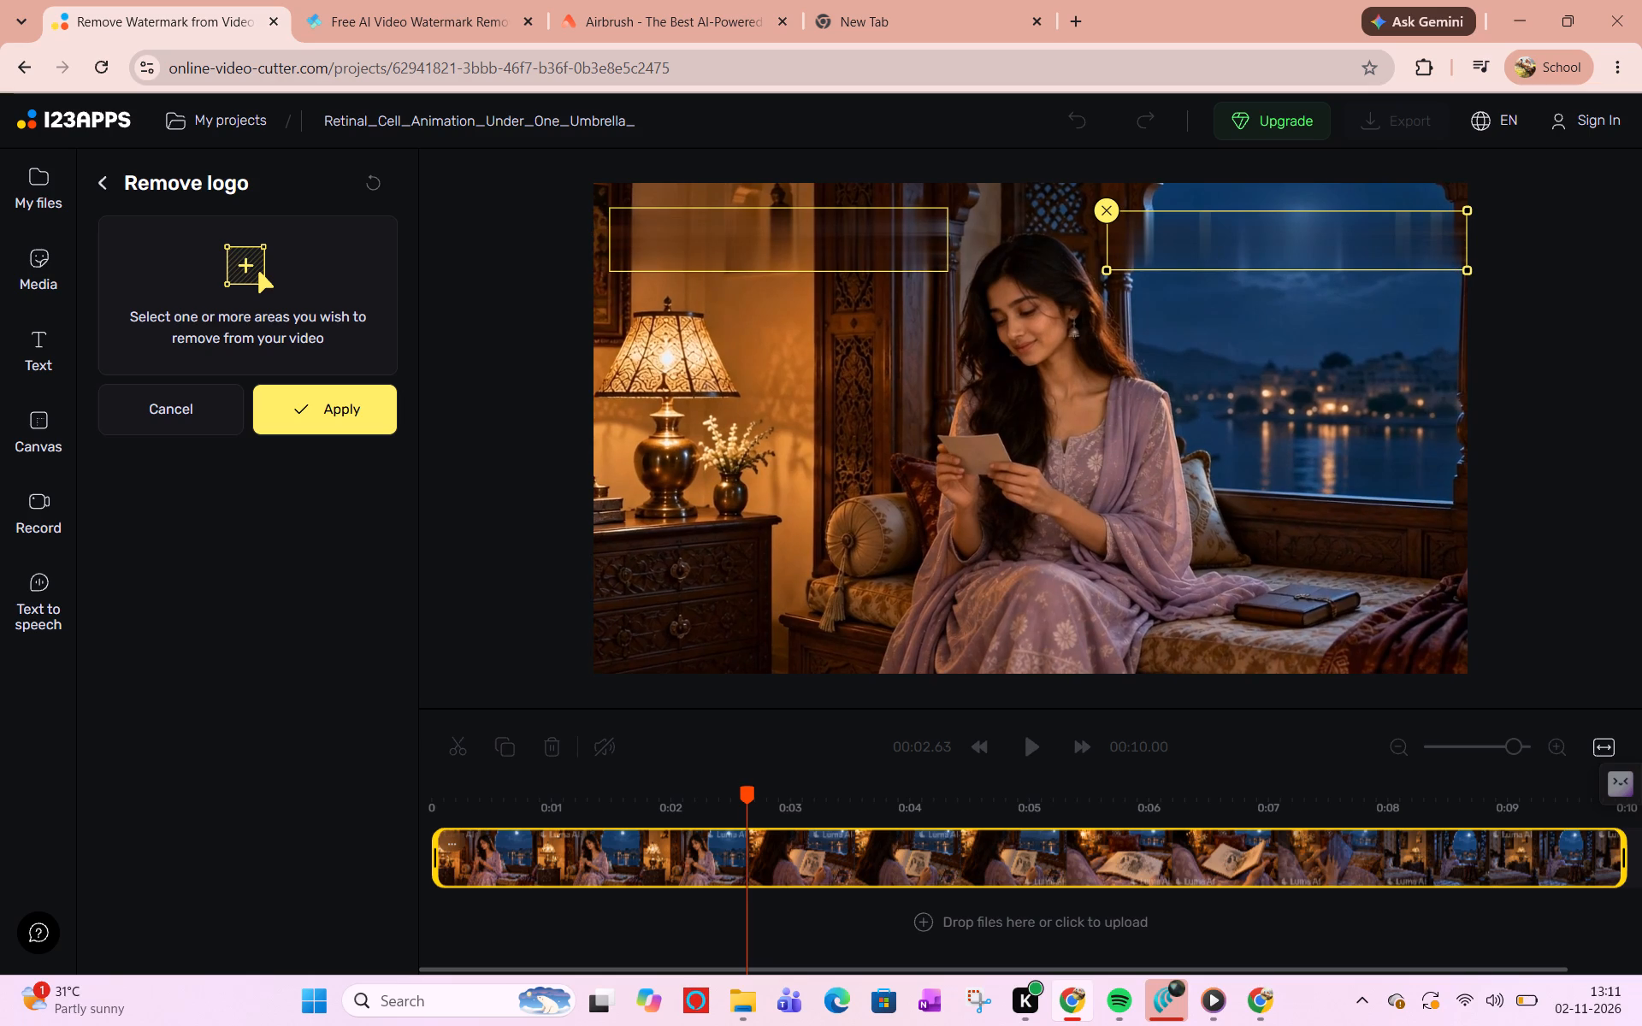
drag(757, 790, 772, 787)
drag(772, 787, 804, 782)
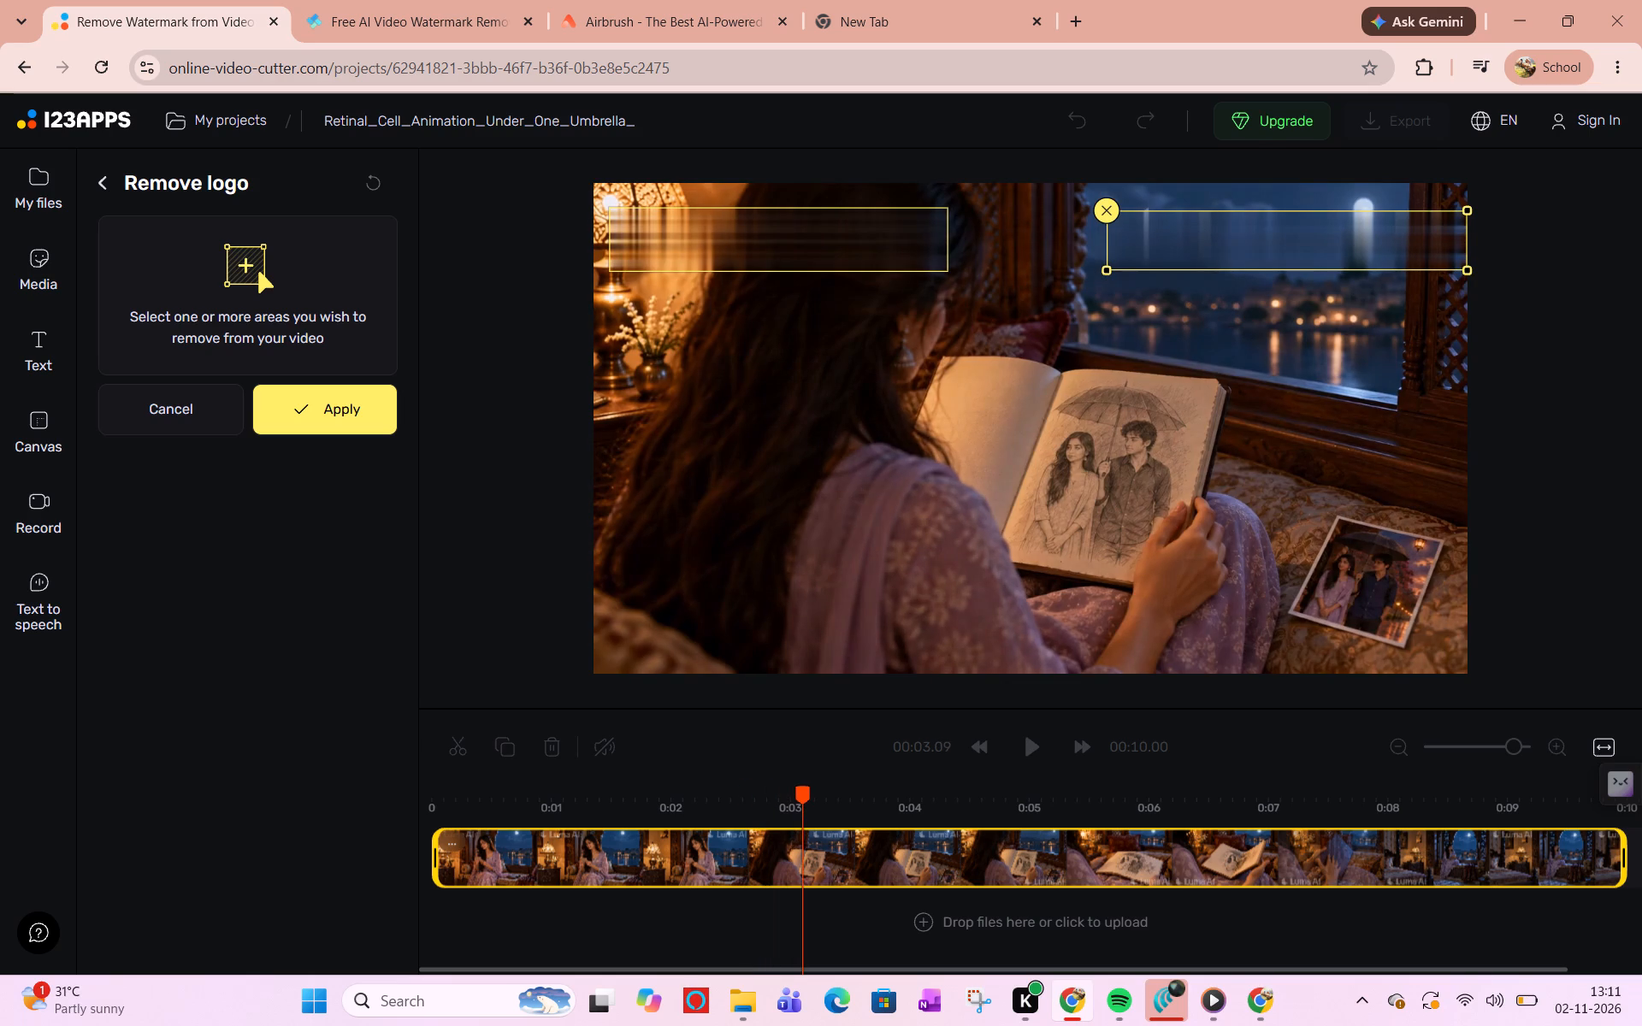
drag(800, 801, 839, 798)
drag(839, 798, 867, 793)
drag(867, 793, 898, 783)
click(898, 783)
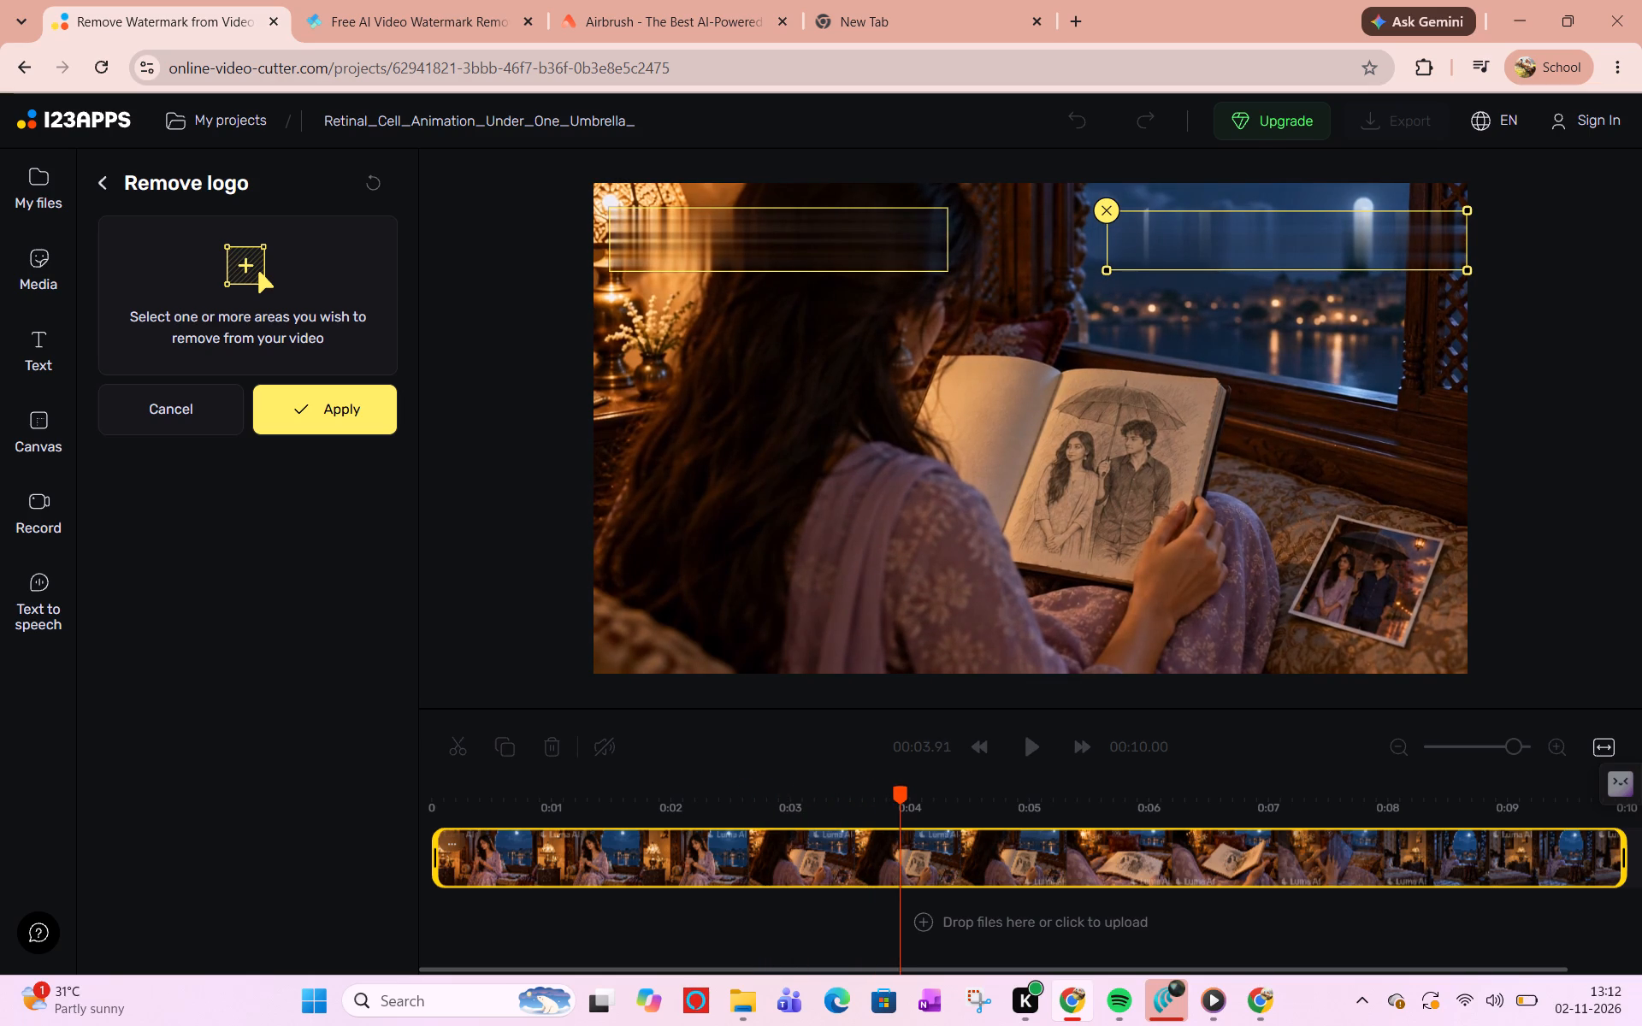
drag(900, 788, 1007, 787)
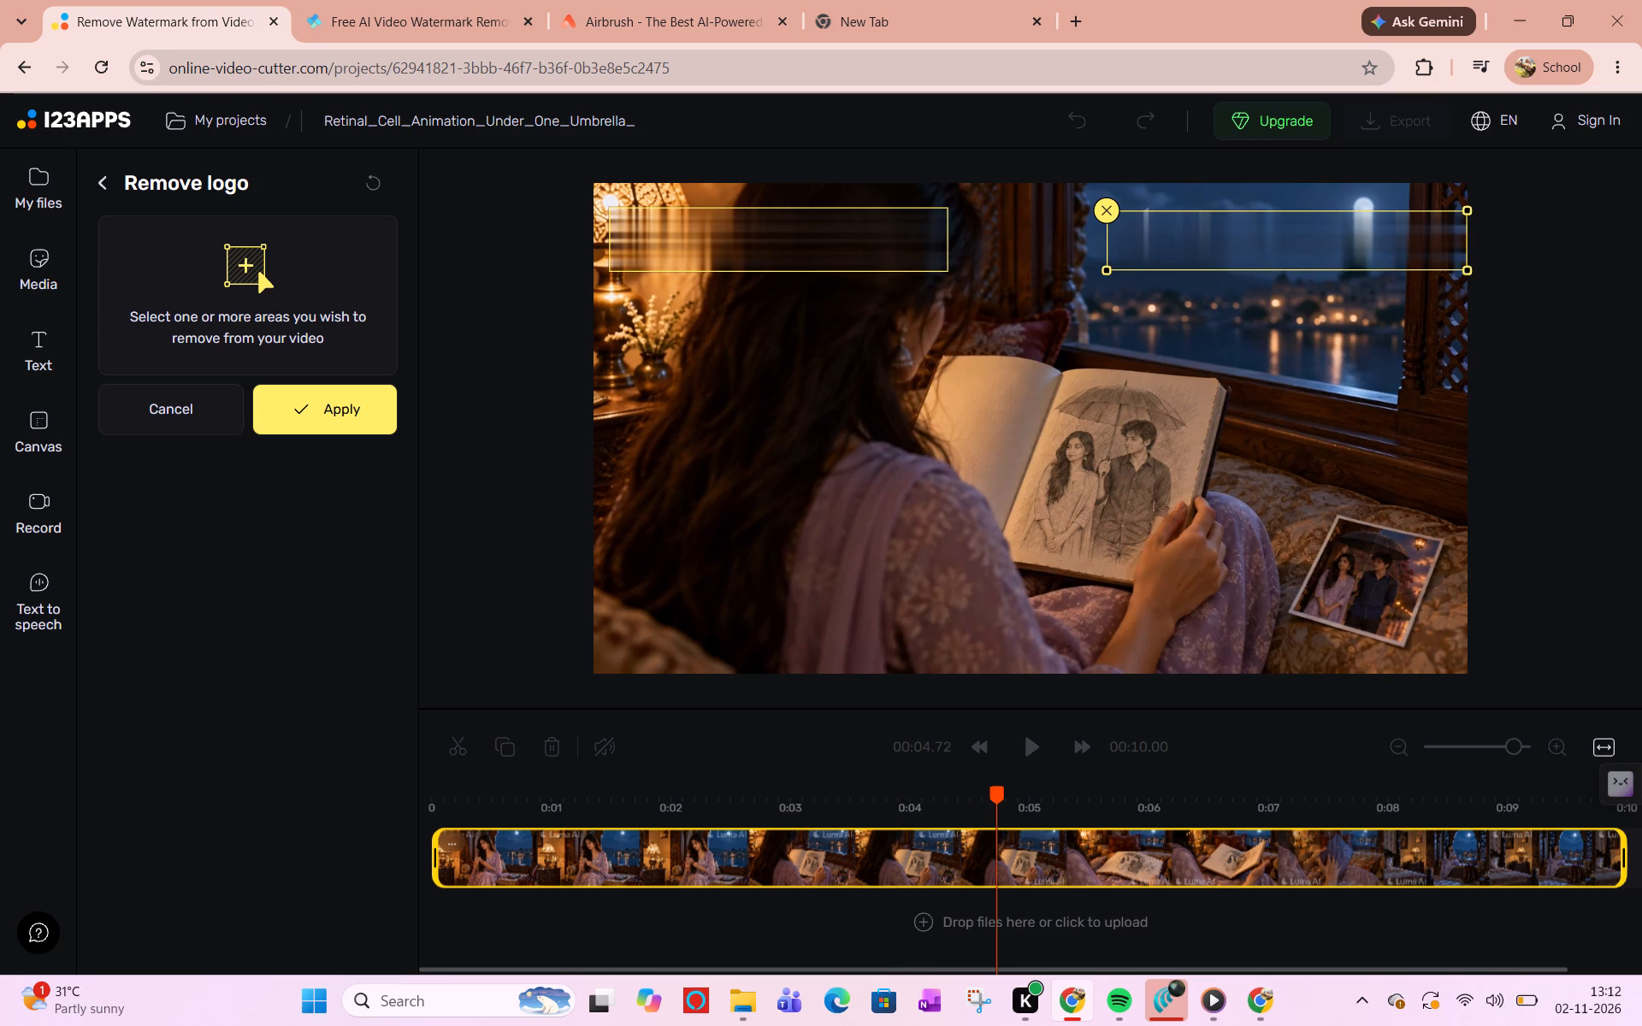
drag(997, 796, 1096, 782)
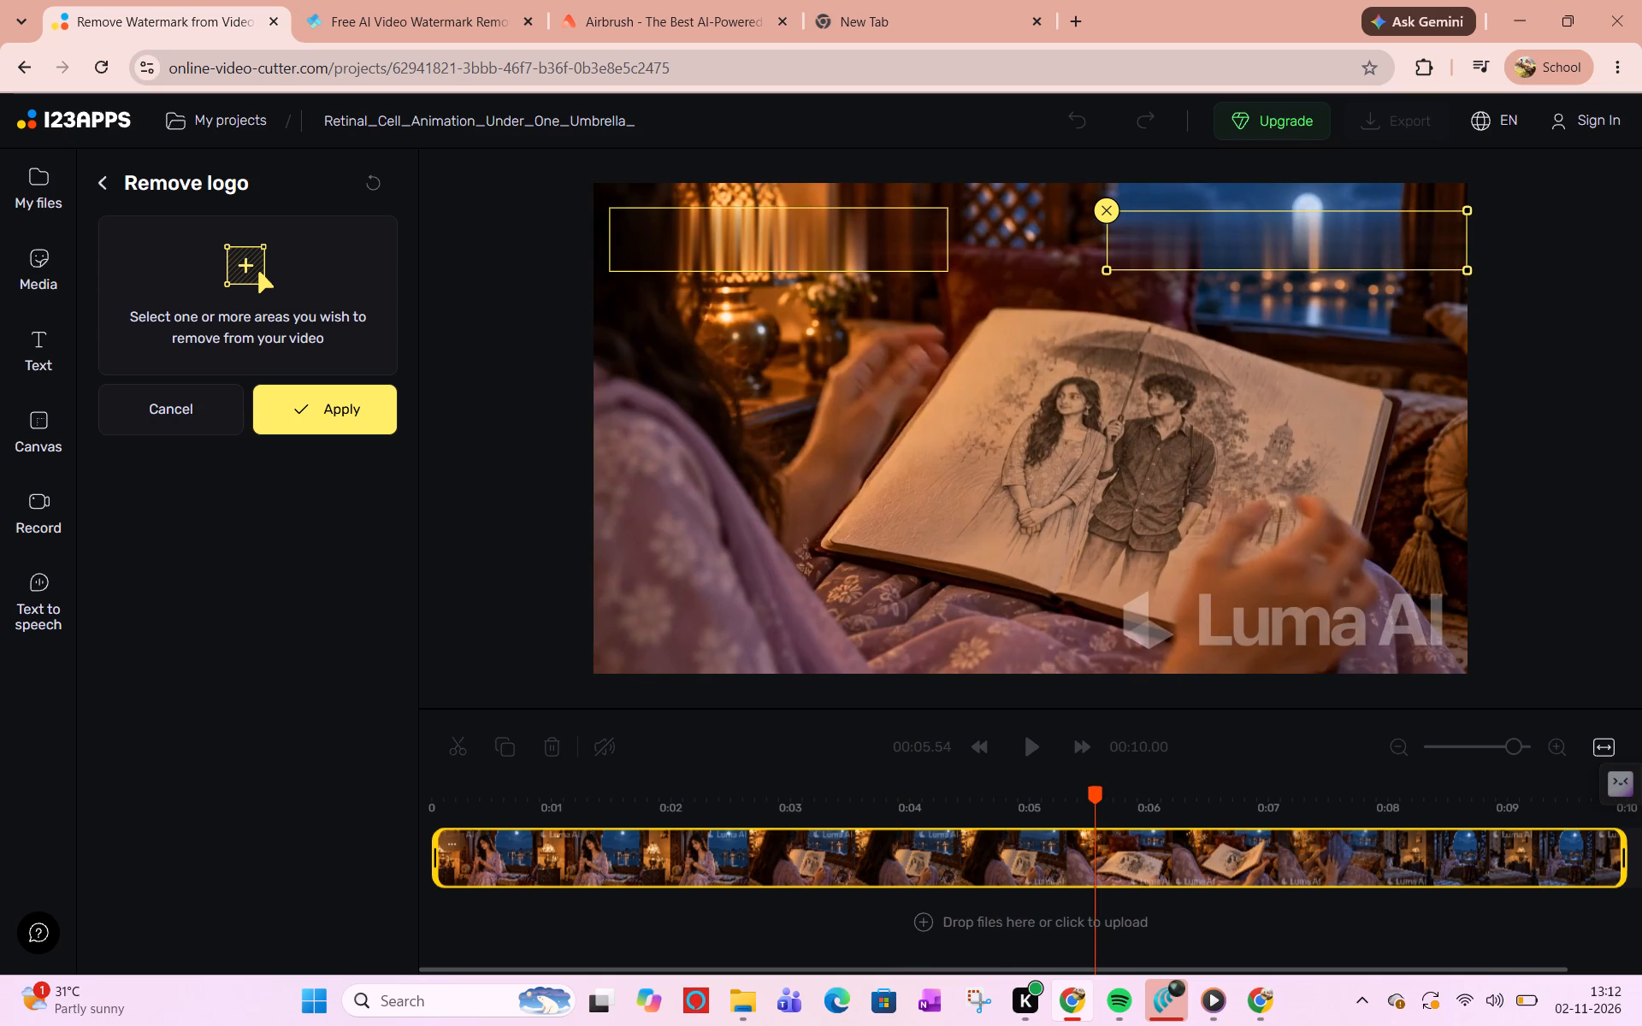
Scrub back to about 00:04.06 and draw a third removal area covering the full Luma AI watermark at the frame's lower right.
drag(1093, 795, 1067, 799)
drag(1067, 799, 1042, 803)
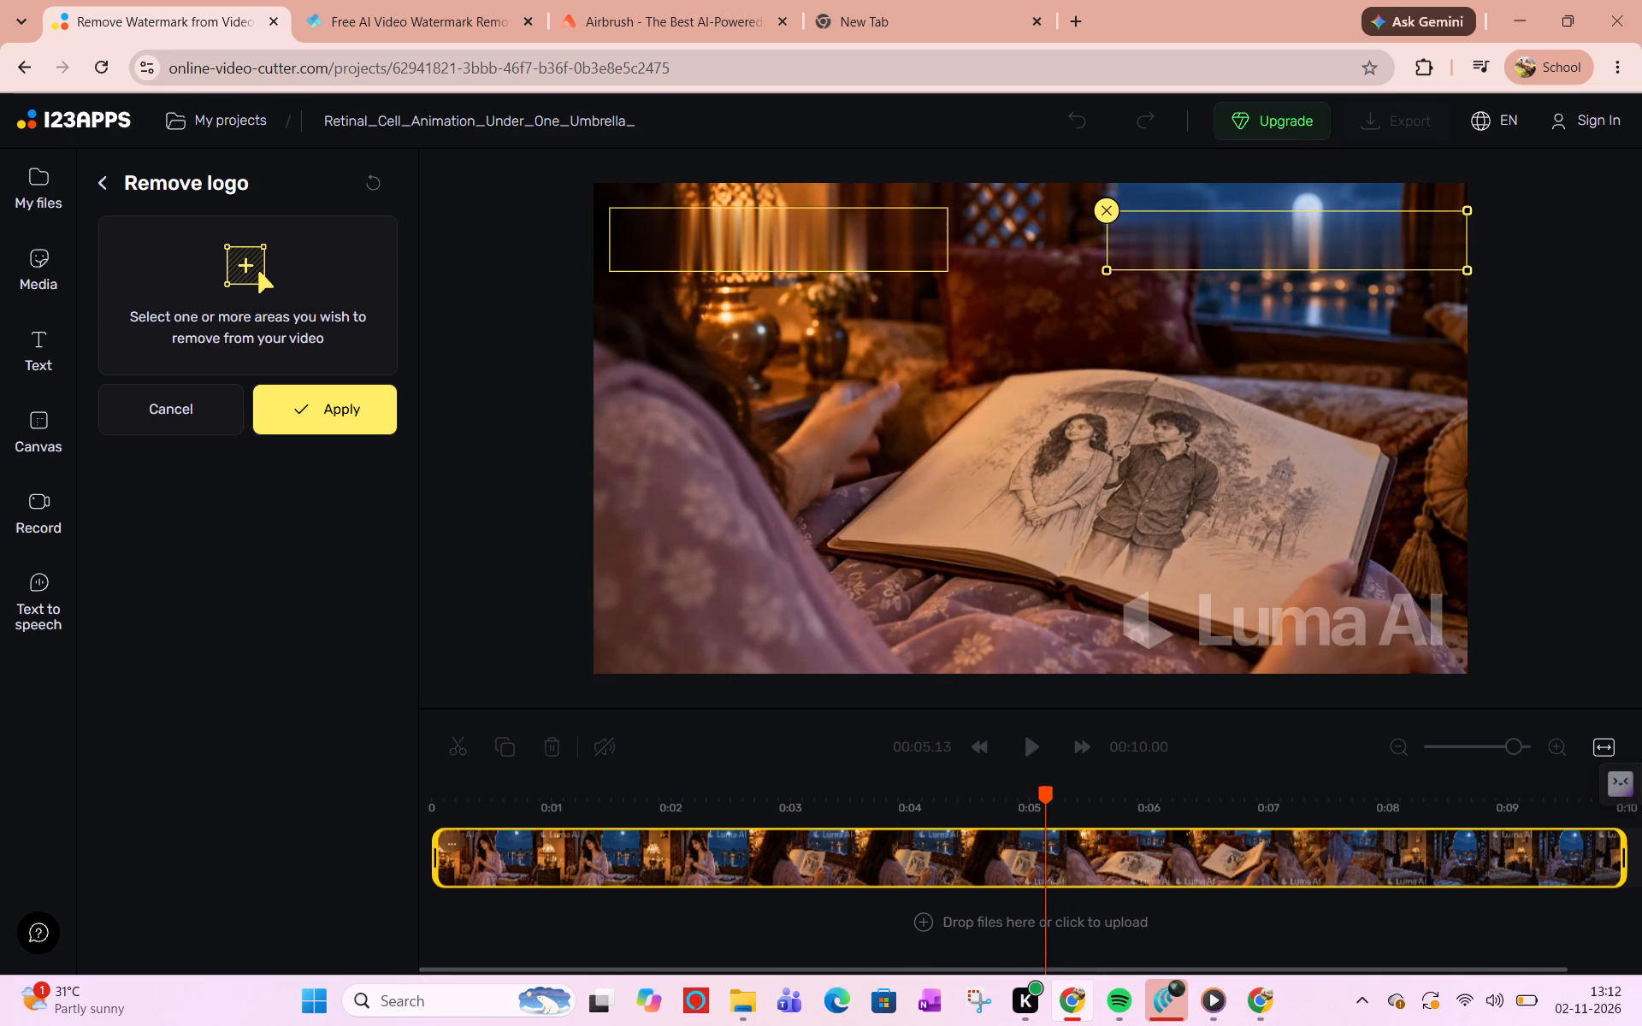
drag(1042, 803, 1019, 806)
click(1019, 806)
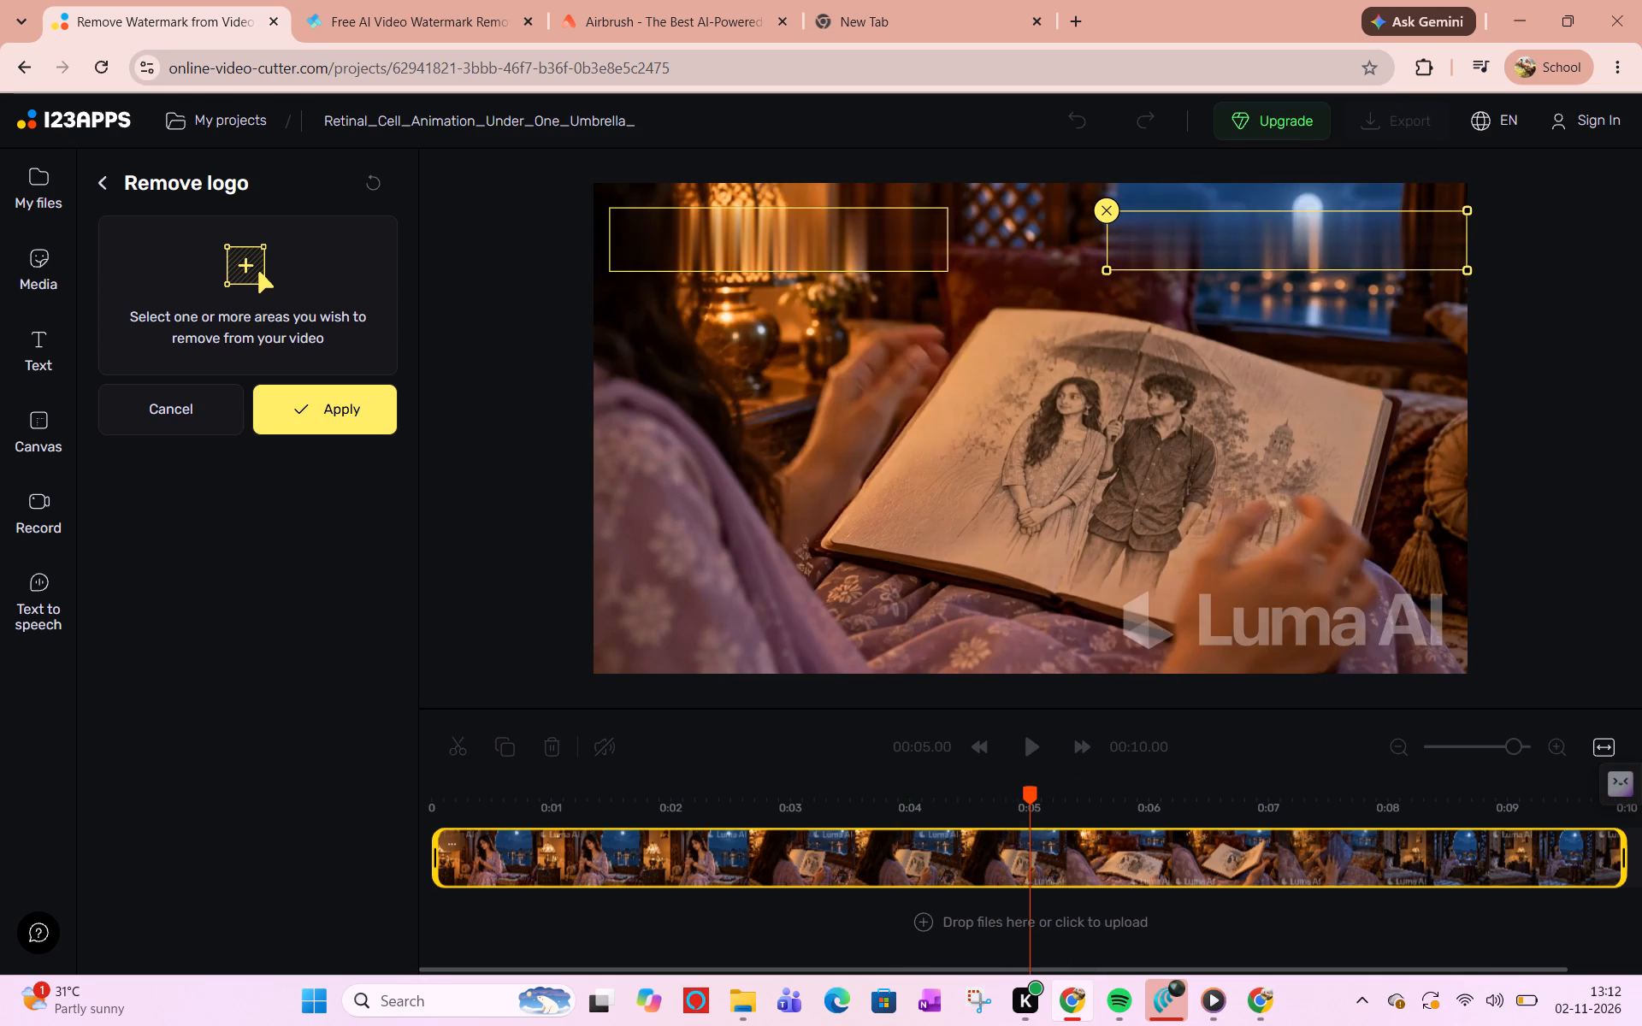
drag(1029, 790, 1008, 792)
drag(1008, 792, 989, 801)
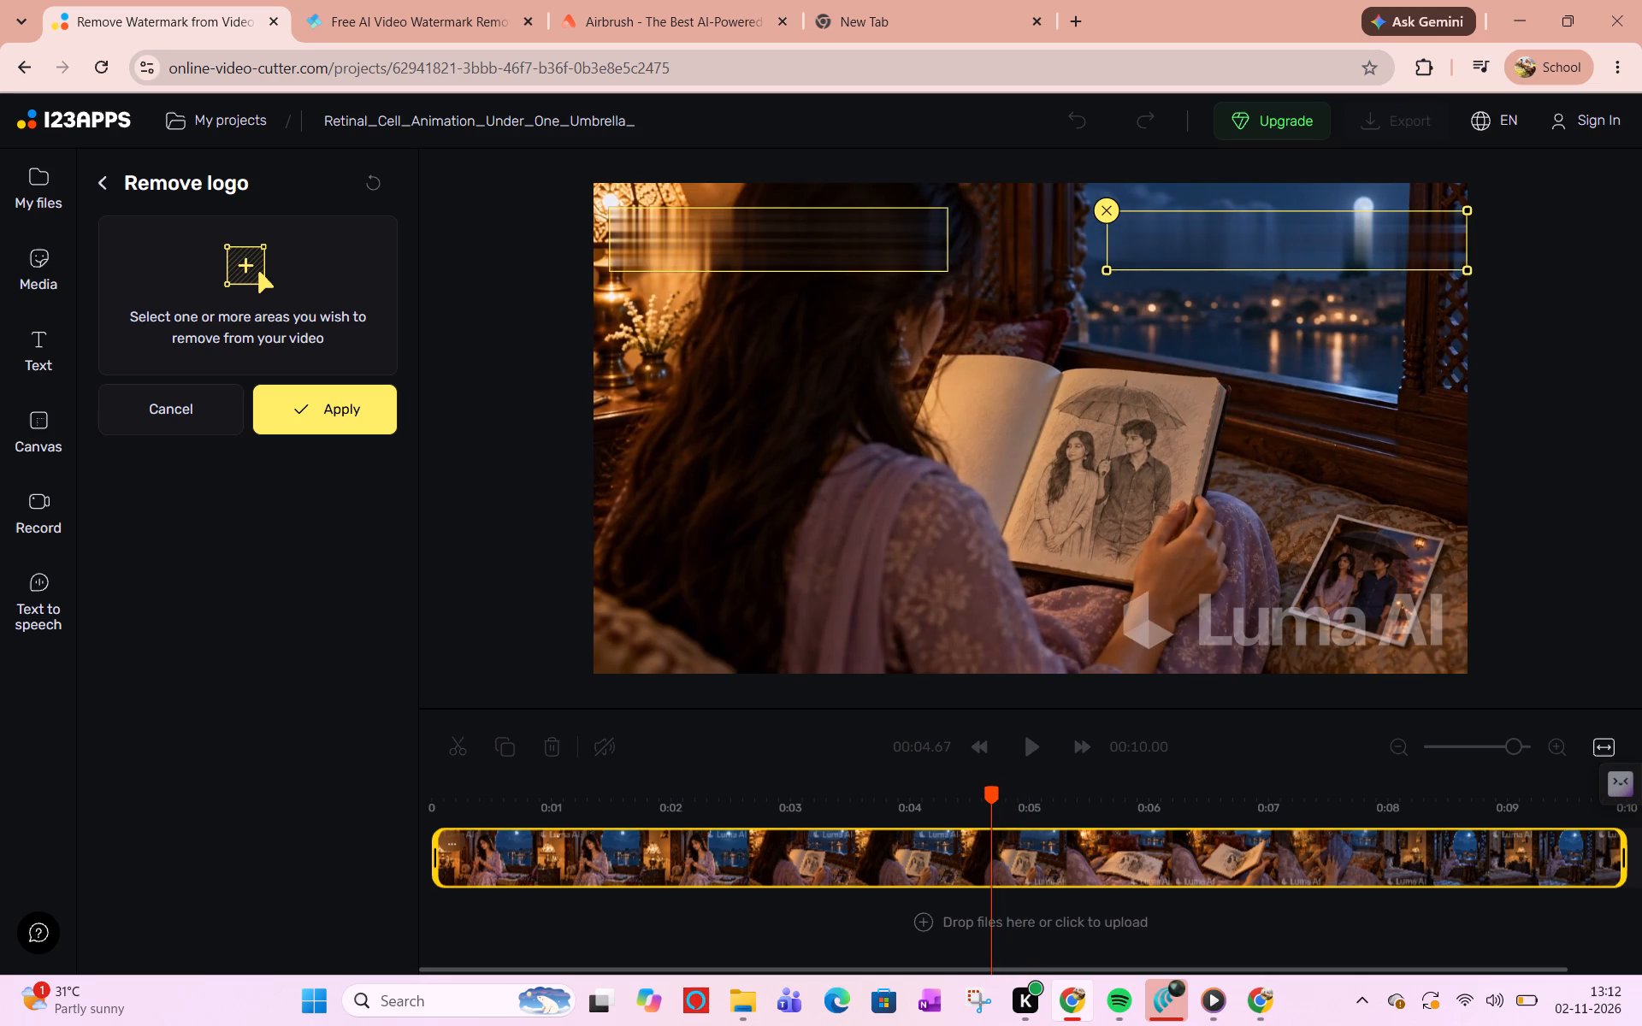
drag(989, 791, 963, 796)
drag(963, 796, 951, 797)
drag(951, 797, 939, 797)
drag(939, 797, 892, 797)
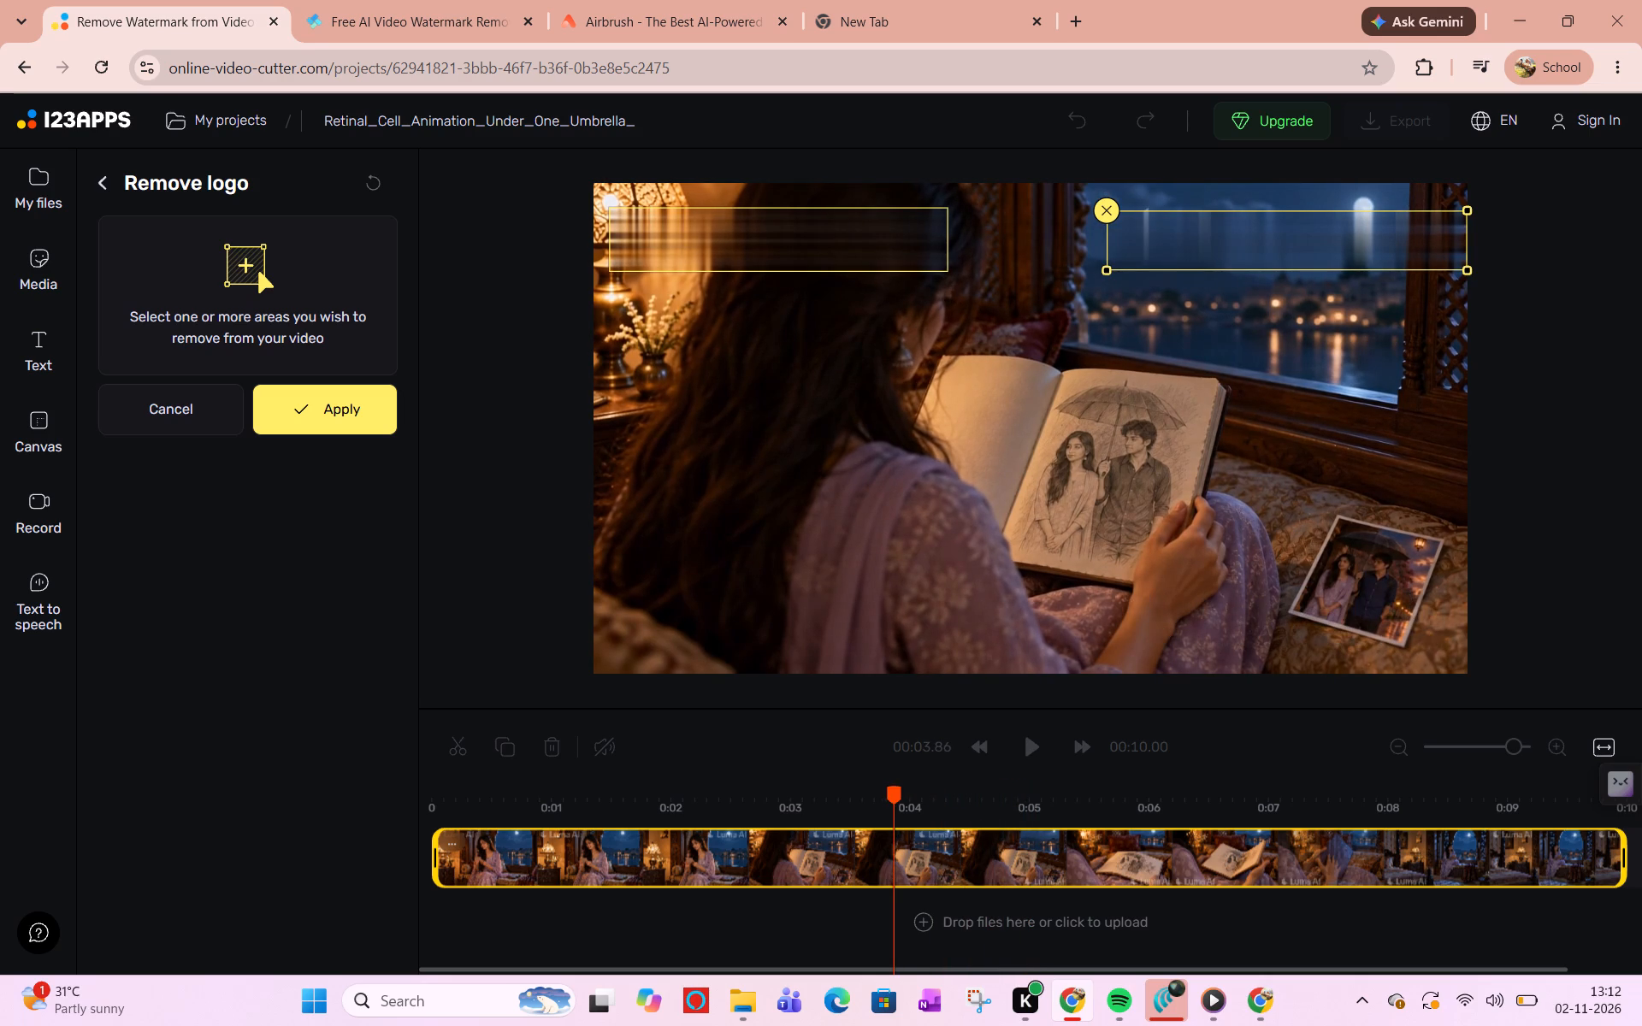
click(892, 797)
drag(899, 797, 908, 795)
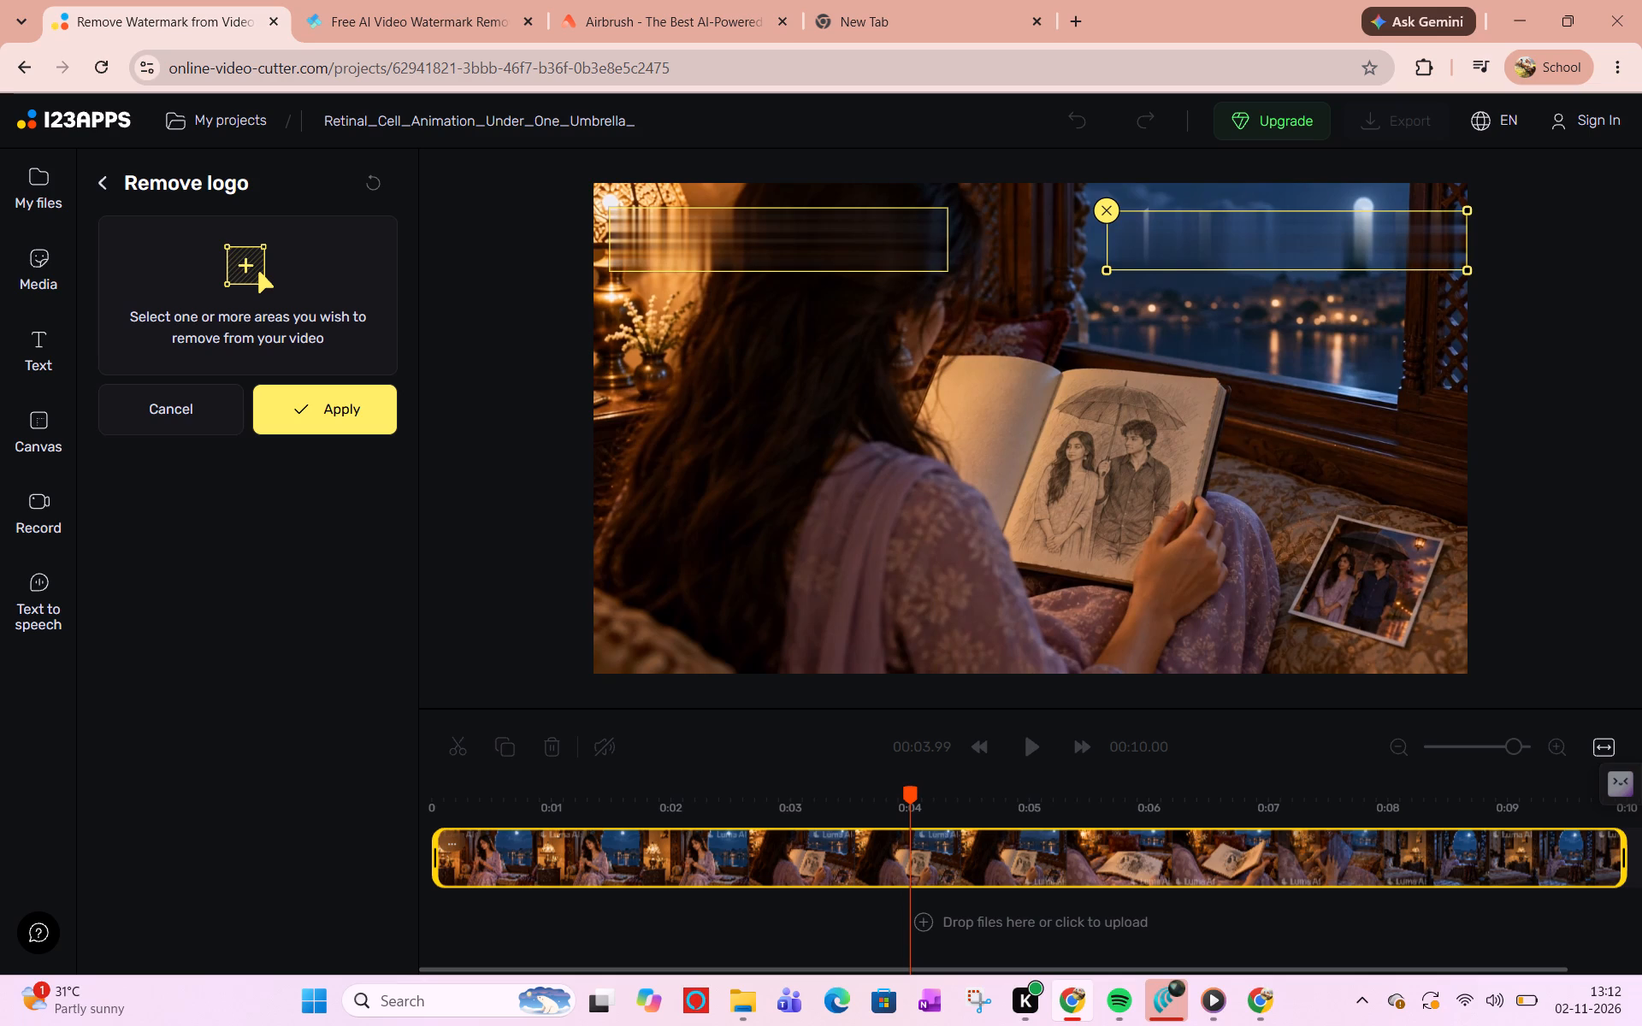
drag(908, 795, 917, 794)
click(917, 794)
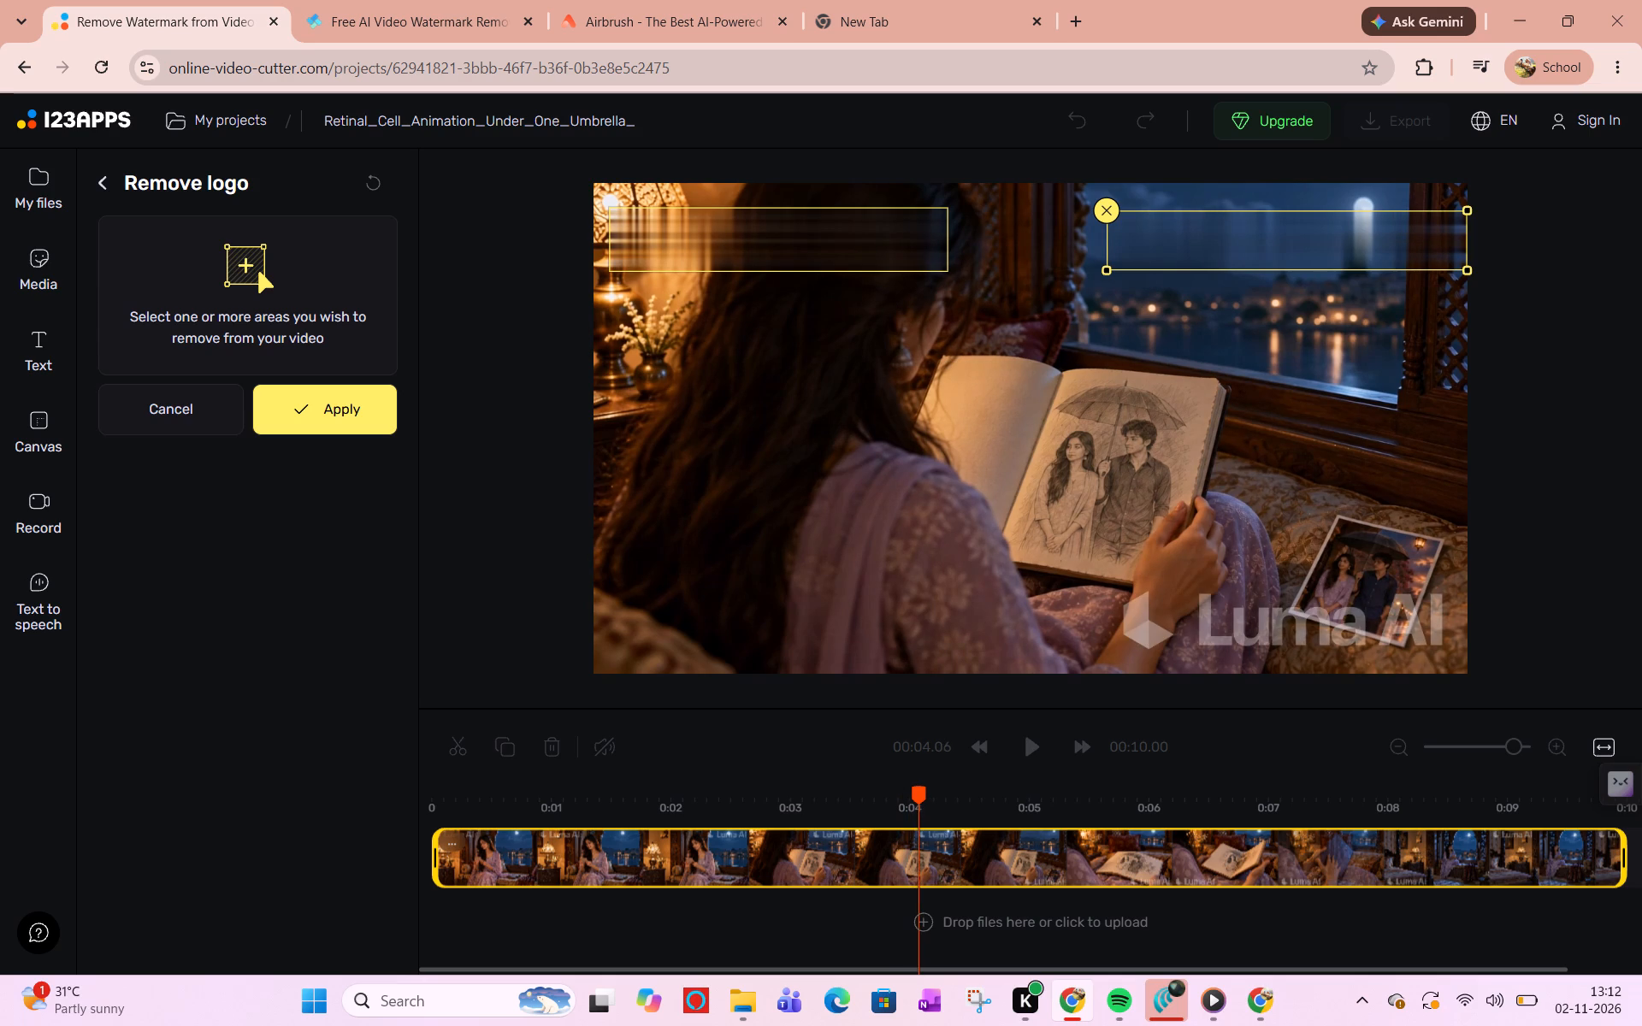
drag(1111, 596, 1476, 654)
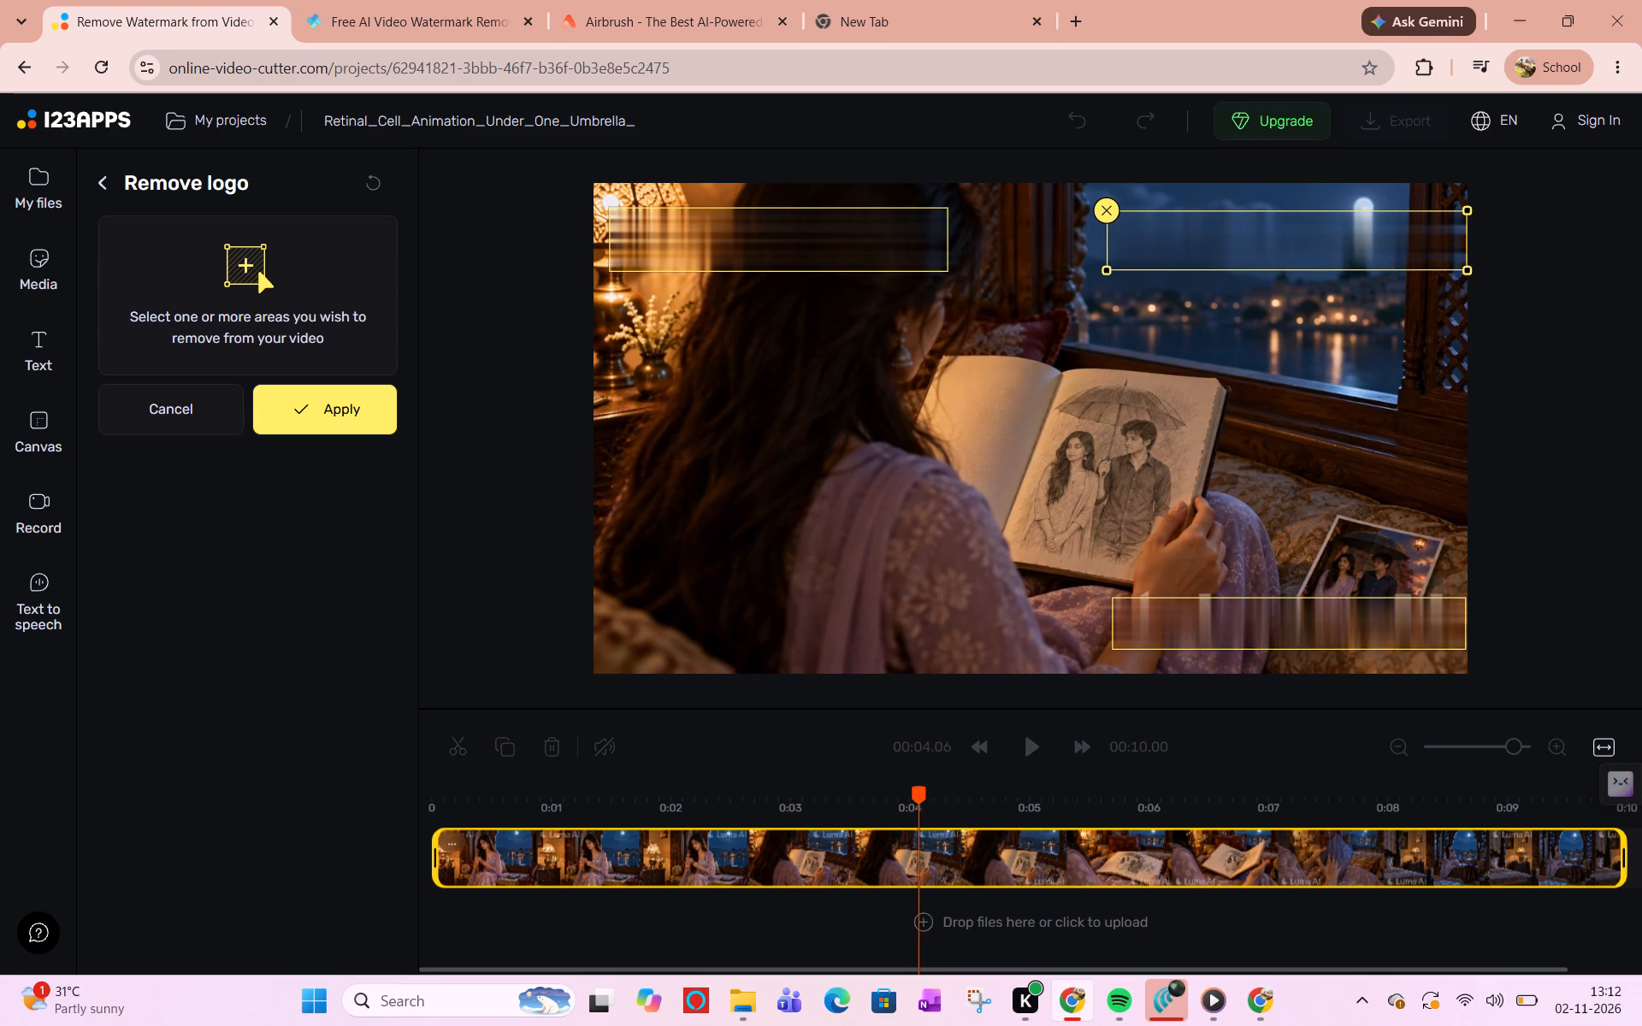
drag(1476, 654, 1470, 657)
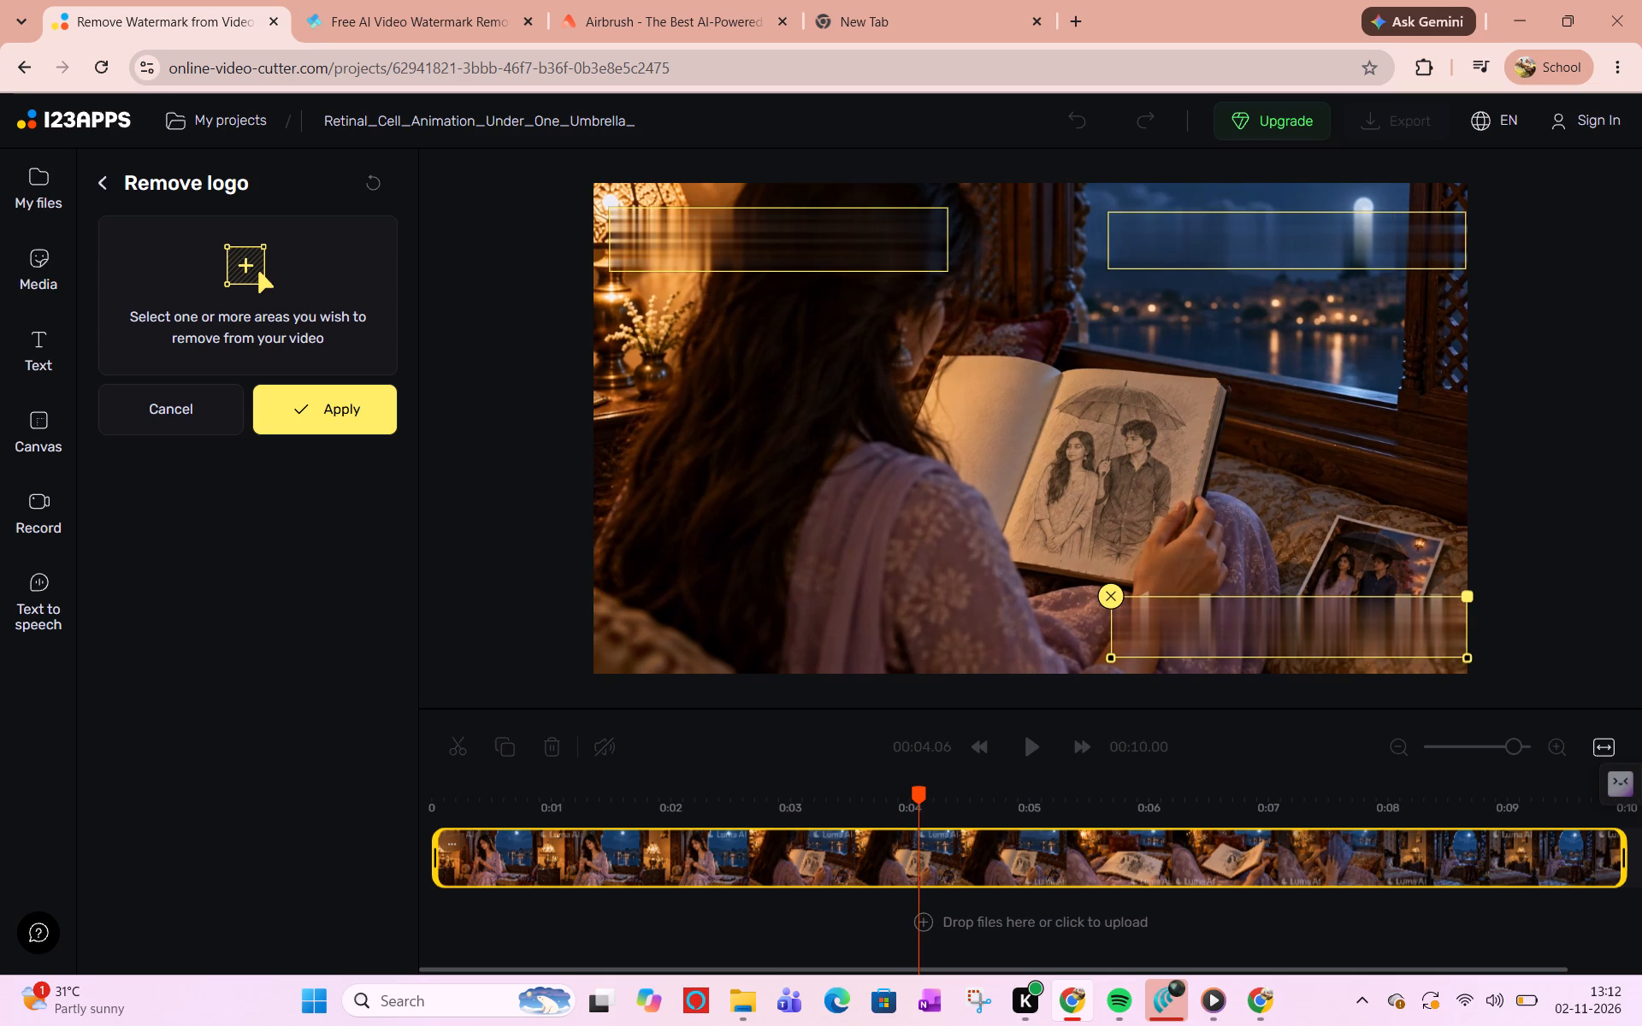
click(1469, 595)
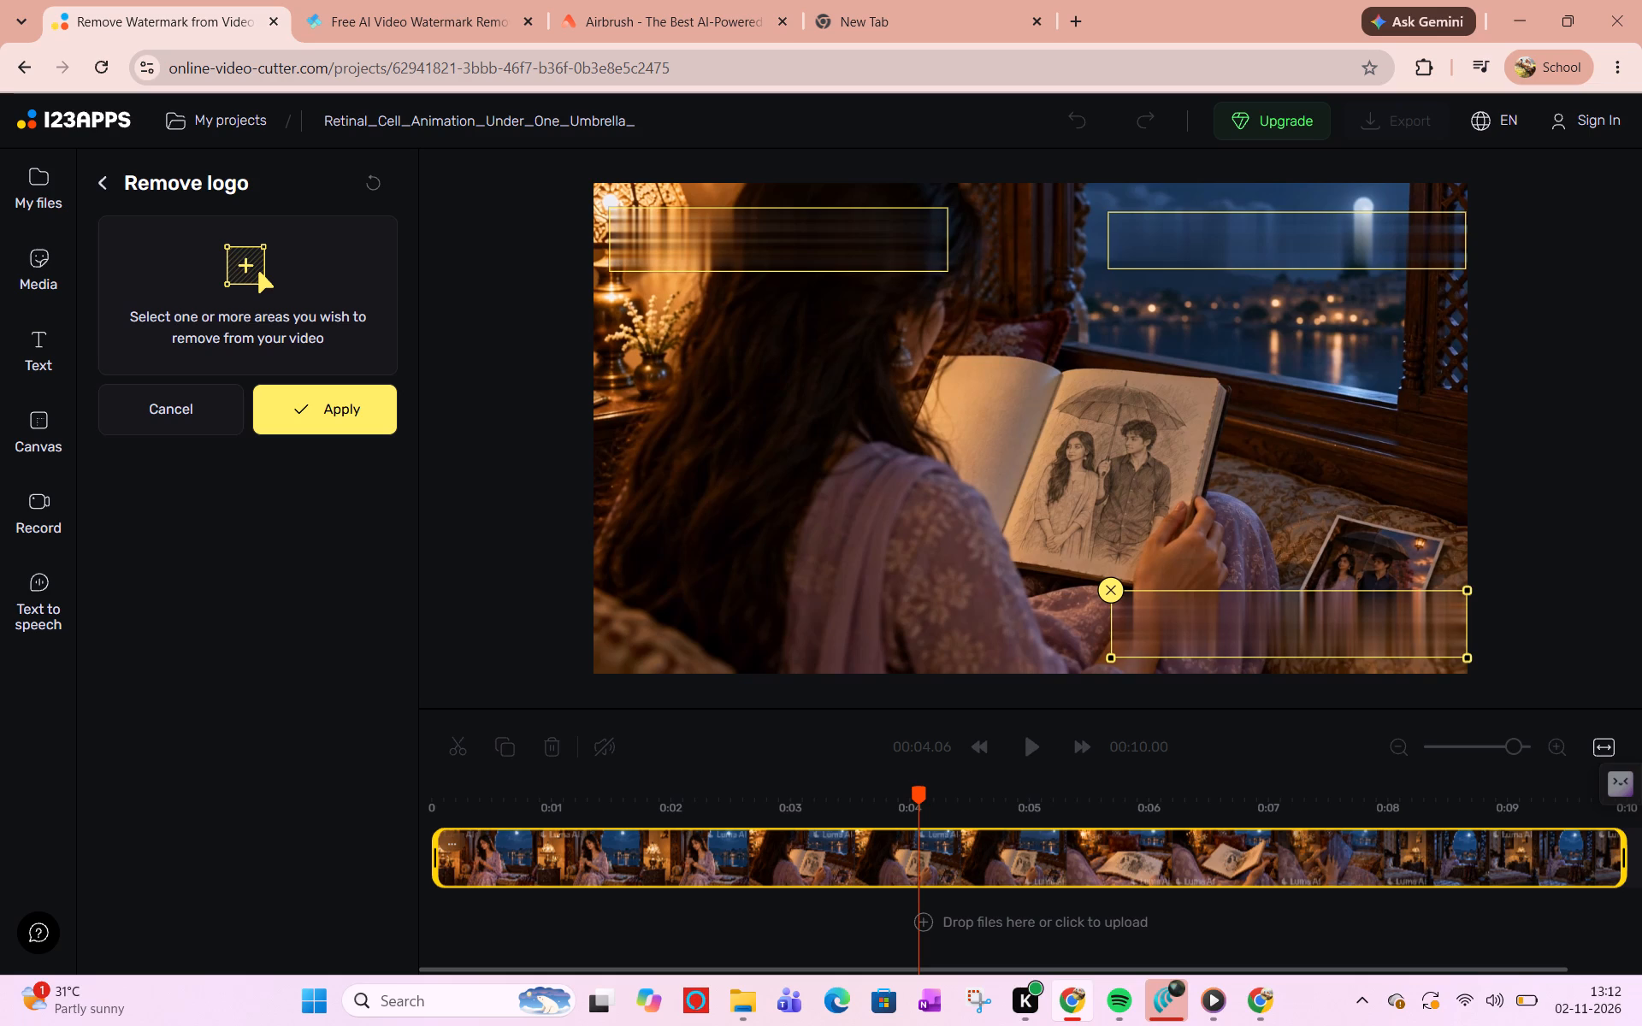
Scrub to about 00:06.41 and draw a fourth removal area across the frame's lower left corner.
drag(918, 789, 949, 787)
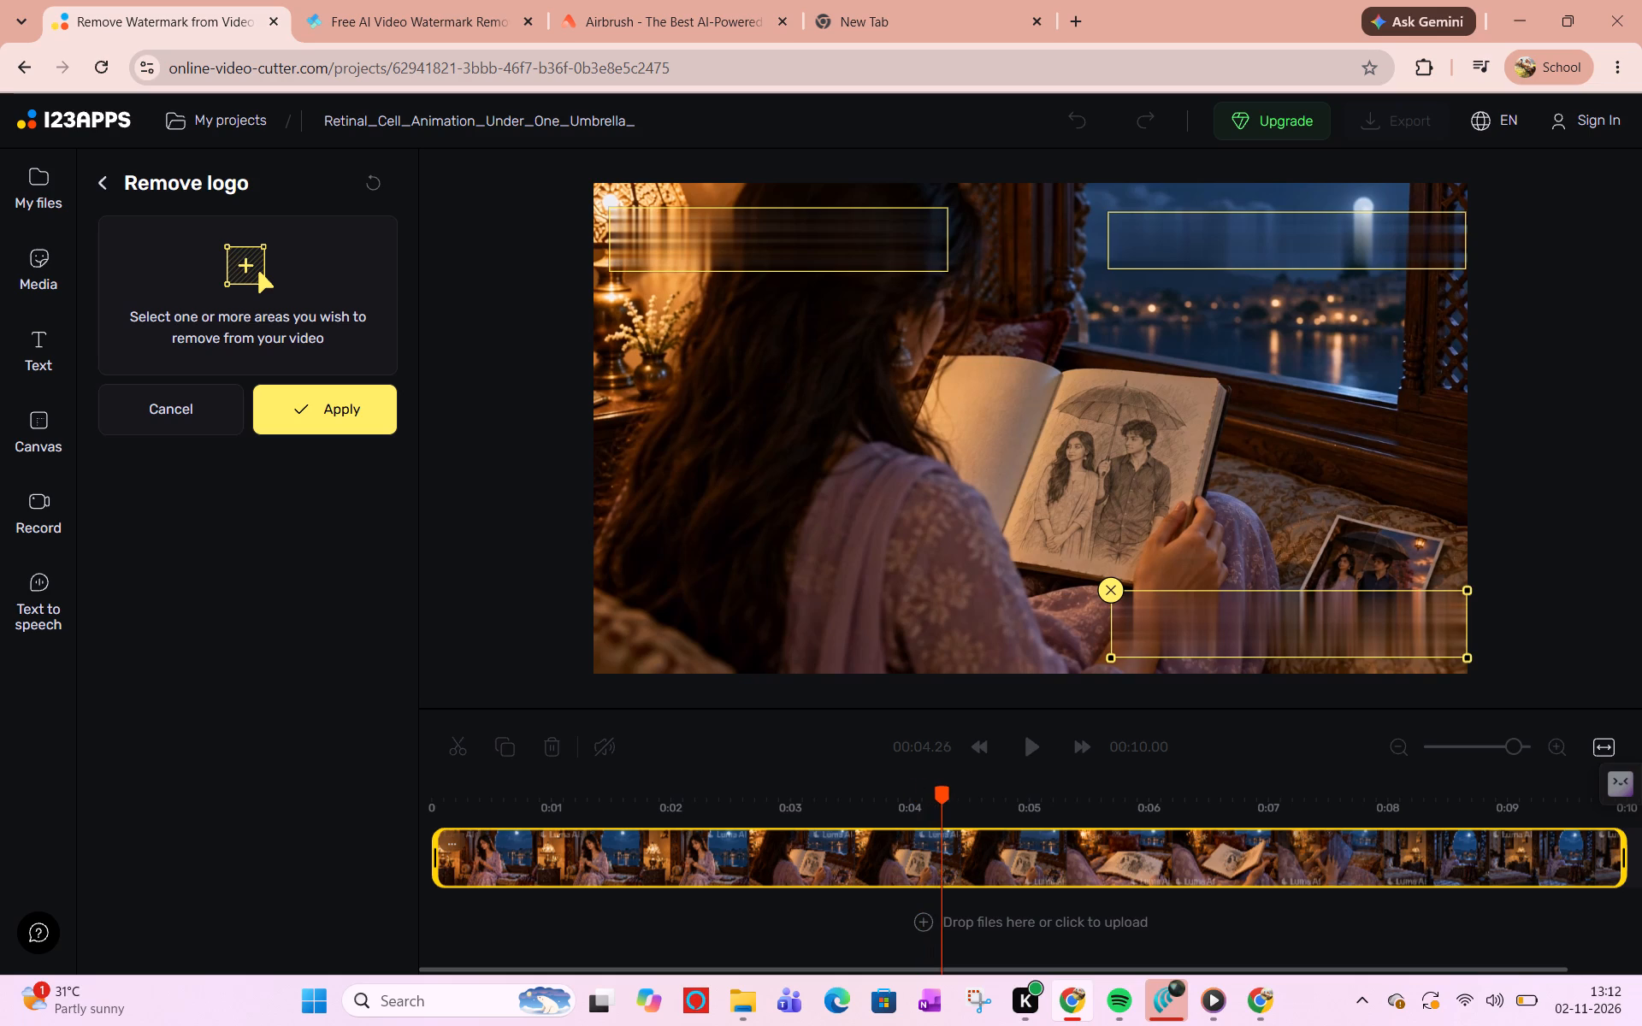
drag(949, 787, 1108, 781)
drag(1108, 796, 1208, 792)
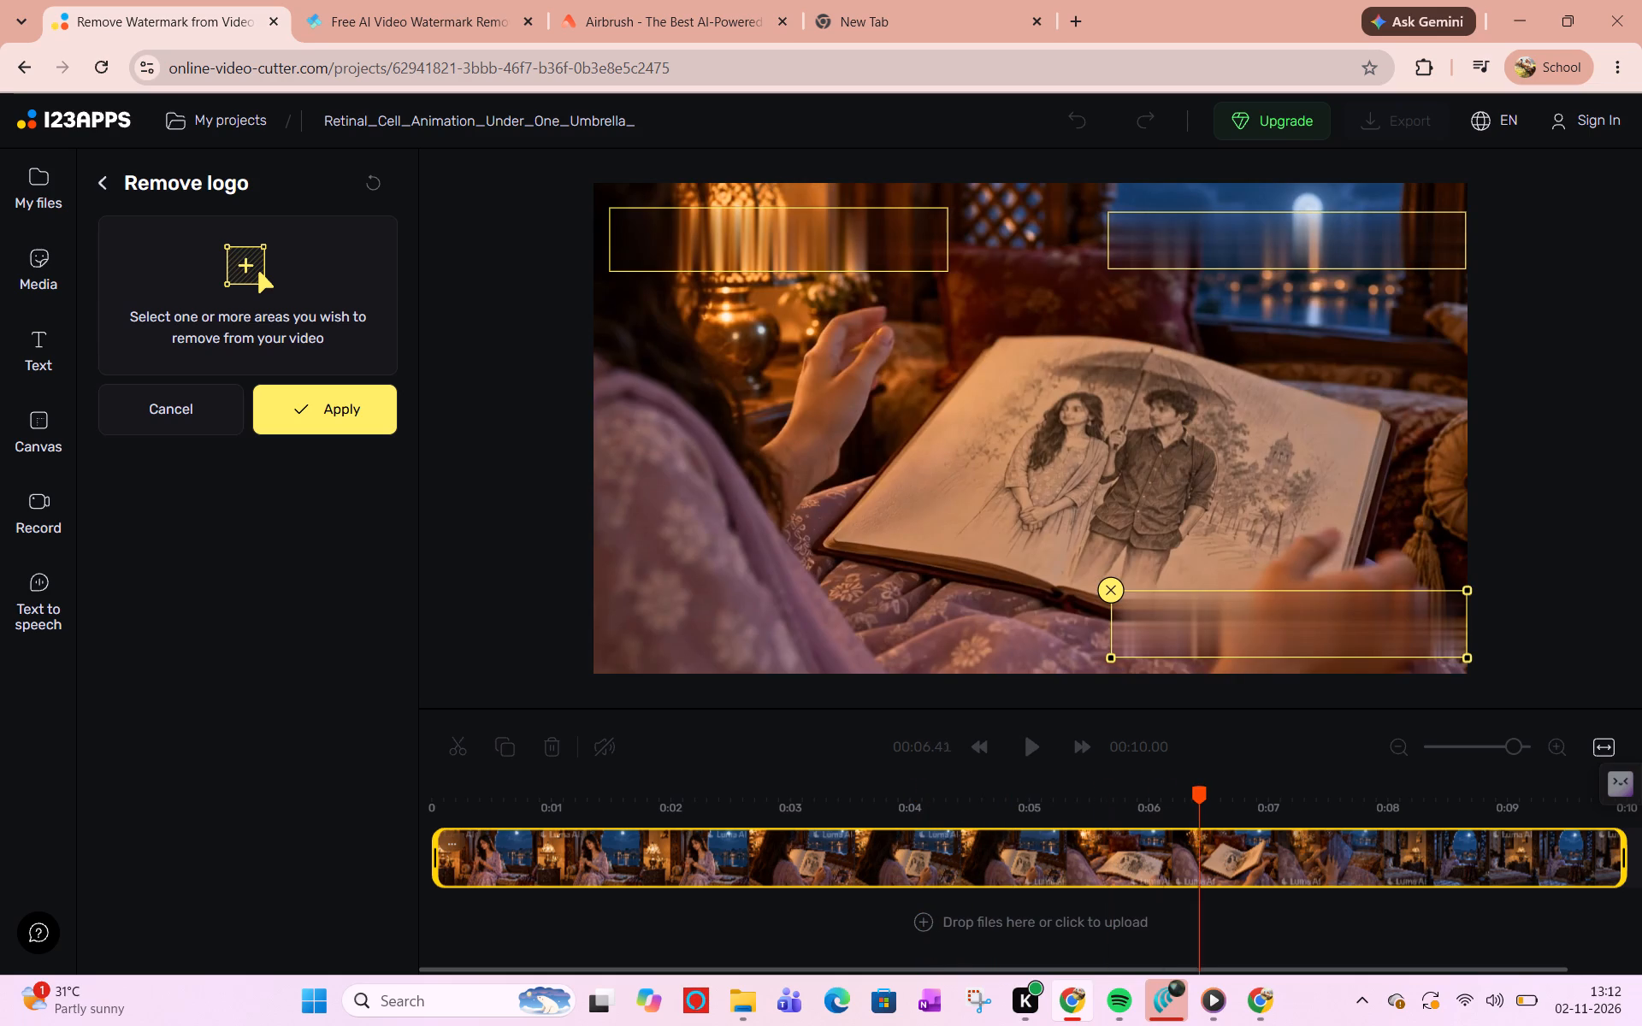
drag(610, 584, 957, 652)
Scrub through to the clip's end and apply the four logo removal areas.
drag(1201, 787, 950, 822)
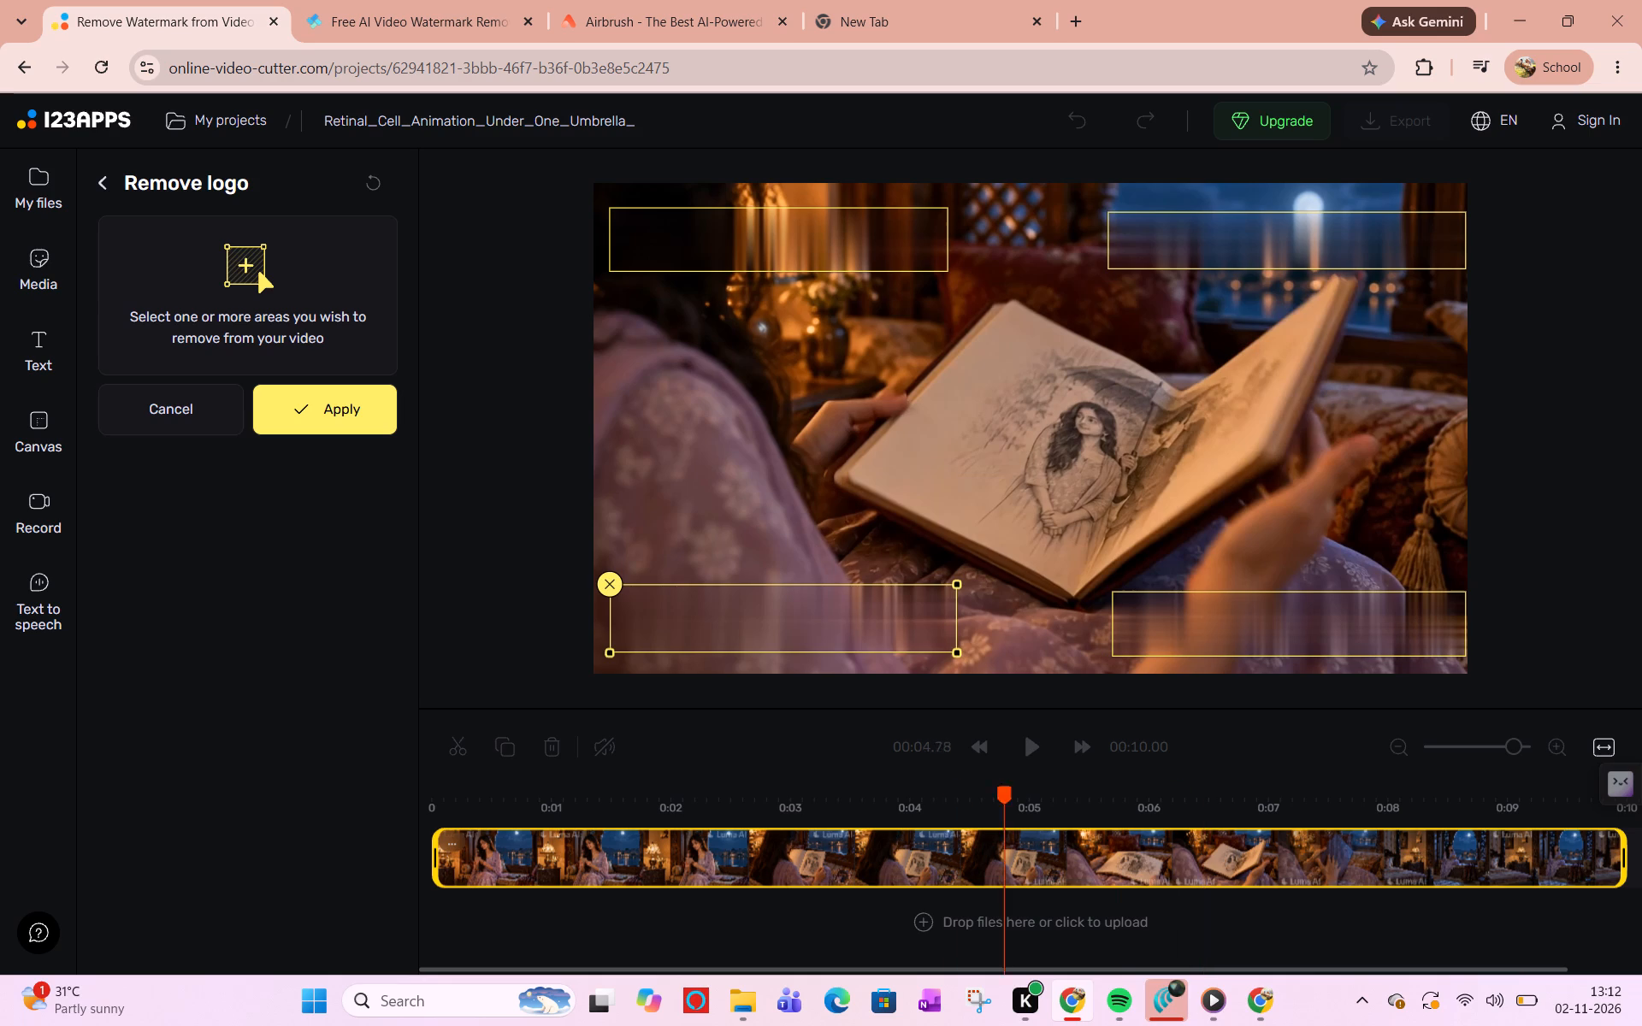
drag(950, 822, 1641, 774)
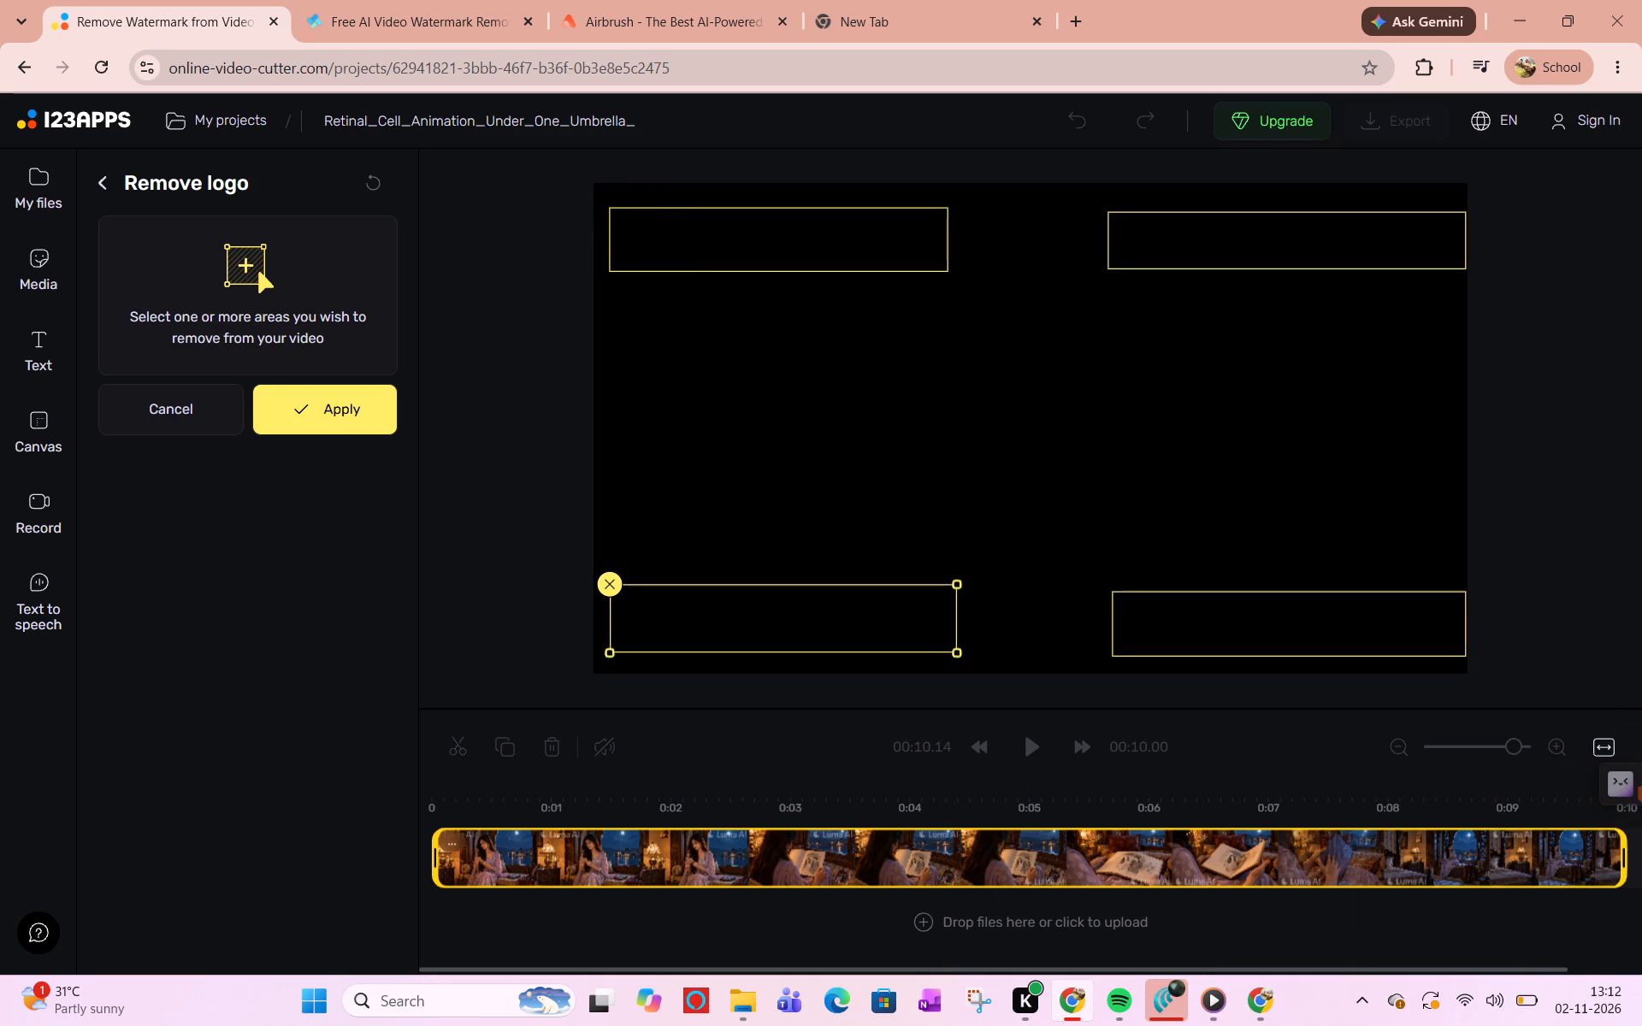
click(324, 420)
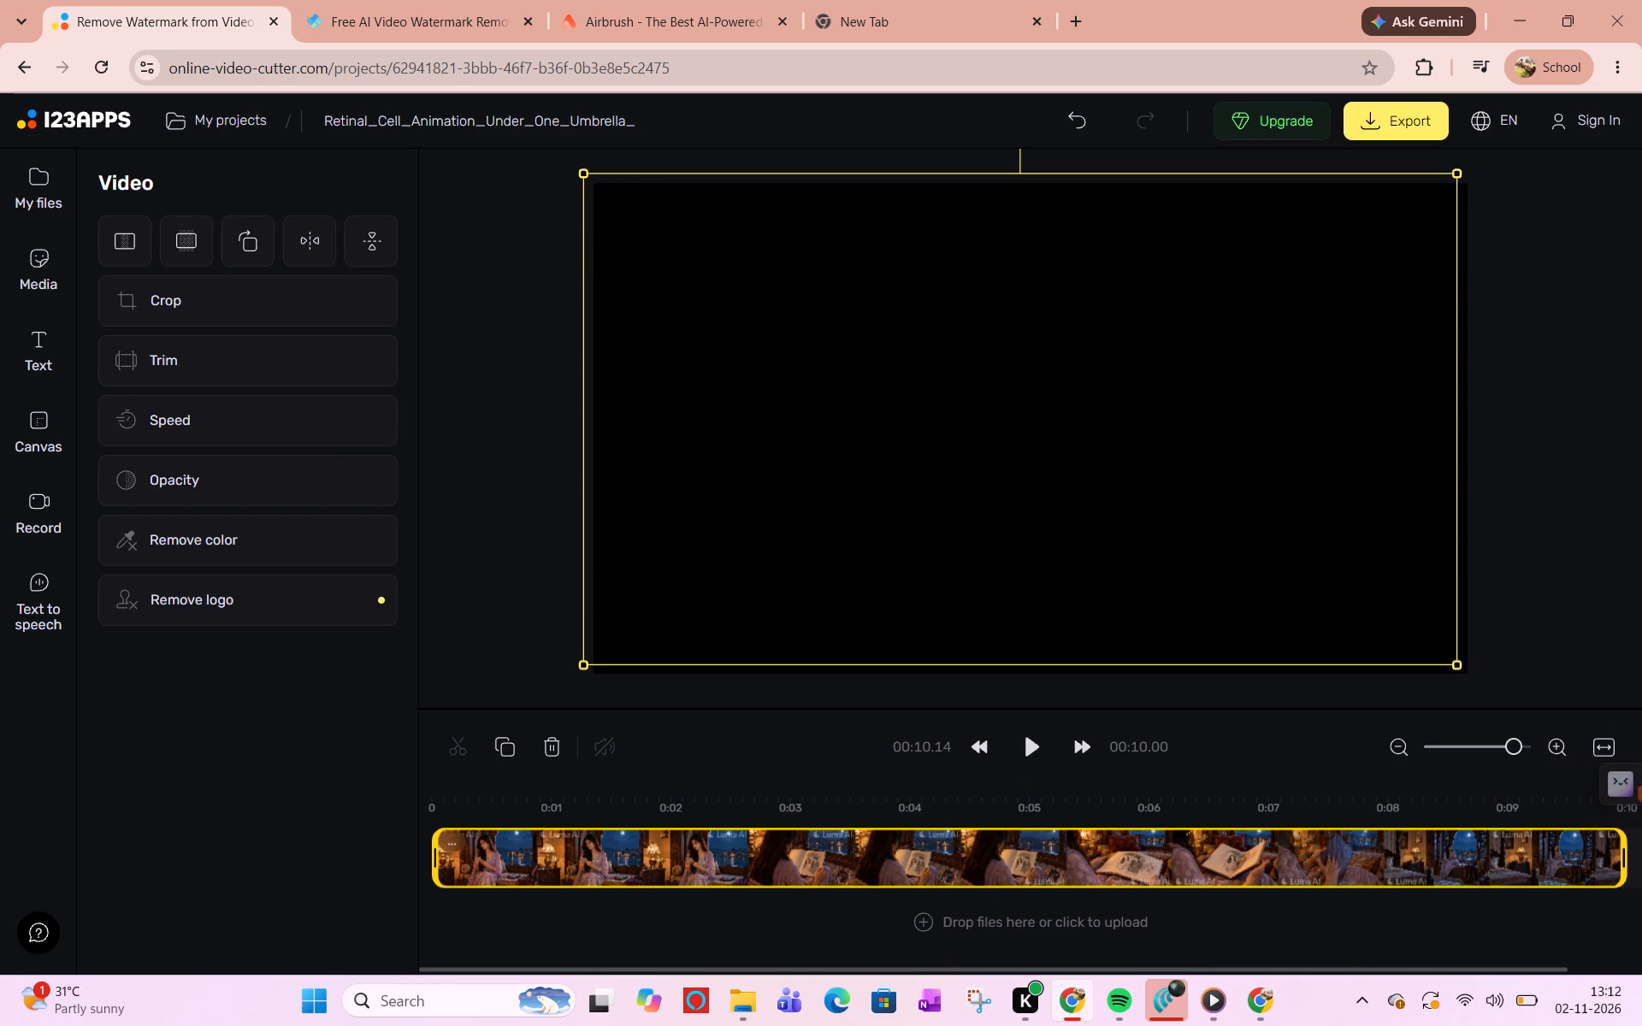
Play the clip from the start to review the logo removal in all four corners.
click(1025, 748)
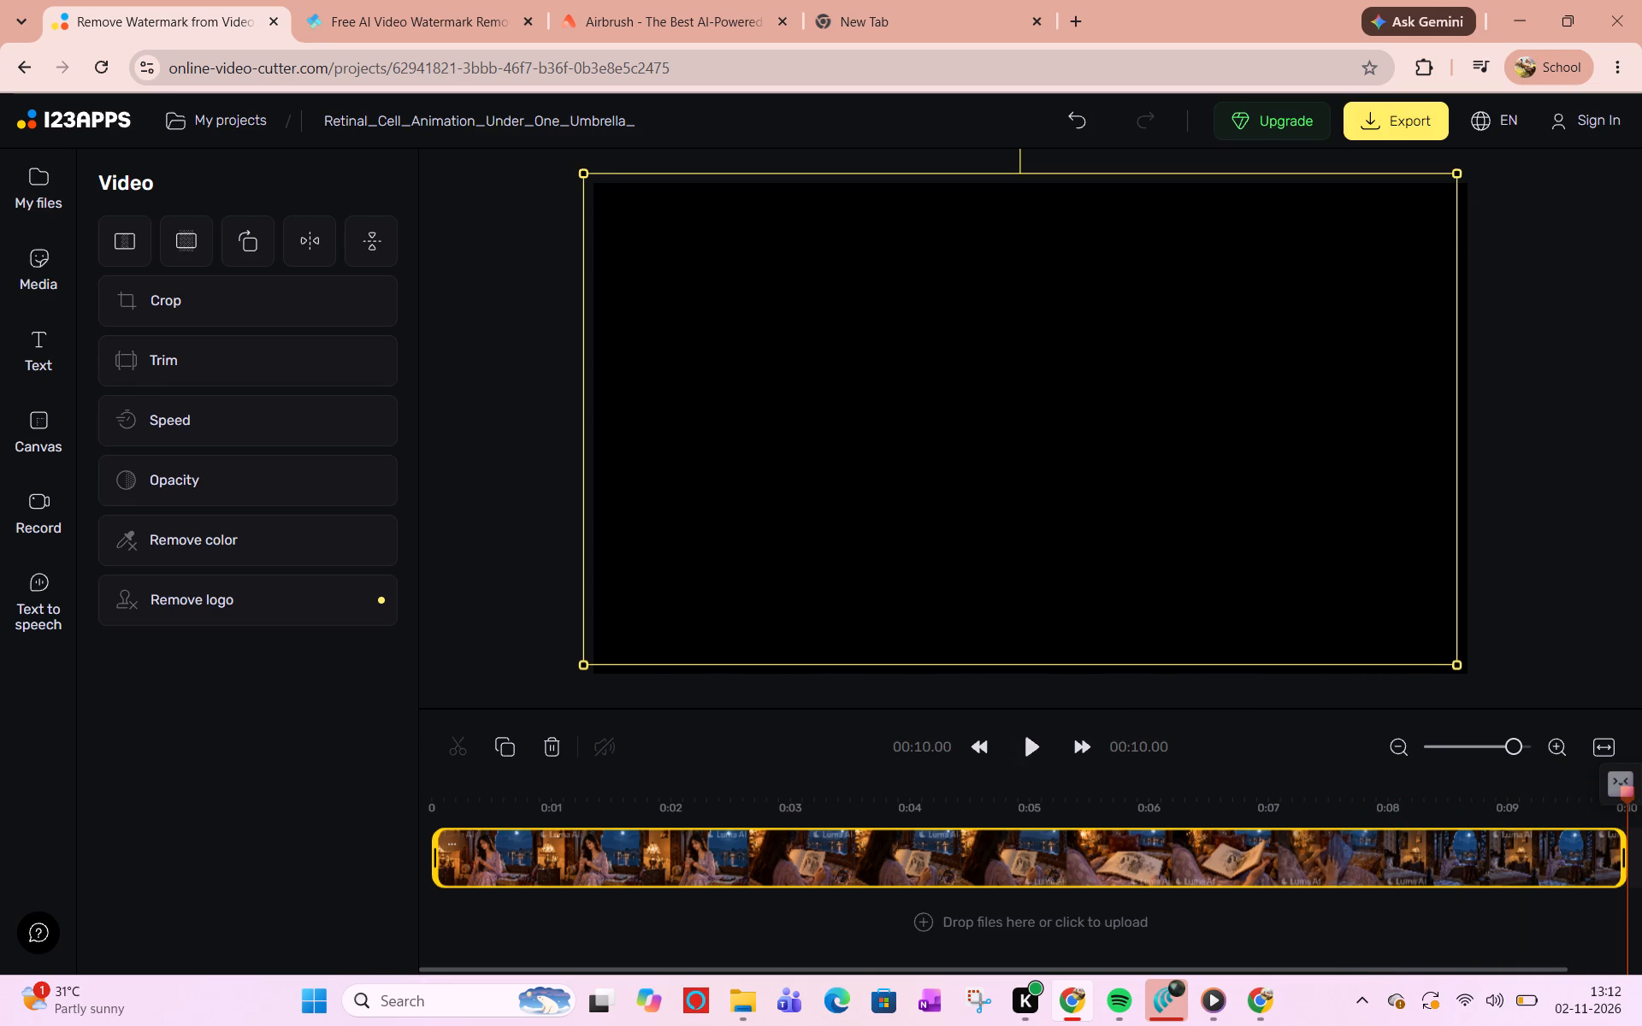
click(1020, 736)
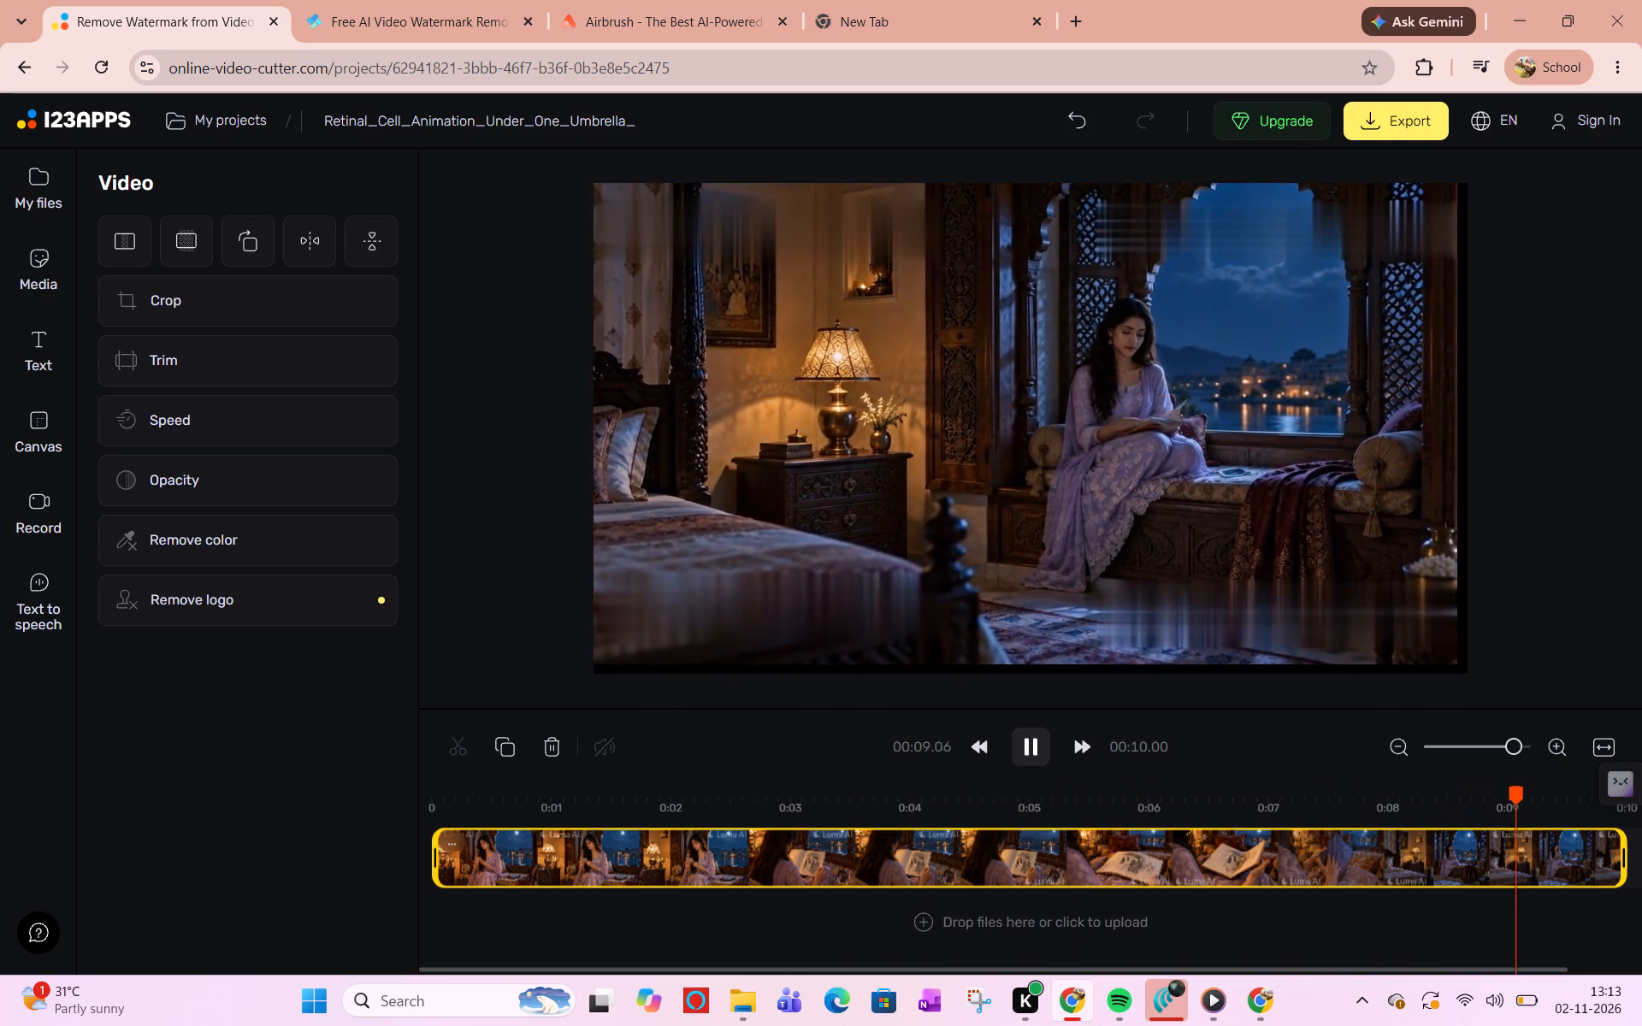
Export the edited Under One Umbrella video as an MP4 at 720p.
click(1387, 118)
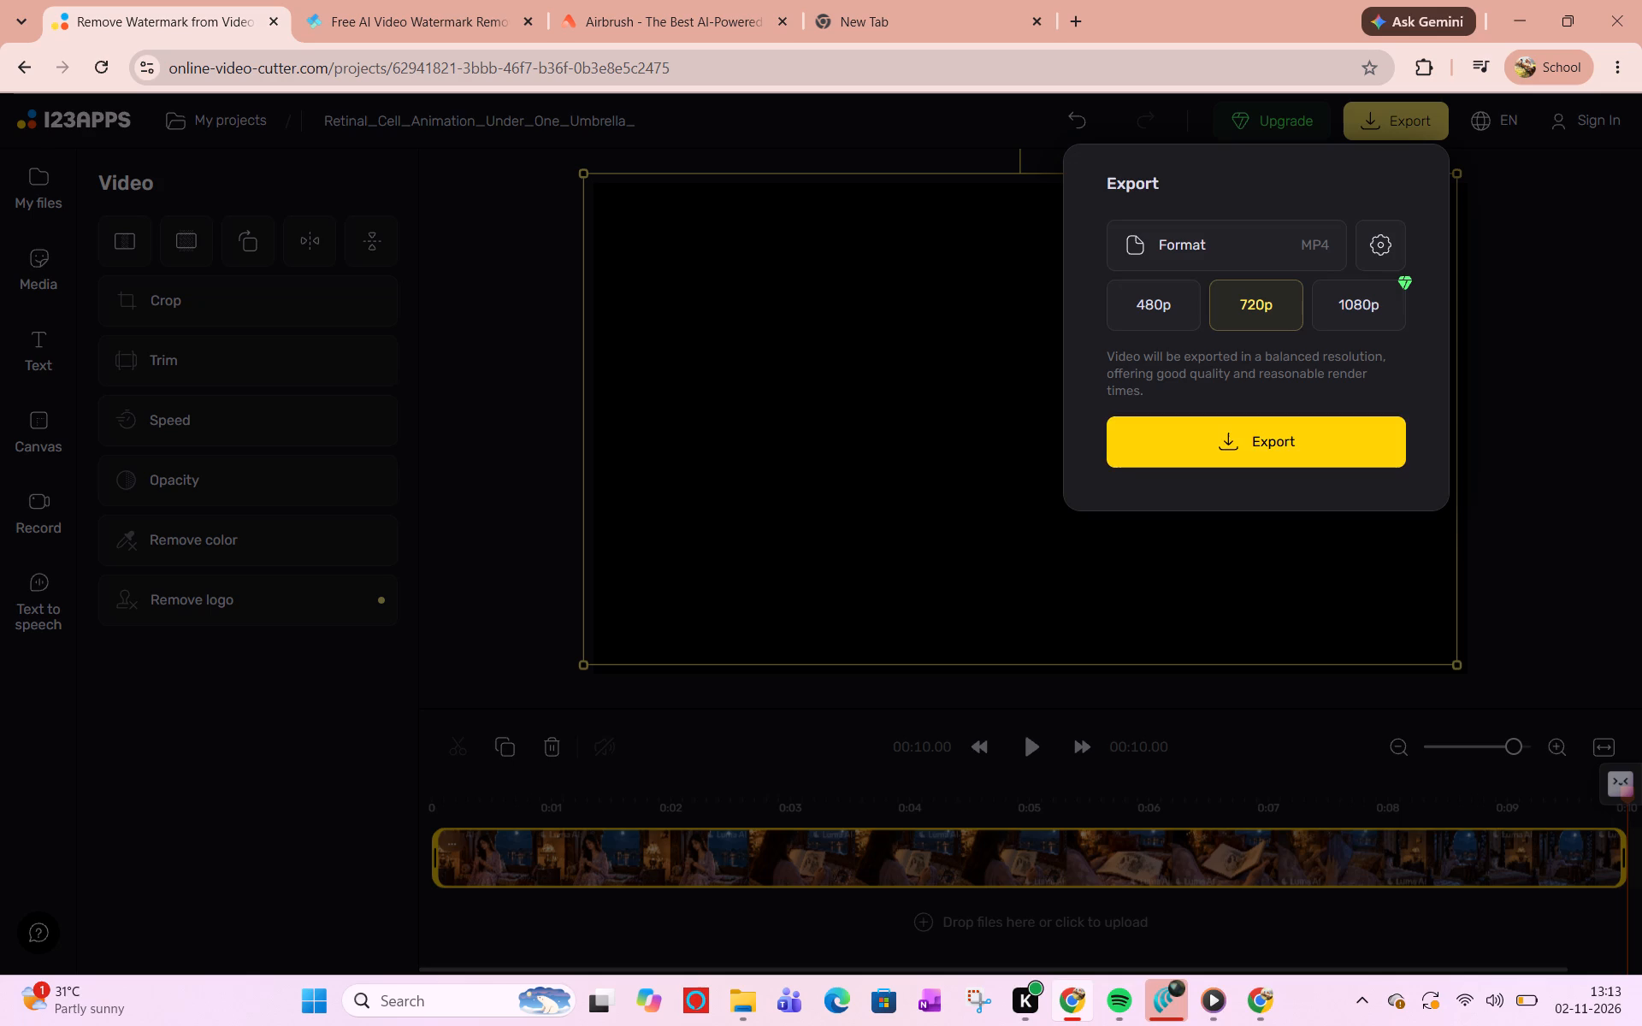
click(1259, 431)
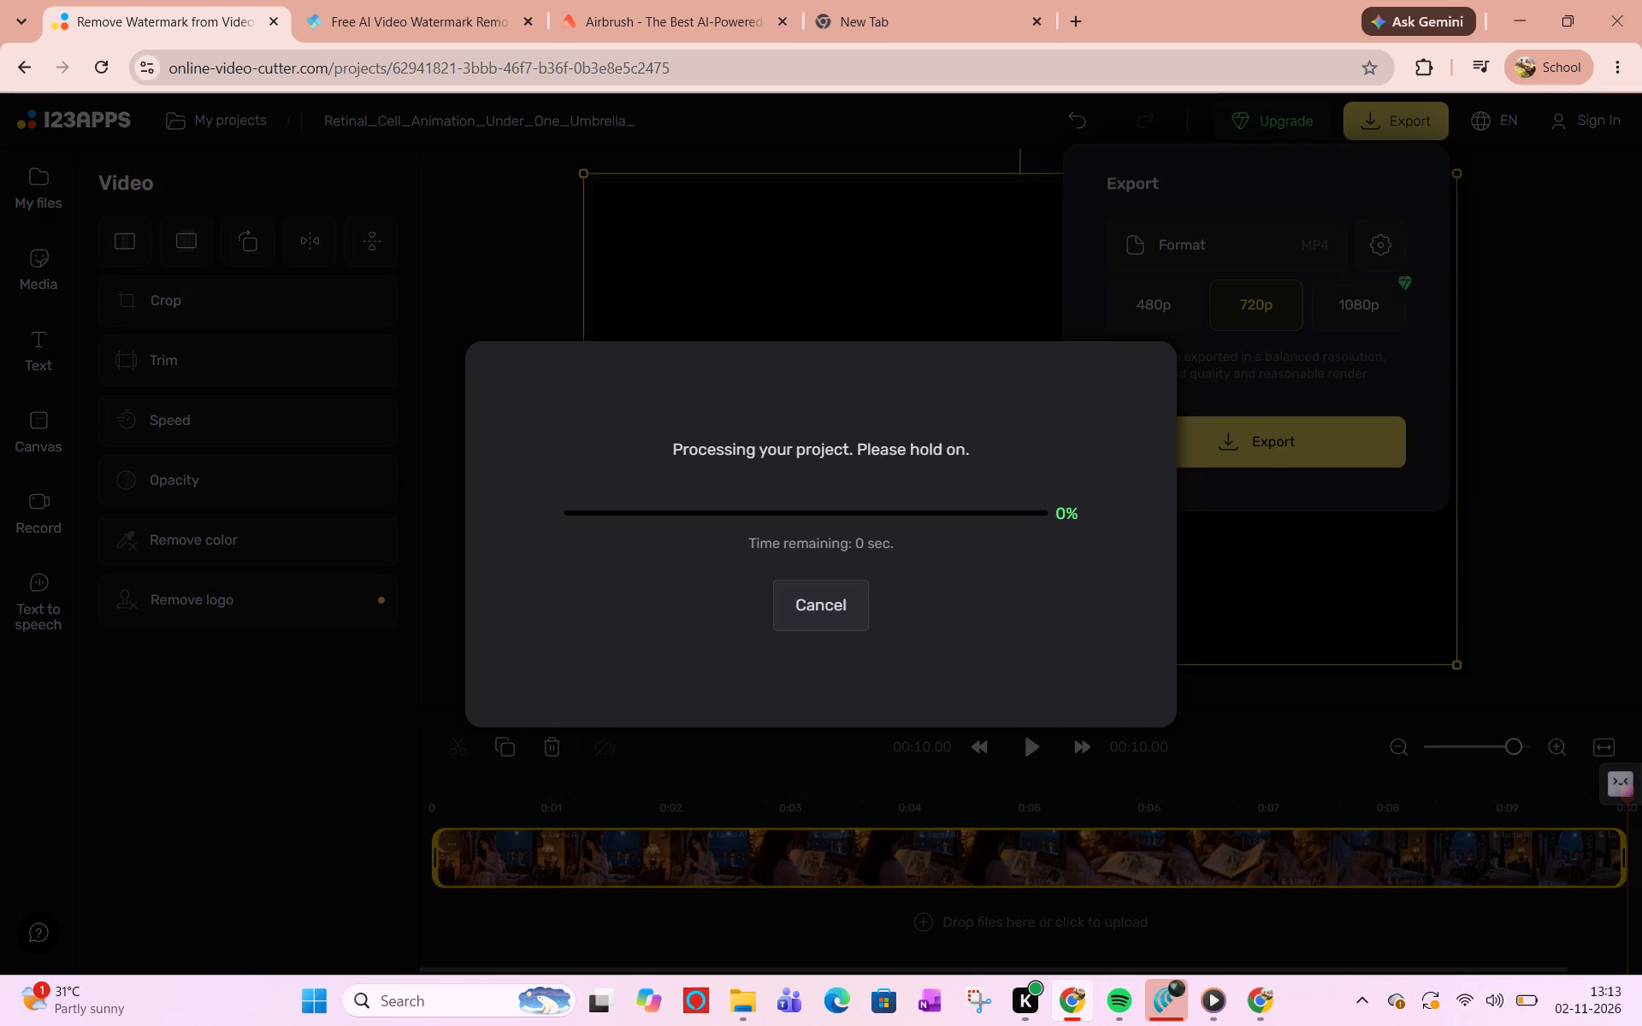
Search Google in the spare browser tab for "watermark remover from video online free" and browse the results for another remover.
click(659, 0)
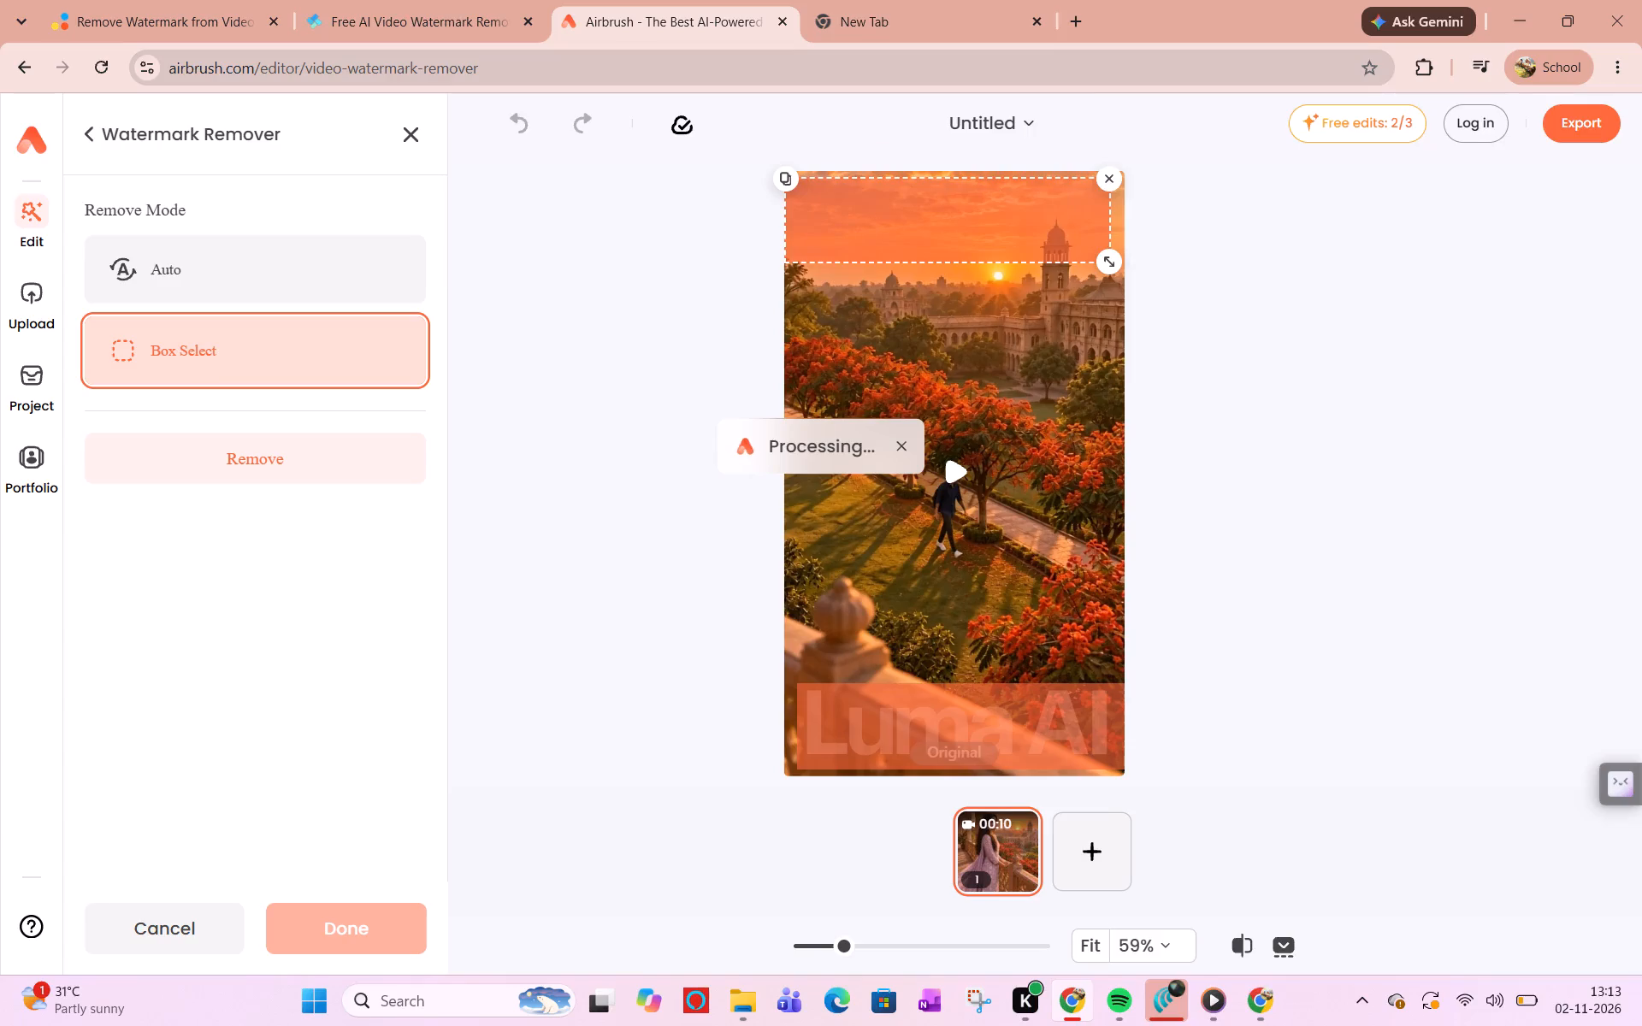
click(944, 0)
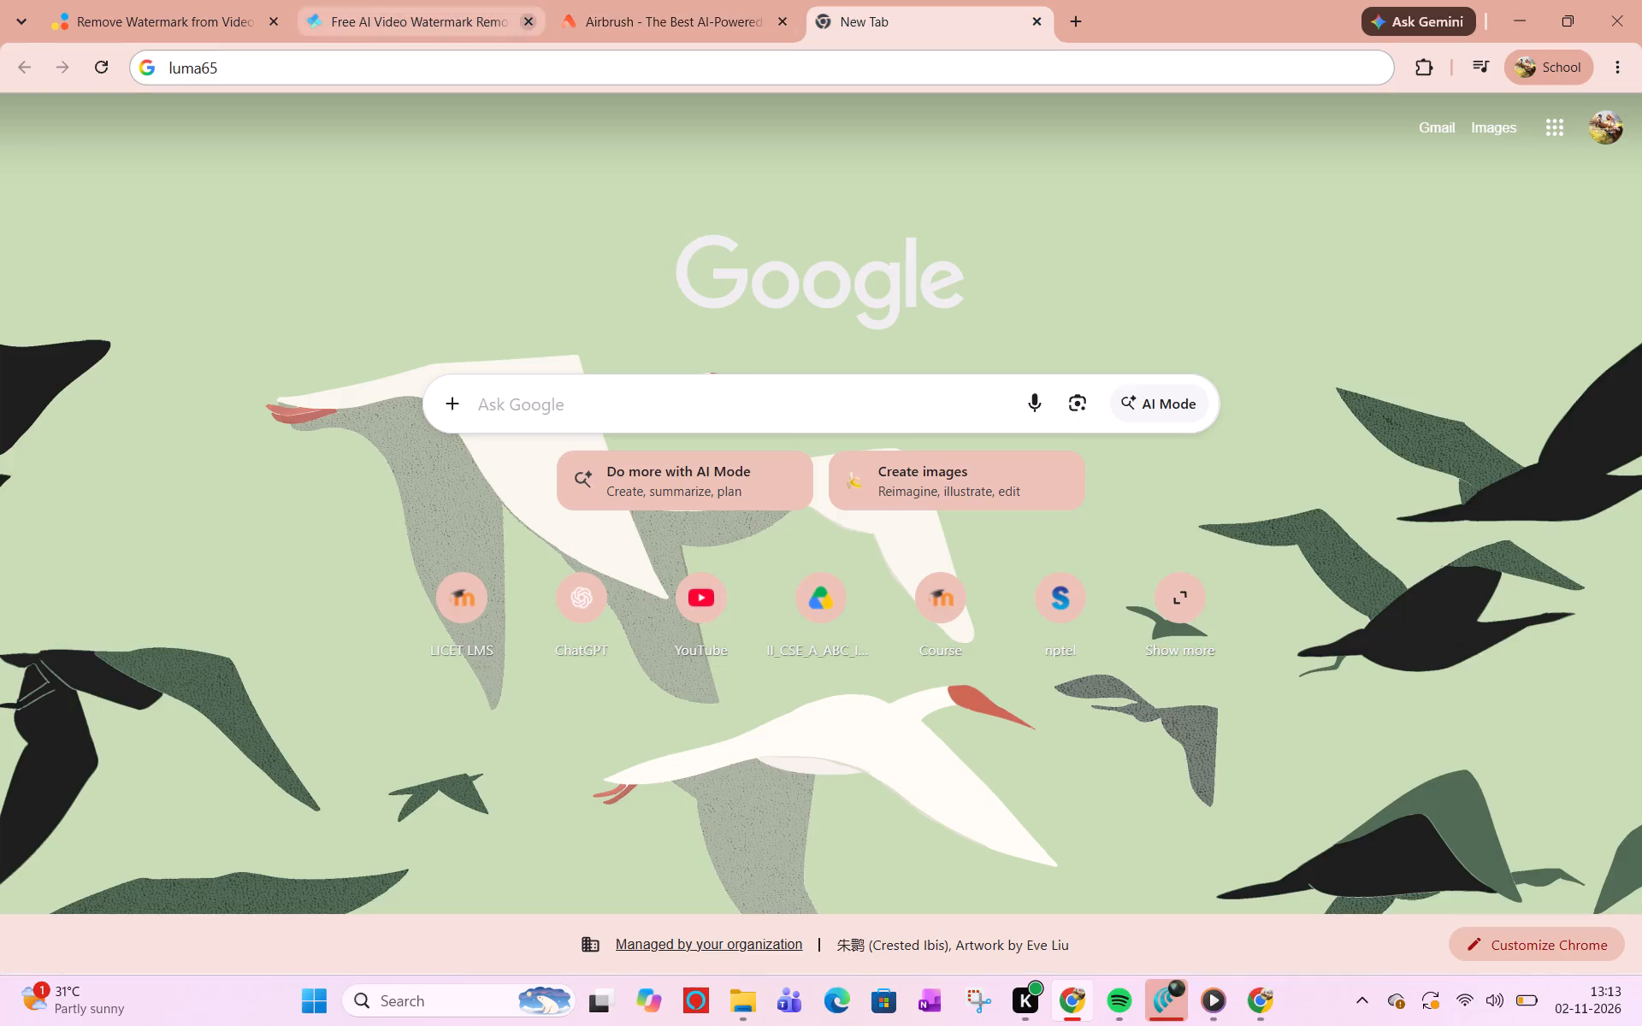
click(519, 77)
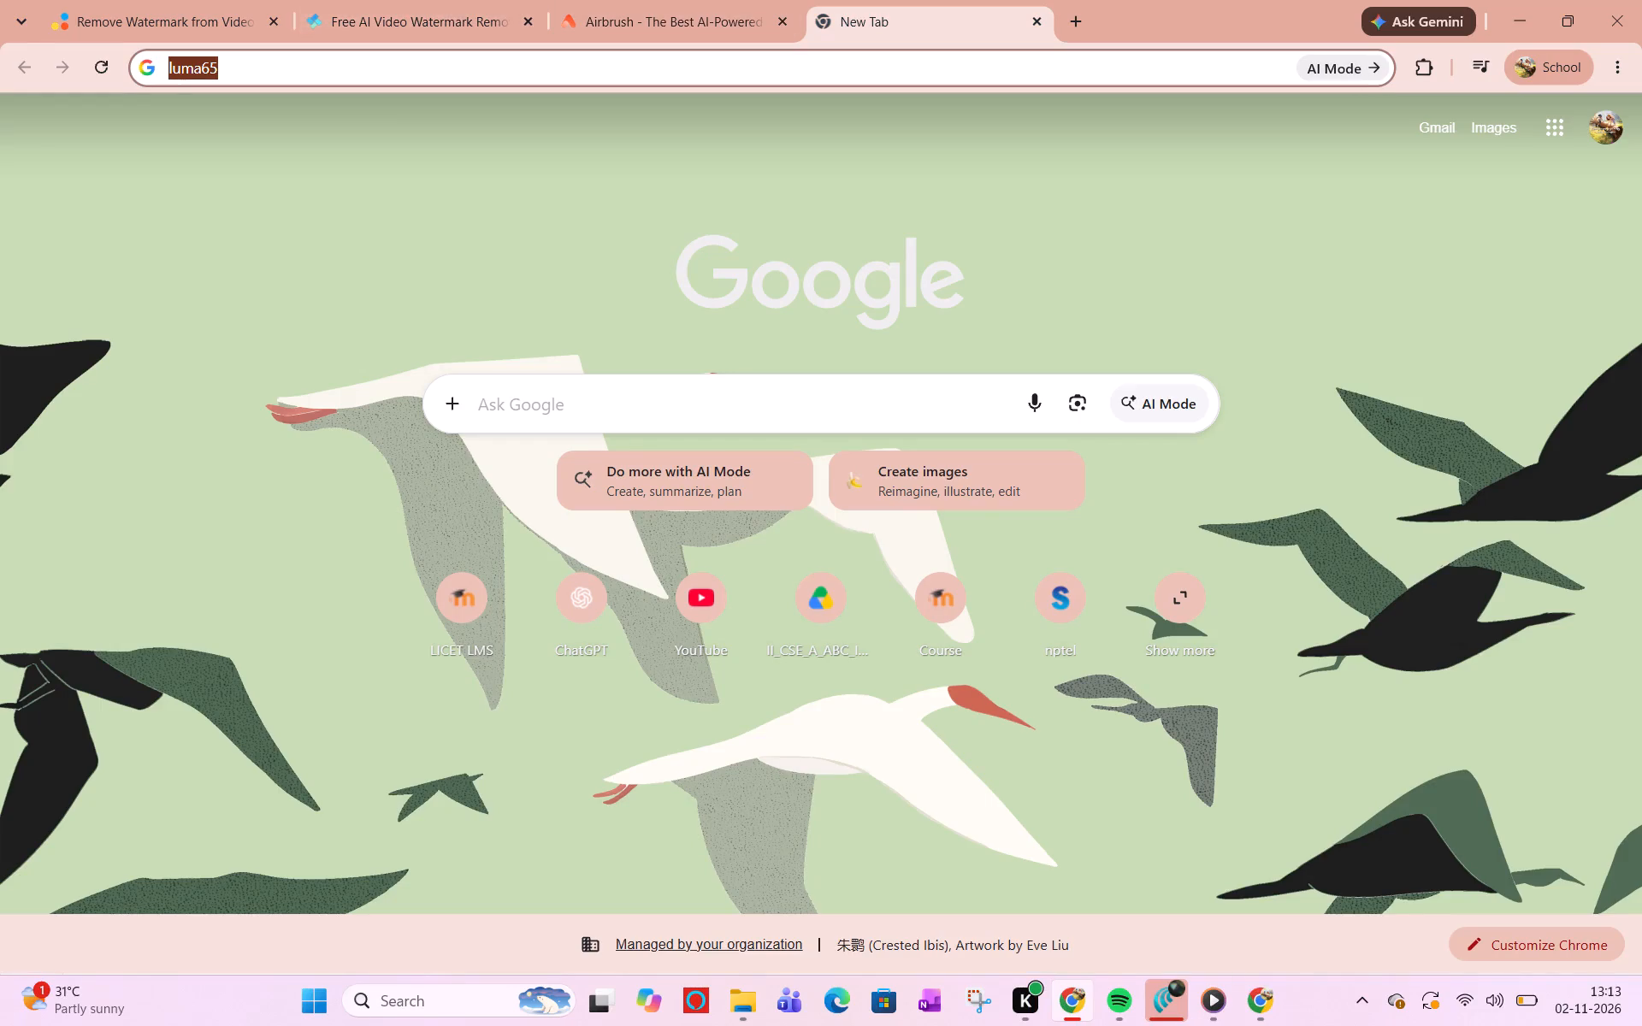
key(BackSpace)
text(lu)
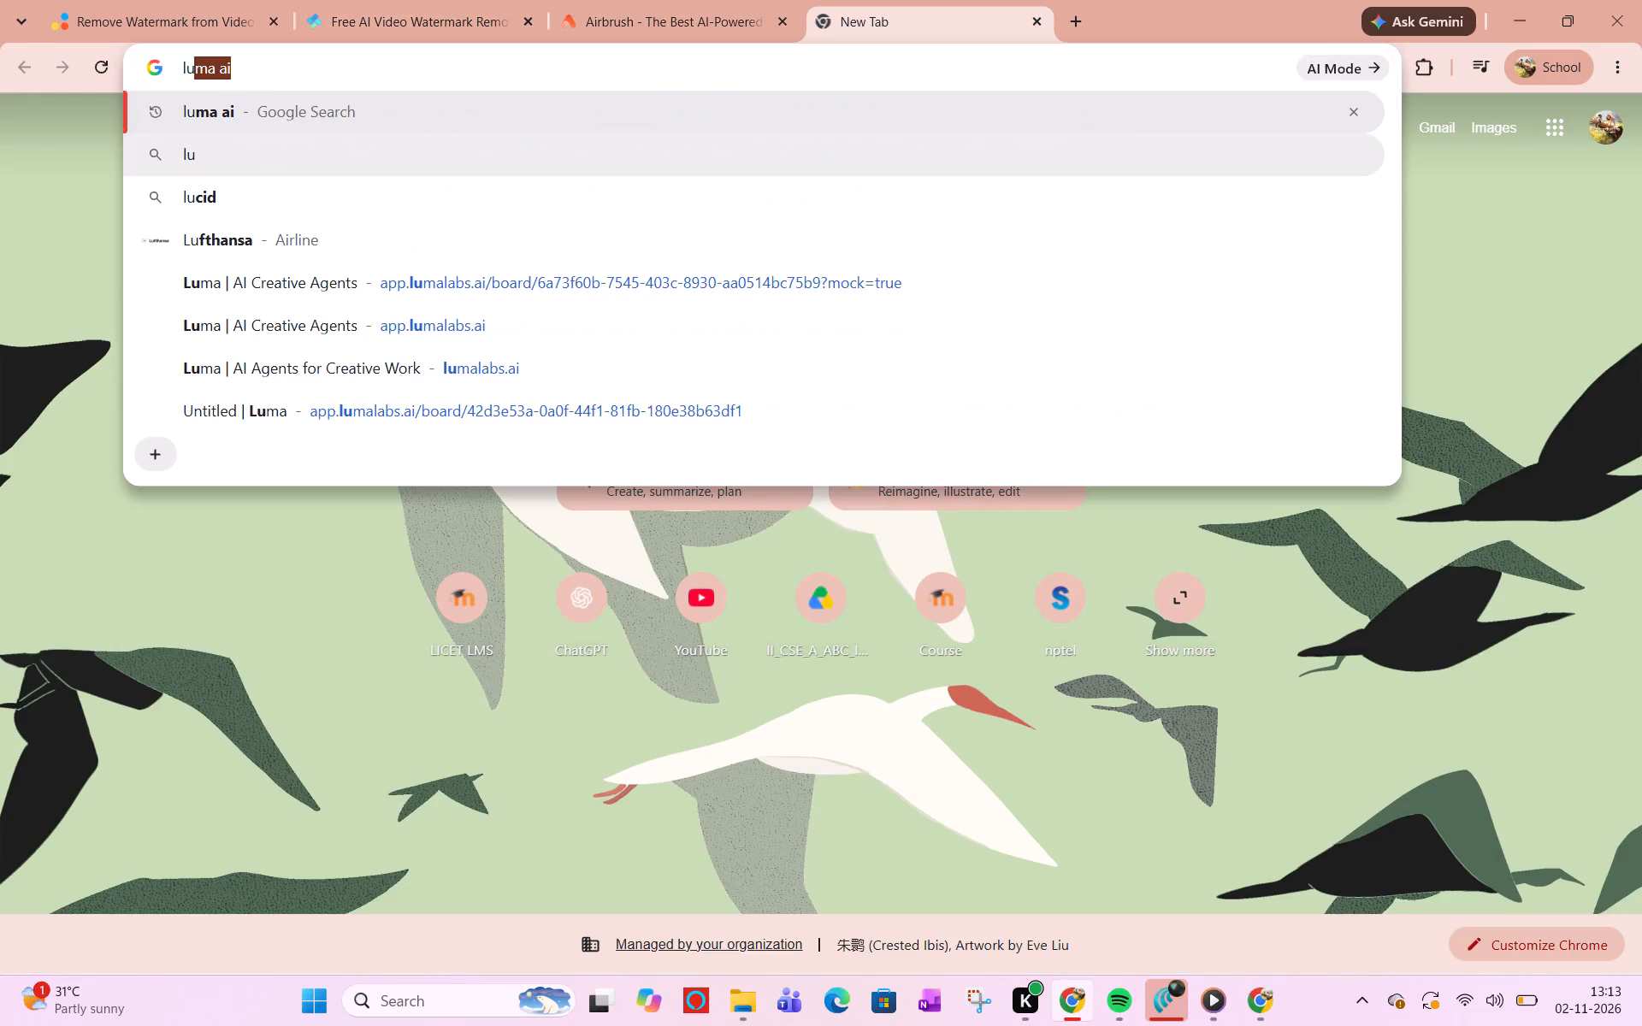
key(BackSpace)
key(BackSpace)
key(BackSpace)
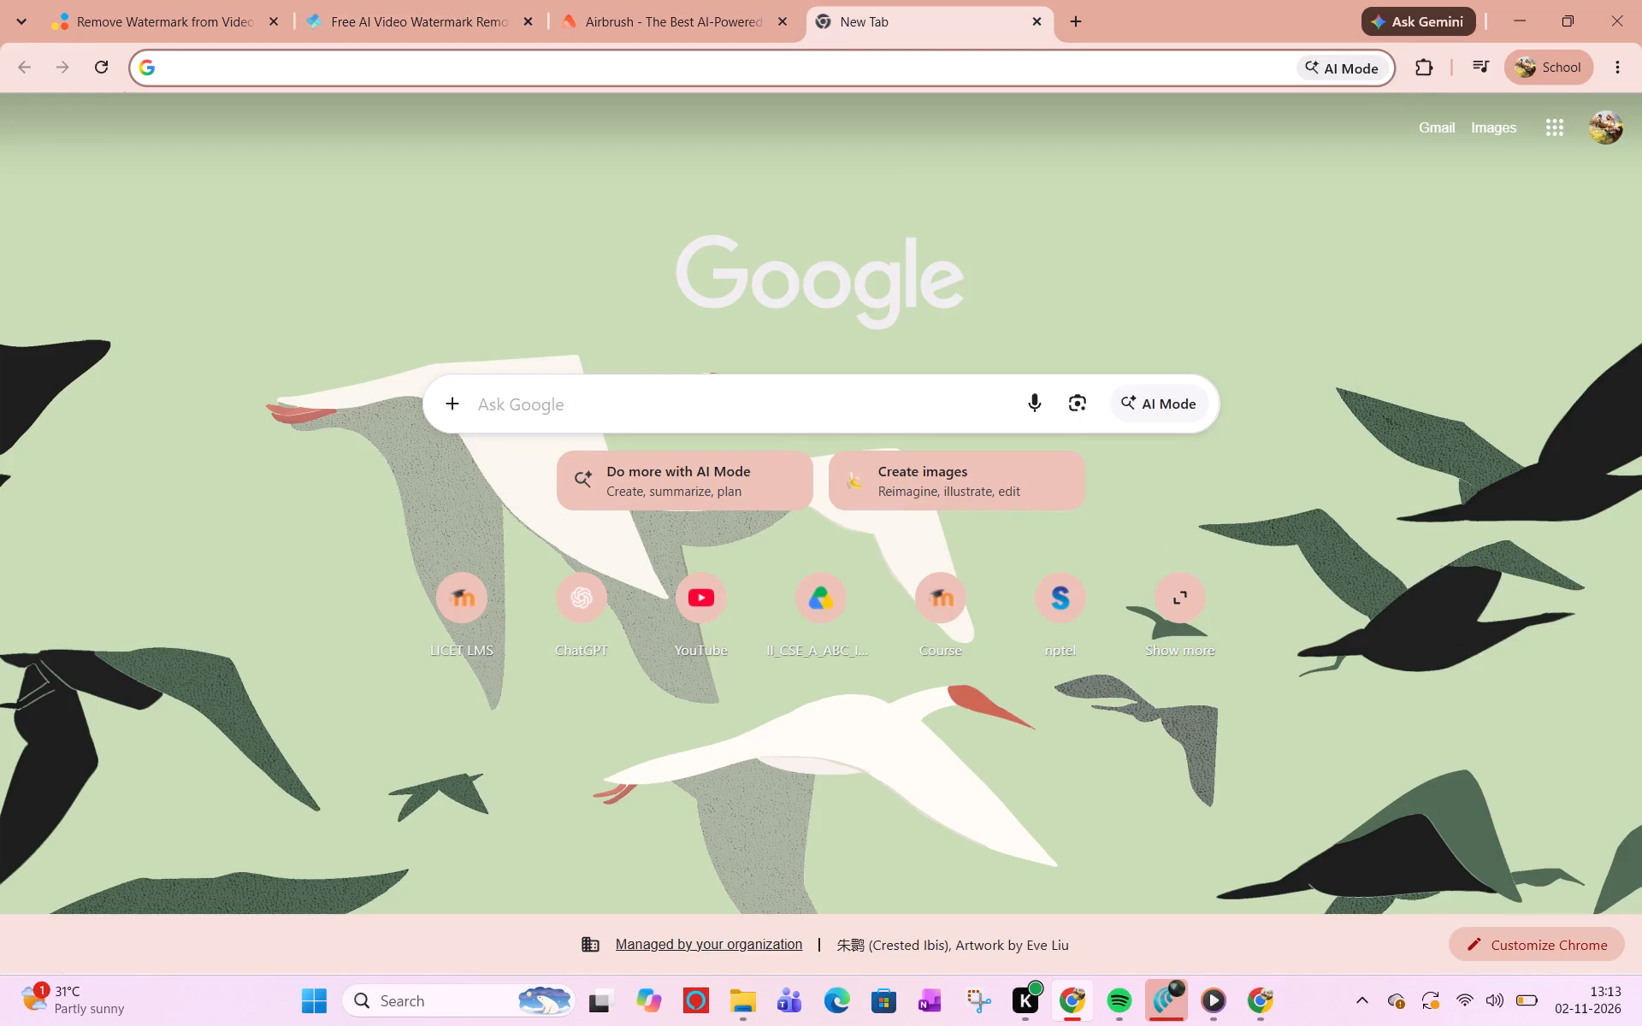
text(watermark)
click(205, 109)
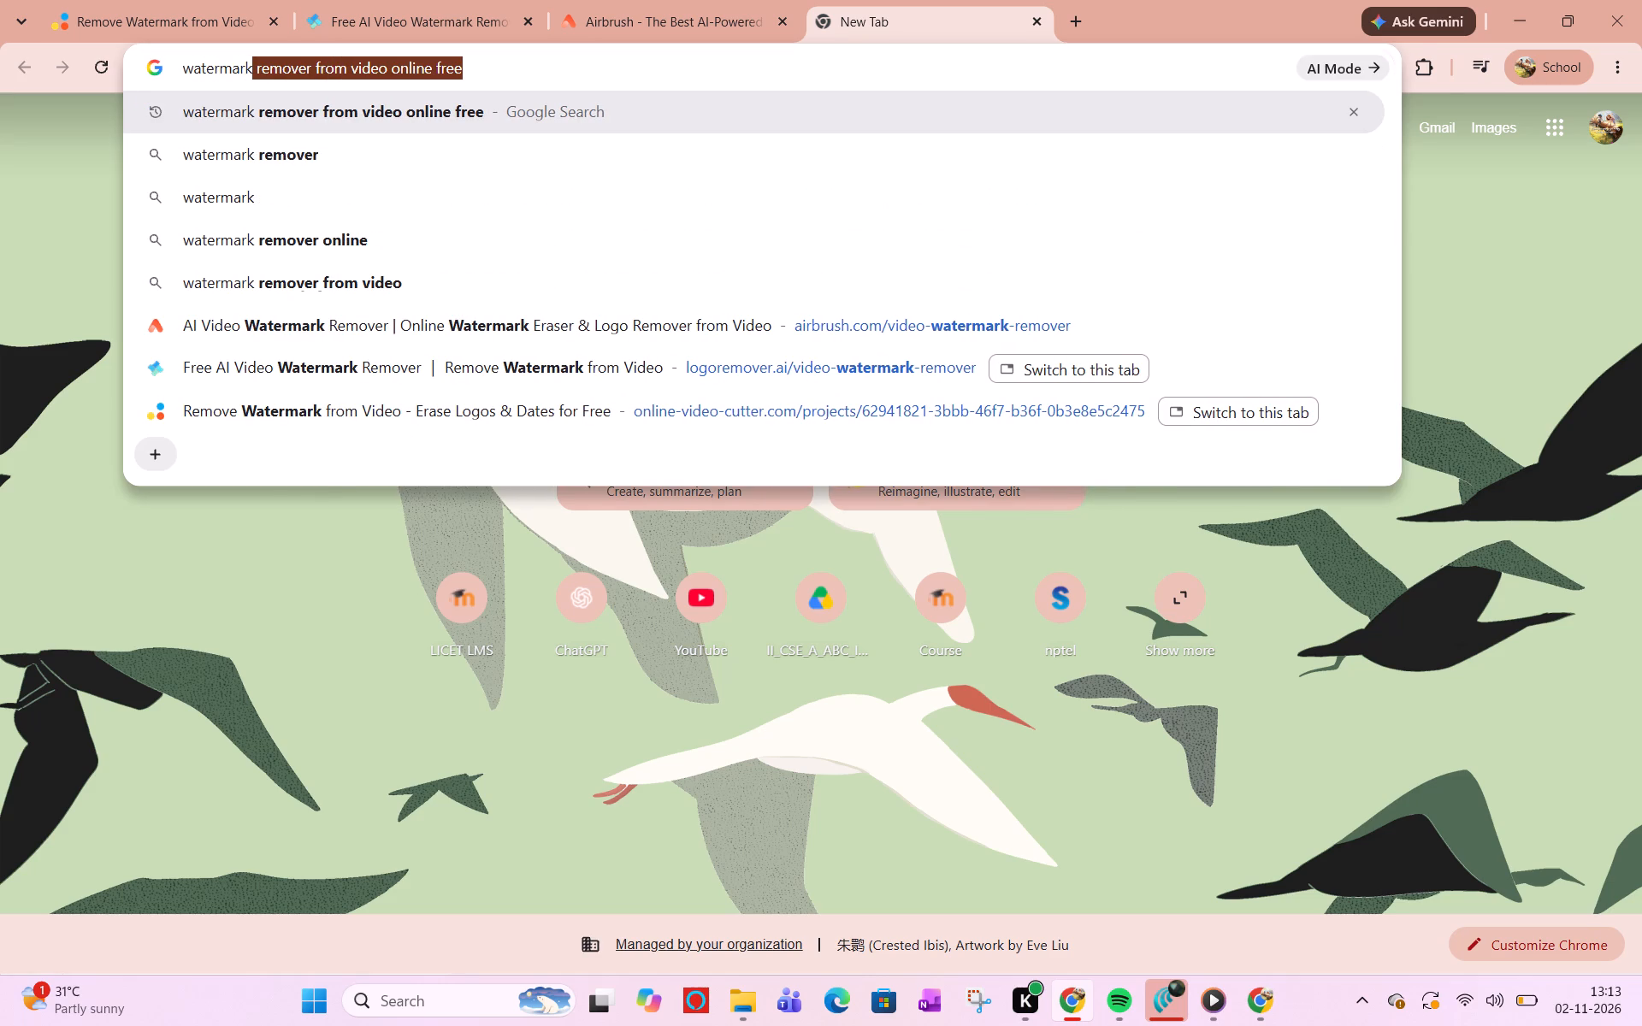
scroll(404, 542, down, 1)
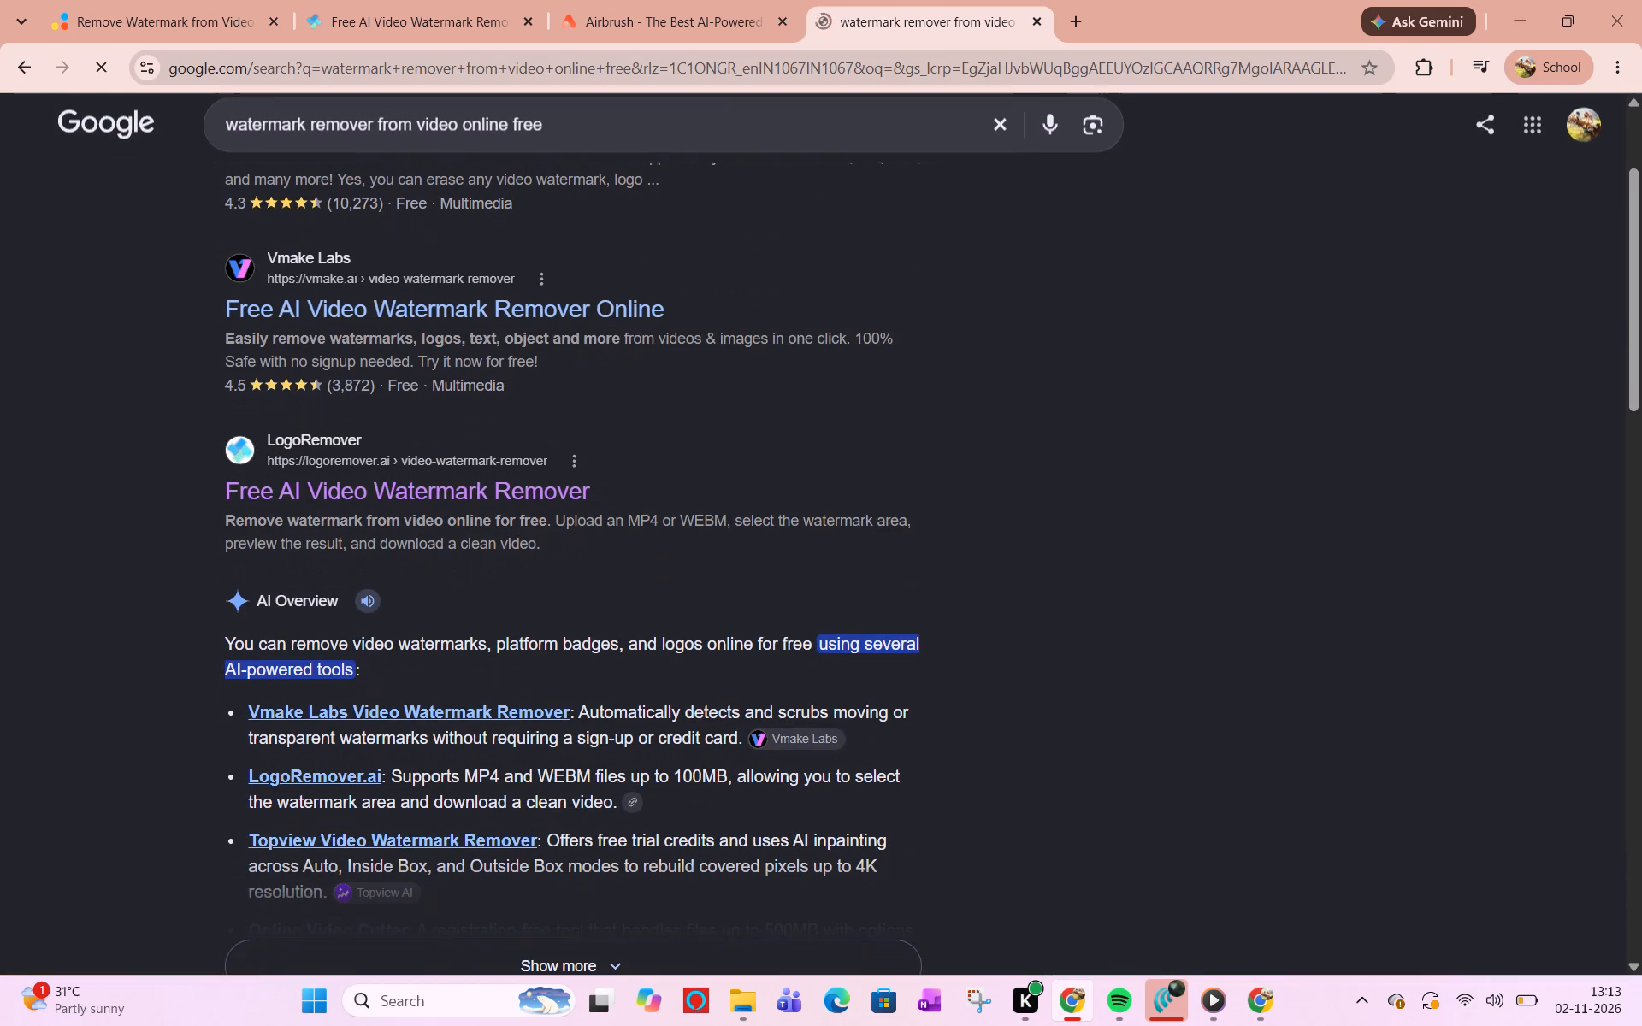
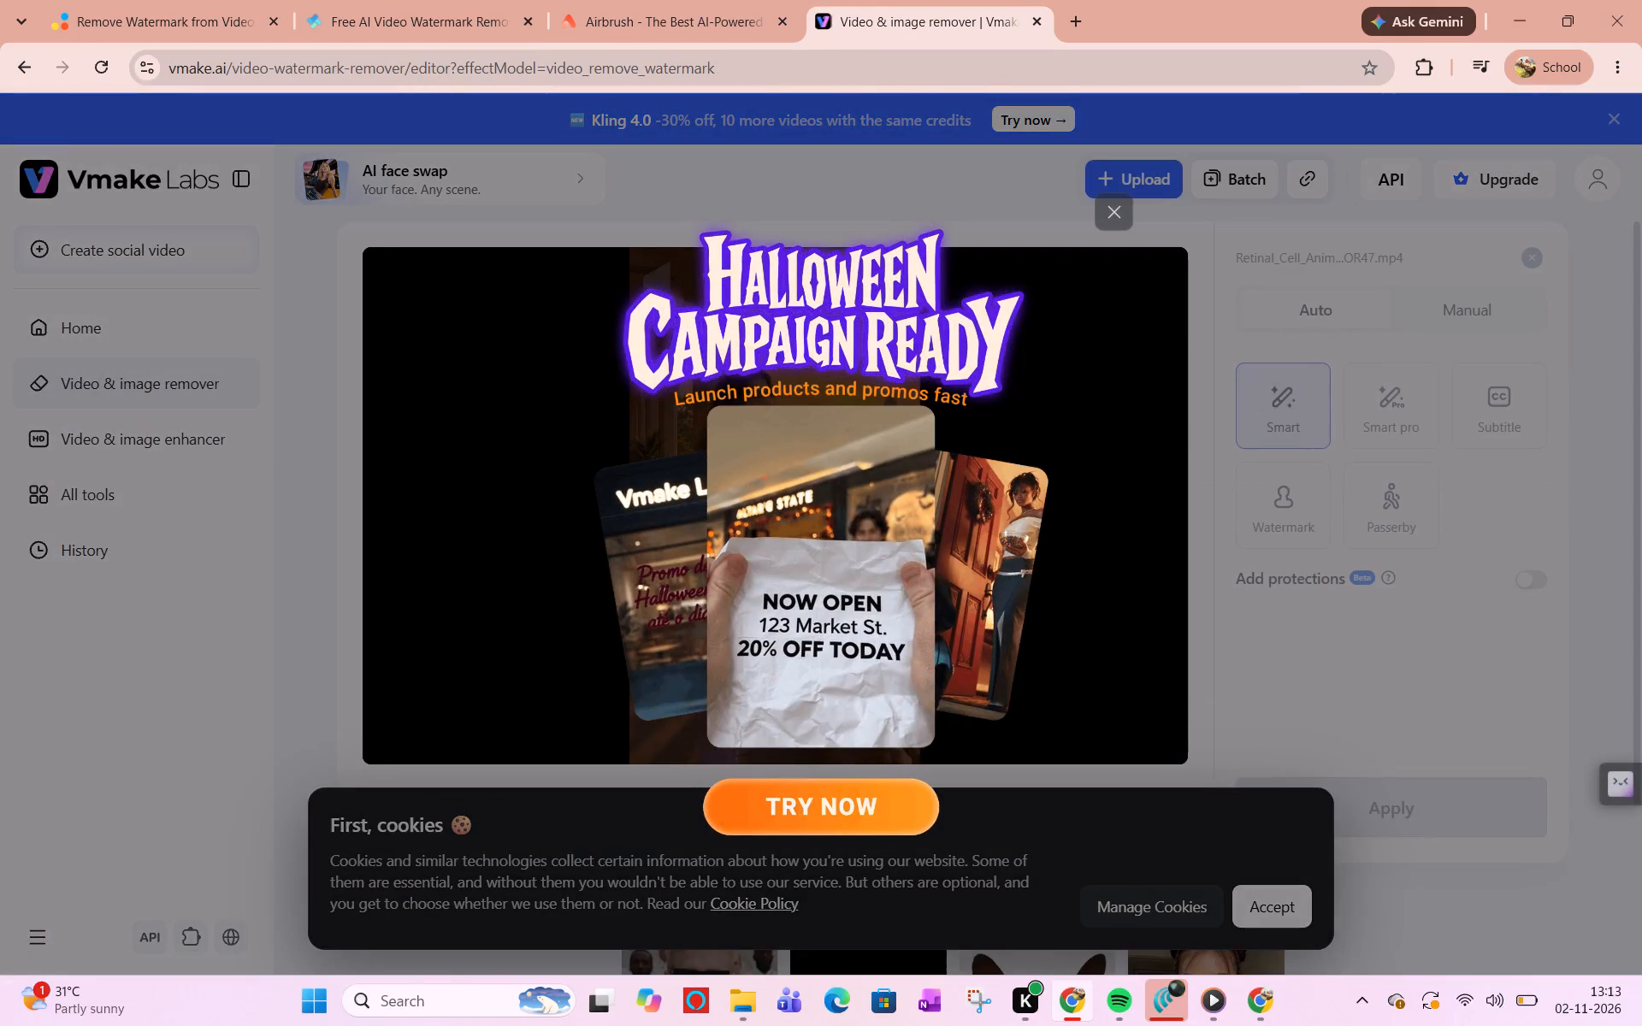
Dismiss the Halloween campaign promotion and the Google sign-in prompt on the Vmake watermark remover page.
click(1107, 209)
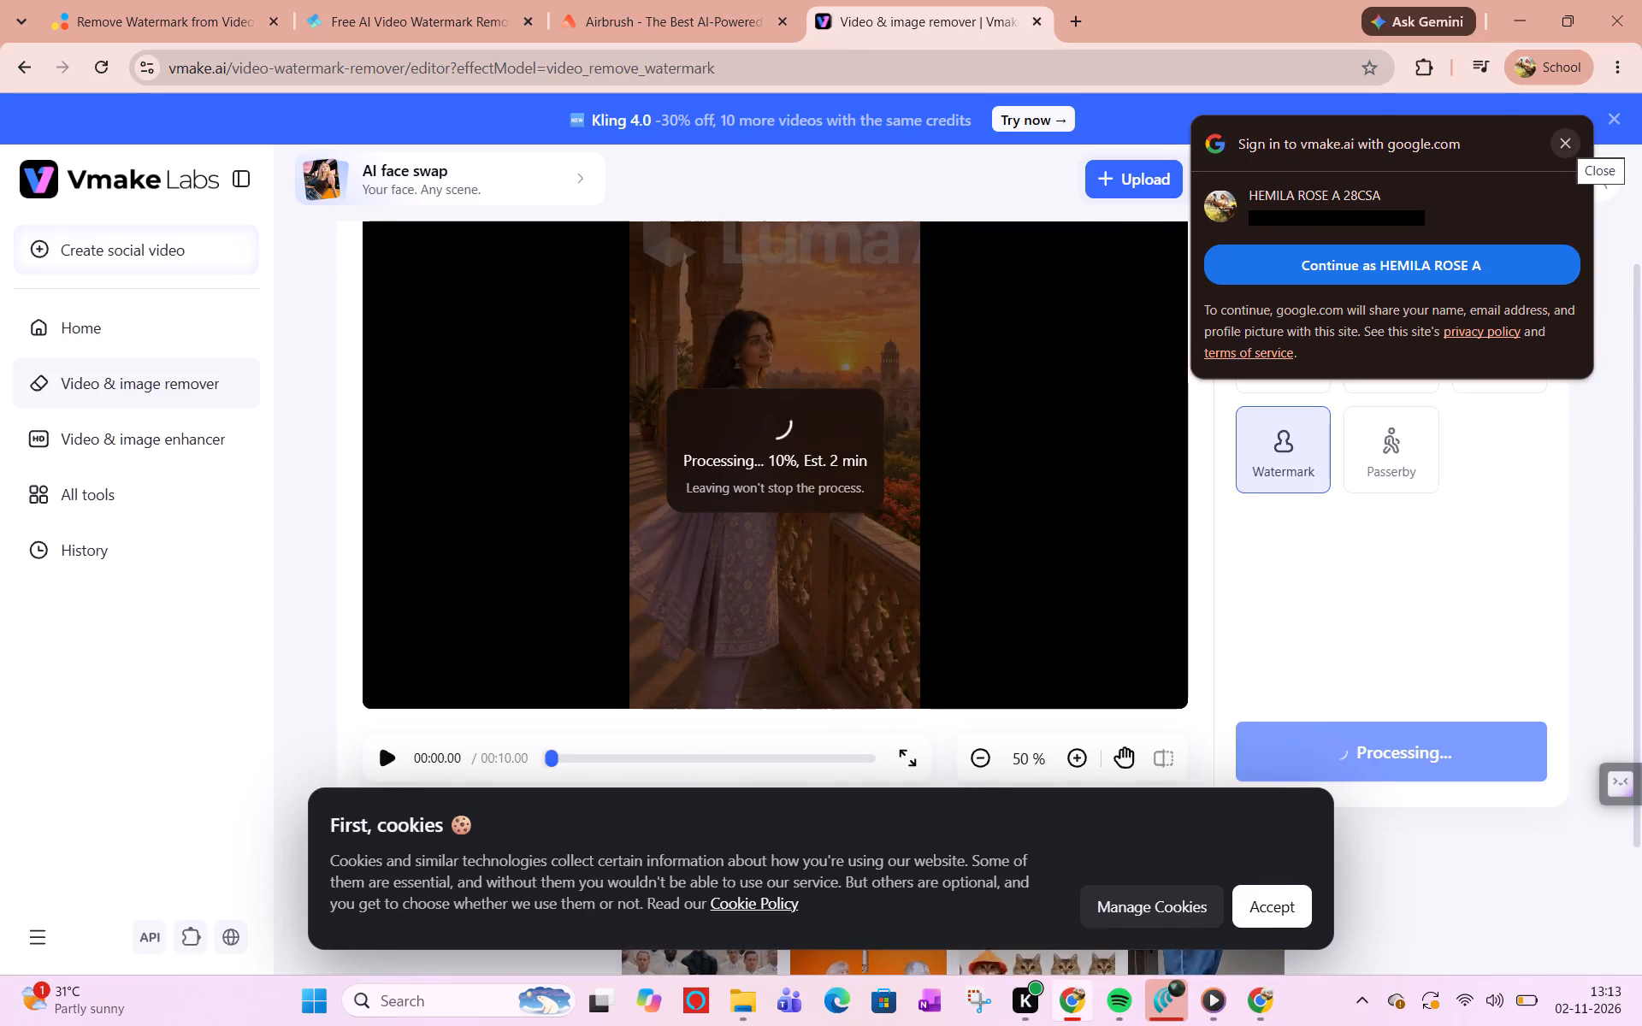
click(1566, 142)
scroll(1095, 658, down, 4)
scroll(1095, 658, up, 1)
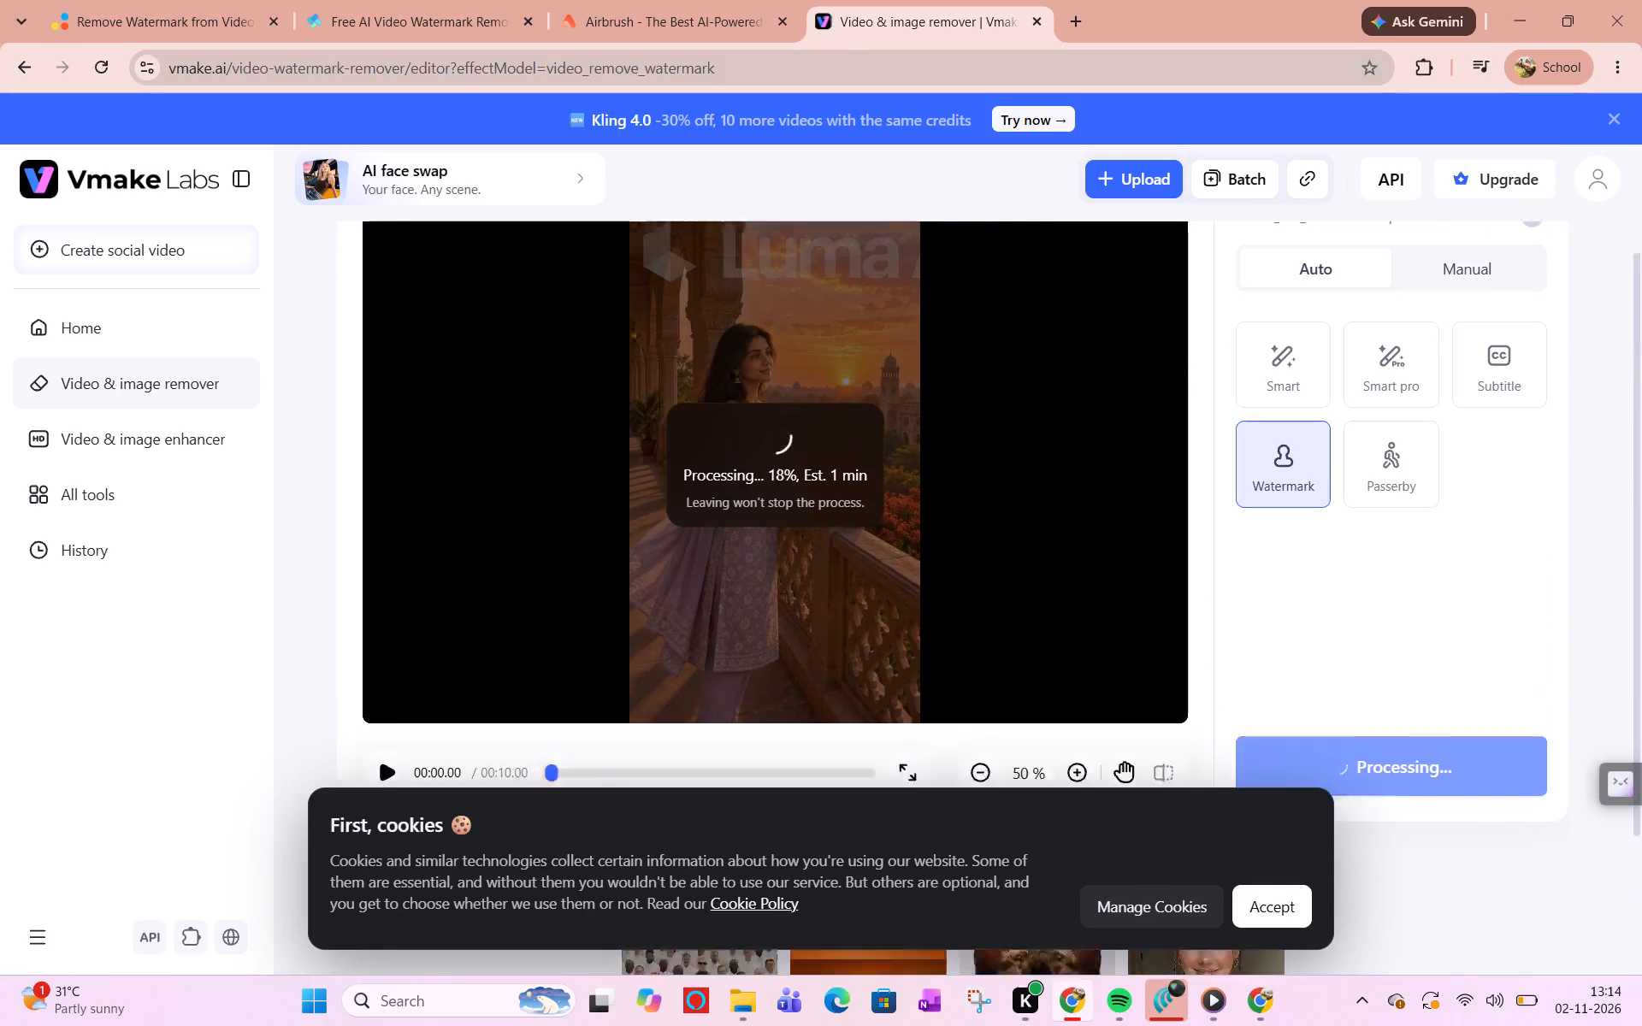
scroll(1095, 658, up, 1)
Check the progress of the watermark removal jobs in the Airbrush and LogoRemover tabs.
click(742, 0)
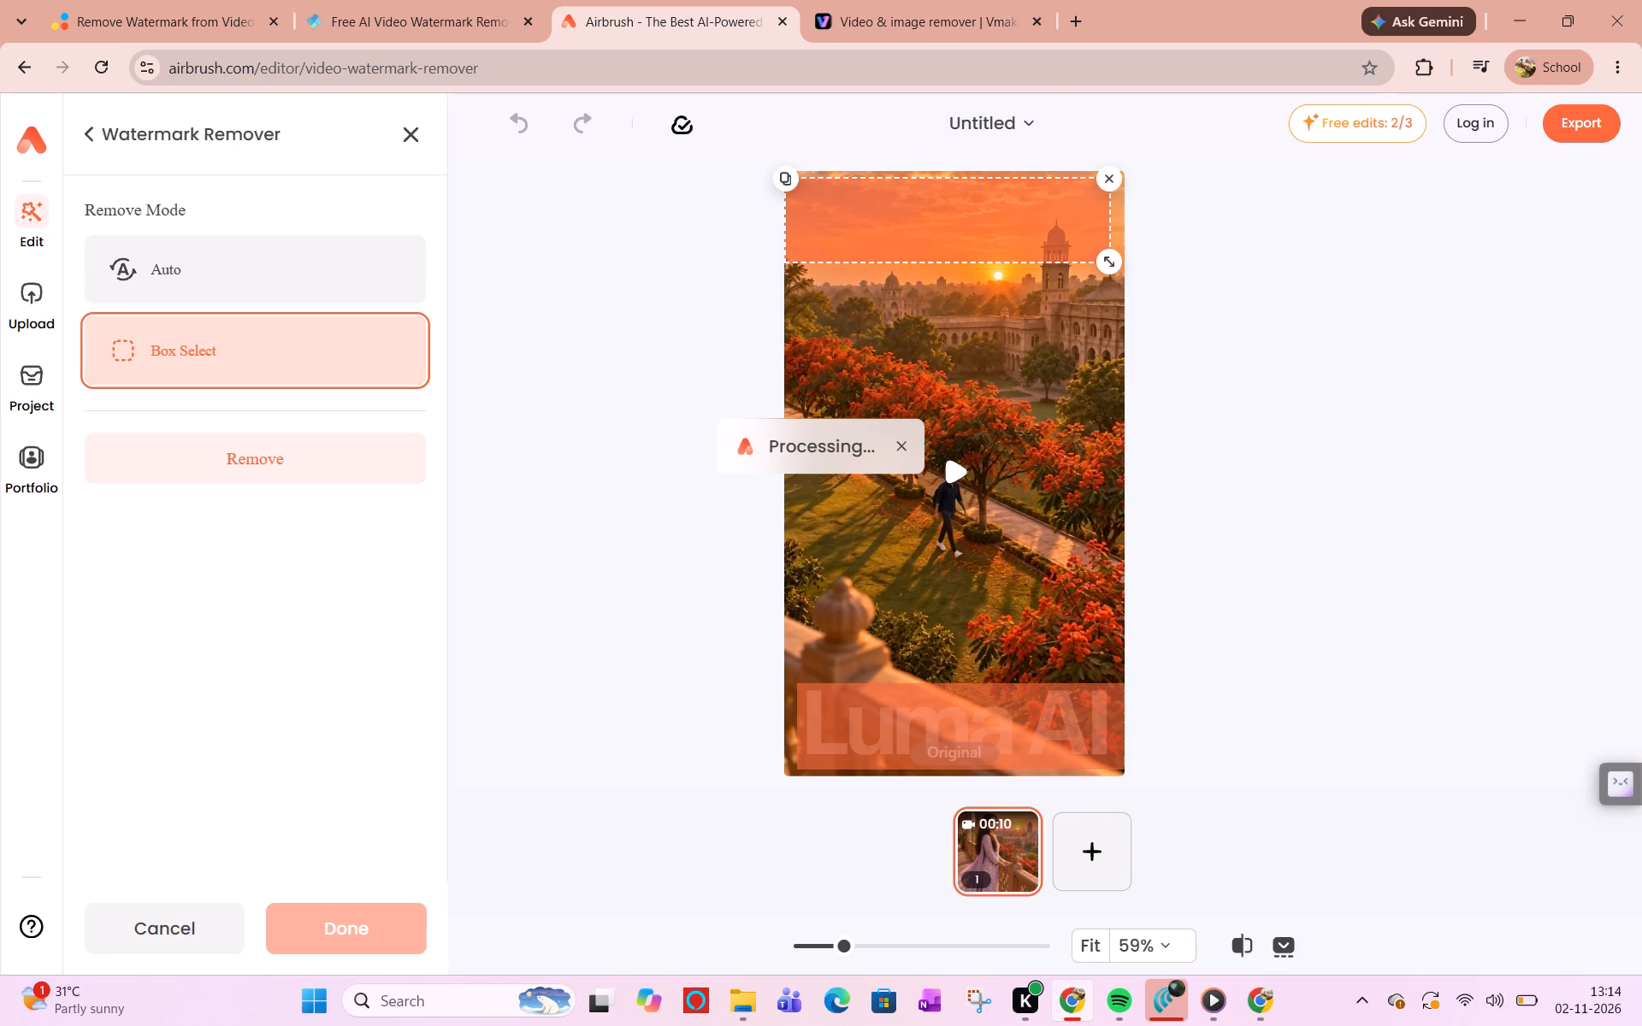
click(452, 0)
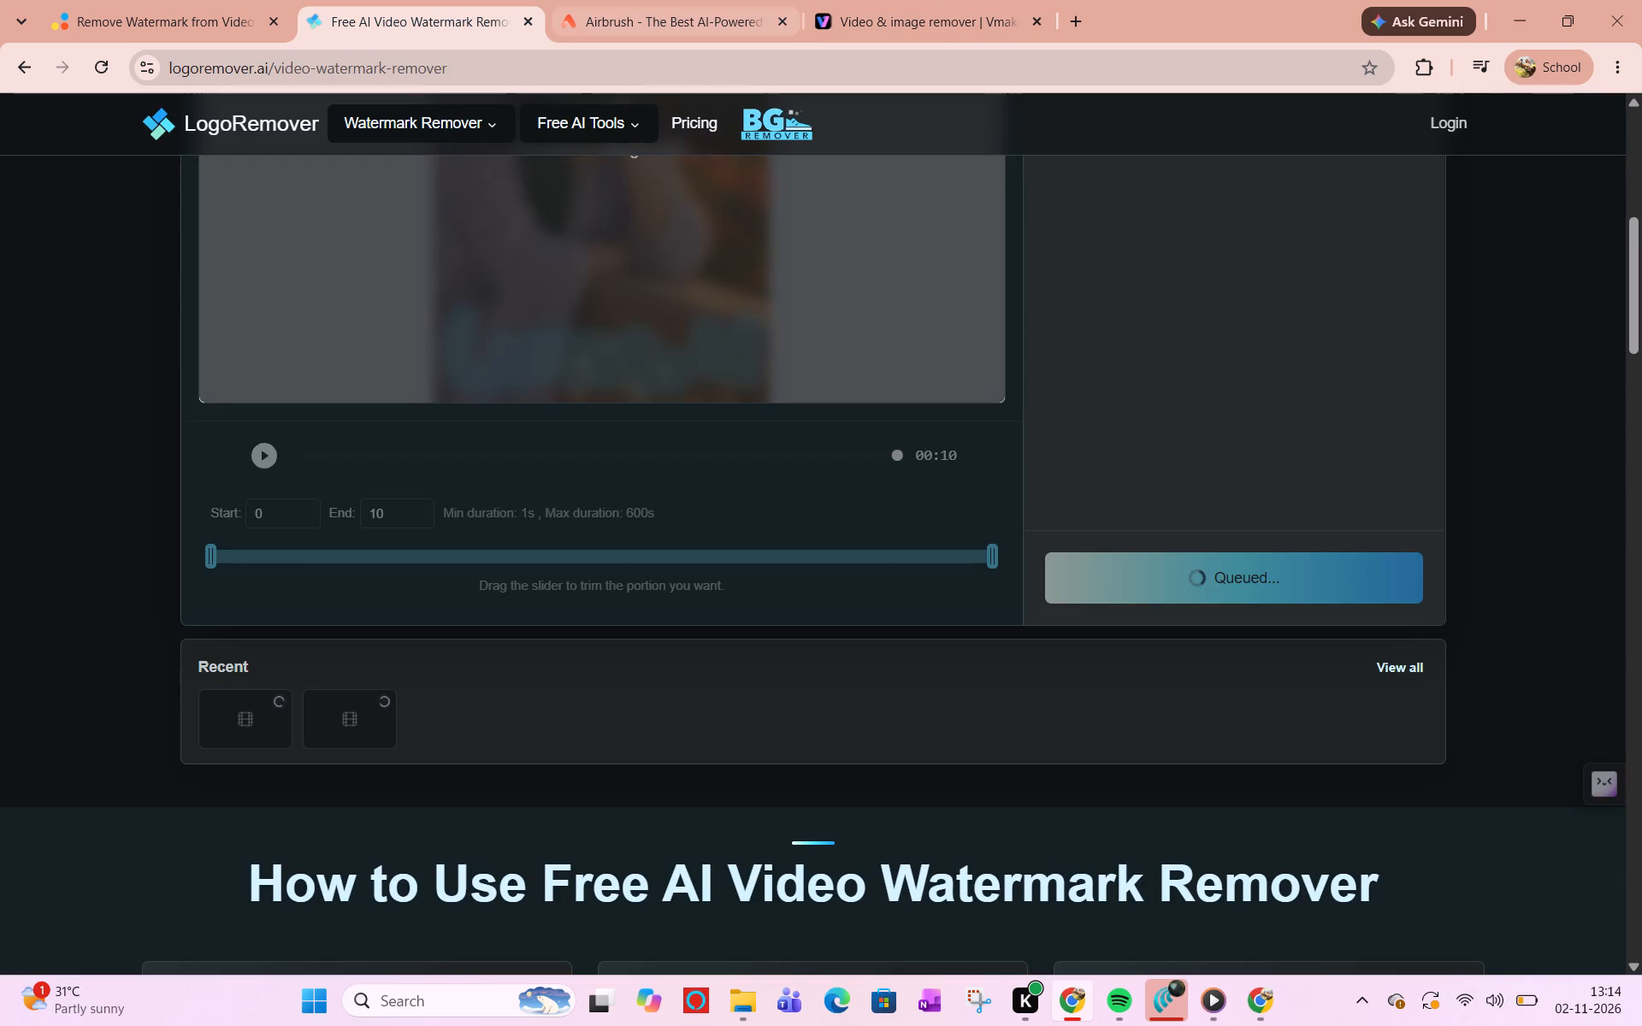
scroll(490, 414, up, 3)
Return to the 123apps editor, save the exported Under One Umbrella Scenes 7-8 video, and check it in the recent downloads.
click(50, 0)
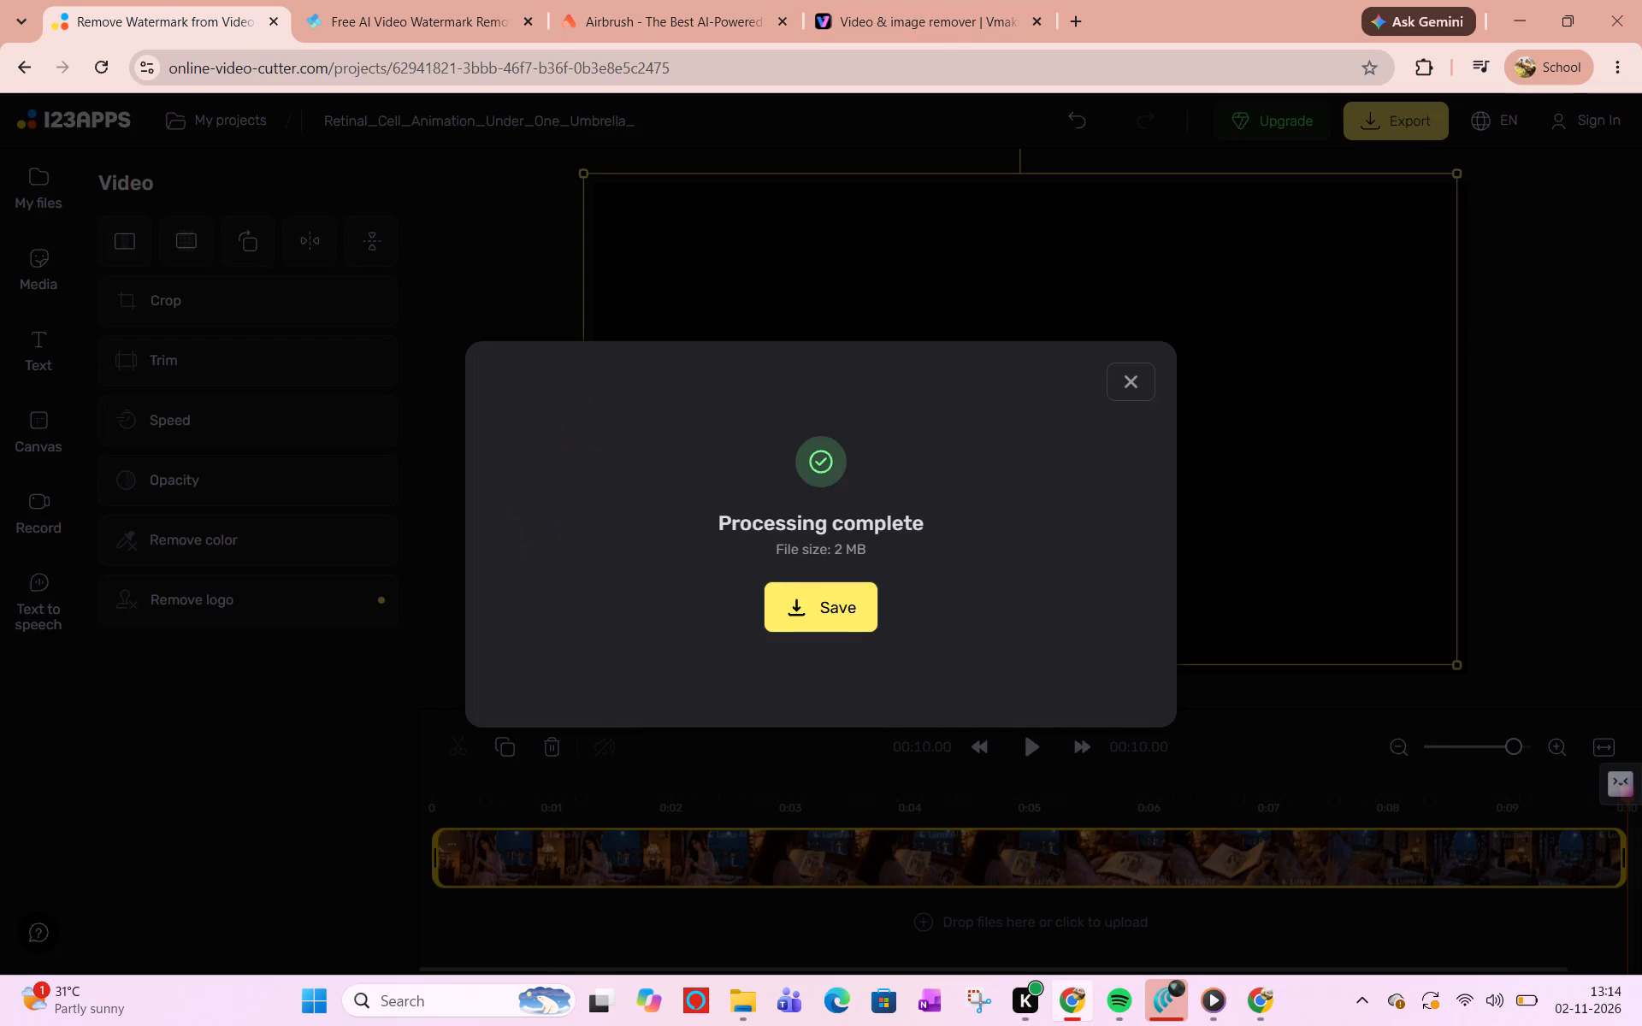
click(853, 603)
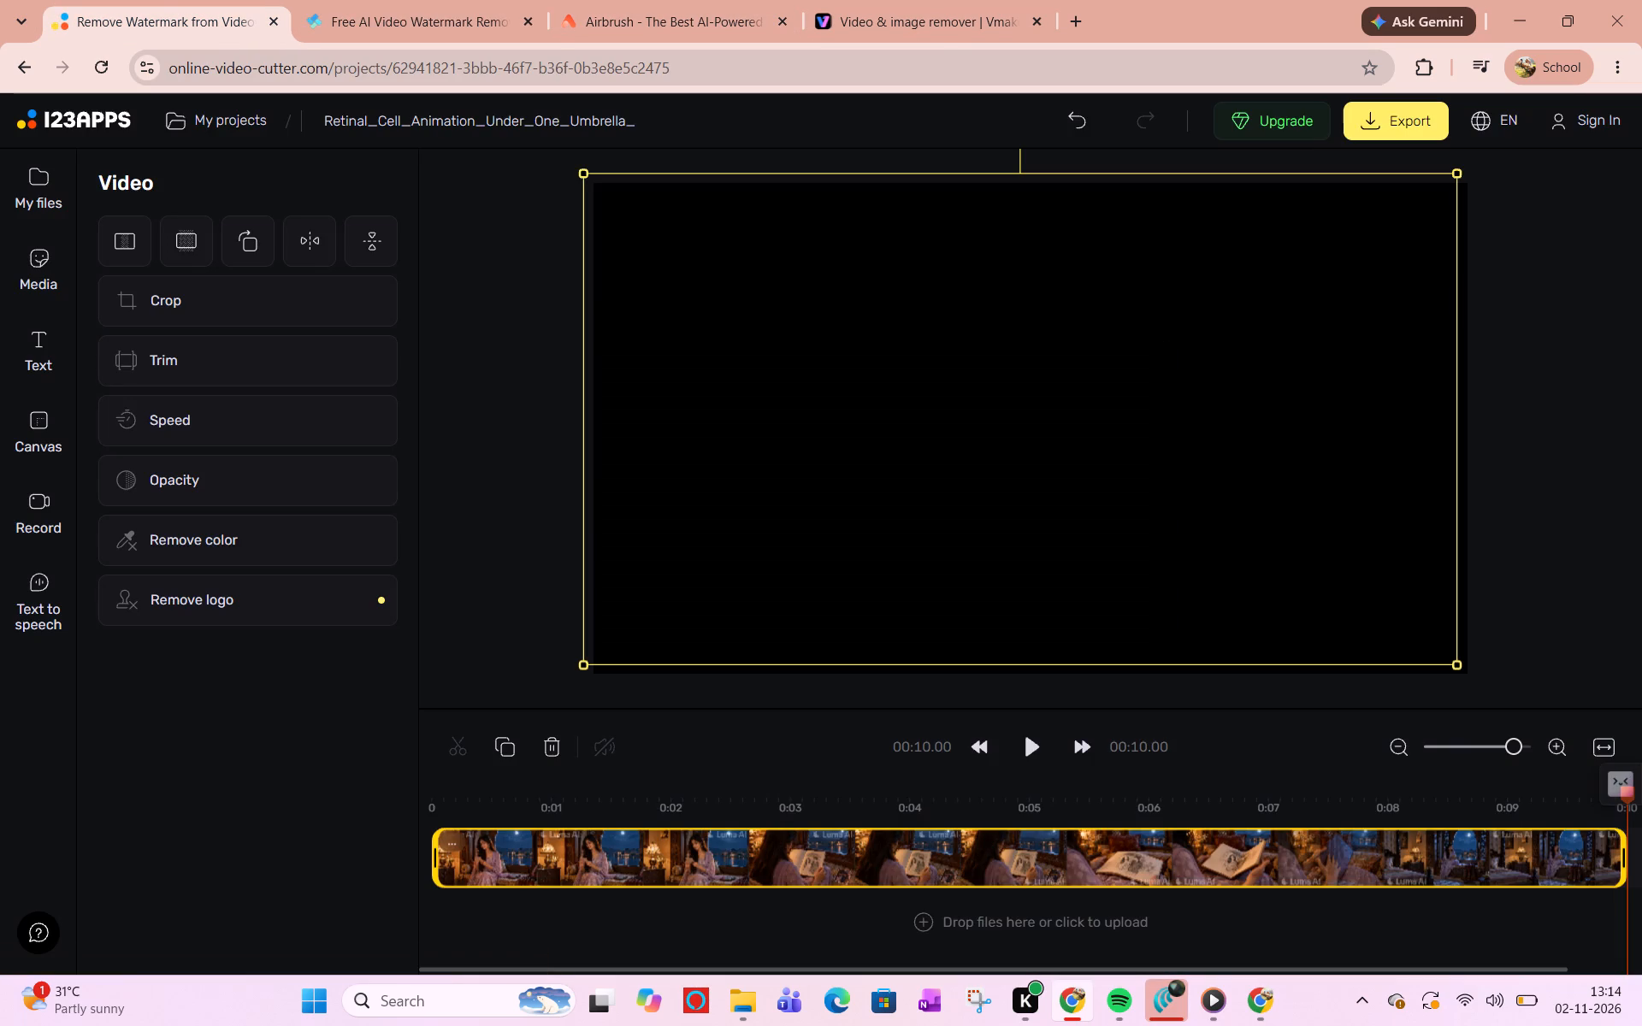
scroll(949, 465, up, 1)
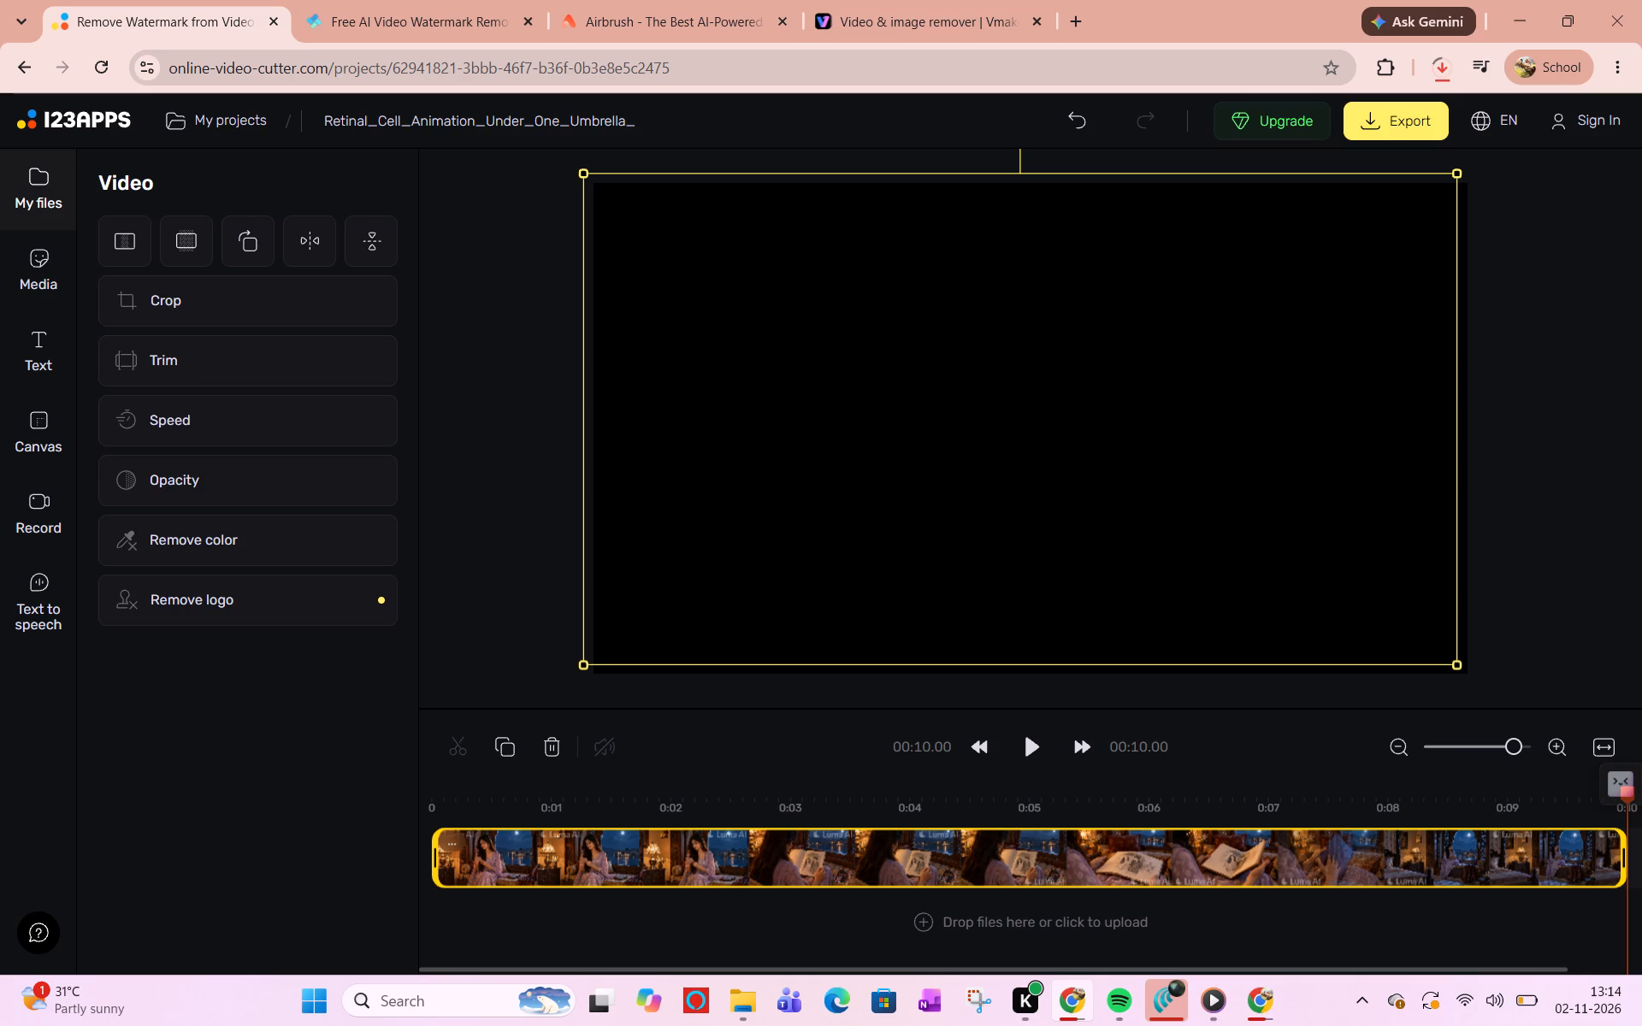
click(18, 193)
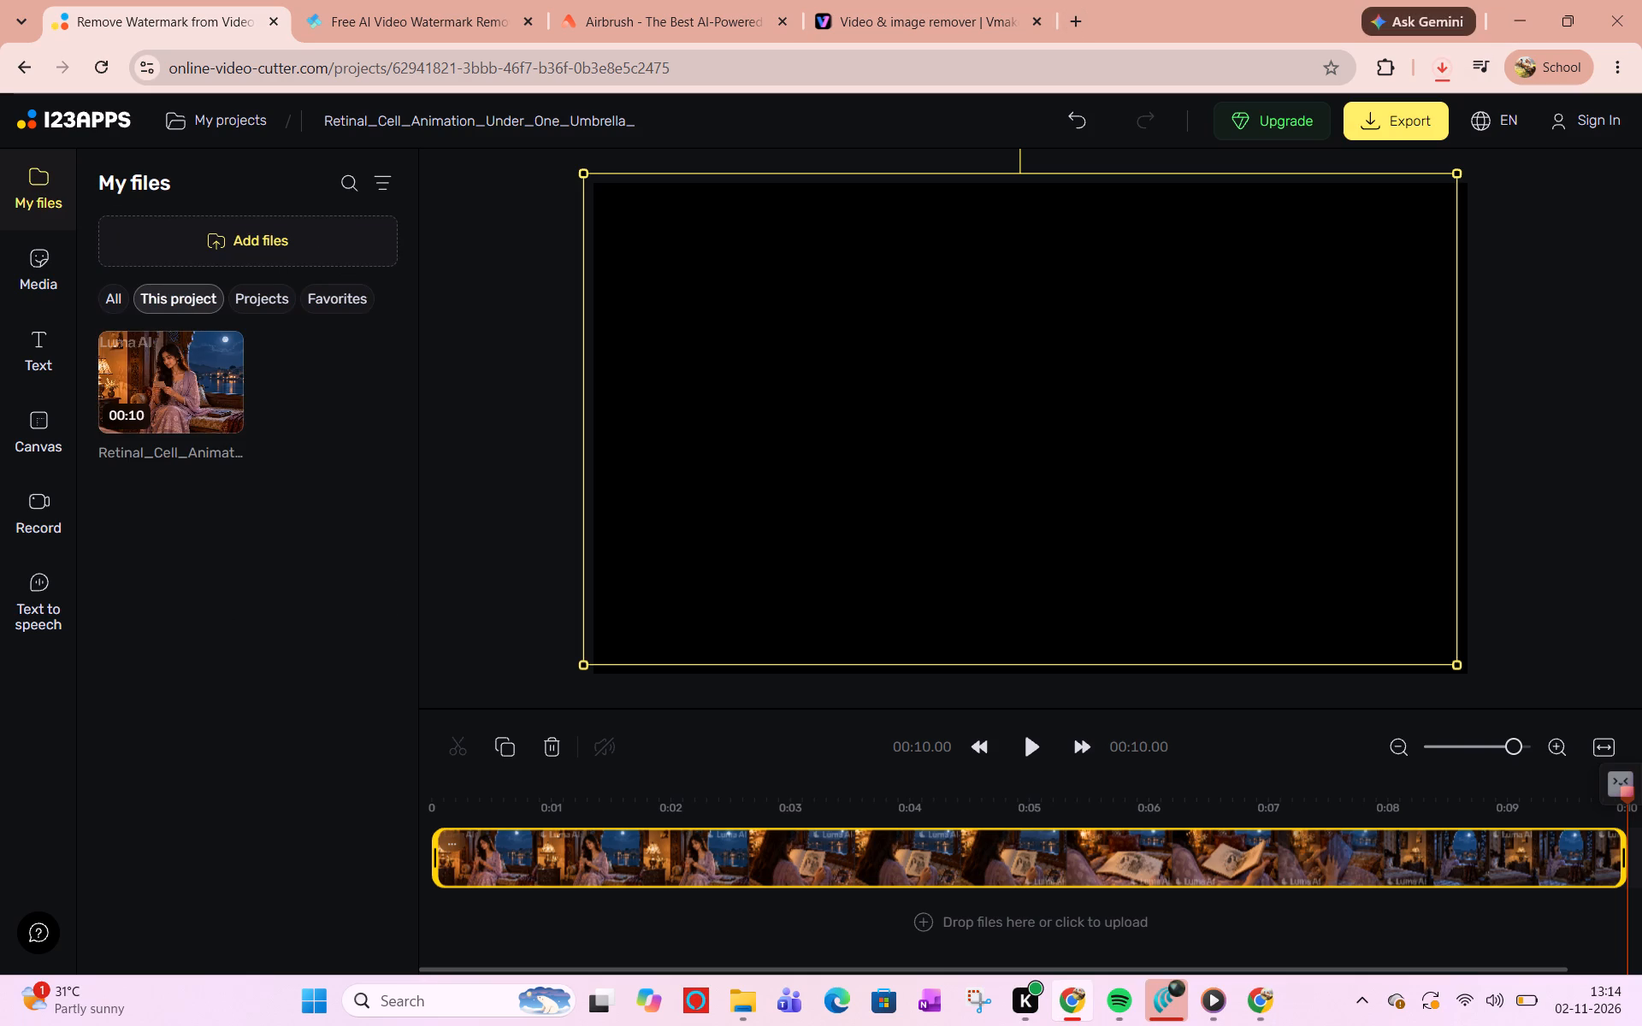
click(1441, 73)
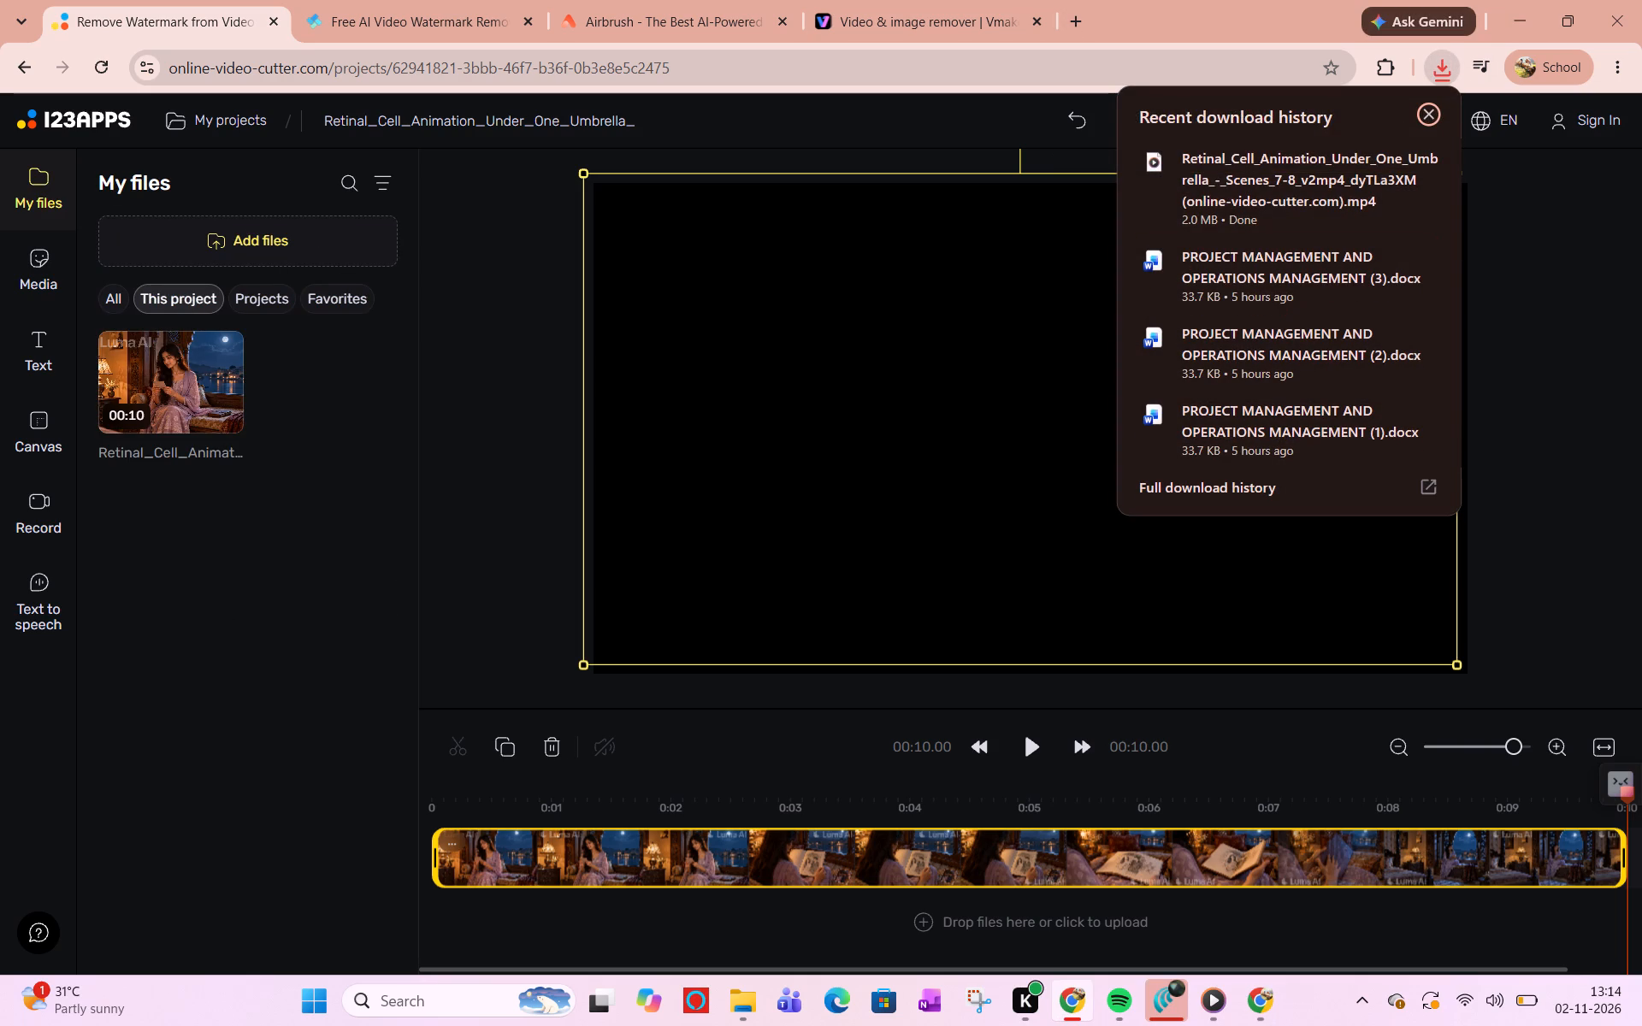
Add the Retinal_Cell_Animation_Under_One_Umbrella Scenes 3-5 video from Downloads to the project.
click(179, 259)
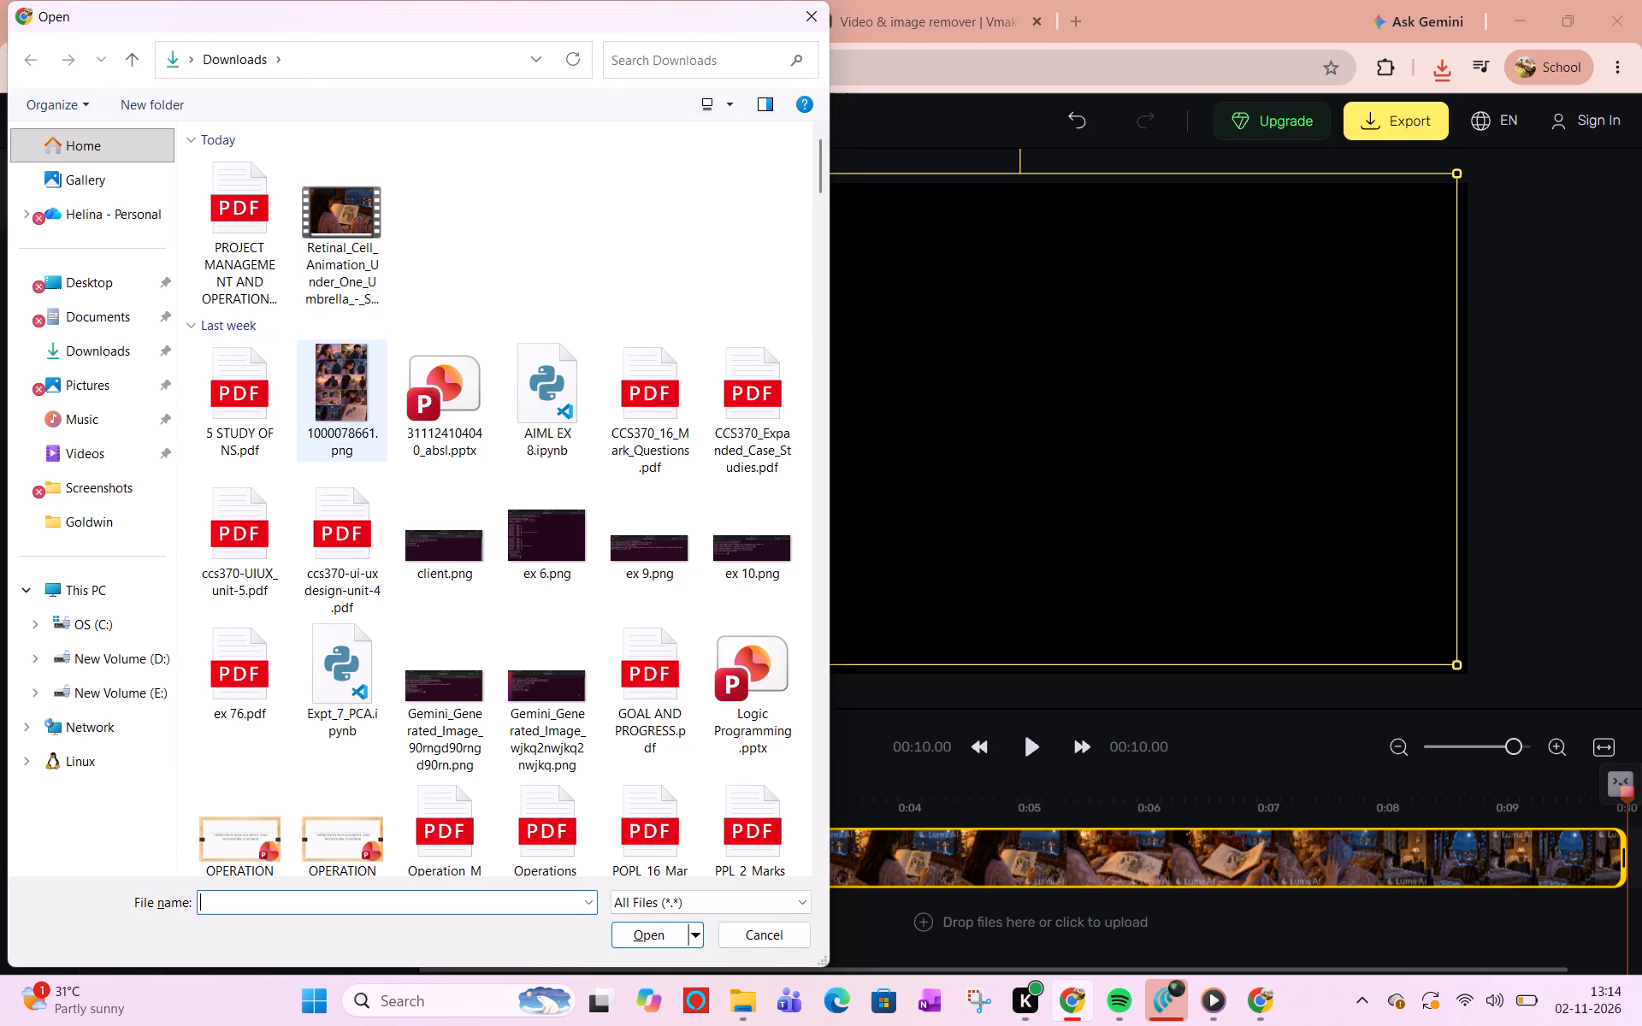
scroll(542, 641, down, 1)
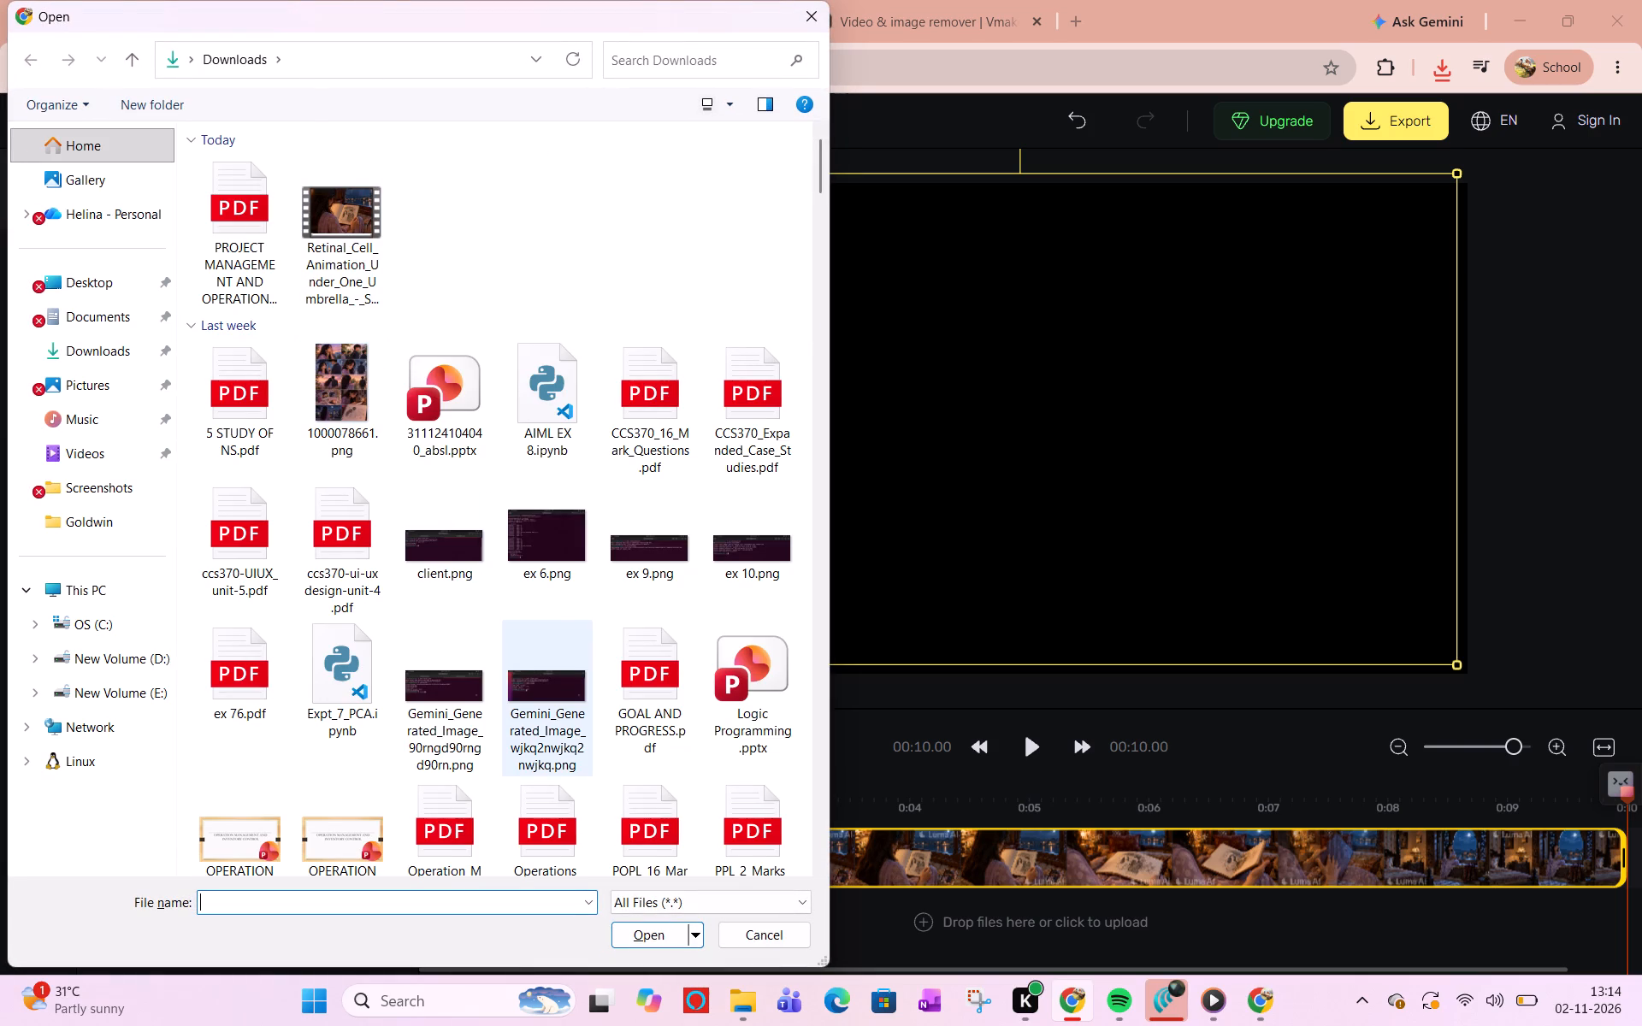
scroll(542, 641, down, 1)
click(71, 360)
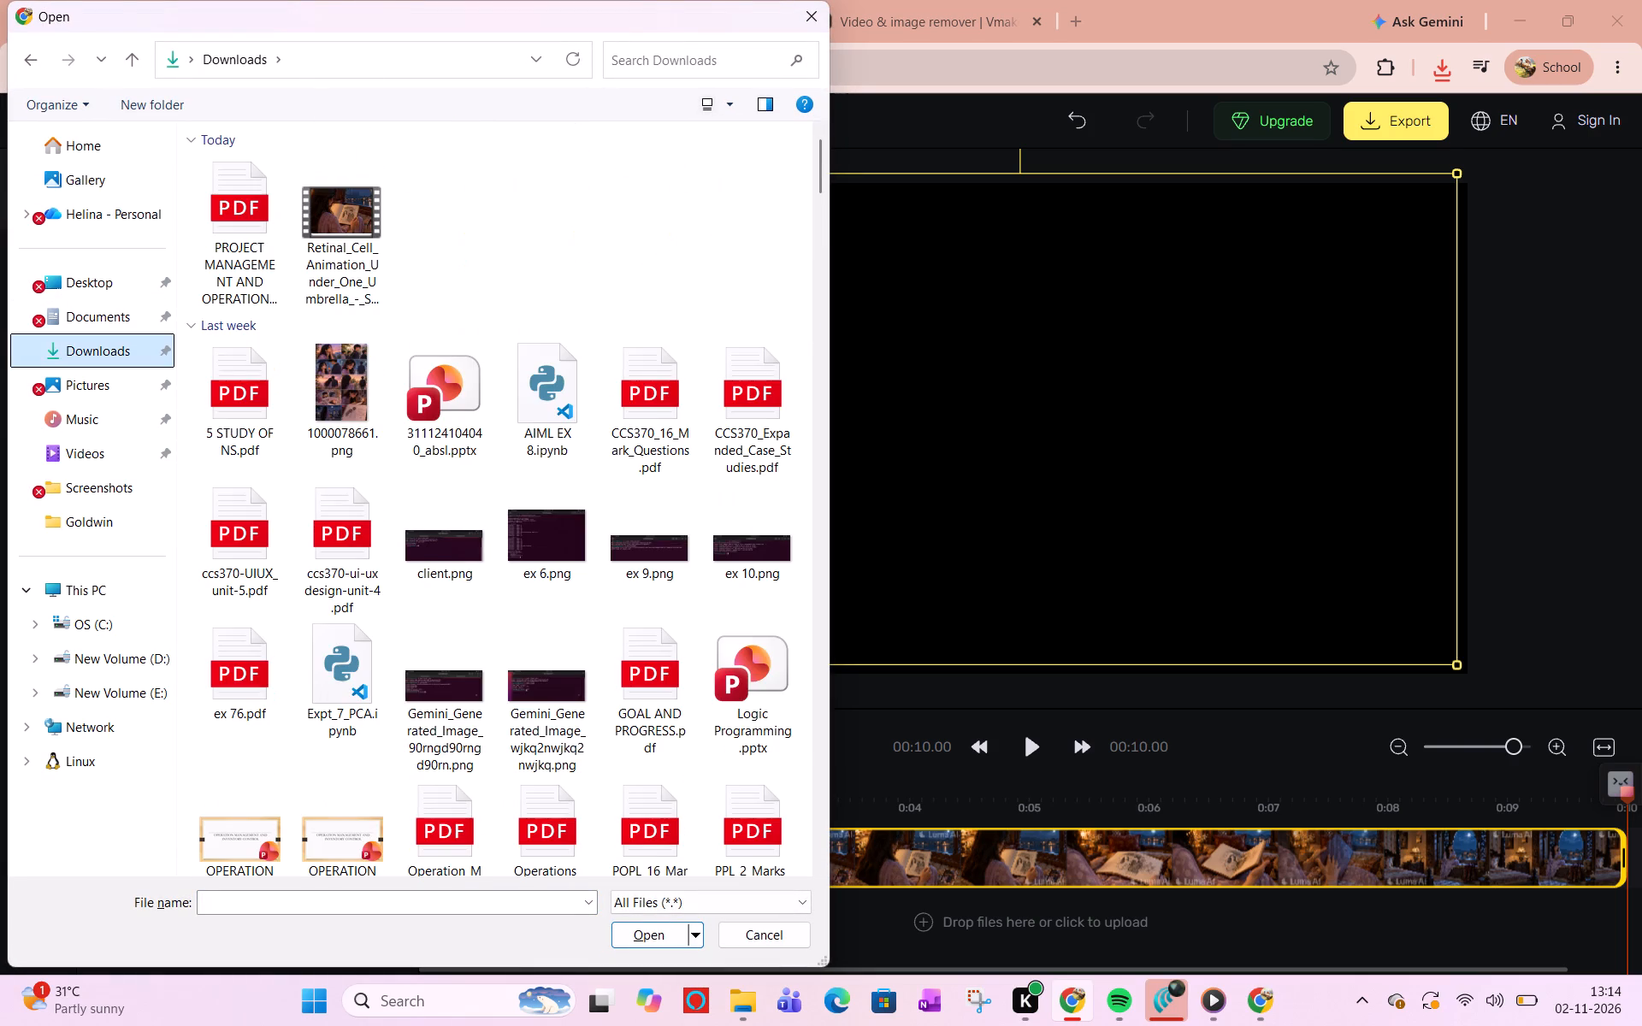
scroll(395, 525, down, 1)
scroll(395, 525, up, 1)
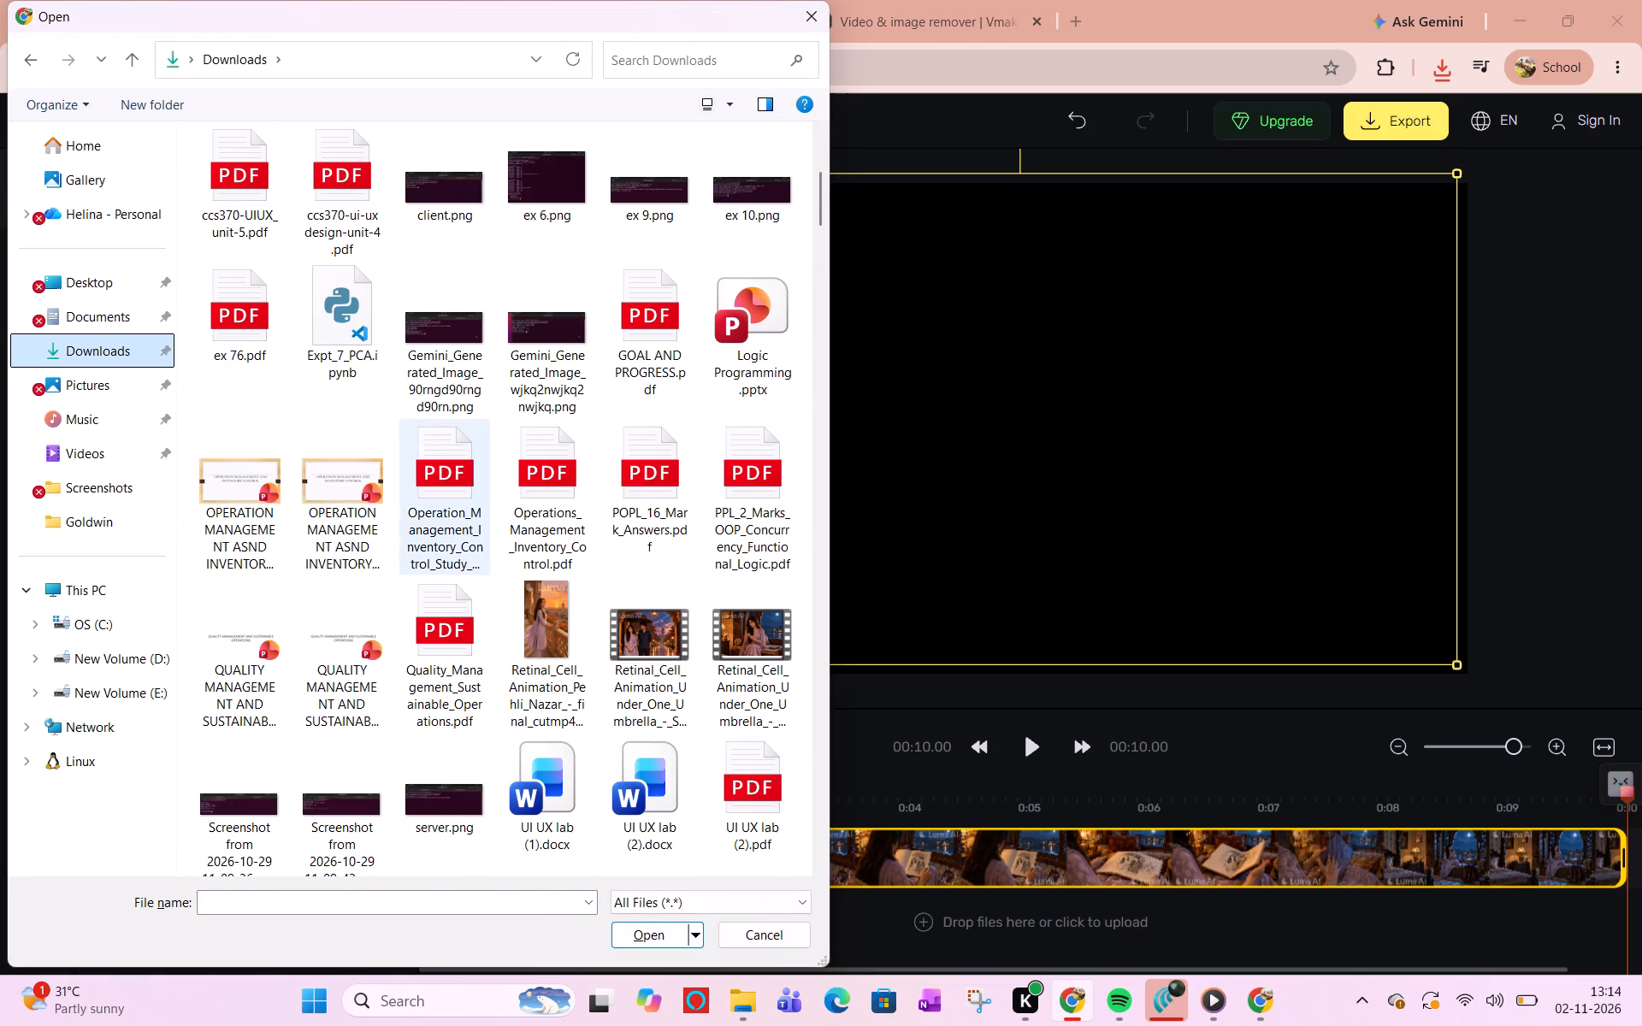
click(656, 667)
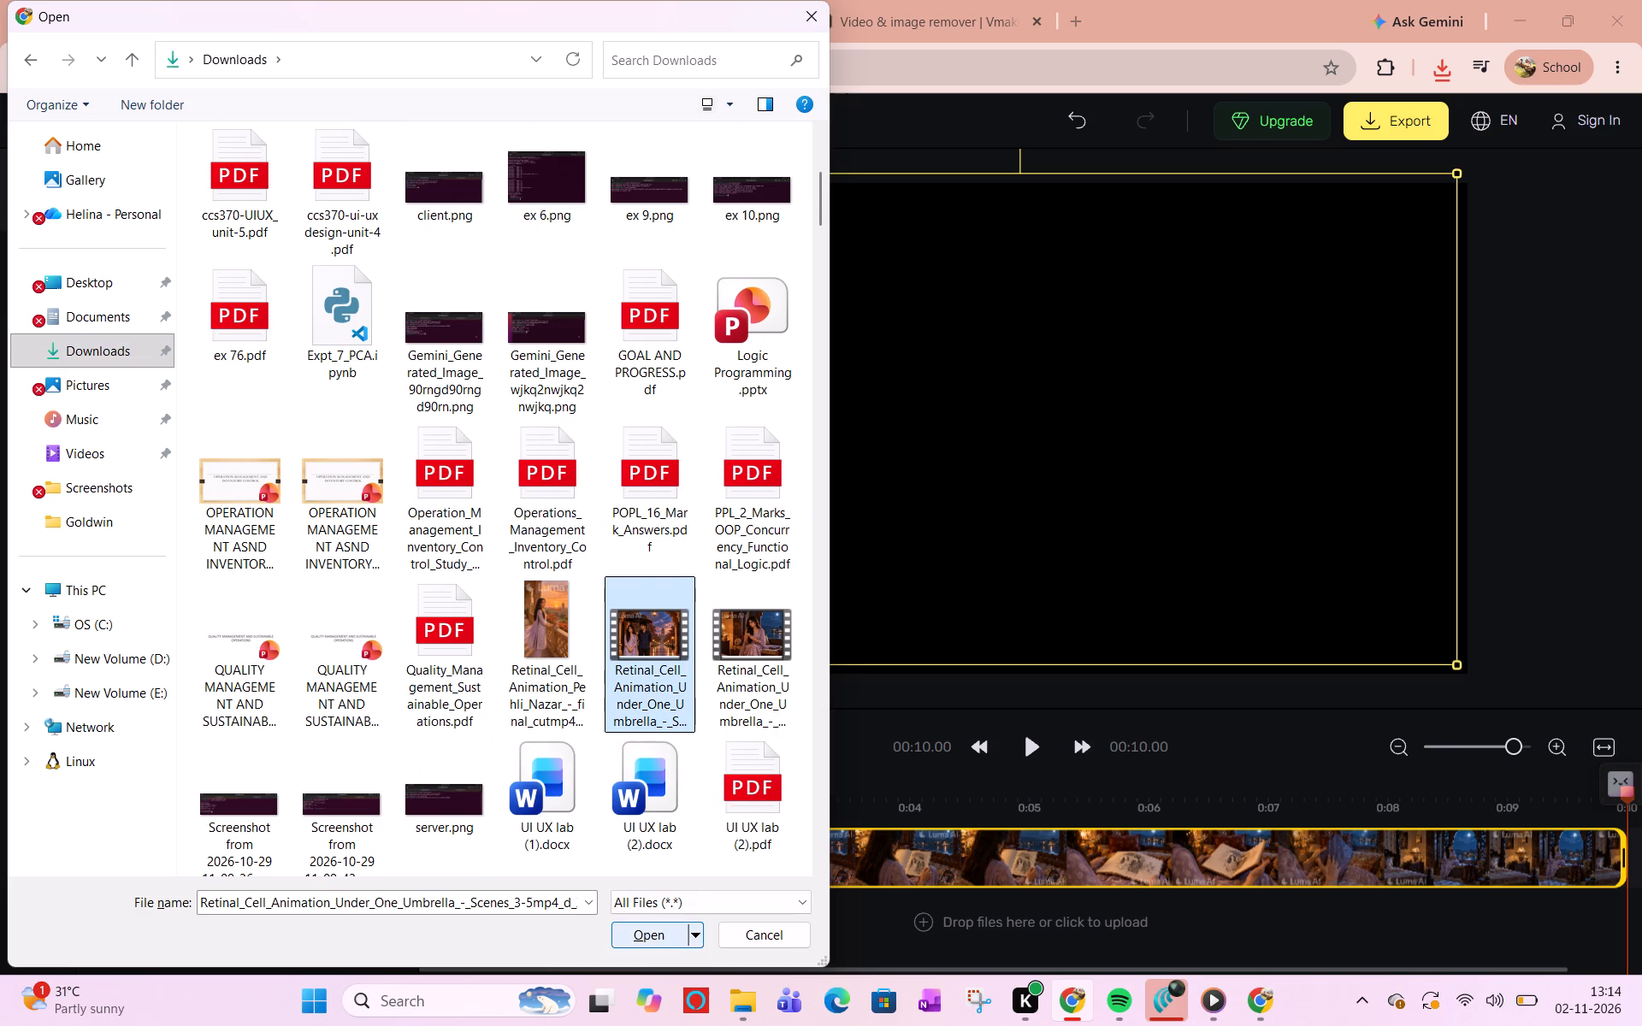
click(651, 934)
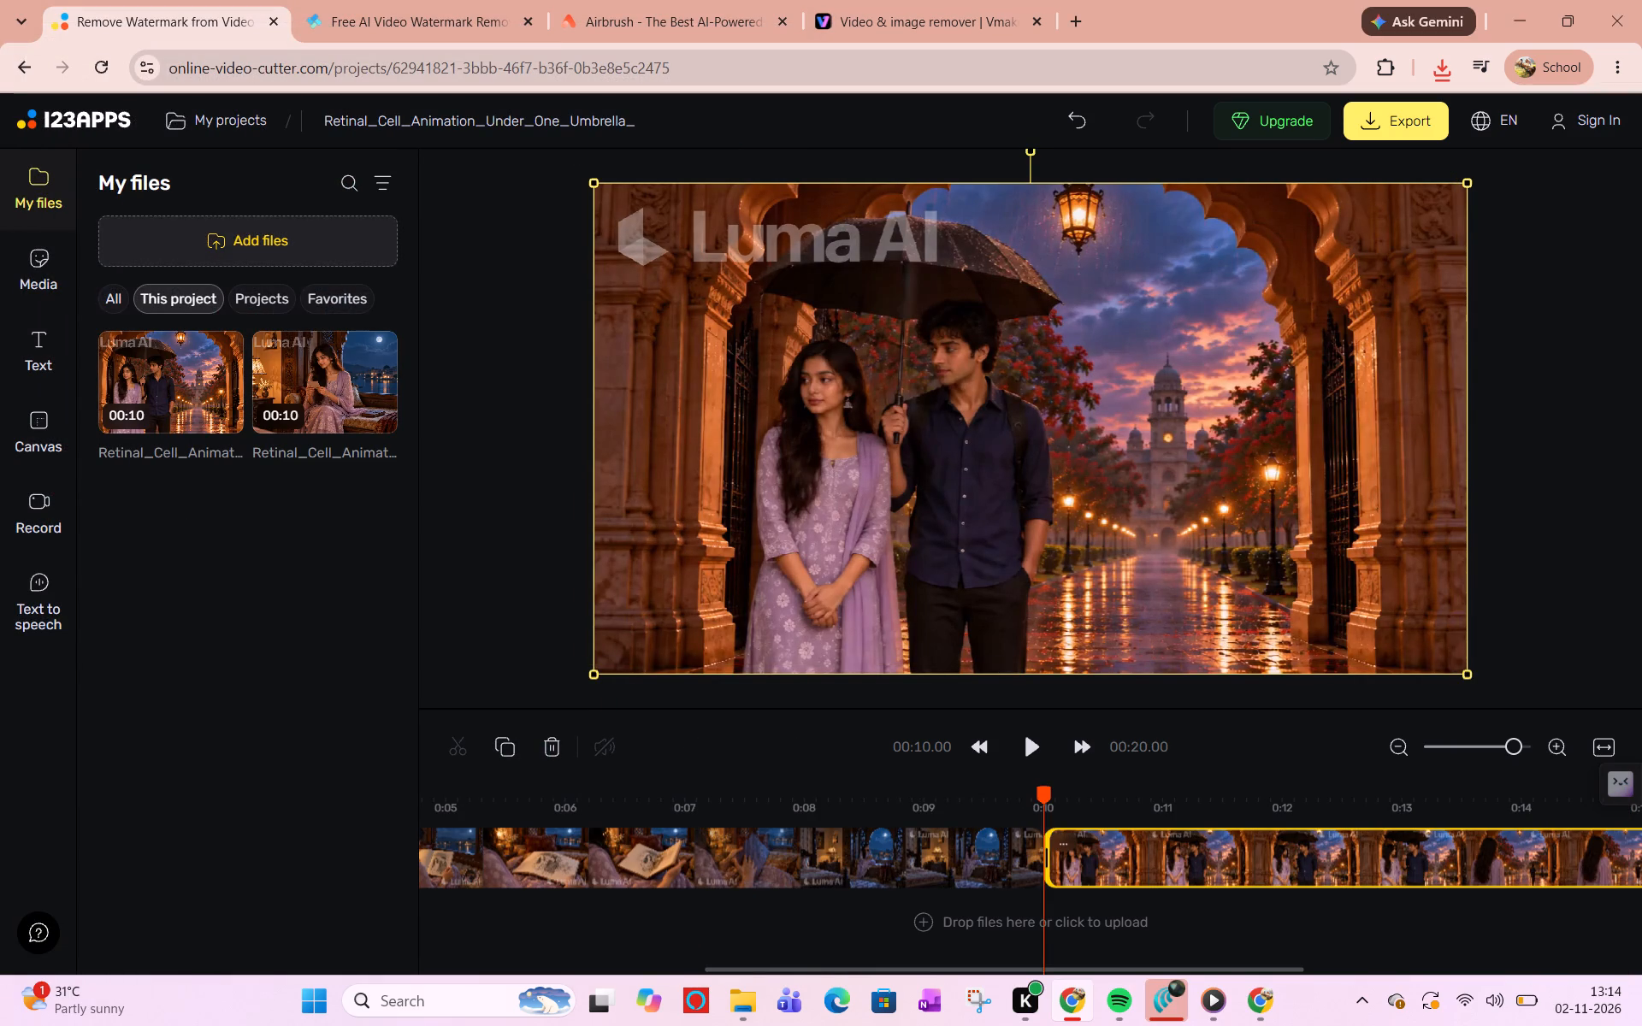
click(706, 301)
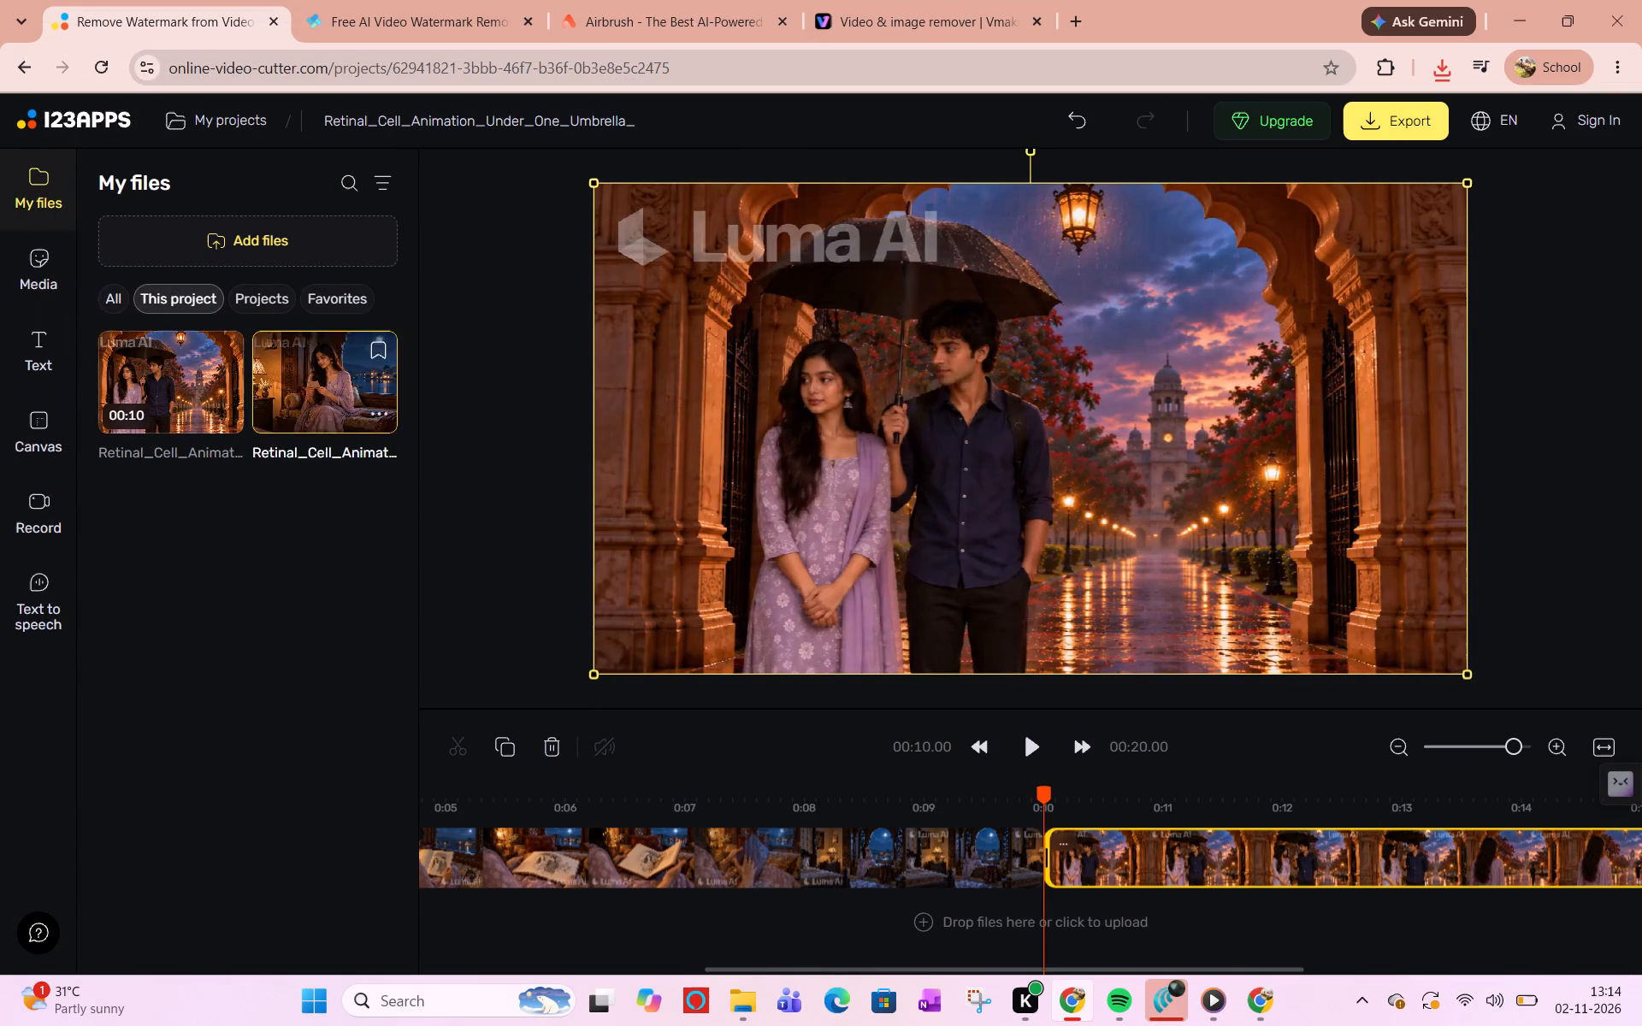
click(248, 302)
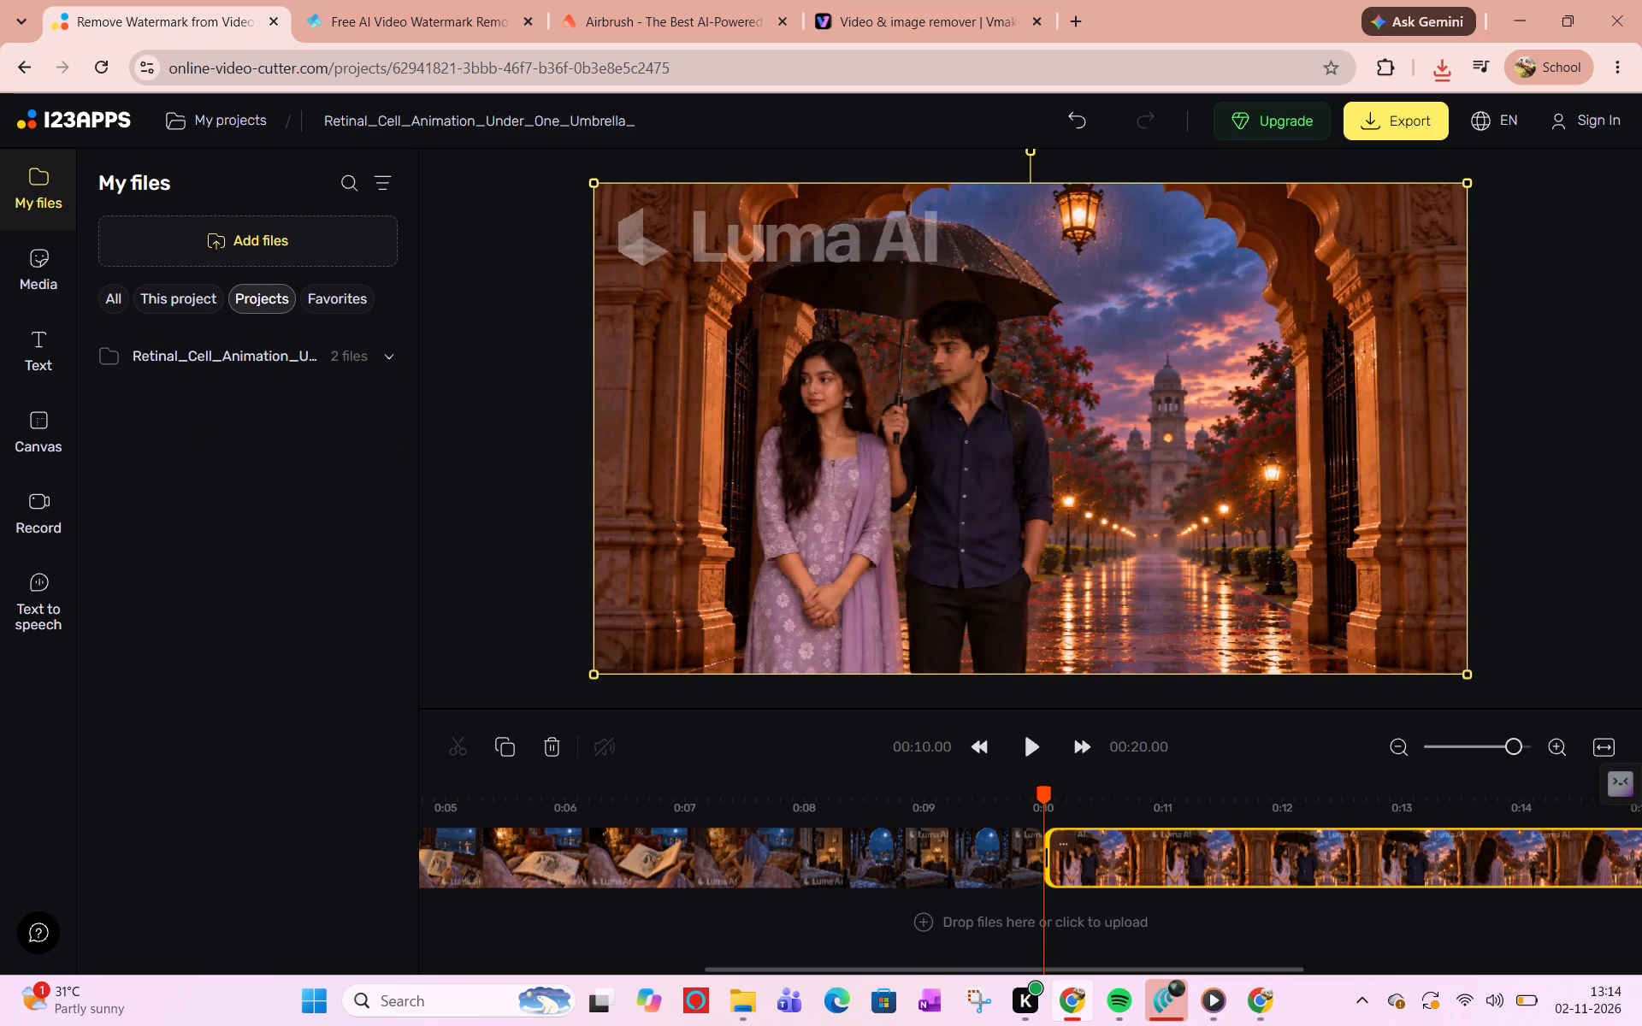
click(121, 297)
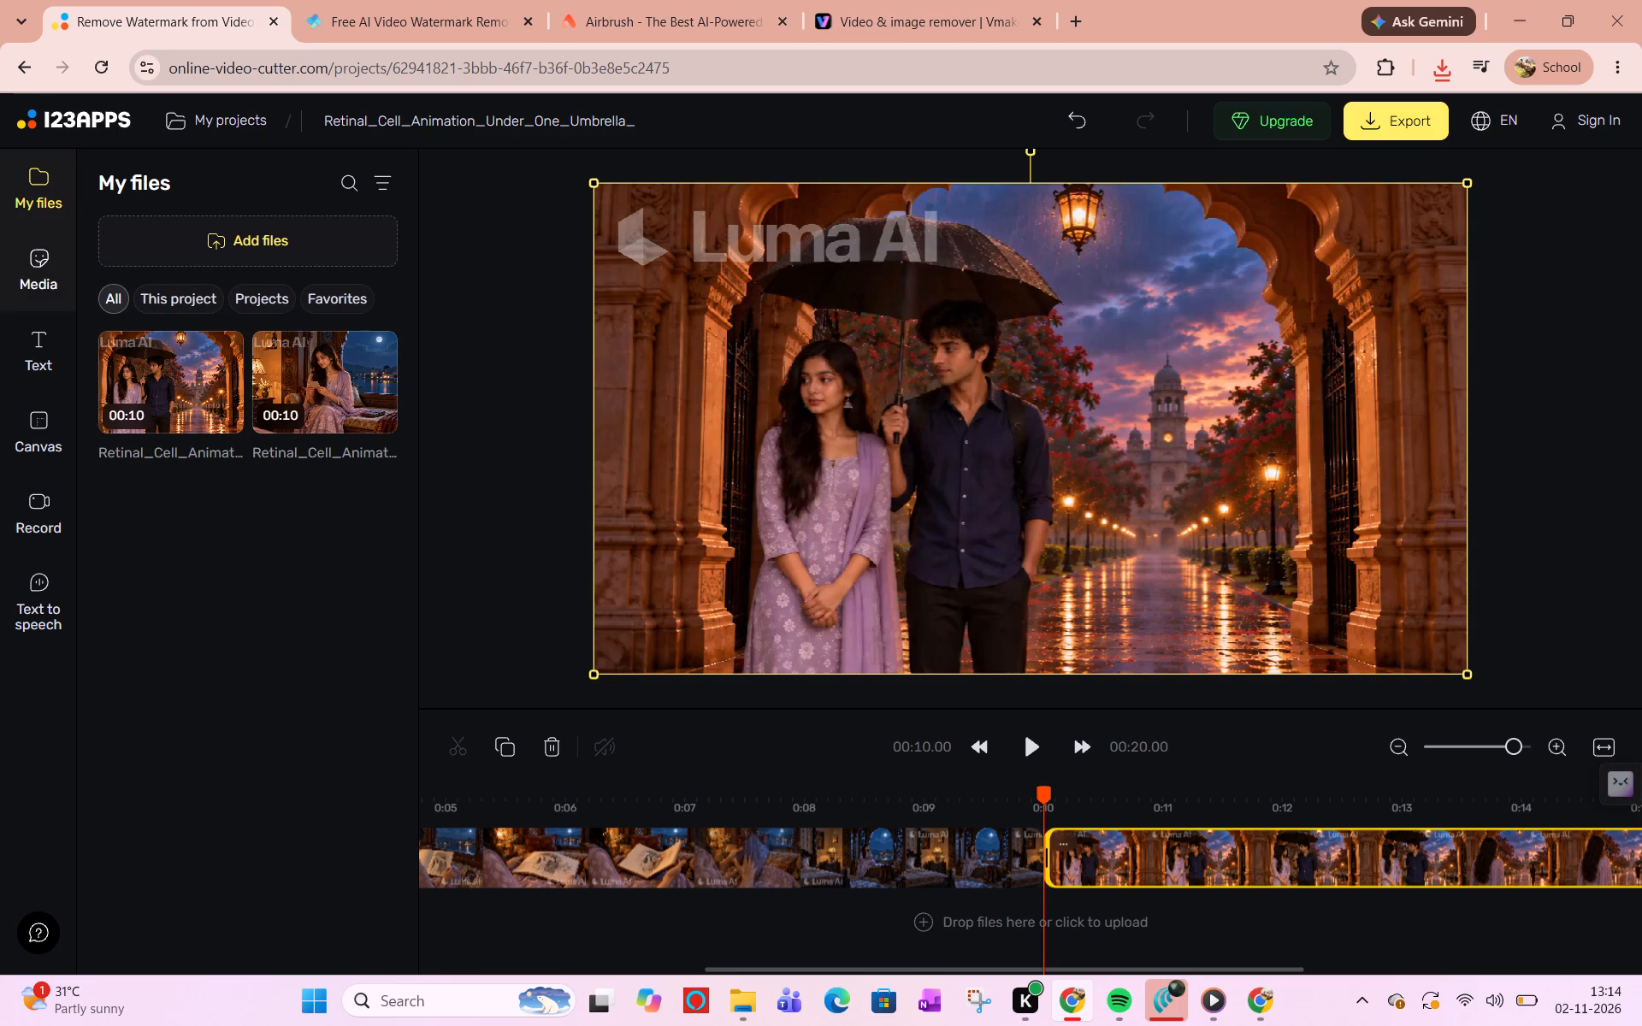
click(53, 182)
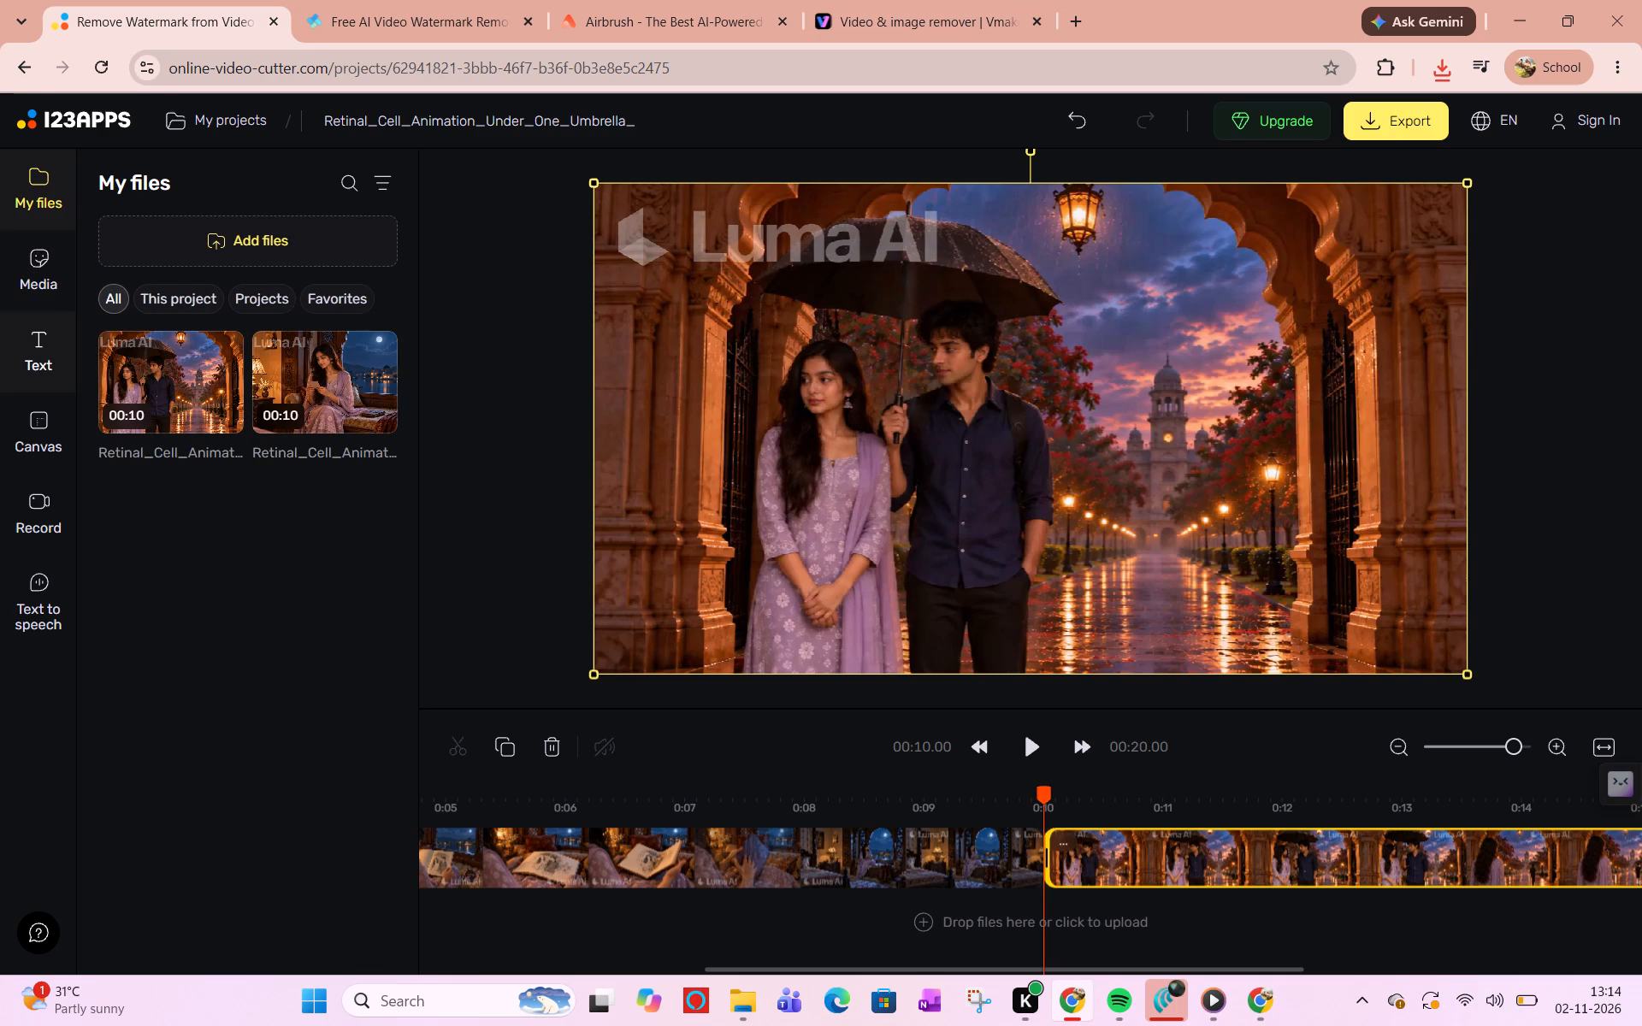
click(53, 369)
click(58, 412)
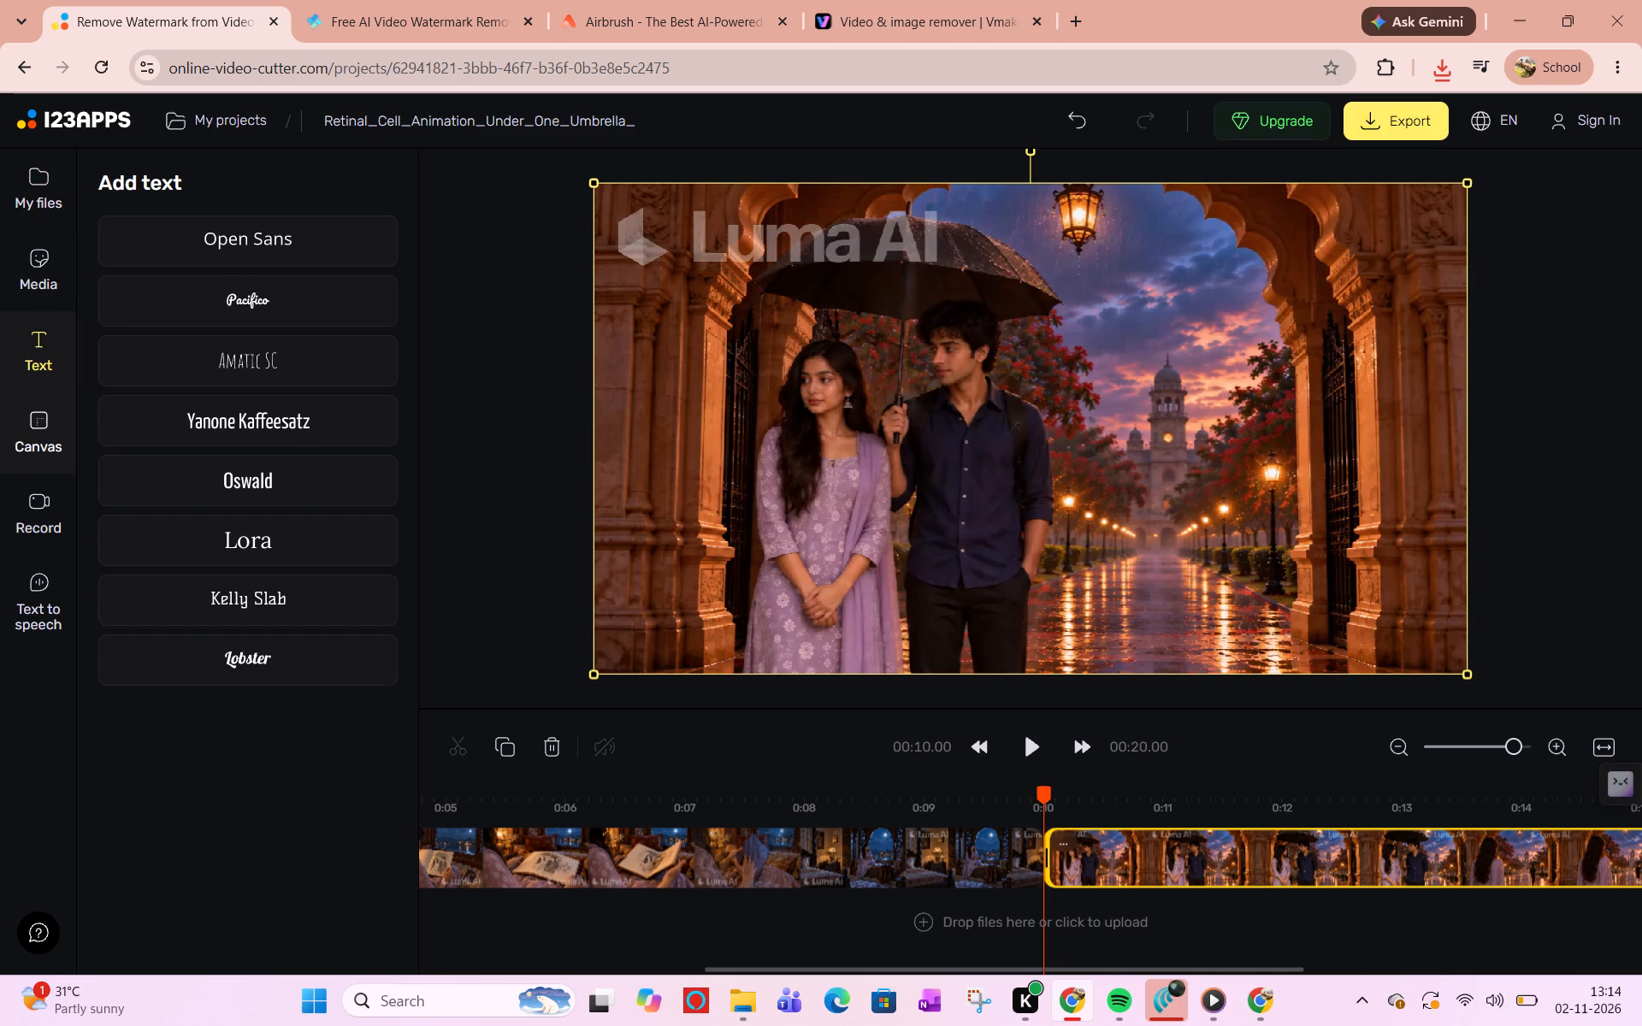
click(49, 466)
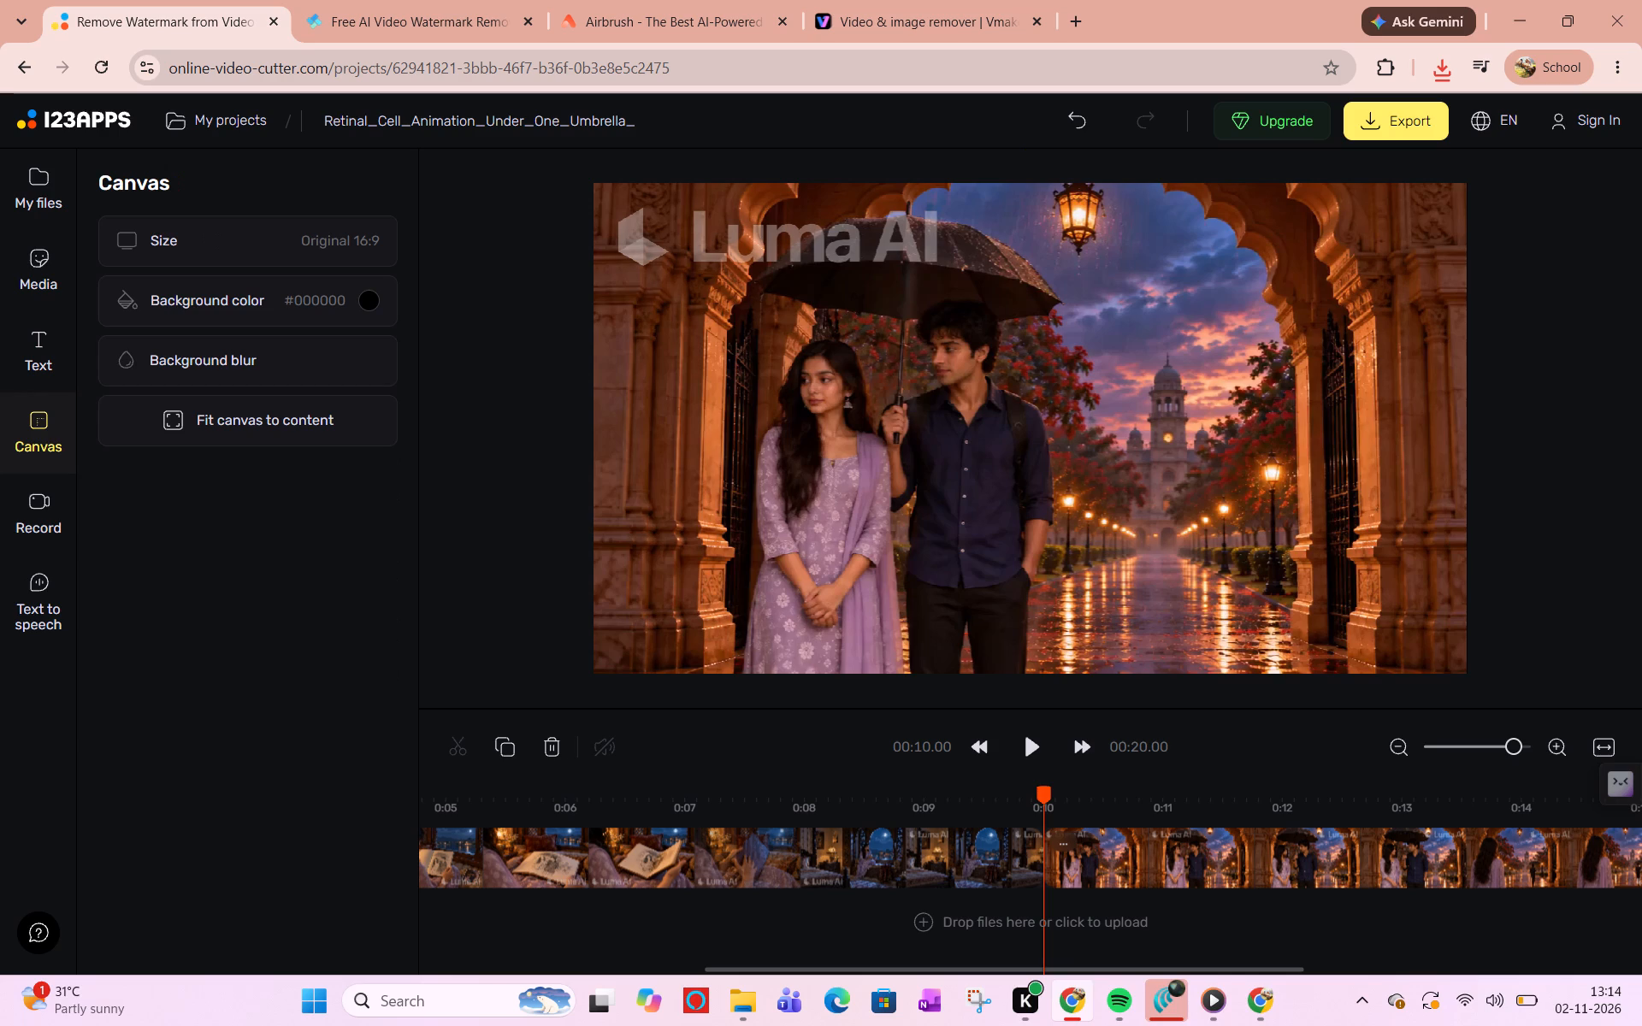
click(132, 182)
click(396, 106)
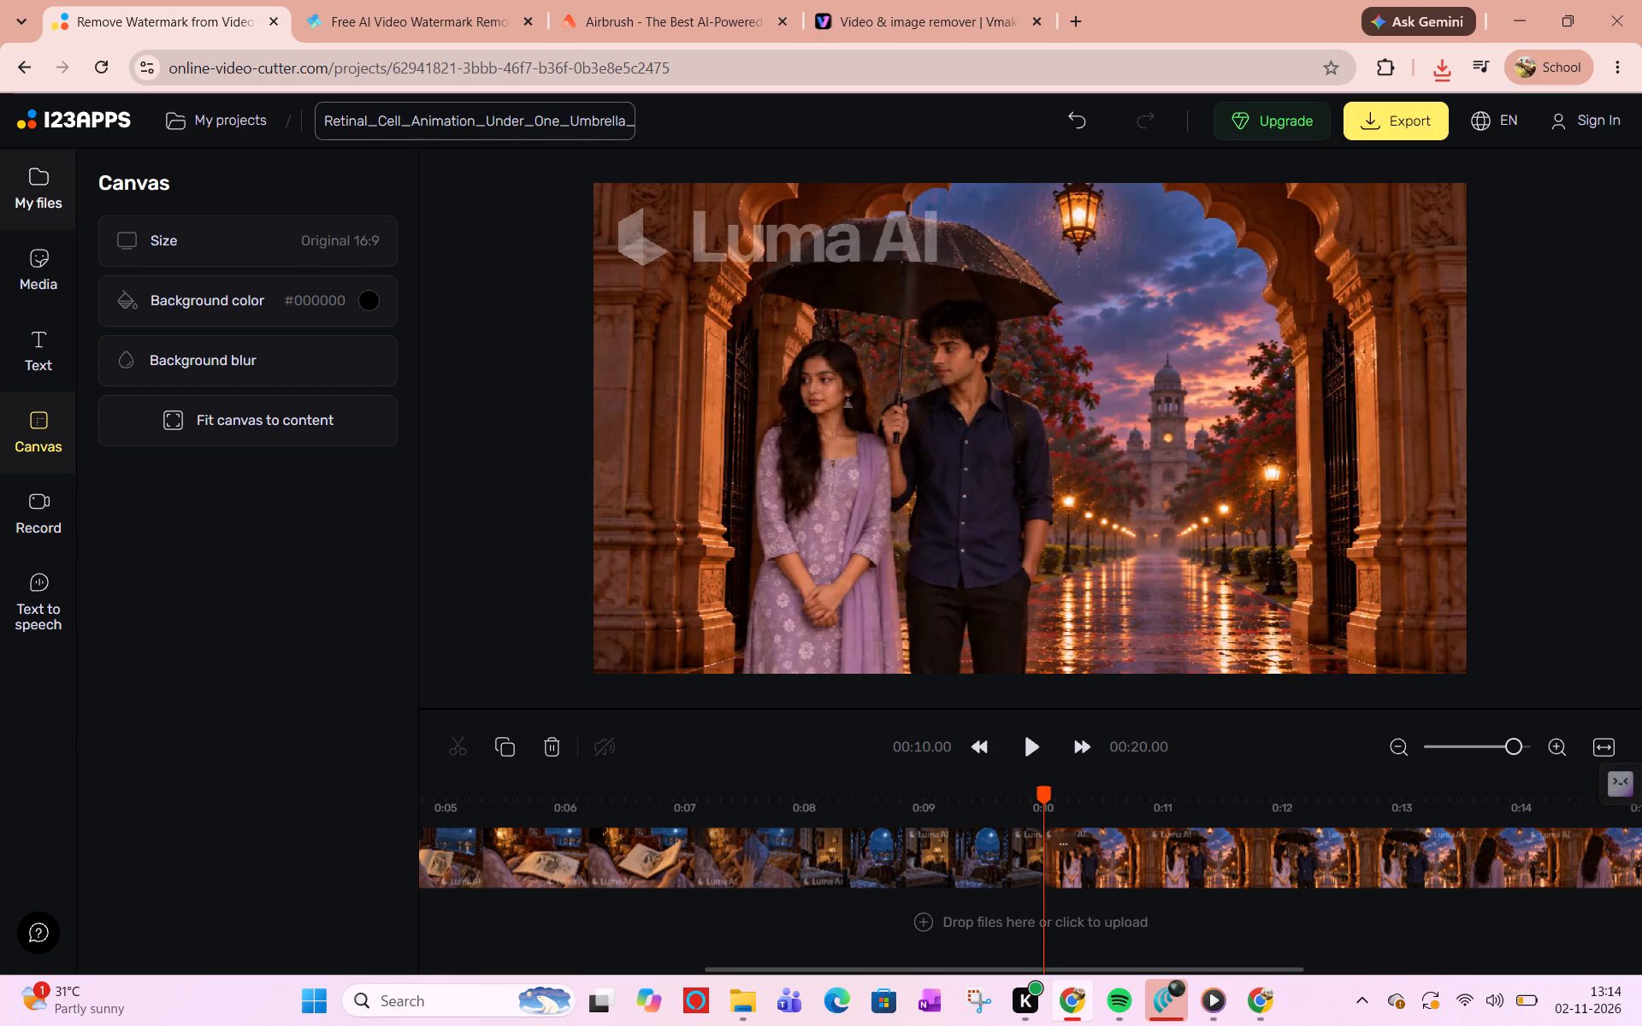
Add another copy of the Scenes 3-5 clip and of the Scenes 7-8 clip from the project files to the timeline.
click(55, 168)
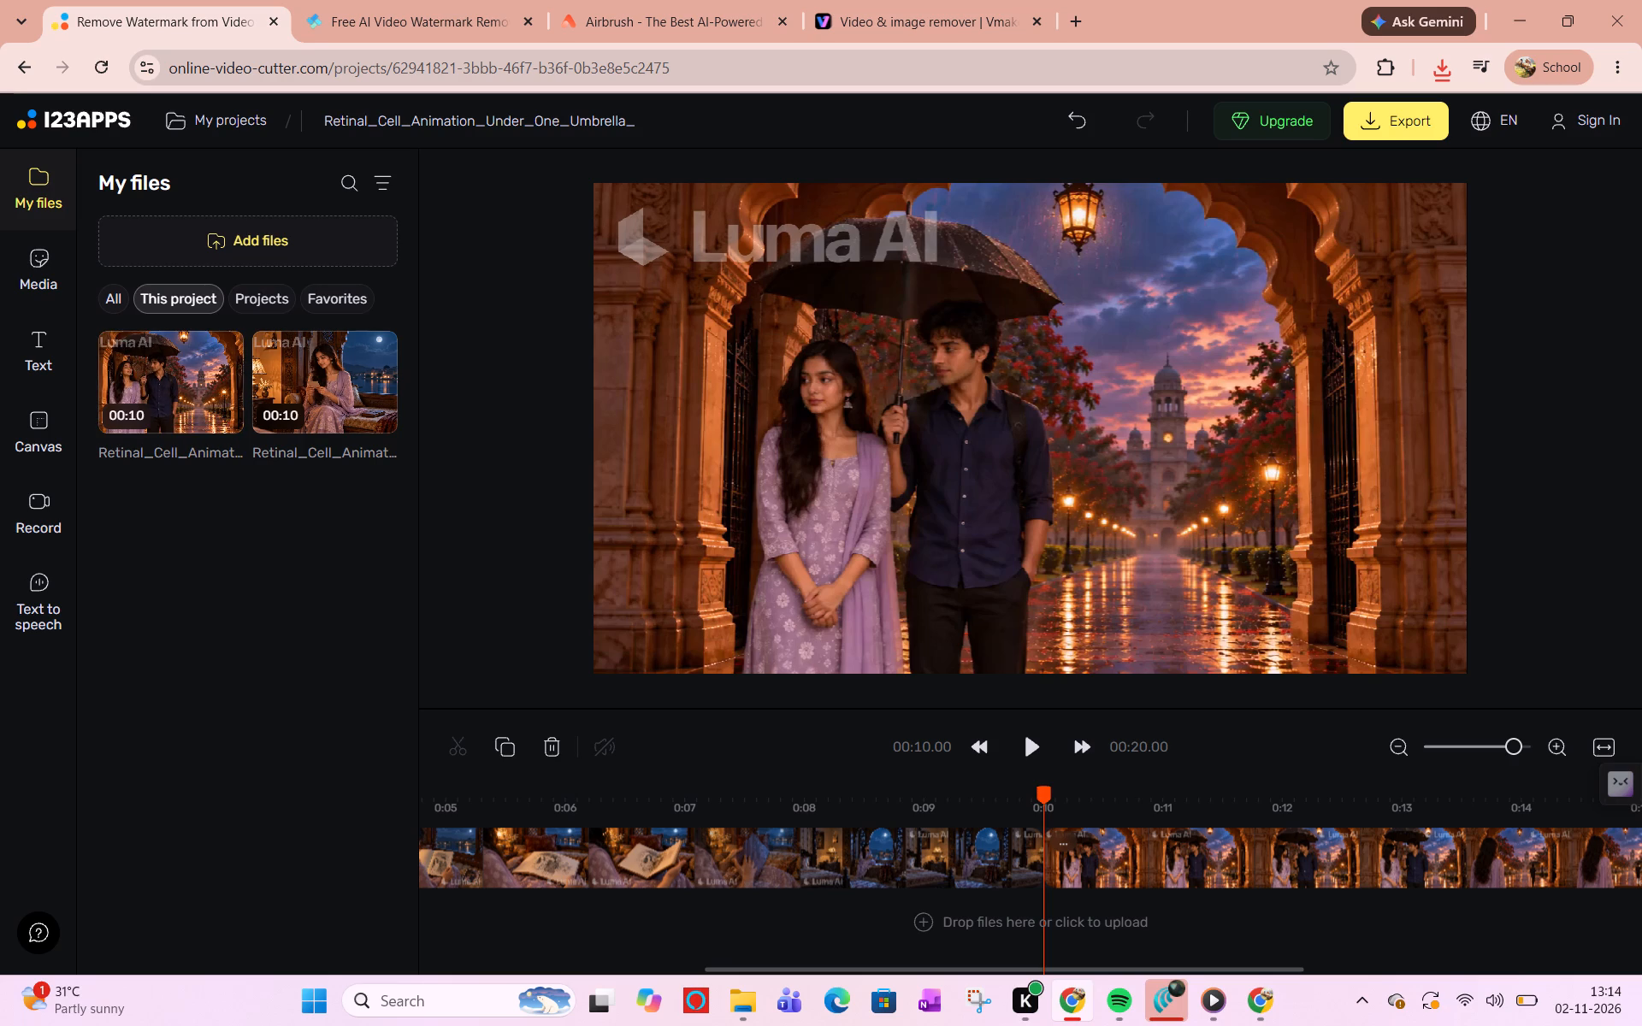
click(179, 368)
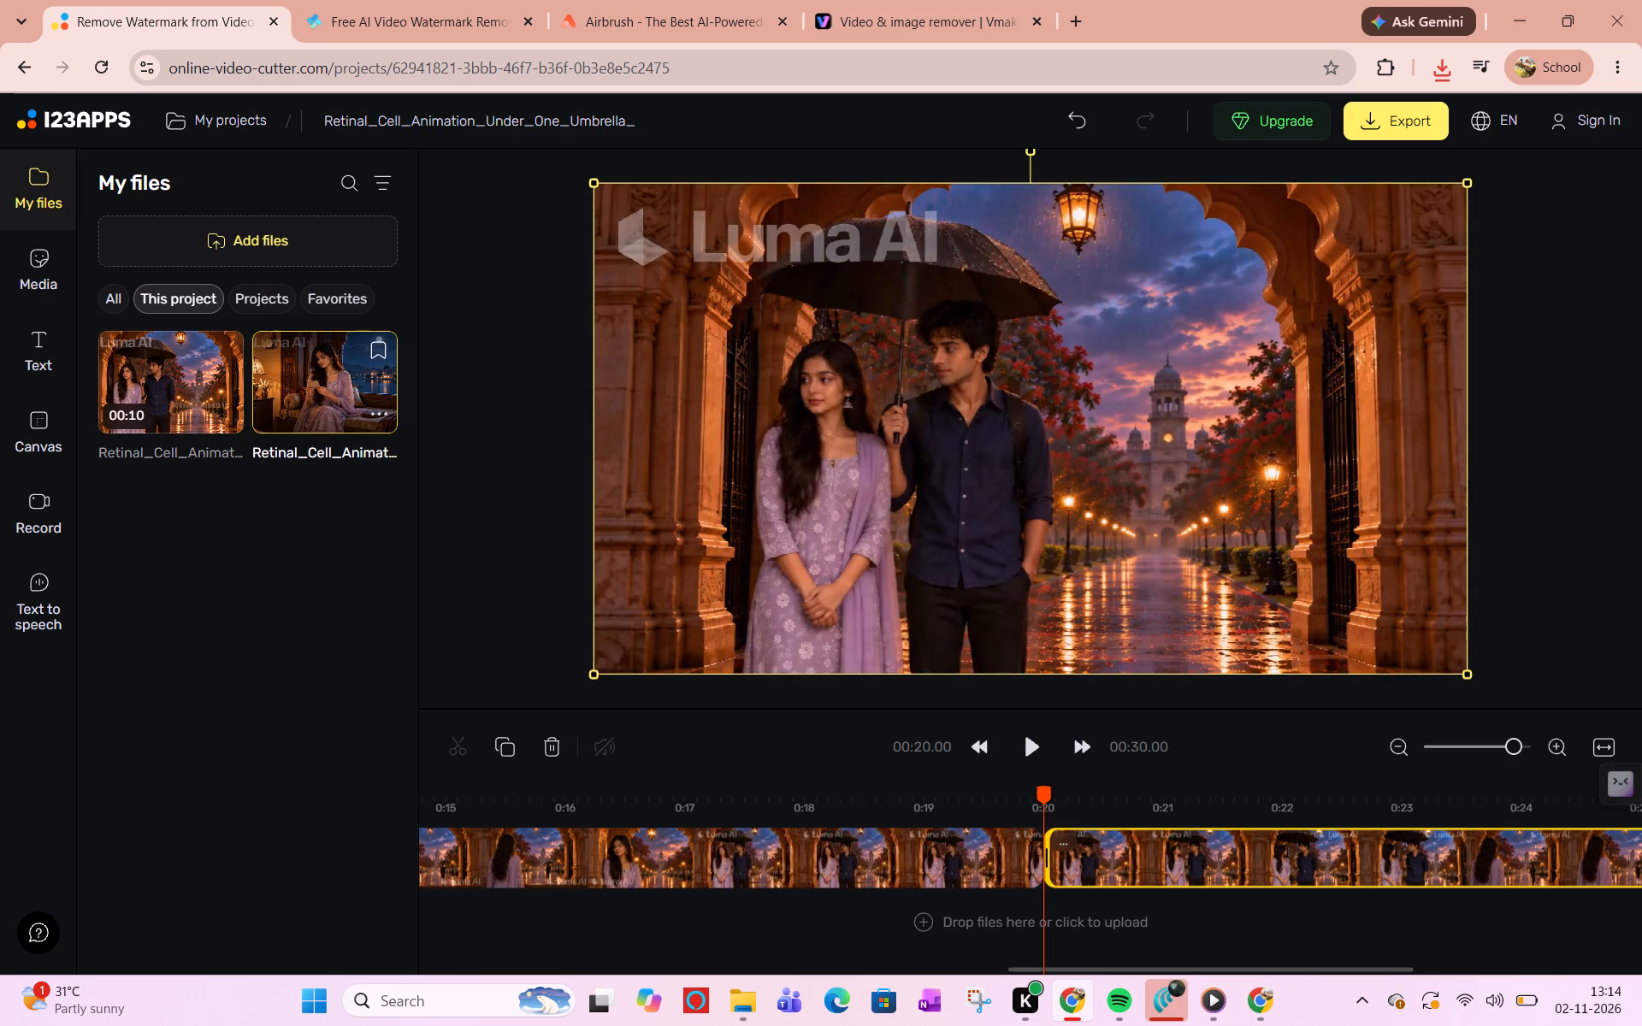
click(292, 361)
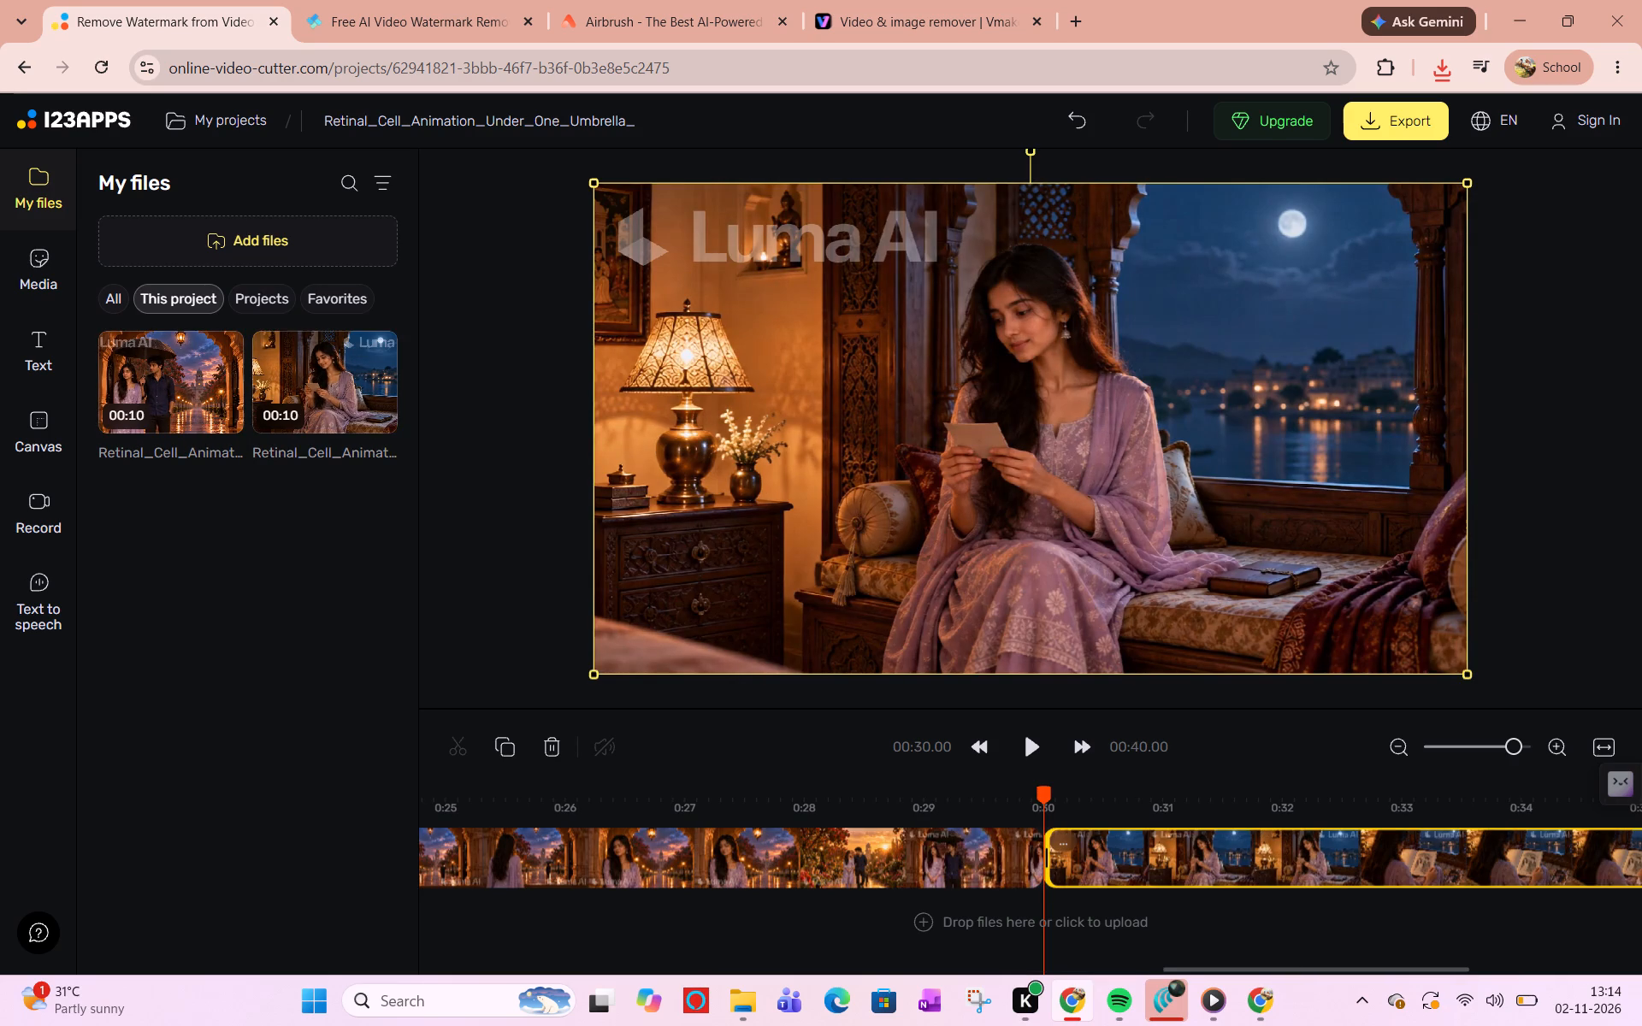
Look through the whole timeline and preview its clips to examine their order and which still carry the Luma AI watermark.
click(625, 858)
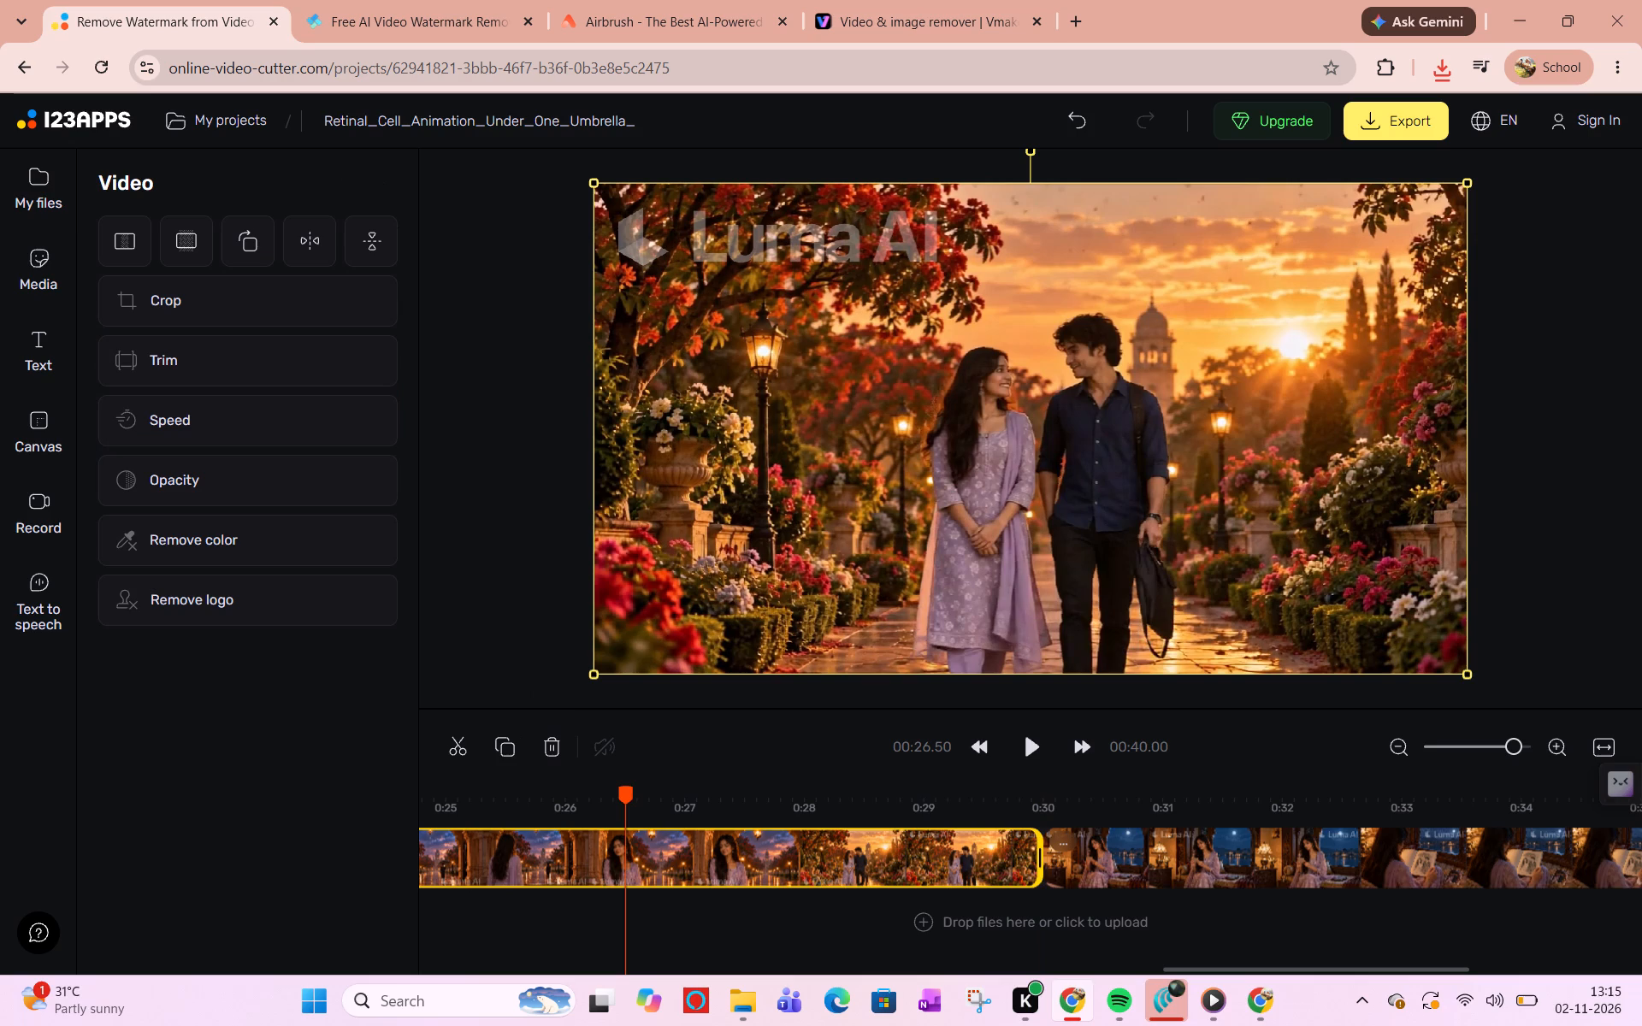
click(1104, 865)
scroll(1104, 865, right, 1)
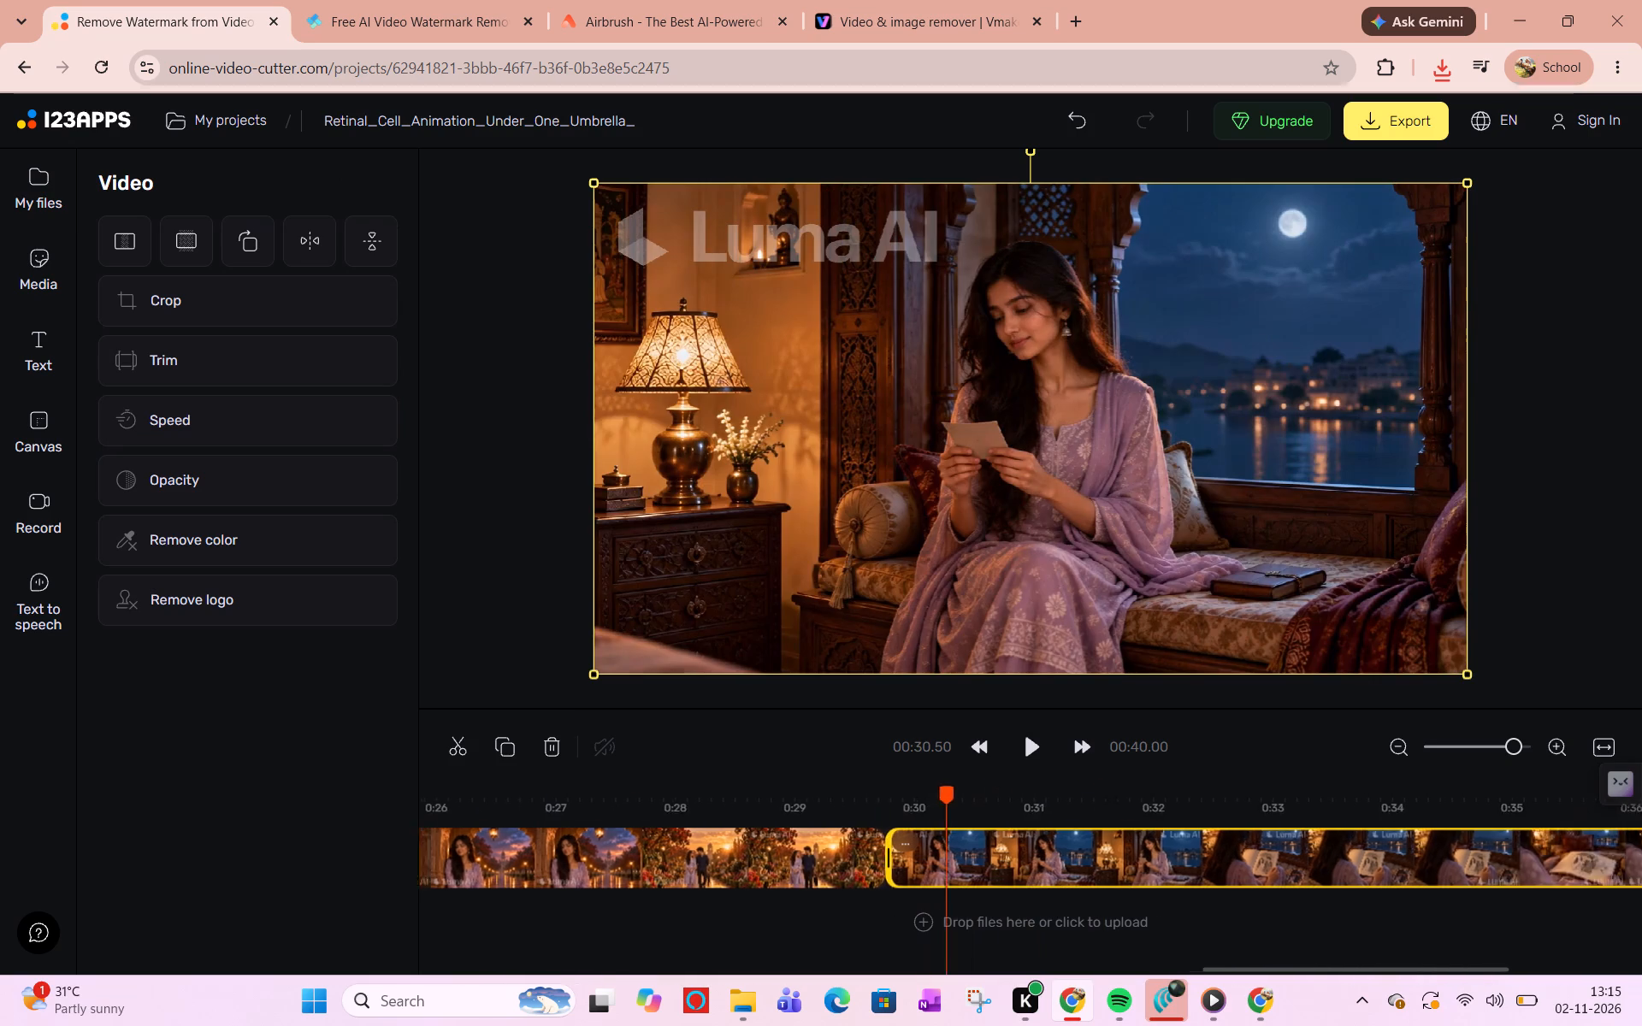
scroll(1104, 865, right, 17)
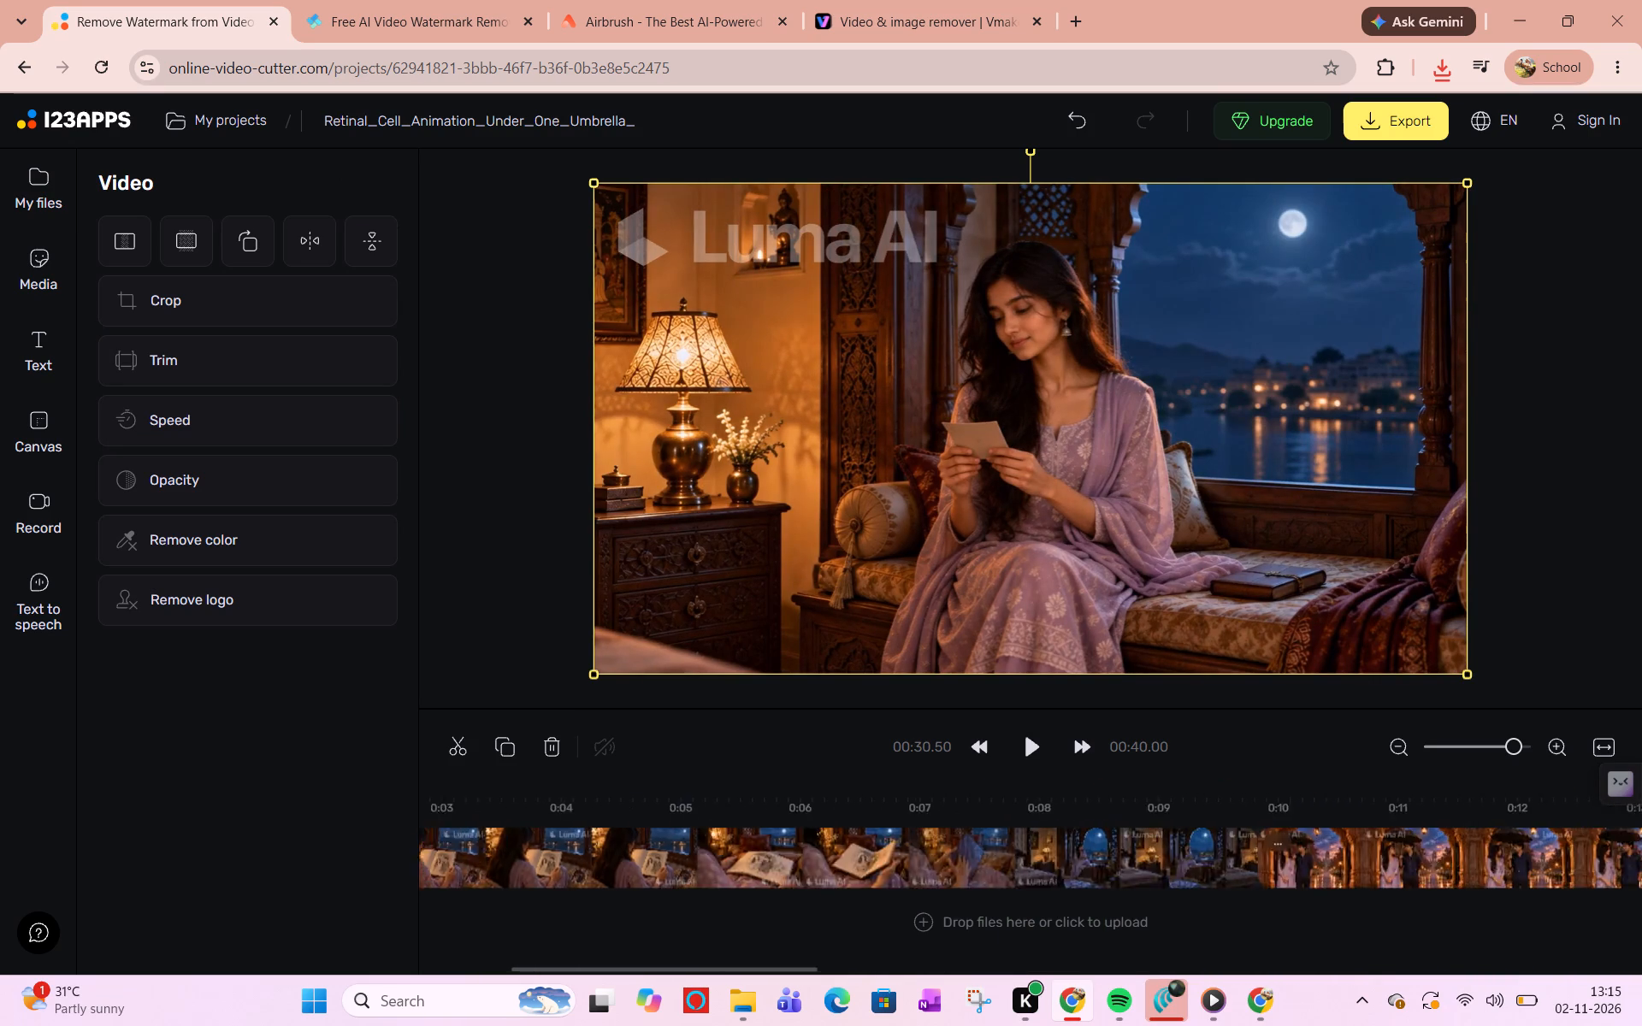
scroll(1104, 865, right, 10)
scroll(1104, 865, left, 16)
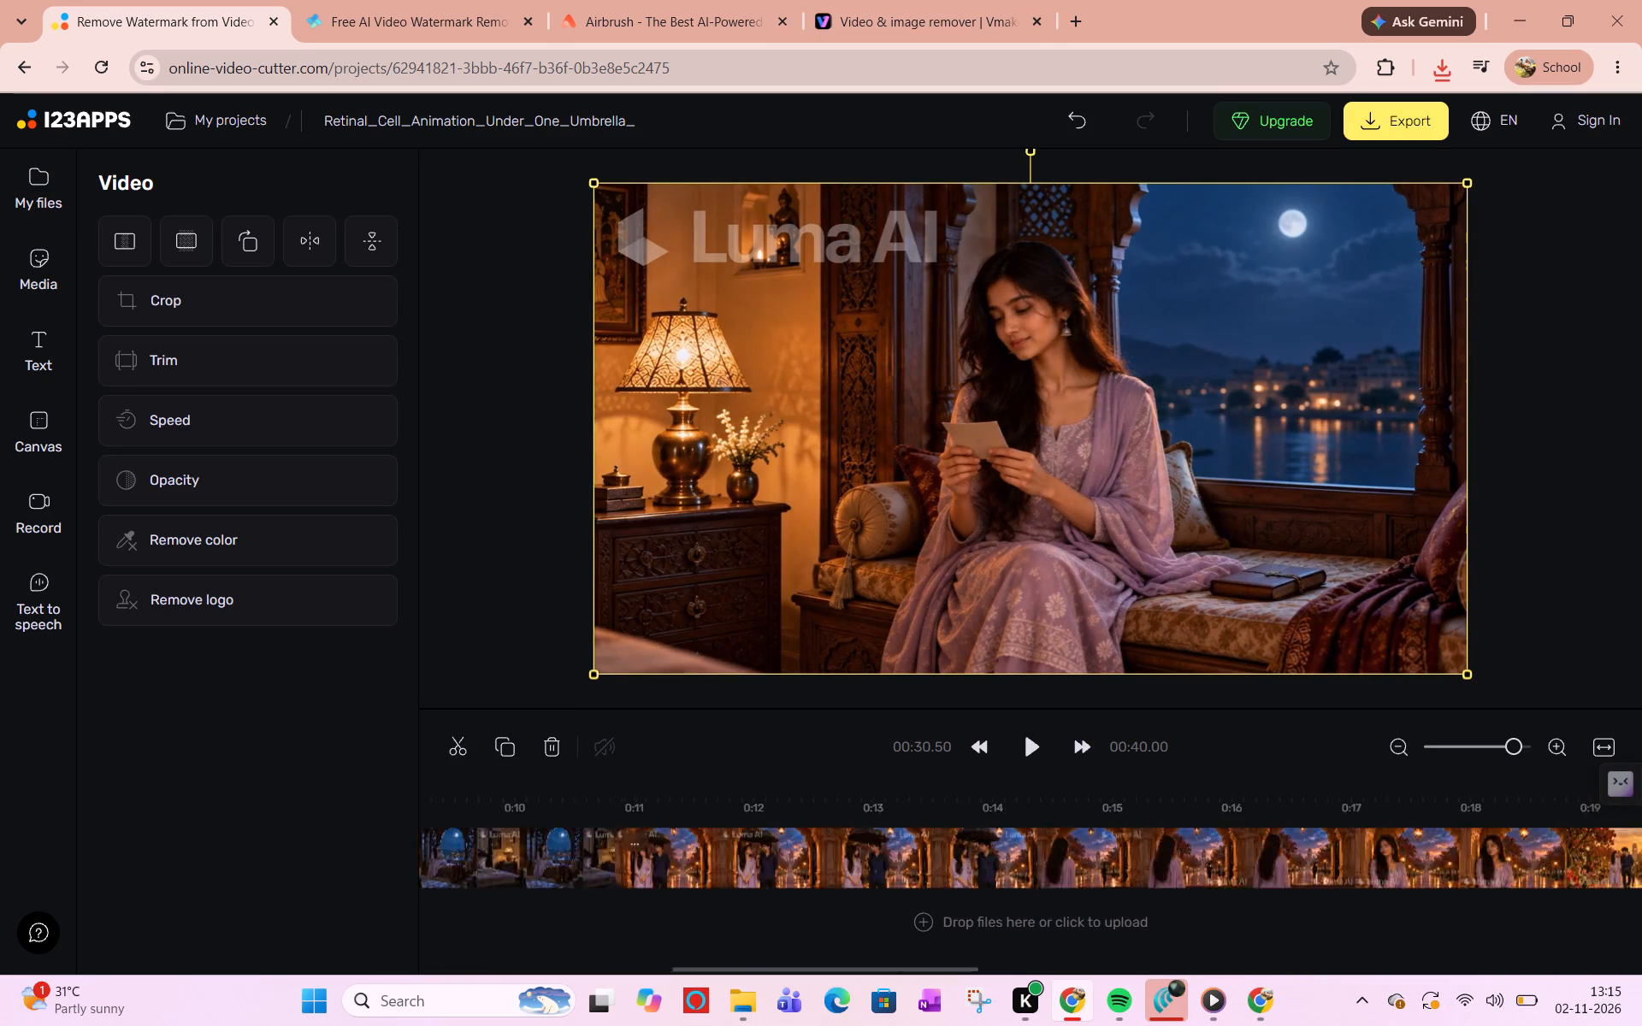
scroll(1104, 865, left, 4)
scroll(886, 864, right, 12)
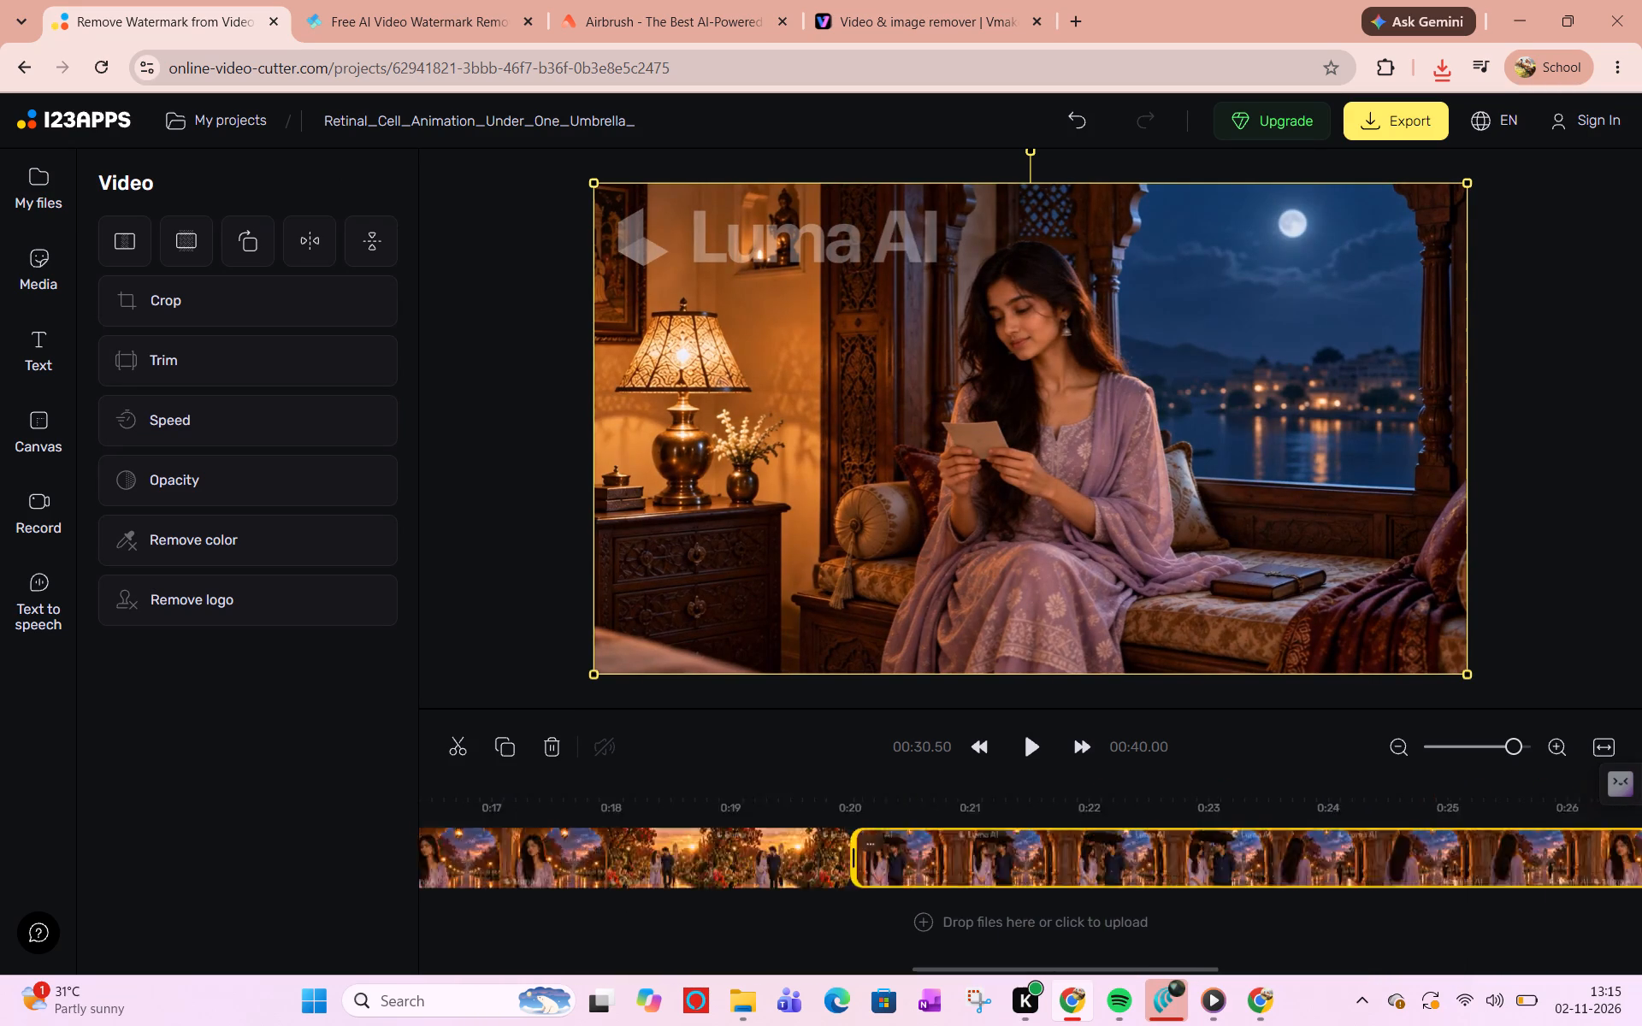
scroll(886, 864, right, 7)
scroll(700, 882, right, 13)
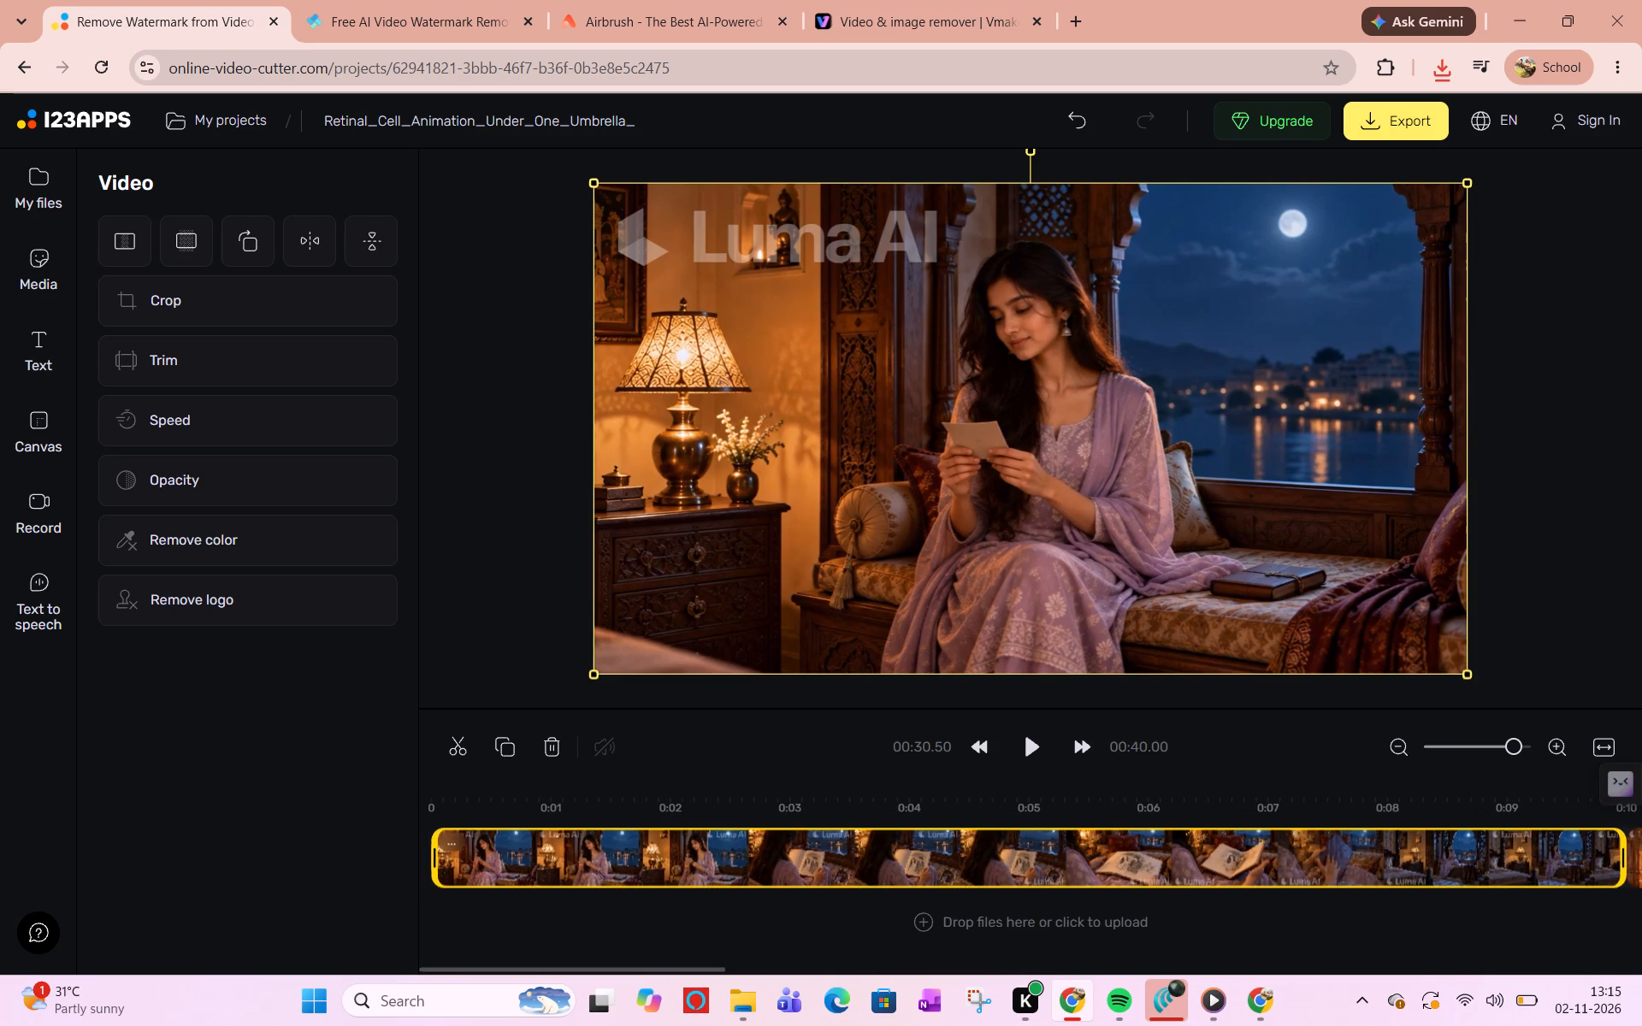
scroll(700, 882, right, 1)
click(720, 859)
scroll(720, 859, left, 6)
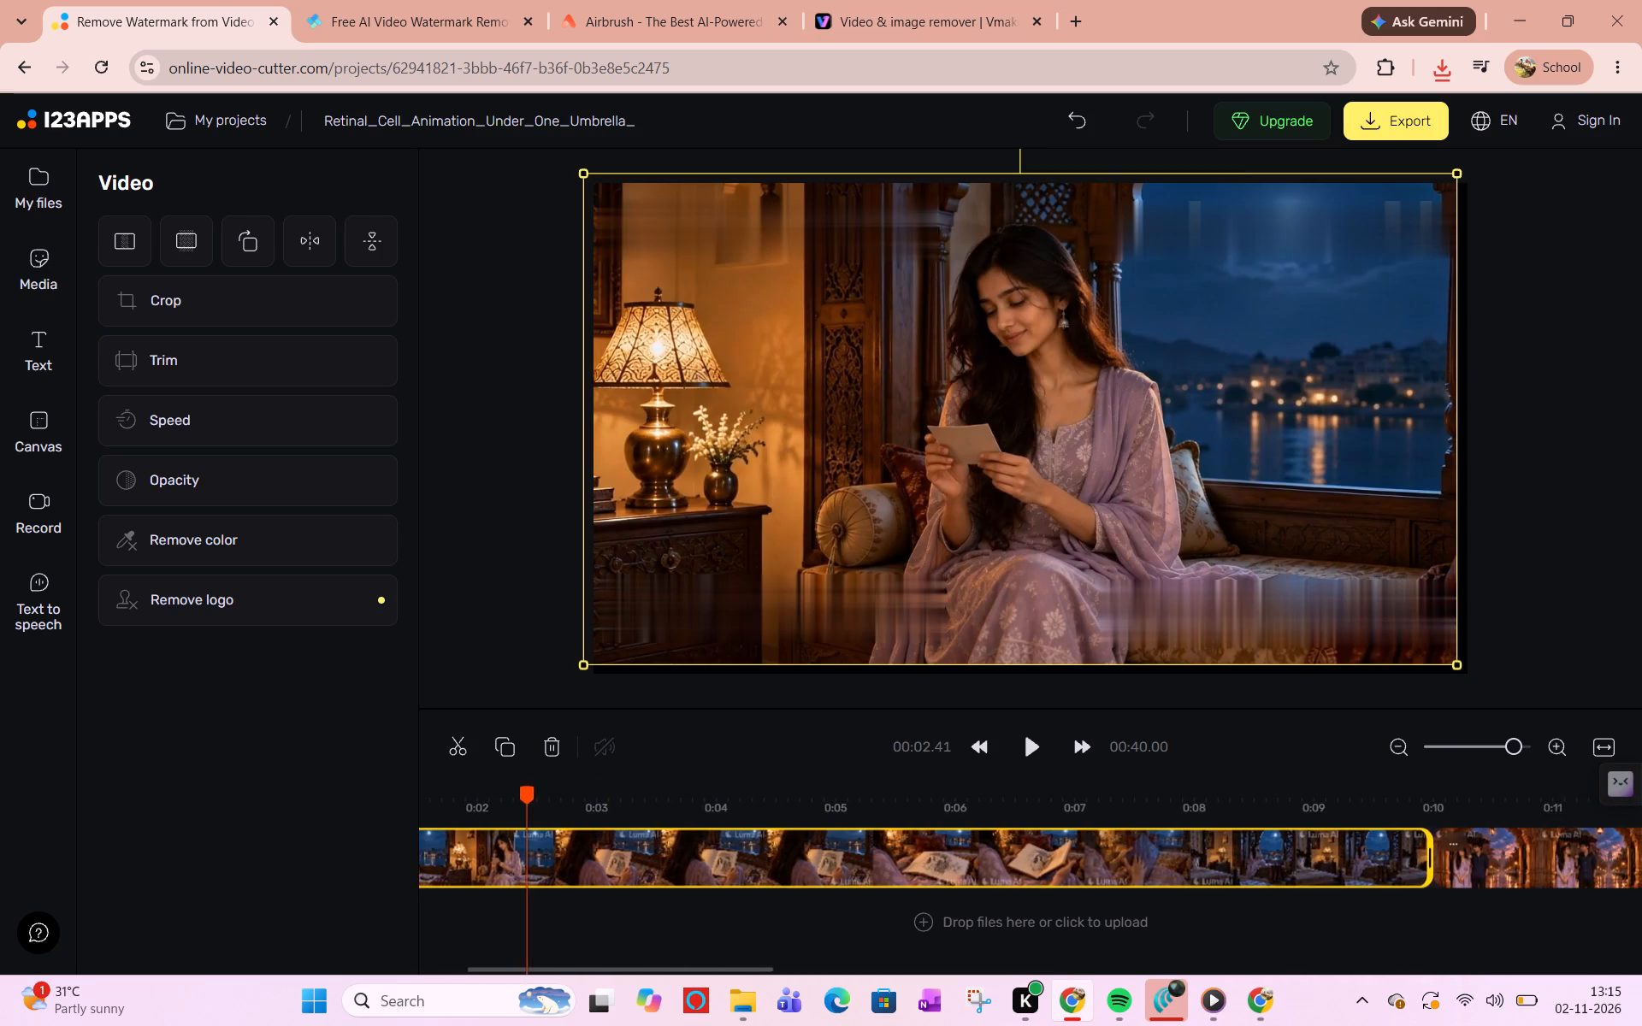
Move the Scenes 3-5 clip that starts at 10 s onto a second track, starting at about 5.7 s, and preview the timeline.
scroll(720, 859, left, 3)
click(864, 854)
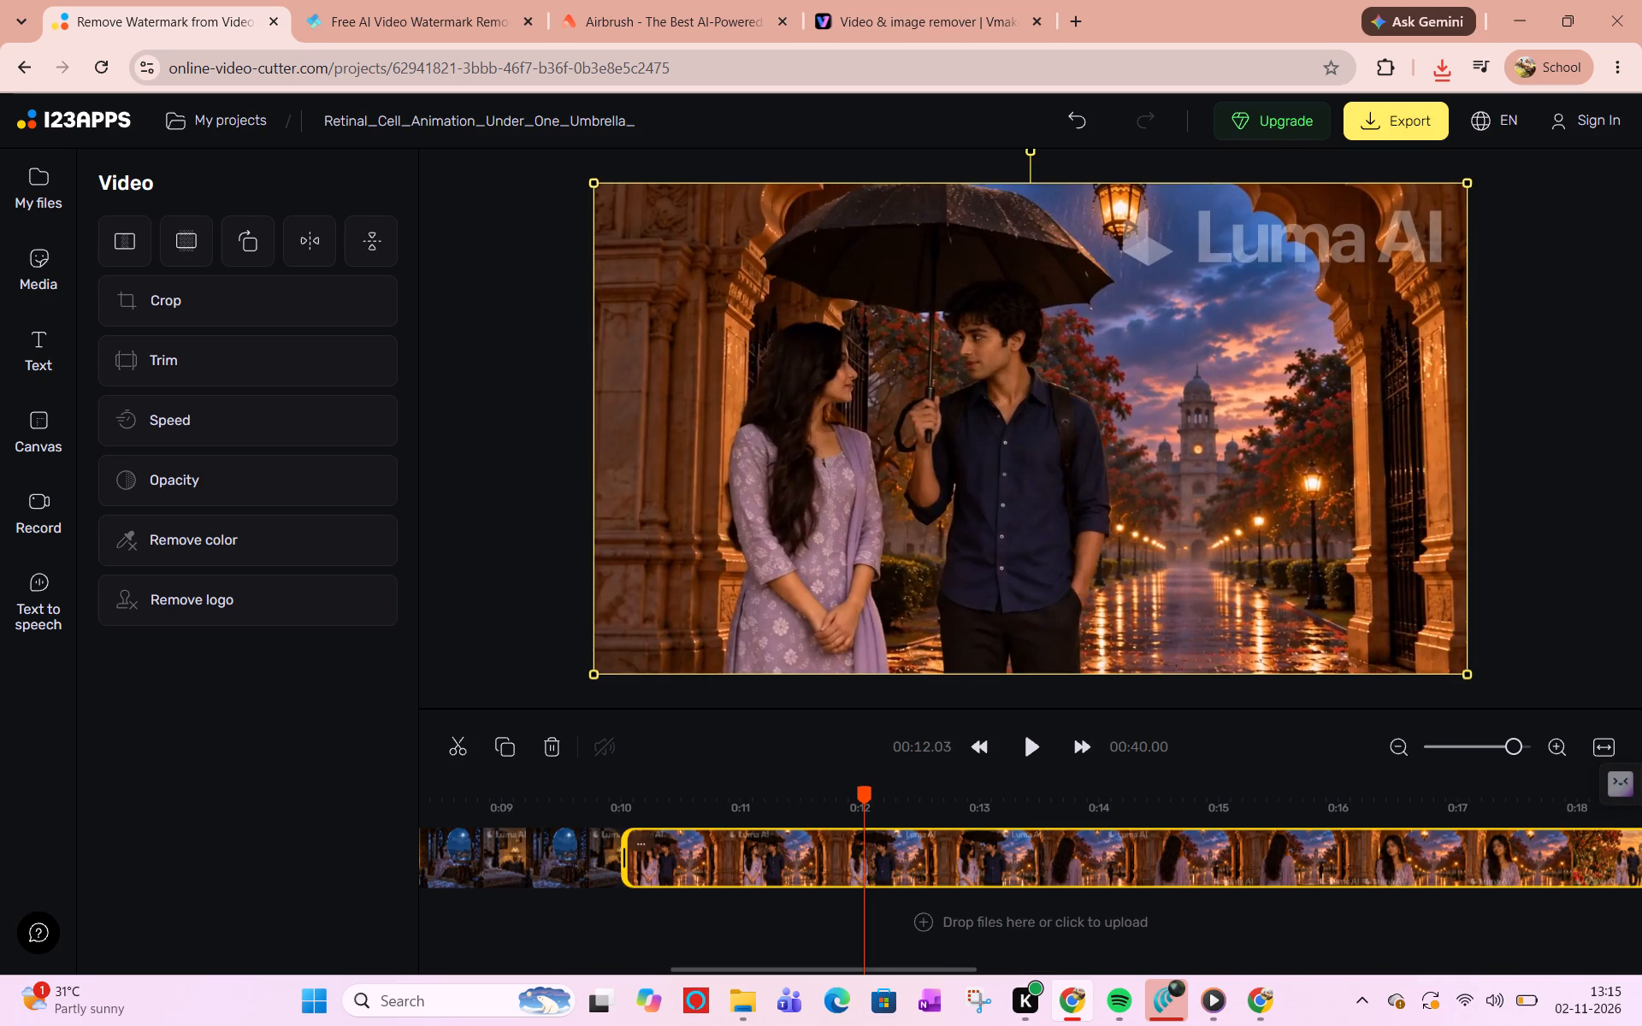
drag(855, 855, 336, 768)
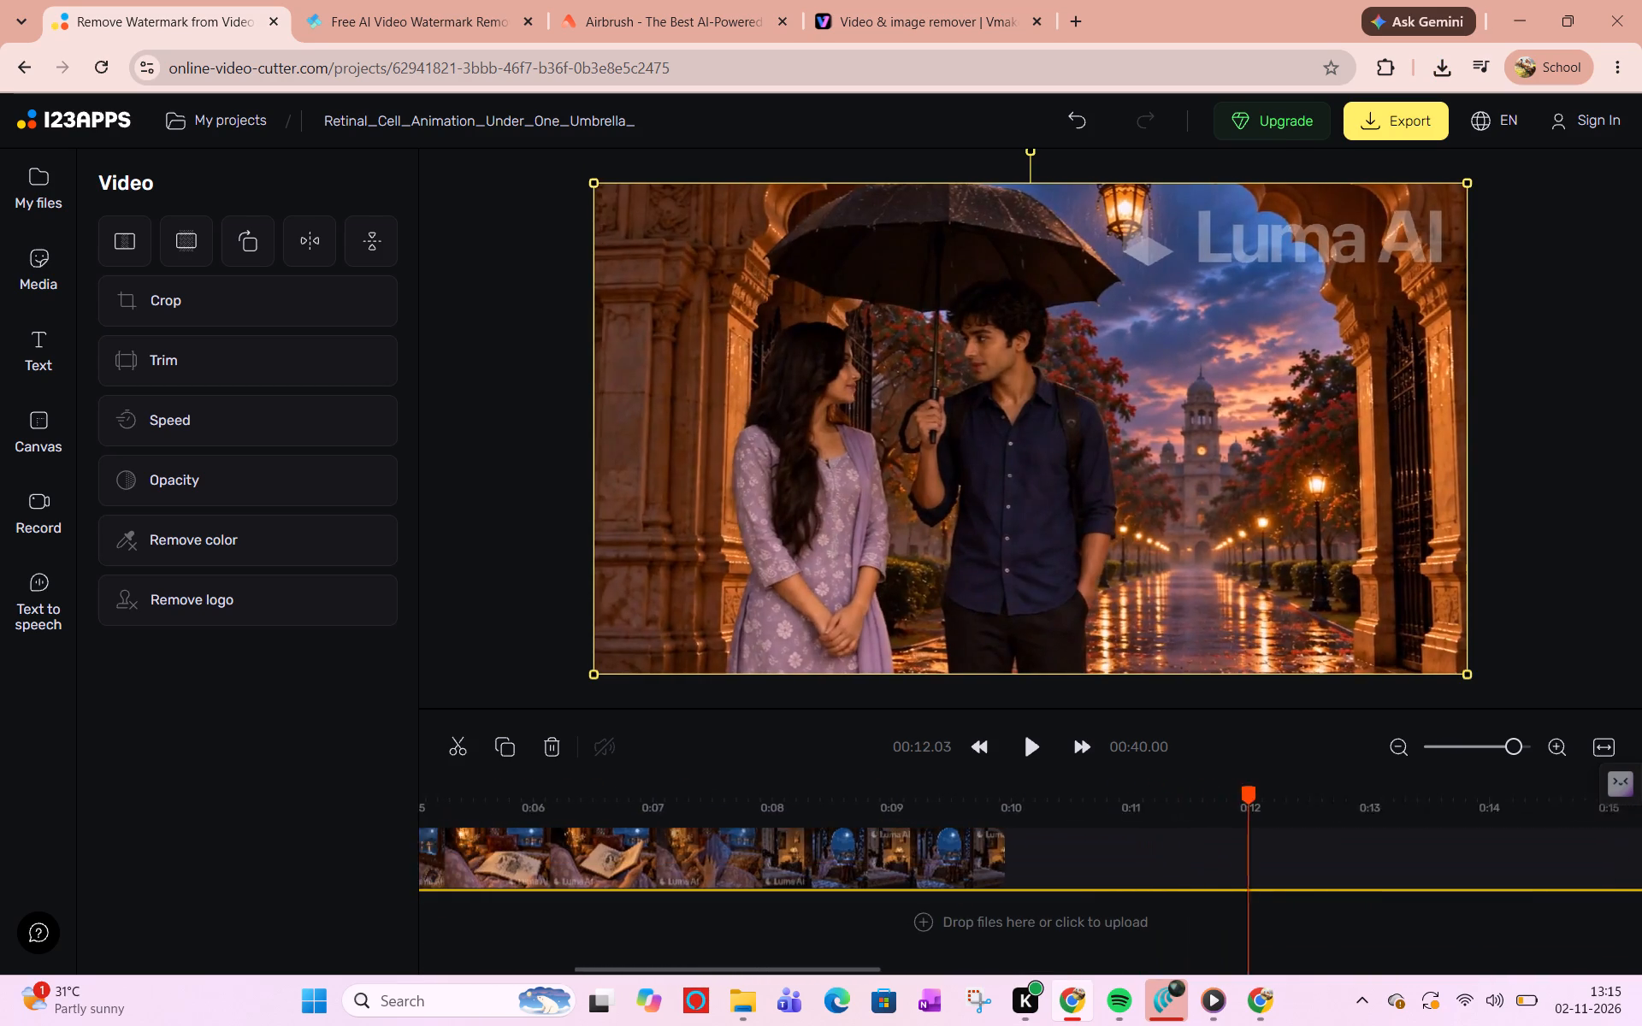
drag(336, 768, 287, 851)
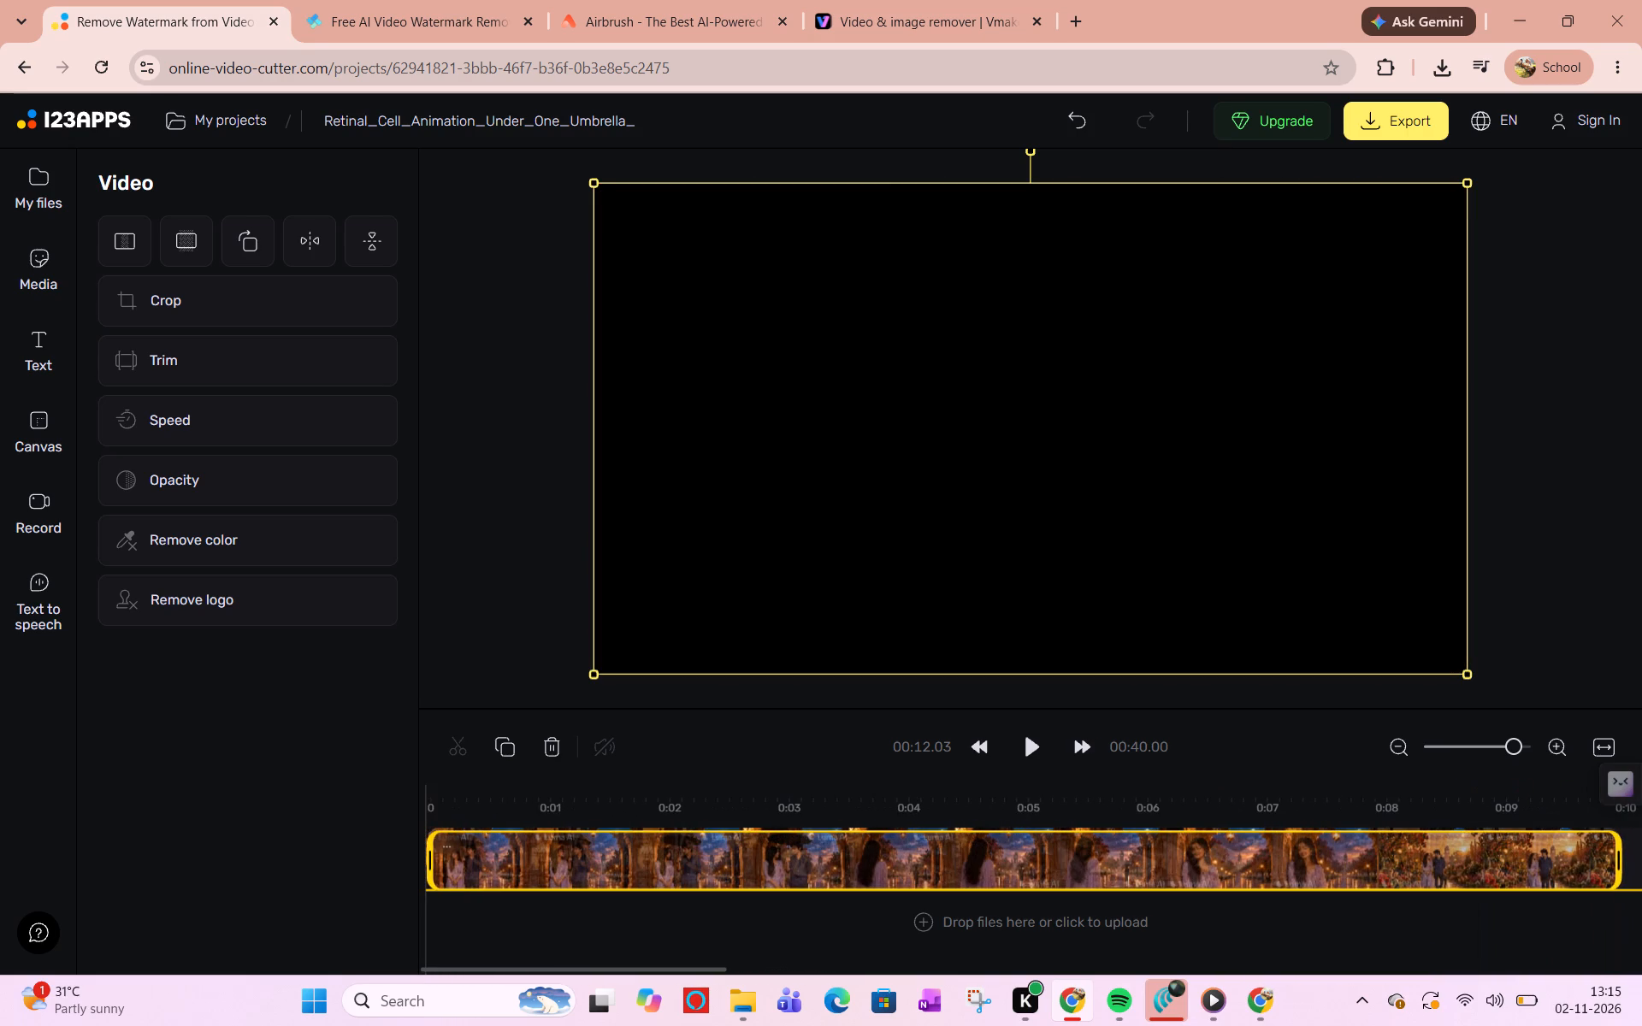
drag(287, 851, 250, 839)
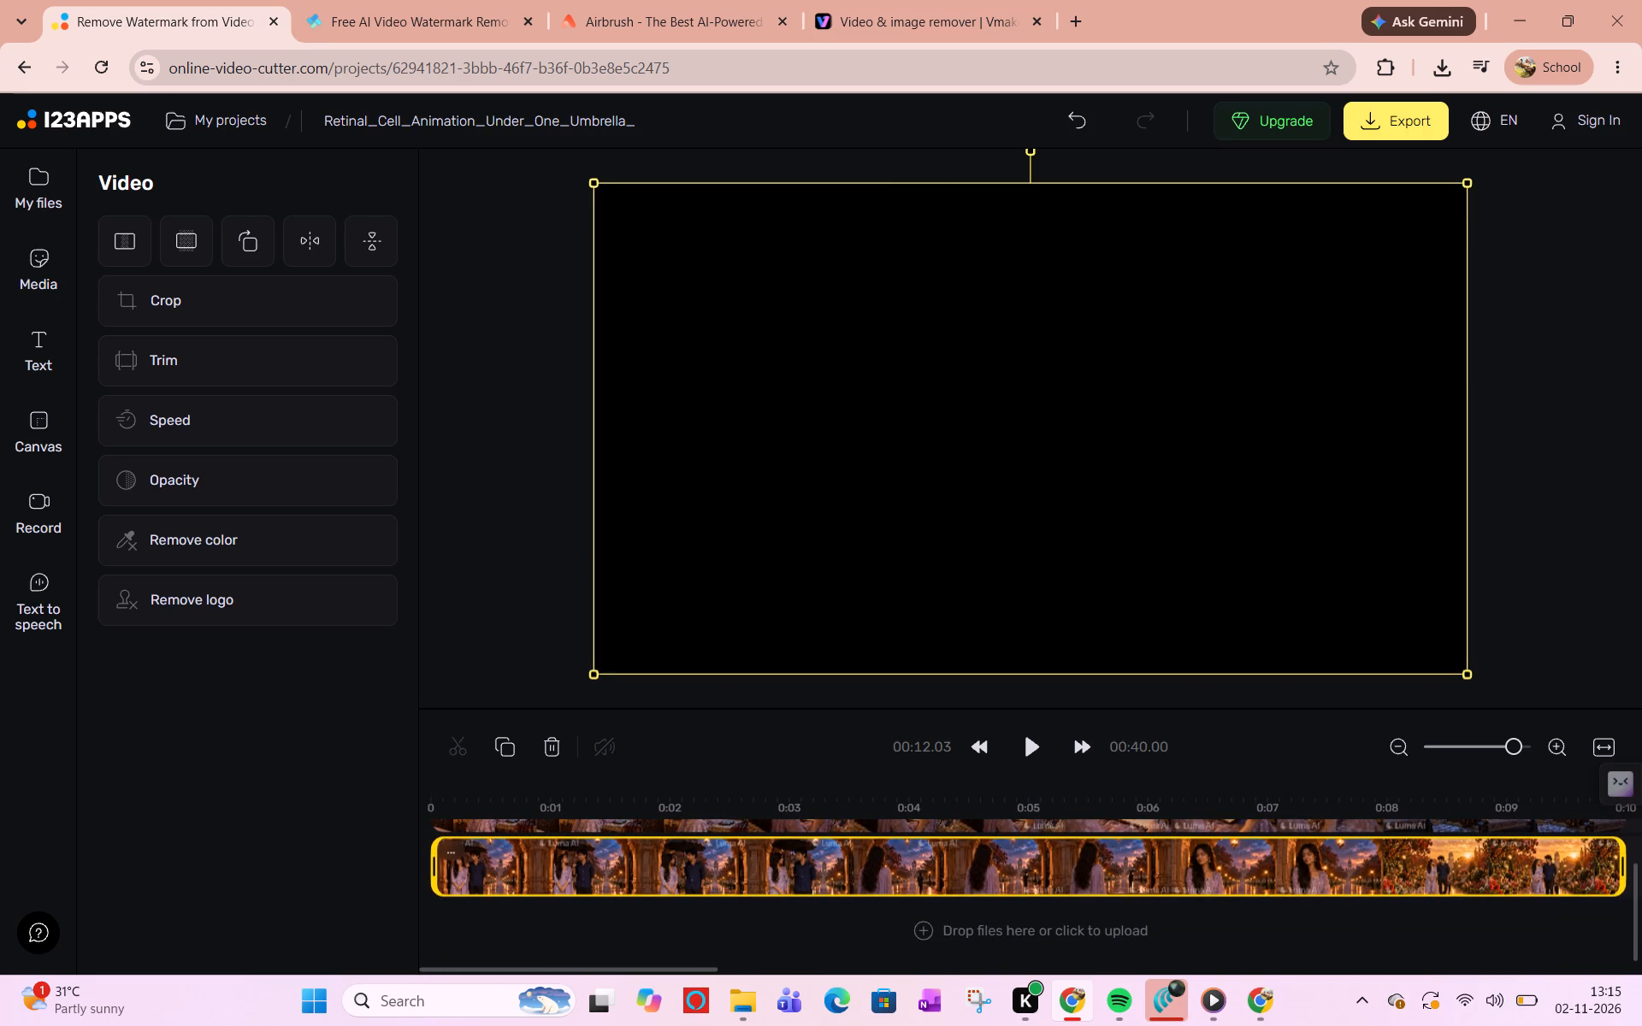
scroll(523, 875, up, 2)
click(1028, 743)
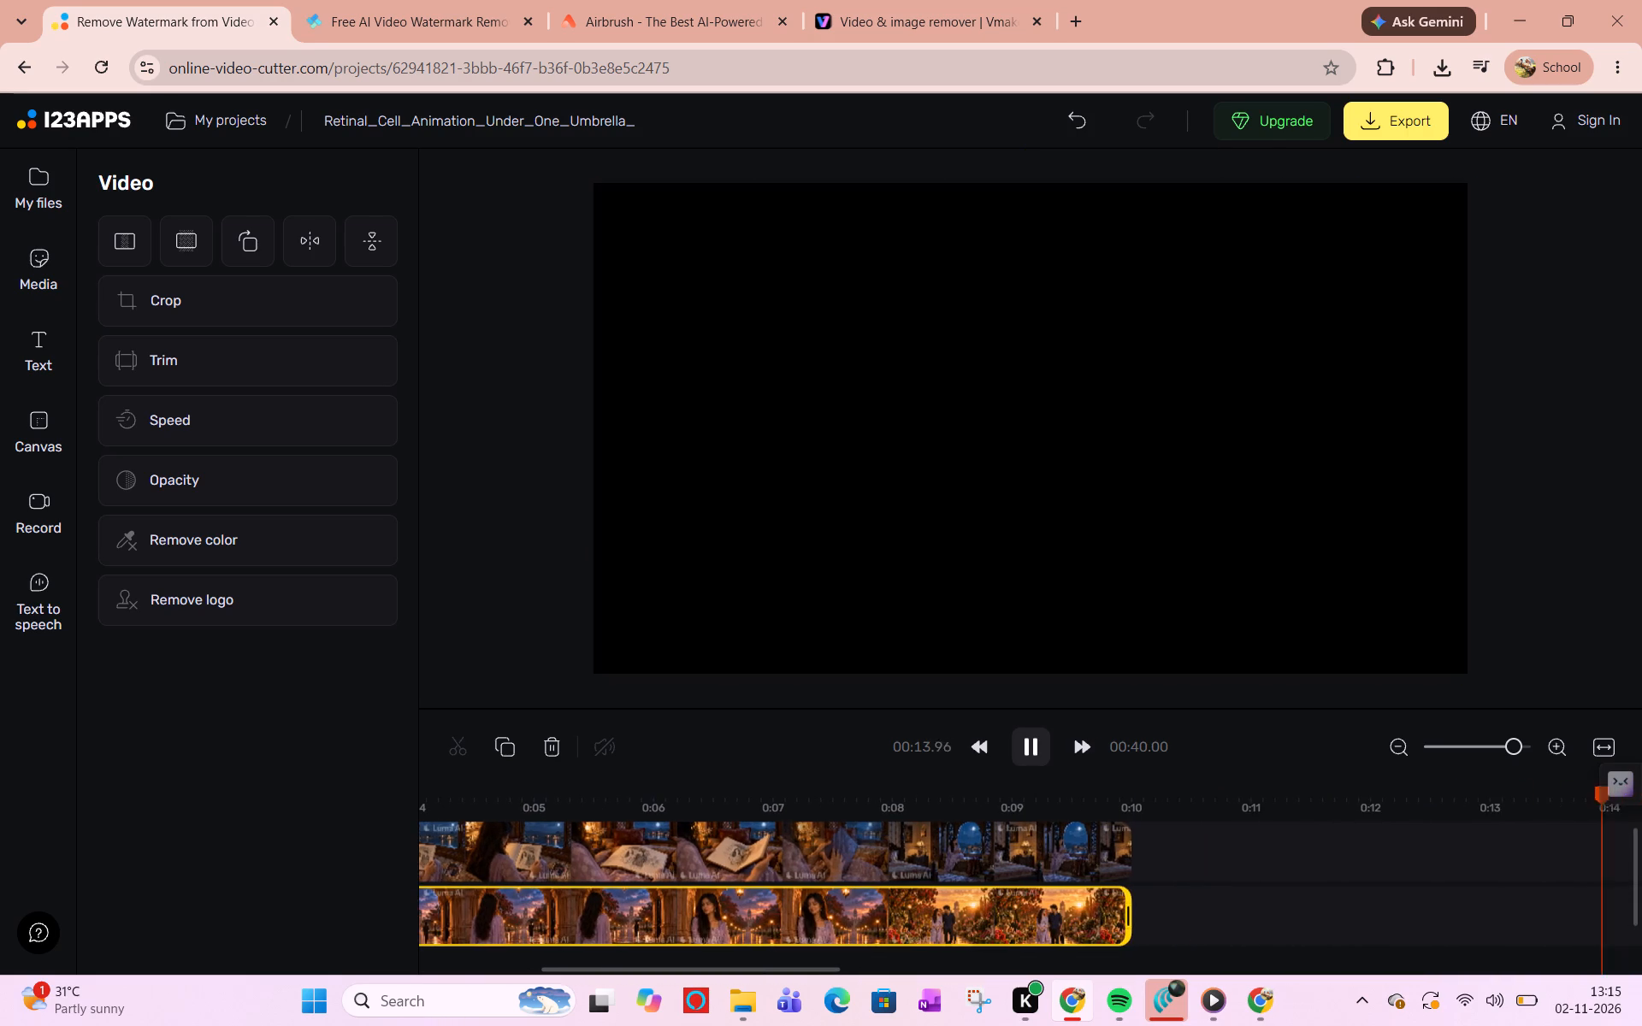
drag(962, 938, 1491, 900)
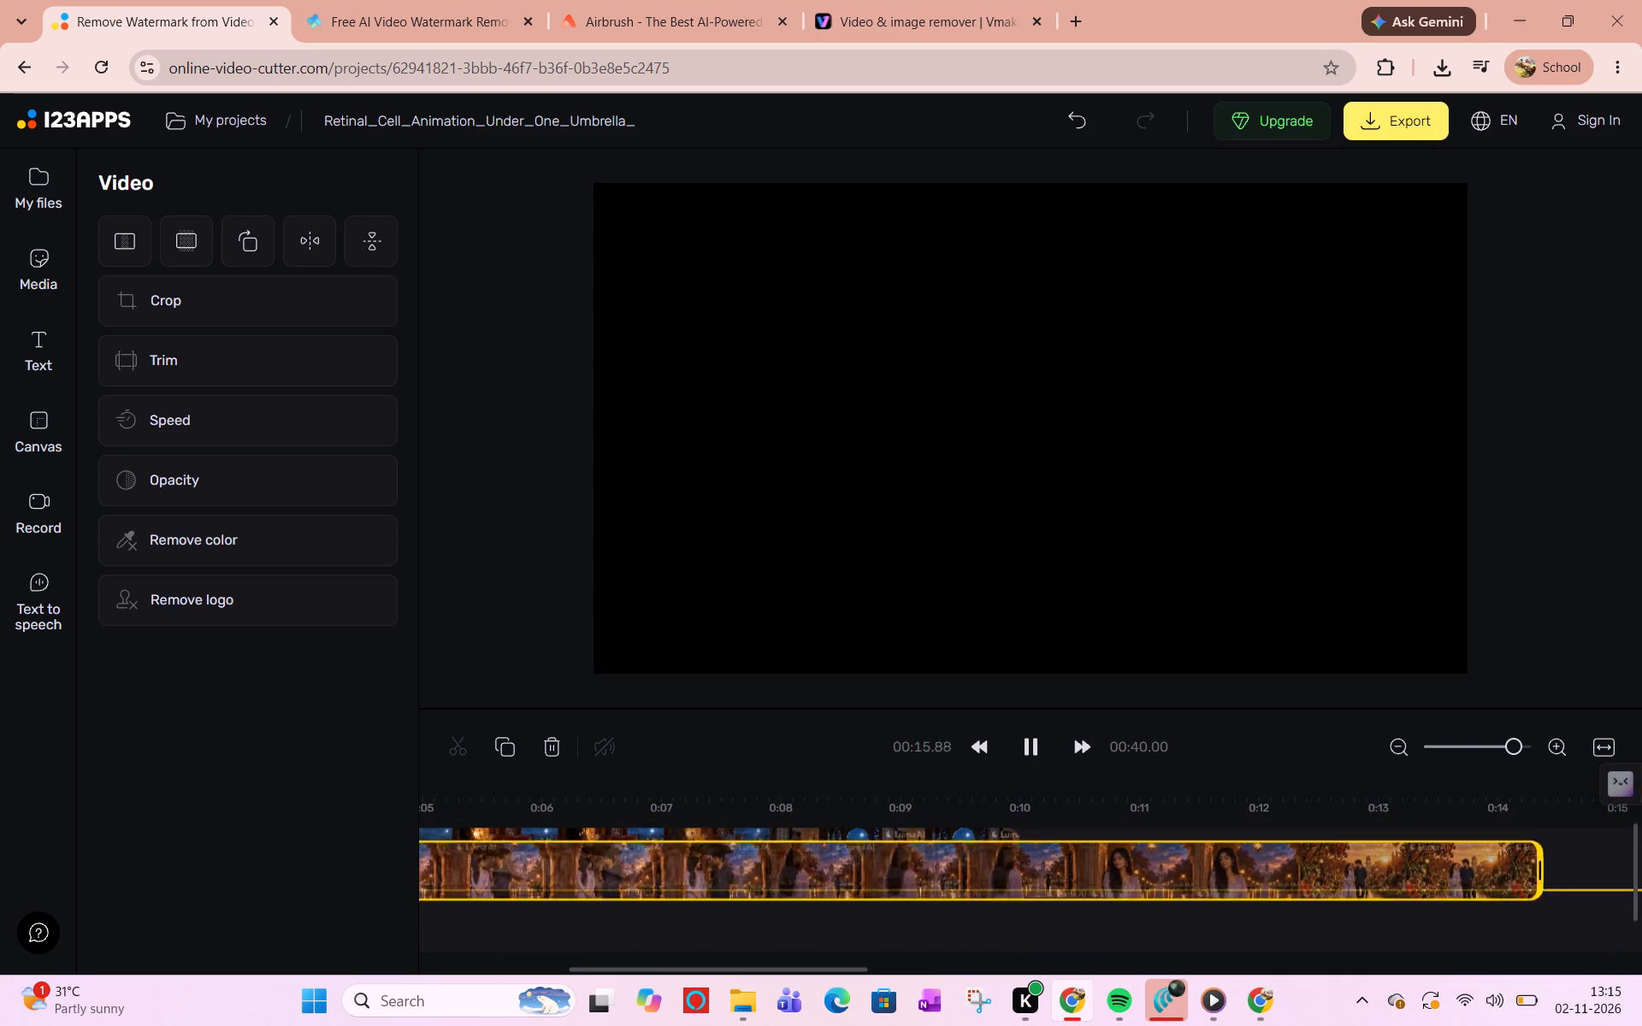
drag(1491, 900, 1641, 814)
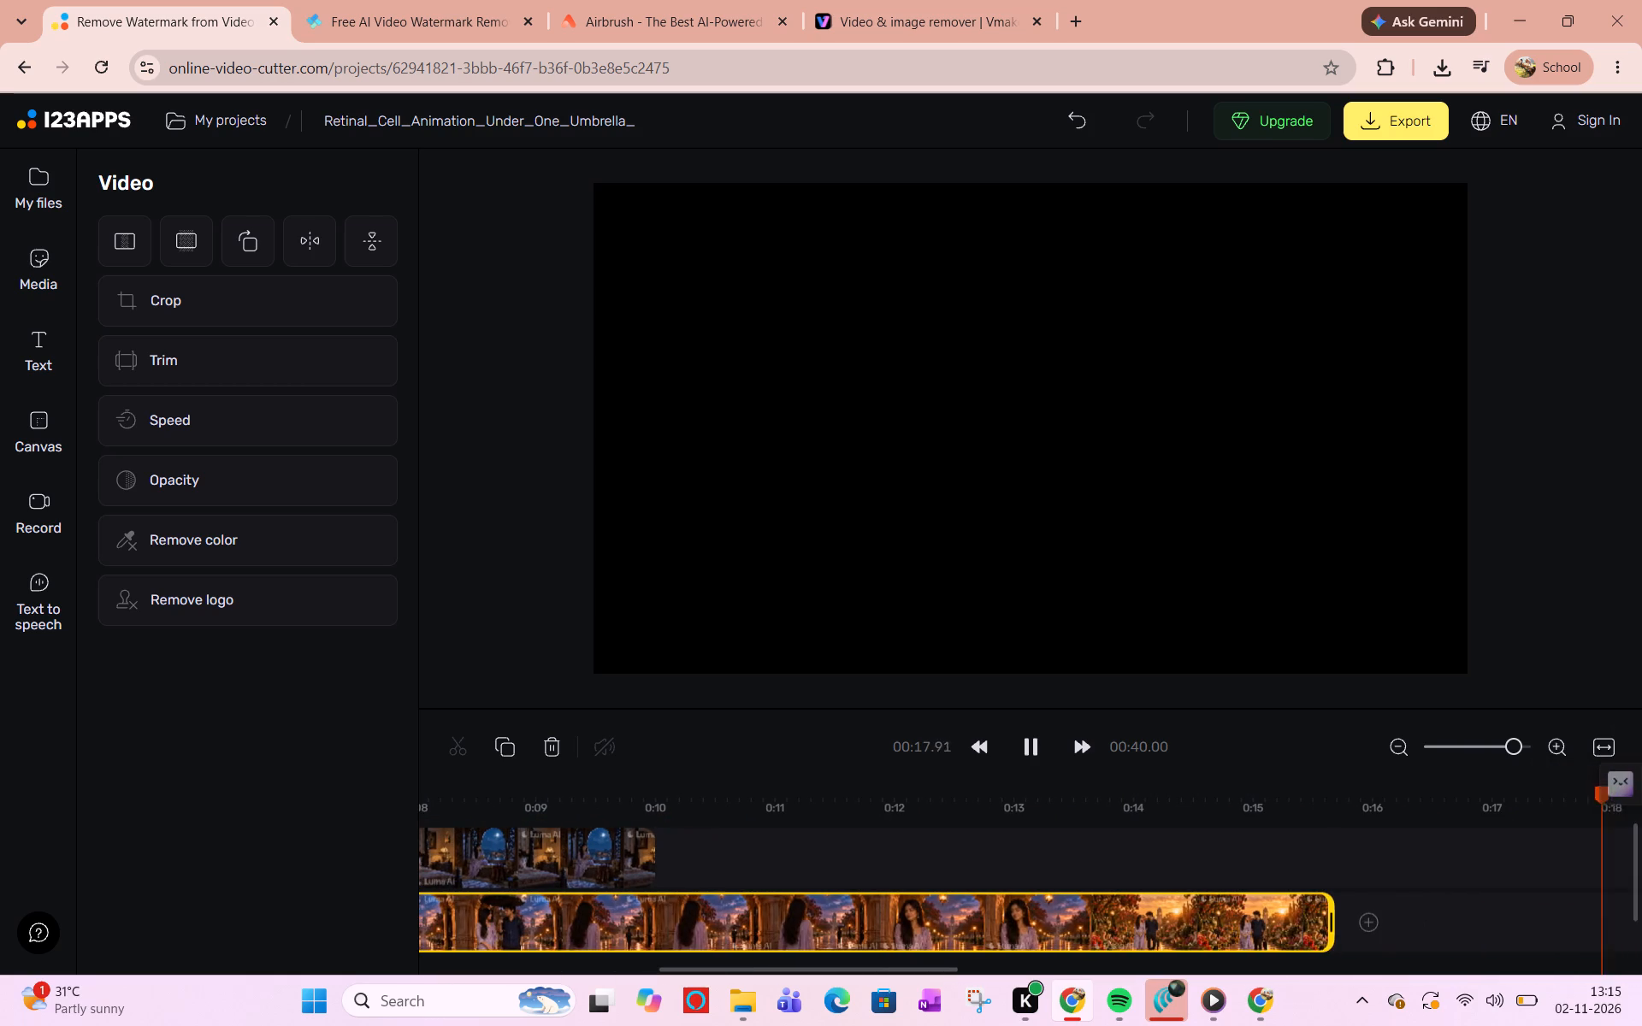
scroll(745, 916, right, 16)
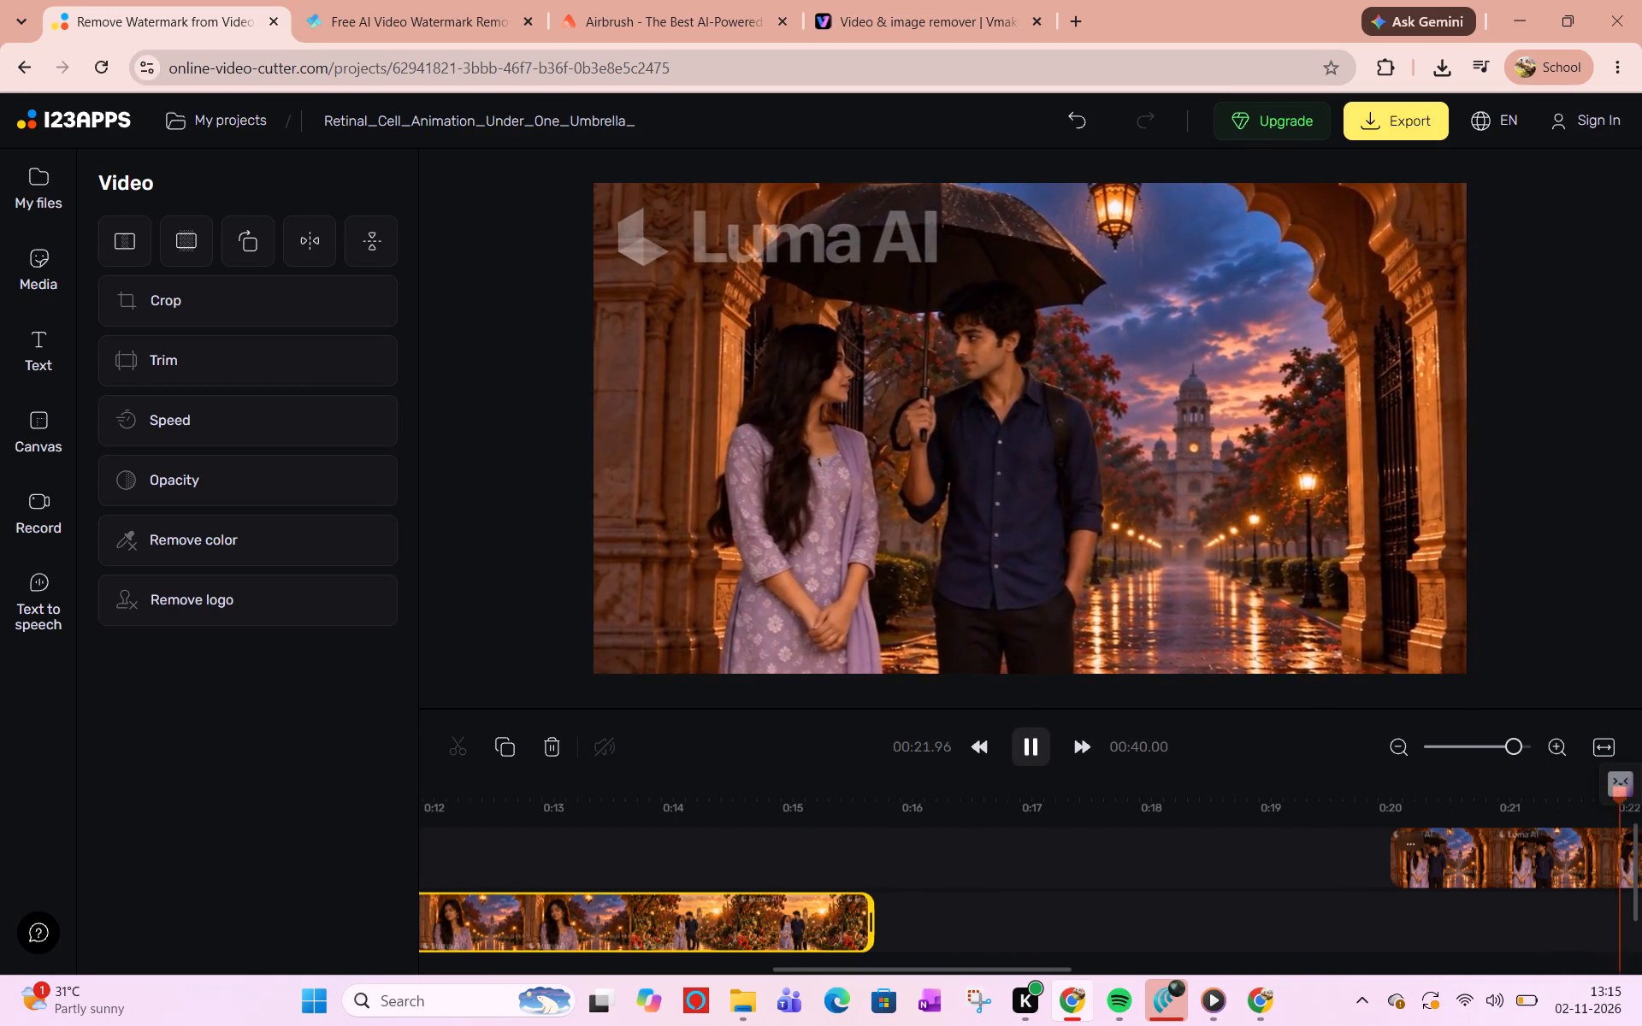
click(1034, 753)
Delete the other copy of the Scenes 3-5 clip, between 20 and 30 s on the main track.
scroll(909, 905, right, 4)
scroll(909, 905, left, 1)
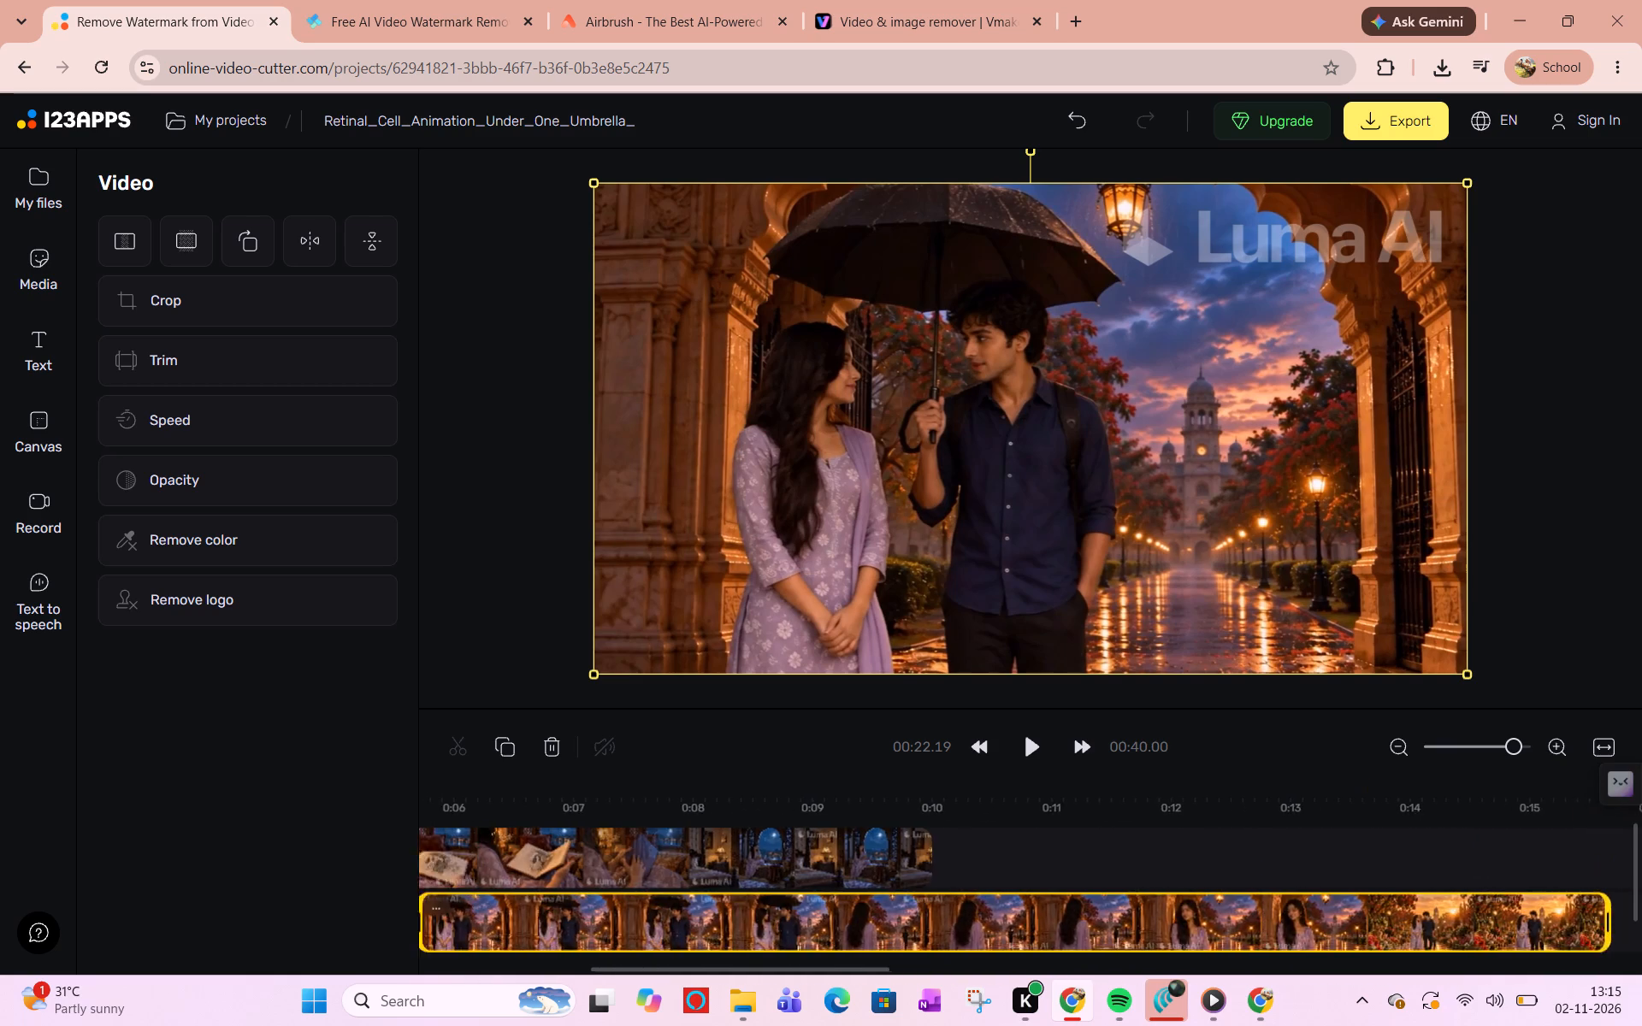
scroll(909, 905, left, 6)
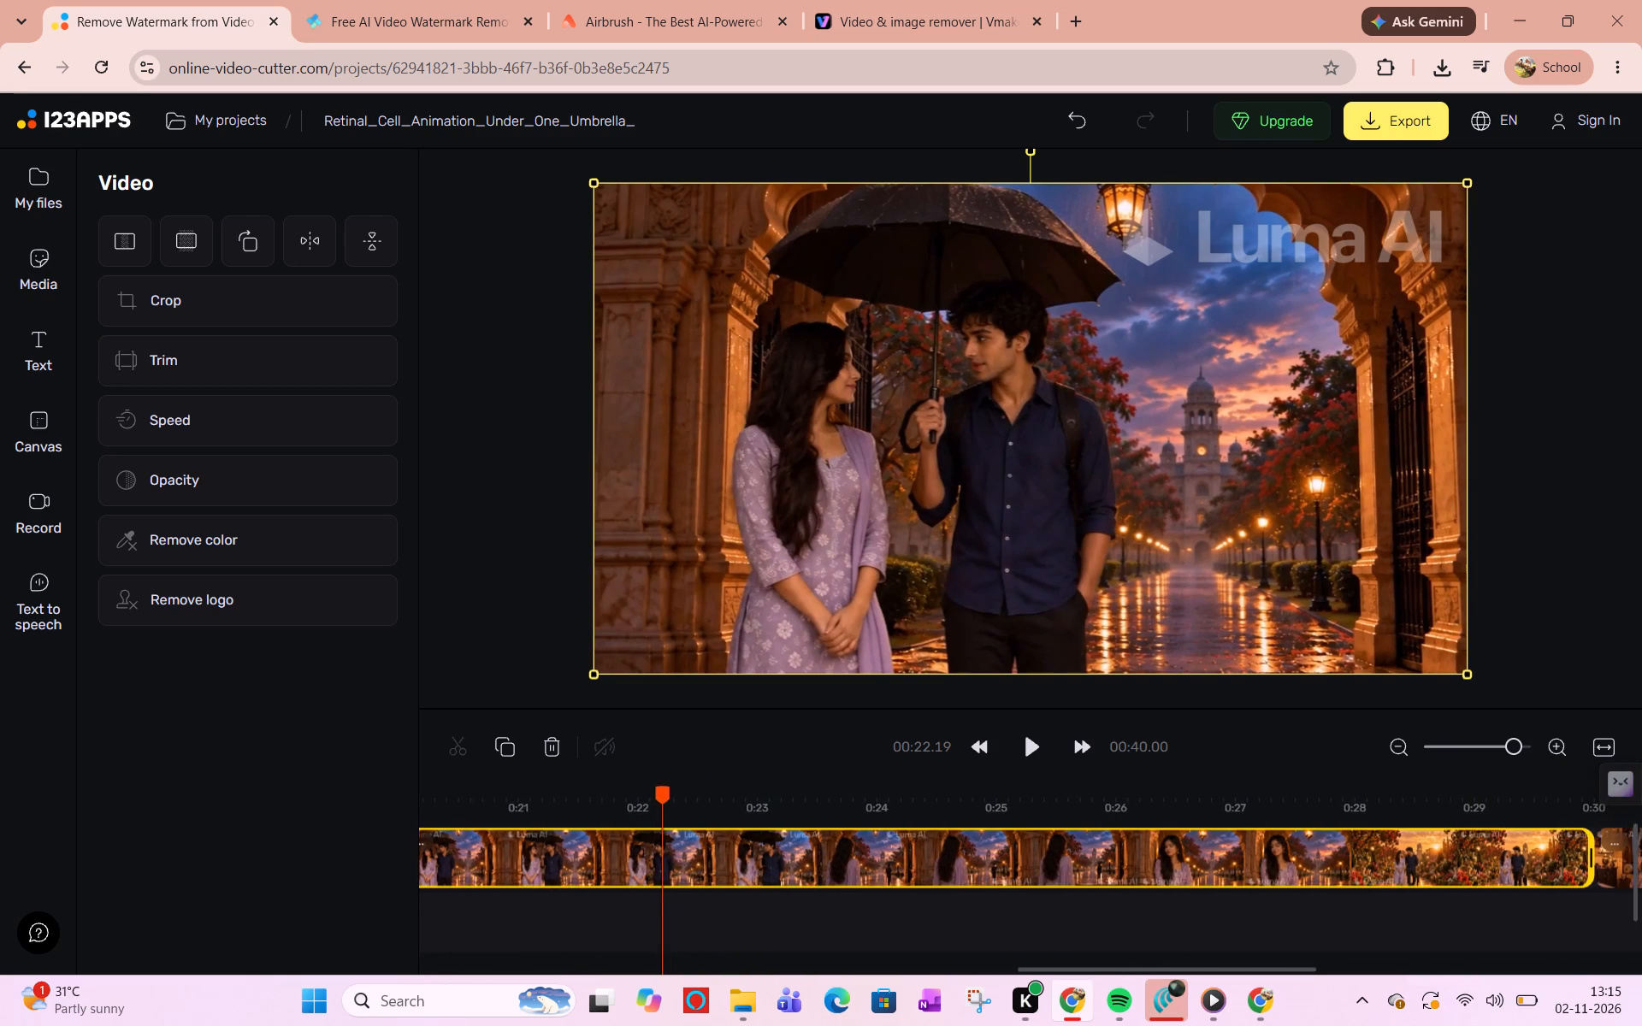
click(913, 871)
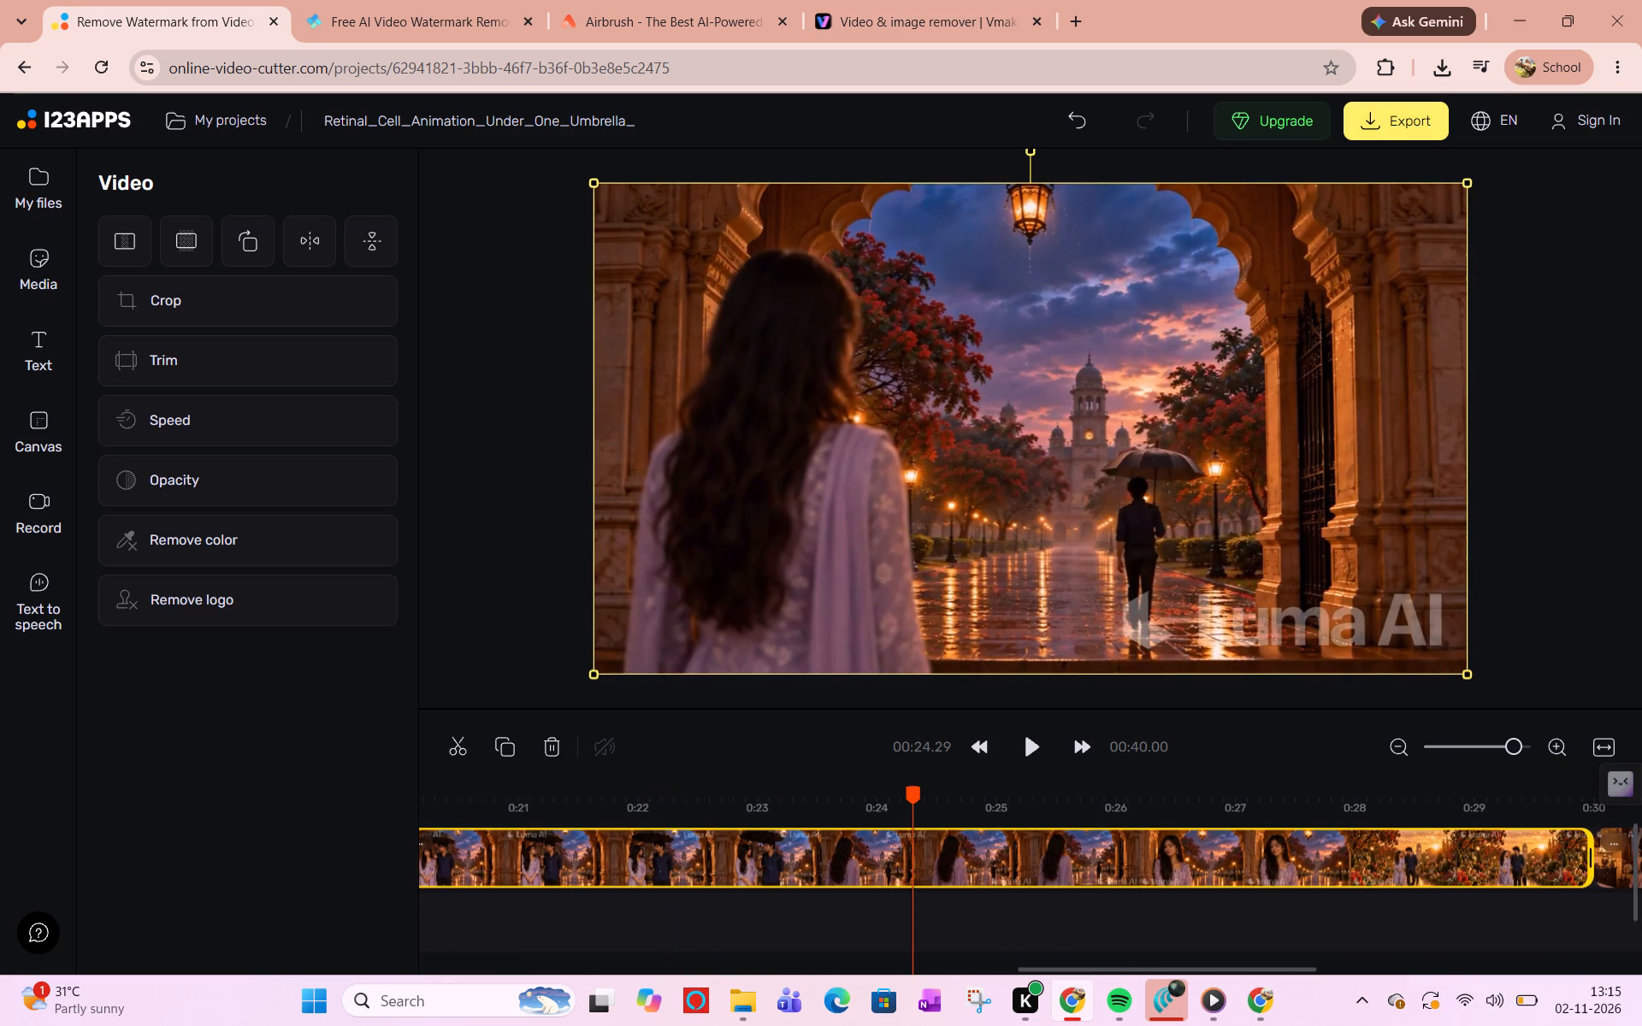
key(Delete)
Move the cleaned Scenes 7-8 clip from the timeline's start to about 20.8 s on the main track.
scroll(913, 871, right, 14)
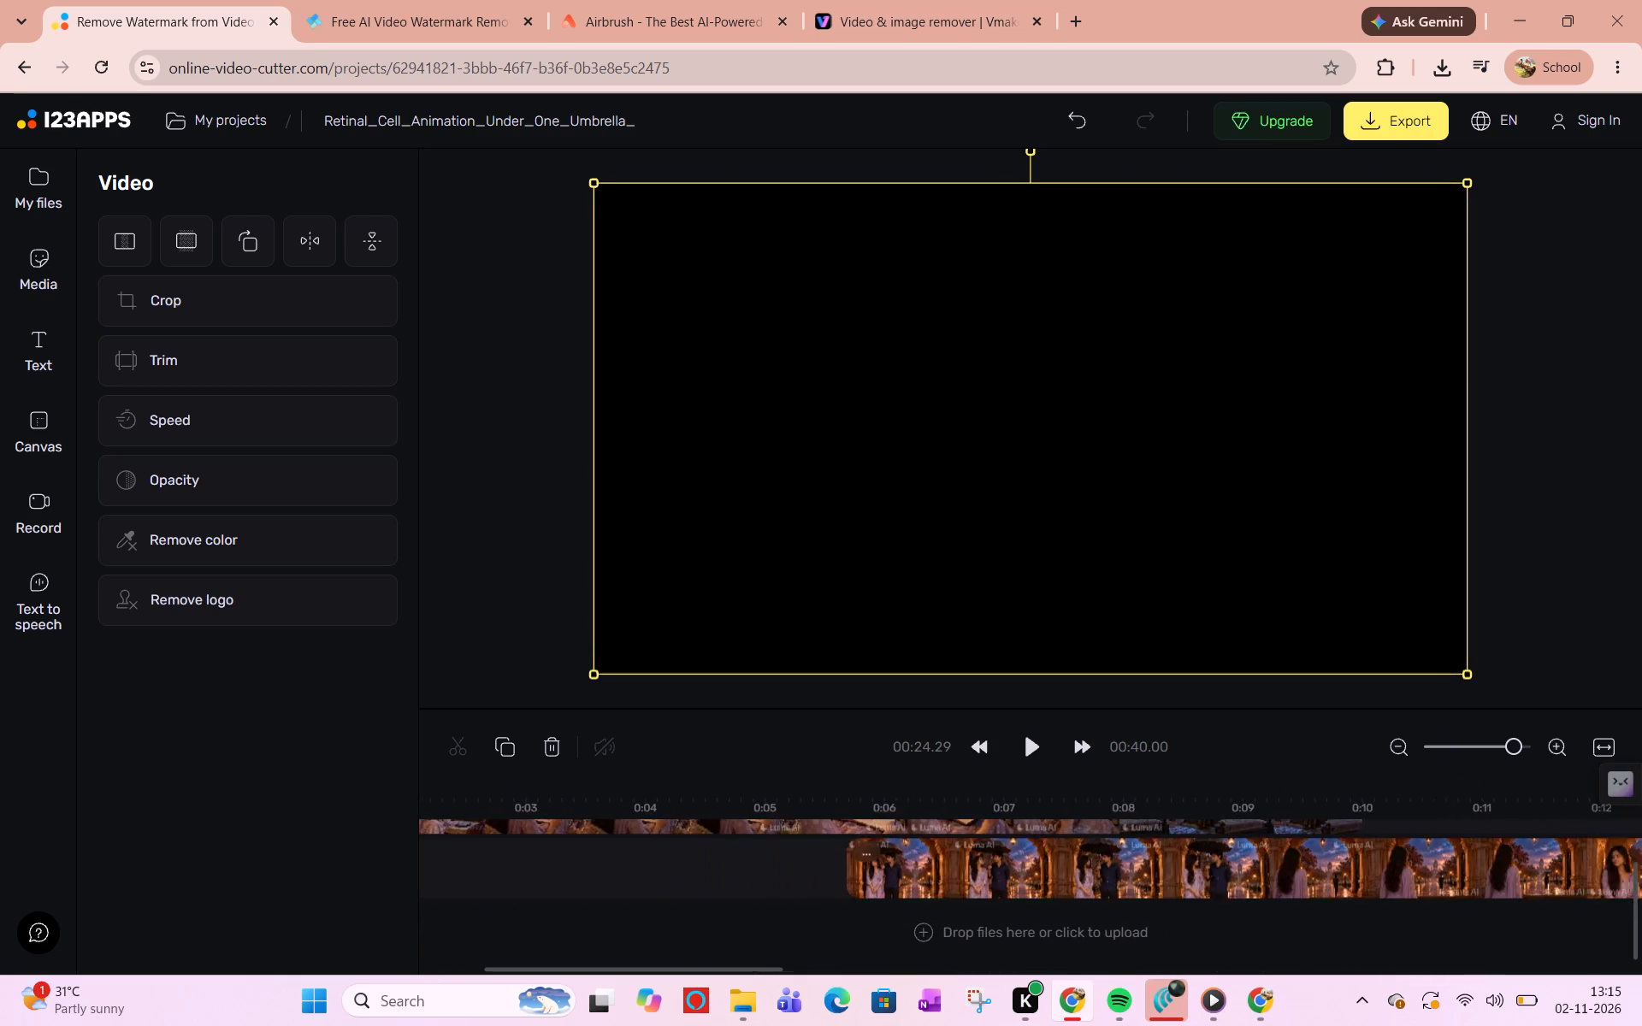
scroll(913, 871, right, 2)
scroll(913, 871, up, 1)
click(857, 871)
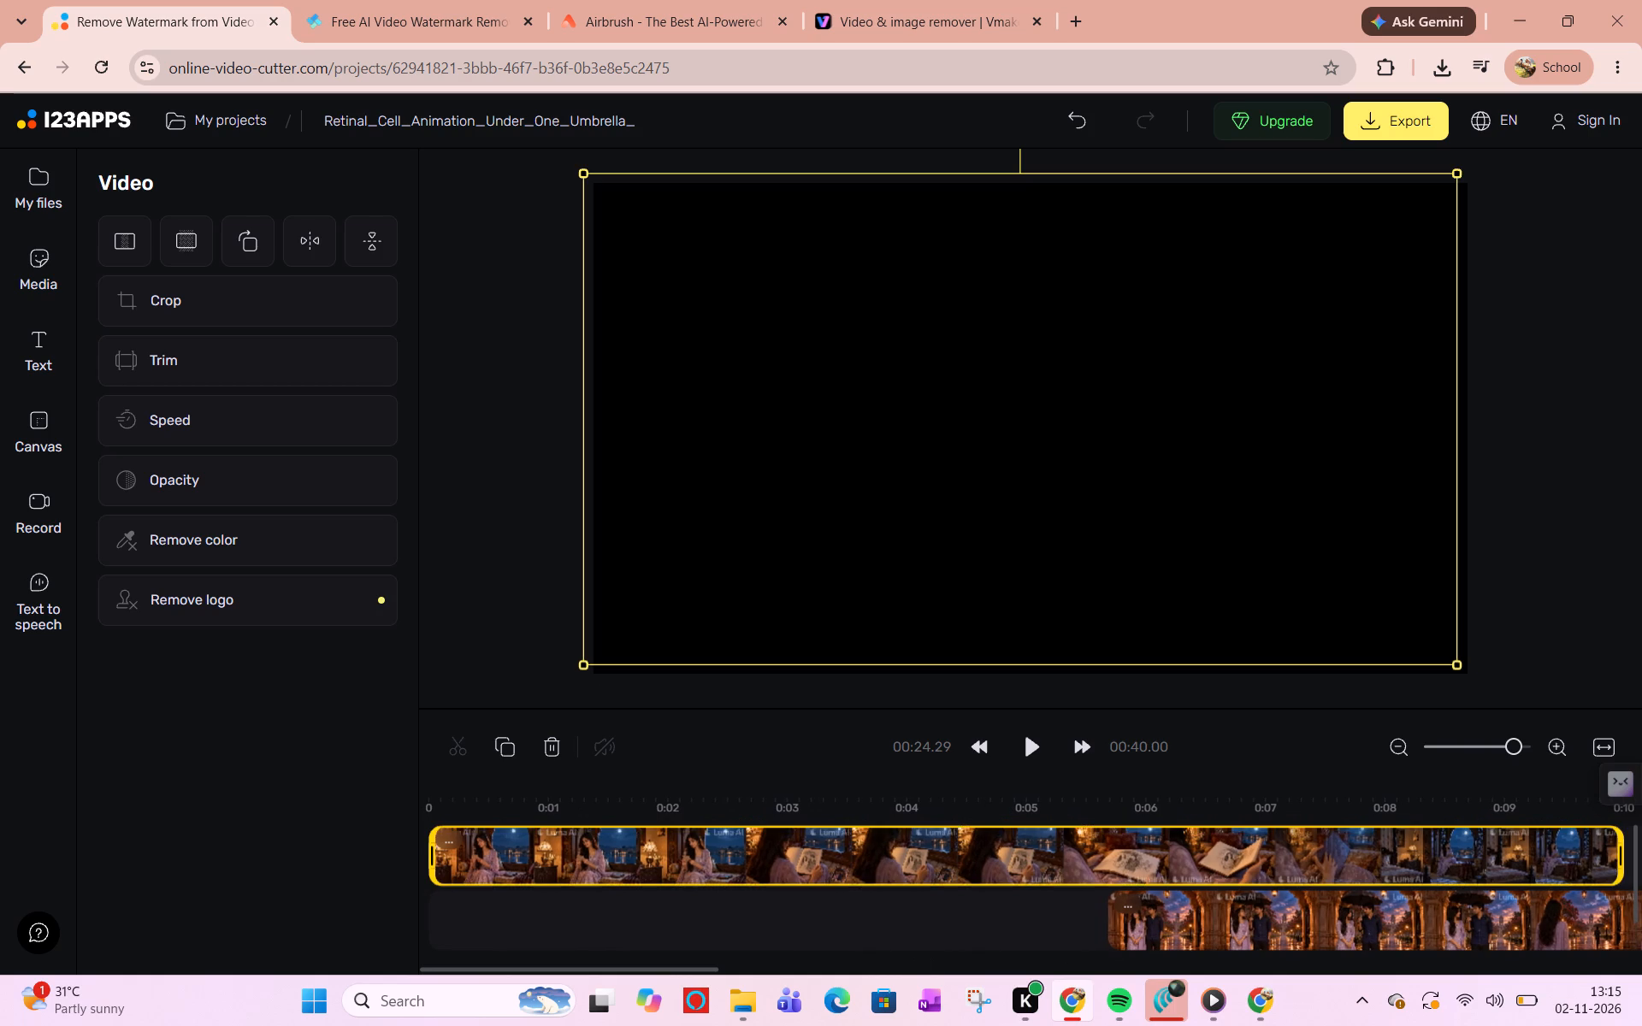
drag(857, 871, 1560, 813)
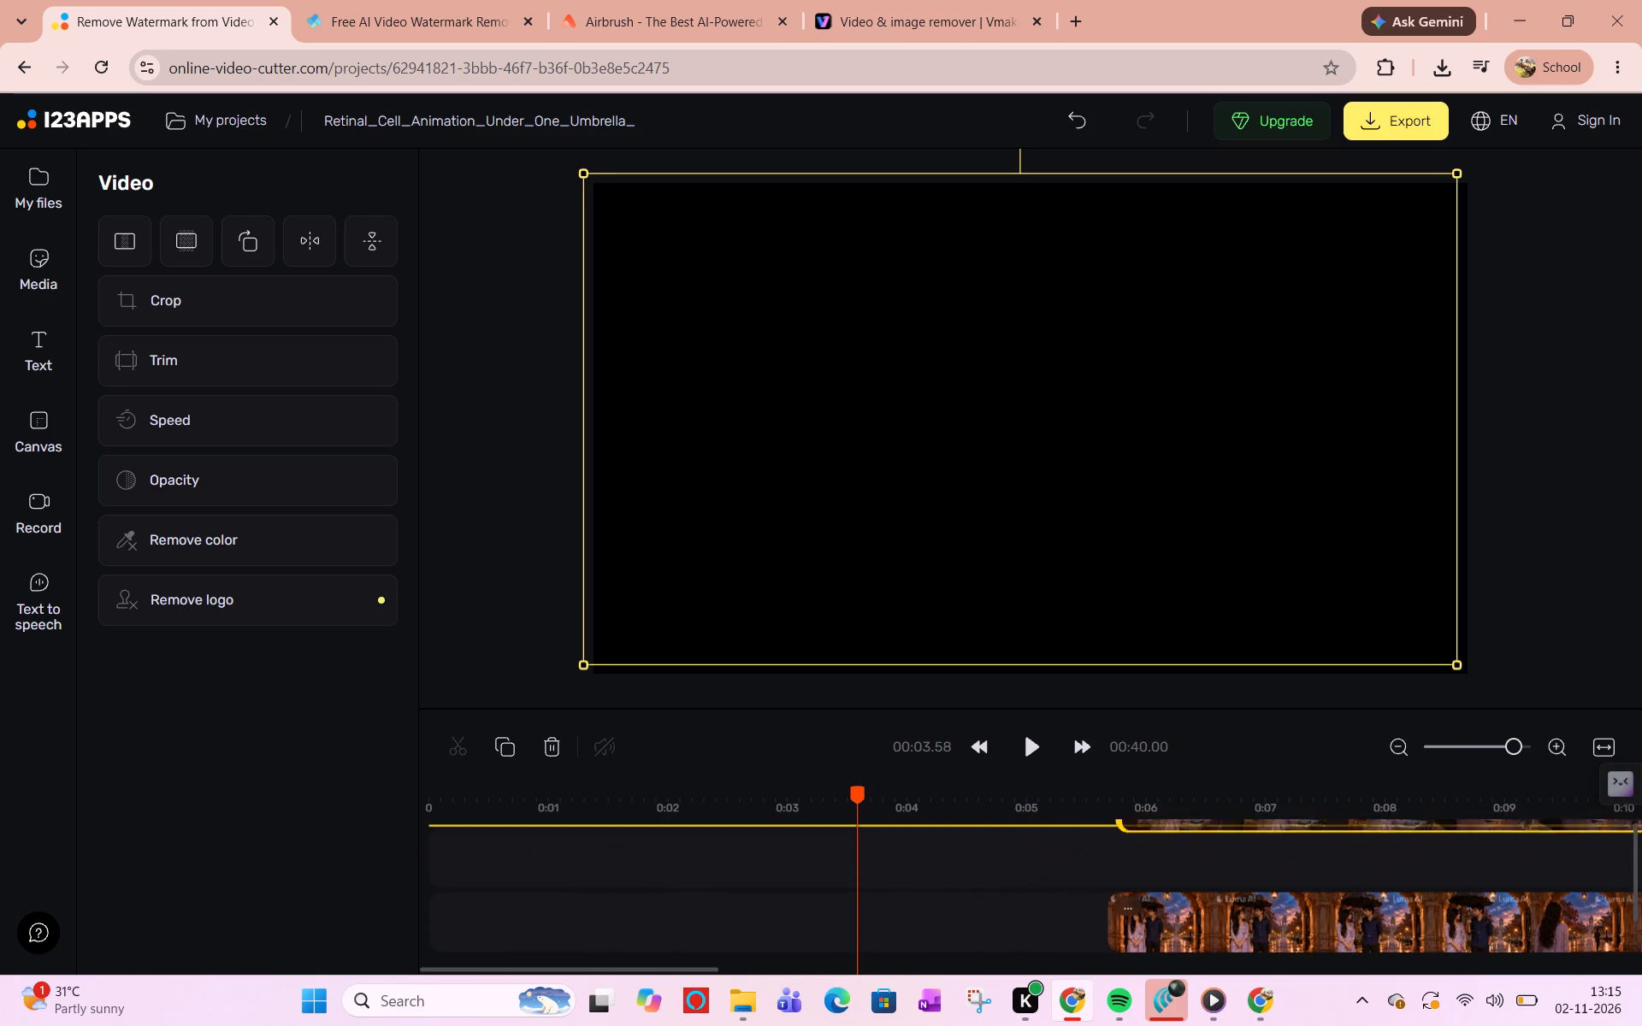
drag(1560, 813, 1577, 842)
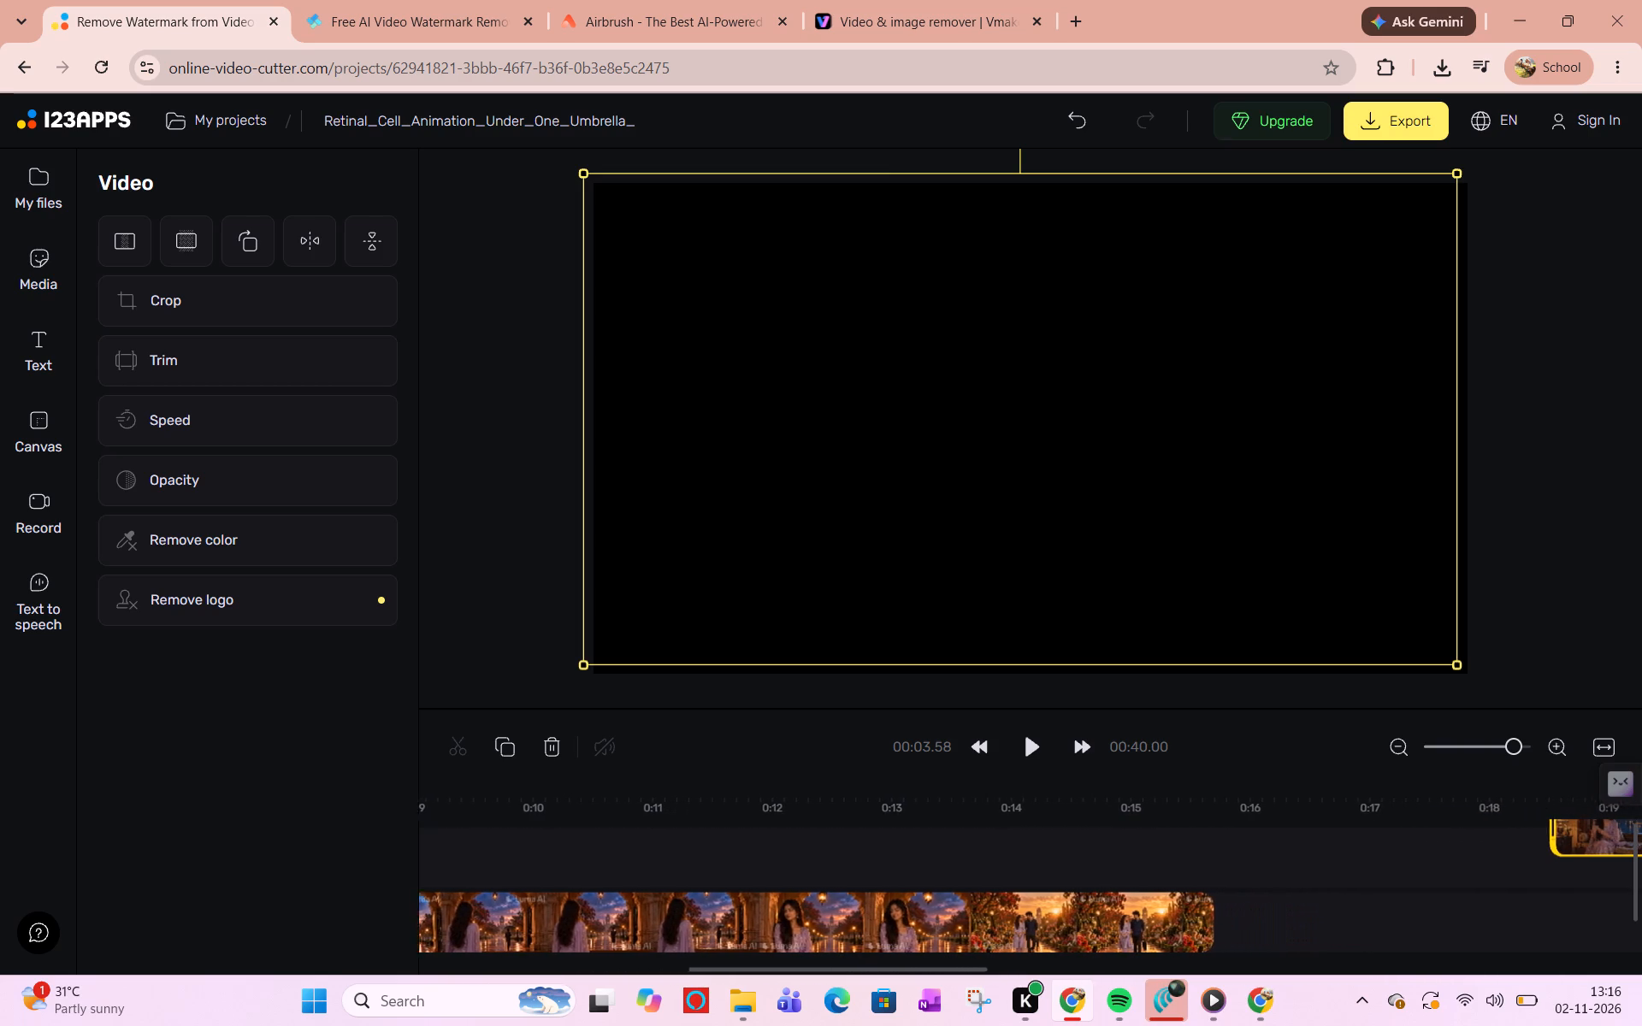
drag(1577, 842, 1478, 882)
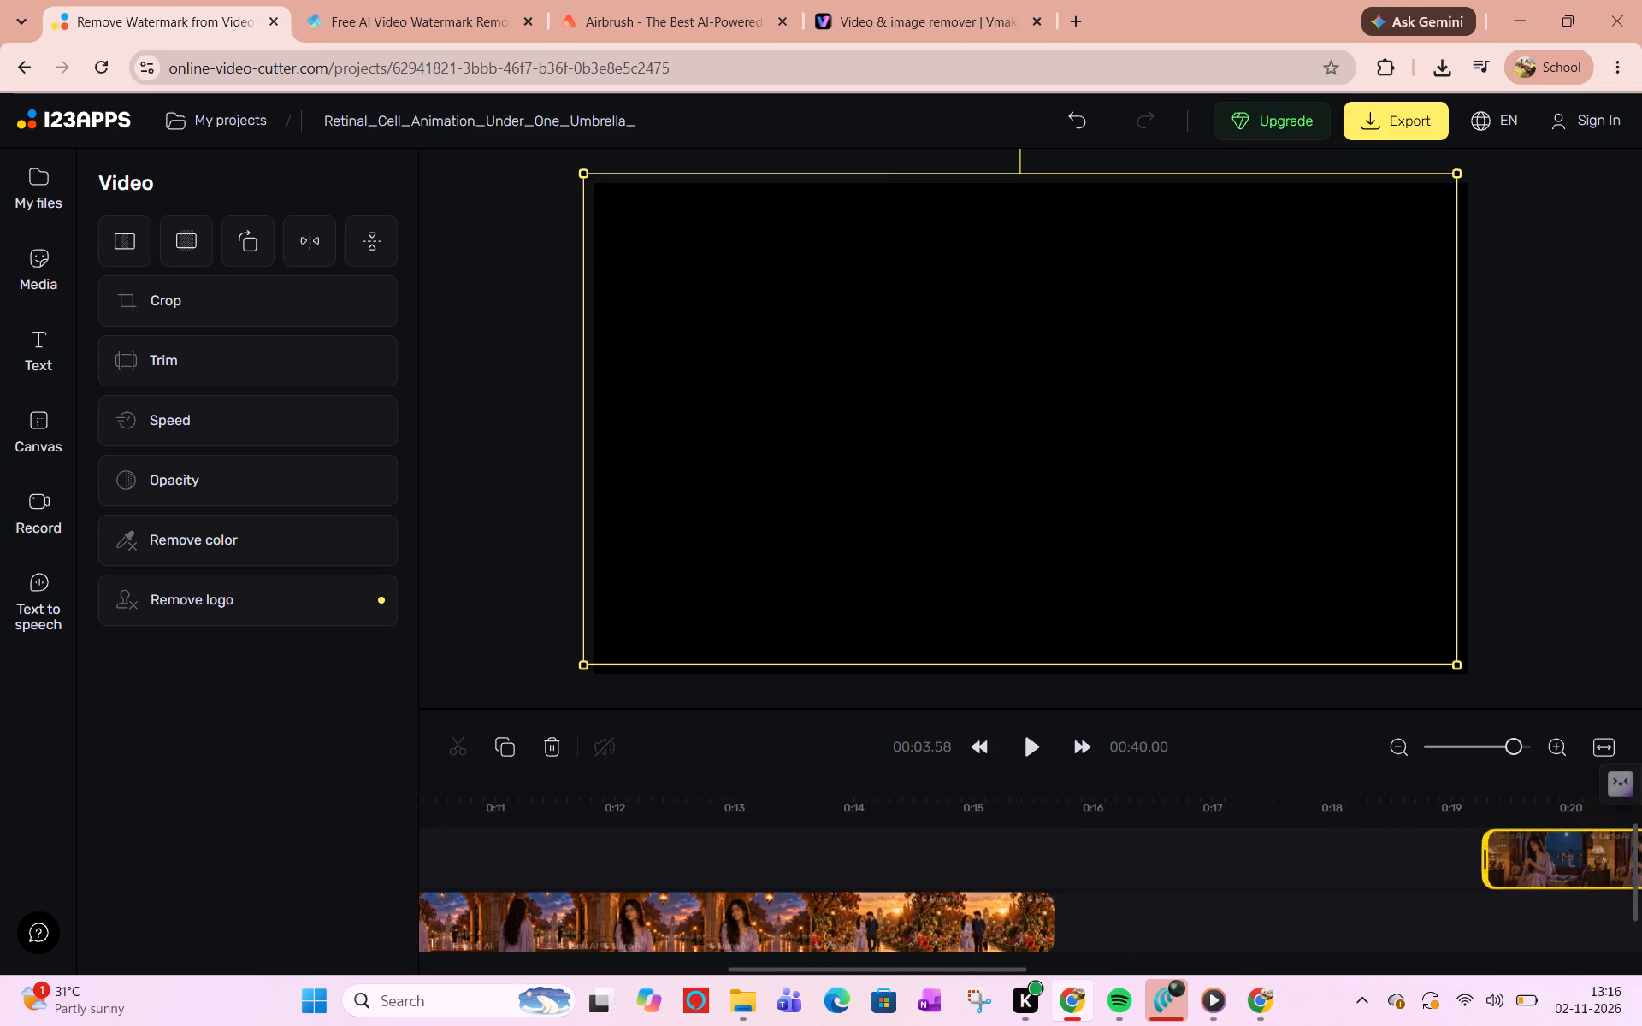
drag(1478, 882, 1590, 850)
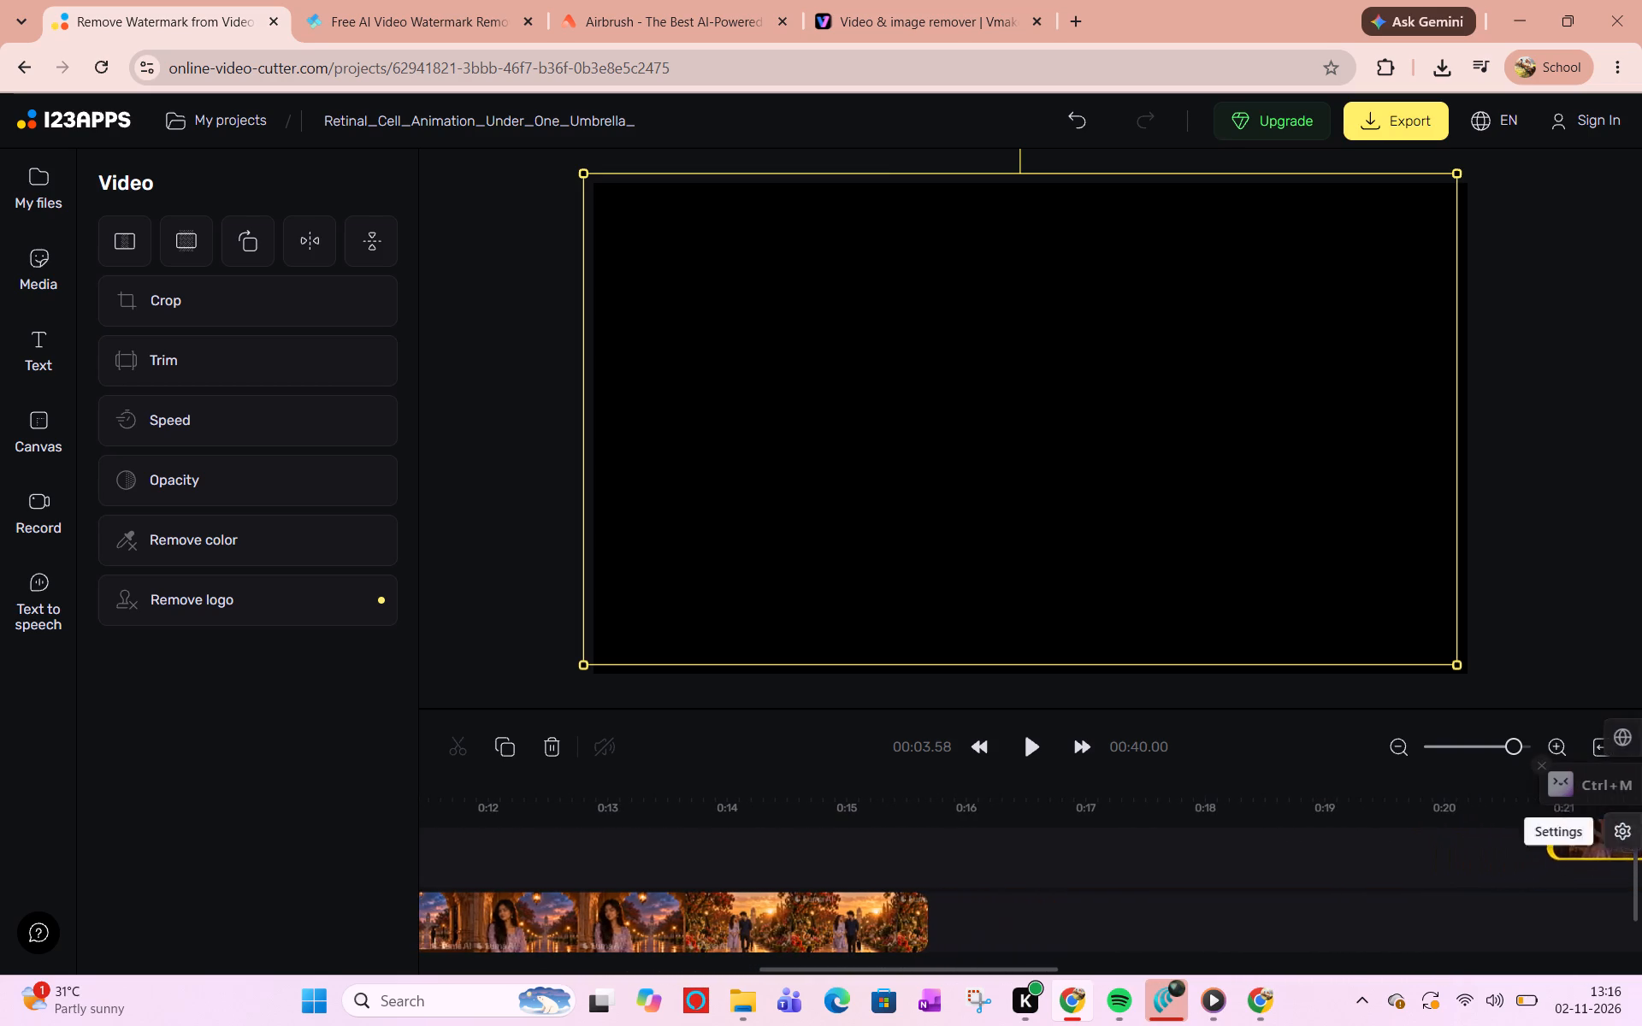
drag(1590, 850, 1578, 860)
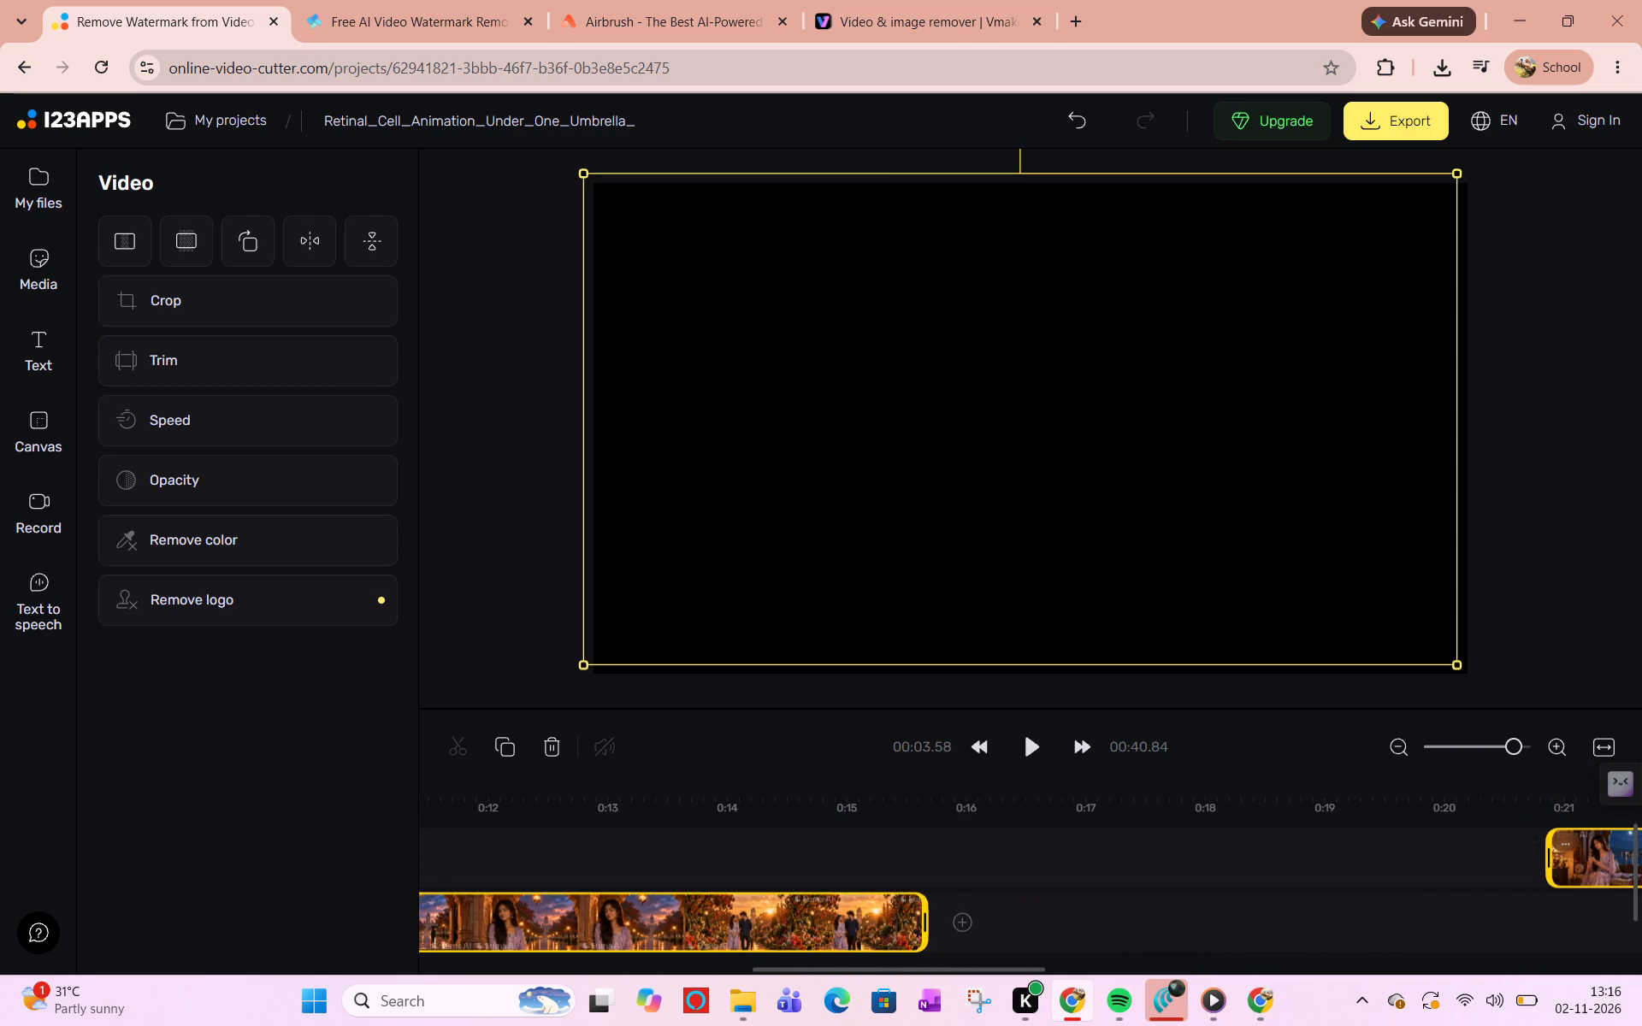
Return the Scenes 3-5 clip to the main track, ending at about 20.3 s, and place the cleaned Scenes 7-8 clip directly after it.
drag(707, 919, 1289, 875)
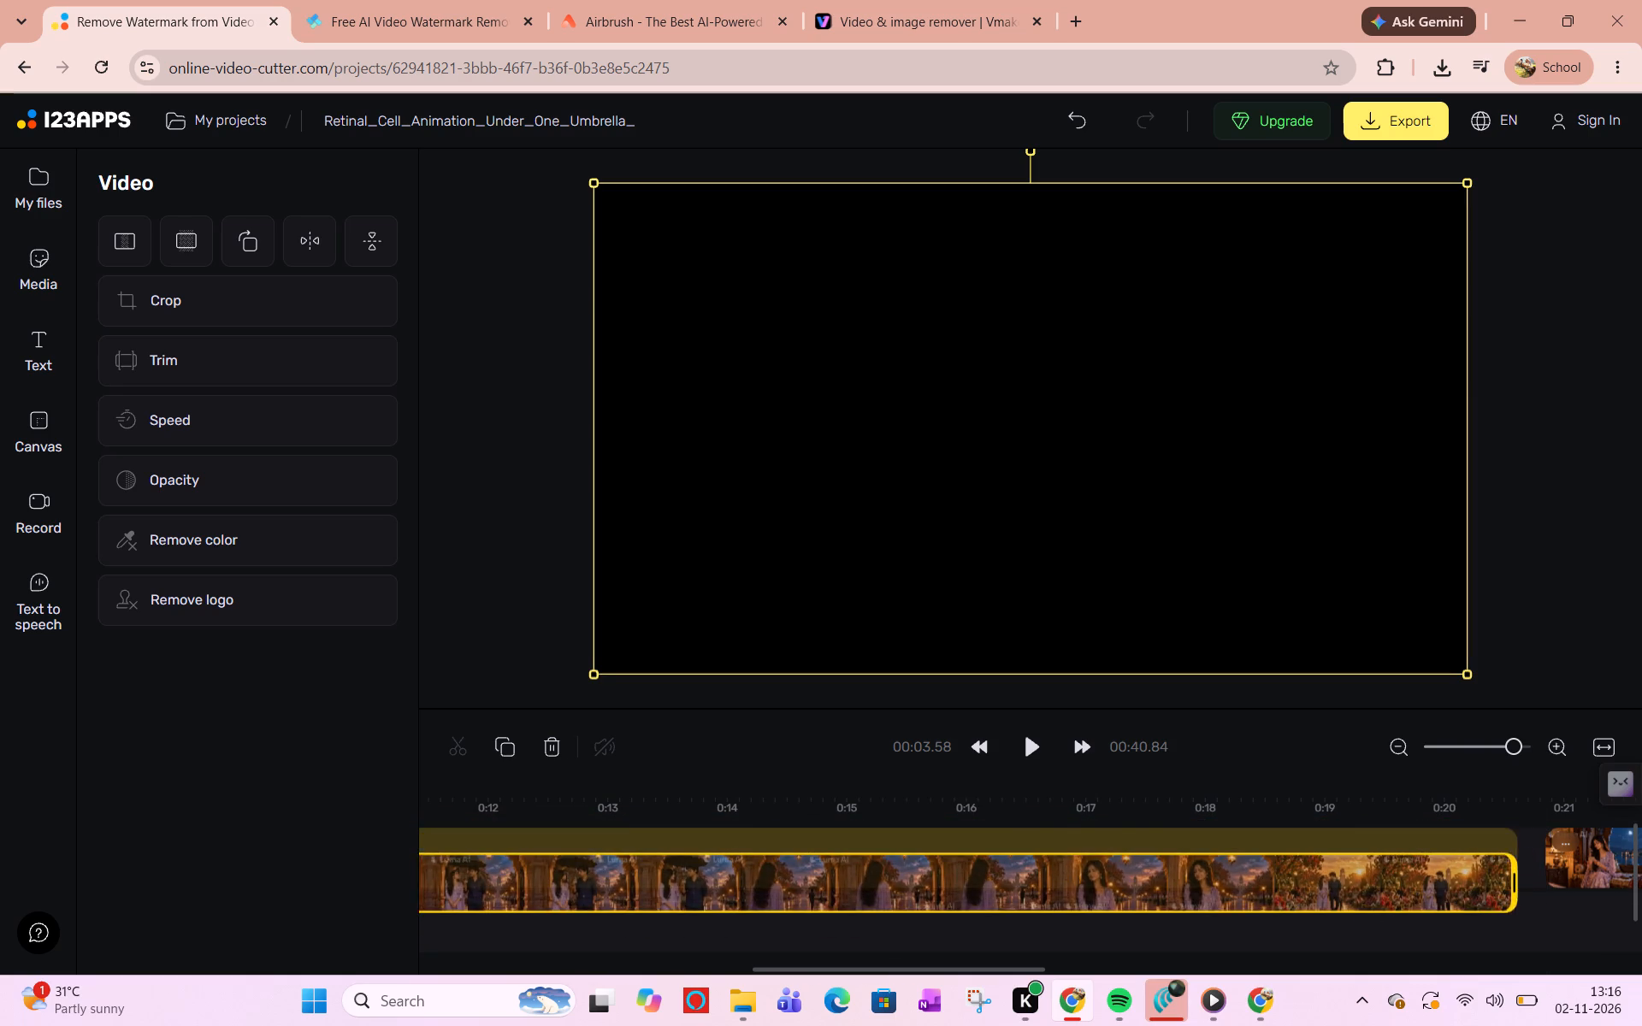
drag(1289, 875, 1256, 856)
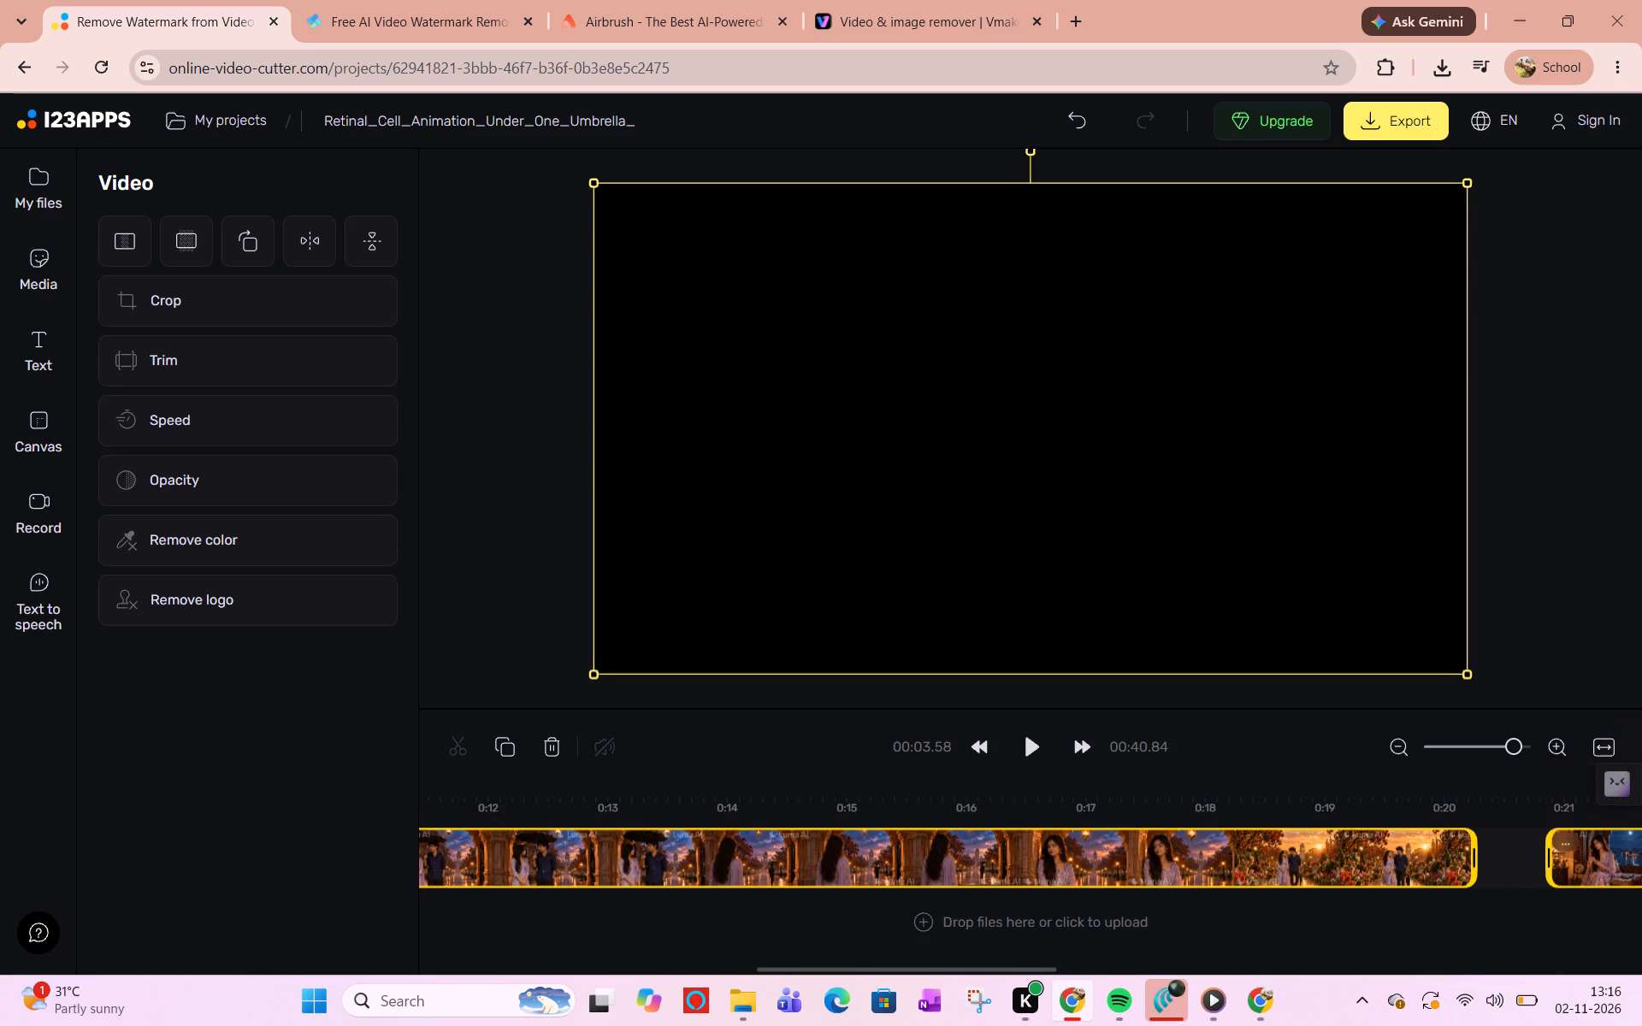
drag(1600, 859, 1520, 858)
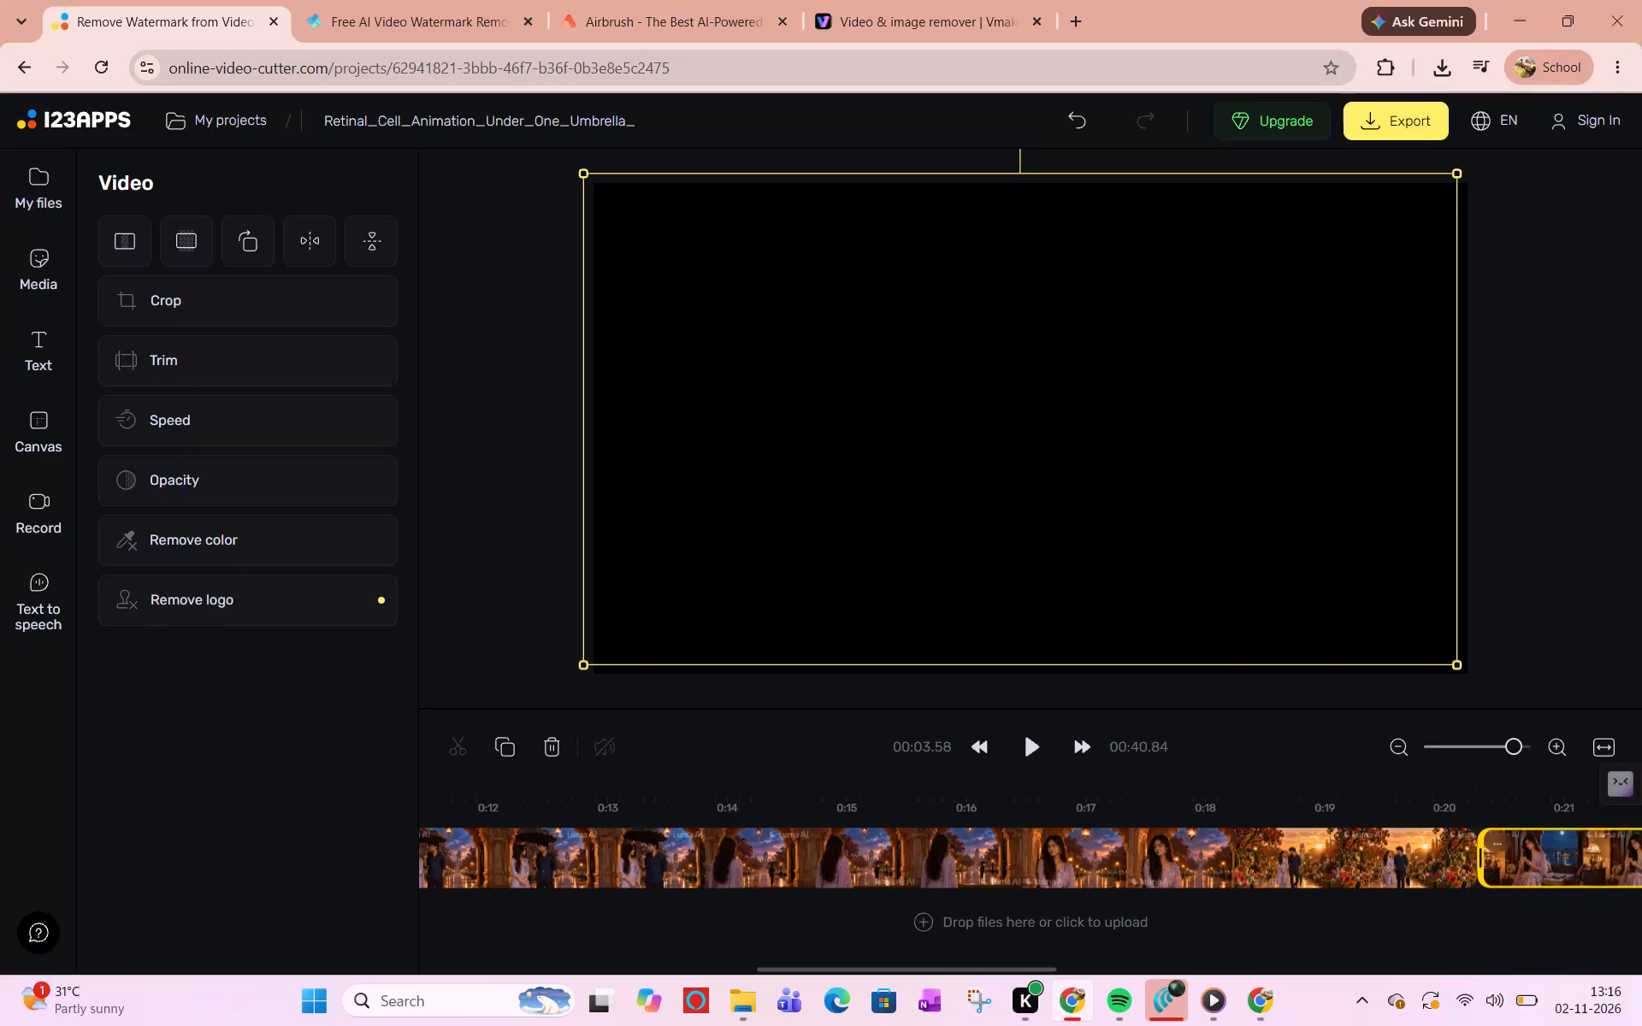
Remove the empty gap before the Scenes 3-5 clip so the timeline's content starts at 0.
scroll(1017, 867, right, 10)
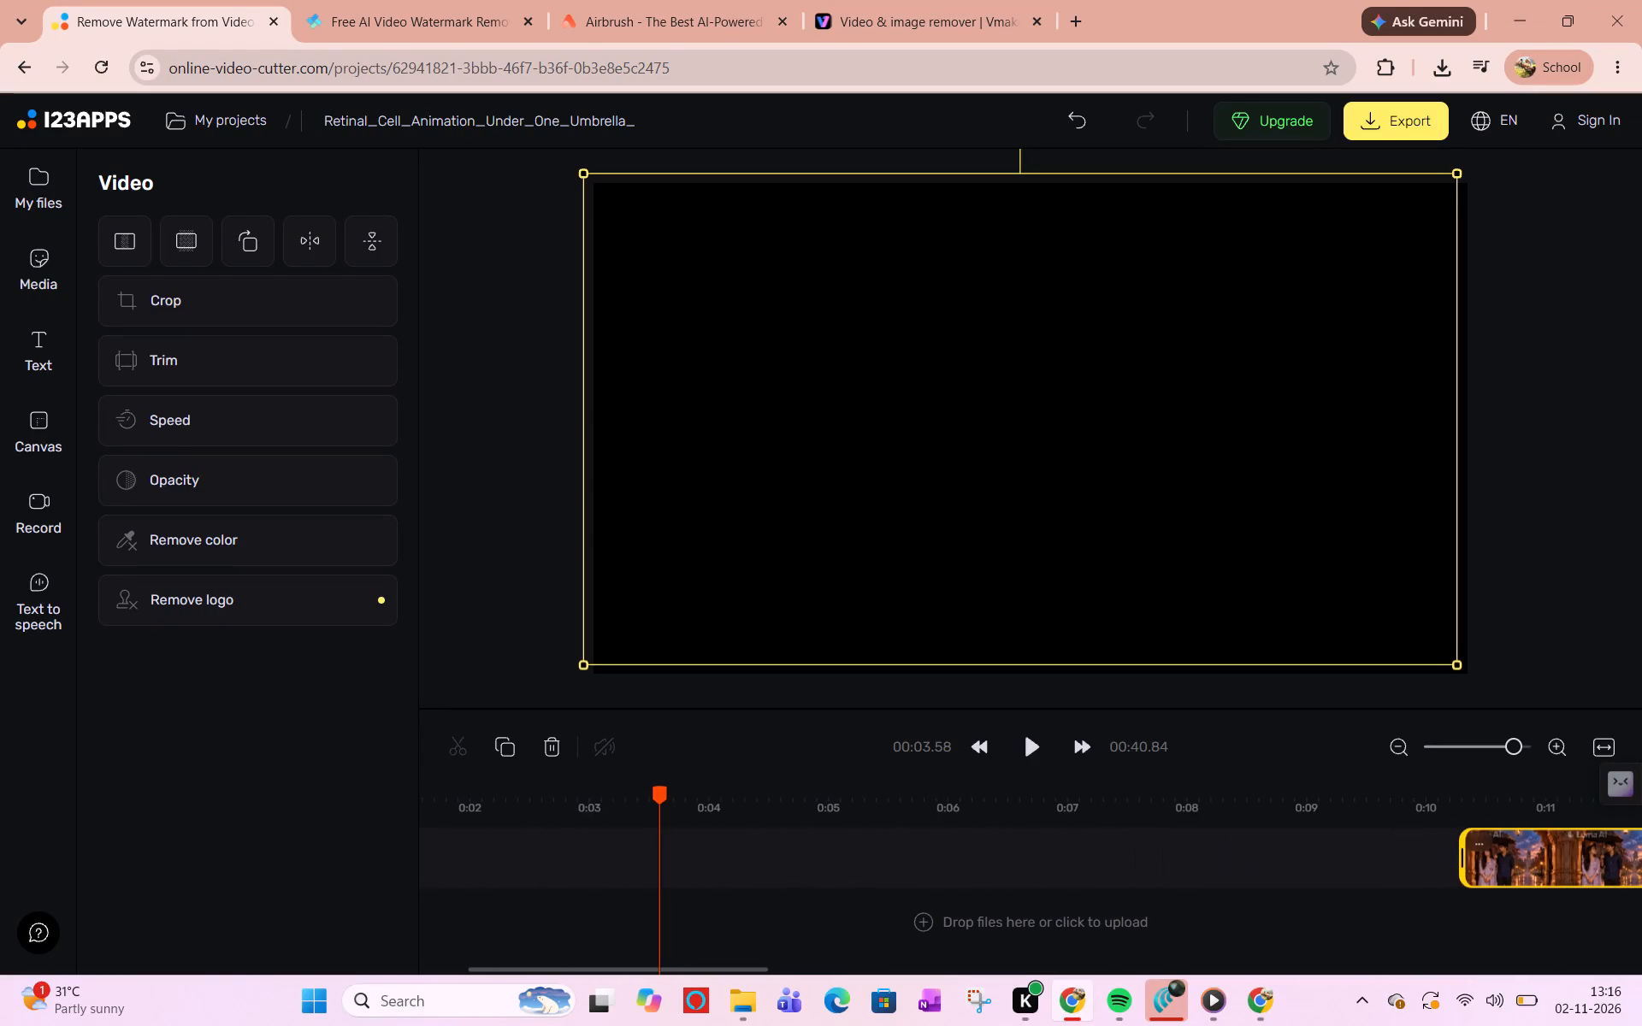
scroll(1017, 867, right, 1)
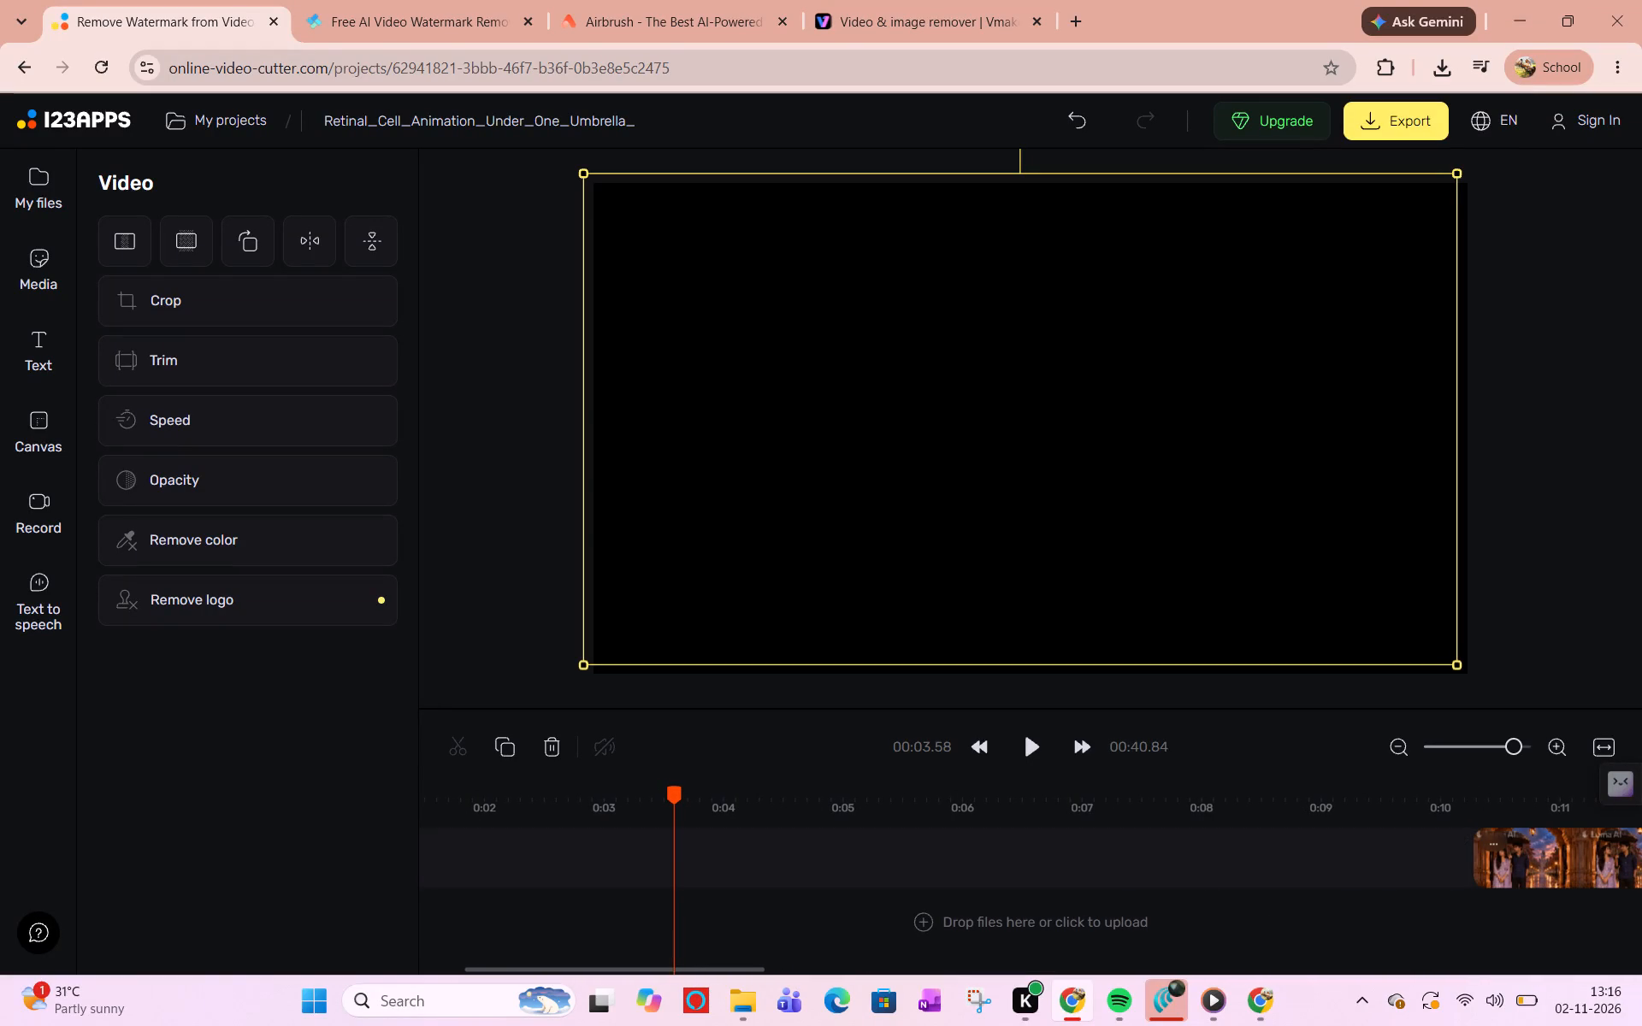
click(701, 864)
scroll(701, 864, right, 8)
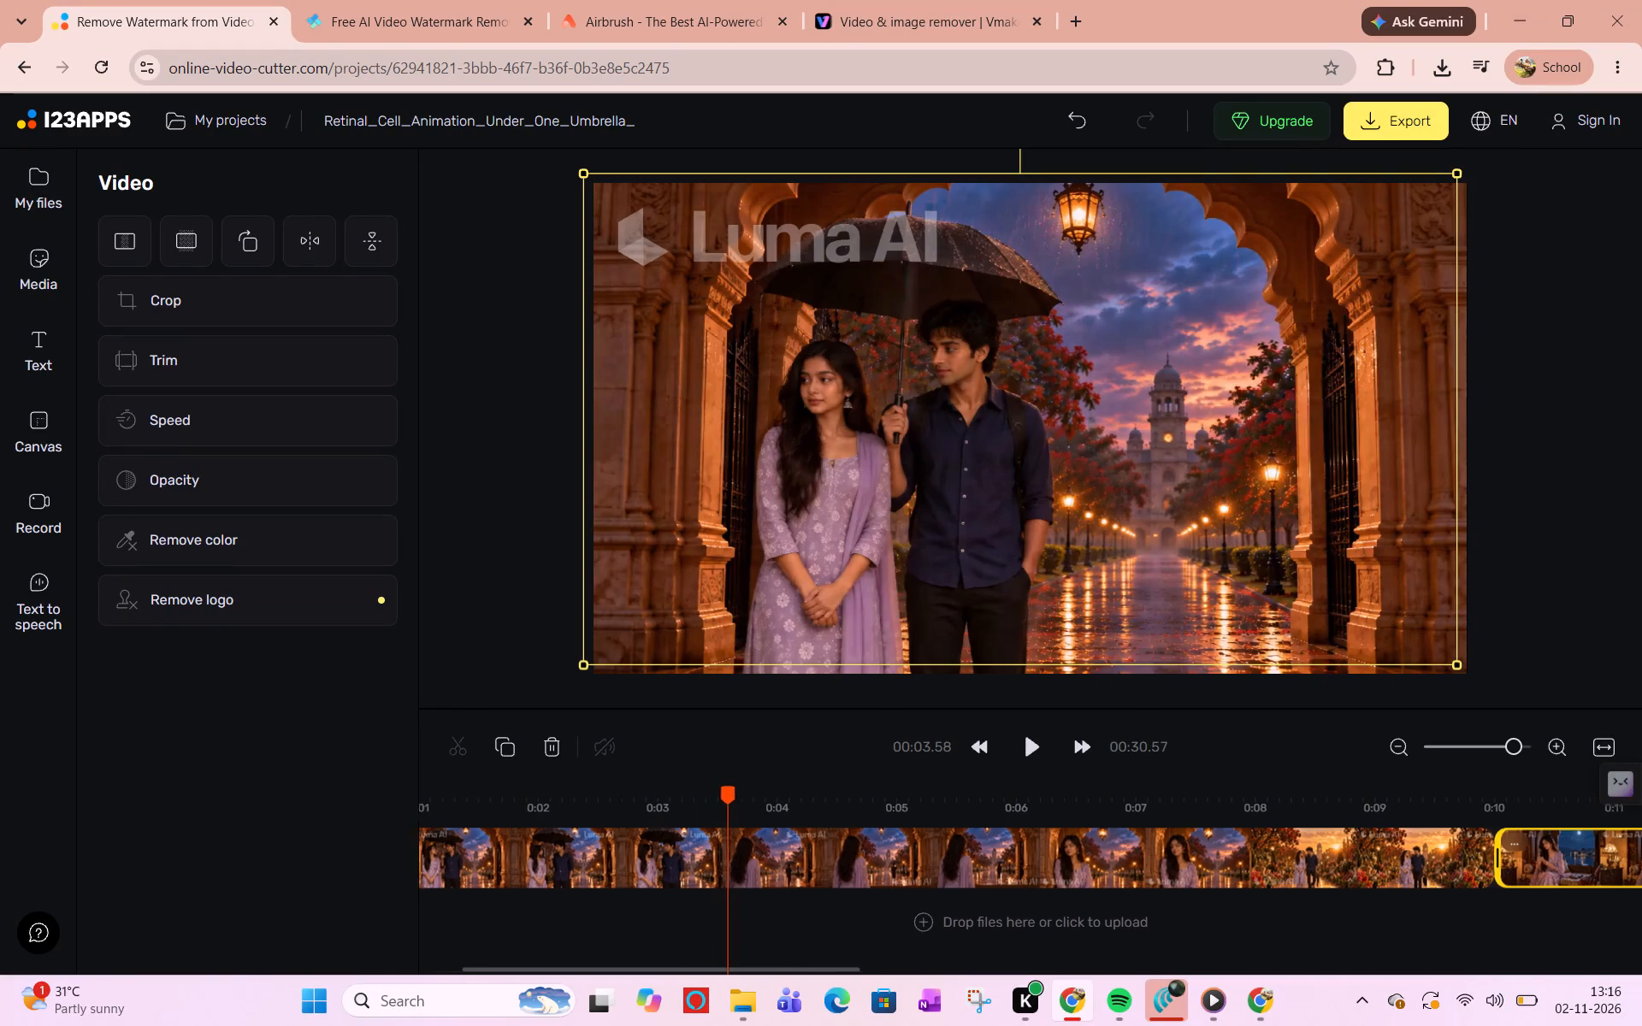
scroll(701, 864, right, 15)
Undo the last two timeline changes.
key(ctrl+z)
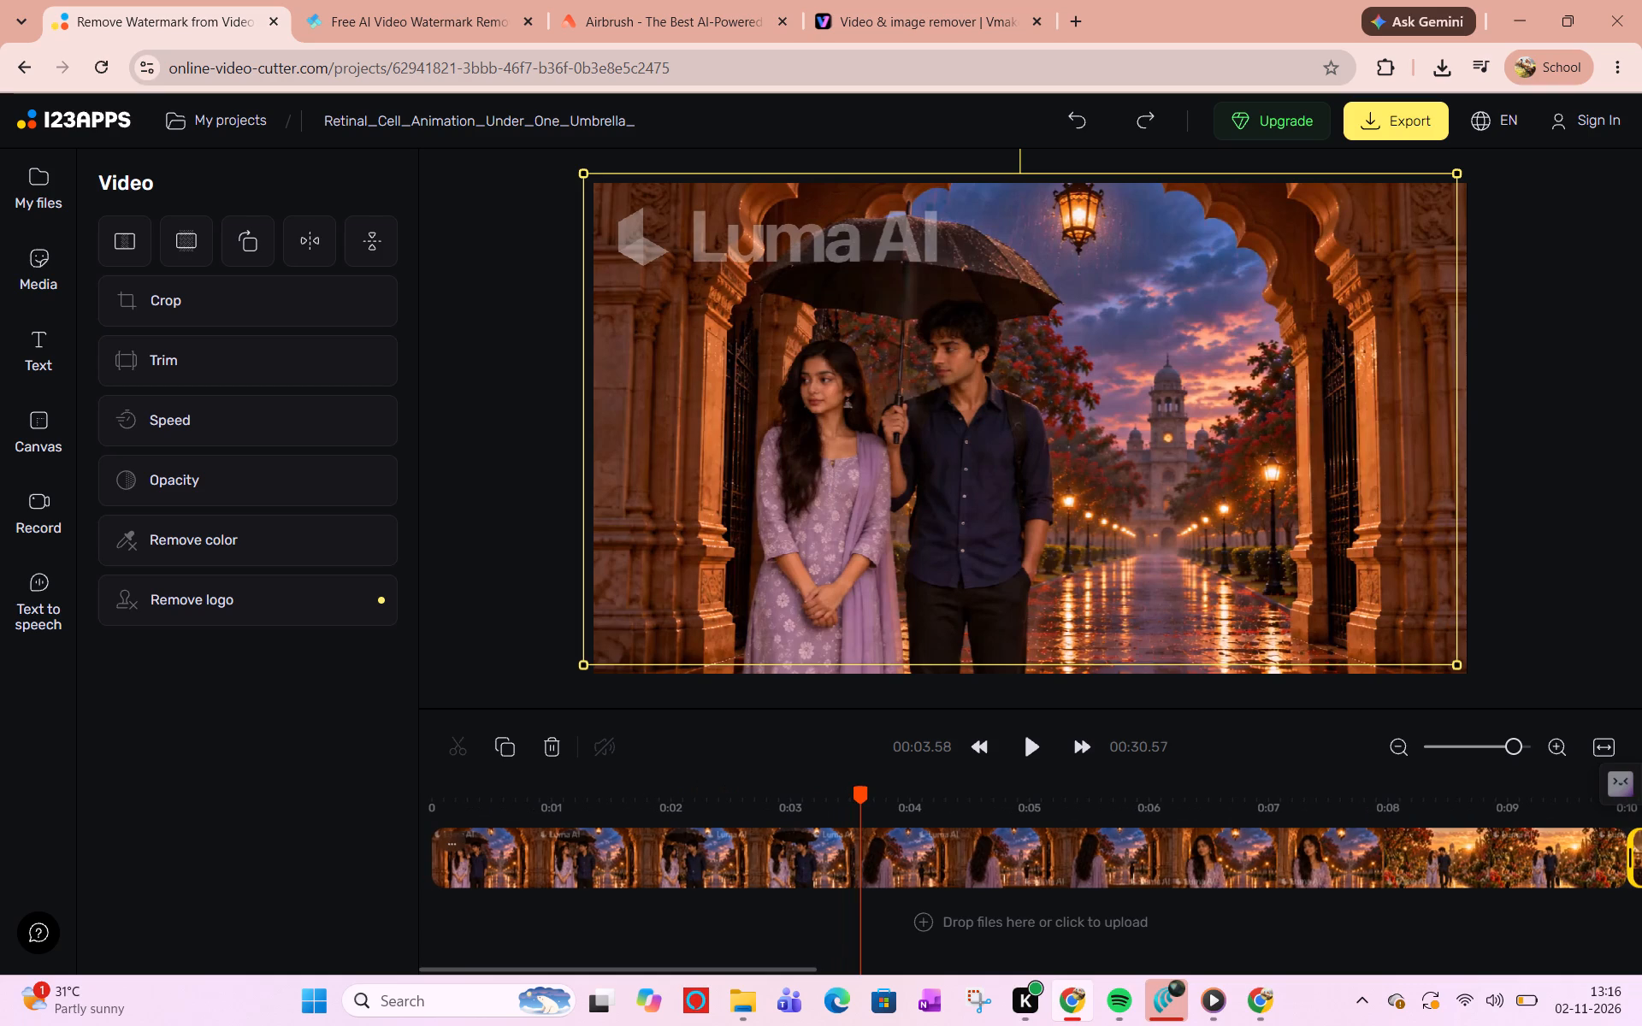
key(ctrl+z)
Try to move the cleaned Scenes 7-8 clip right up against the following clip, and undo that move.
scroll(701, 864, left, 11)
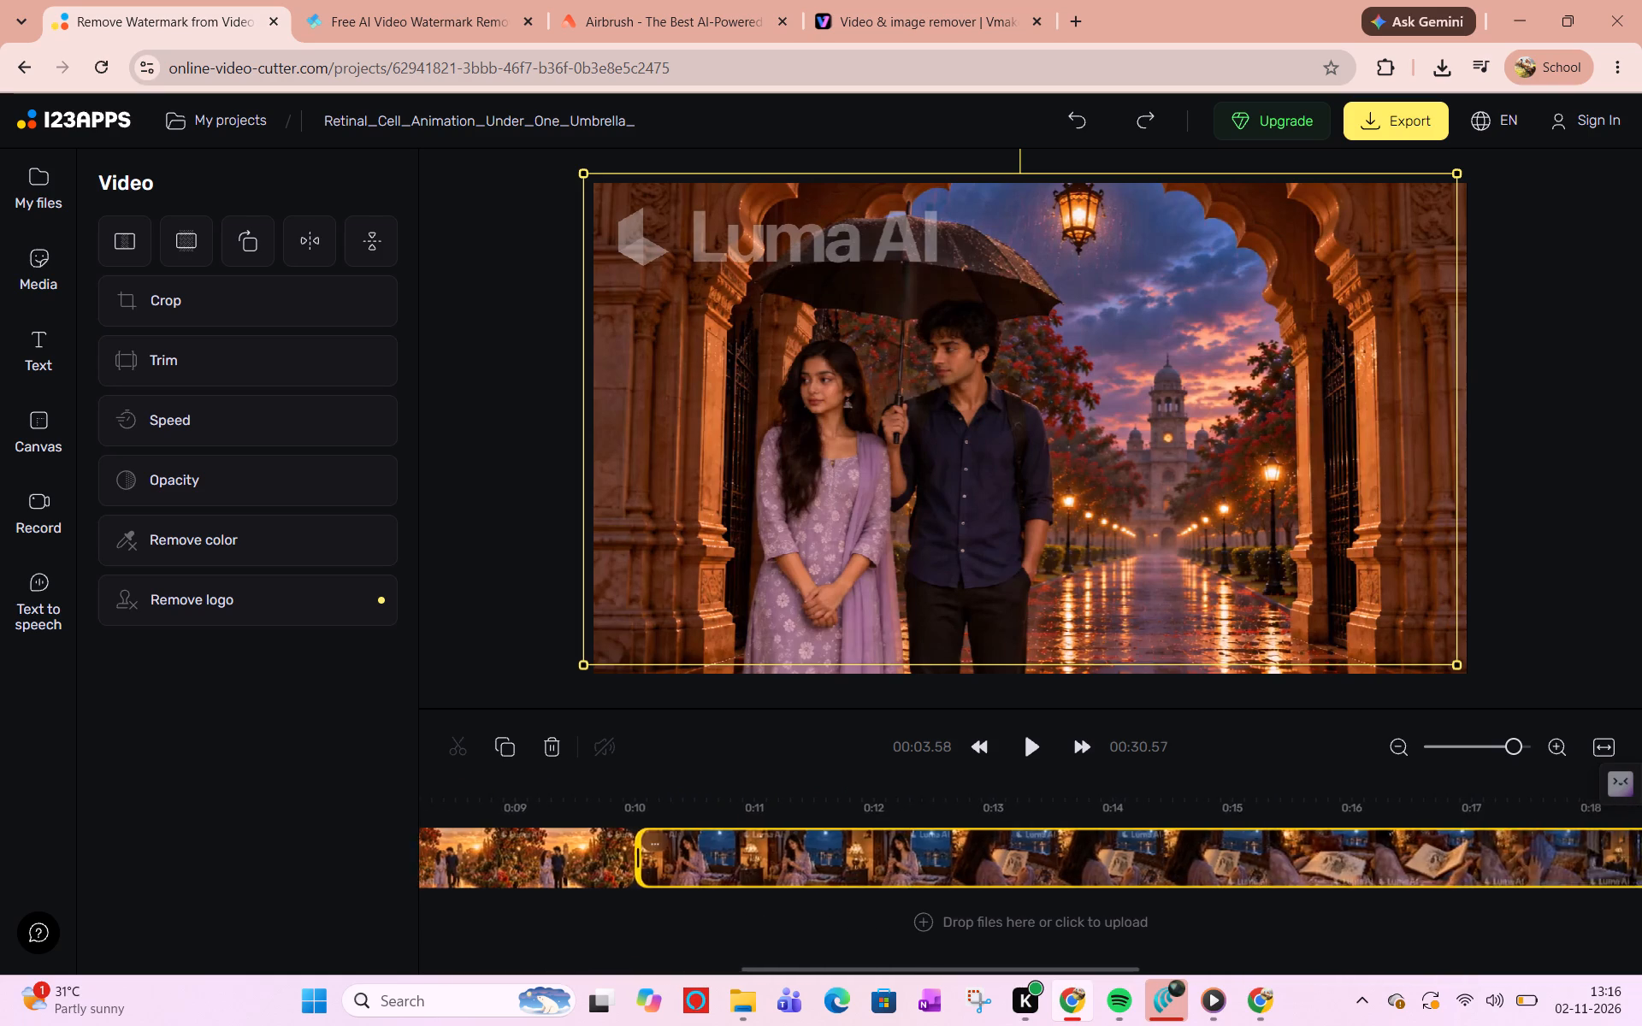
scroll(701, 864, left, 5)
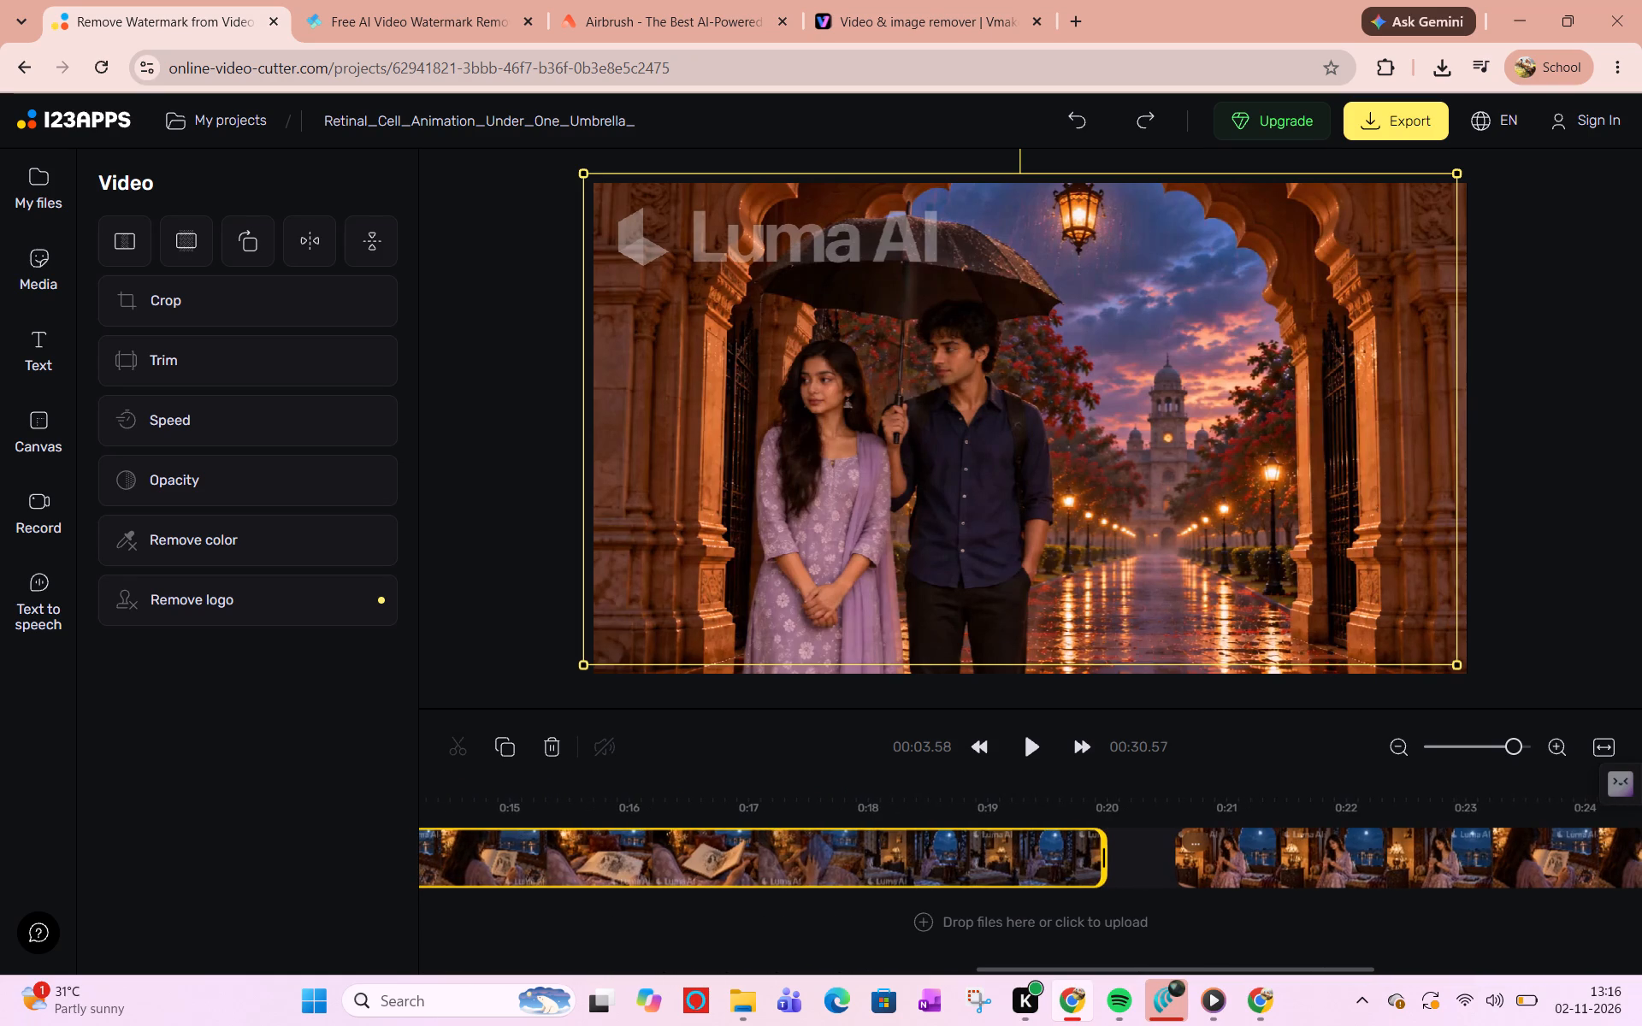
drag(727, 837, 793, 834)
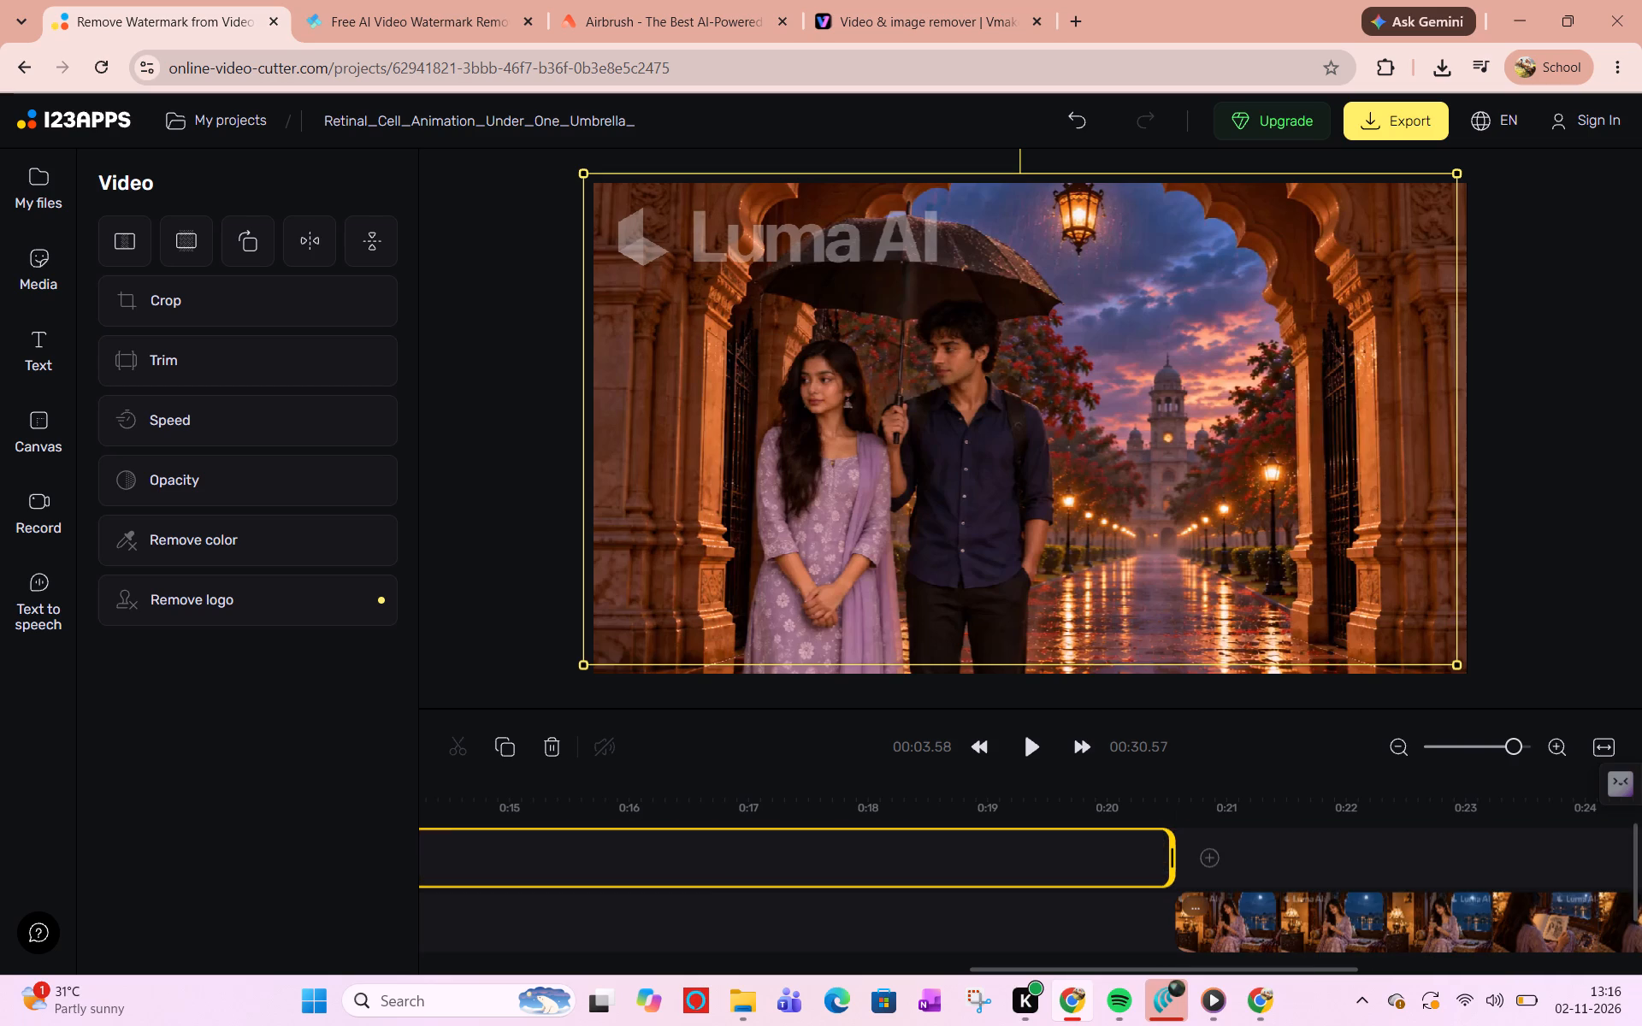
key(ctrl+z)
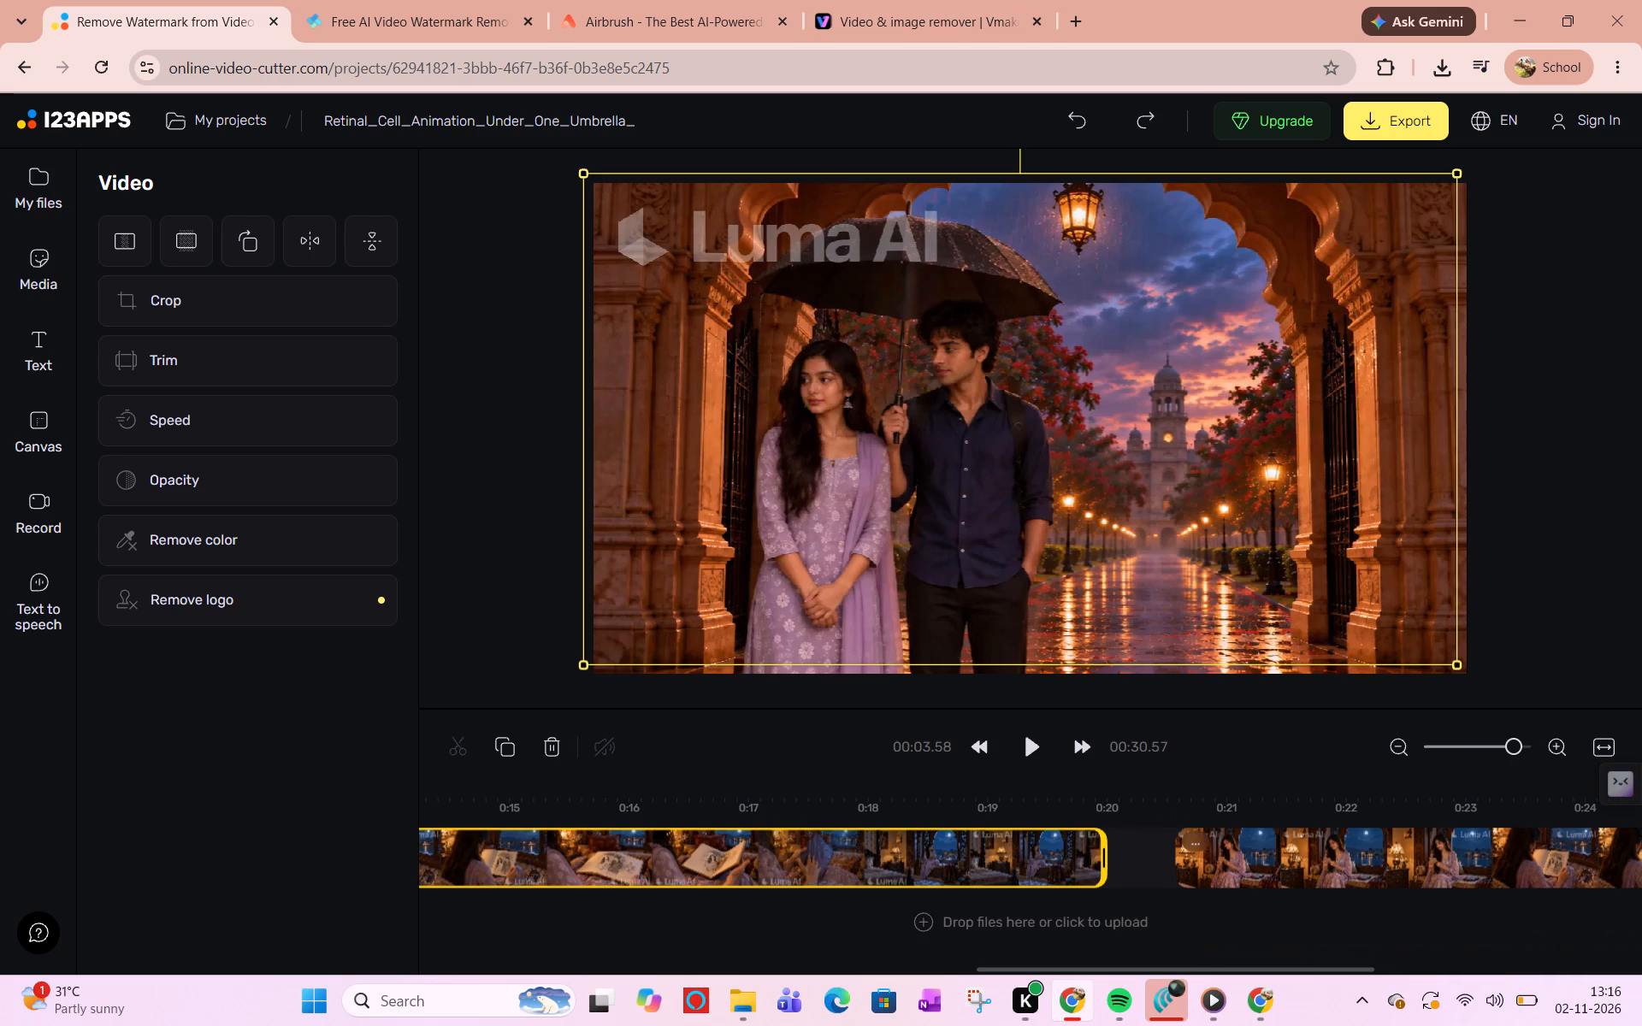
Delete the Scenes 3-5 clip at the timeline's start.
scroll(793, 834, right, 12)
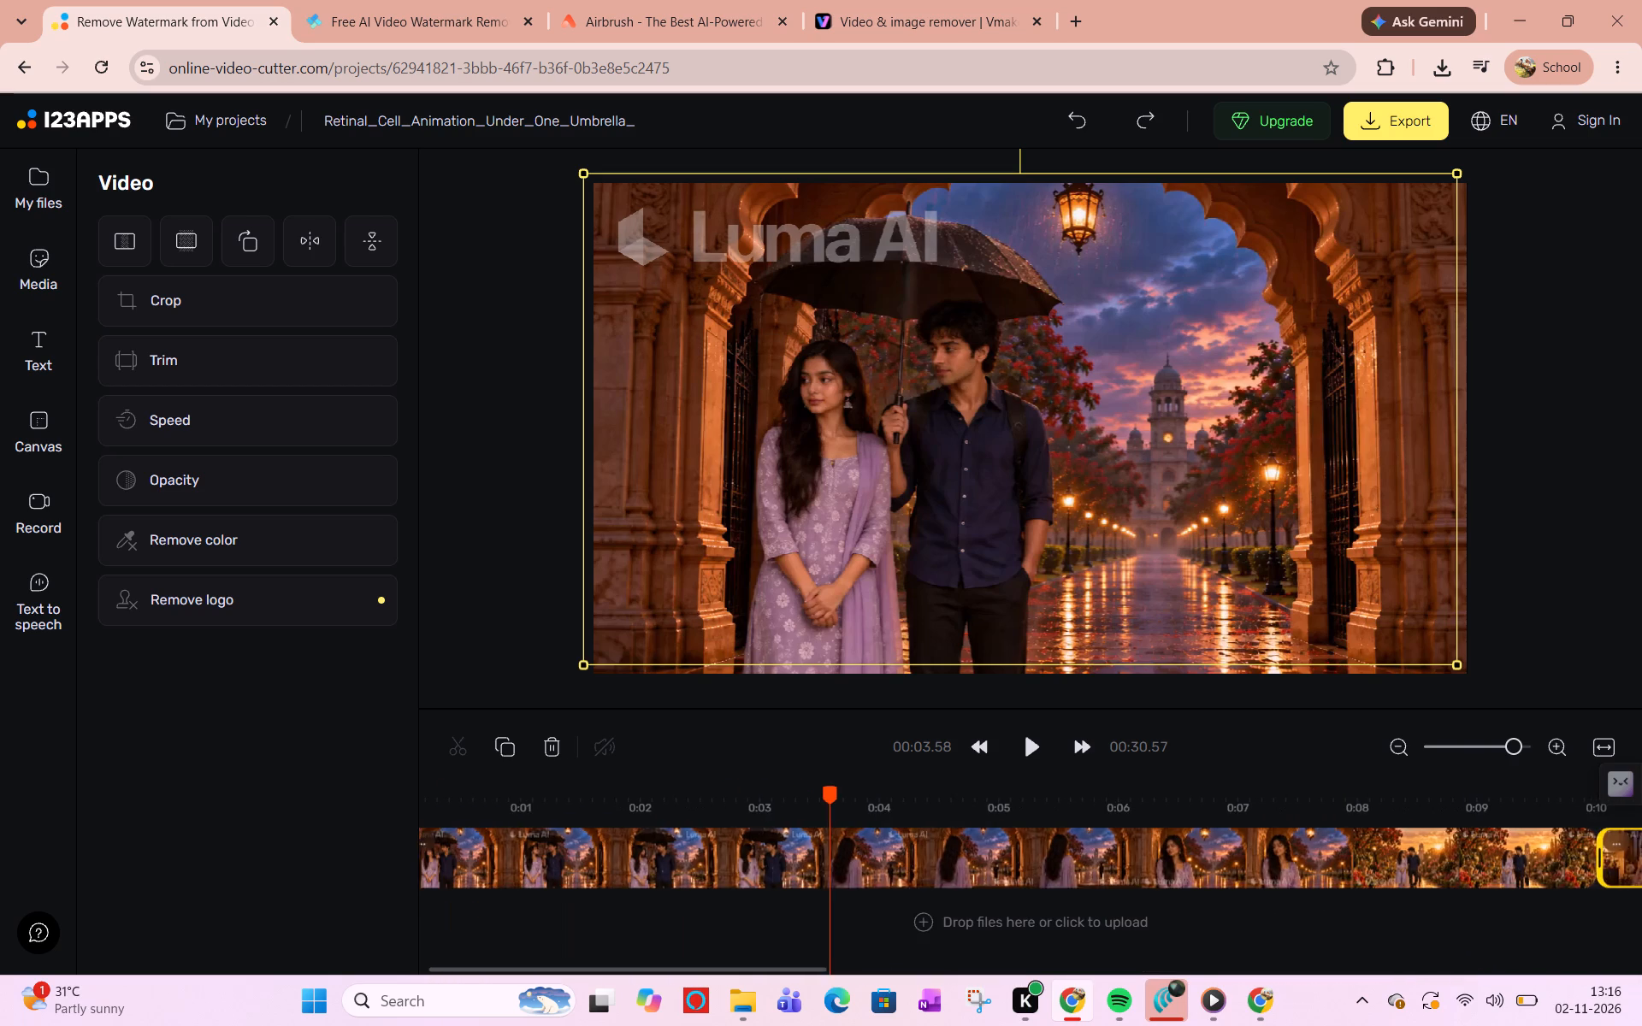
click(719, 863)
key(Delete)
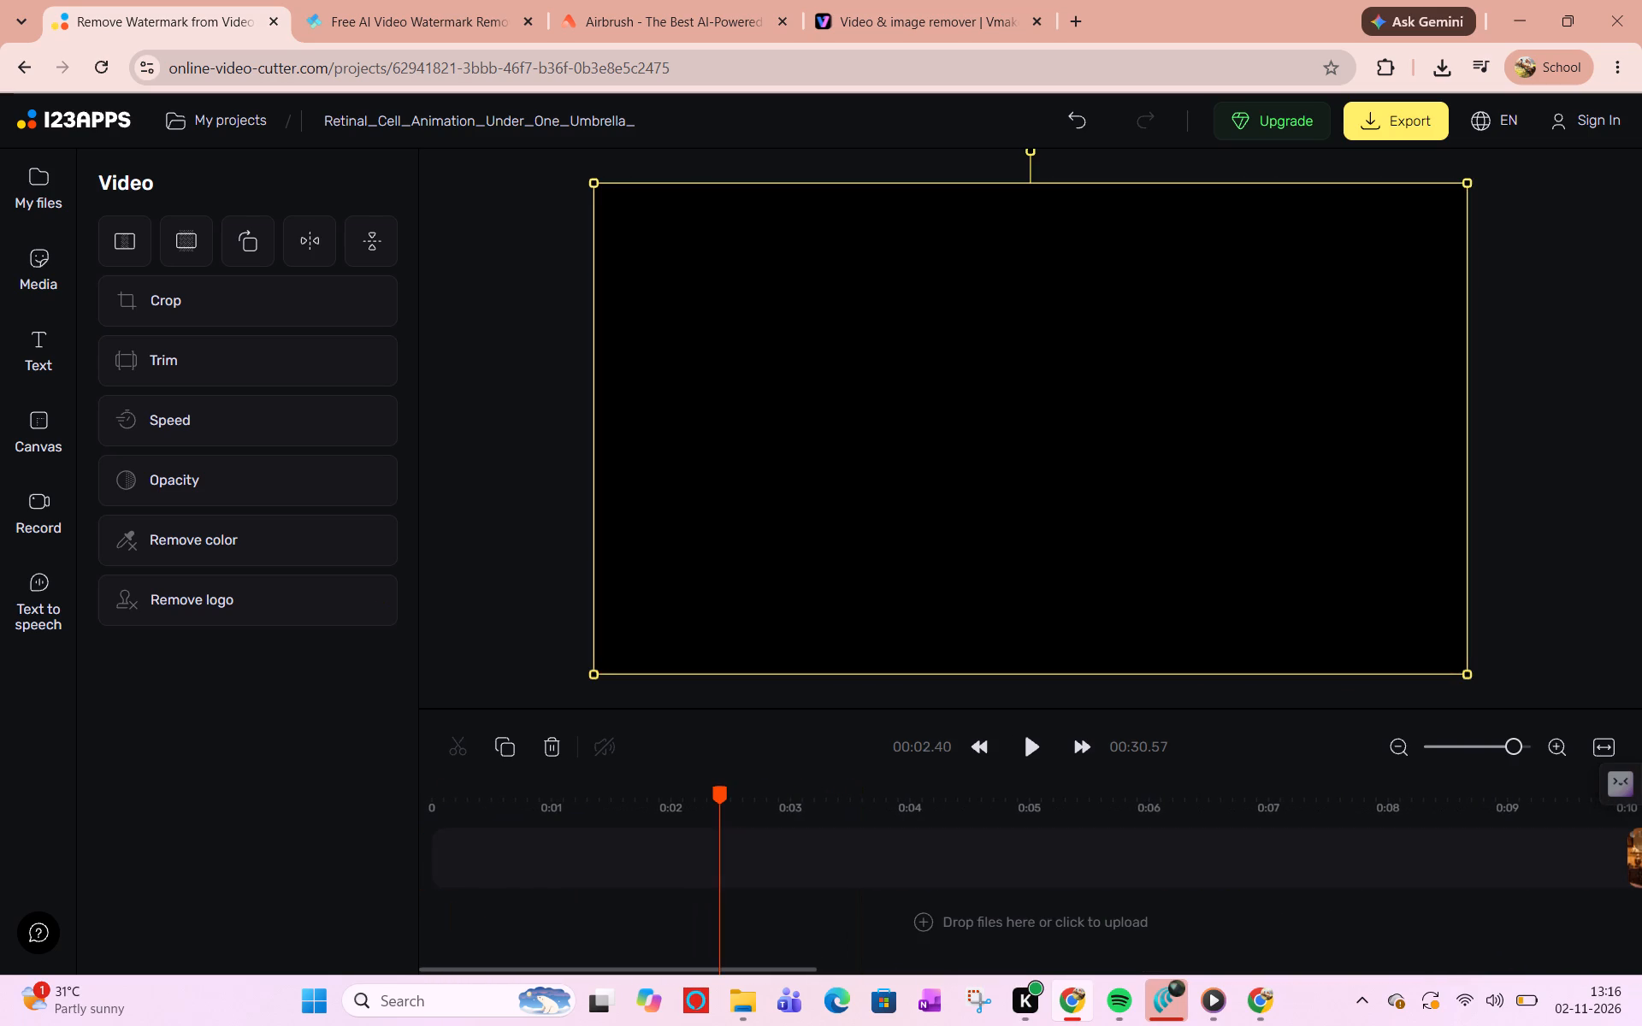
Add the video Retinal_Cell_Animation_Pehli_Nazar_-_final_cutmp4_k9uiOR47.mp4 from Downloads to the project timeline.
click(49, 187)
click(163, 226)
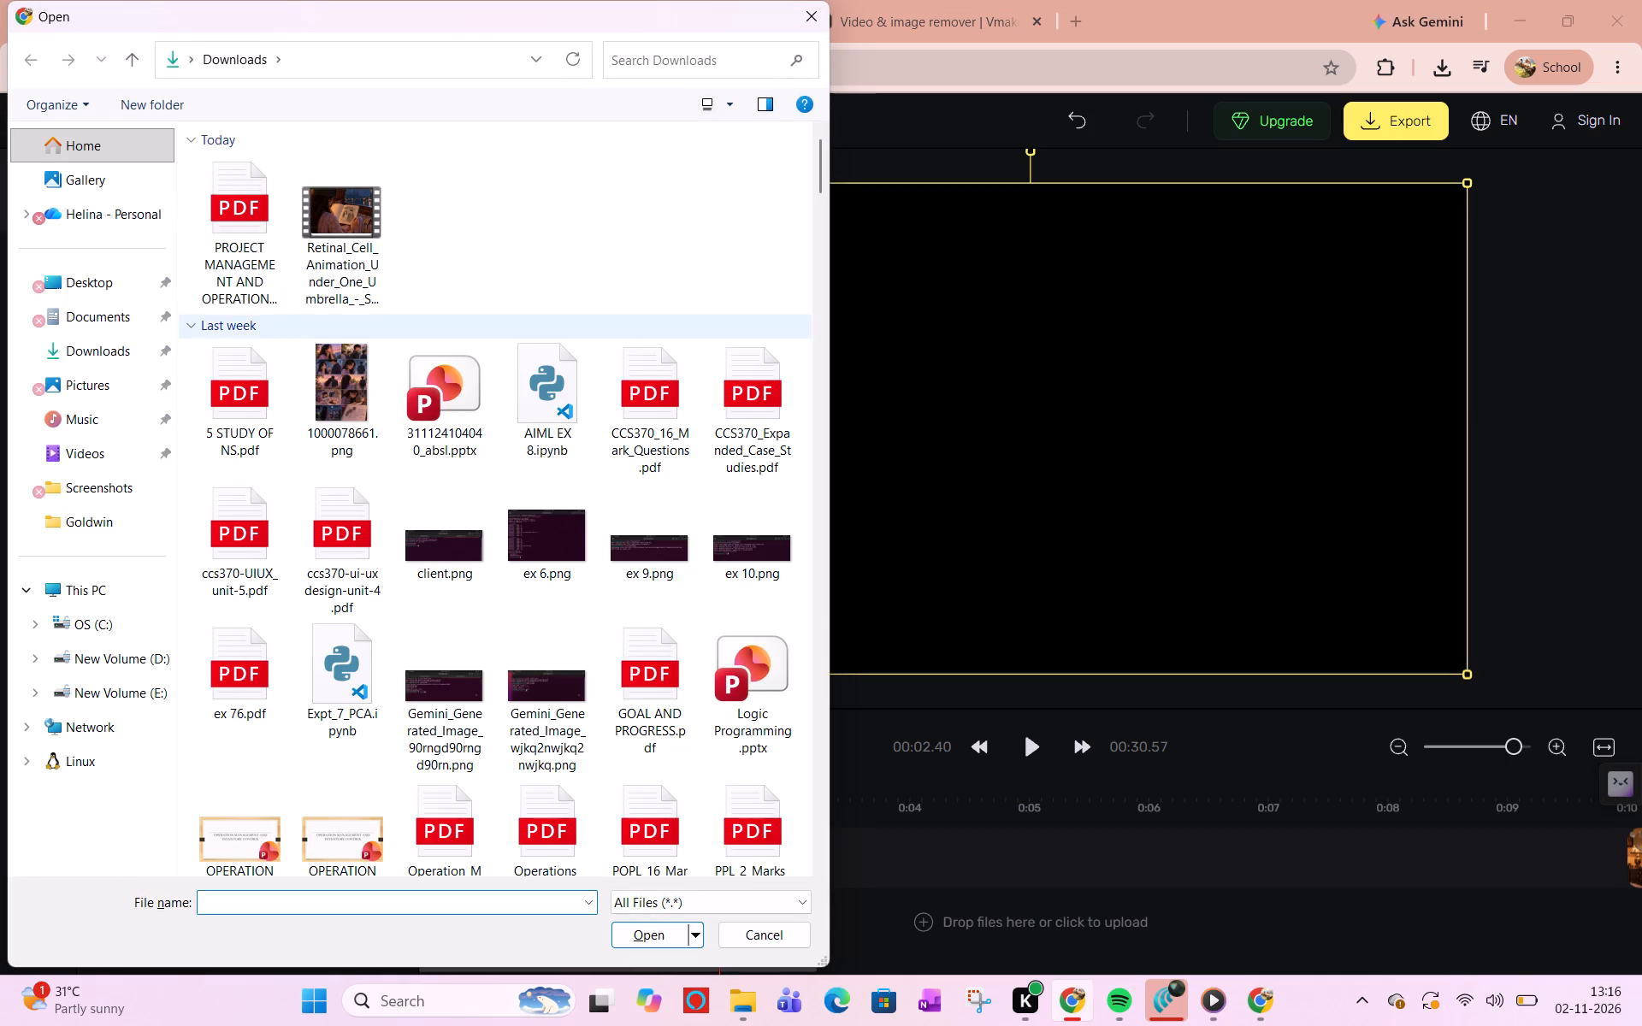
scroll(622, 795, down, 3)
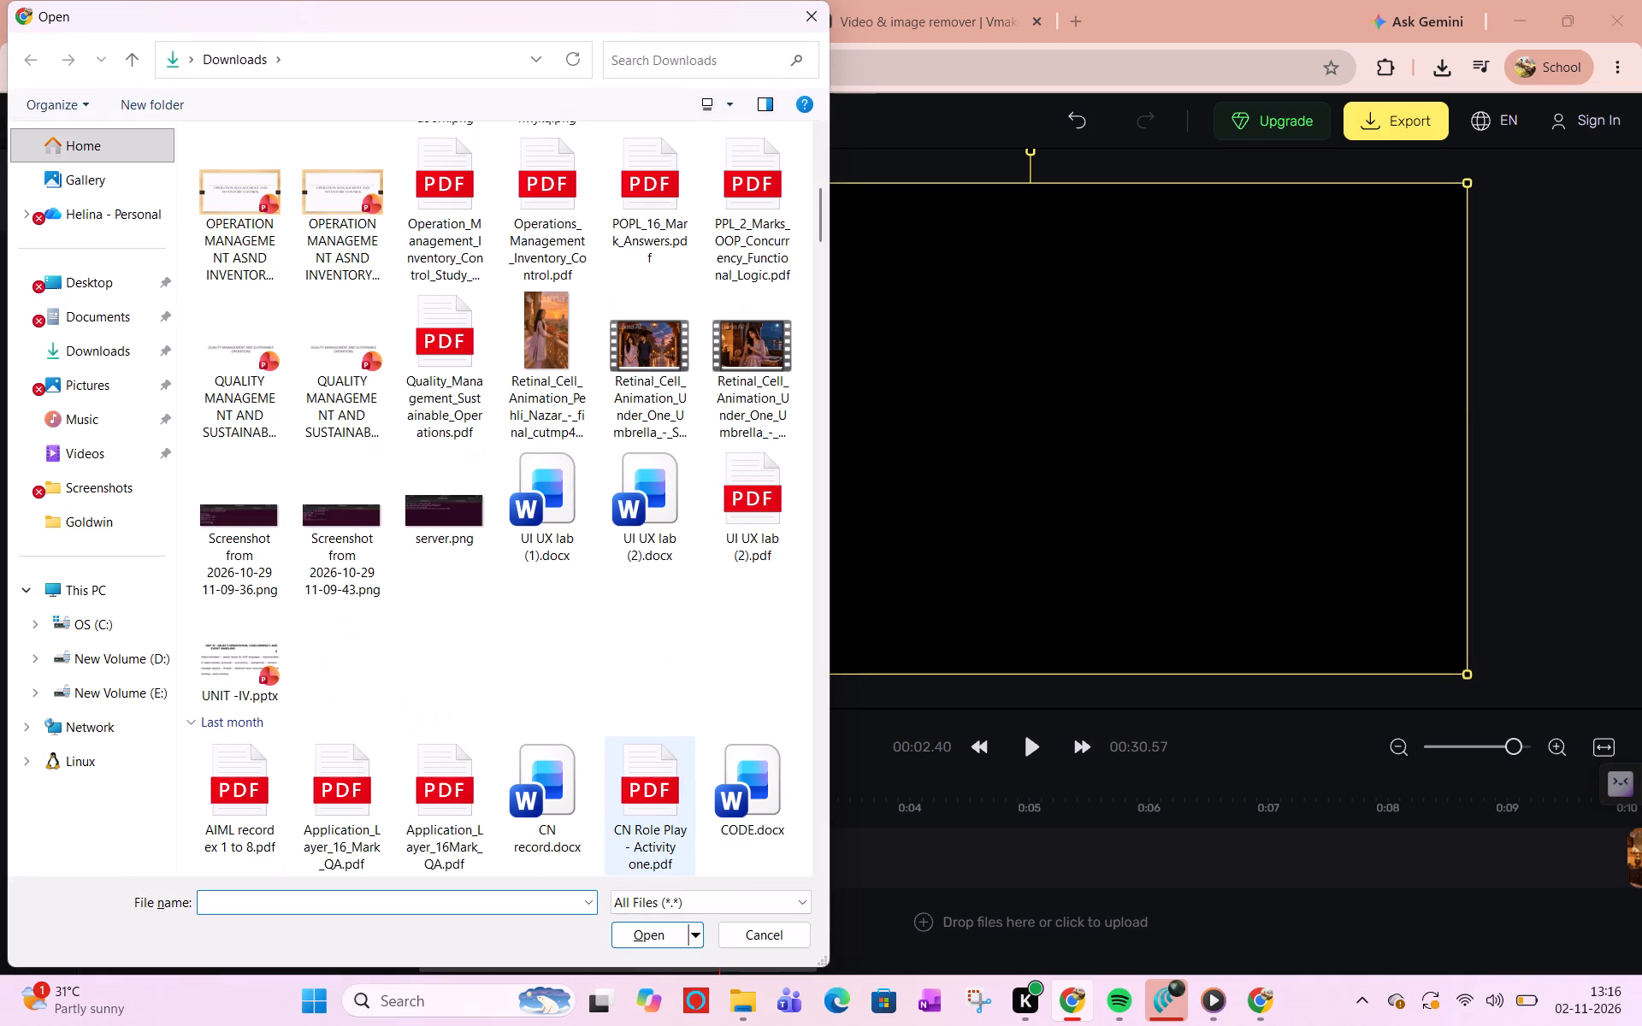
scroll(622, 795, down, 1)
click(518, 374)
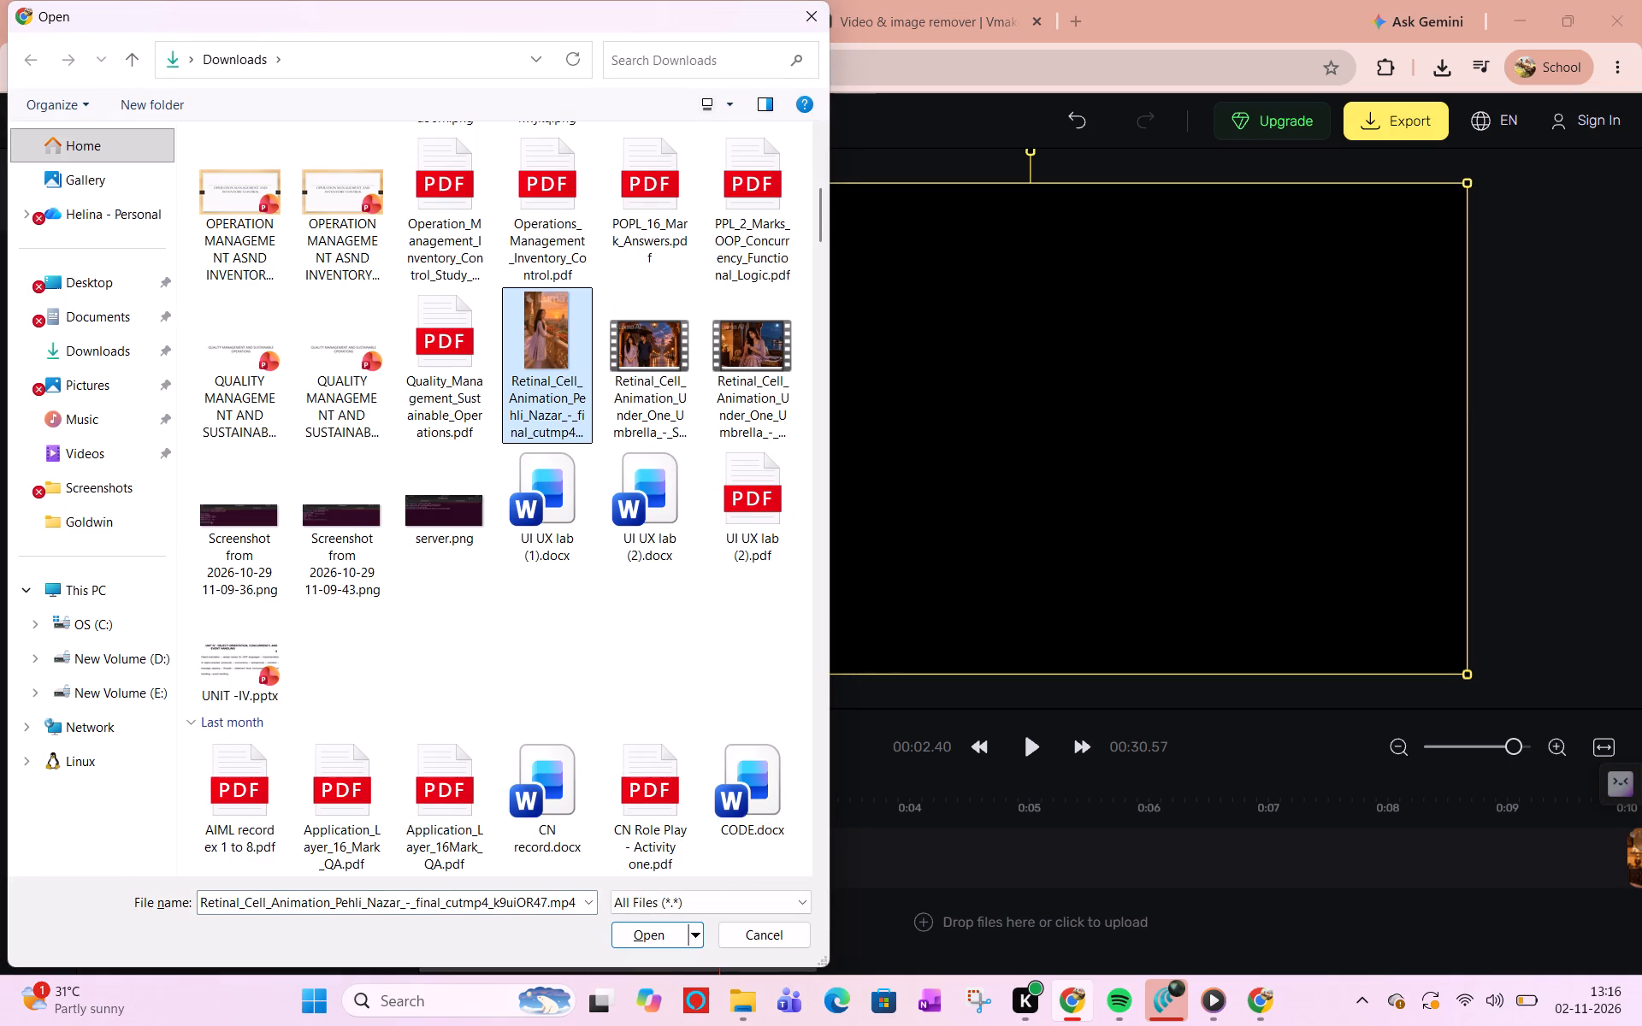
click(651, 934)
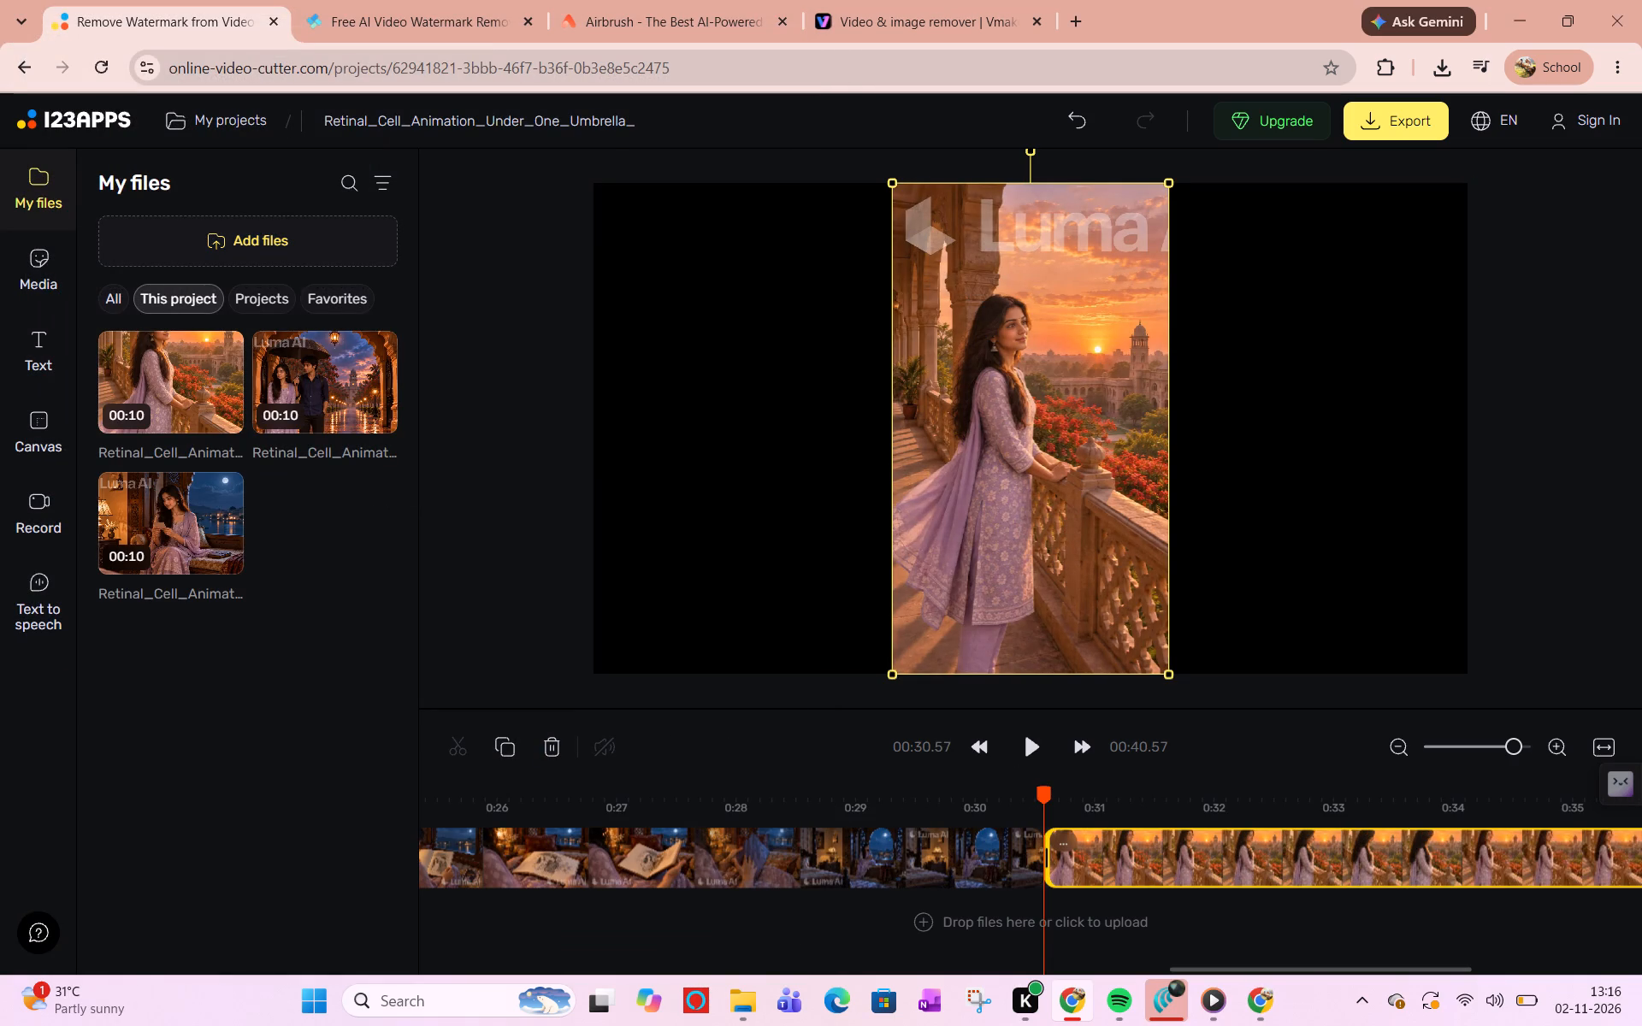
Preview the timeline from about 24.9 s and delete the night-time reading clip directly before the Pehli Nazar clip.
drag(1044, 793, 369, 831)
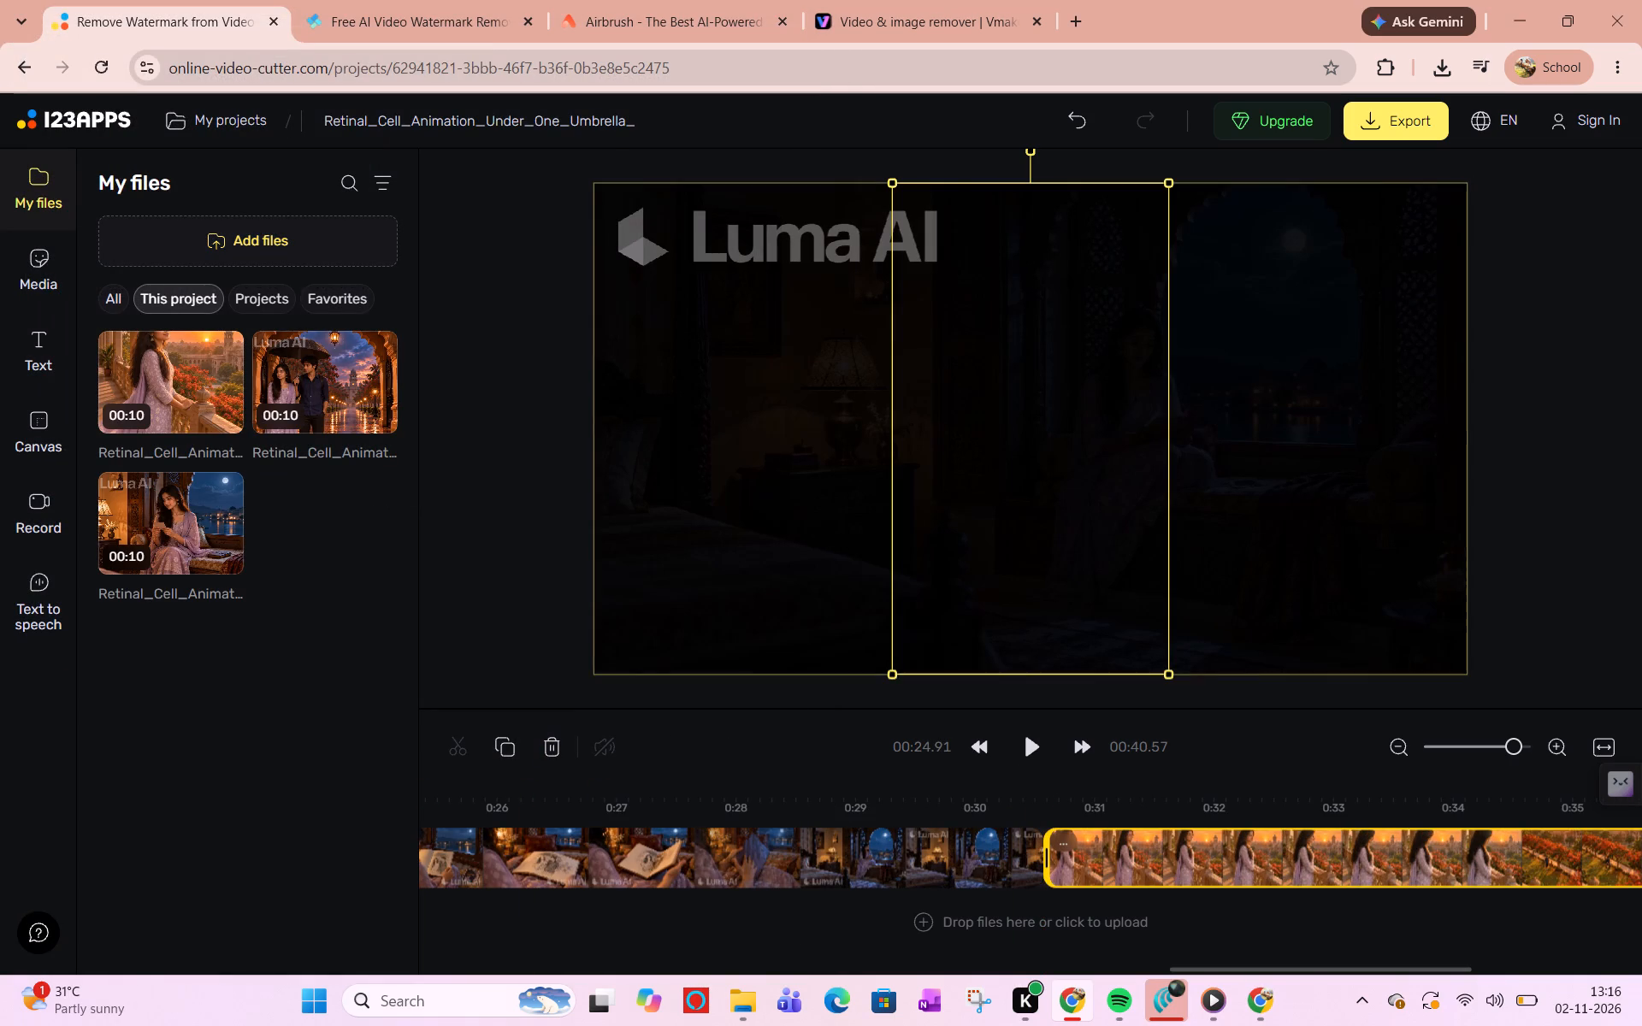
click(1030, 744)
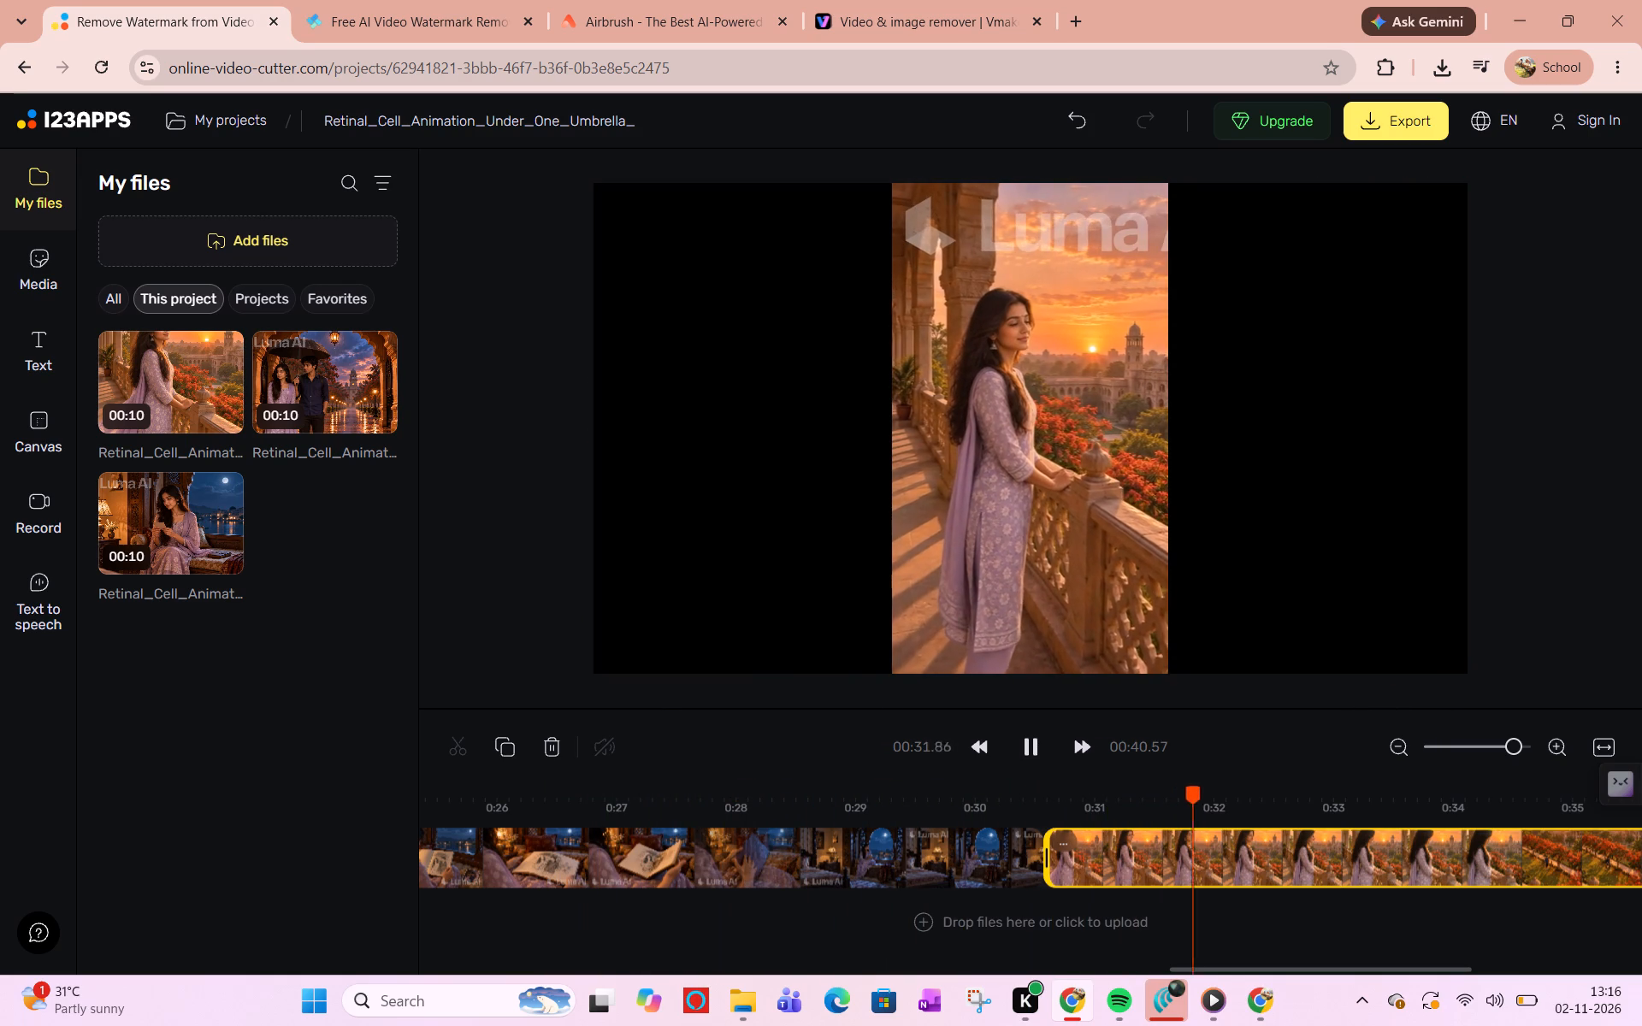
scroll(817, 892, left, 1)
click(779, 853)
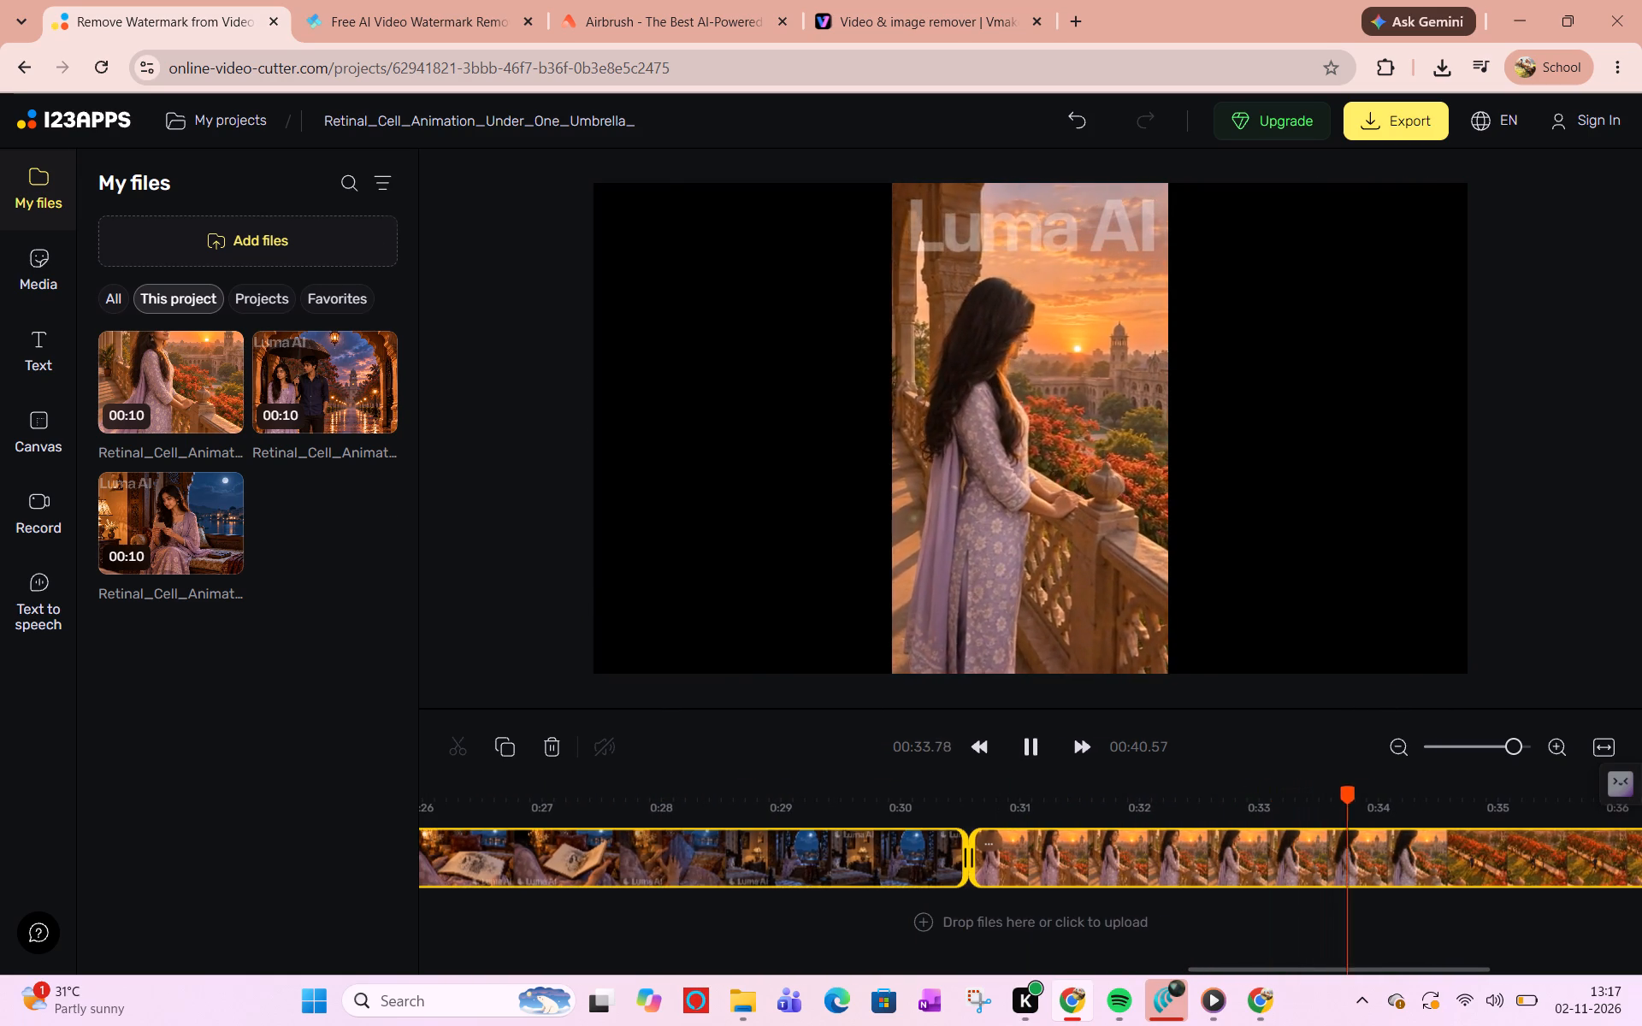
key(Delete)
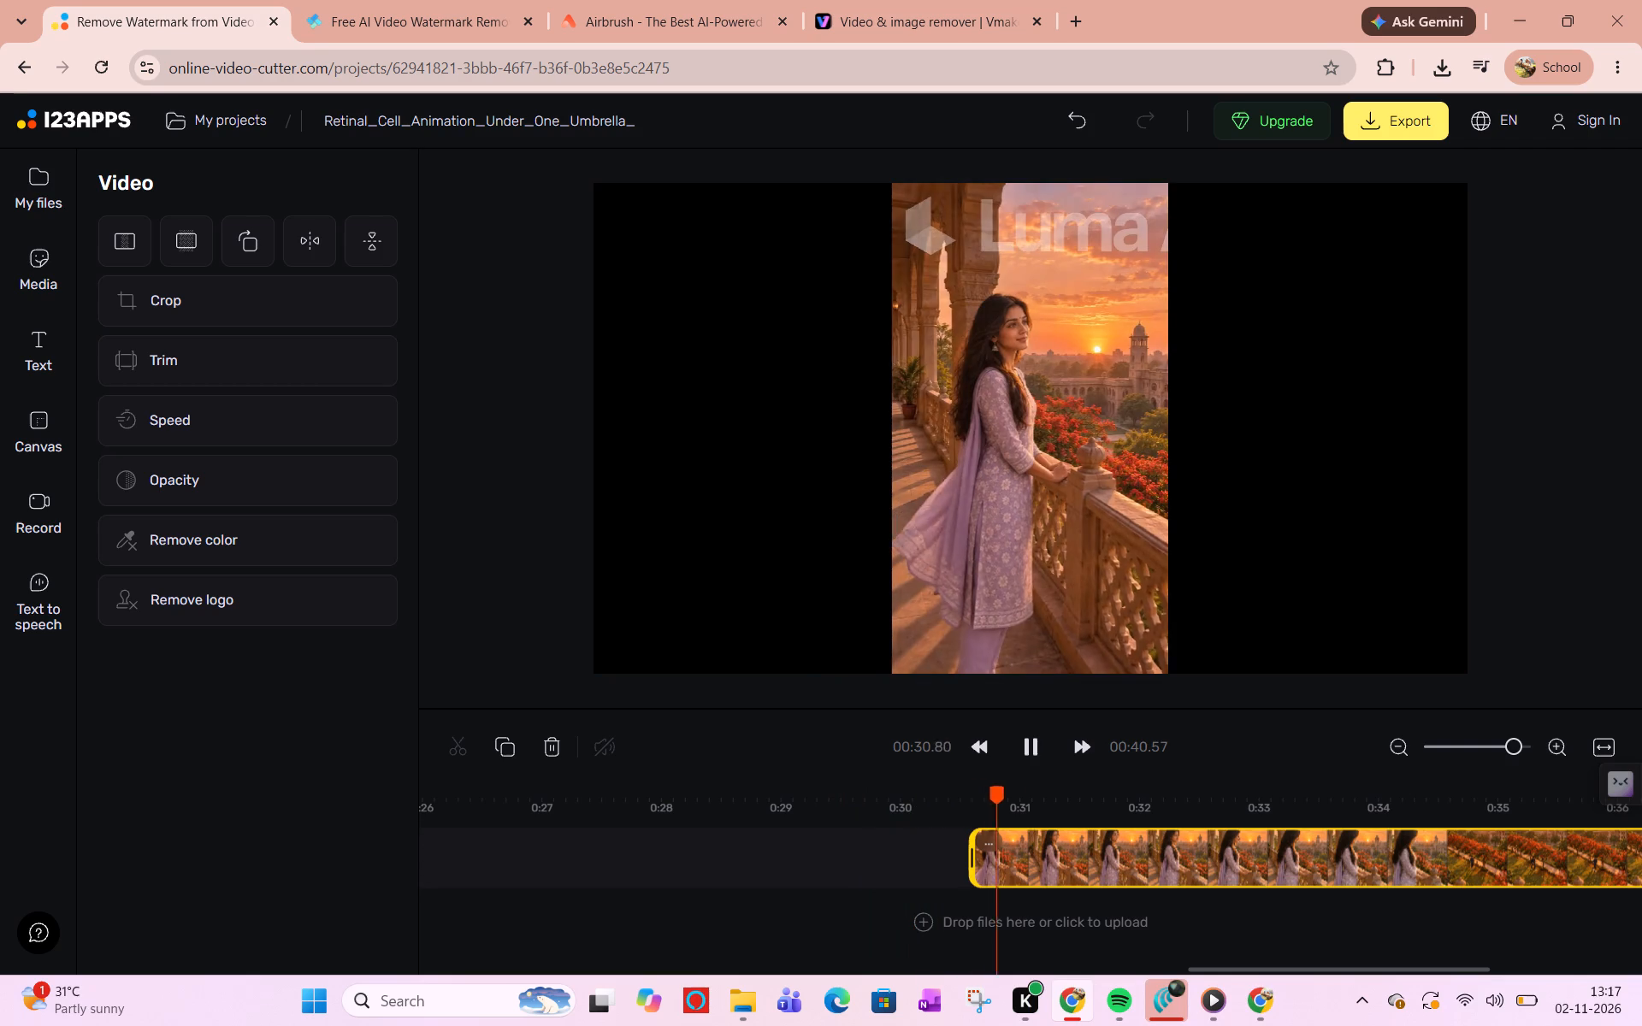
Examine the Pehli Nazar clip during playback through to the end of the timeline.
scroll(878, 870, left, 2)
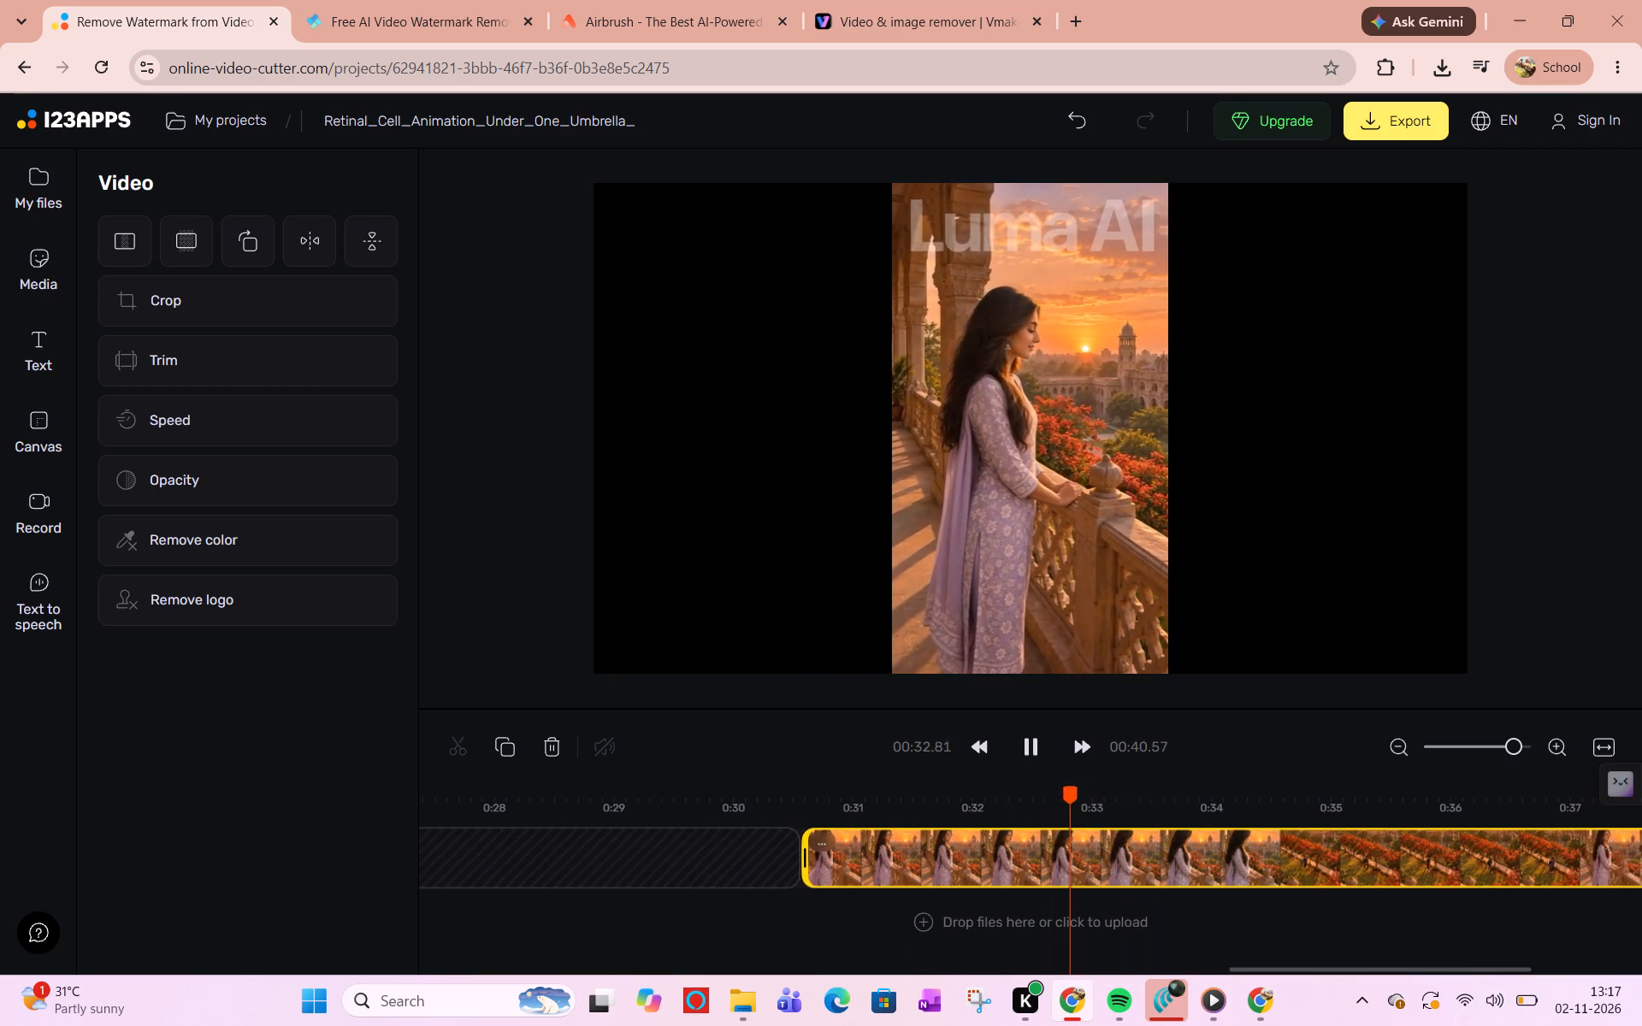
scroll(878, 870, left, 2)
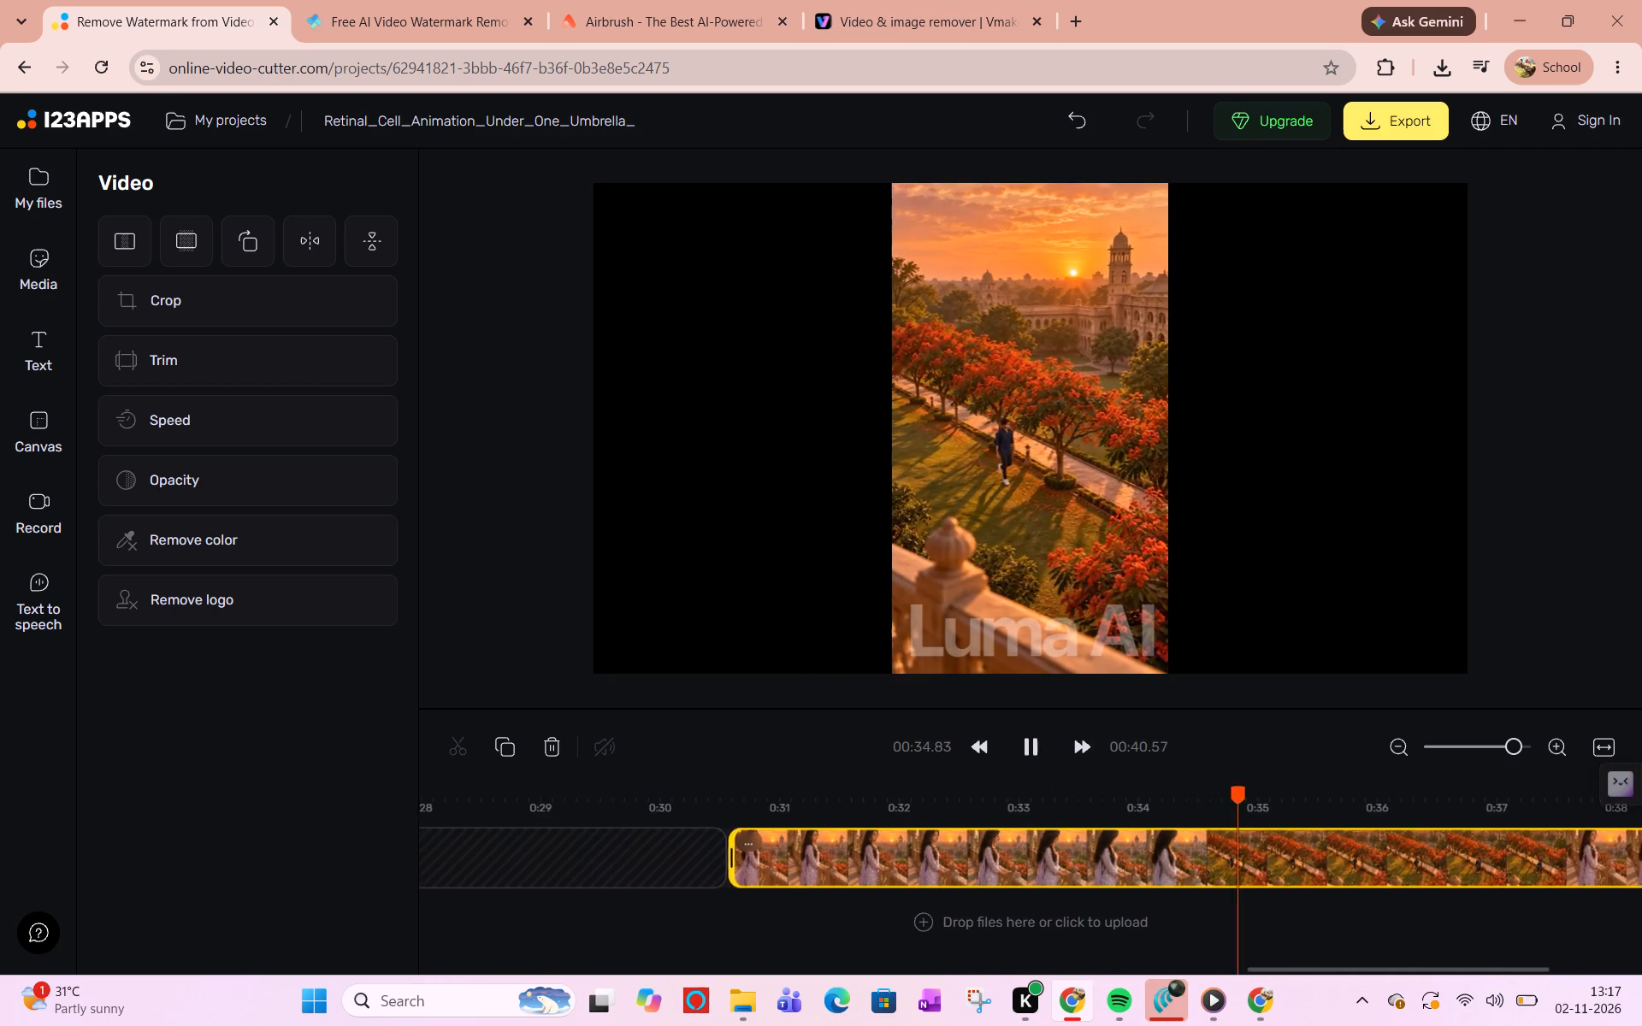
scroll(878, 870, left, 7)
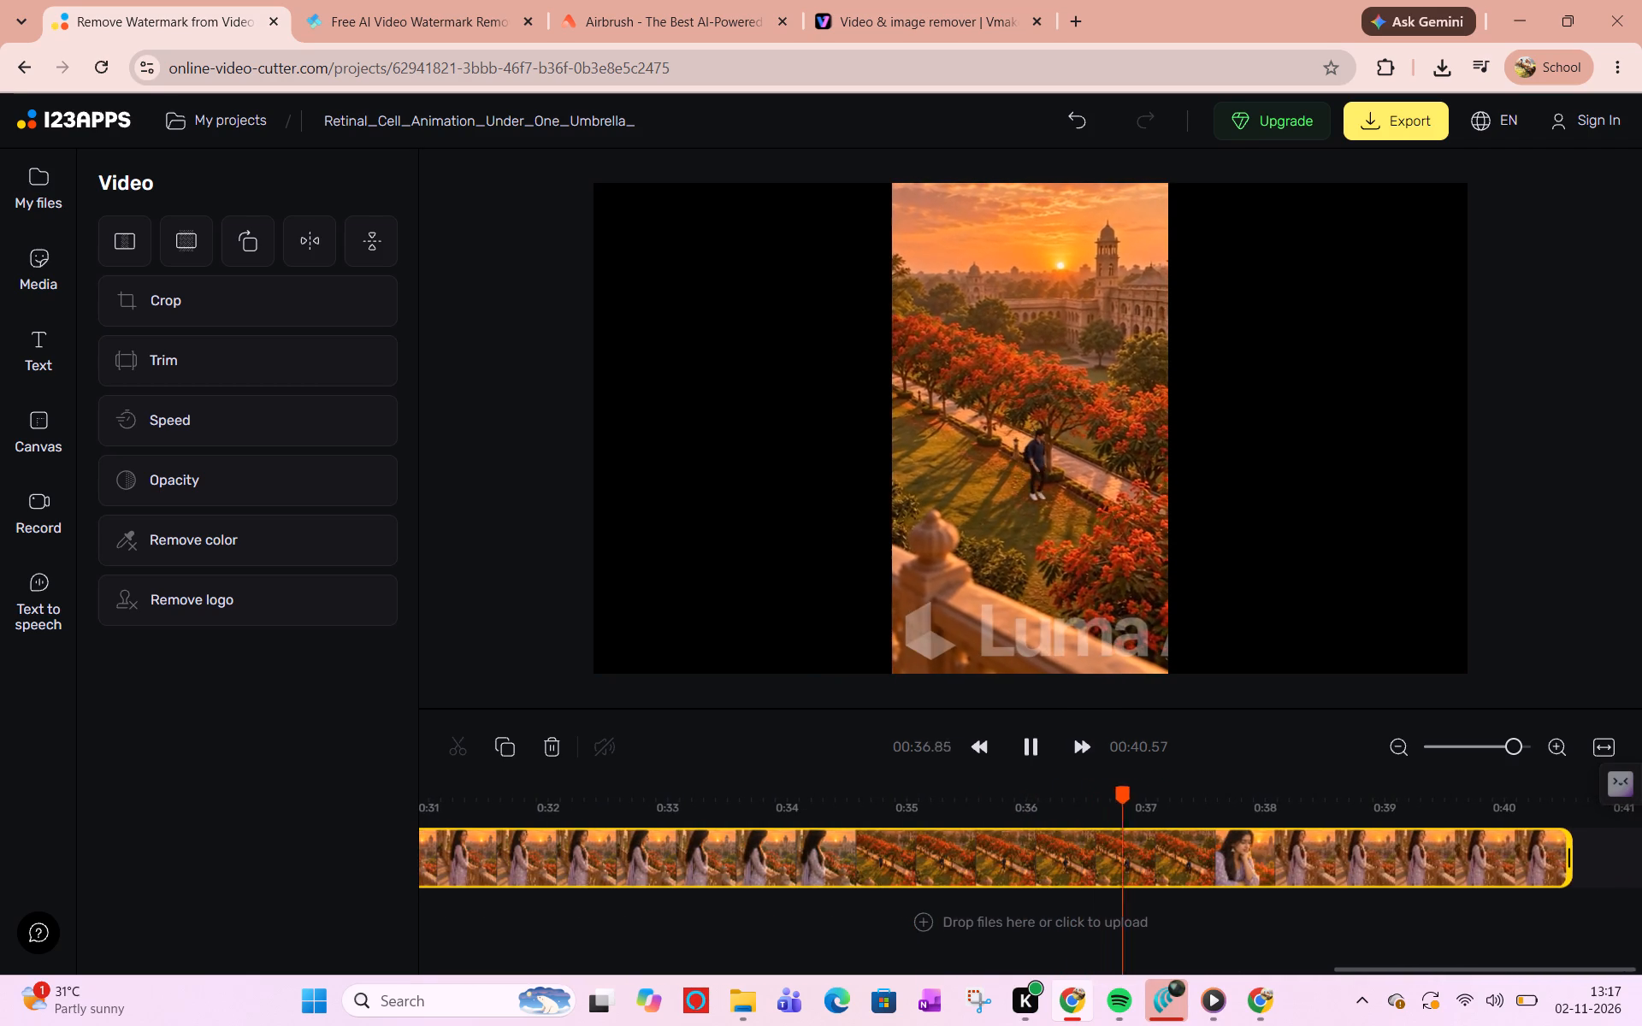
scroll(878, 870, left, 7)
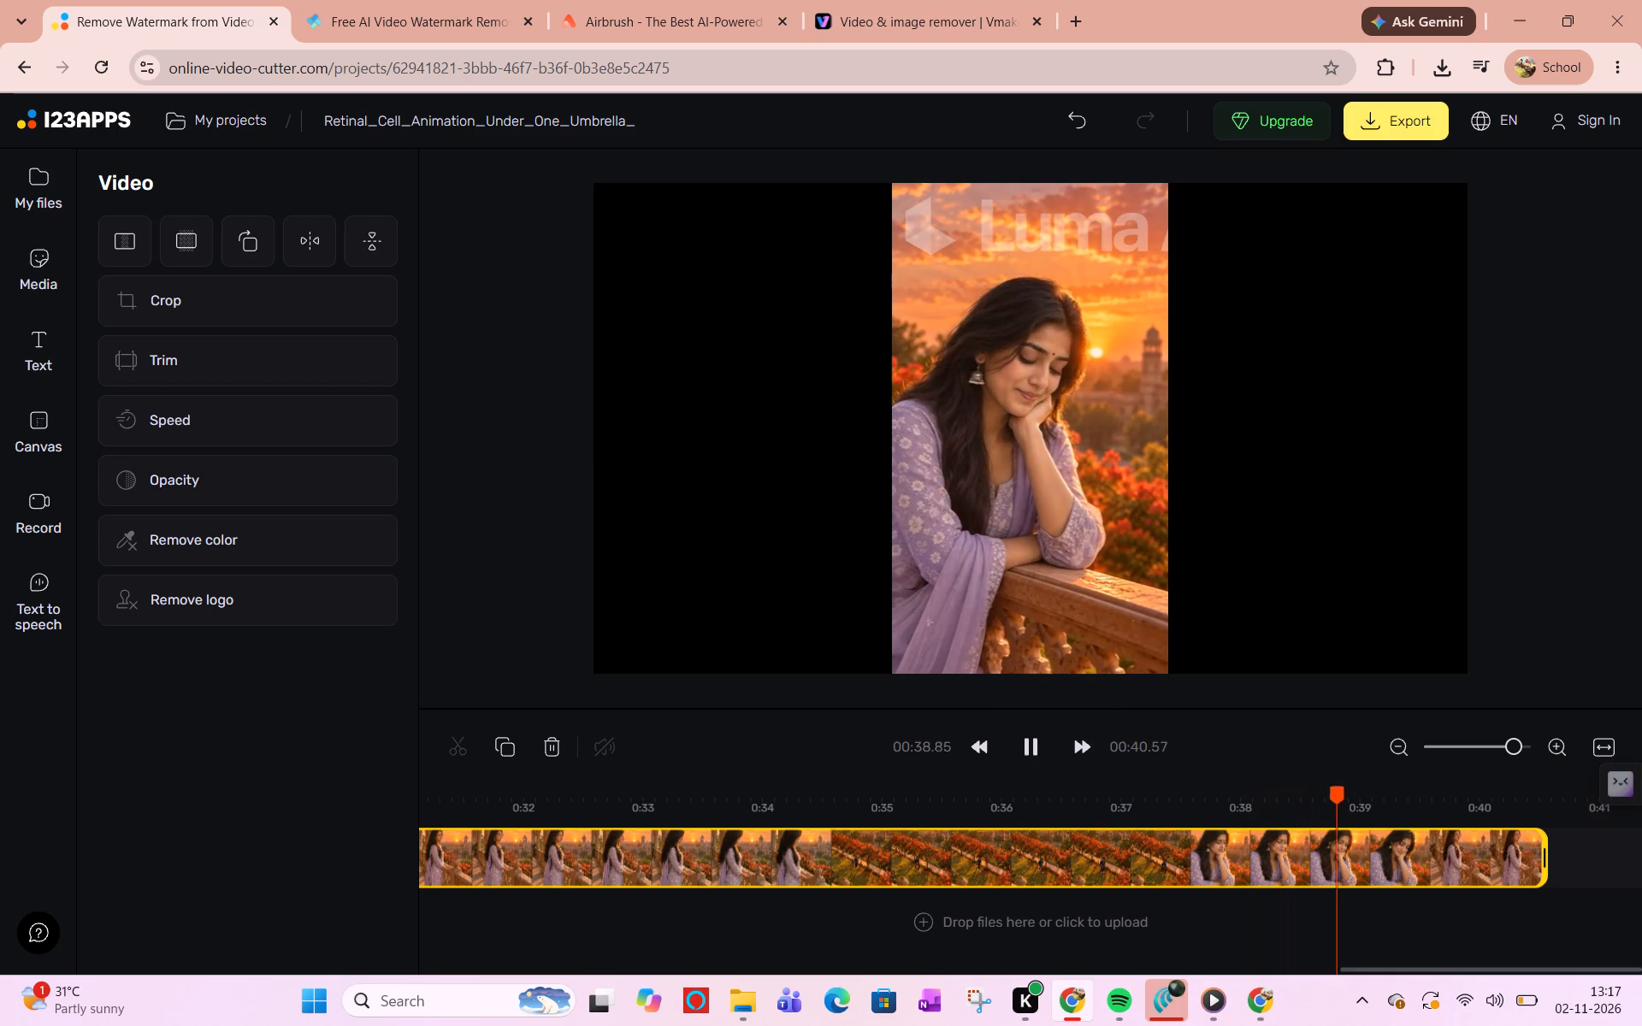
scroll(878, 870, down, 3)
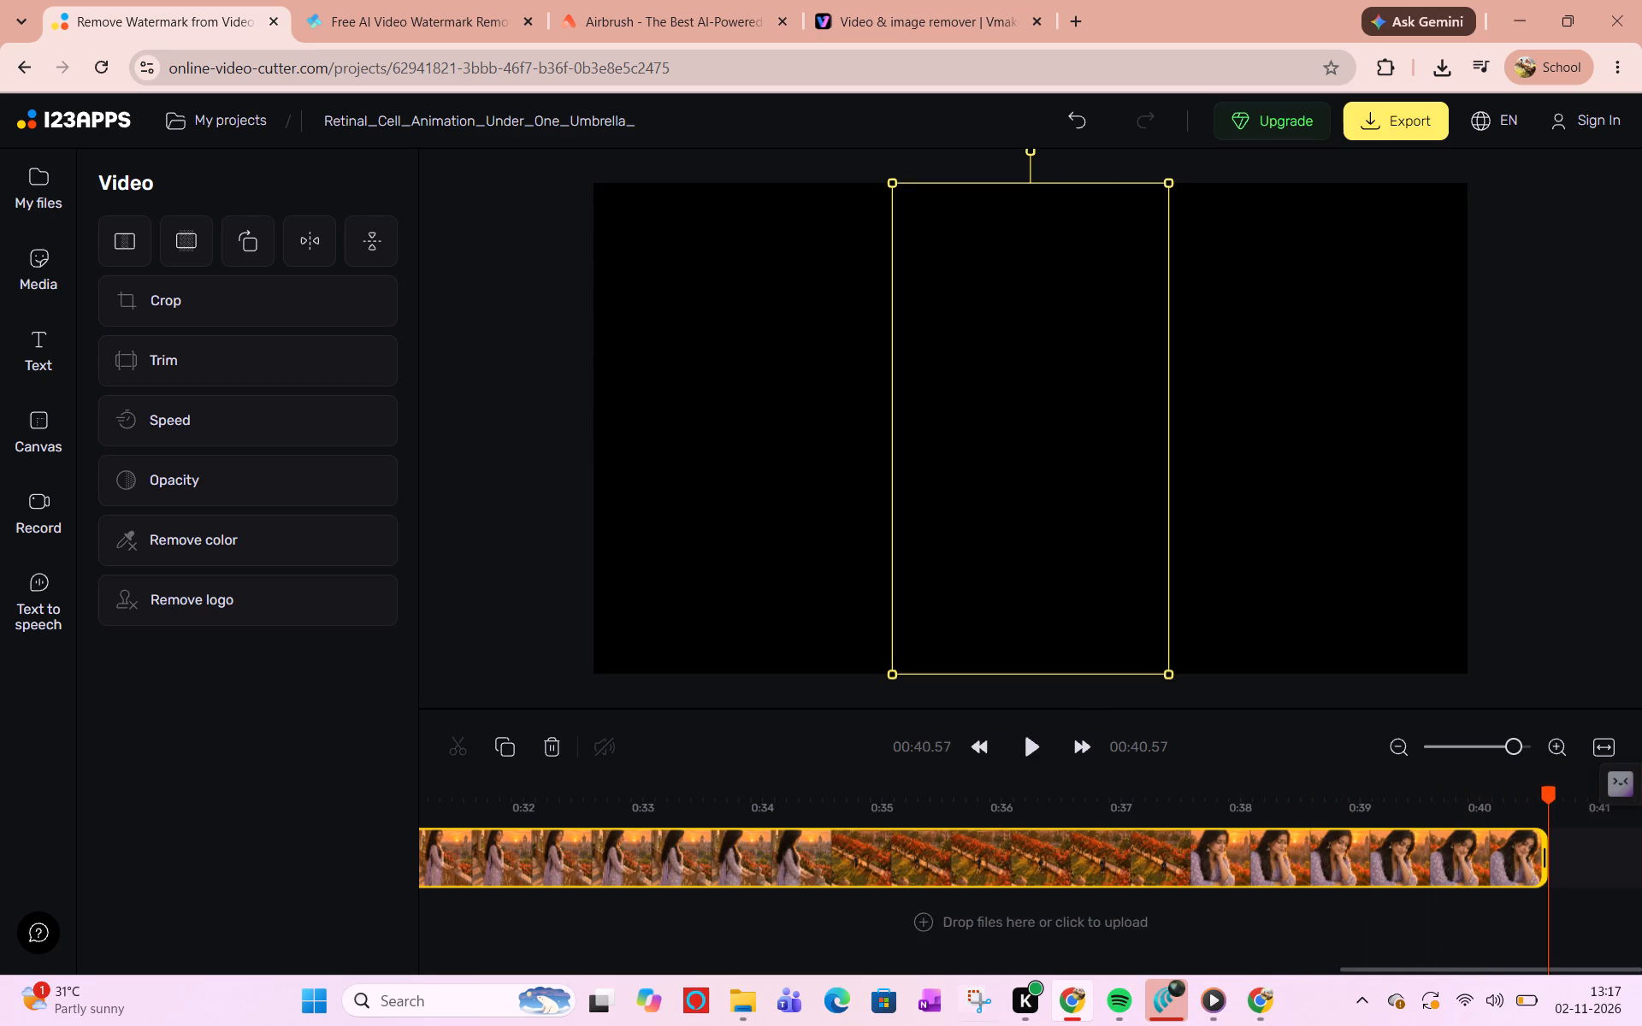
Append the video of the couple under the umbrella from the project files to the end of the timeline.
click(1003, 928)
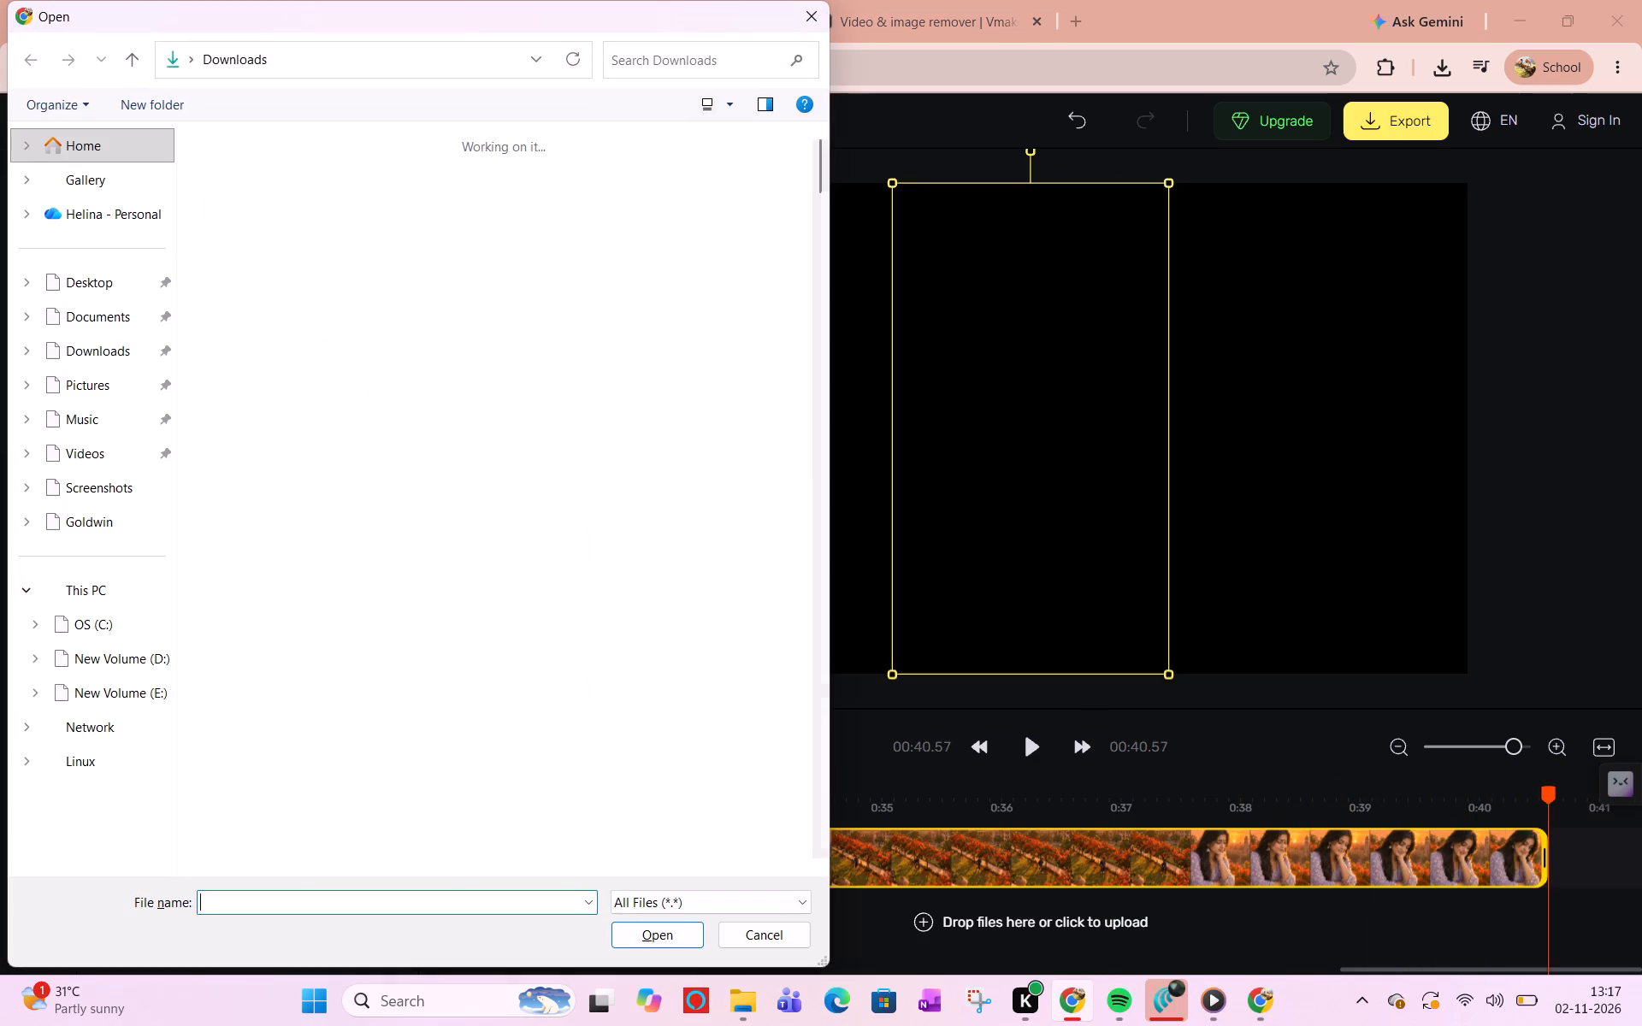
click(806, 20)
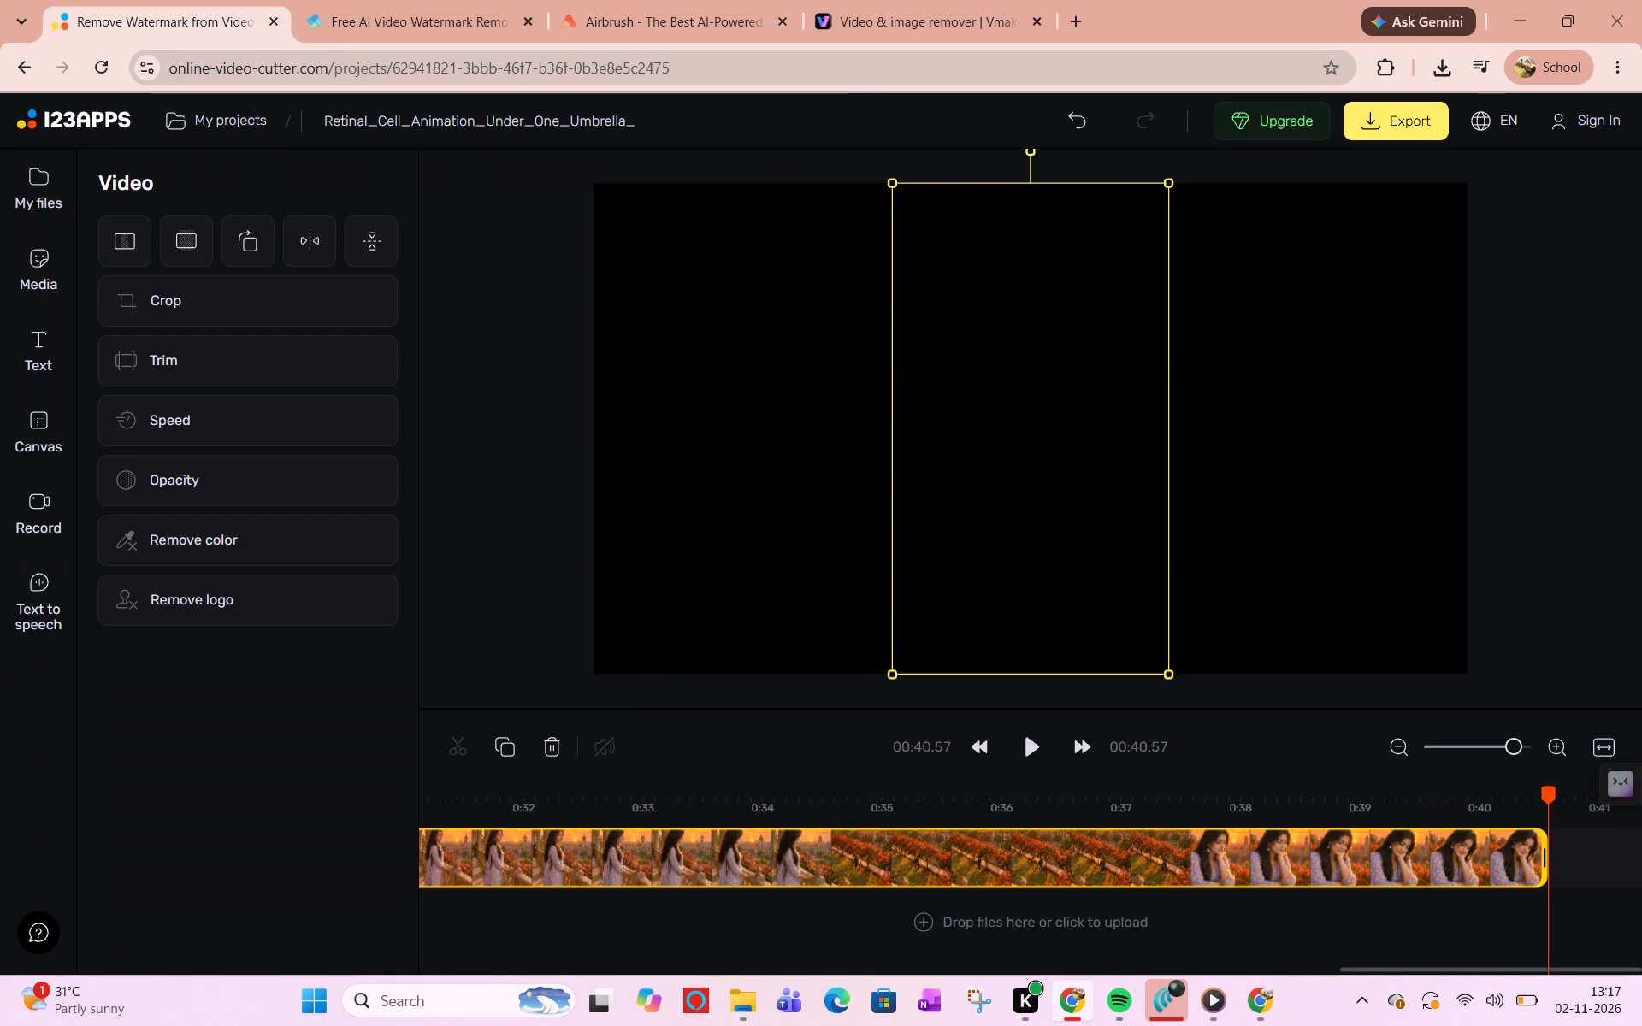
click(41, 198)
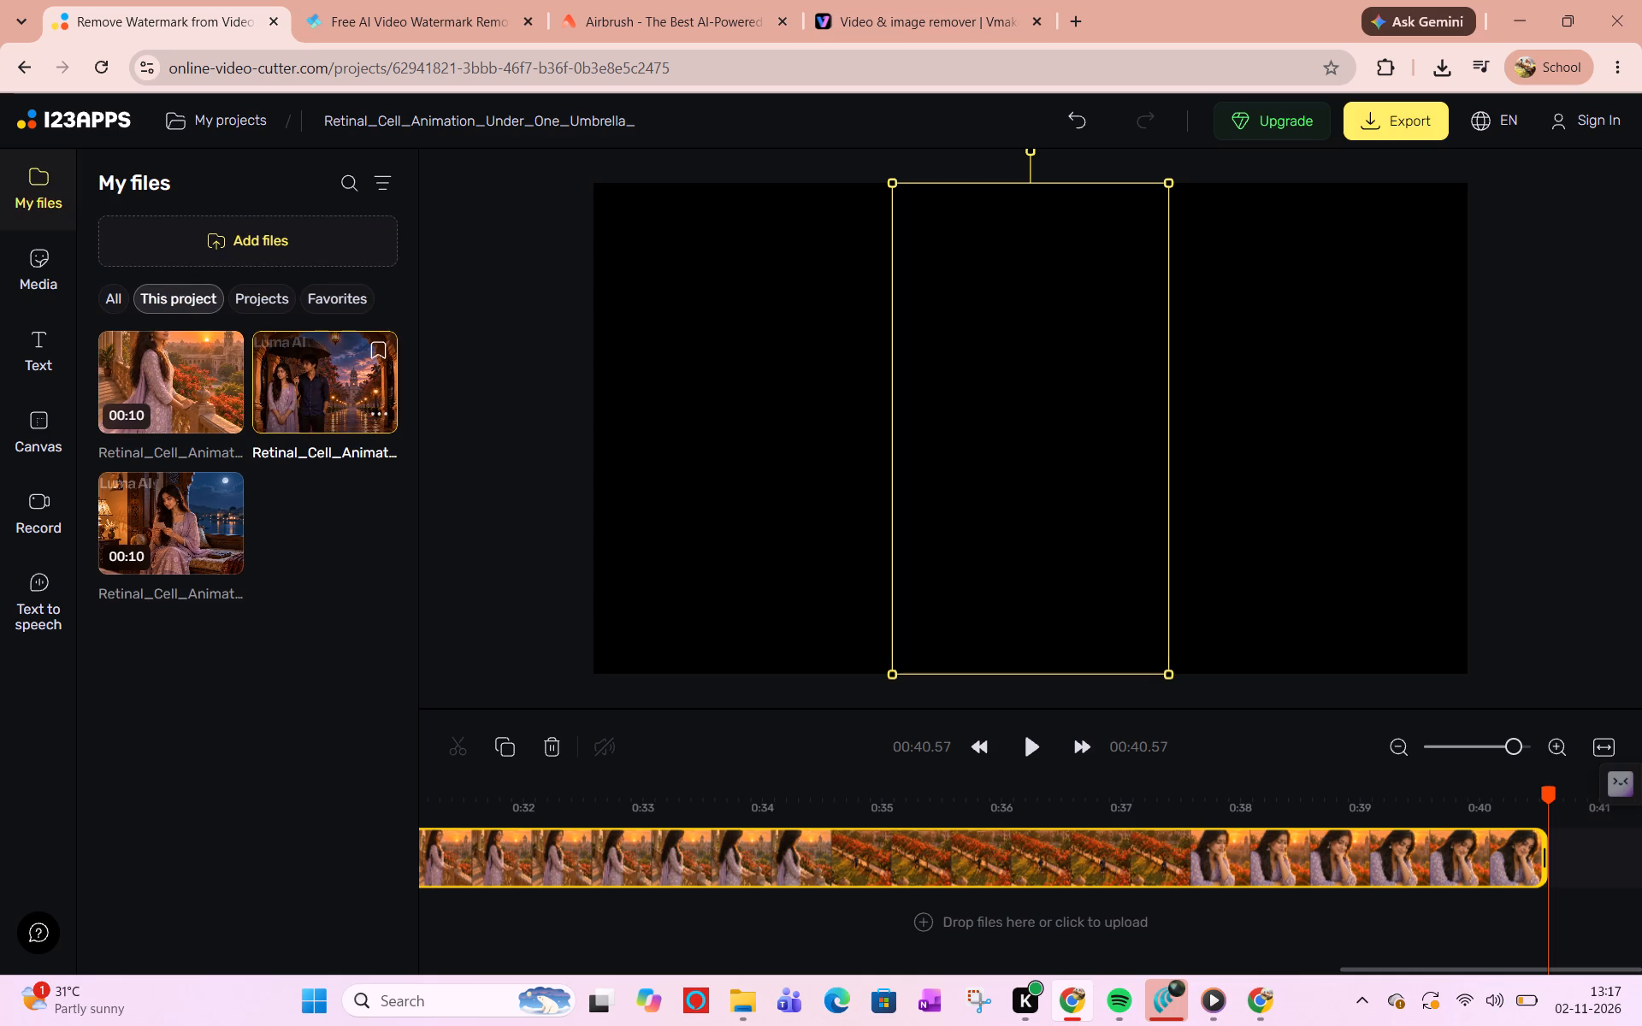
drag(342, 416, 921, 911)
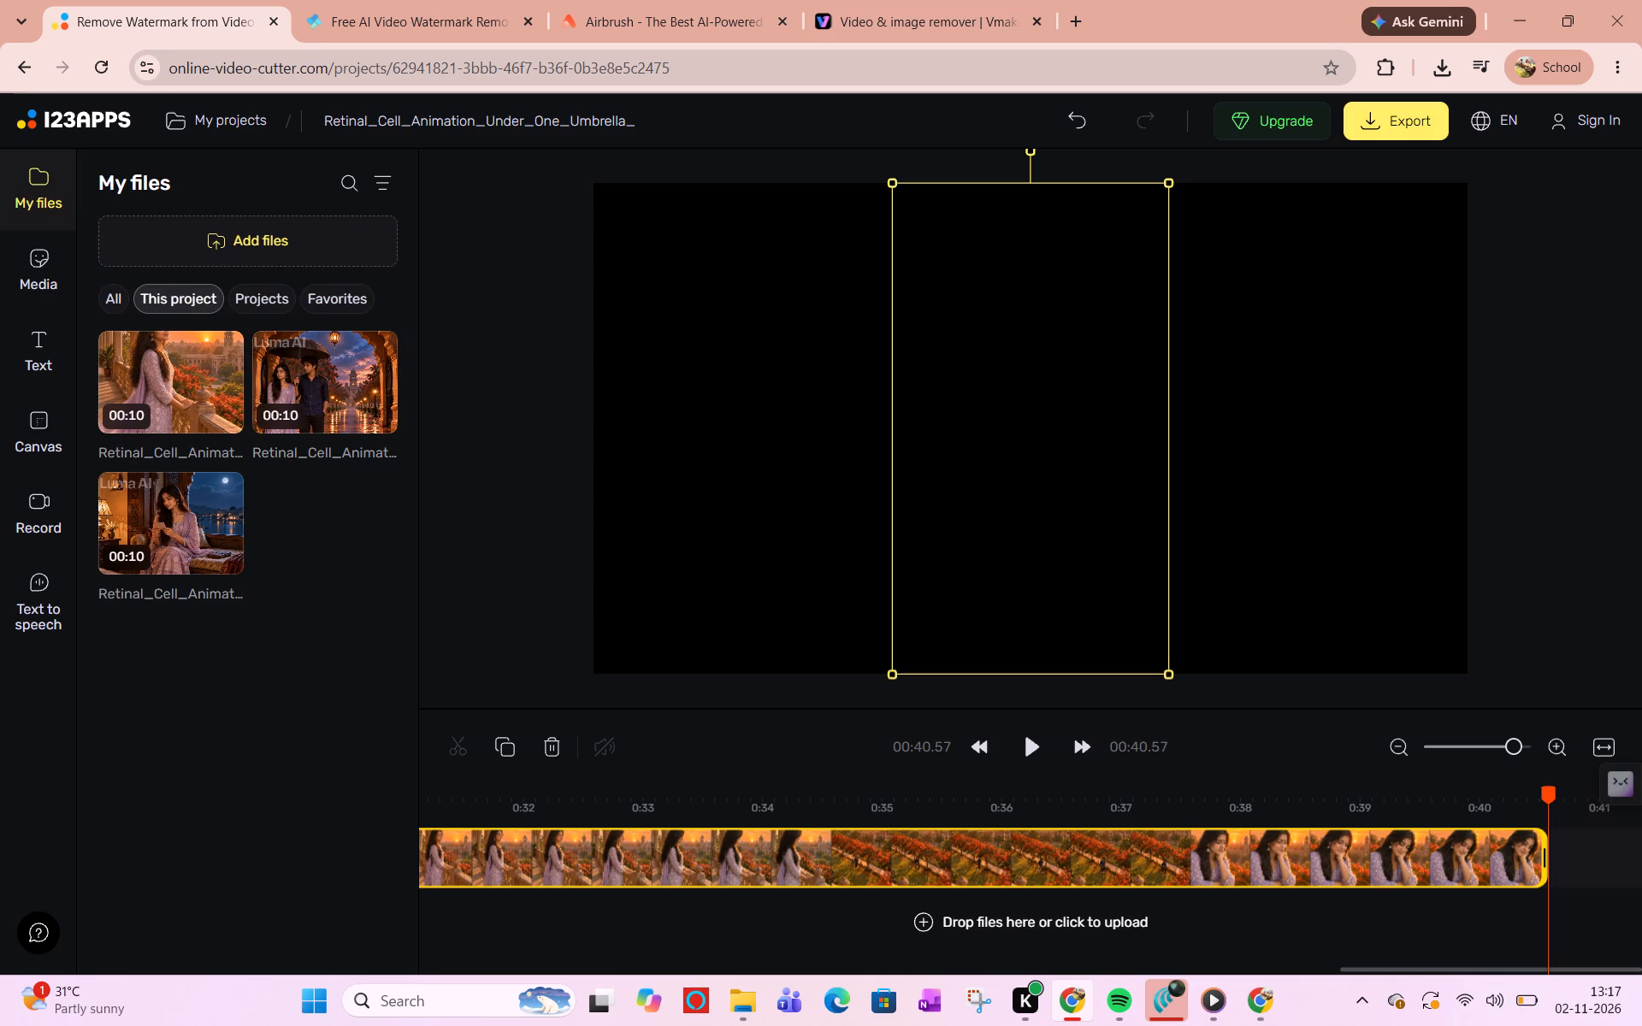
drag(921, 911, 920, 911)
drag(301, 422, 612, 702)
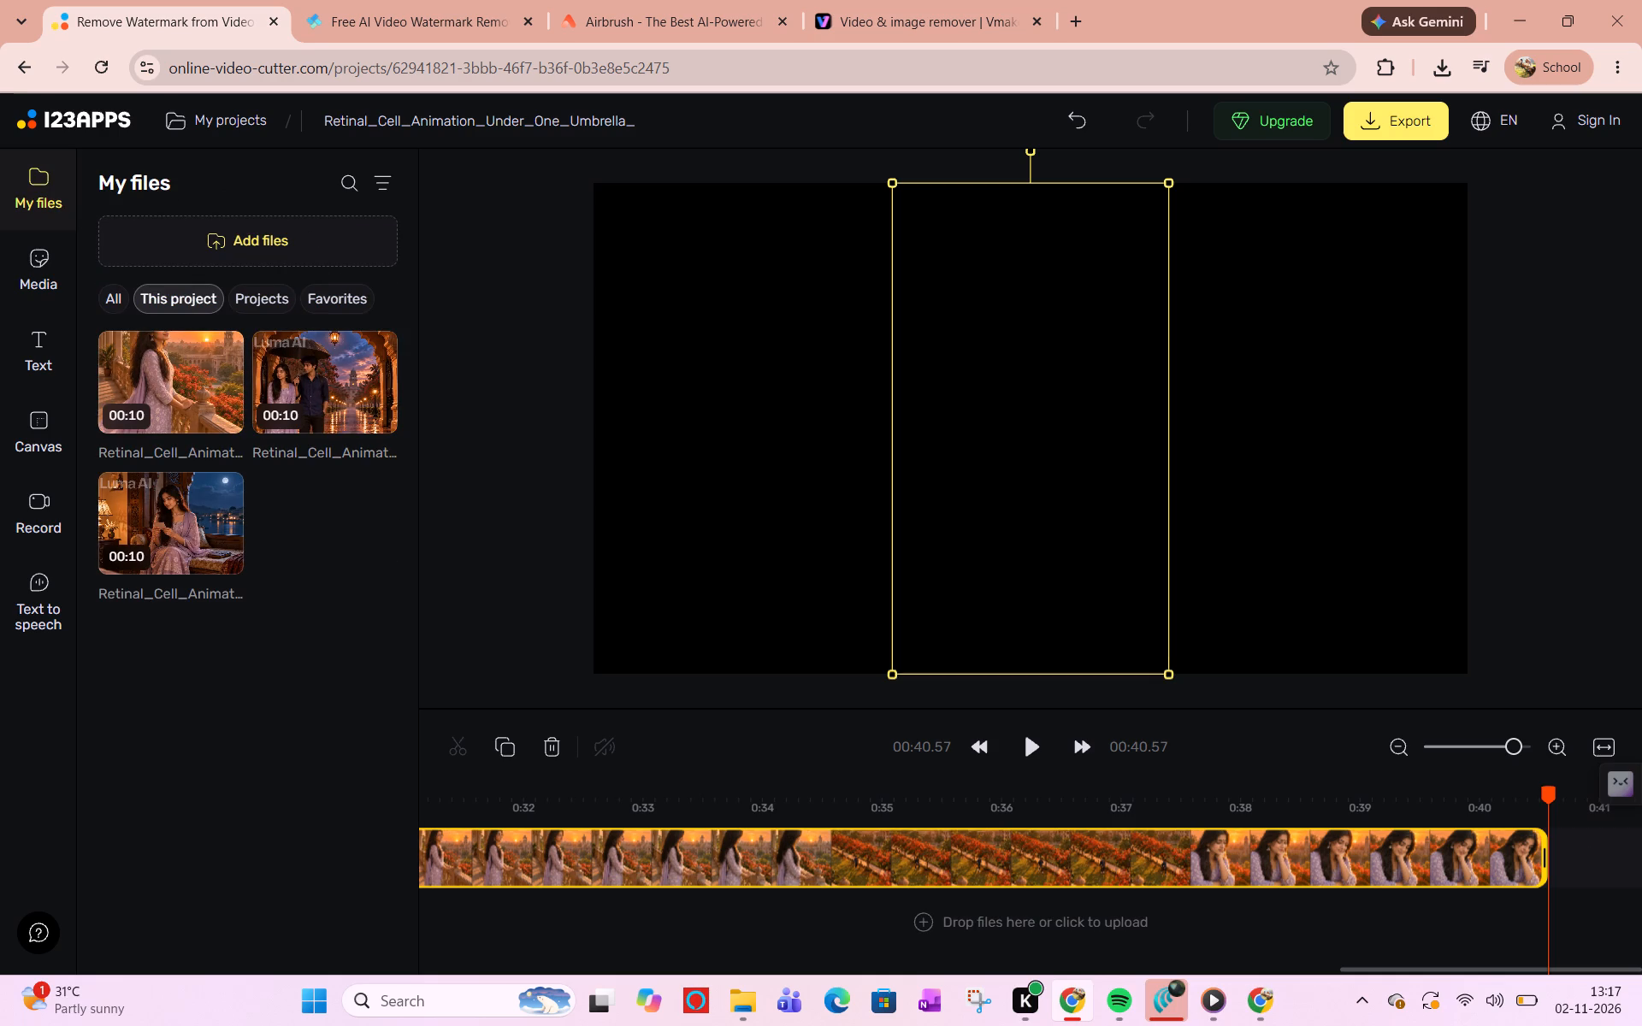
drag(612, 702, 962, 970)
drag(323, 354, 941, 958)
click(327, 352)
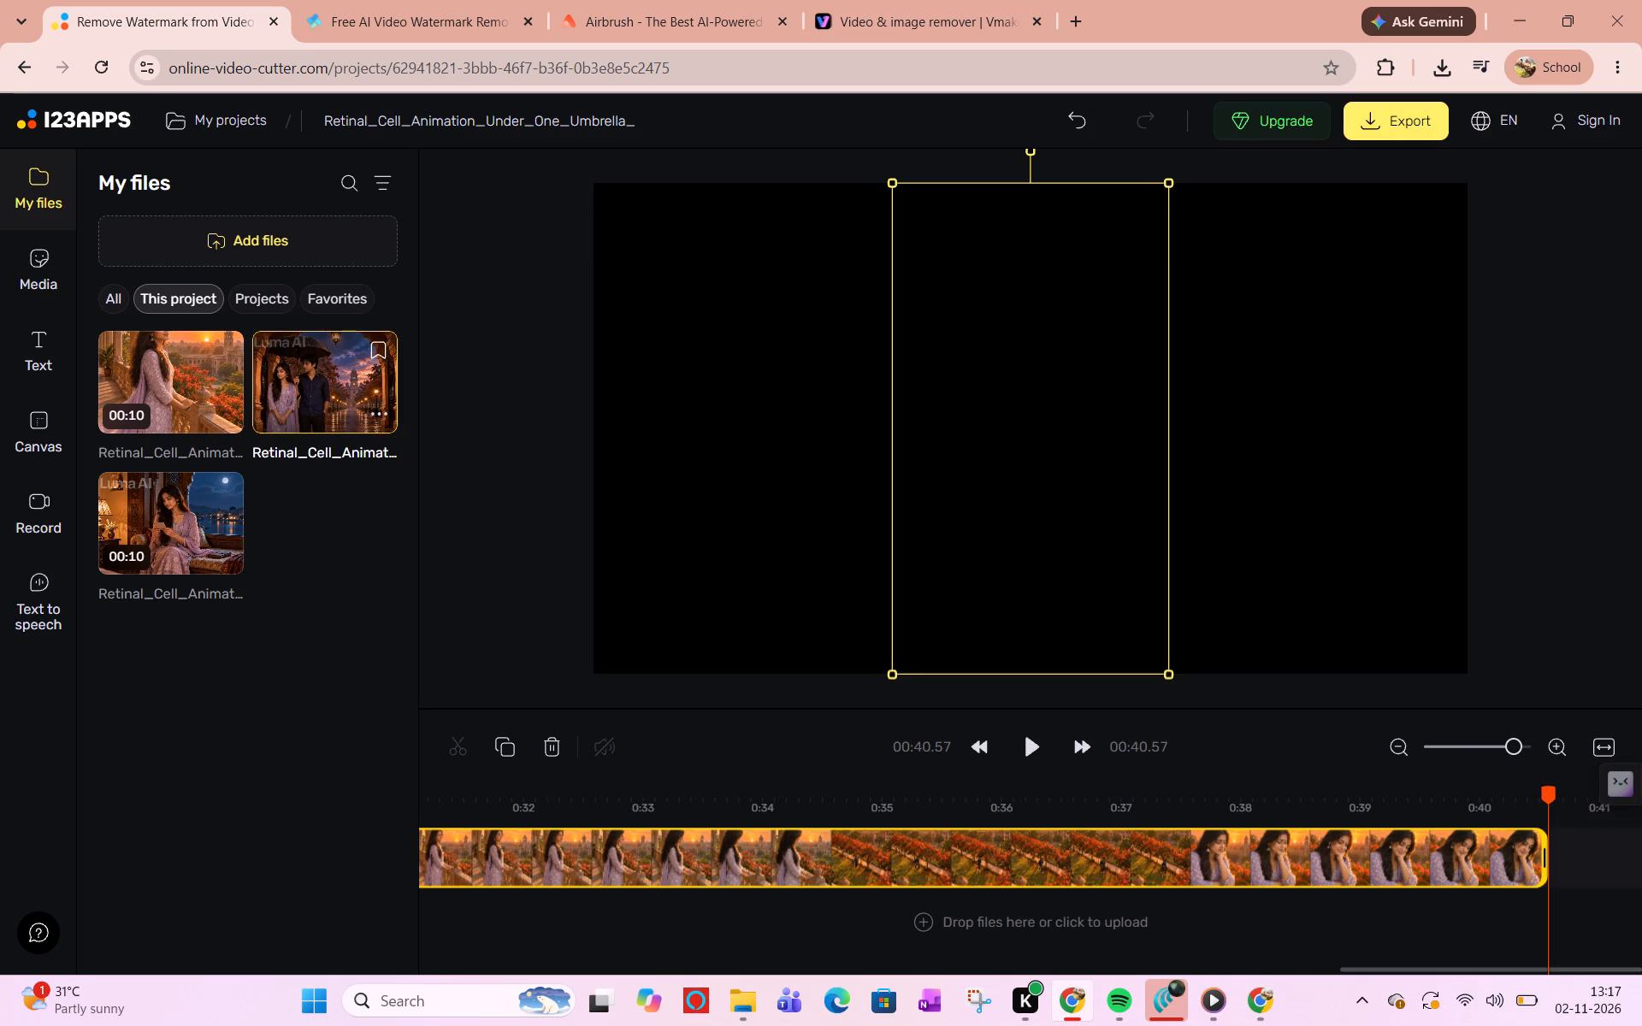
Append the night-time letter-reading video from the project files after the umbrella clip on the timeline.
click(210, 500)
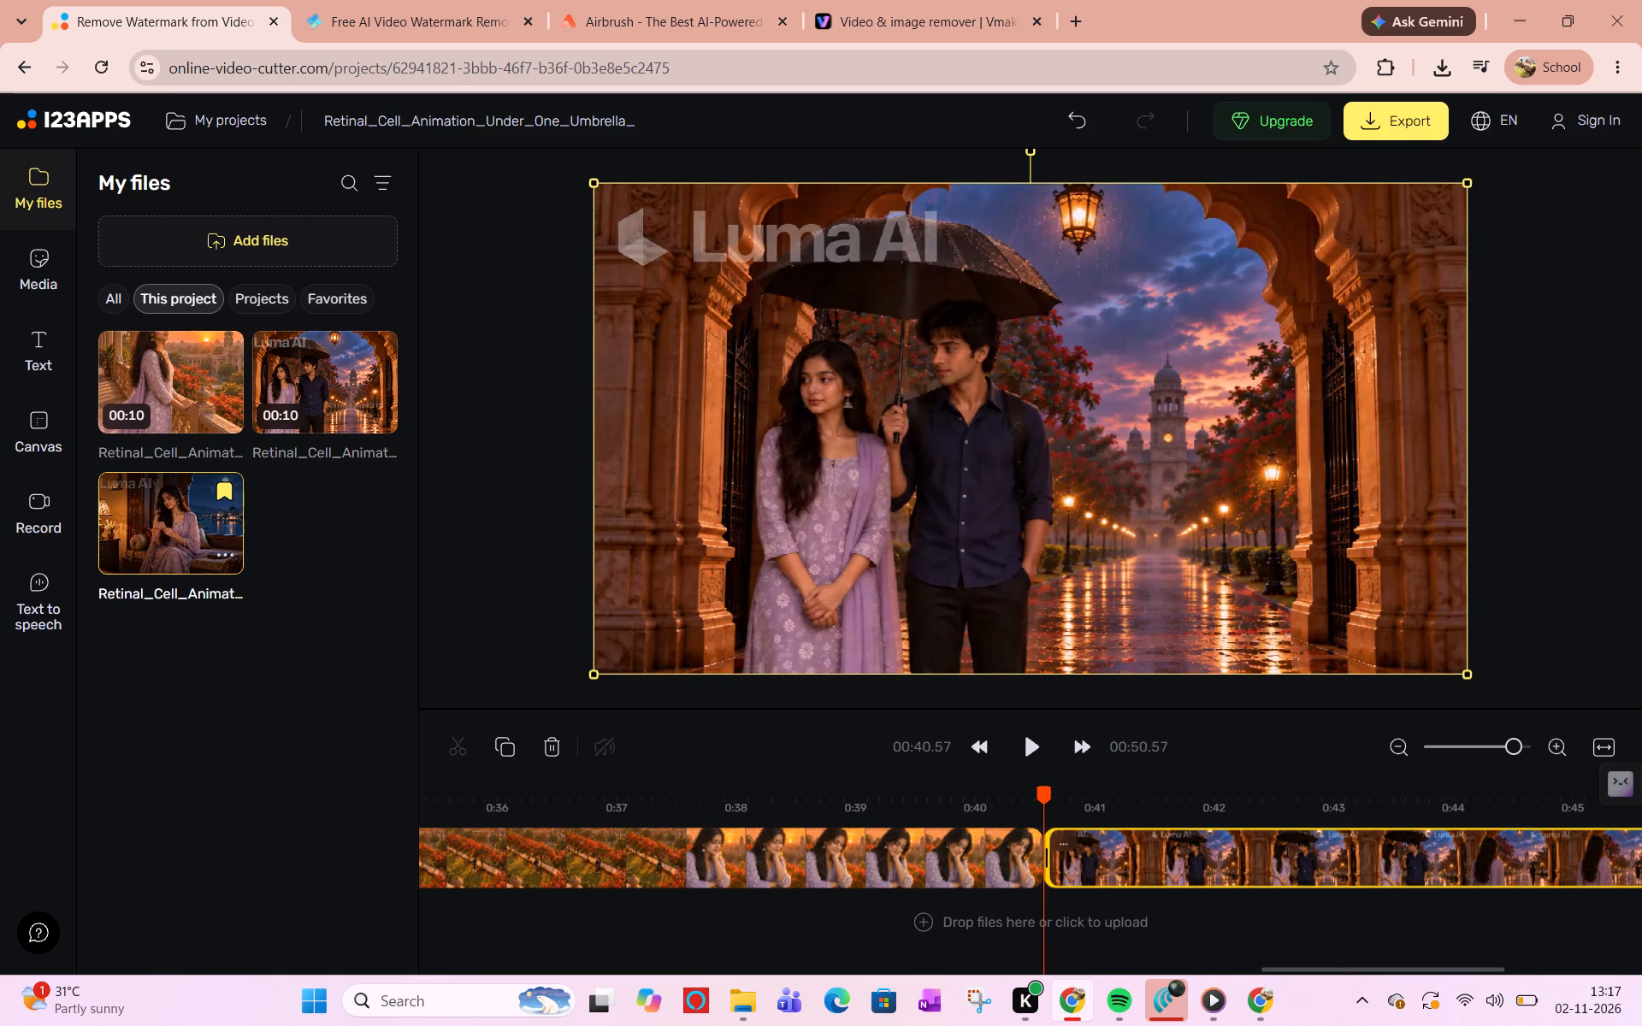
click(190, 521)
click(224, 494)
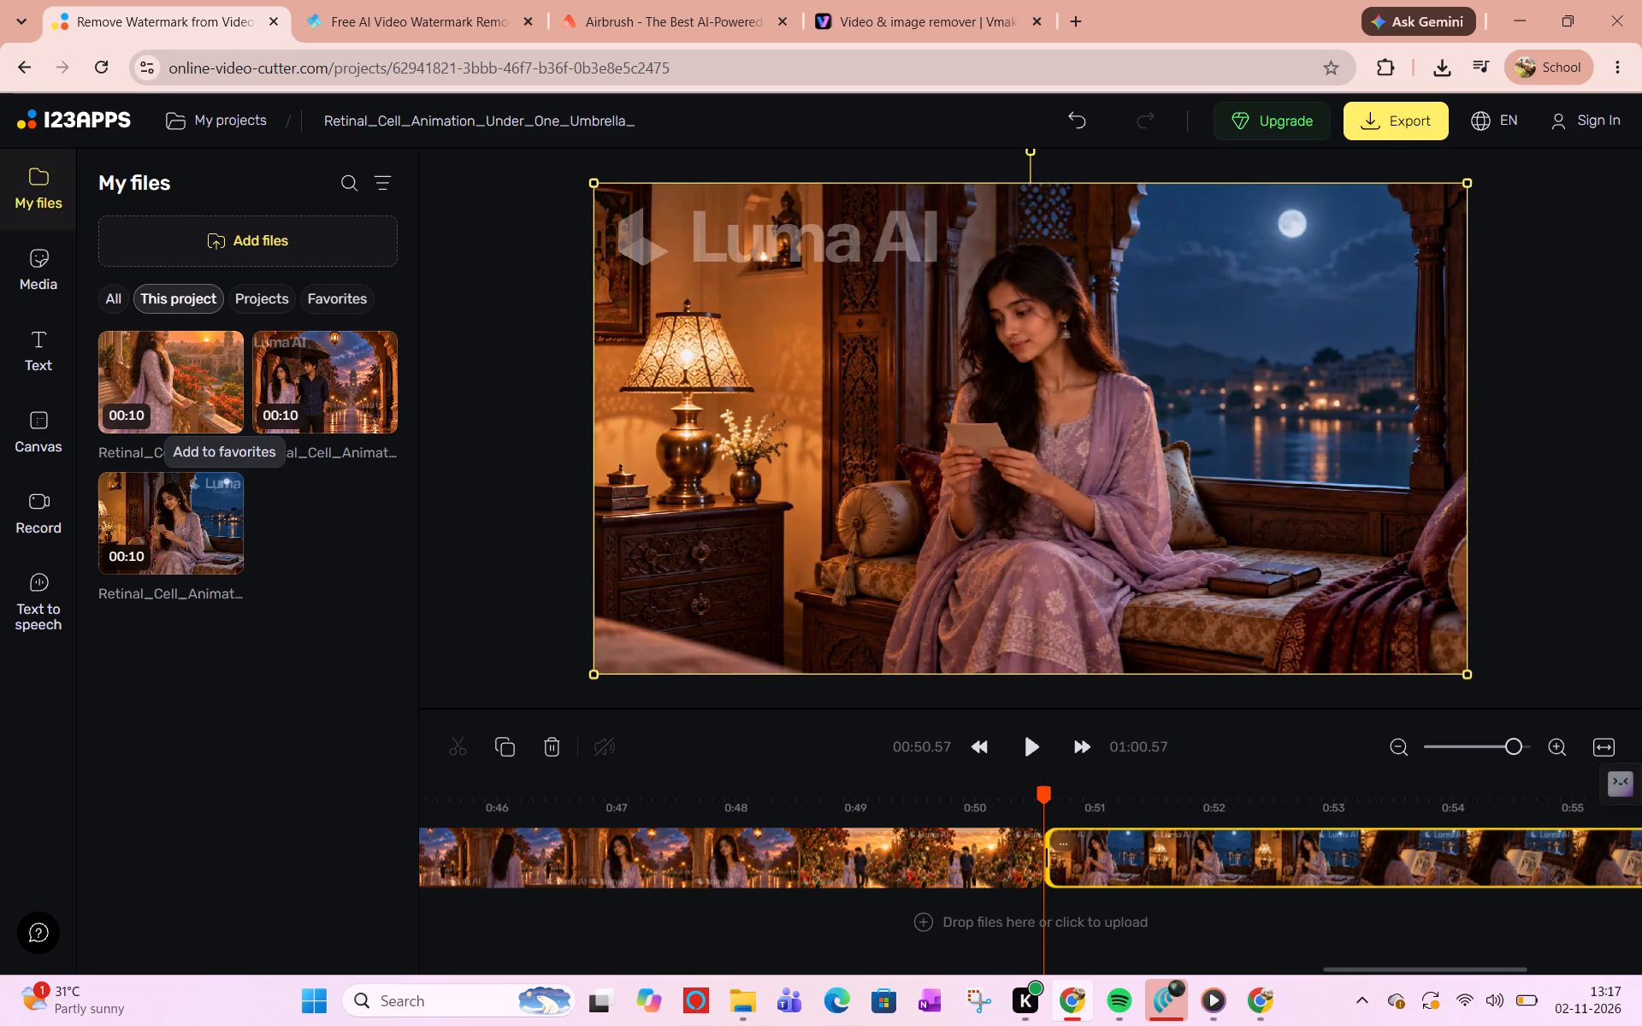
Play back the newly added last clip and remove the empty gap directly before the Pehli Nazar clip.
scroll(790, 854, right, 17)
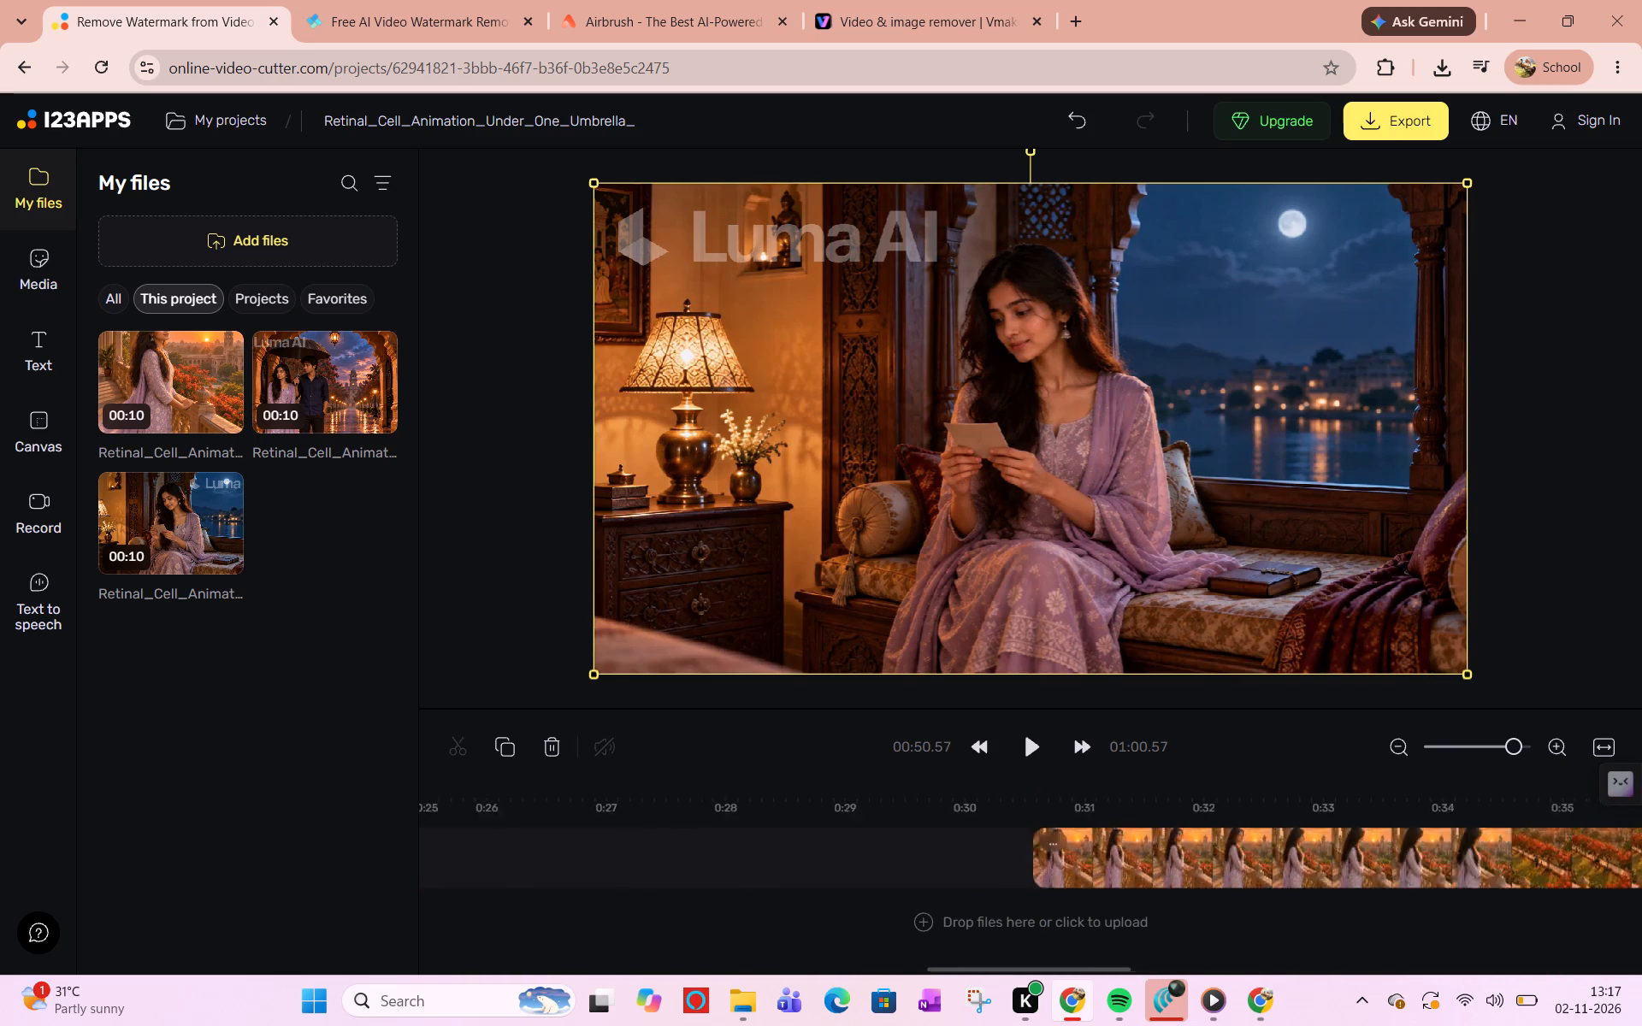
click(1035, 754)
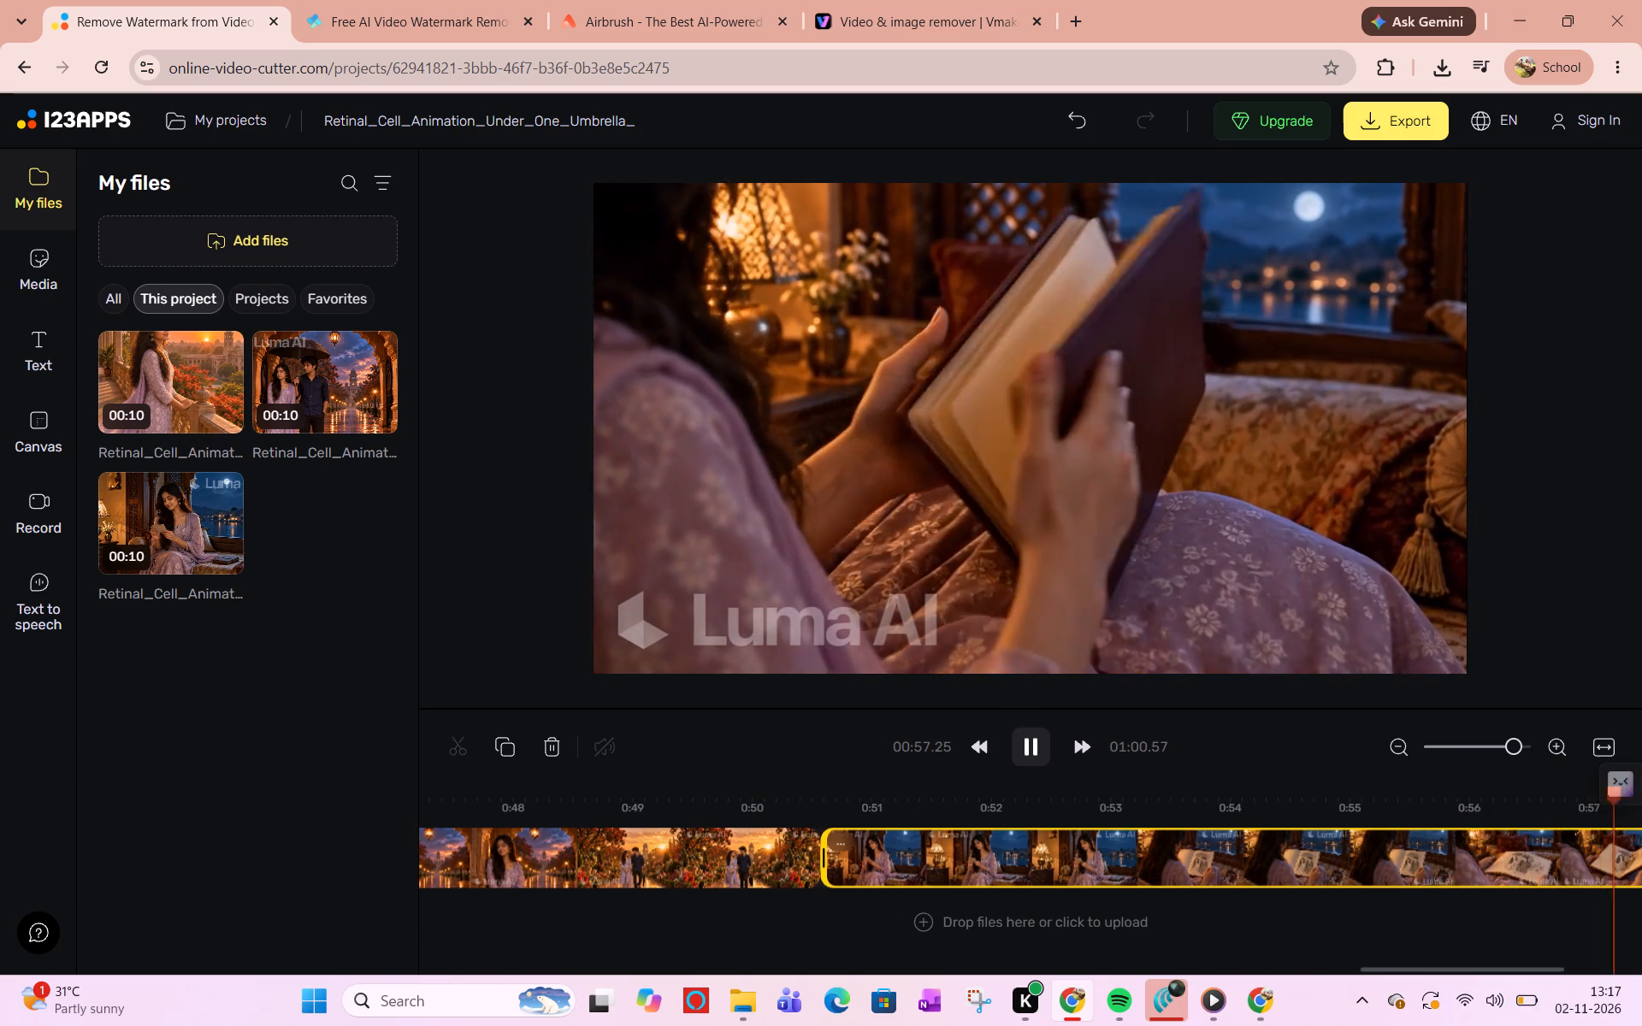
scroll(933, 923, right, 10)
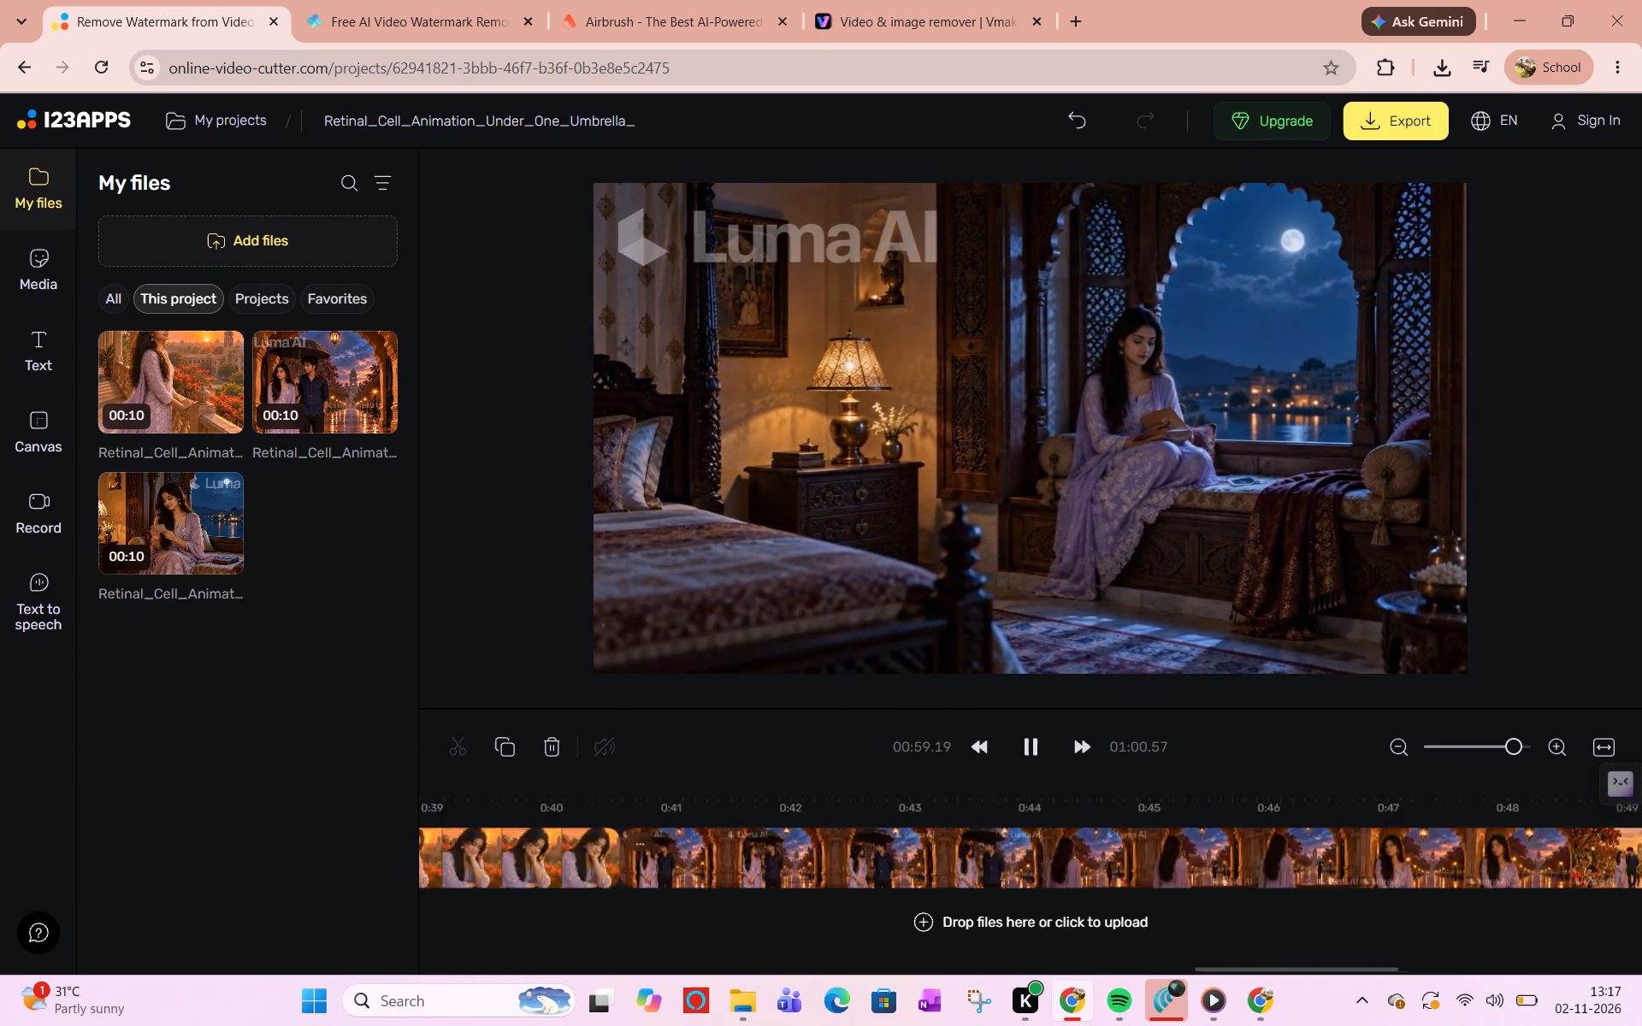
scroll(657, 852, right, 7)
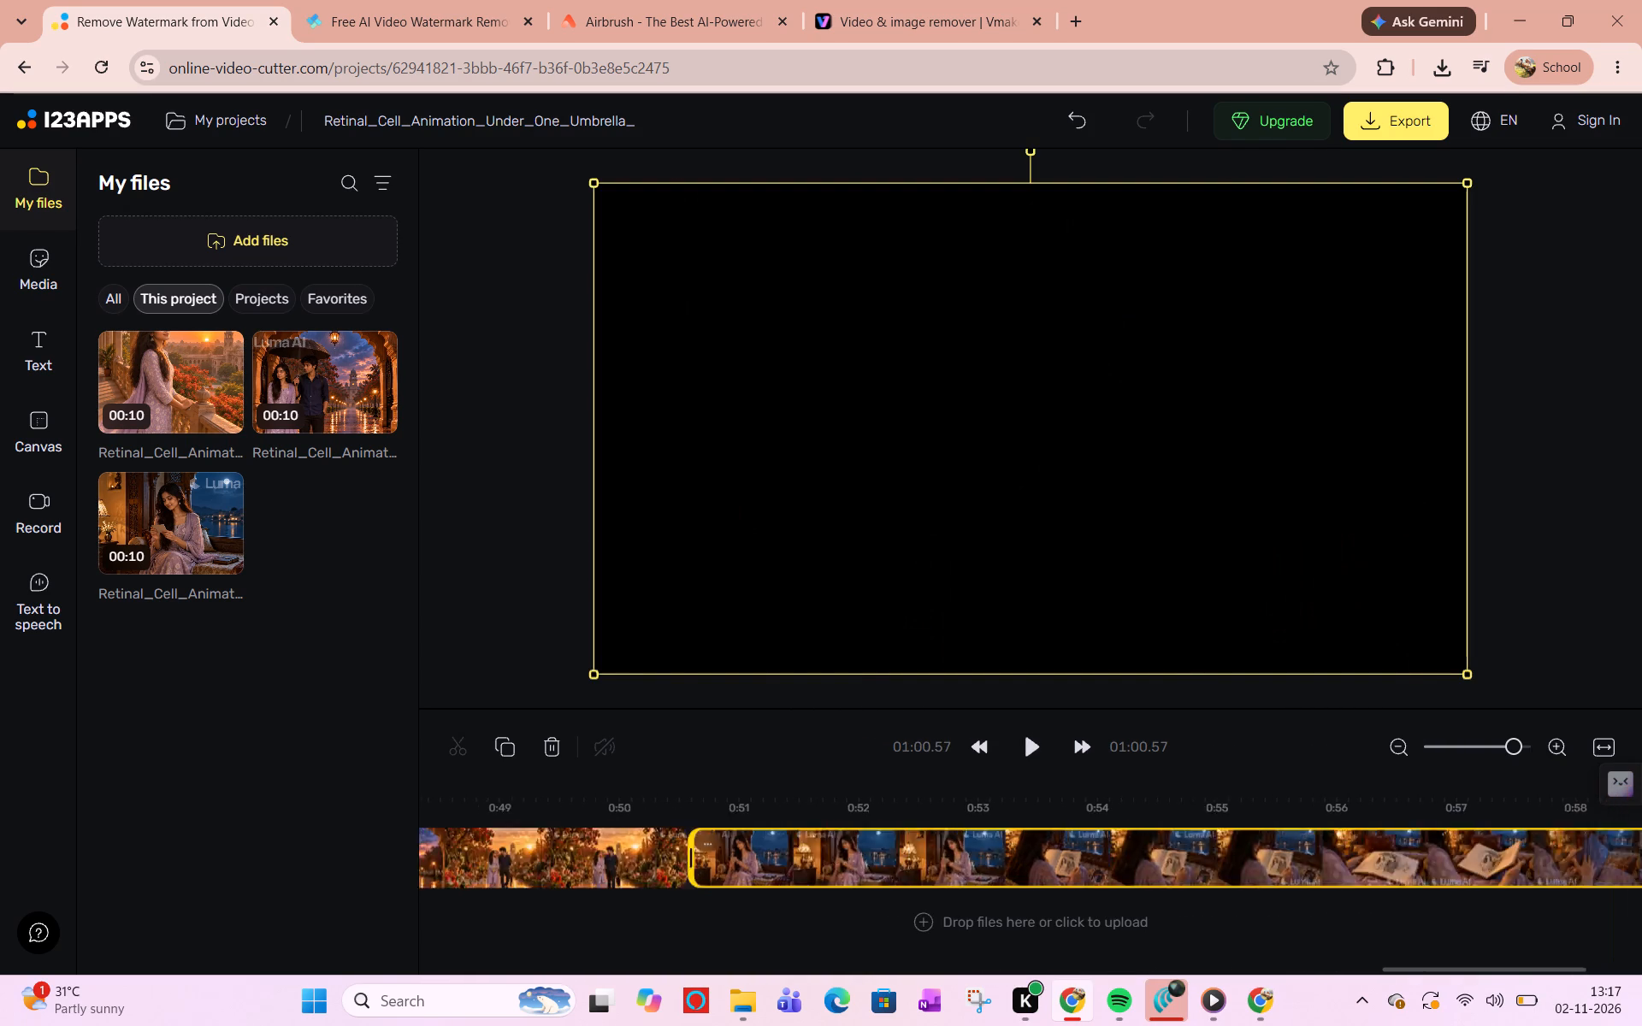
scroll(657, 852, right, 9)
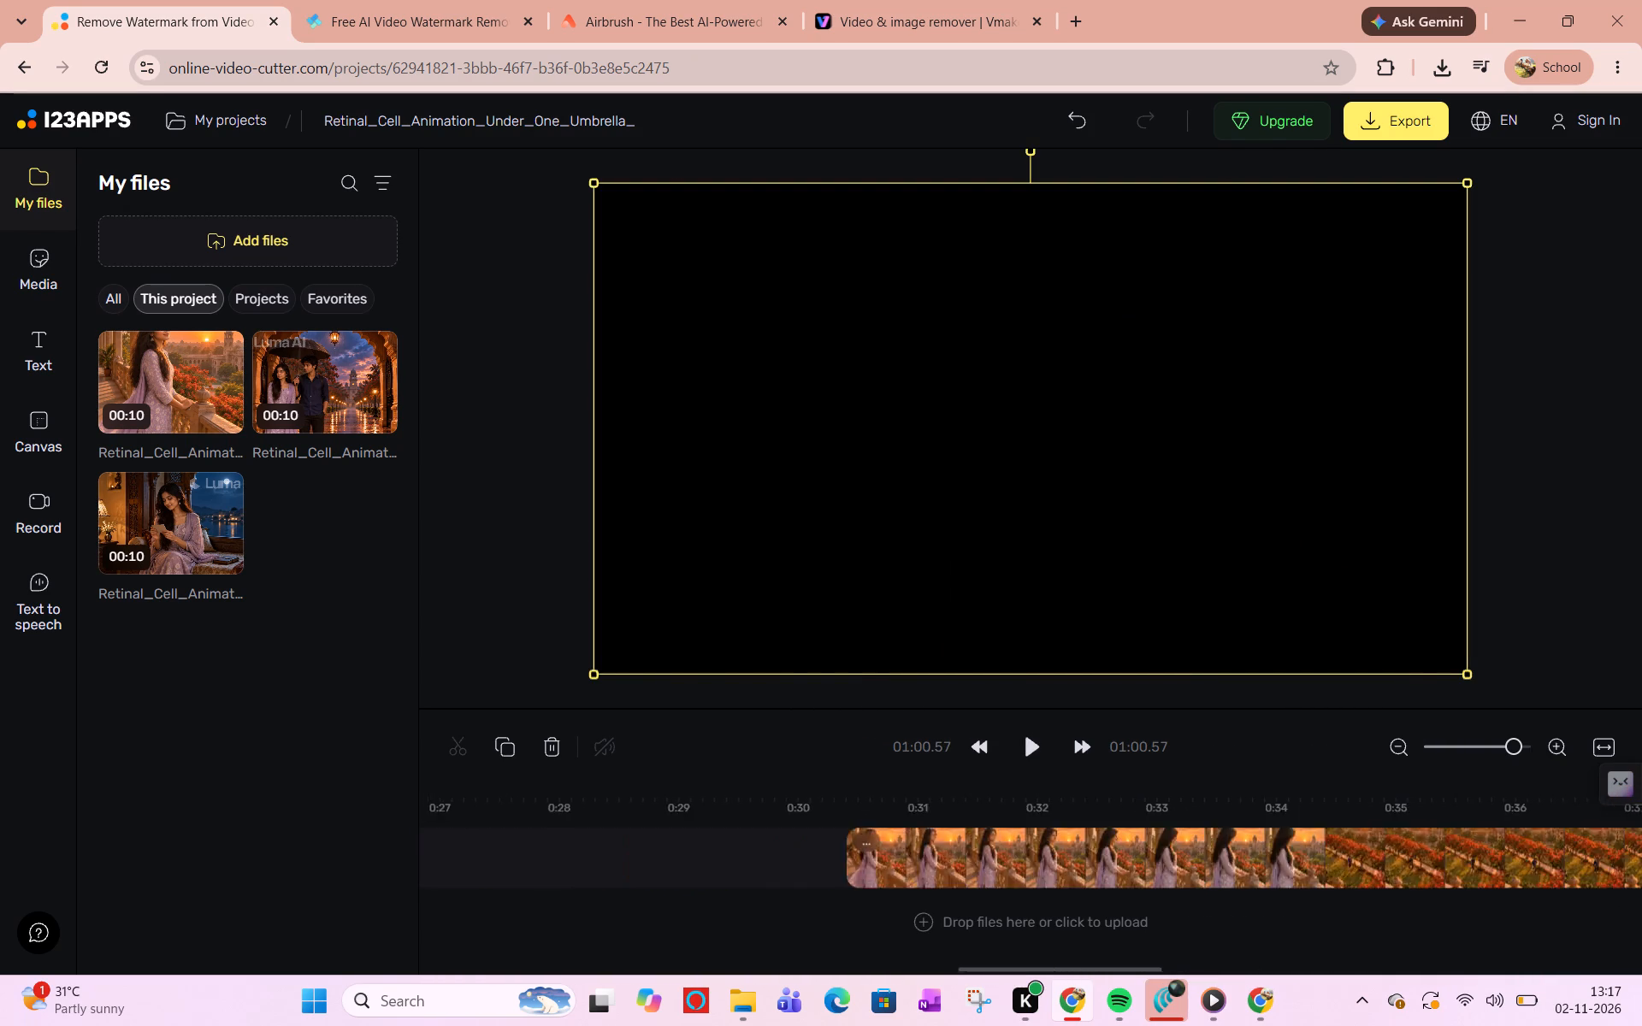
click(617, 856)
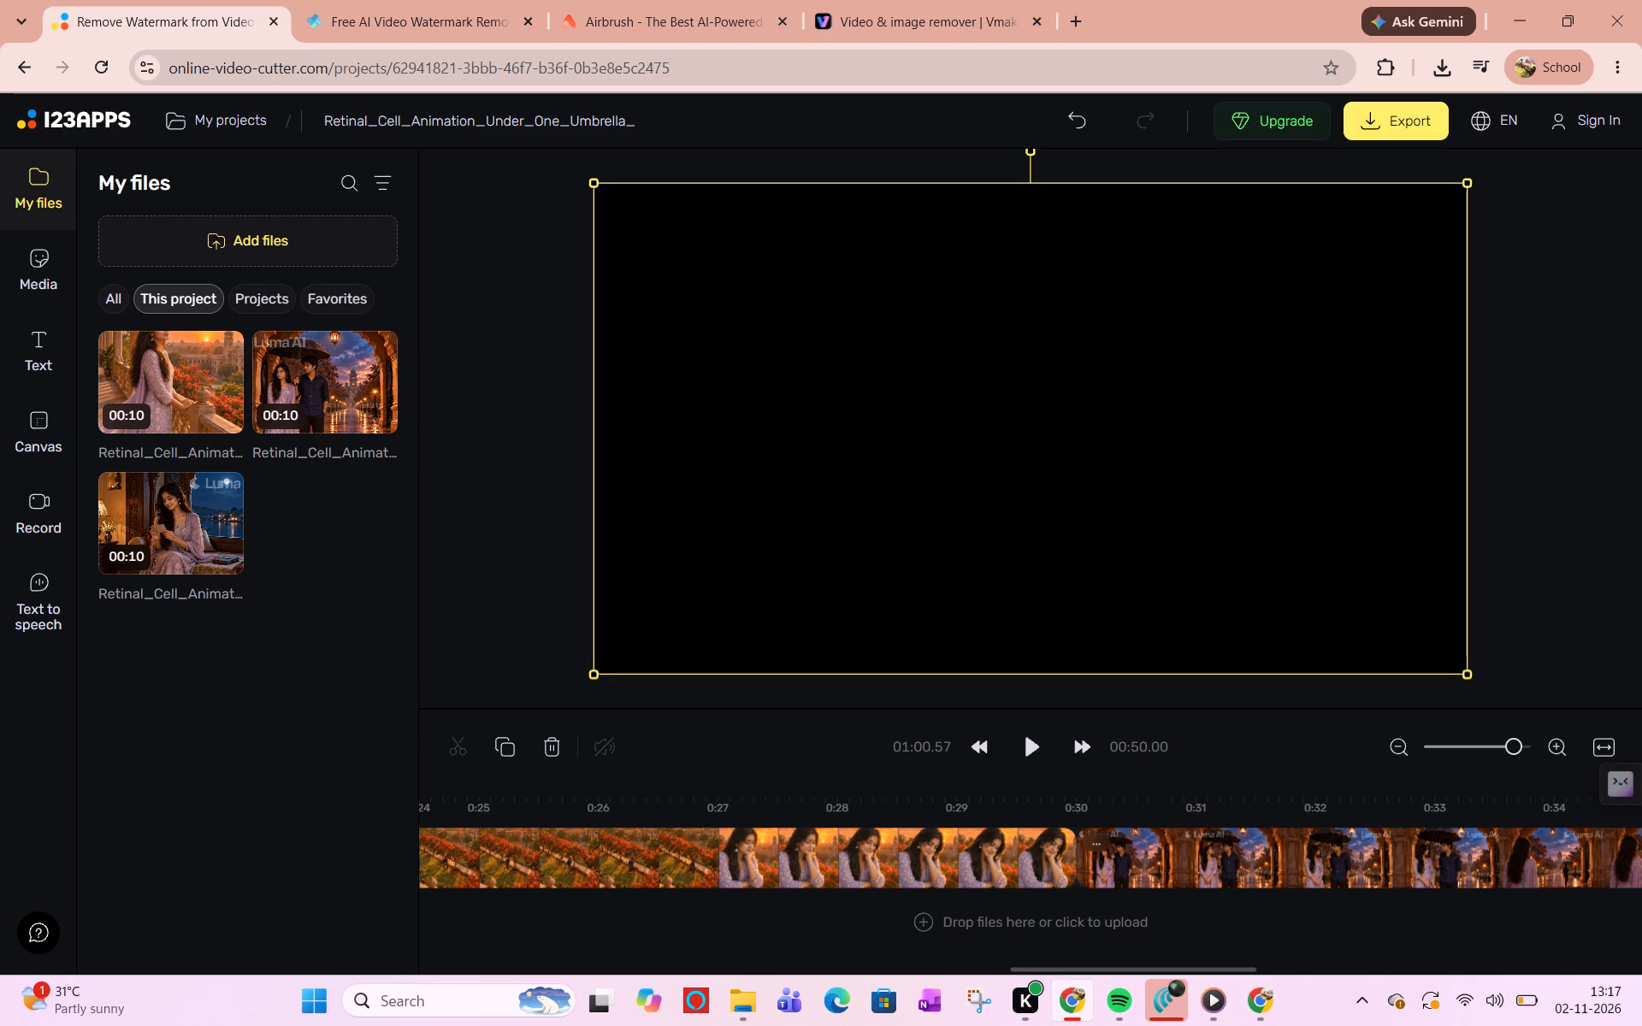
Remove the empty gap at the start of the timeline so the first clip begins at 0.
scroll(617, 856, right, 19)
scroll(617, 856, right, 7)
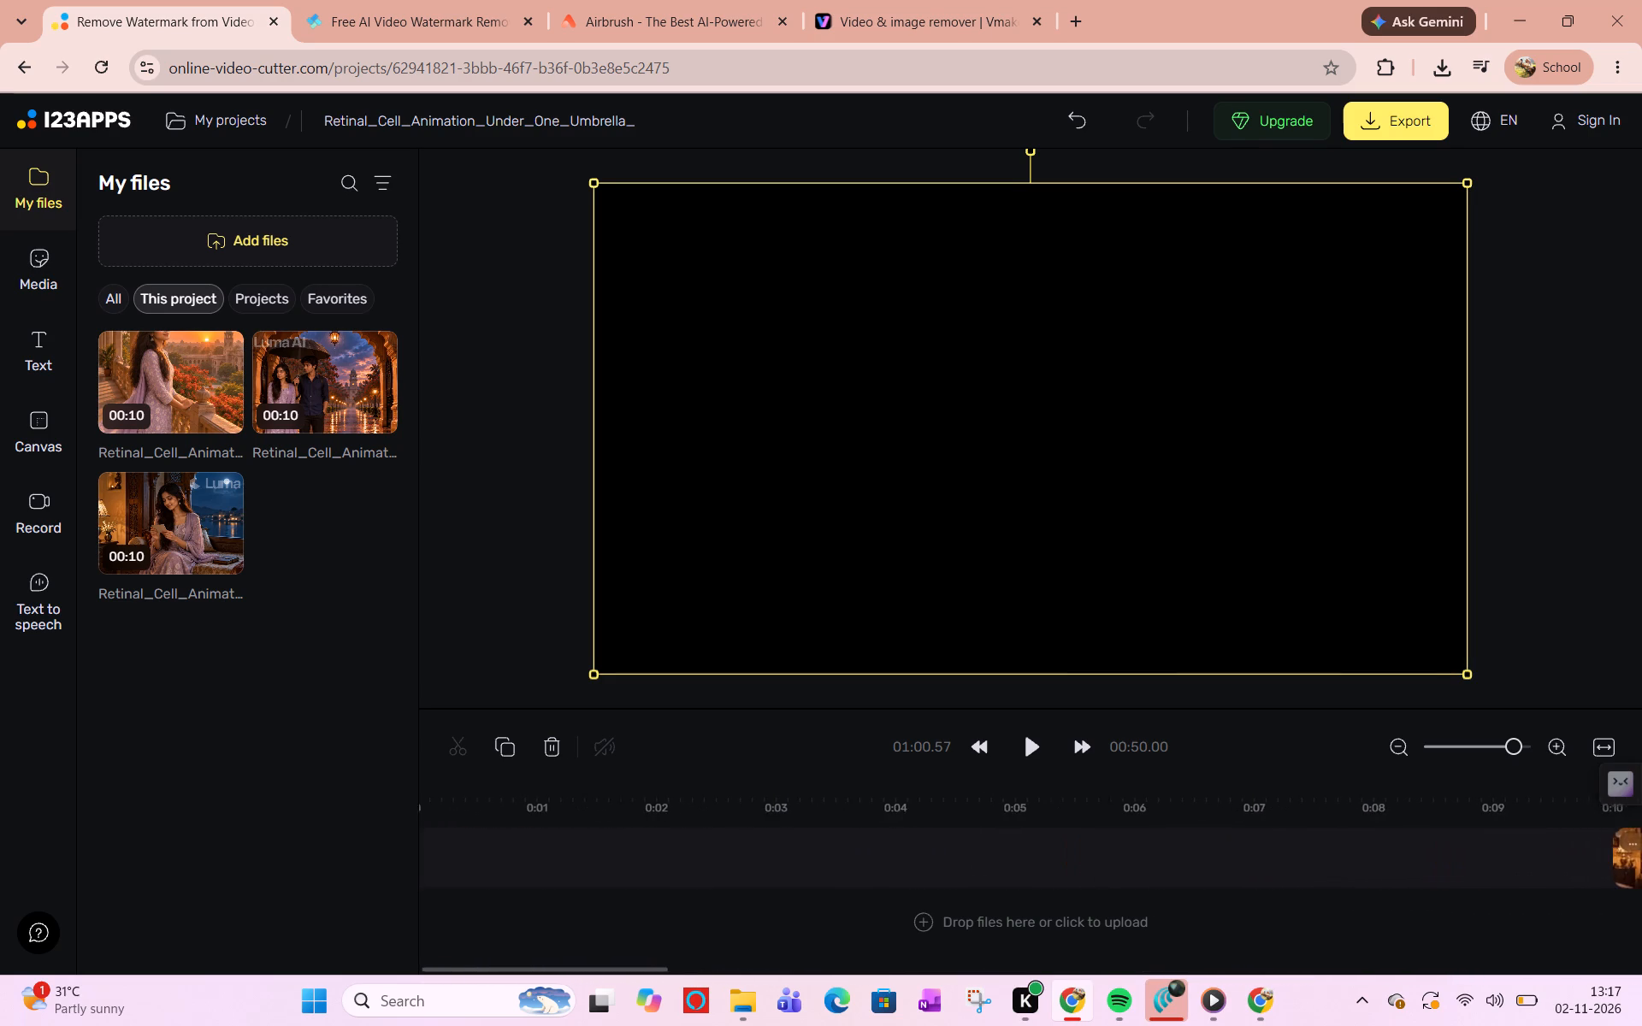
click(656, 861)
scroll(711, 869, right, 12)
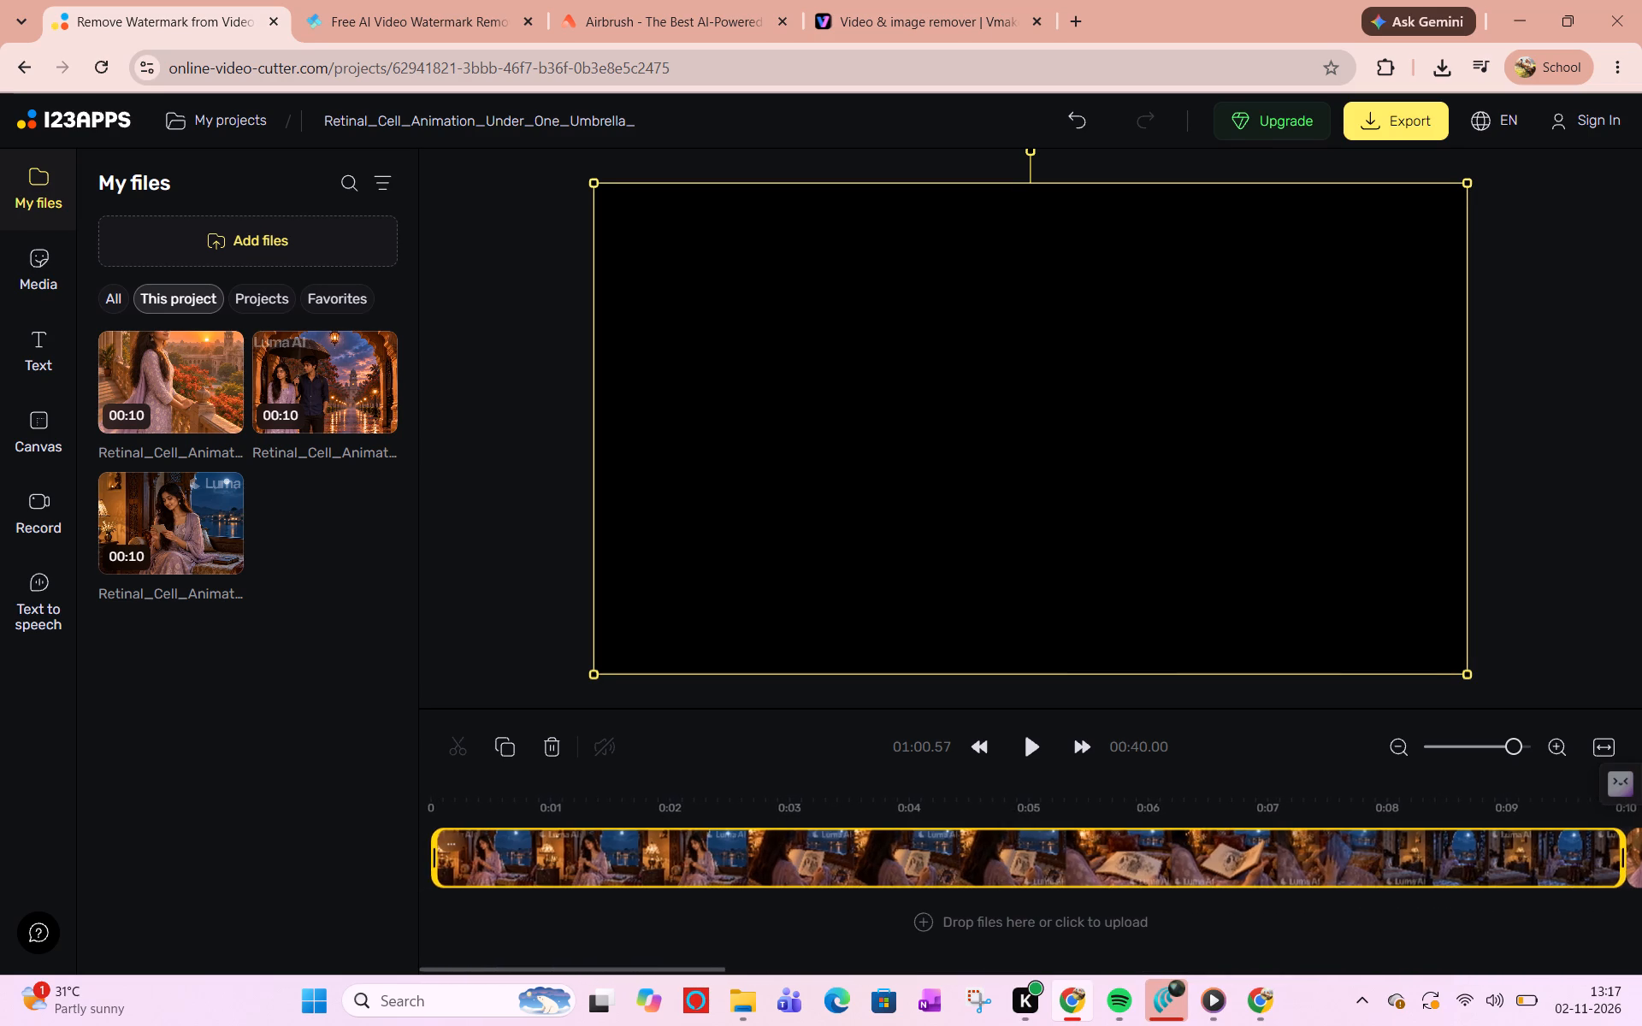
Play back the opening of the night-time letter-reading clip at the start of the timeline.
key(space)
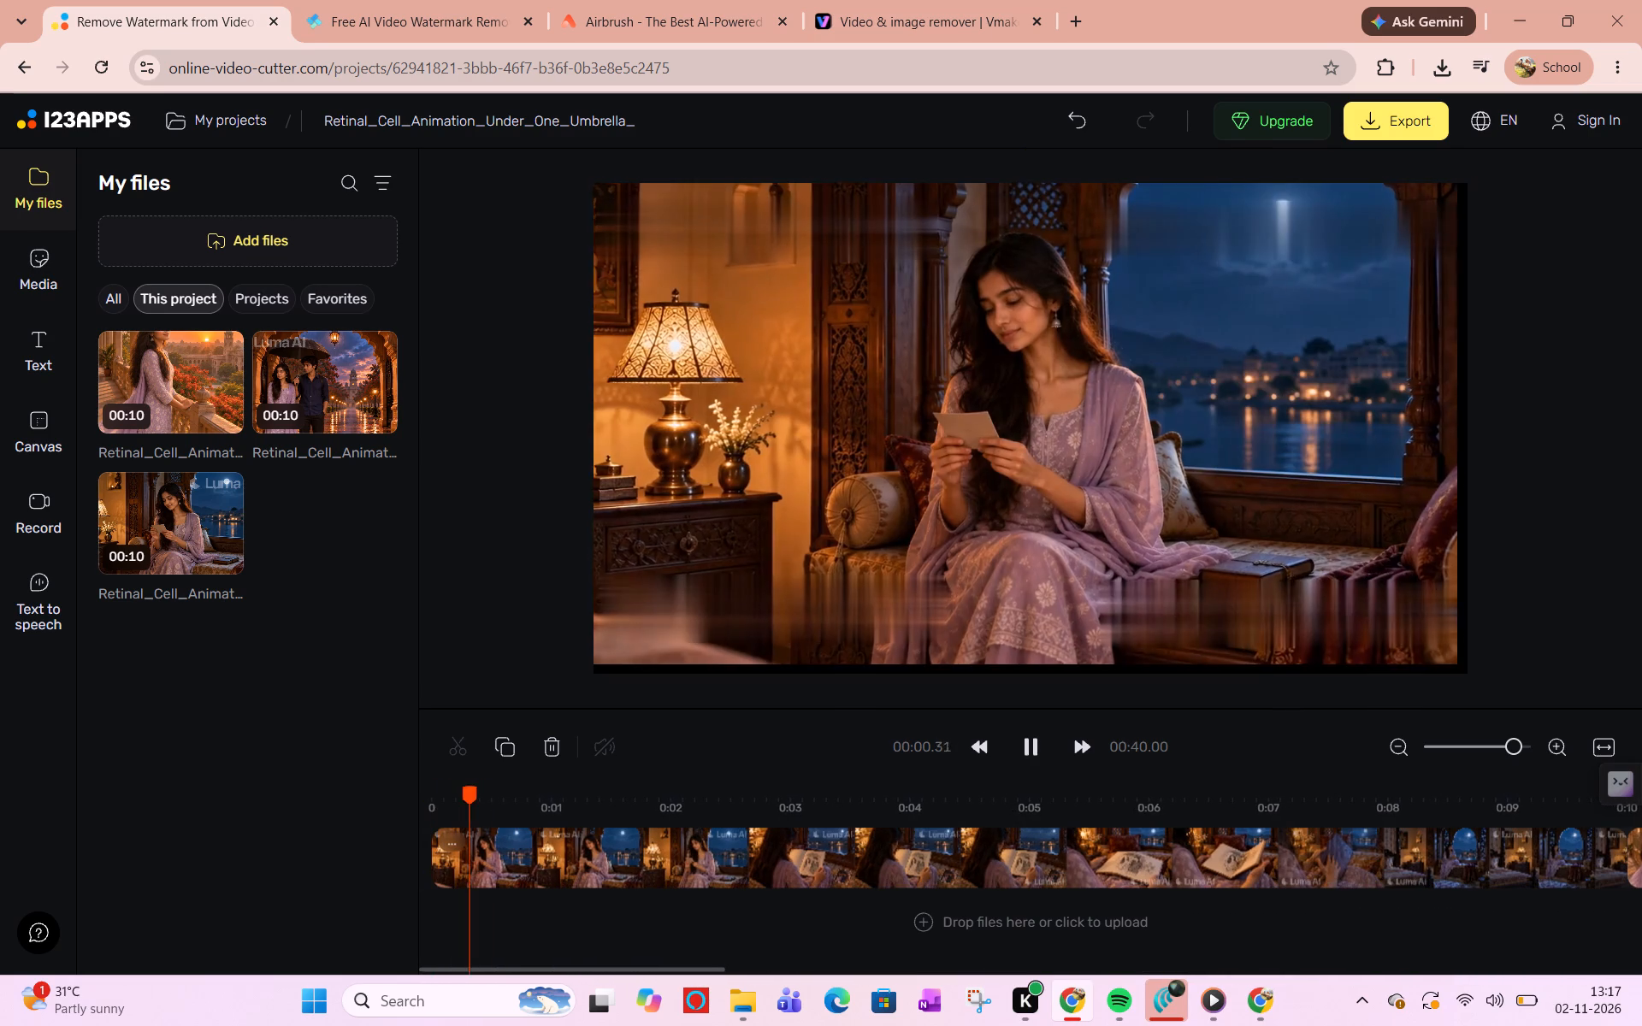
key(space)
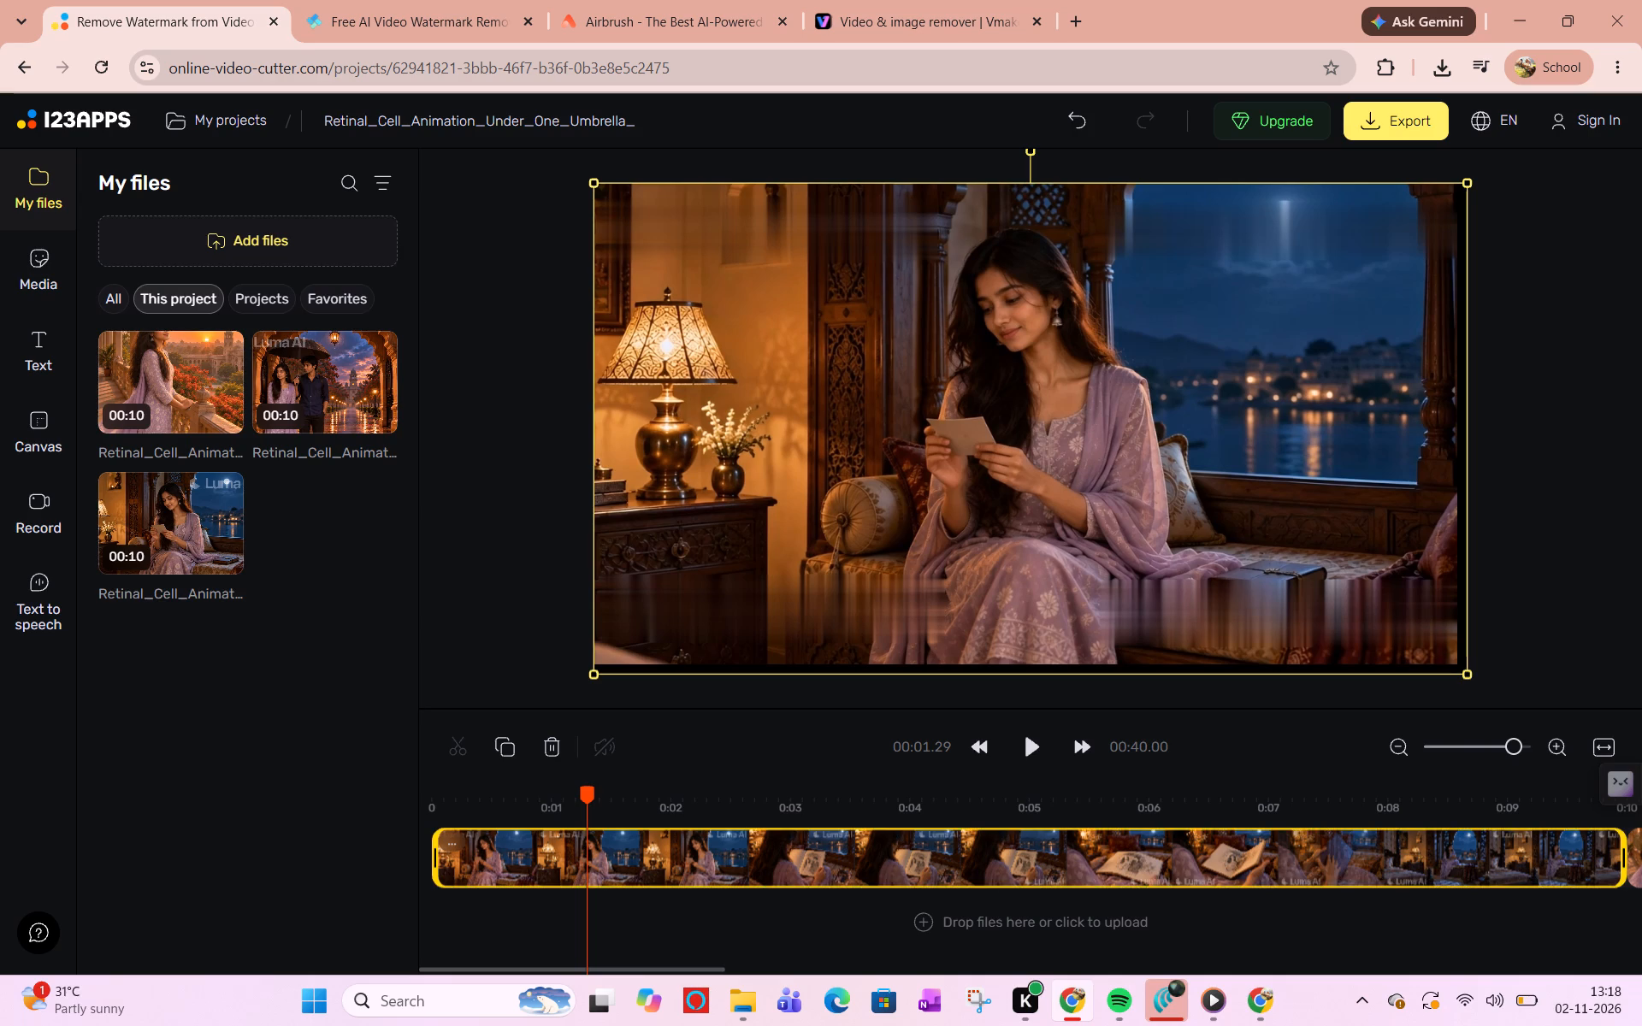
Move the night-time letter-reading clip off the main track onto a lower track, starting at about 0:04.
drag(600, 860, 638, 941)
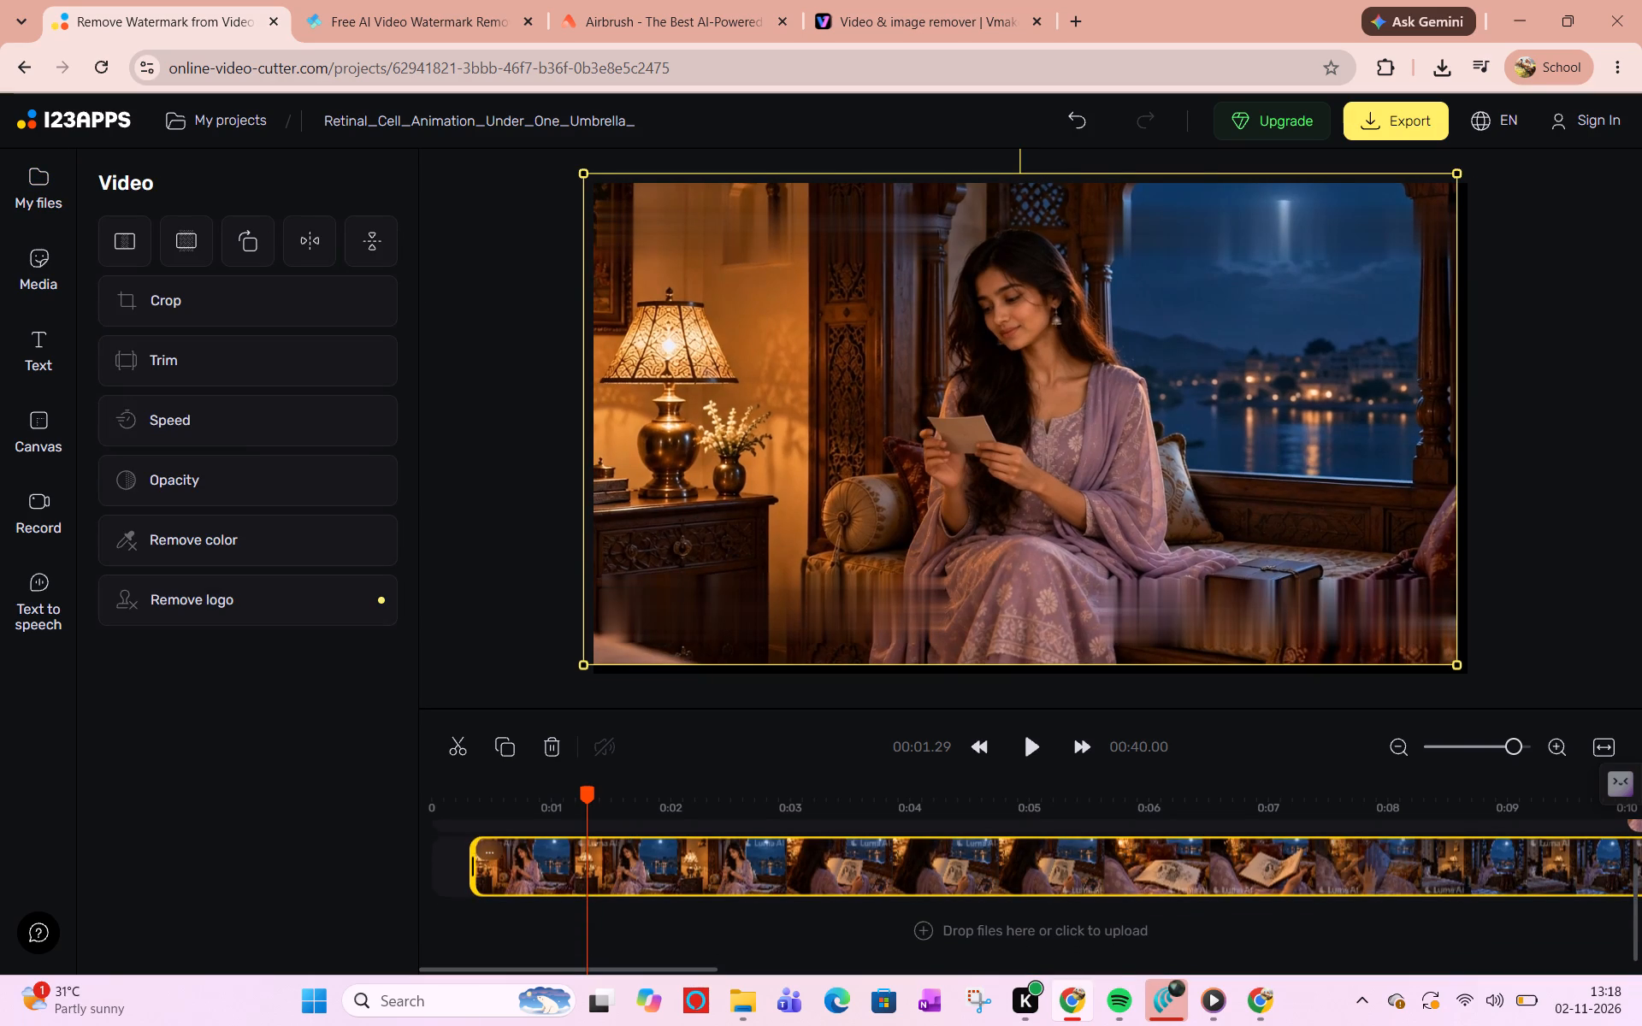
drag(690, 872, 1191, 955)
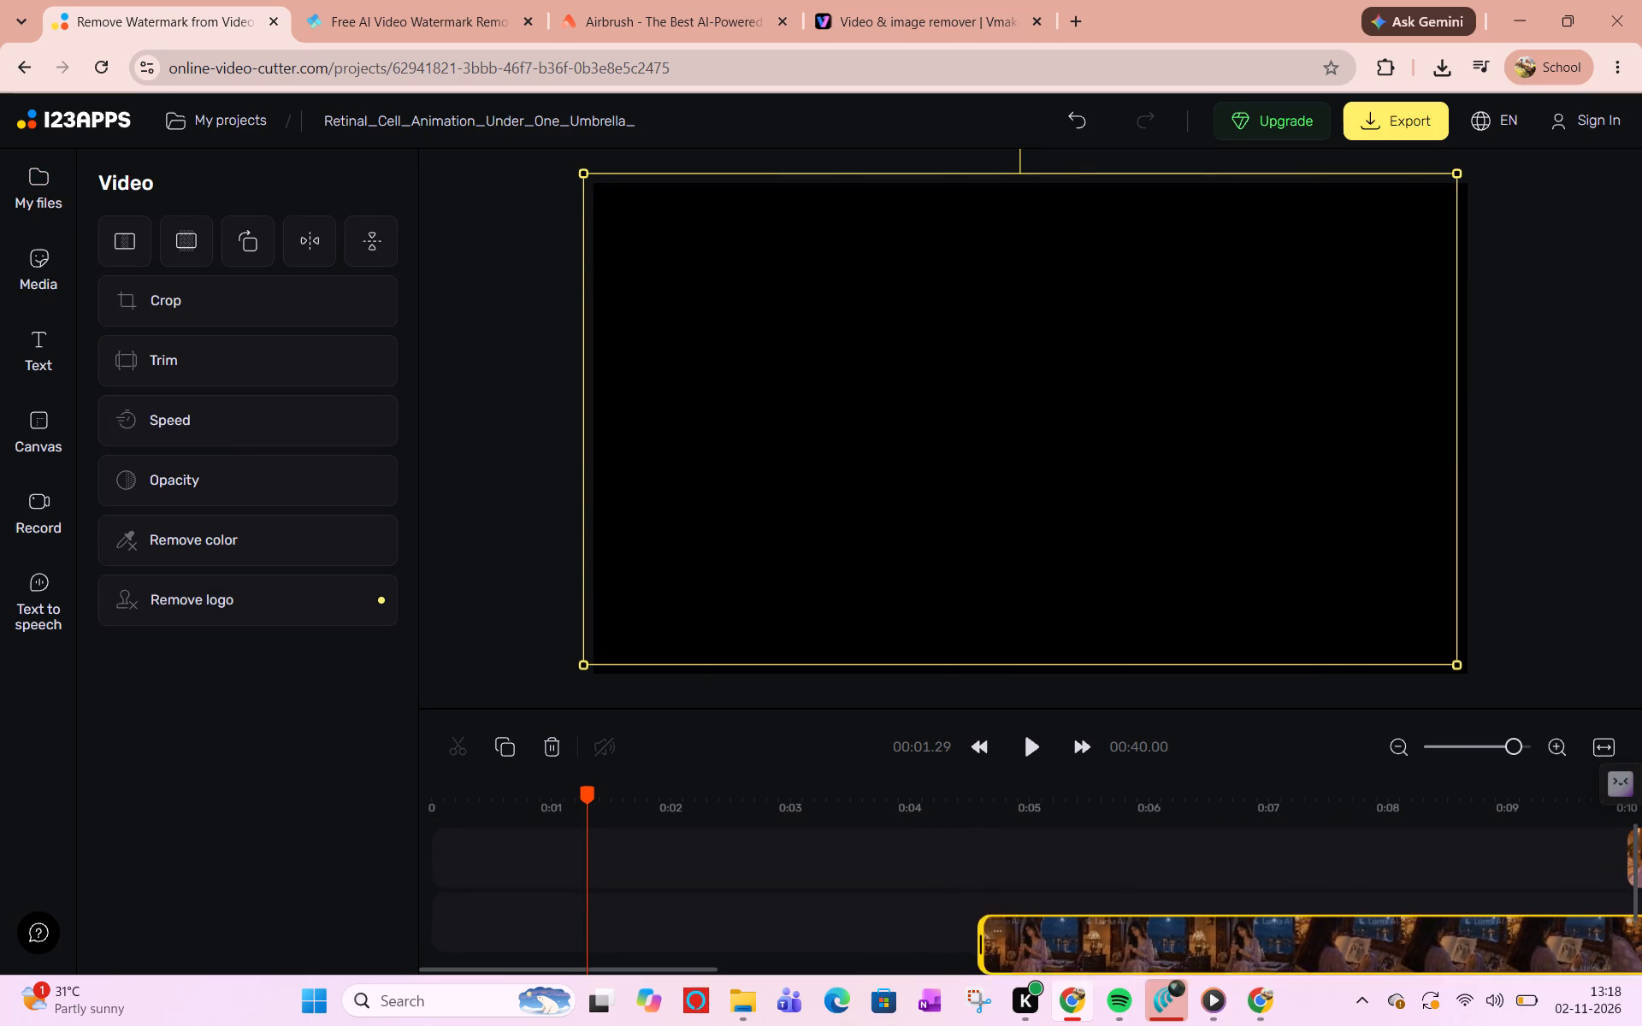
drag(1191, 955, 1167, 960)
Move the Pehli Nazar balcony clip on the main track to the start of the timeline at 0.
scroll(1151, 943, up, 5)
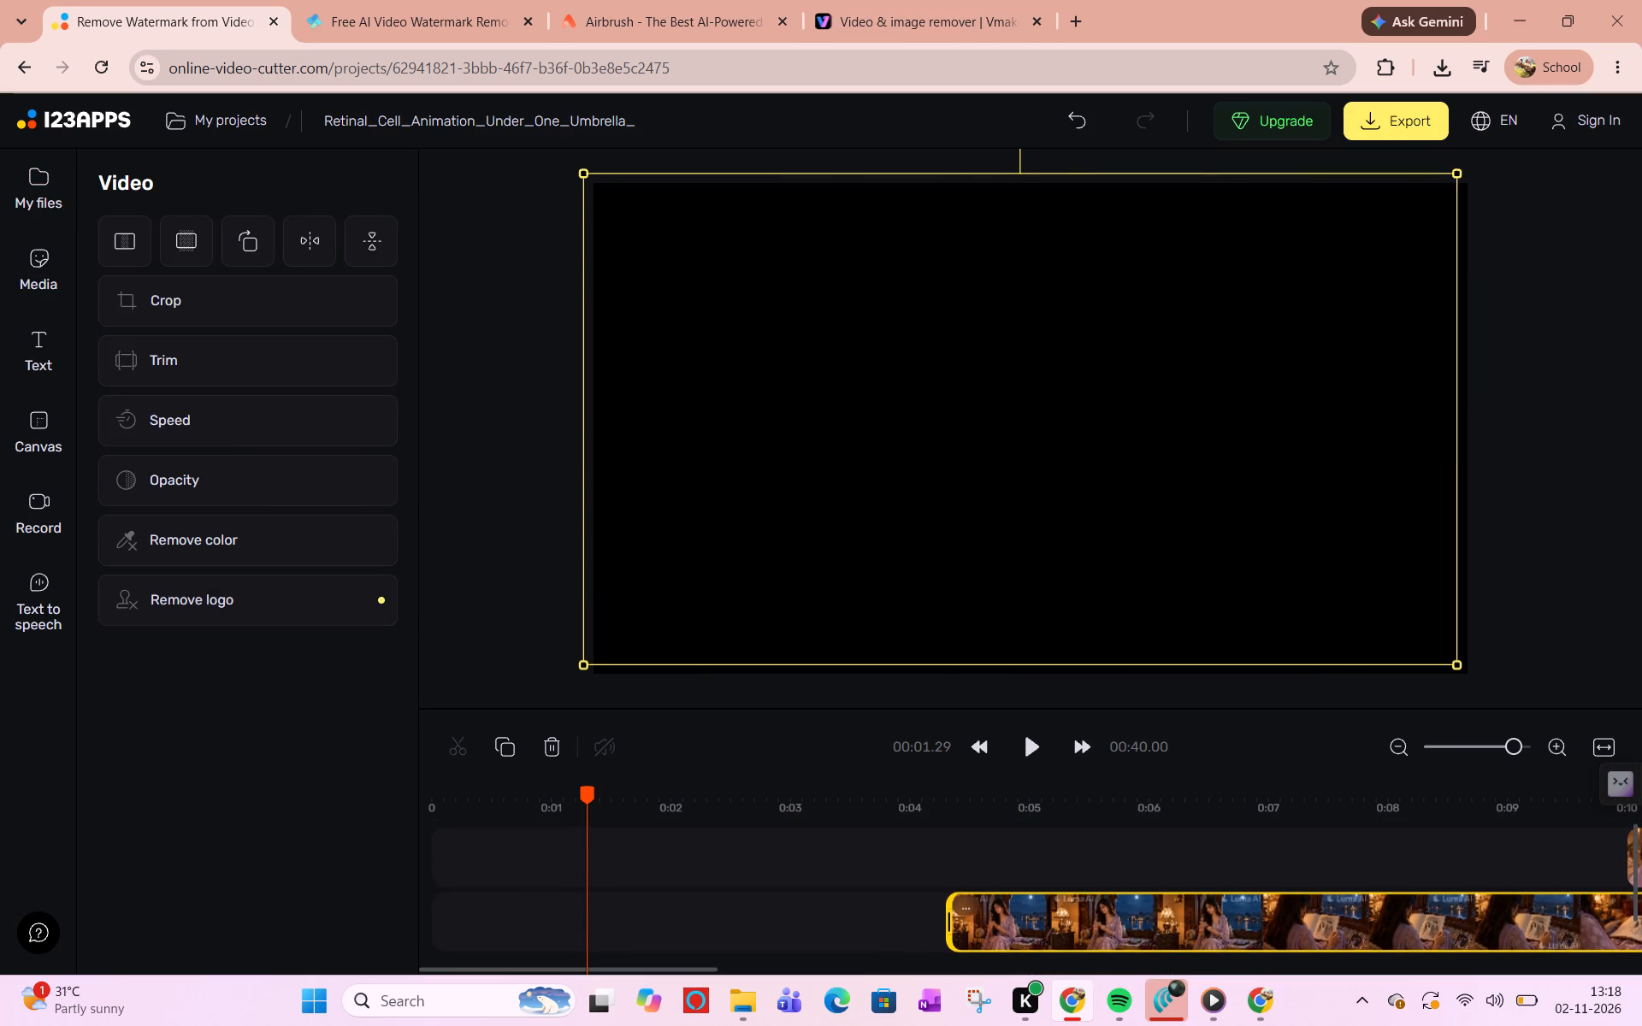
scroll(1151, 943, up, 1)
scroll(1129, 860, left, 3)
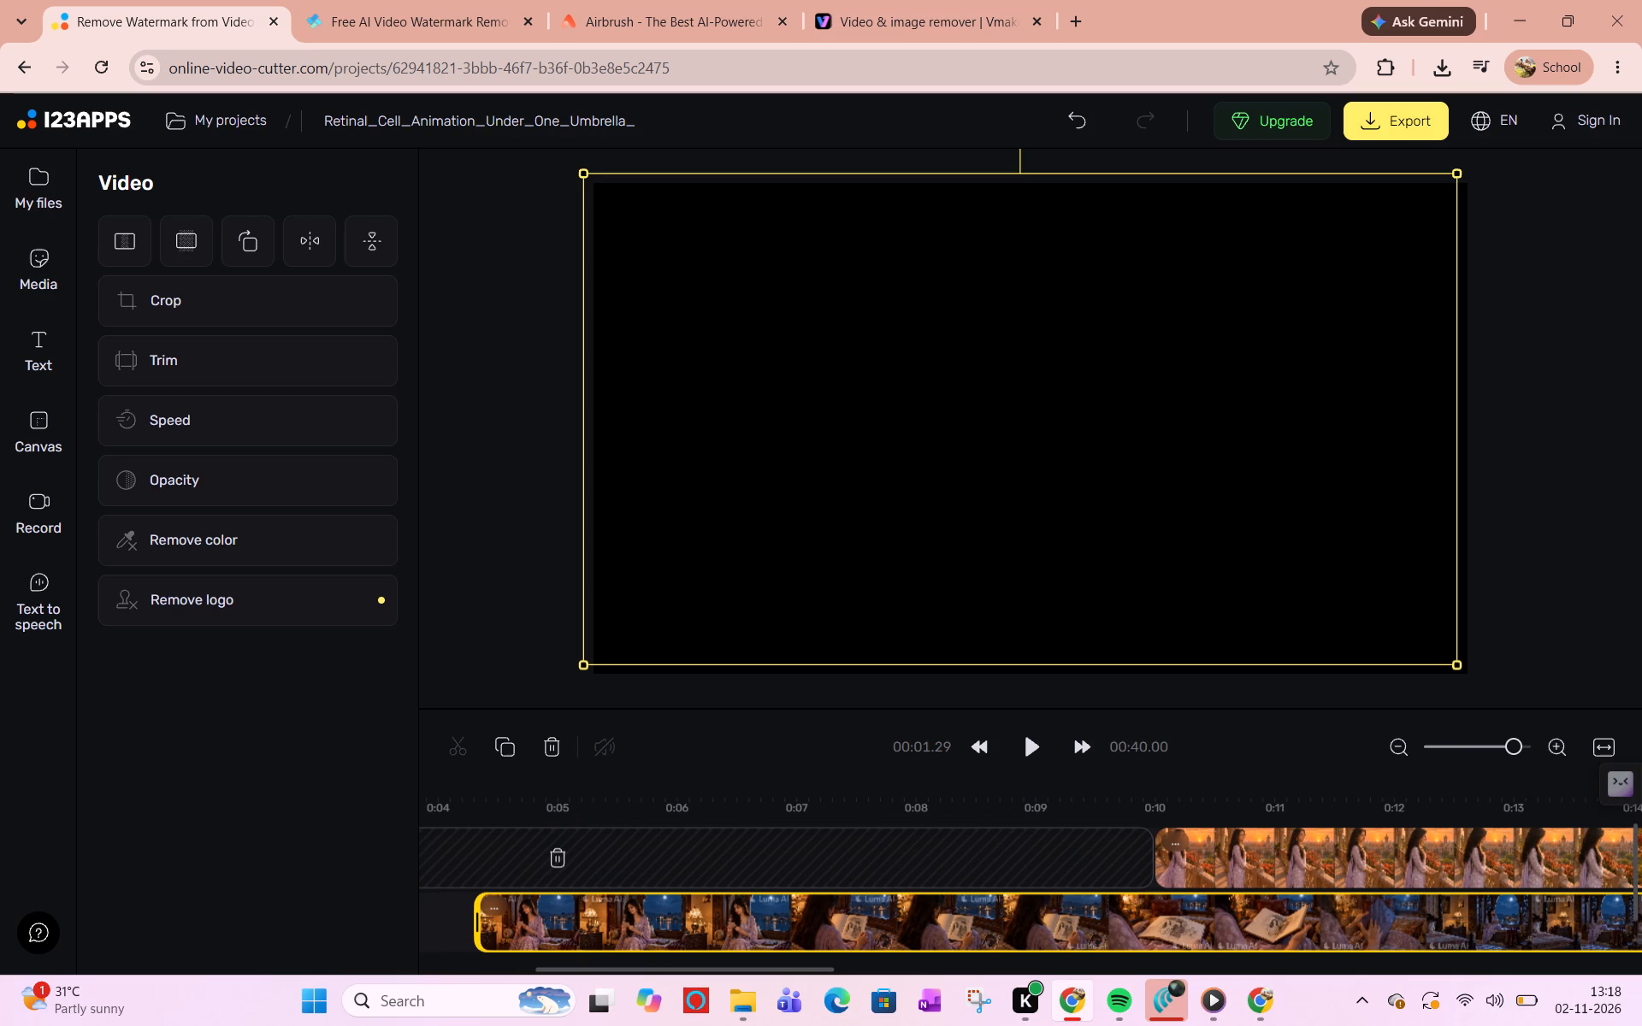
scroll(1129, 860, left, 1)
click(1219, 864)
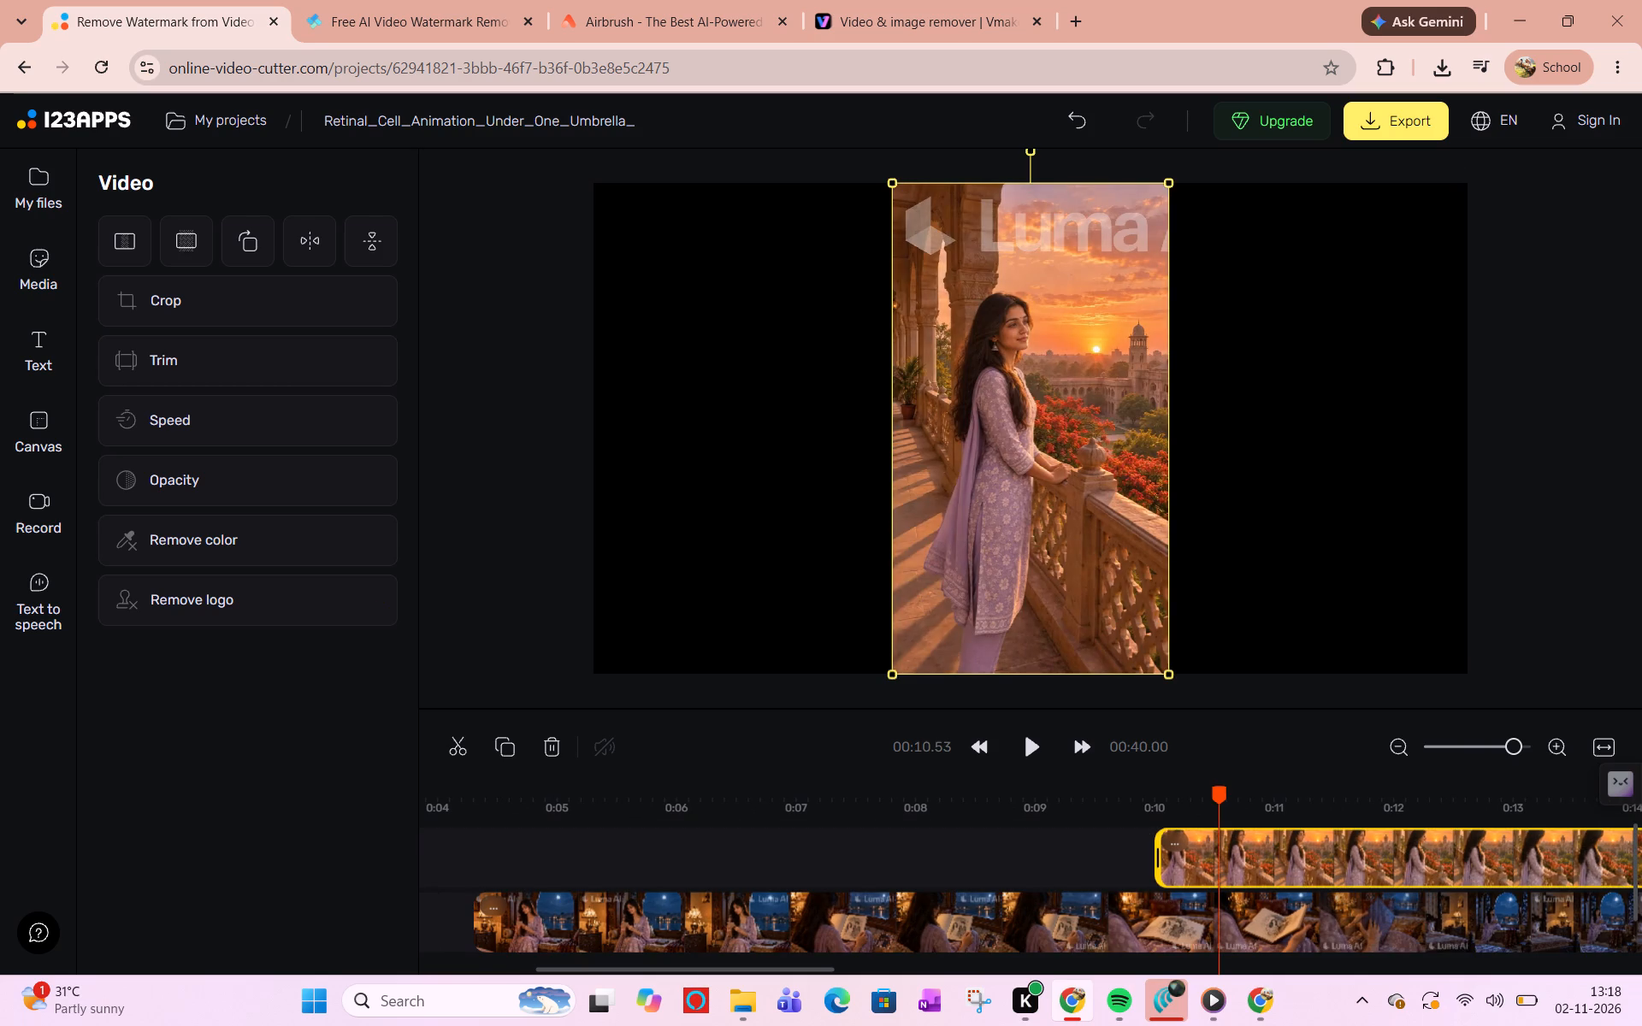
drag(1219, 864, 410, 841)
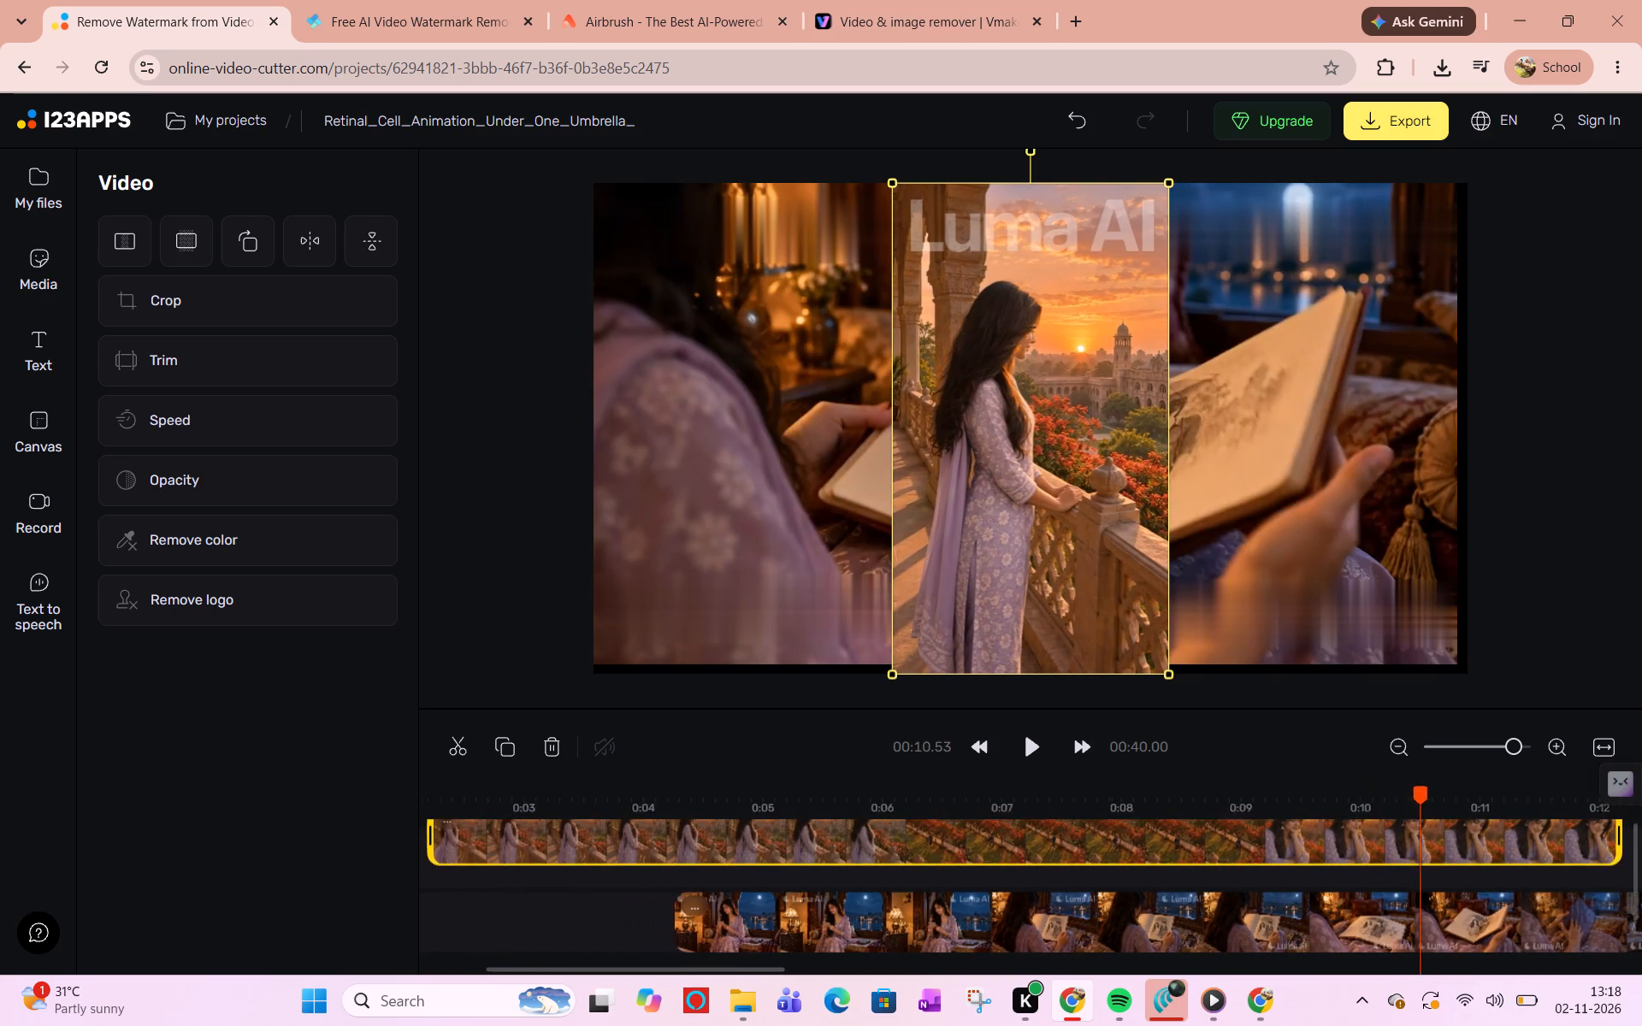
drag(410, 841, 428, 856)
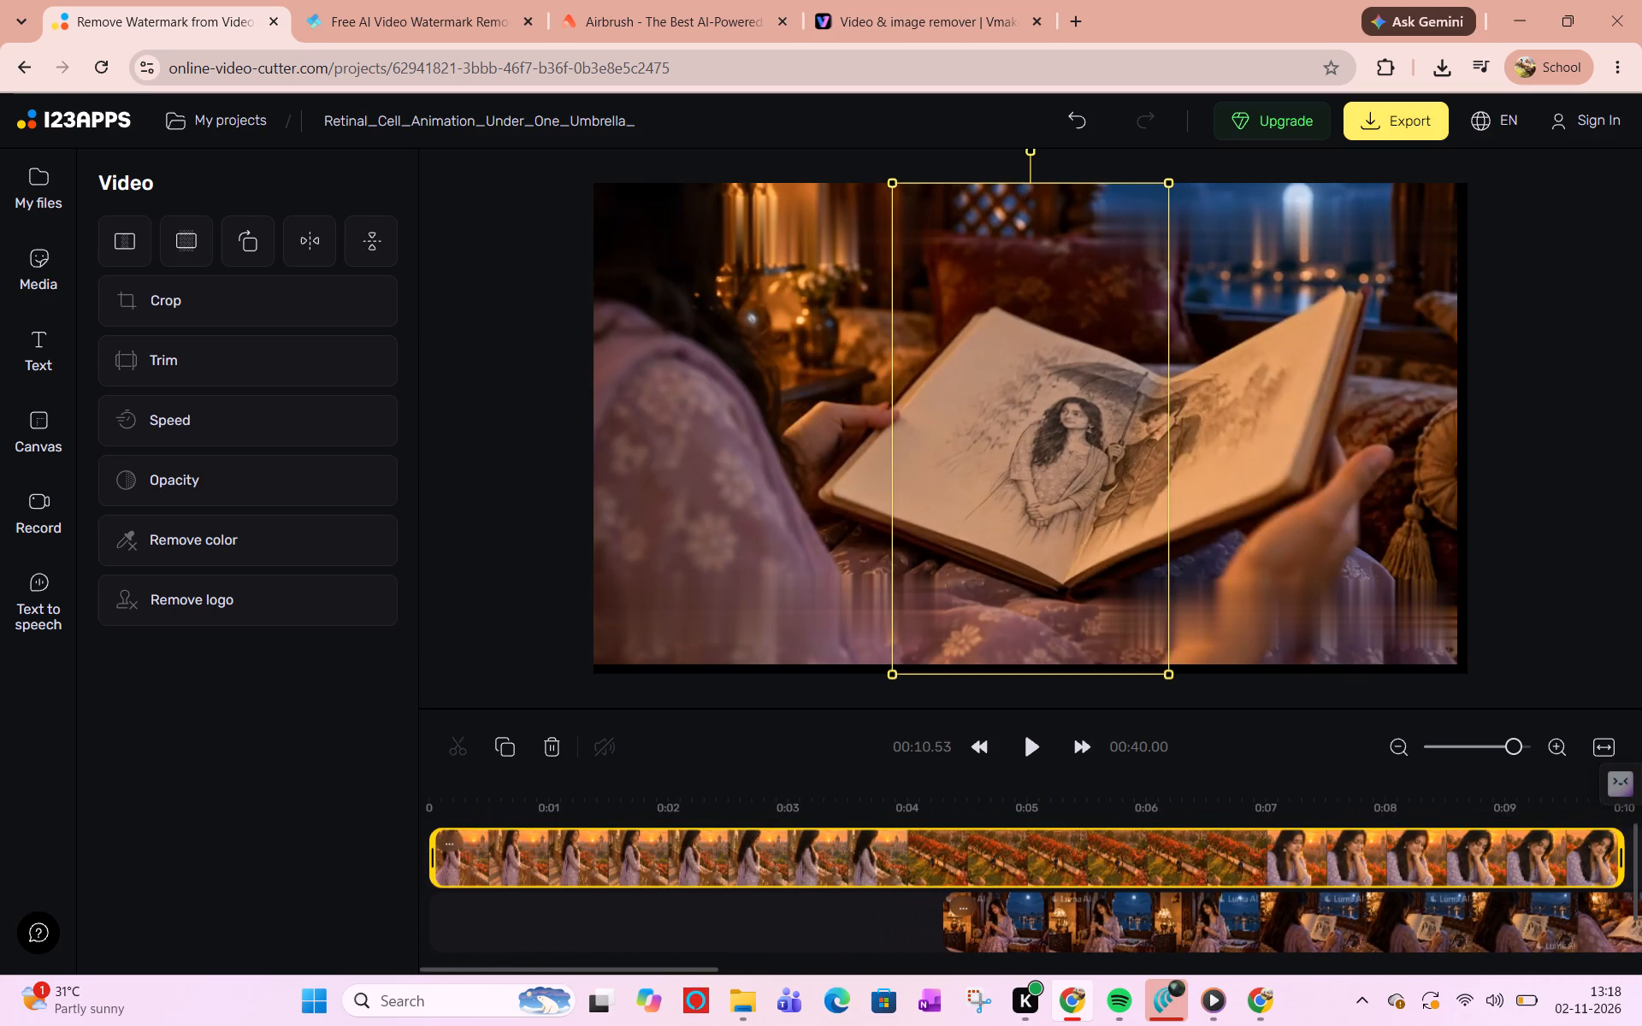
Move the umbrella clip forward on the main track, placing it shortly after the Pehli Nazar clip at about 0:10.7.
scroll(709, 919, left, 6)
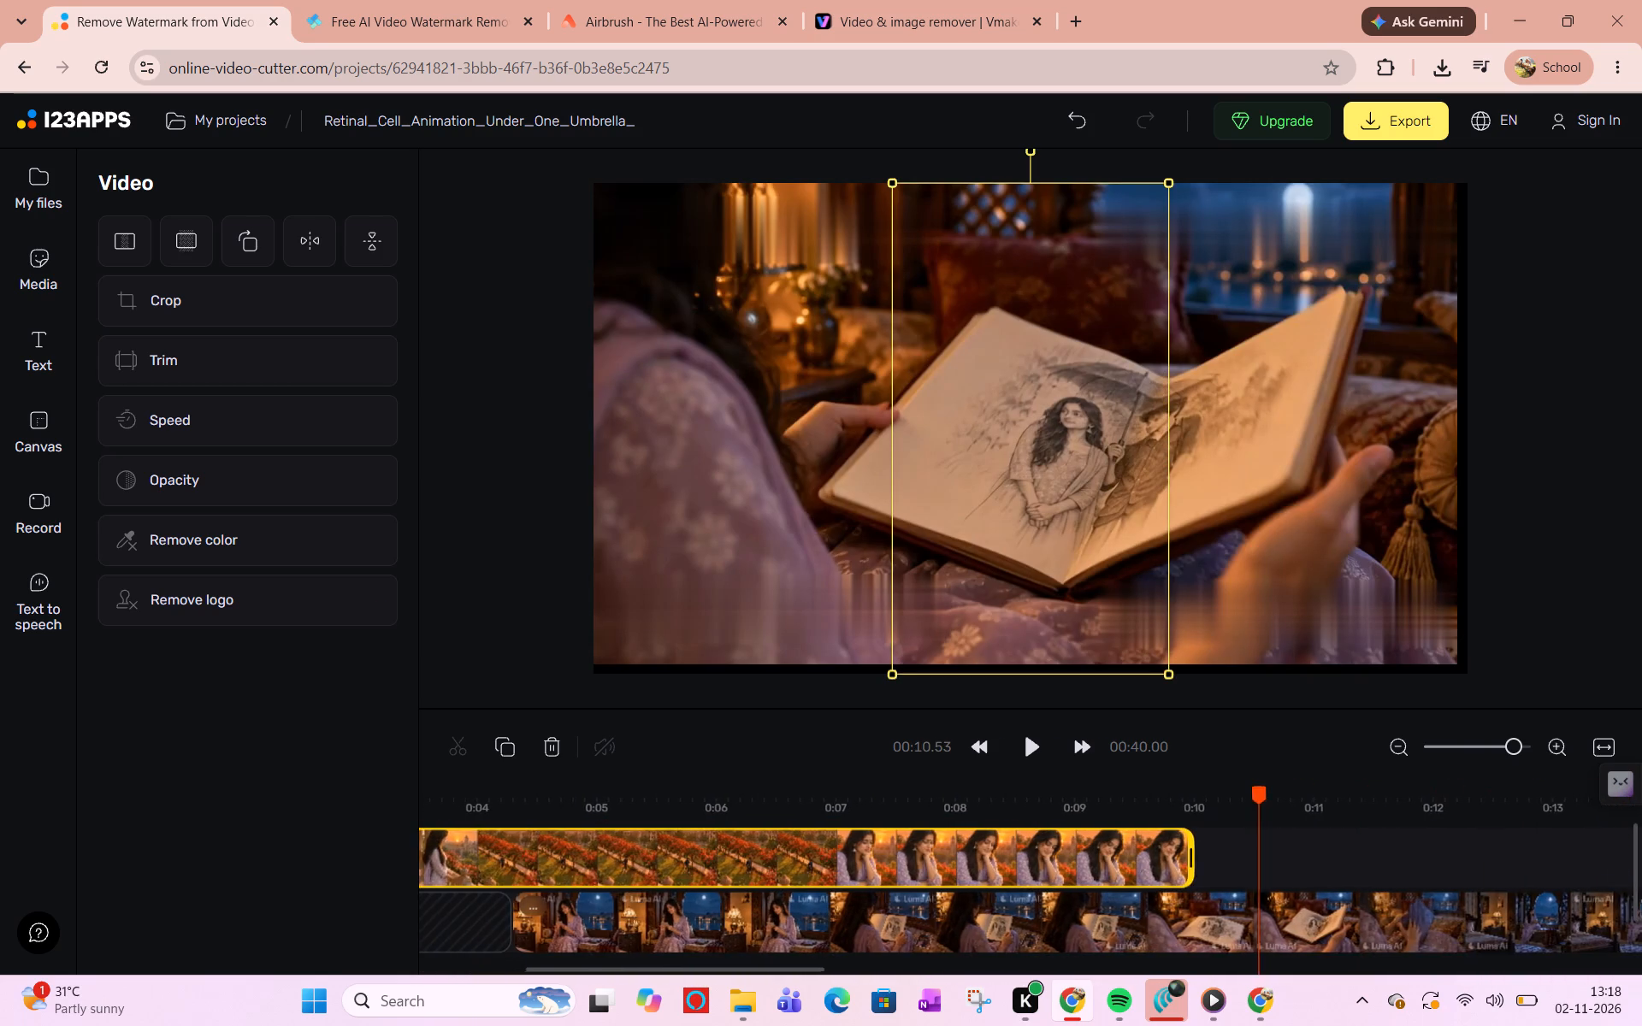
scroll(709, 919, left, 10)
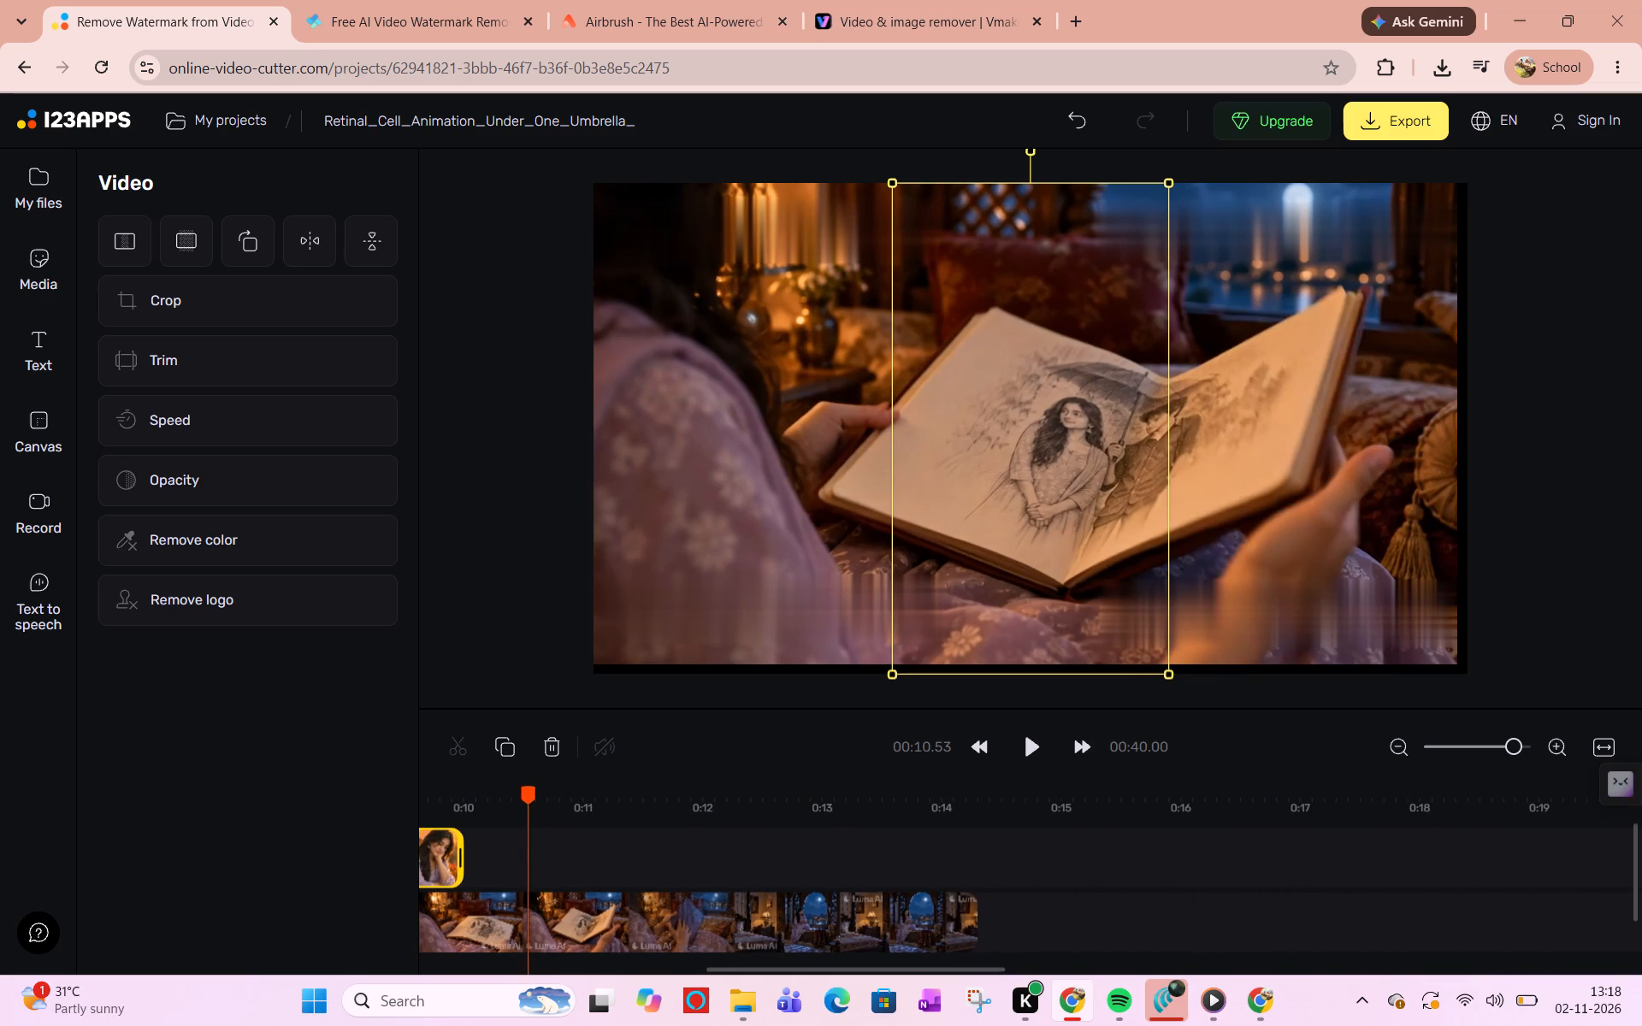
scroll(709, 919, left, 3)
drag(1369, 851, 493, 836)
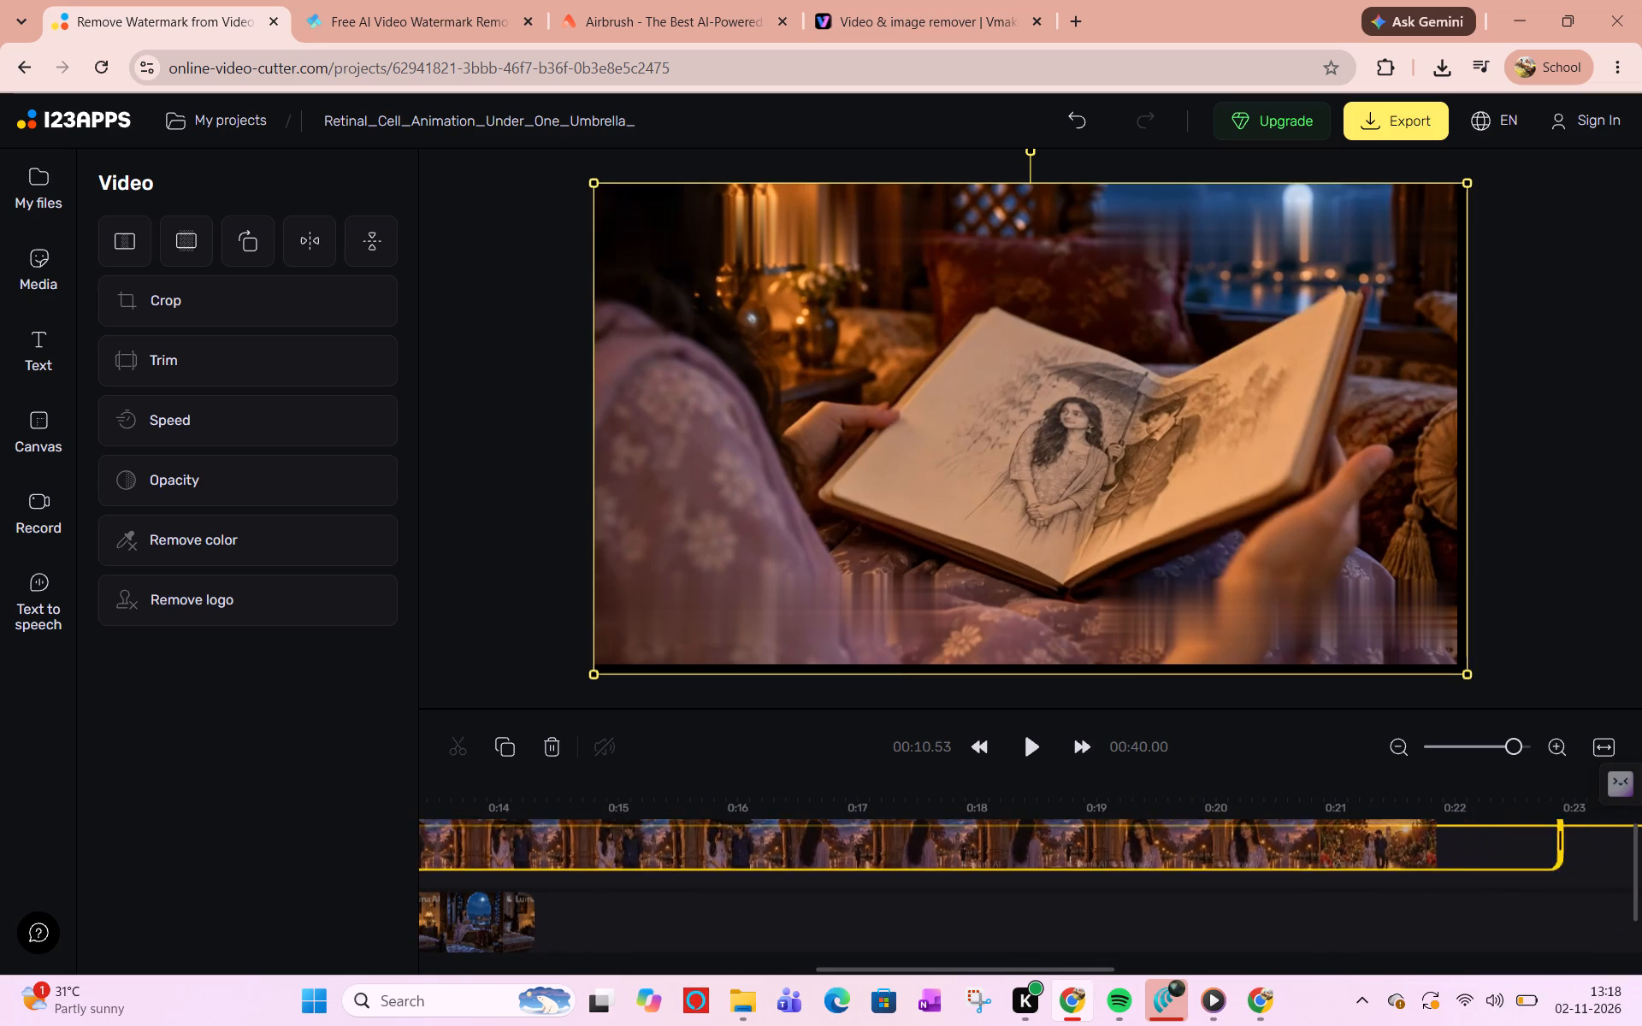
drag(493, 836, 478, 838)
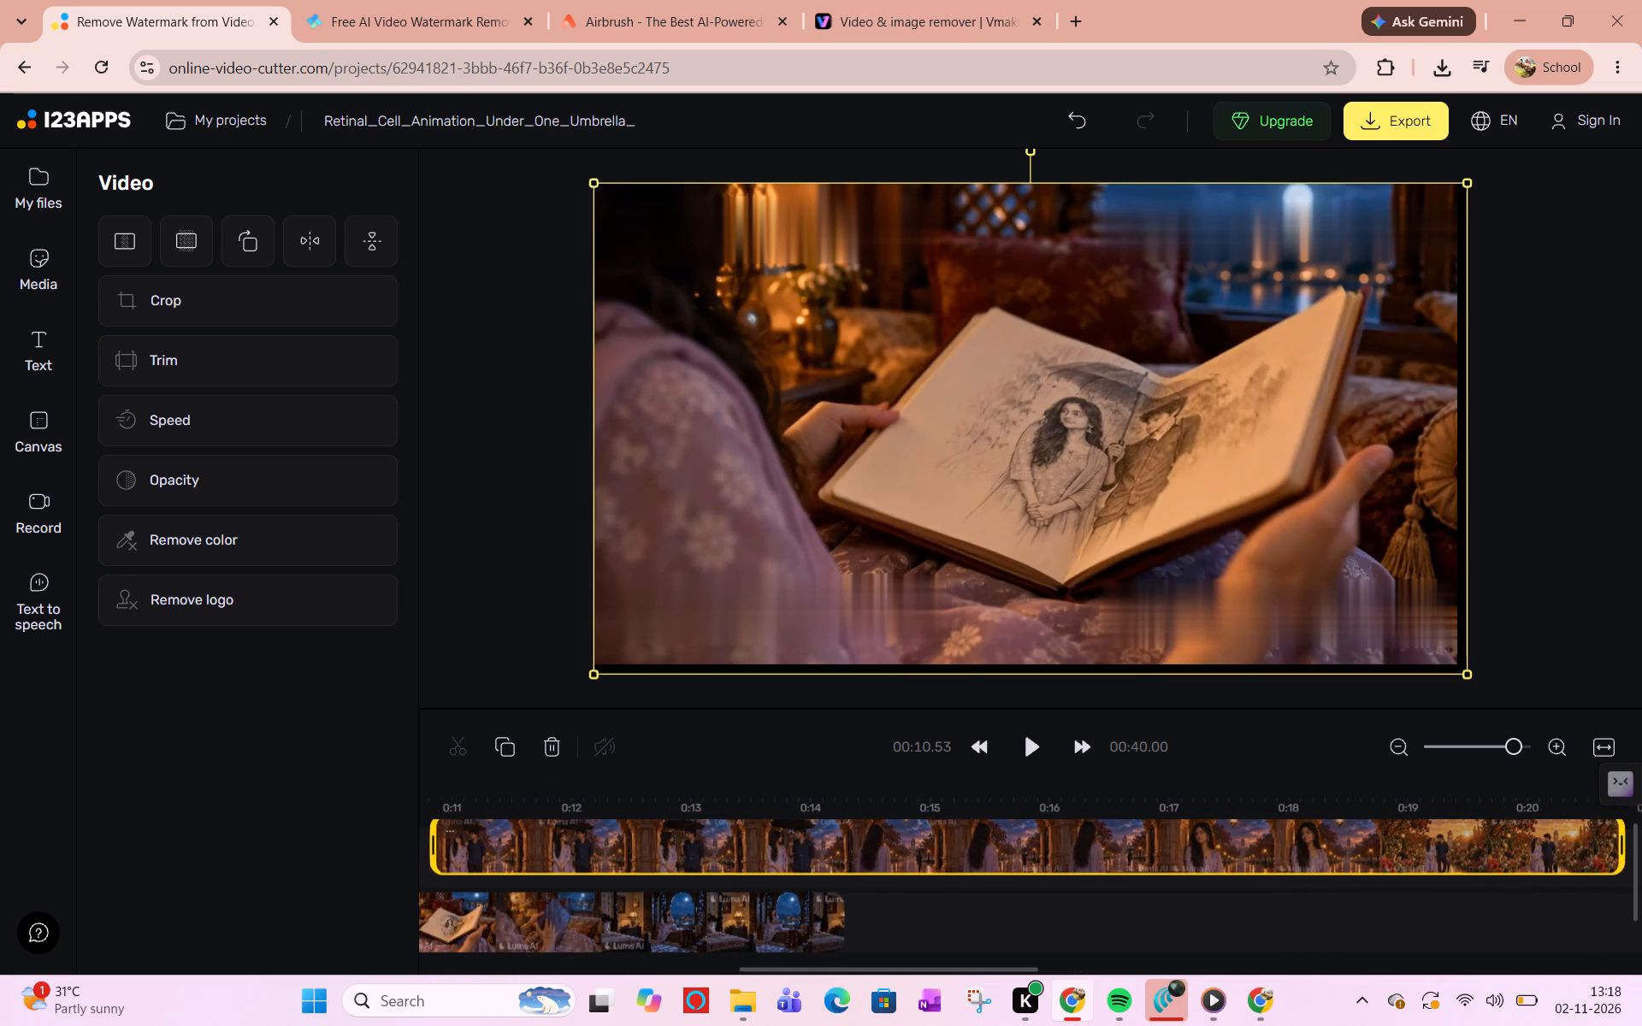
drag(478, 838, 538, 839)
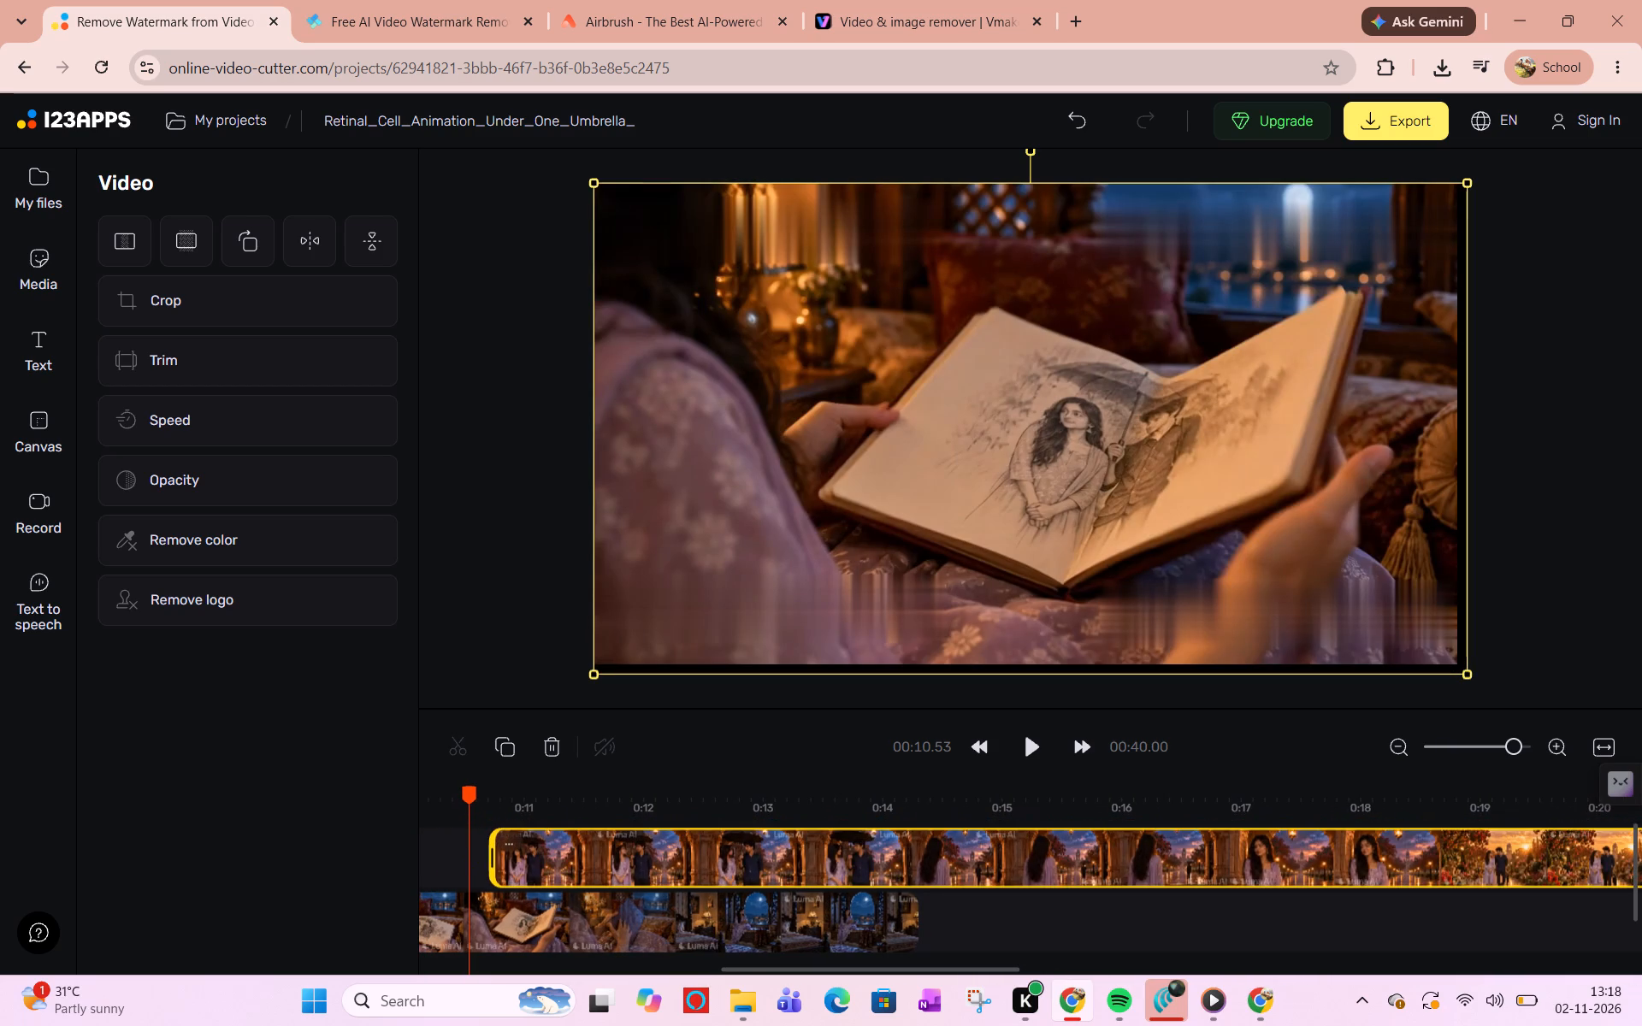
Bring the Pehli Nazar and umbrella clips close together on the main track, with the umbrella clip starting at about 0:10.2.
scroll(538, 839, right, 2)
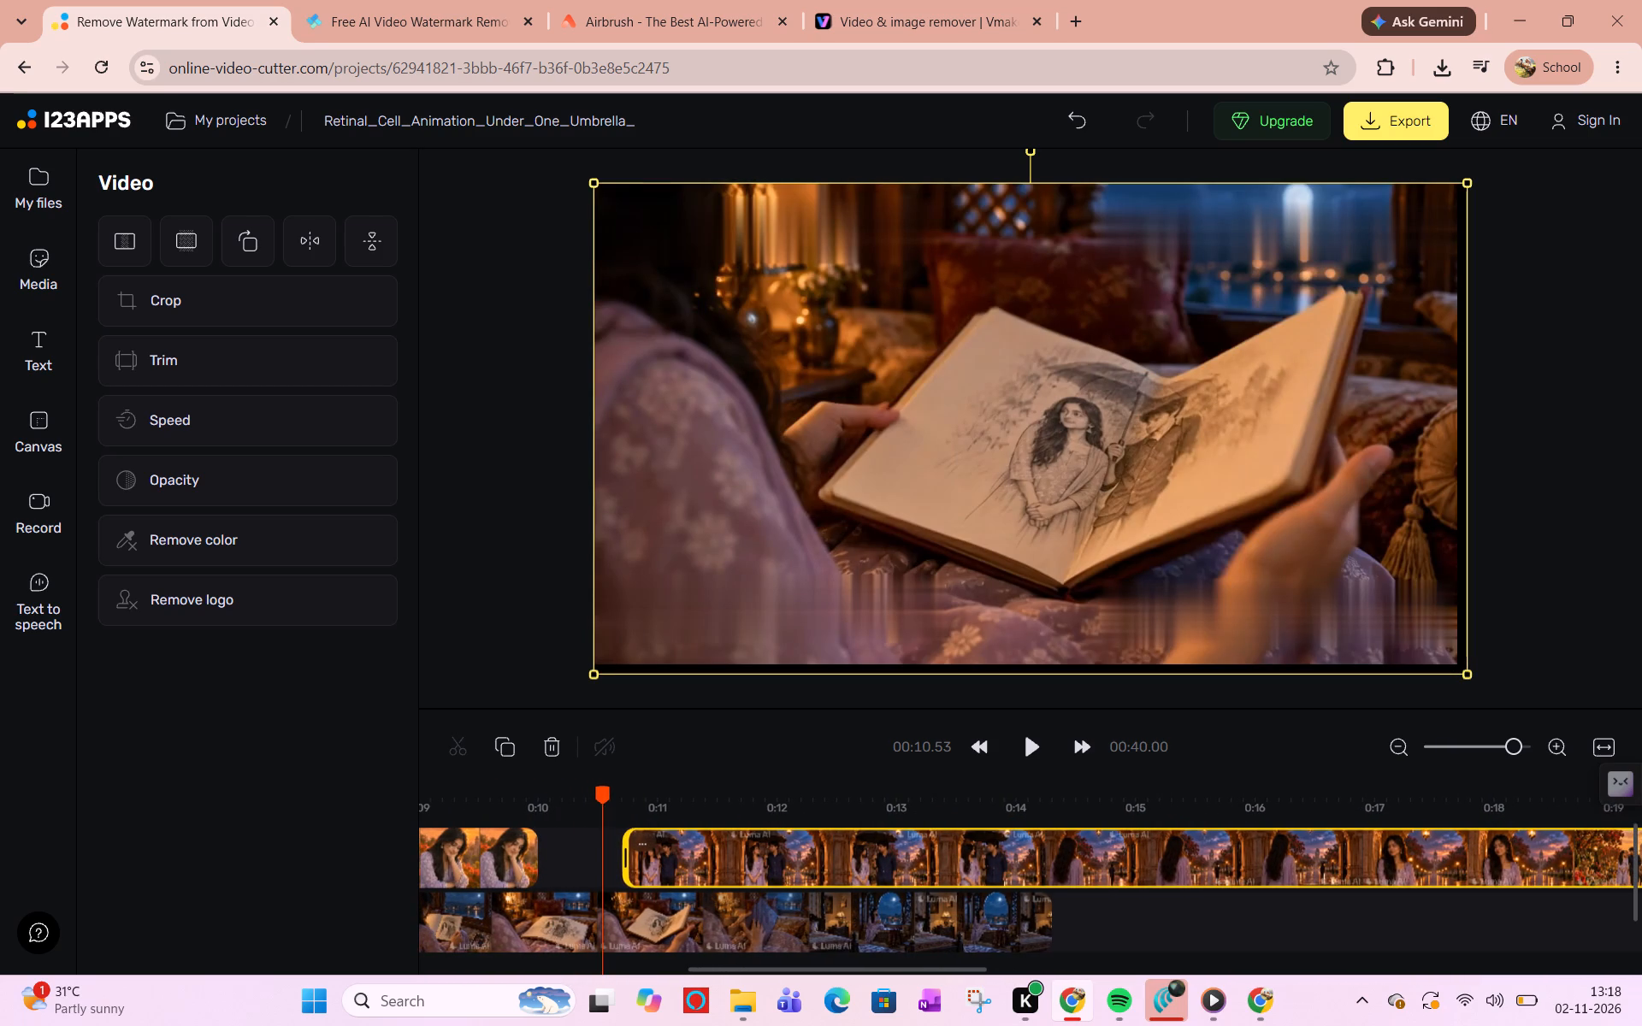
drag(489, 875, 509, 870)
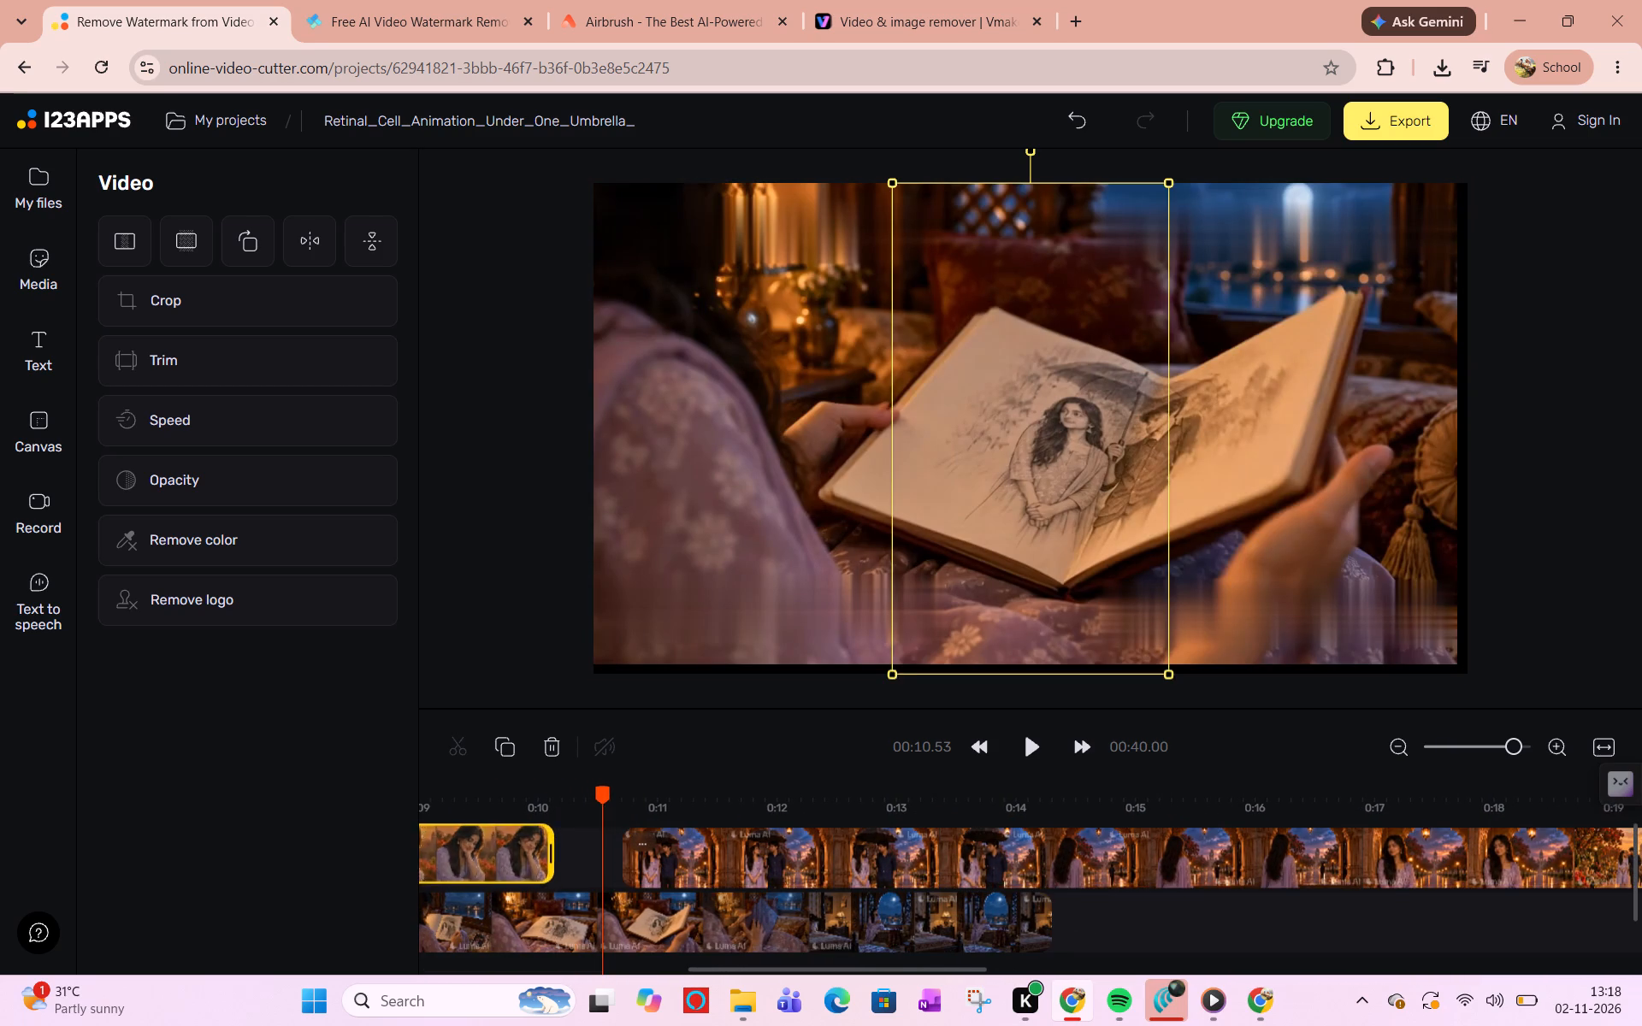
drag(509, 870, 521, 868)
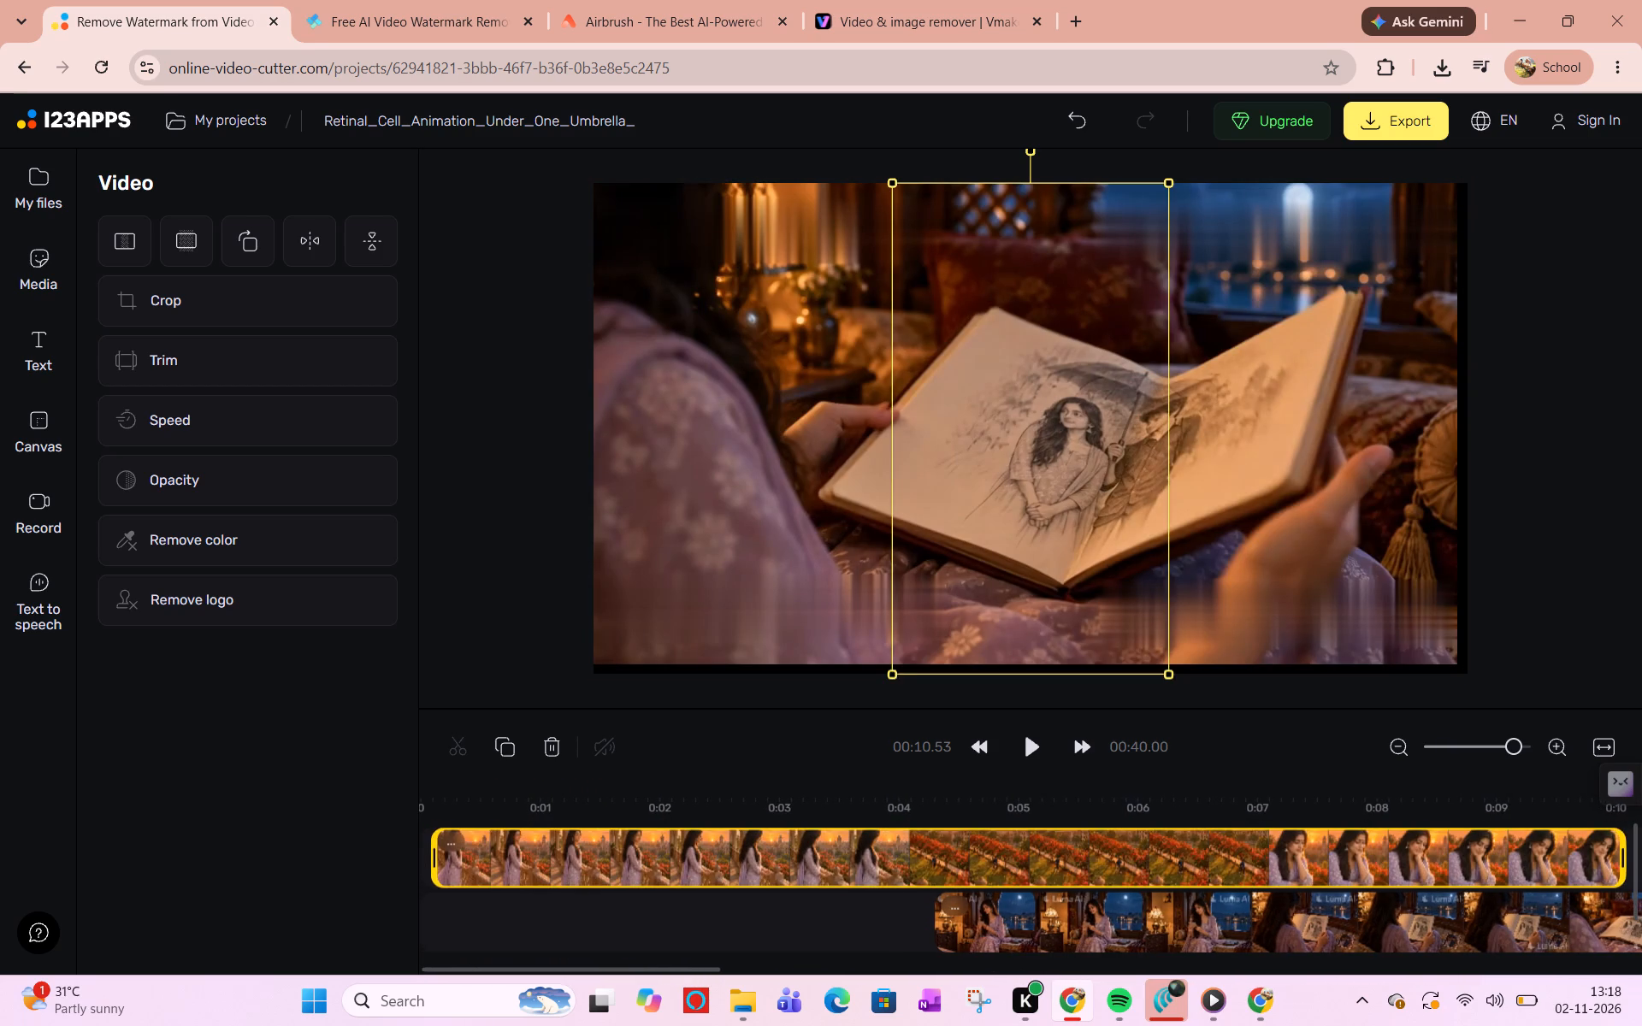
scroll(521, 868, left, 6)
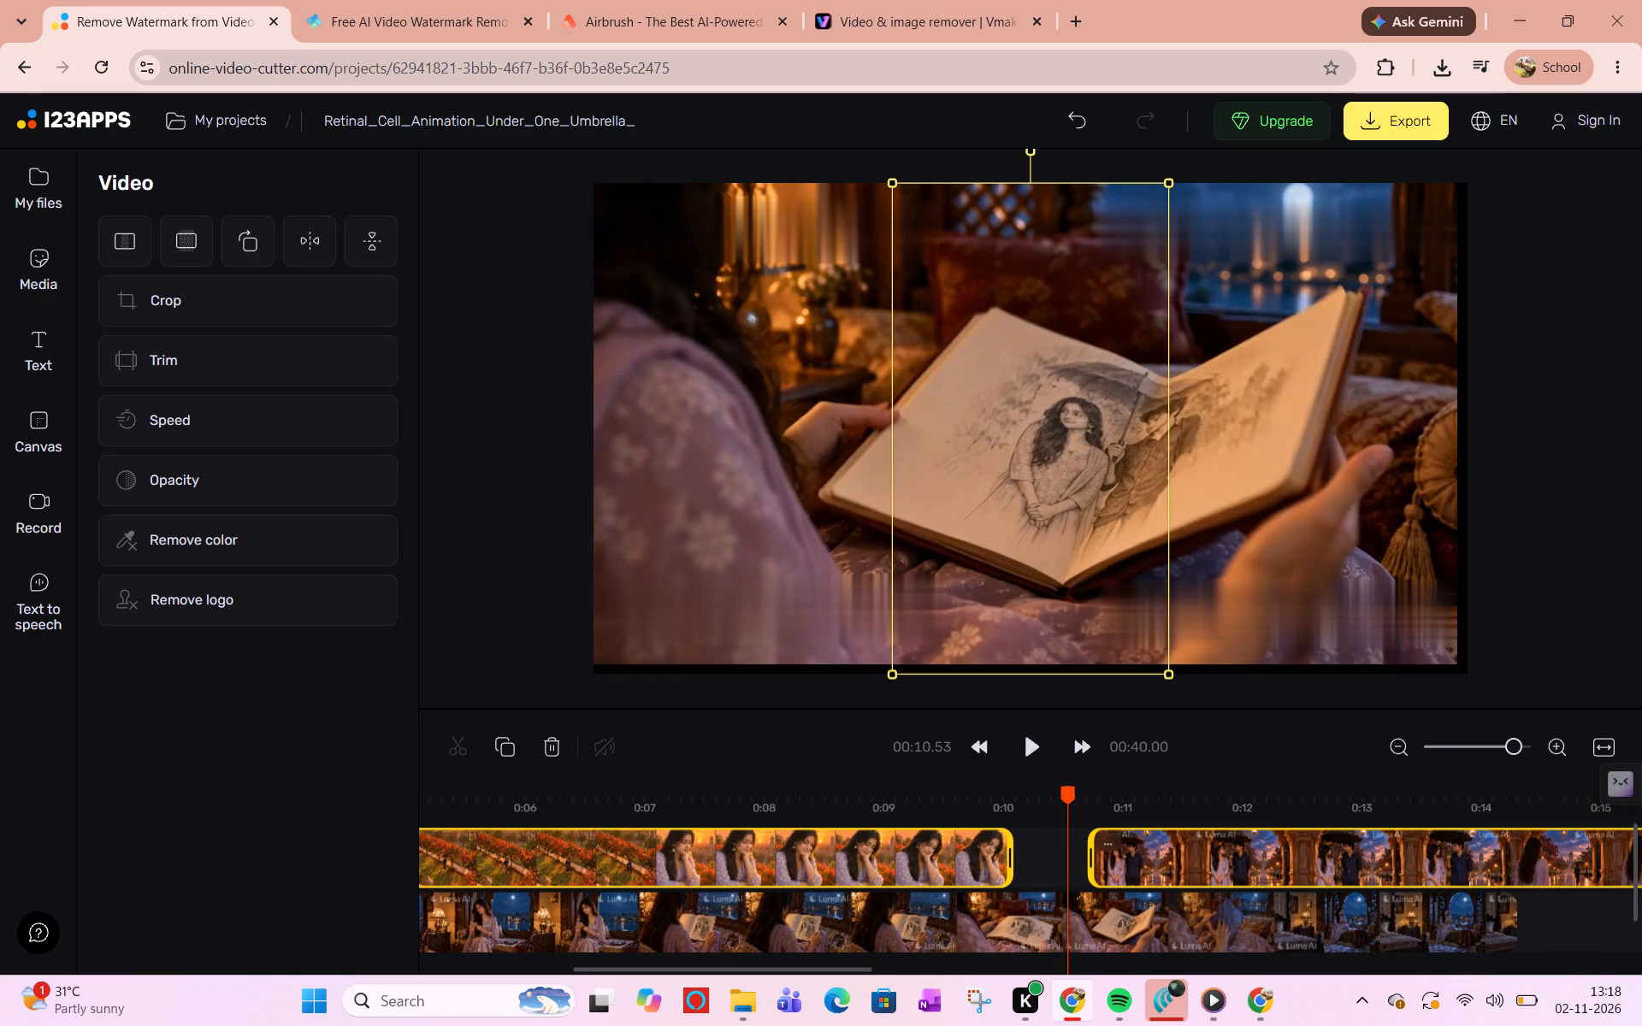
drag(1103, 840, 1030, 836)
drag(1036, 839, 1048, 838)
drag(939, 916, 918, 873)
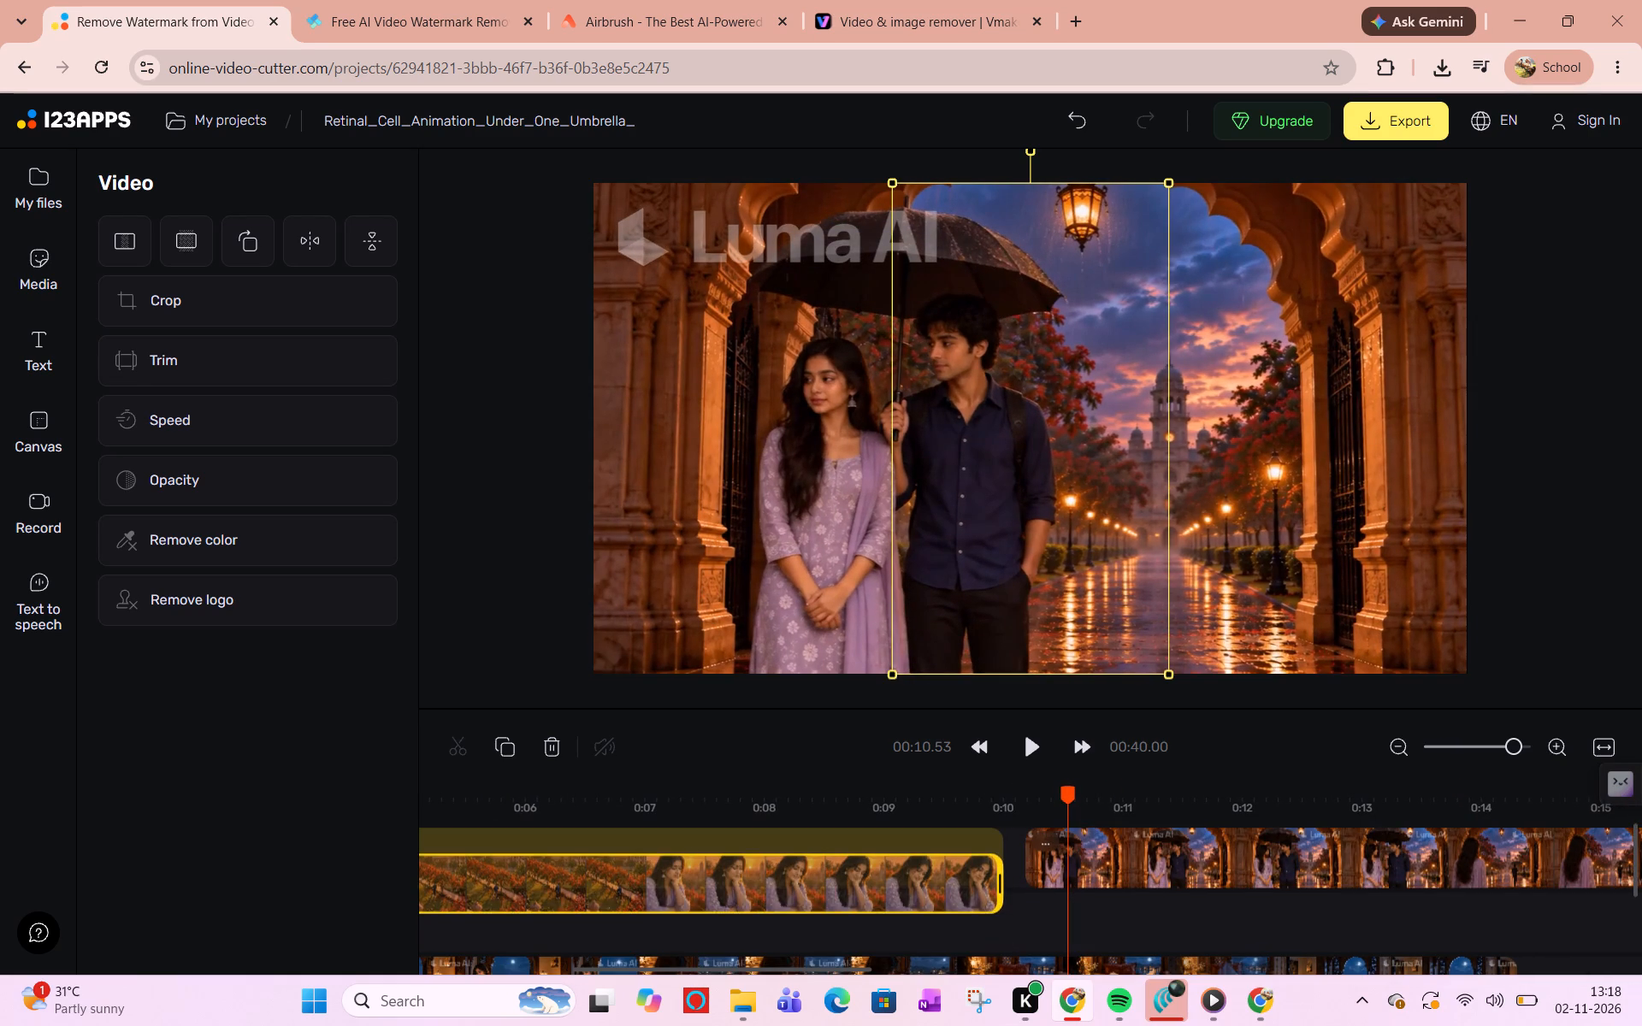
drag(918, 873, 943, 843)
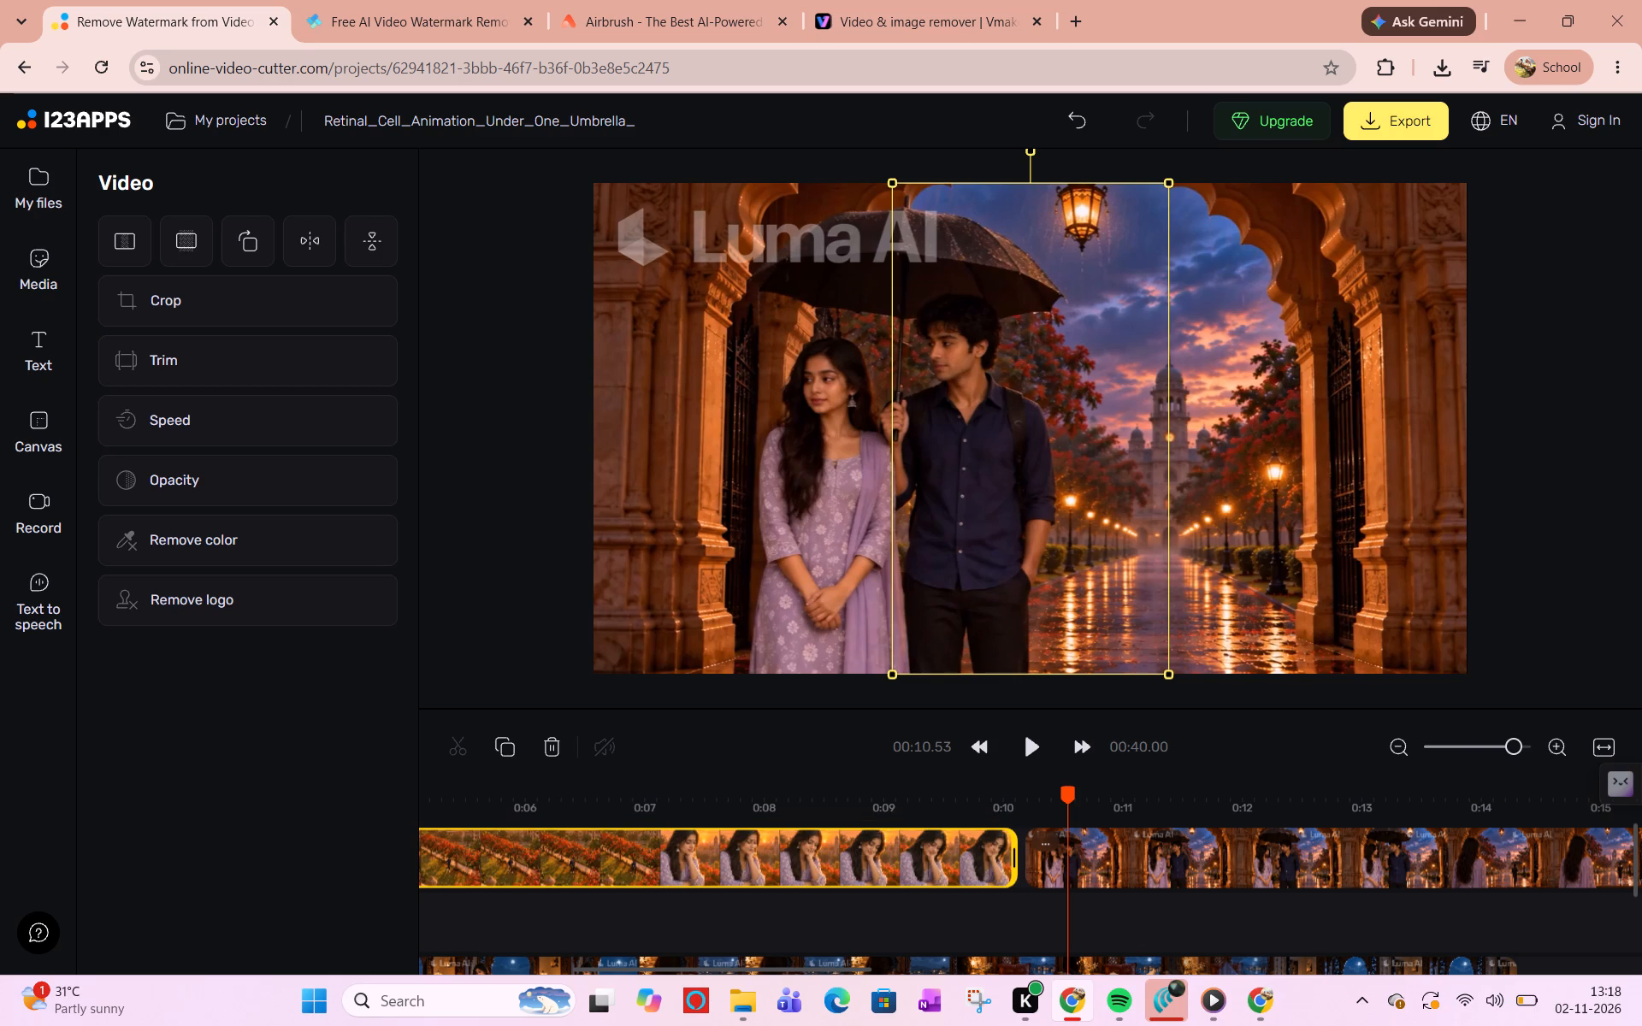
Move the night-time letter-reading clip from the lower track to the top track, right after the umbrella clip ends at about 0:20.
scroll(989, 899, left, 7)
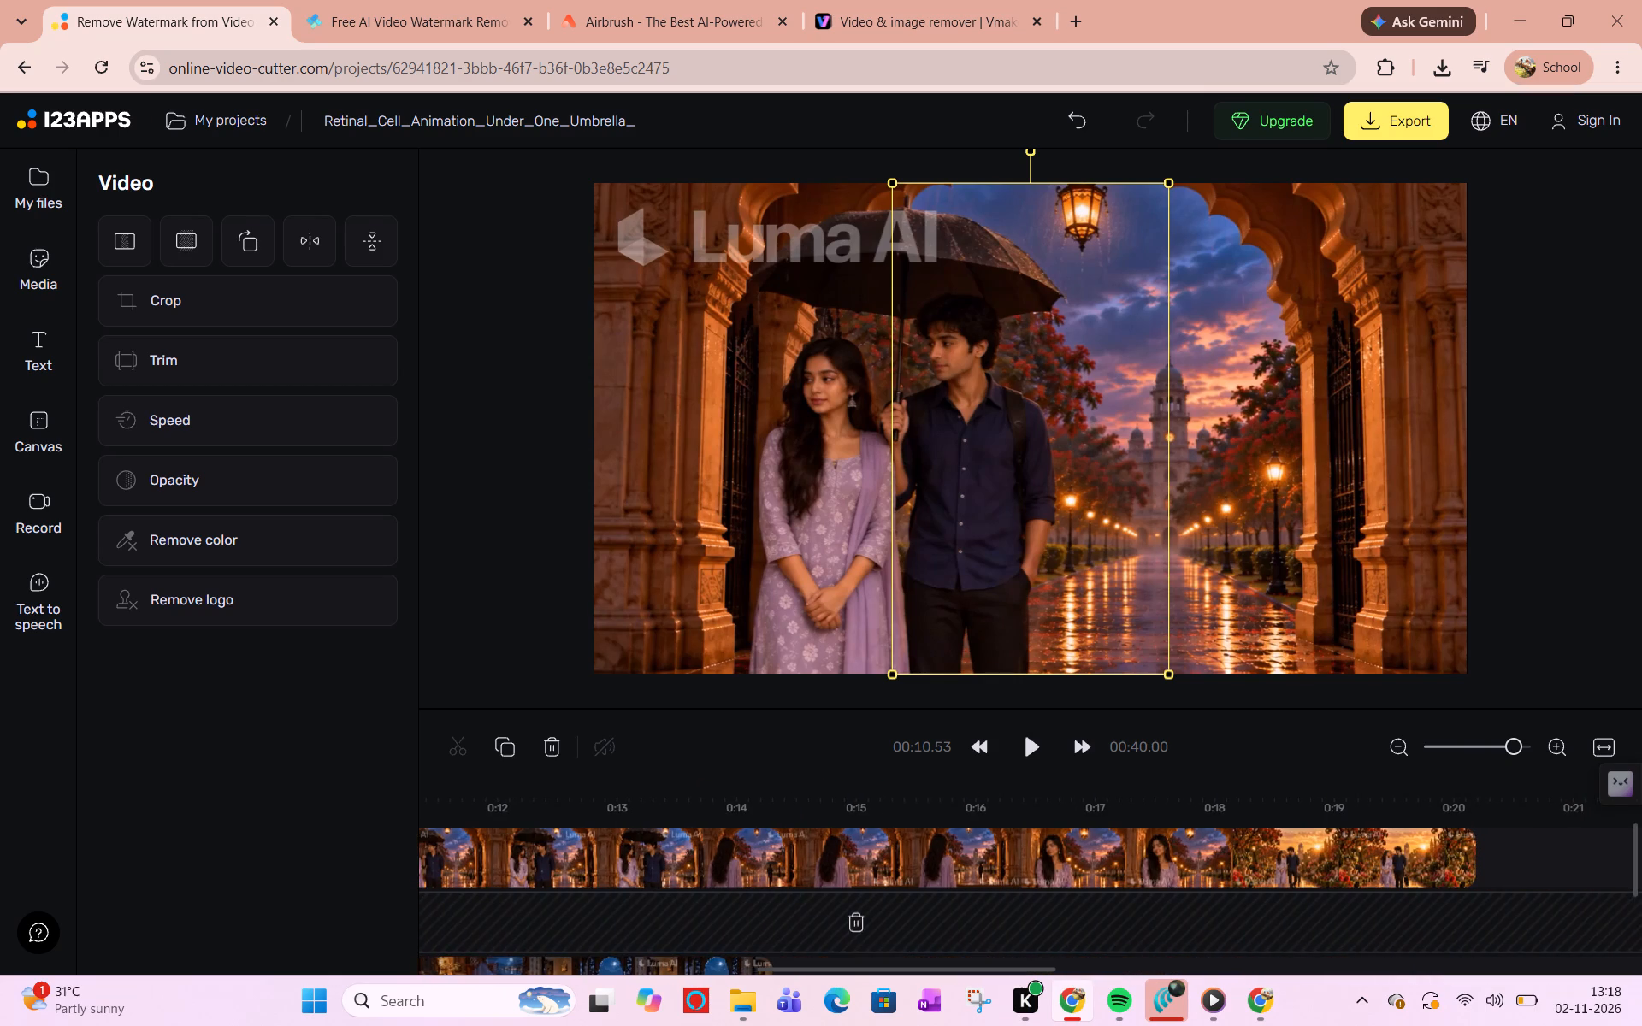
drag(740, 957, 1081, 897)
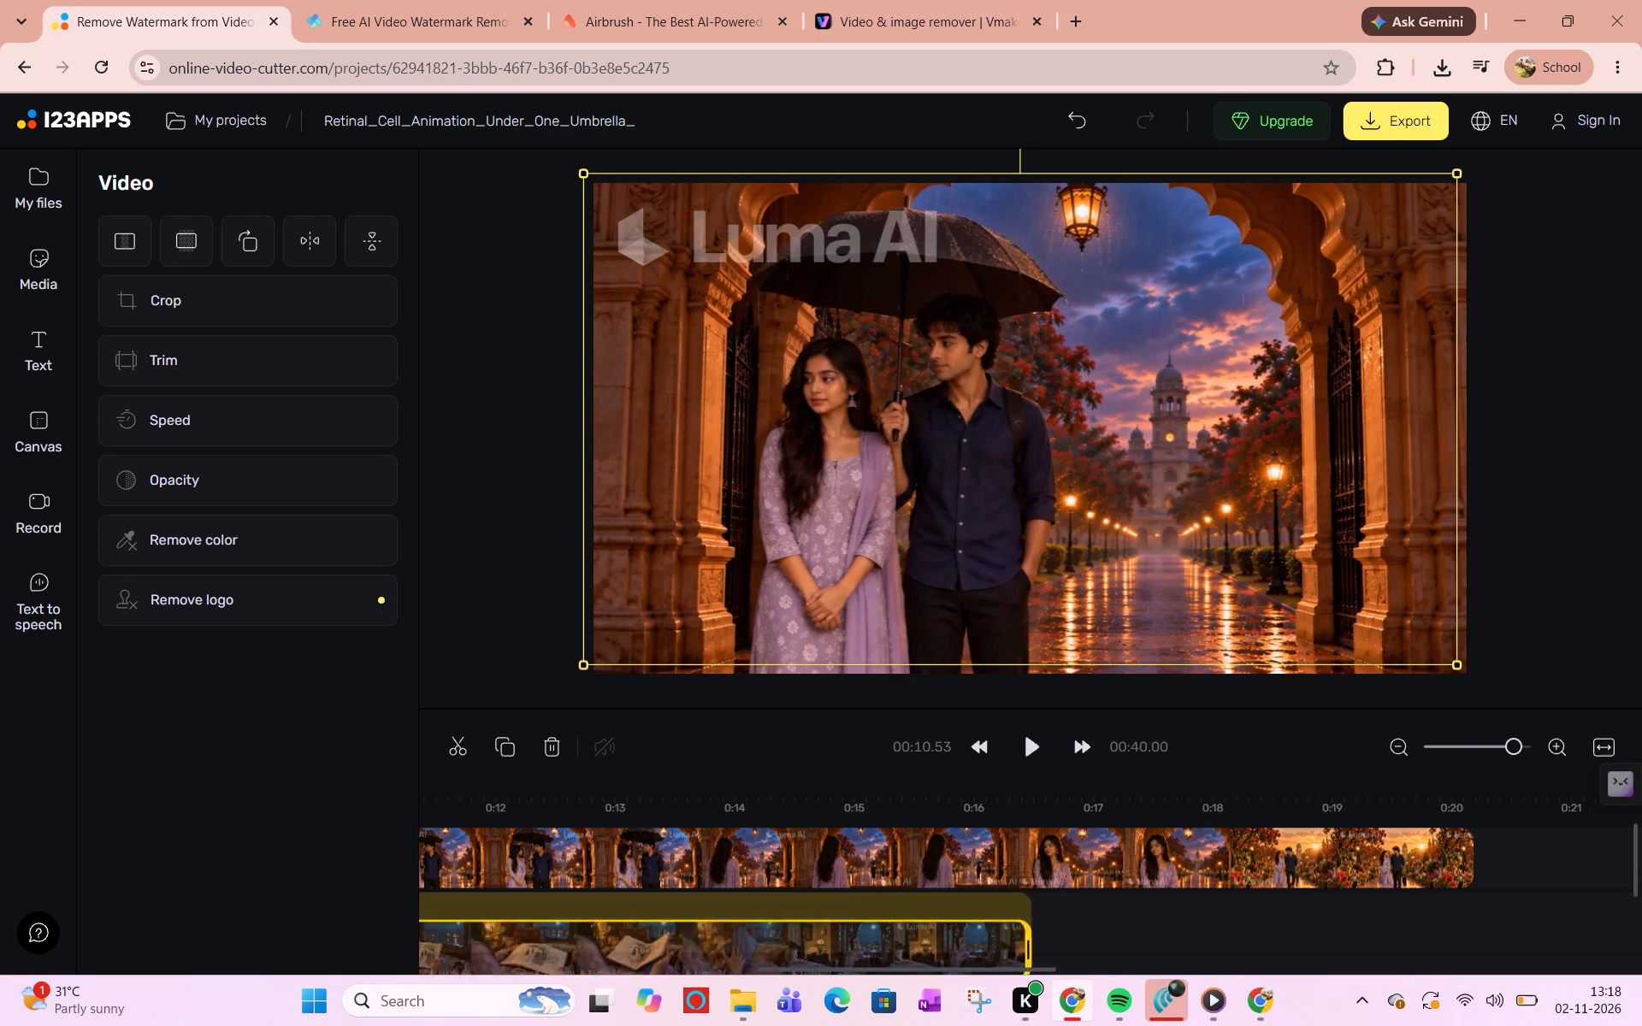
drag(1081, 897, 1615, 843)
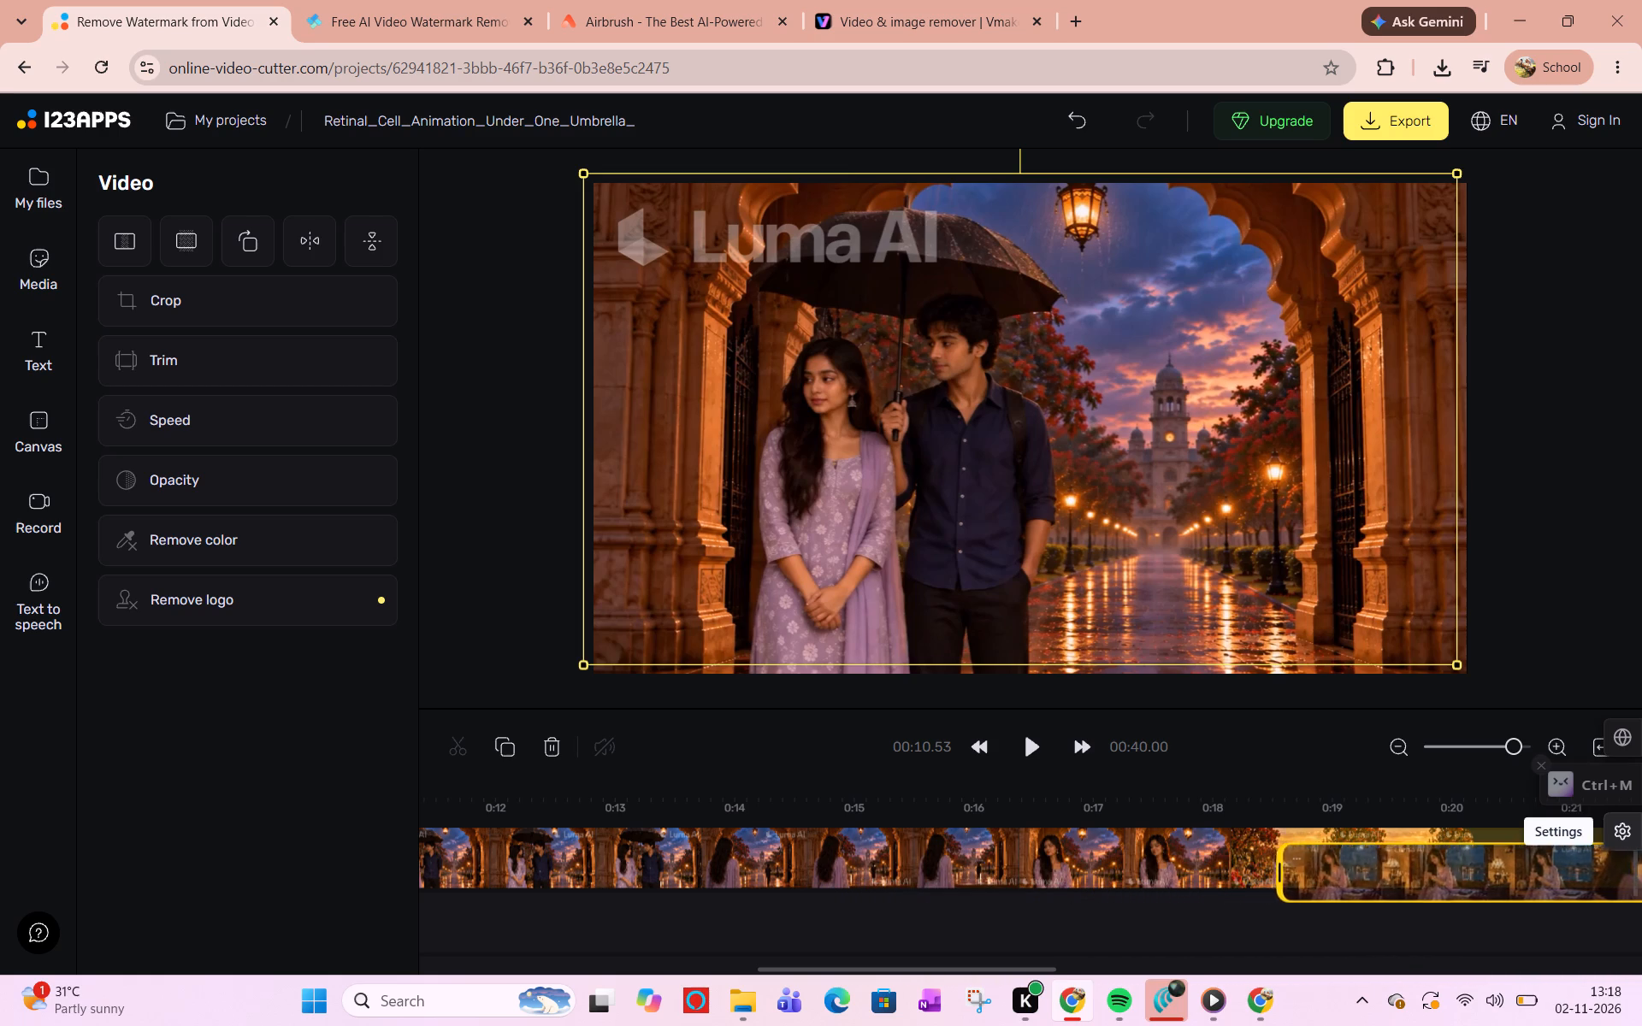
drag(1615, 843, 1610, 829)
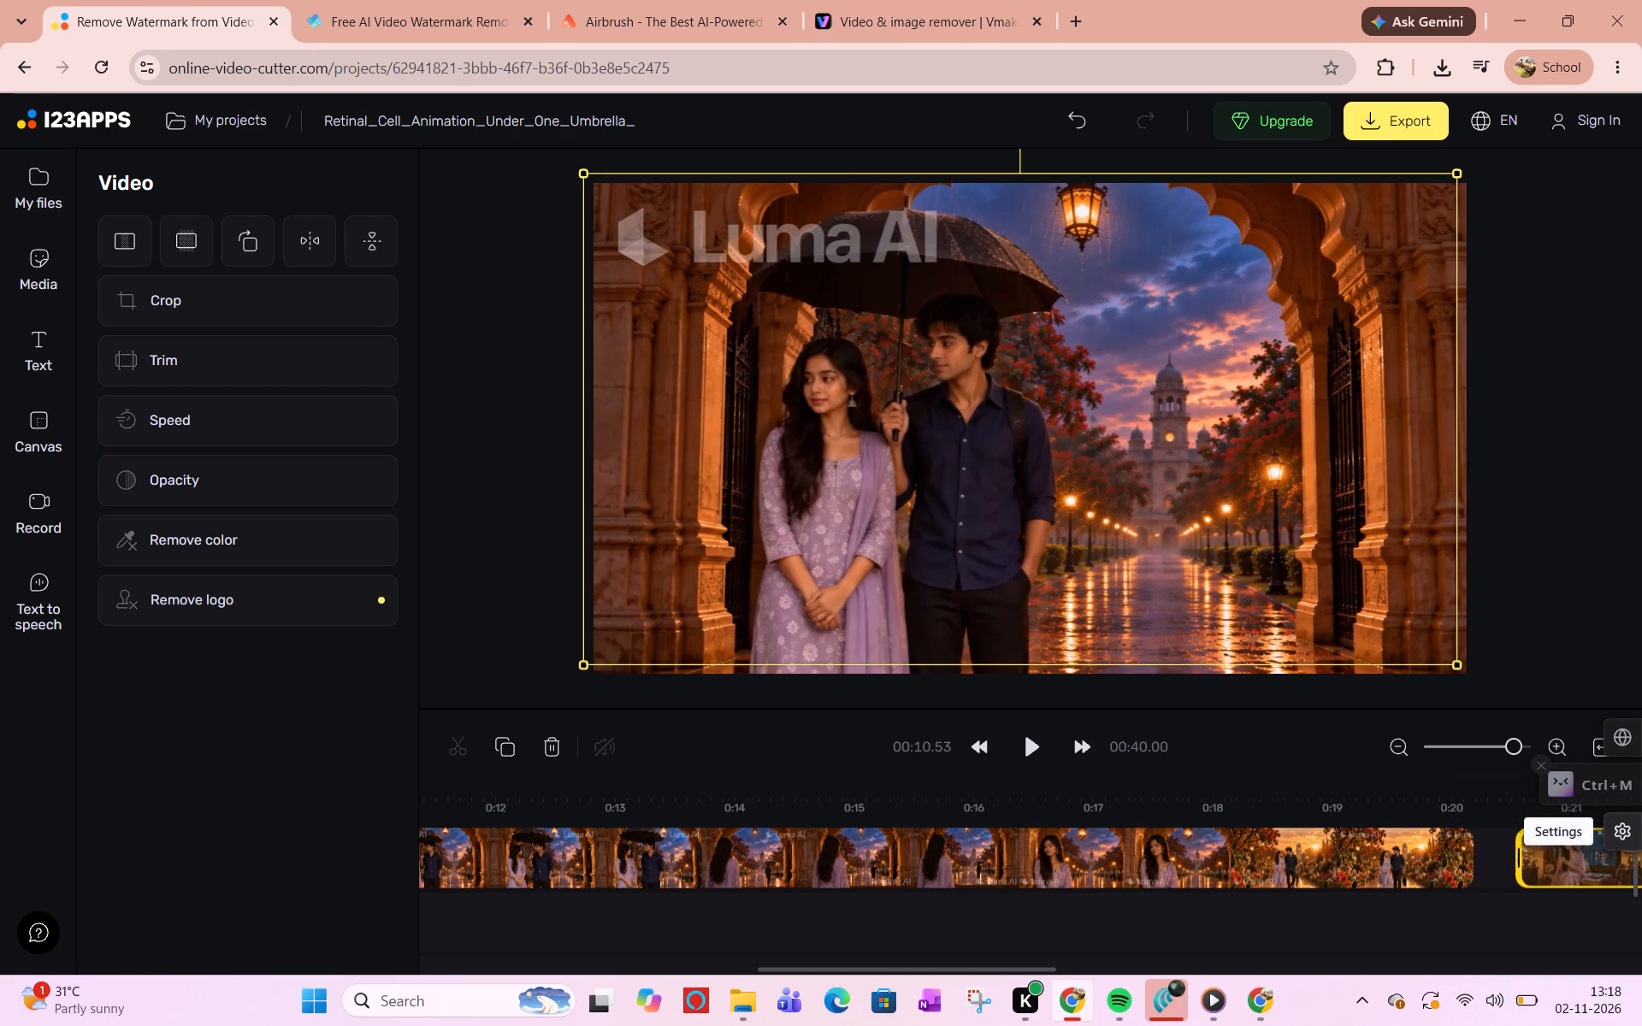
drag(1610, 829, 1518, 831)
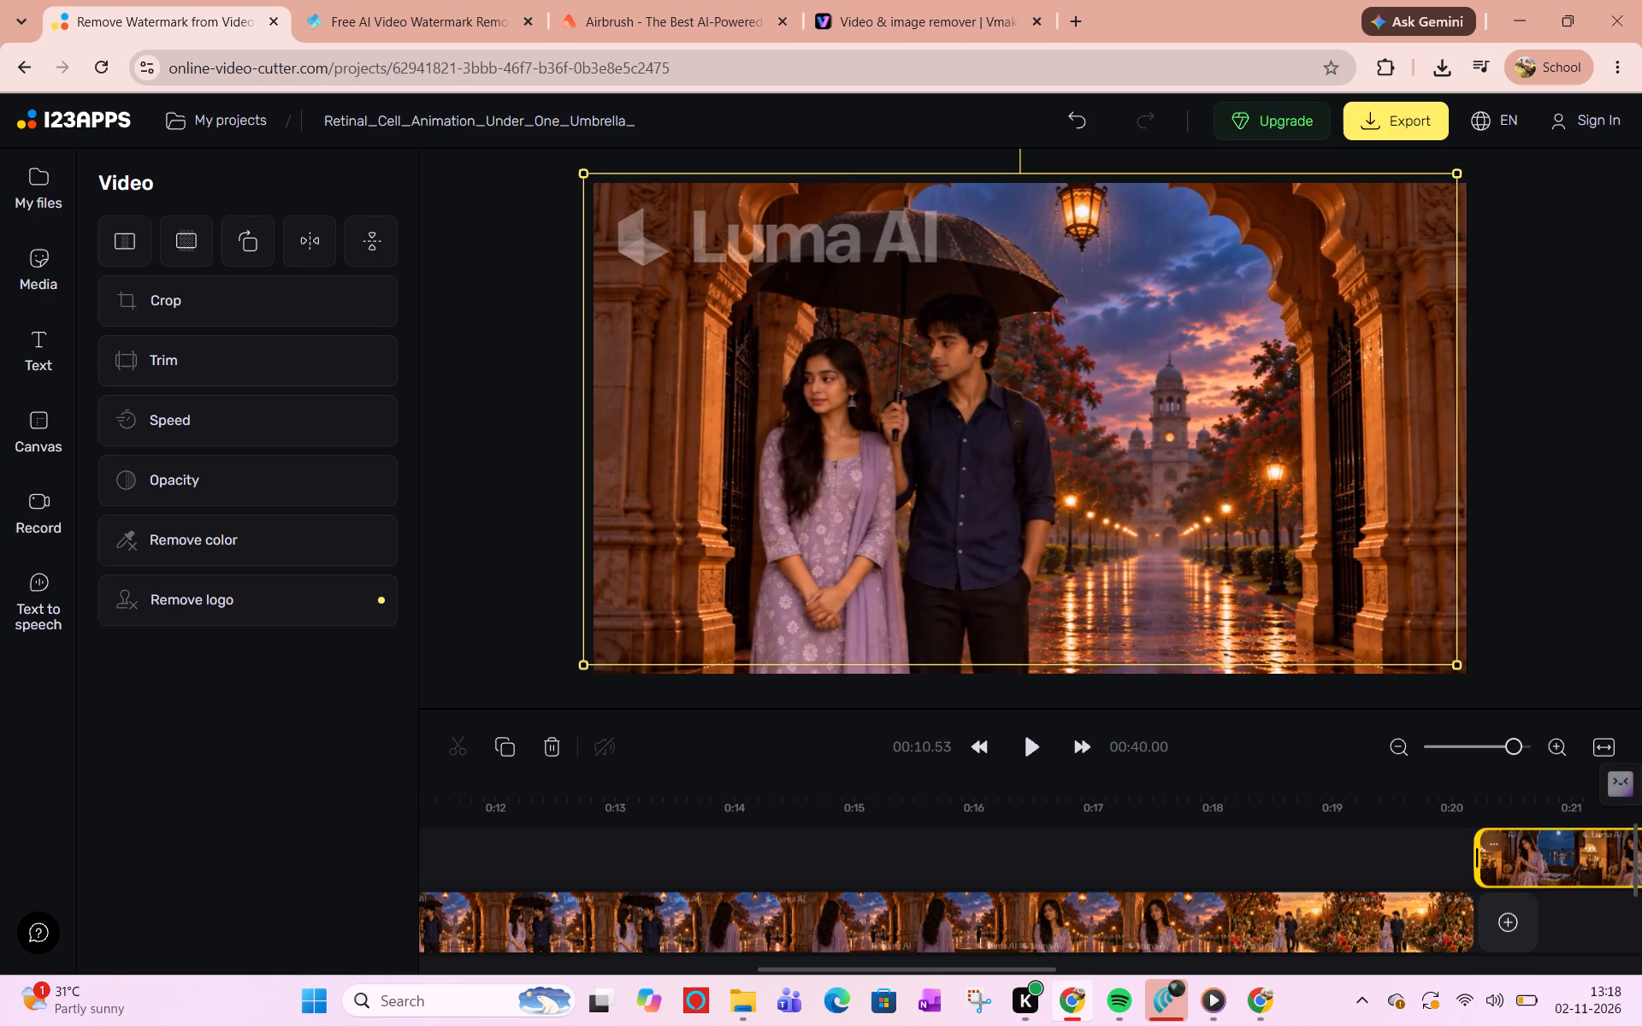
drag(1485, 873, 1492, 873)
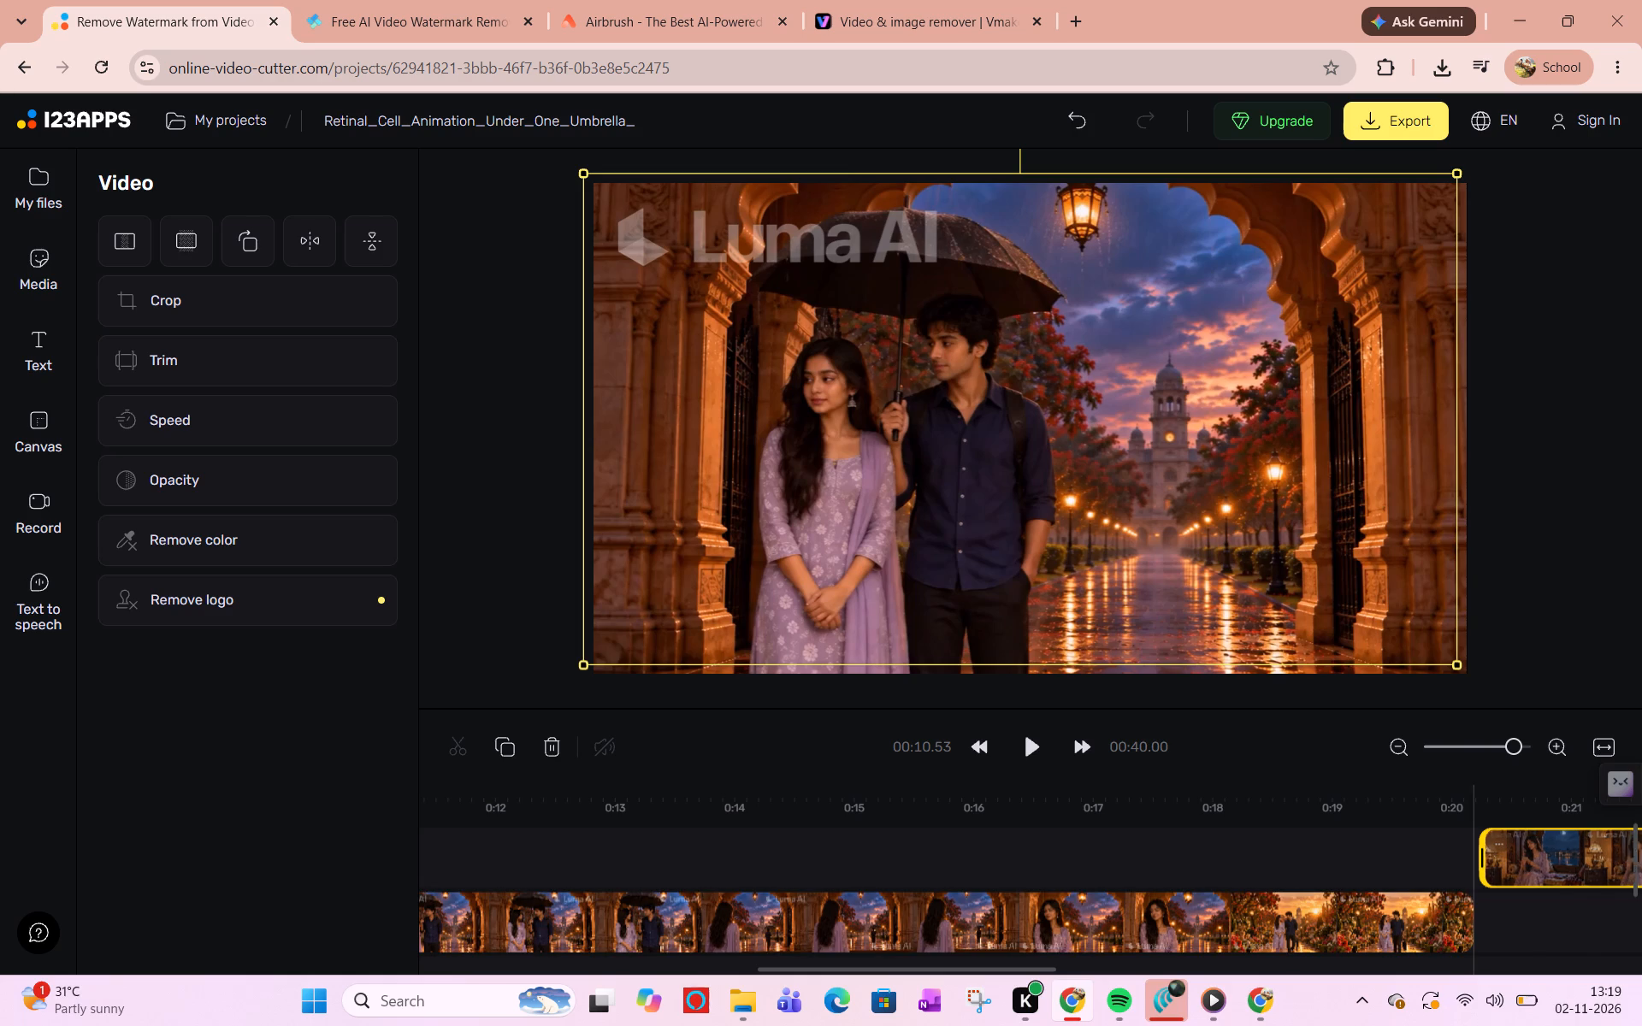
drag(1492, 873, 1500, 872)
Return the umbrella and Pehli Nazar clips to the top track, lined up in that track just before the night-time clip.
drag(1342, 924, 1335, 901)
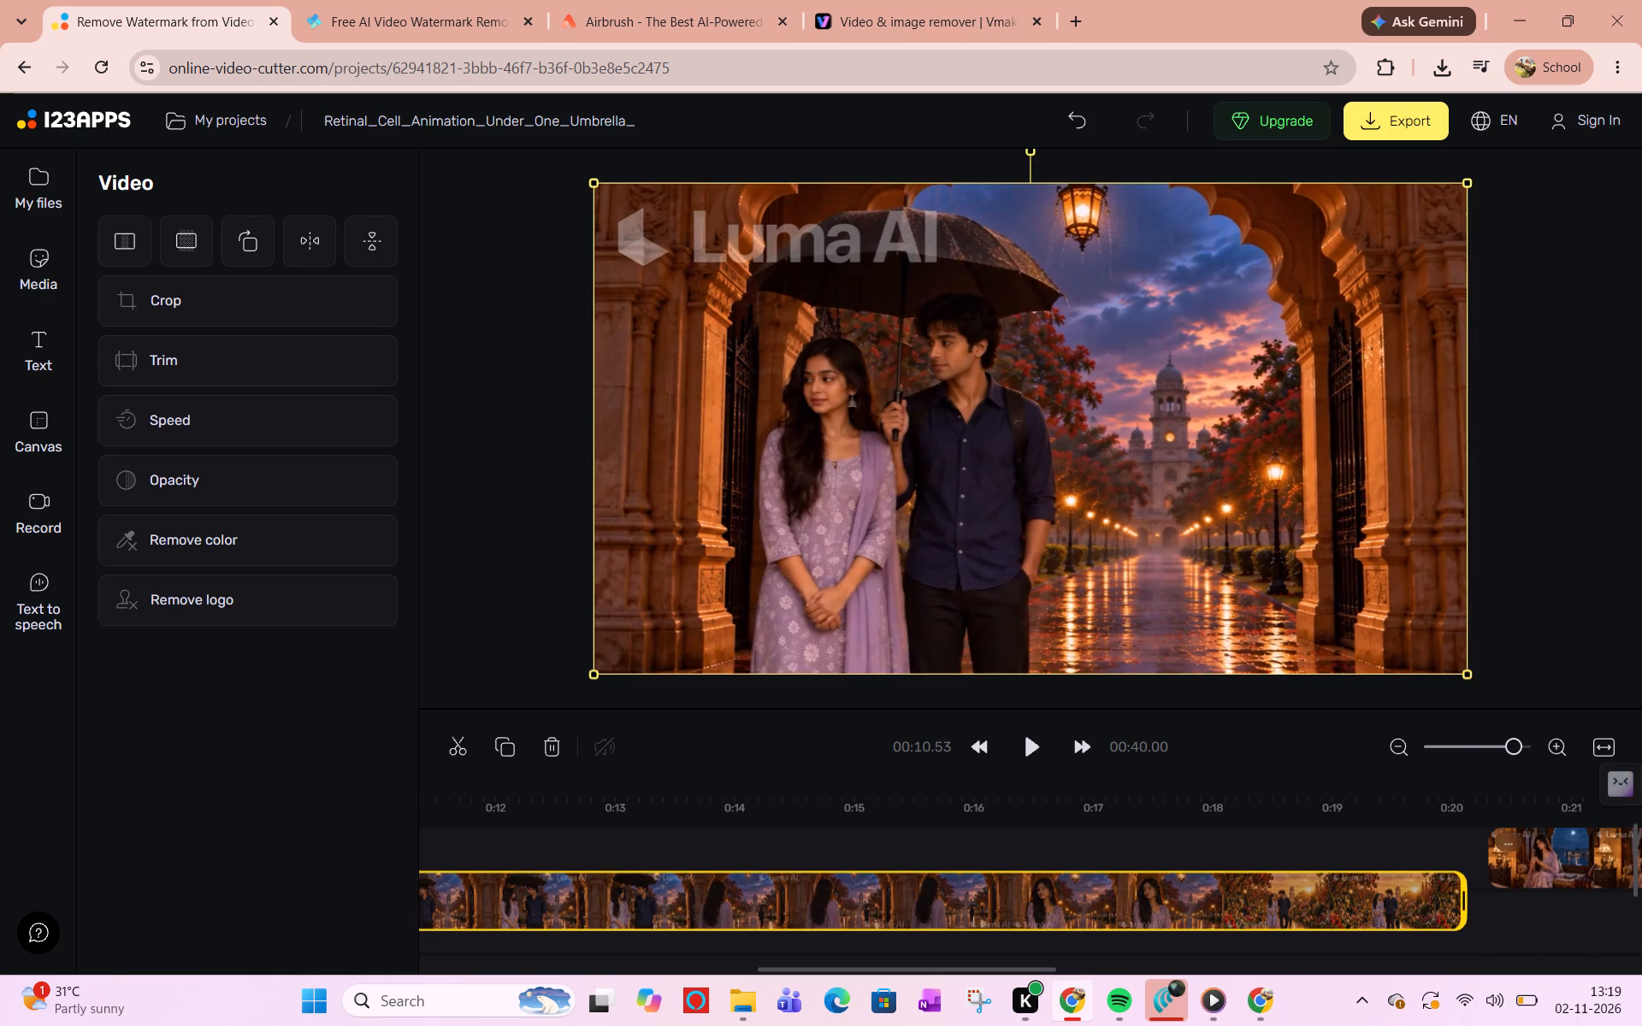
drag(1335, 901, 1354, 858)
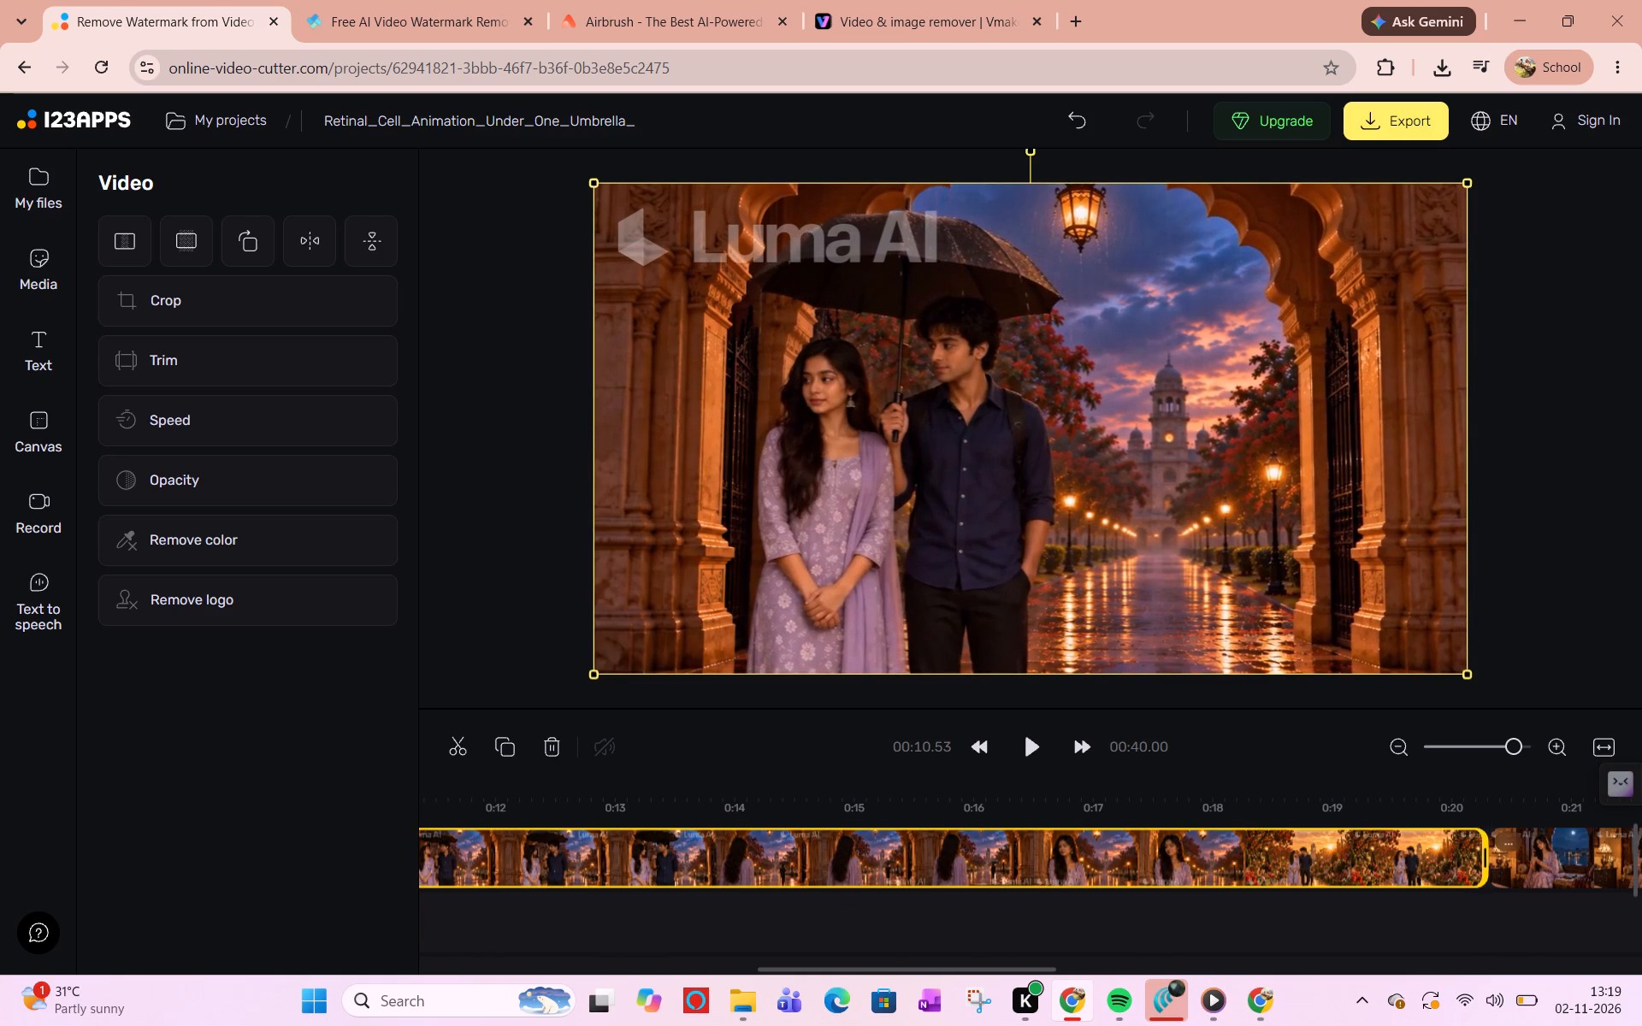
scroll(1354, 858, right, 7)
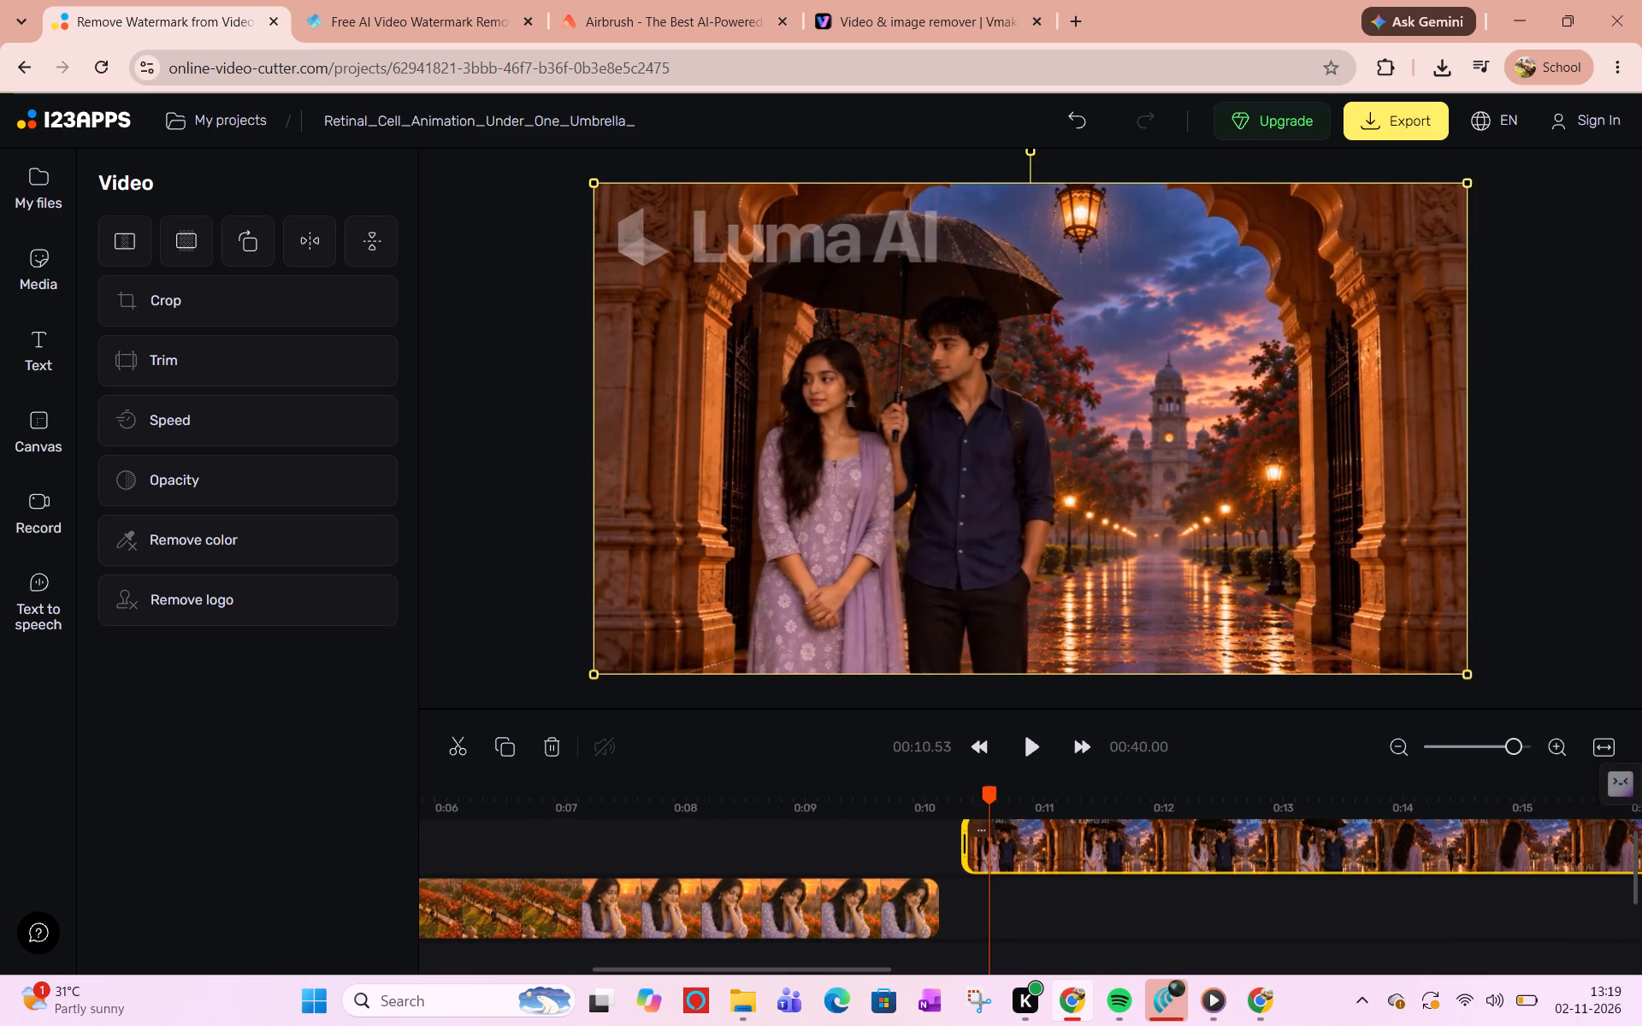
drag(798, 905, 812, 826)
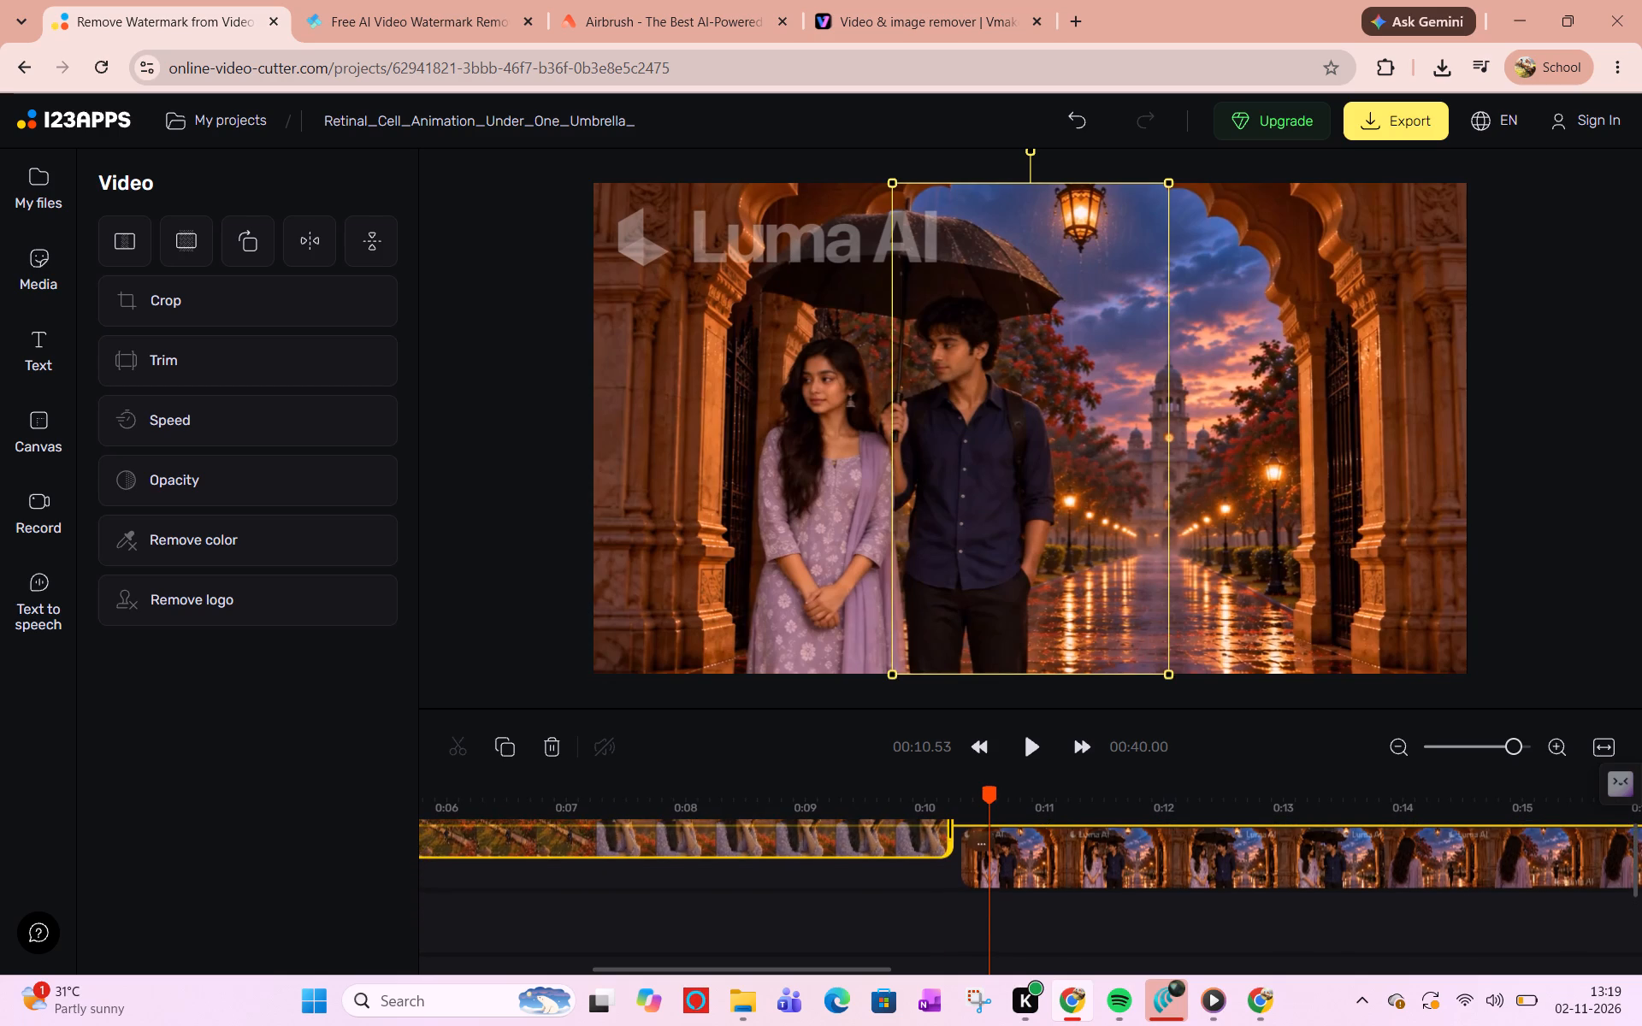
drag(812, 826, 812, 840)
Play back the arranged timeline to review the umbrella and night-time clips and how they follow each other.
scroll(812, 840, right, 7)
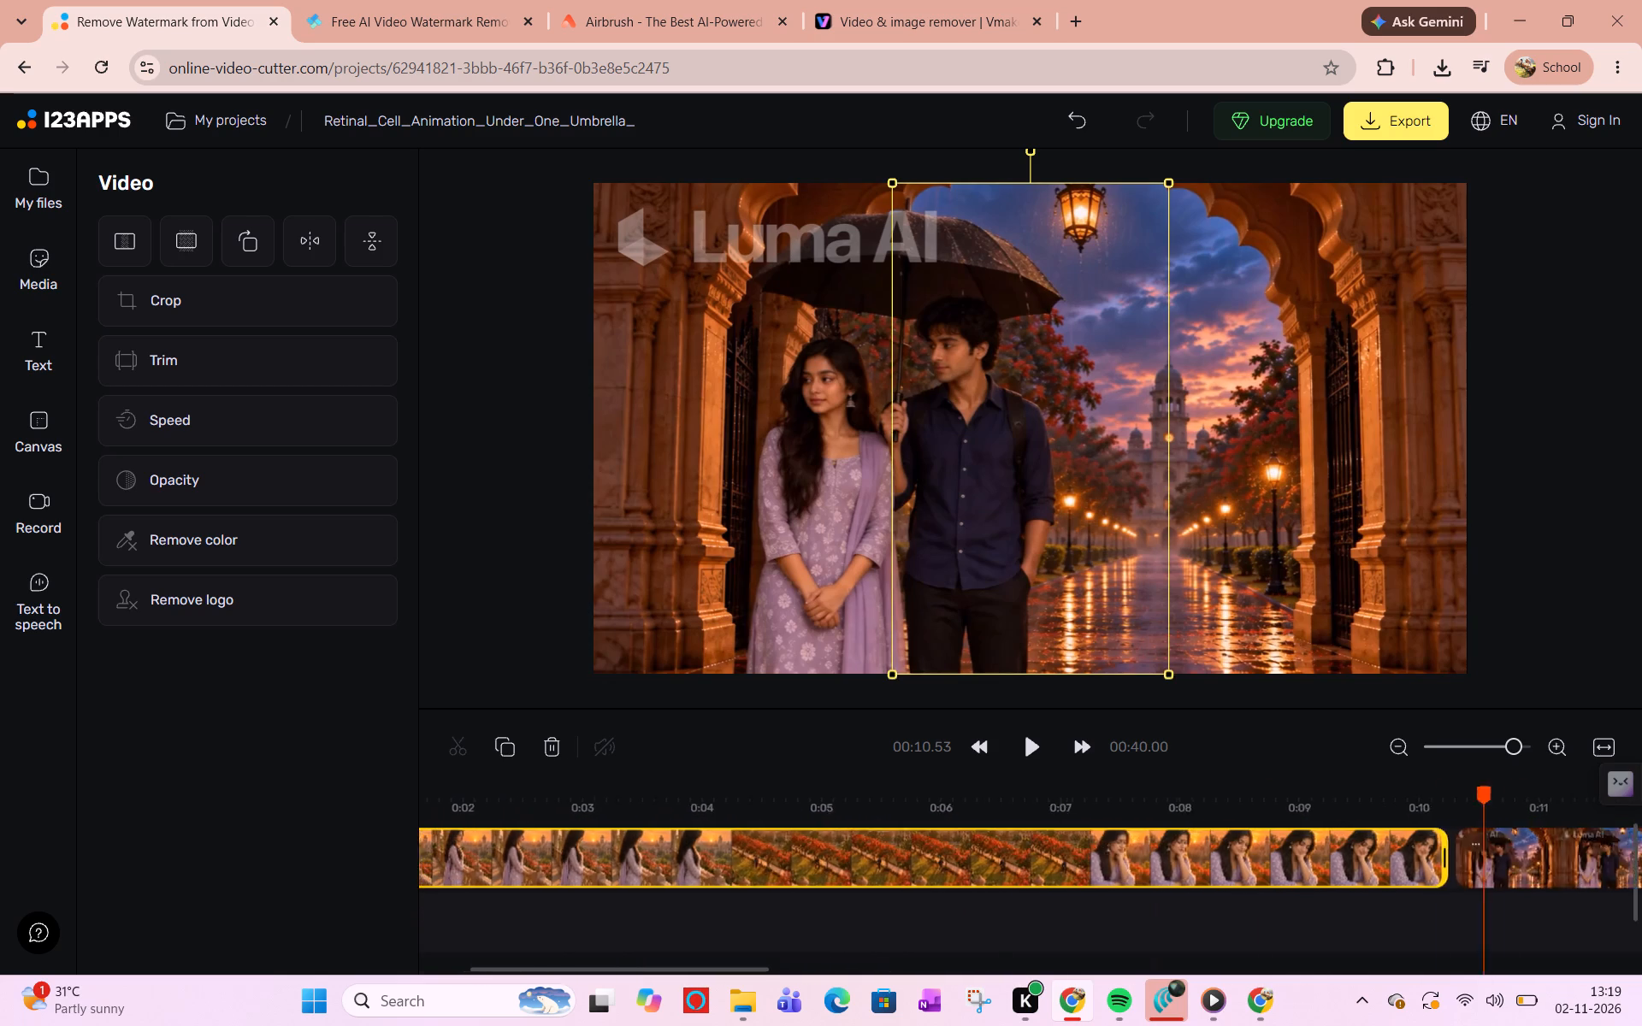
scroll(812, 840, right, 18)
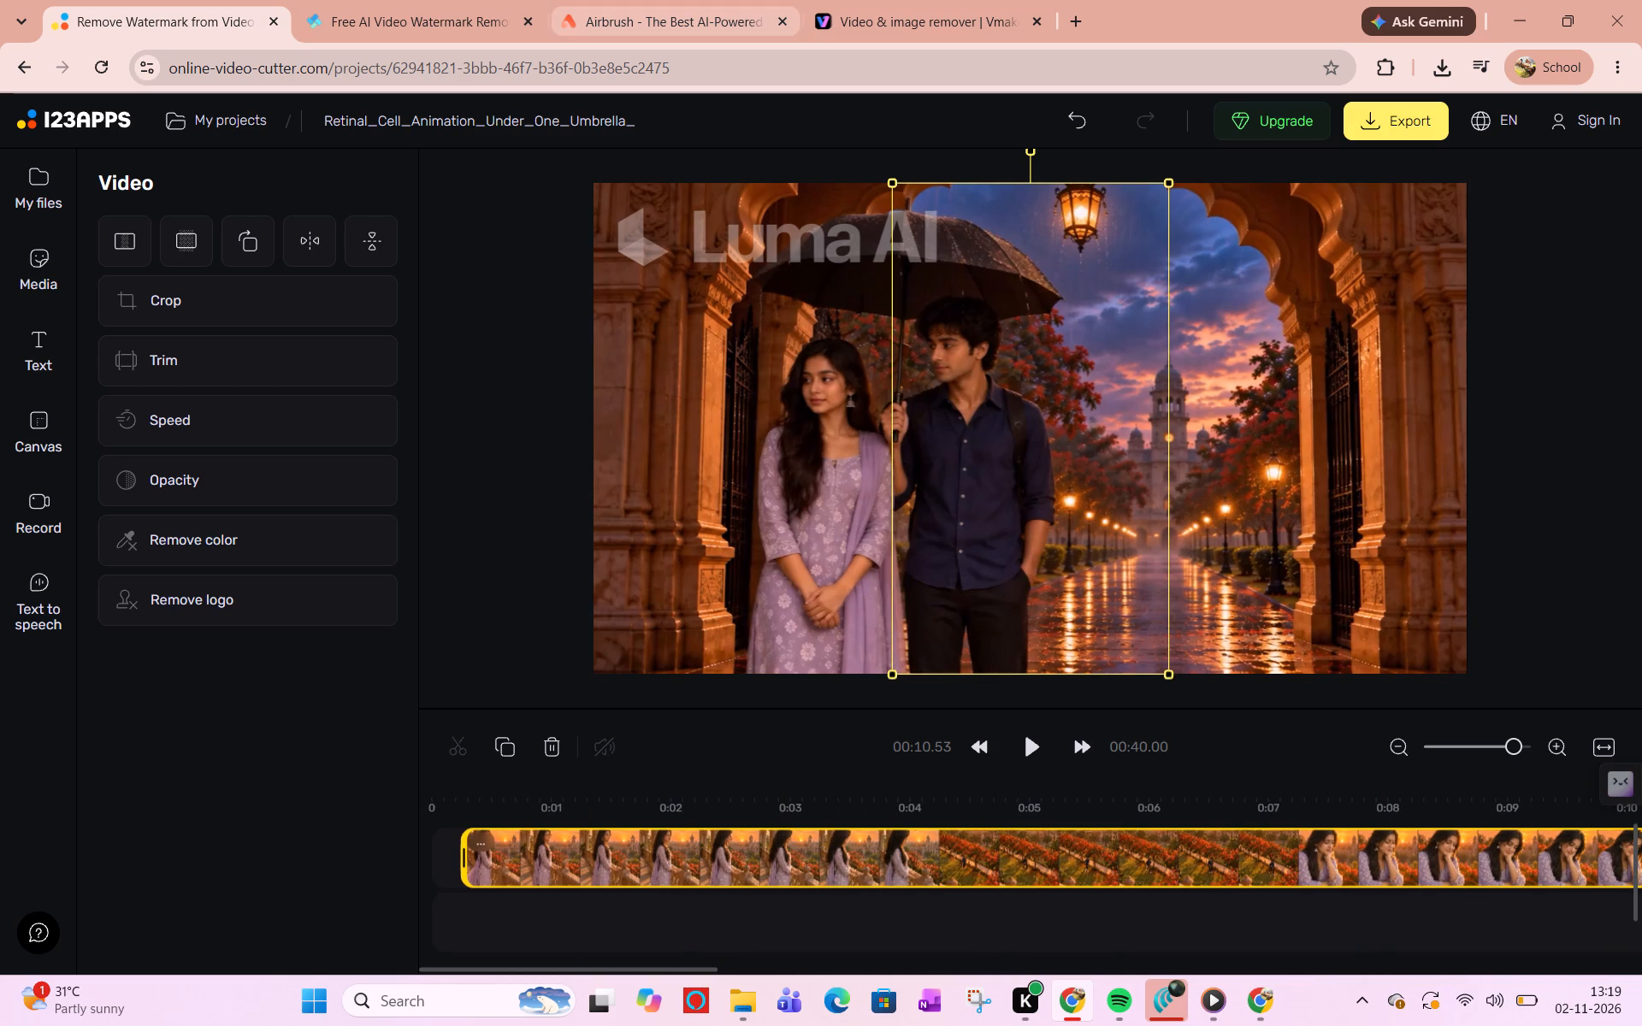
click(1025, 752)
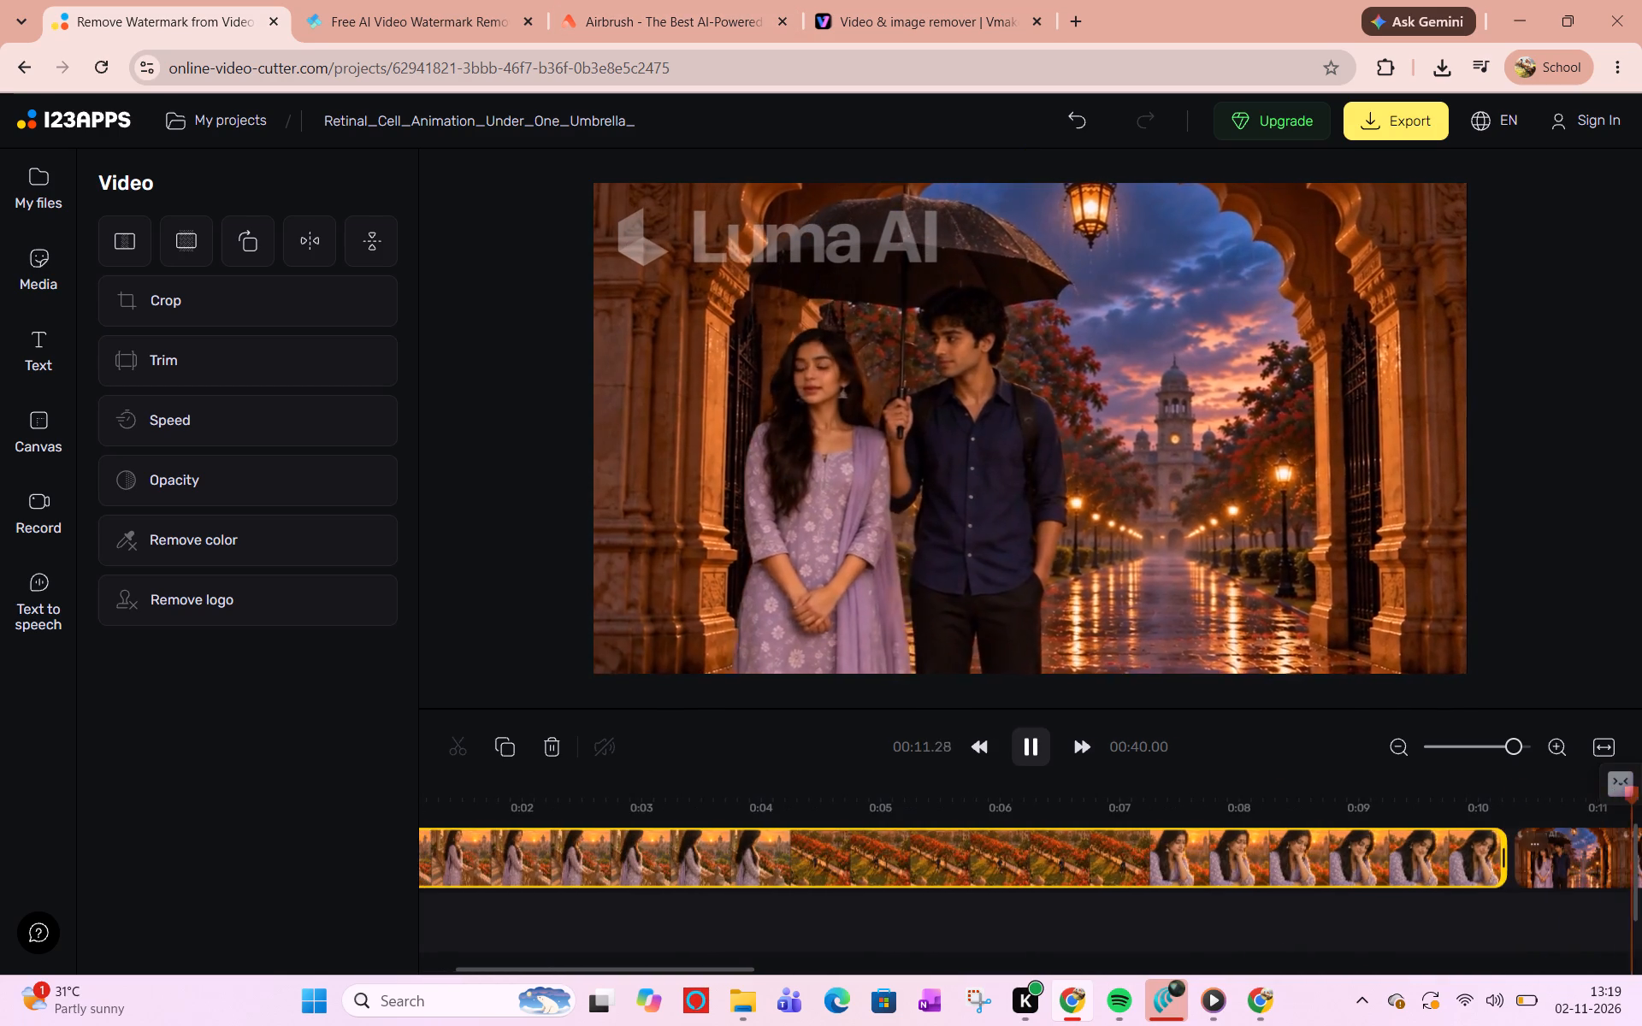
scroll(1641, 954, left, 5)
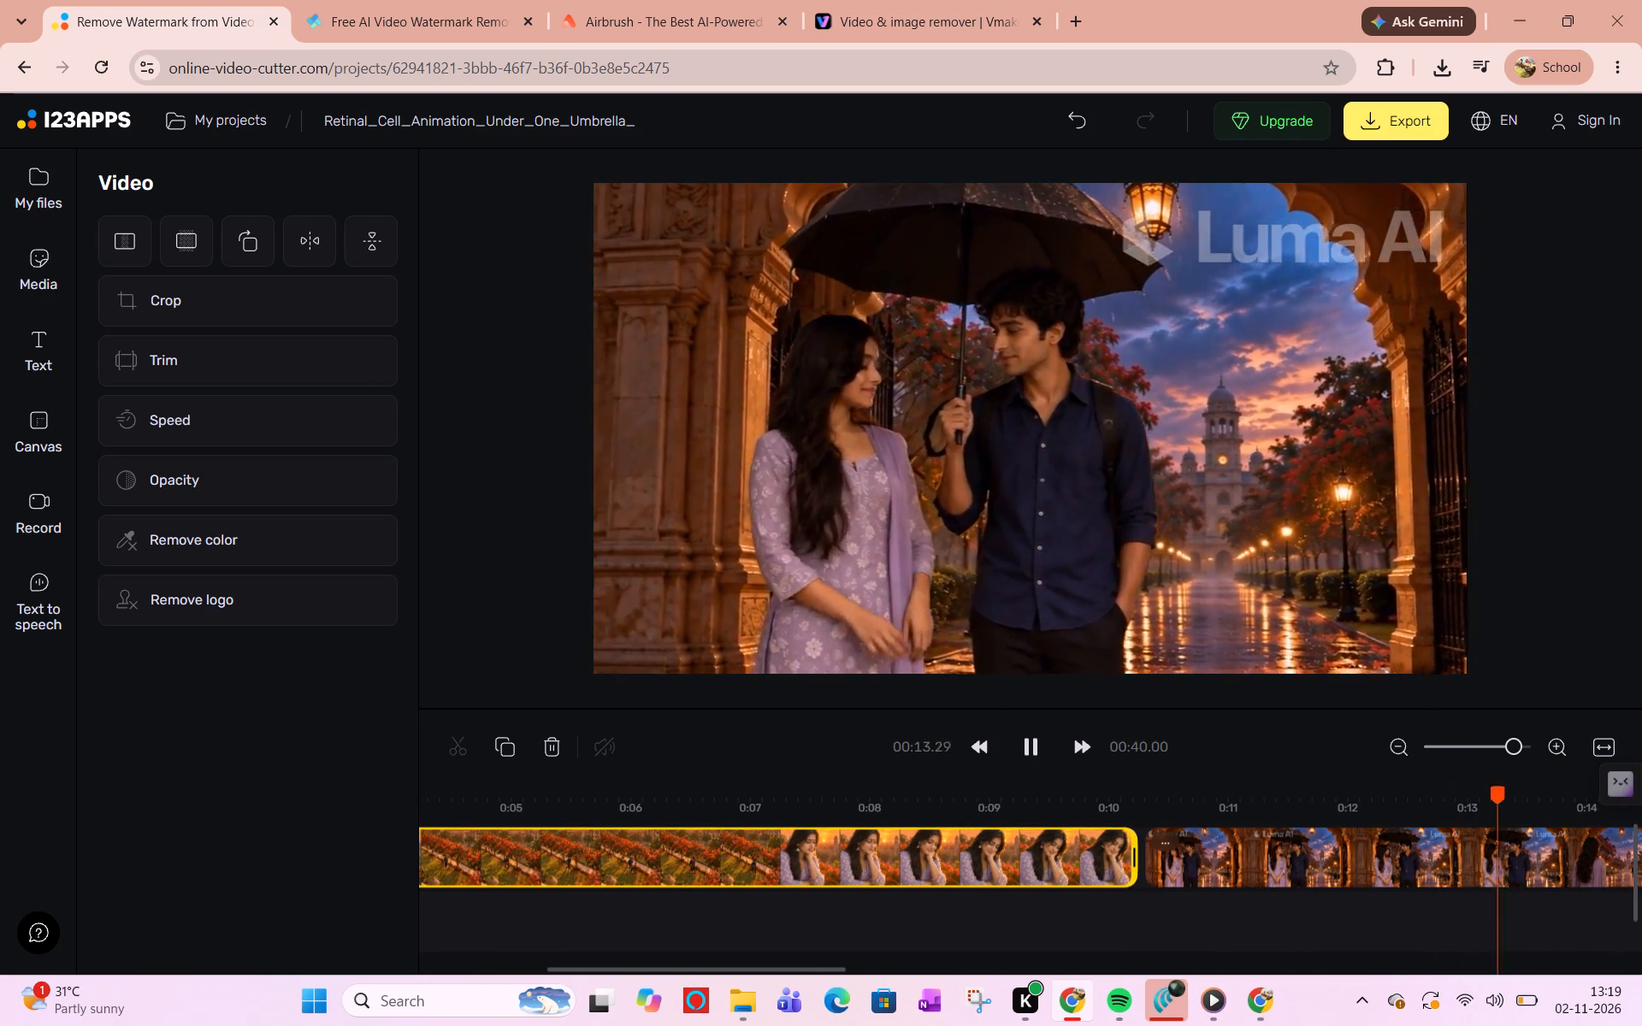
drag(1539, 796, 1297, 850)
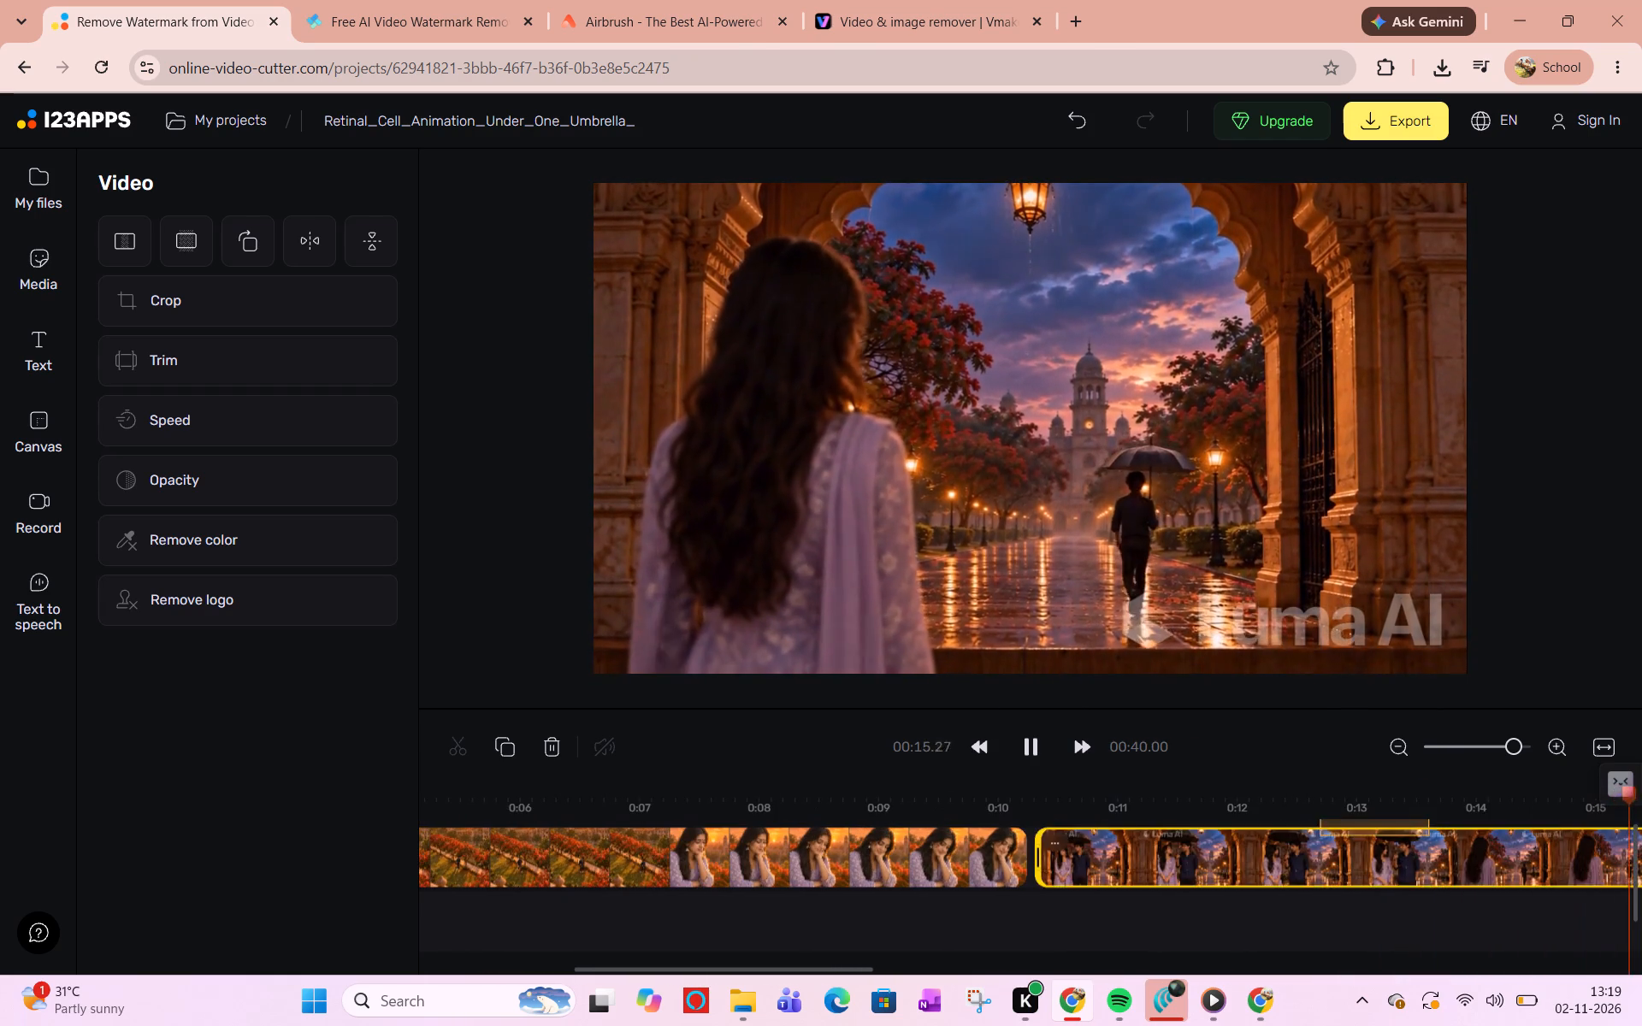
drag(1297, 850, 1208, 882)
scroll(1208, 882, right, 20)
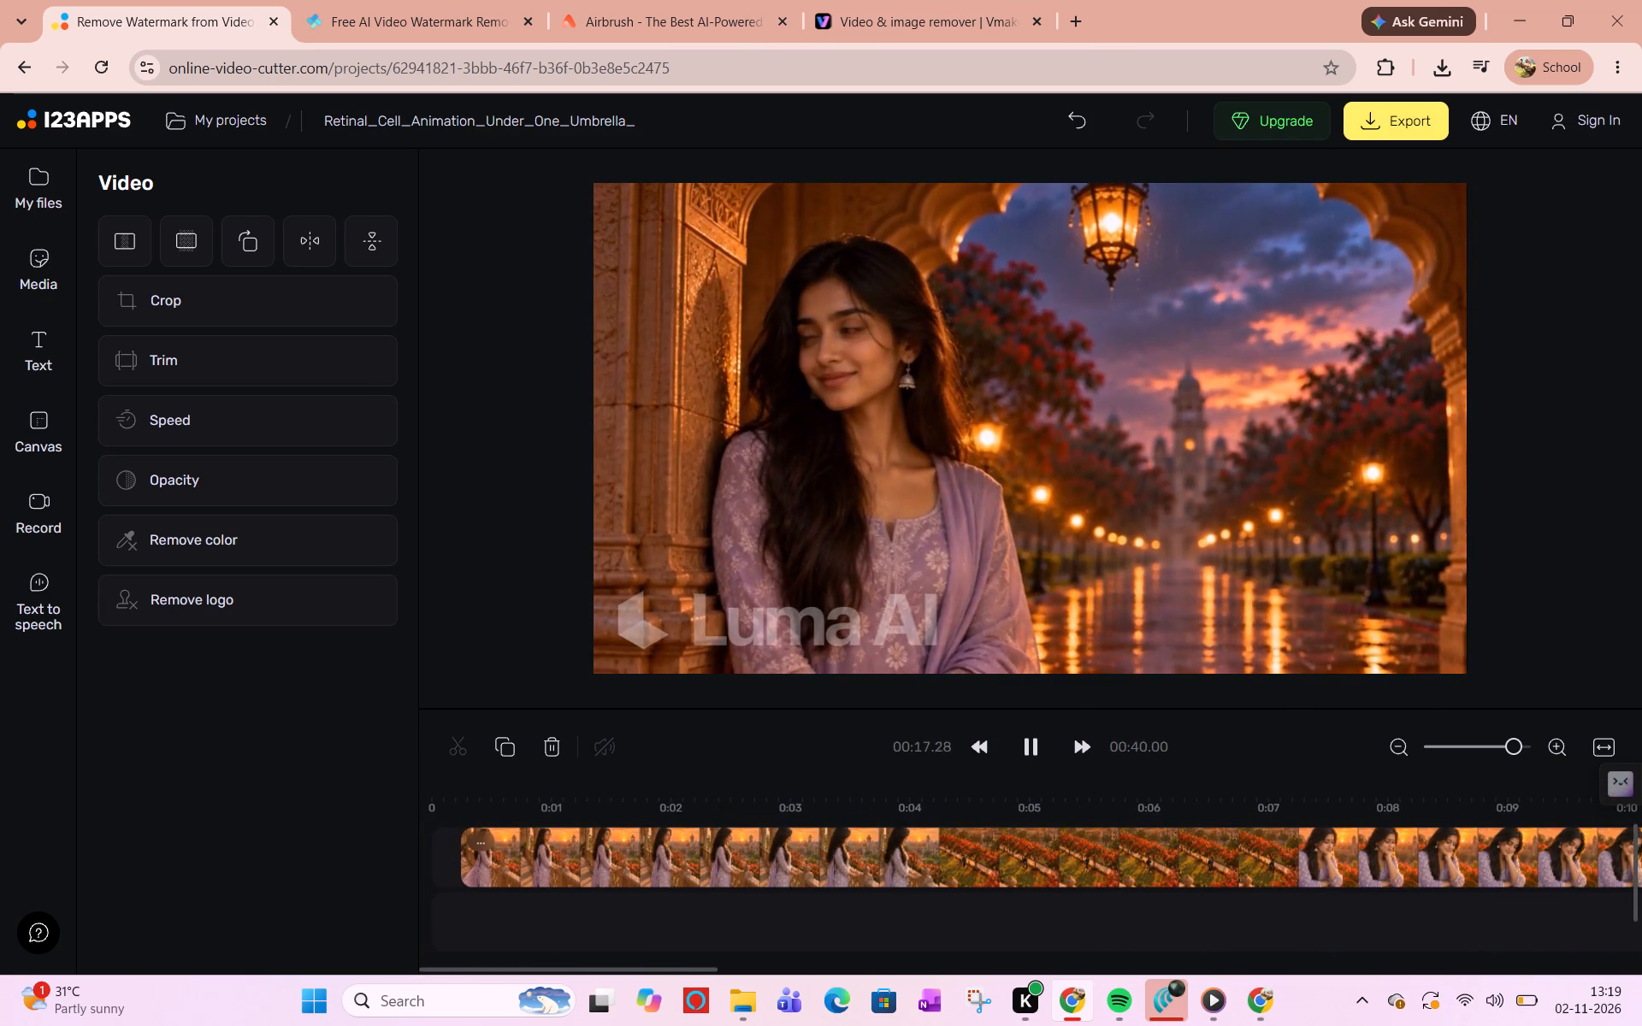
scroll(1208, 882, right, 9)
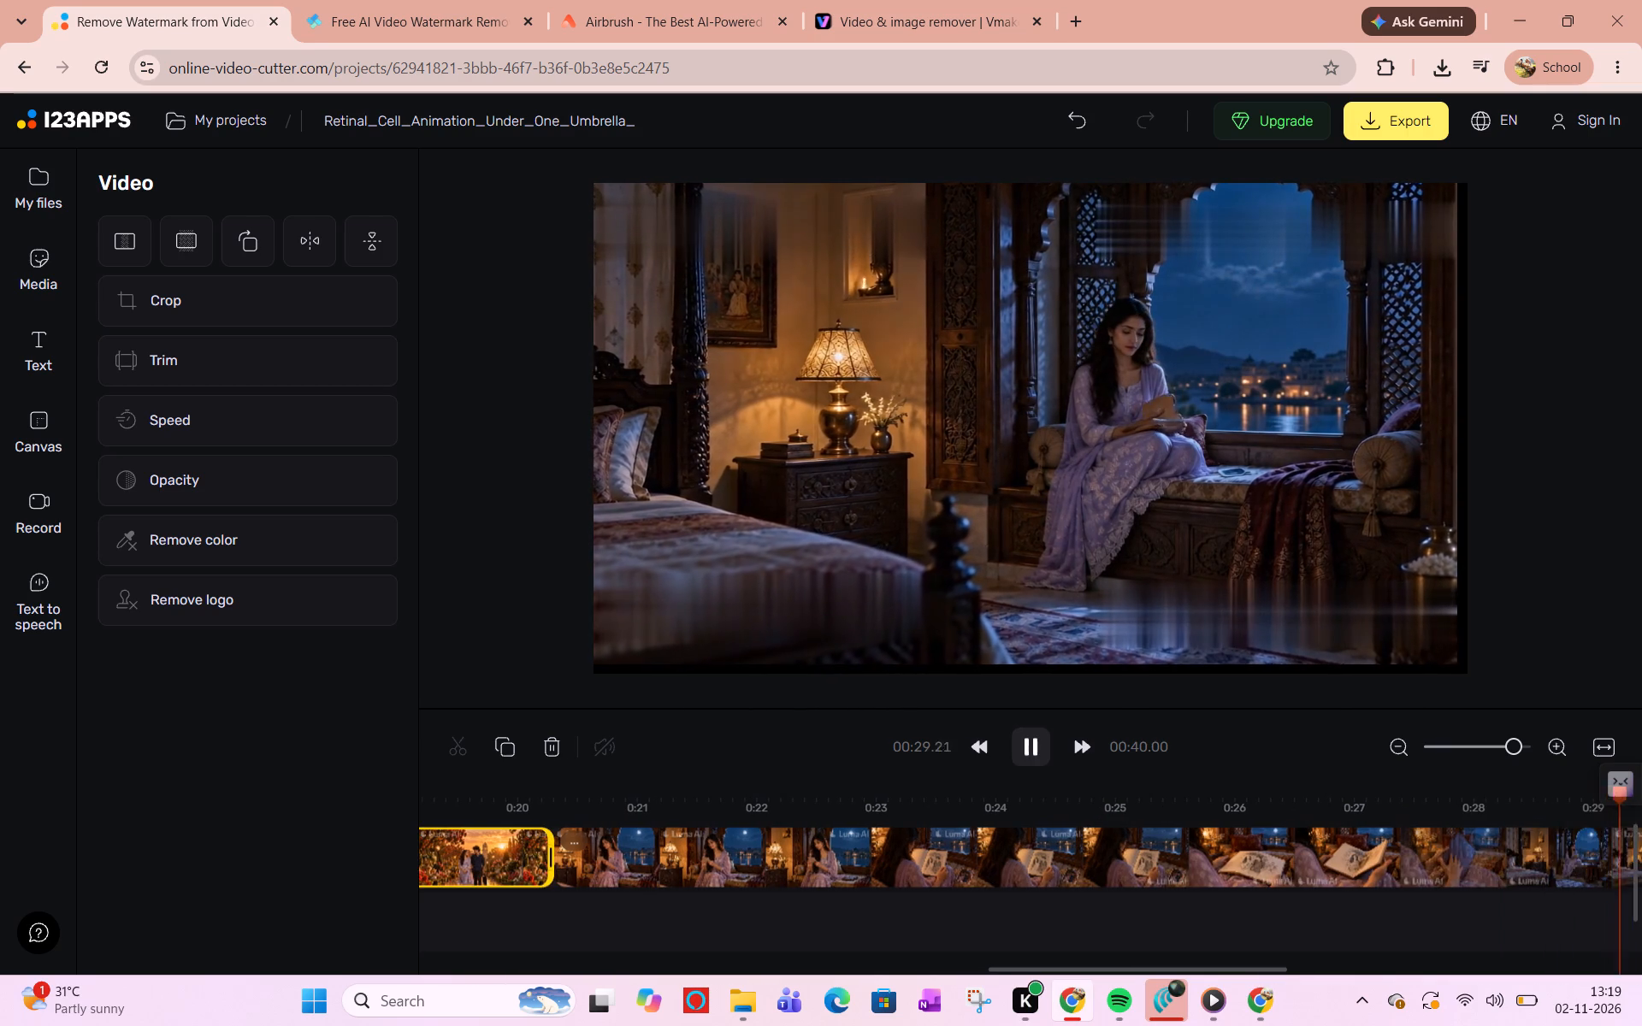
click(1028, 747)
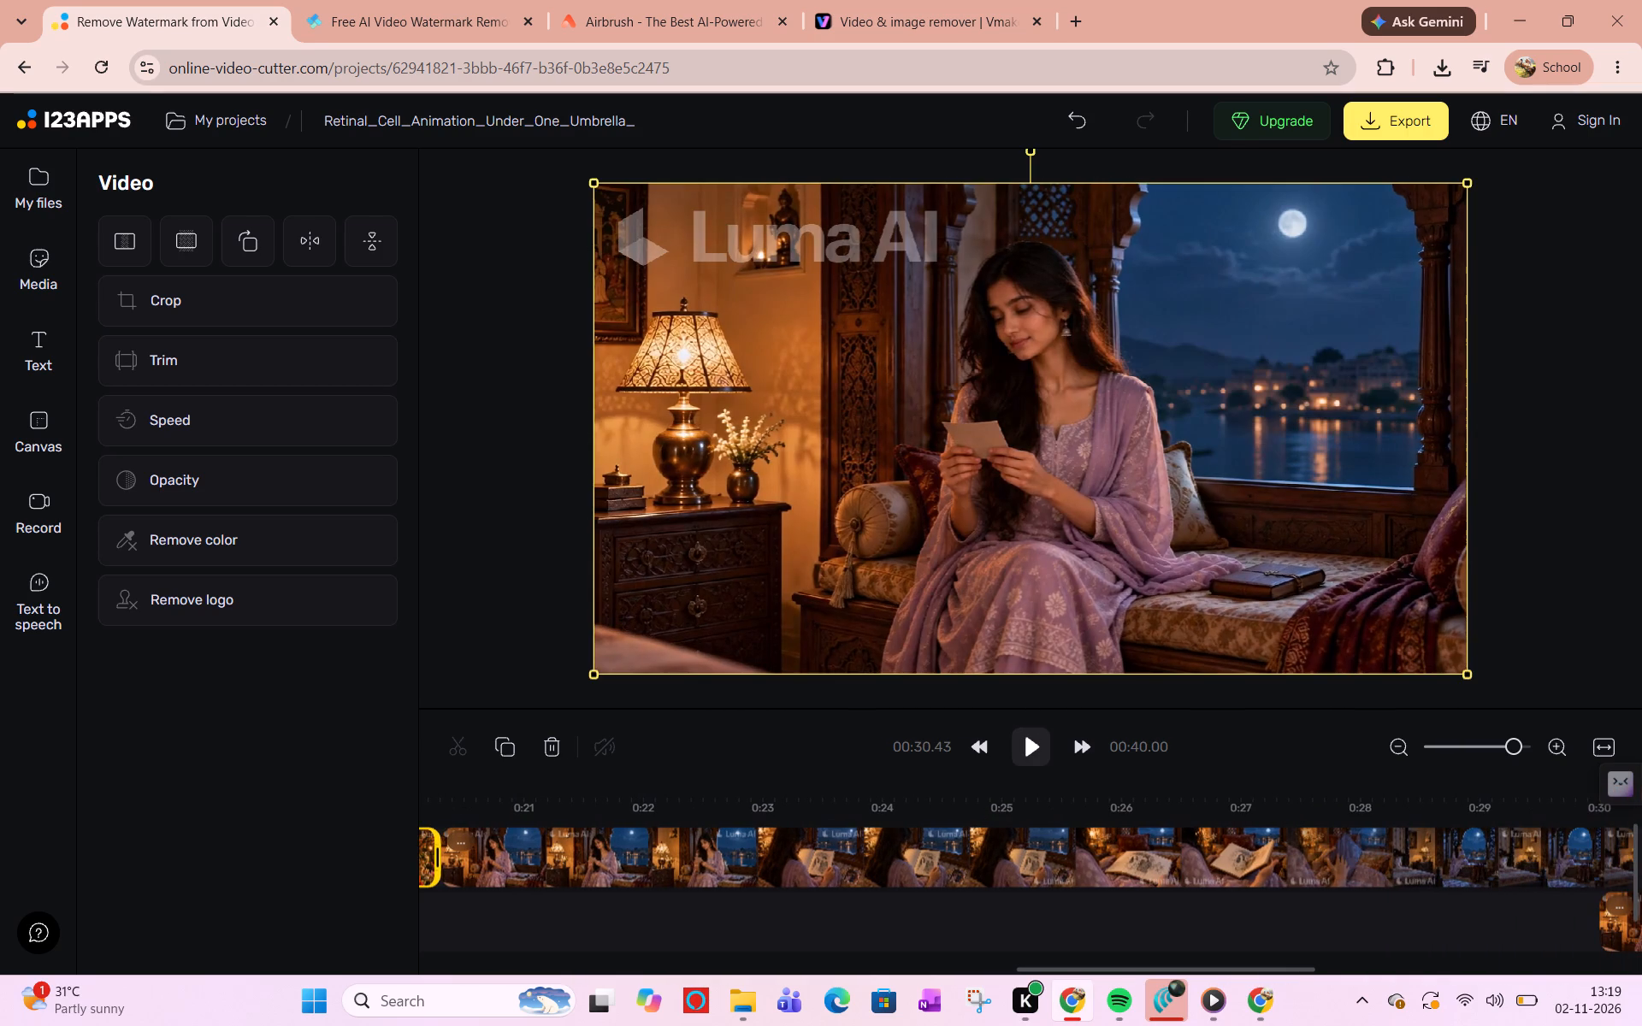
Delete the leftover night-time letter-reading clip on the lower track, starting at about 0:30.
scroll(1241, 921, left, 5)
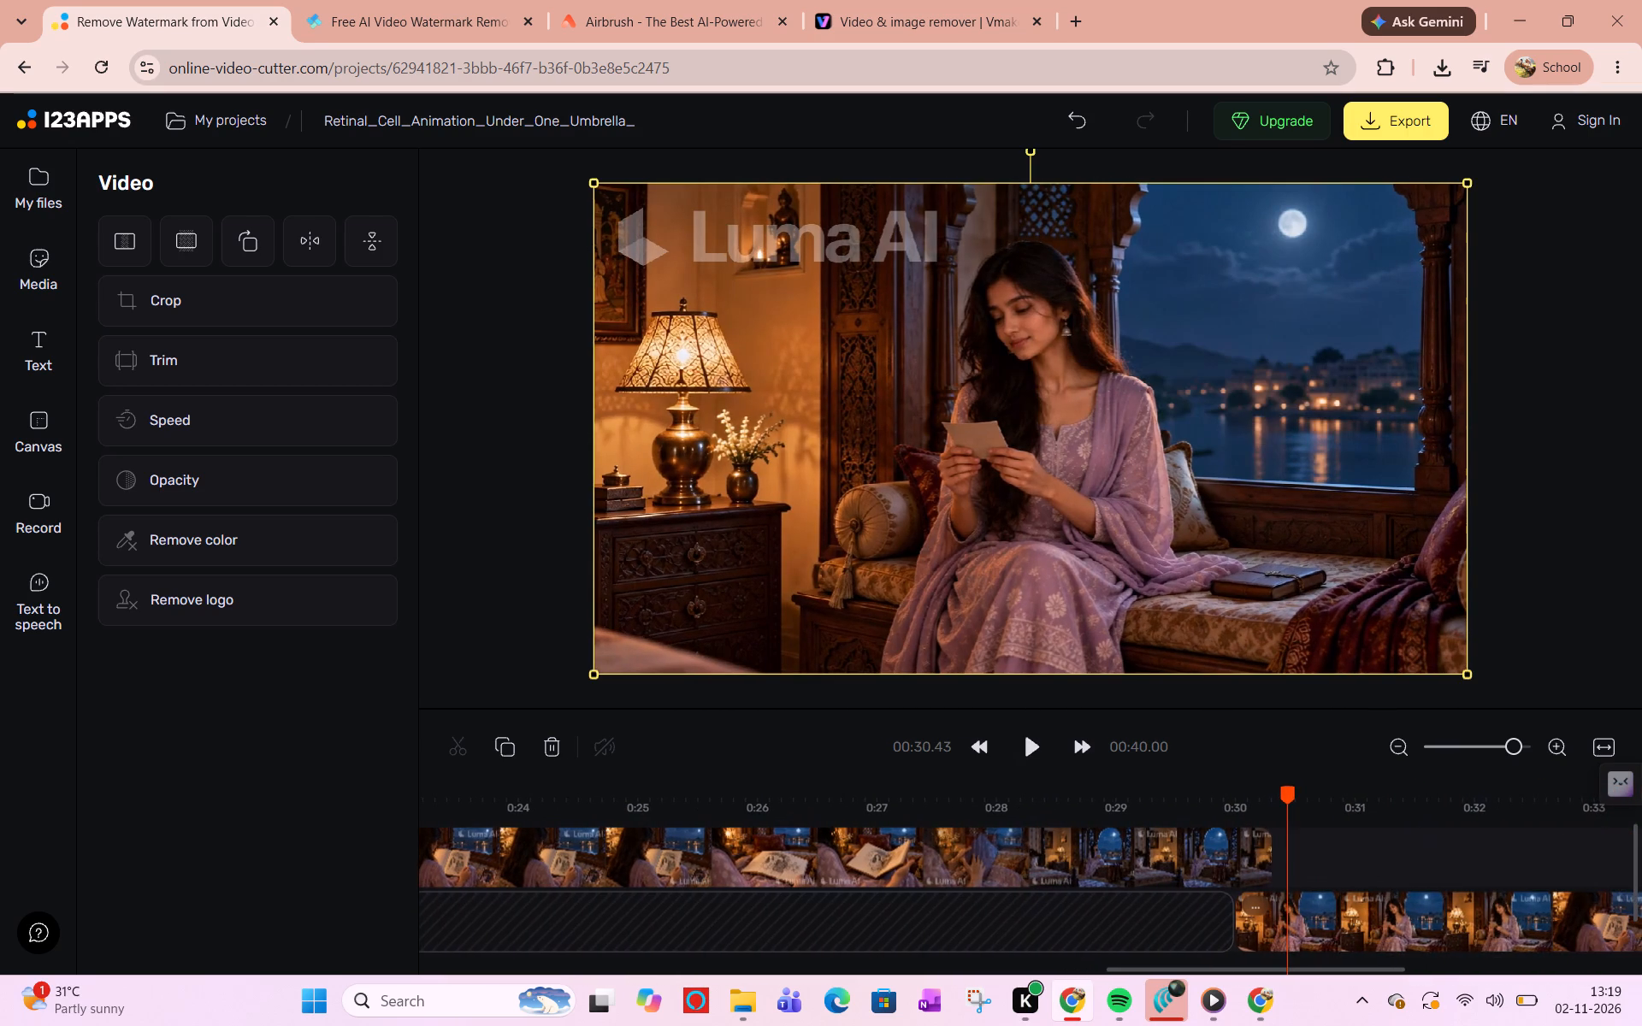
click(1345, 915)
key(Delete)
Review the full three-clip sequence by playing it to the end and restarting it briefly at the Pehli Nazar clip.
scroll(1345, 915, right, 5)
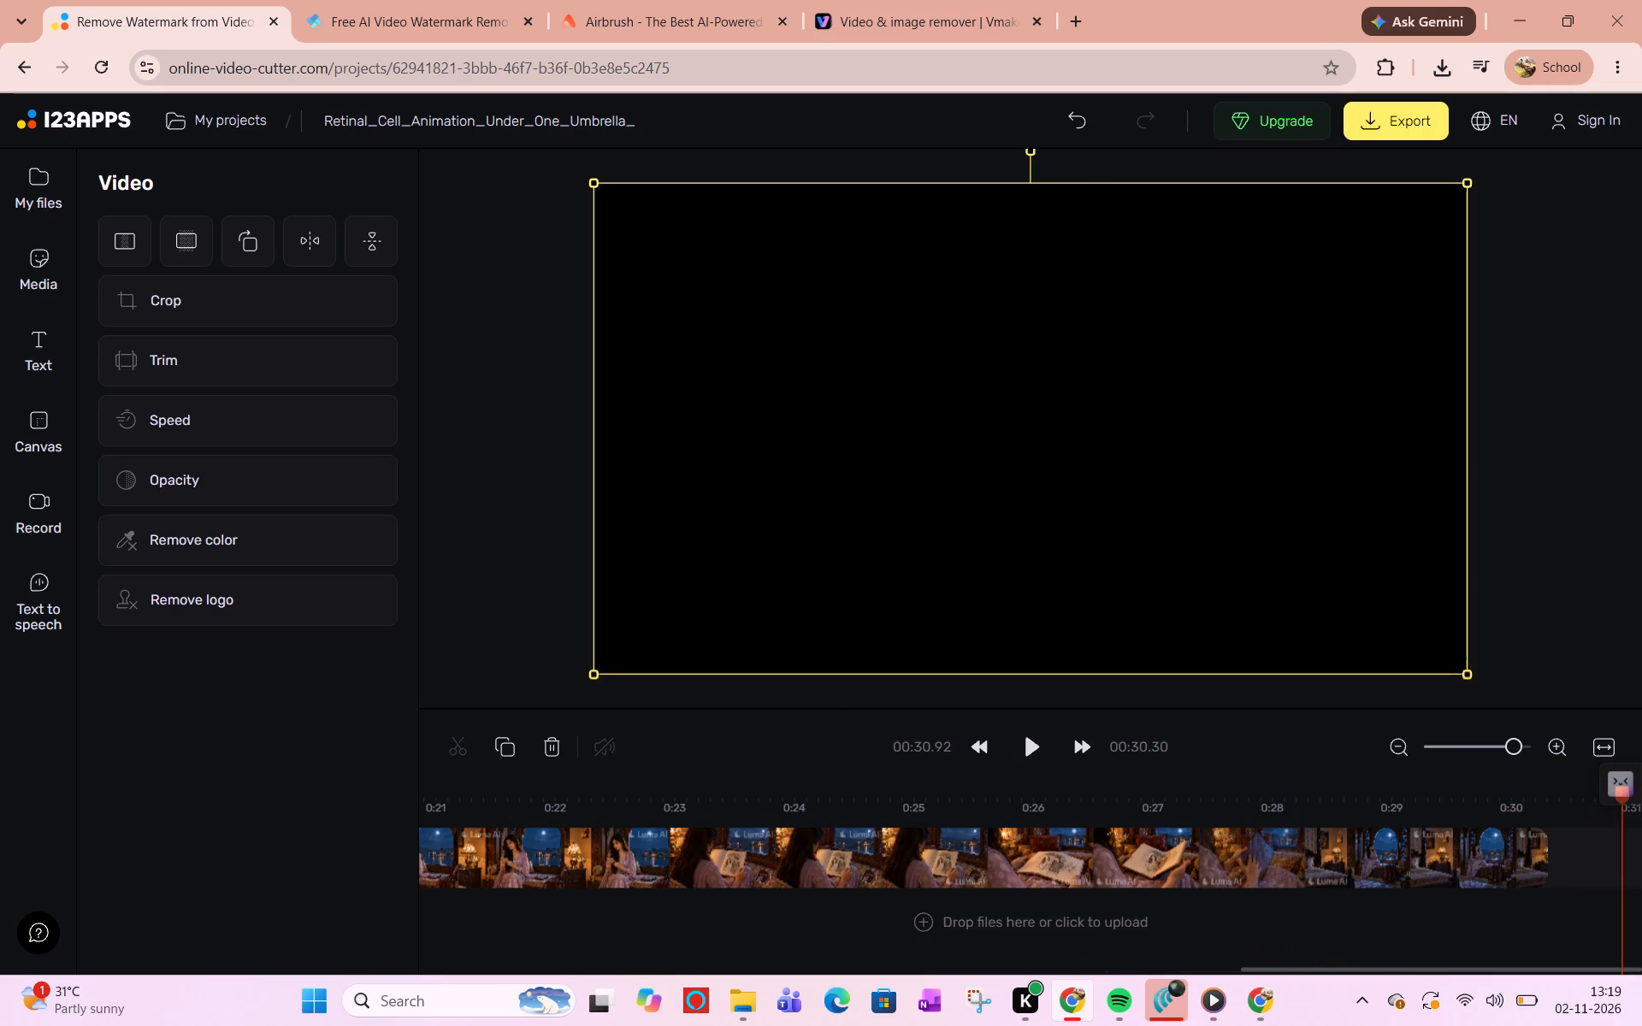
scroll(1345, 915, right, 17)
scroll(1345, 915, right, 11)
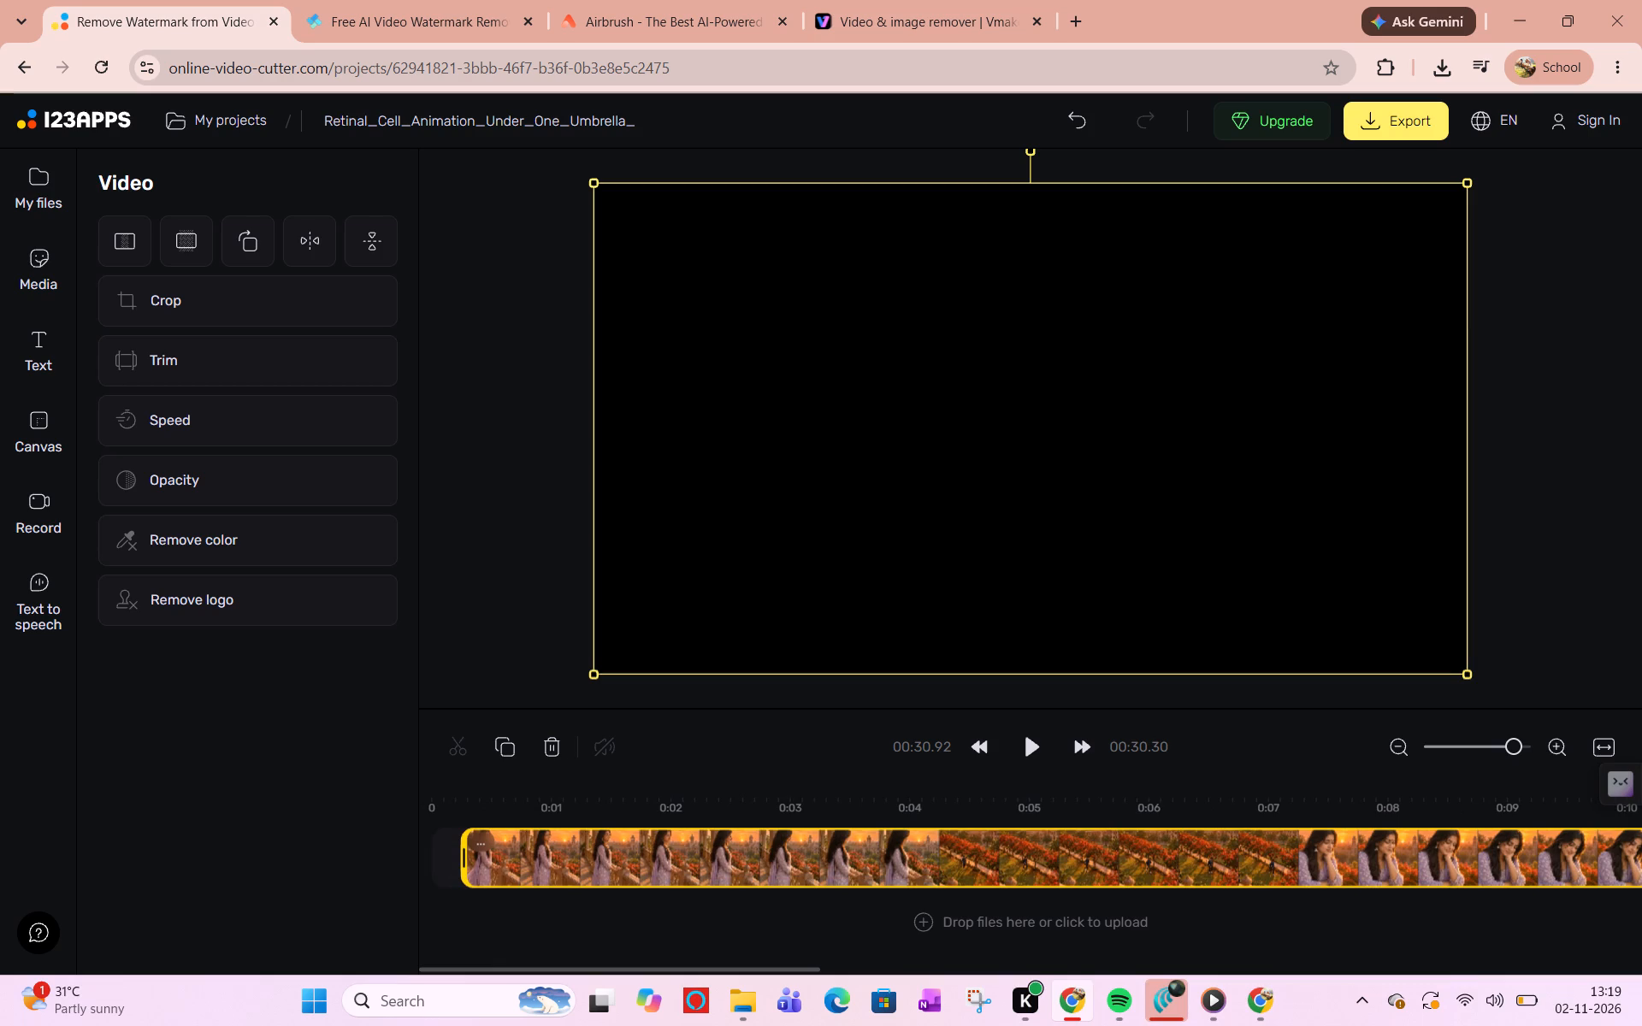
scroll(1285, 881, left, 10)
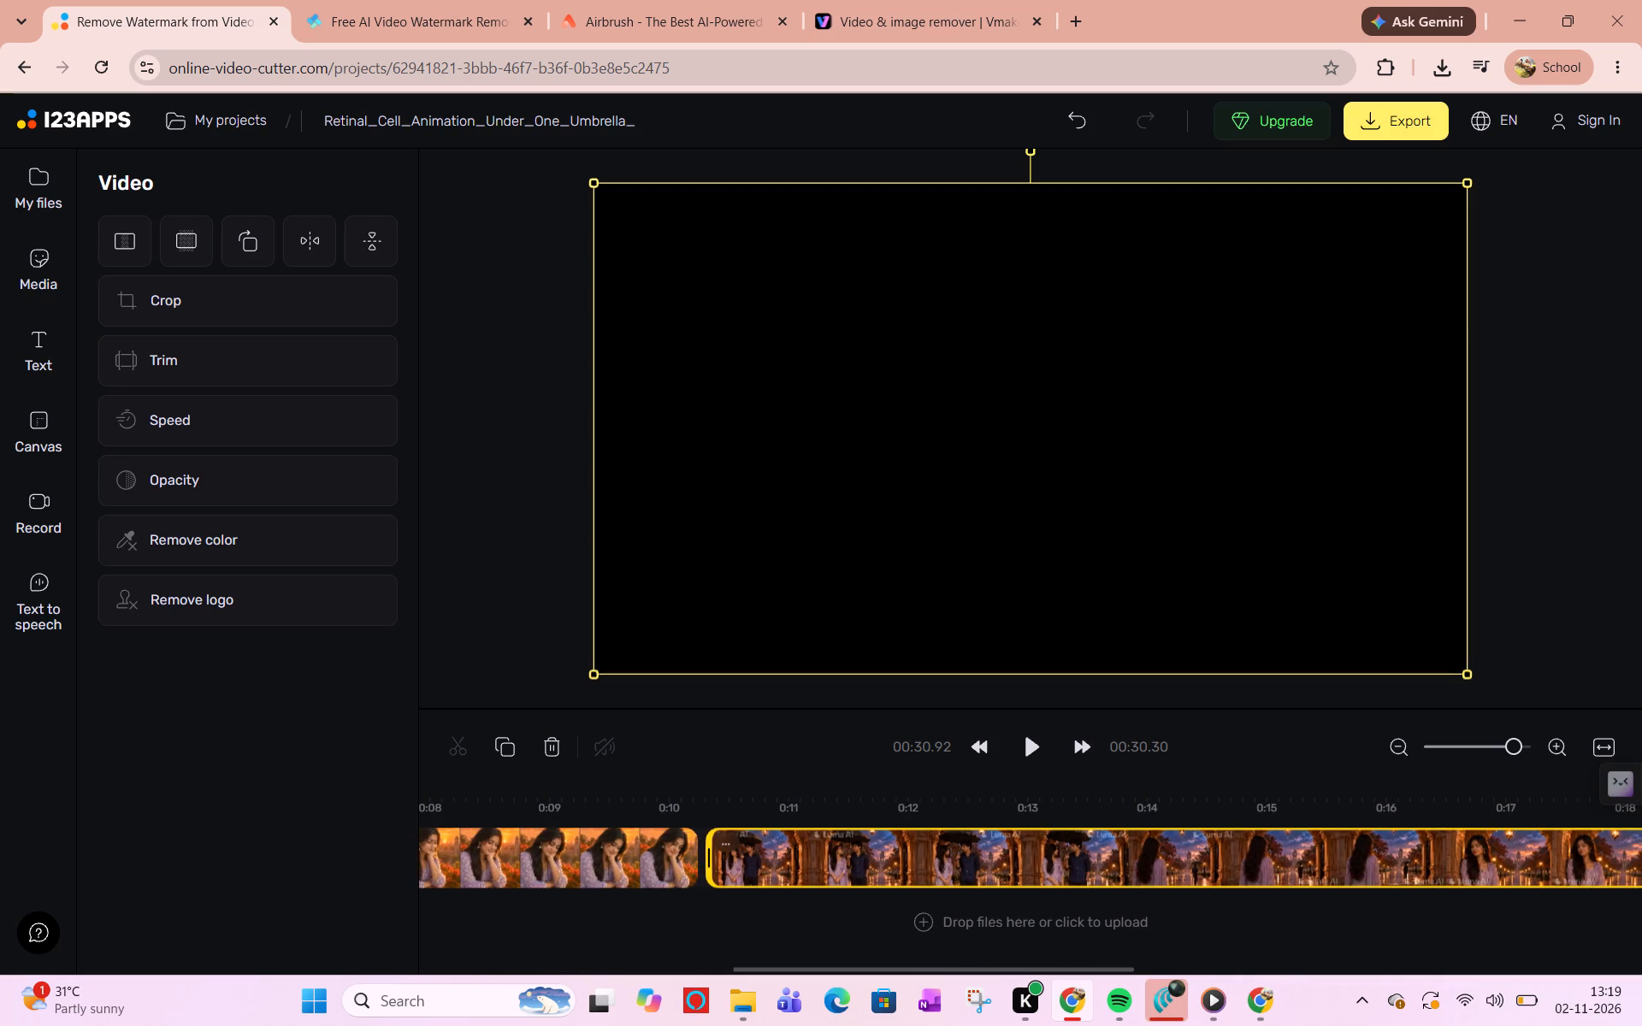
scroll(1015, 872, right, 13)
scroll(1006, 854, right, 8)
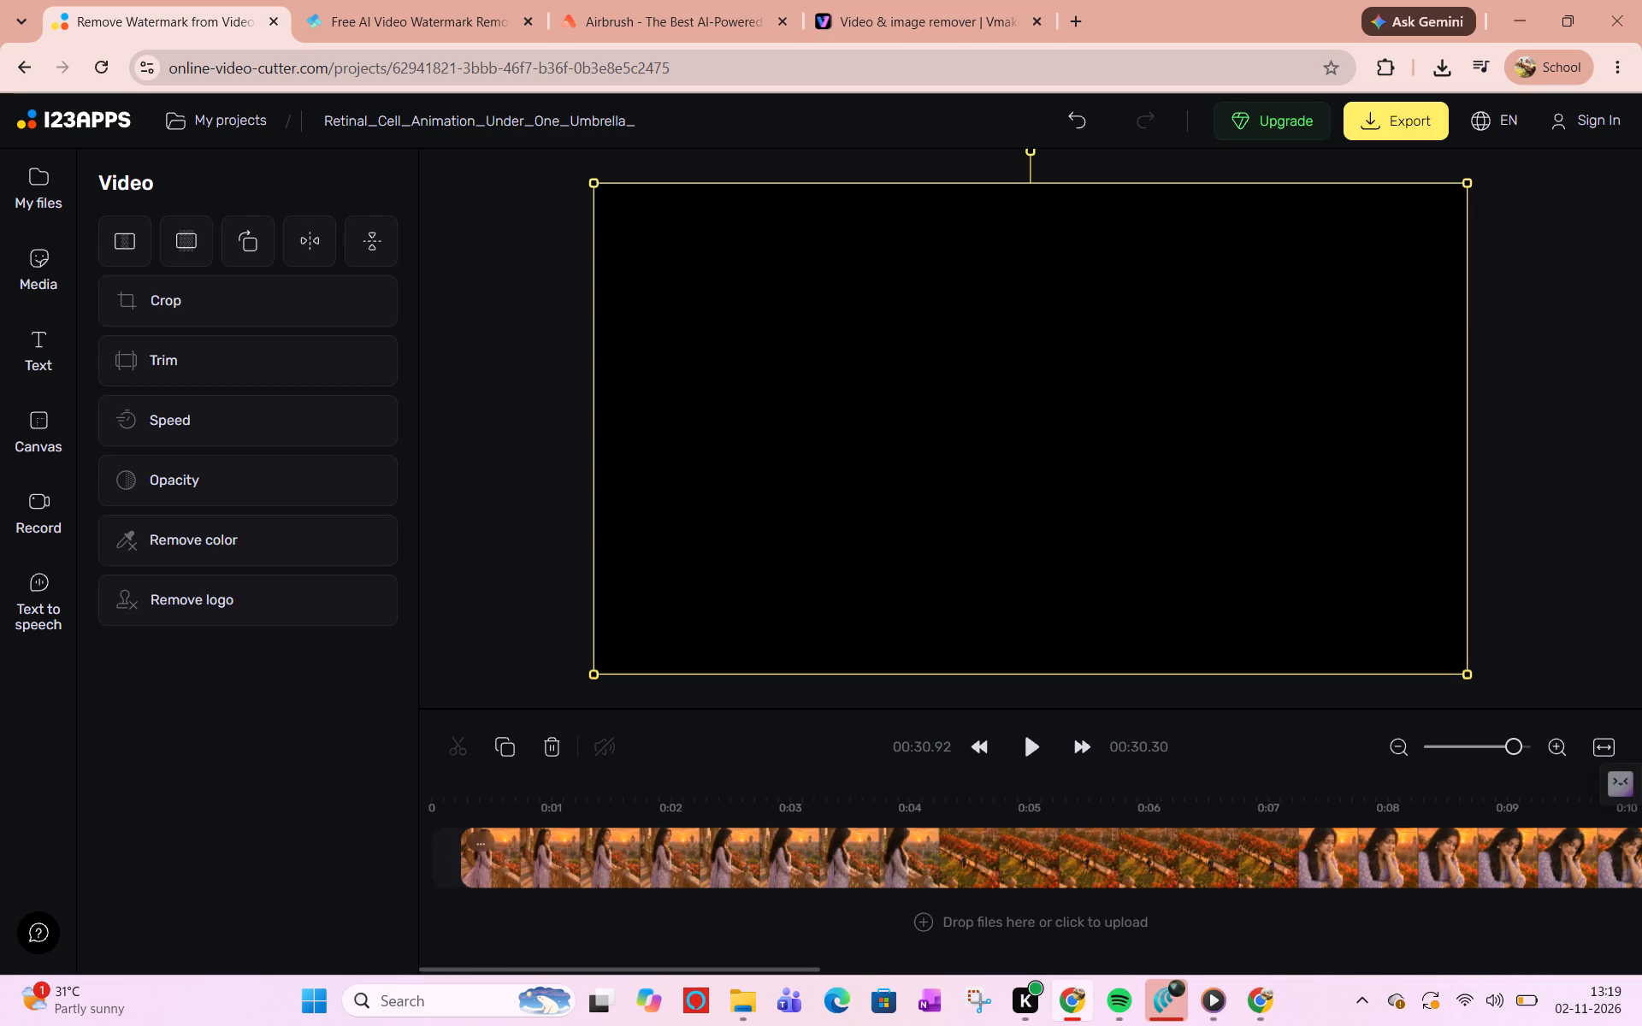
click(1022, 745)
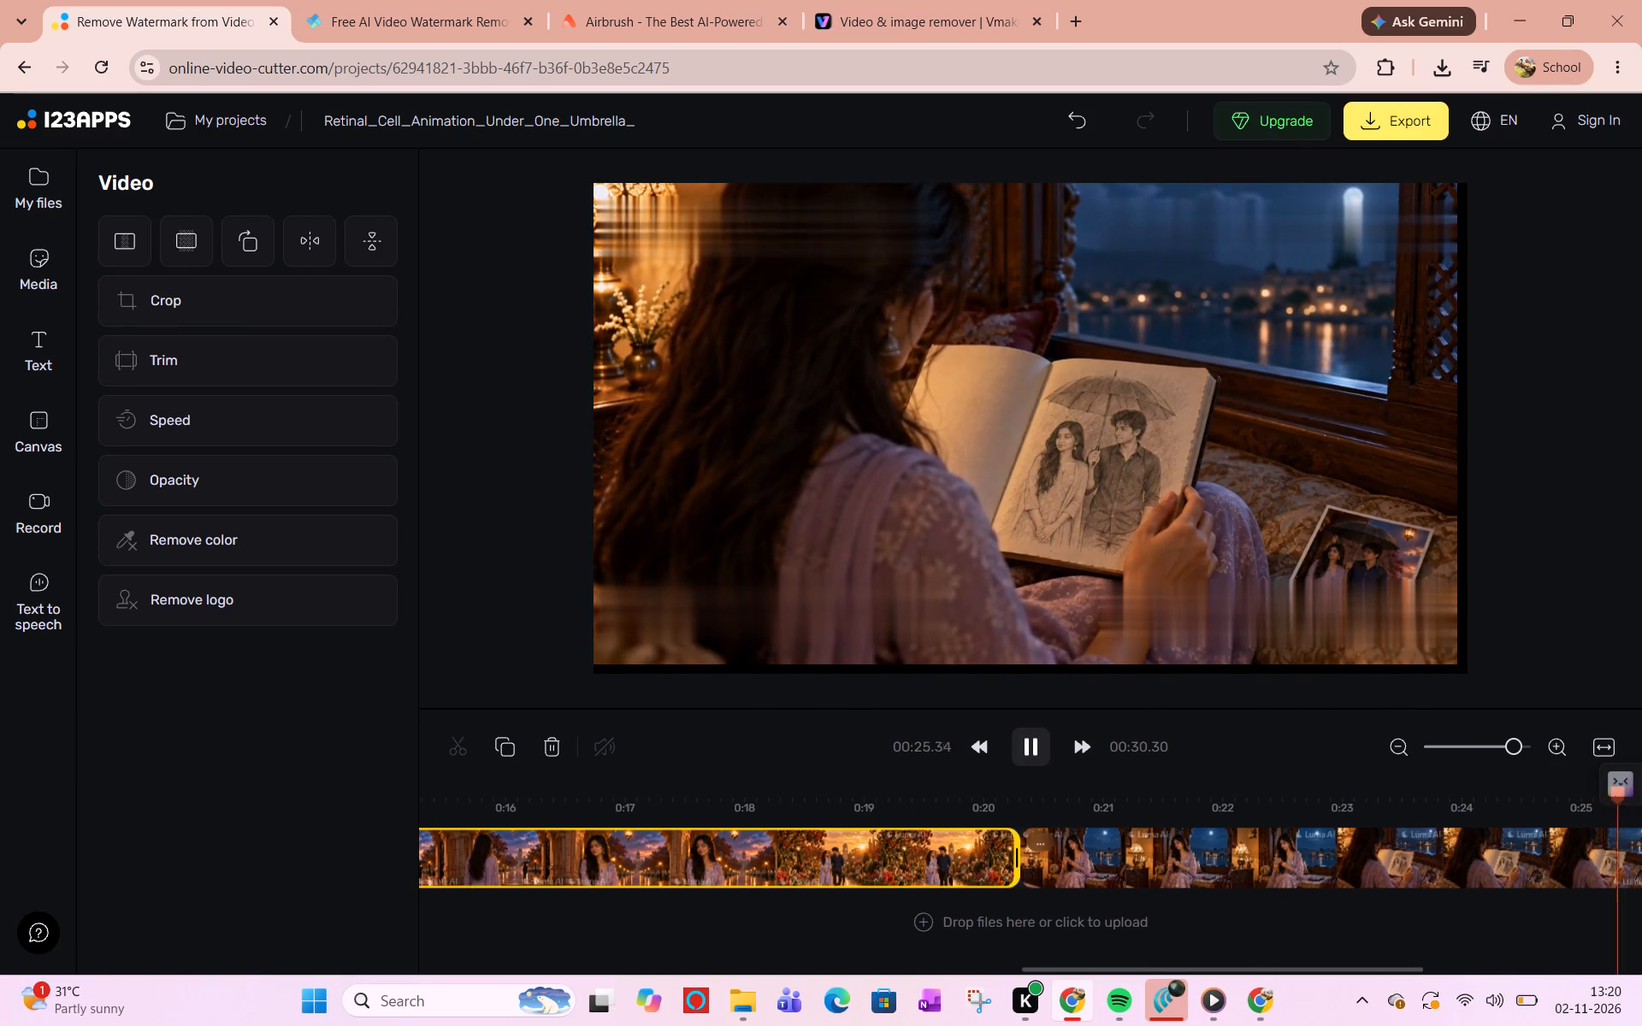
scroll(1096, 880, right, 6)
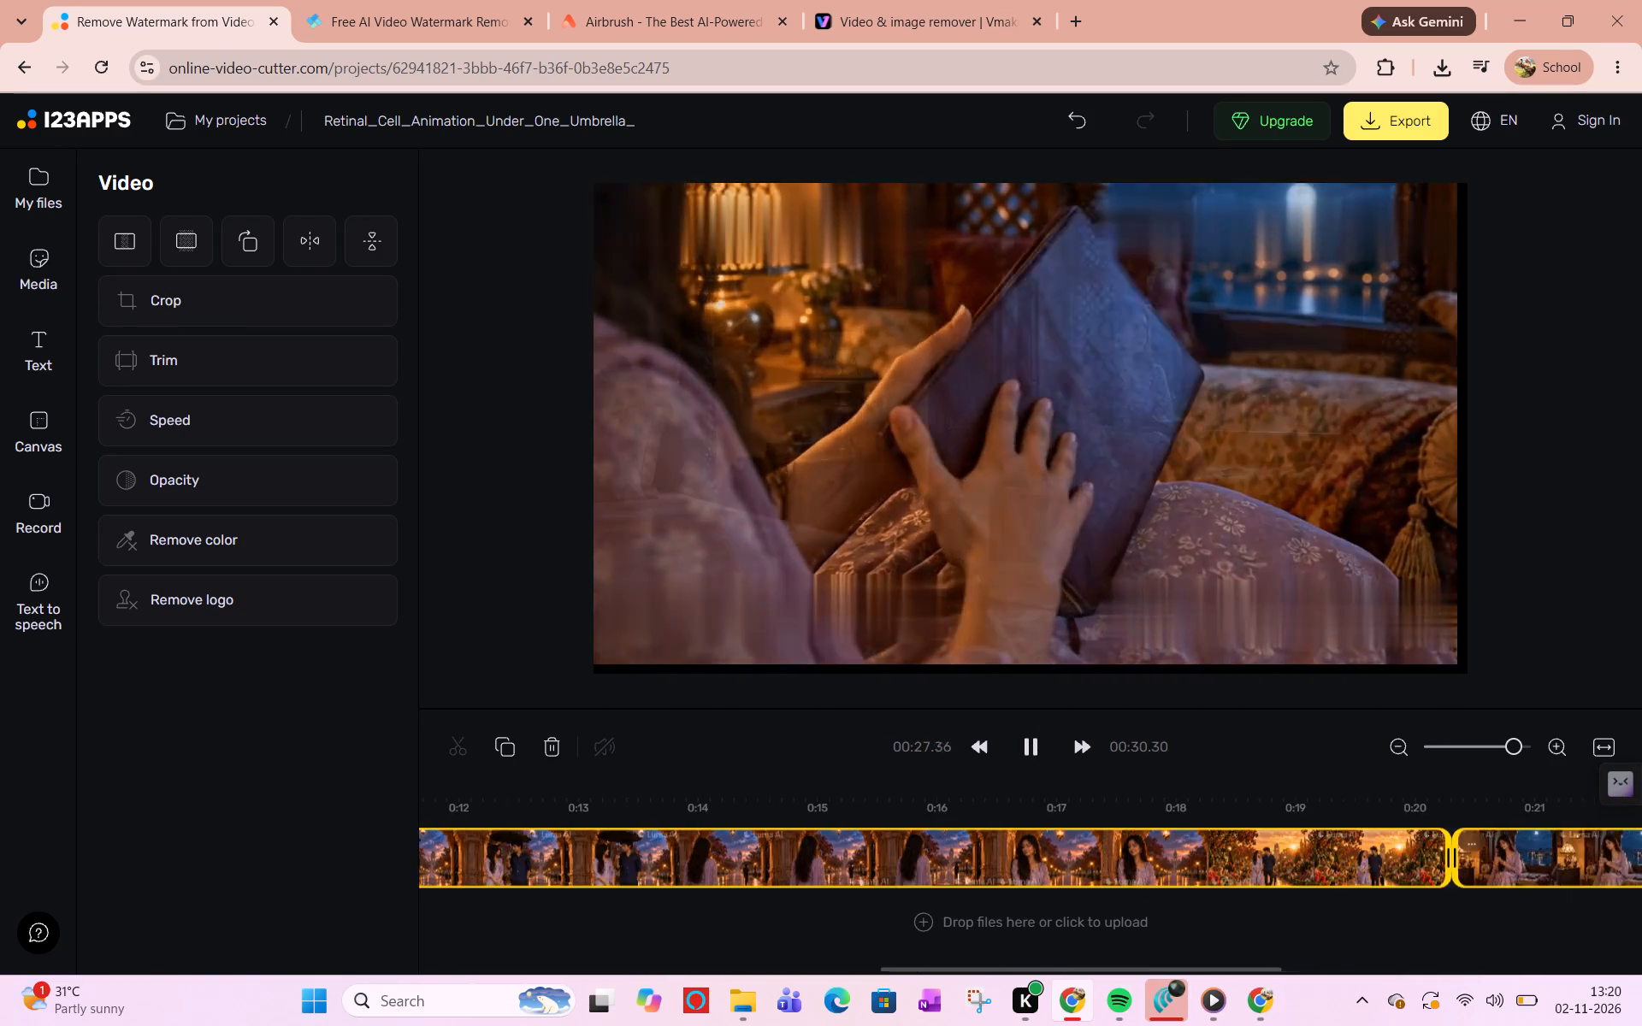
scroll(1096, 880, right, 4)
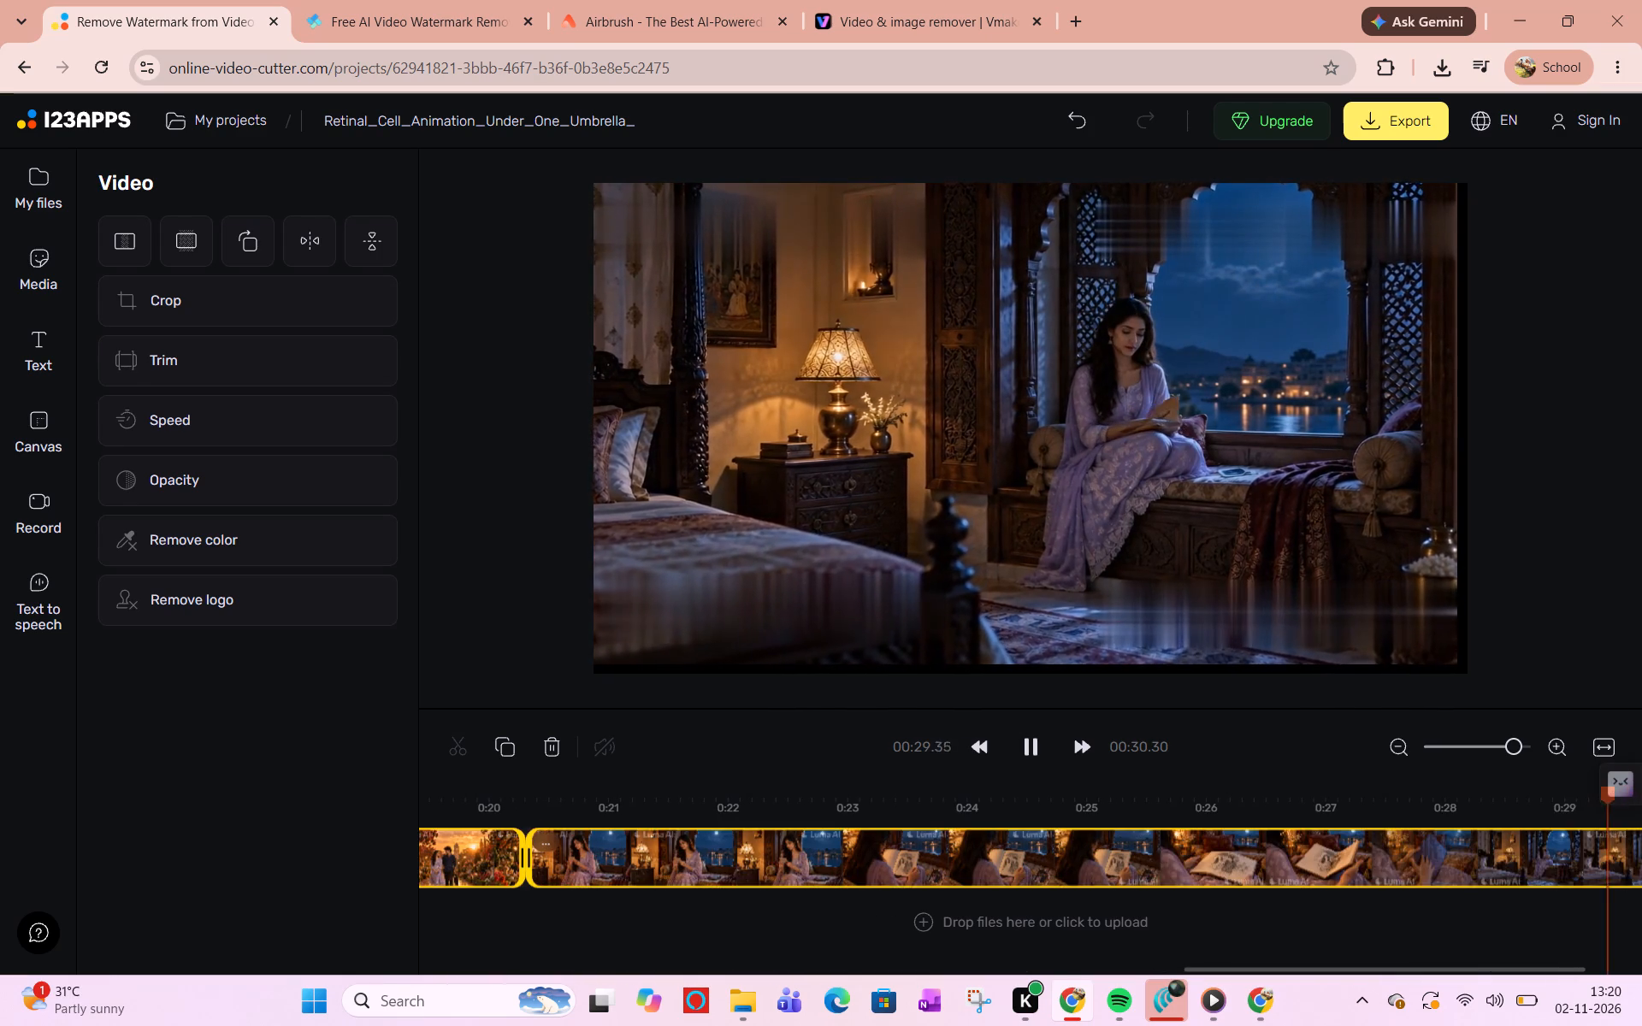
scroll(994, 833, right, 8)
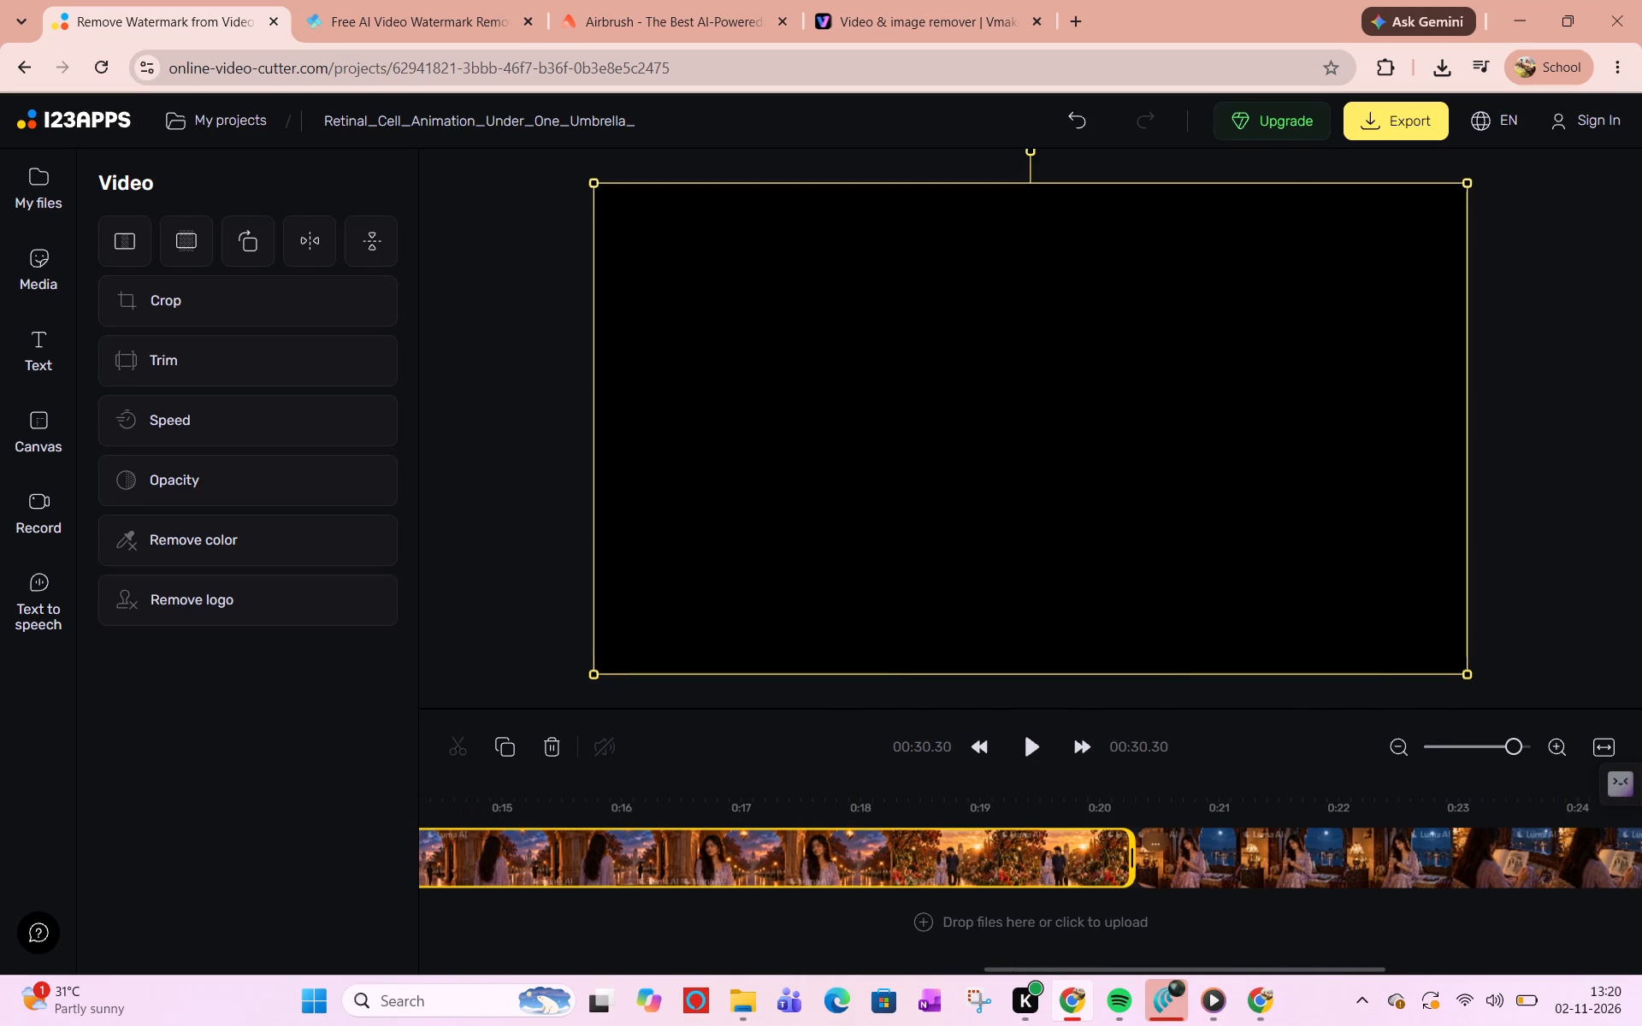
click(1030, 740)
click(1030, 740)
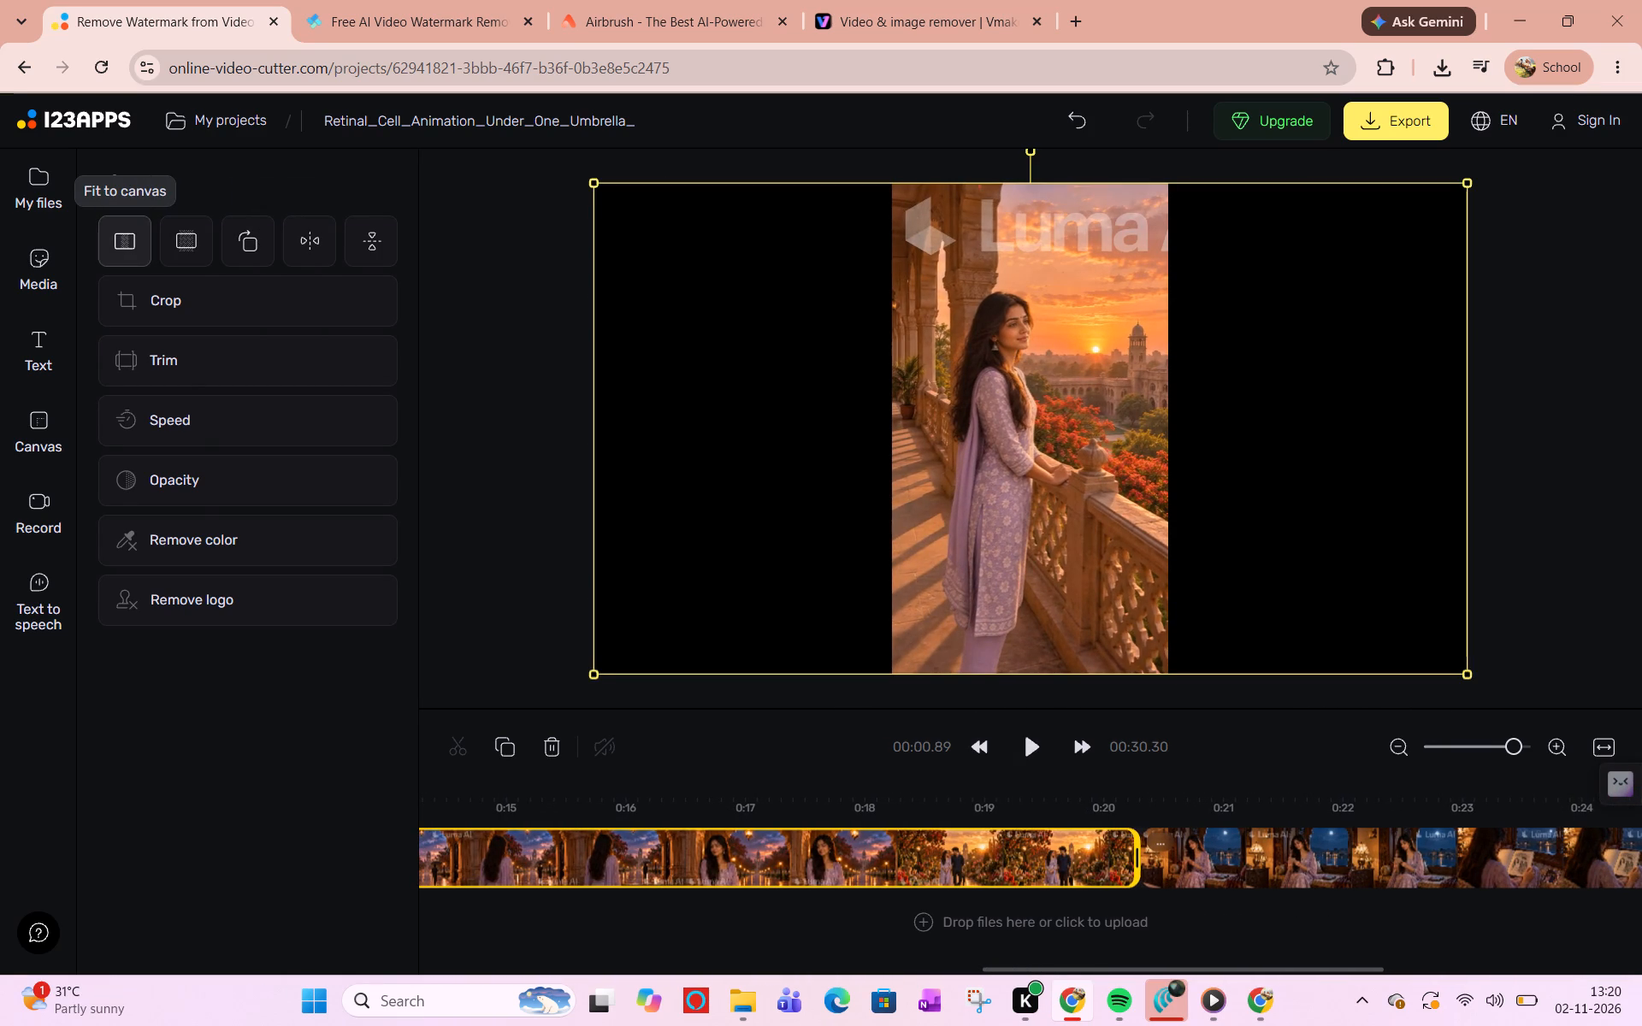
Select the Pehli Nazar clip in the preview and mark the Luma AI watermark across the top of its frame for logo removal.
click(257, 608)
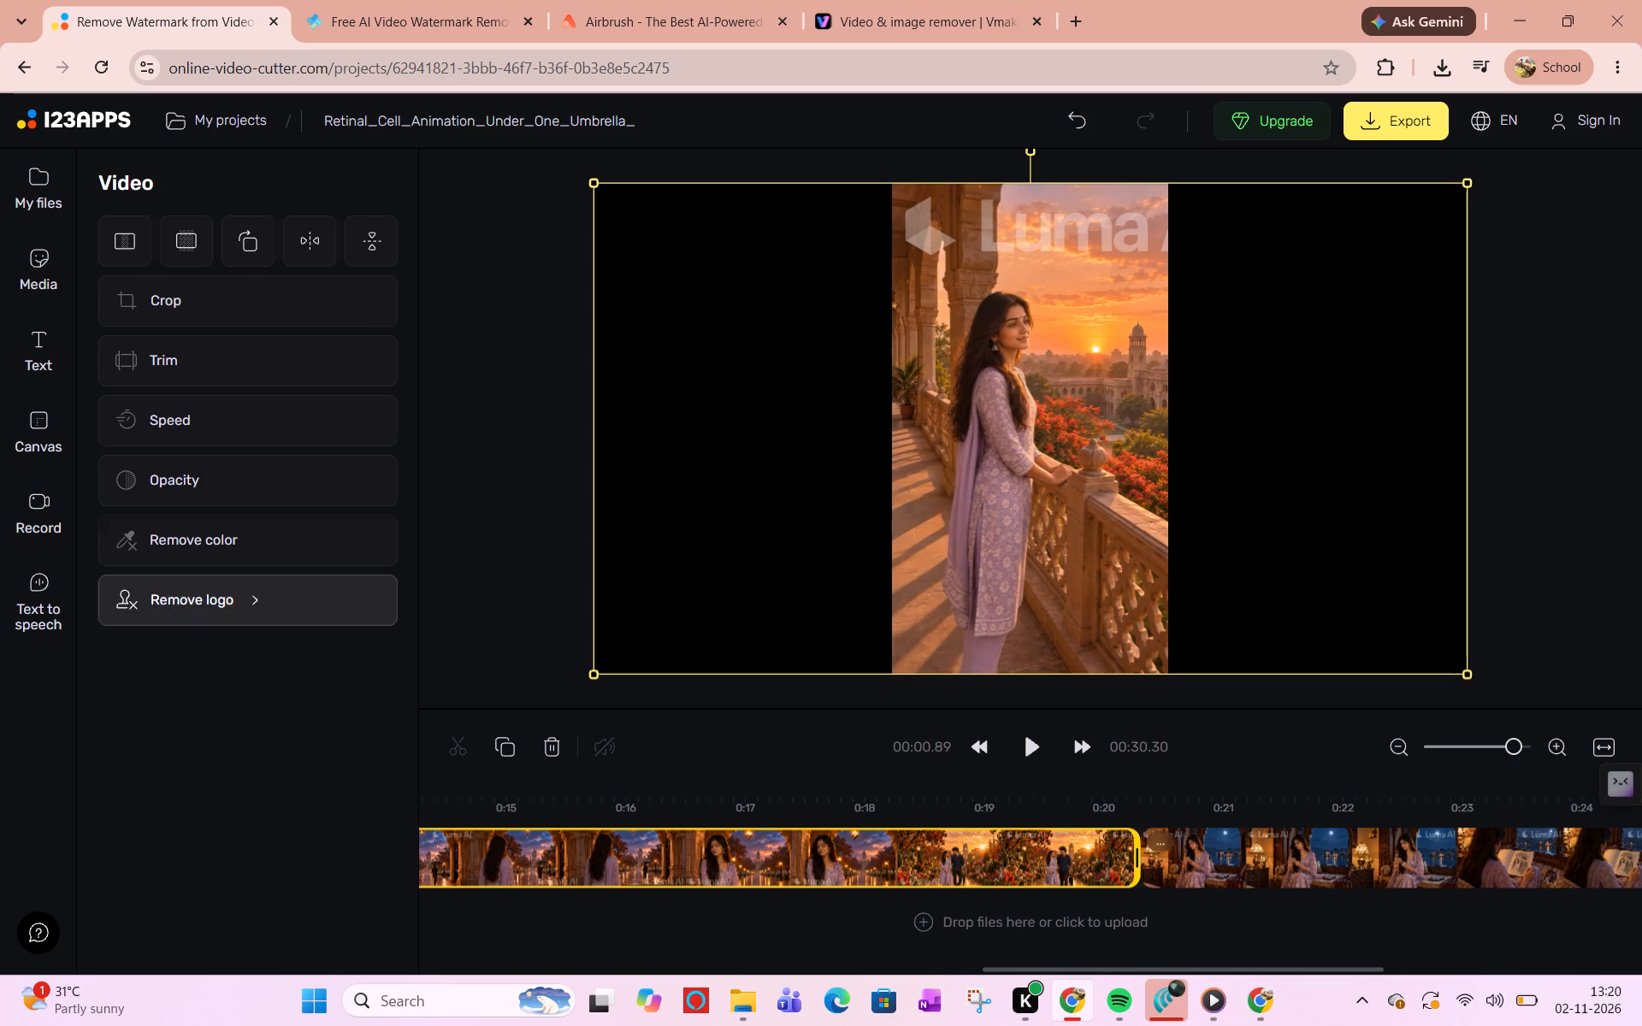
click(305, 426)
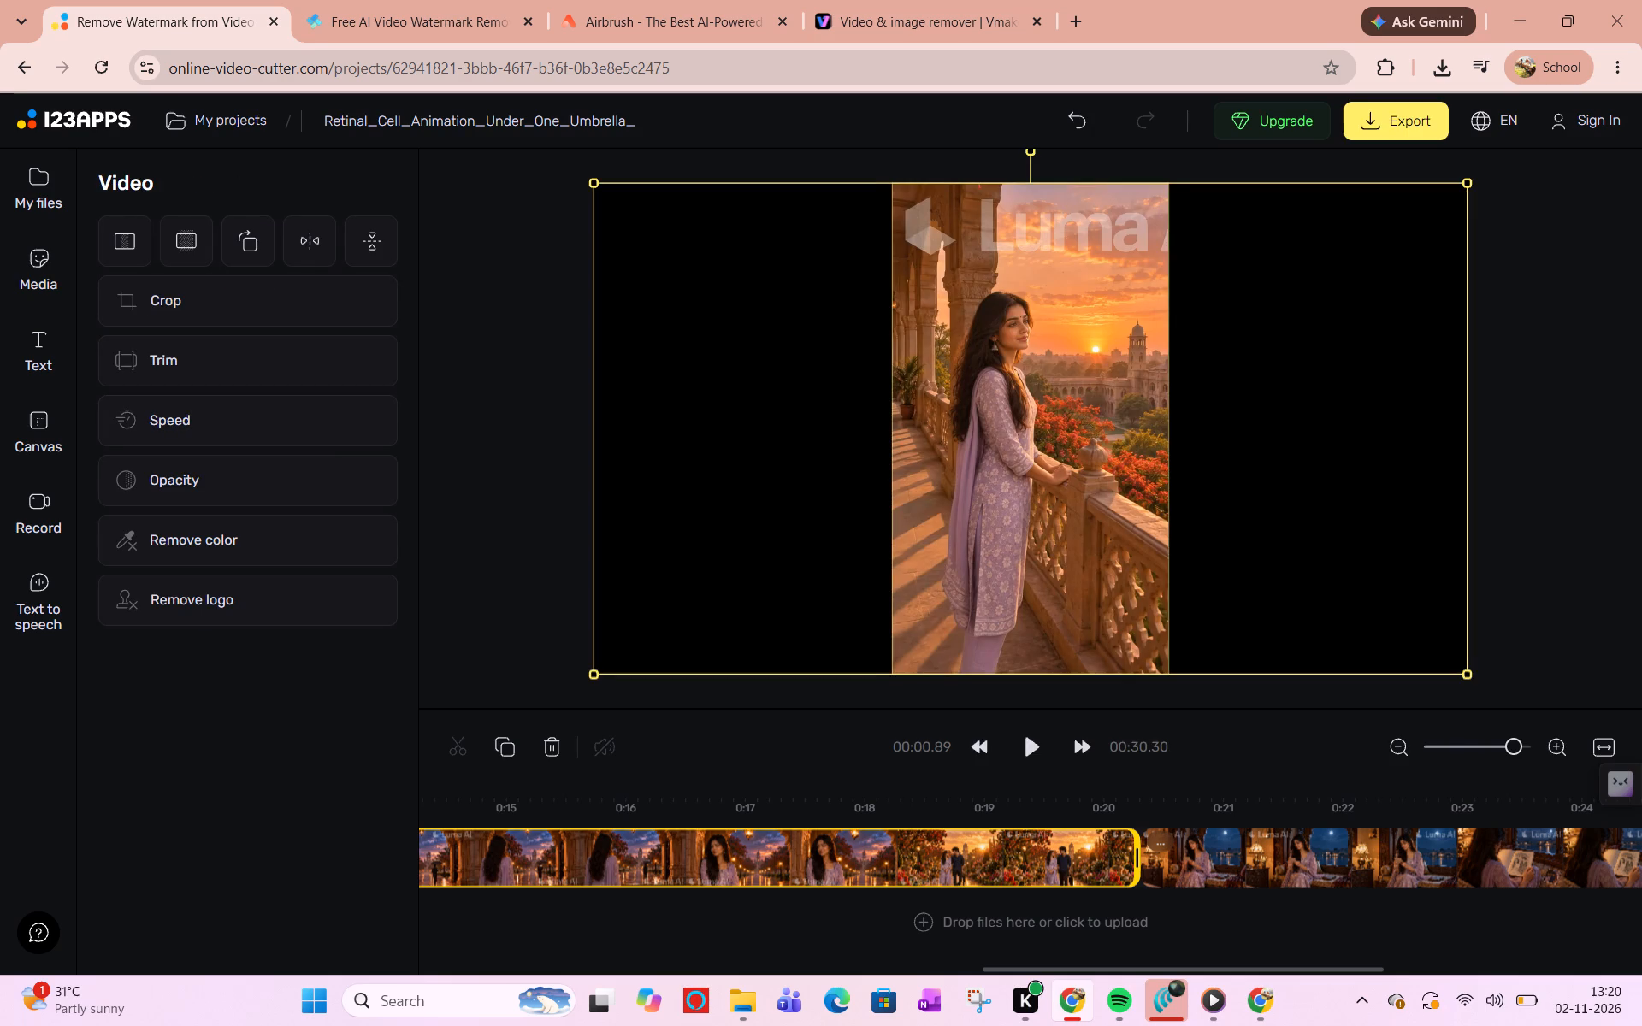
drag(907, 194, 972, 194)
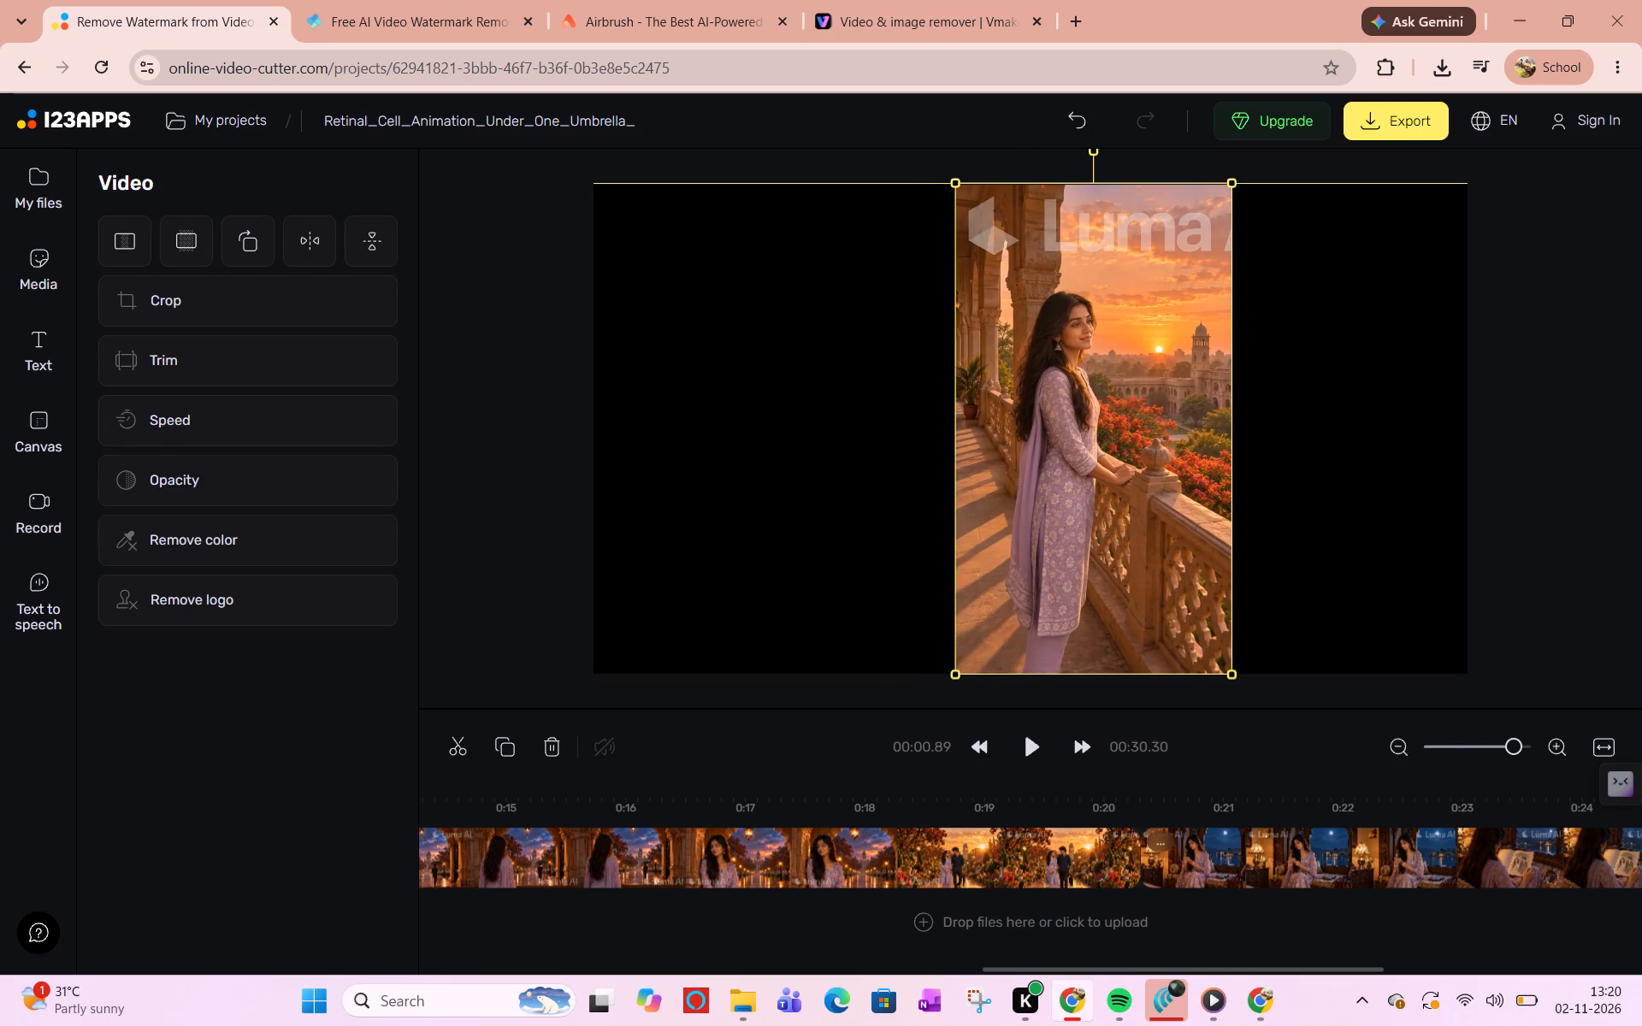
drag(972, 194, 934, 192)
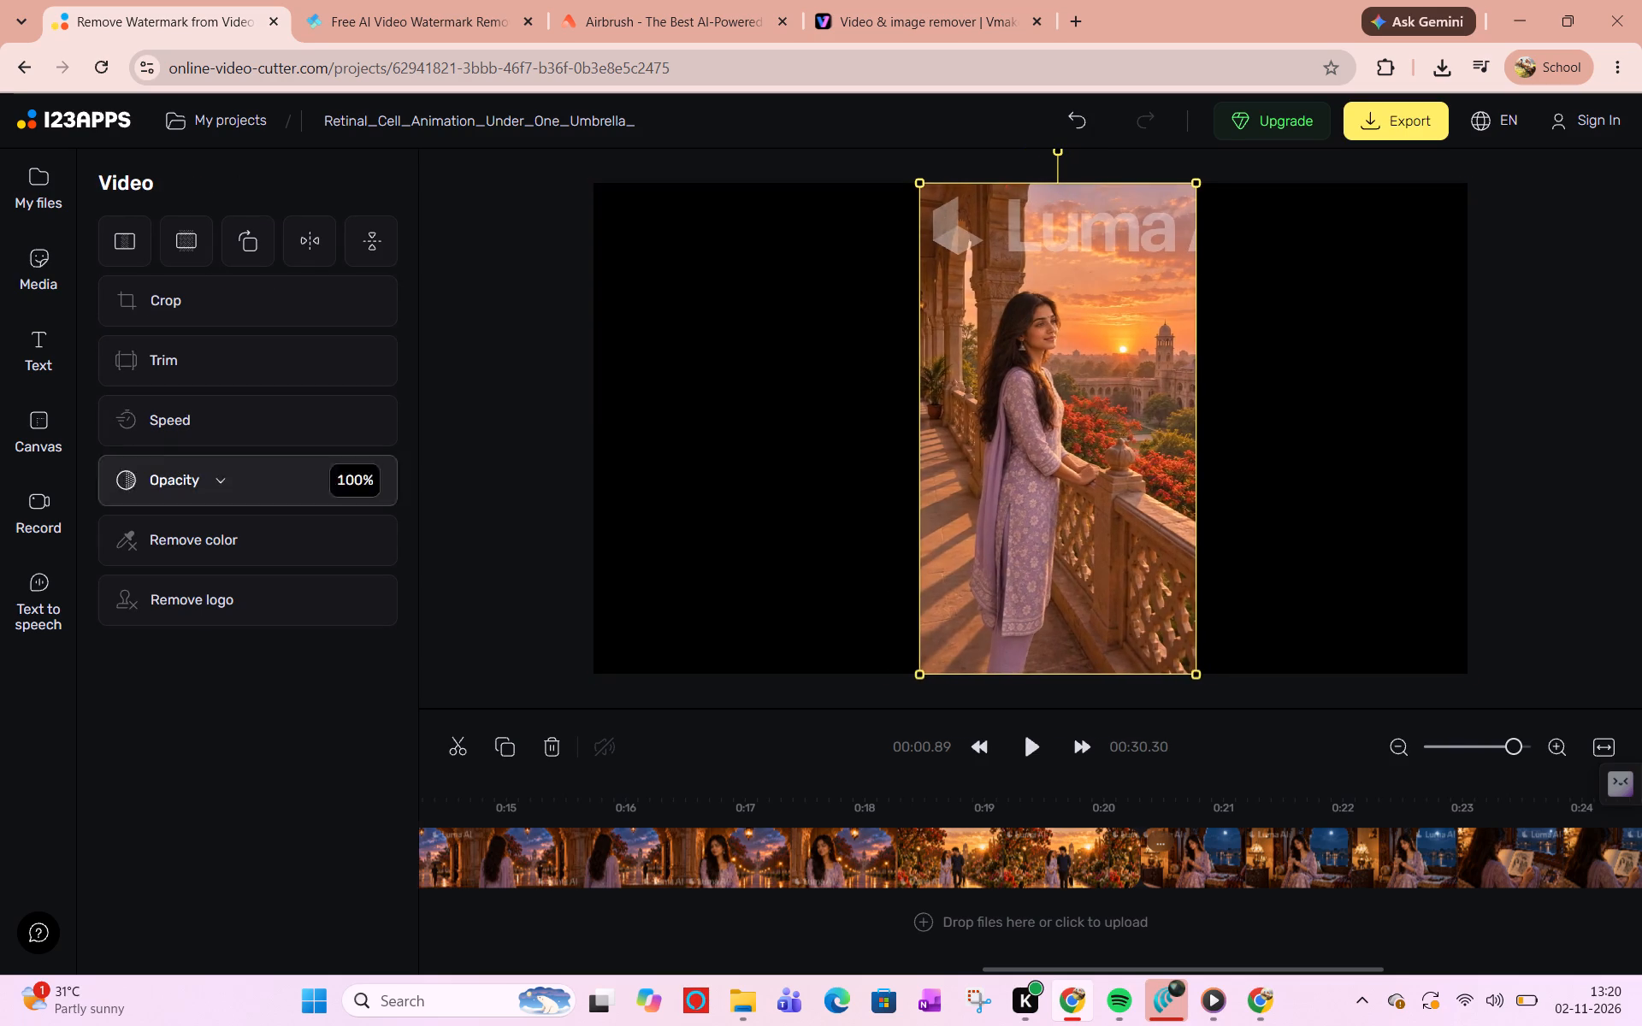
click(293, 598)
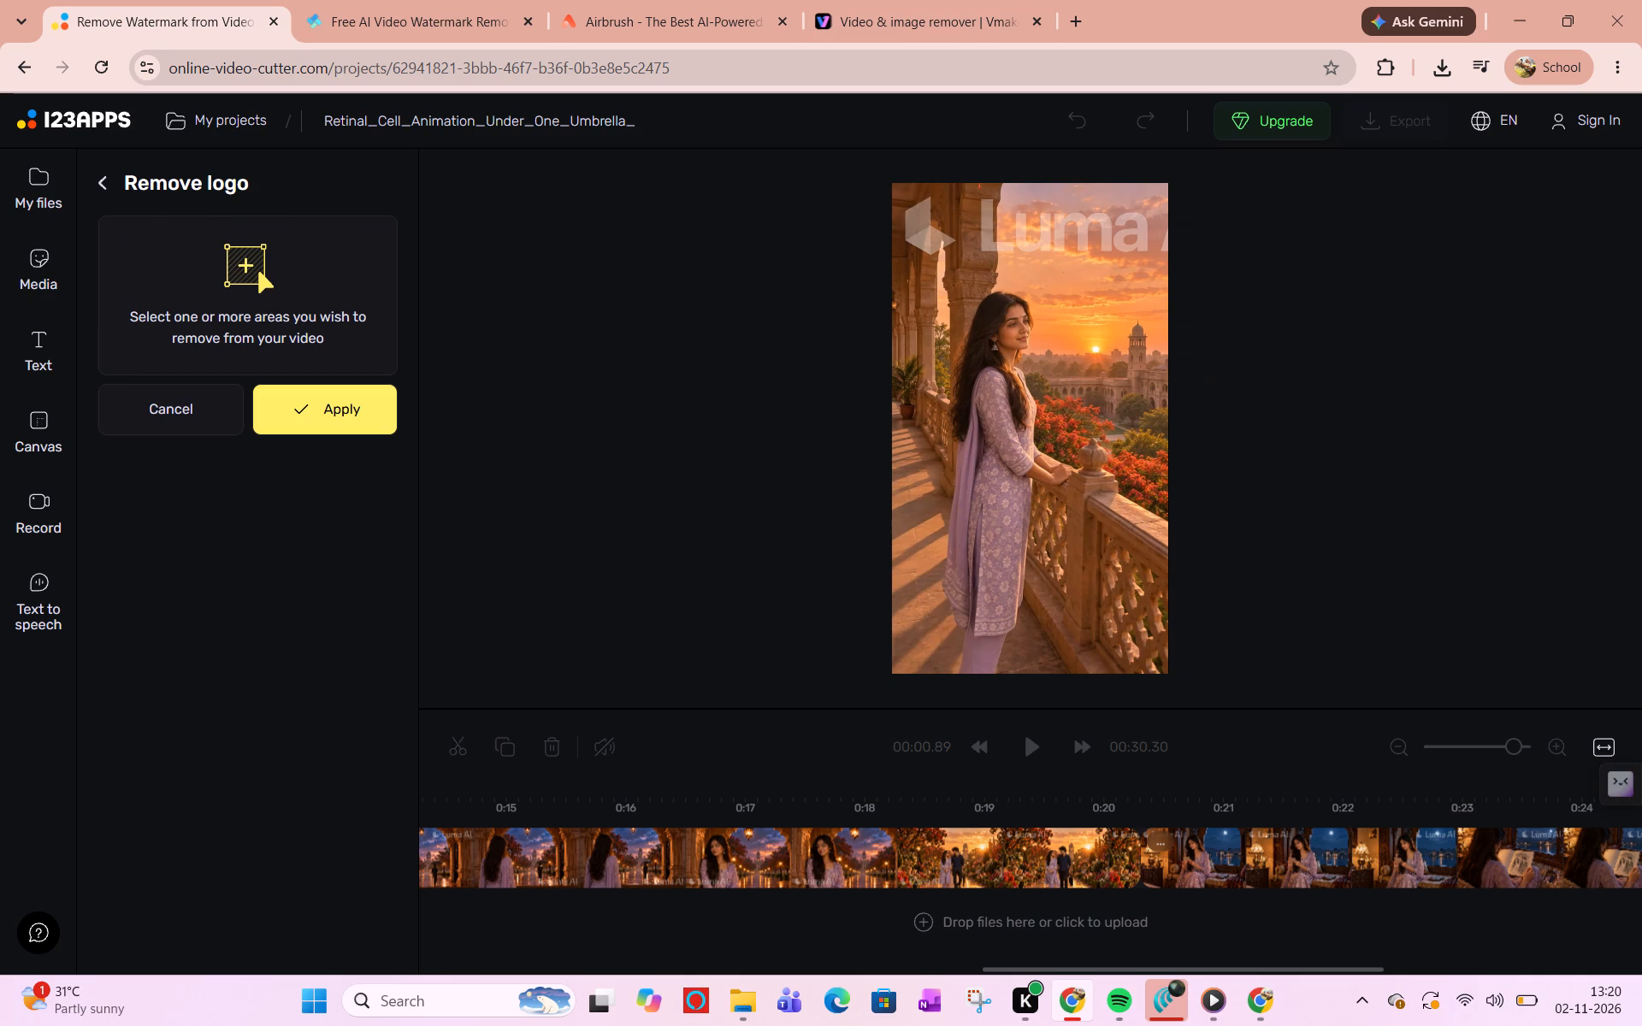
drag(902, 203, 1184, 245)
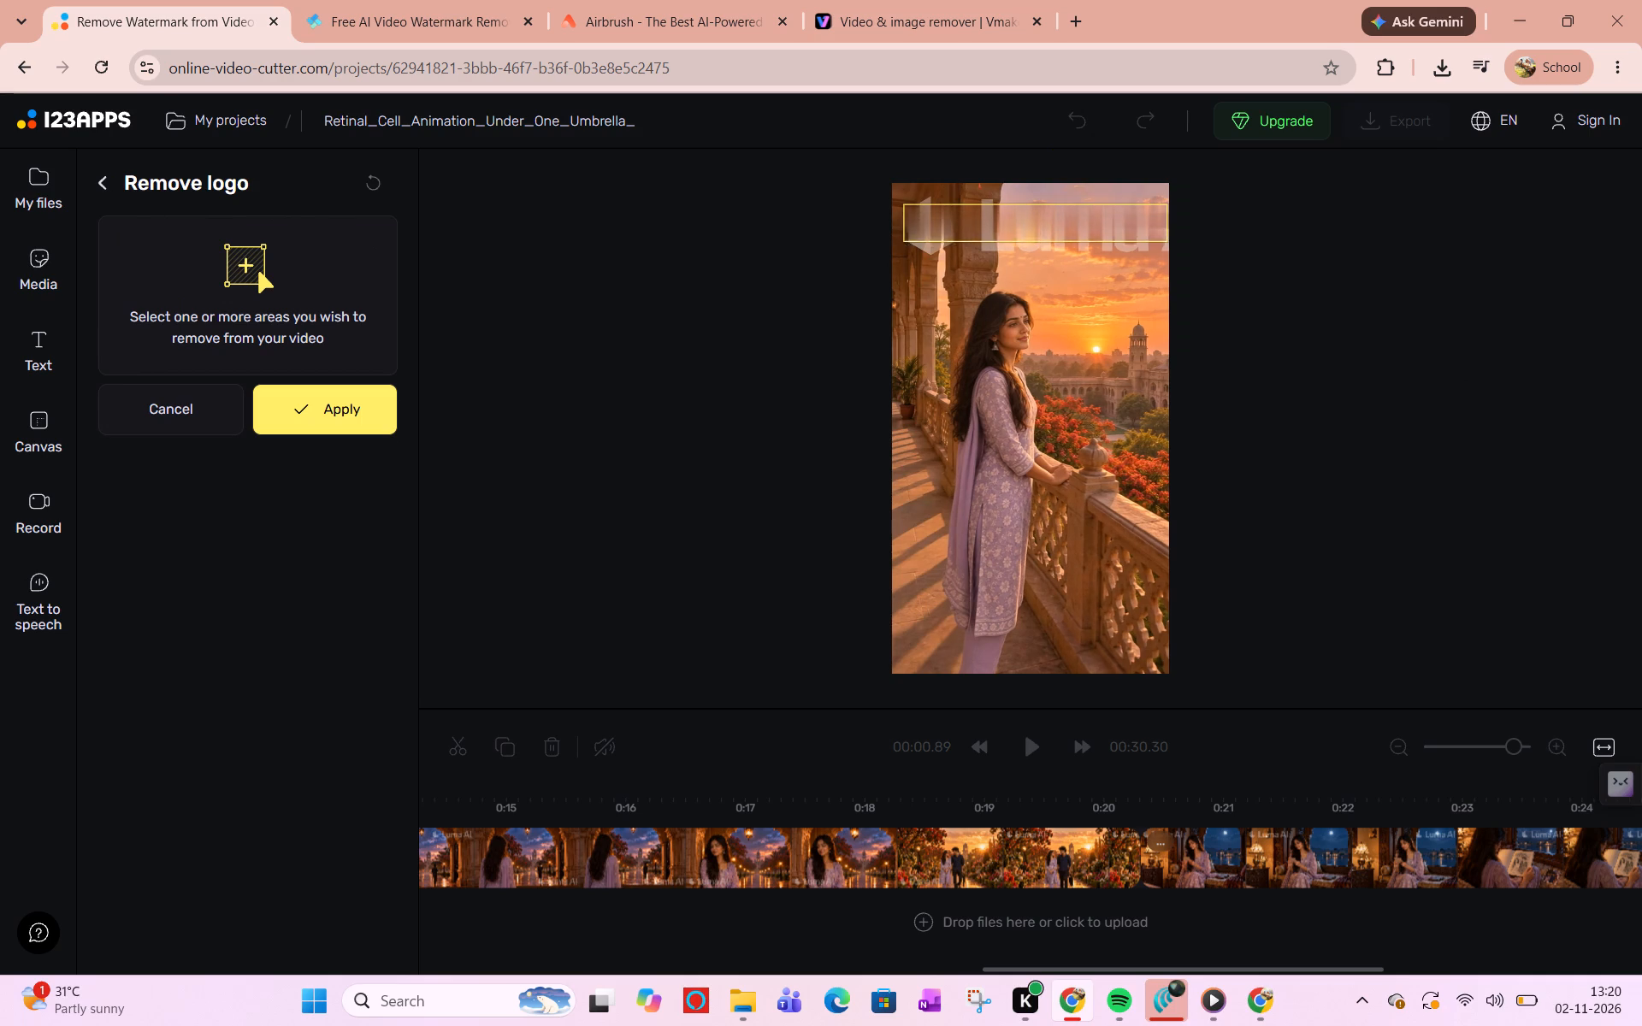
drag(1184, 245, 1184, 251)
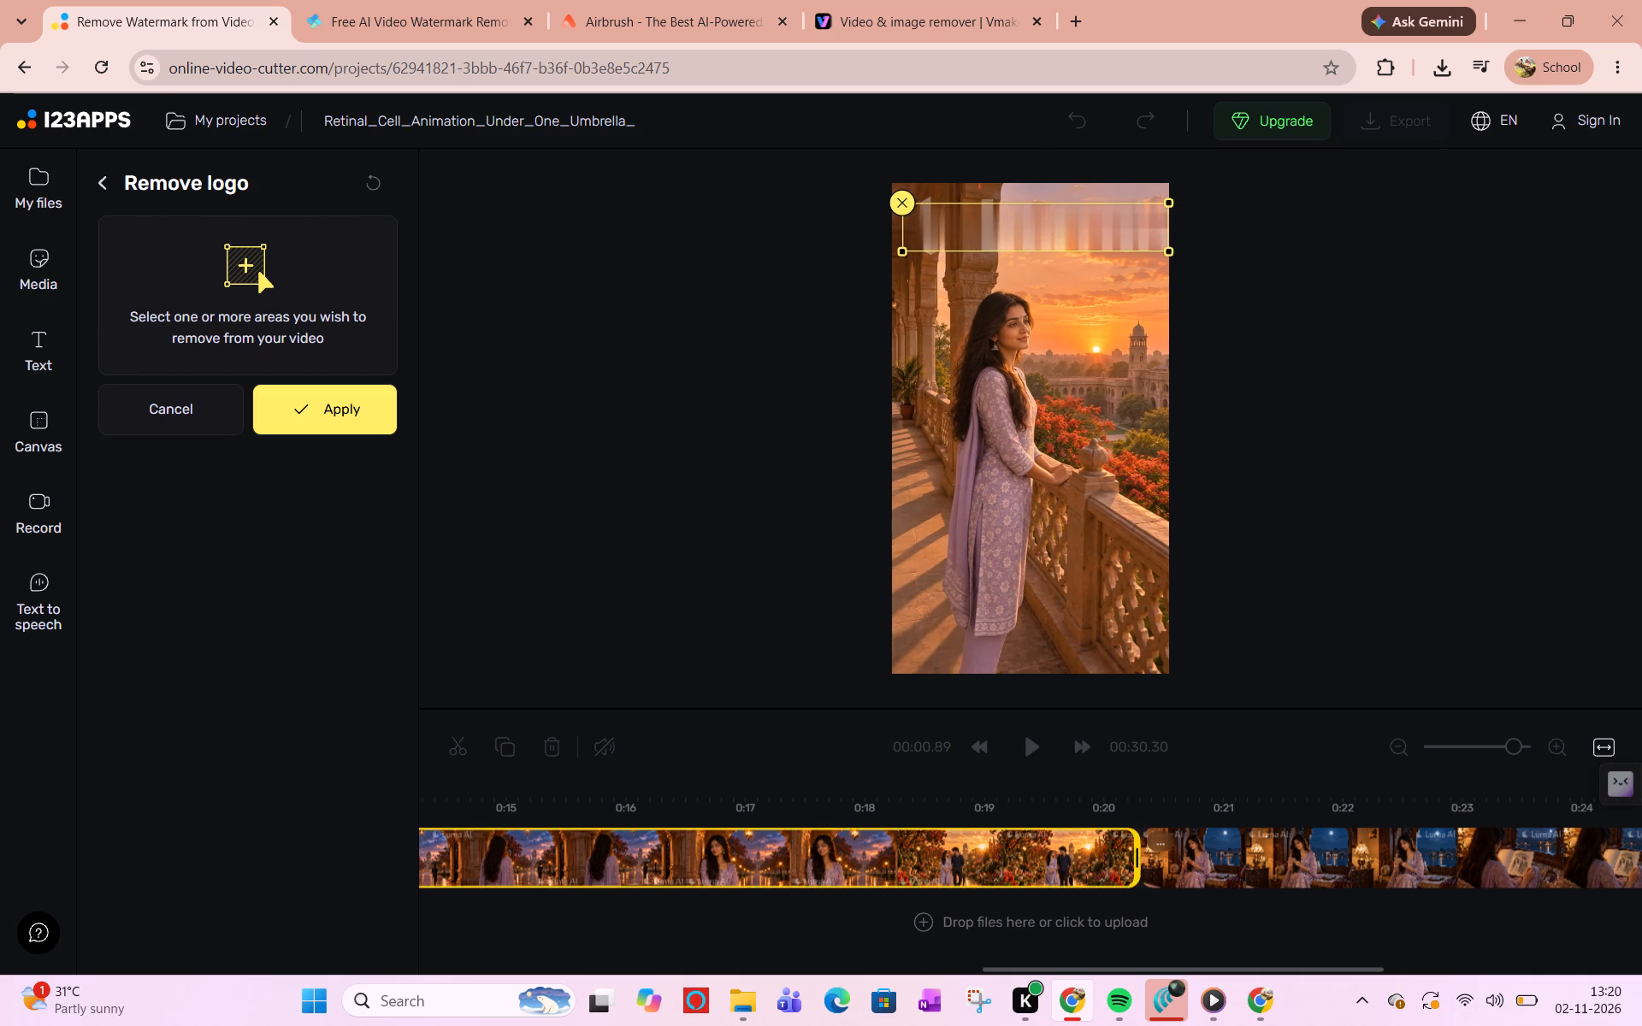
Scrub through the Pehli Nazar clip between its start and about 0:08 to check the logo removal over time.
scroll(684, 869, right, 17)
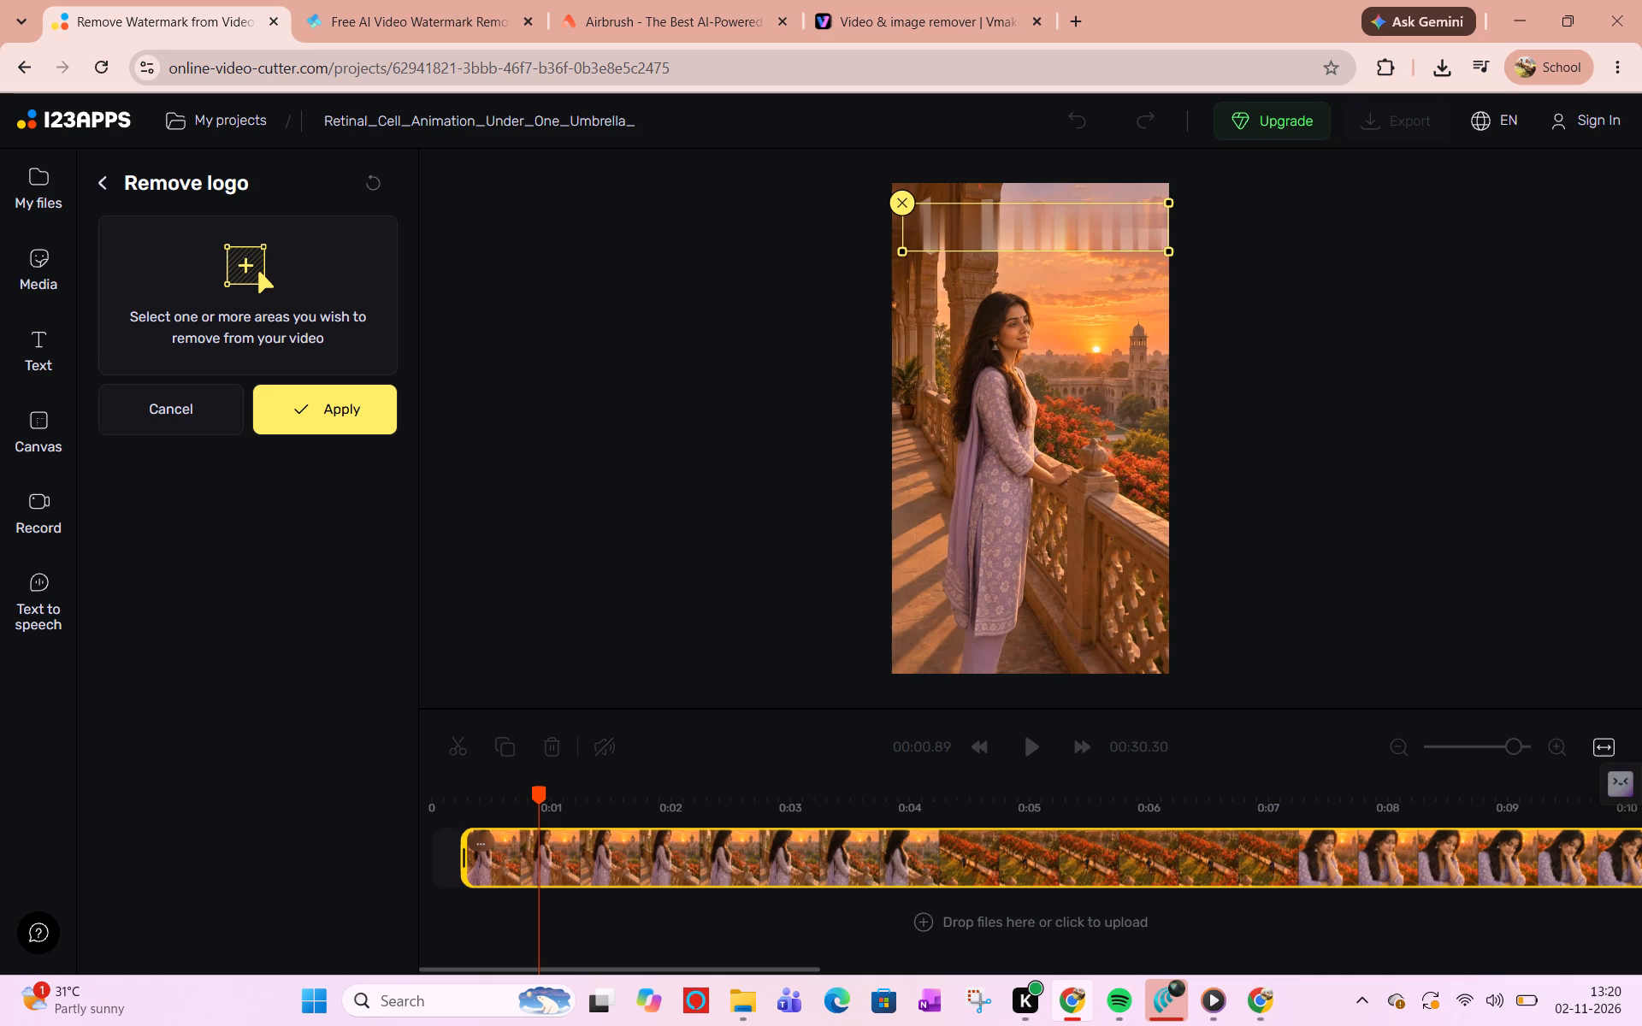
drag(536, 790, 583, 790)
drag(583, 790, 756, 791)
drag(756, 791, 848, 794)
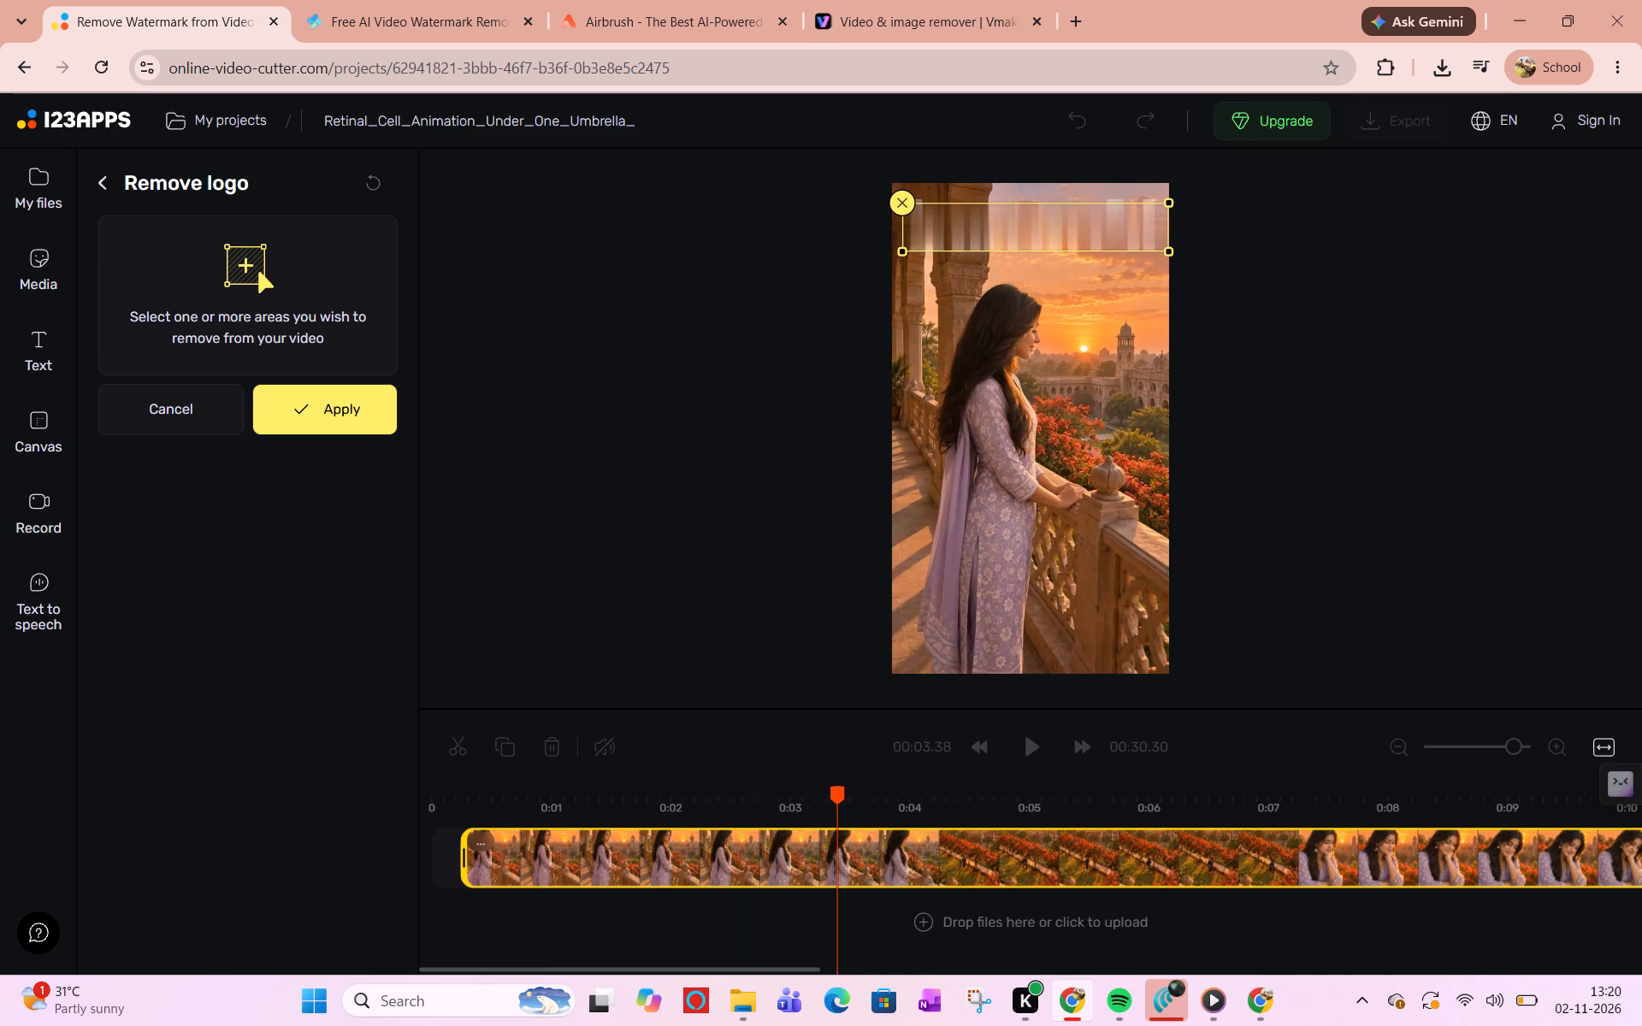
drag(848, 794, 849, 794)
drag(849, 794, 1070, 817)
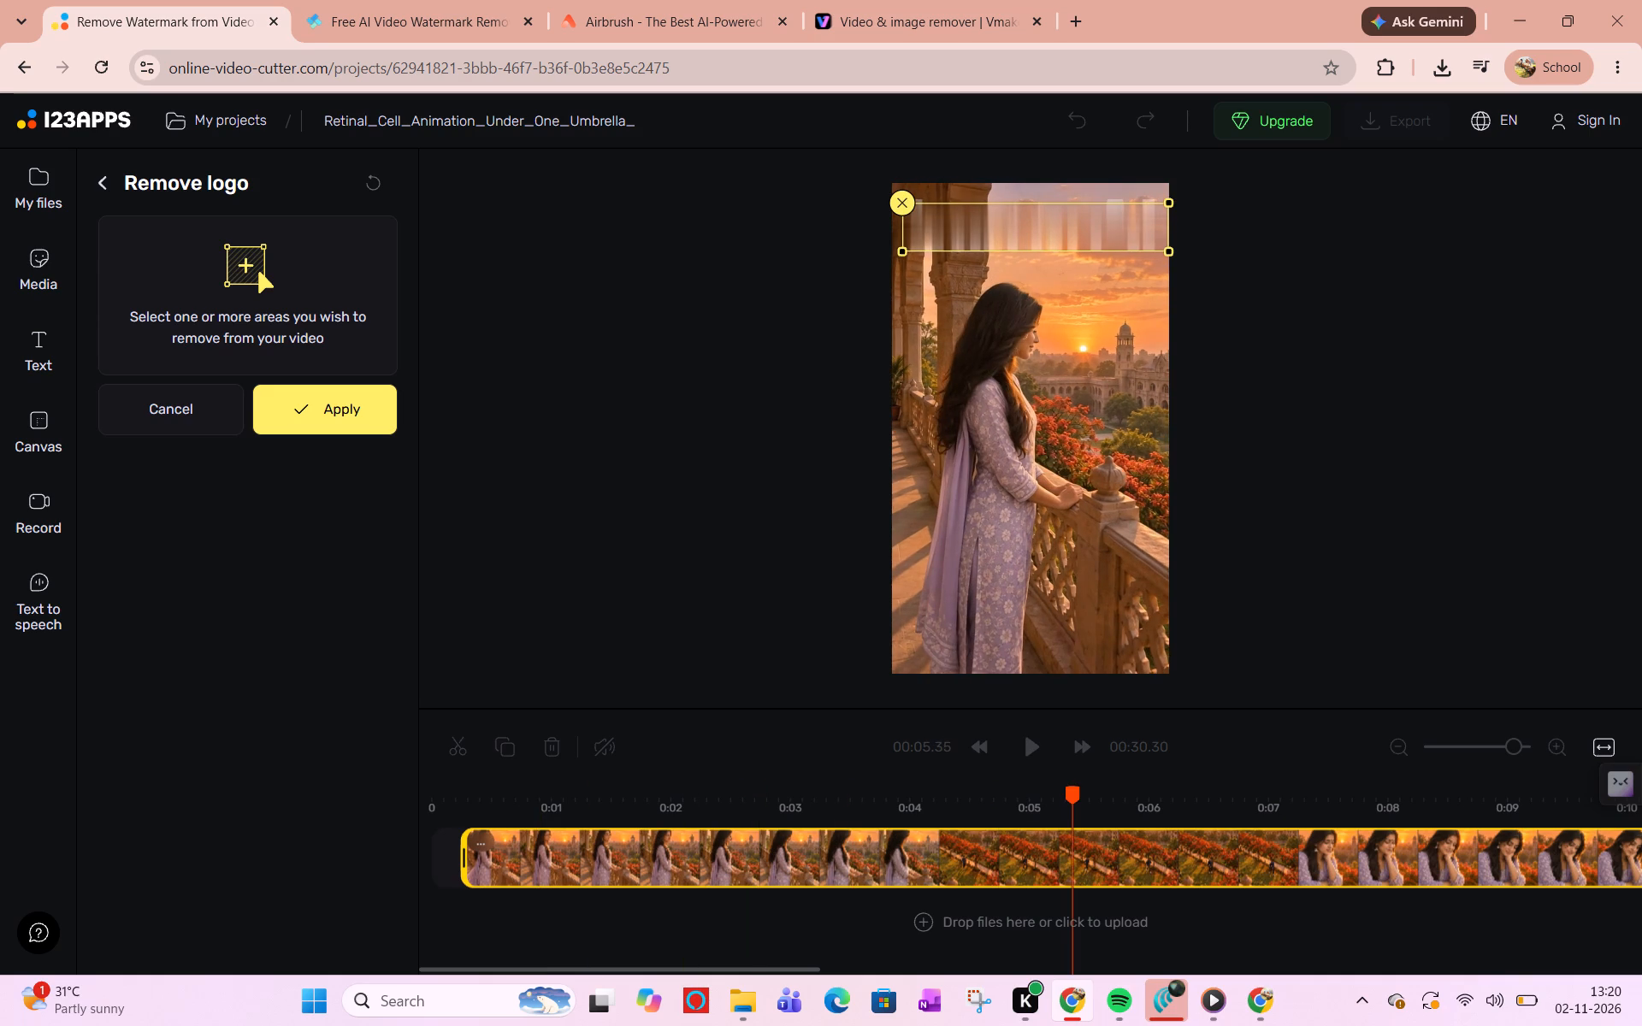
drag(1071, 807, 1305, 814)
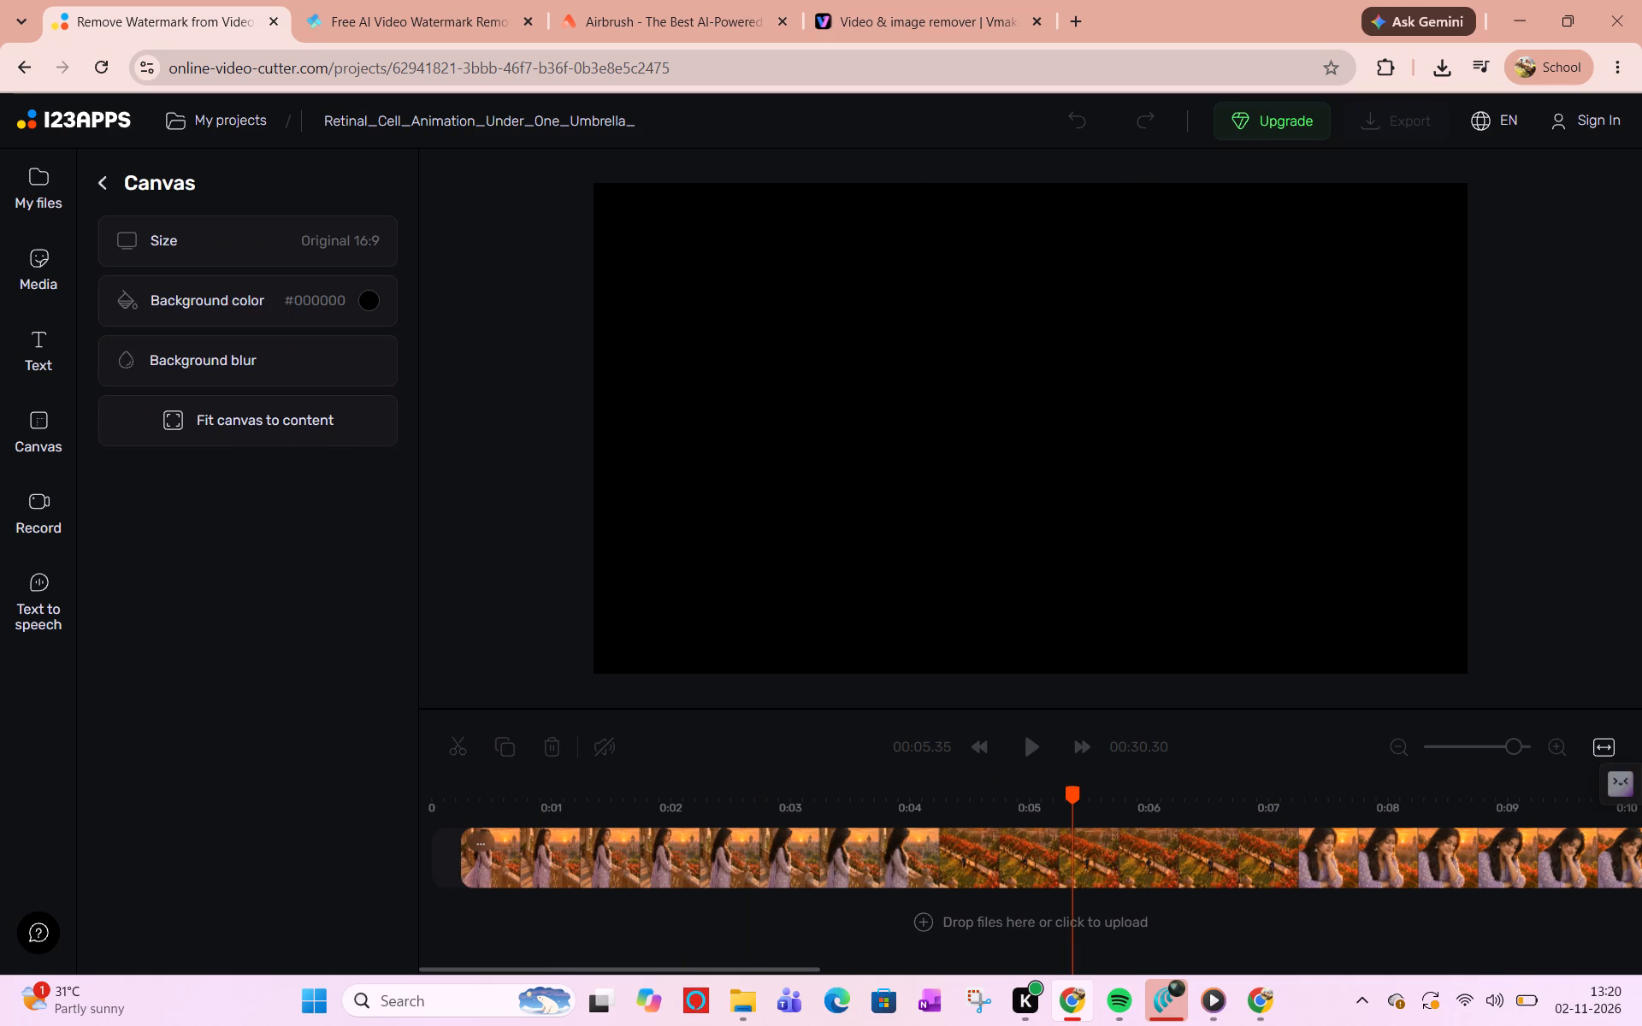
drag(1073, 788, 1273, 784)
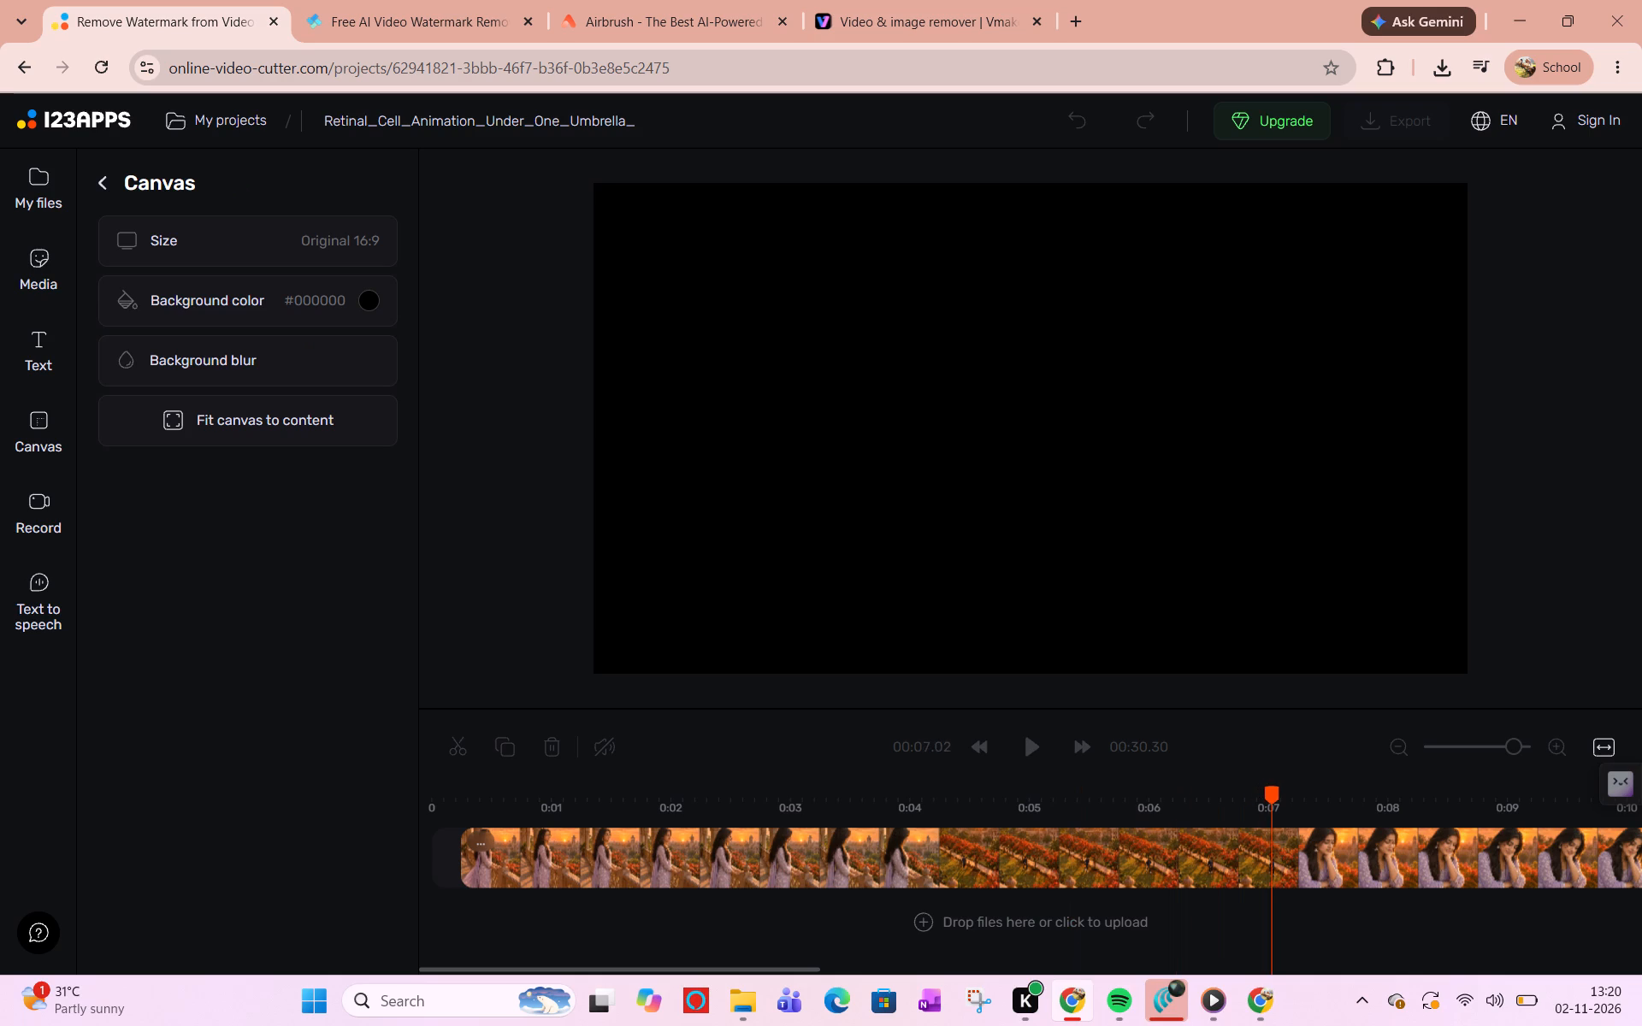
drag(1273, 790, 1388, 802)
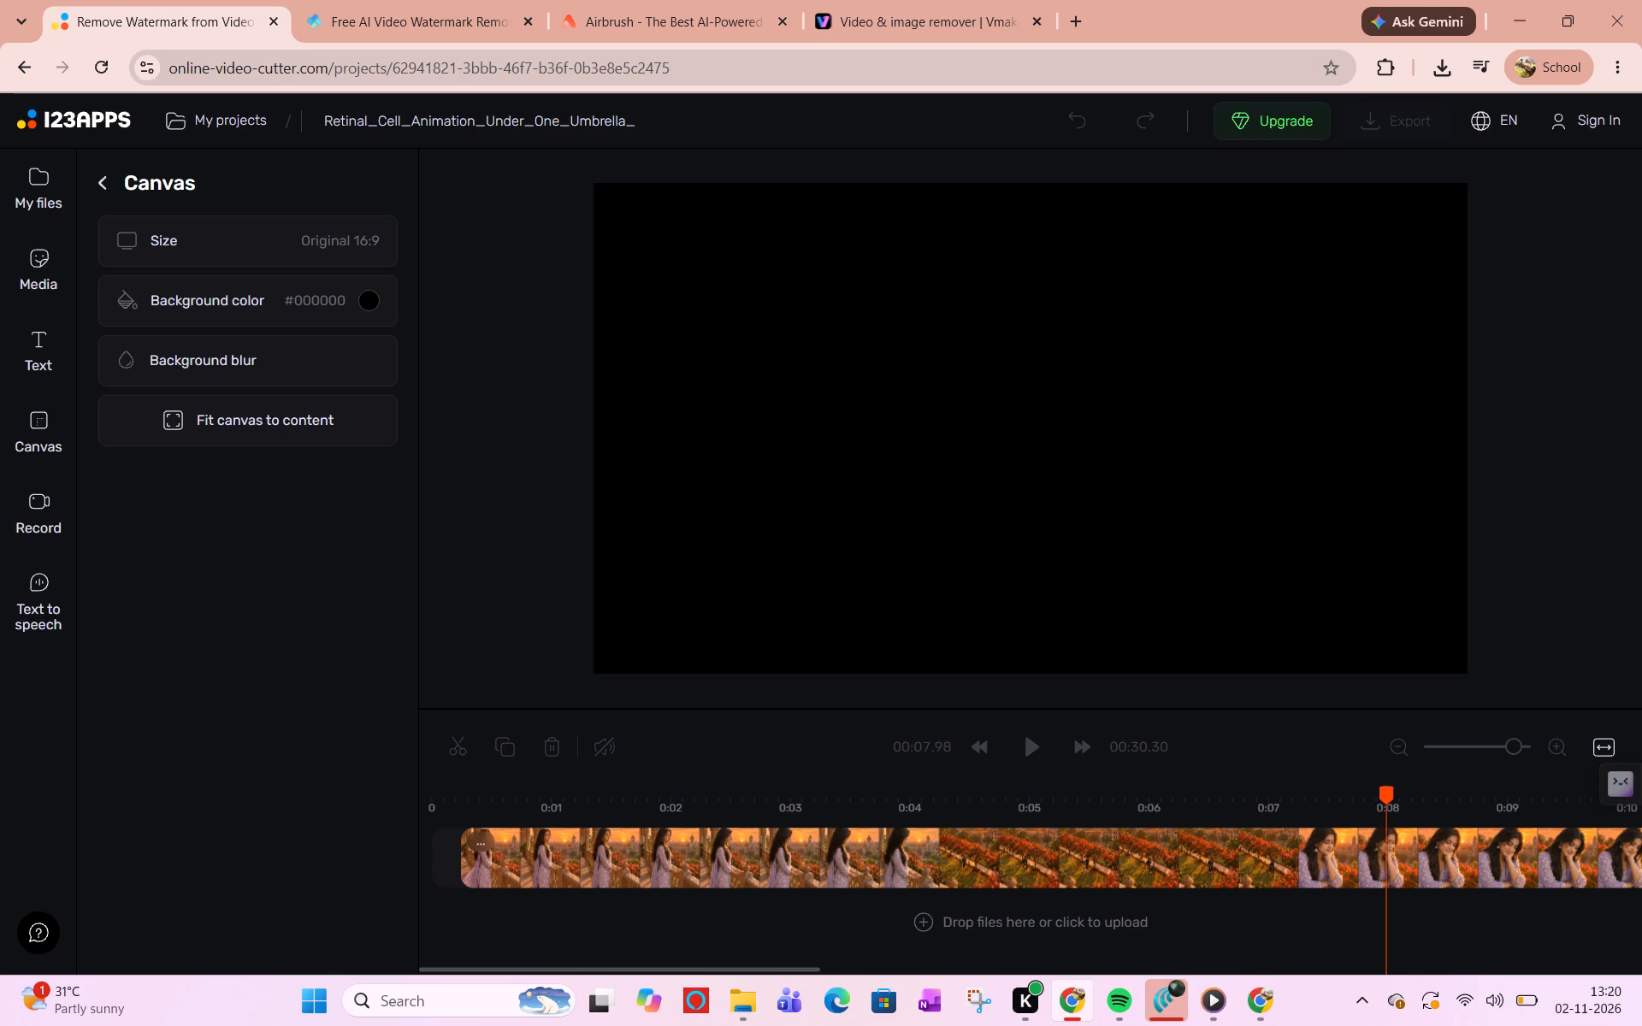
click(1021, 752)
drag(1390, 788, 666, 811)
drag(662, 790, 452, 766)
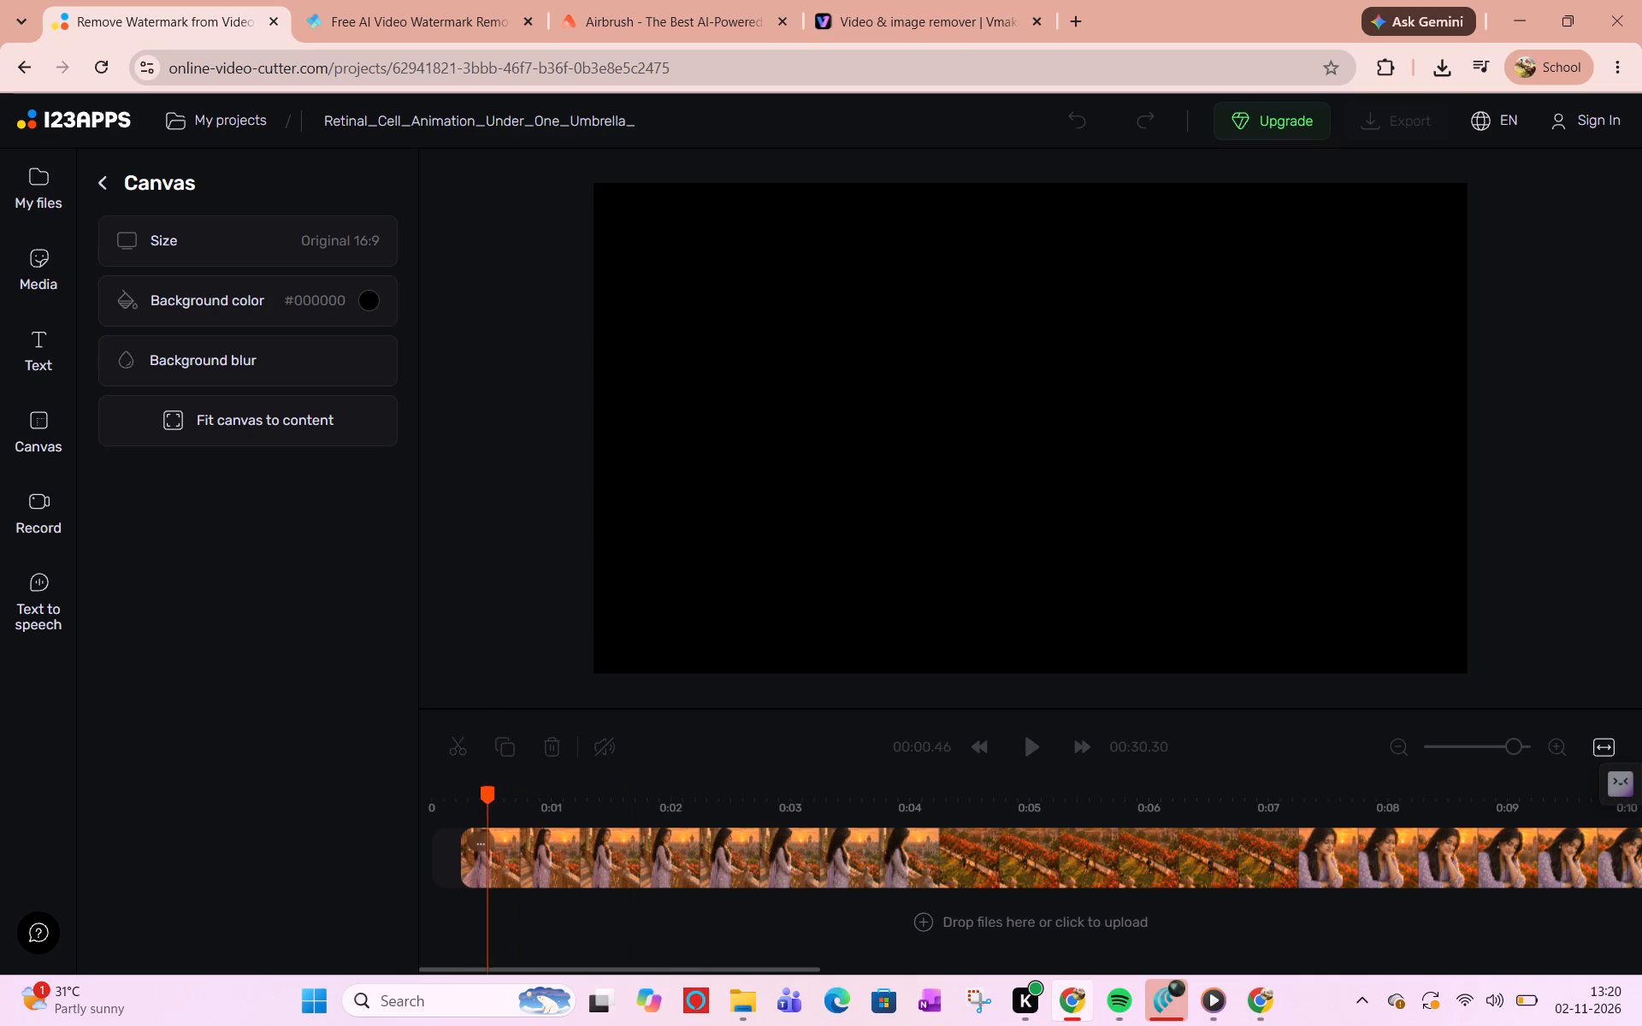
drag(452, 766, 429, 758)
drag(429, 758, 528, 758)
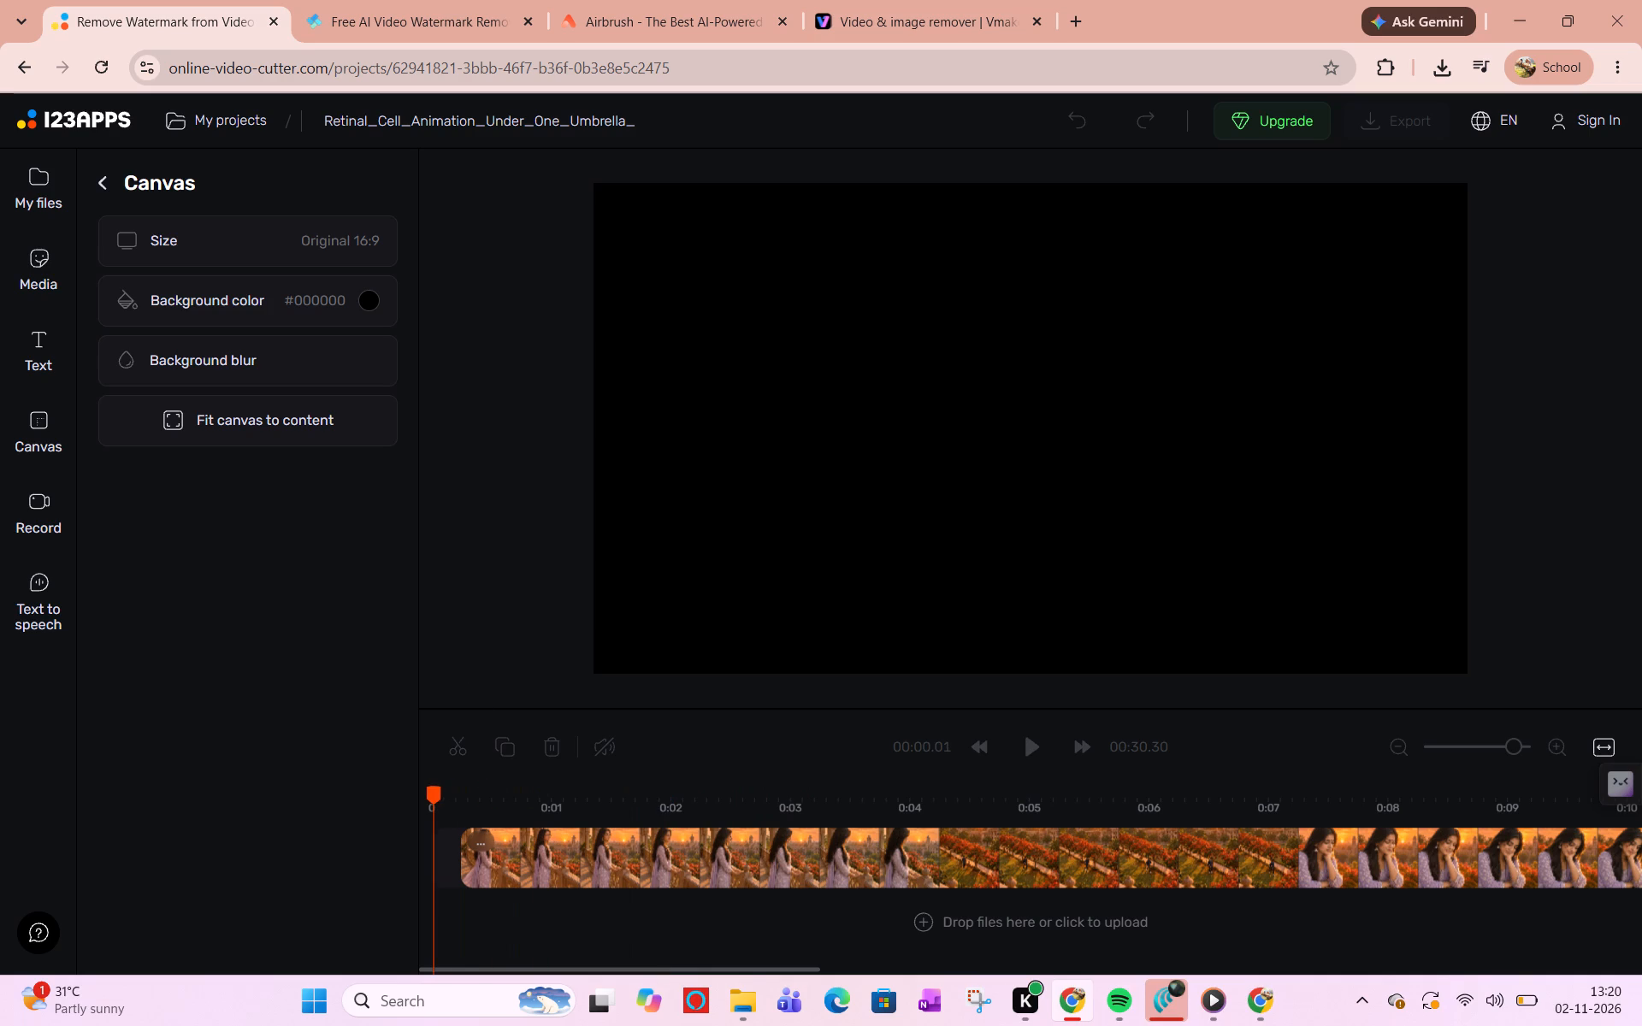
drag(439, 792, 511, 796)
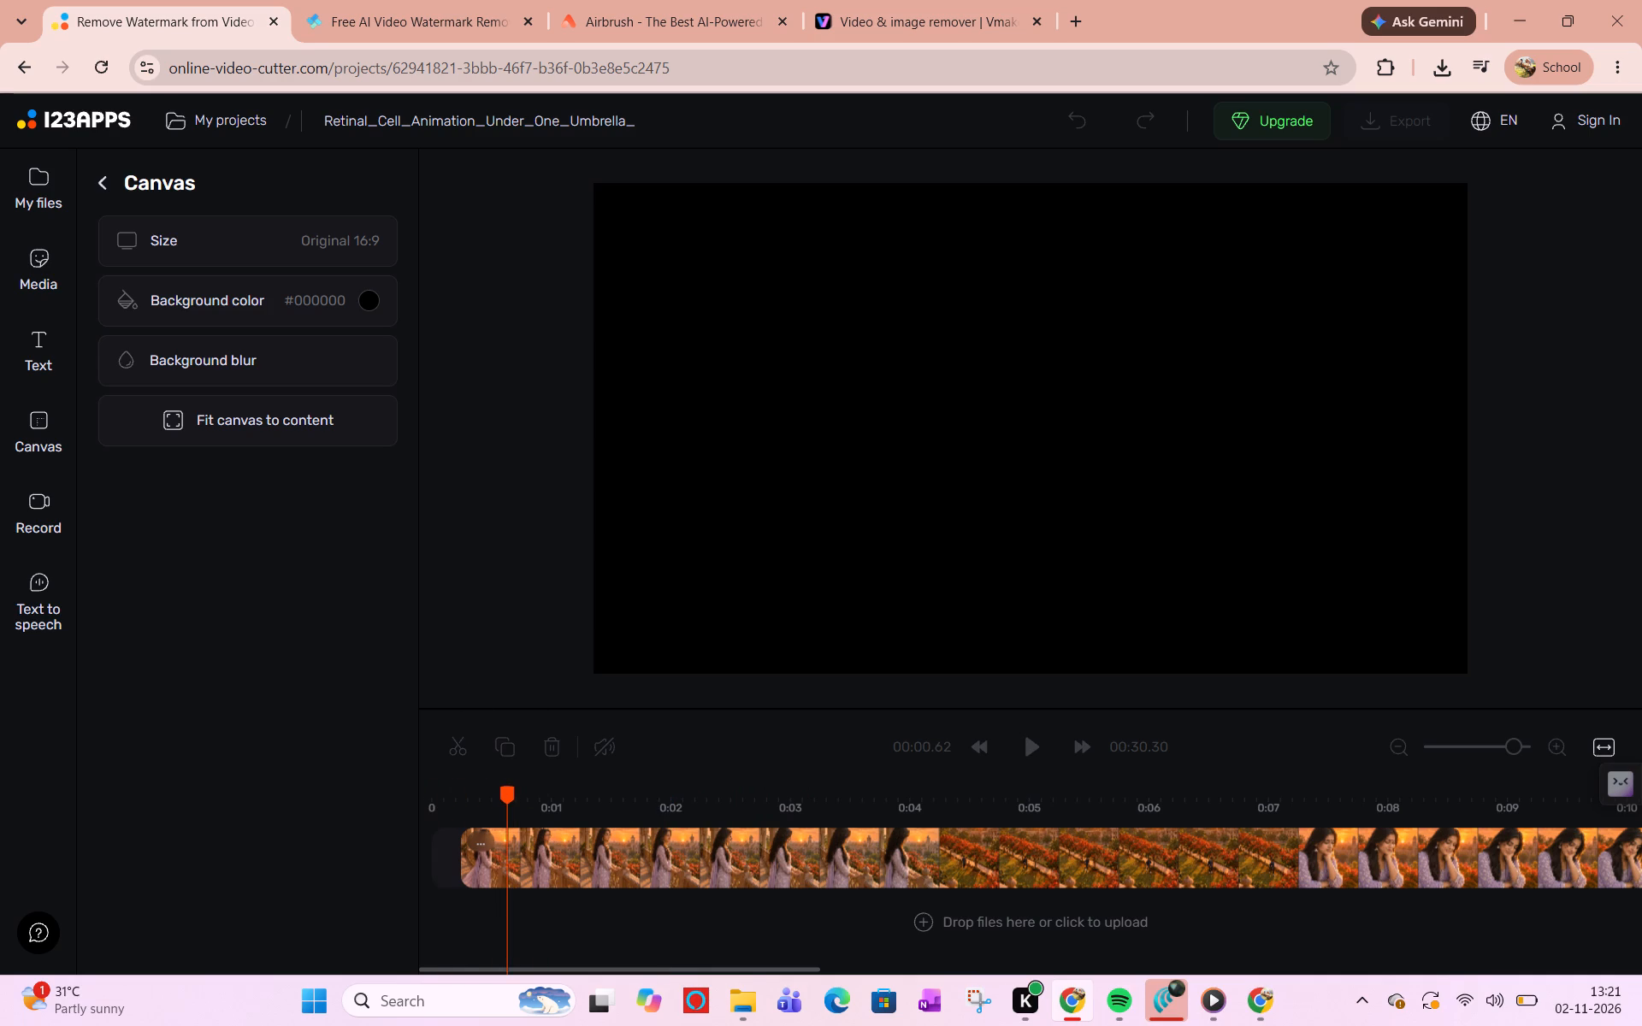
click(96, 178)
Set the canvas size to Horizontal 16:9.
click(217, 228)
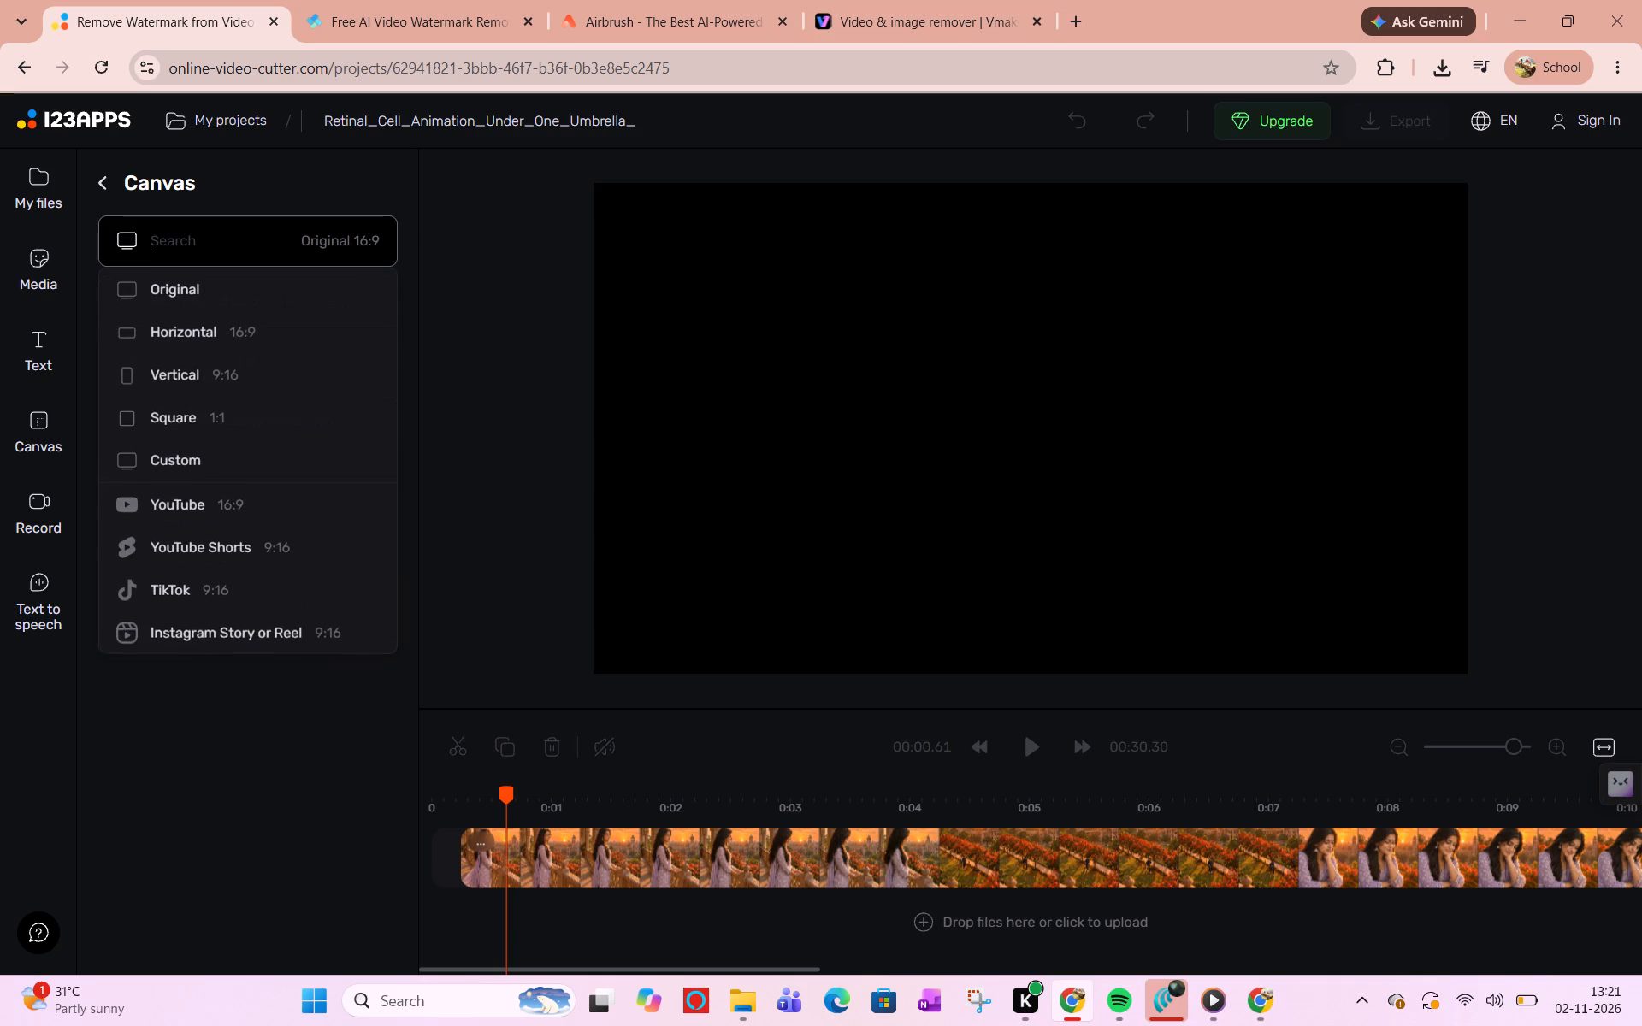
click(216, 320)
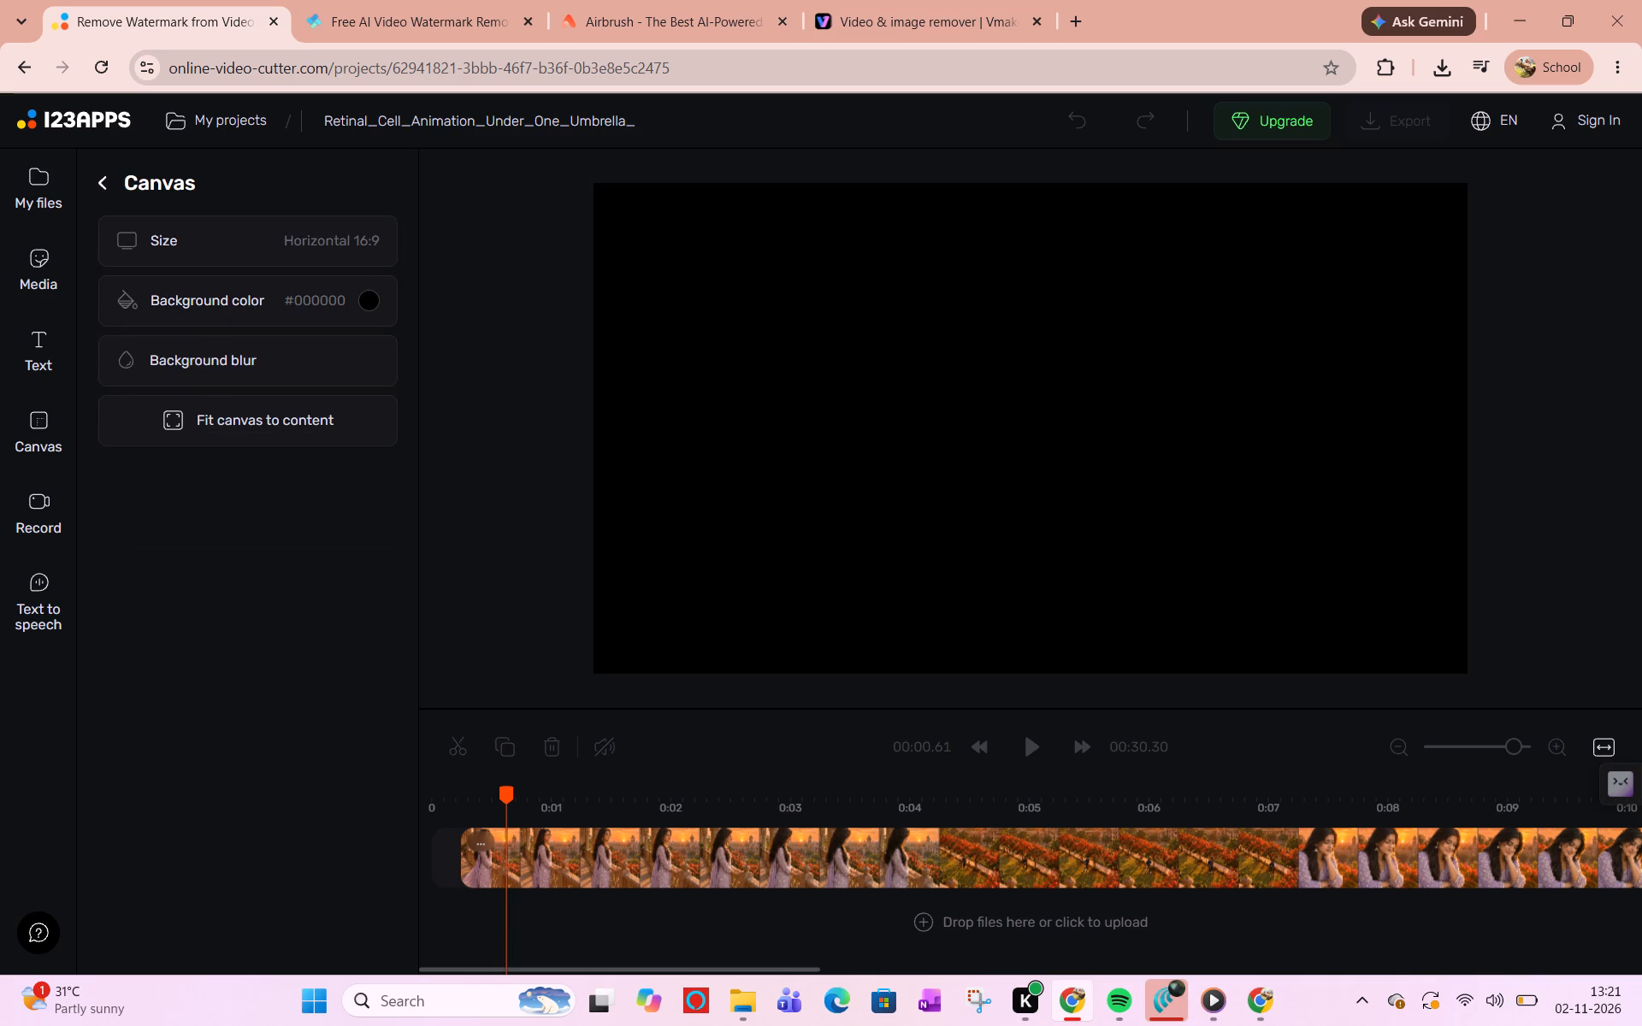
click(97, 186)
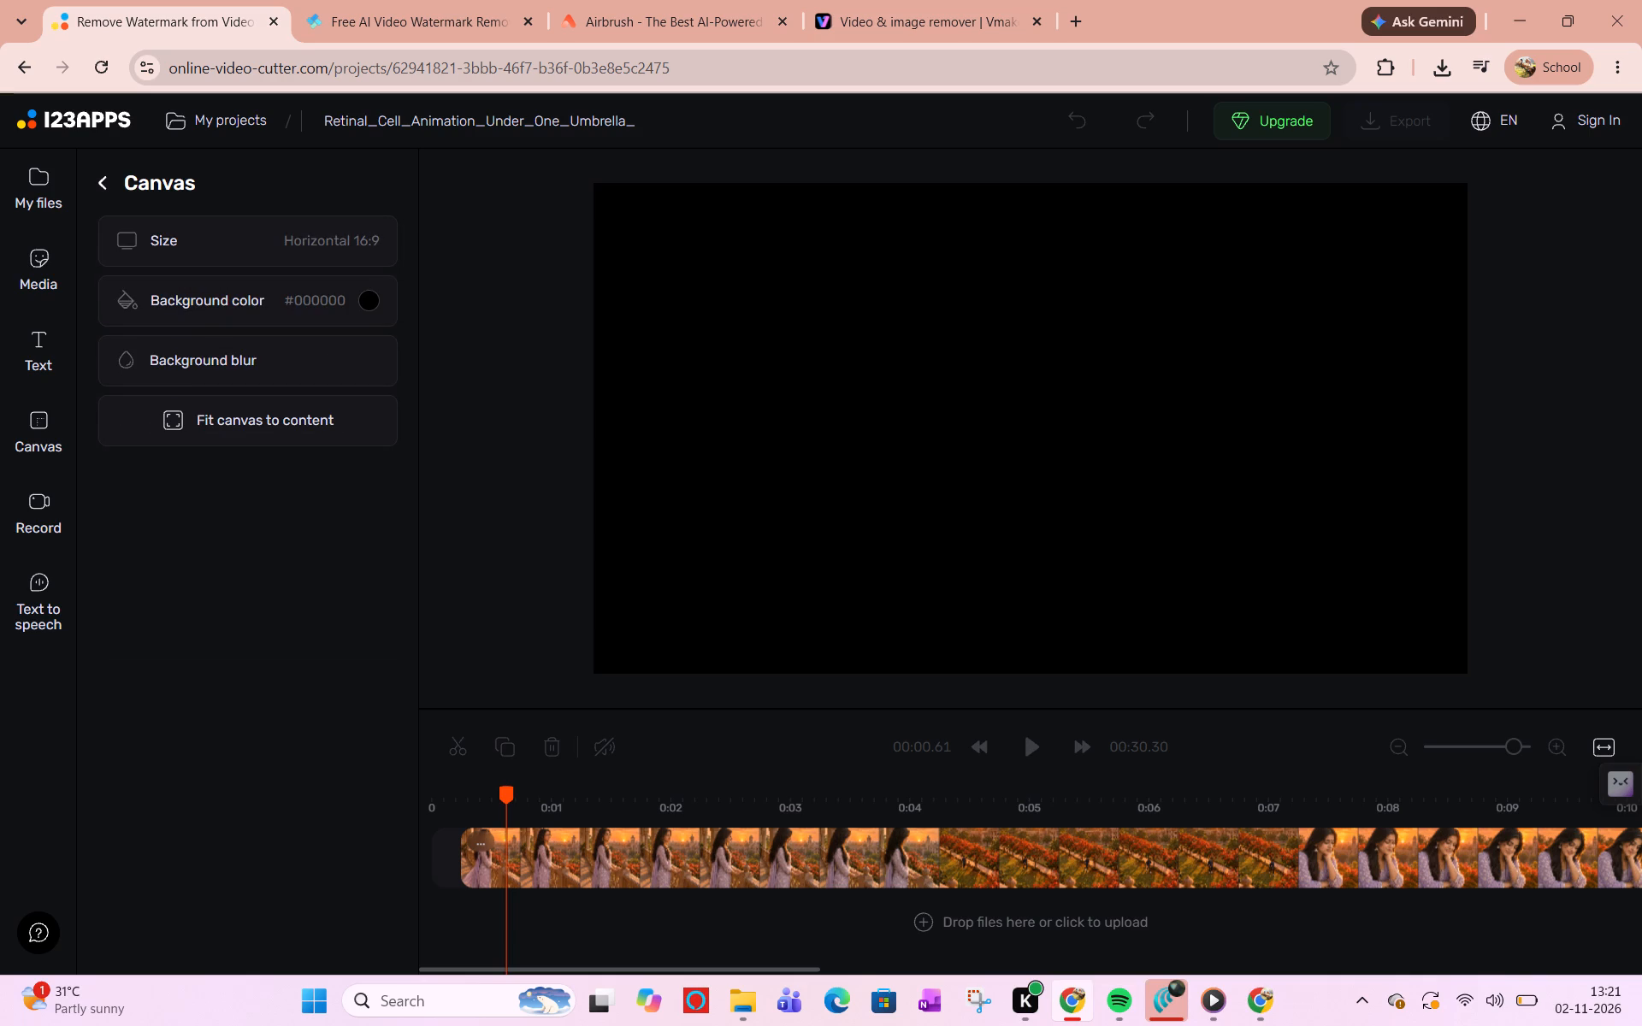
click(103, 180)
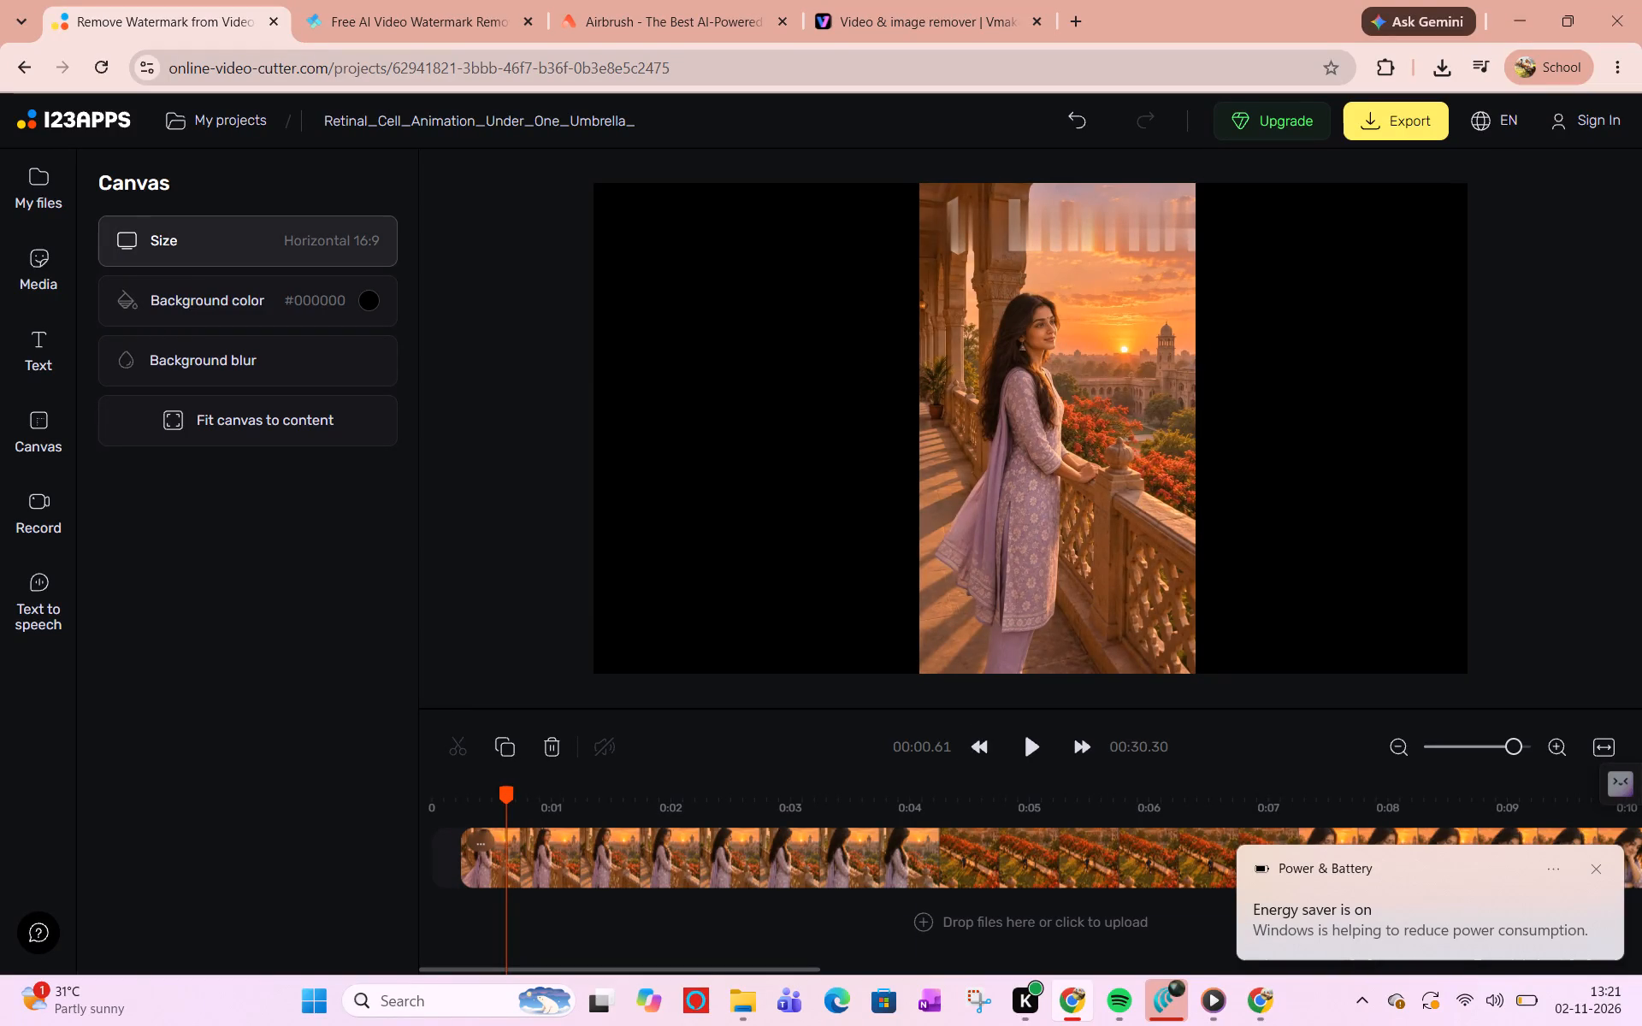
Fit the project canvas to its content.
click(211, 401)
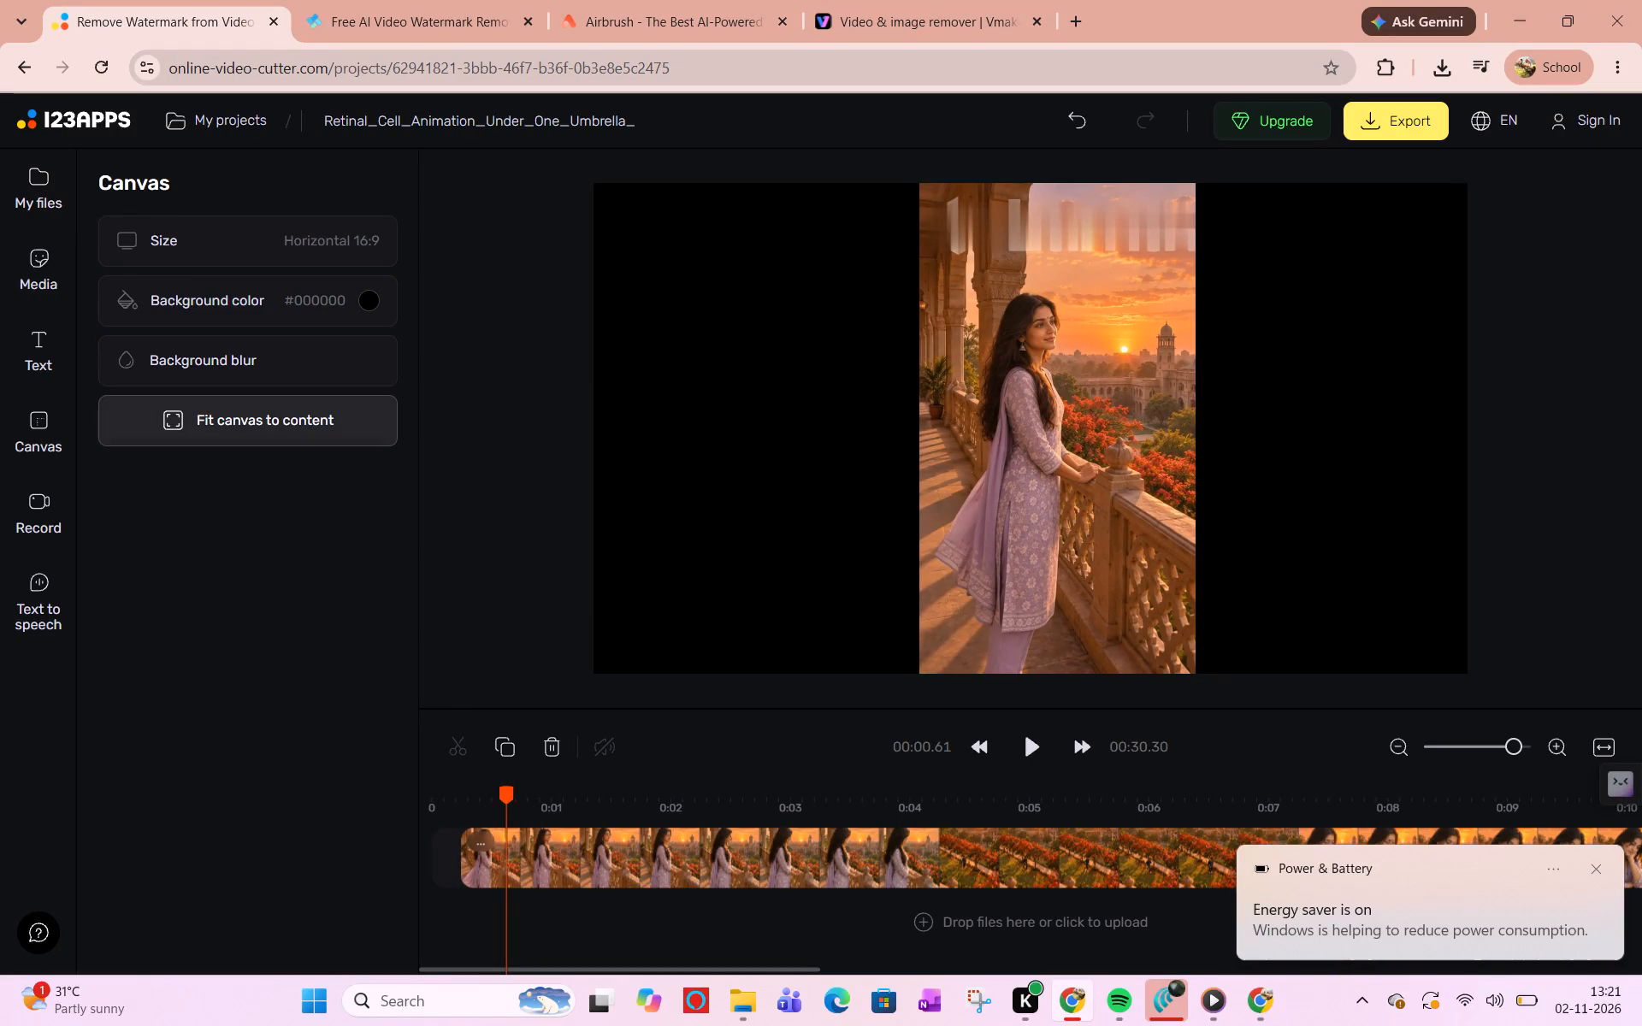
click(211, 401)
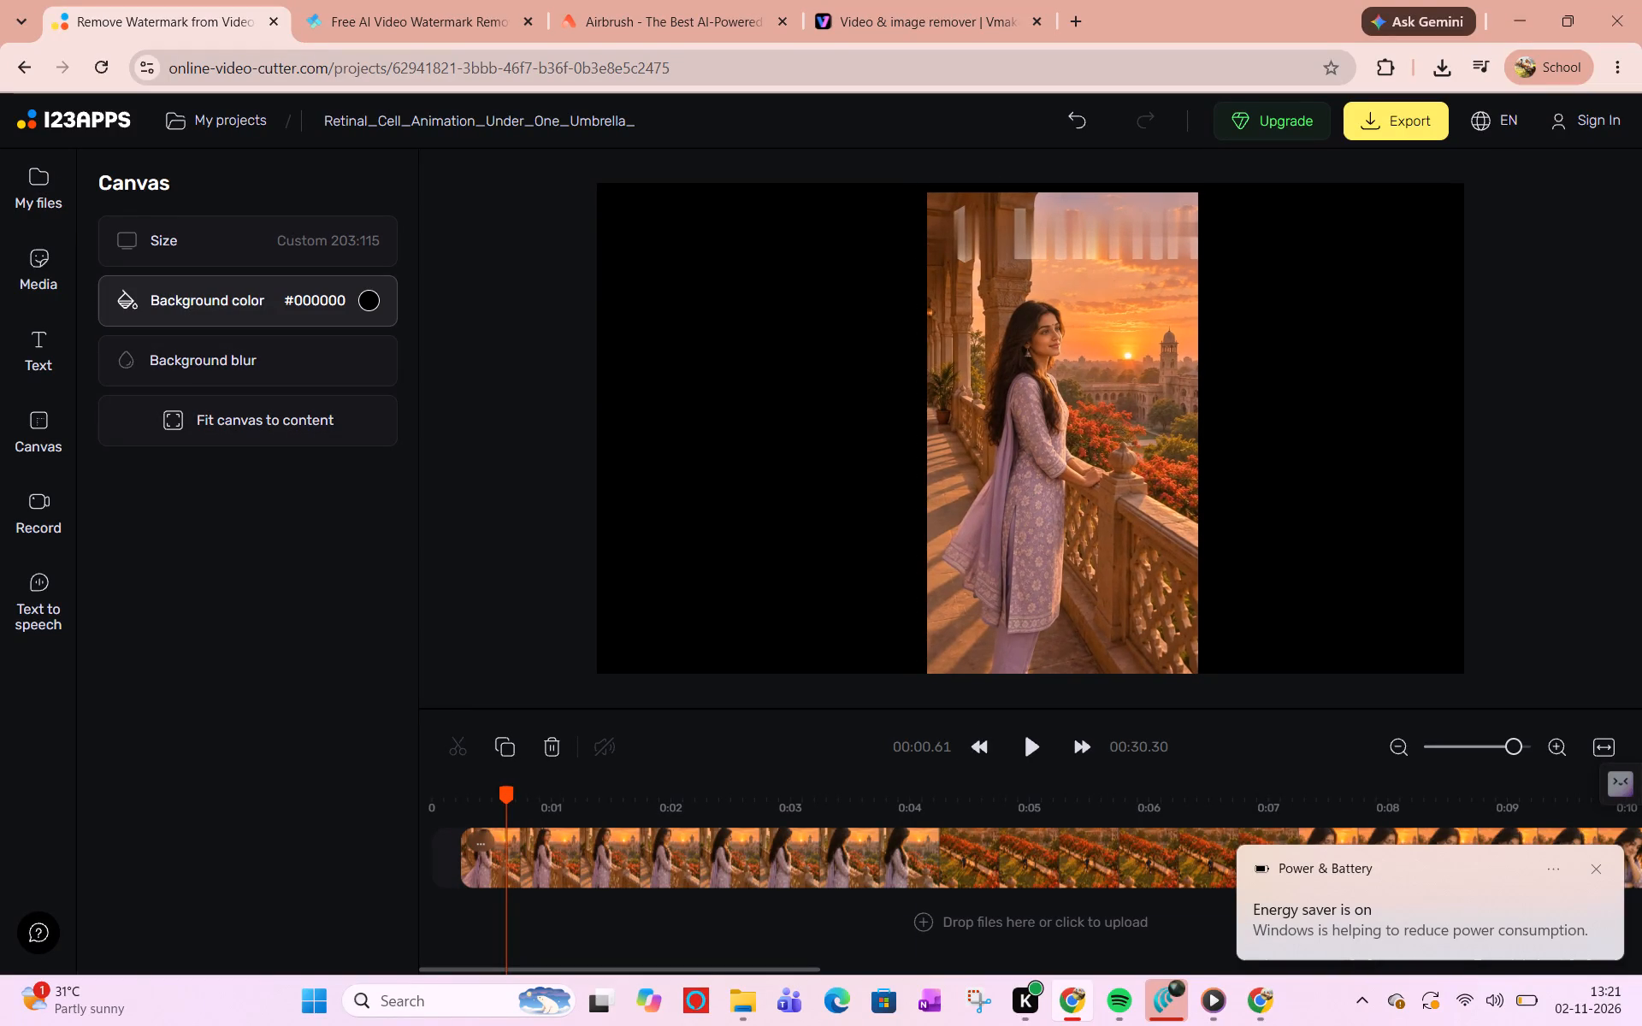
click(124, 187)
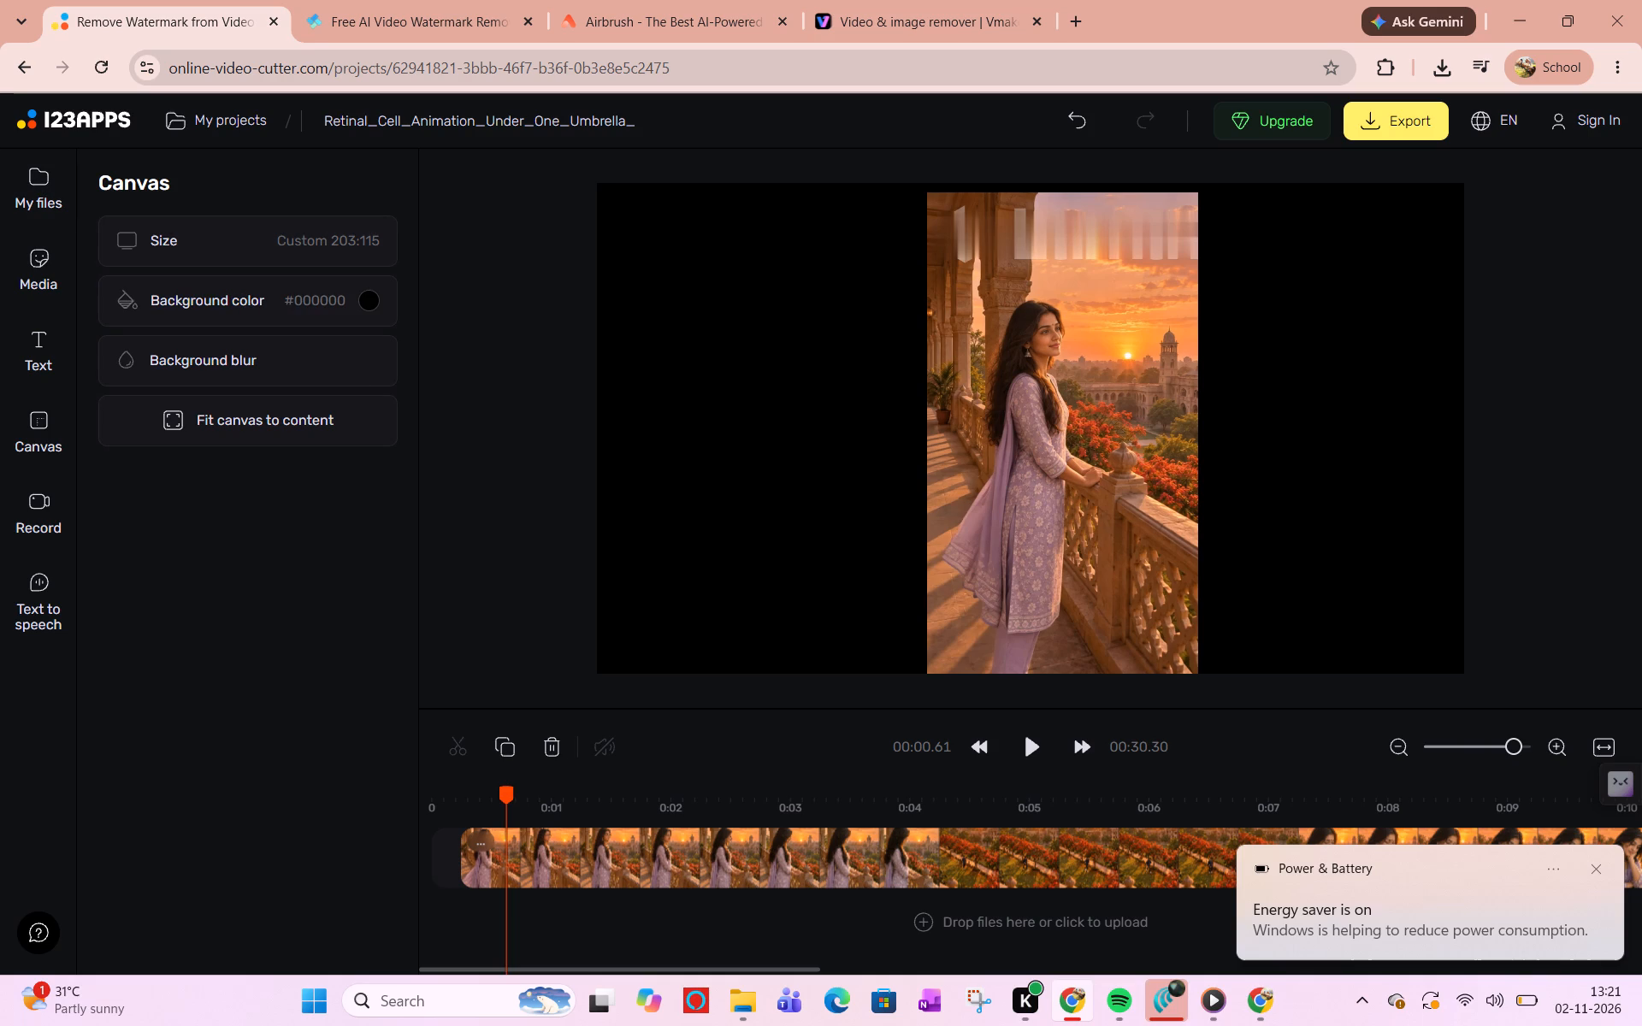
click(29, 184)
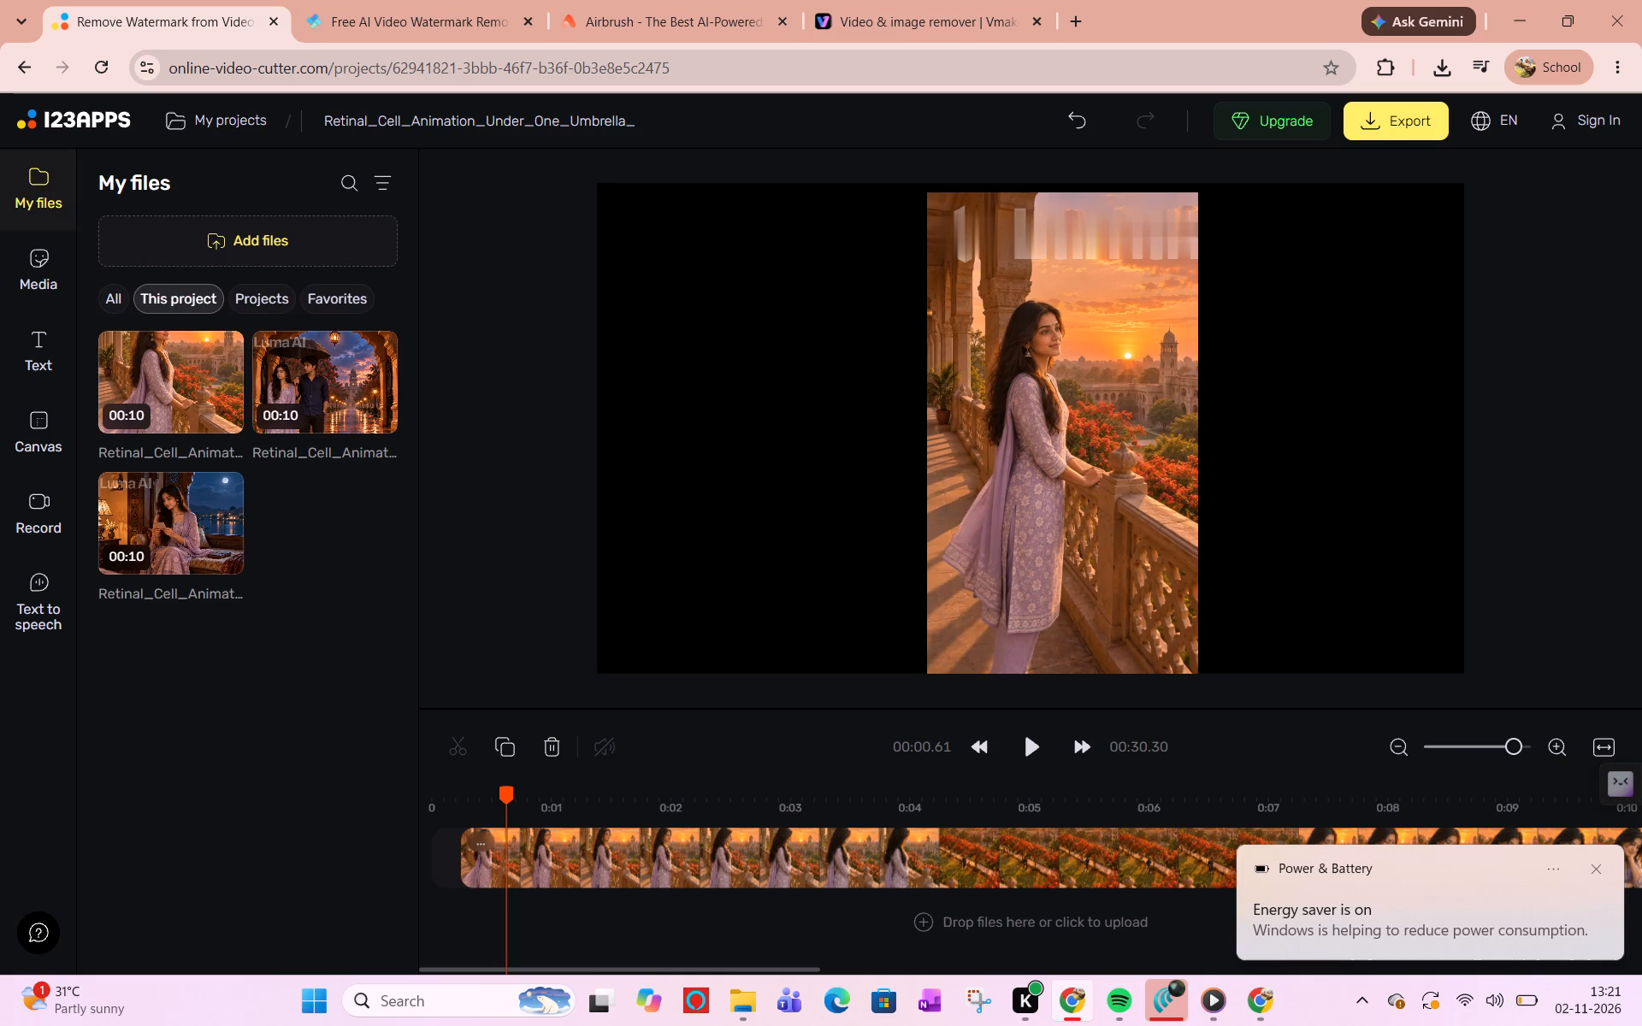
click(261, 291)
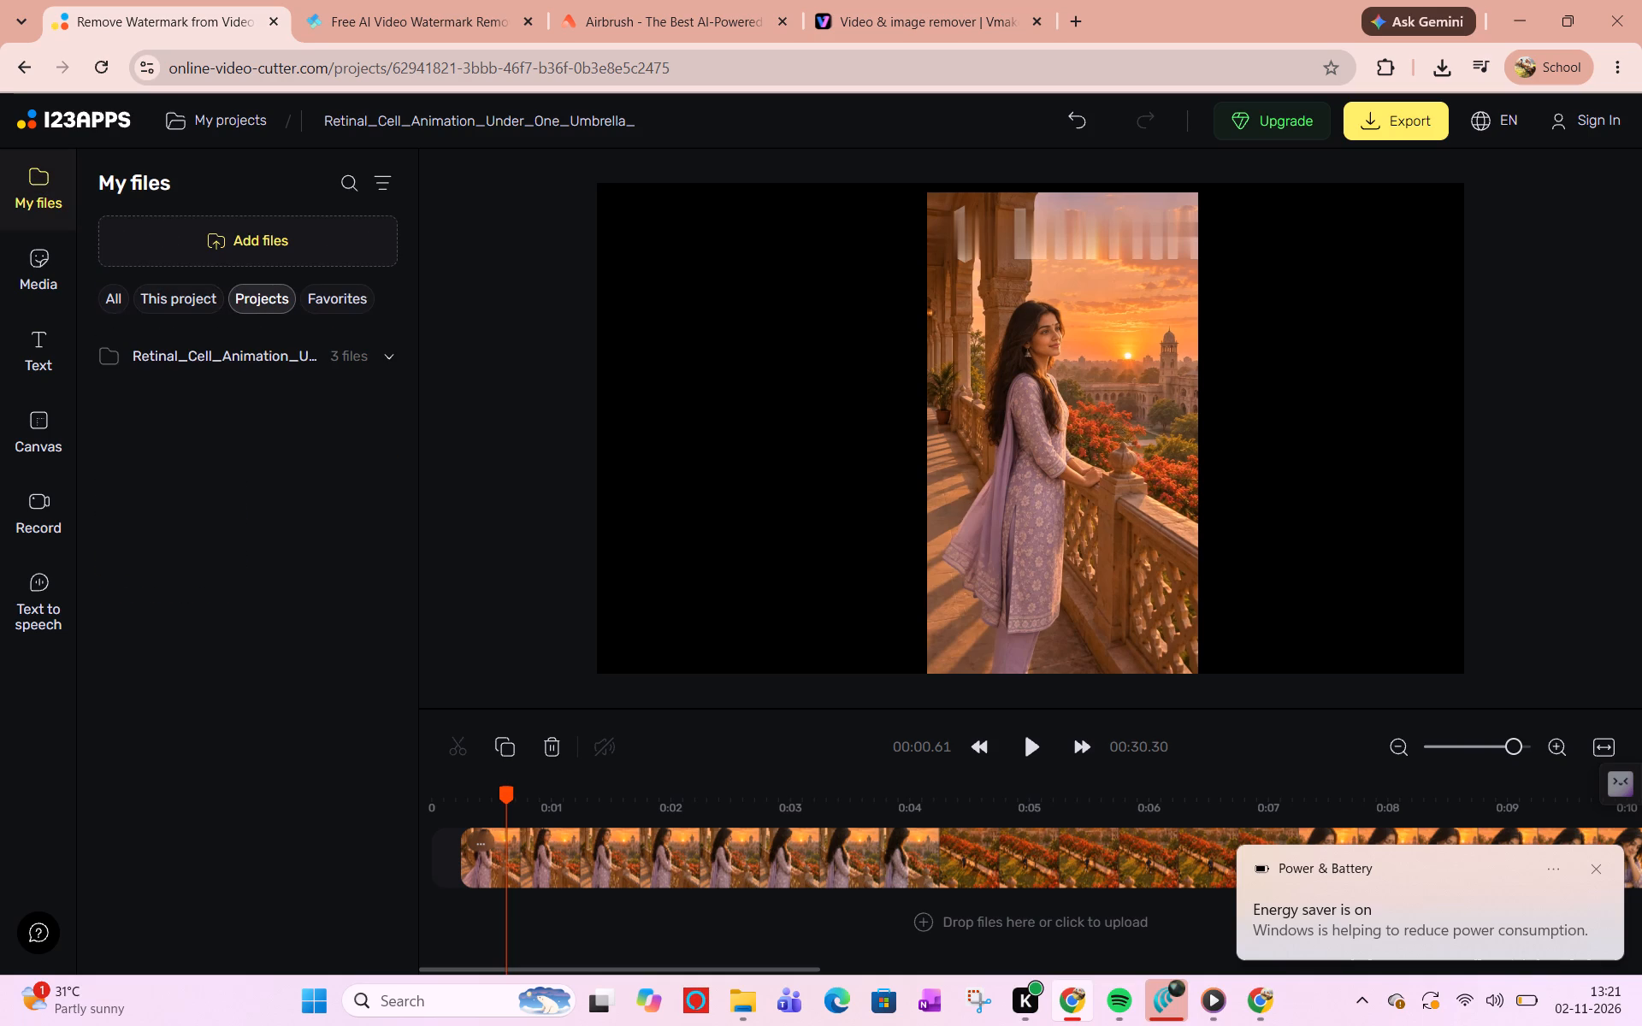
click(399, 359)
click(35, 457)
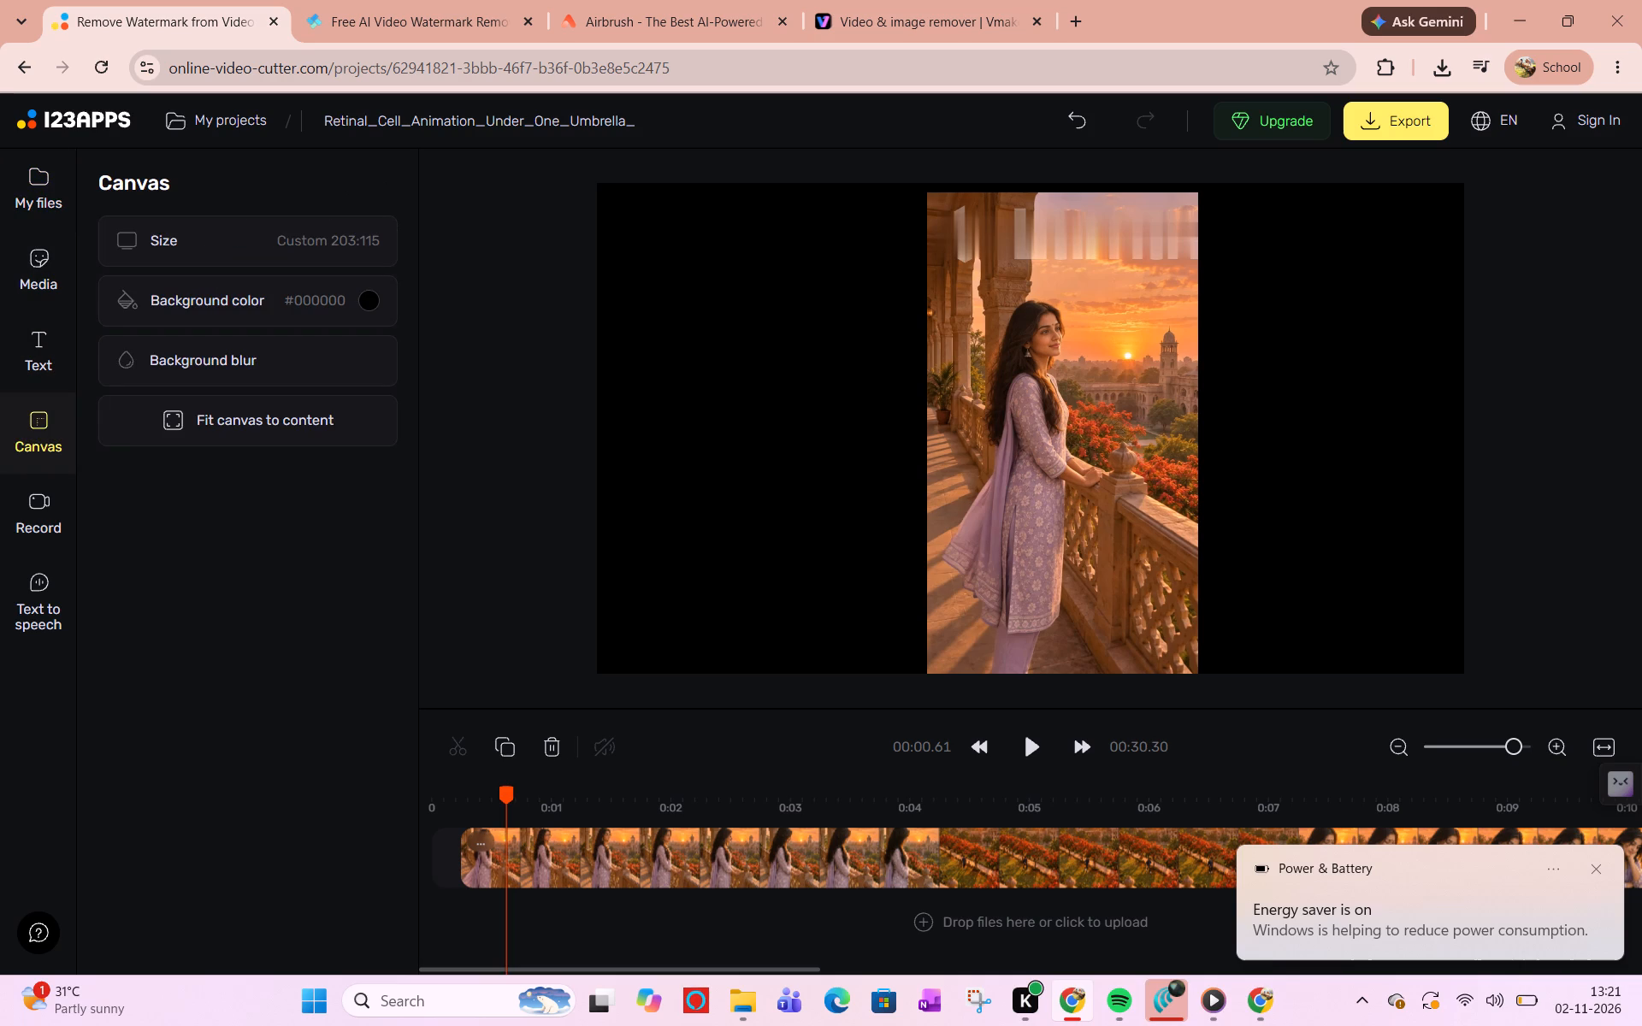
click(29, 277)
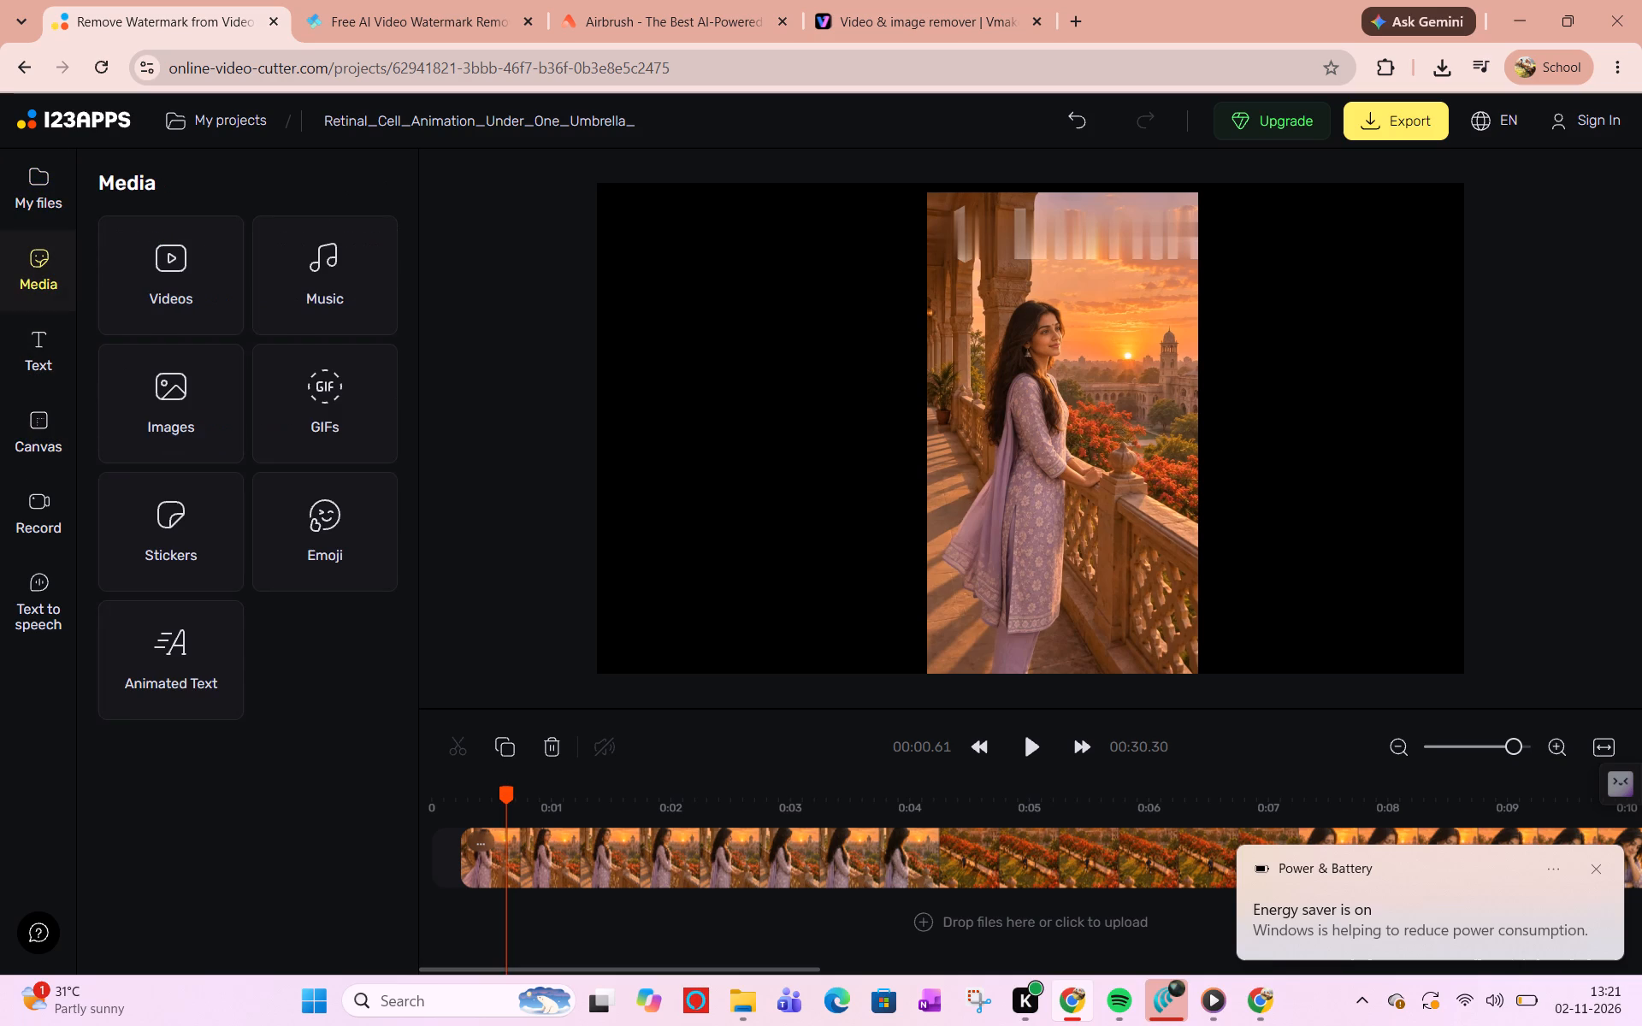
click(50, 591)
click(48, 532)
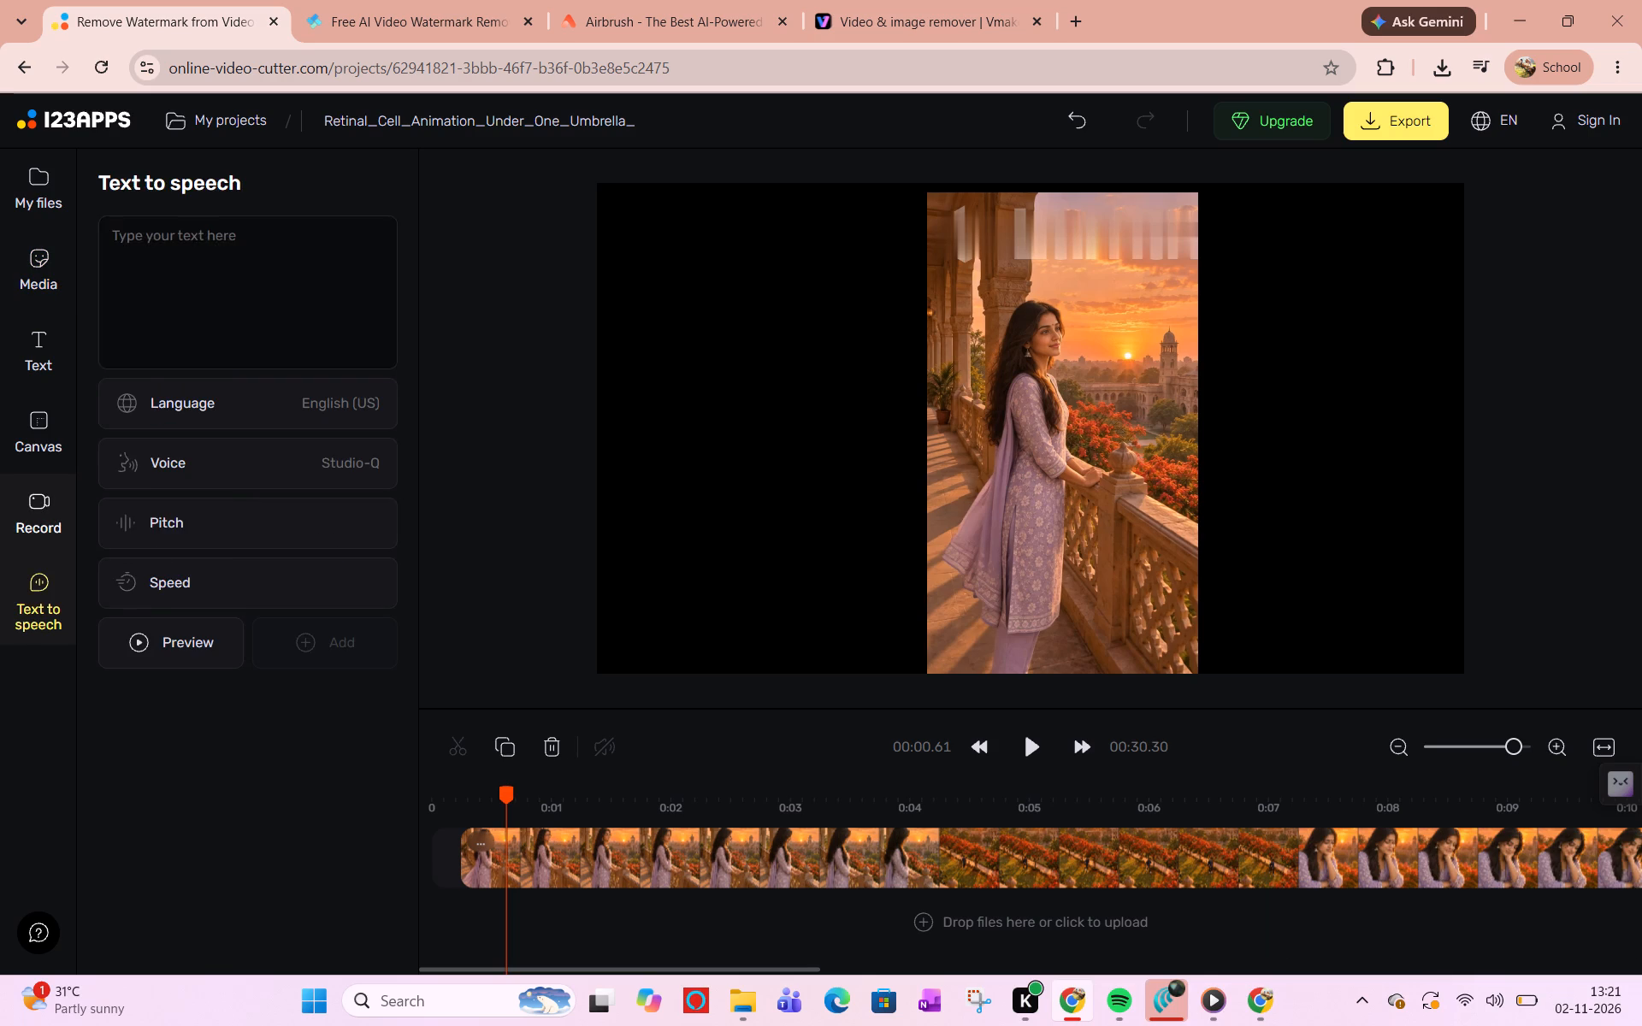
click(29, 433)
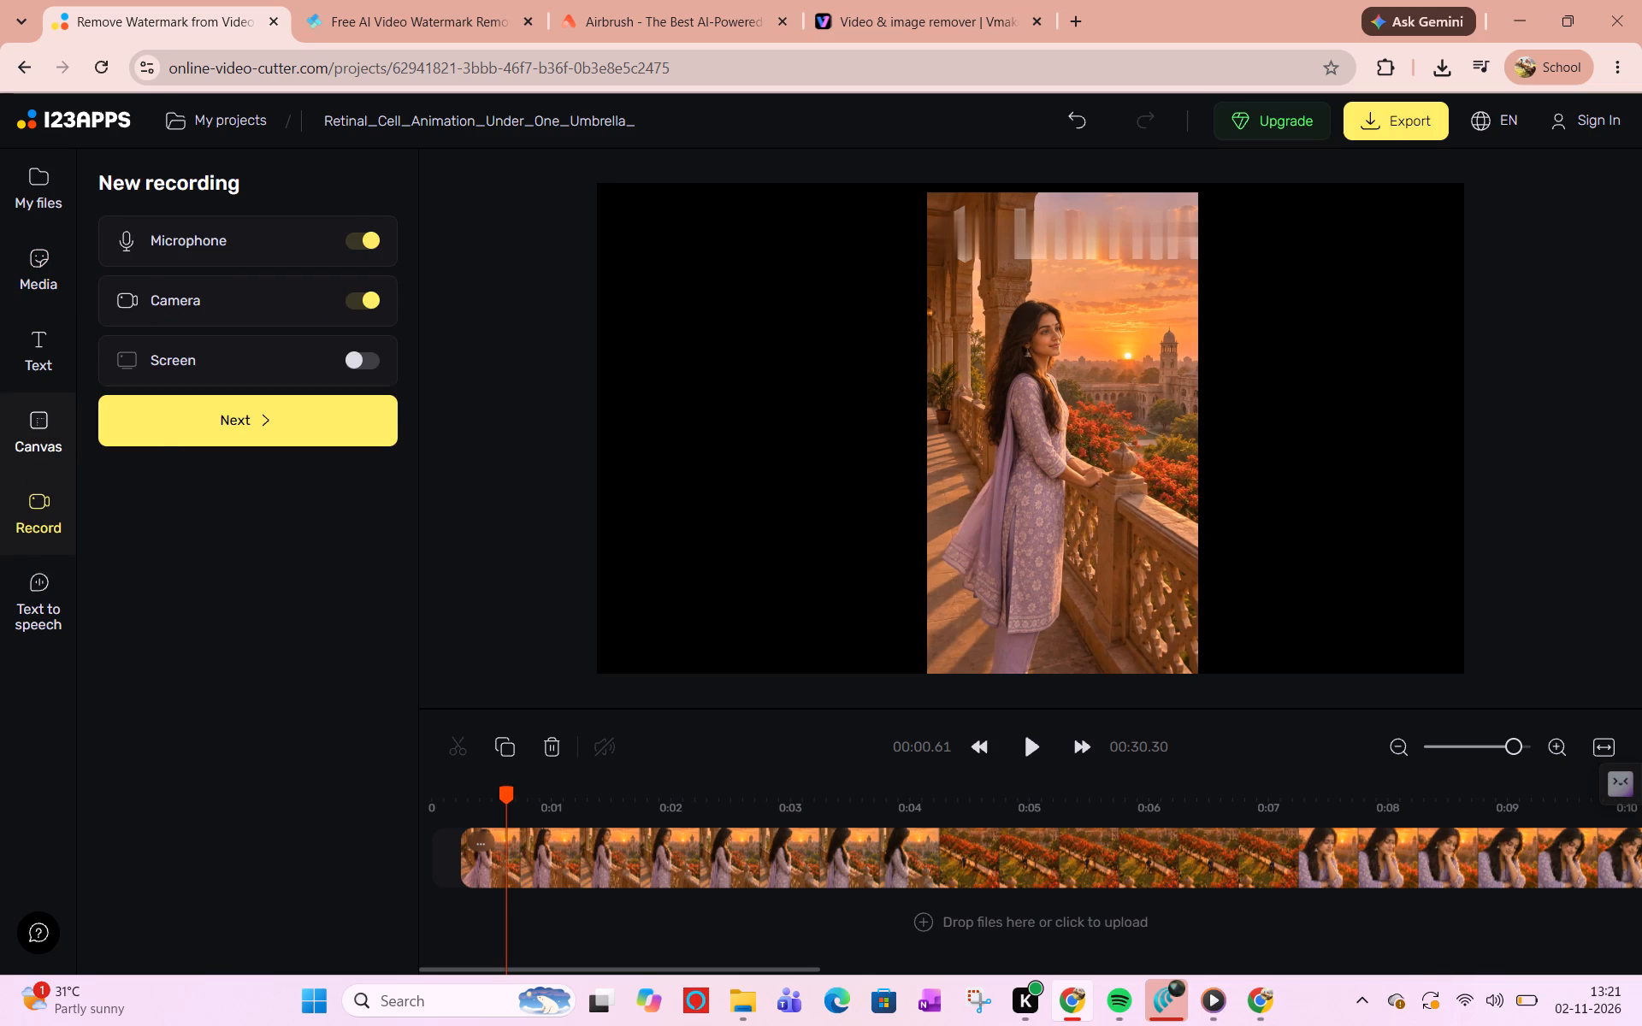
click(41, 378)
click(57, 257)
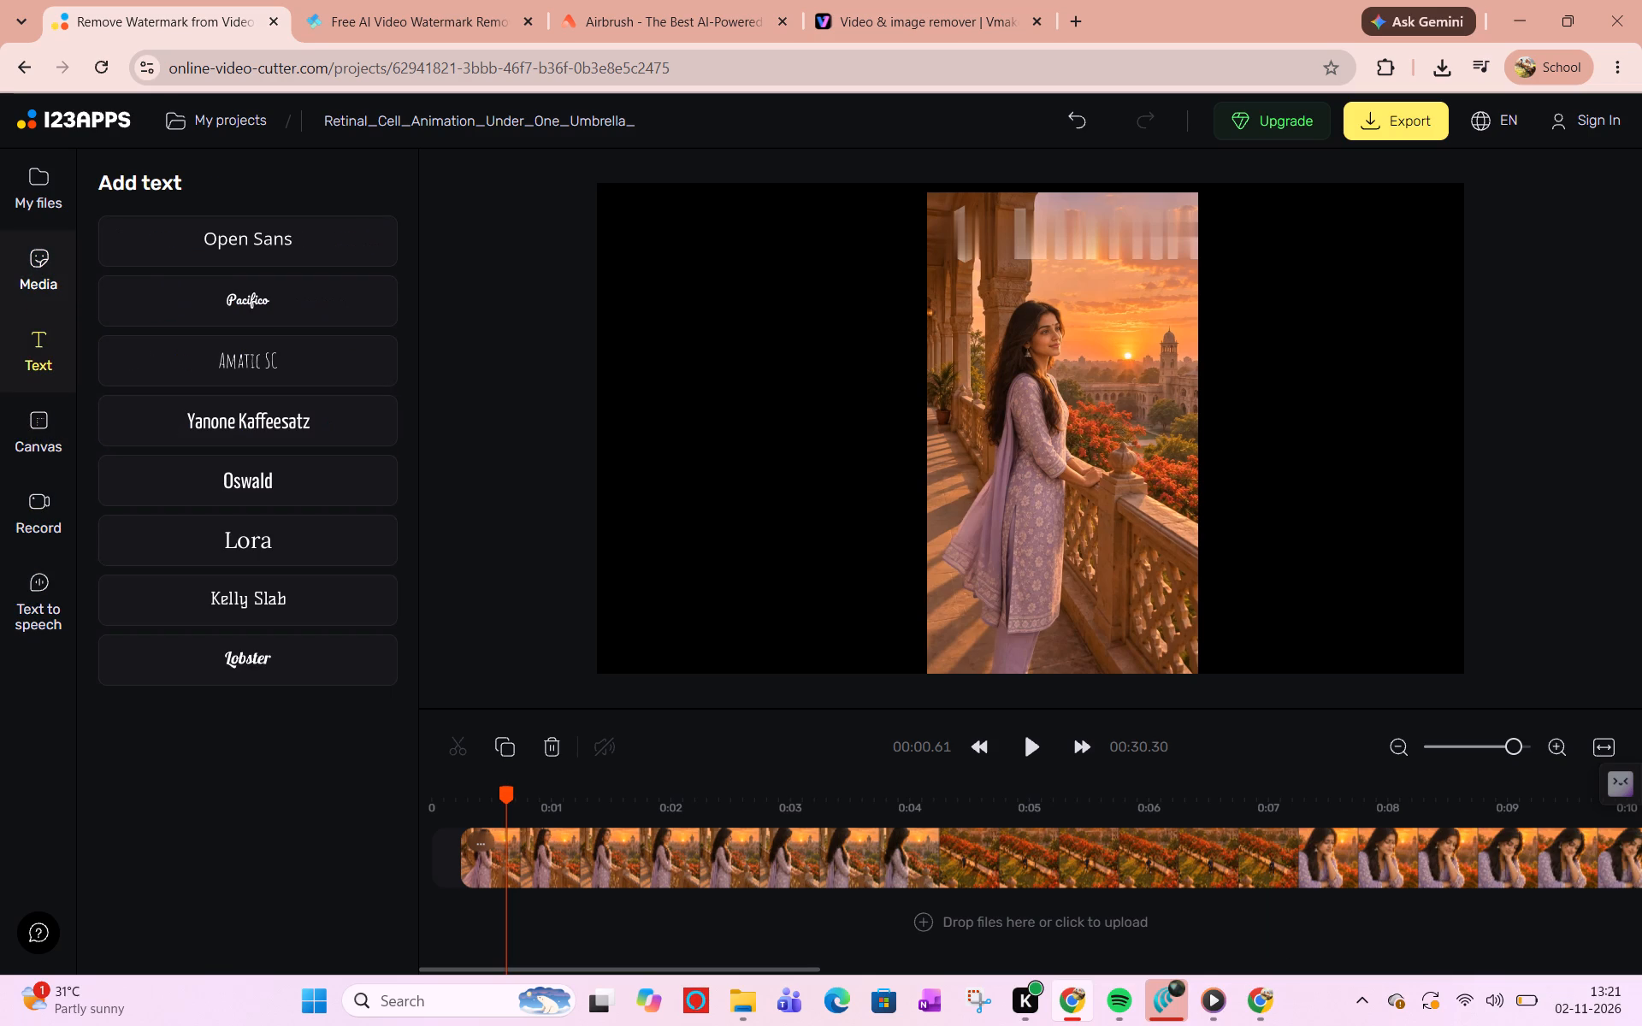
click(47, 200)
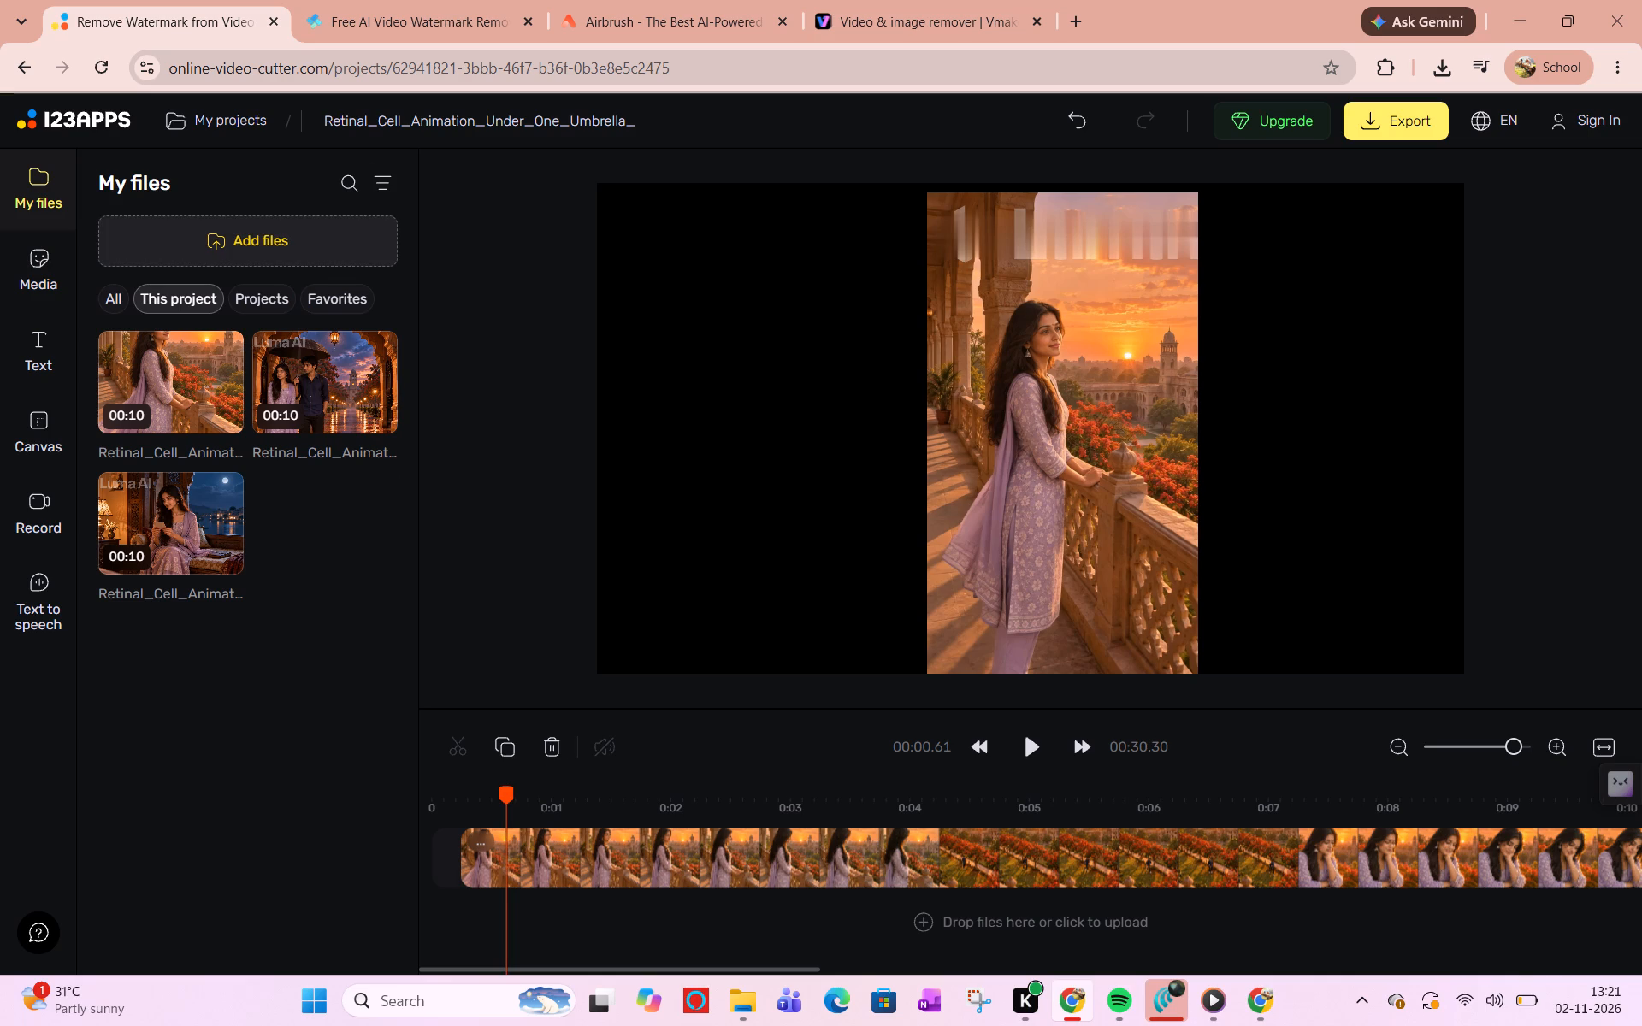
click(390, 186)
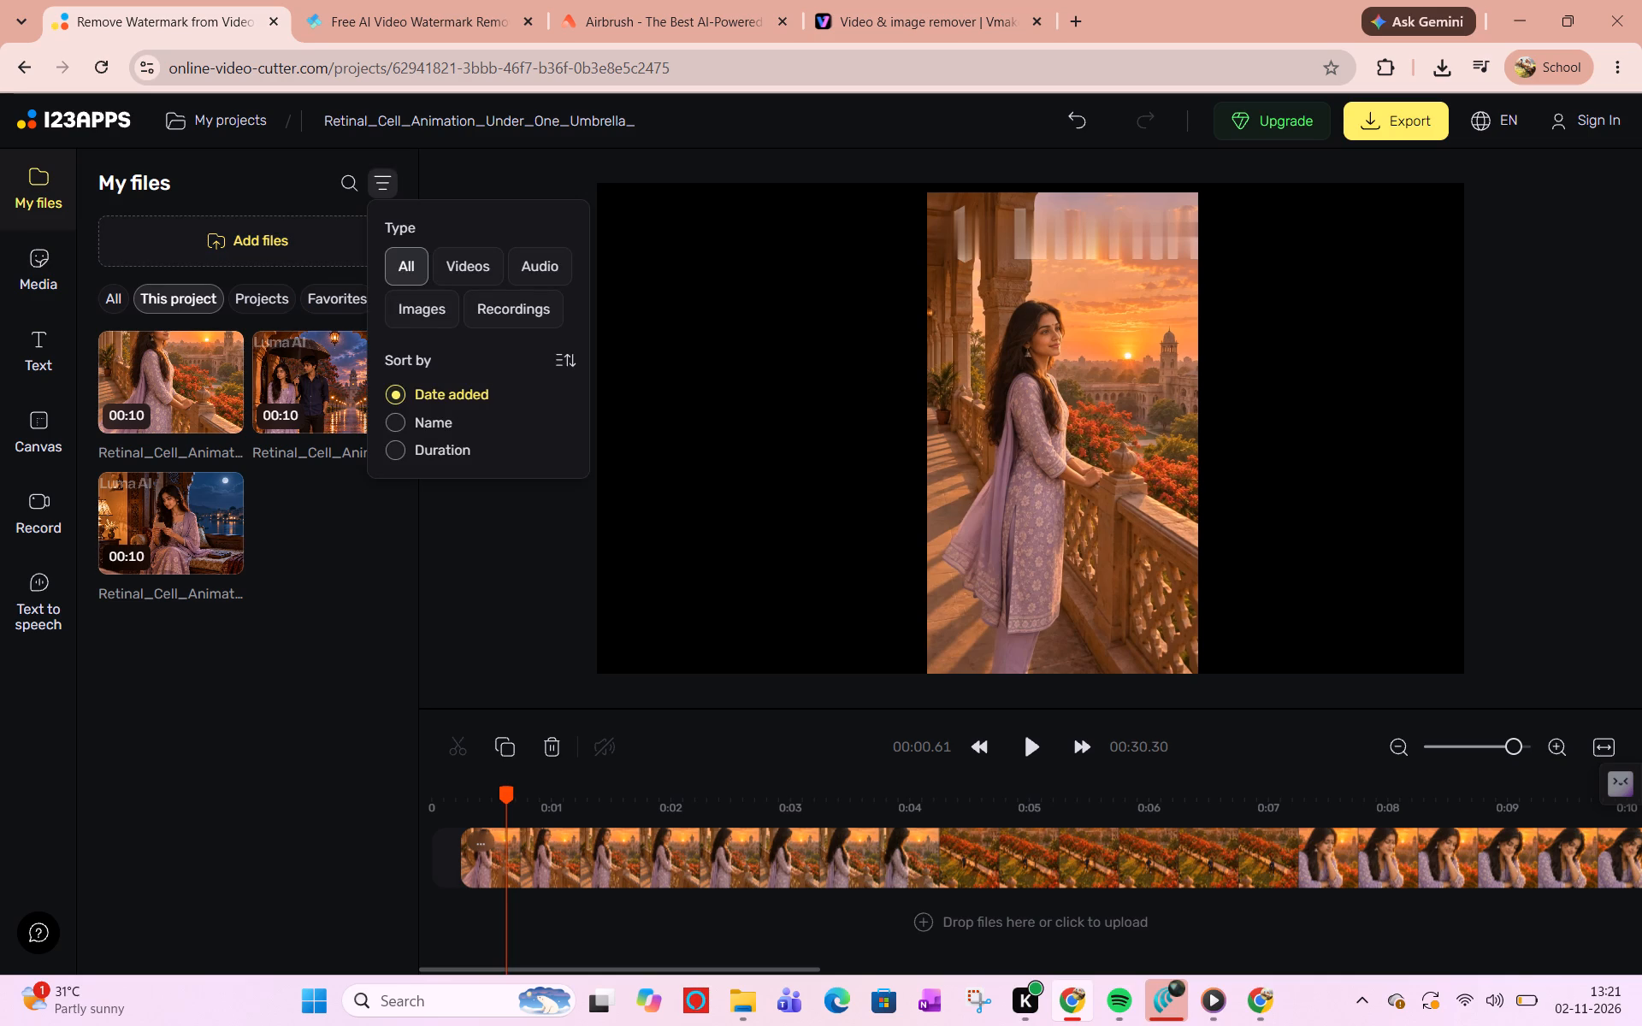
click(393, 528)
Reopen logo removal for the Pehli Nazar clip and extend the top removal area to the frame's left edge and slightly upward.
click(676, 878)
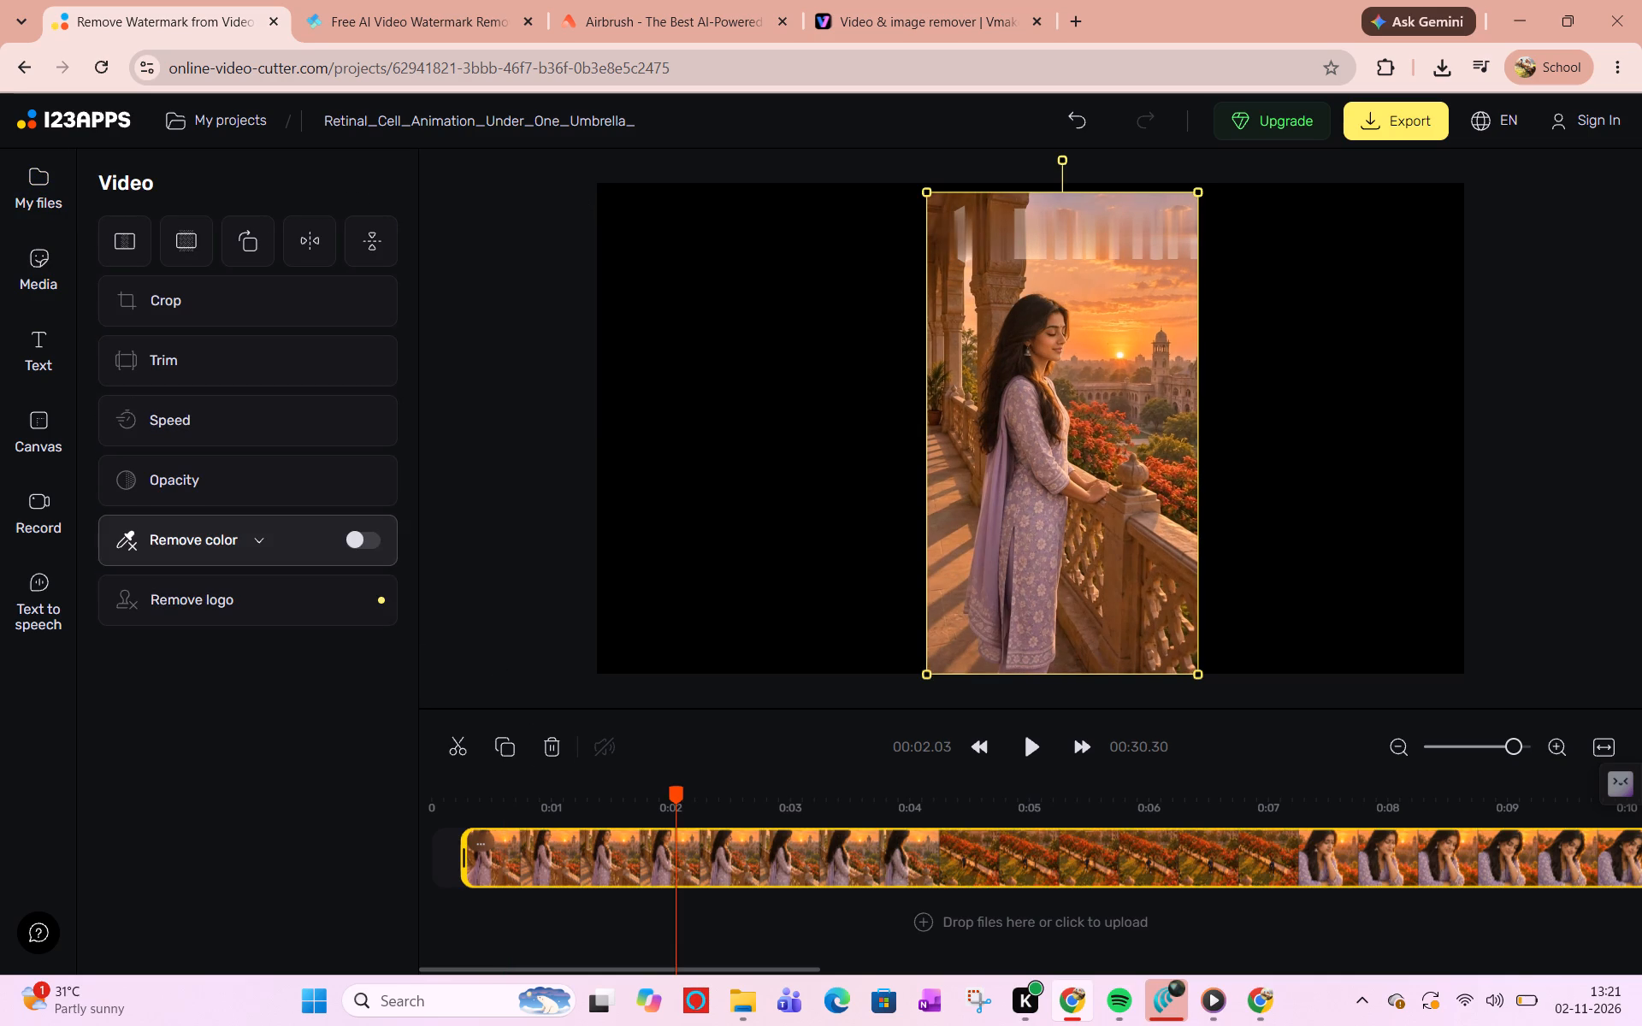
click(671, 784)
drag(676, 790, 697, 790)
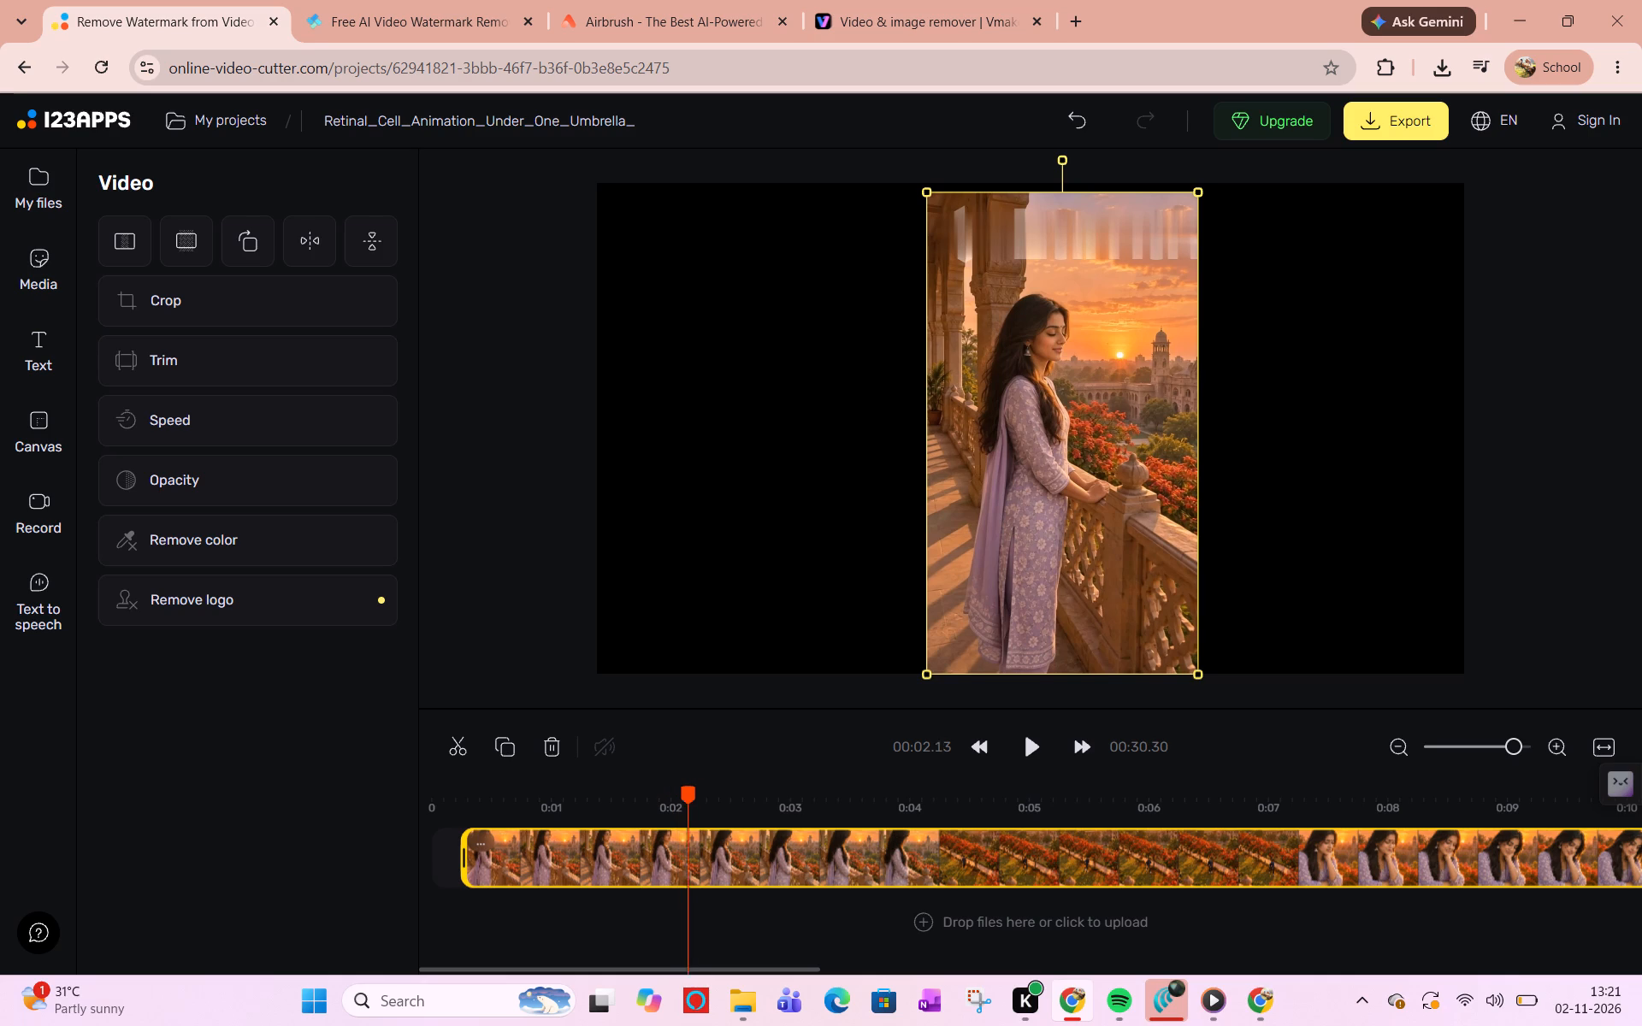
drag(697, 790, 891, 799)
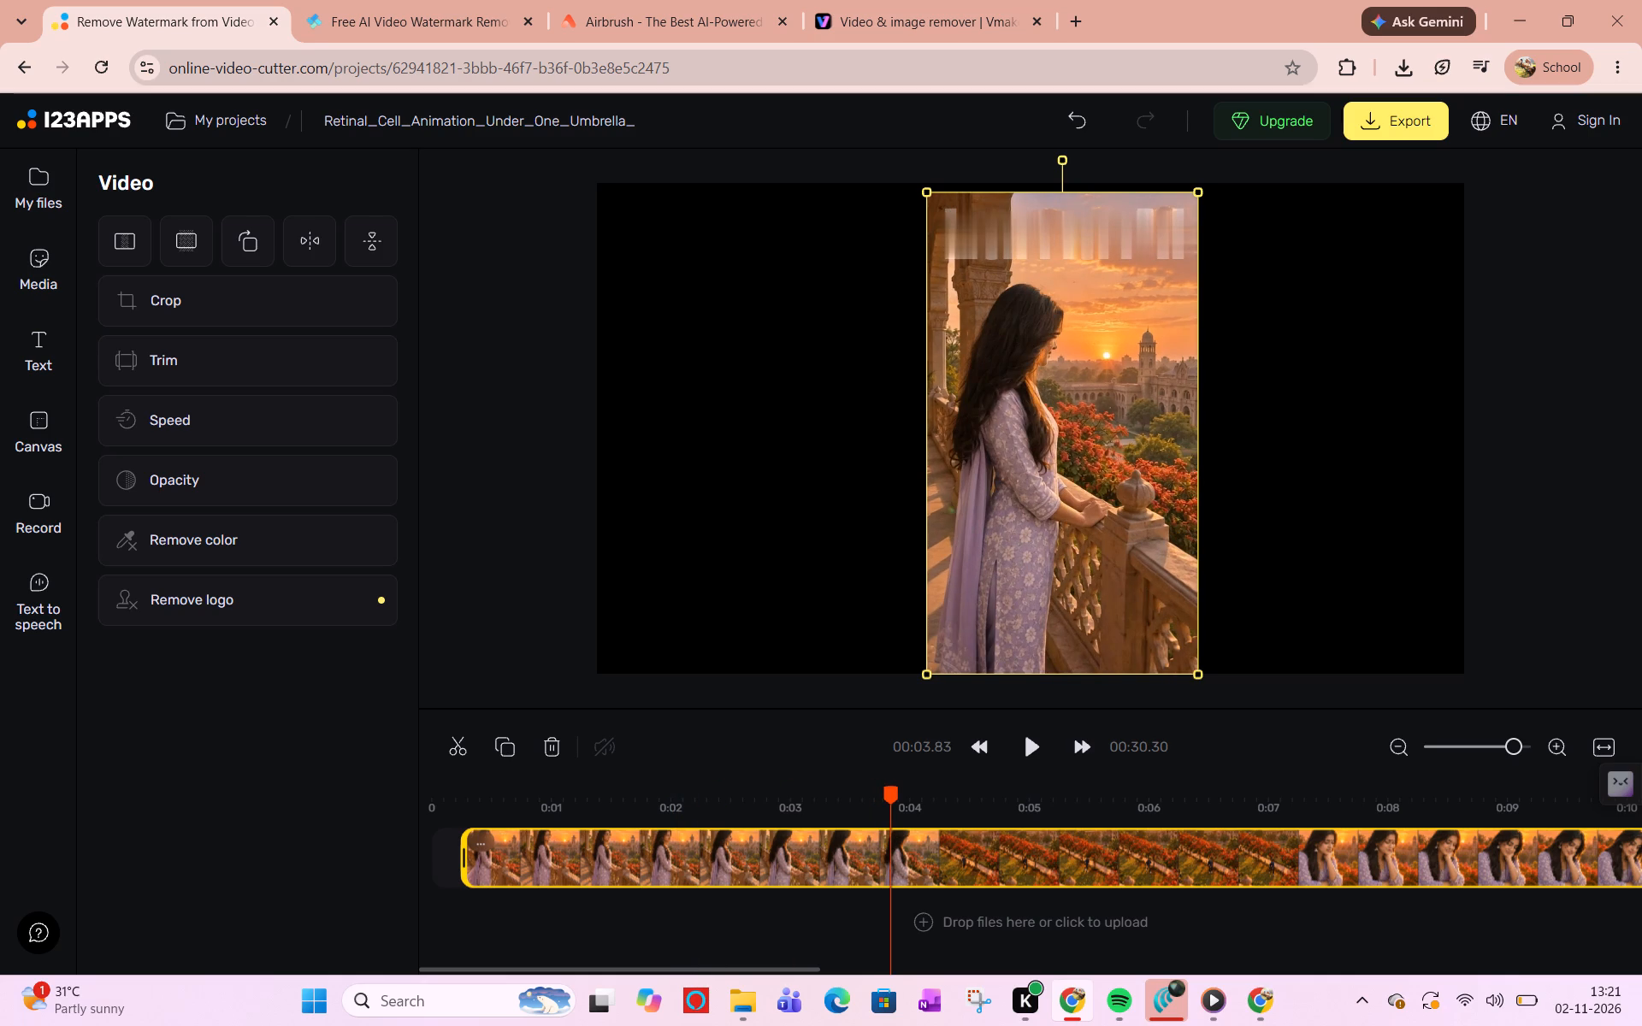
drag(891, 792, 490, 834)
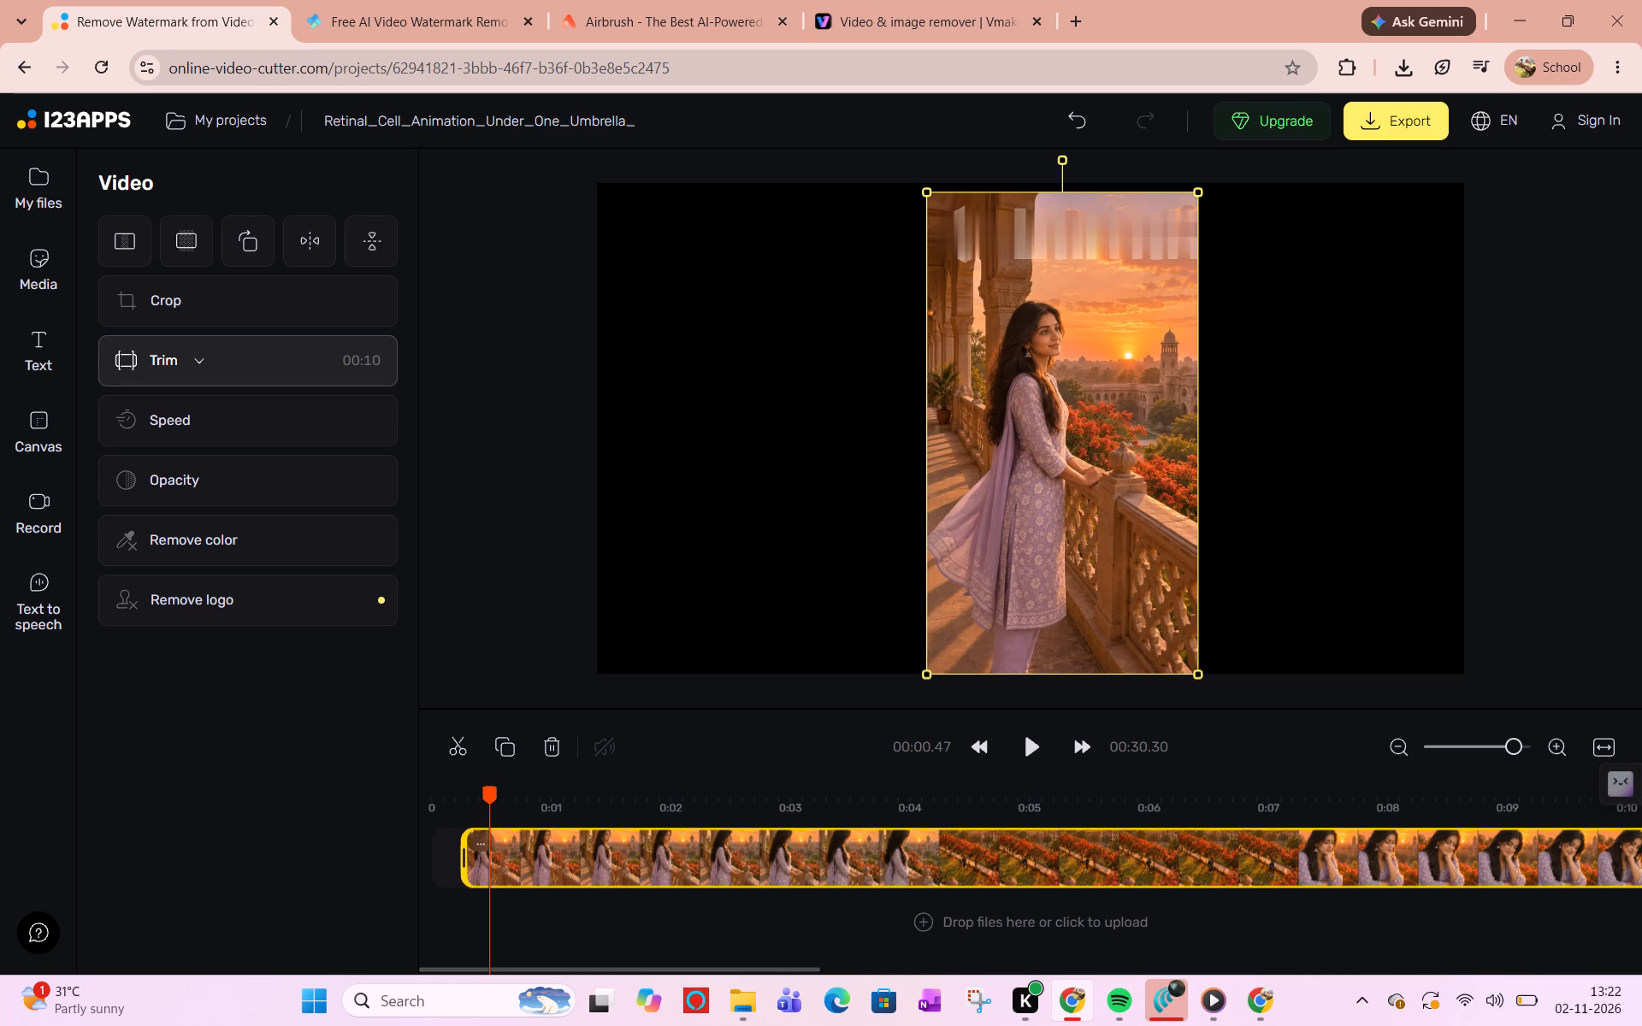
click(240, 593)
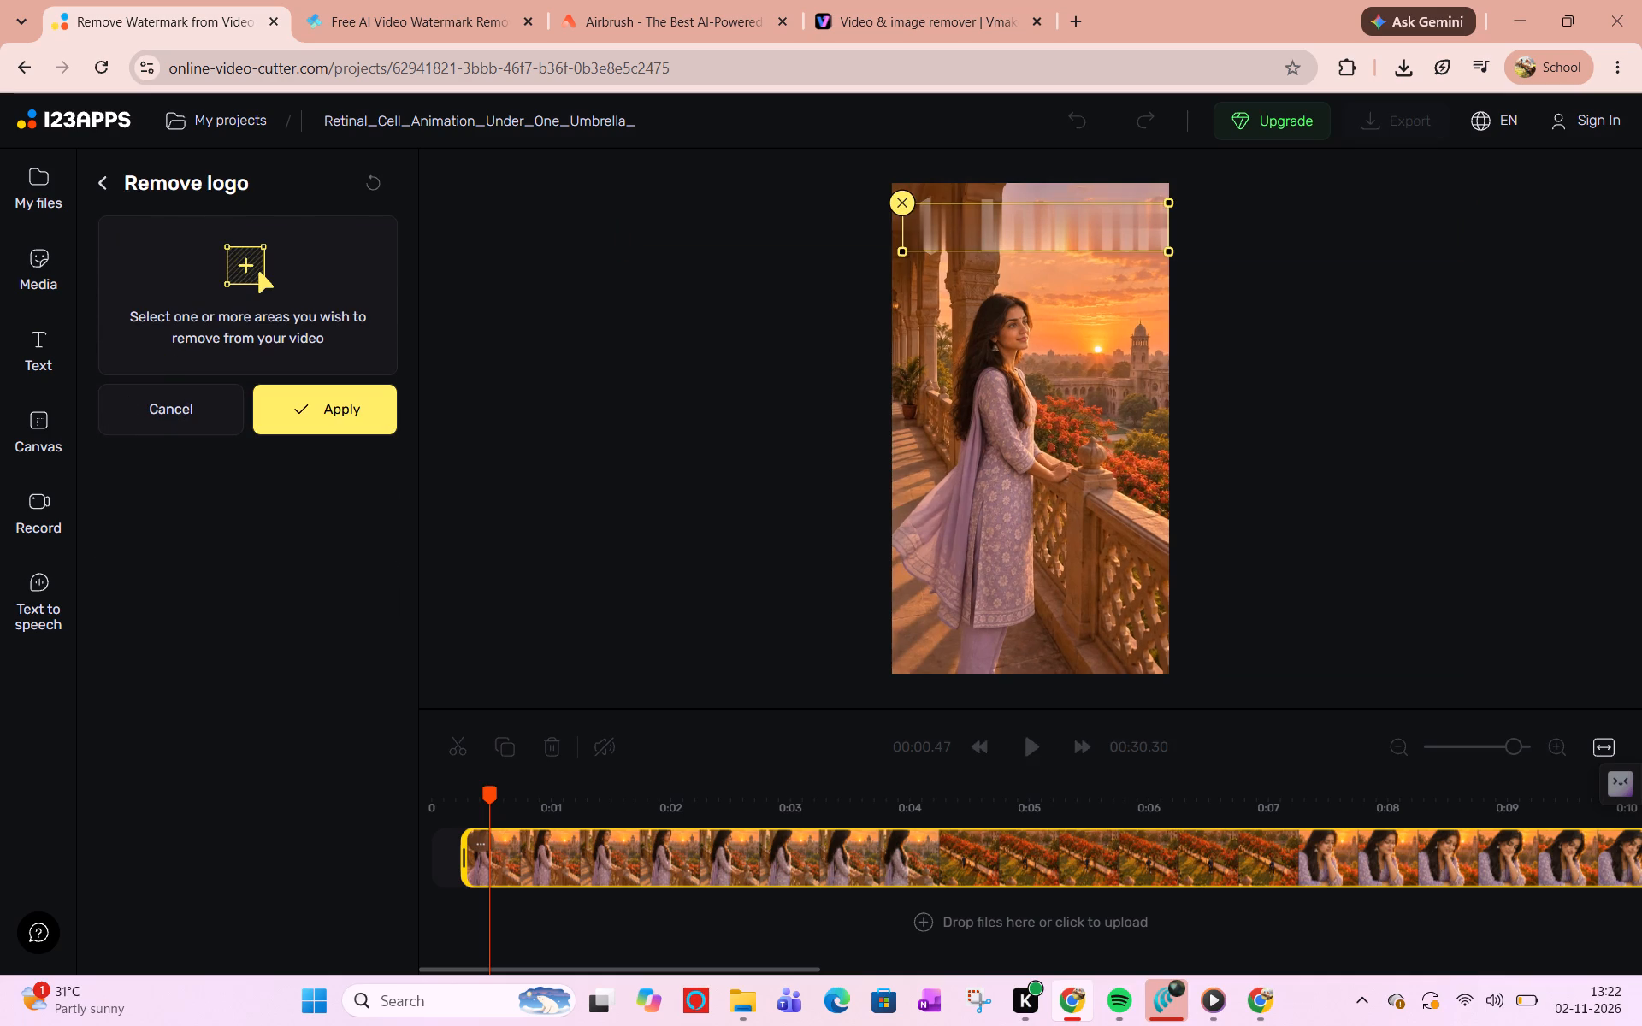
drag(910, 251, 888, 251)
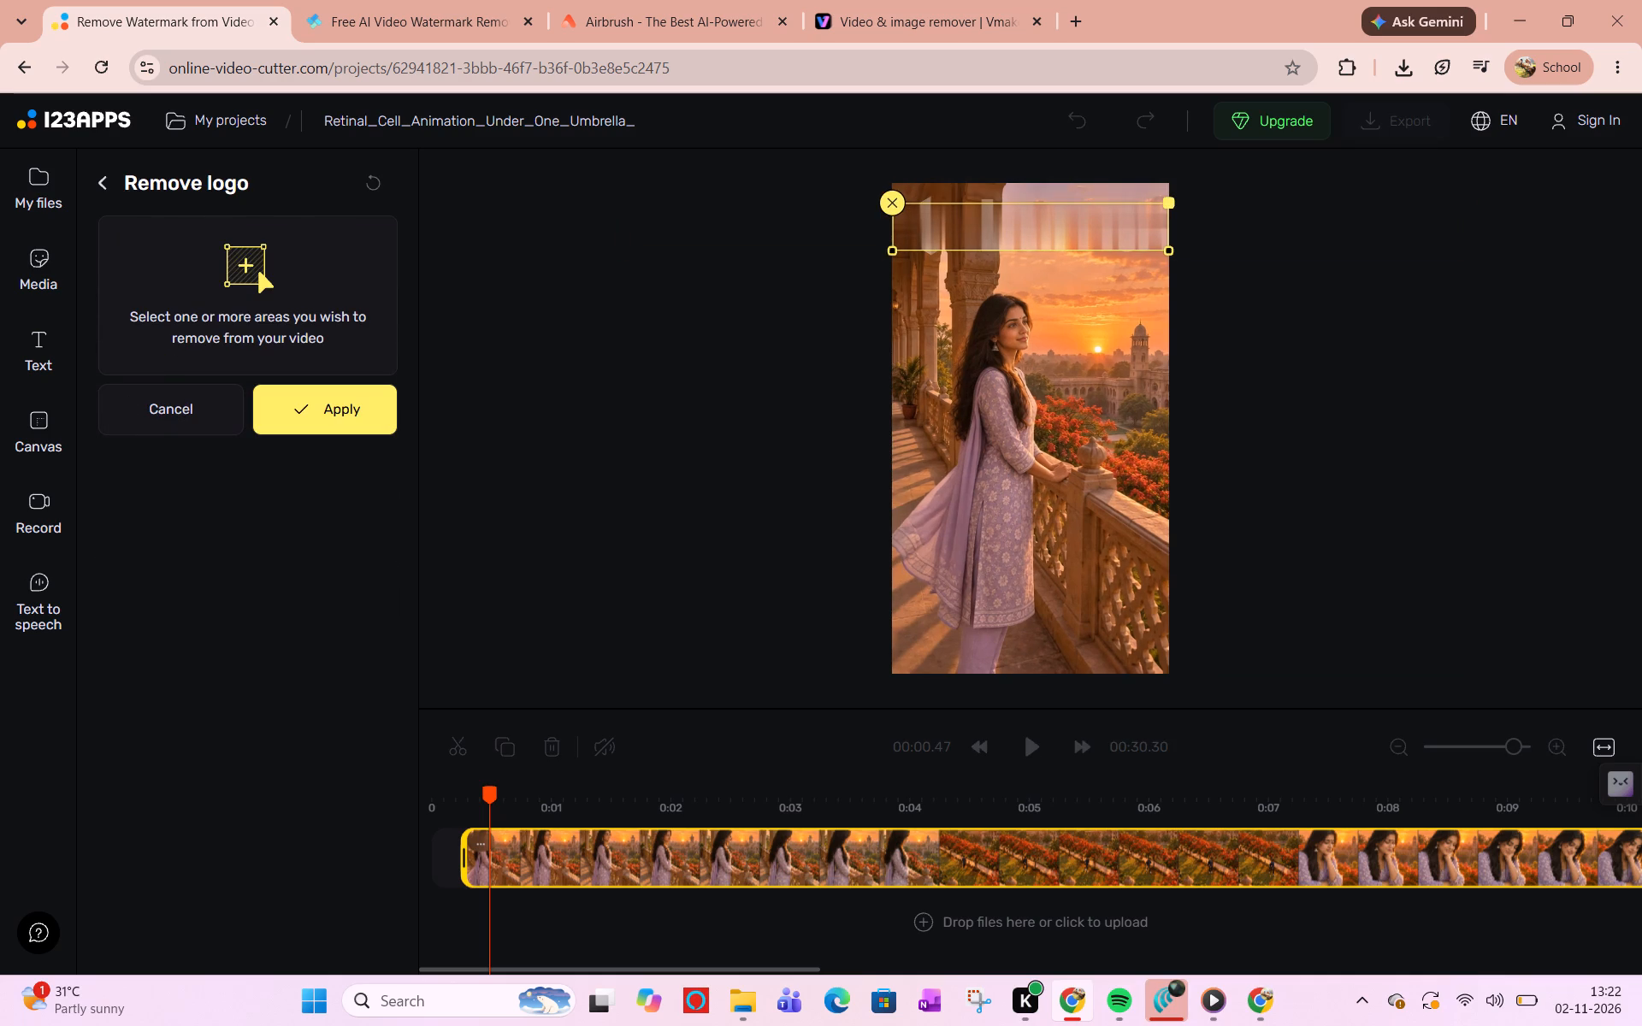
drag(1171, 203, 1170, 193)
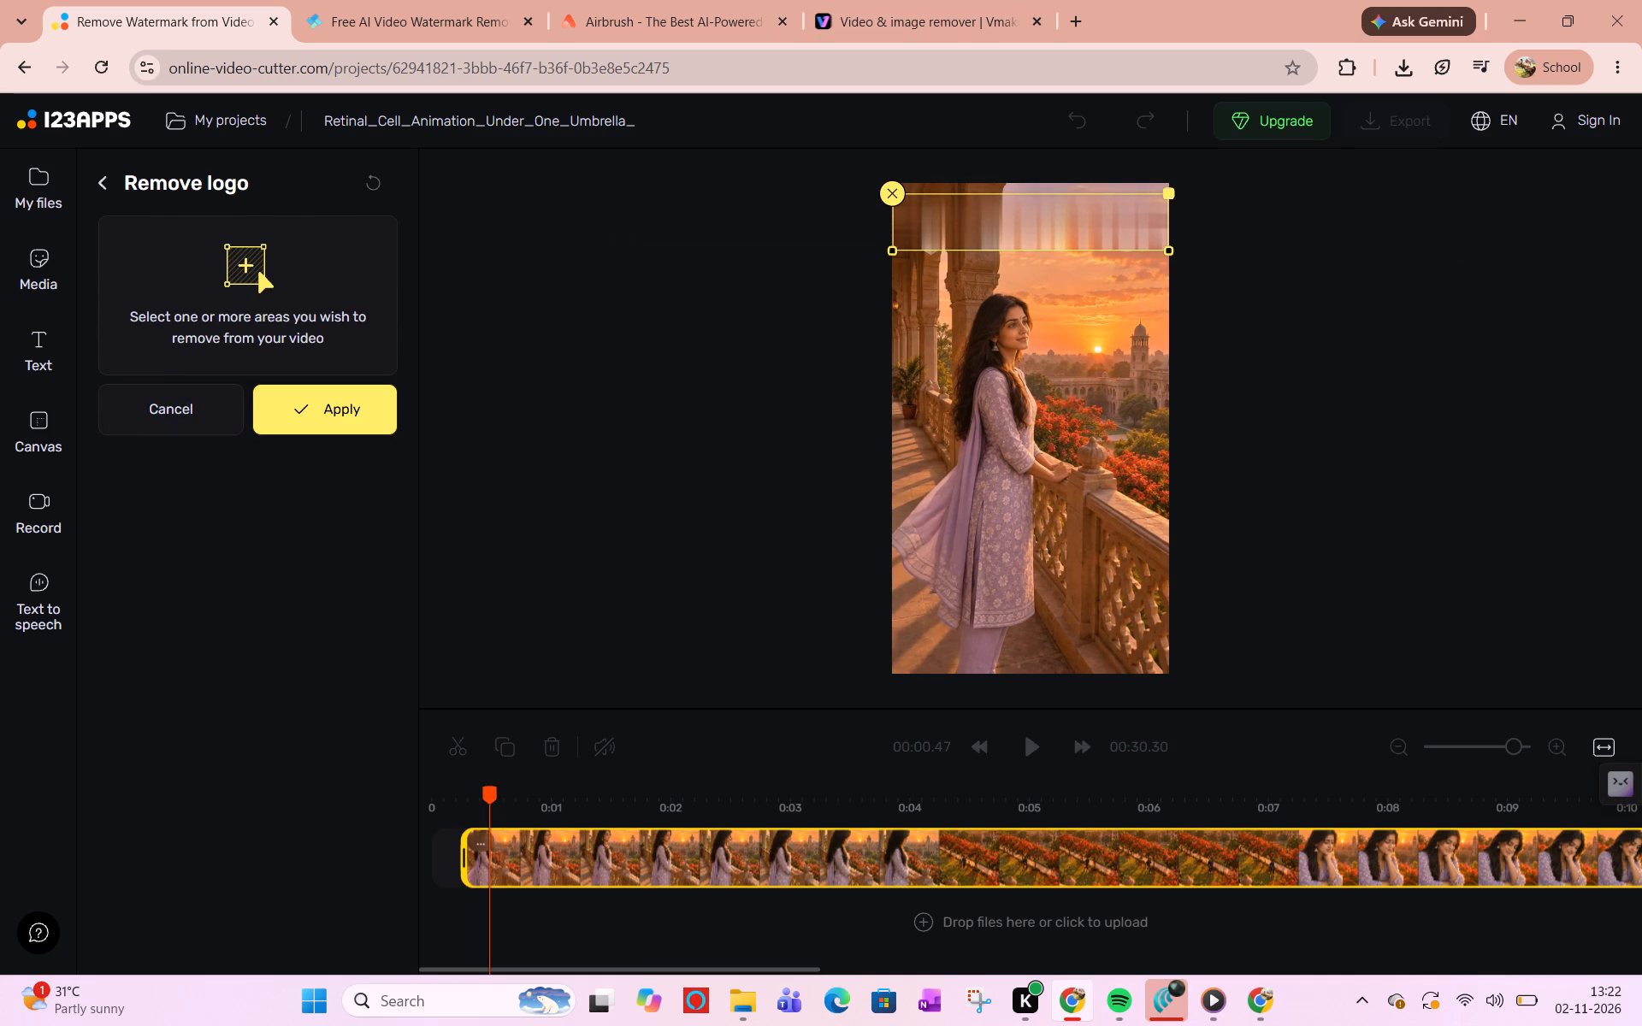
Mark the Luma AI watermark across the bottom of the Pehli Nazar frame, at about 0:06, as a second removal area.
drag(487, 791, 930, 790)
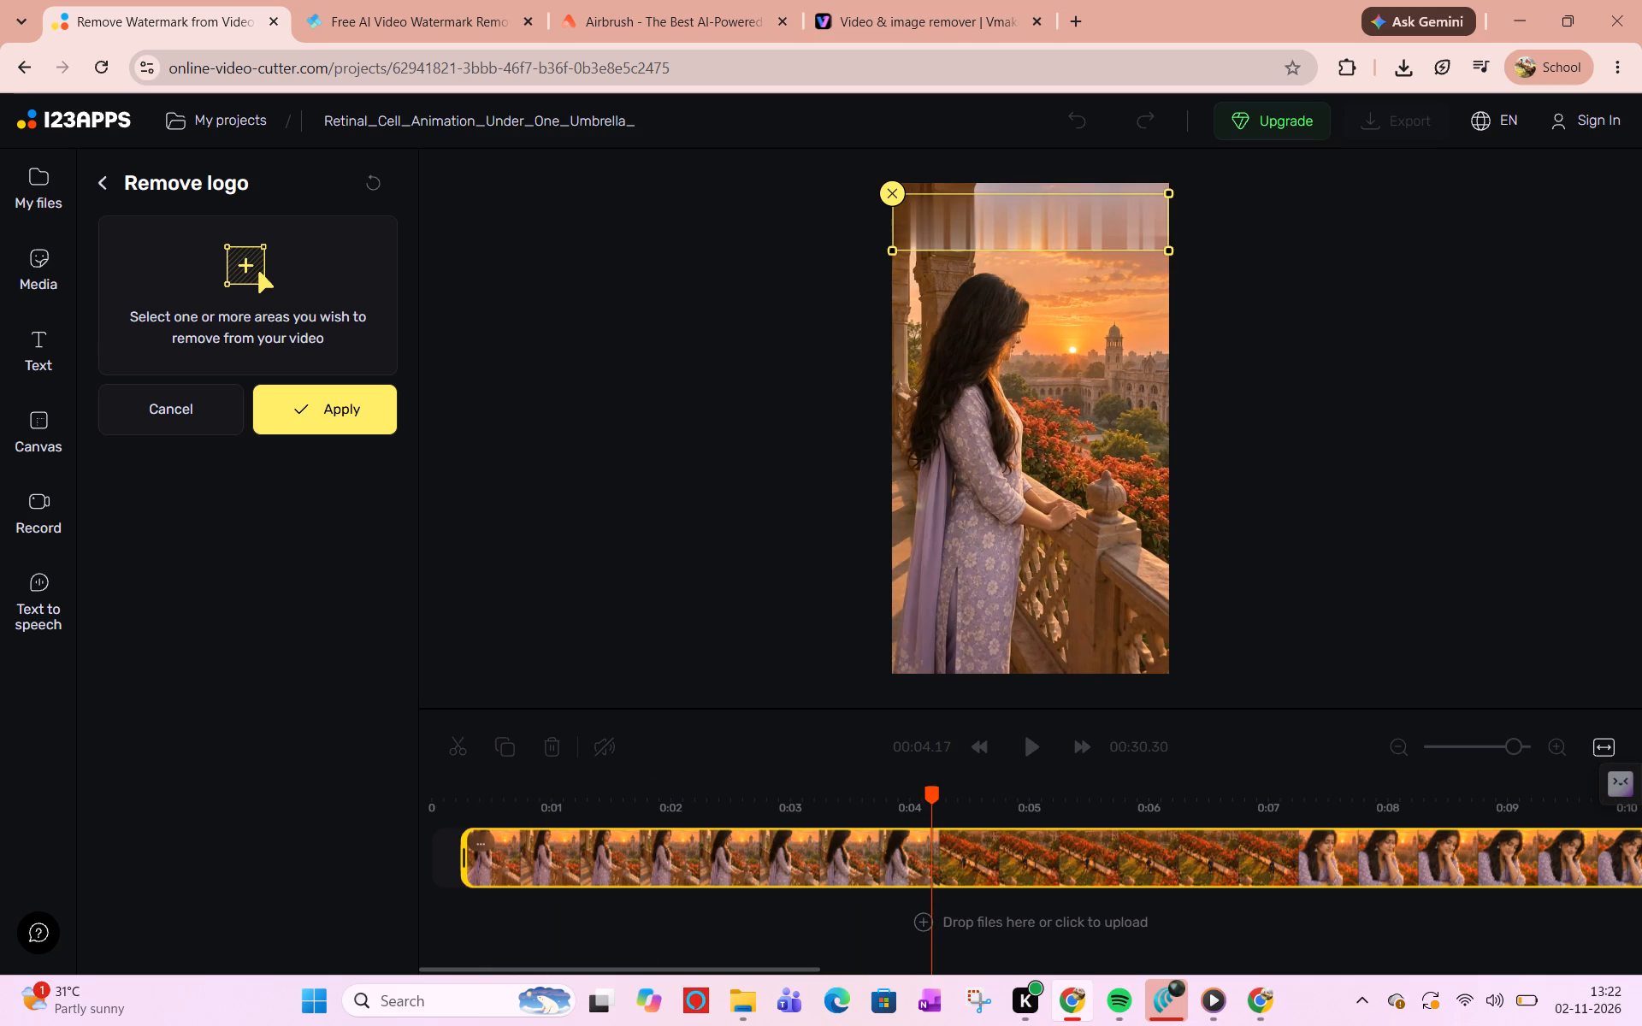
drag(930, 790, 1135, 802)
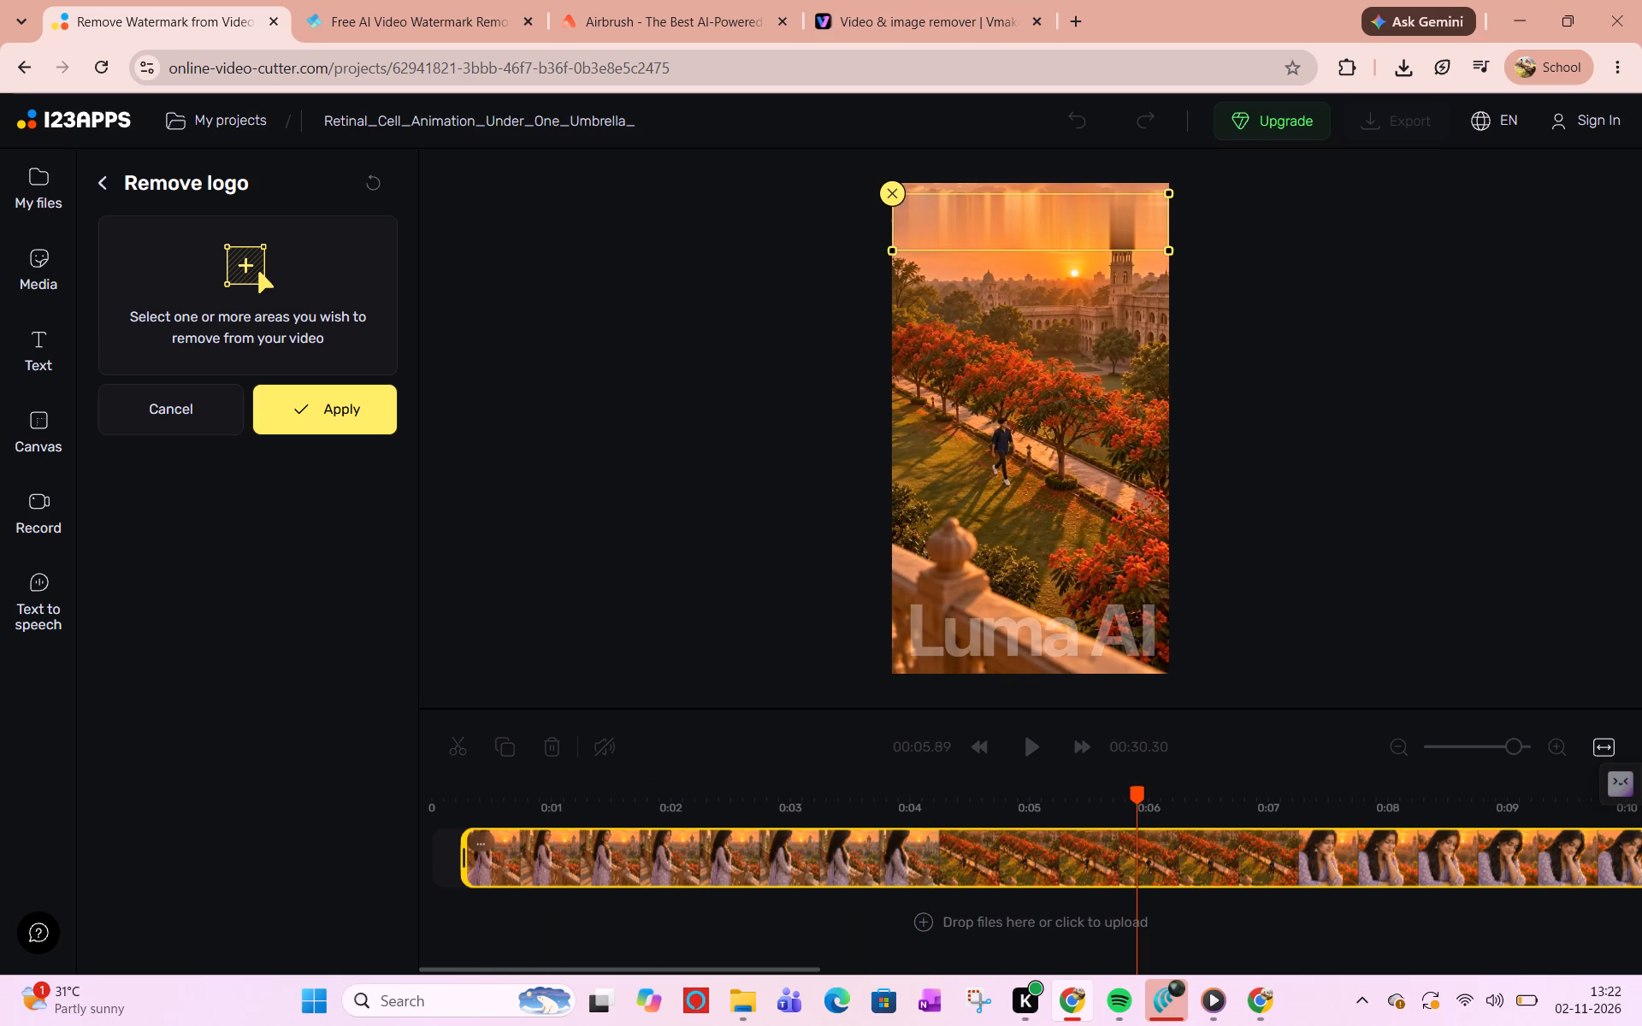
drag(897, 603, 1186, 681)
Scrub from about 0:06 past the end of the Pehli Nazar clip to about 0:12 to check both removal areas.
drag(1137, 796, 1178, 793)
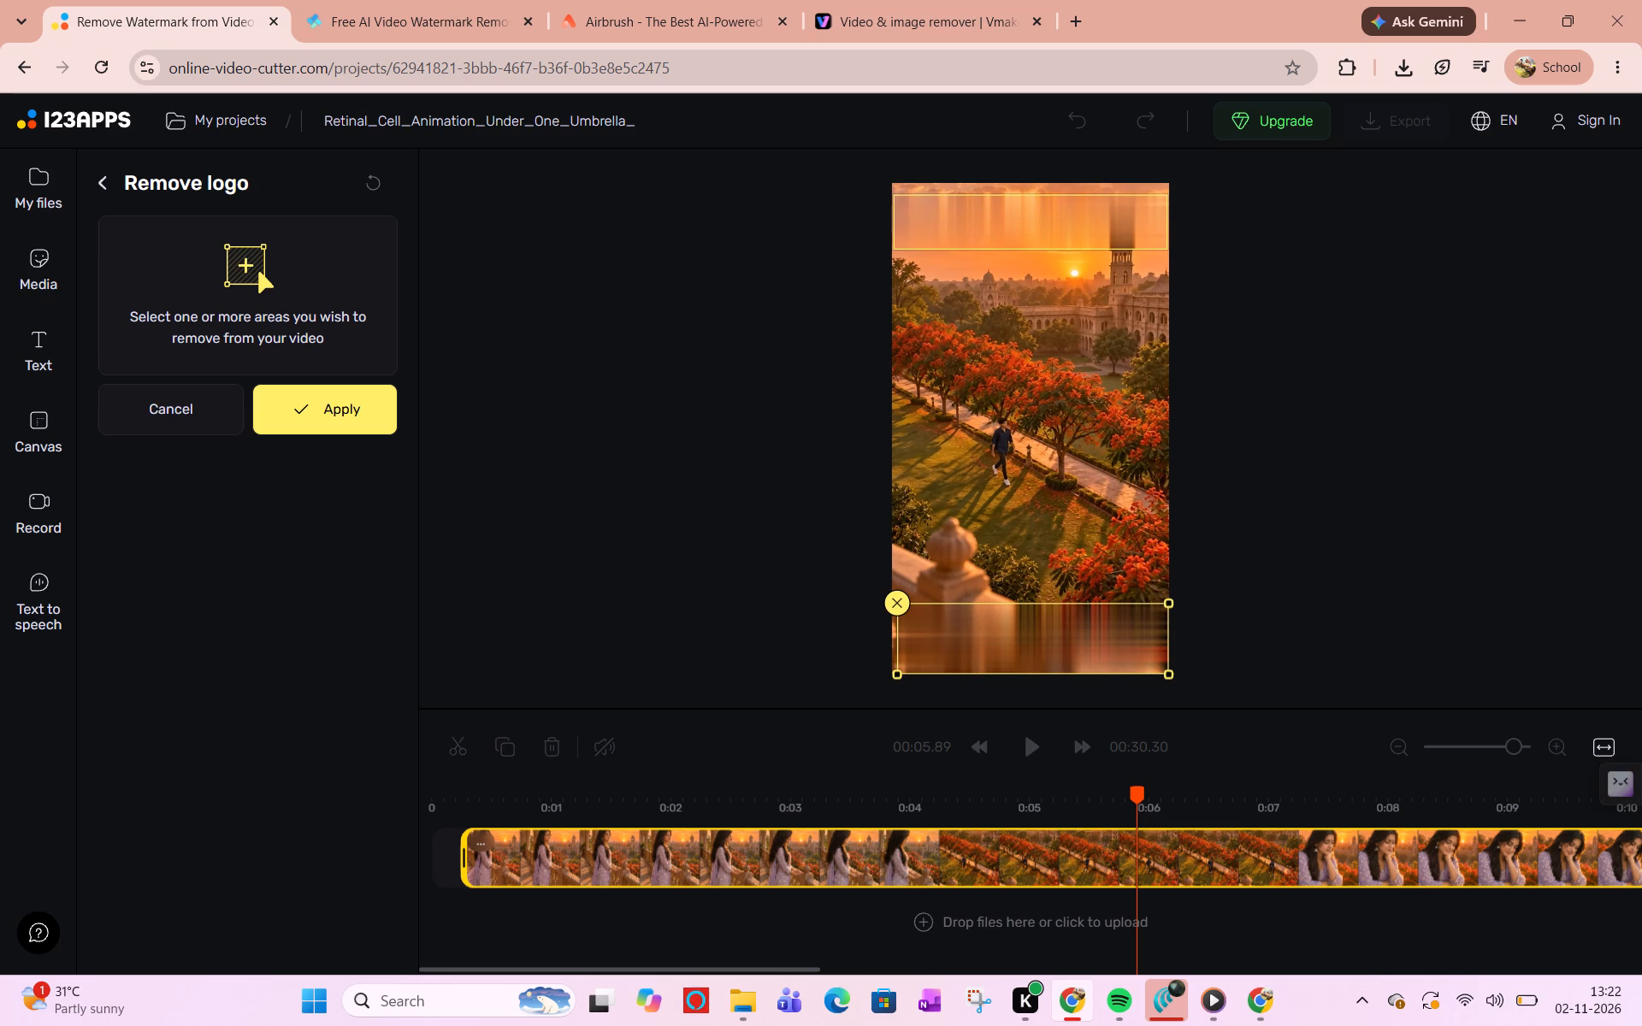
drag(1178, 793, 1641, 787)
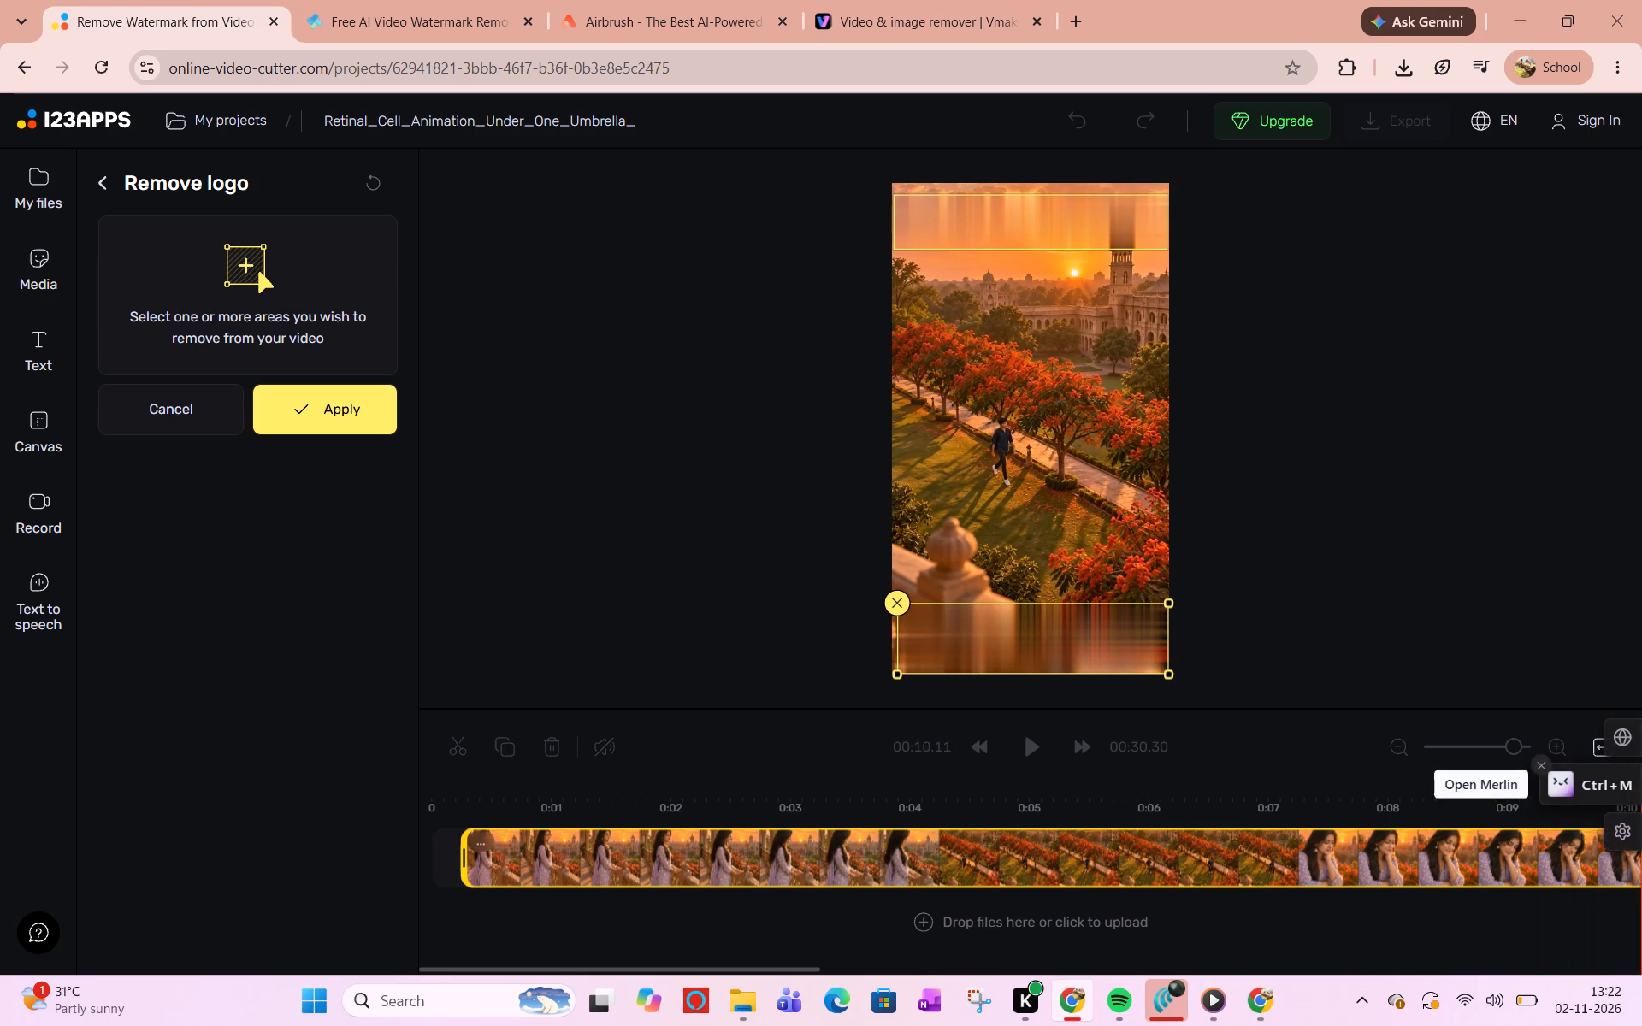
drag(1641, 787, 1641, 841)
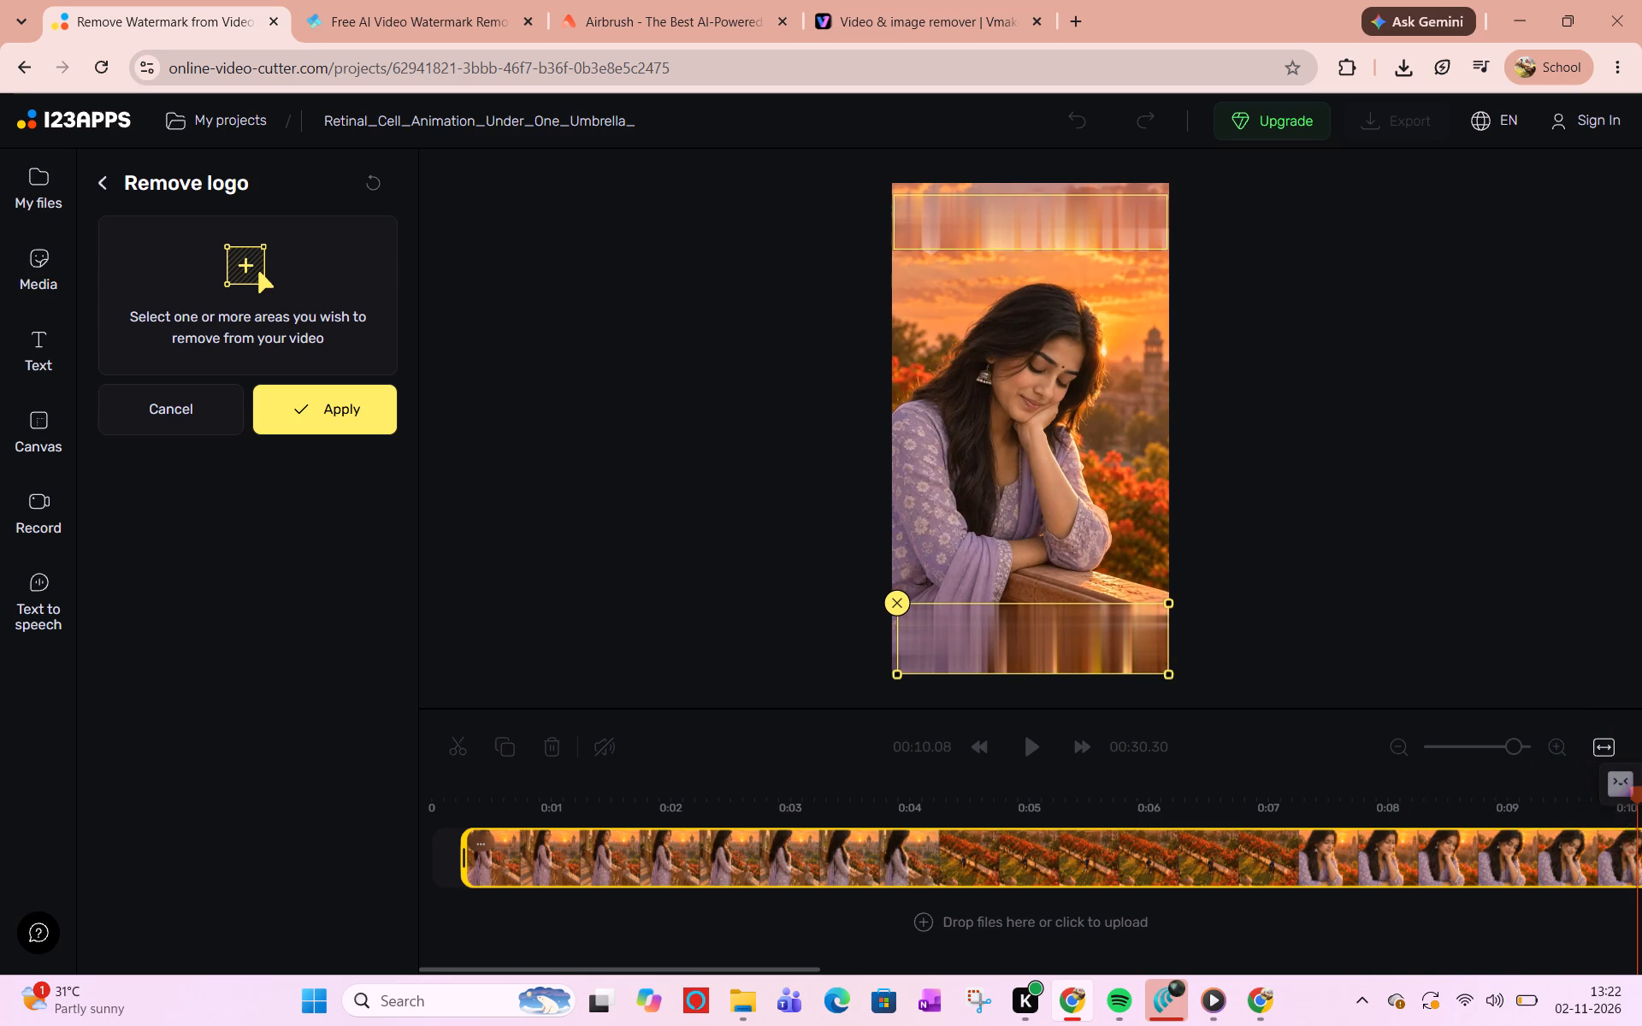
scroll(1350, 862, left, 9)
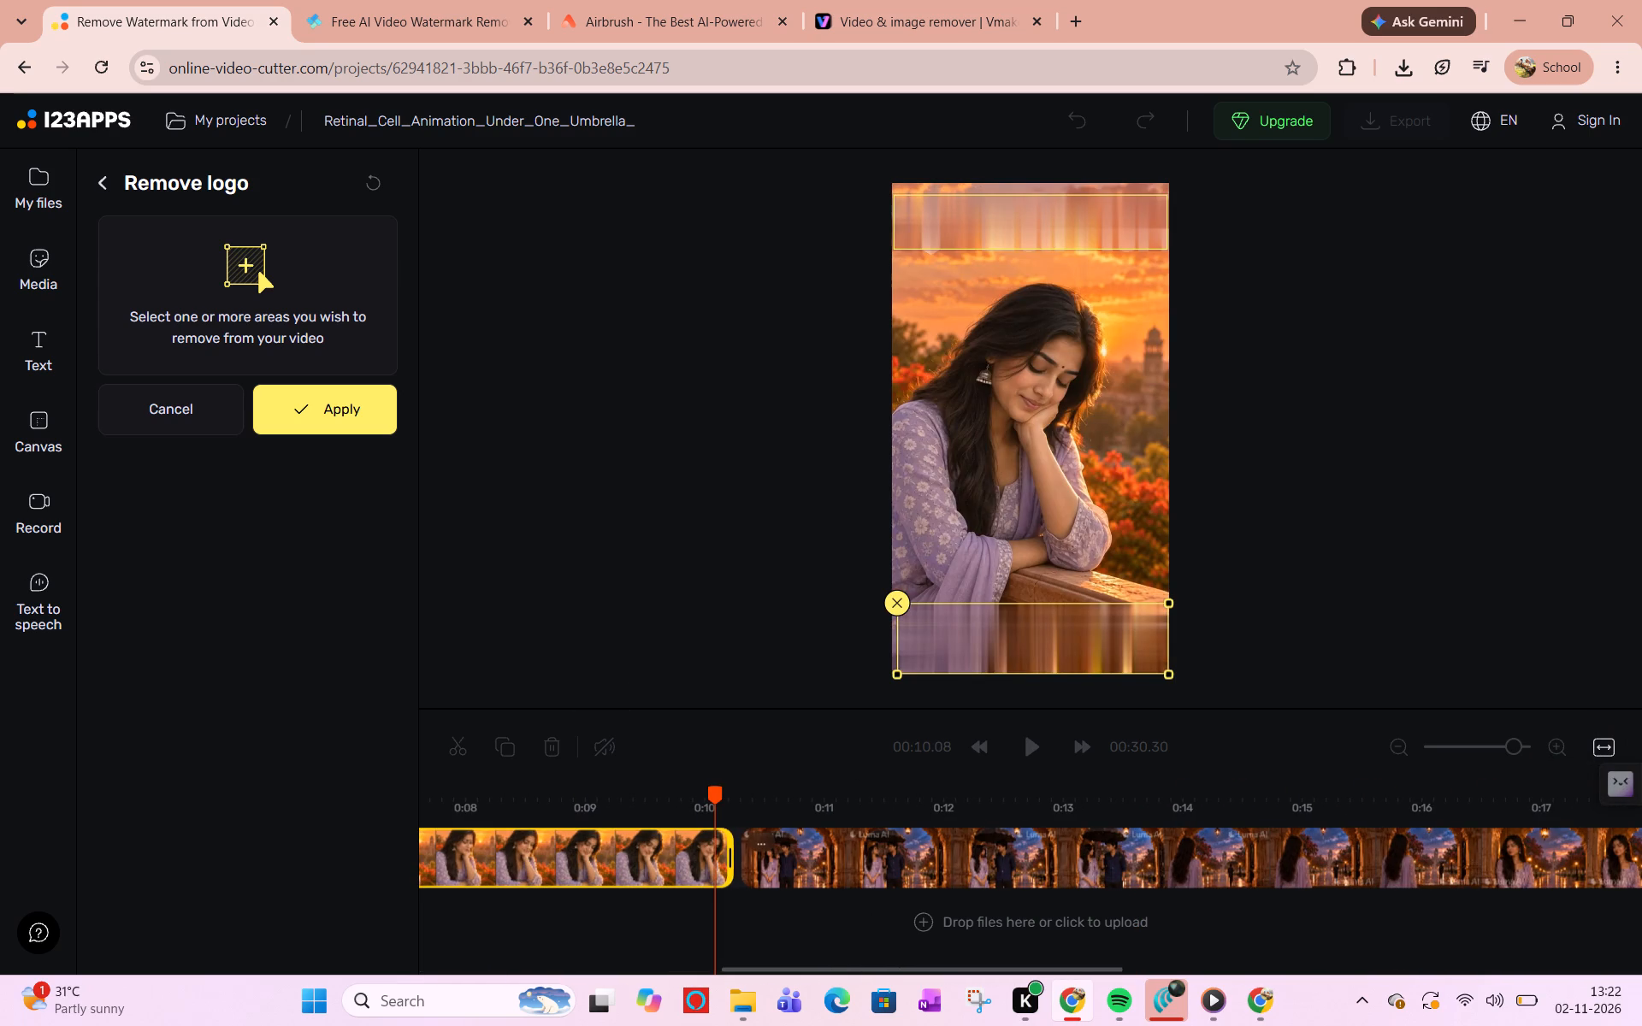
drag(715, 793, 867, 809)
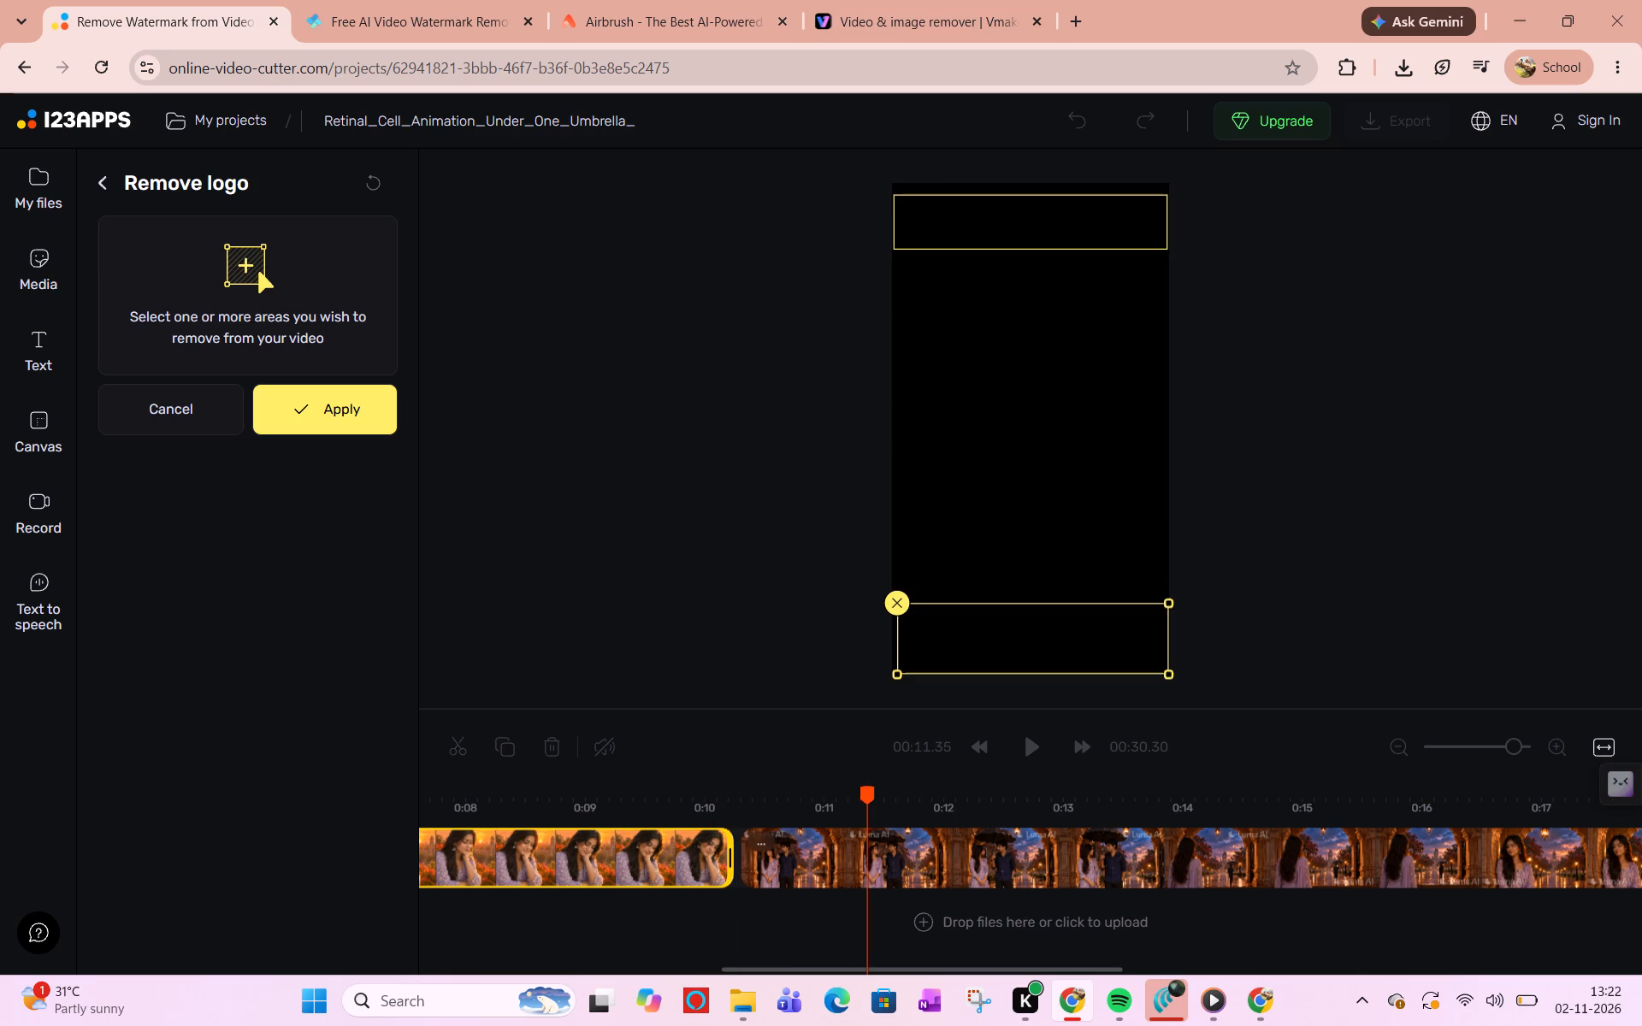
drag(870, 793, 959, 789)
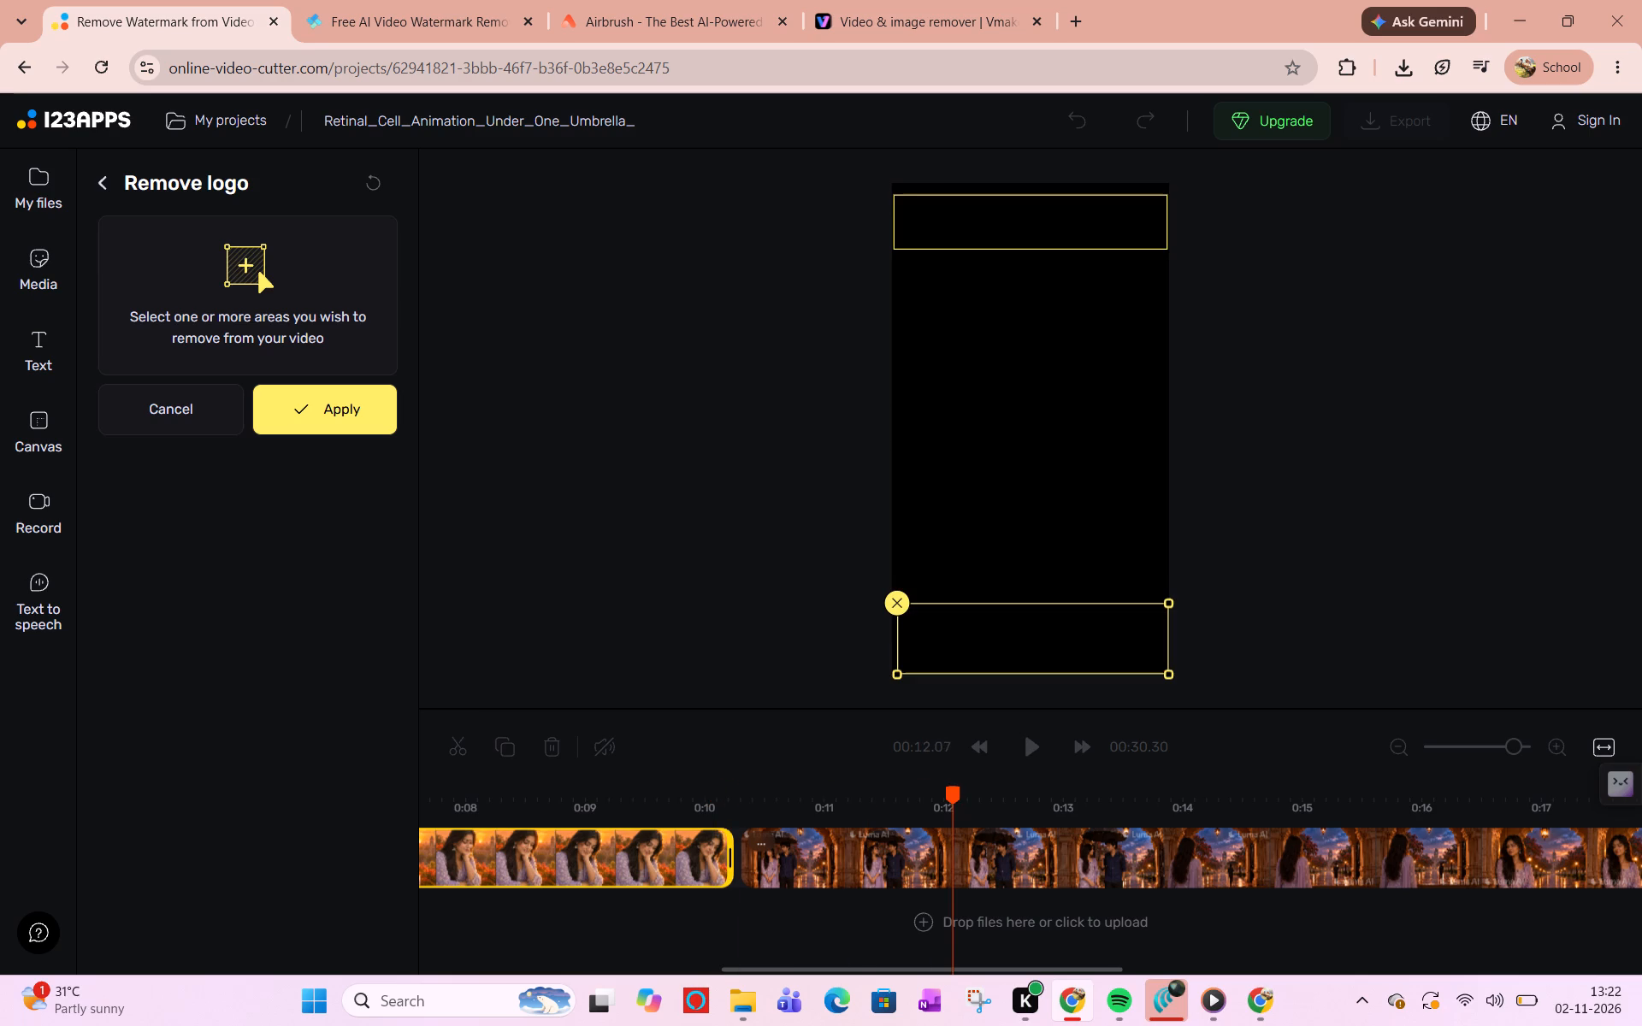
Apply the two logo removal areas to the Pehli Nazar clip.
click(355, 422)
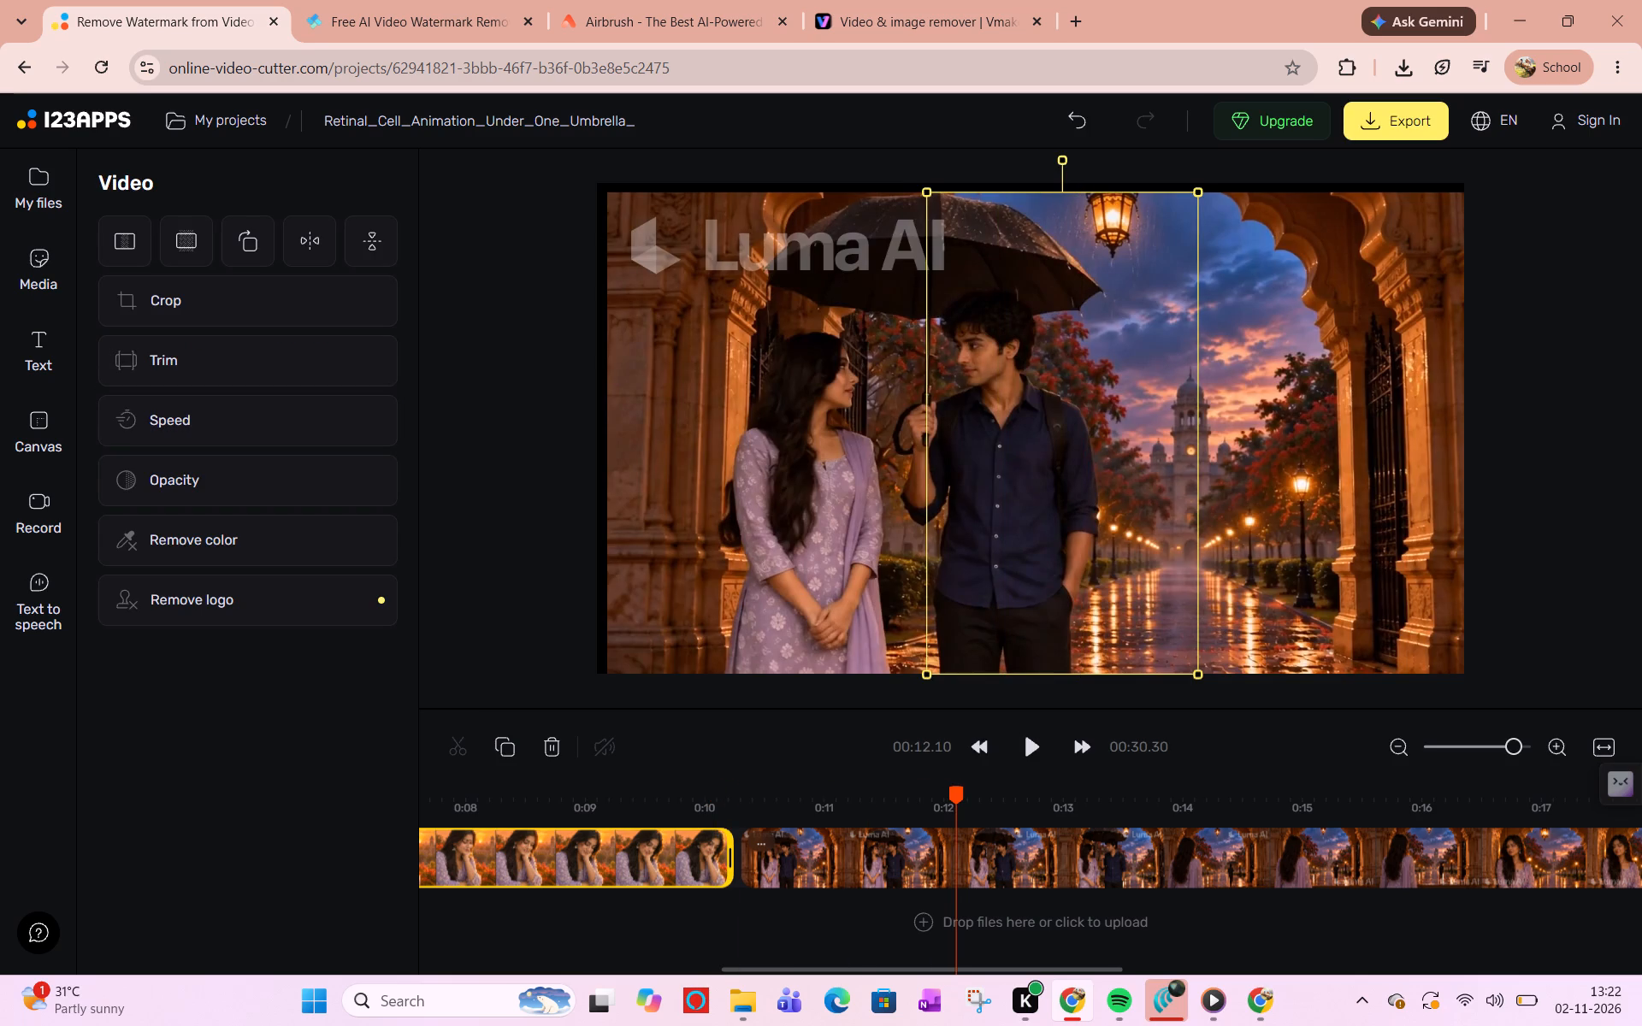
click(308, 590)
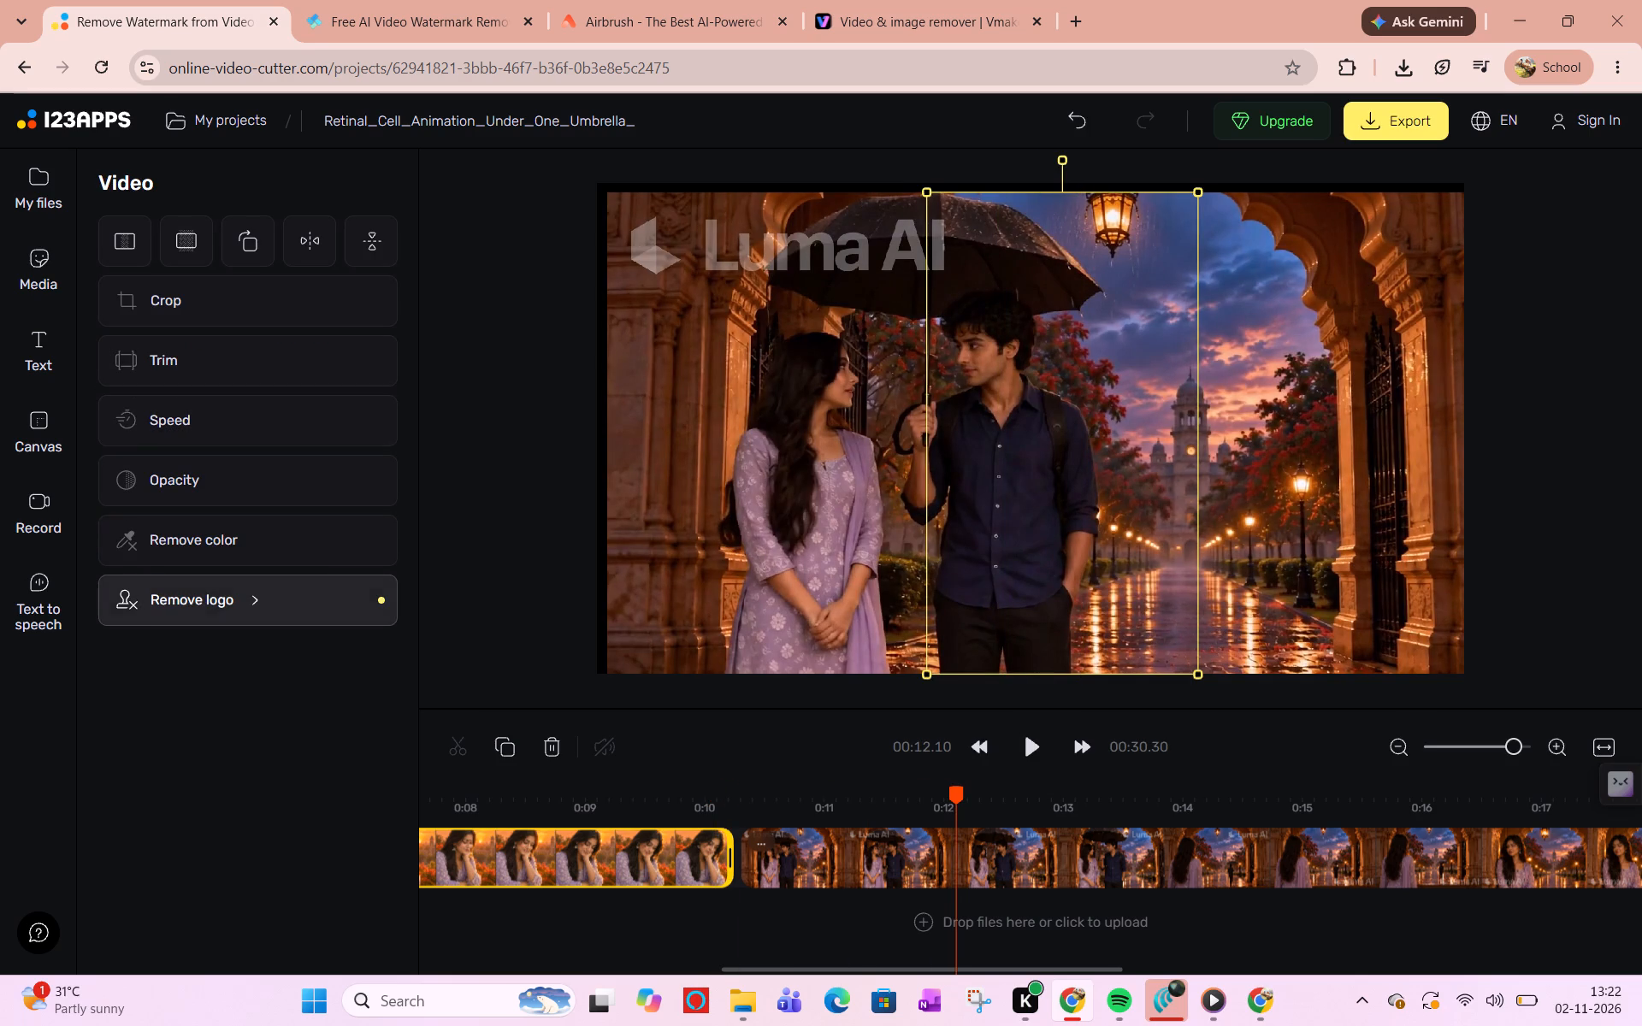
click(352, 390)
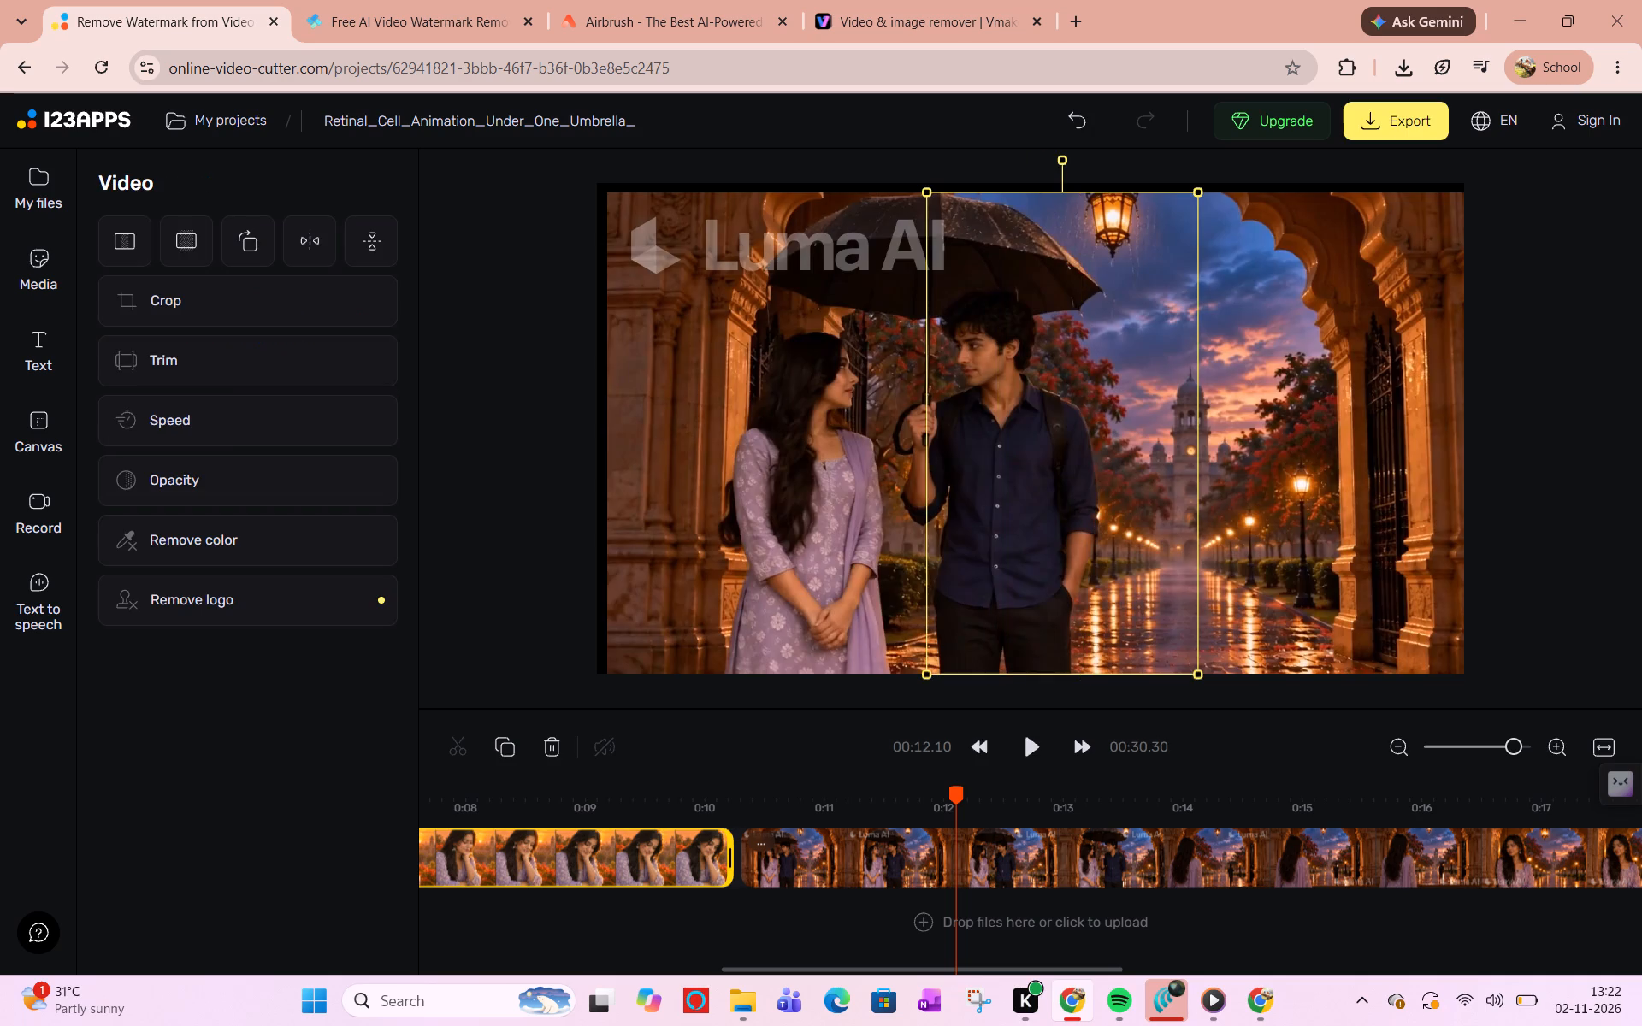
Start logo removal for the umbrella clip and mark the Luma AI watermark at the frame's upper left and, at about 0:13, upper right.
click(629, 214)
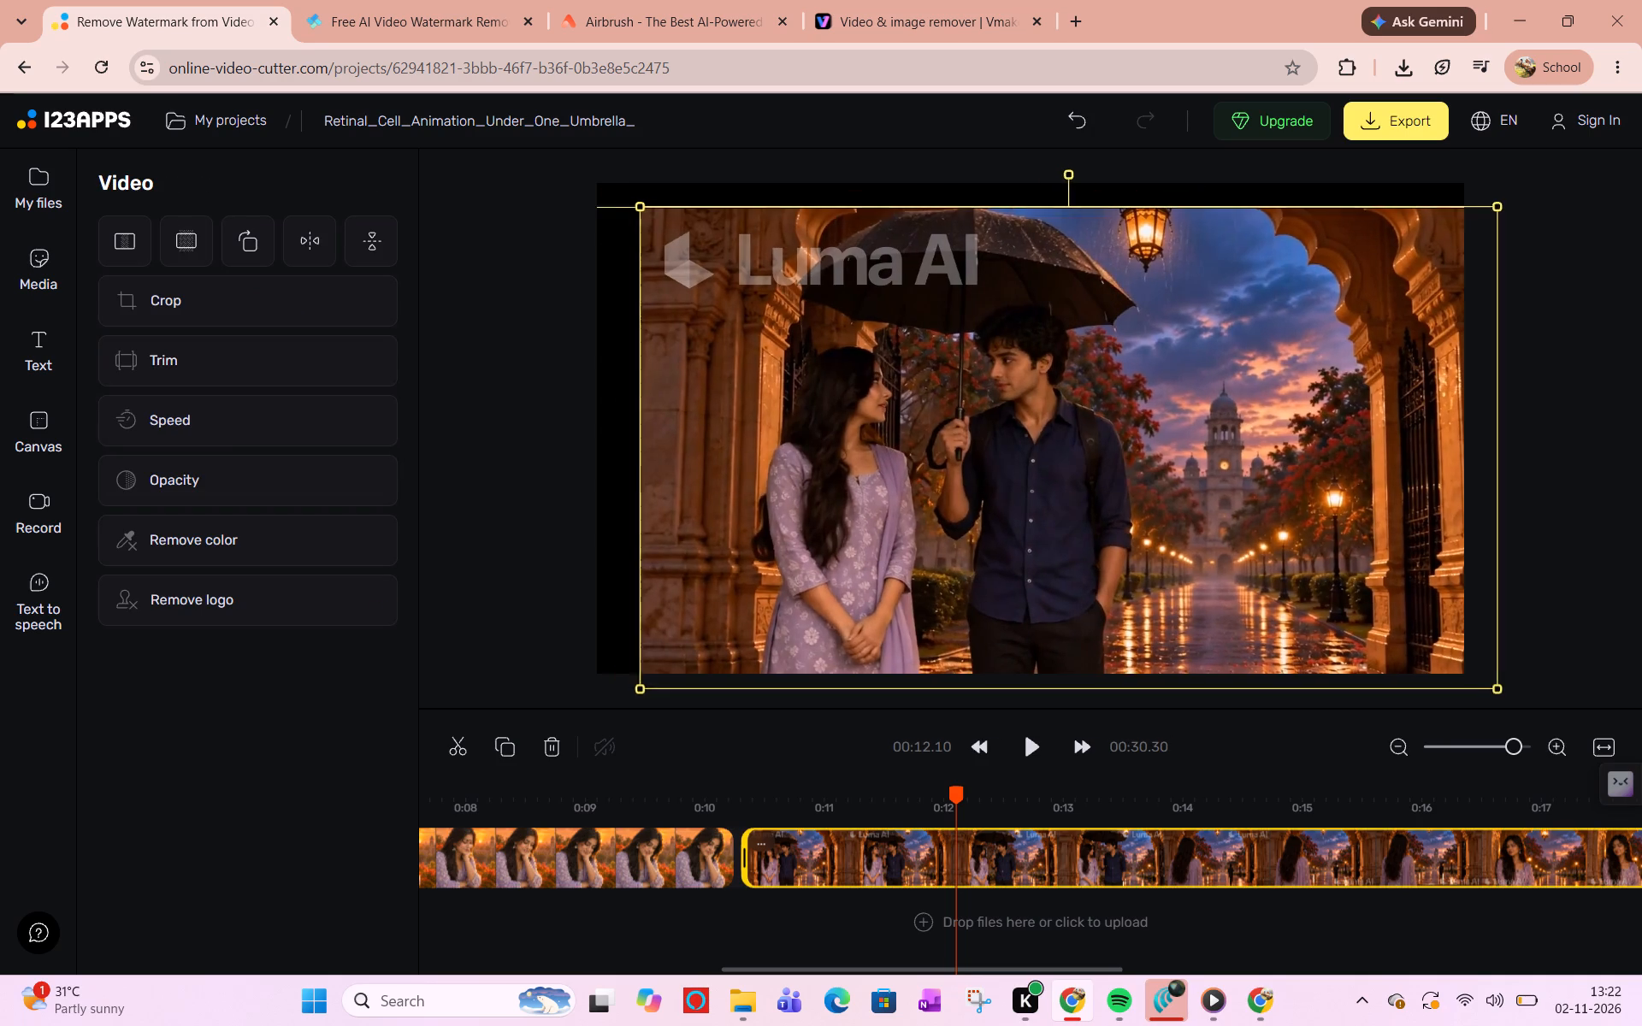
click(281, 595)
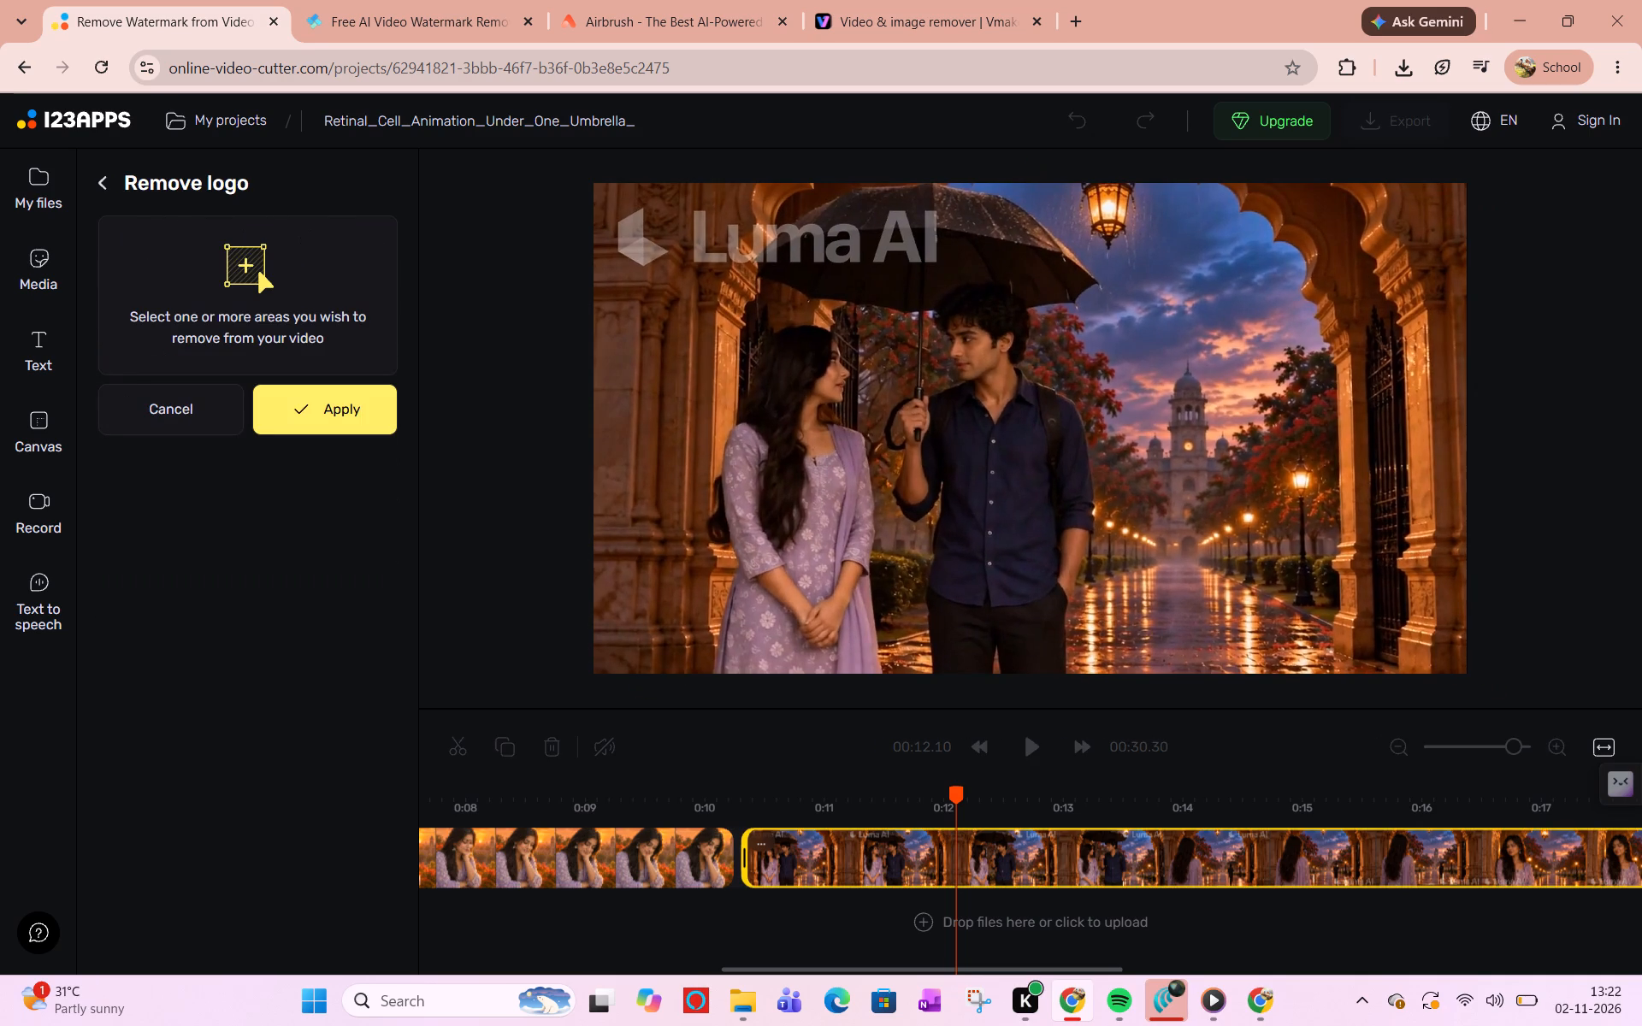
drag(613, 209, 924, 209)
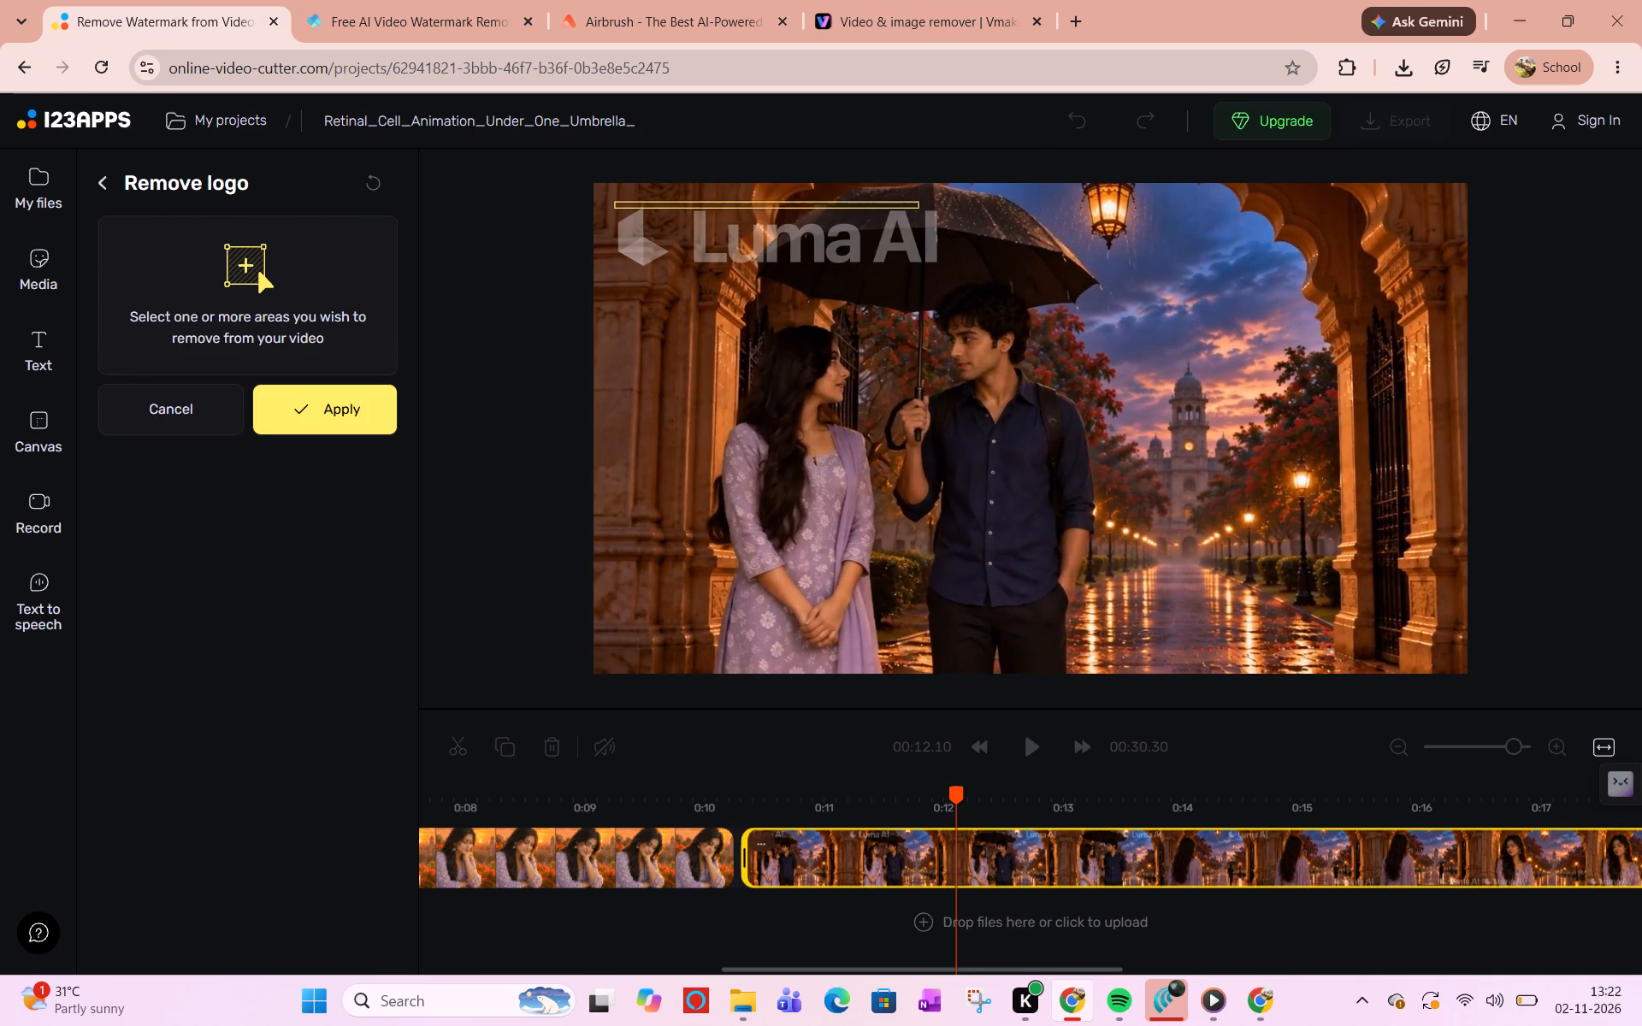
drag(924, 209, 968, 277)
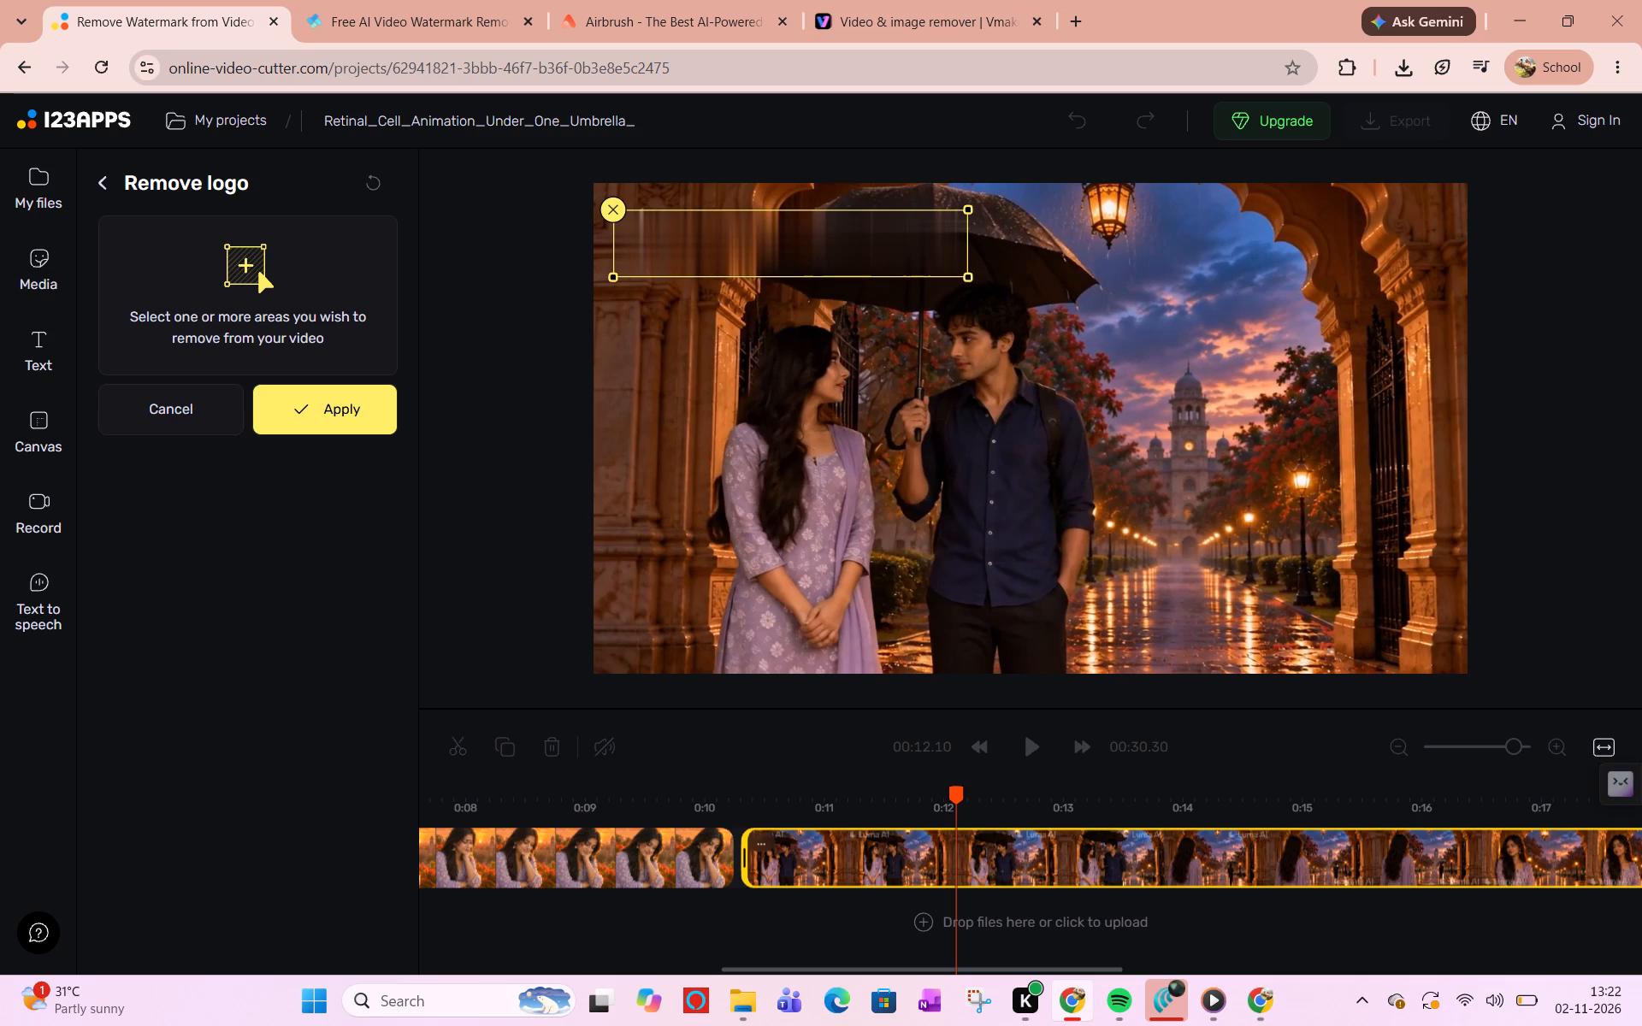
drag(954, 791, 997, 784)
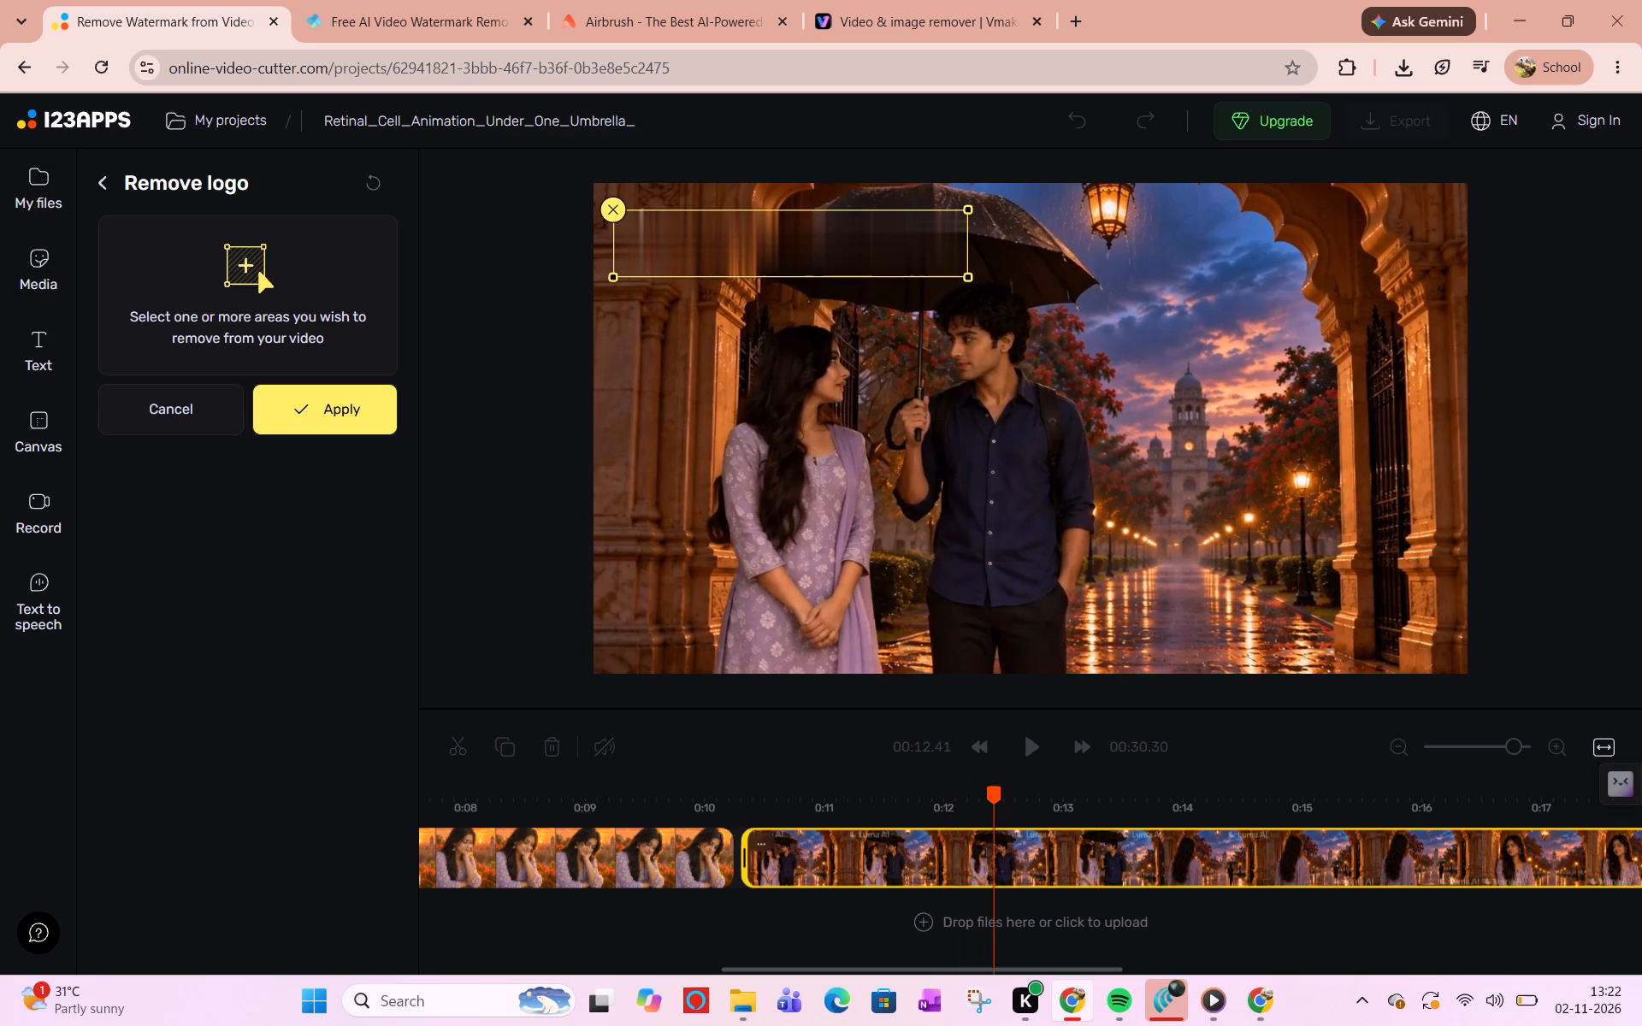
drag(997, 784, 1048, 779)
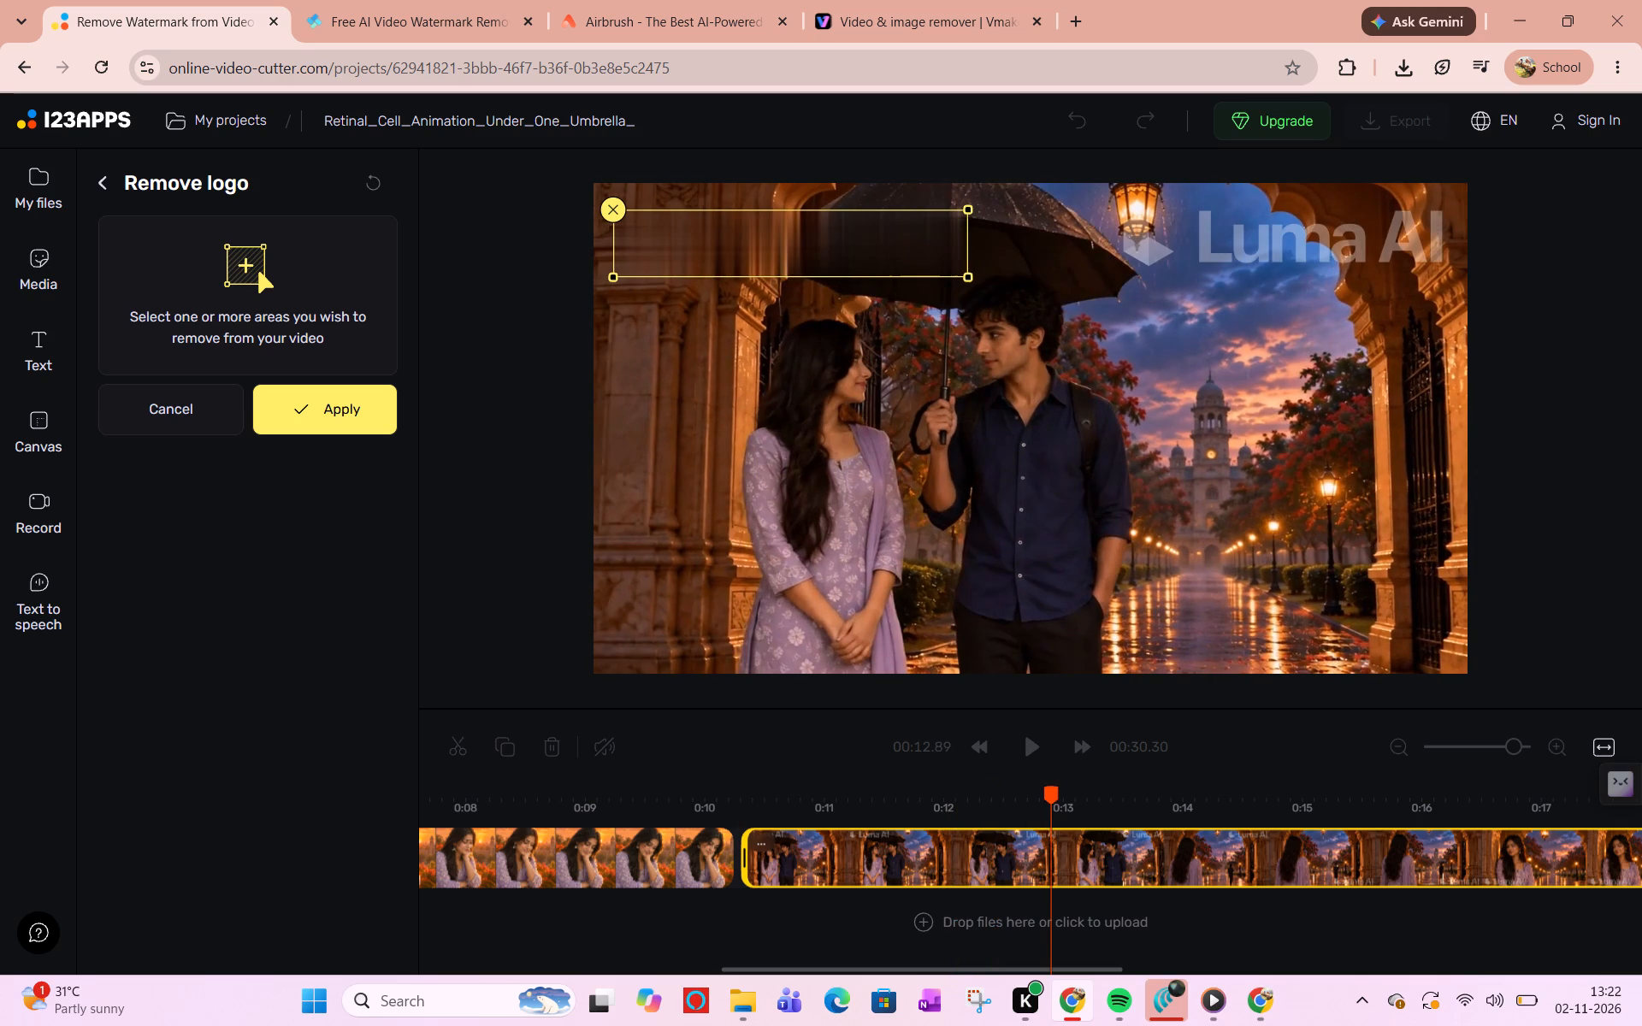
drag(1149, 212, 1436, 219)
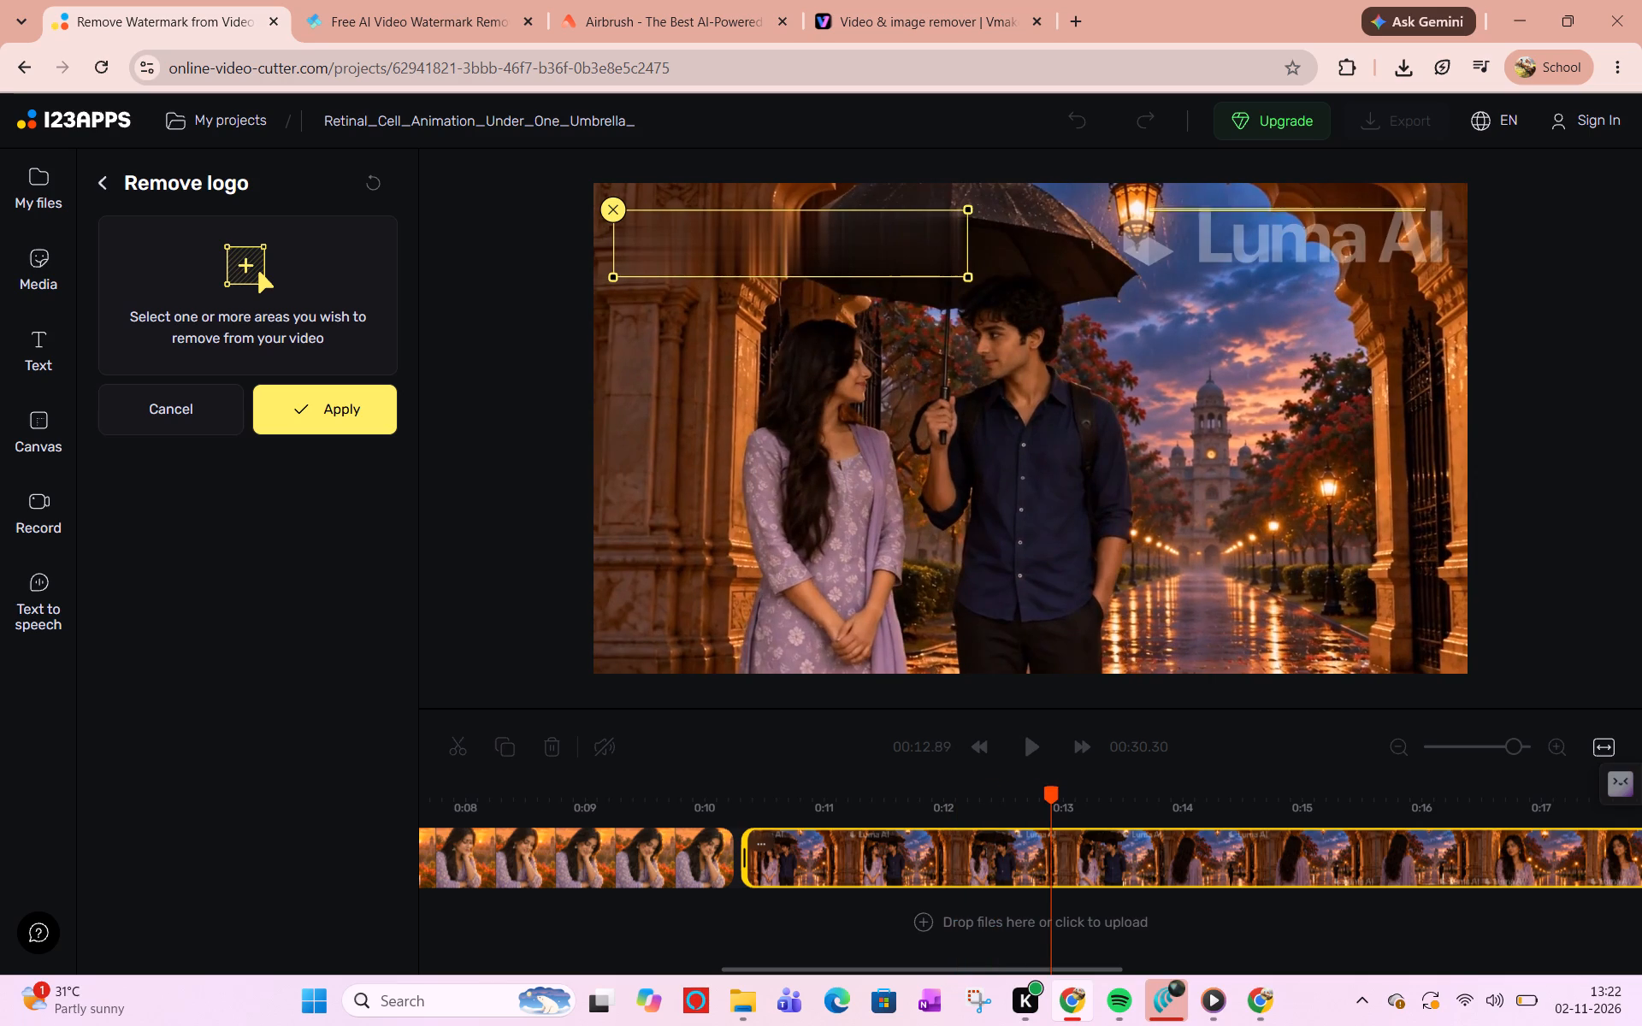
drag(1436, 219, 1489, 265)
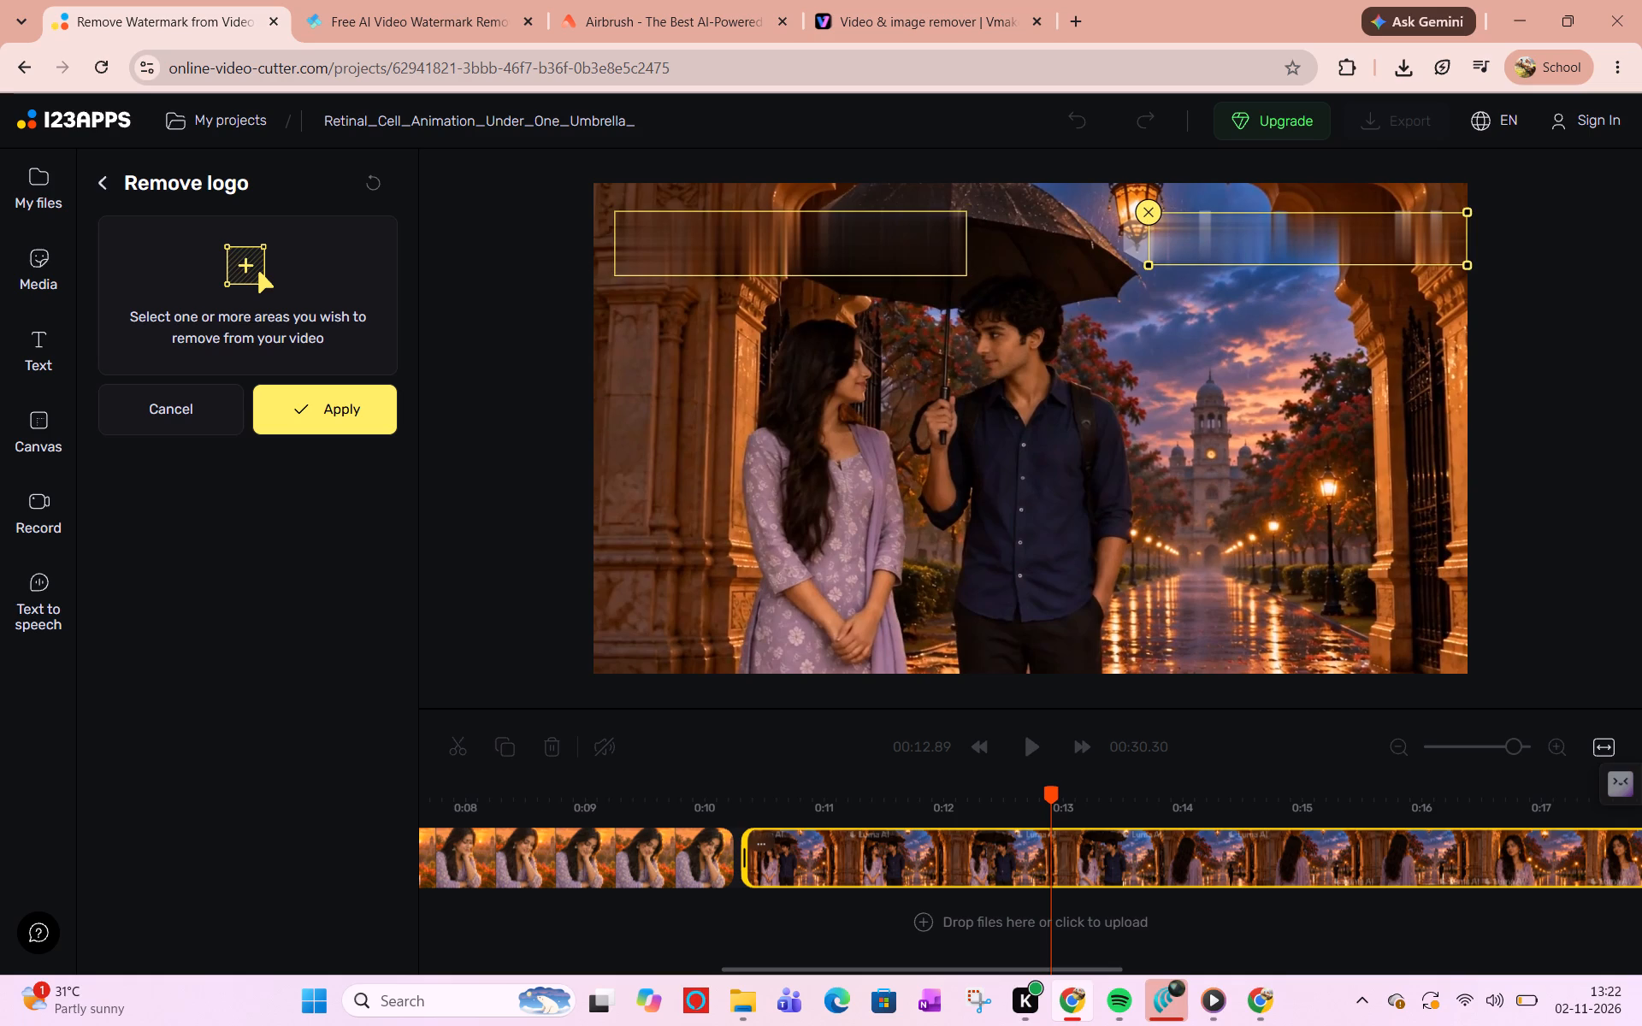
Mark the Luma AI watermark at the lower right of the umbrella clip's frame, at about 0:14, extending the area slightly upward.
drag(1050, 797, 1072, 797)
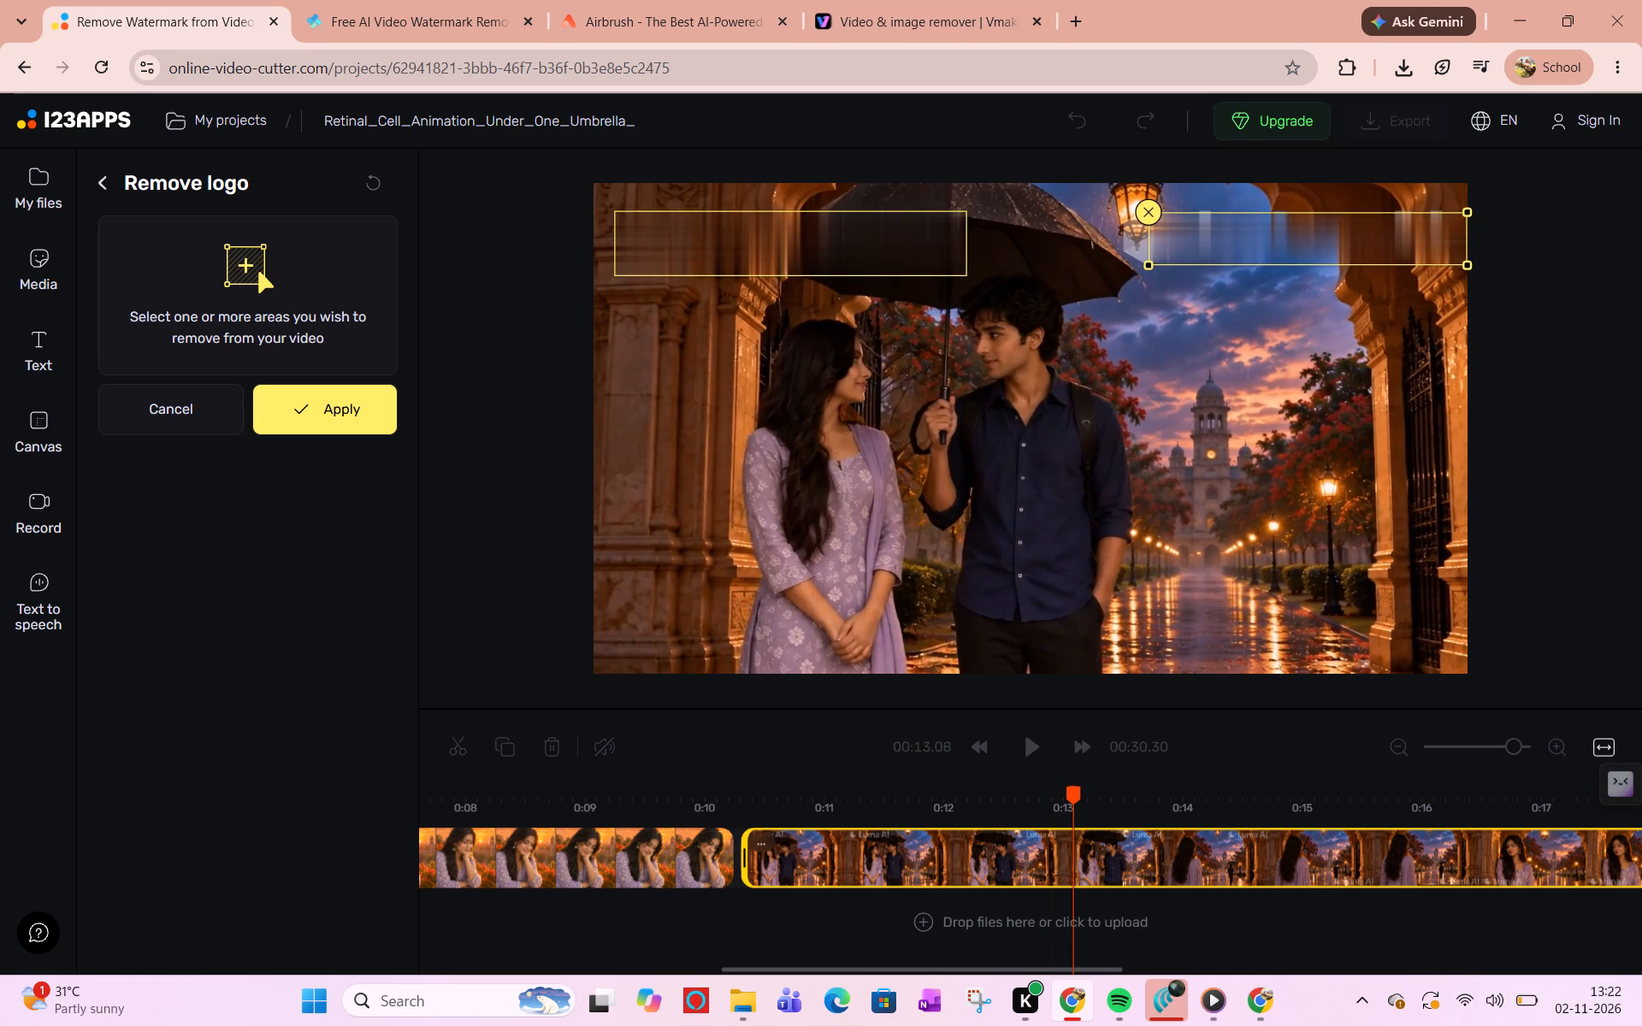
drag(1072, 797, 1178, 783)
drag(1179, 793, 1230, 791)
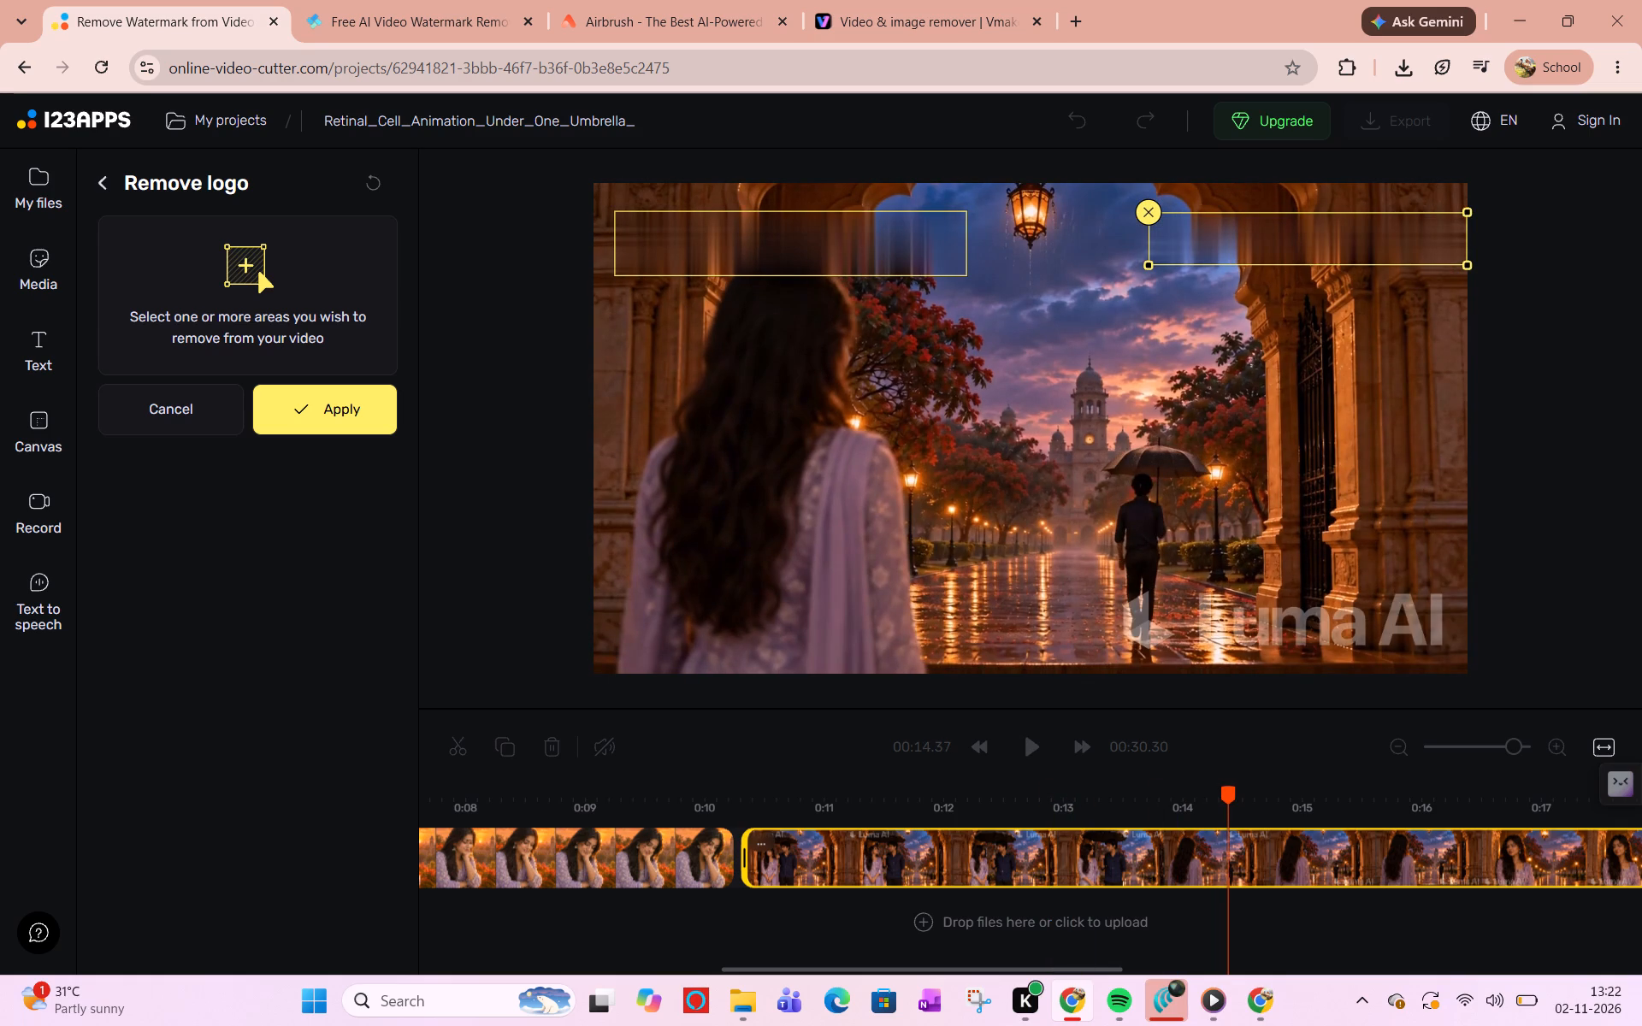
drag(1115, 604, 1485, 656)
drag(1472, 604, 1472, 598)
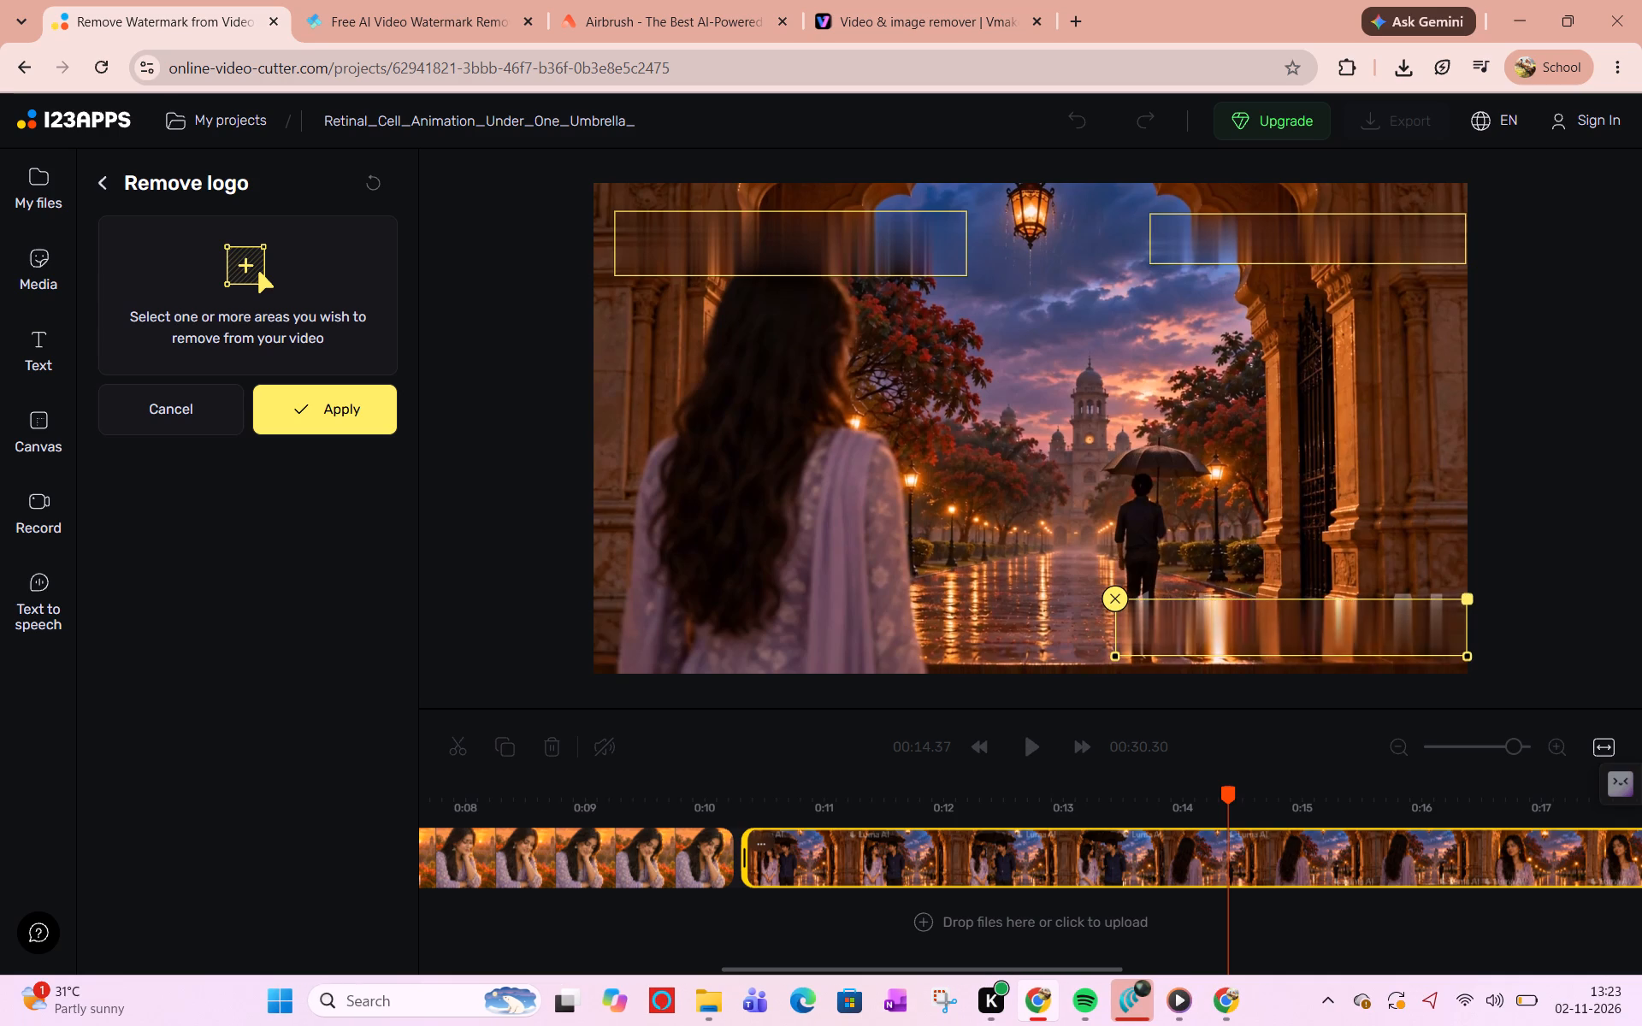
drag(1472, 598, 1470, 592)
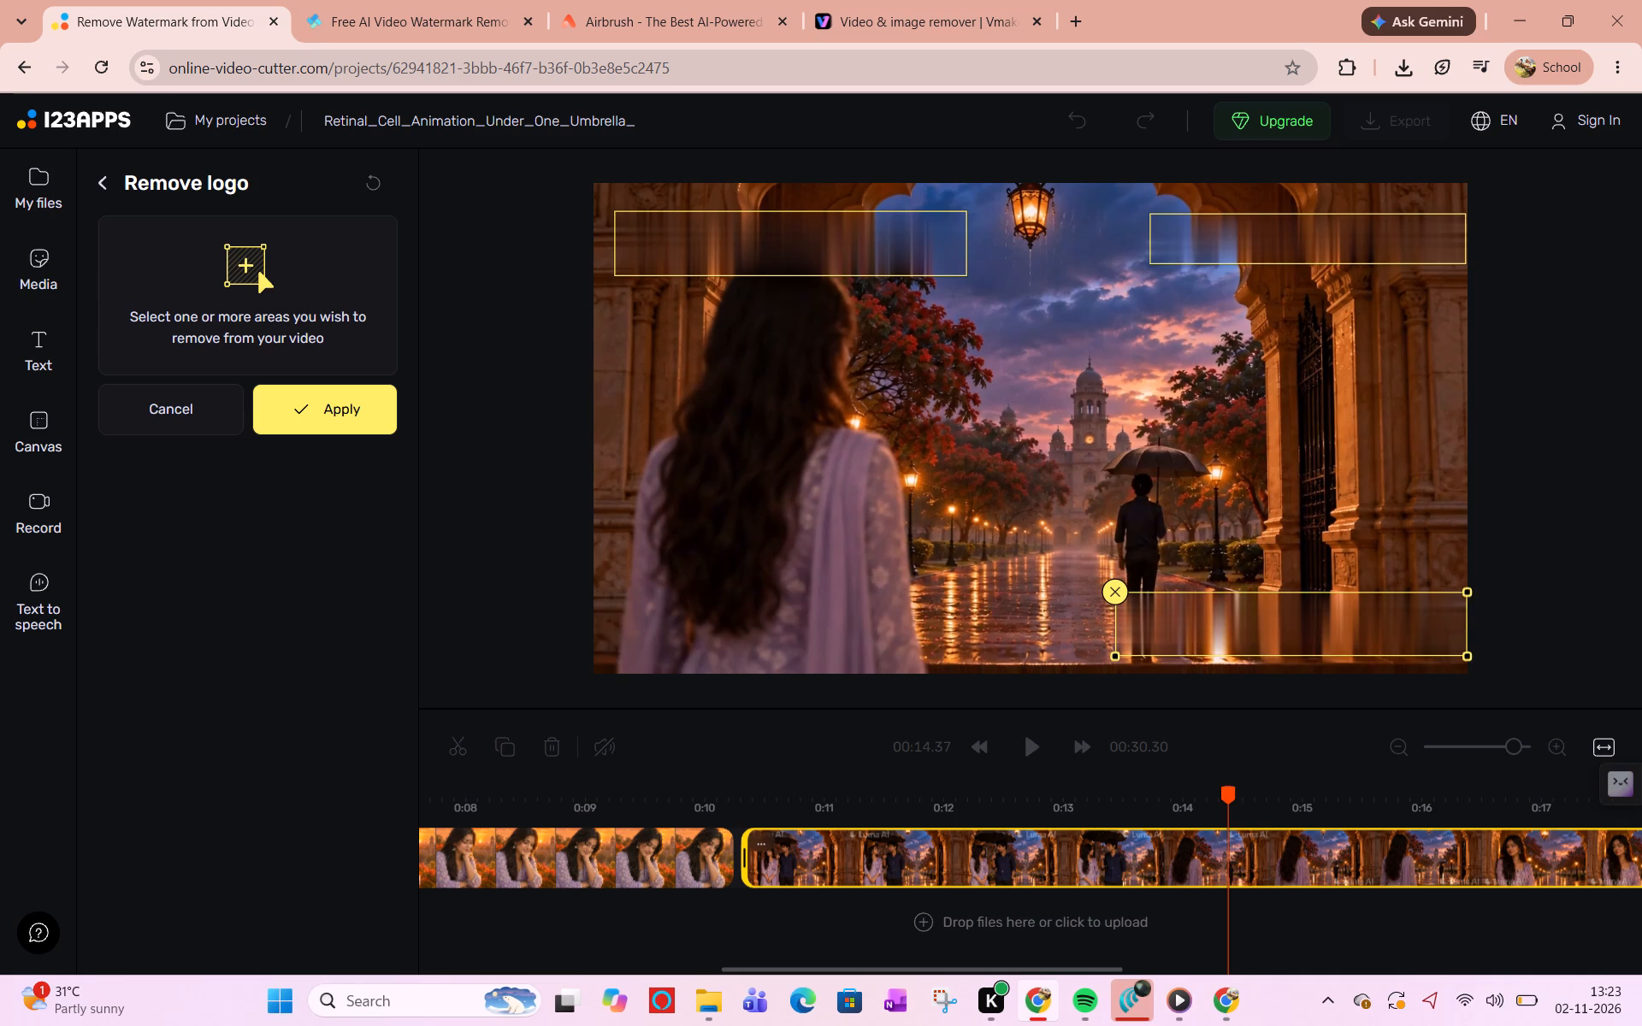
Mark the Luma AI watermark at the lower left of the umbrella clip's frame, at about 0:17, and apply all removal areas.
drag(1226, 793, 1294, 784)
drag(1297, 793, 1385, 791)
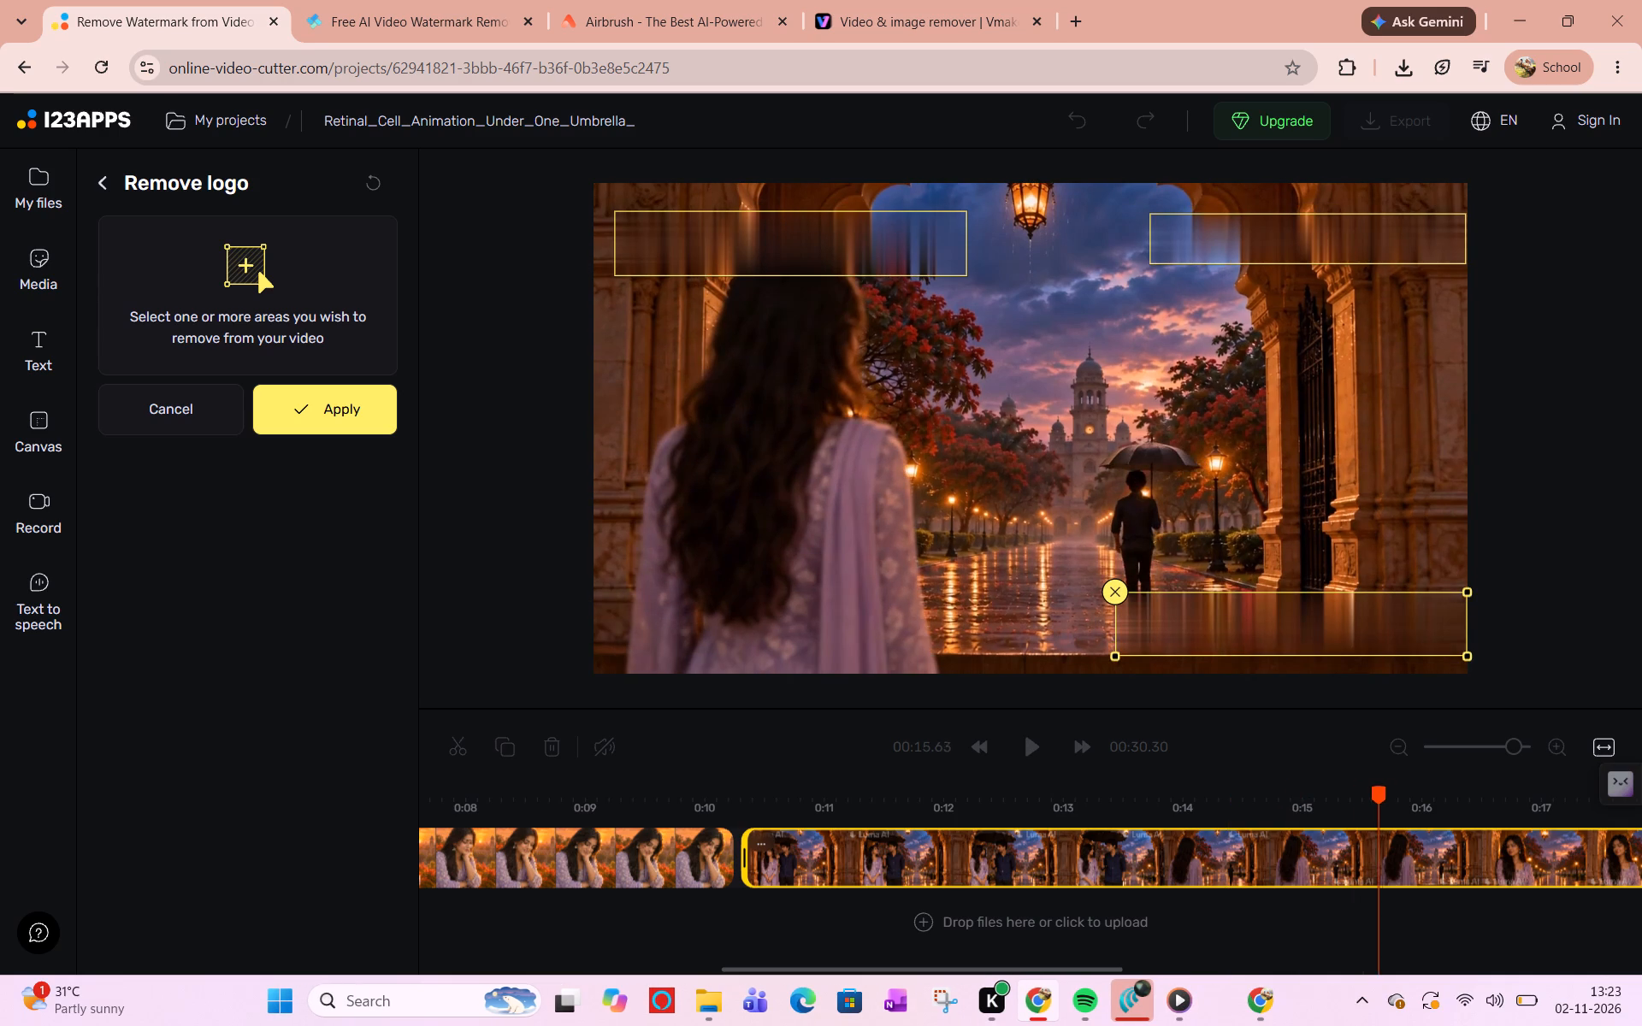
drag(1385, 791, 1385, 790)
drag(1385, 790, 1468, 787)
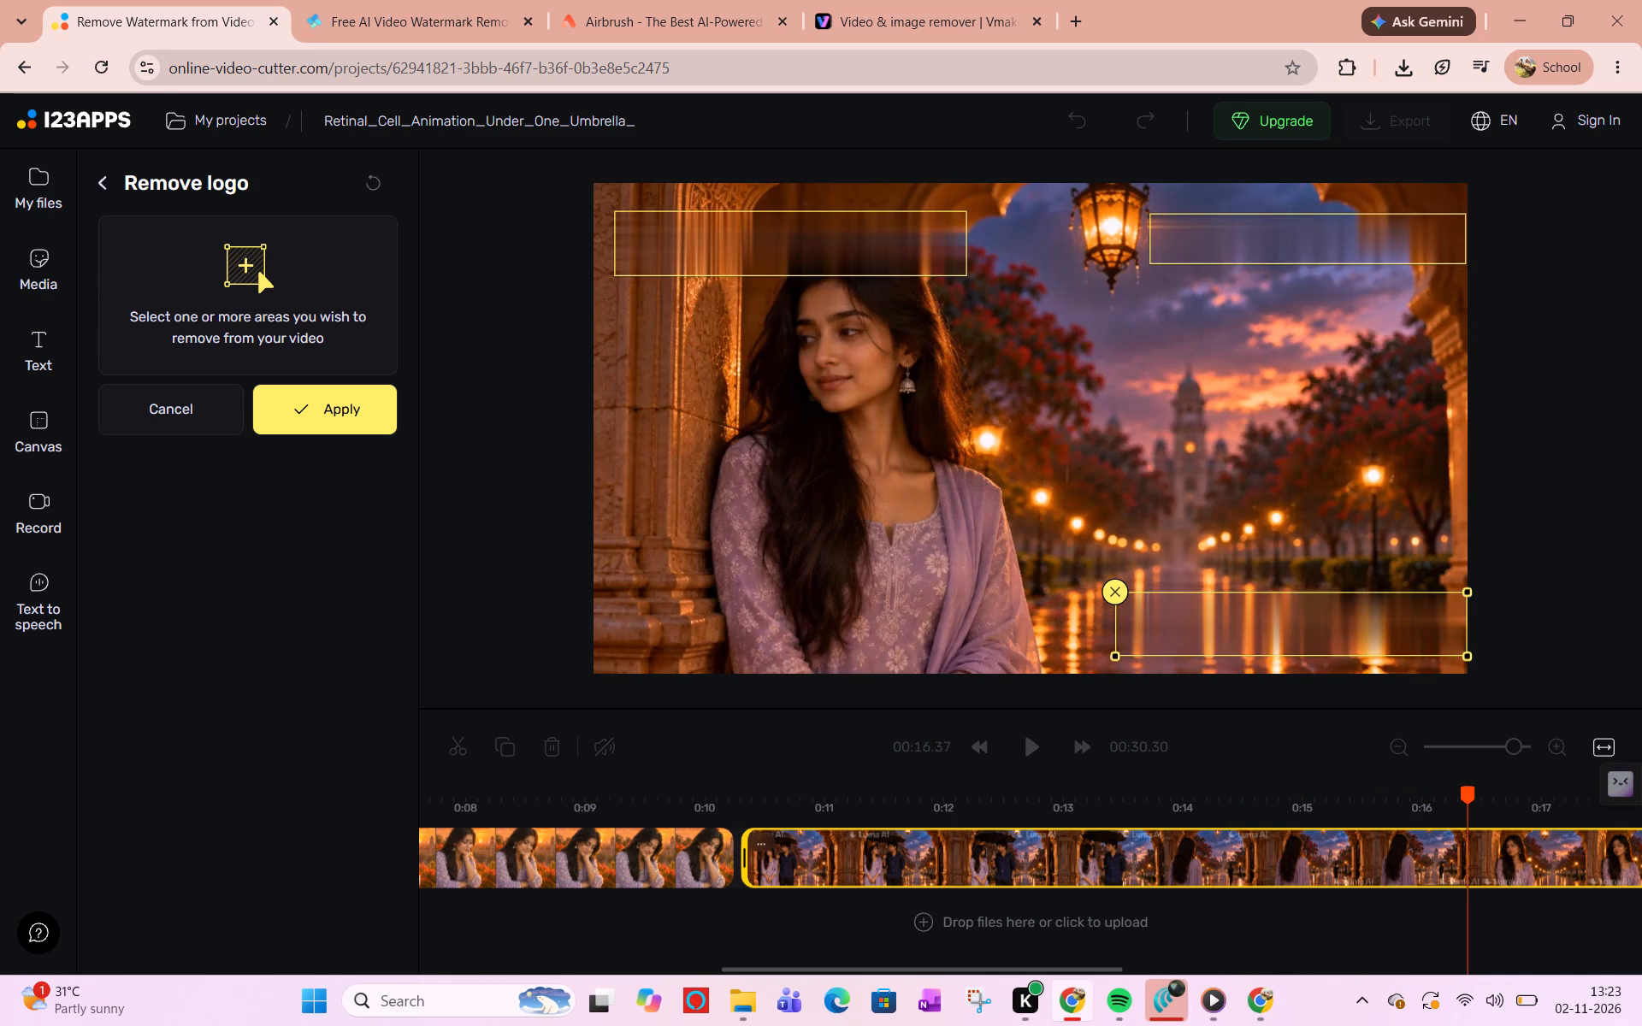
drag(1468, 792, 1549, 782)
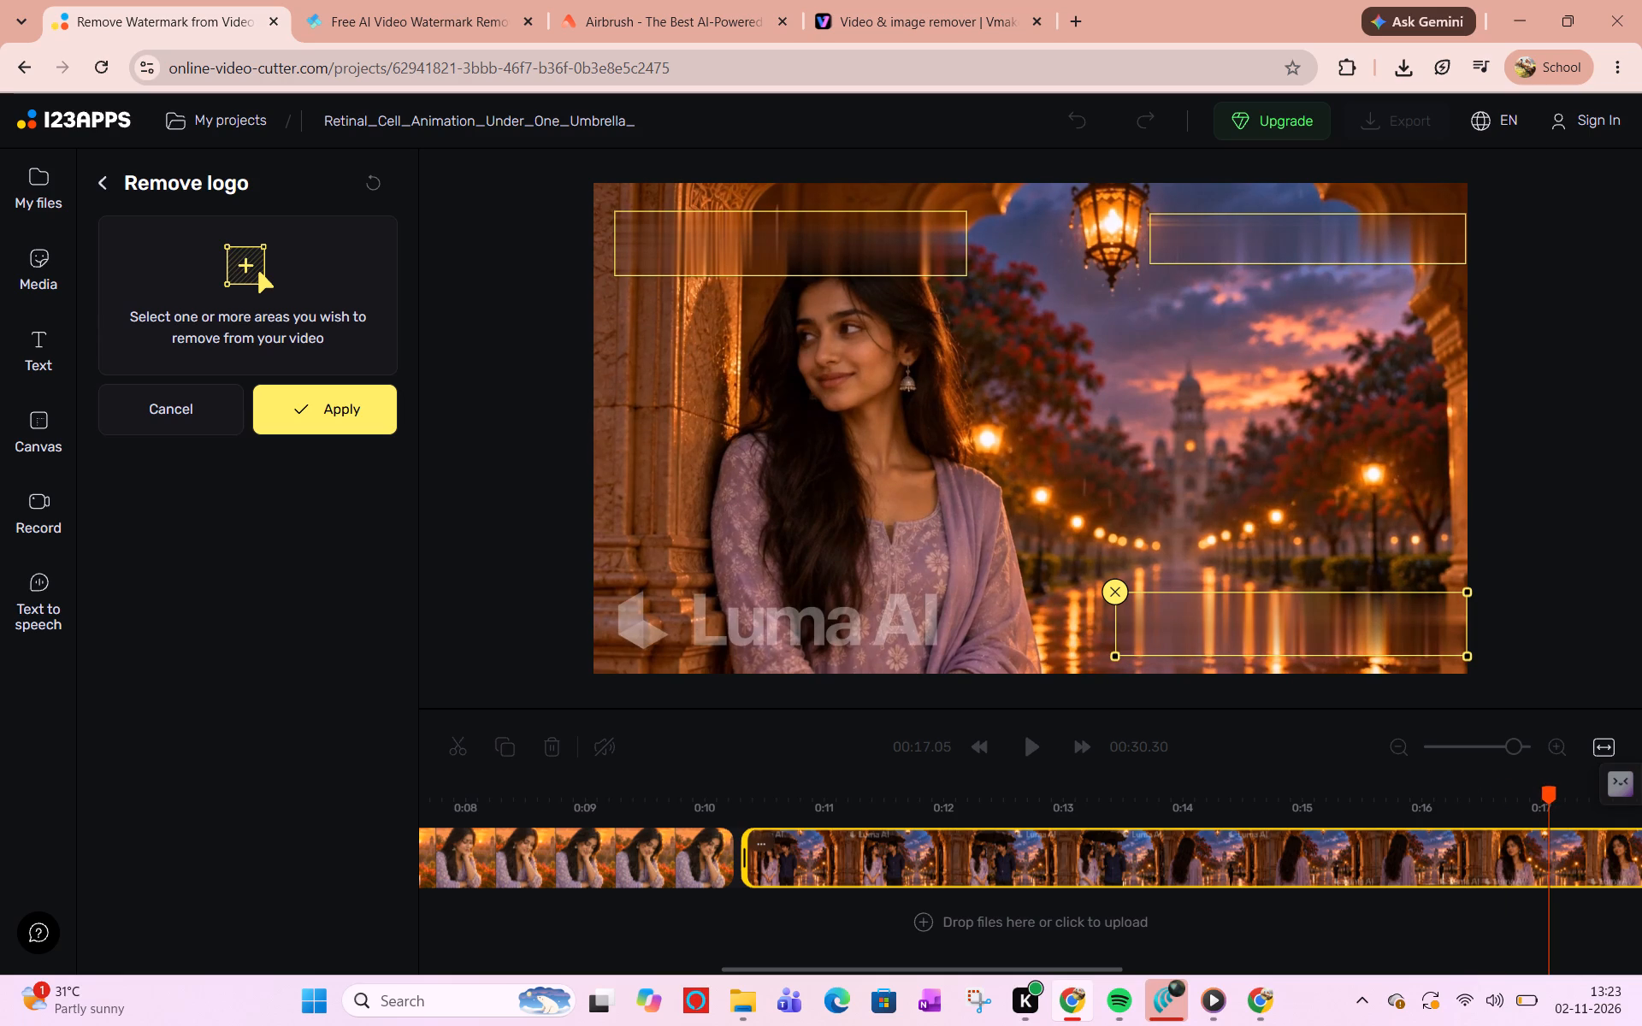
drag(604, 577, 962, 663)
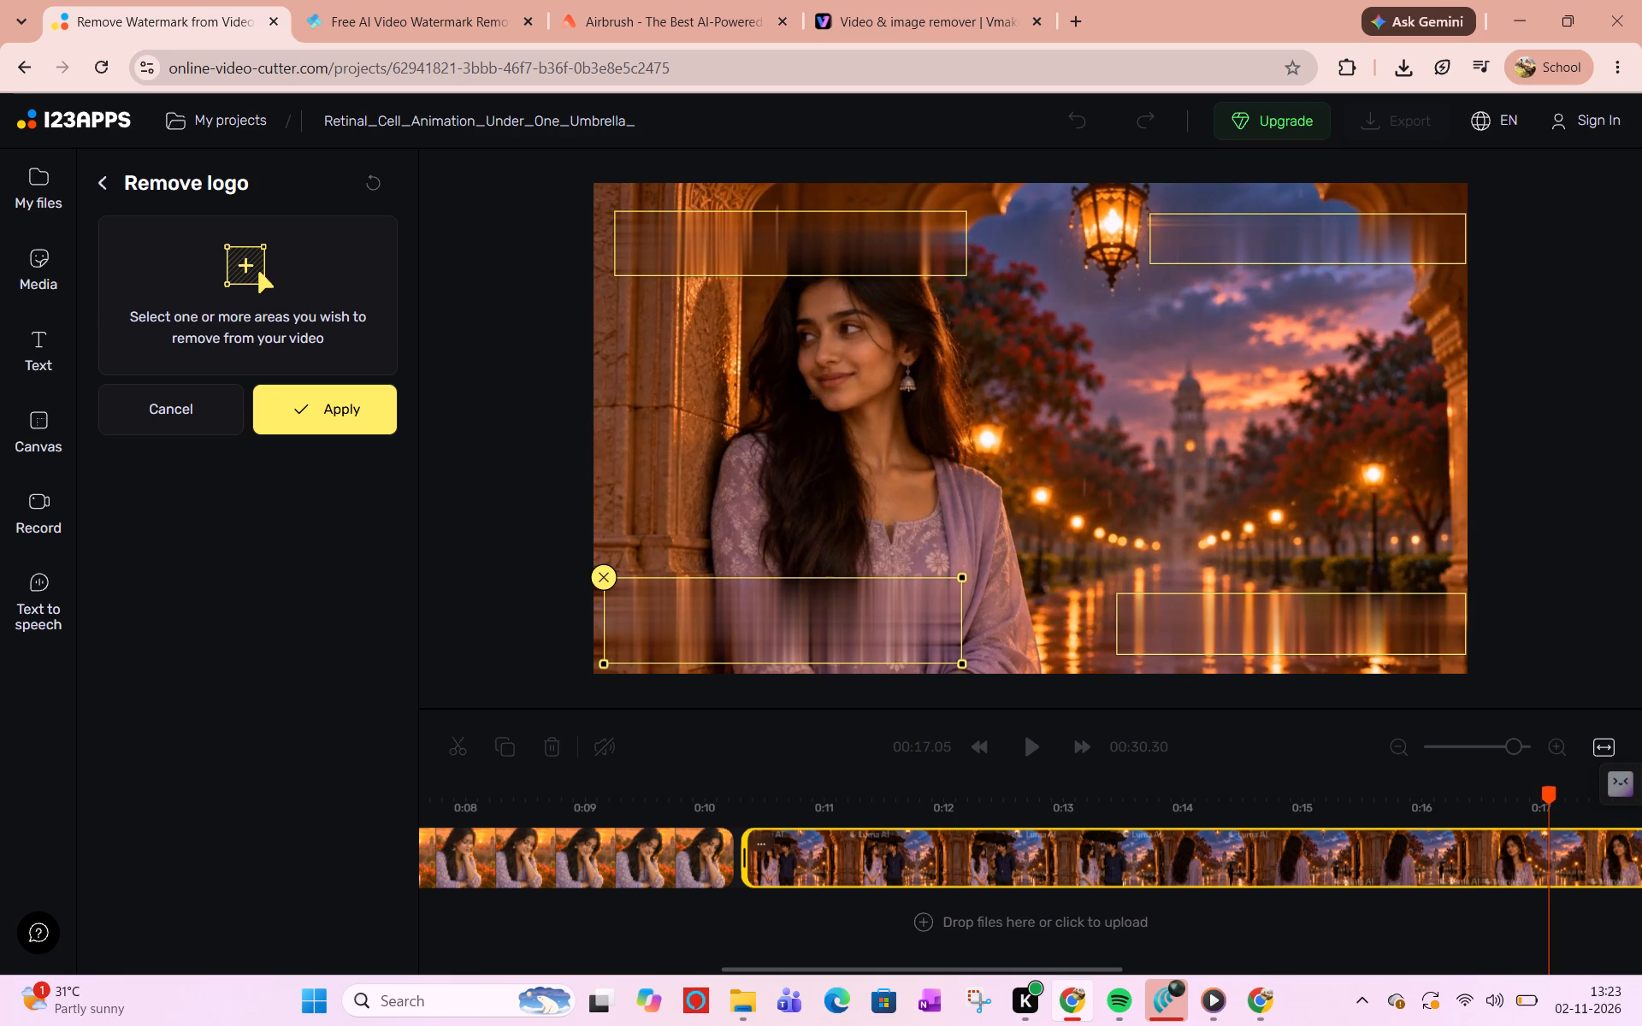
click(321, 403)
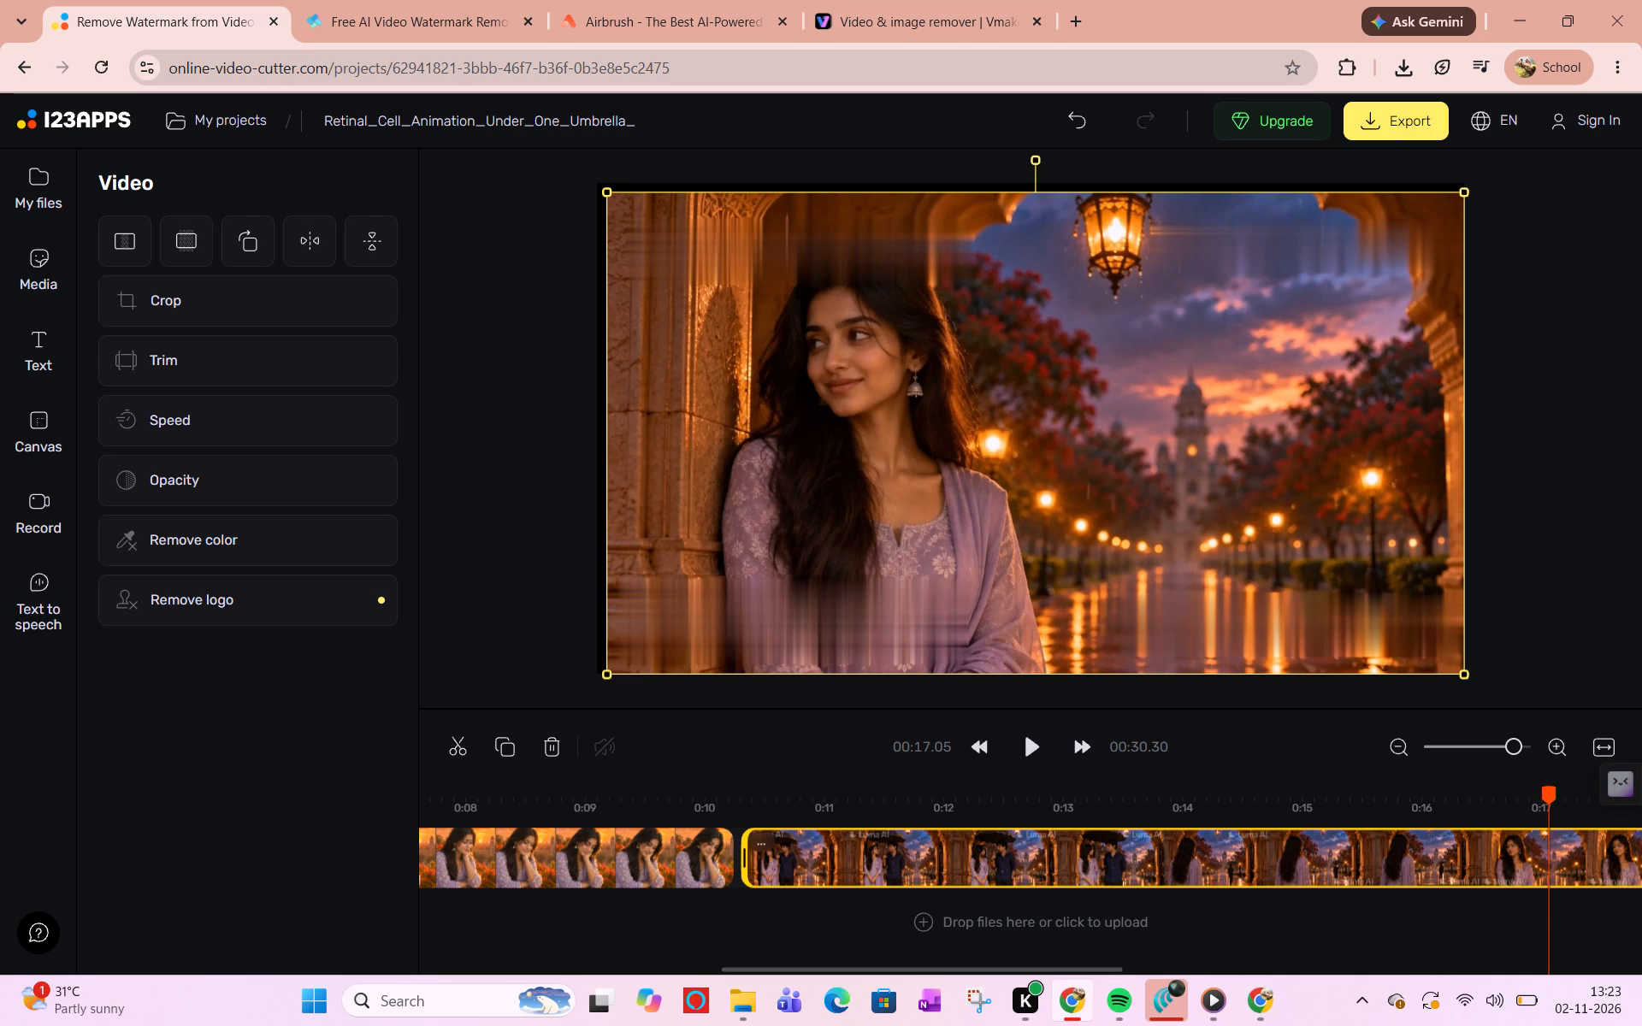
Play the project from about 0:07 to review the watermark removal across the clips.
drag(1547, 786, 386, 830)
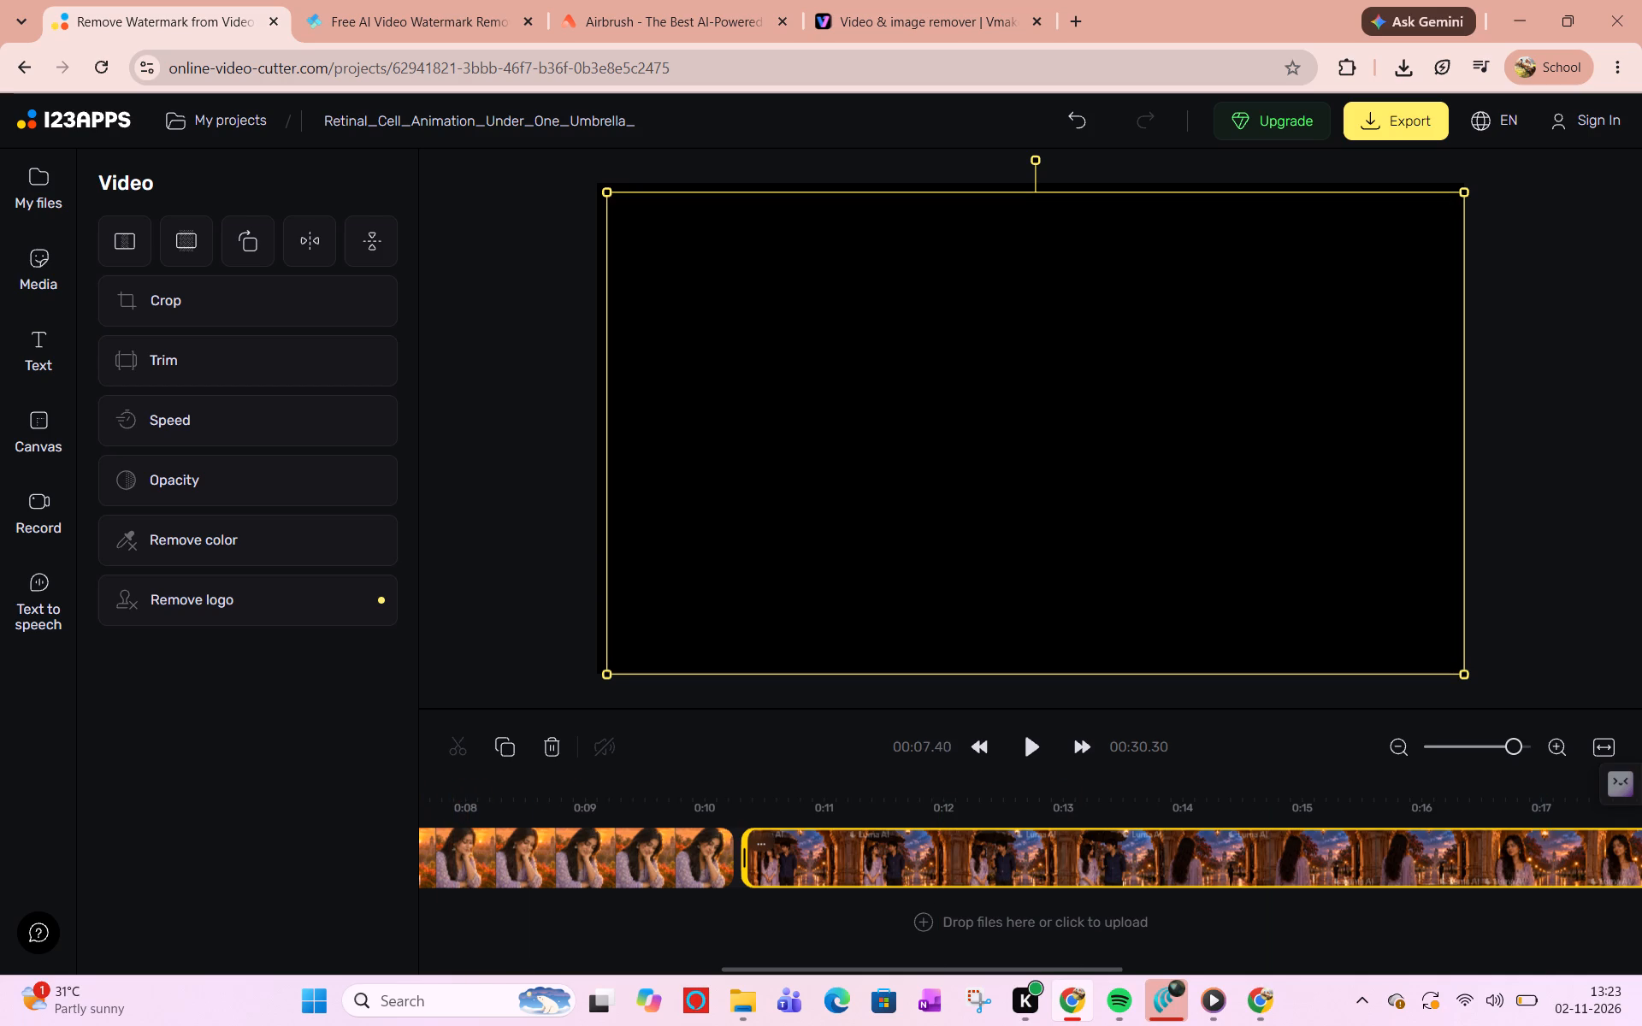
drag(386, 830, 386, 829)
click(1023, 739)
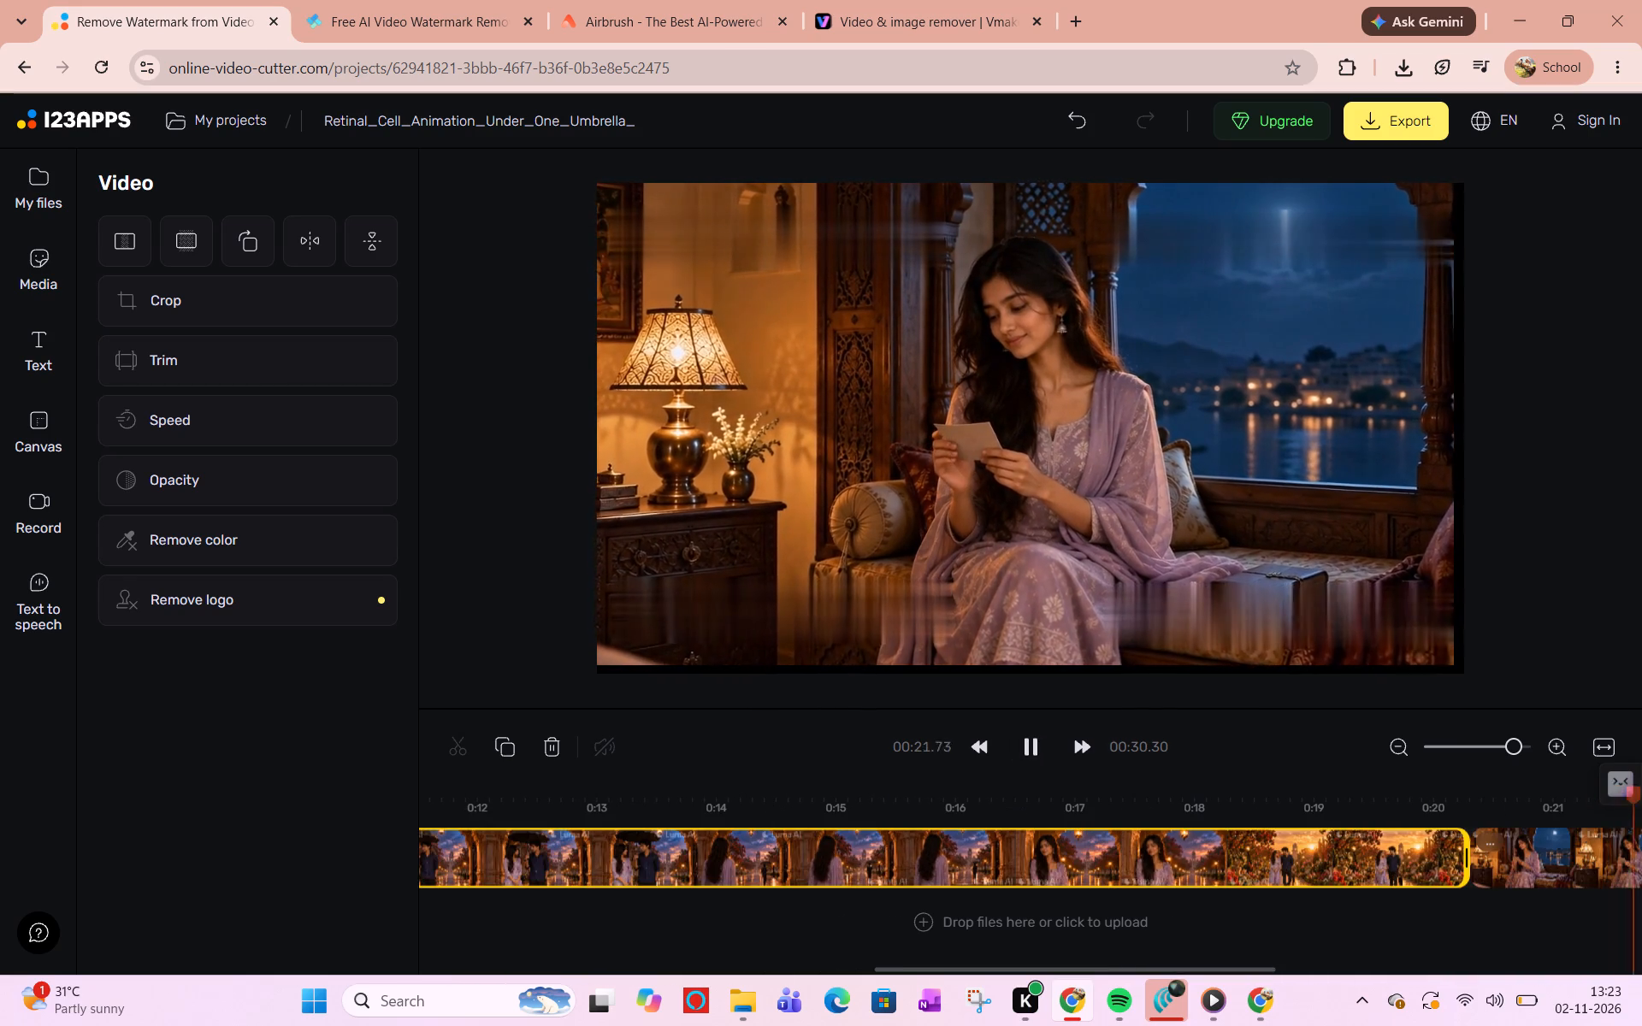
Switch to Vmake's video remover and save the cookie preferences with optional cookies off.
click(975, 0)
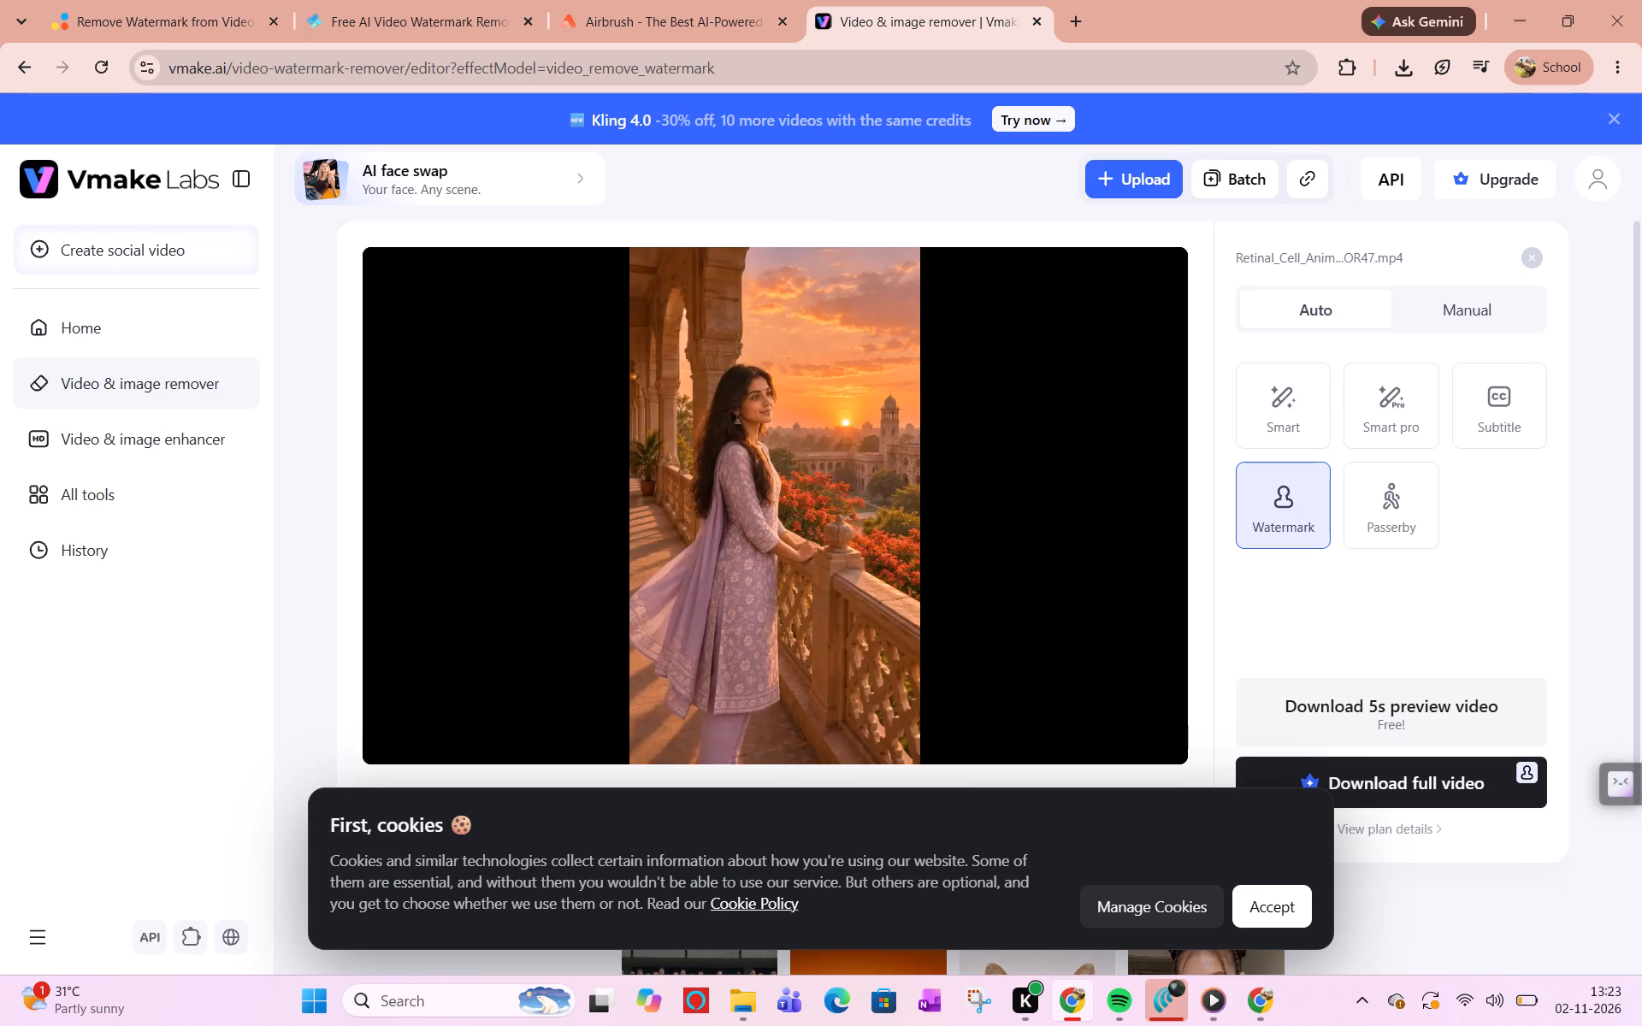
scroll(975, 421, down, 1)
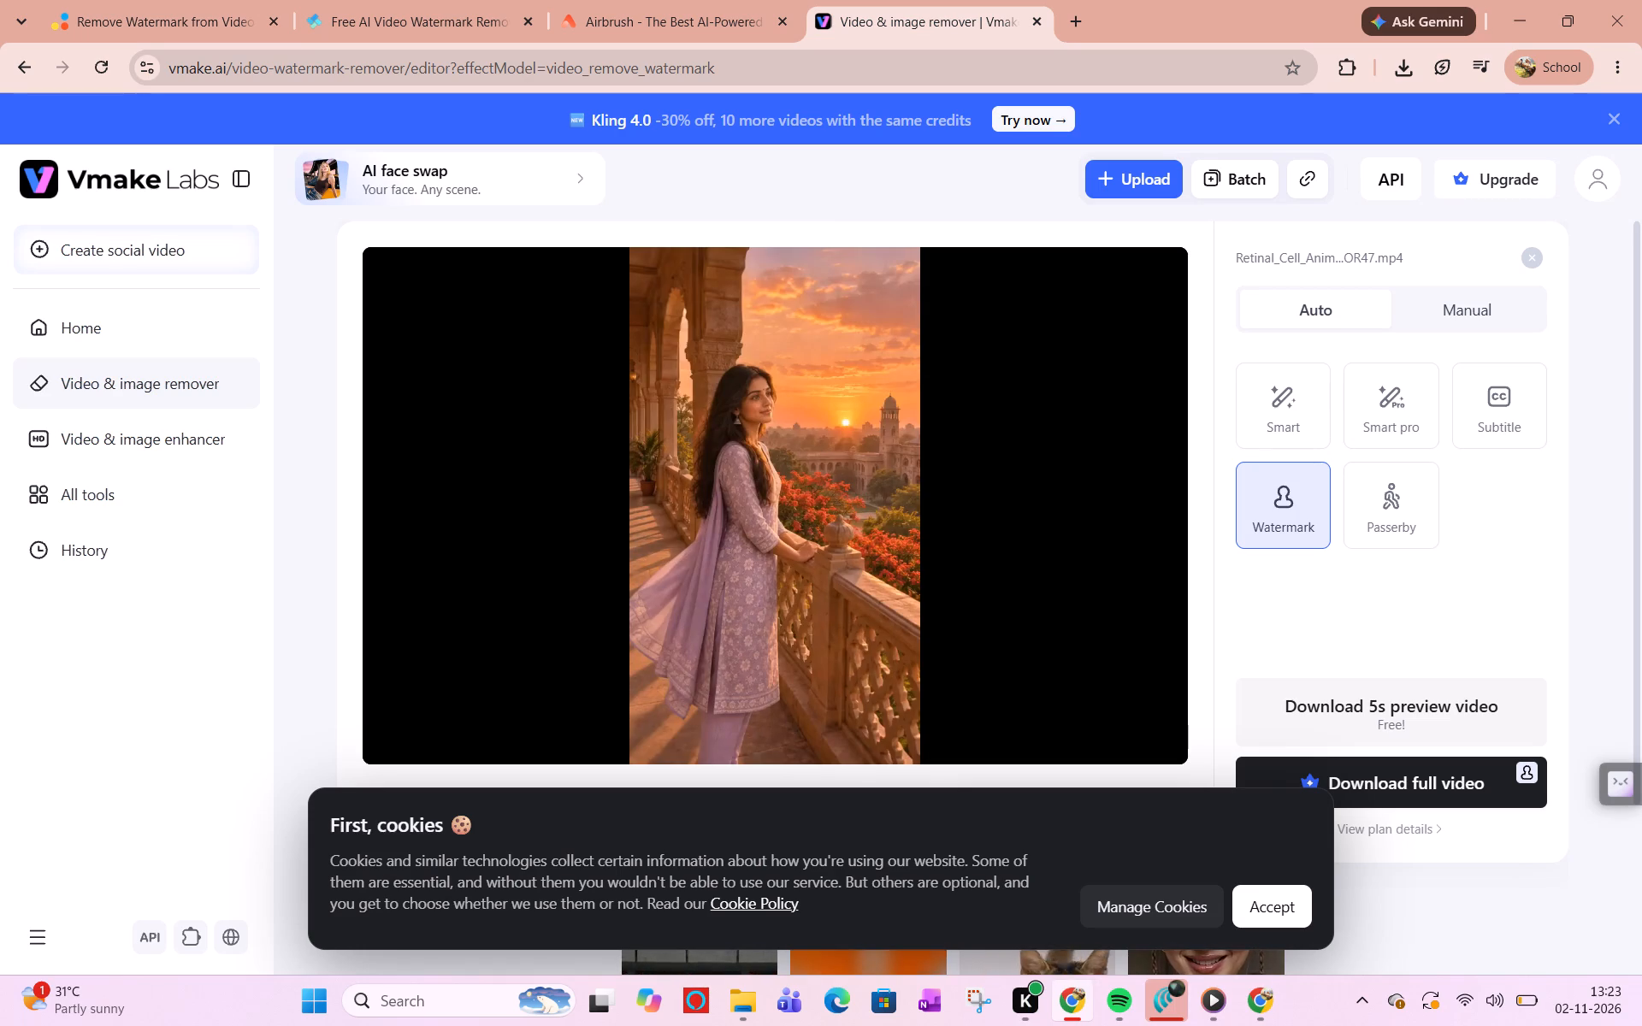
click(1137, 914)
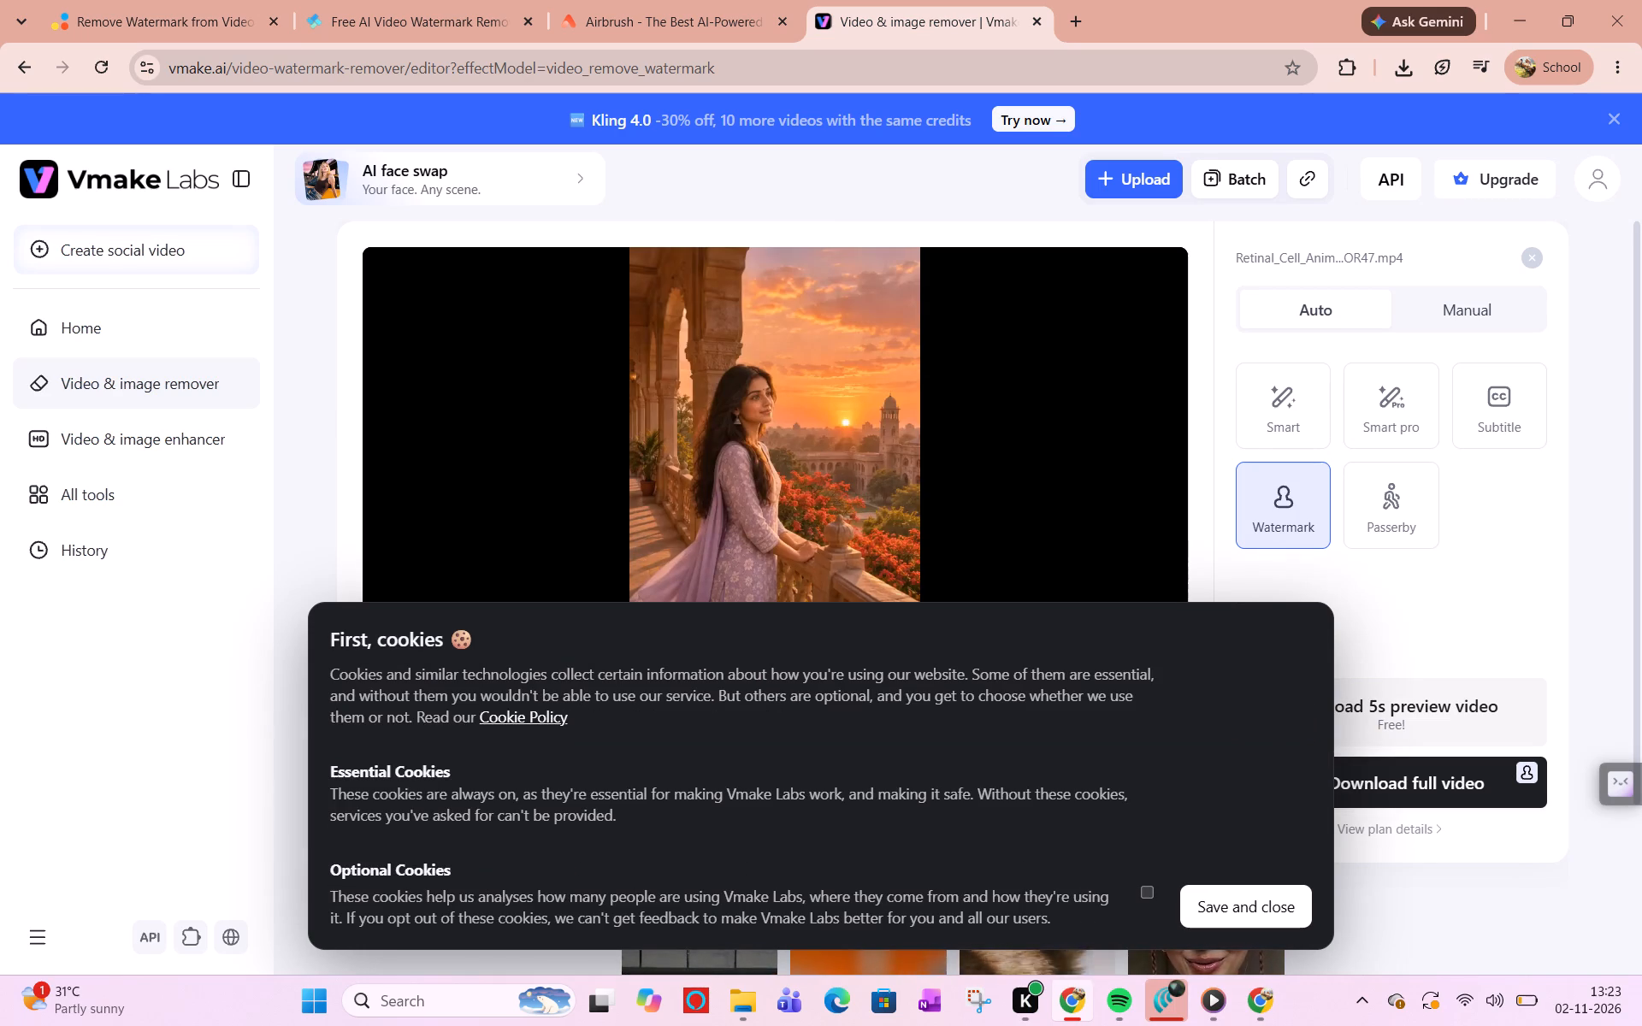
click(1204, 915)
click(834, 466)
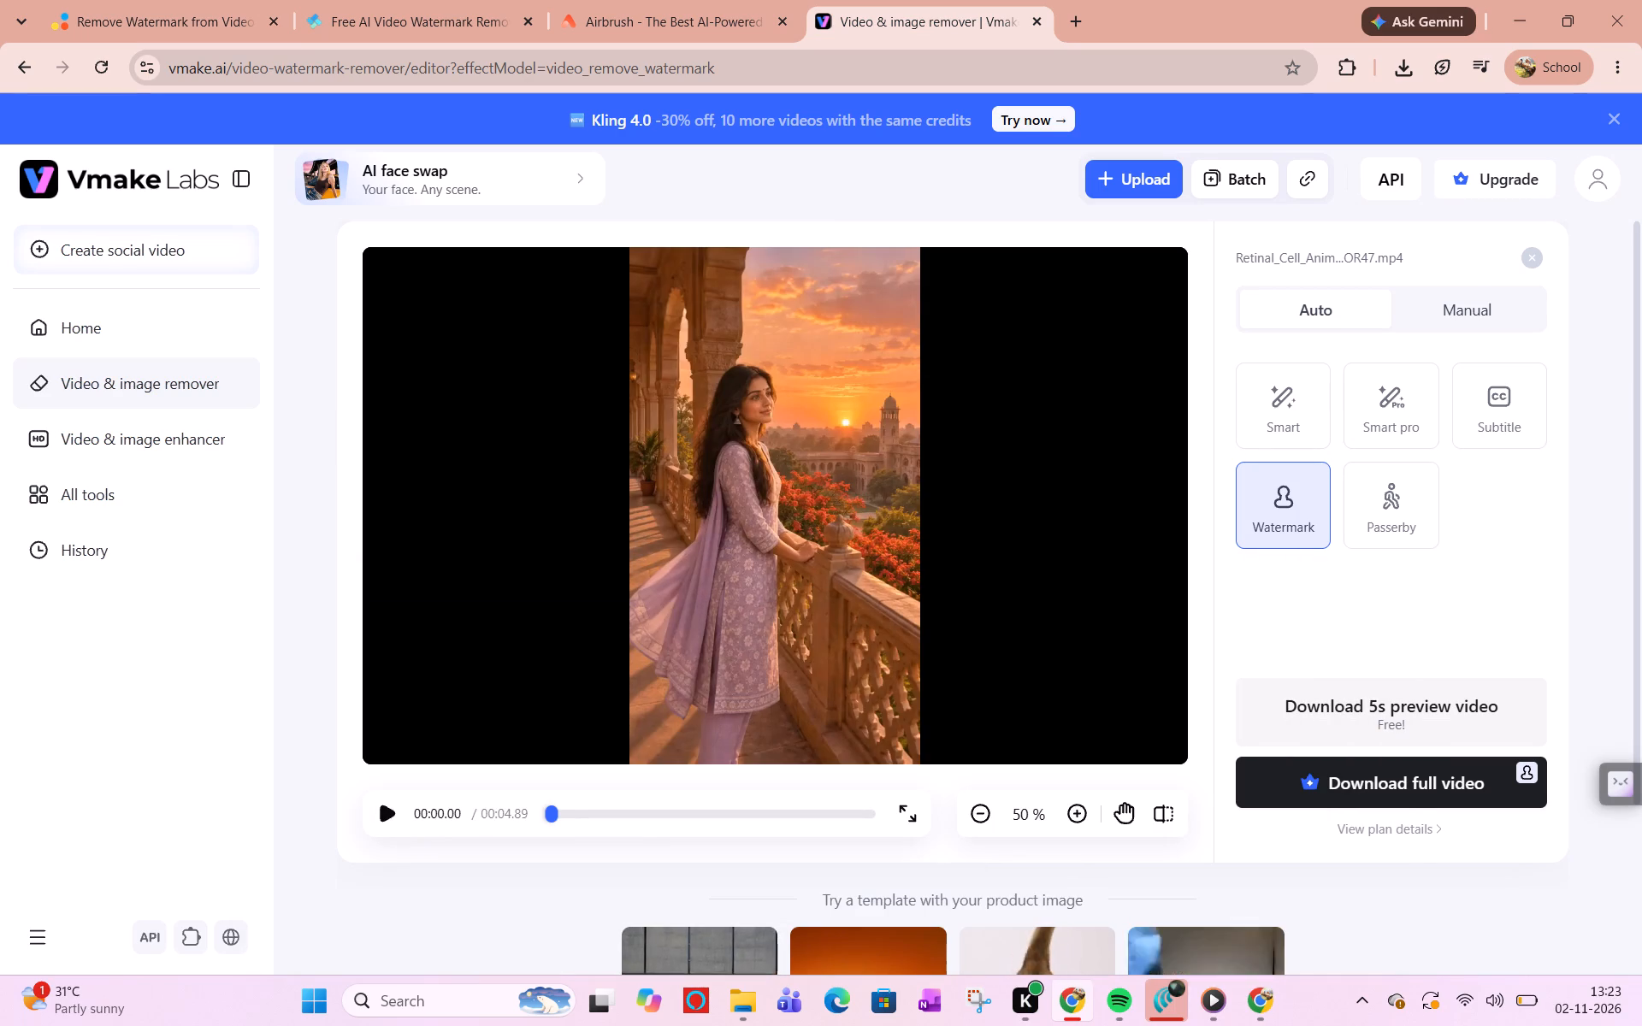
Play the processed Pehli Nazar video through and examine the result and download options.
click(387, 816)
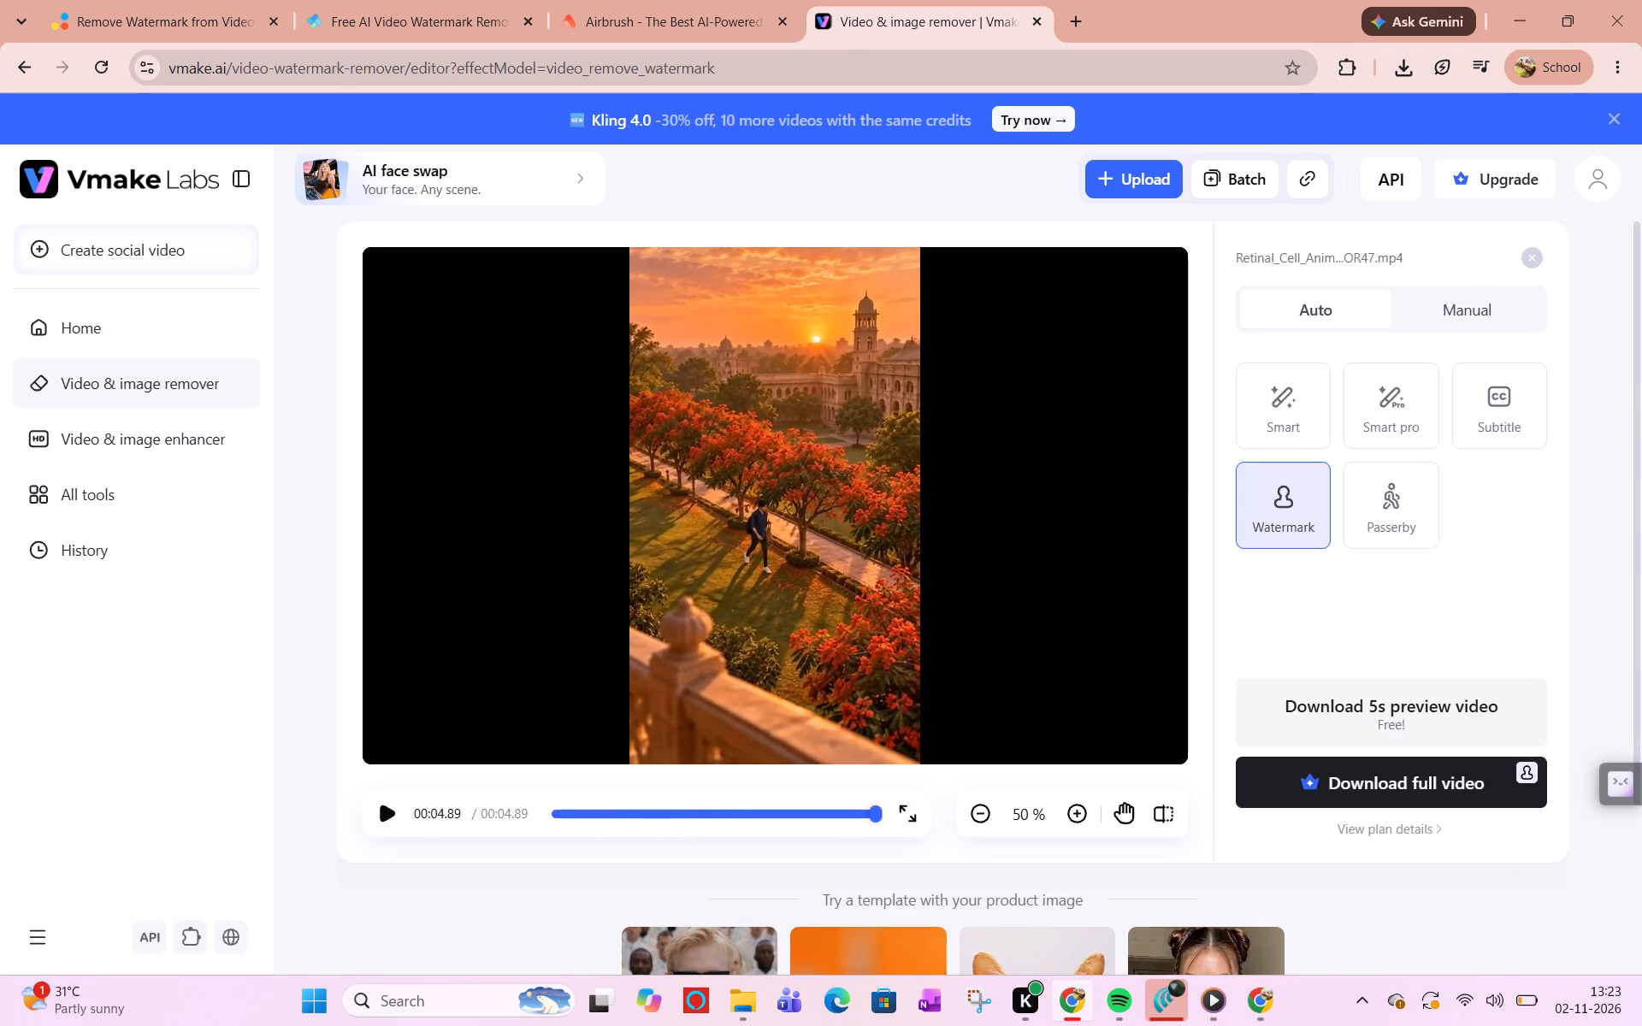
scroll(1243, 735, down, 2)
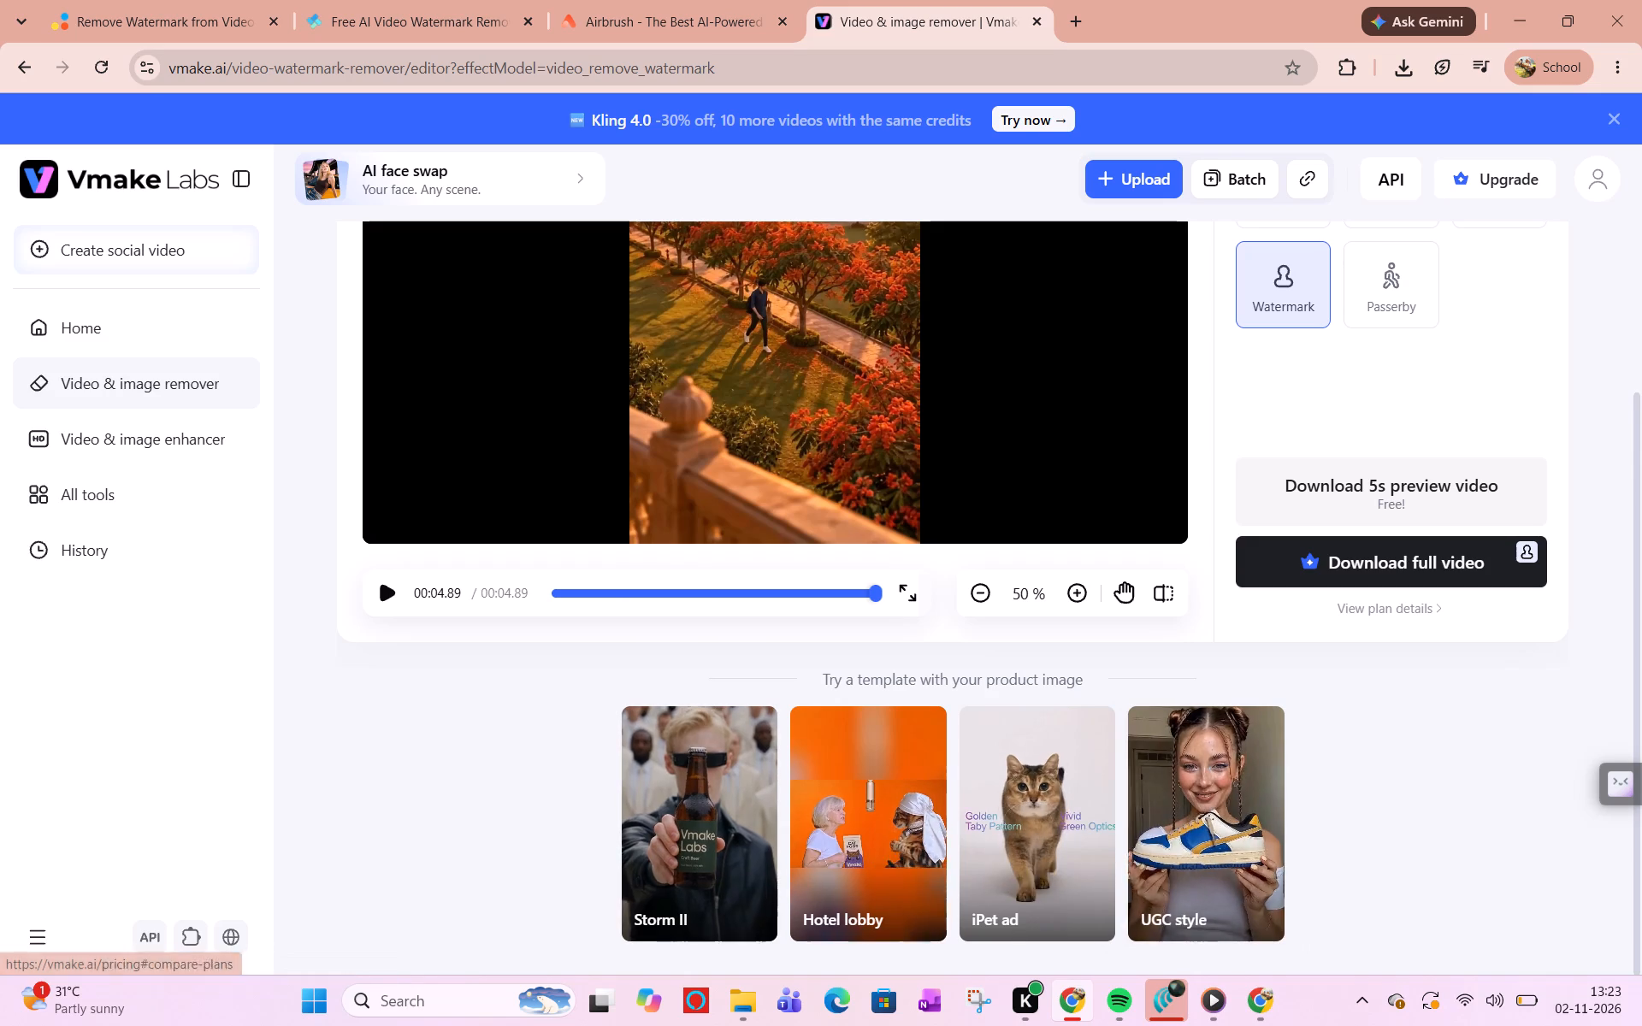
scroll(1353, 507, up, 3)
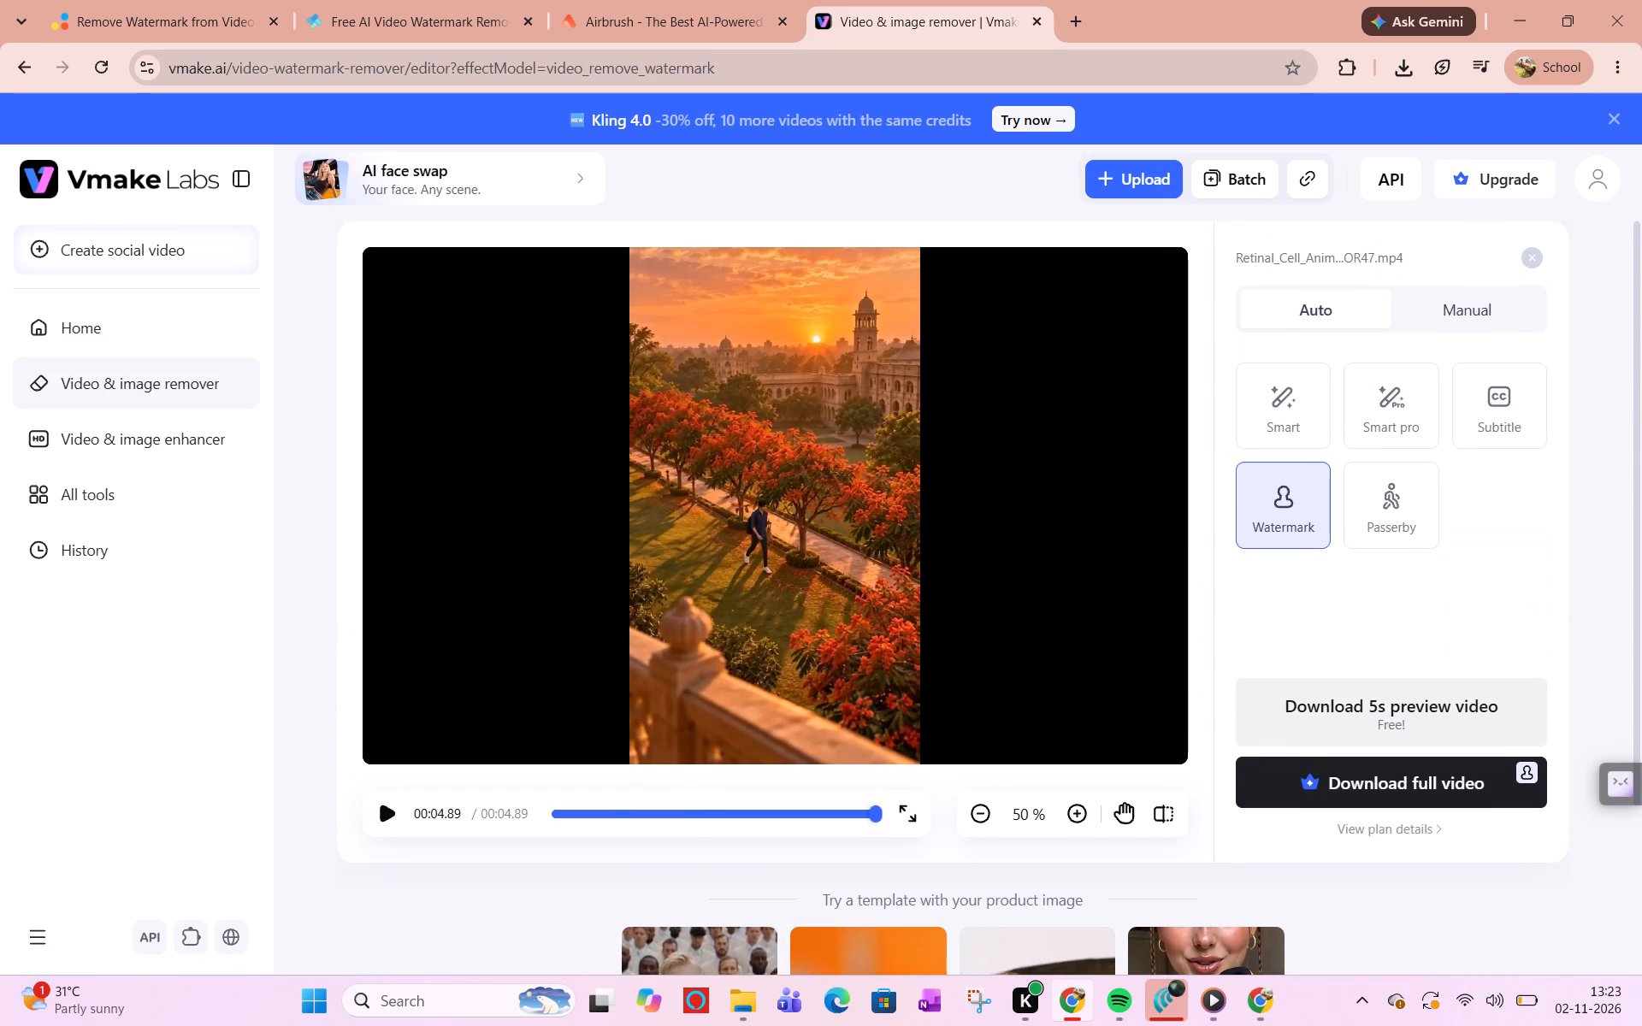
scroll(1353, 507, up, 1)
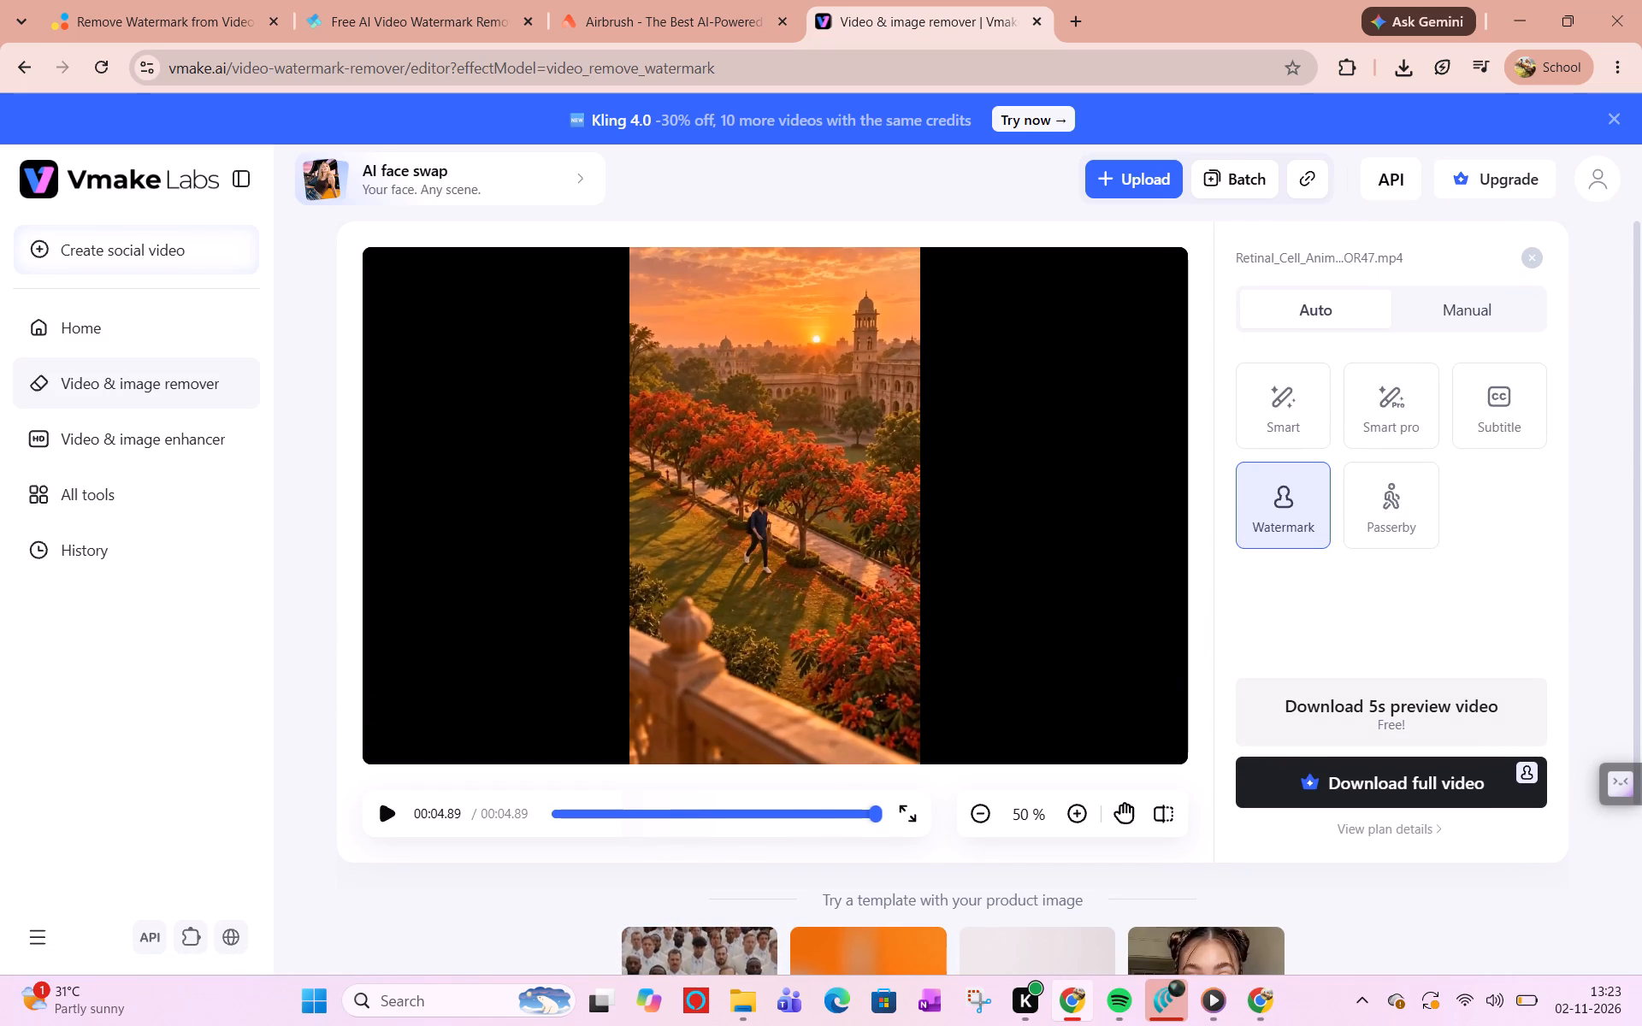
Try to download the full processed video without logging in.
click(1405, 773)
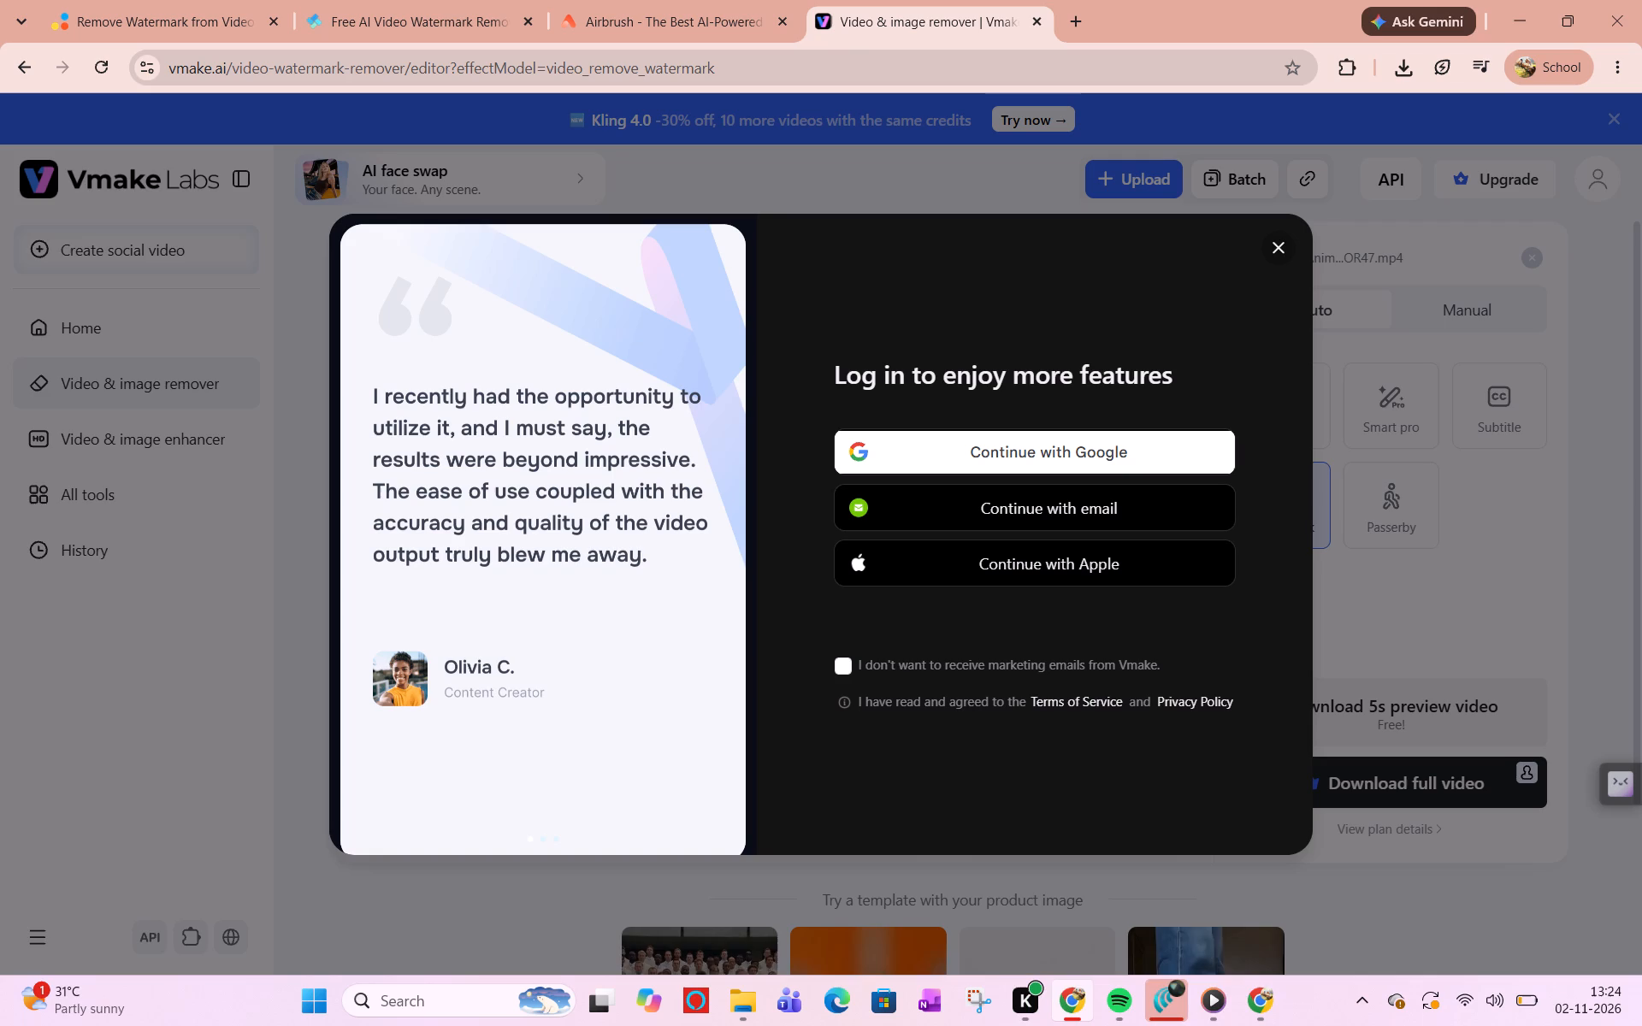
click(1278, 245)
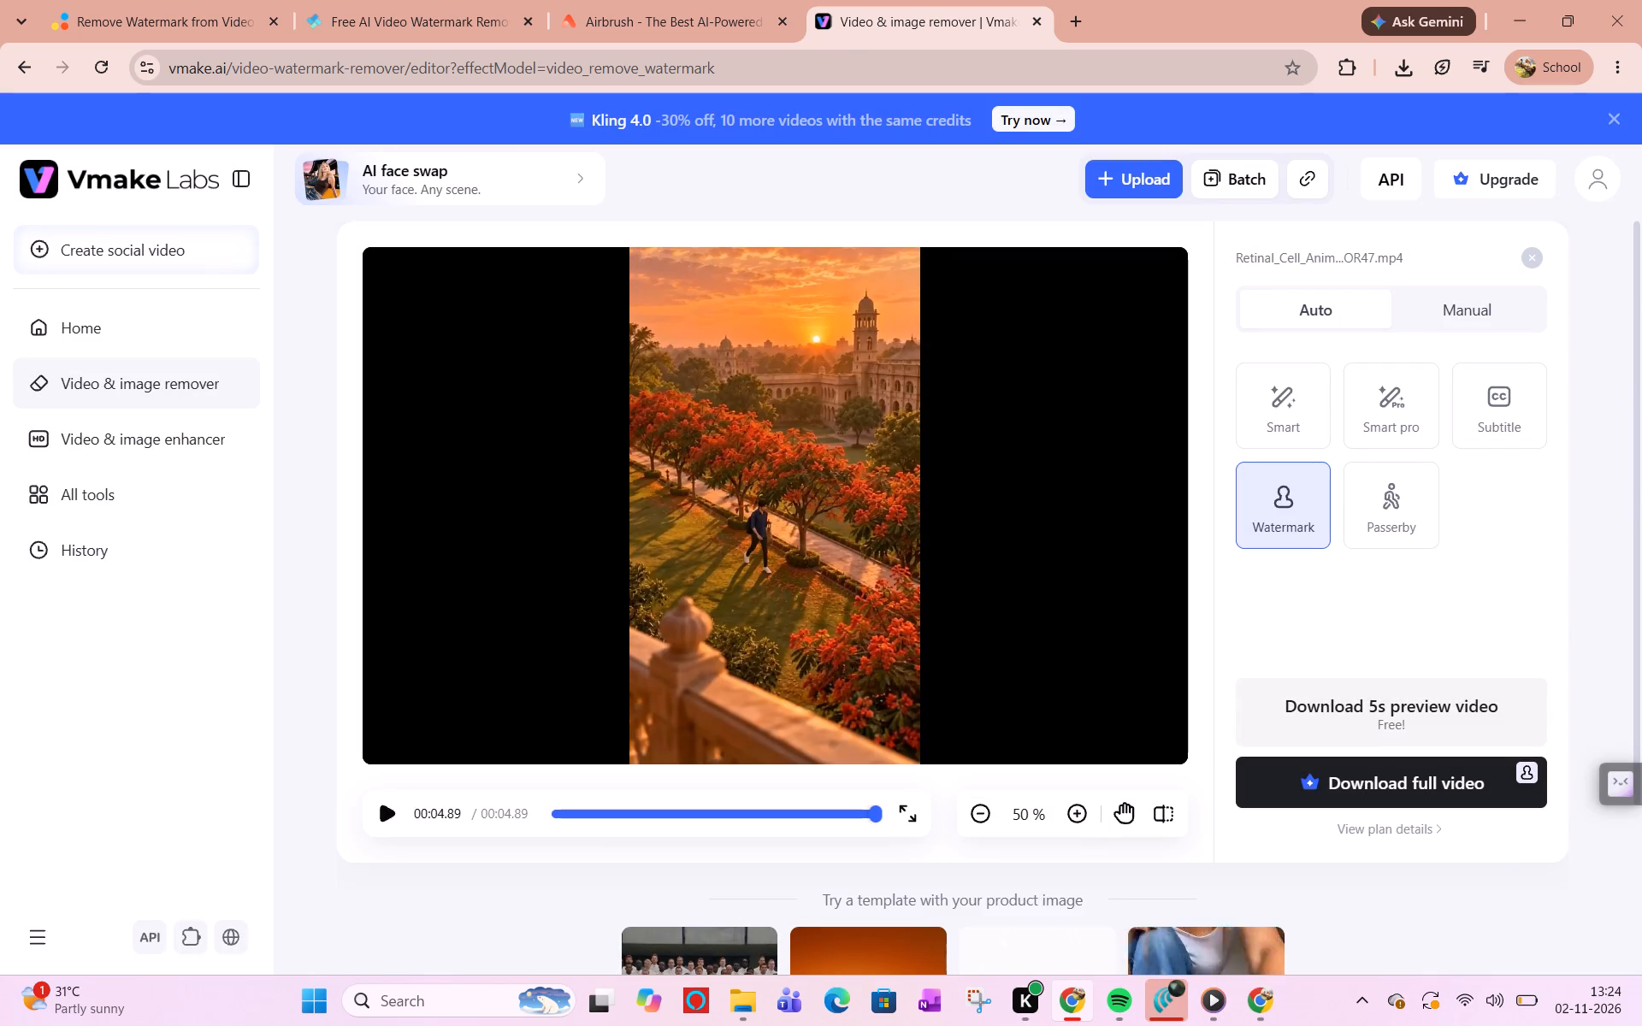
Look at the Vmake plan comparison, return to the video remover and close the pricing page.
click(1409, 827)
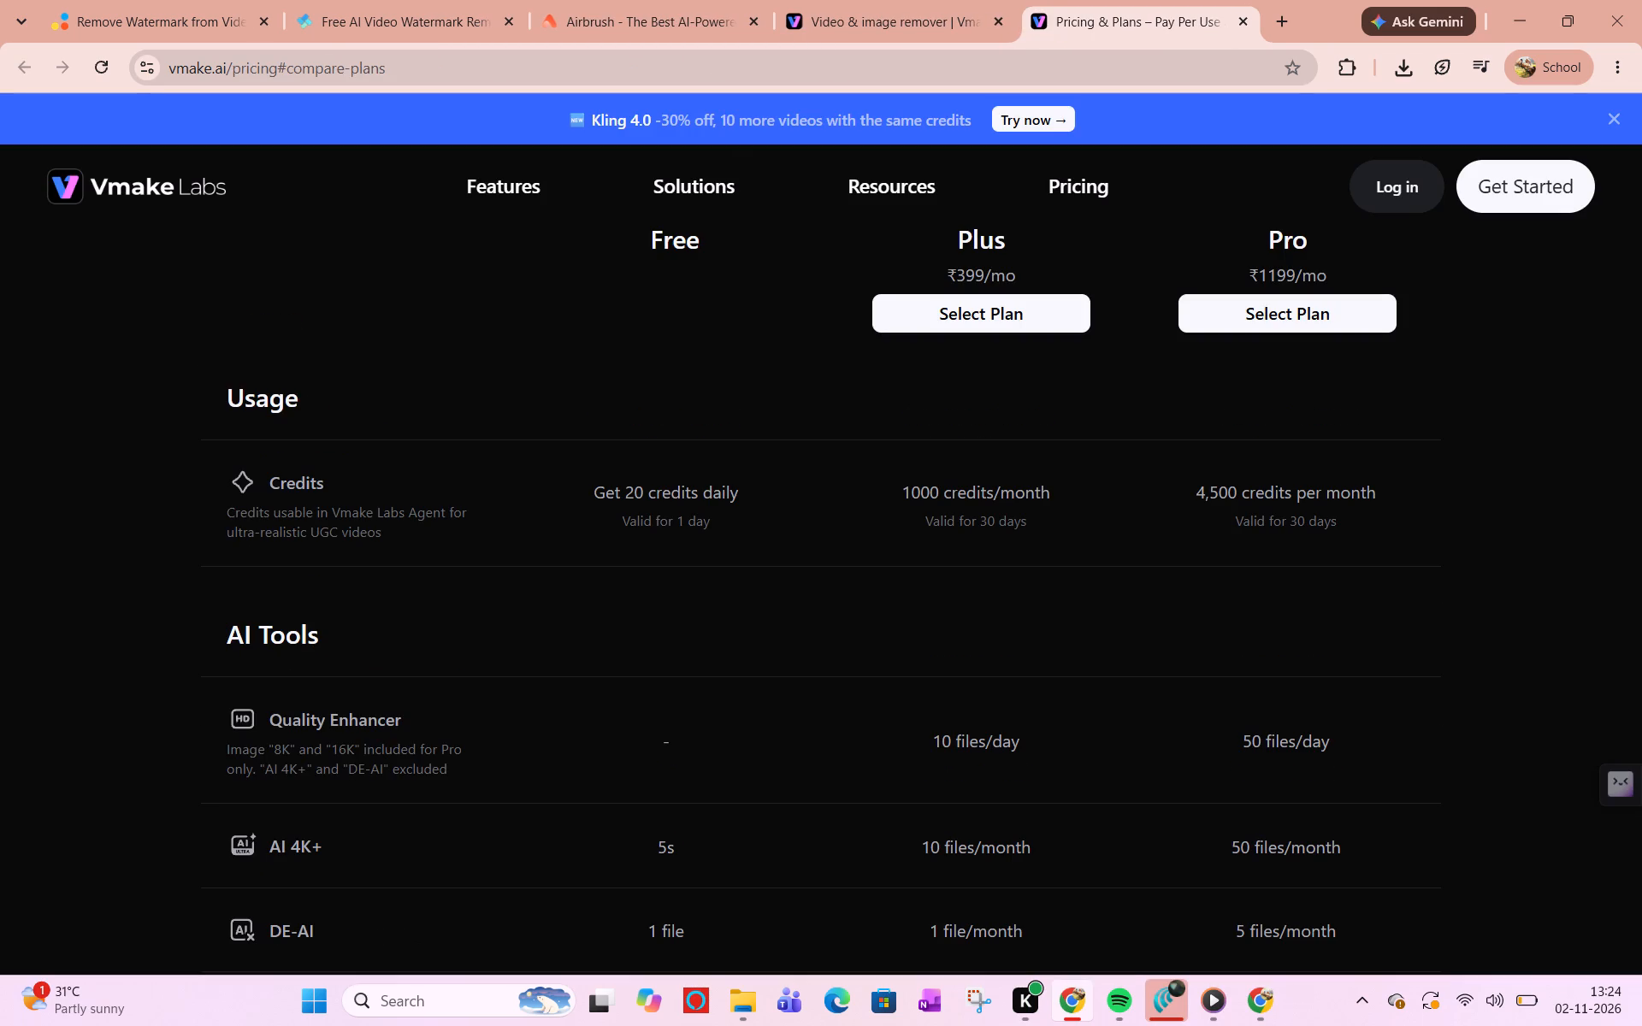
click(900, 0)
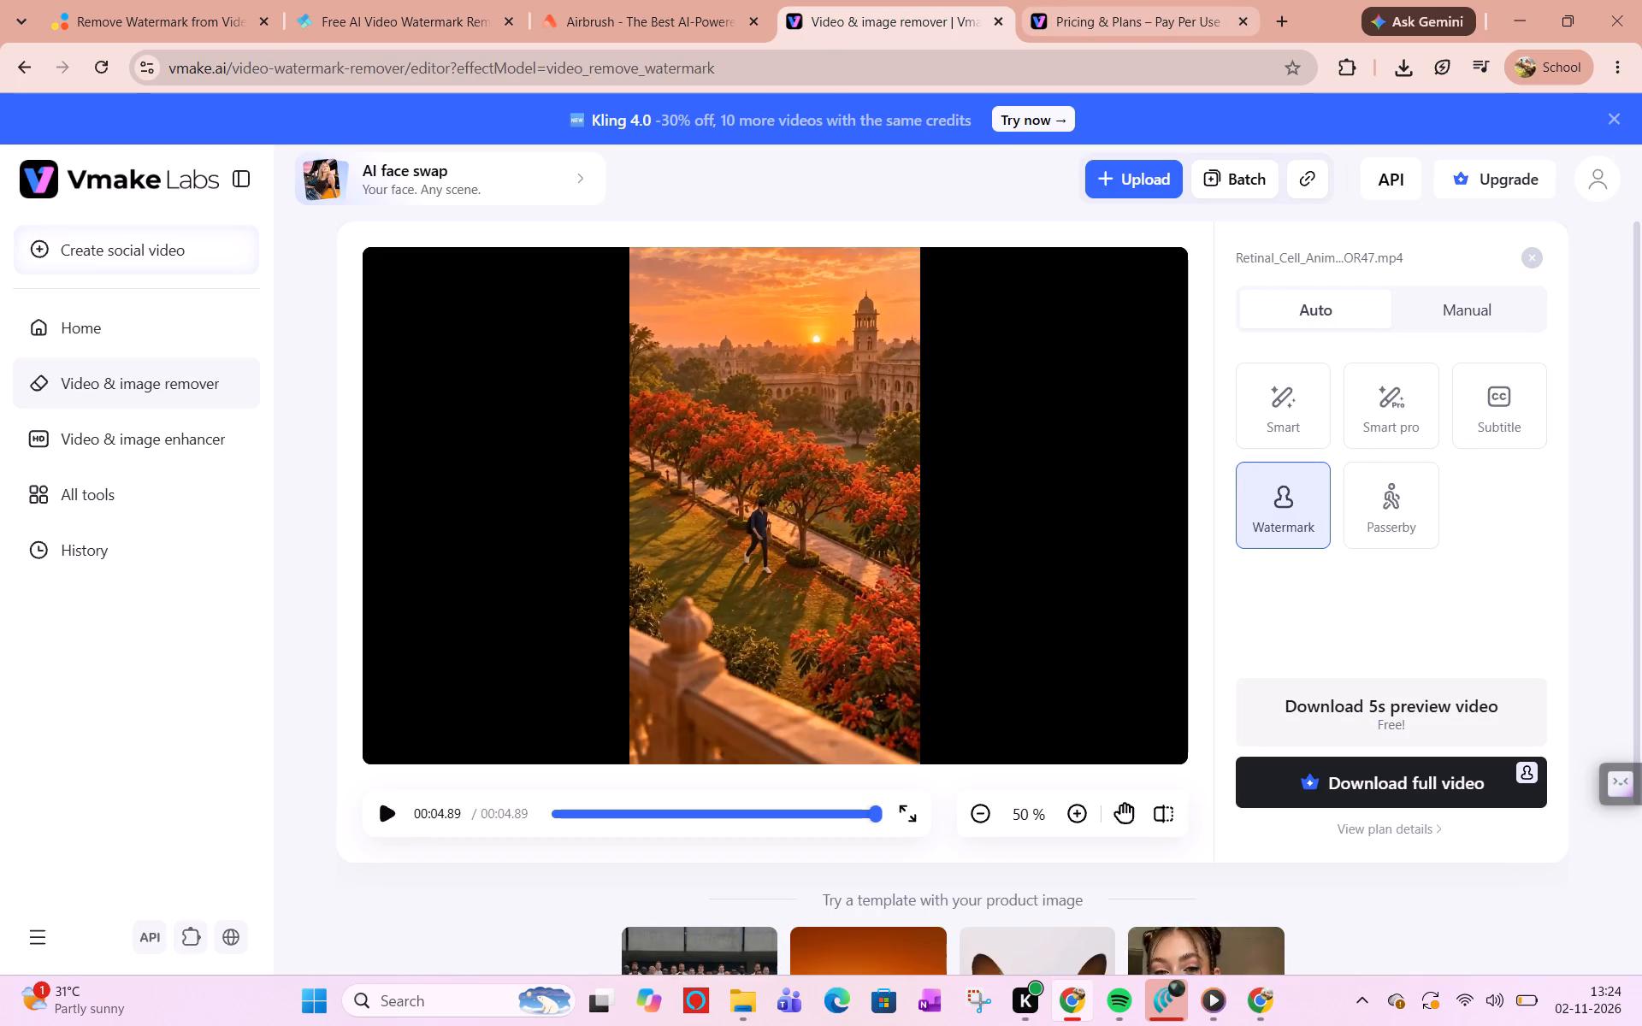
click(1243, 22)
Download the free 5s preview video of the processed Pehli Nazar clip.
click(1358, 704)
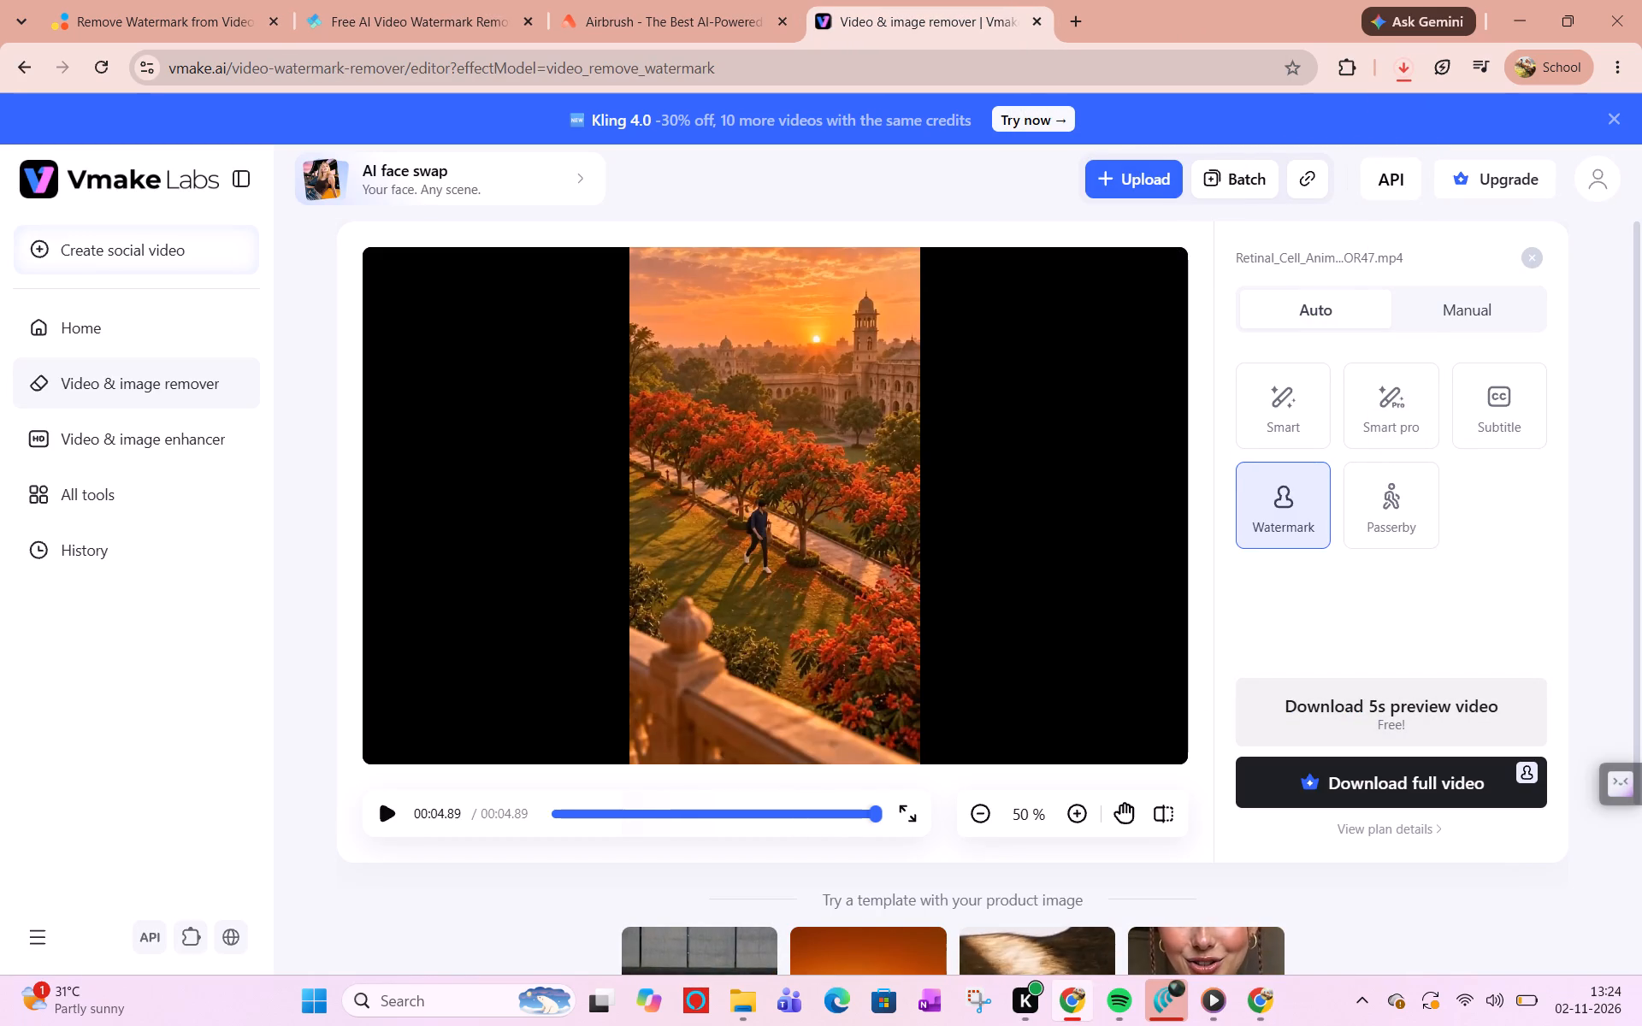
Switch to Media Player, play the recent Under One Umbrella Scenes 3-5 video from its home page, and close the player.
click(1214, 1007)
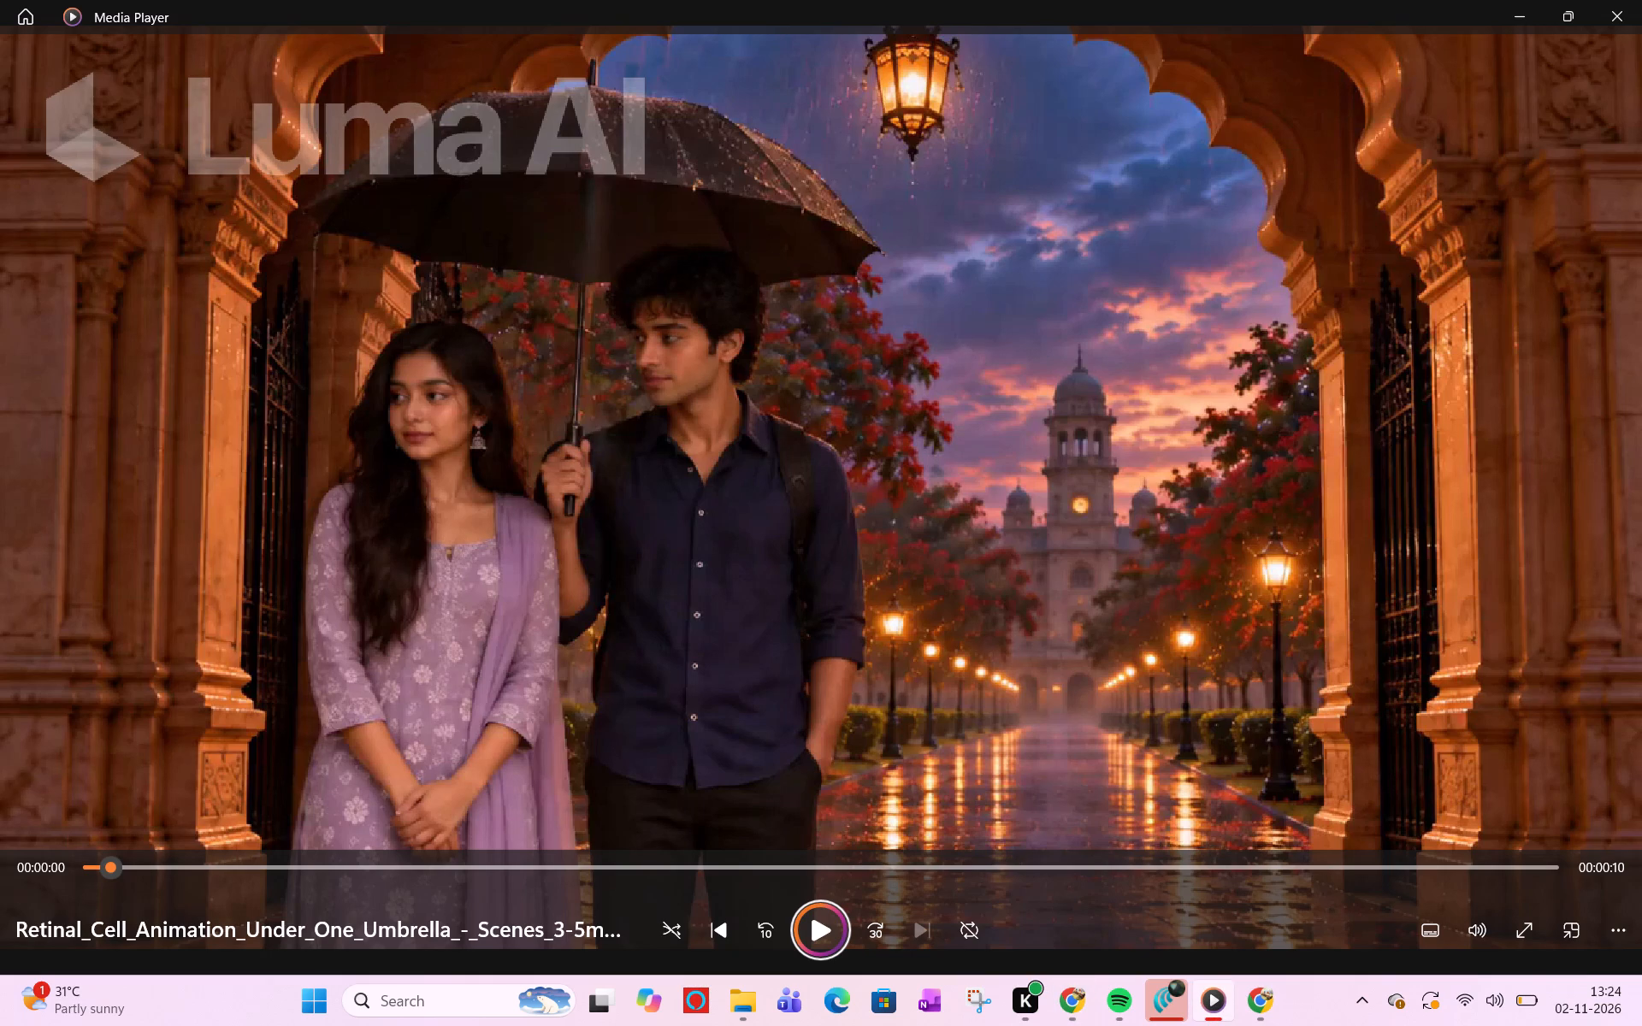
click(75, 21)
click(19, 9)
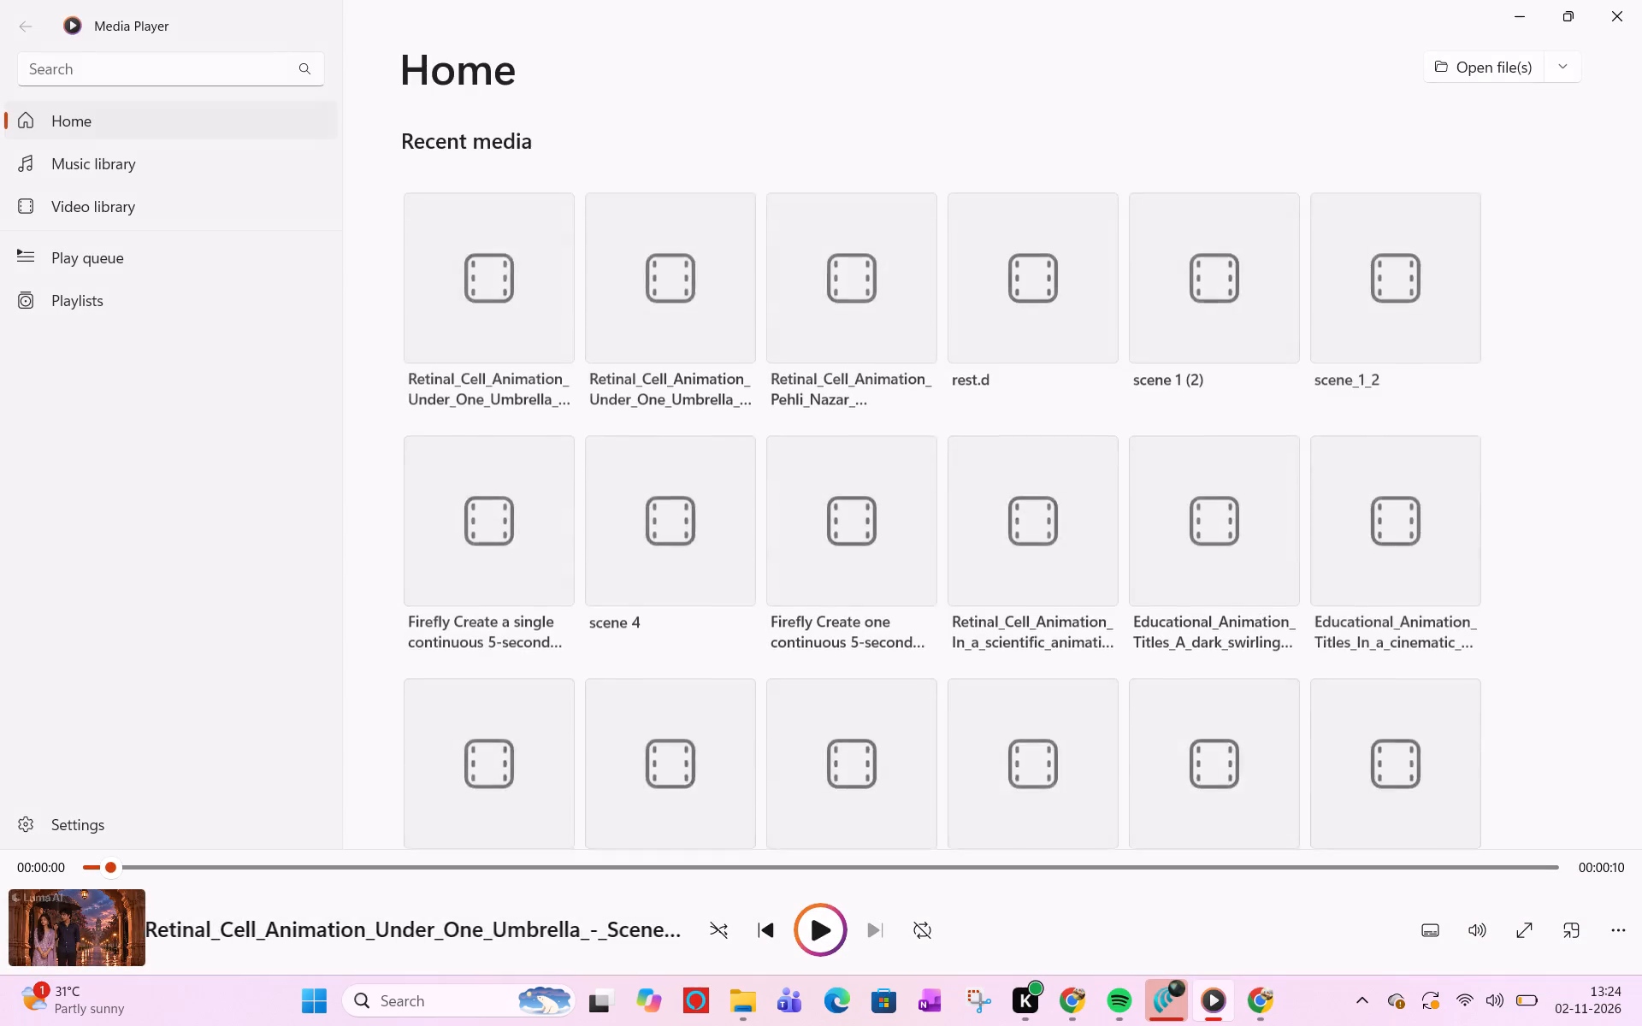
click(446, 274)
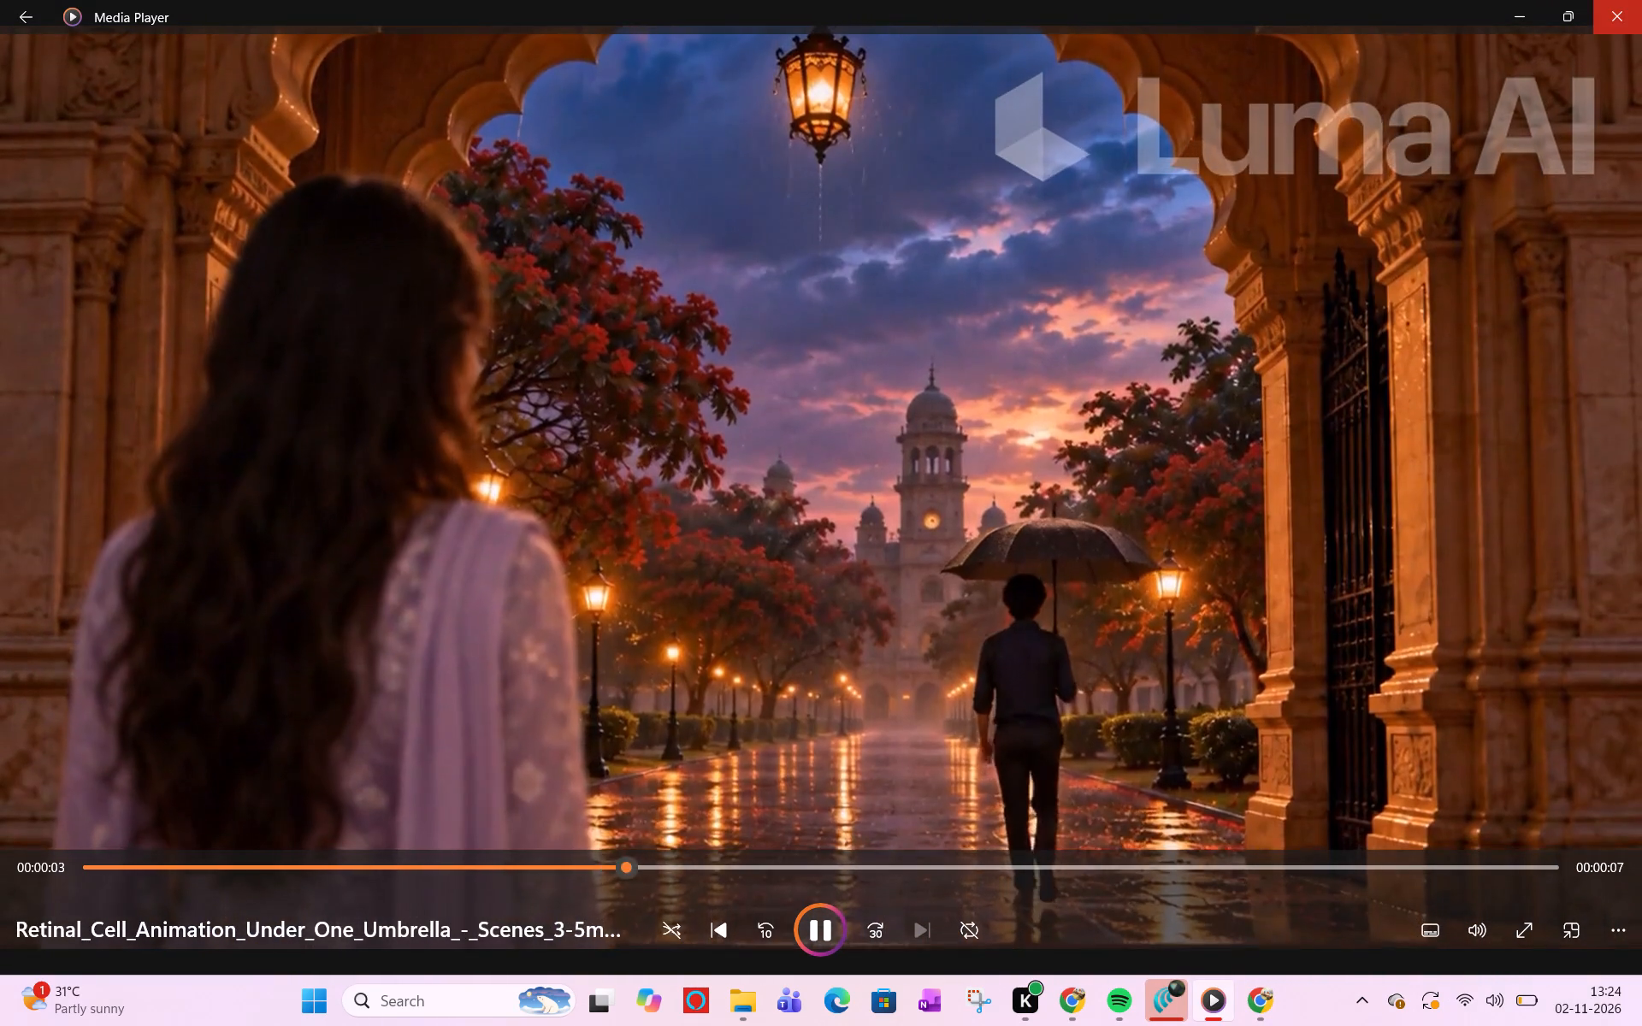
click(1593, 26)
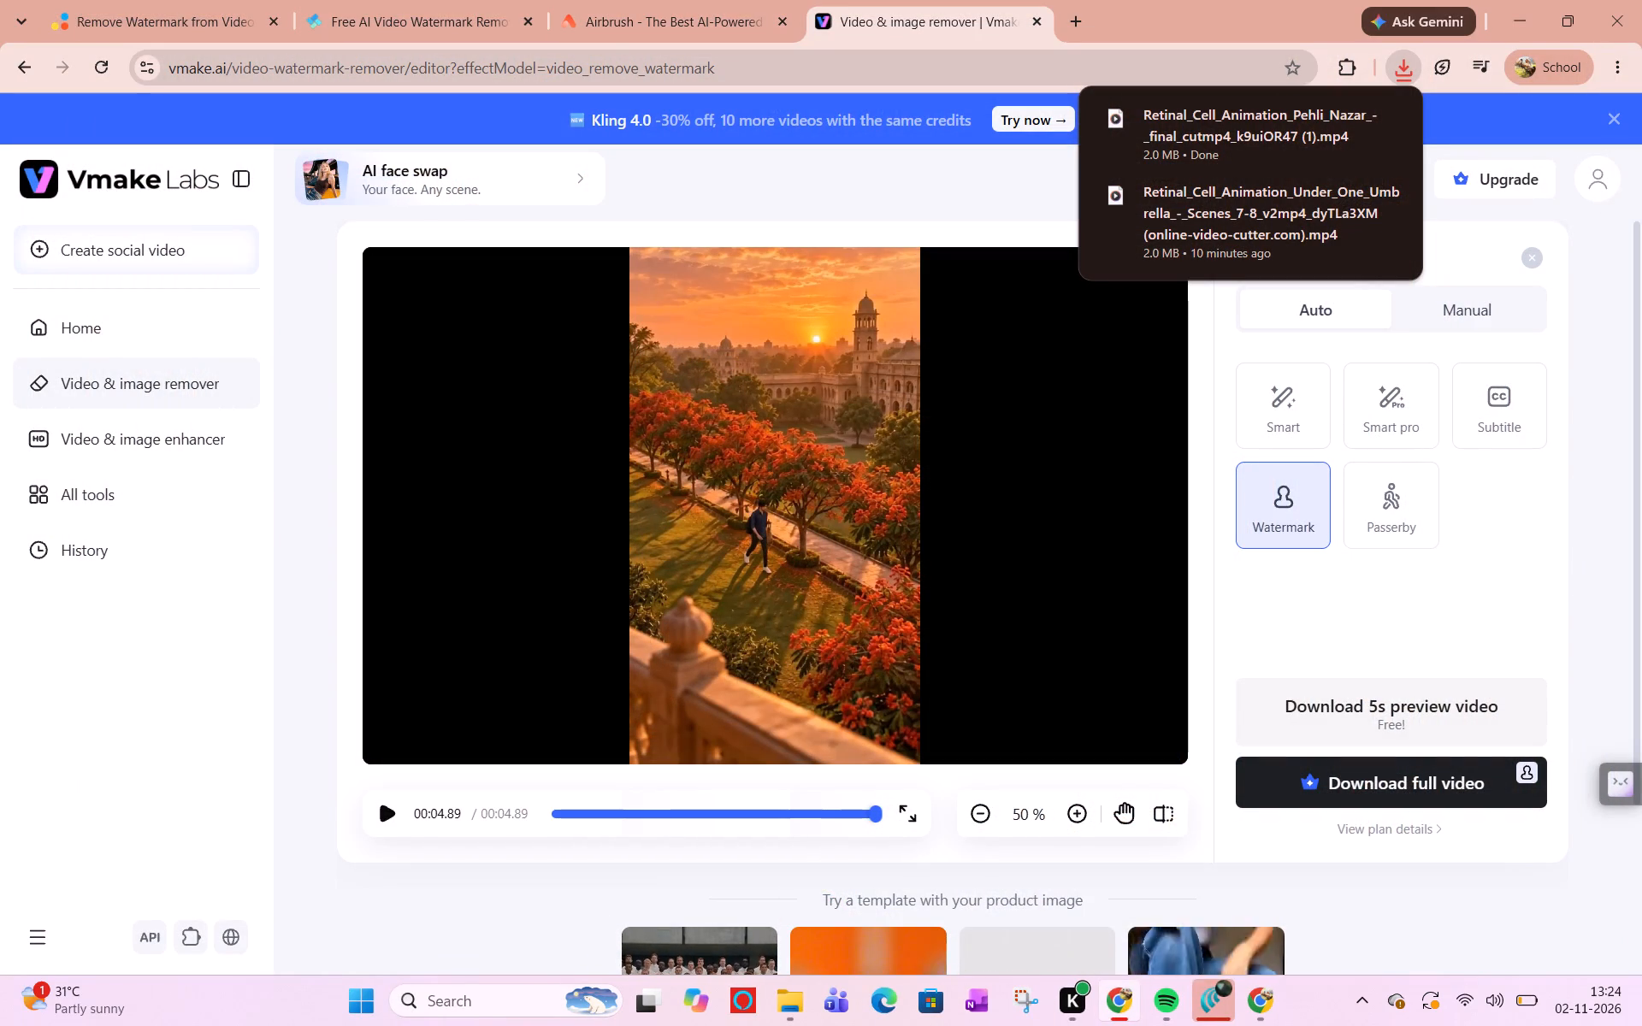
Upload the Retinal_Cell_Animation_Under_One_Umbrella Scenes 3-5 video from Downloads to the Vmake watermark remover.
click(925, 389)
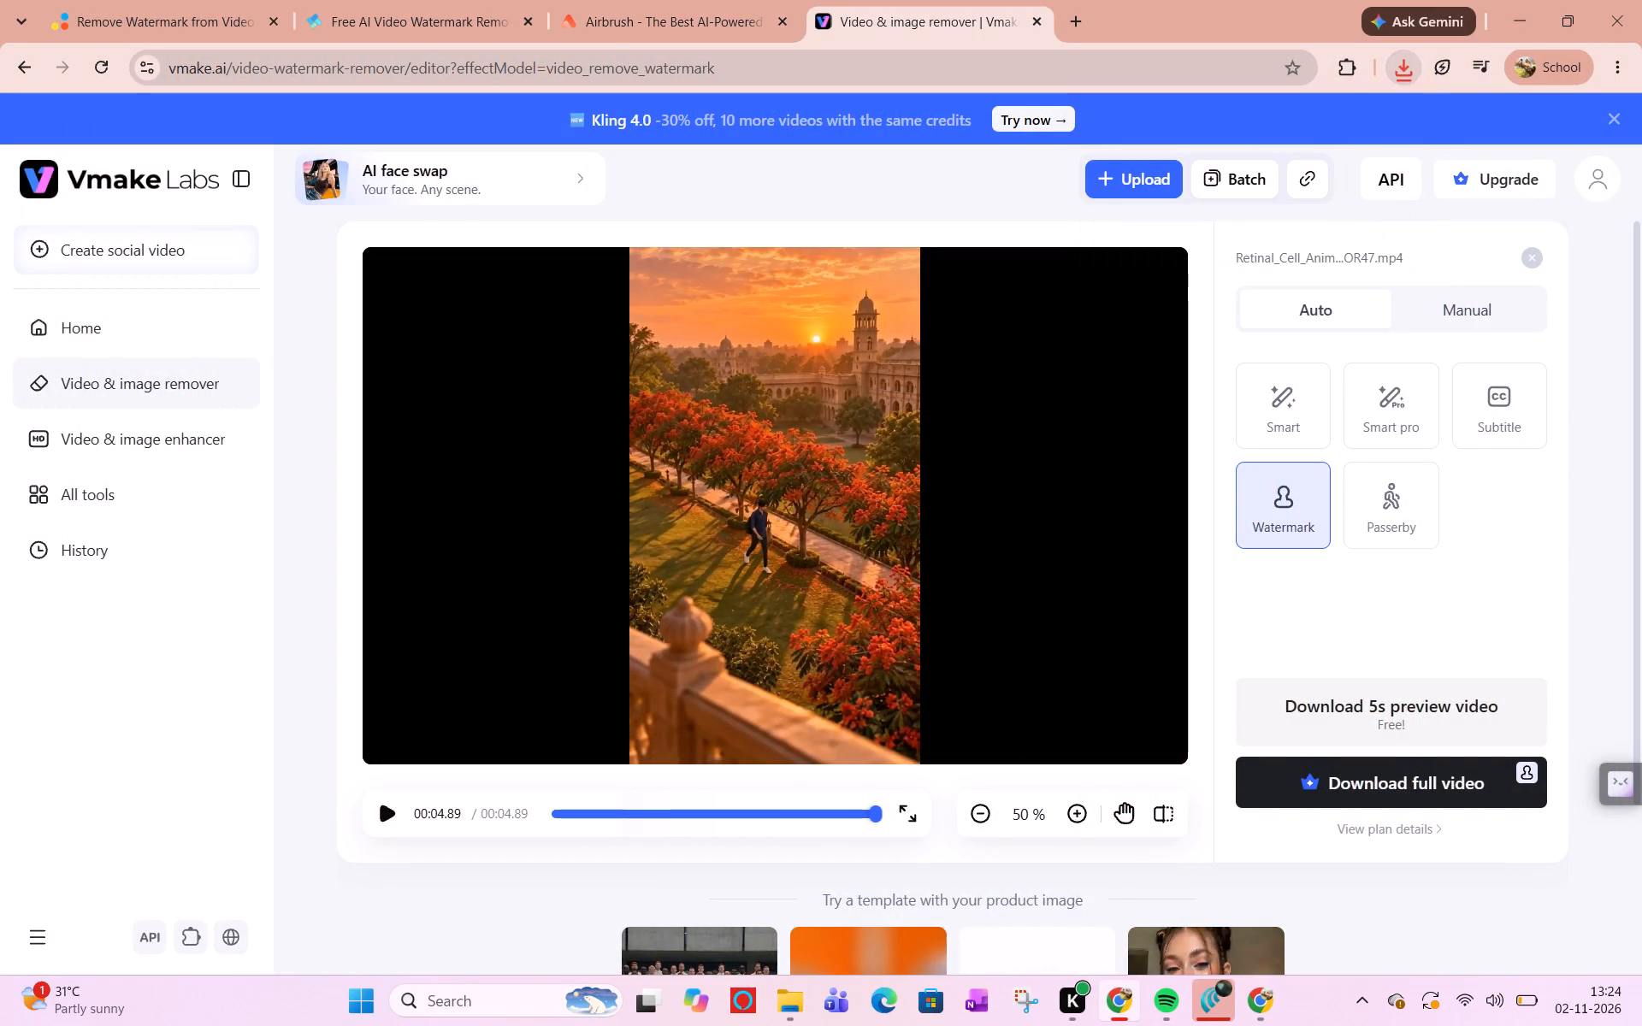
click(1119, 192)
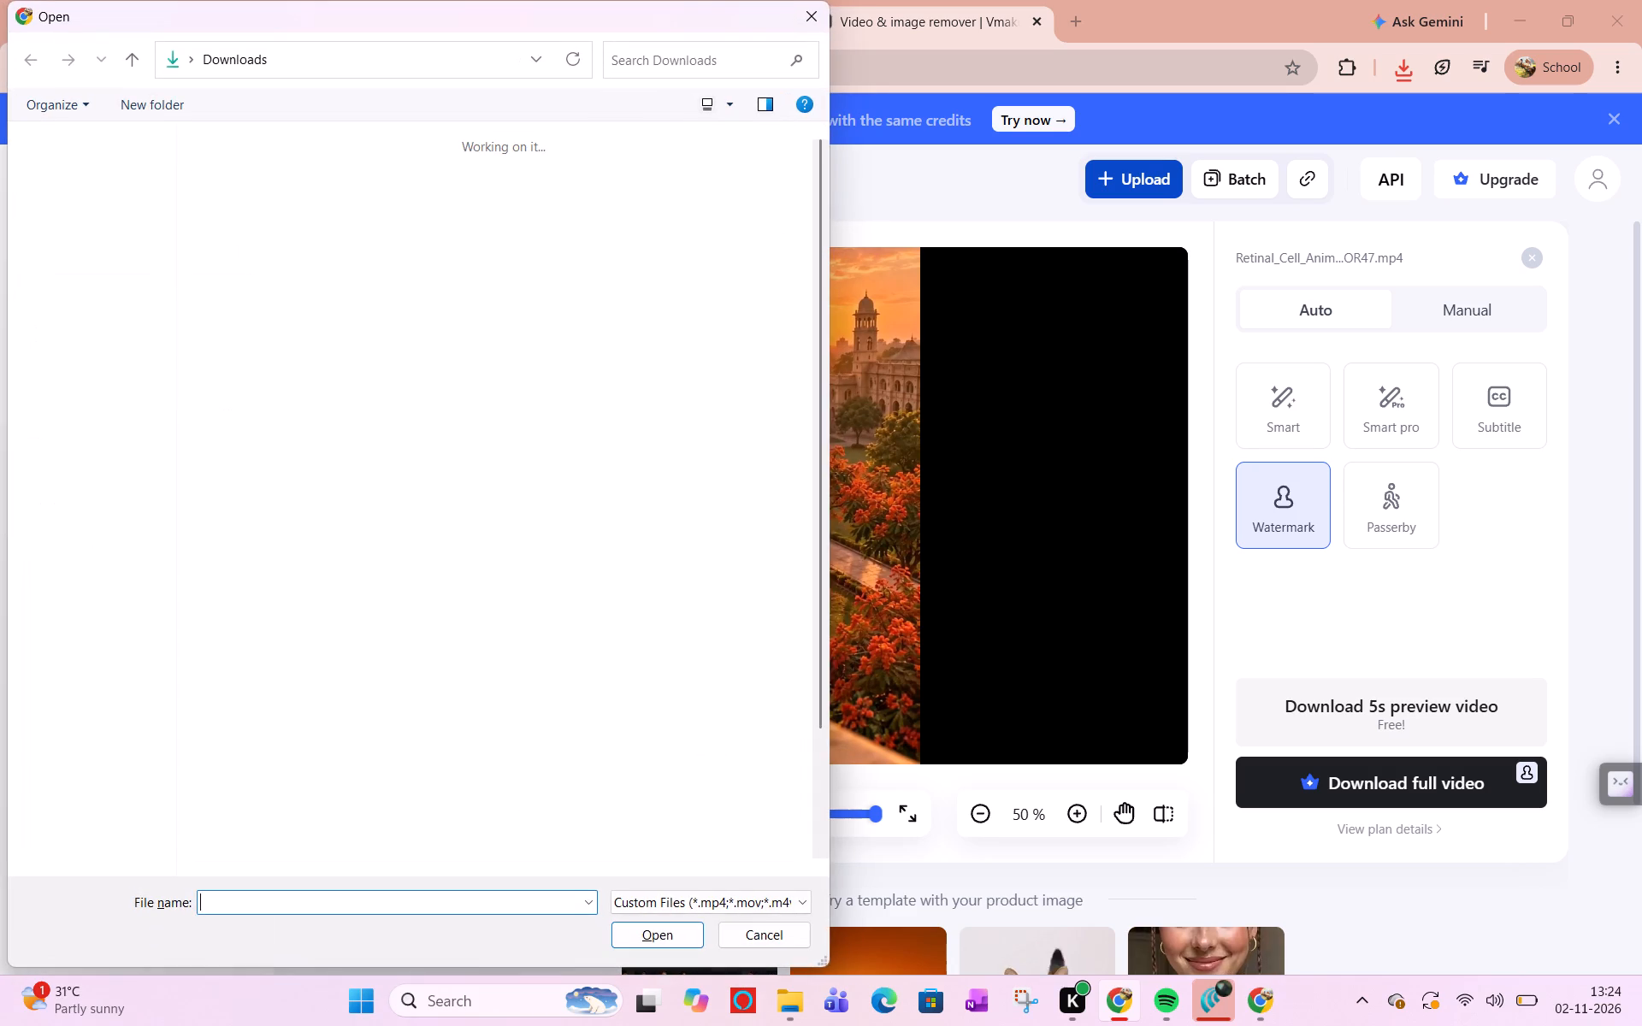
click(379, 225)
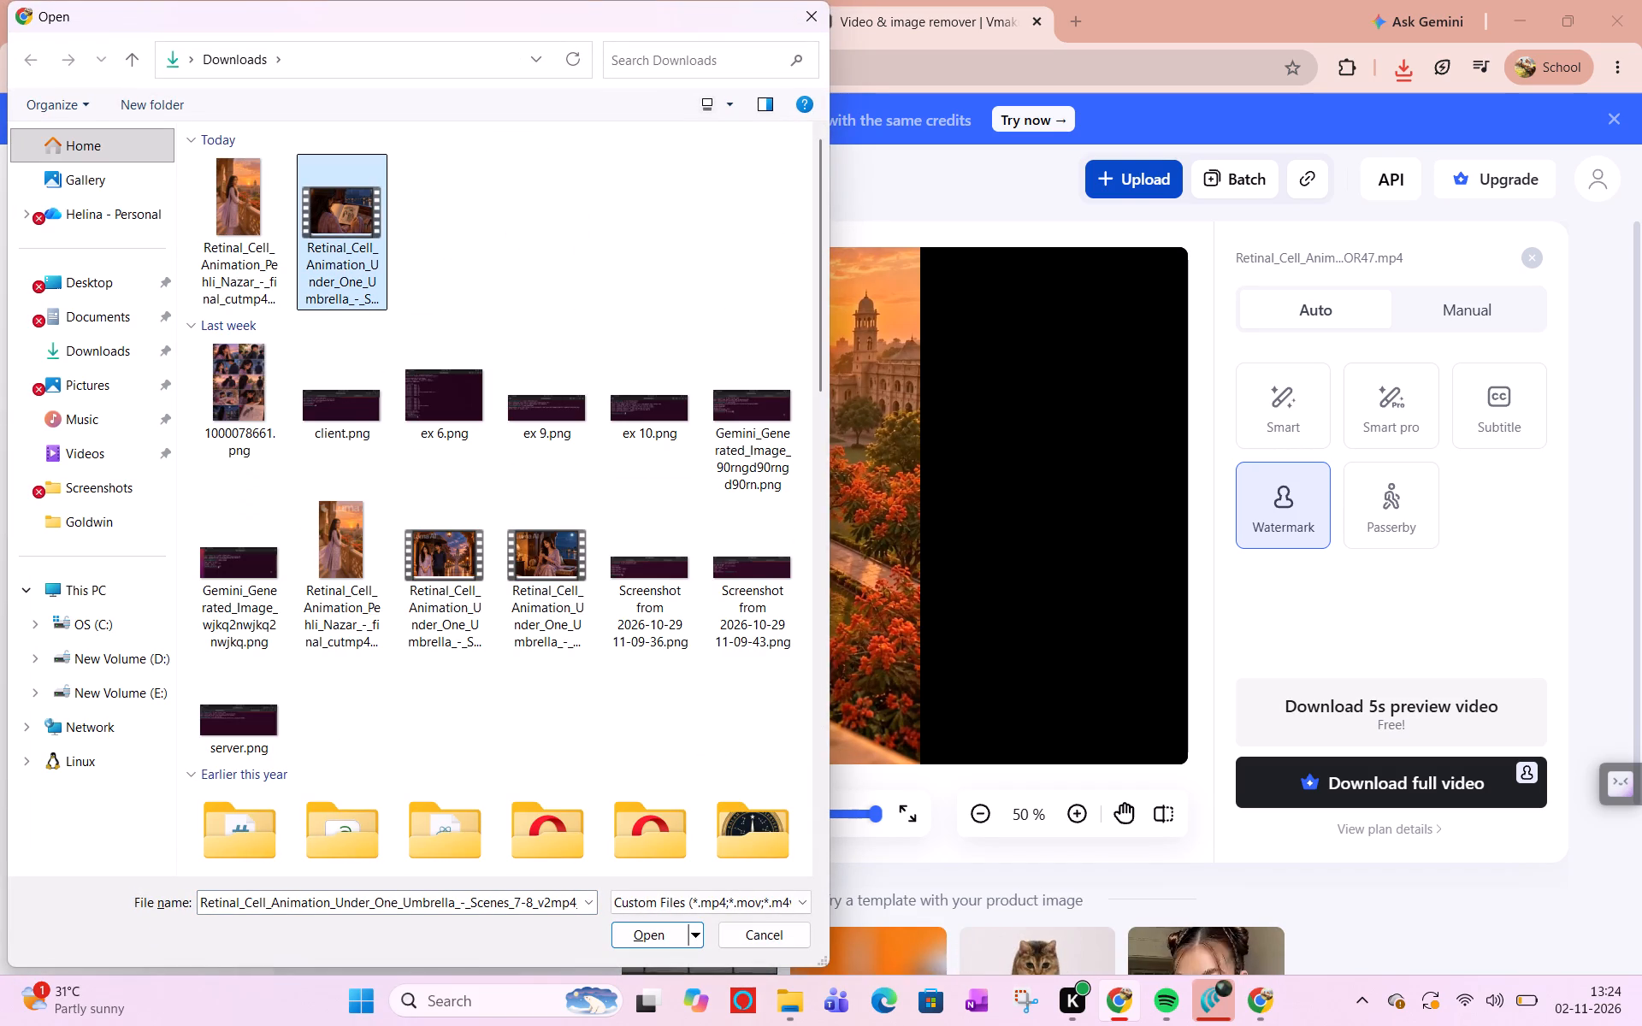
click(436, 533)
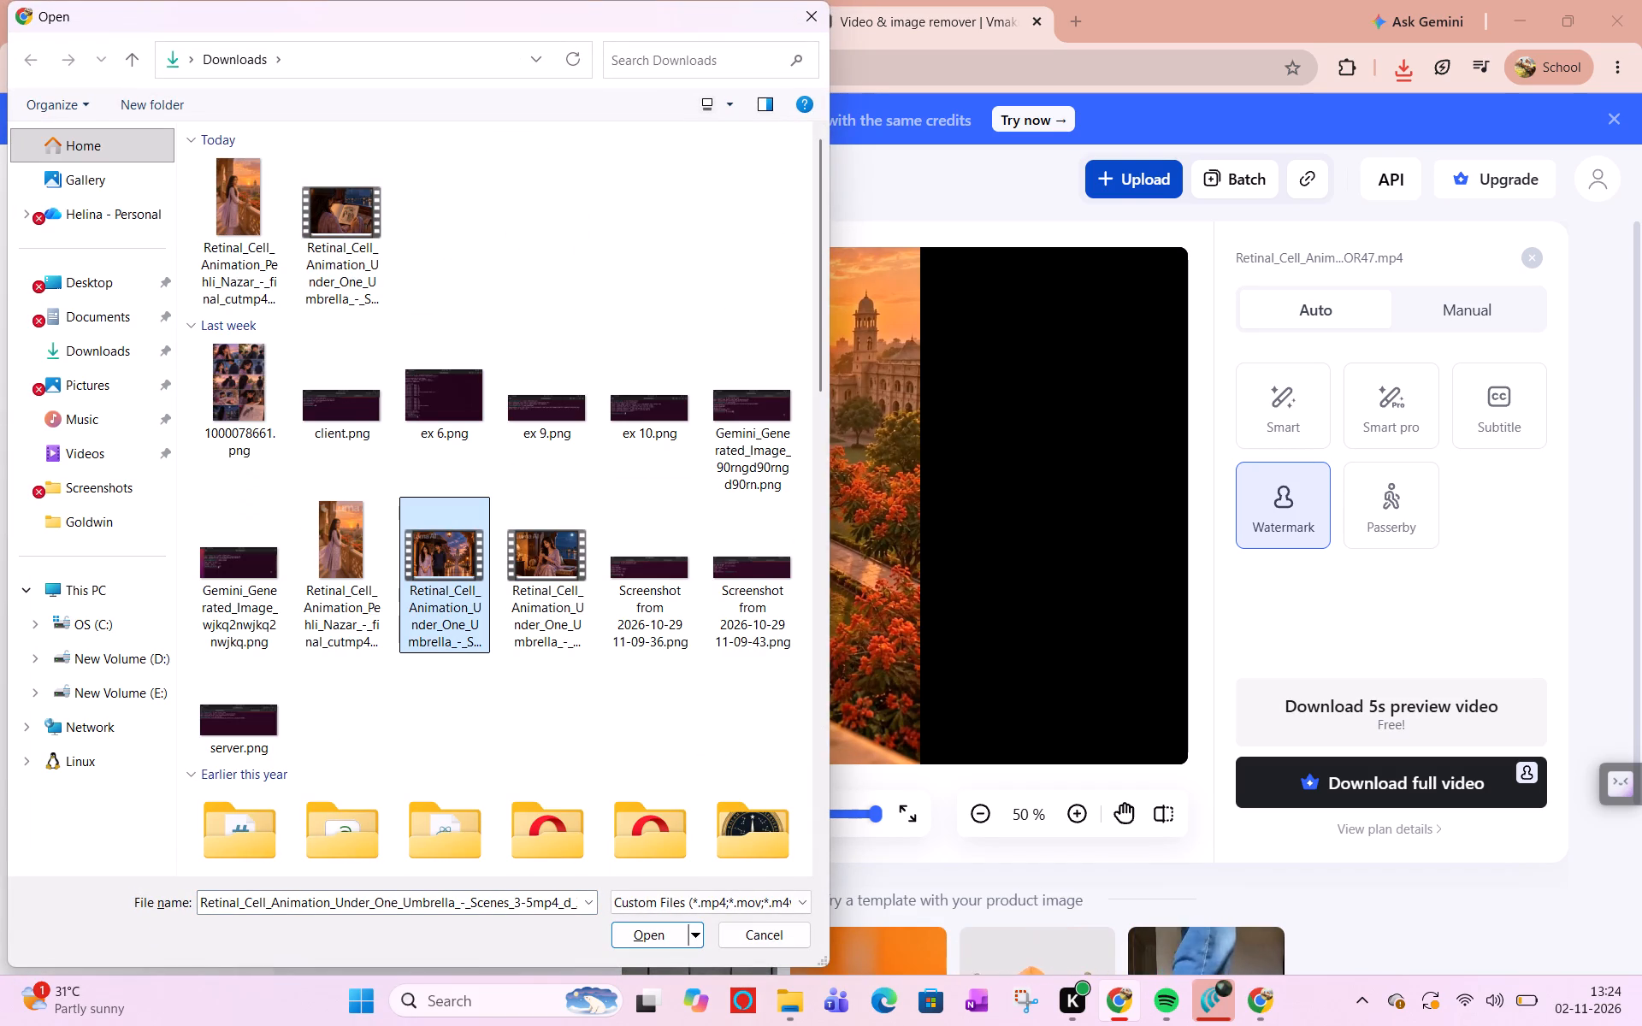
click(651, 940)
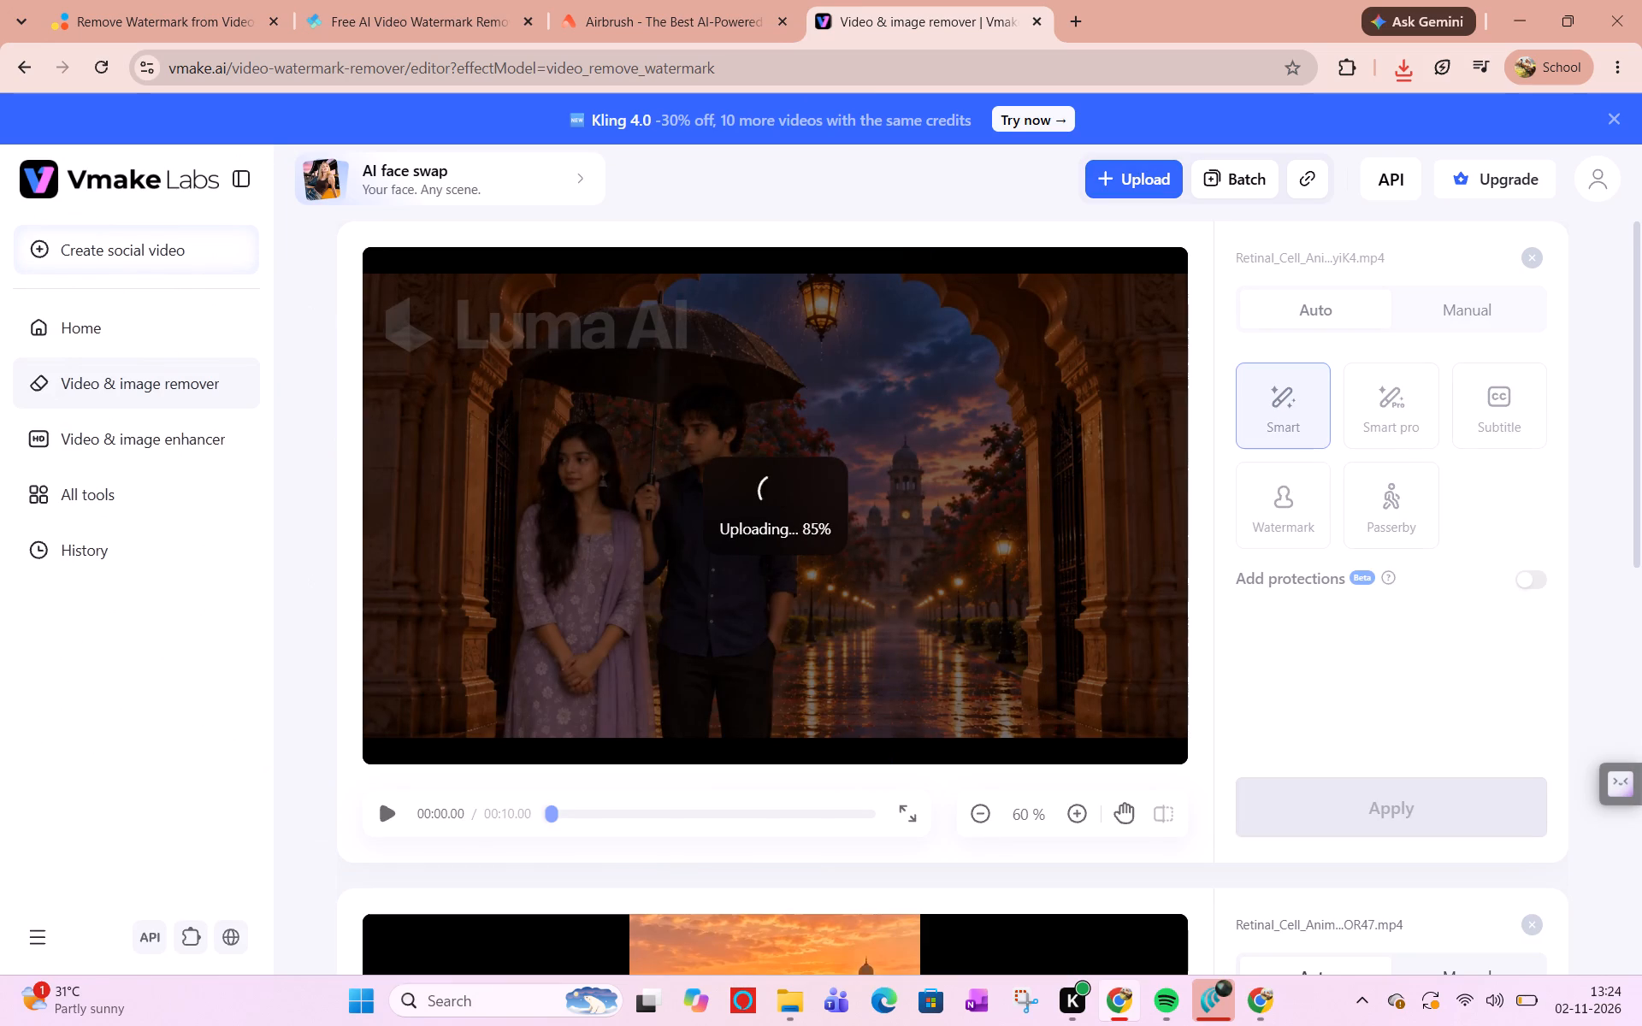
Examine the processing progress of the Scenes 3-5 video and the Pehli Nazar entry below it.
scroll(1025, 815, down, 7)
scroll(1025, 815, up, 2)
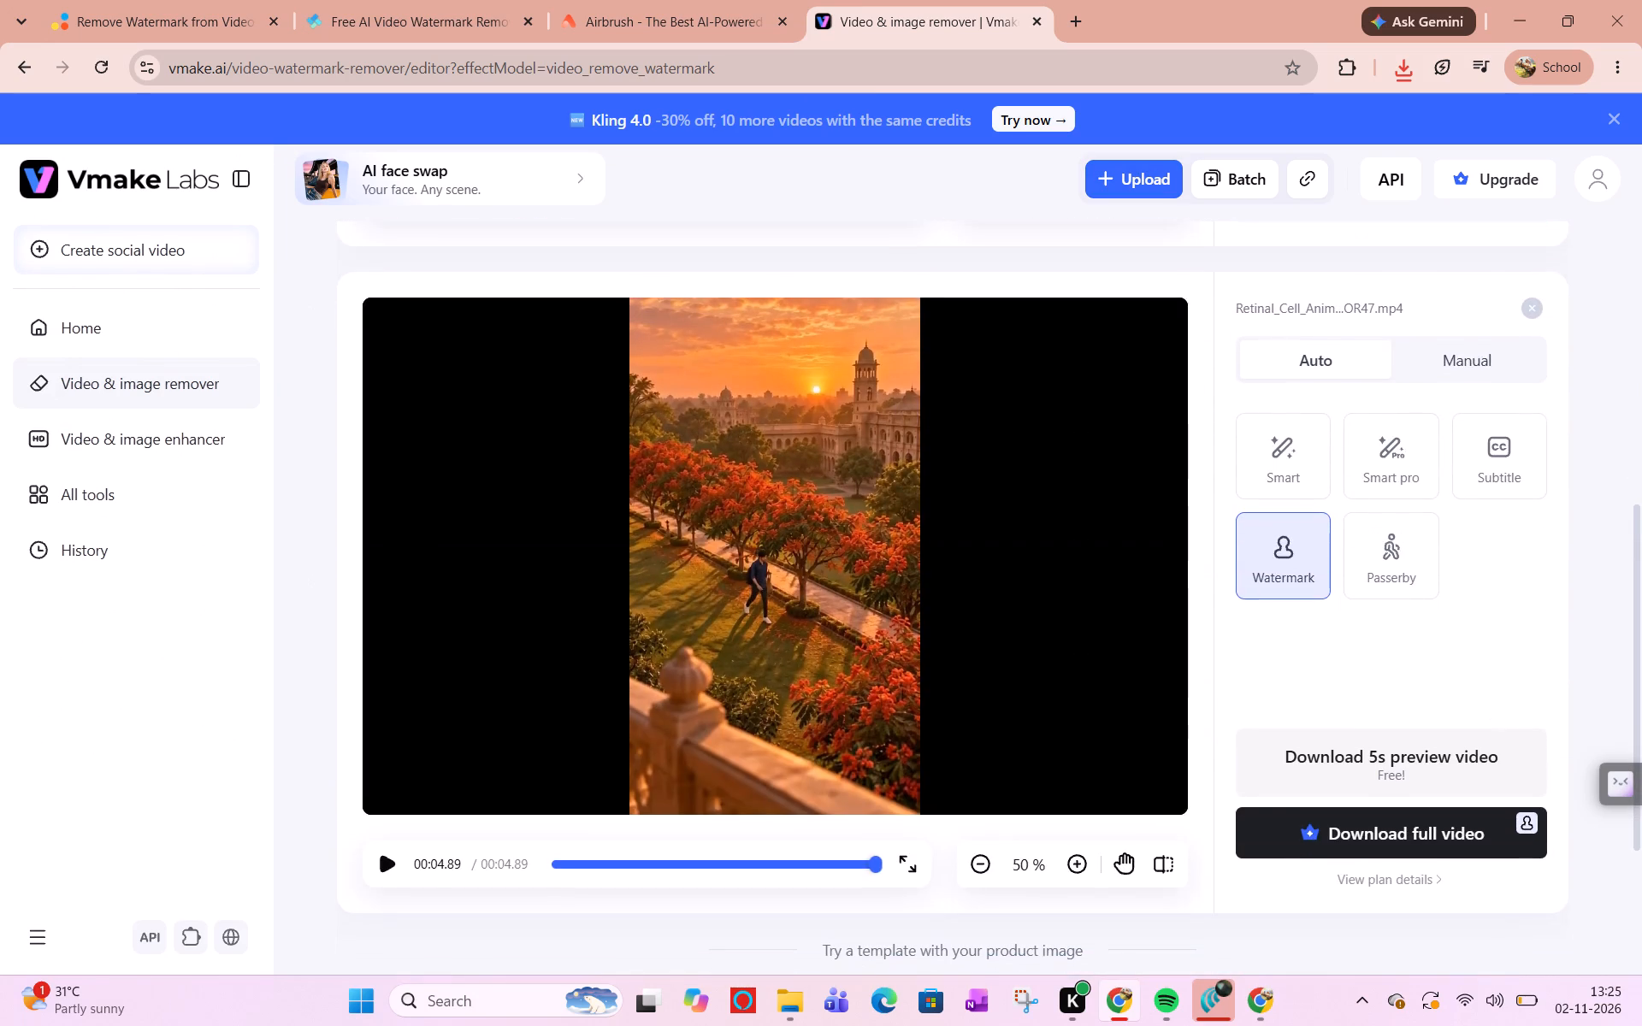
scroll(1025, 815, up, 1)
scroll(1025, 815, down, 3)
scroll(1025, 815, up, 2)
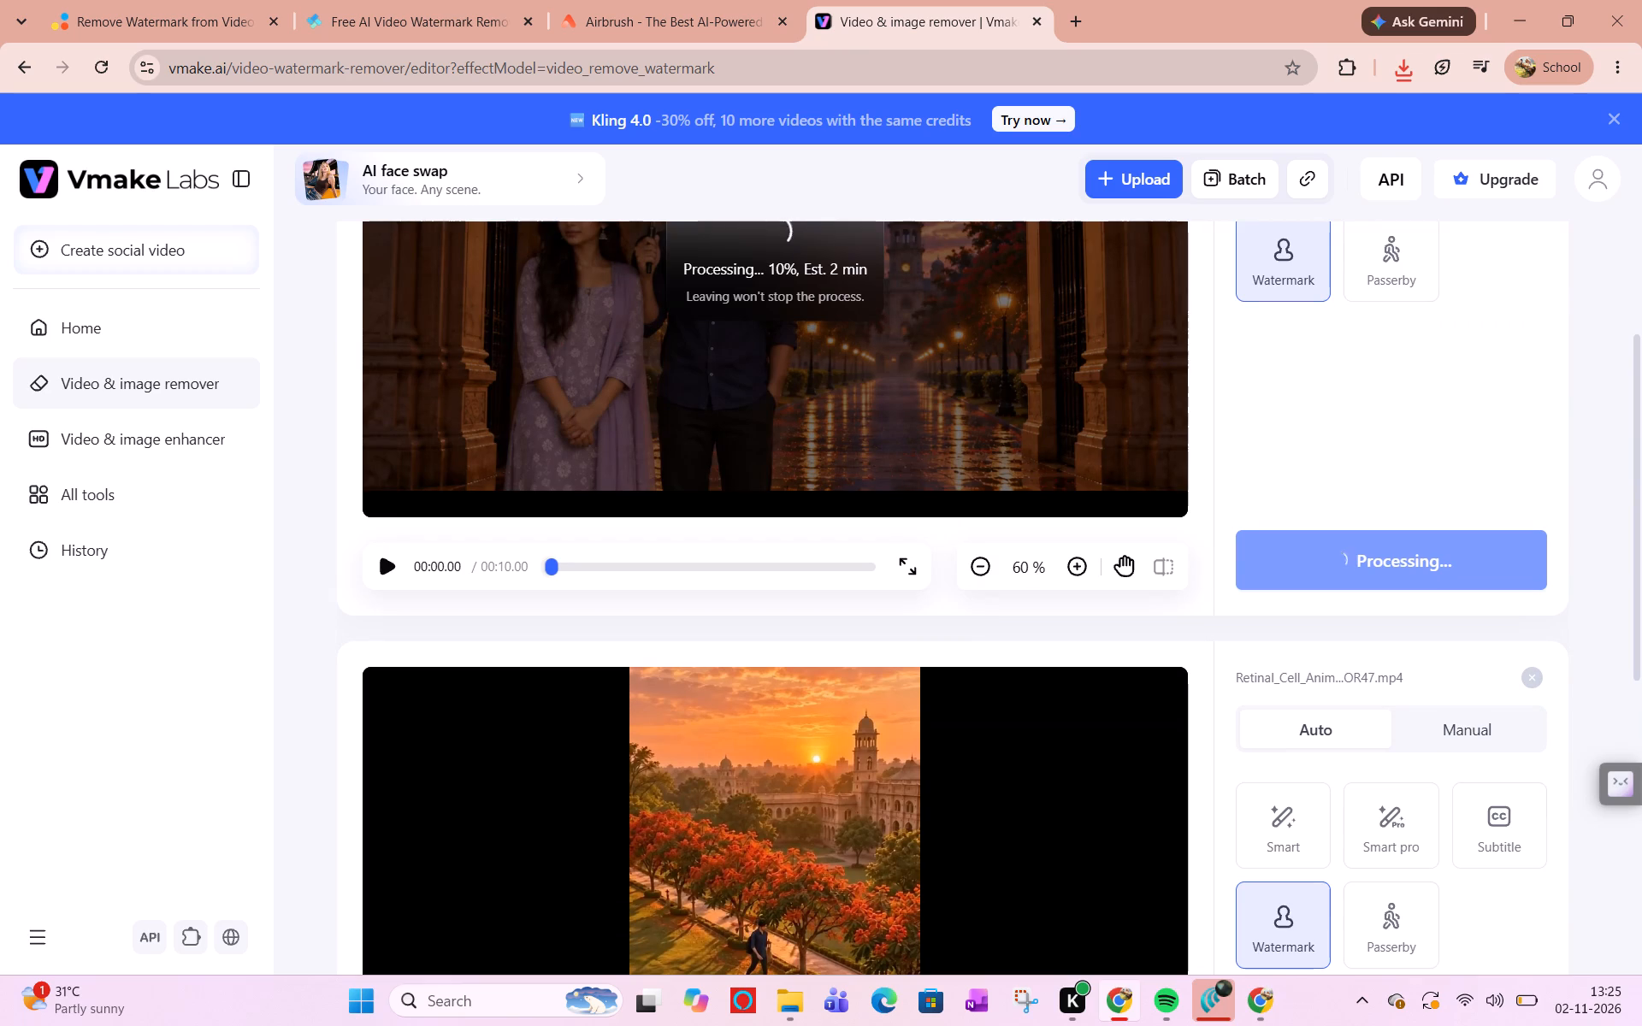
scroll(1025, 815, up, 1)
scroll(1025, 815, down, 4)
scroll(747, 666, down, 3)
scroll(747, 666, right, 1)
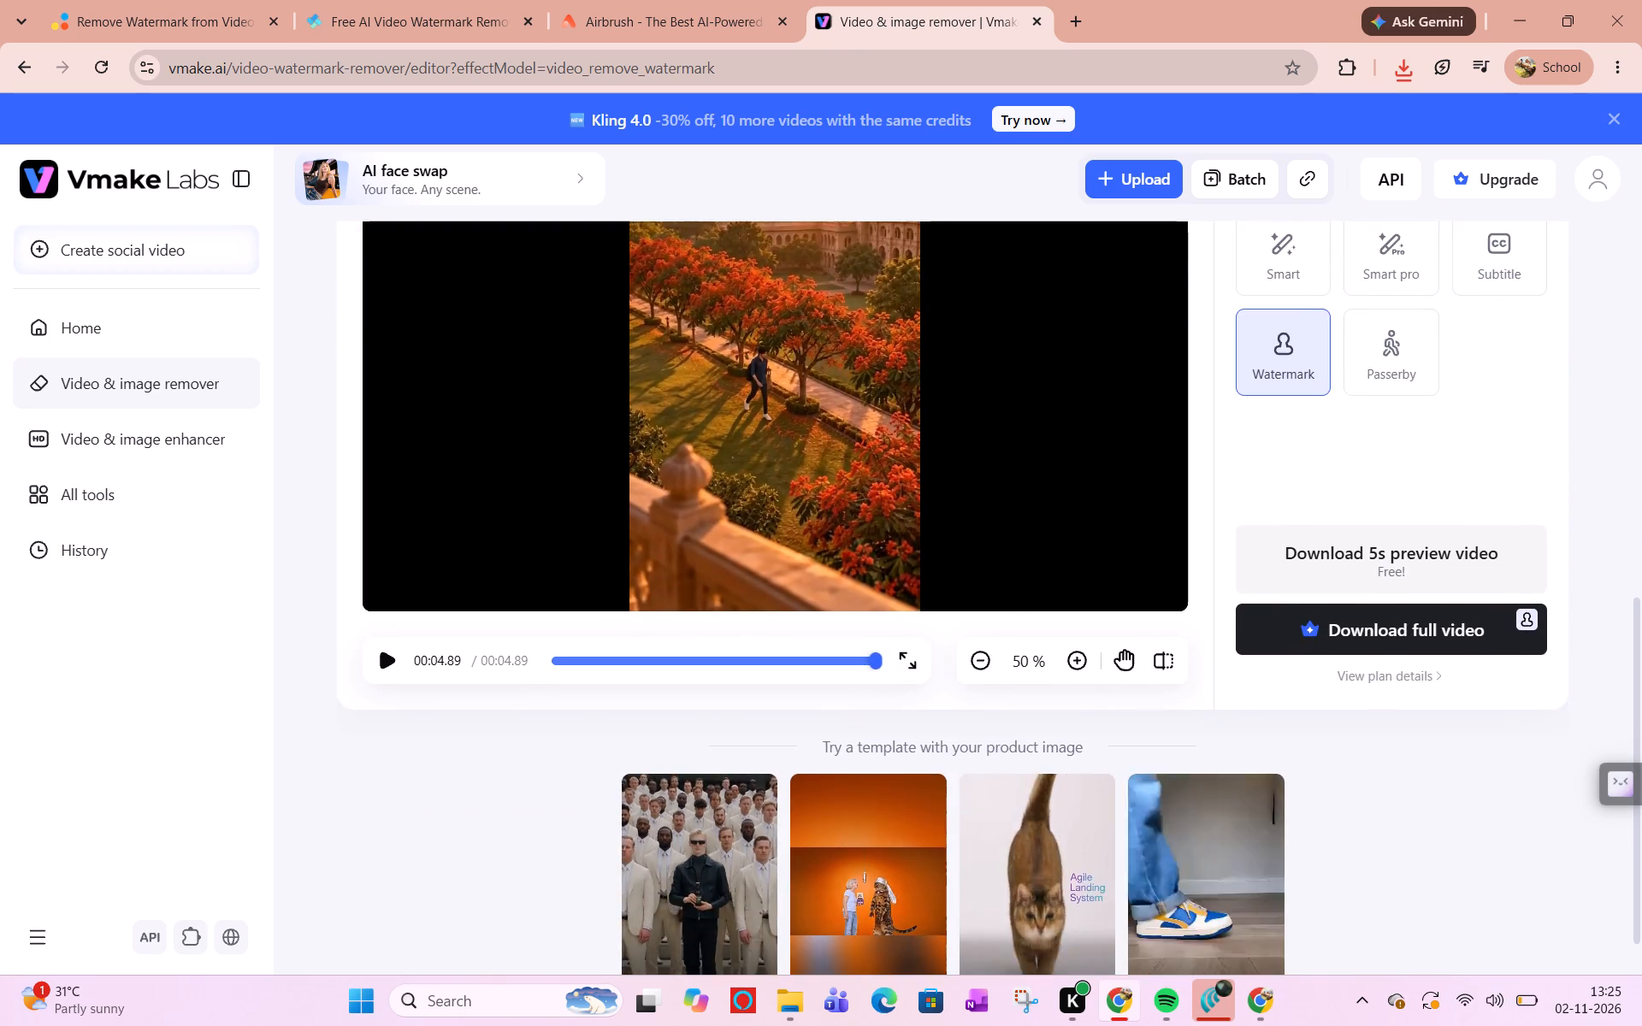
scroll(747, 666, up, 11)
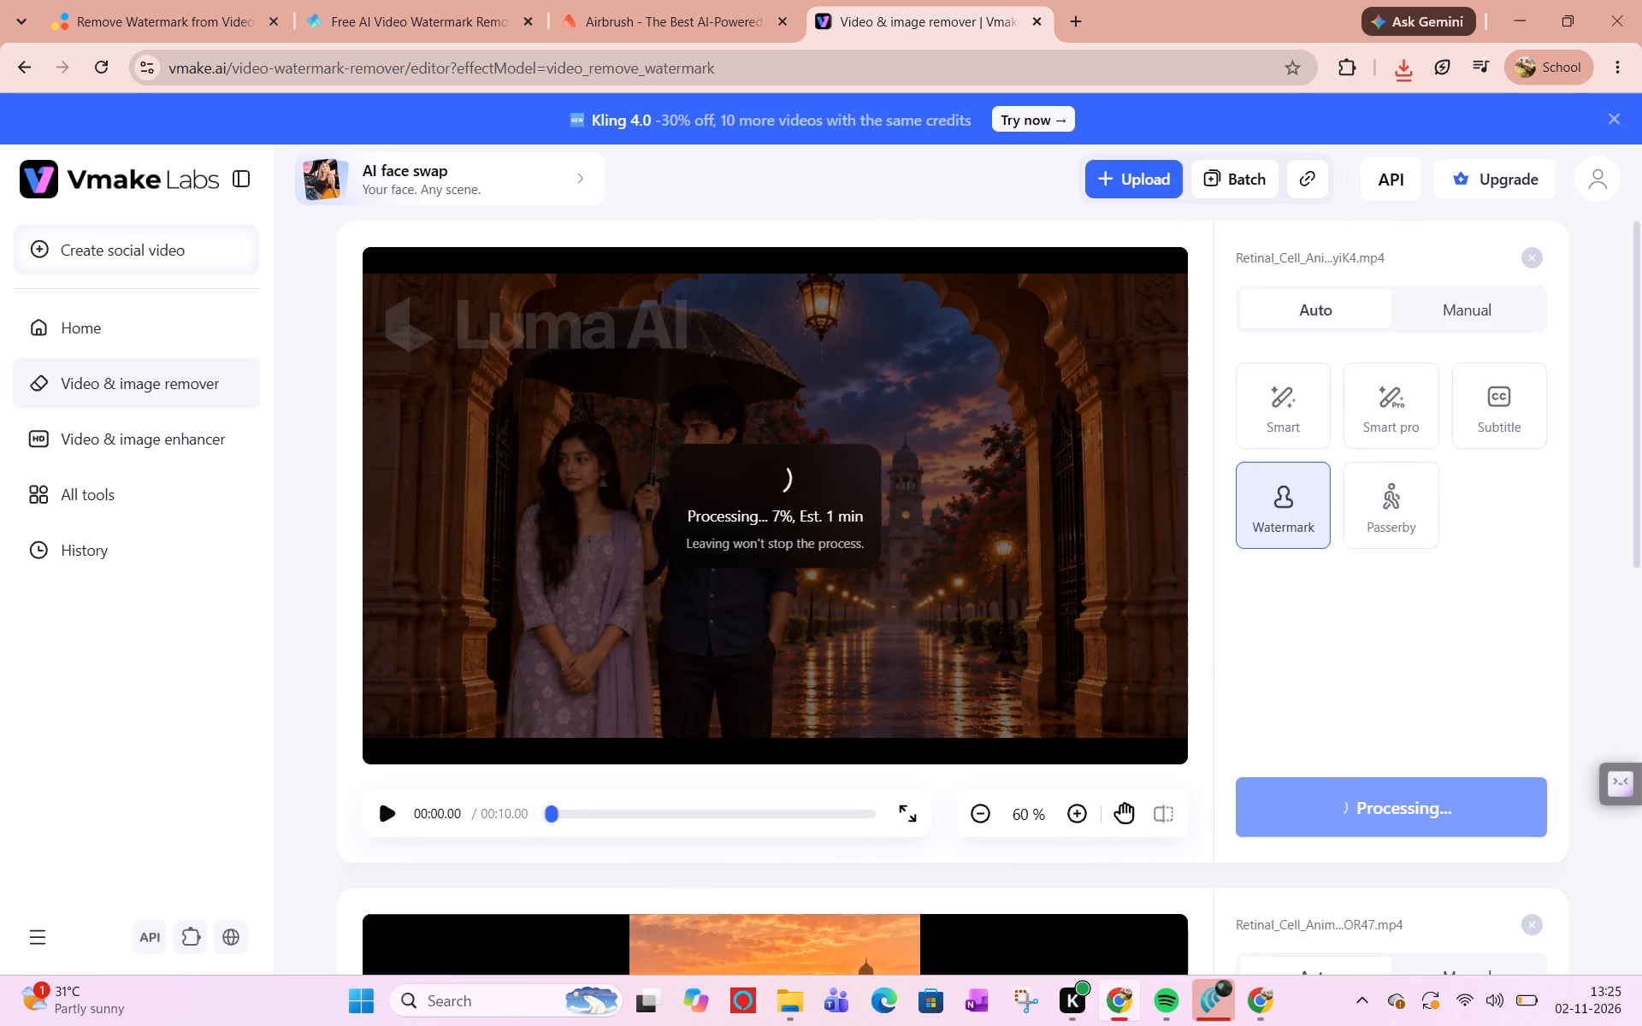
Check the pending Airbrush and LogoRemover jobs and close the LogoRemover page.
click(722, 0)
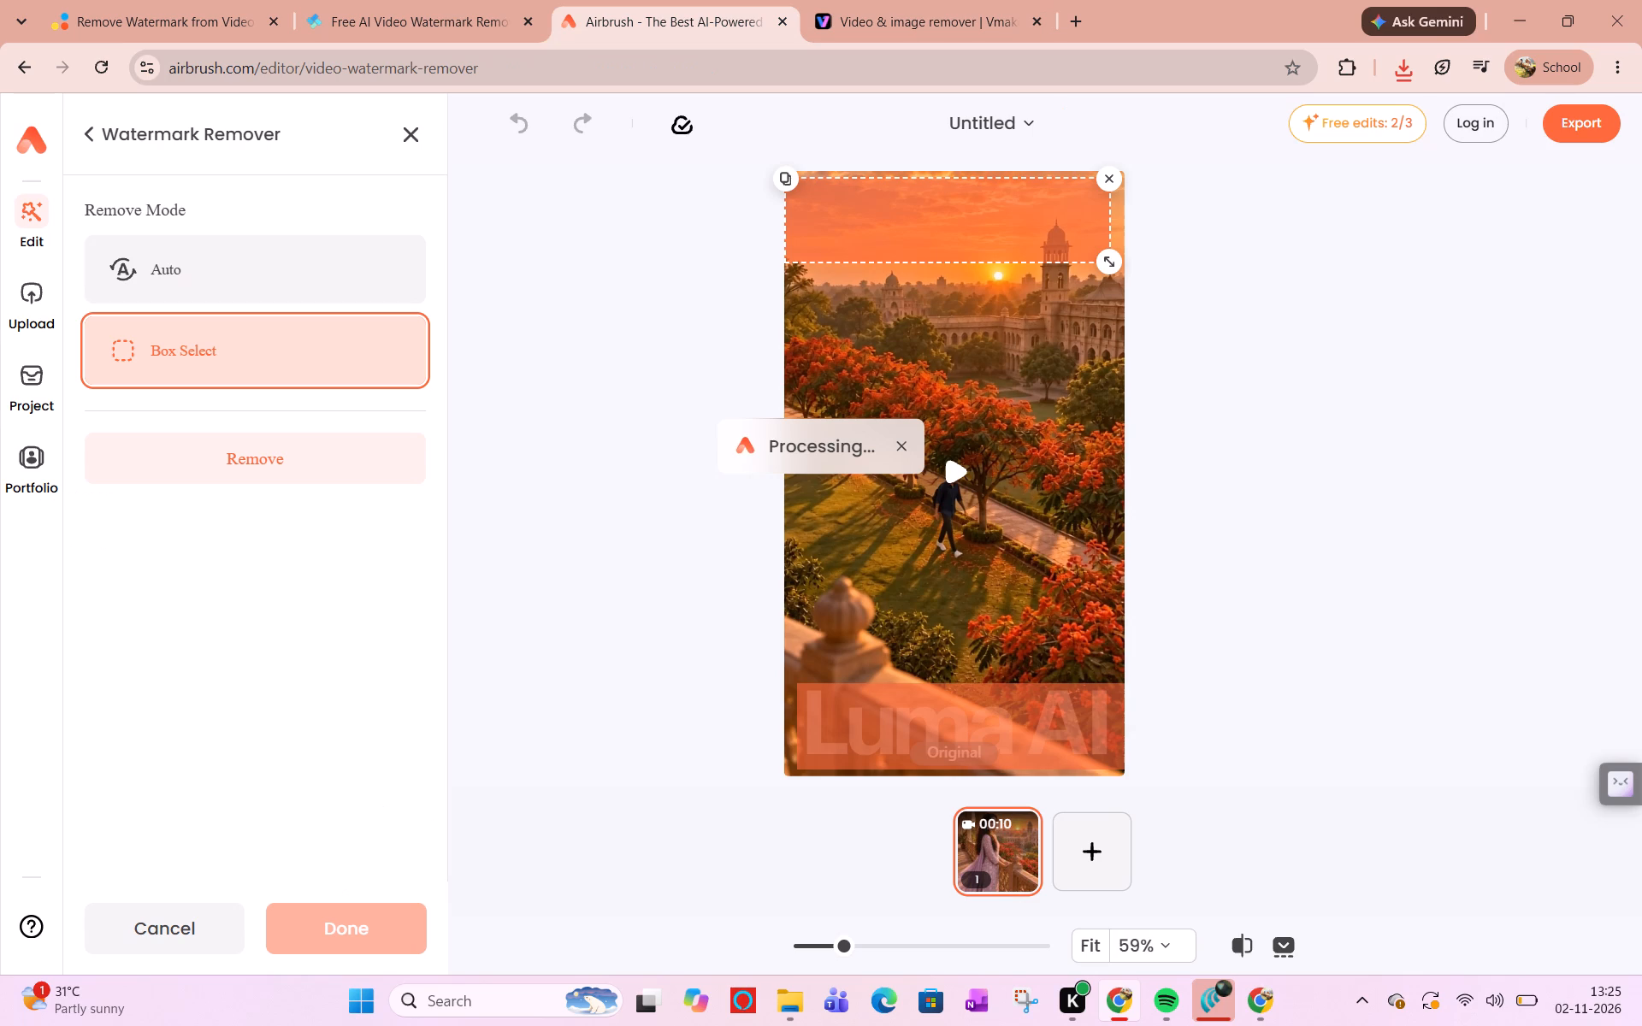
click(304, 0)
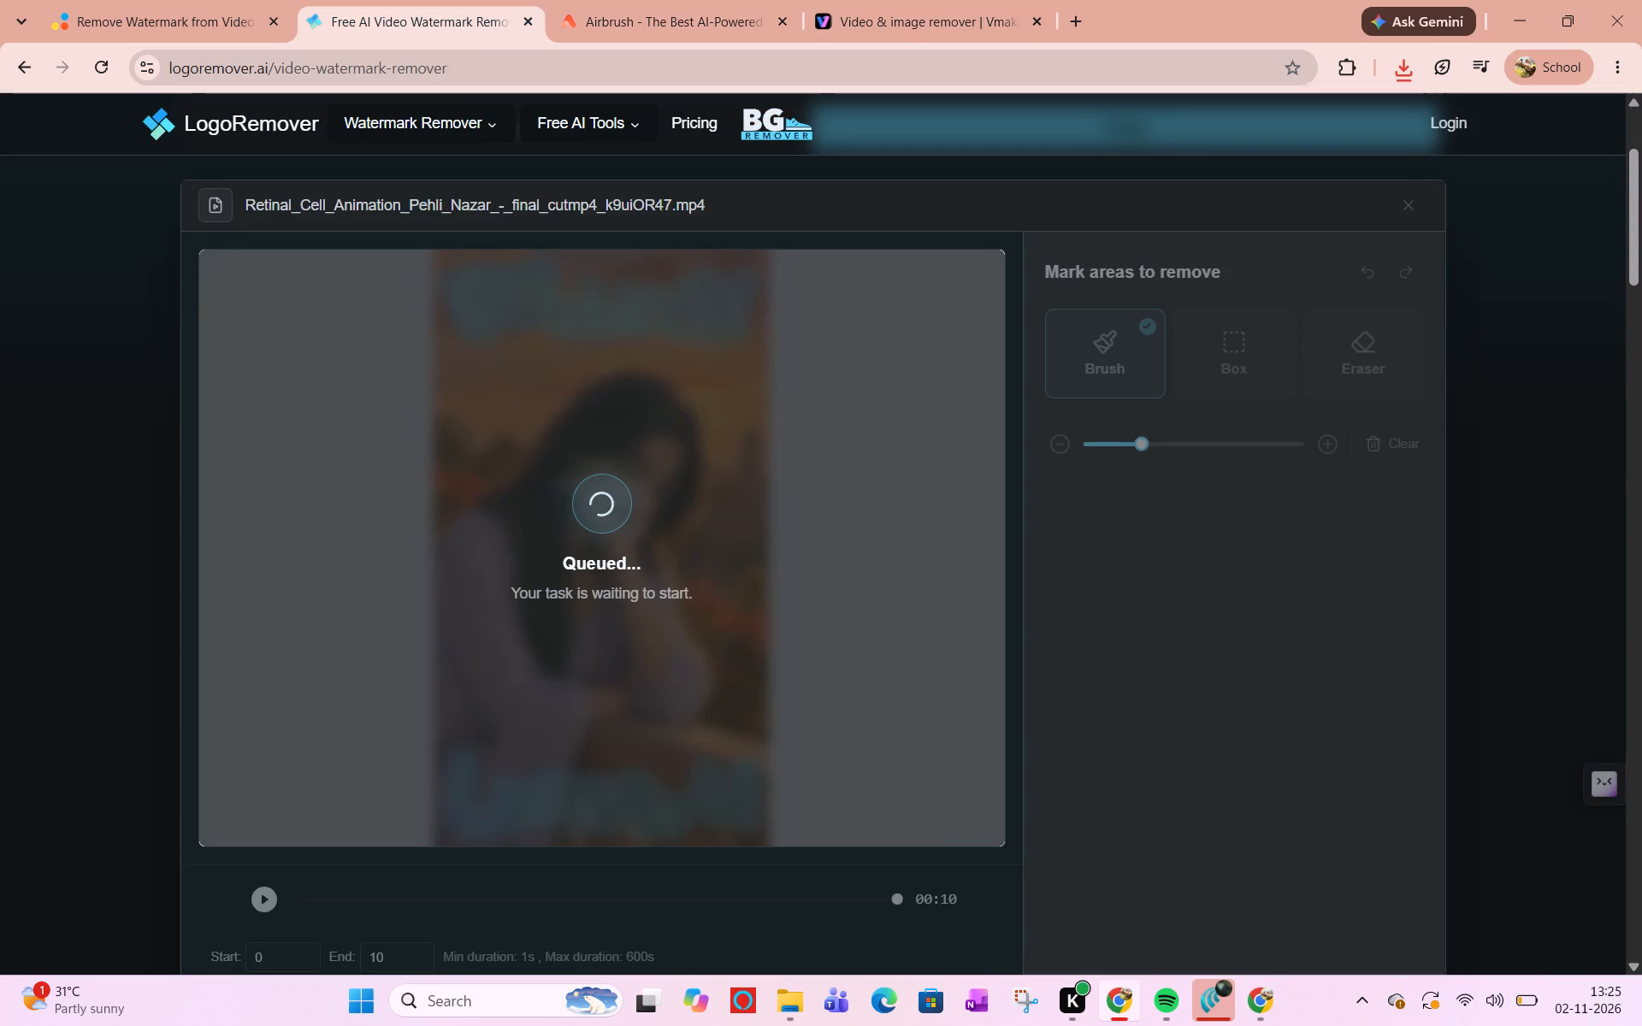
click(527, 15)
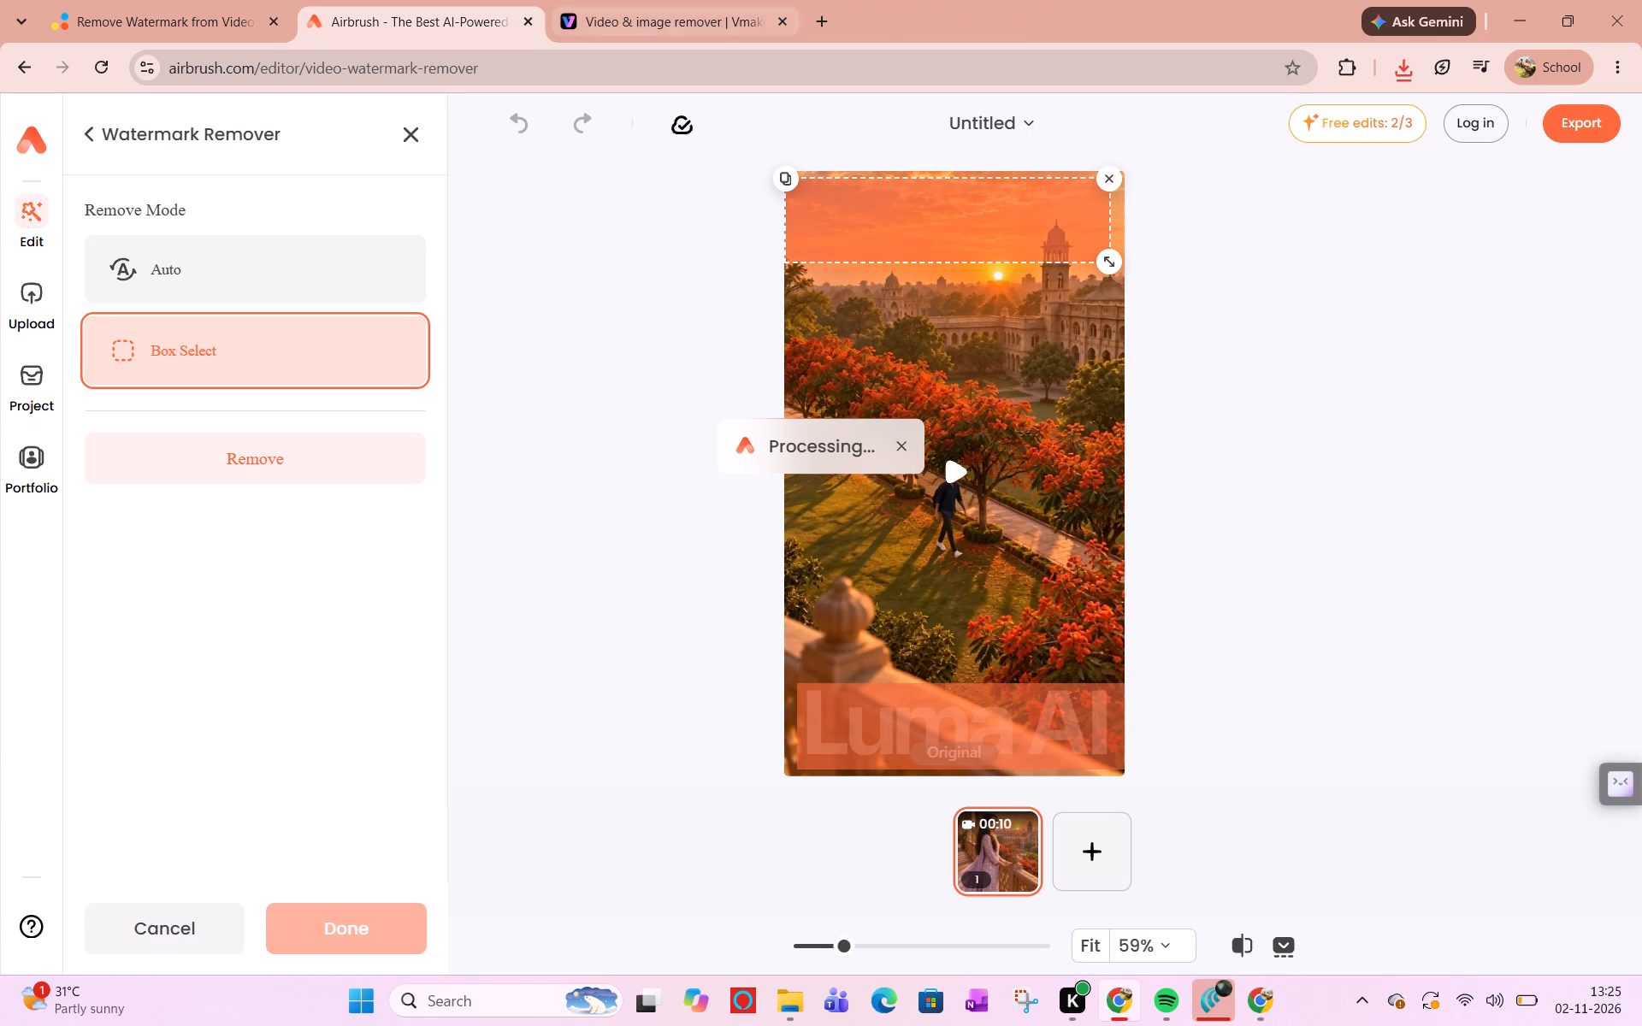
Search Google for "remove watermark from video free" on a new page and open the WMRemove site from the results.
click(813, 12)
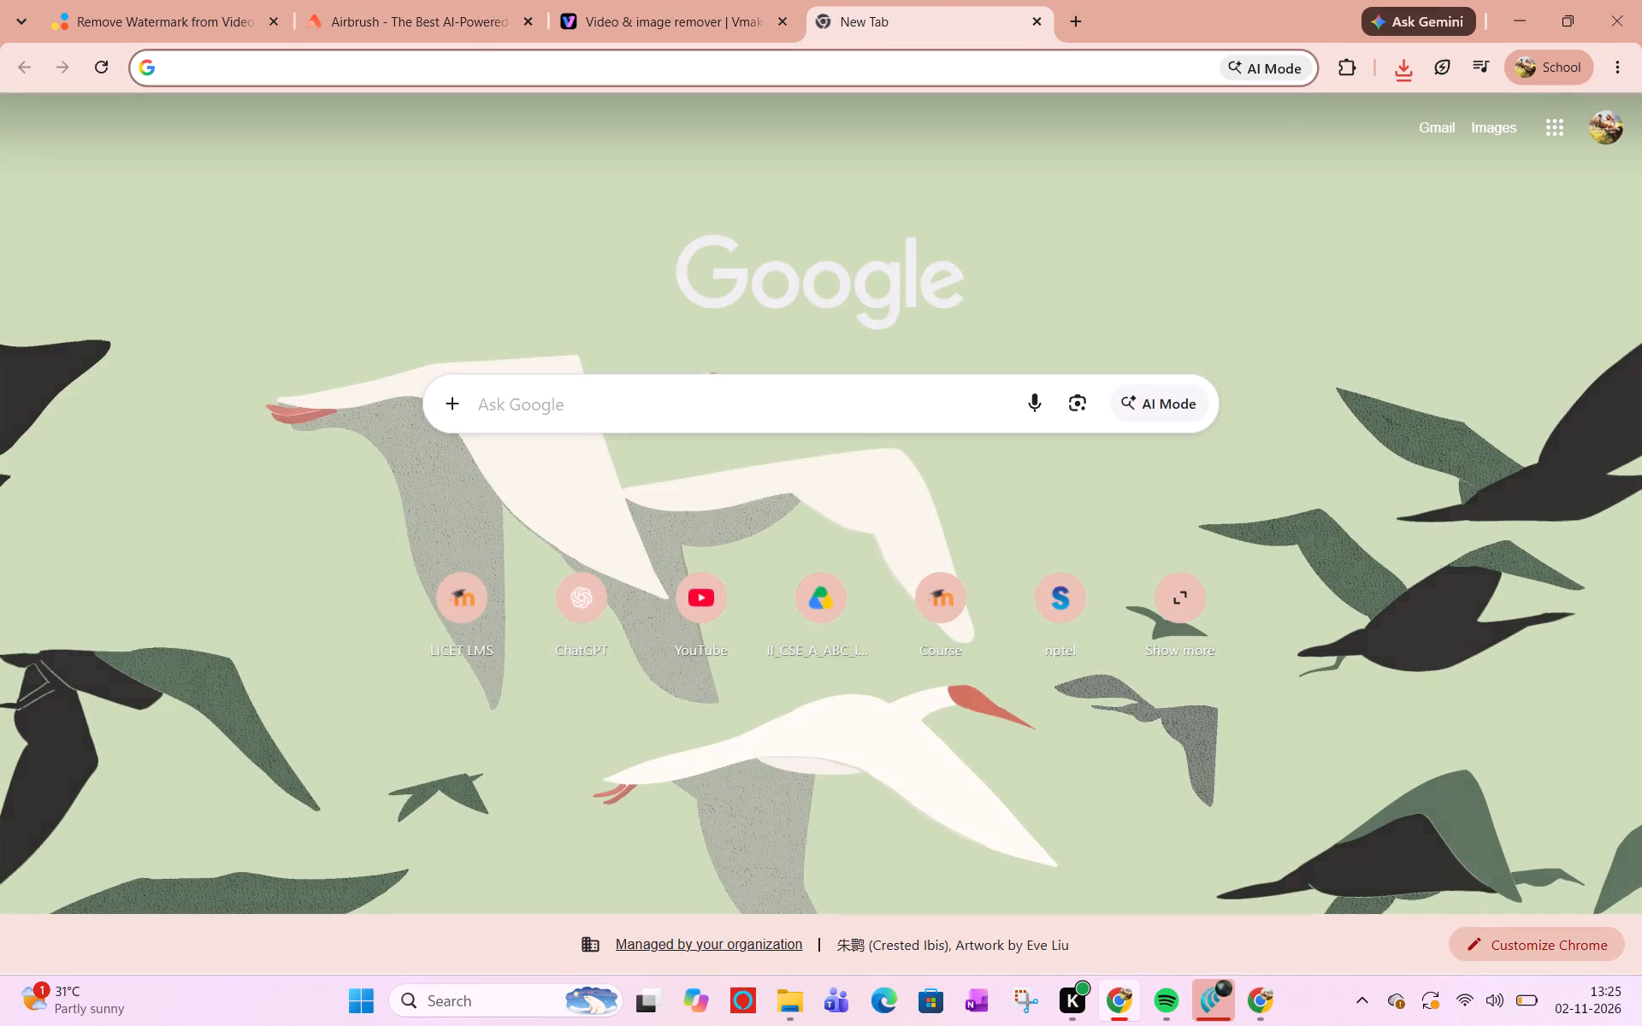
text(remove watermark from video free)
key(Return)
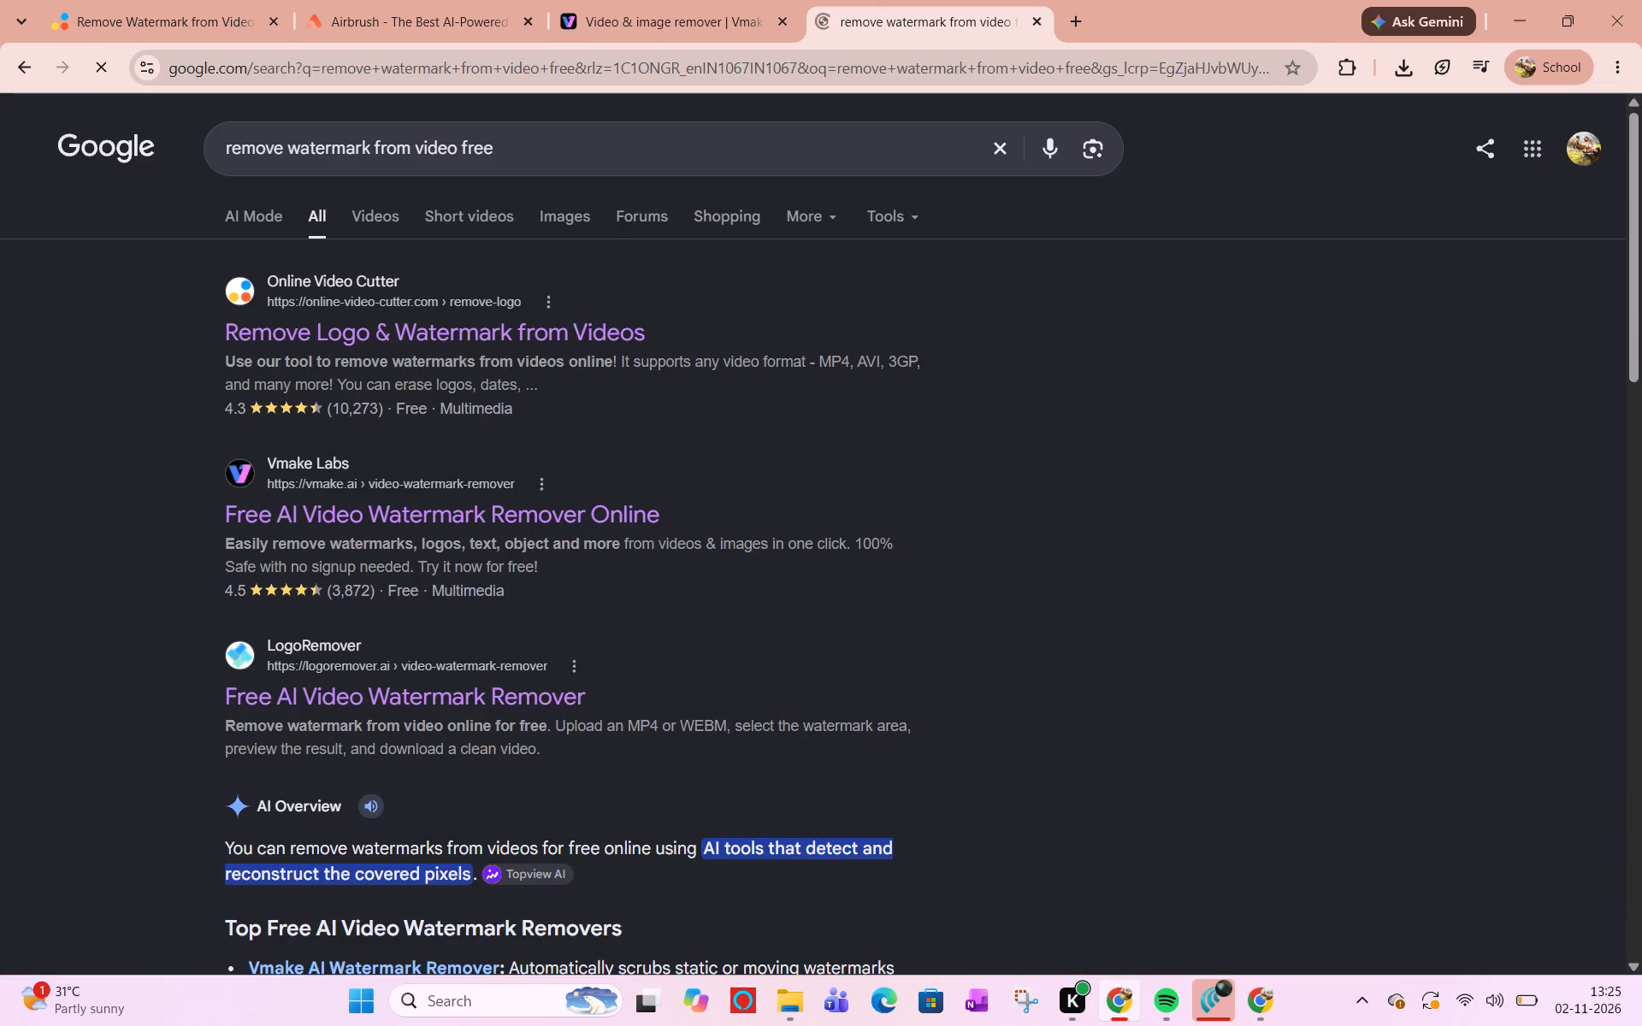
scroll(535, 406, down, 7)
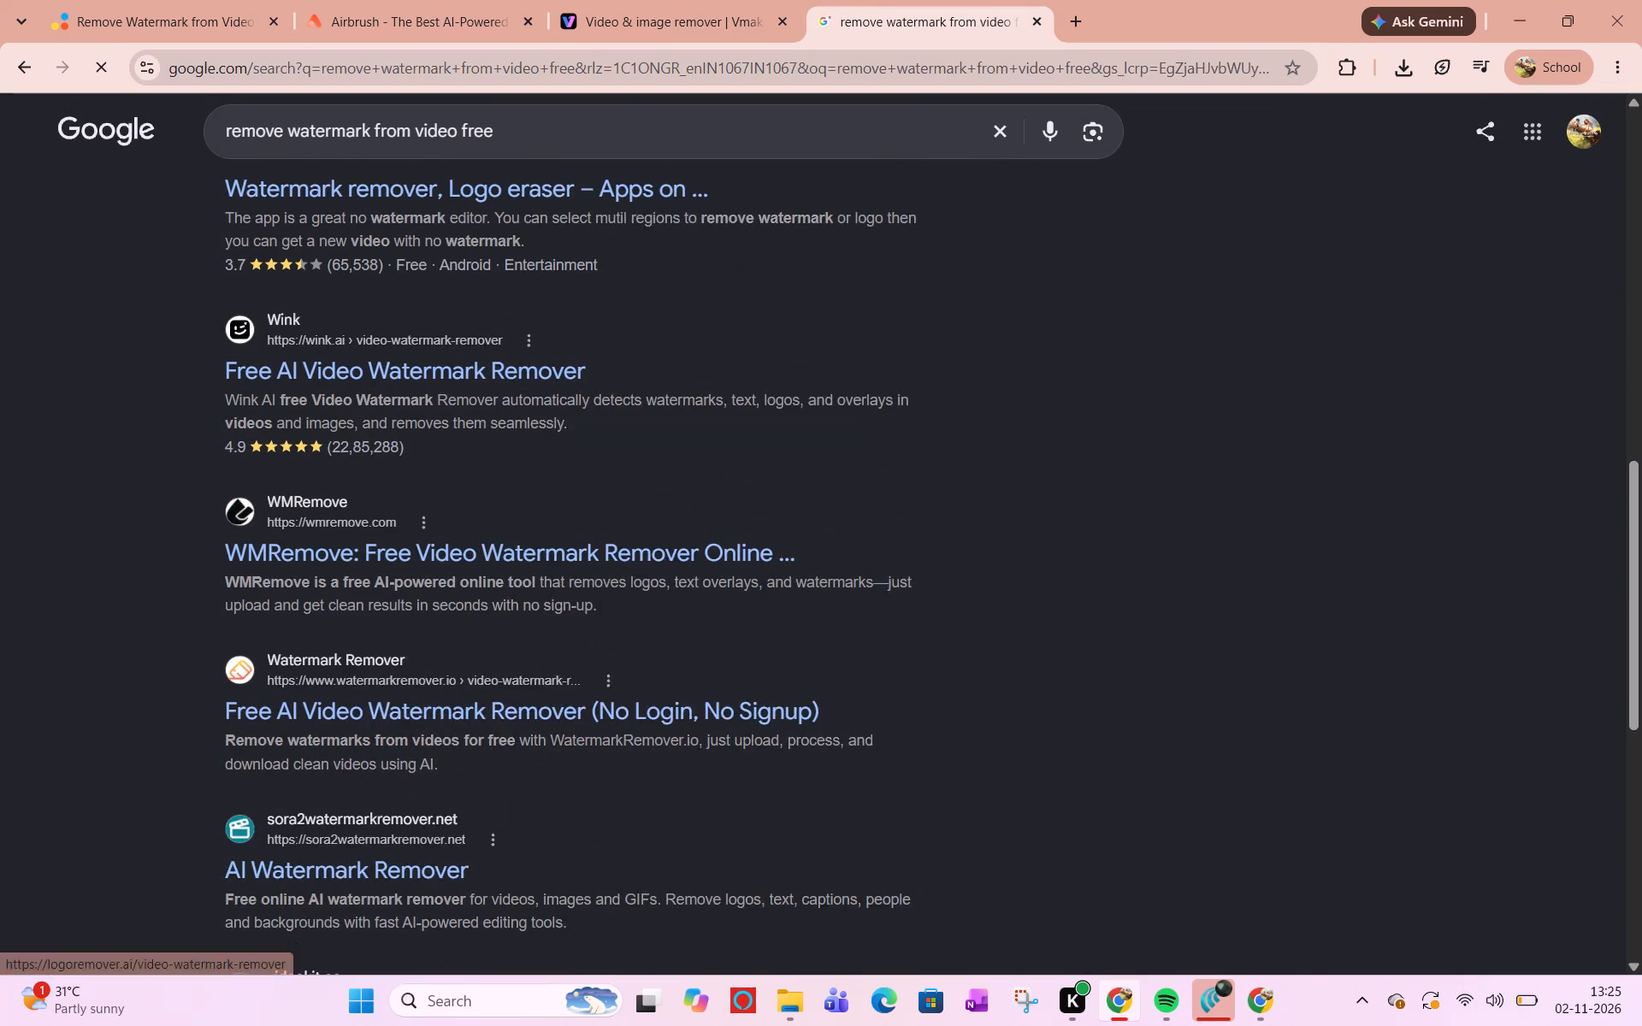
scroll(535, 406, down, 1)
click(513, 508)
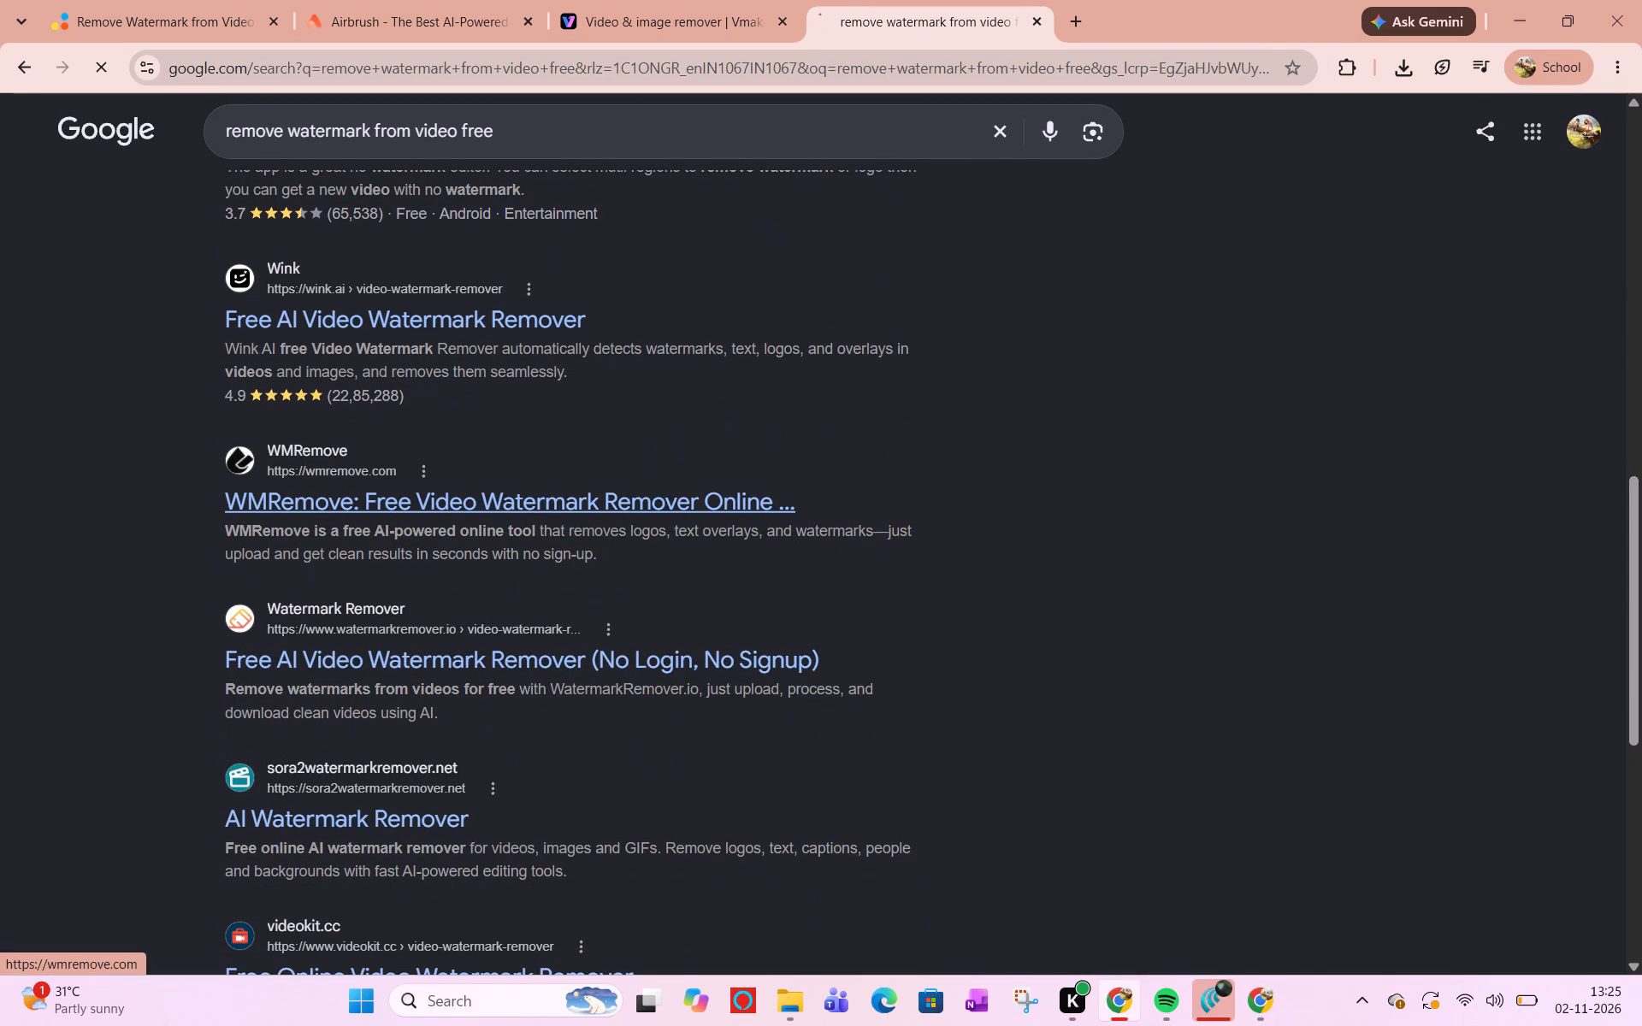
scroll(513, 508, down, 1)
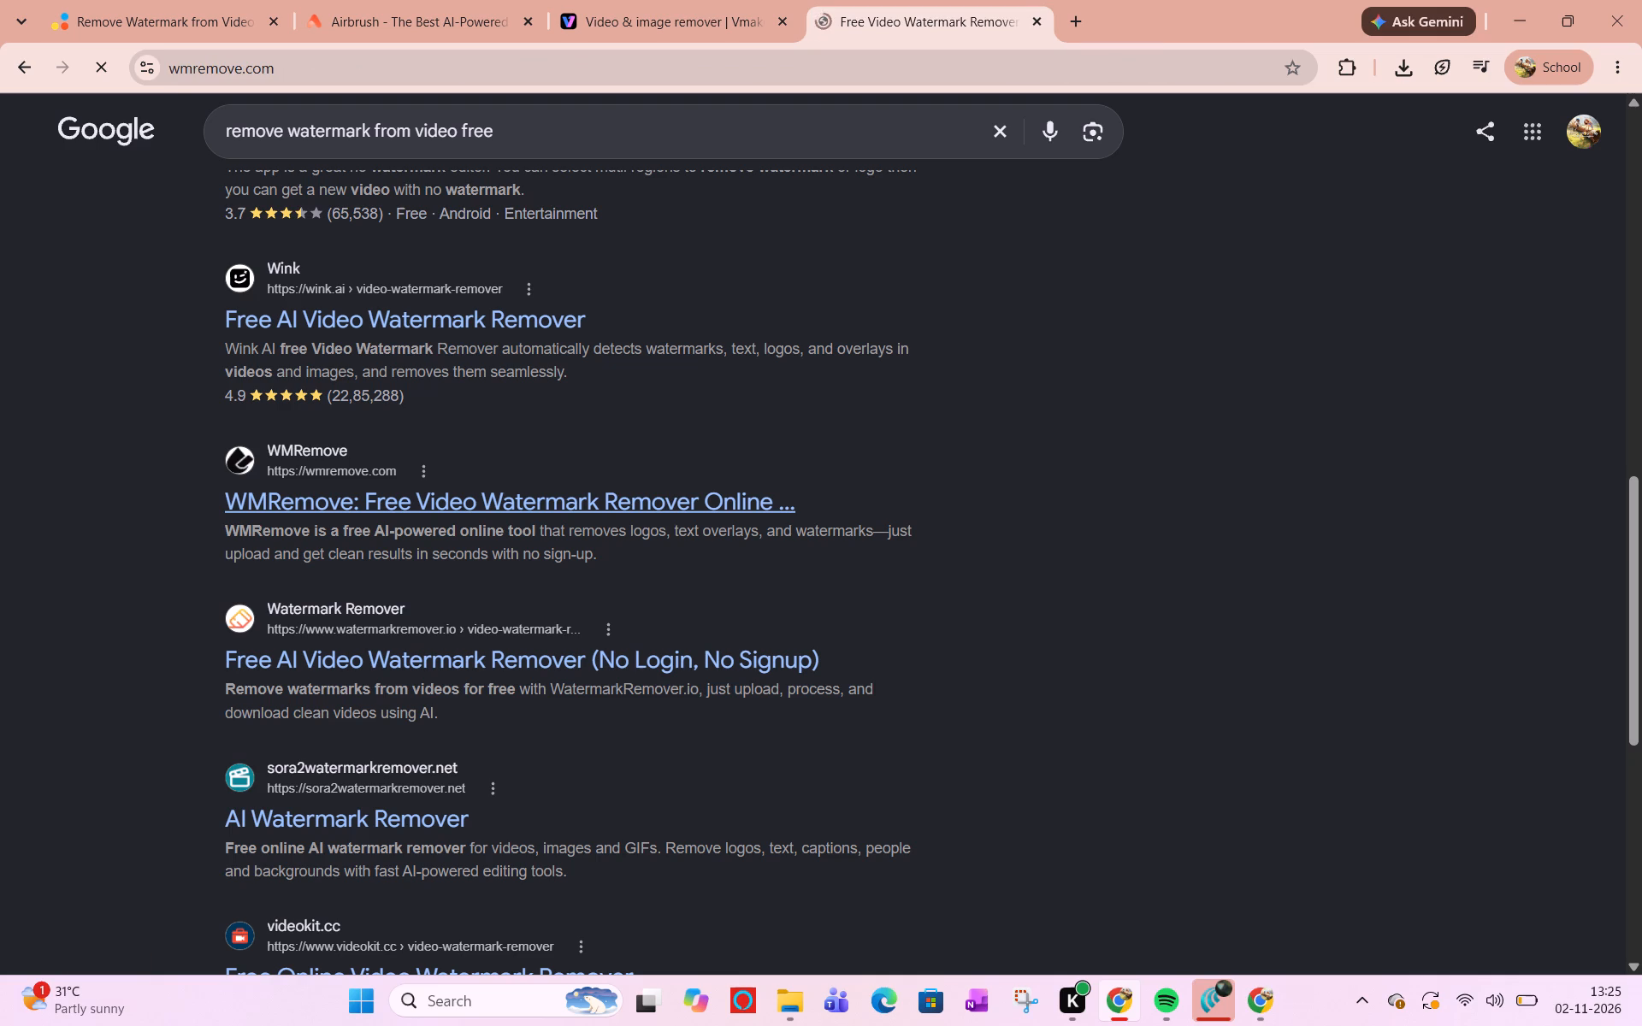
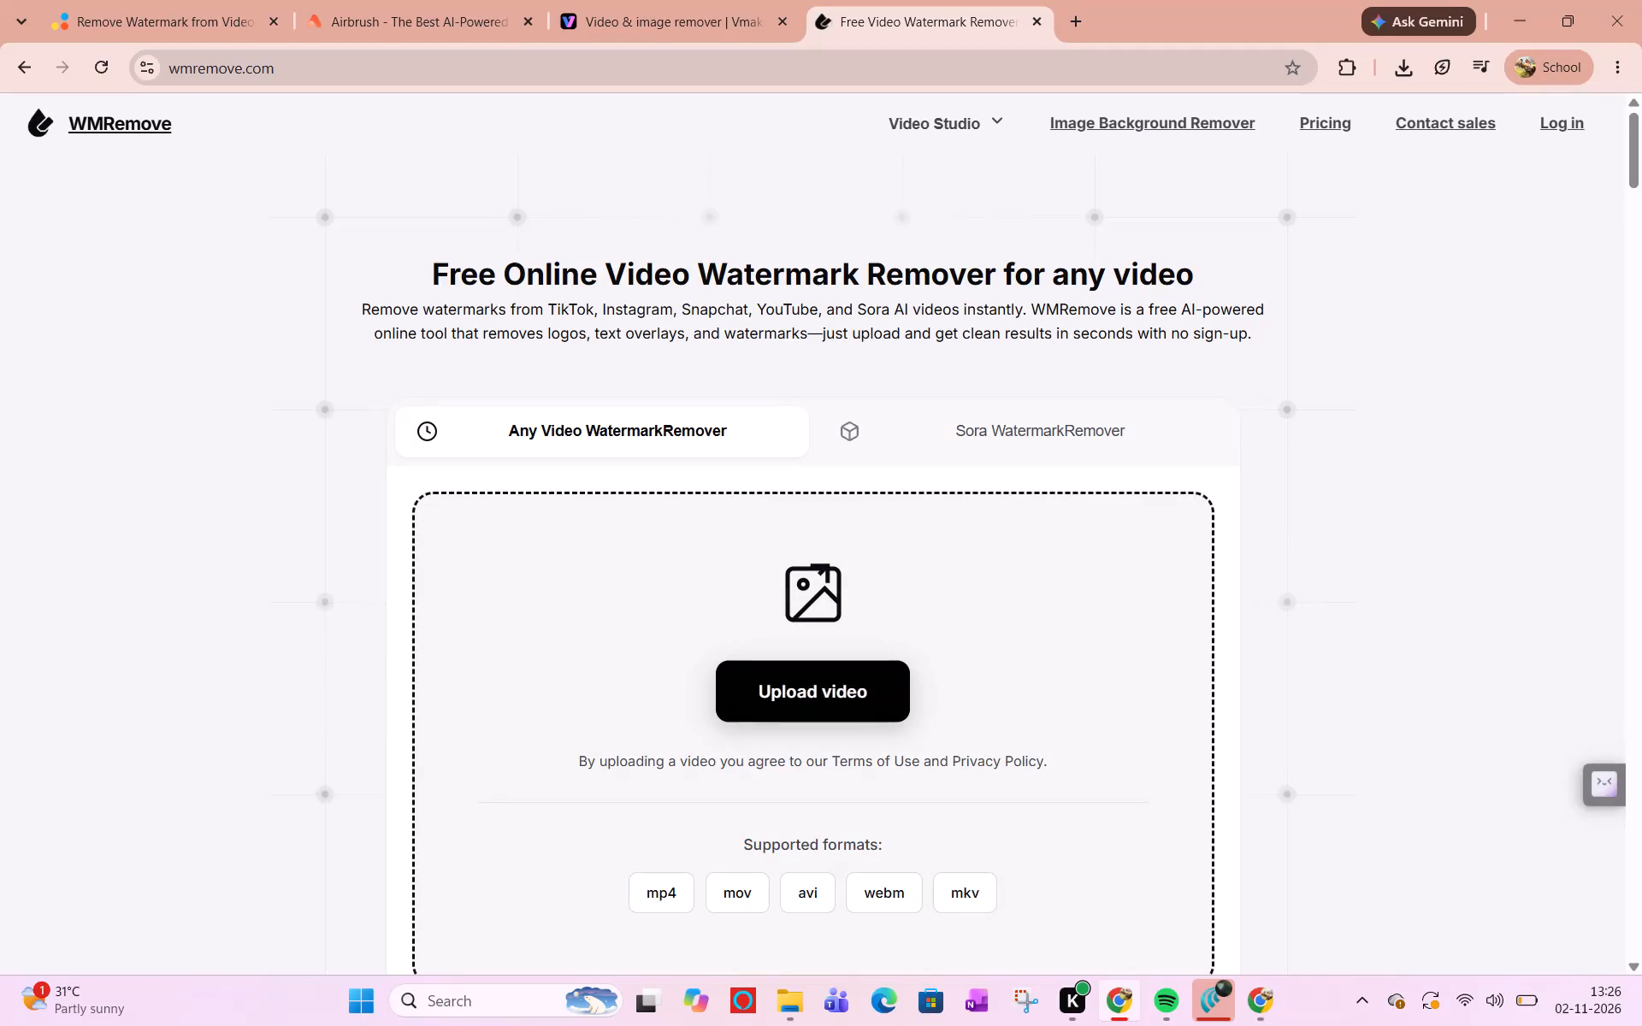
Upload the Retinal_Cell_Animation_Under_One_Umbrella Scenes_7-8_v2 video from Downloads to the WMRemove video watermark remover.
click(757, 671)
scroll(757, 671, down, 1)
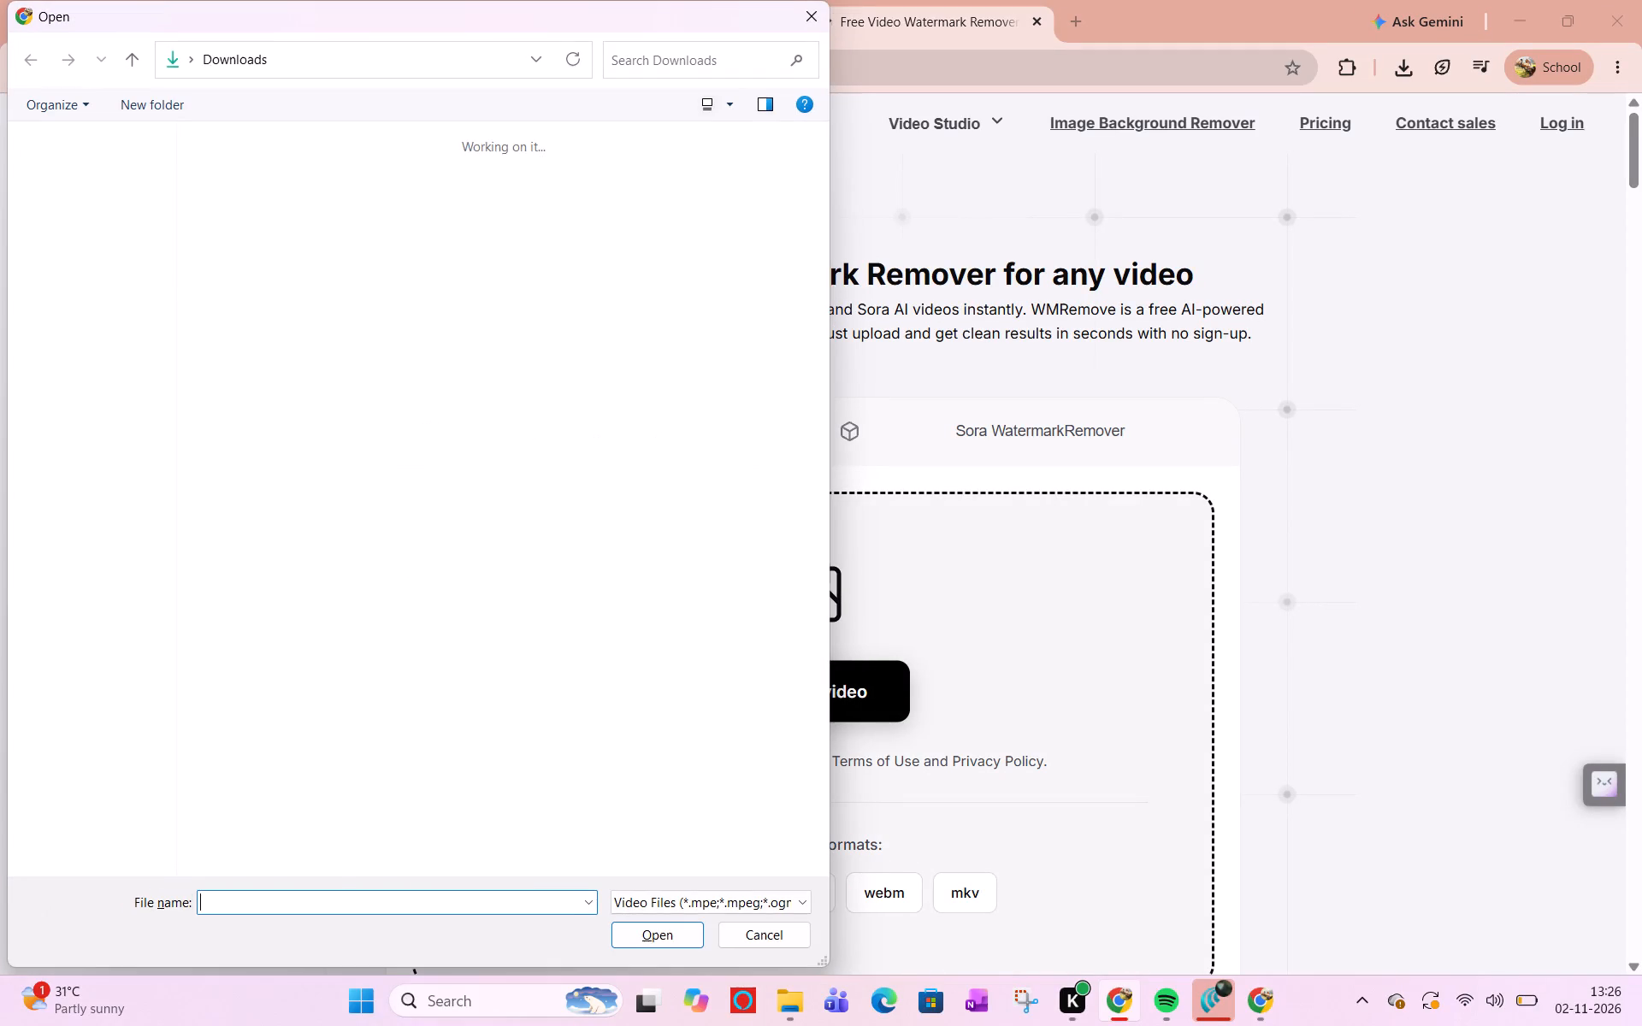
scroll(757, 671, down, 1)
click(417, 405)
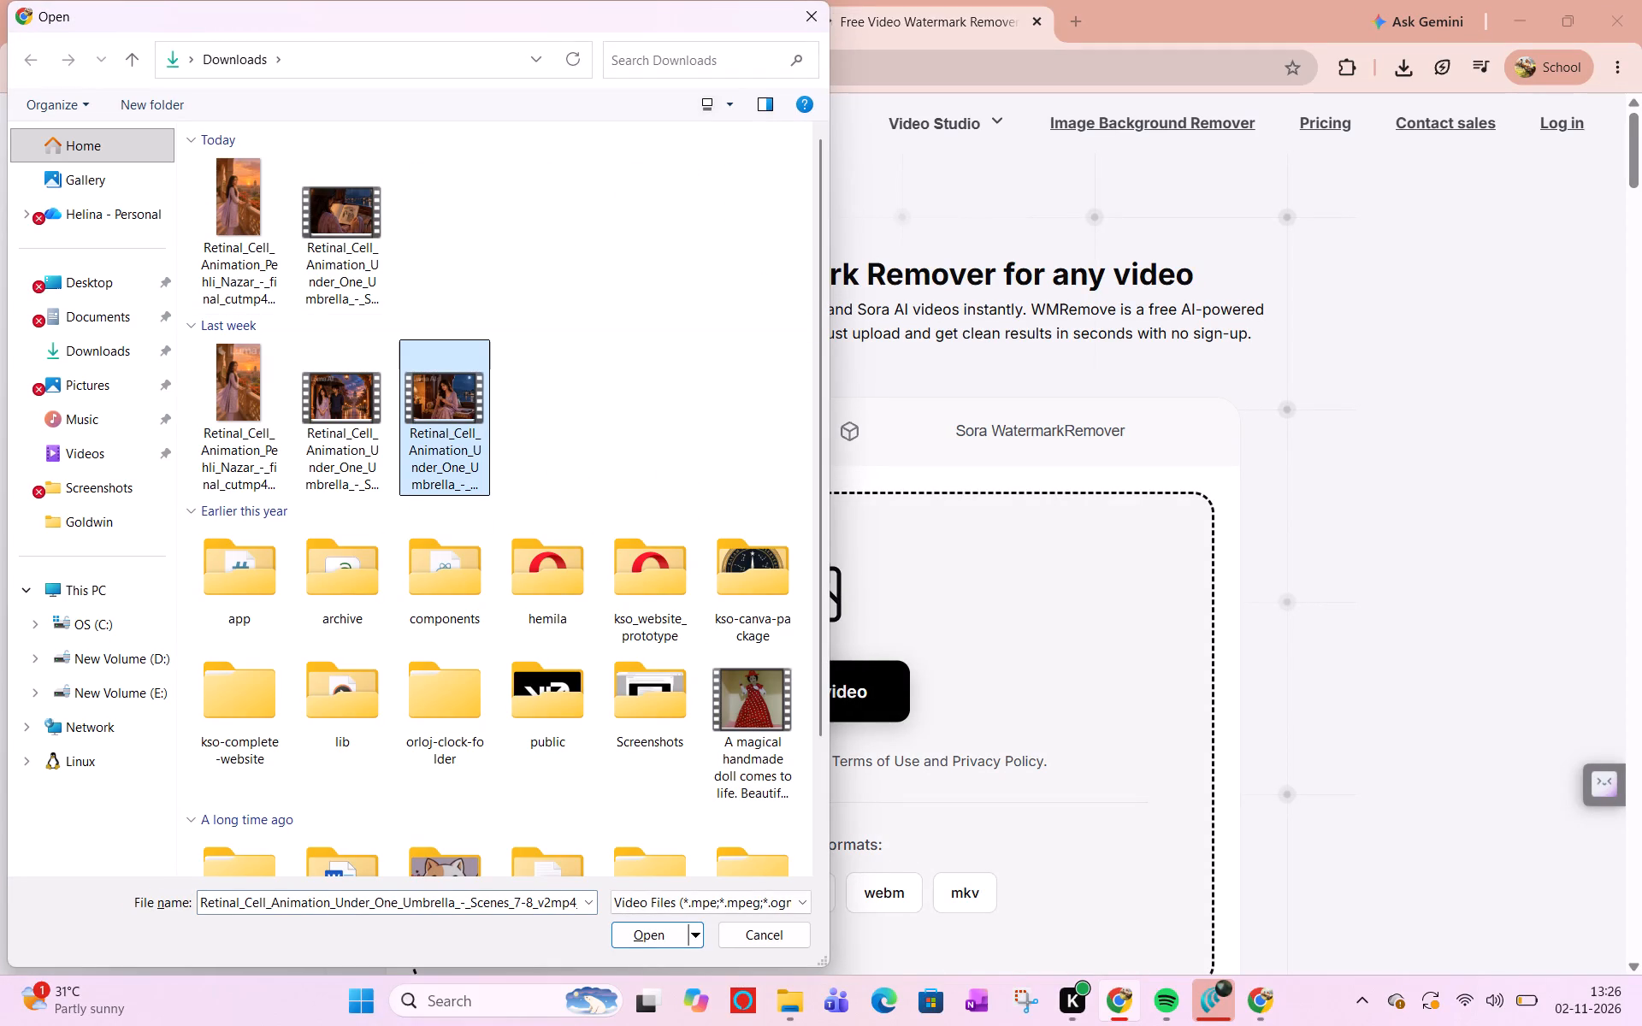
click(645, 926)
scroll(645, 926, down, 1)
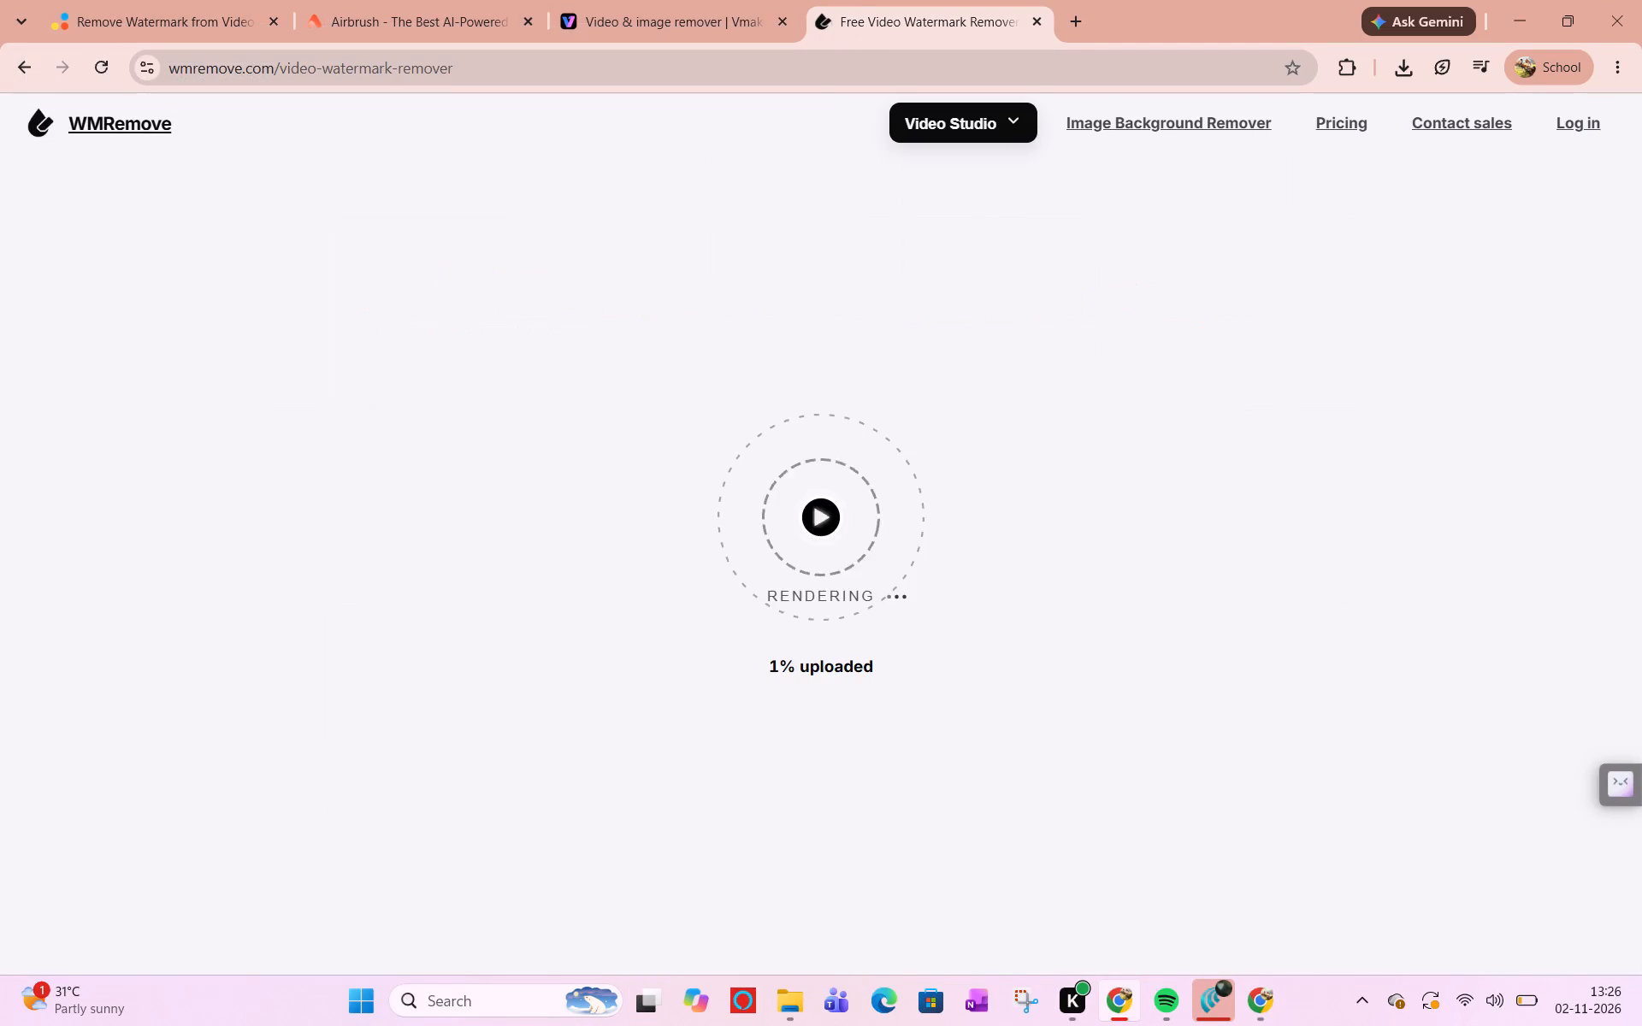
scroll(645, 926, down, 3)
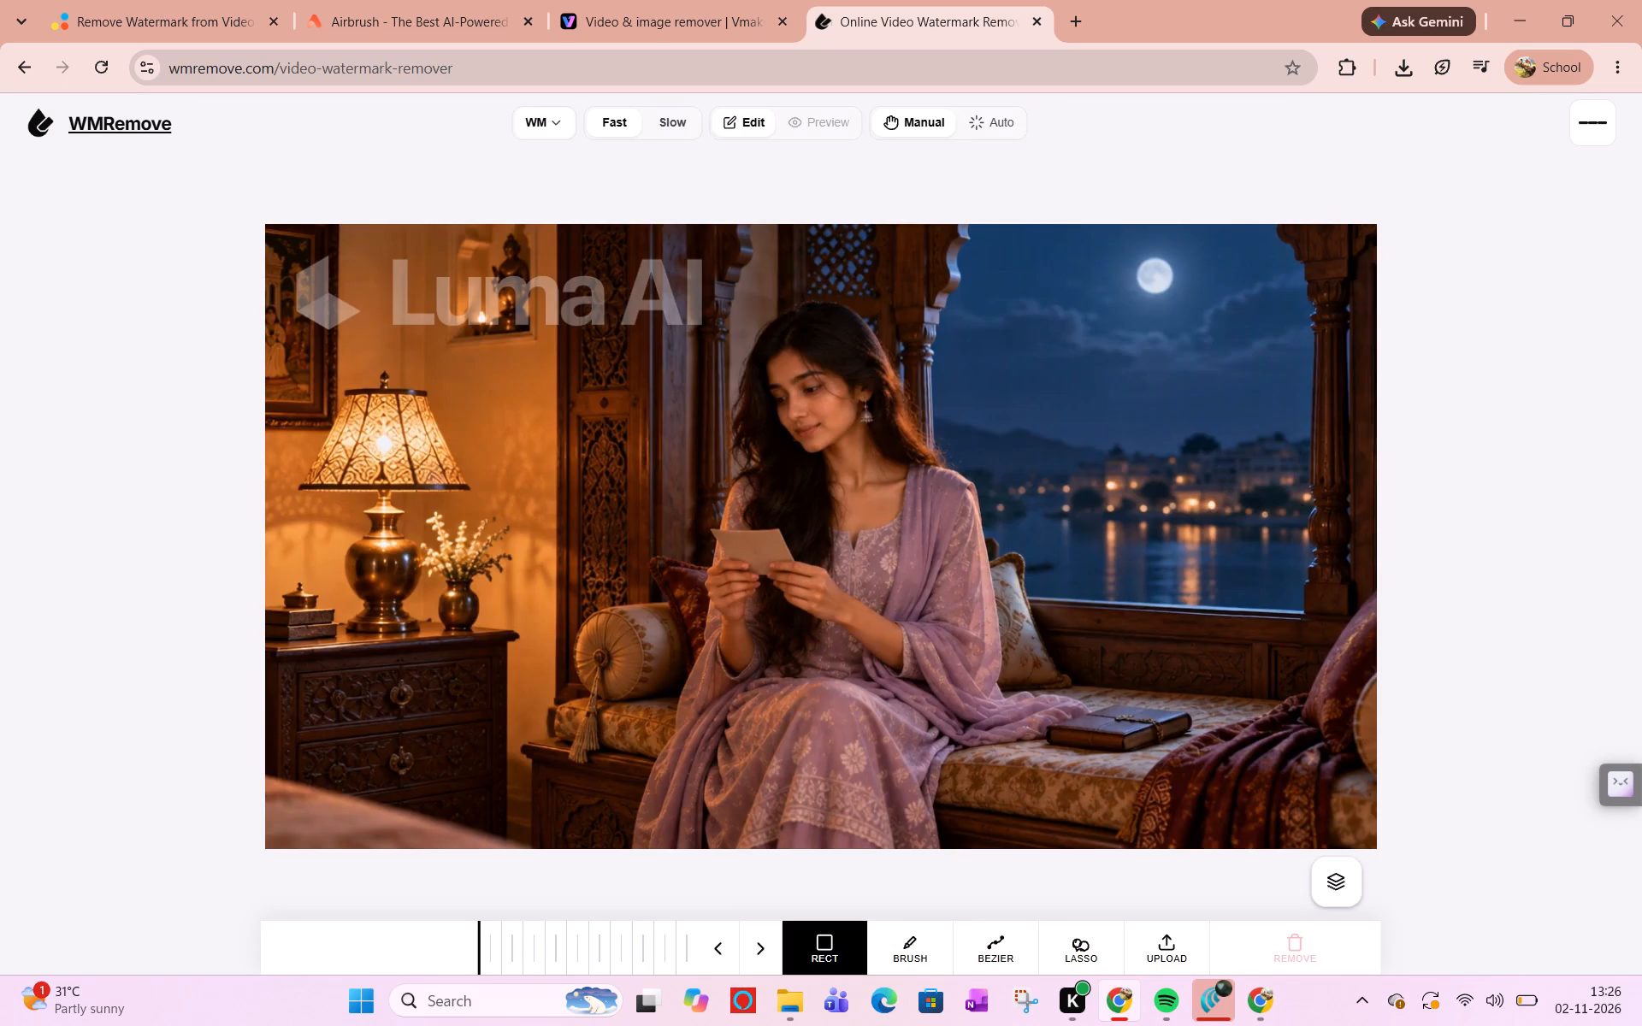
Add a rectangular mask around the Luma AI watermark in the upper-left corner of the opening frame.
drag(292, 252, 737, 317)
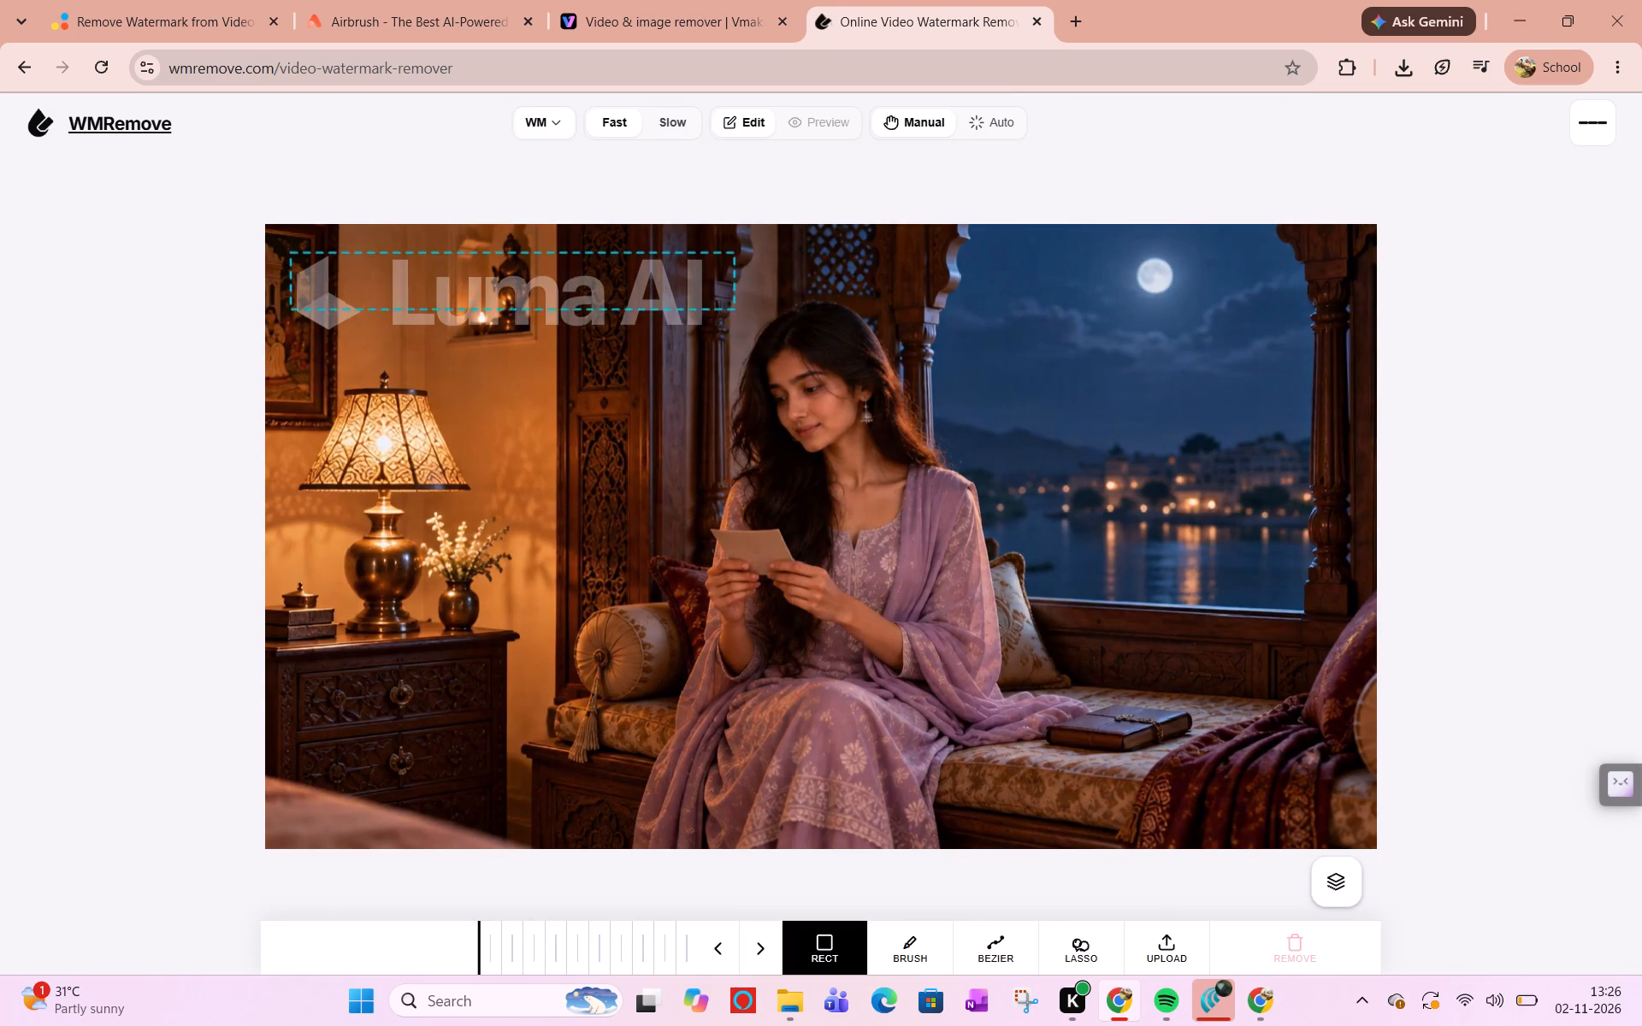
drag(737, 317, 737, 327)
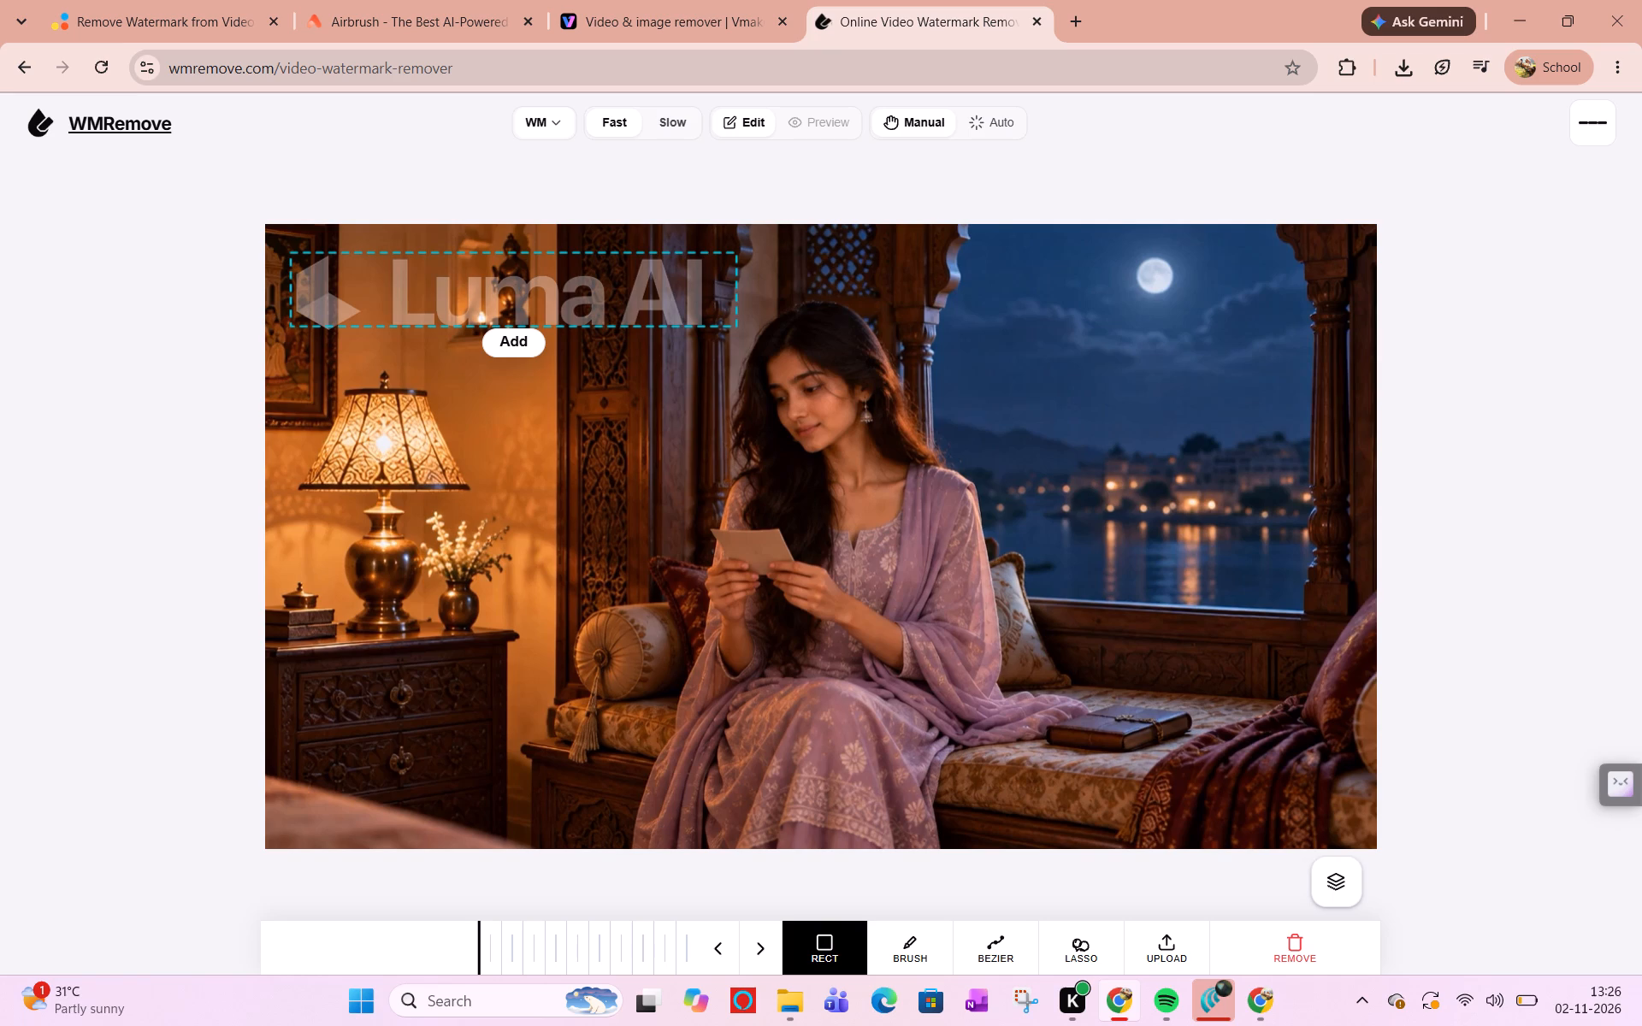
click(524, 340)
Advance to the sketchbook shot seen from behind the woman and add a rectangular mask around the Luma AI watermark in the frame's upper-right corner.
drag(477, 951, 518, 951)
click(754, 943)
triple_click(754, 943)
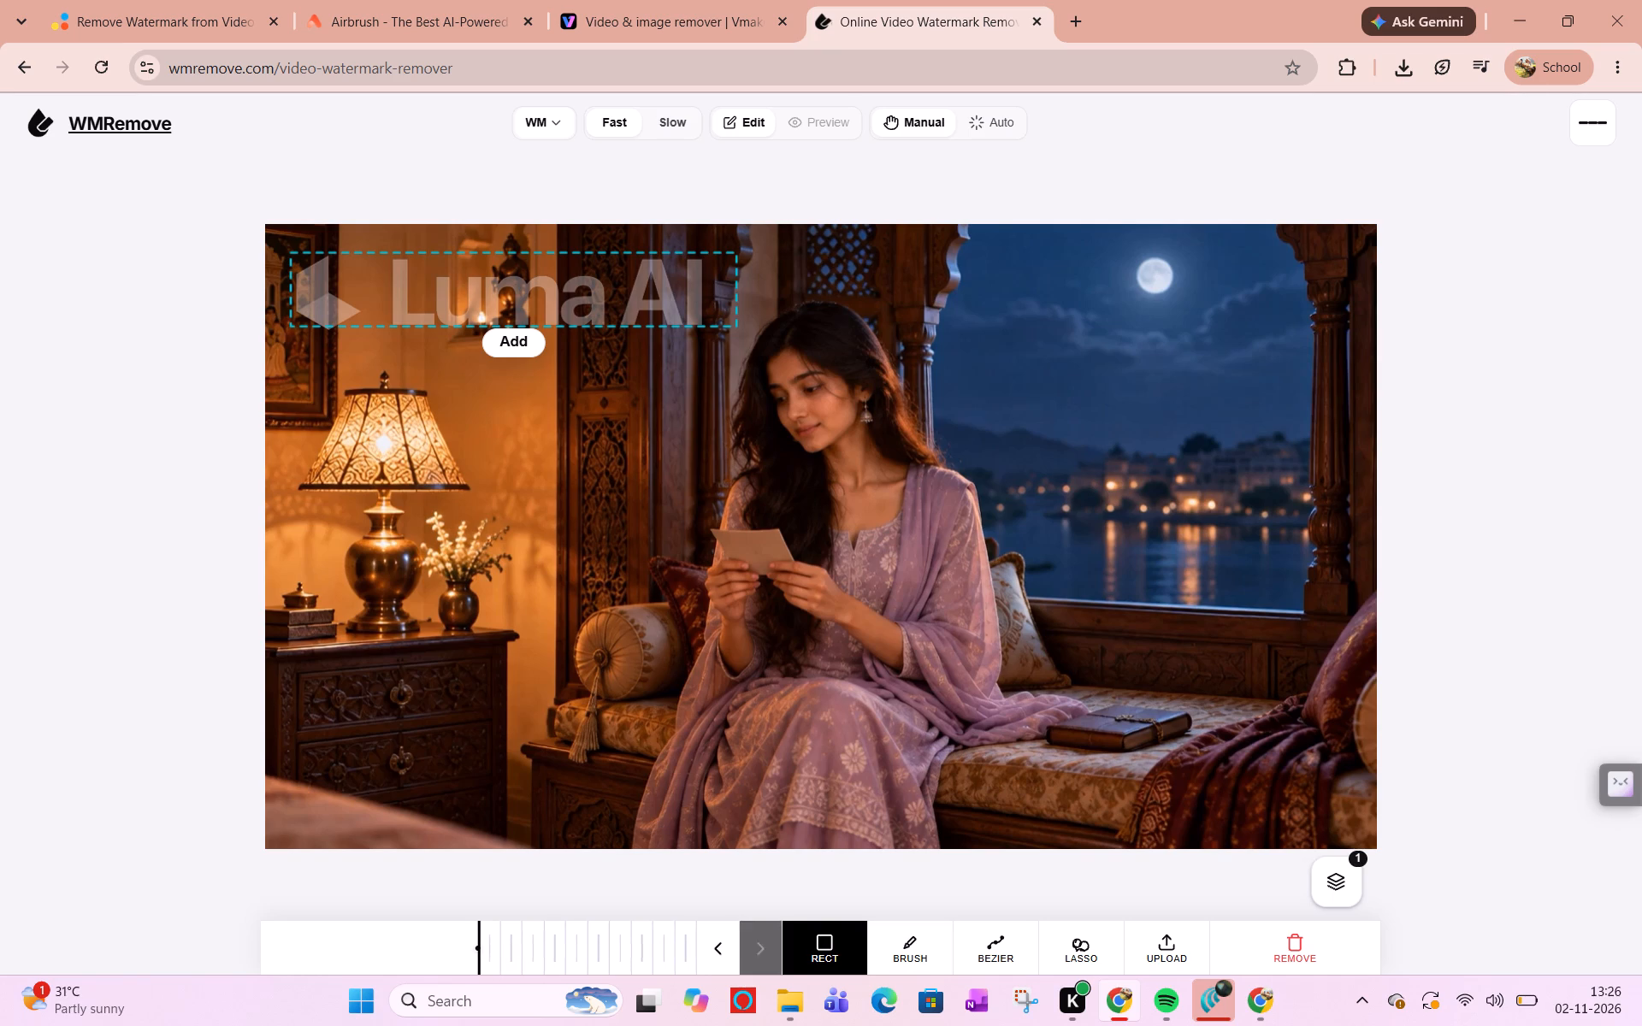
click(754, 943)
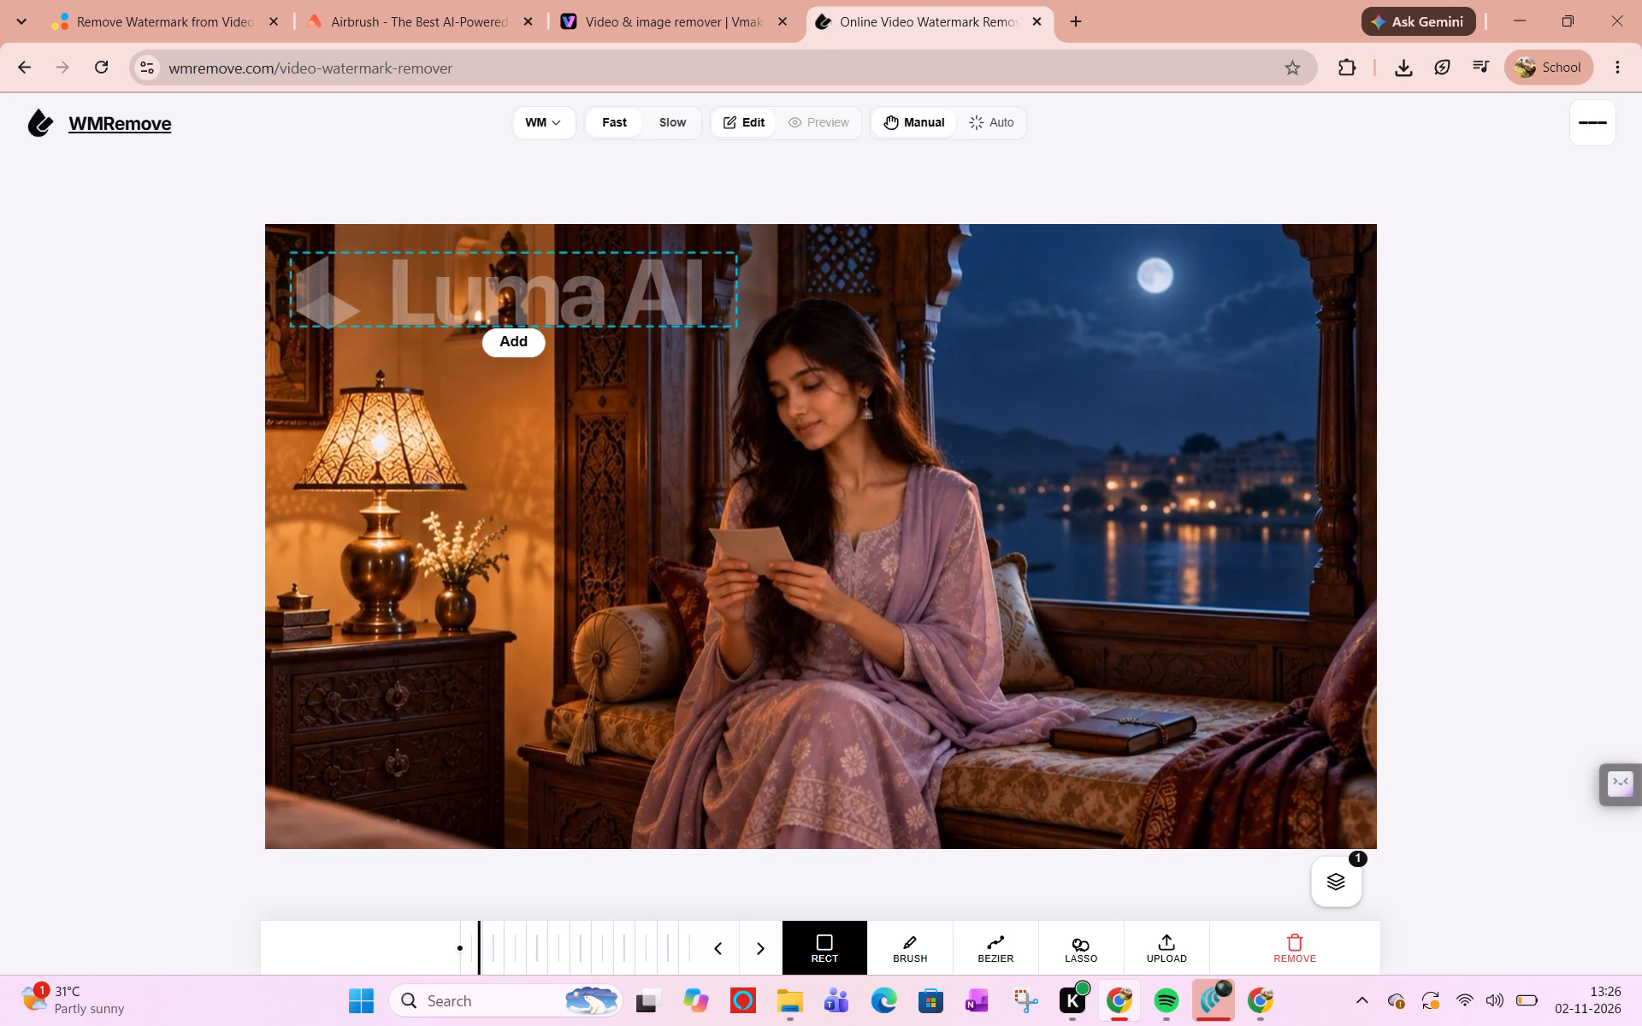
drag(477, 956, 516, 956)
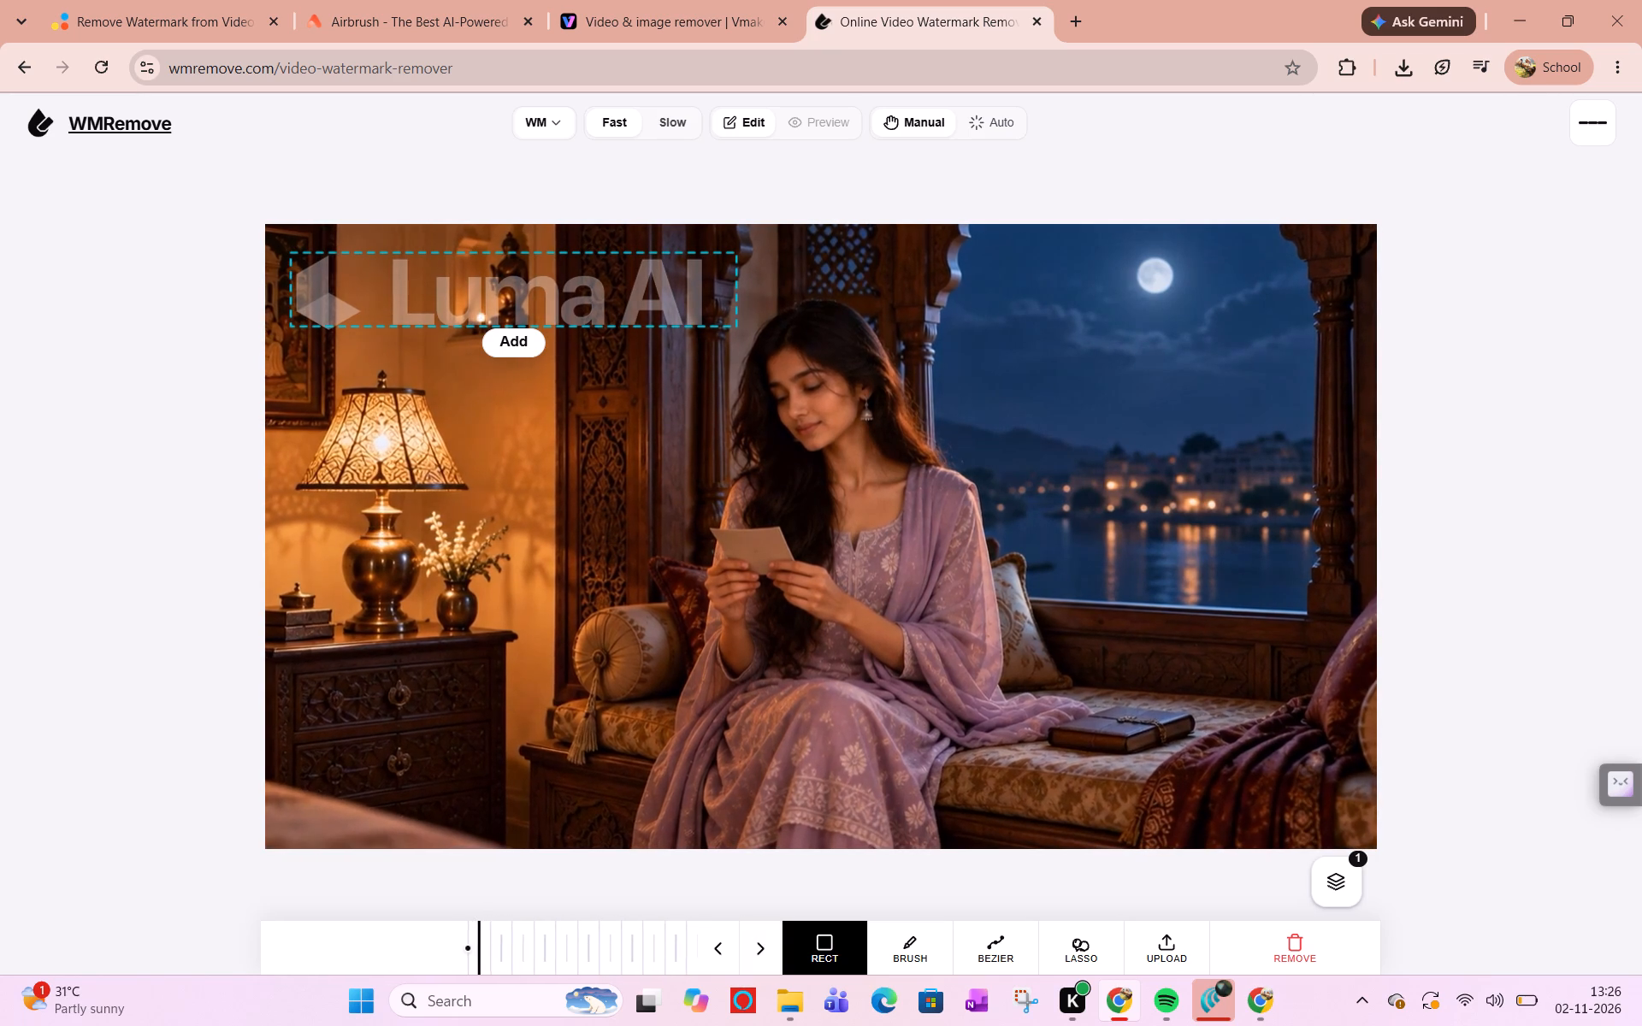
drag(516, 956, 168, 950)
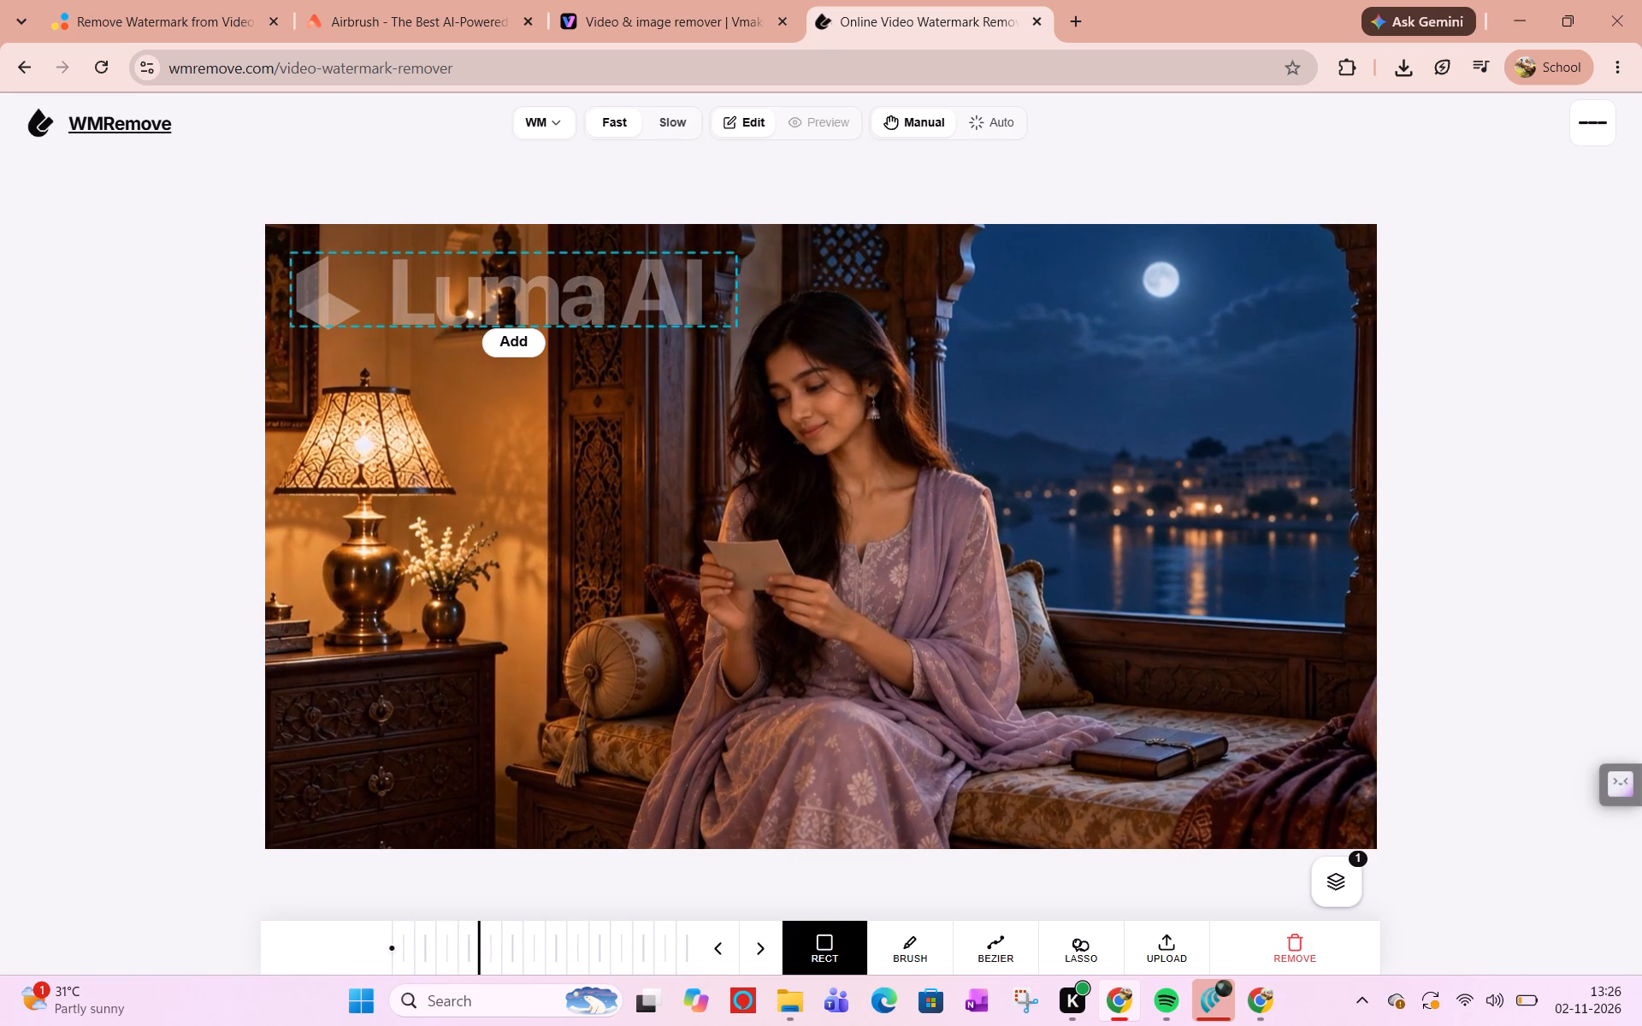
drag(507, 932, 251, 933)
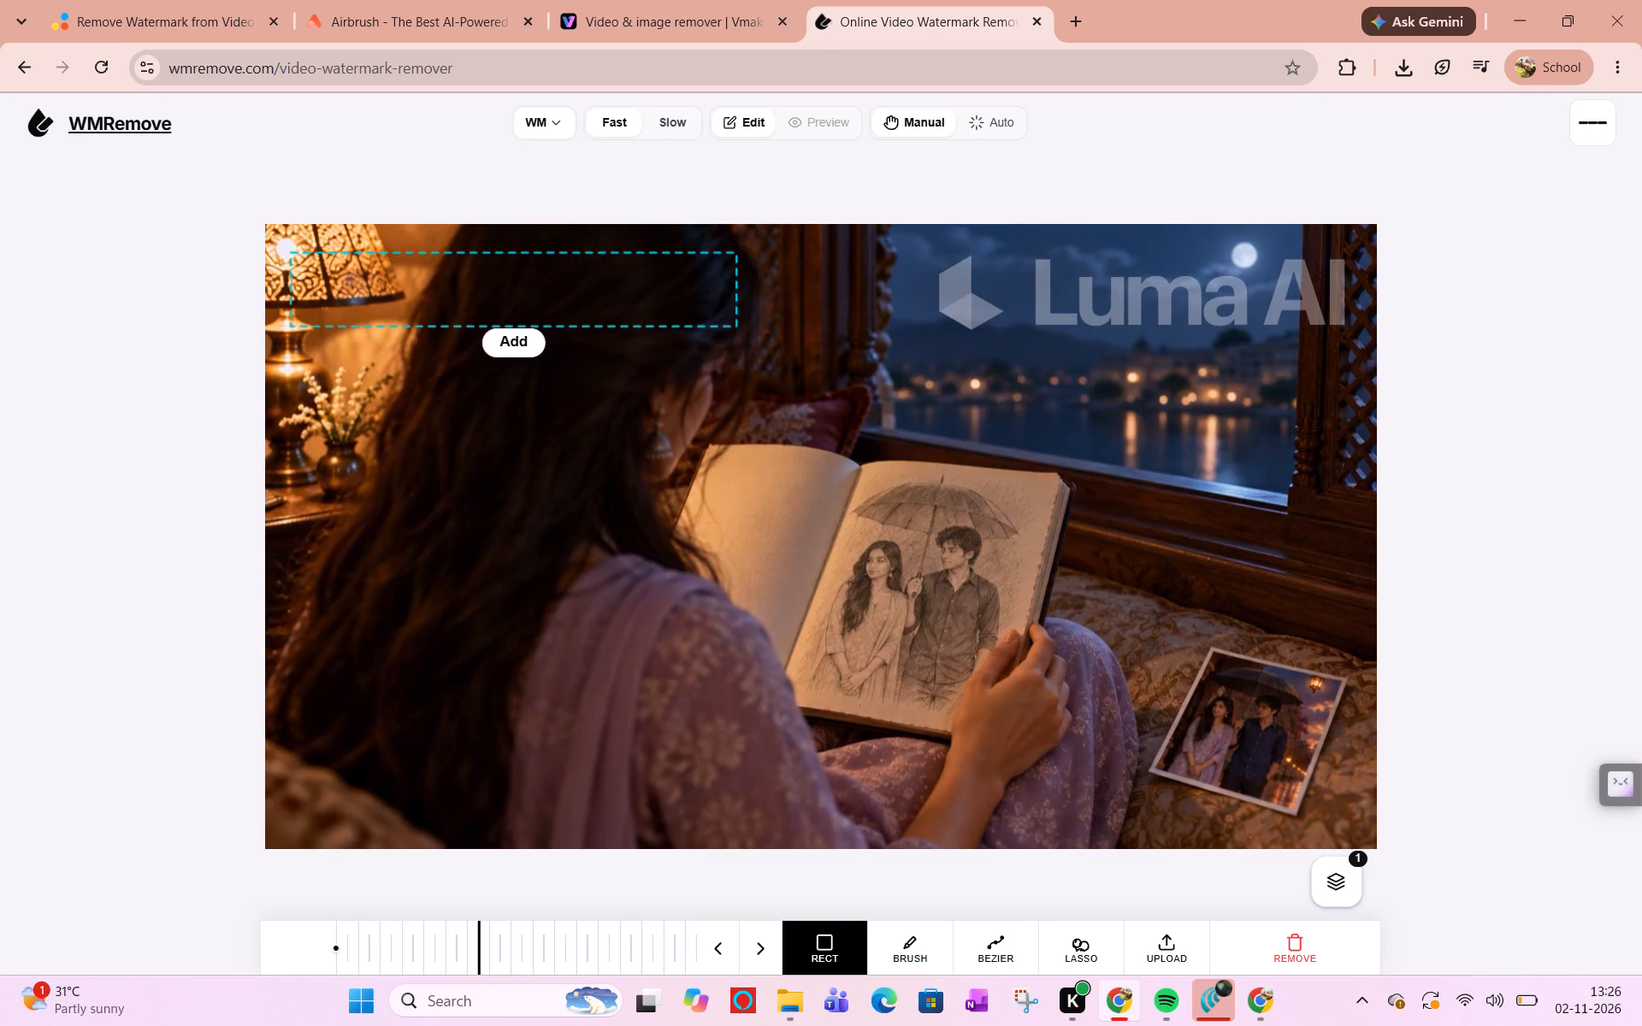
drag(924, 256, 1113, 245)
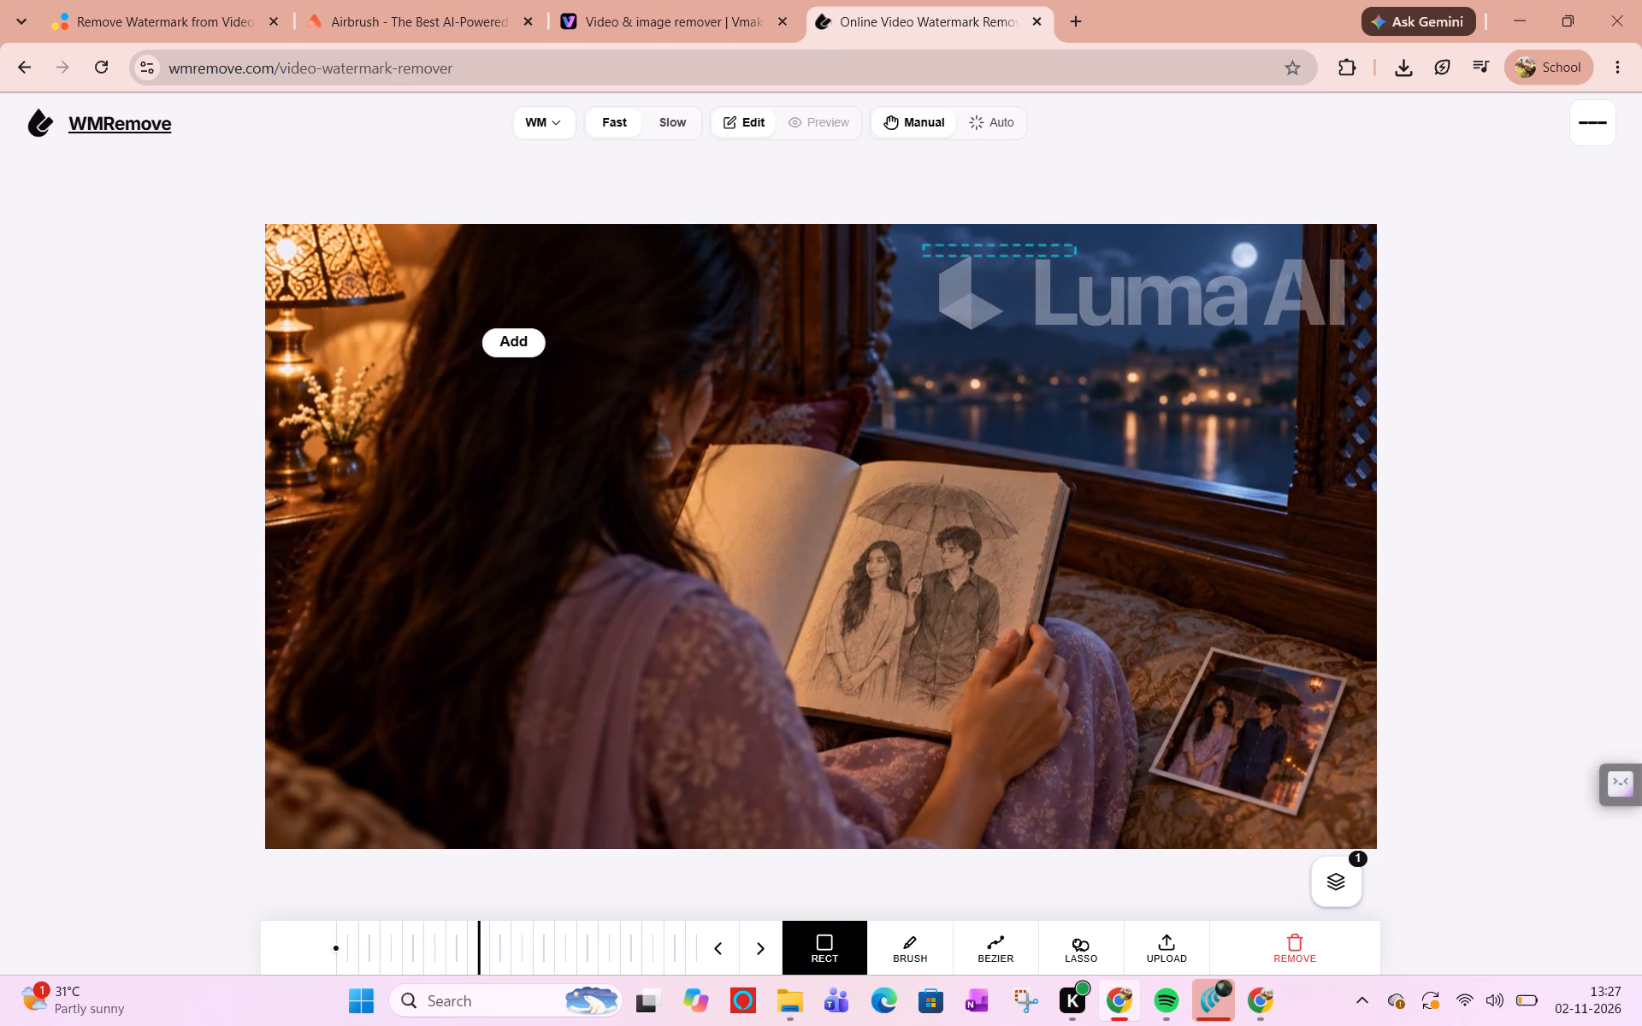
drag(1113, 245, 1370, 333)
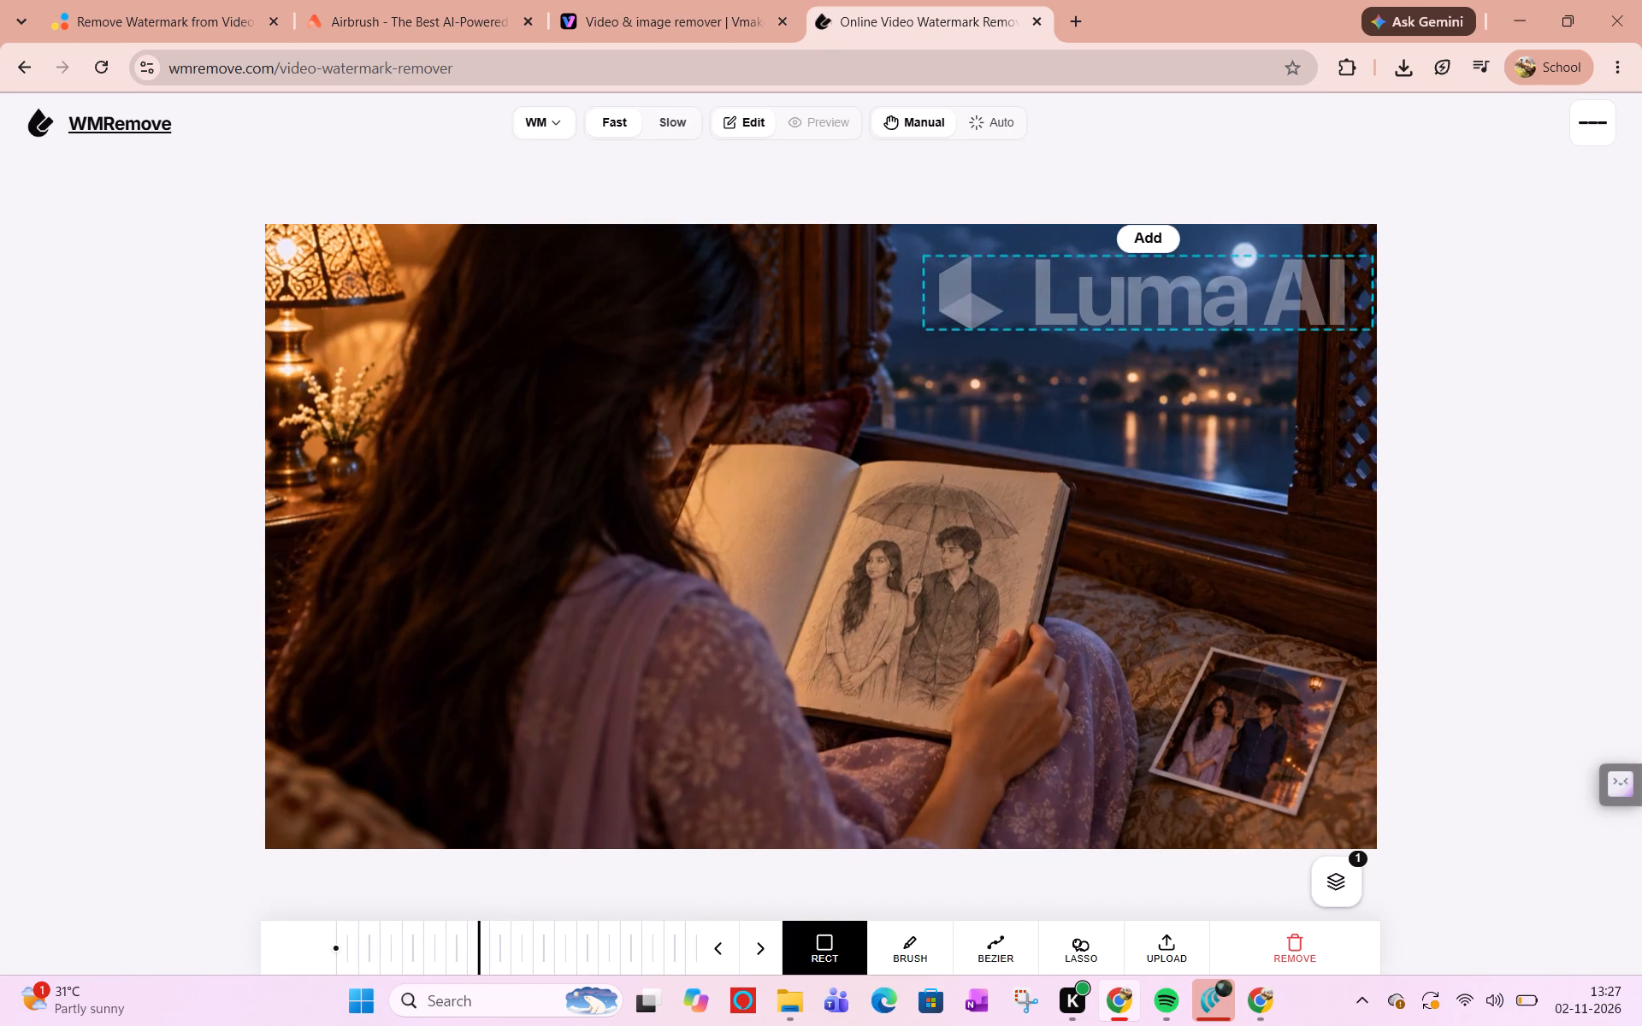
click(1148, 242)
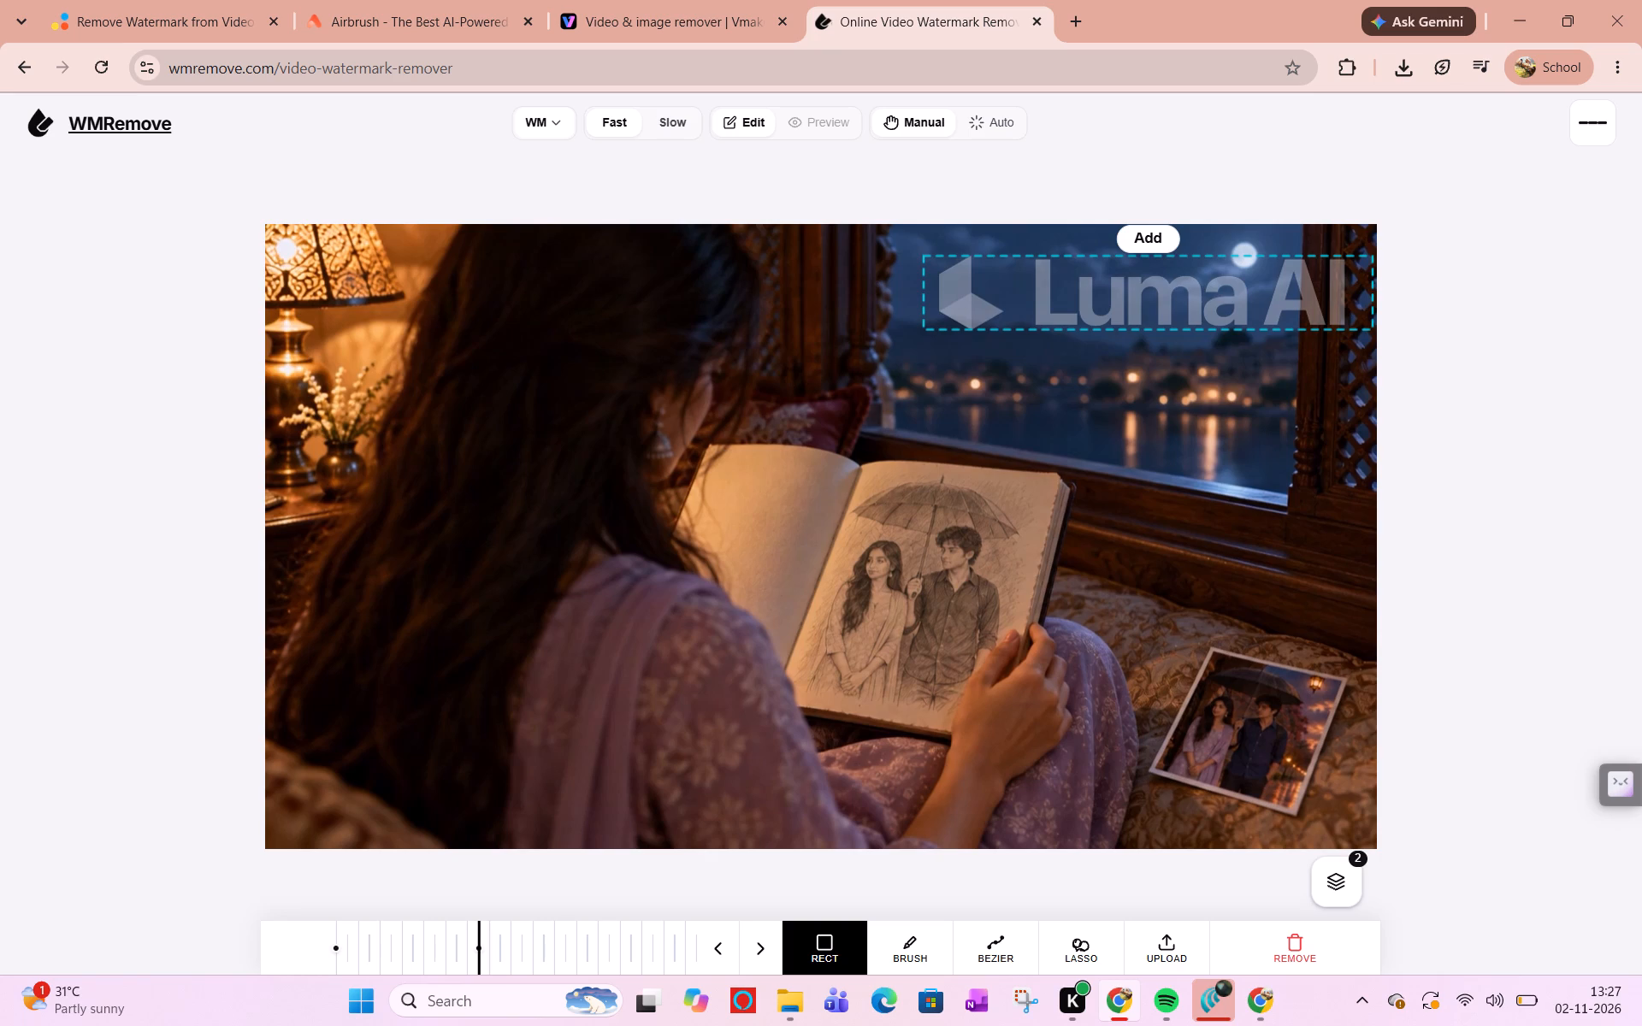
right_click(1148, 240)
click(1148, 243)
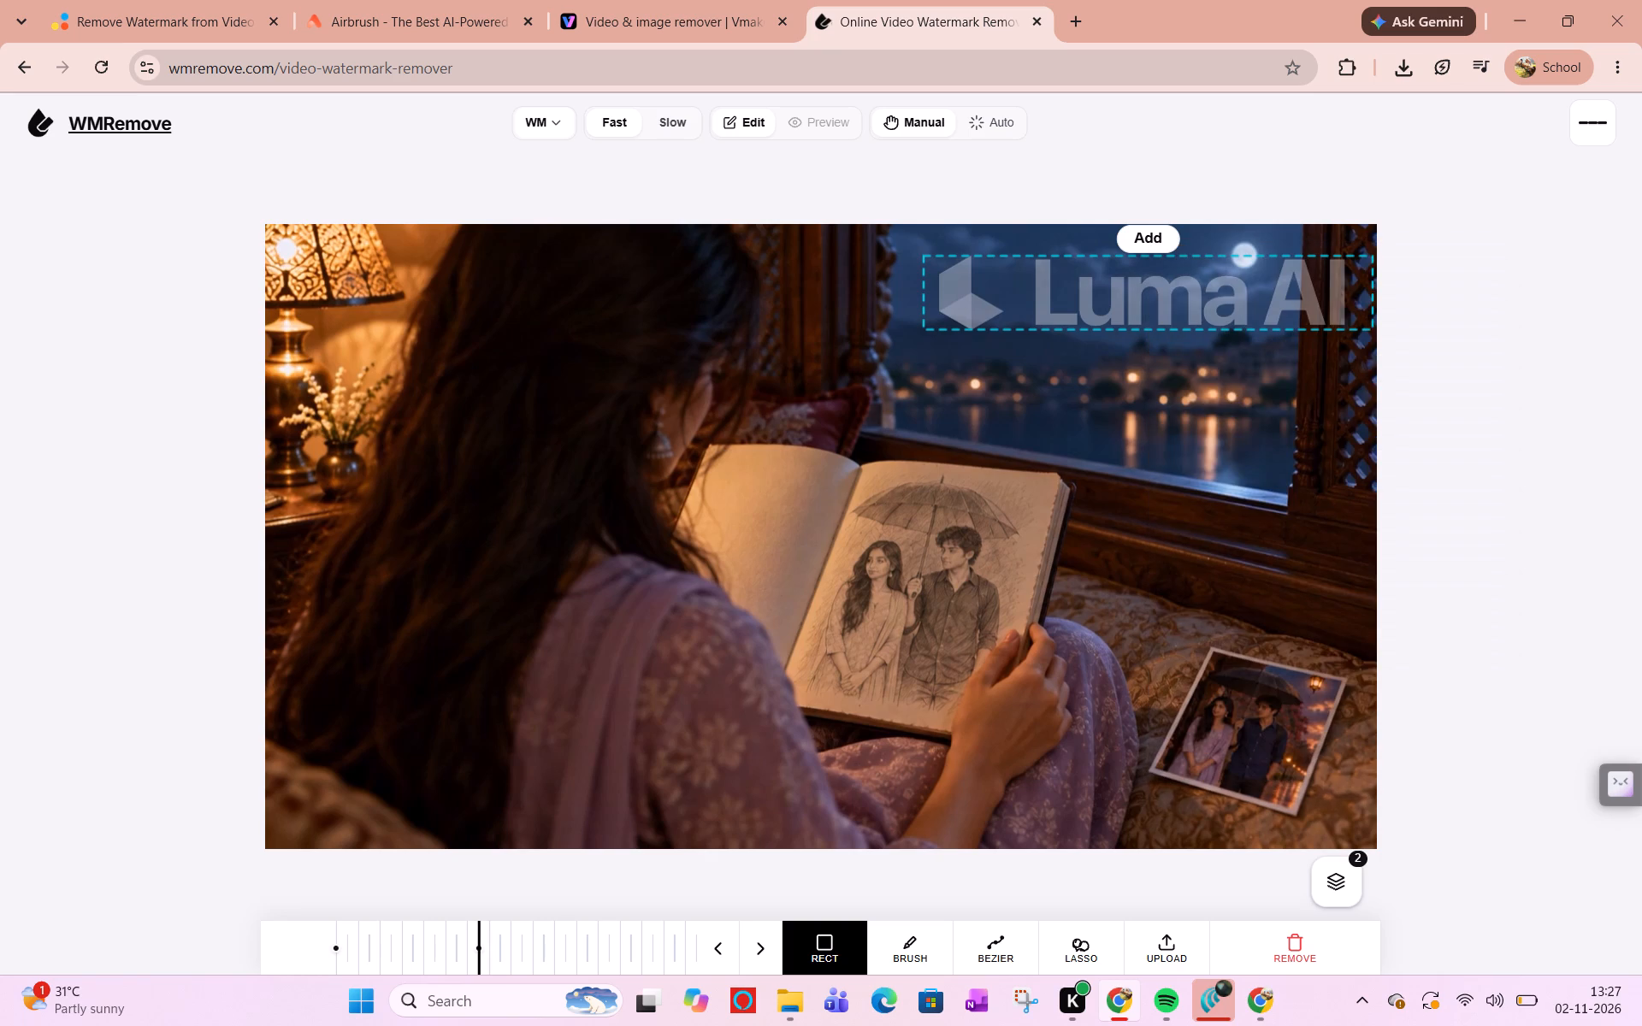
click(1133, 236)
scroll(691, 950, left, 2)
Advance to the open sketchbook close-up and add a rectangular mask around the Luma AI watermark in the frame's lower-right corner.
drag(478, 937, 256, 935)
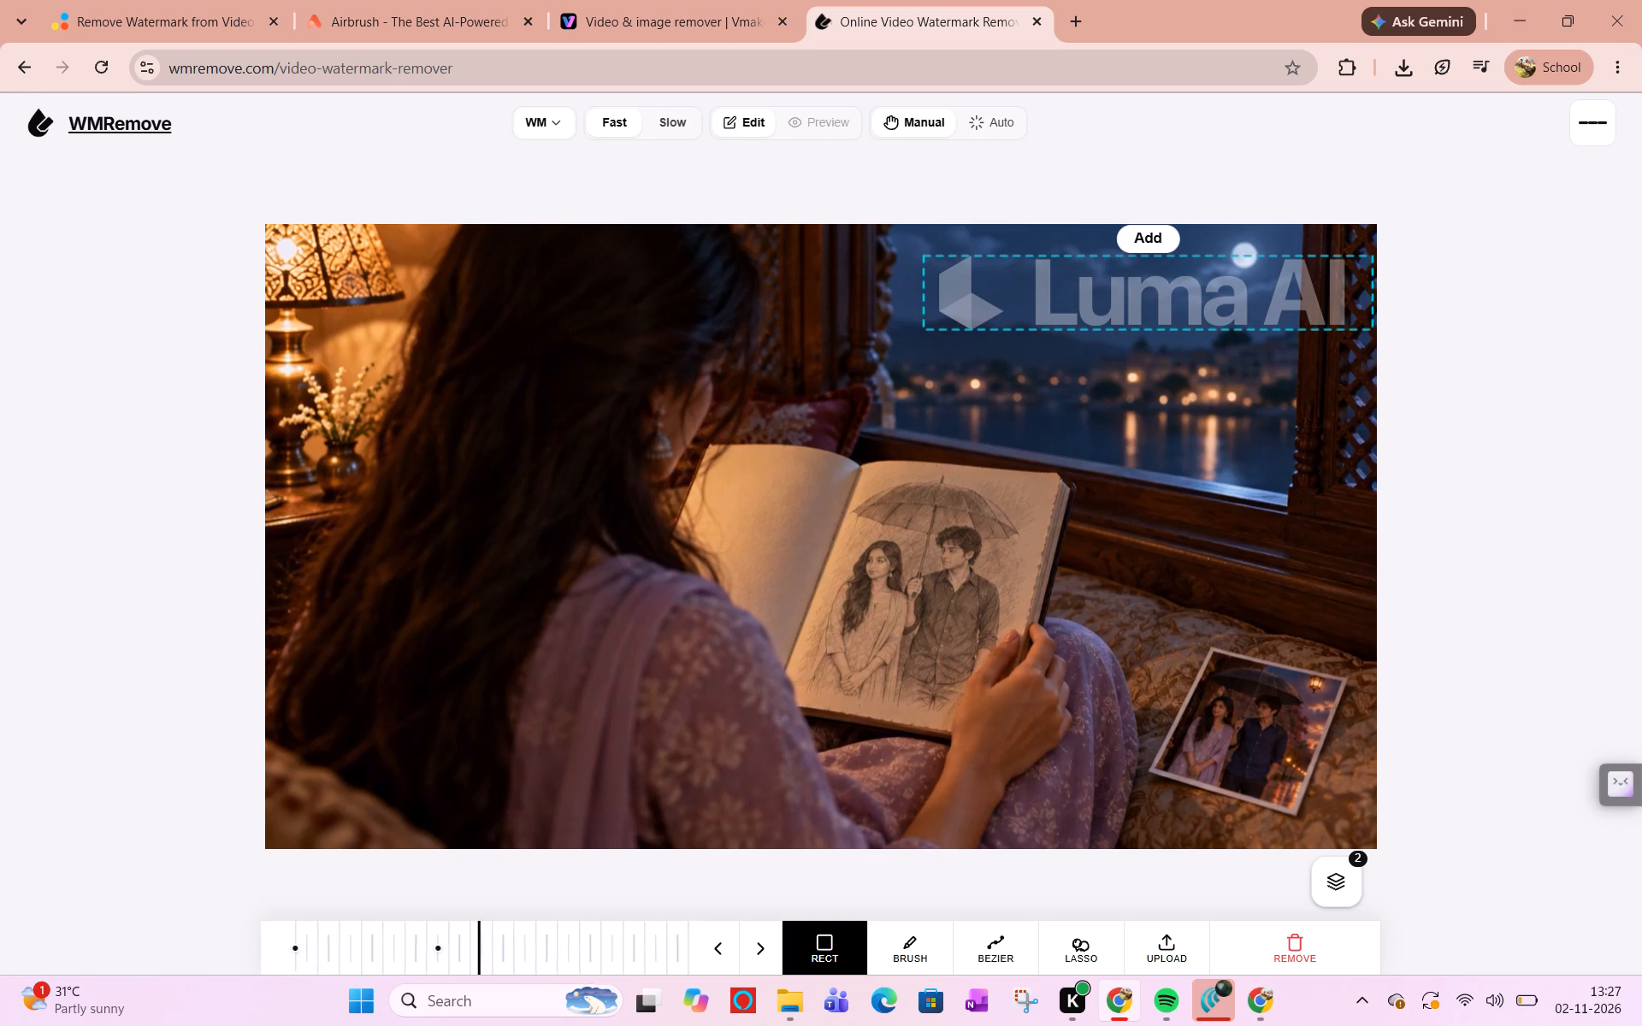
drag(256, 935, 119, 950)
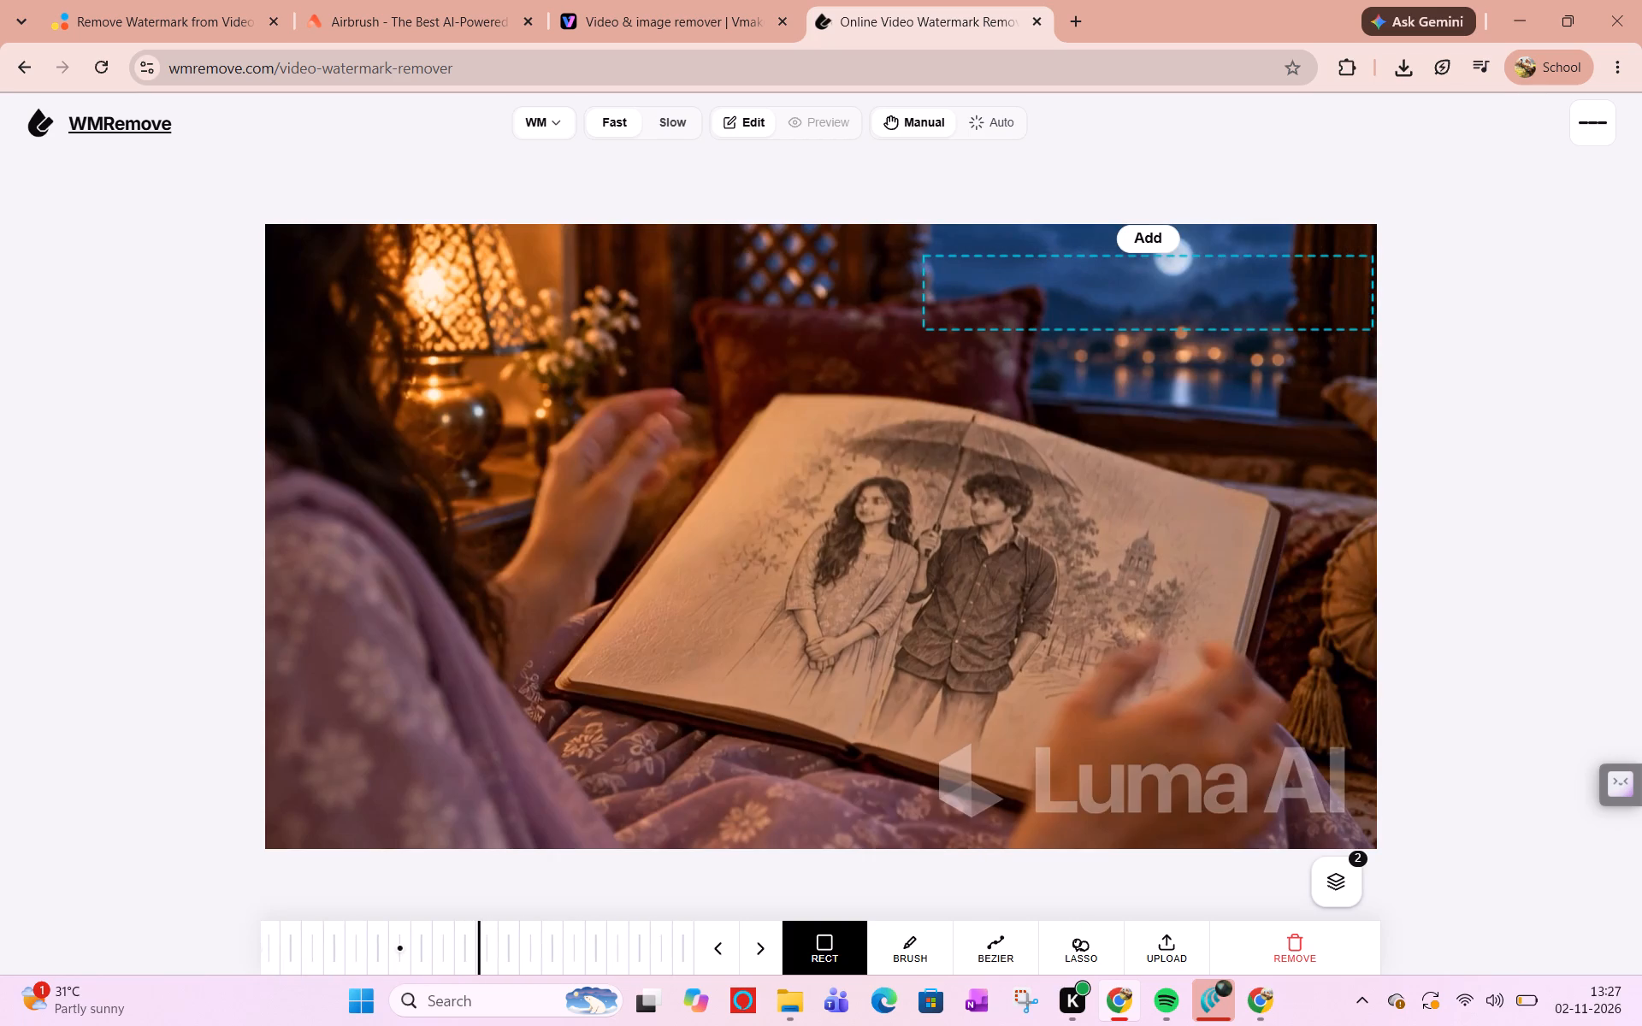
drag(918, 749, 1347, 916)
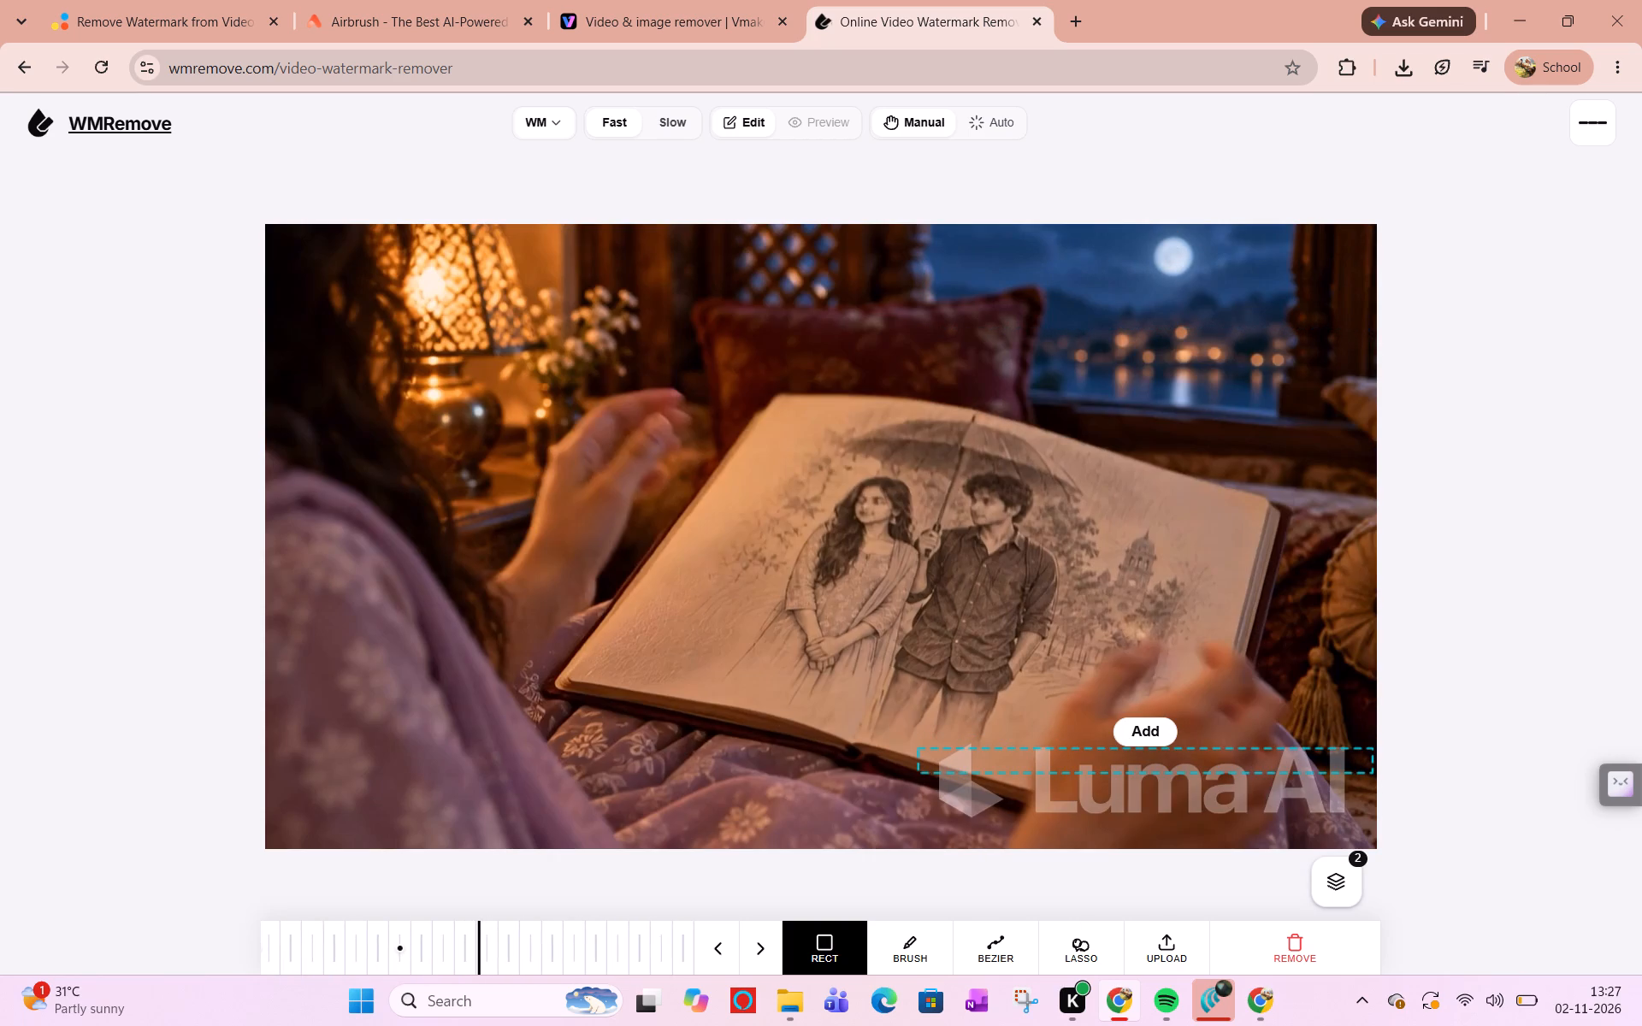
click(920, 751)
drag(920, 751, 1359, 823)
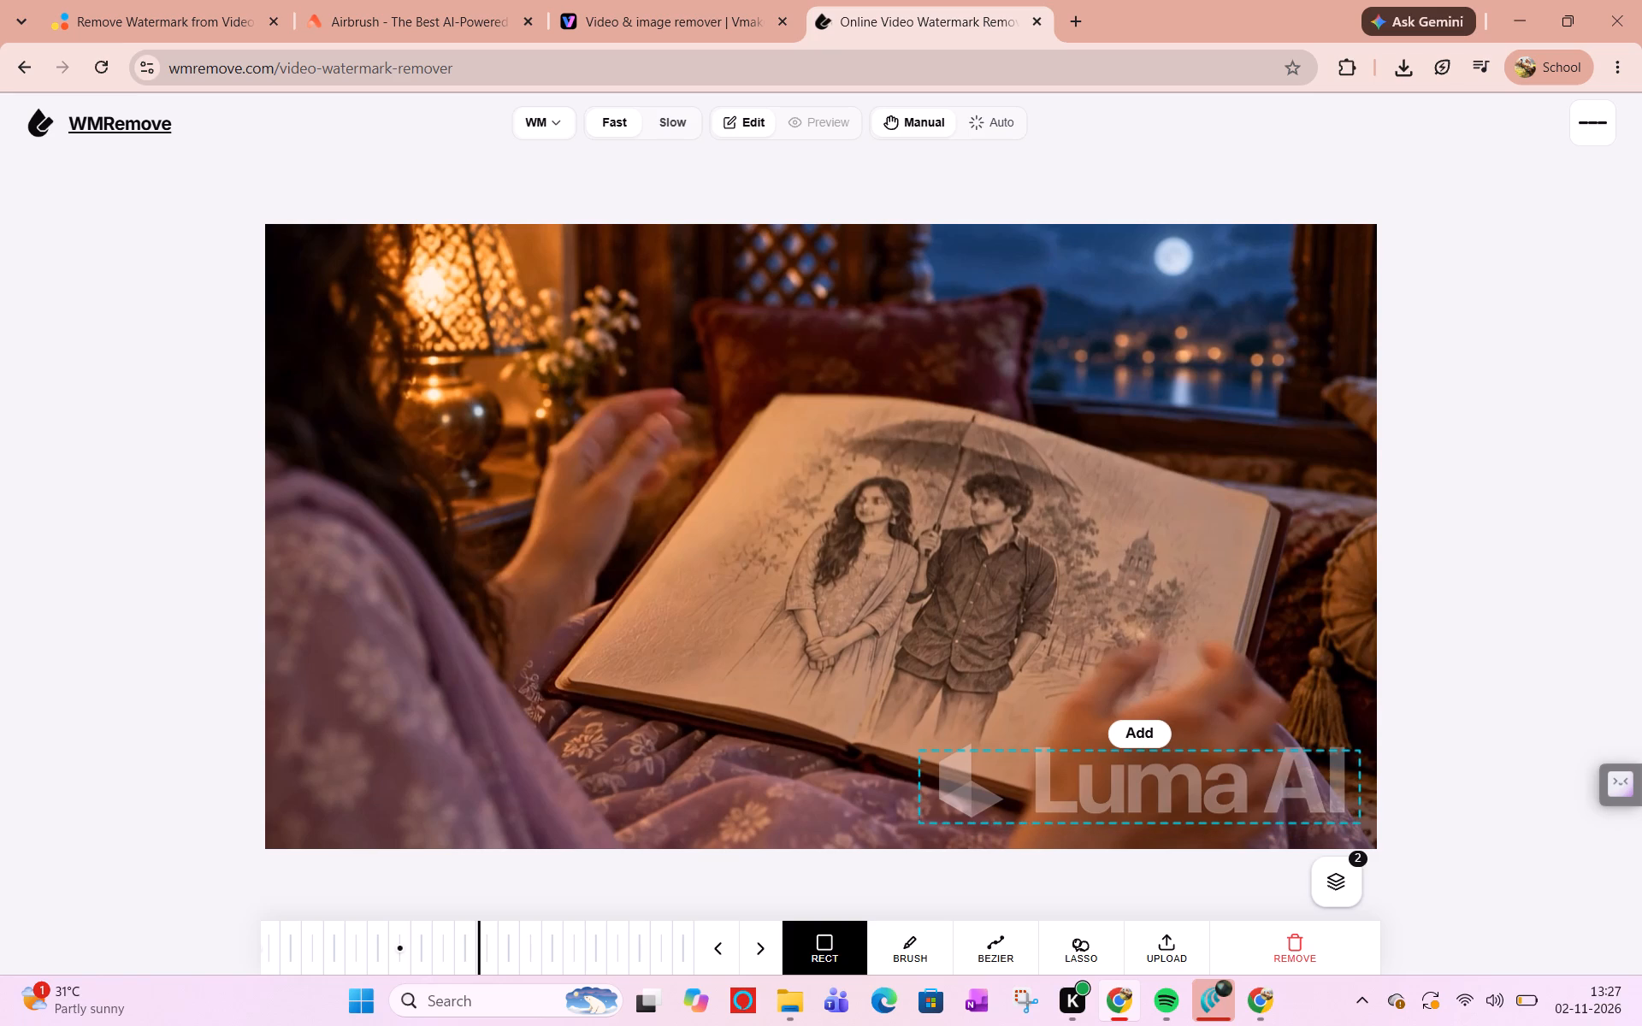
click(1147, 740)
Advance to the closed book shot and add a rectangular mask around the Luma AI watermark in the frame's lower-left corner.
drag(477, 941, 127, 952)
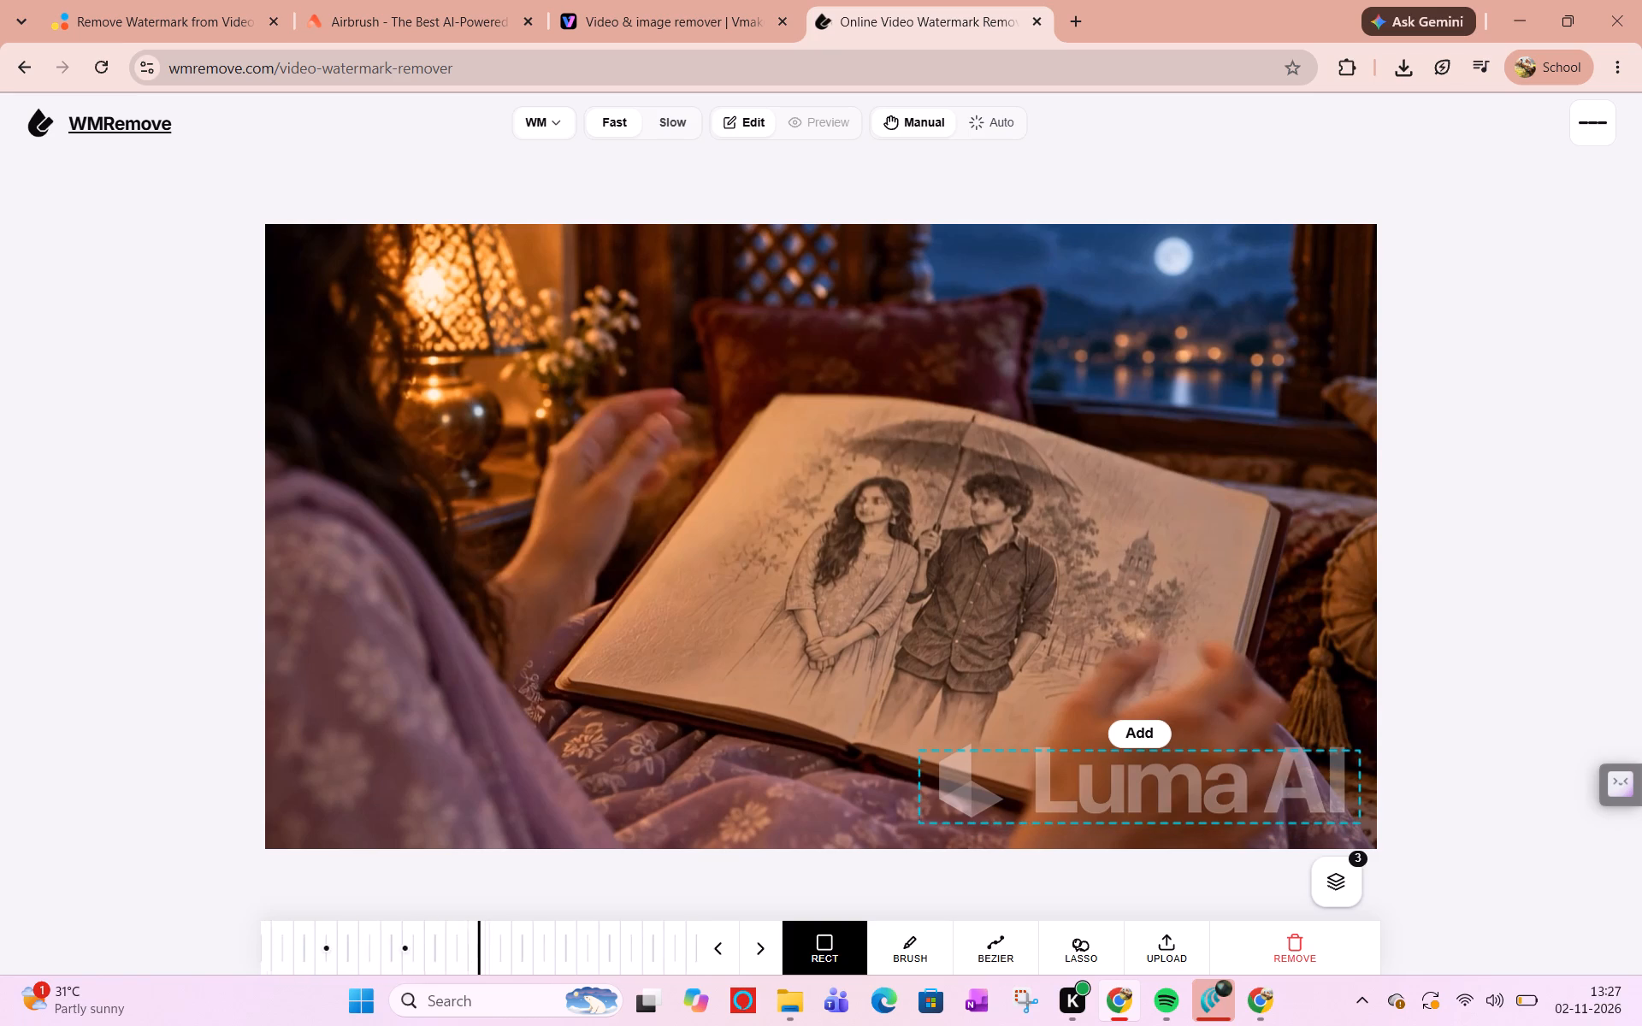
drag(127, 952, 94, 950)
drag(295, 706, 742, 825)
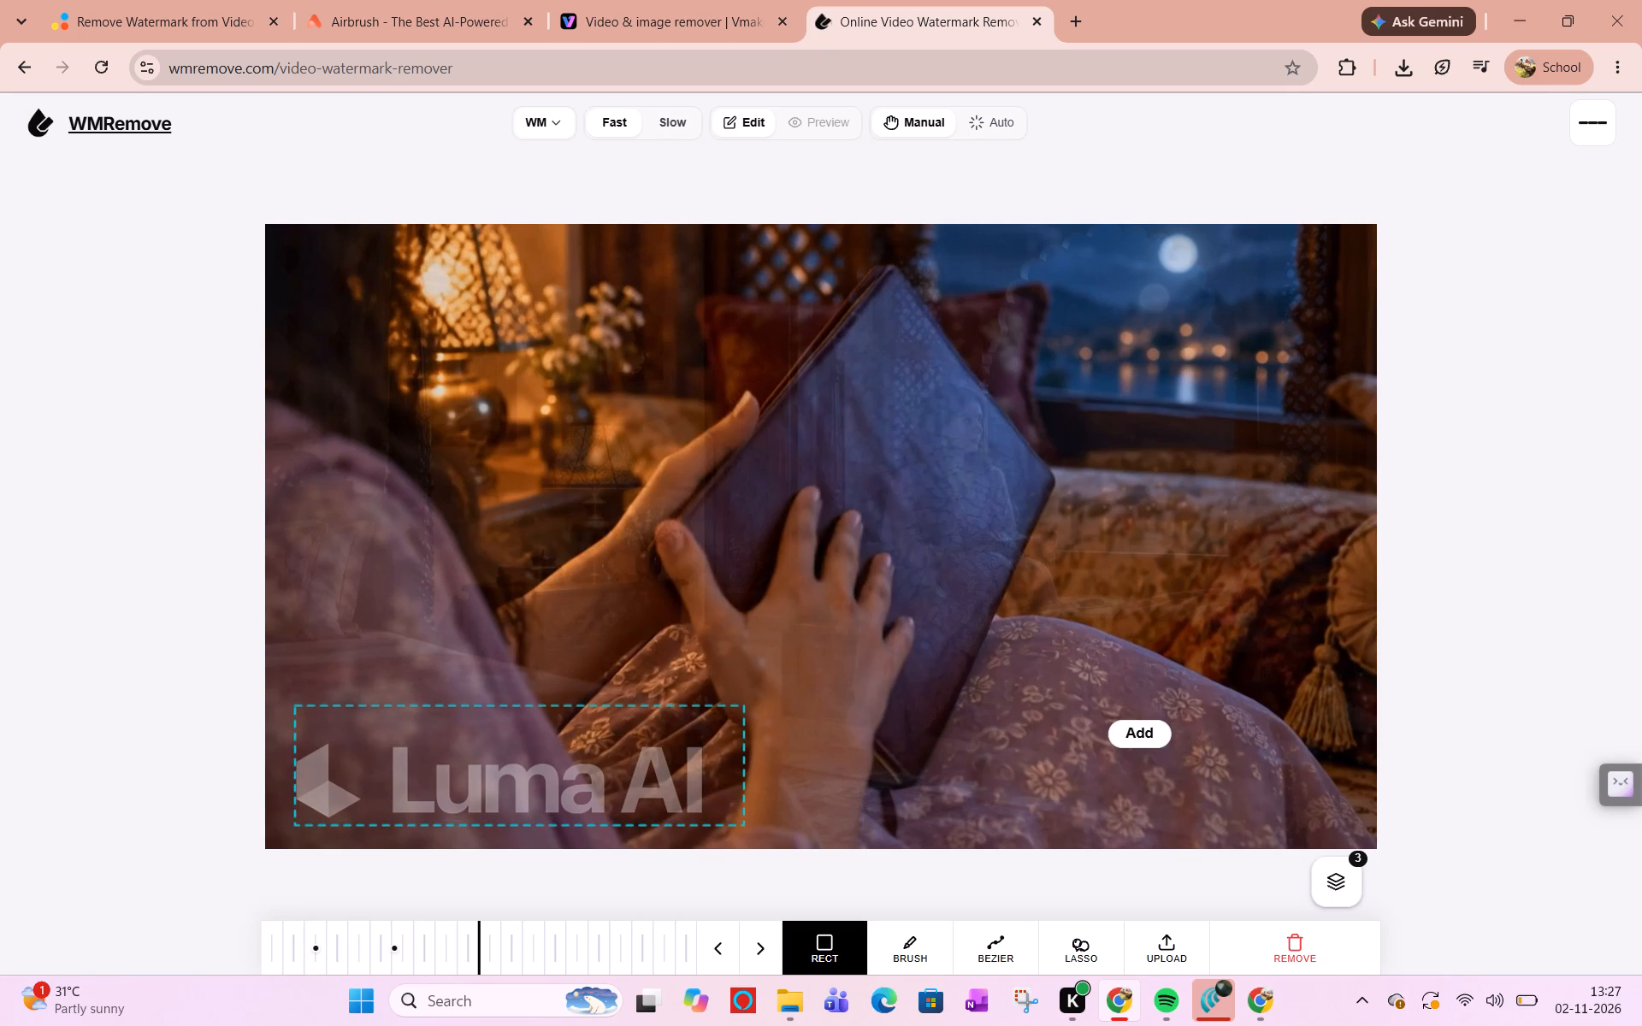
click(526, 692)
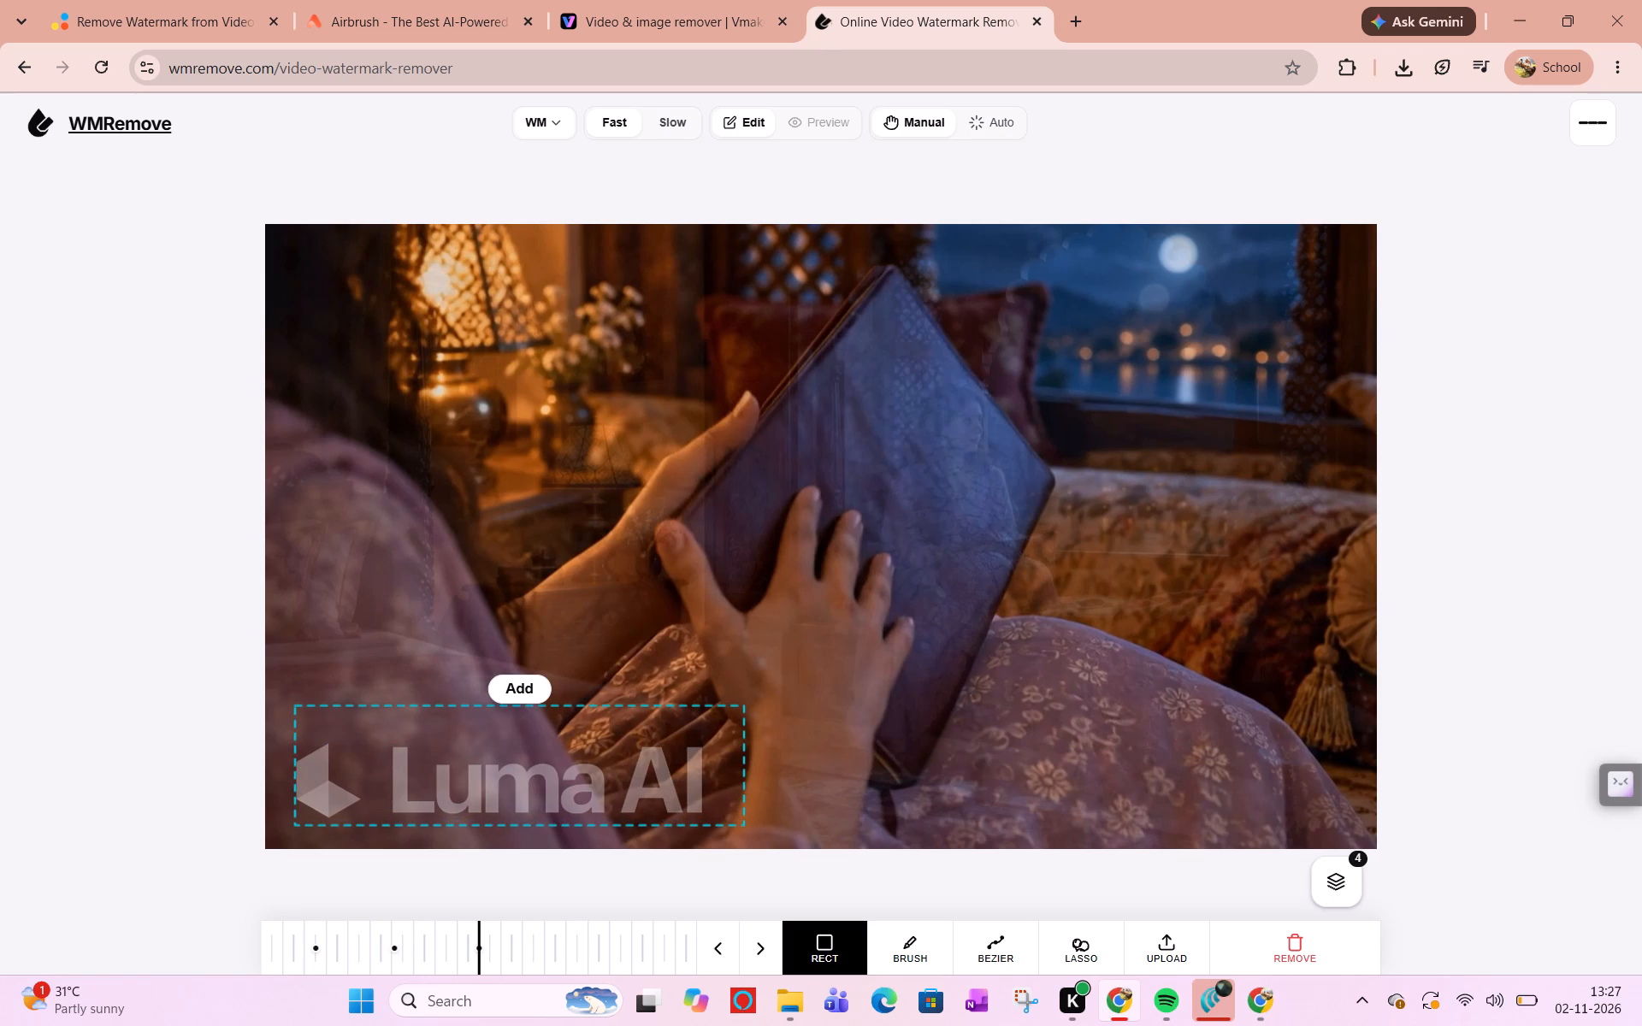
Start the watermark removal in fast manual mode with the added masks.
click(1281, 949)
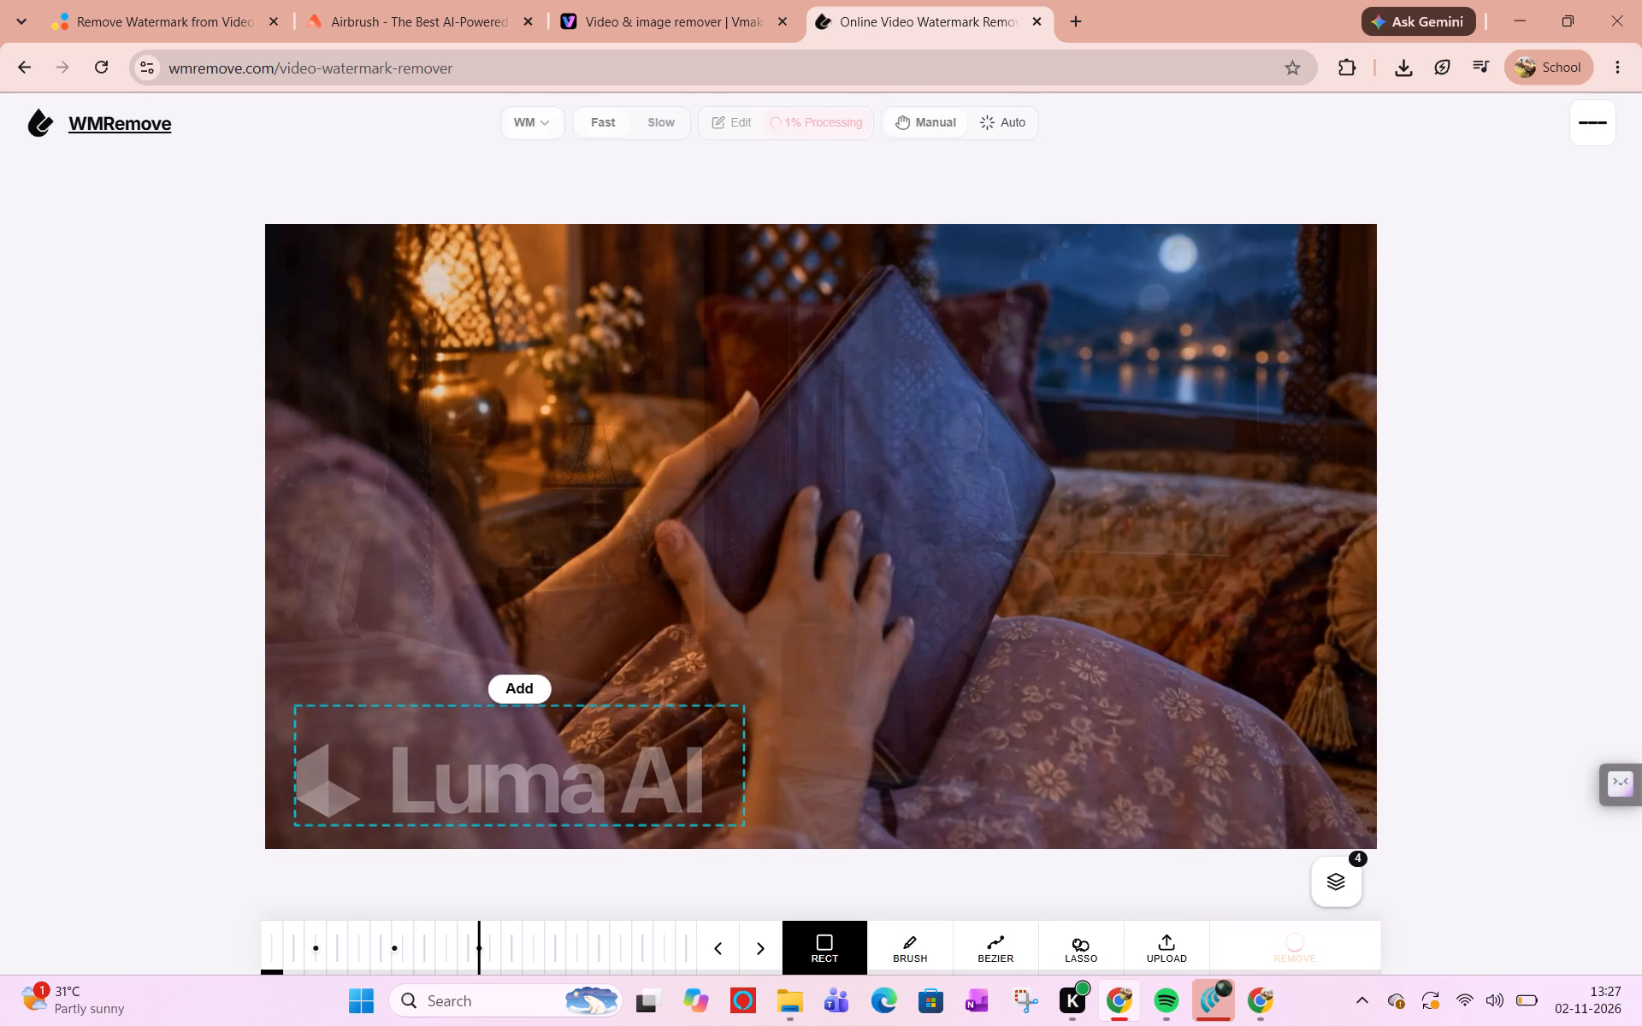
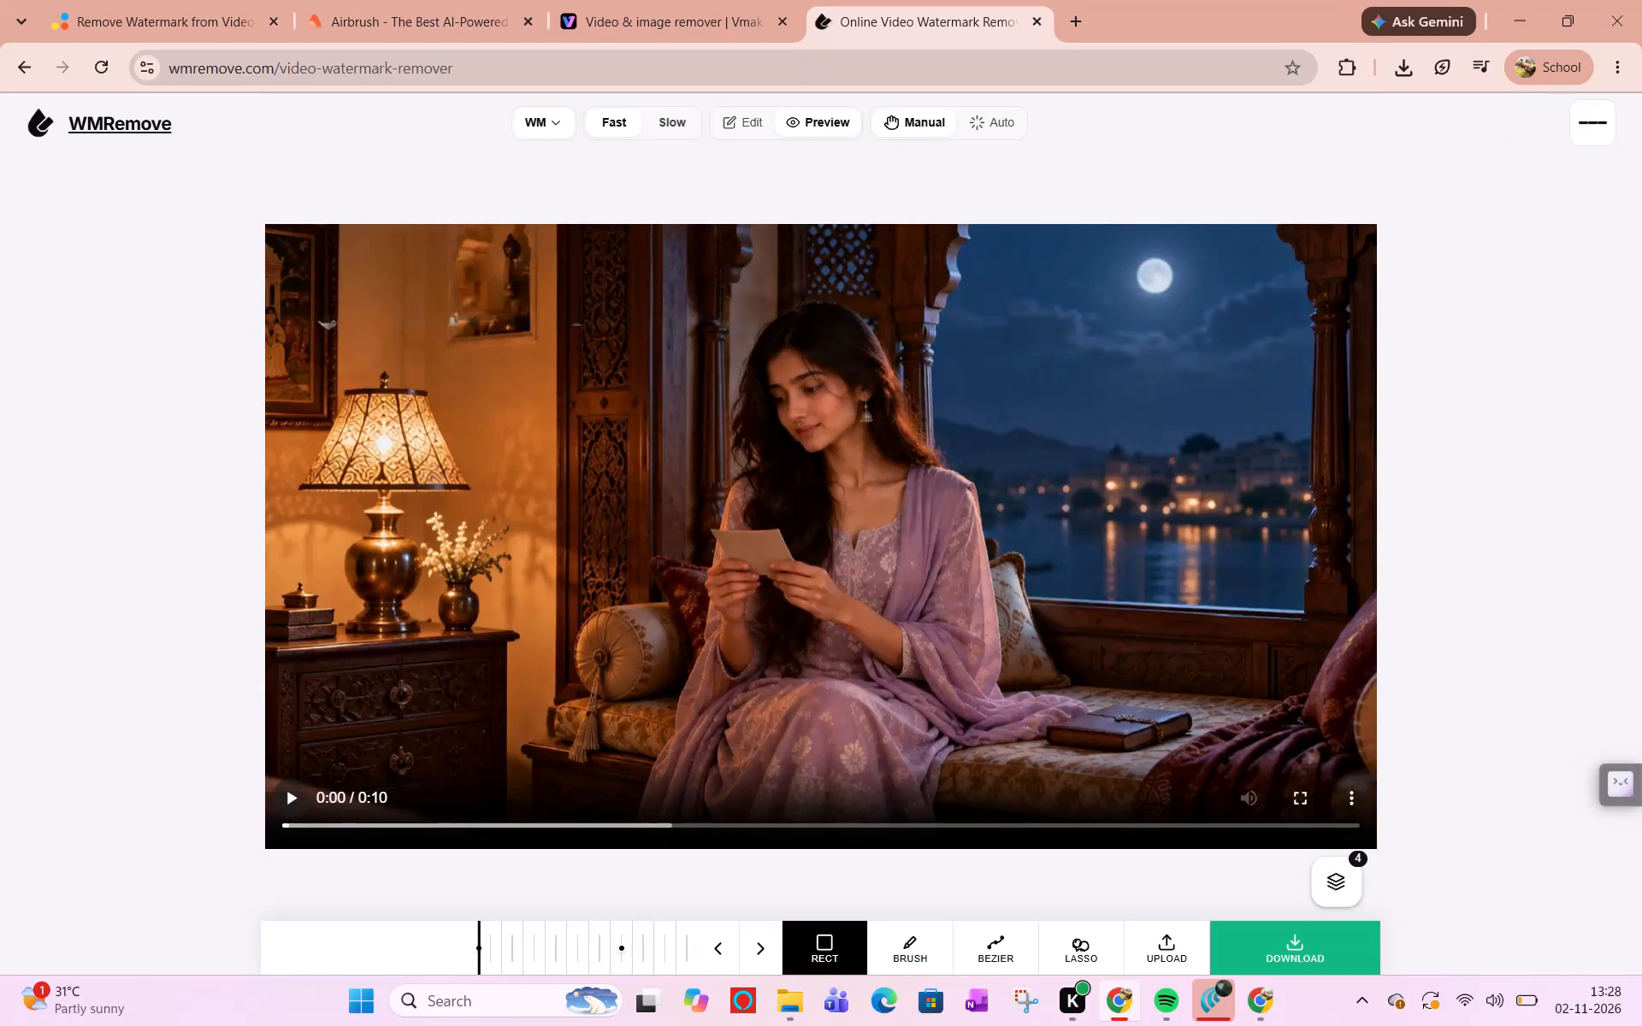
Play the processed video and check its shots for remaining Luma AI watermarks.
click(292, 794)
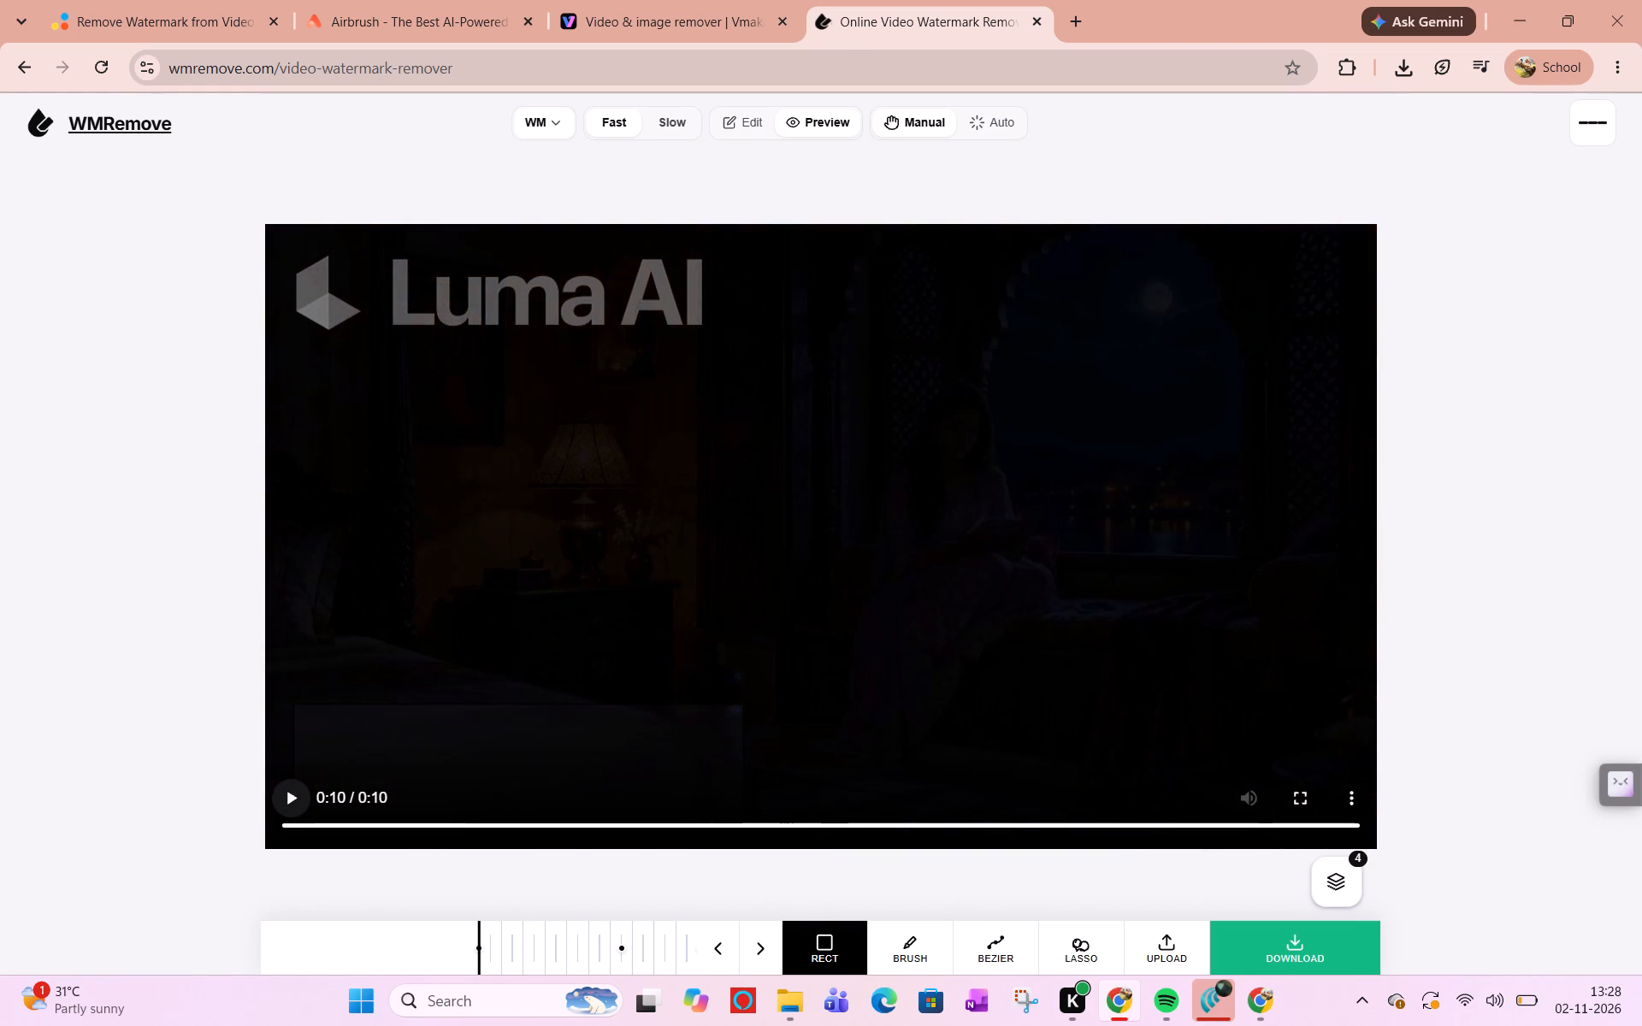
click(292, 791)
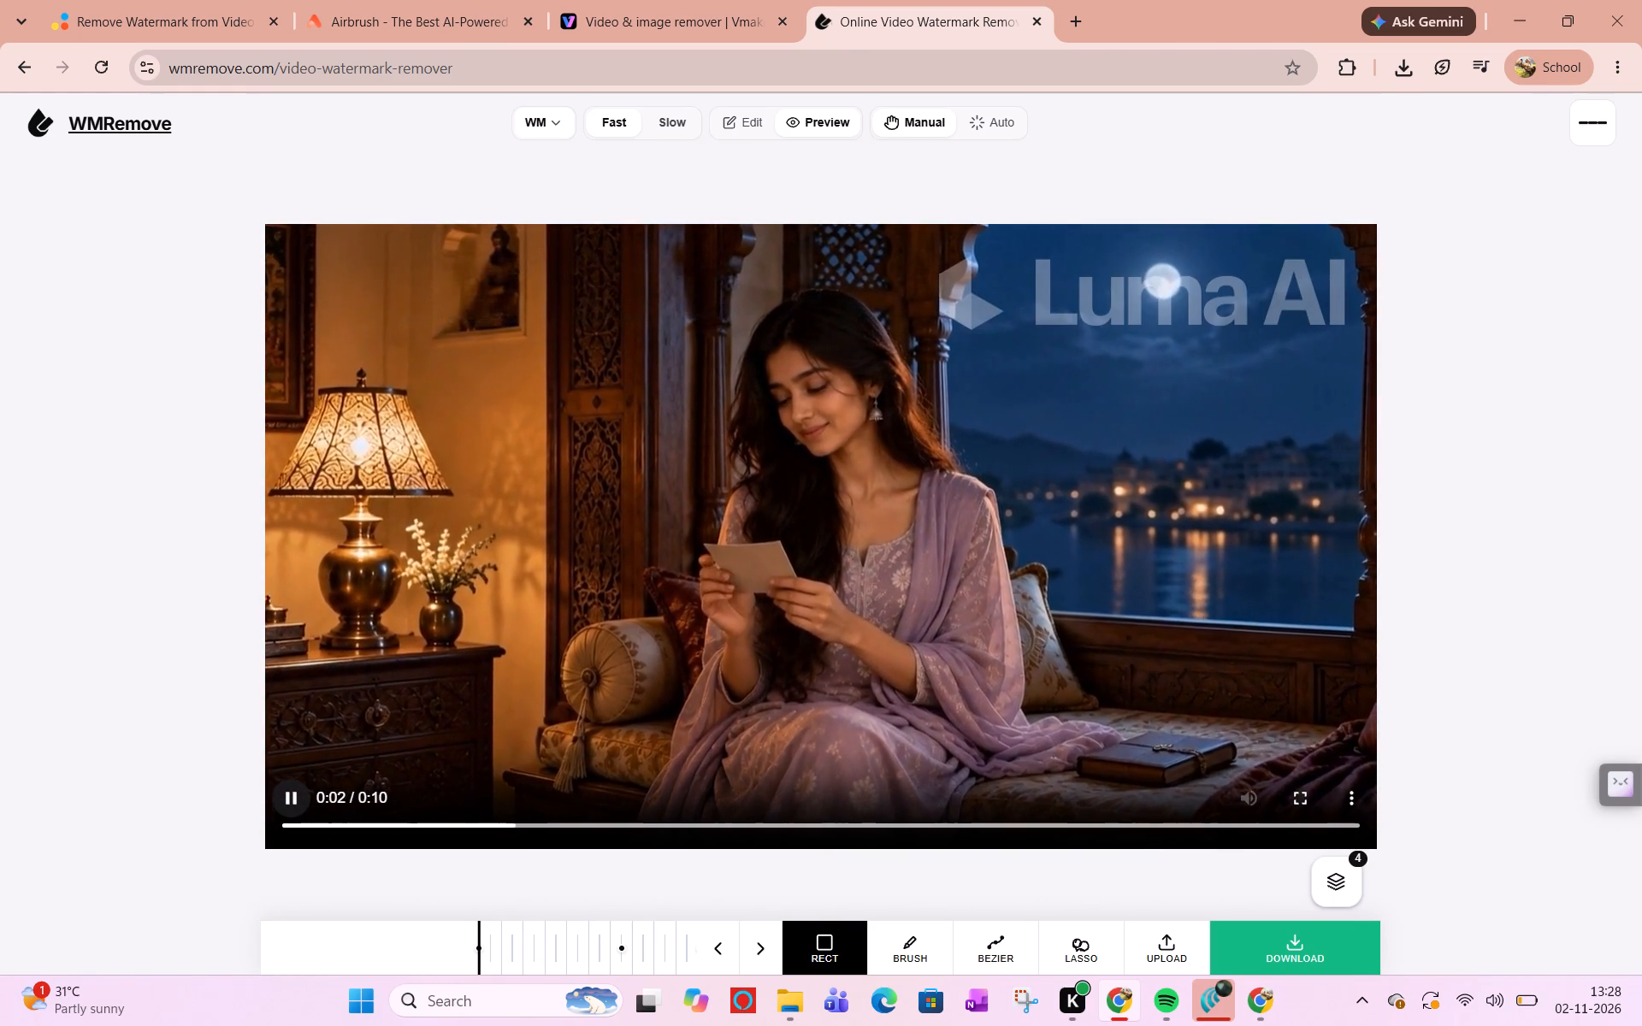
click(292, 791)
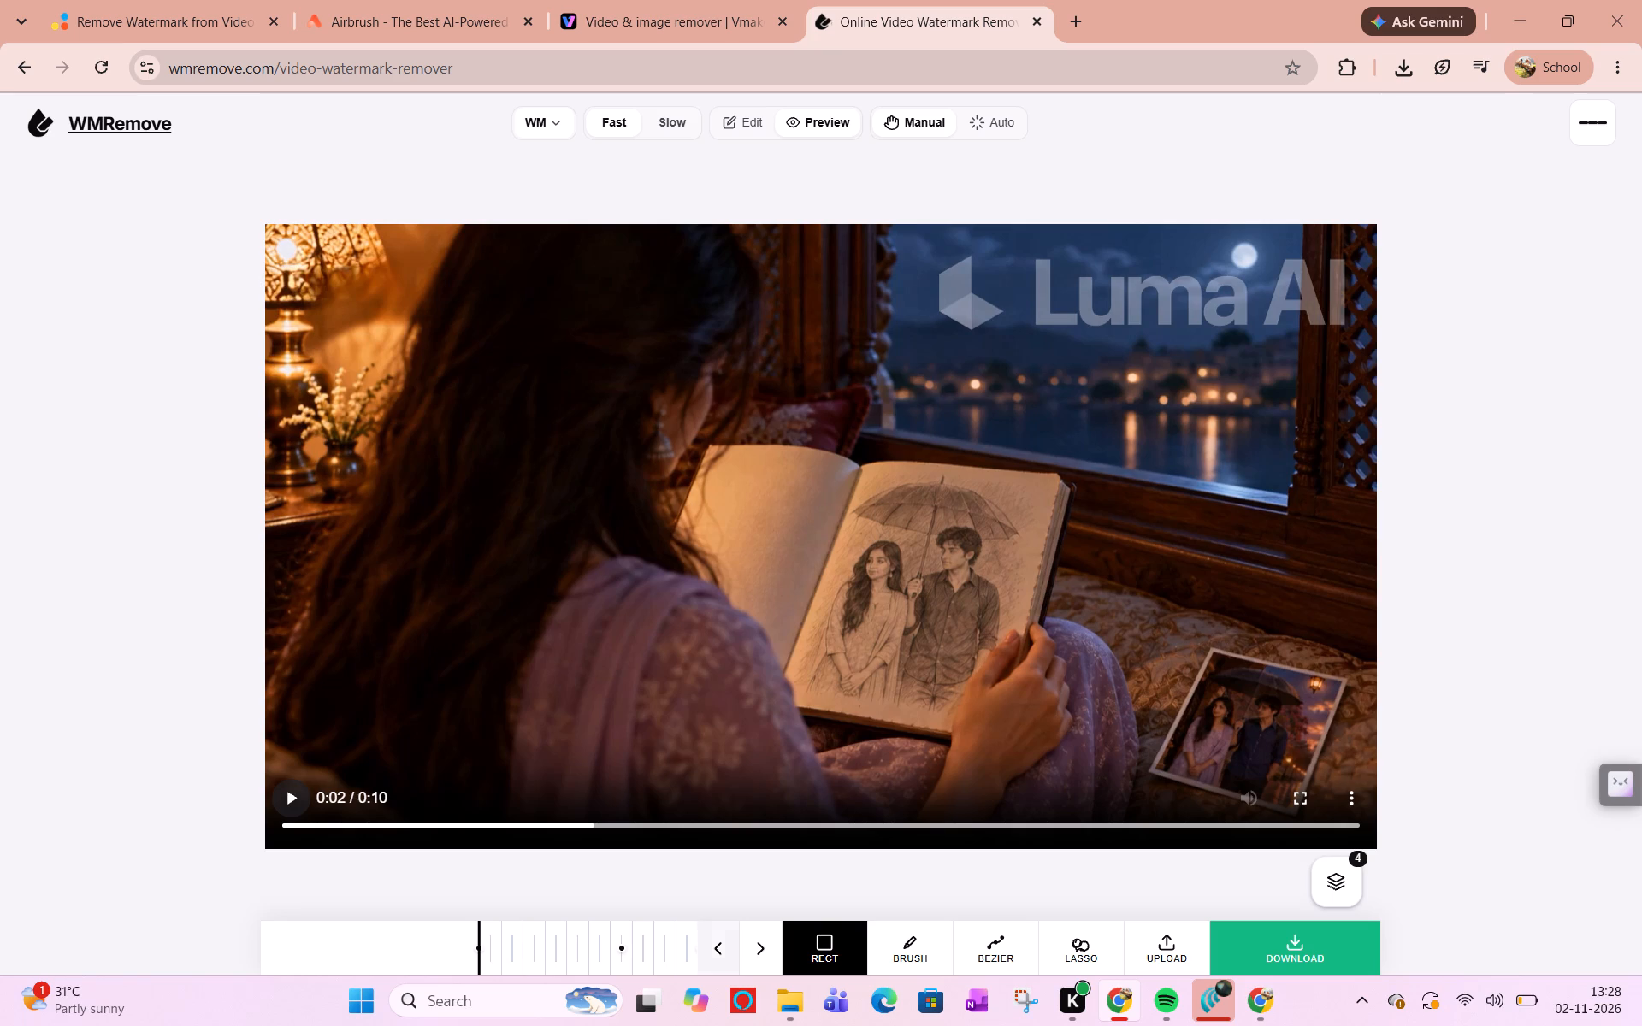
Step and scrub back along the frame timeline to re-examine the opening shot of the woman holding a note.
click(712, 940)
click(712, 940)
click(712, 940)
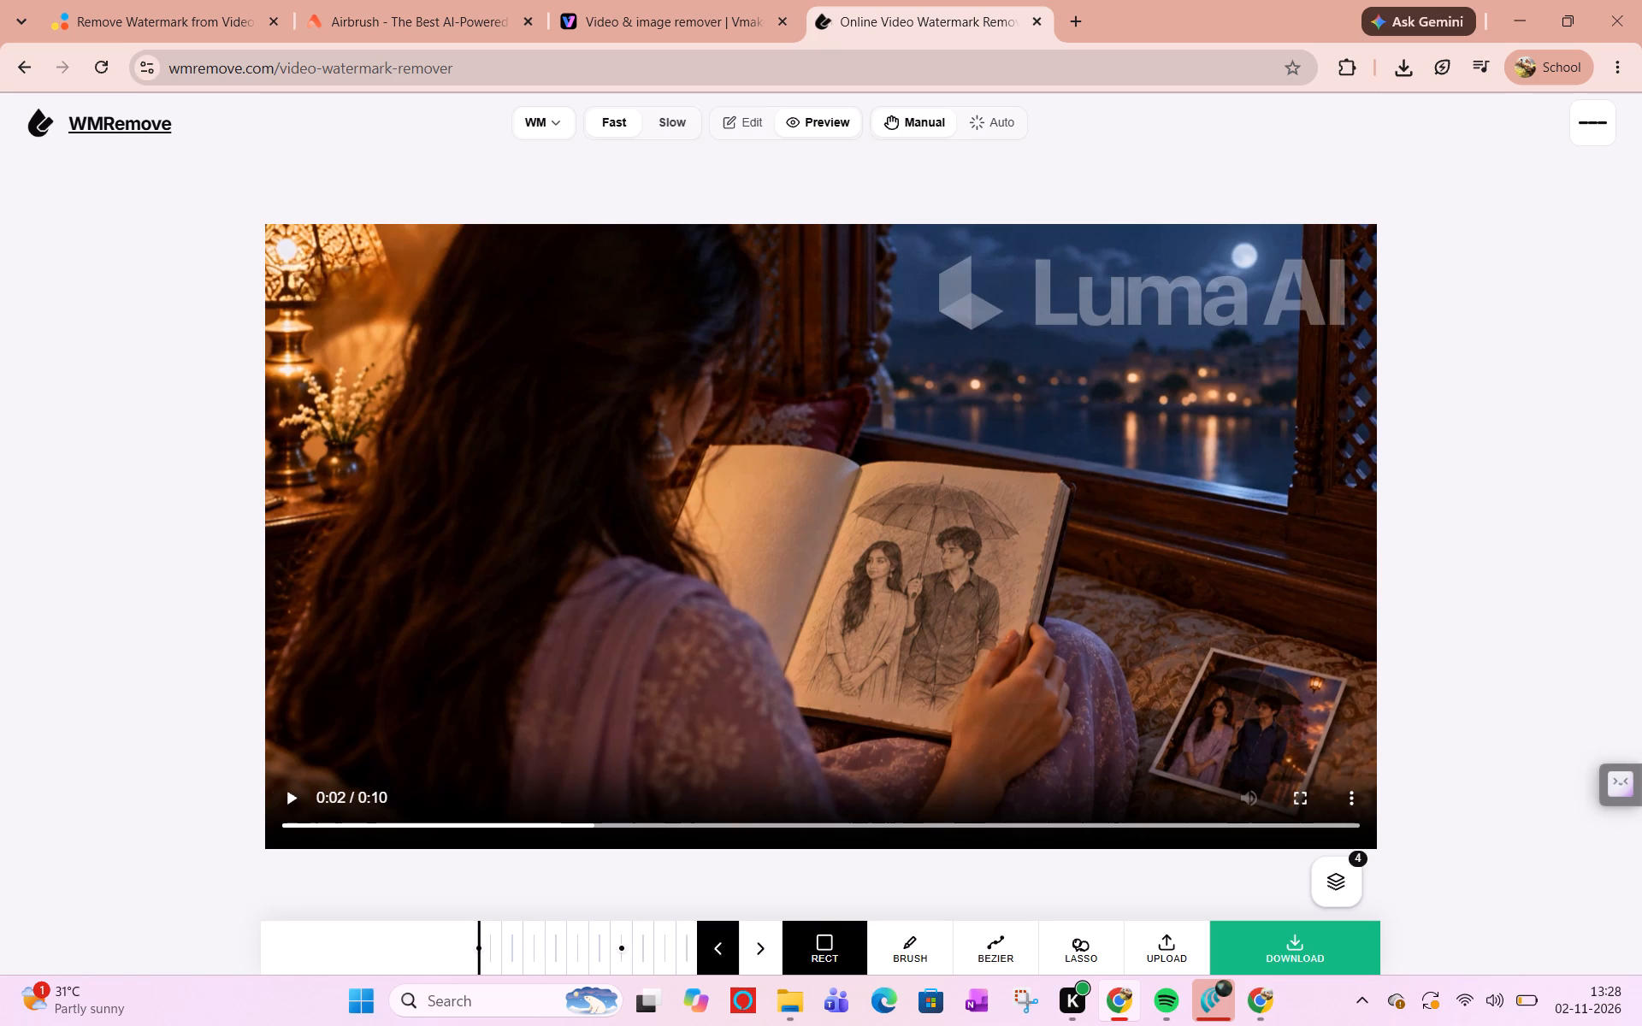
triple_click(712, 940)
double_click(712, 940)
drag(712, 940, 483, 933)
drag(483, 933, 536, 933)
drag(536, 933, 515, 939)
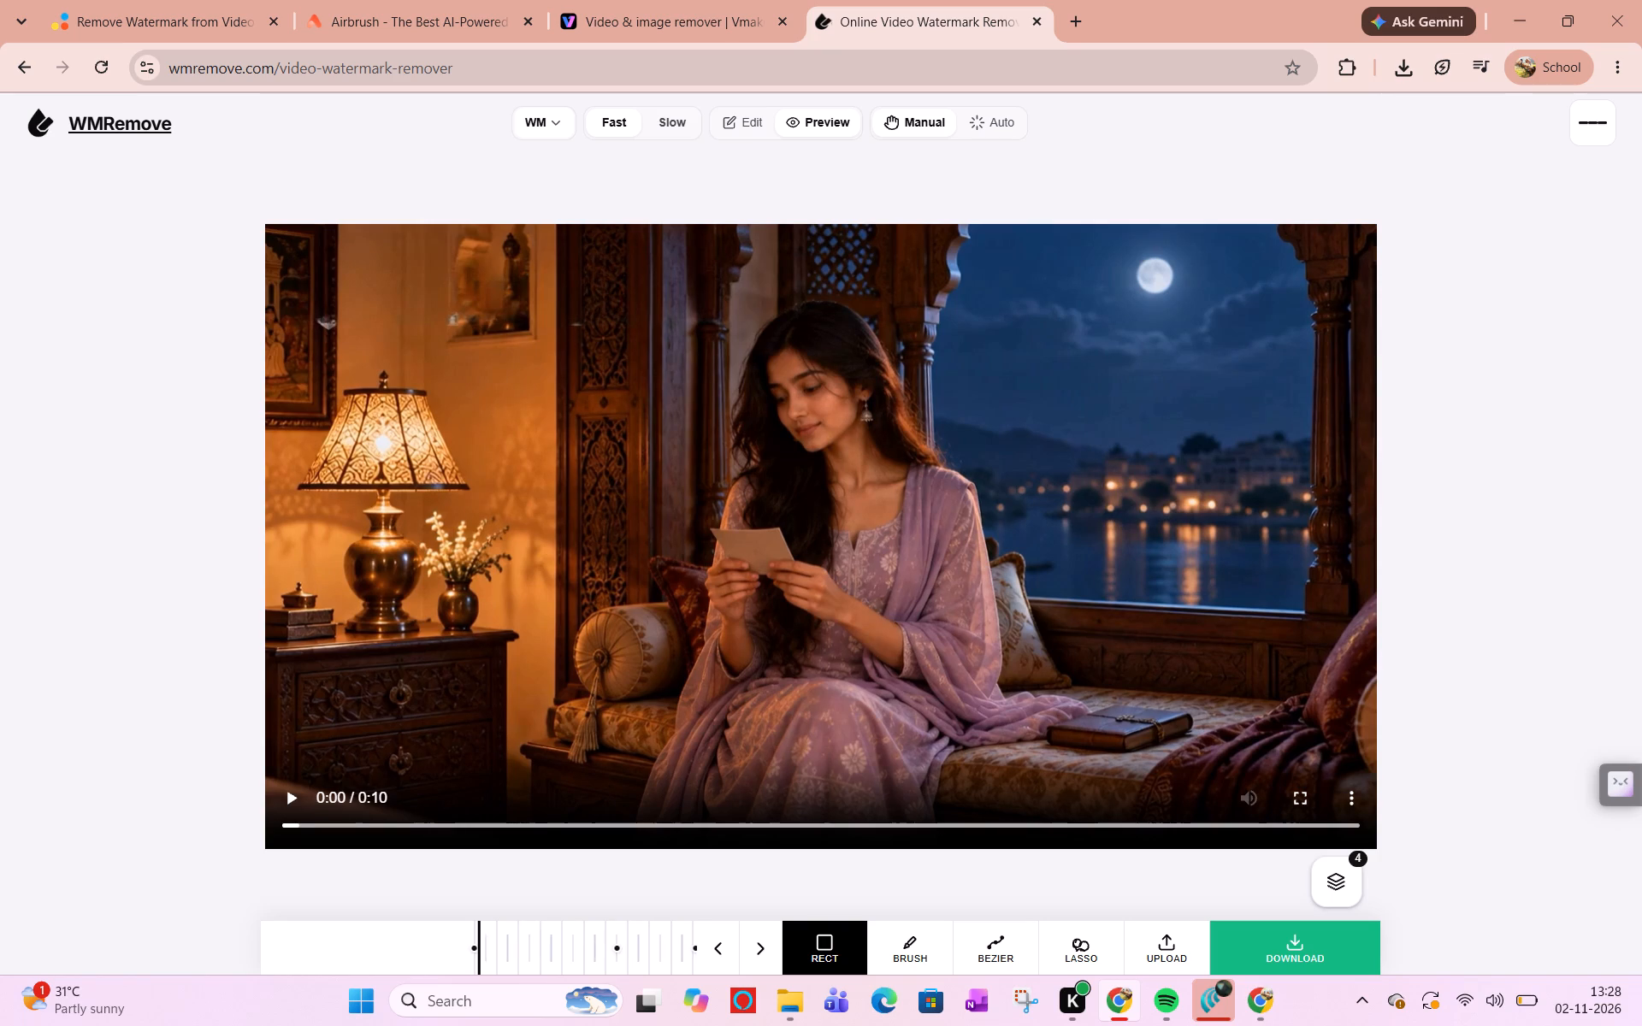
drag(515, 939, 535, 934)
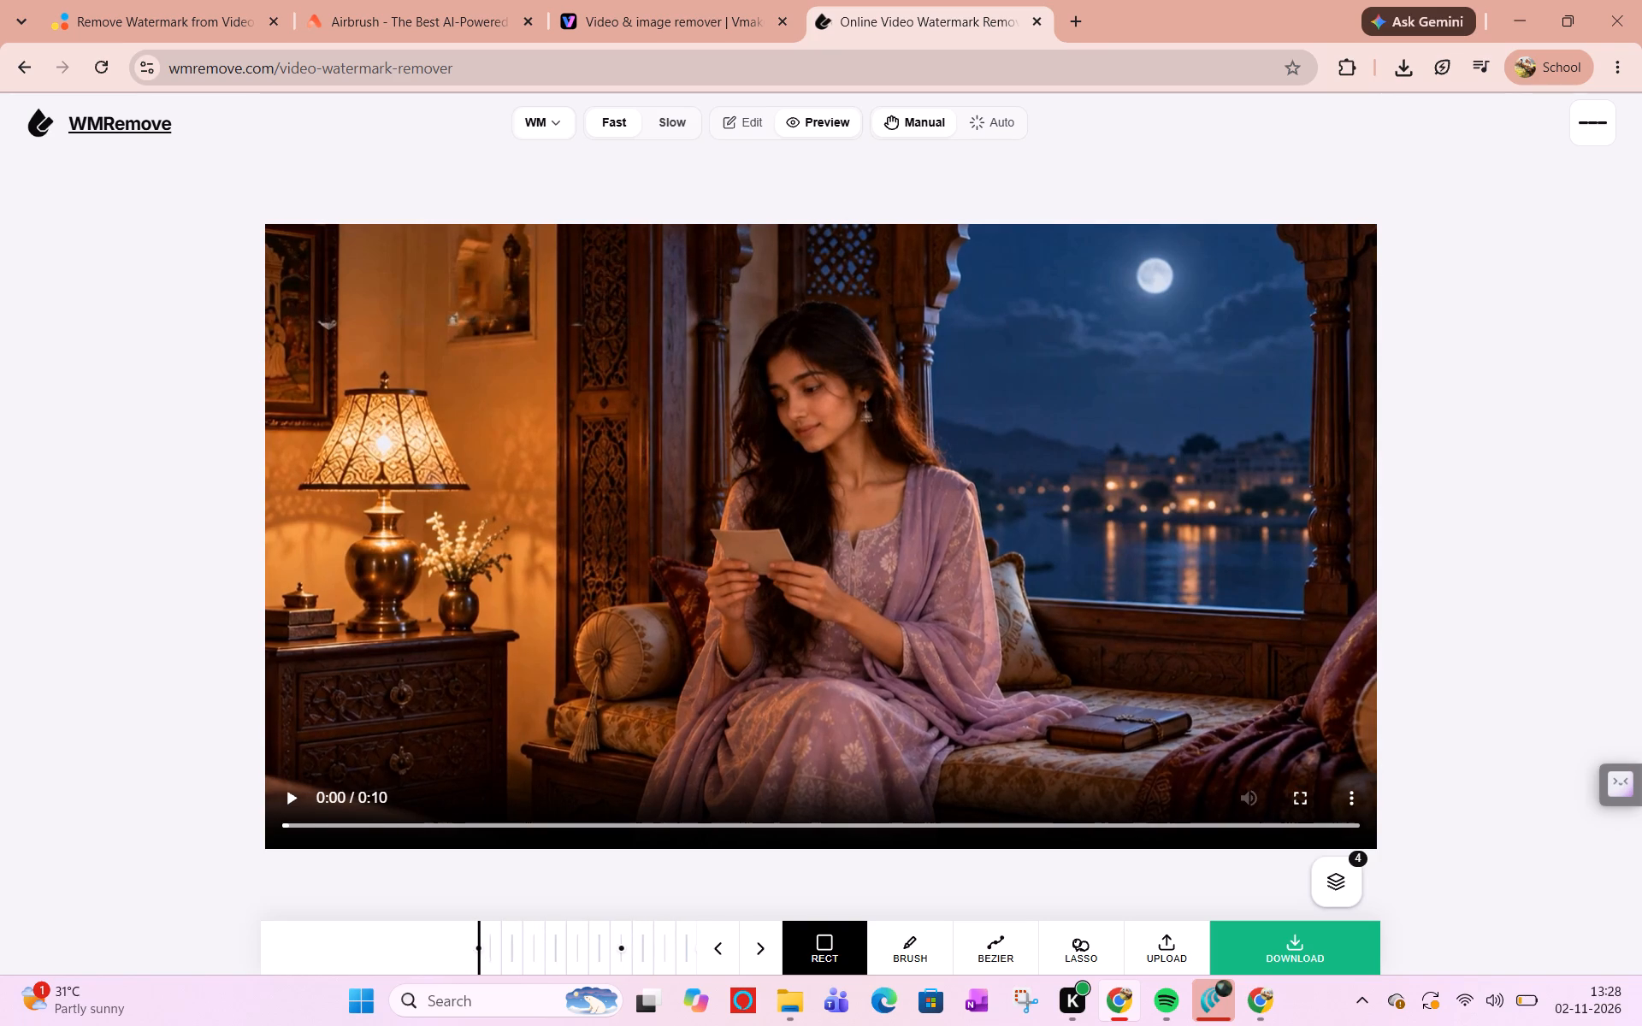
drag(509, 928, 684, 901)
Replay the processed video from the opening shot and check where the Luma AI watermark reappears.
drag(314, 335, 349, 297)
drag(349, 297, 351, 325)
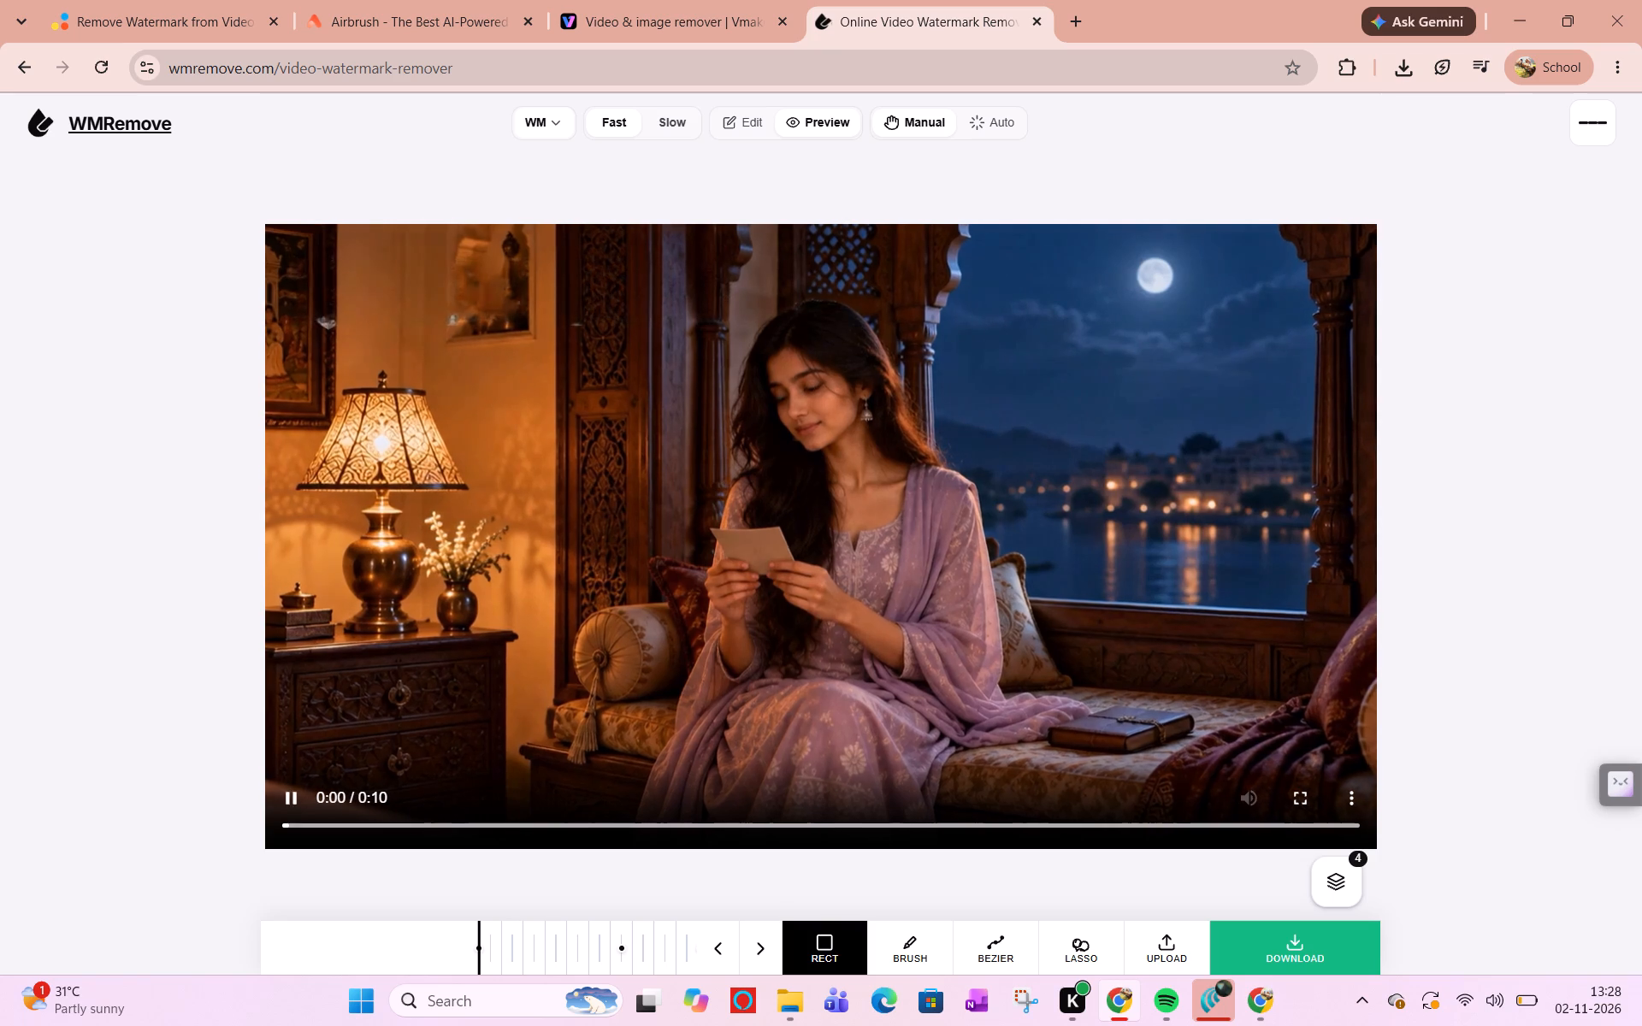
drag(351, 325, 304, 789)
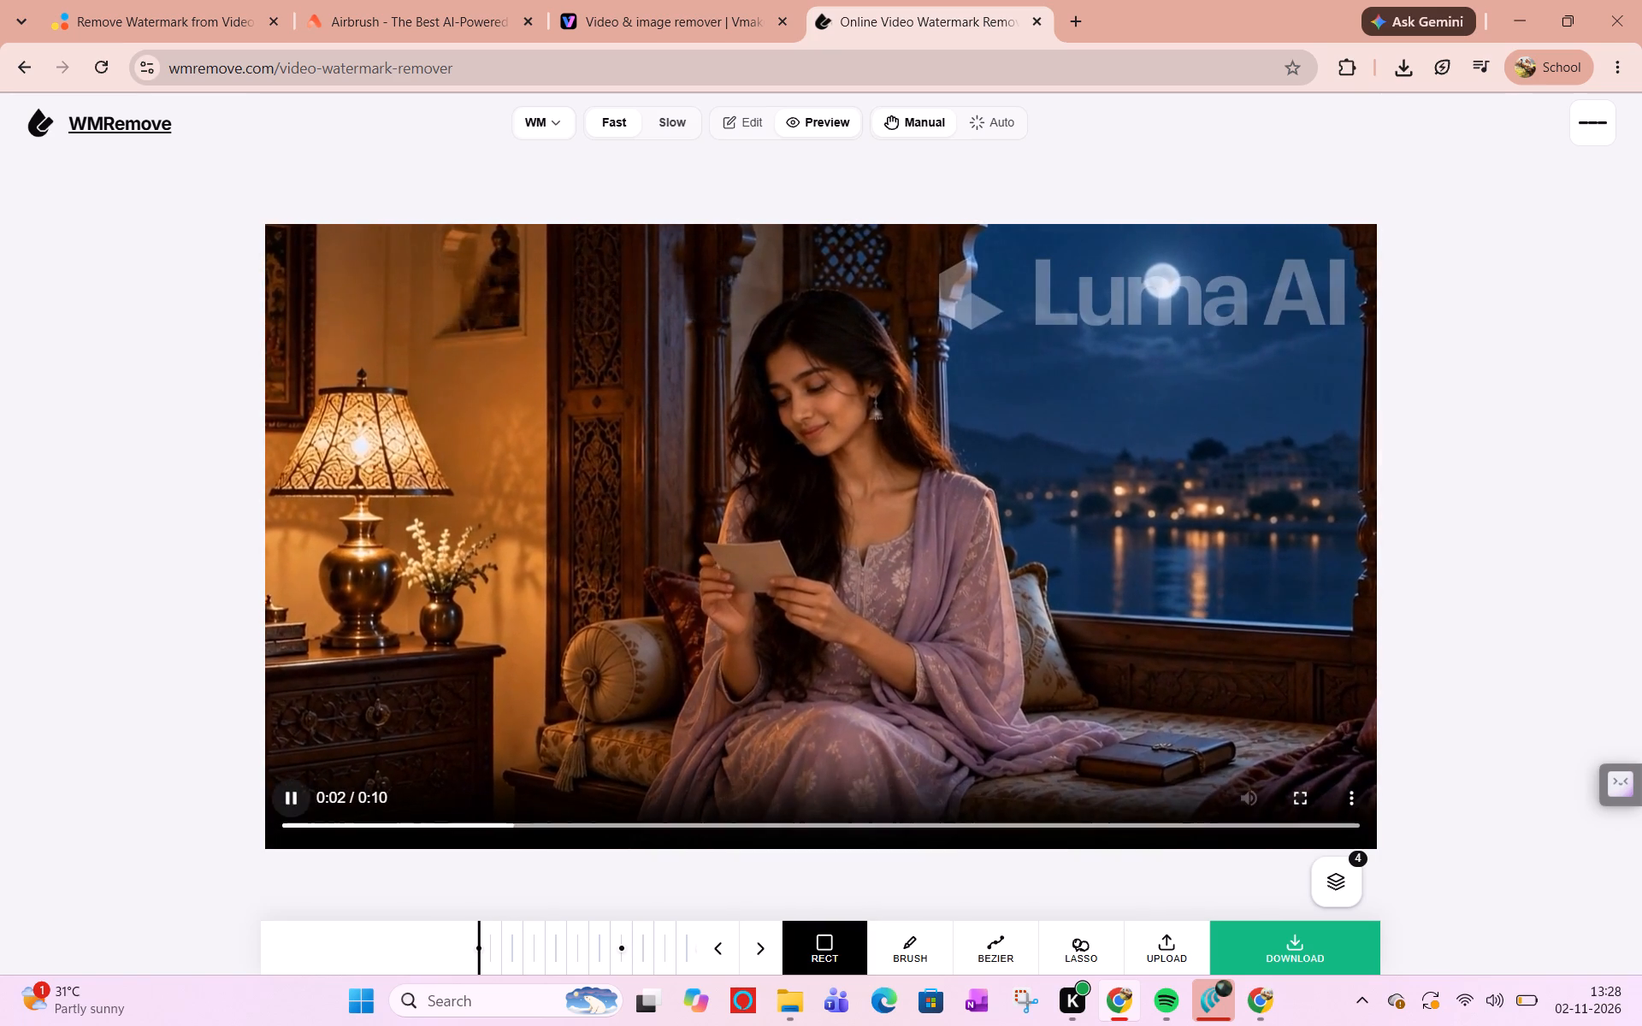
drag(304, 789, 294, 793)
click(294, 793)
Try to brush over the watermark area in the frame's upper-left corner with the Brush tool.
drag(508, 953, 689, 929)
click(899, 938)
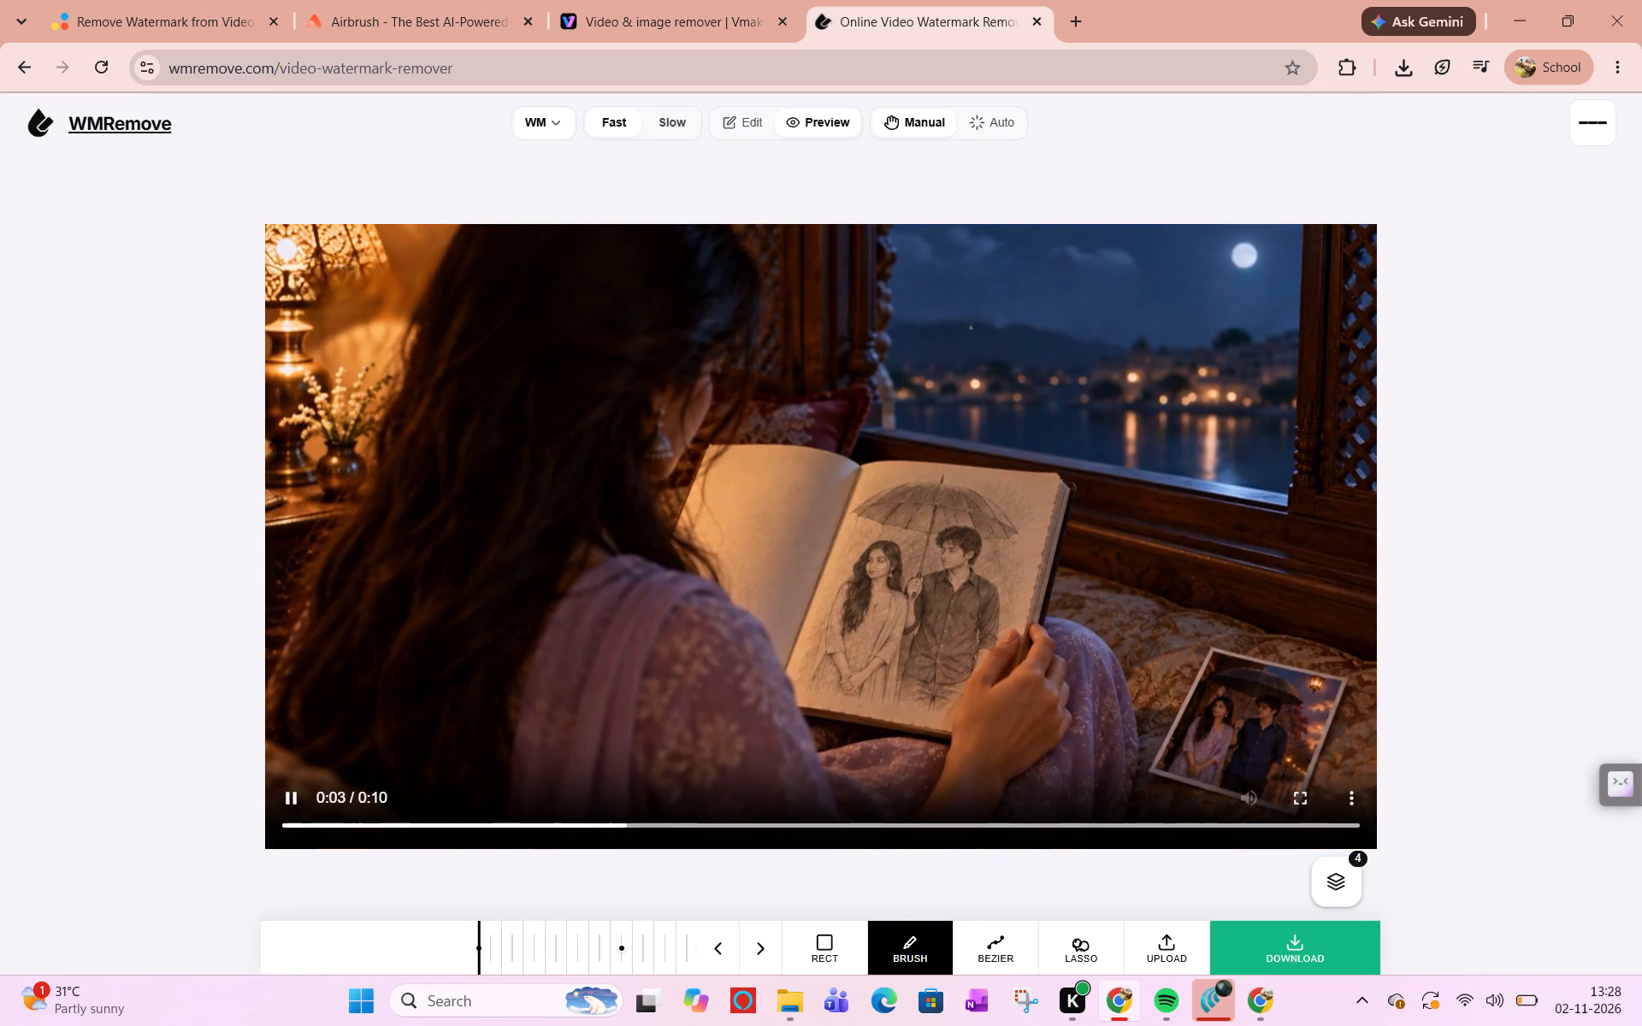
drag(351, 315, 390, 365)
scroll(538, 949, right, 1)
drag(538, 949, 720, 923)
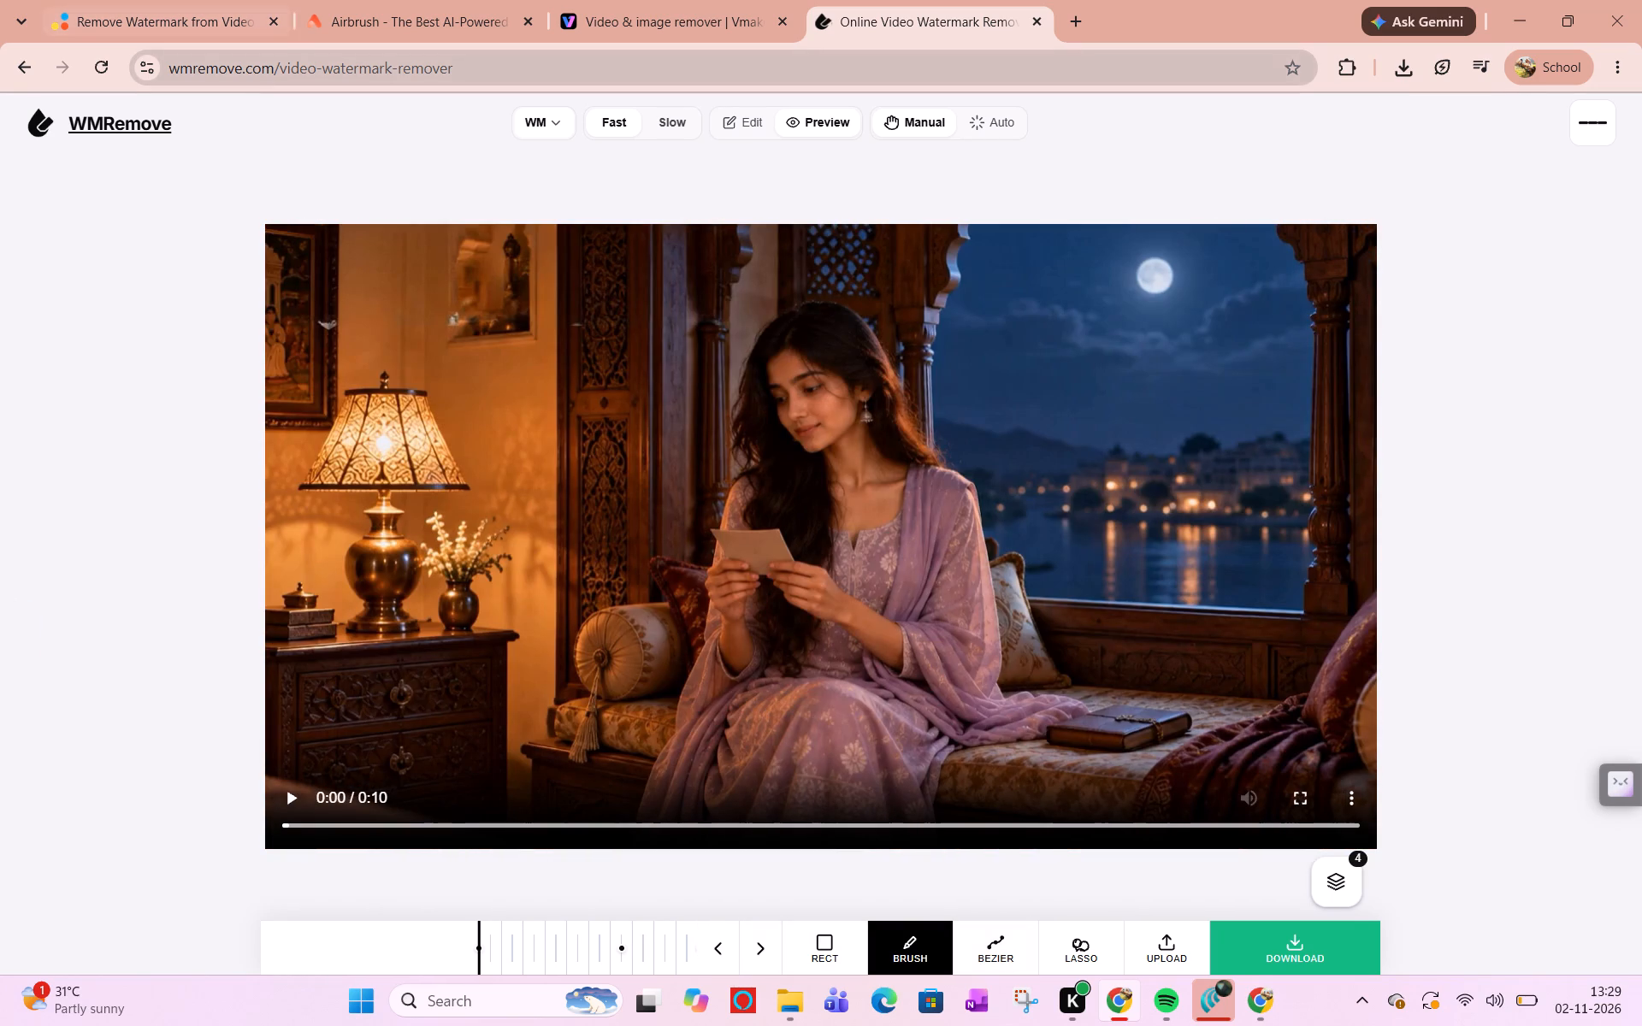
Change the watermark detection from manual to auto mode and start the removal at fast speed.
click(1010, 127)
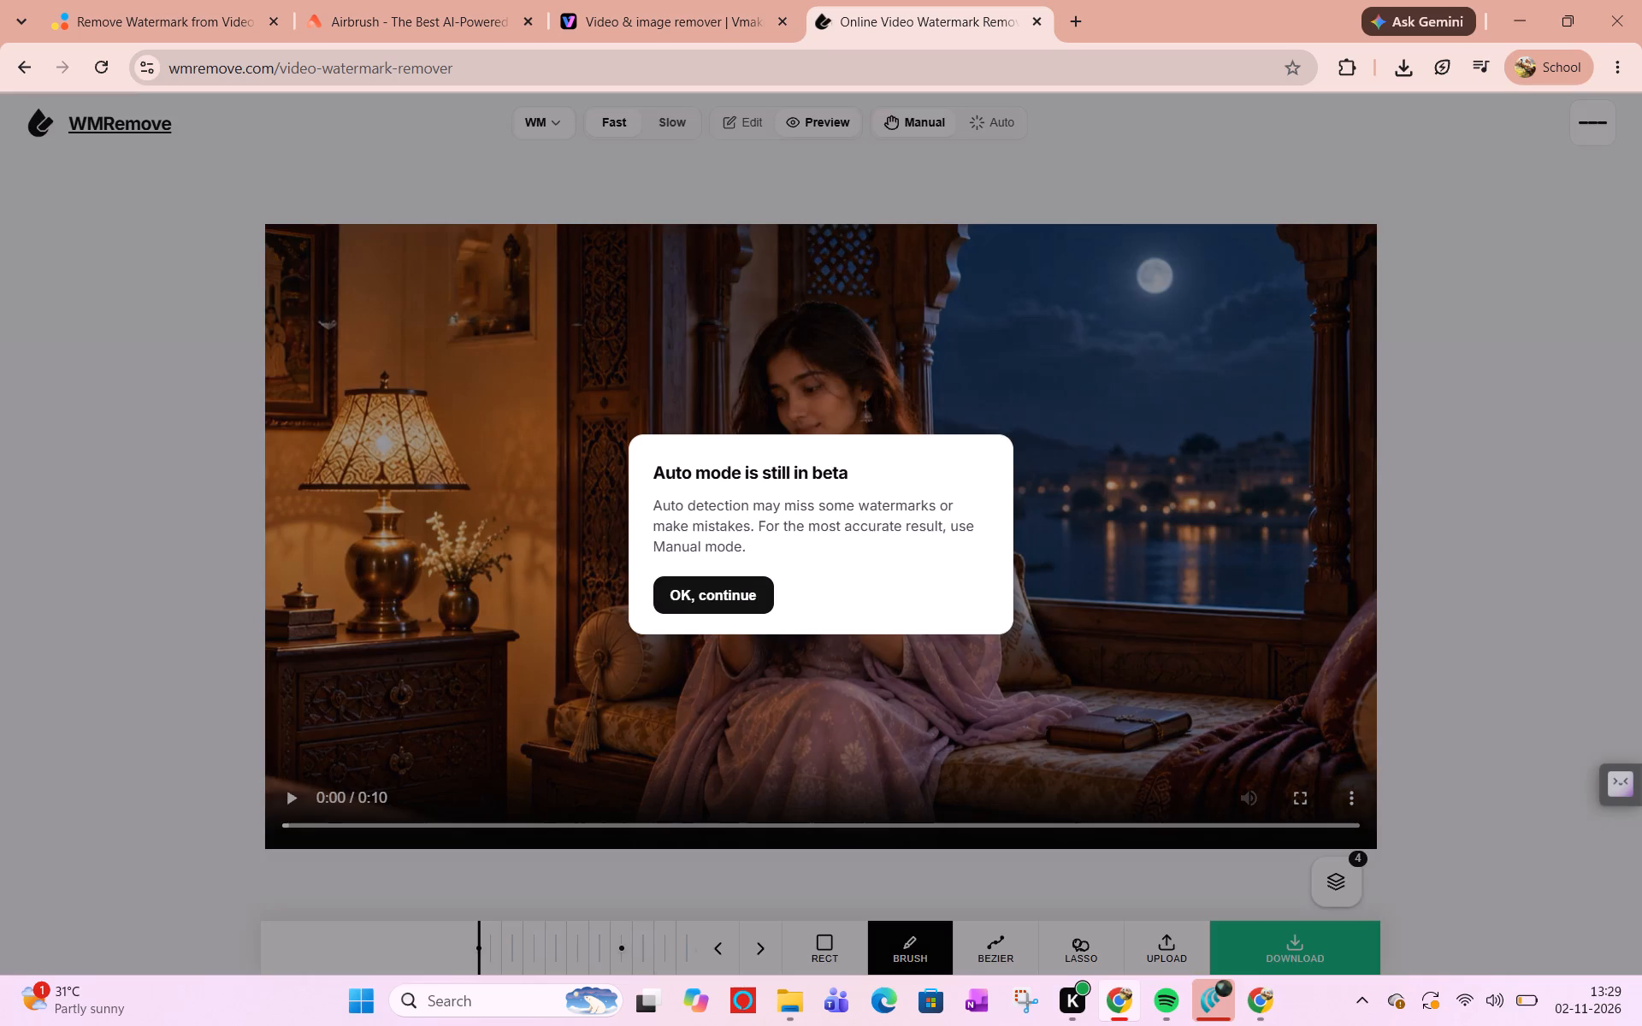
click(752, 595)
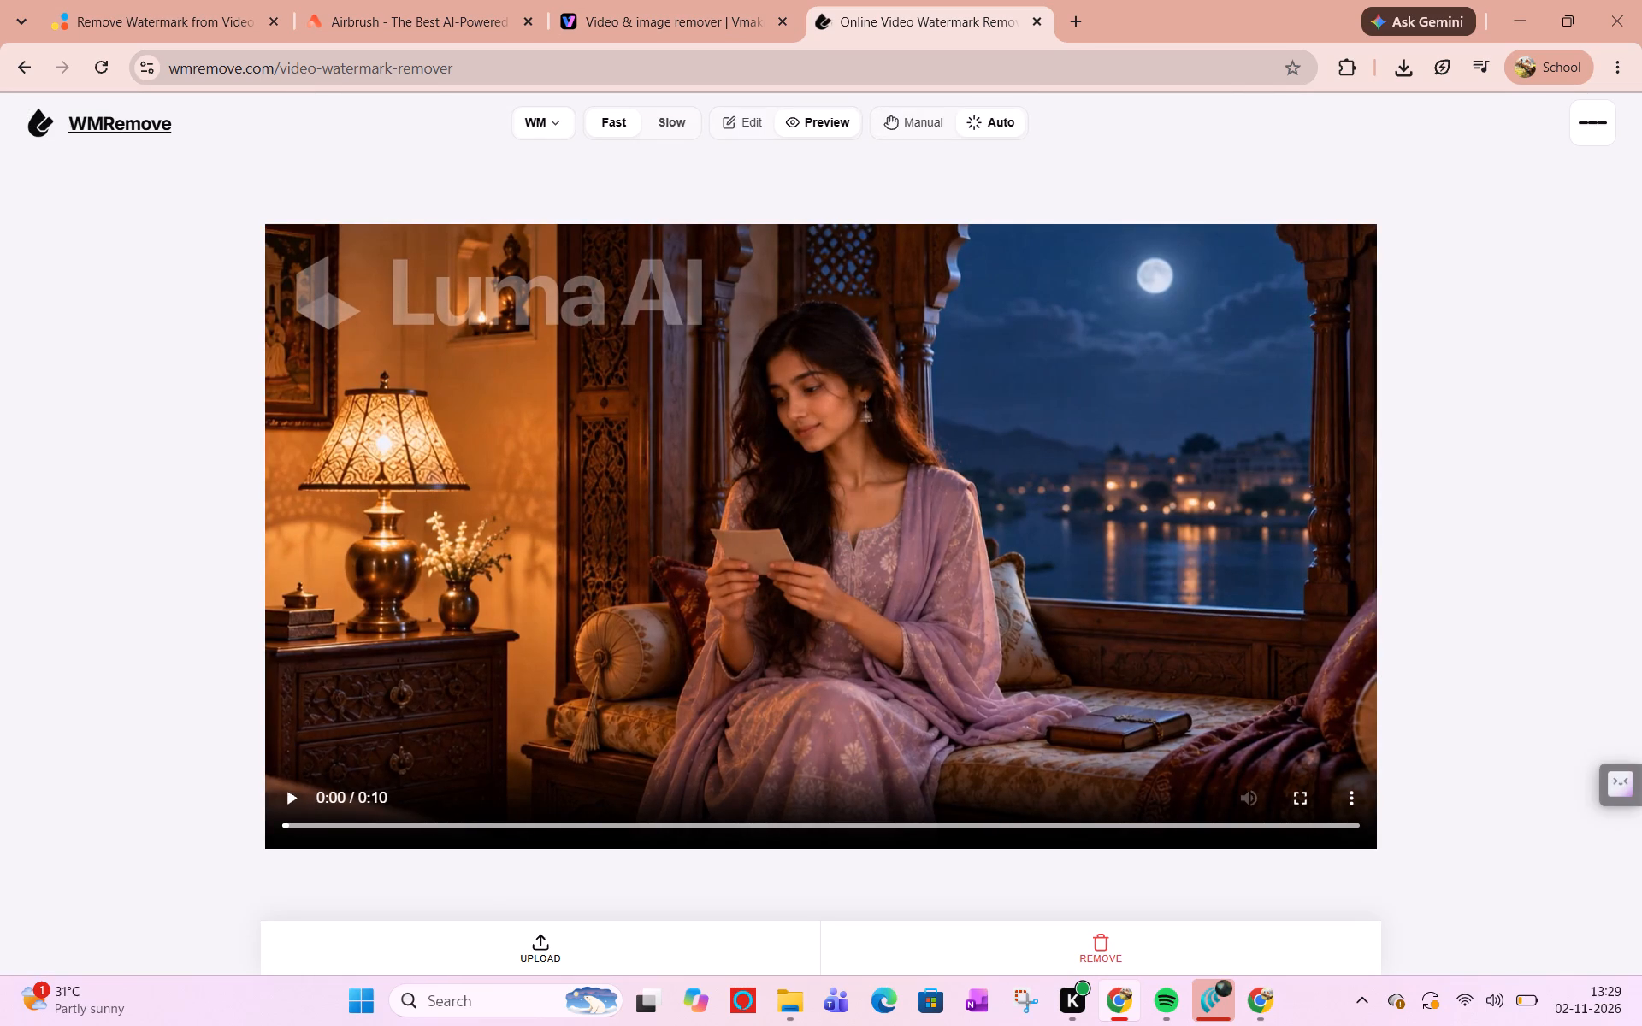
click(1130, 952)
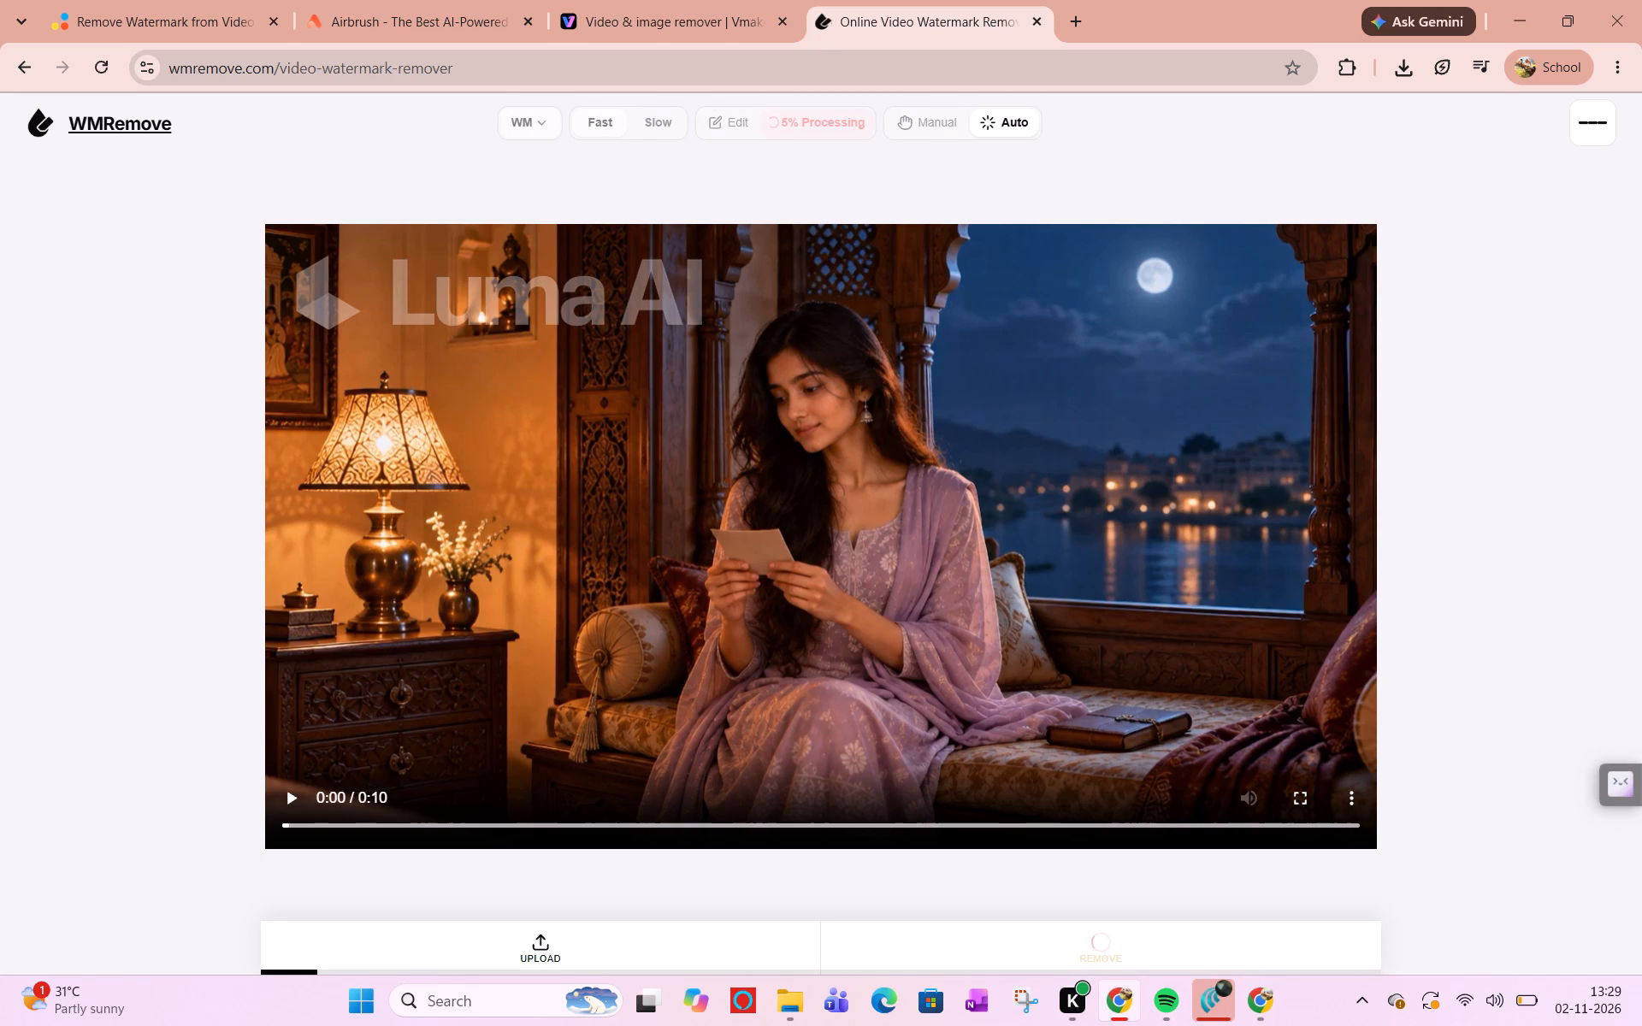
scroll(980, 242, down, 1)
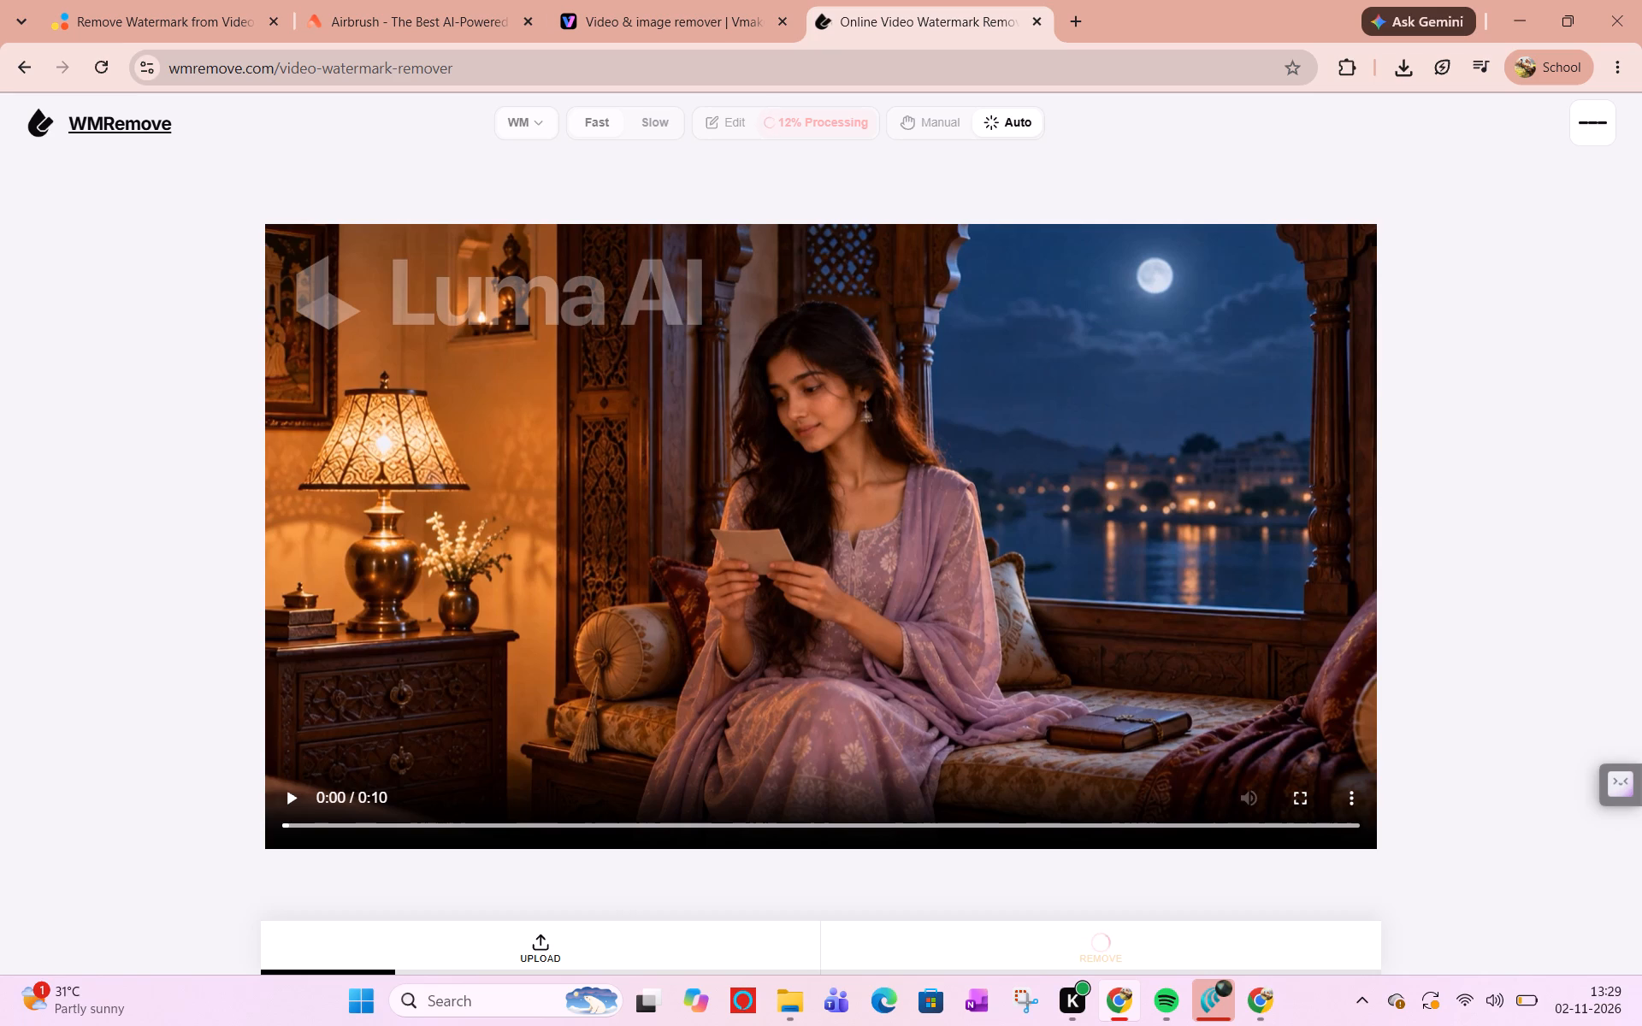
Switch to Vmake, play the processed Under One Umbrella Scenes 3-5 video, and download its free 5s preview.
click(713, 0)
click(717, 468)
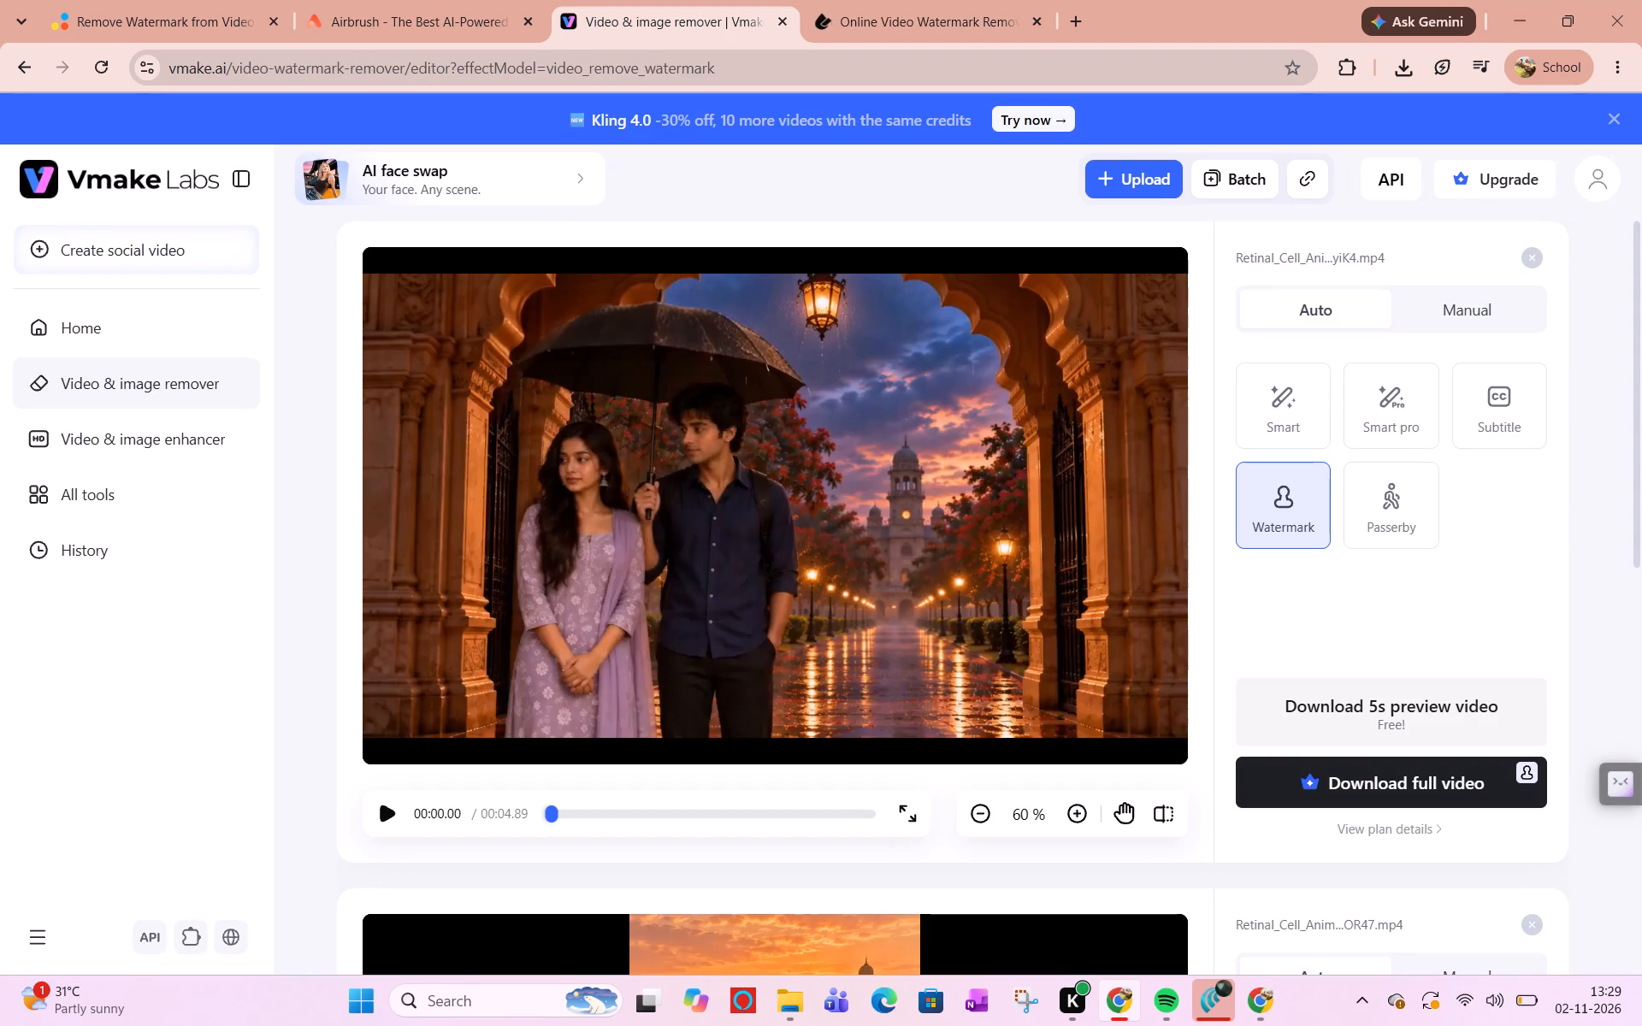
click(379, 823)
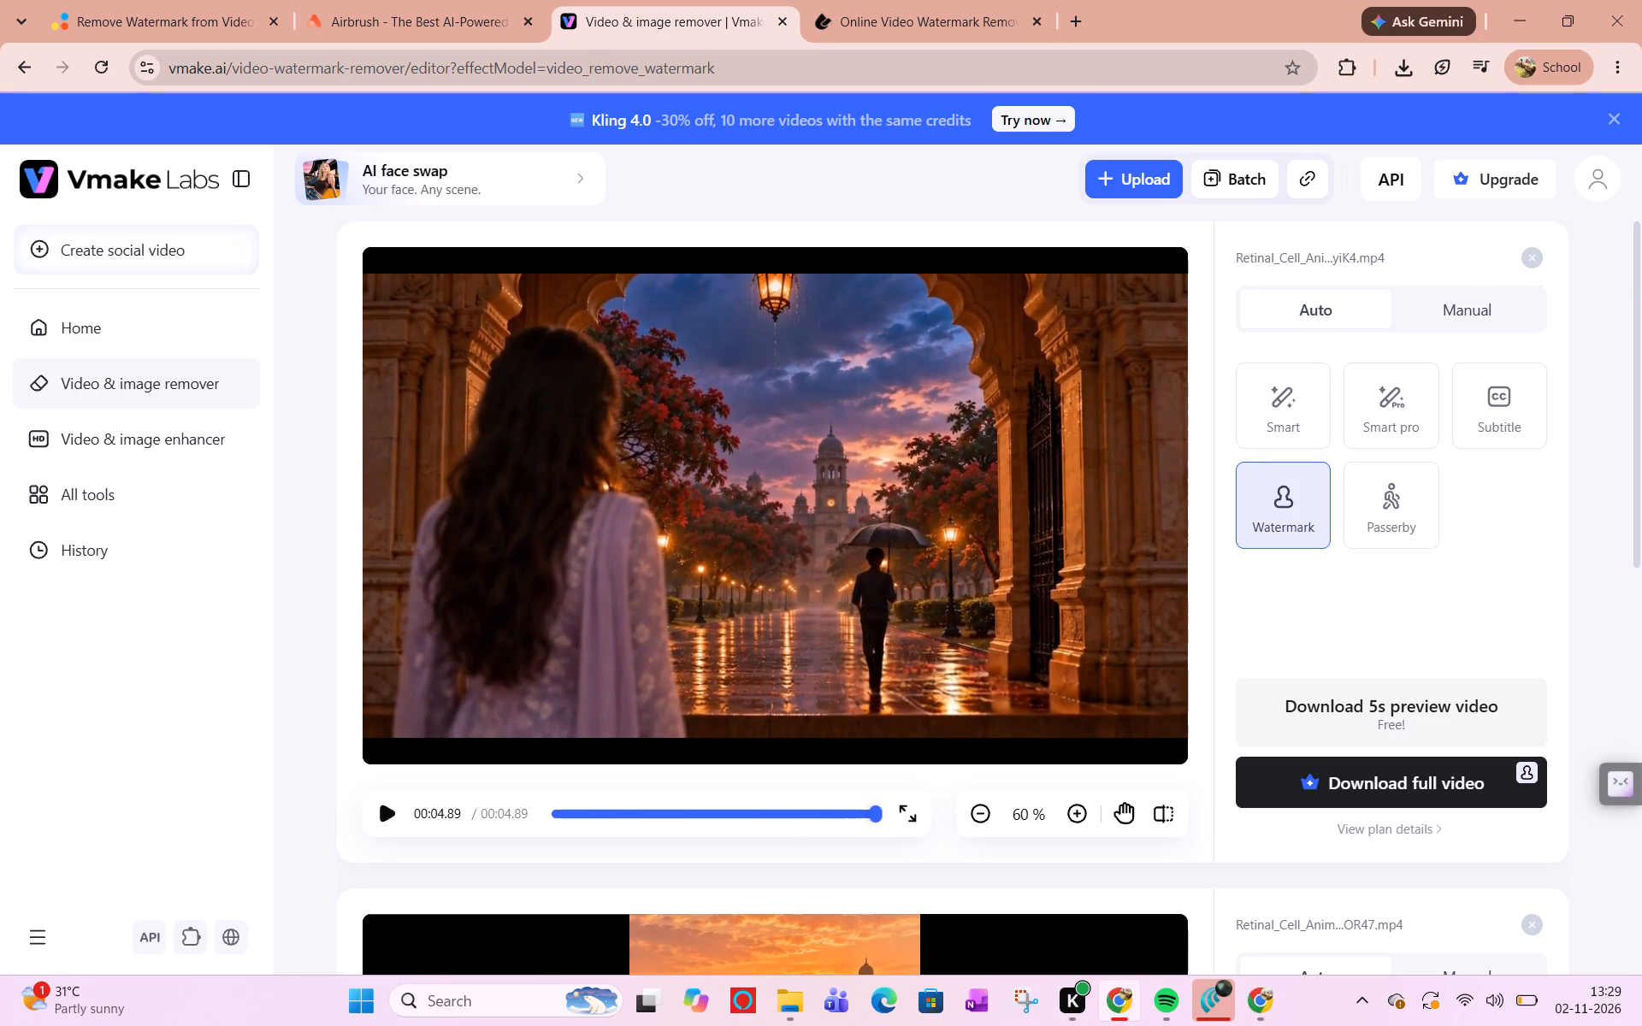
scroll(1207, 840, down, 3)
scroll(1207, 840, up, 2)
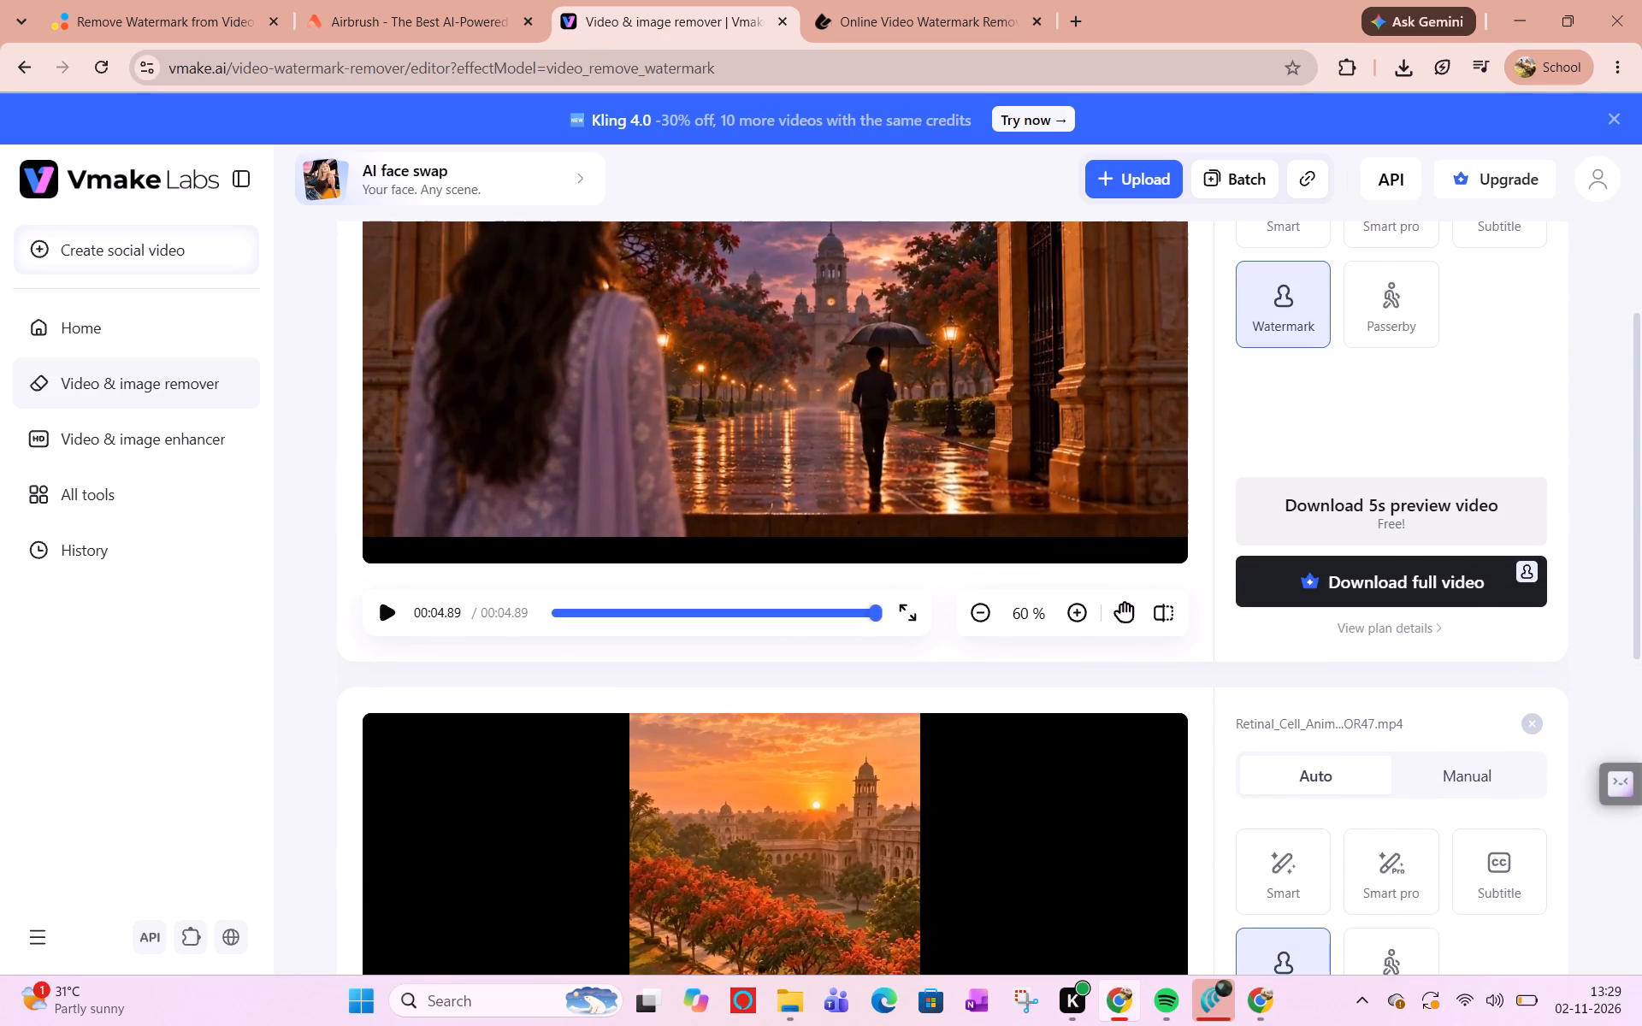
click(1361, 507)
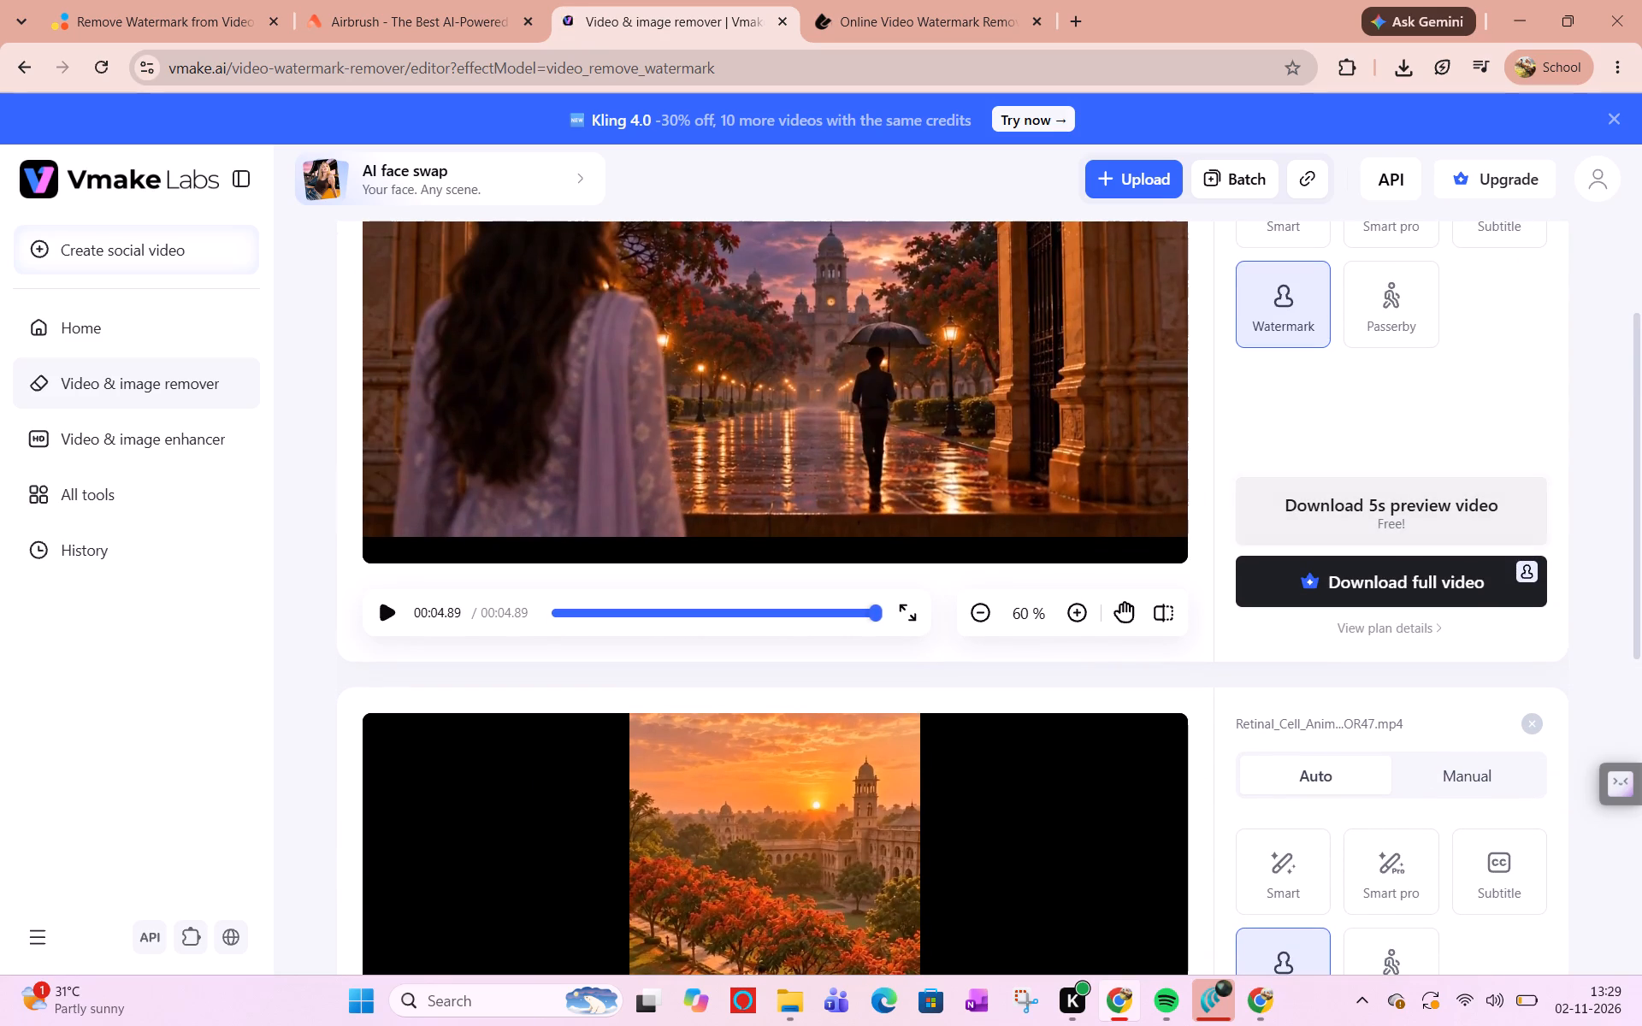
Upload the Under One Umbrella Scenes 7-8 v2 video from Downloads to the watermark remover.
scroll(963, 591, up, 8)
click(1109, 175)
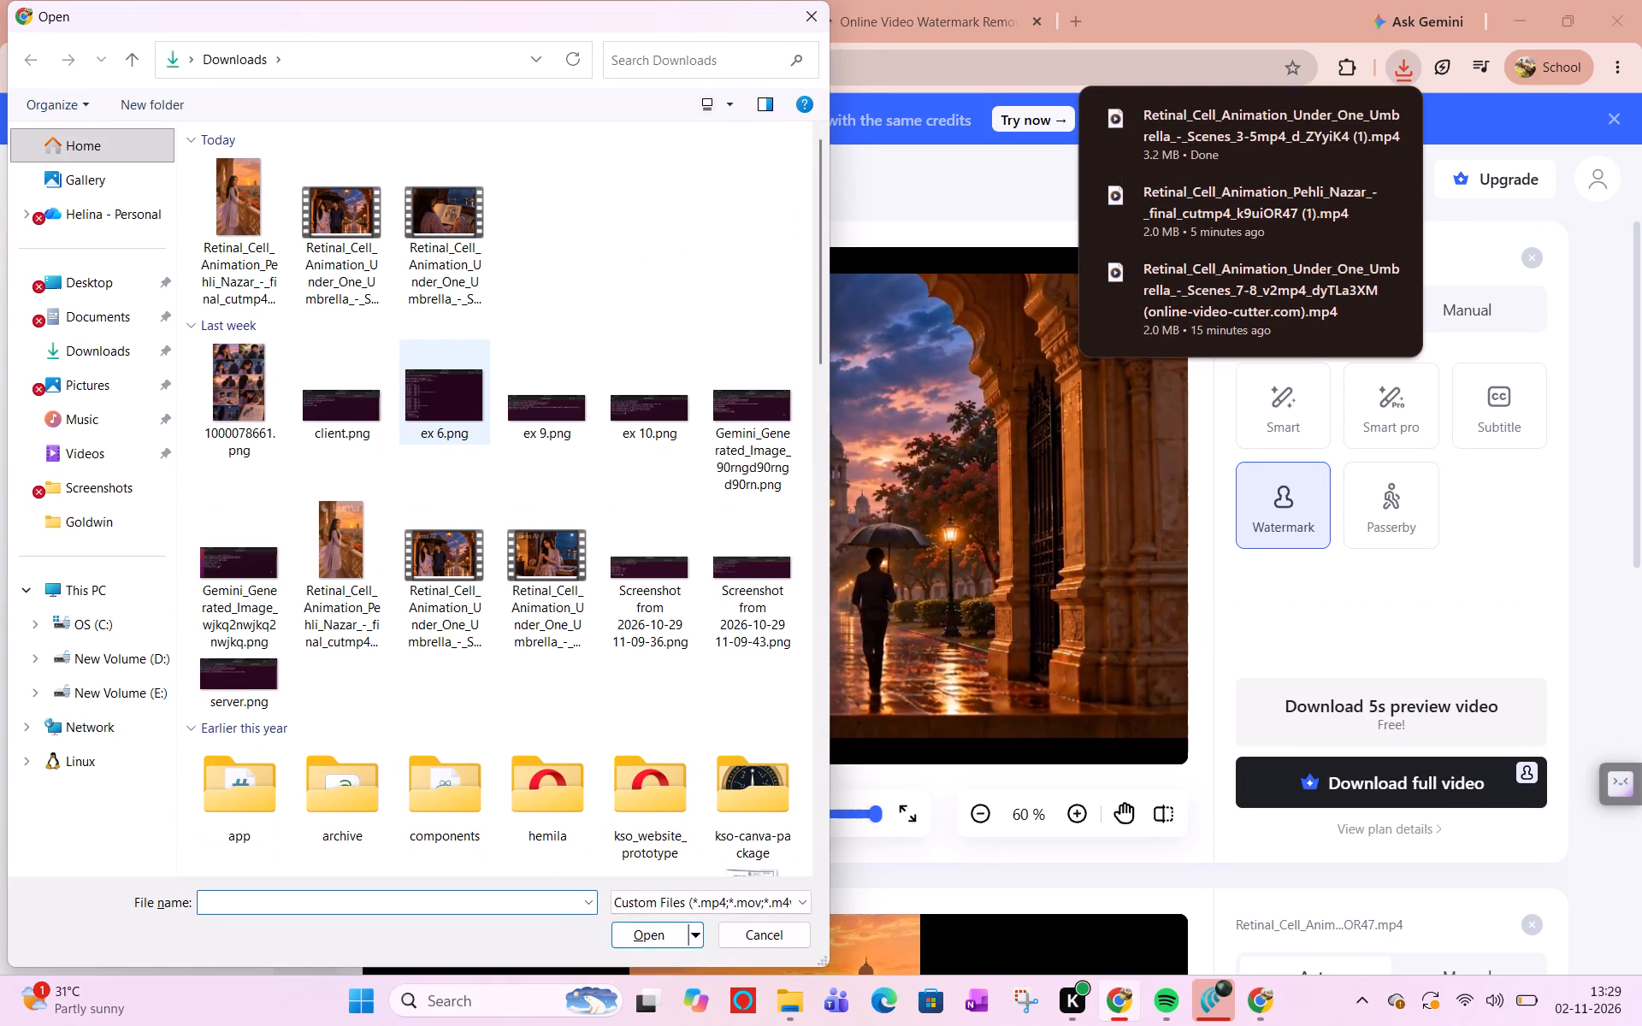
click(557, 578)
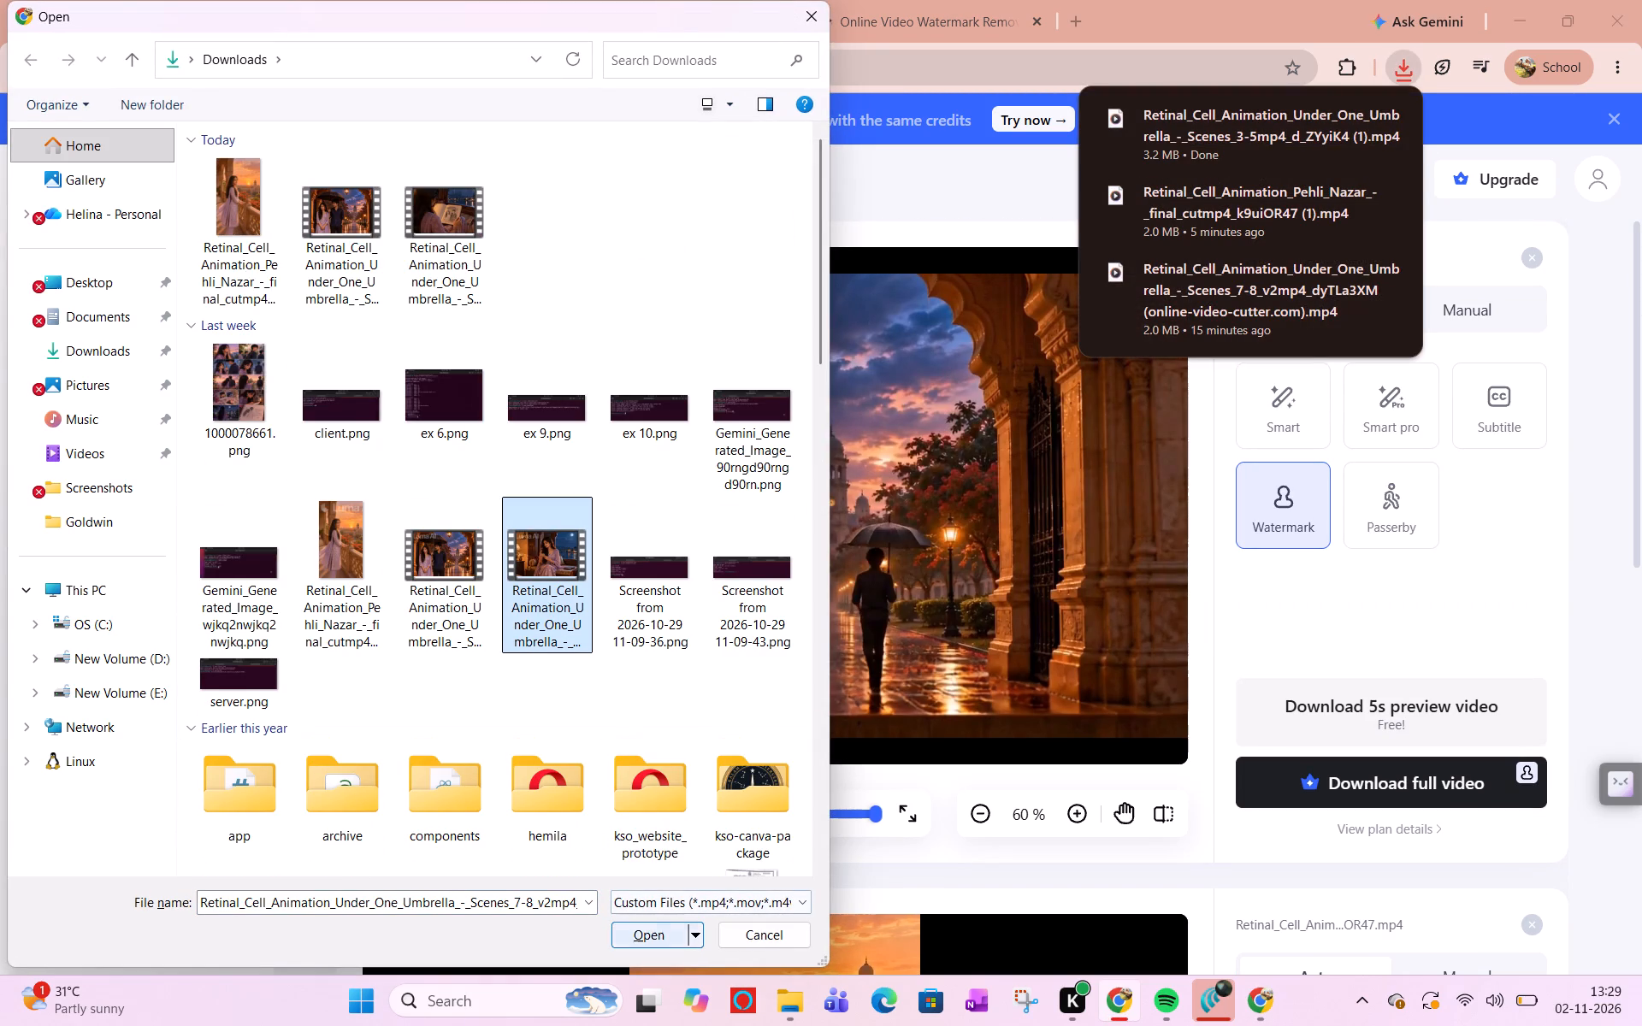
click(649, 930)
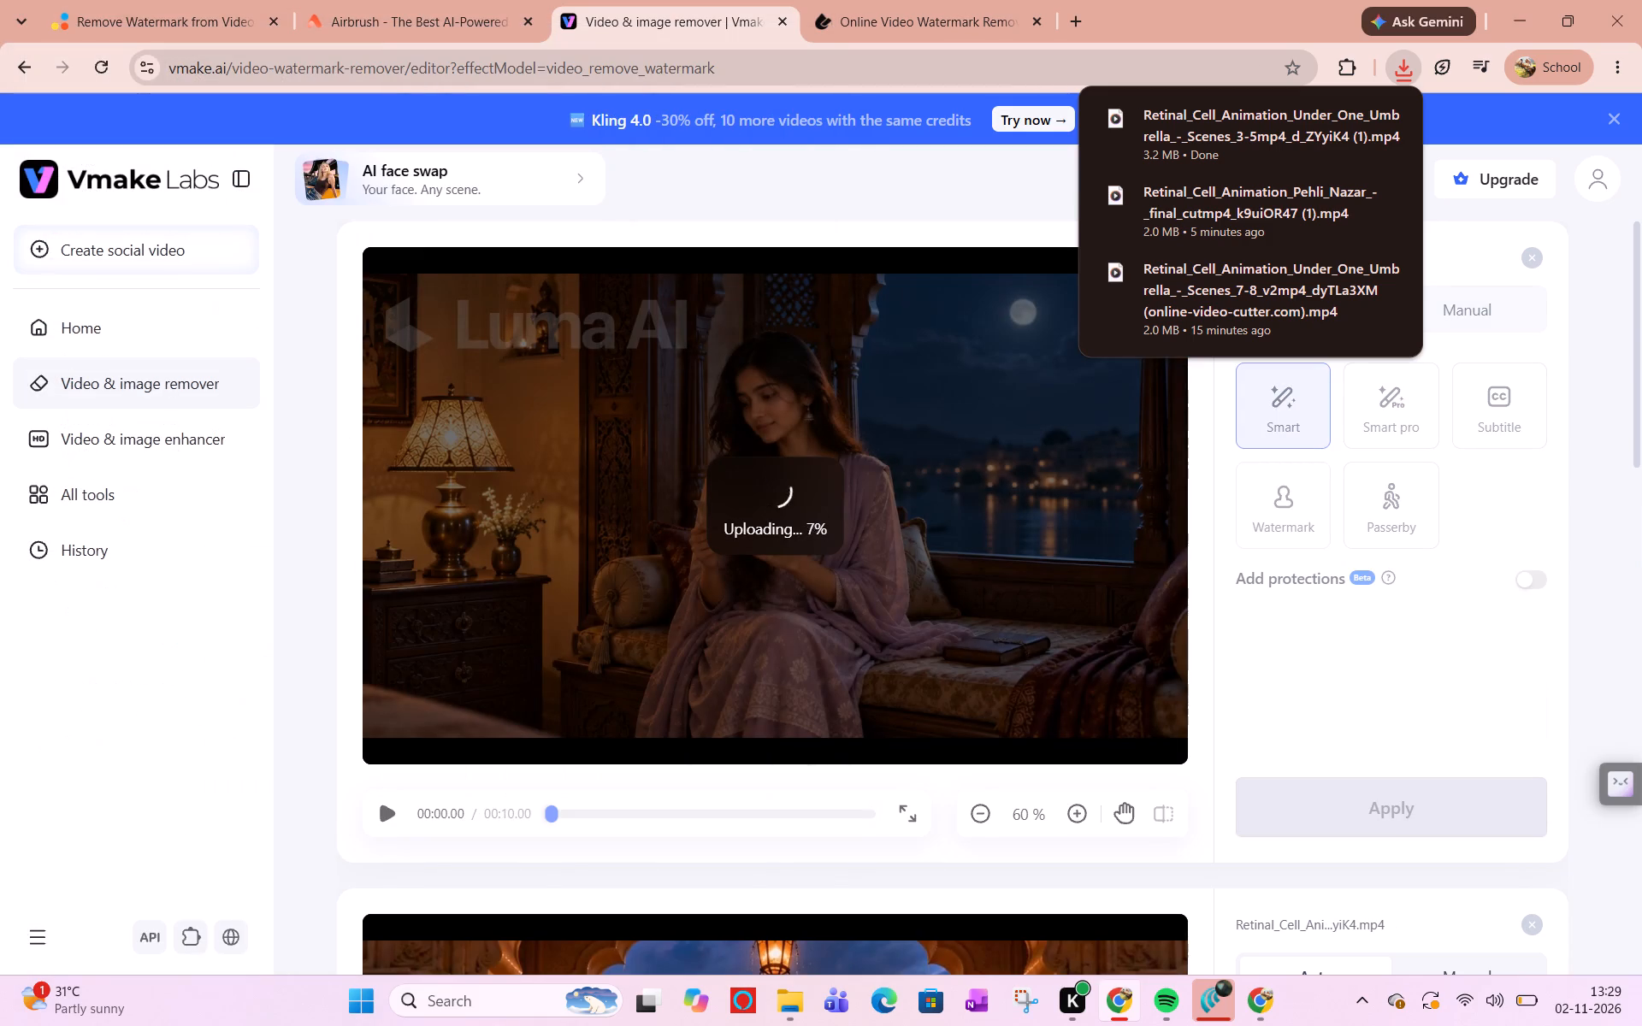
Look through the list of uploaded videos in the Vmake editor.
scroll(698, 628, down, 10)
scroll(698, 628, up, 5)
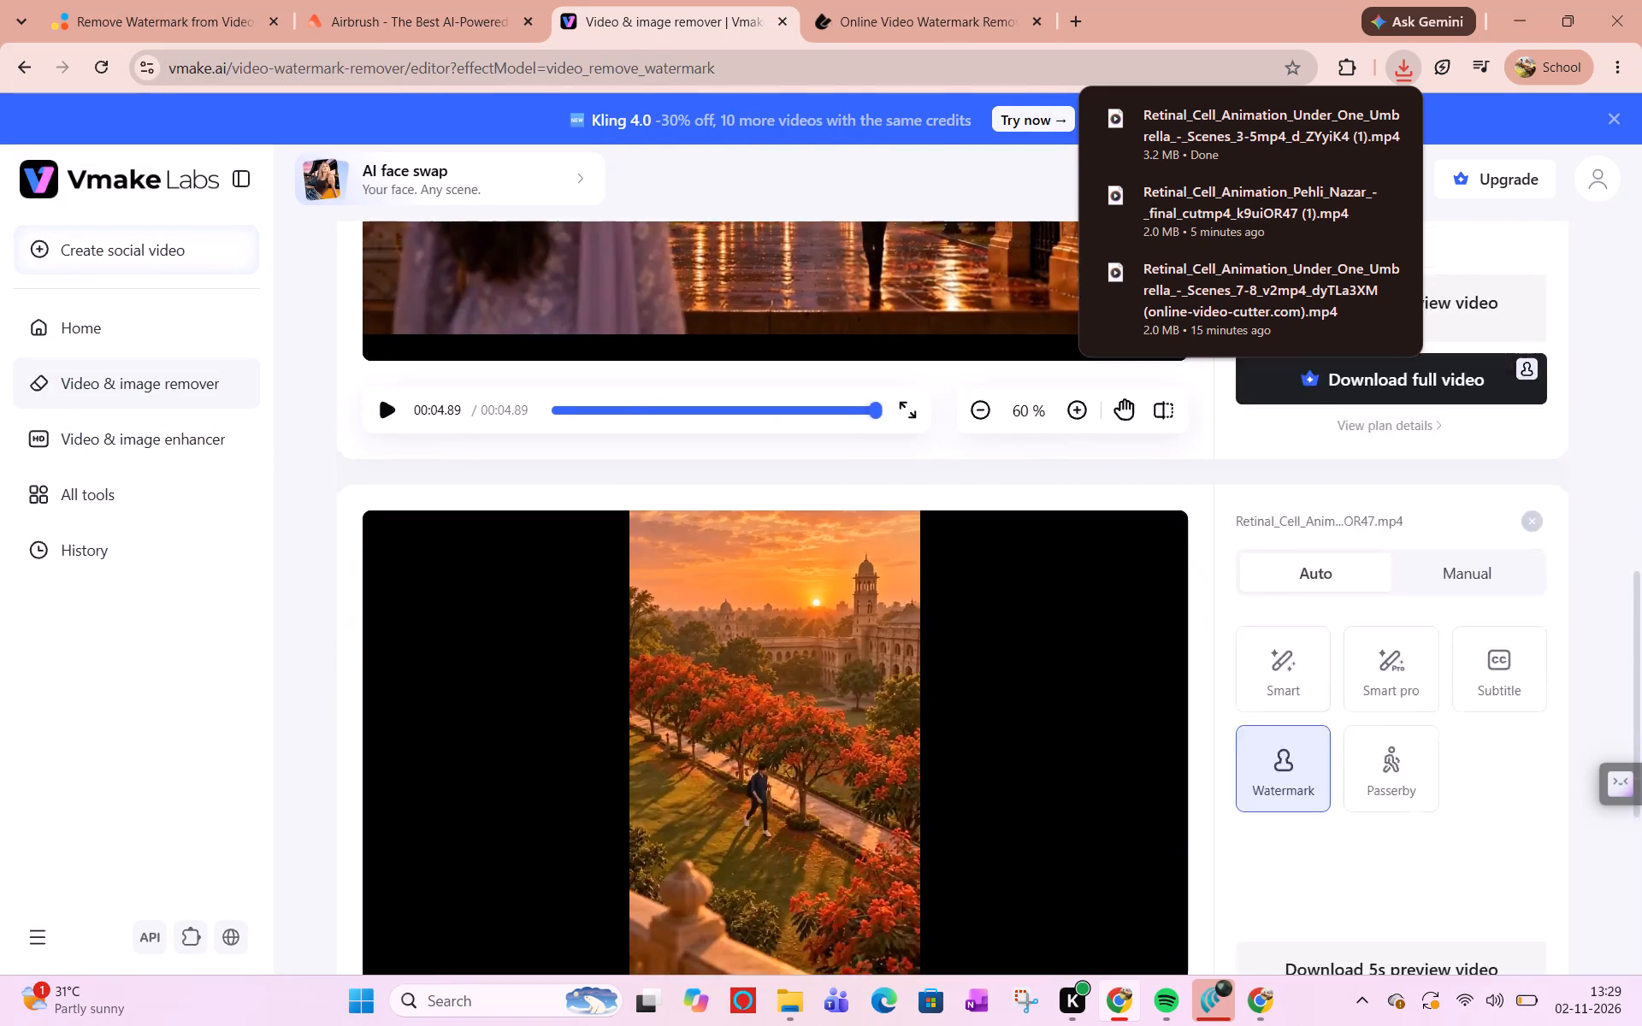
scroll(698, 628, up, 16)
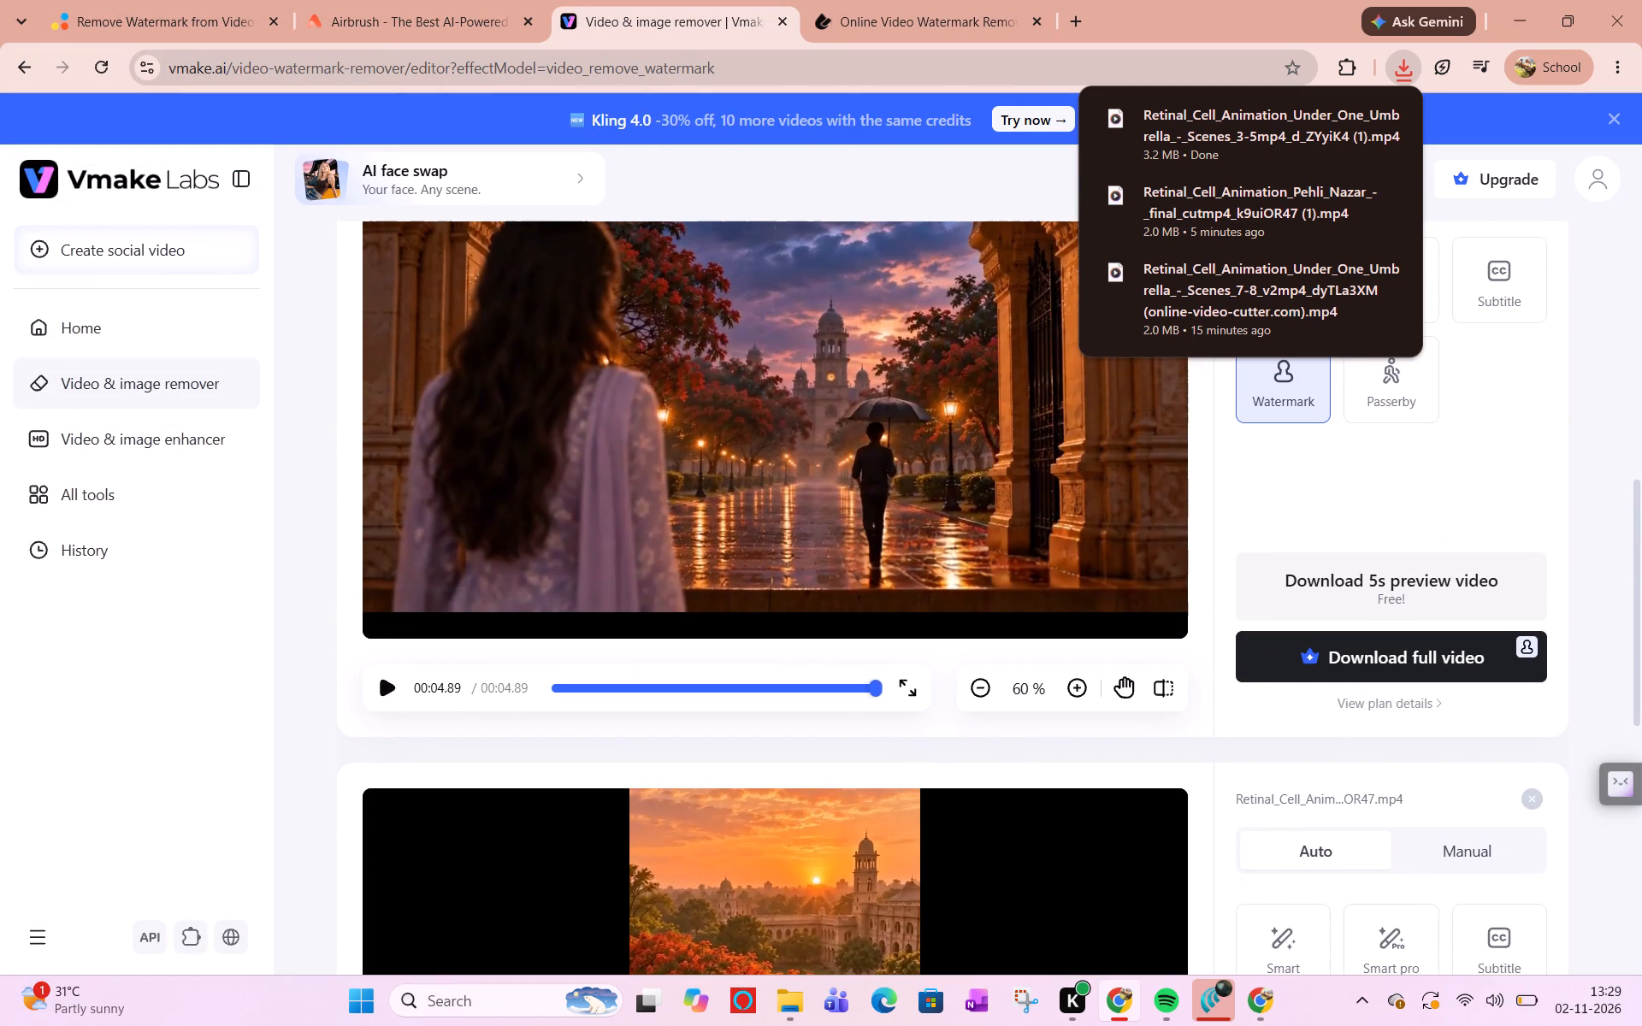
scroll(702, 498, up, 9)
scroll(985, 440, up, 3)
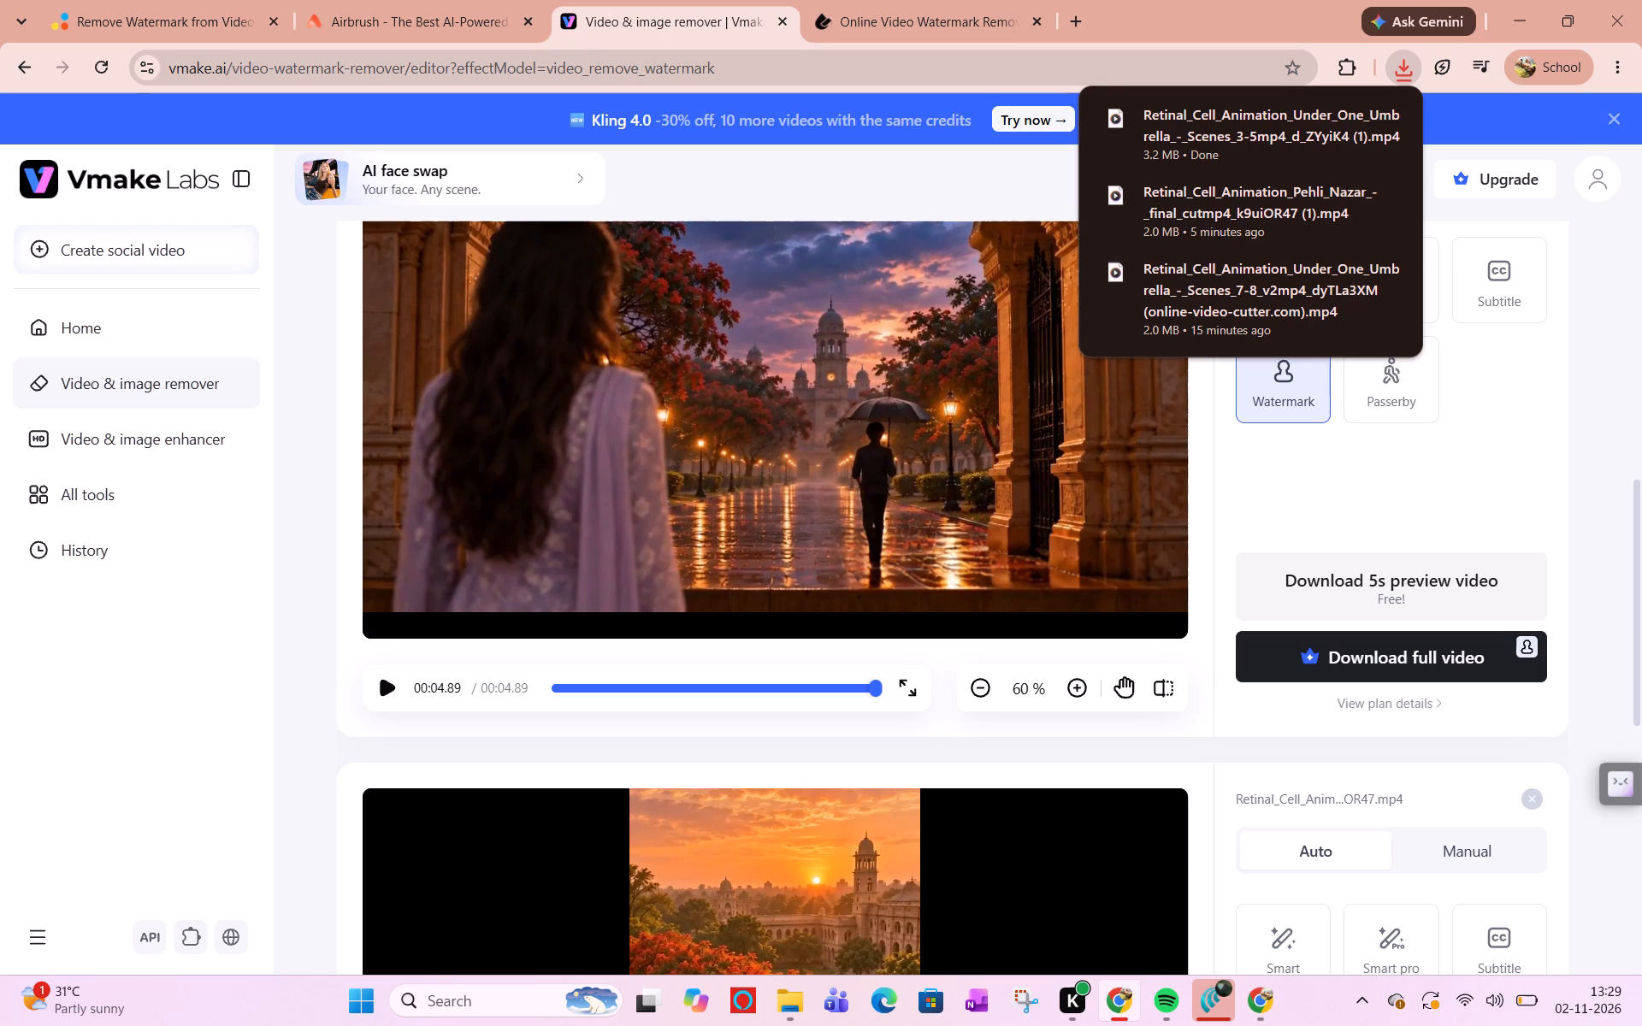
click(905, 167)
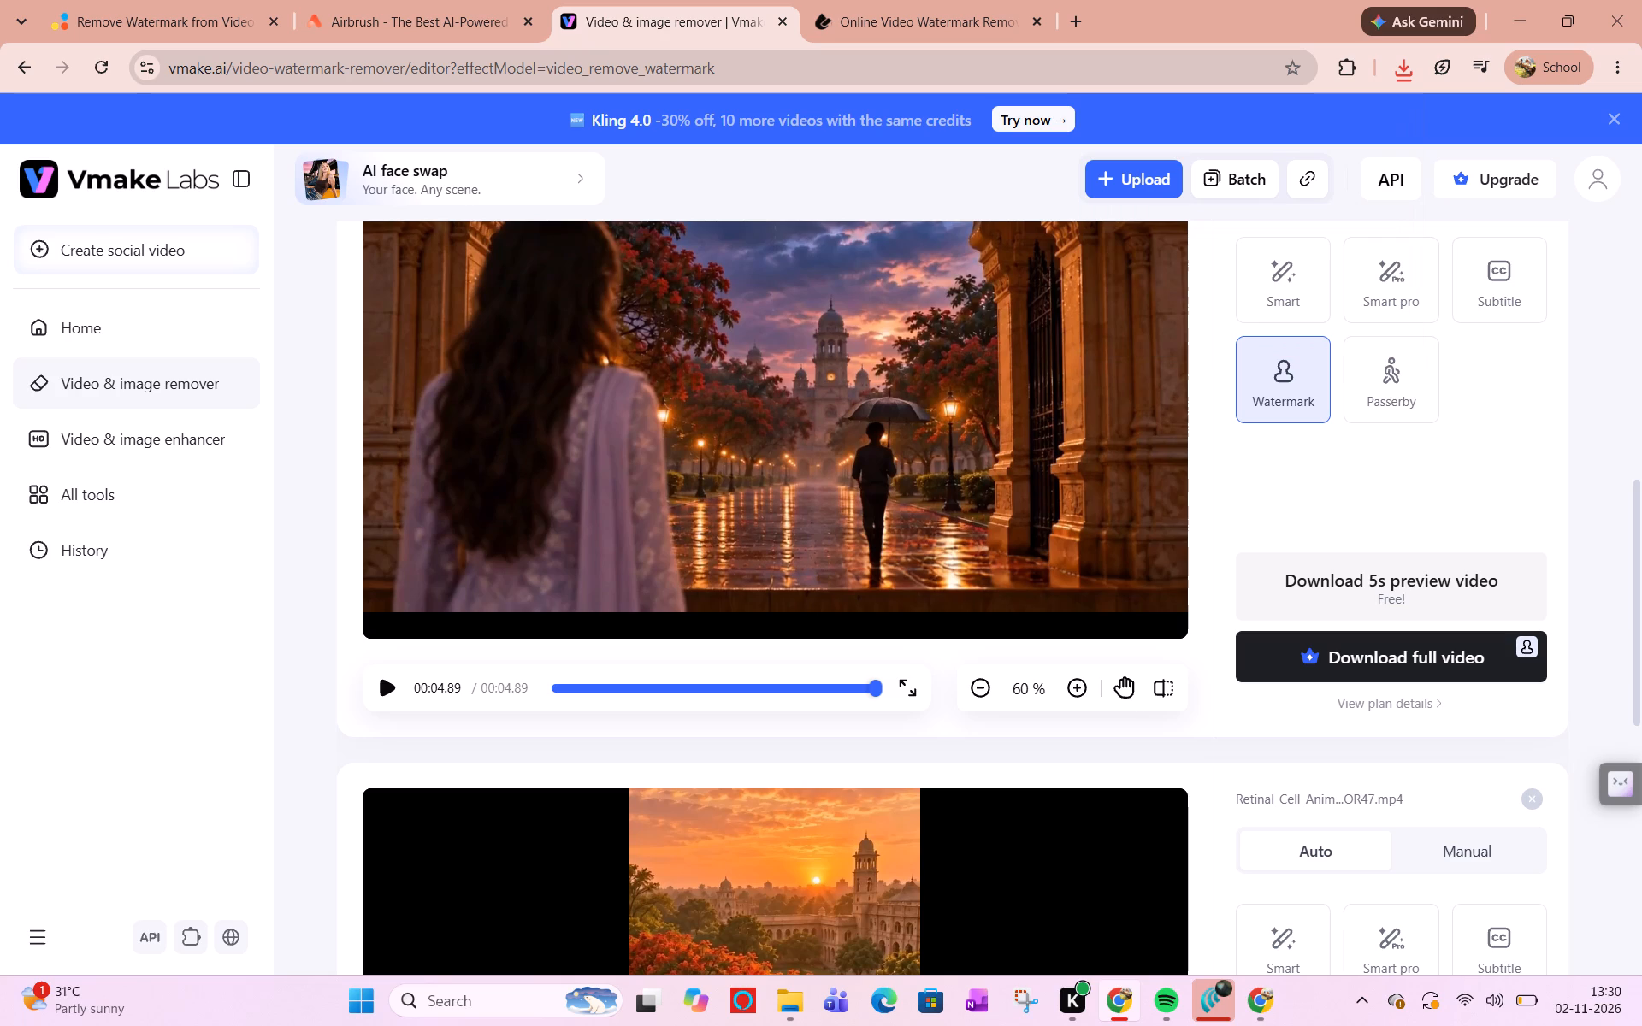
scroll(721, 339, down, 3)
scroll(721, 339, up, 2)
scroll(656, 659, down, 3)
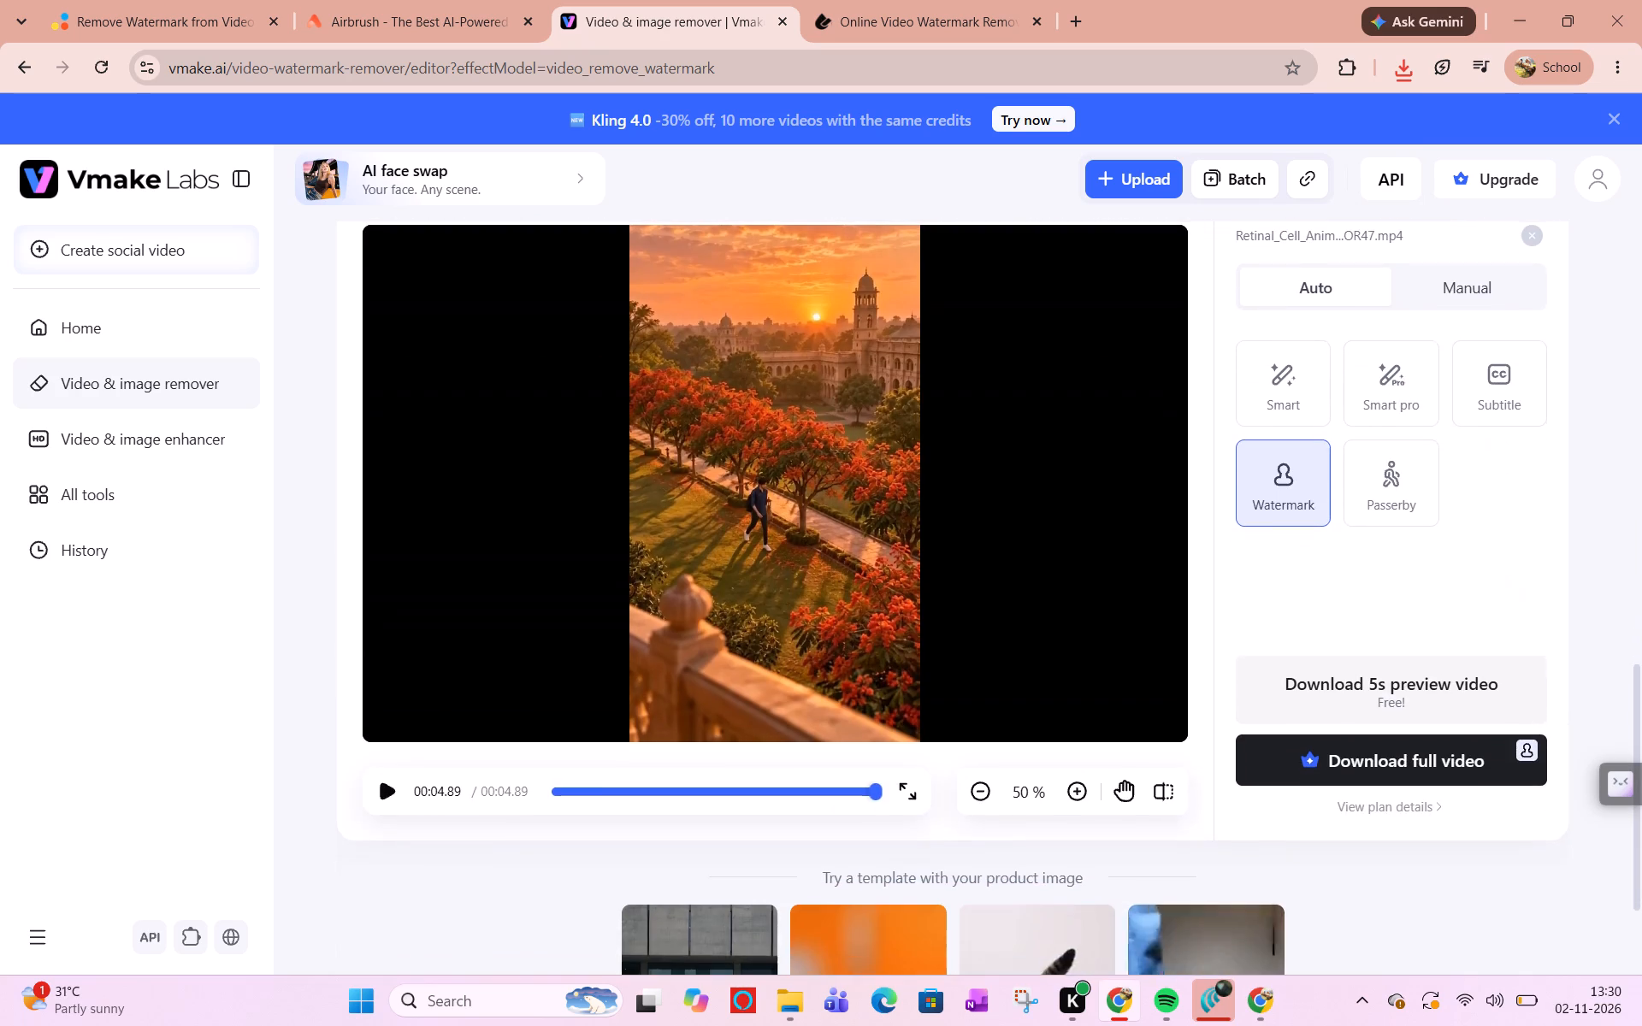
scroll(656, 659, up, 16)
Switch back to WMRemove to check the auto watermark removal result.
click(923, 0)
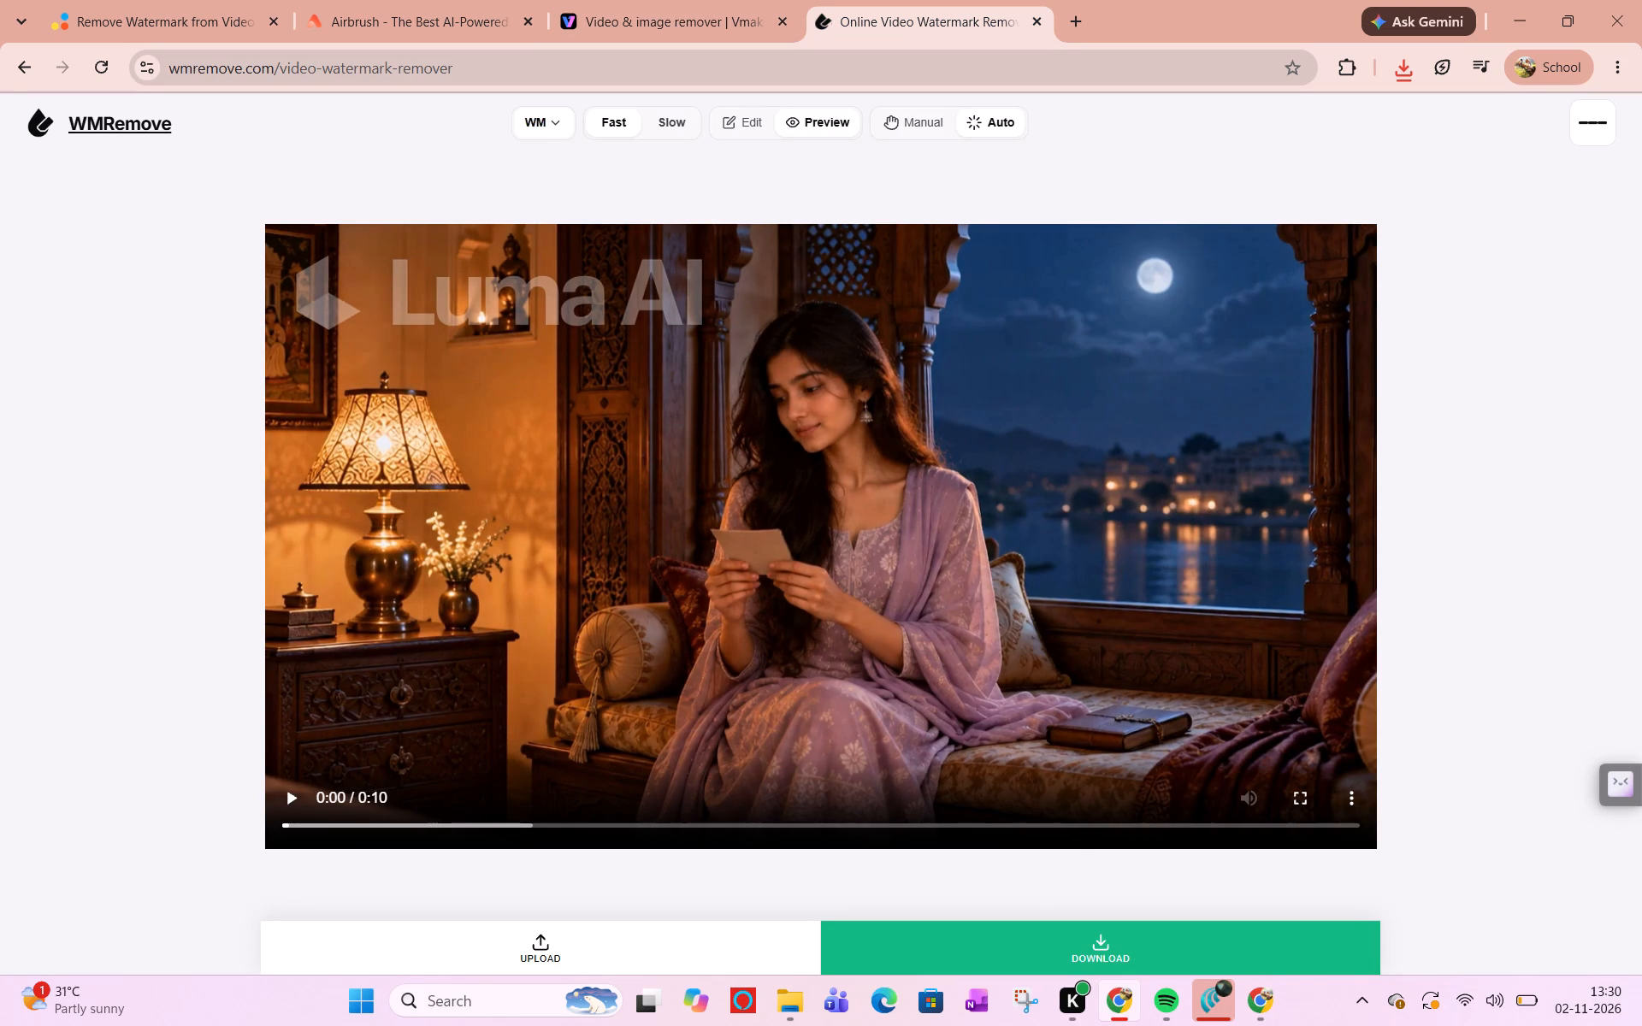
Switch to the Luma Retinal Cell Animation board, look over its shots, and open the plan upgrade options.
click(1246, 1004)
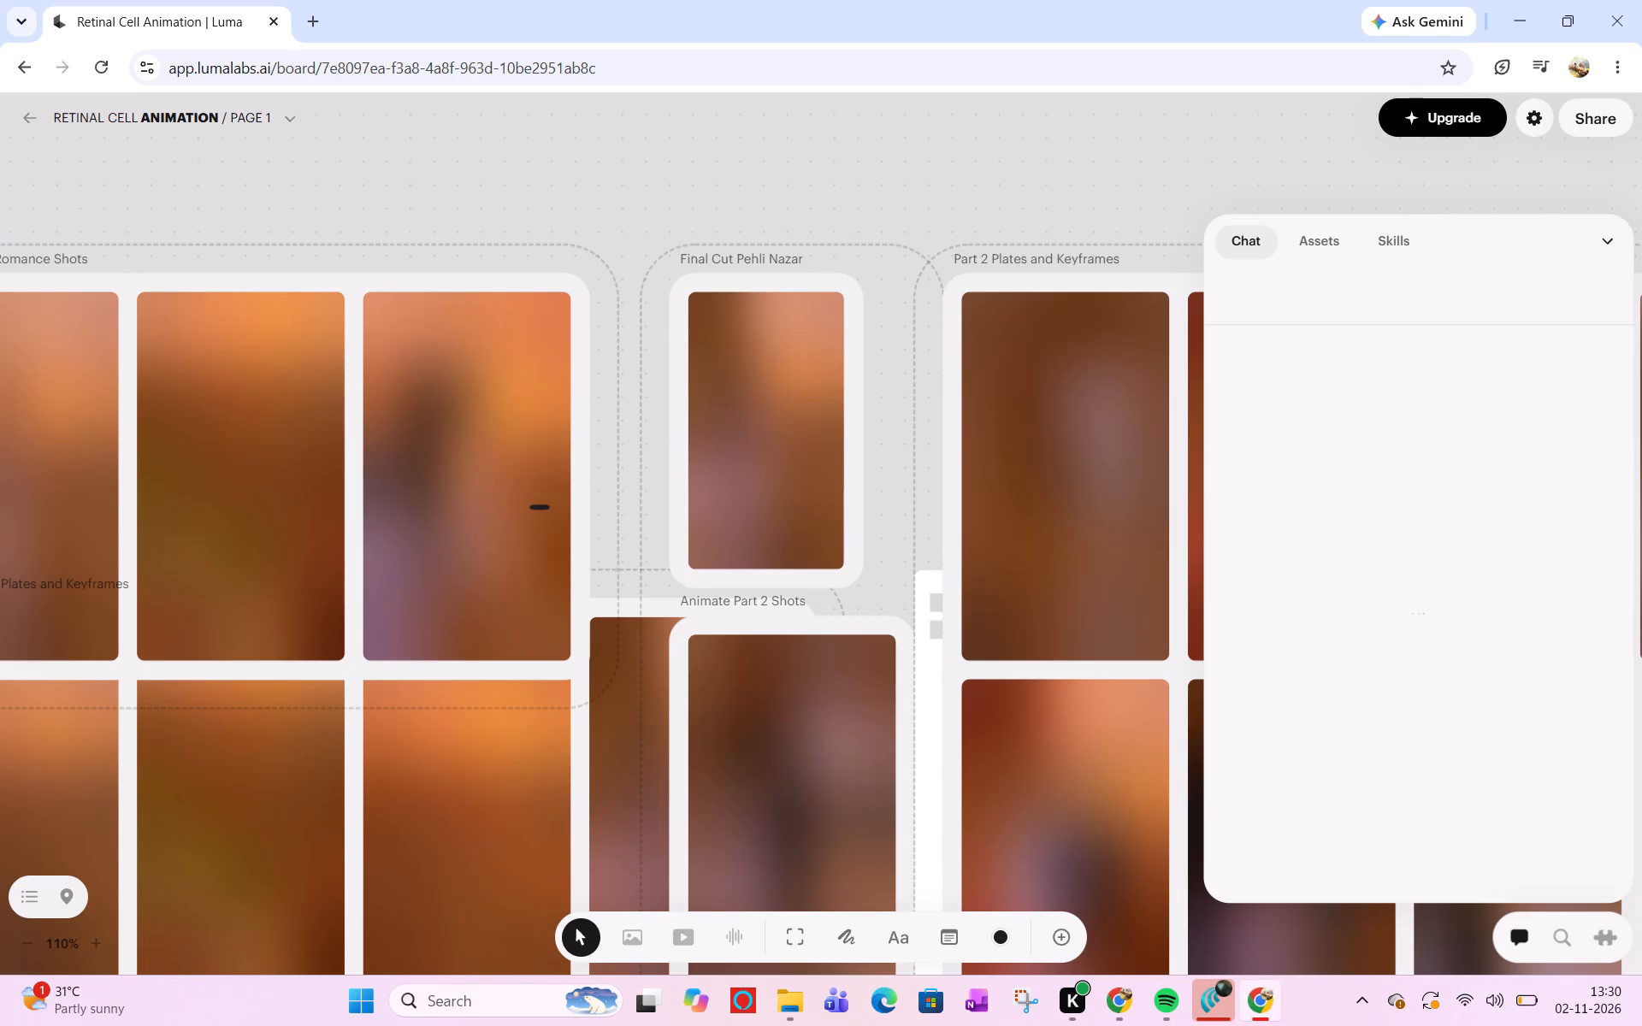
scroll(995, 321, down, 1)
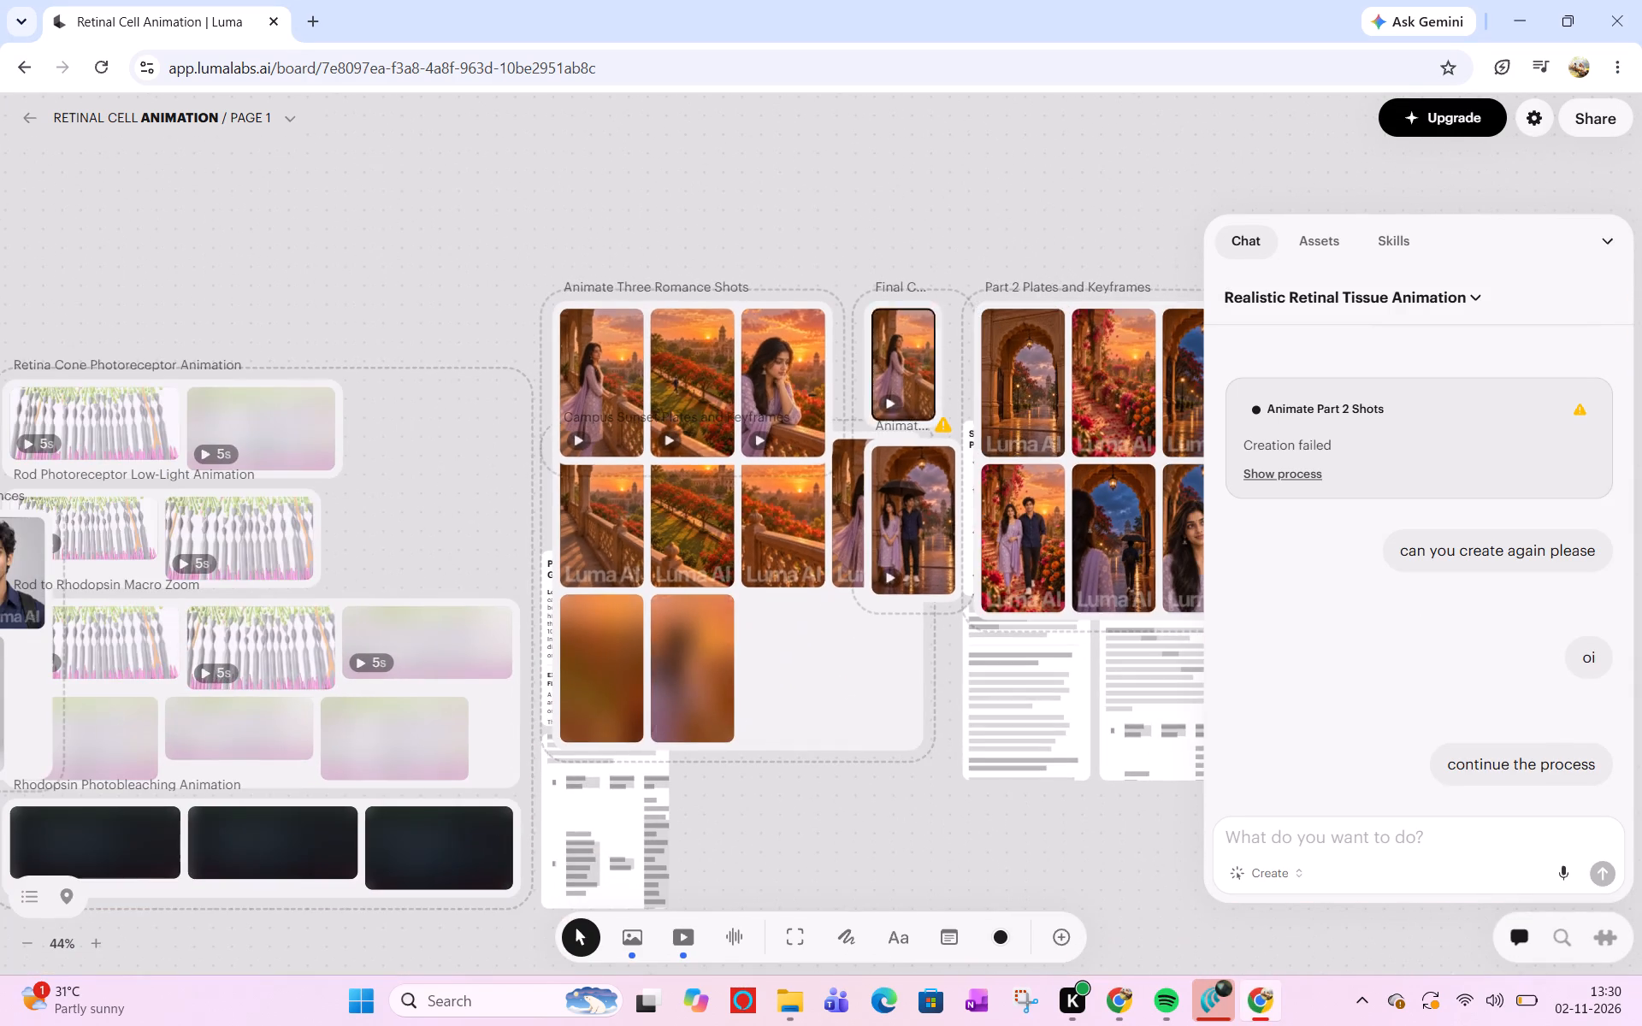
scroll(615, 438, right, 4)
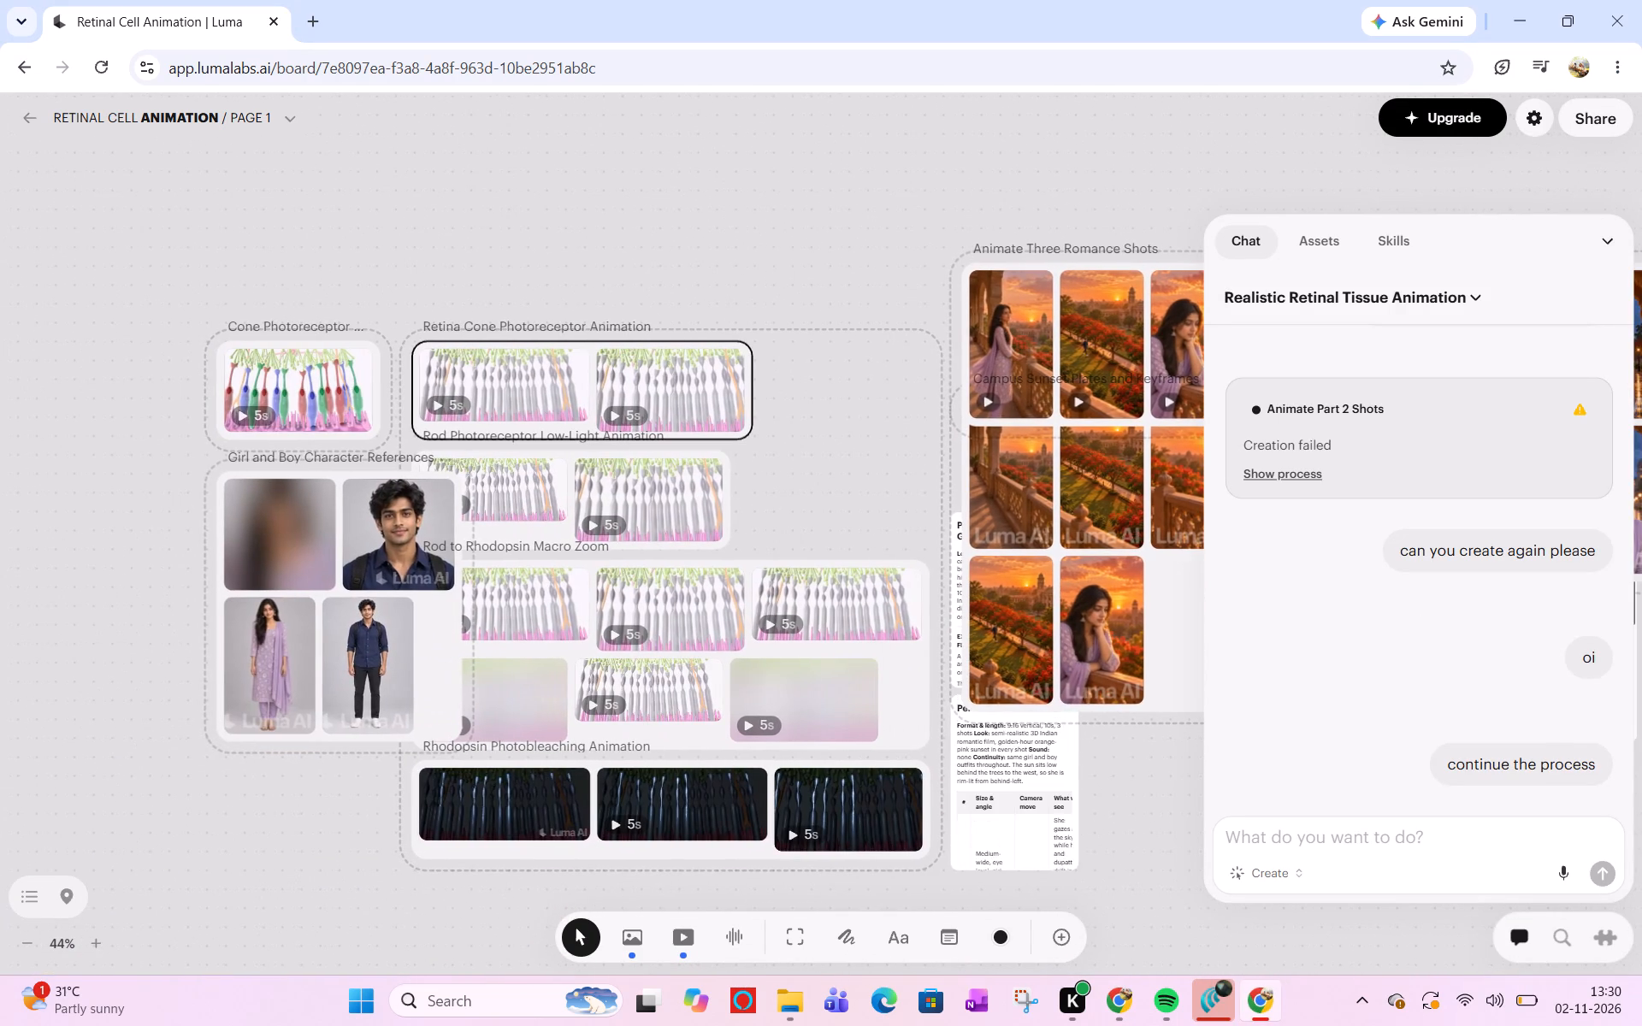
scroll(615, 438, right, 1)
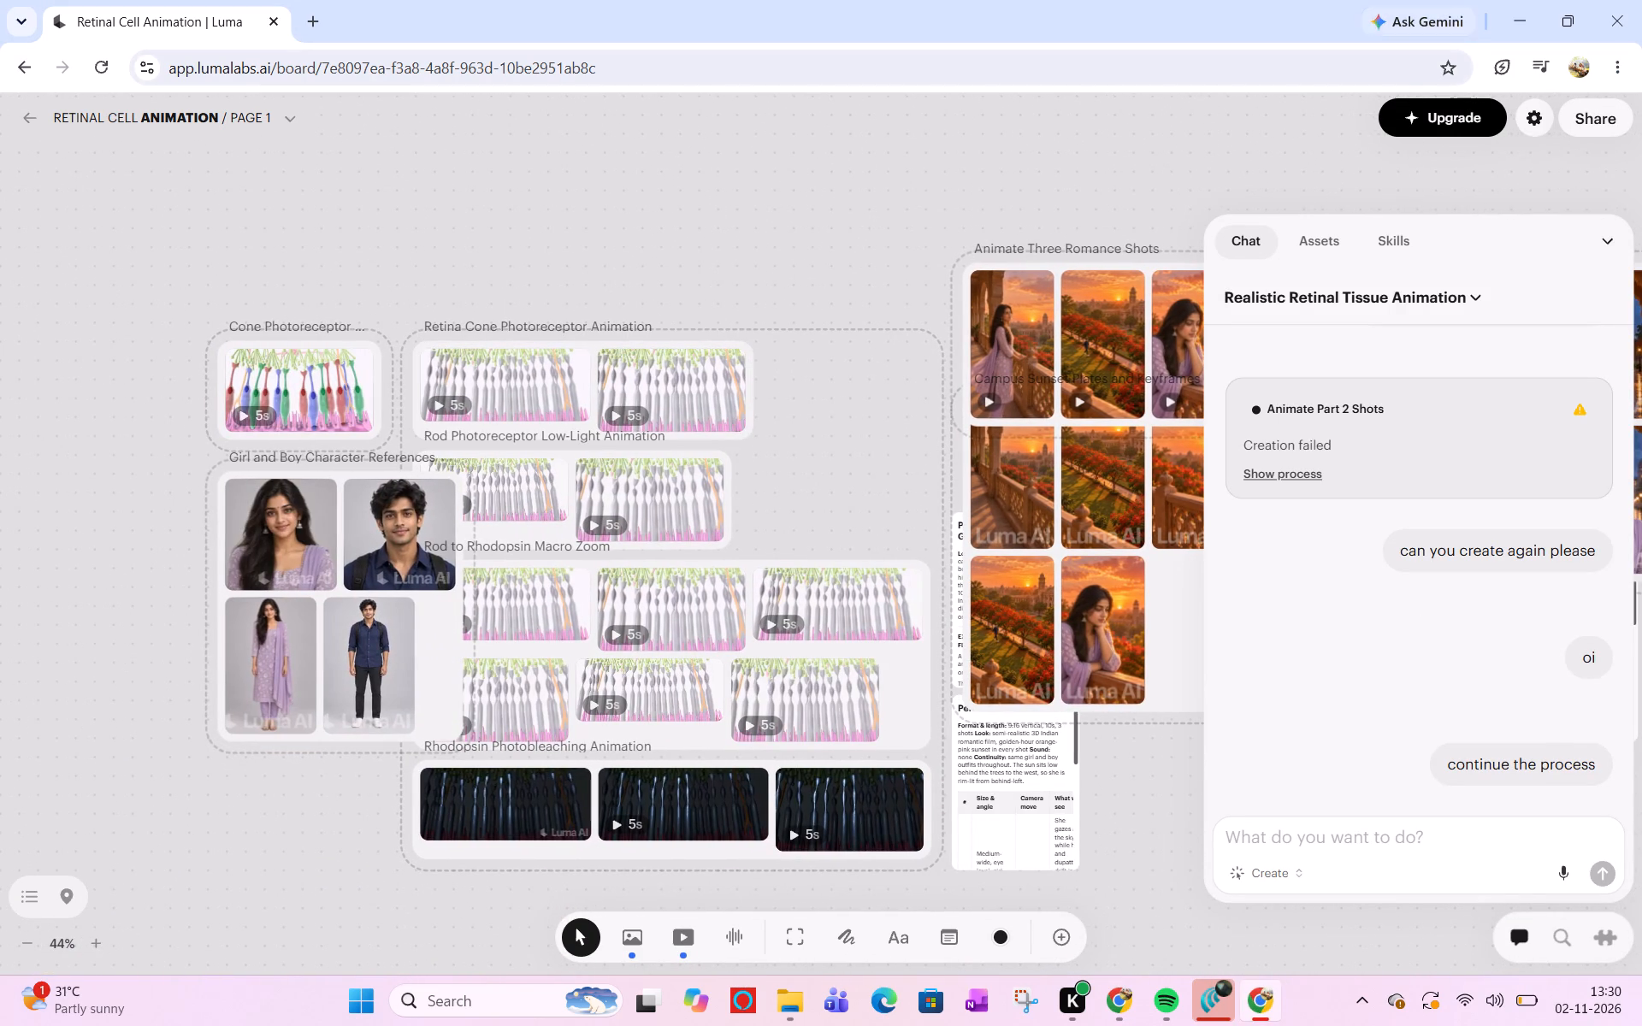
click(1427, 115)
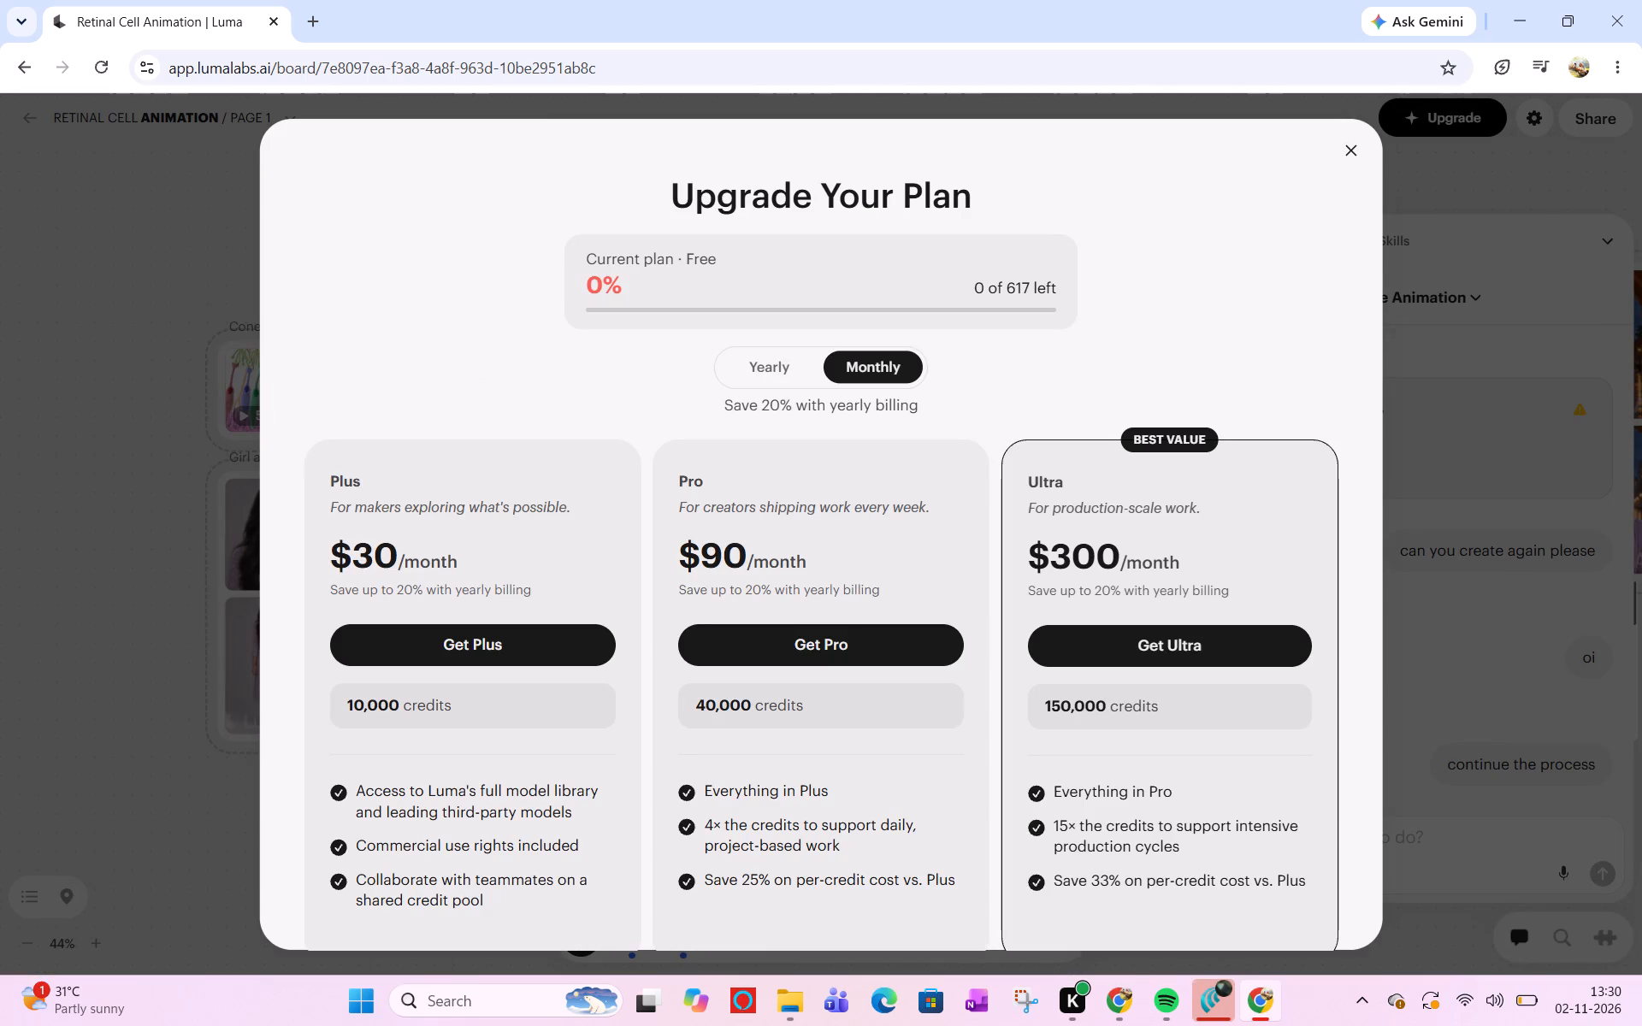
Close the plan upgrade options and examine the Final Cut Pehli Nazar, Animate Part 2 Shots and Part 2 Plates and Keyframes groups on the board.
click(1350, 150)
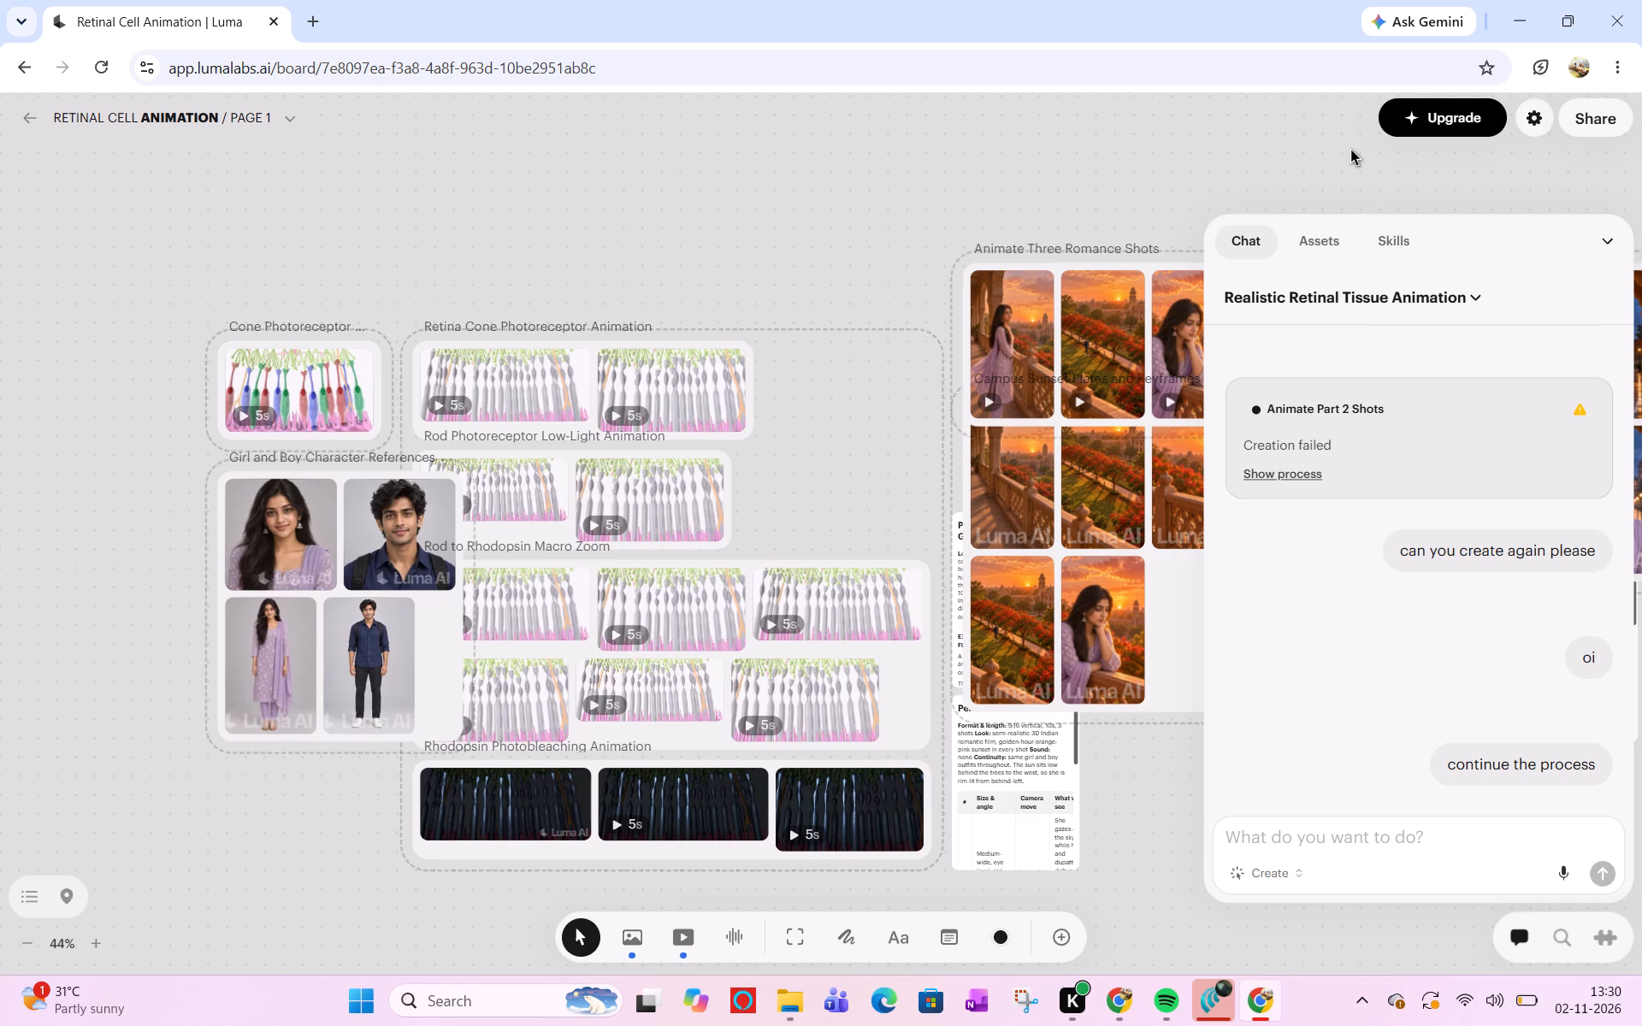
click(1523, 13)
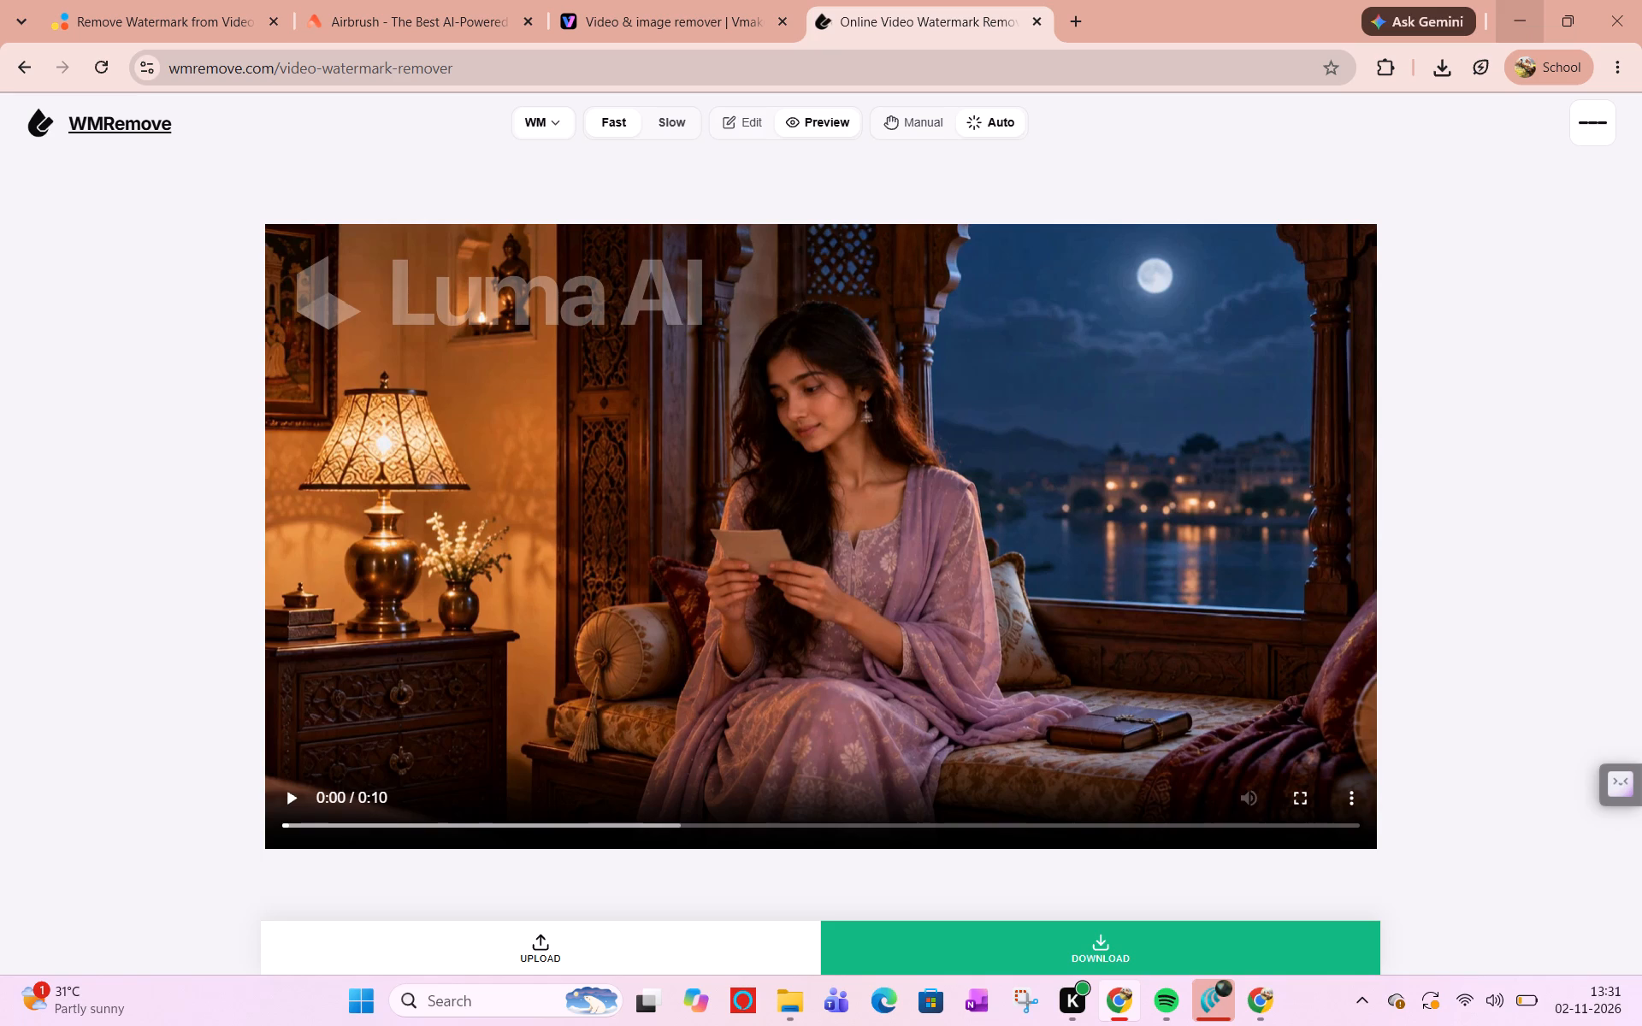
click(1260, 1017)
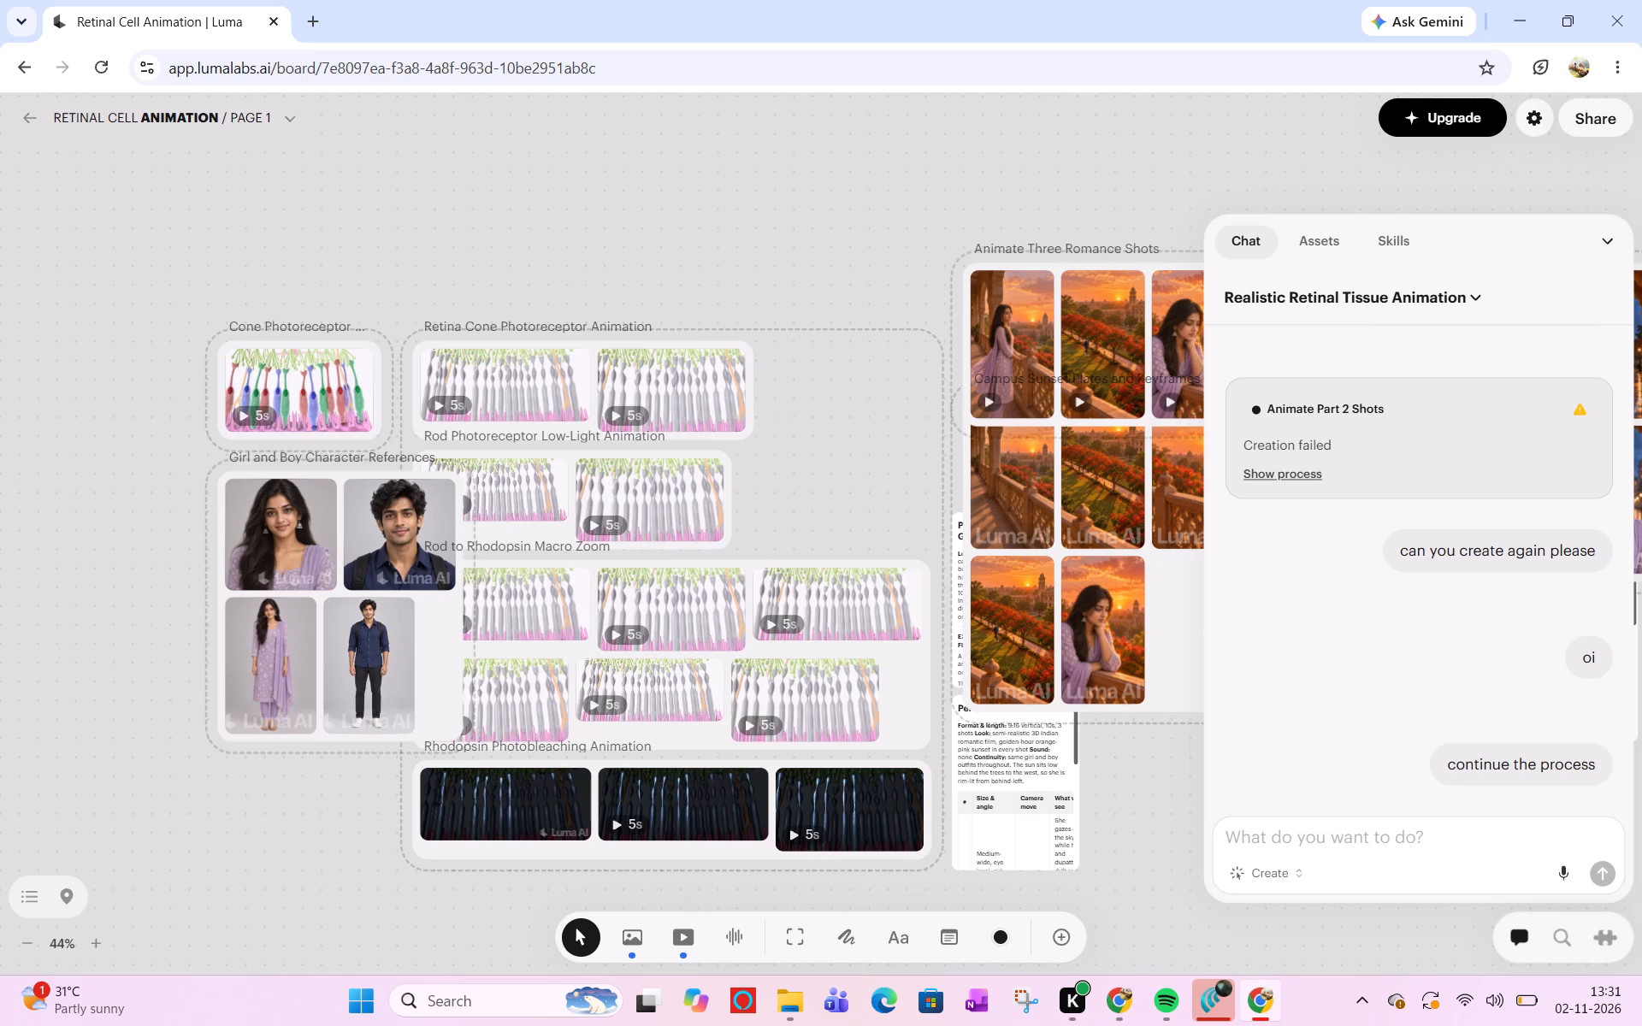
scroll(1092, 811, left, 3)
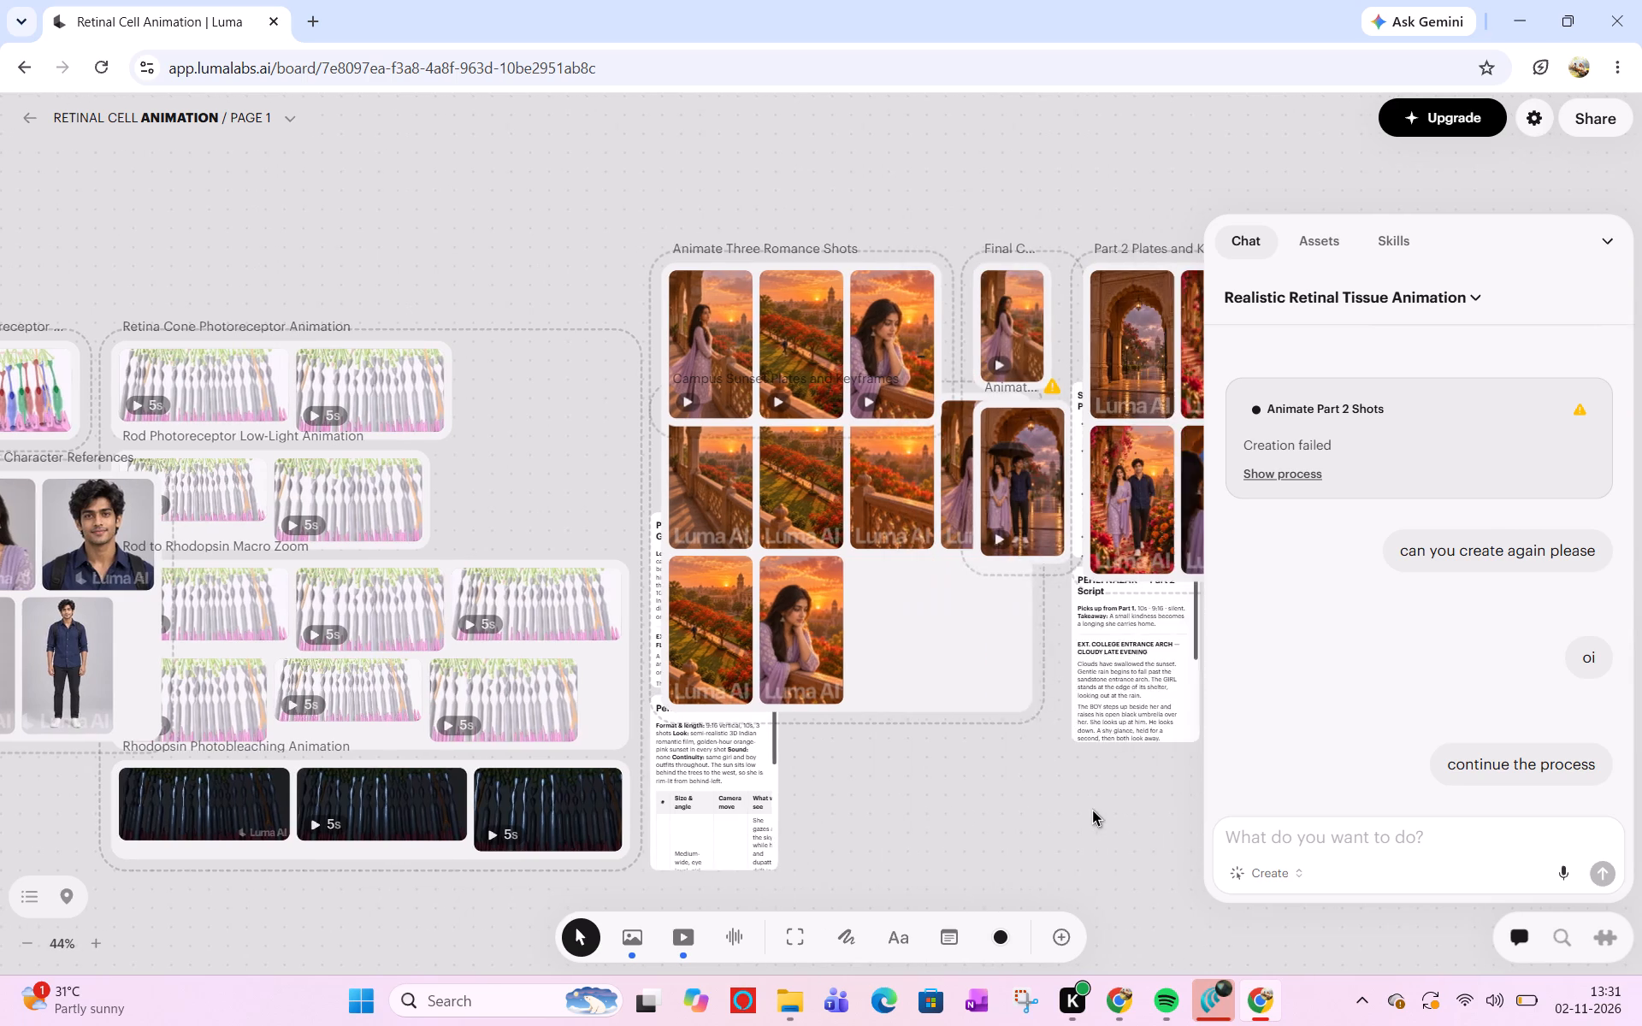
scroll(1092, 811, left, 4)
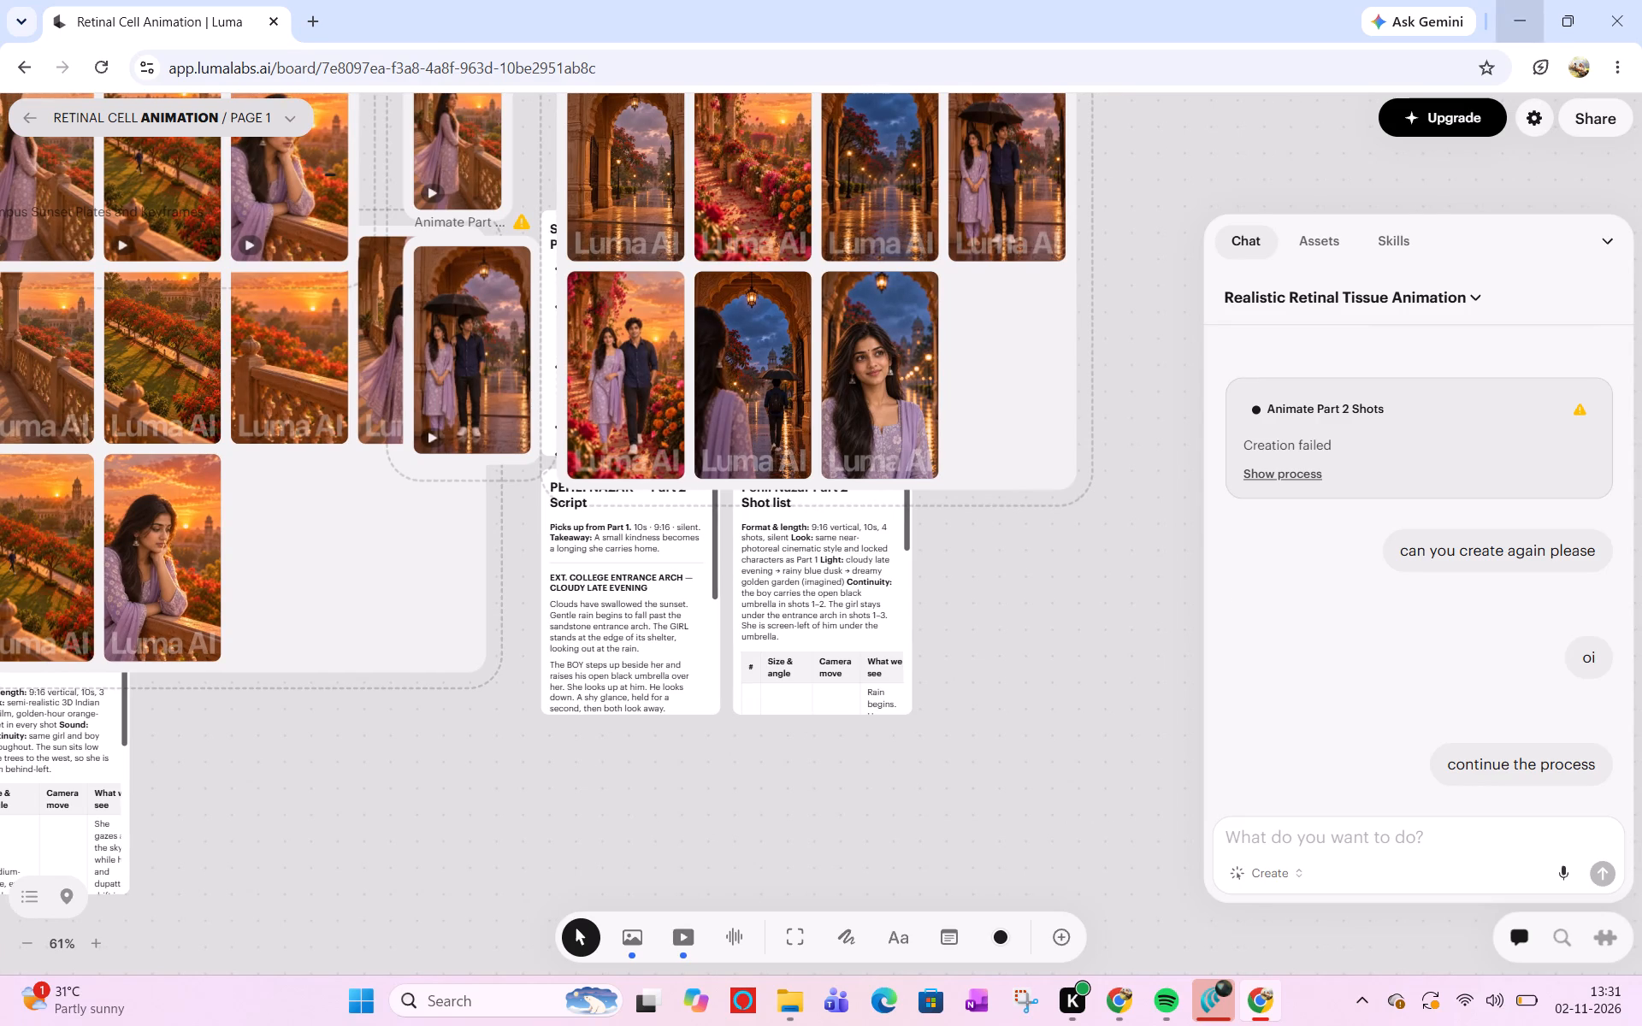
scroll(659, 356, up, 1)
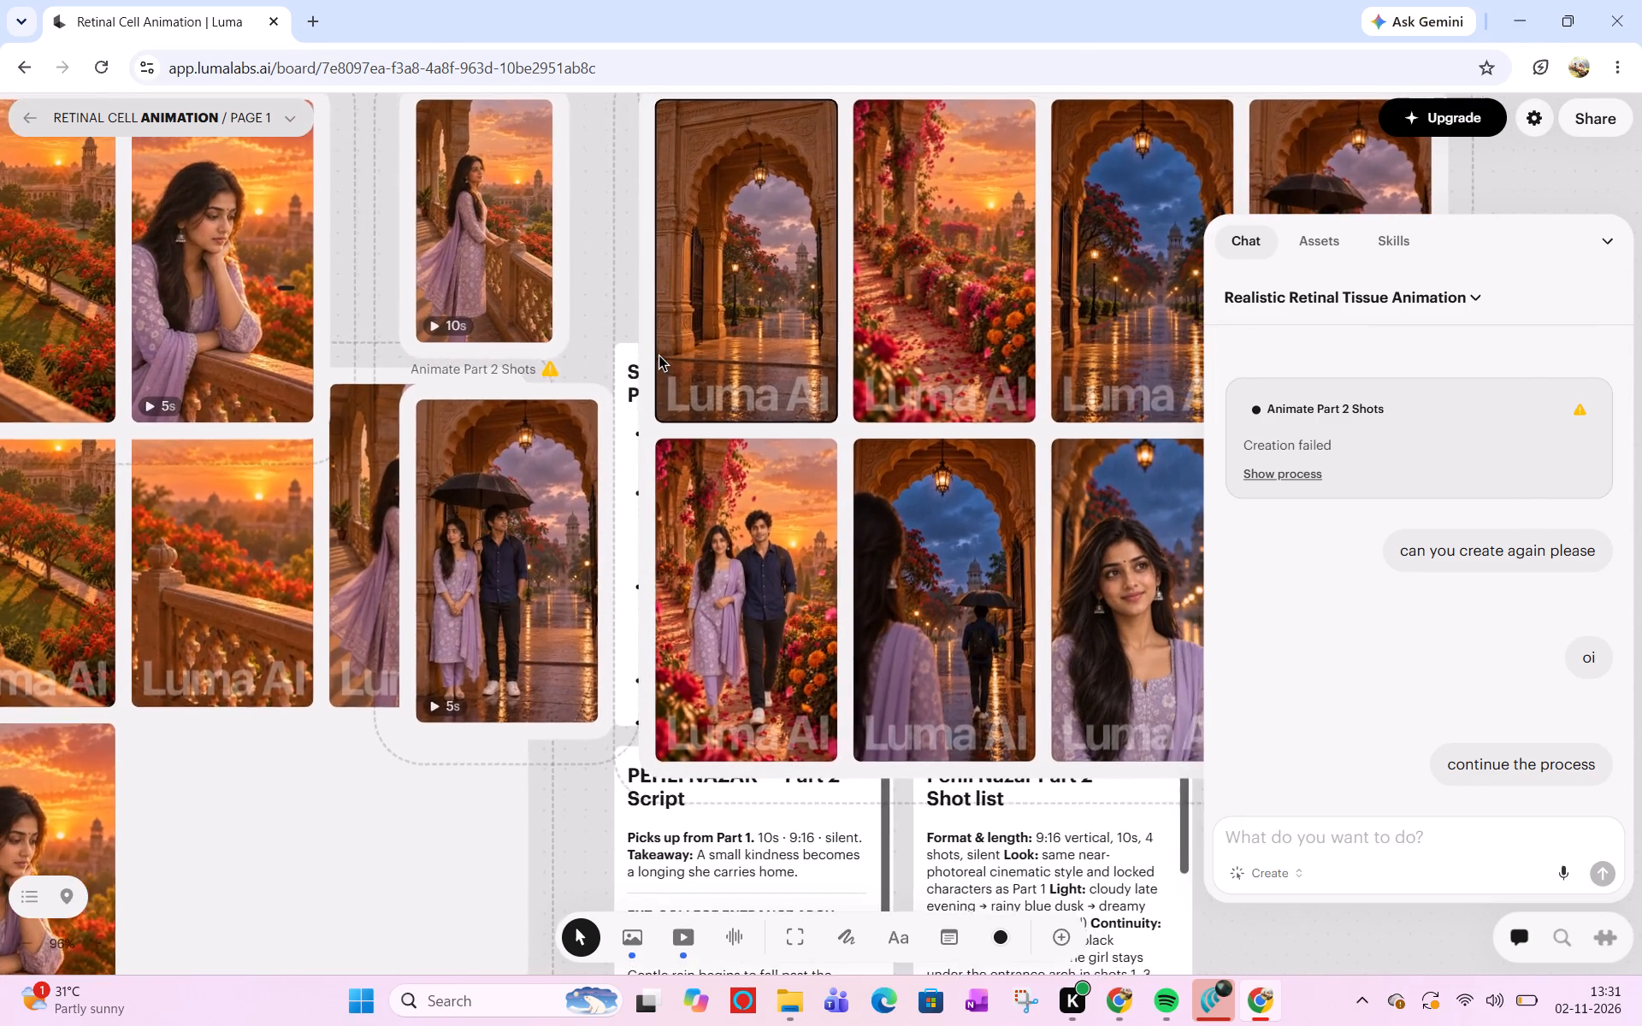
scroll(659, 356, up, 1)
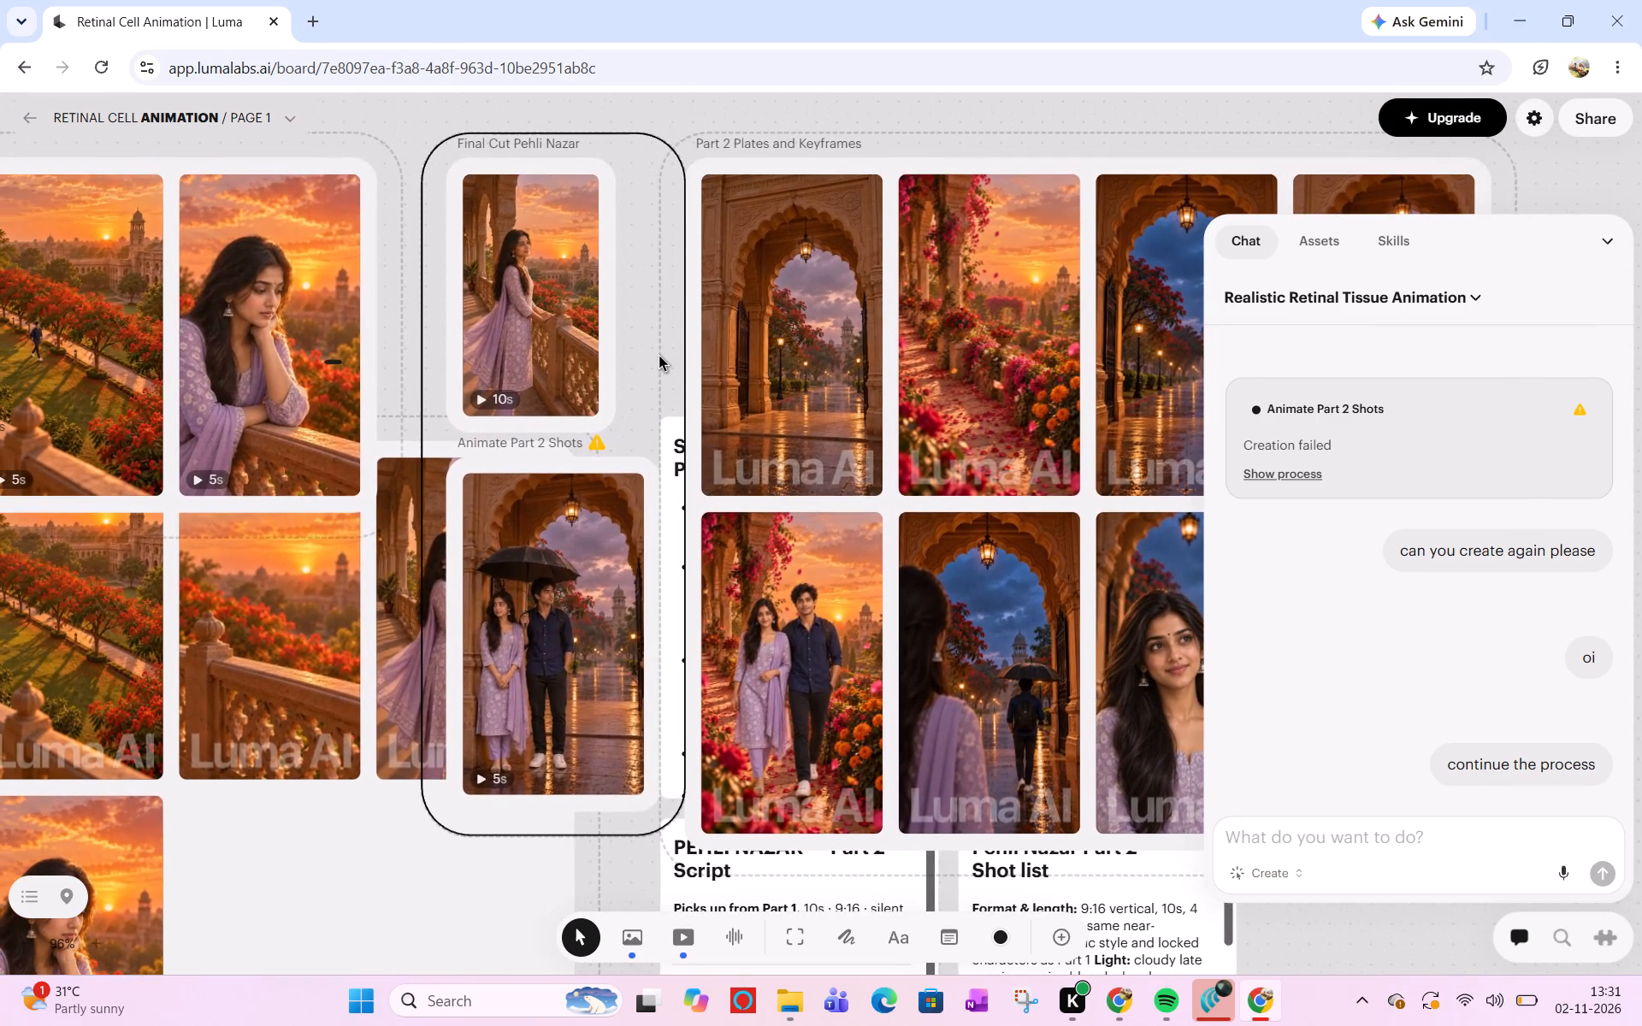
Play the original Pehli Nazar final cut and Under One Umbrella Scenes 3-5 videos, and look through the Downloads folder.
click(1115, 1011)
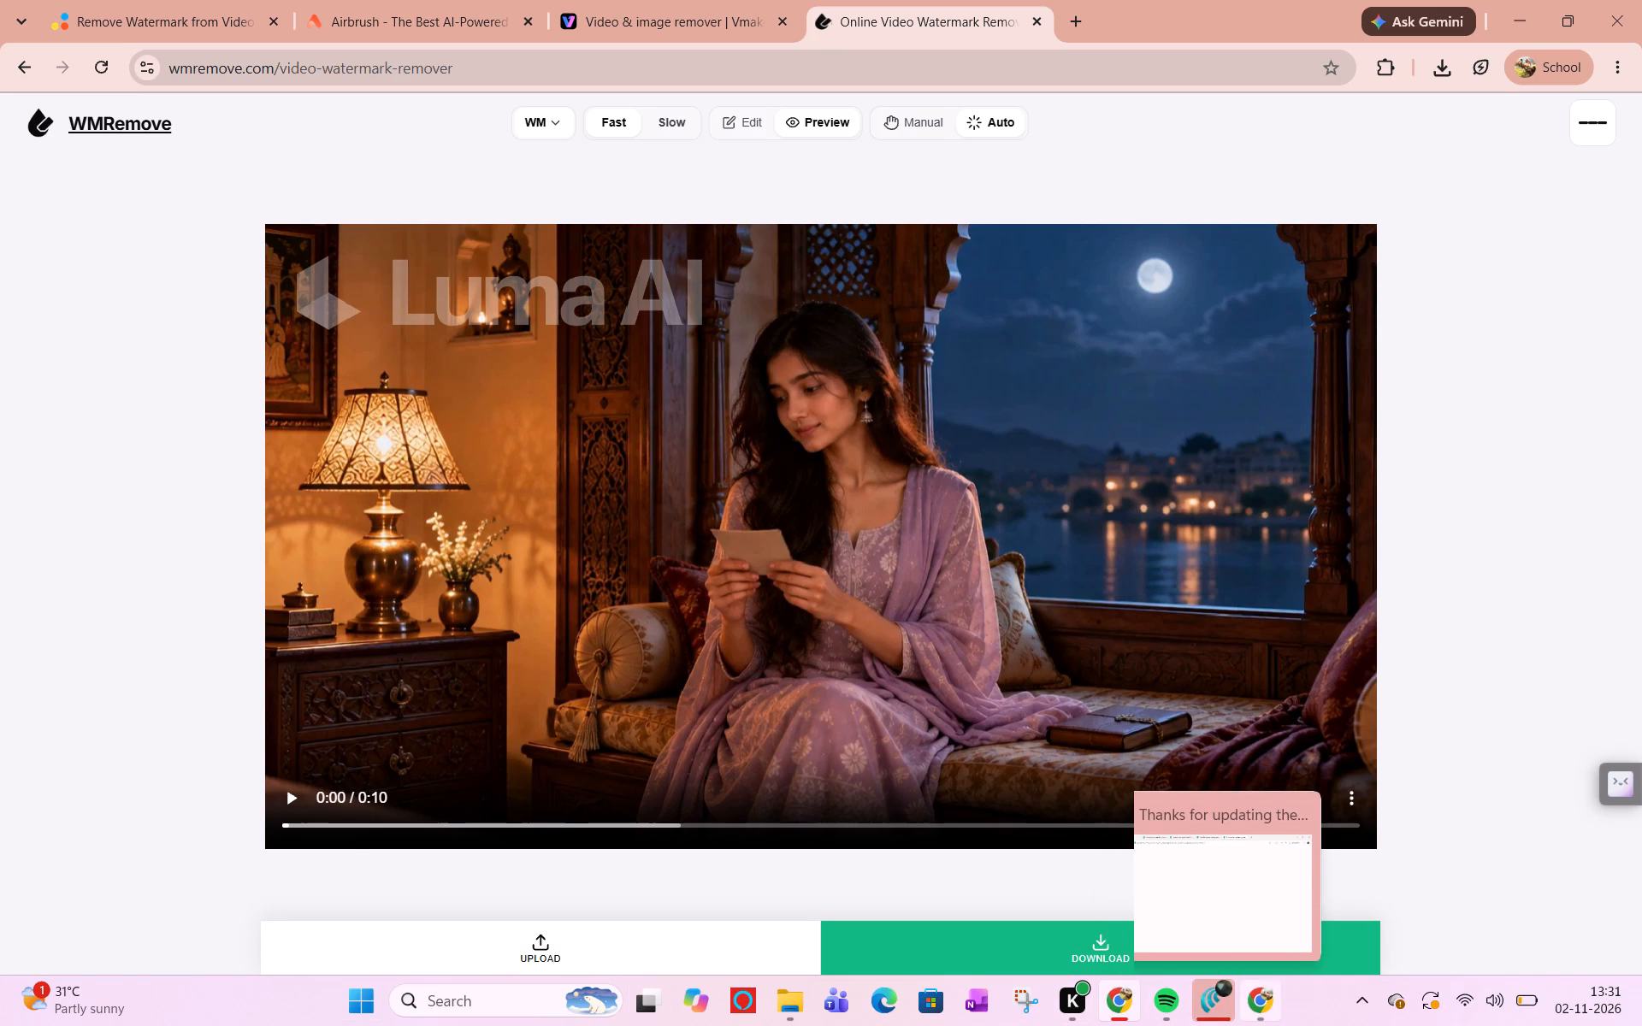
drag(765, 1002, 777, 1002)
click(777, 1002)
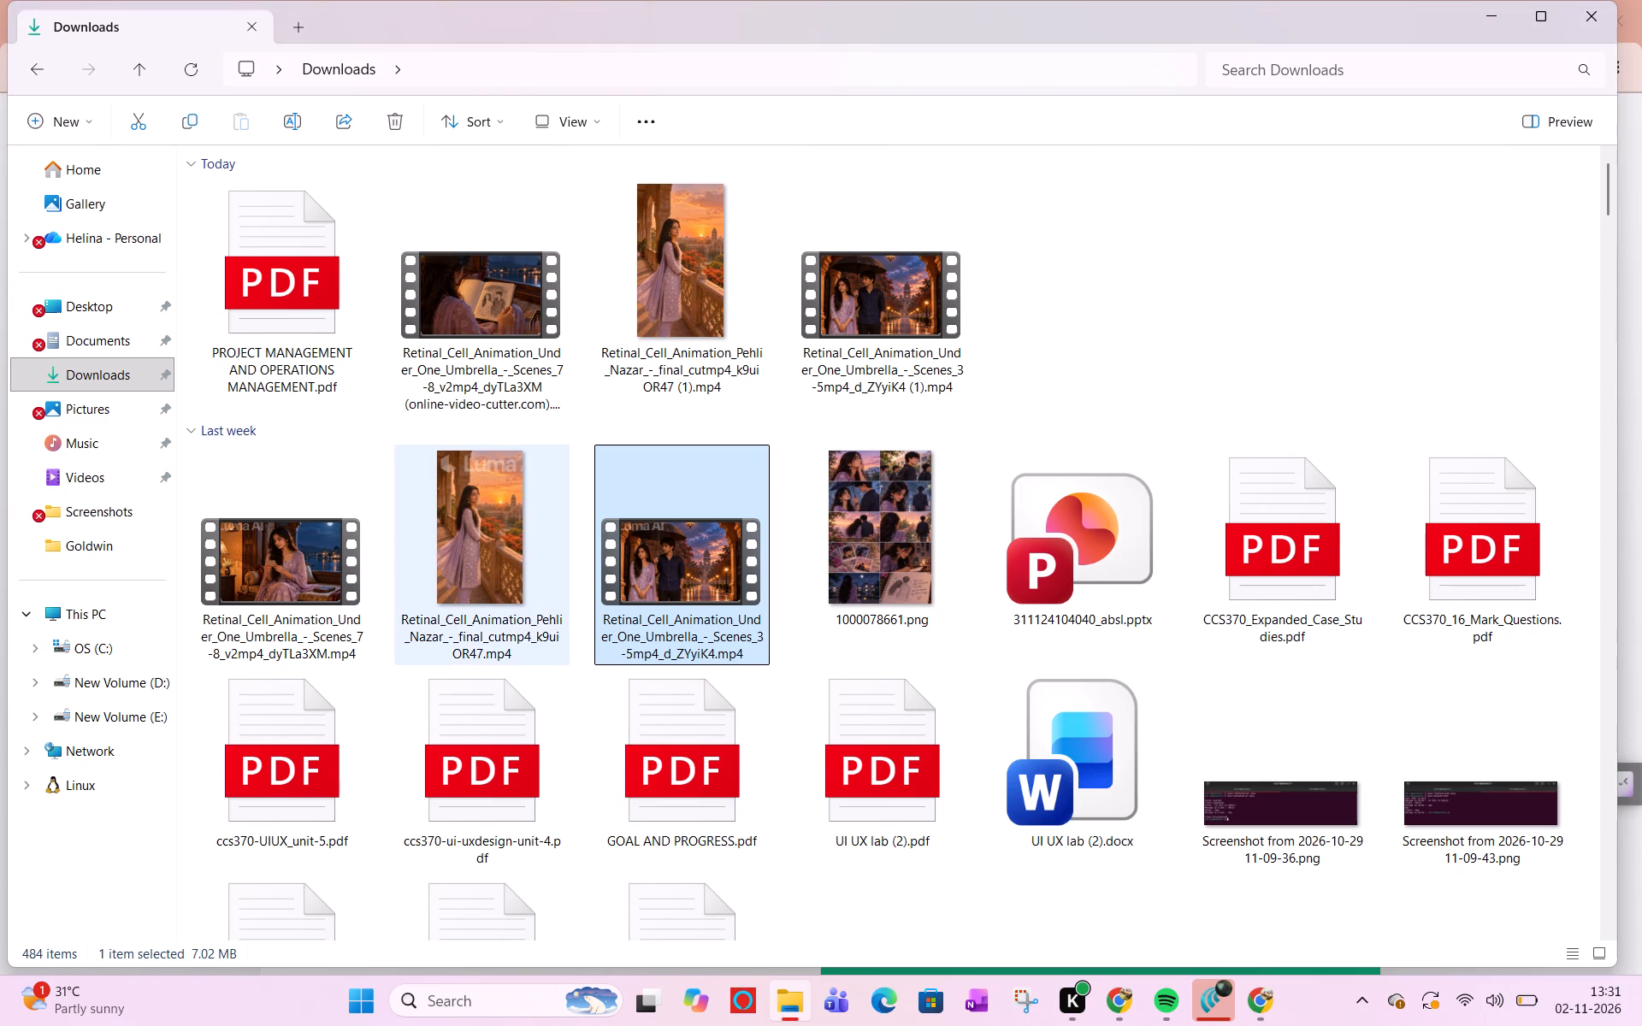
double_click(511, 551)
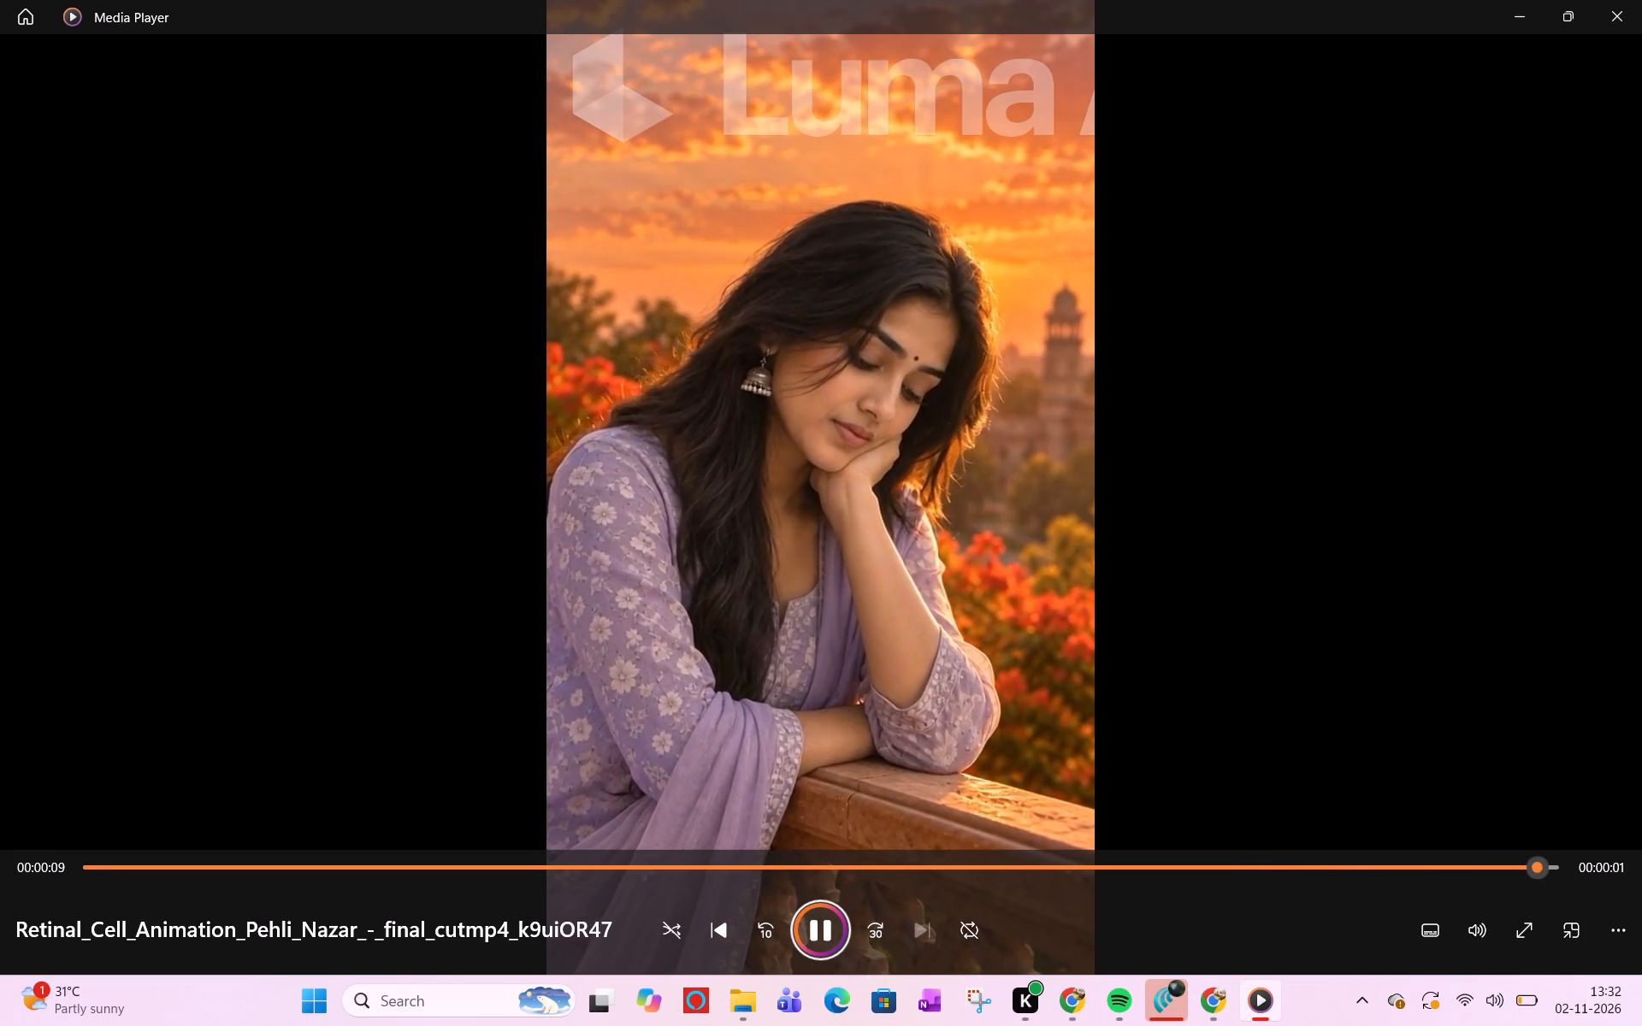
key(Escape)
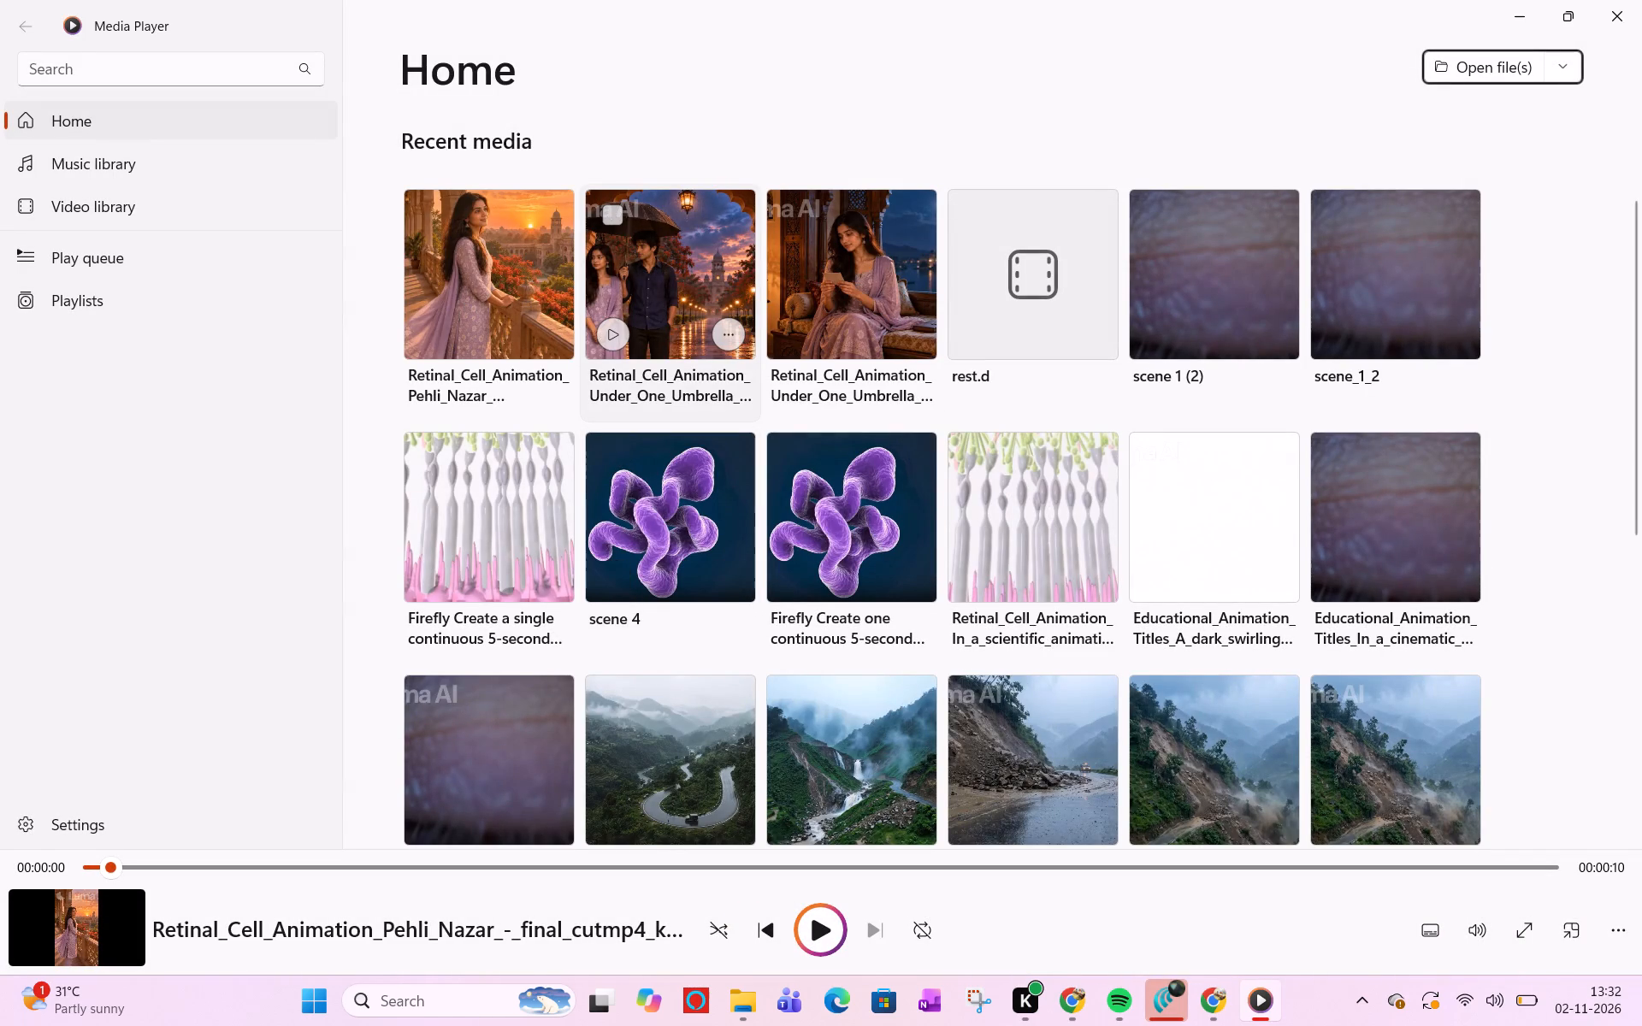
double_click(682, 216)
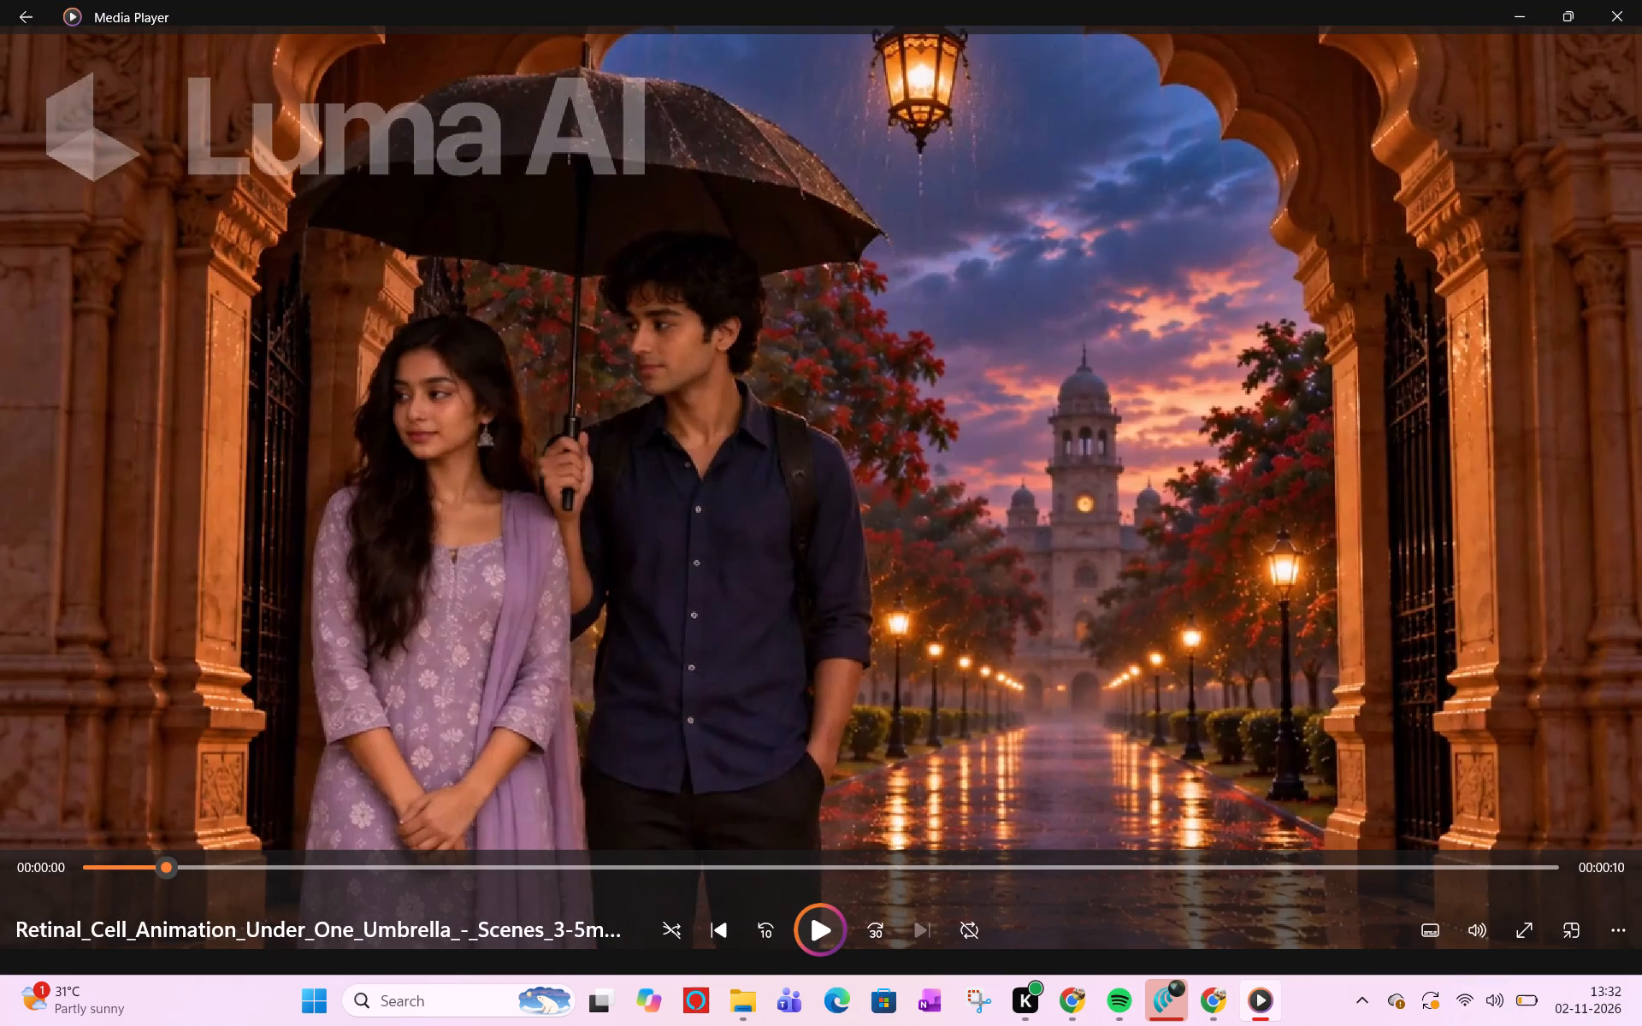
click(1641, 0)
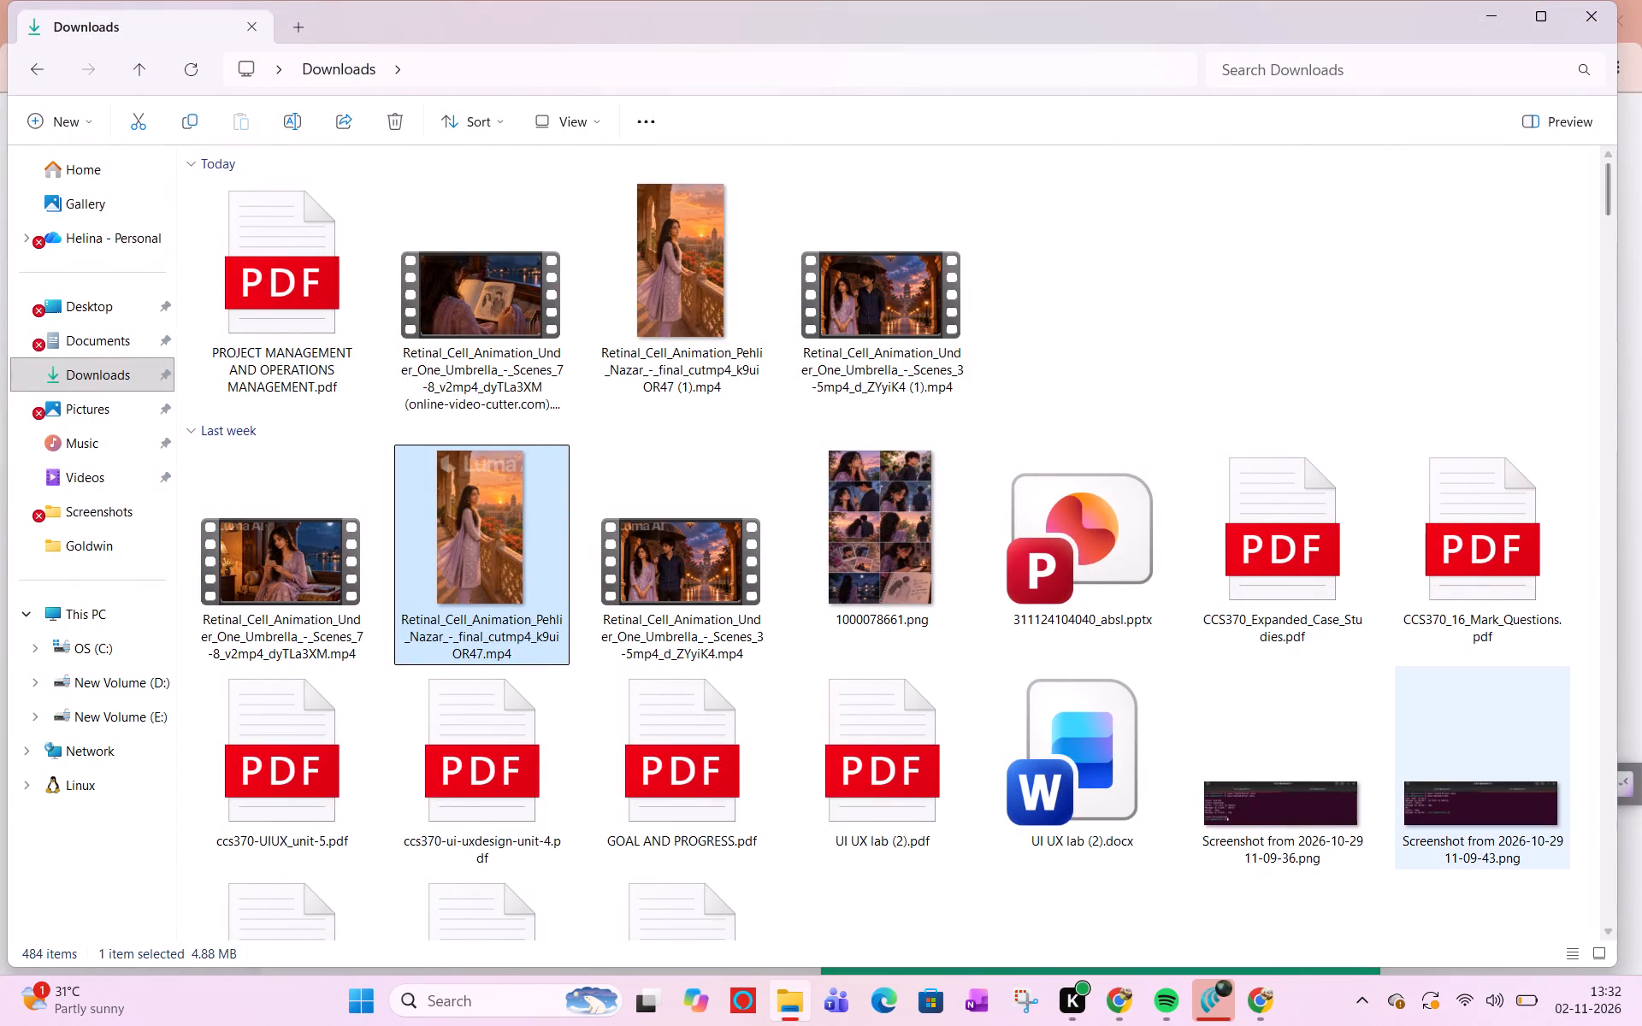
scroll(1226, 830, down, 4)
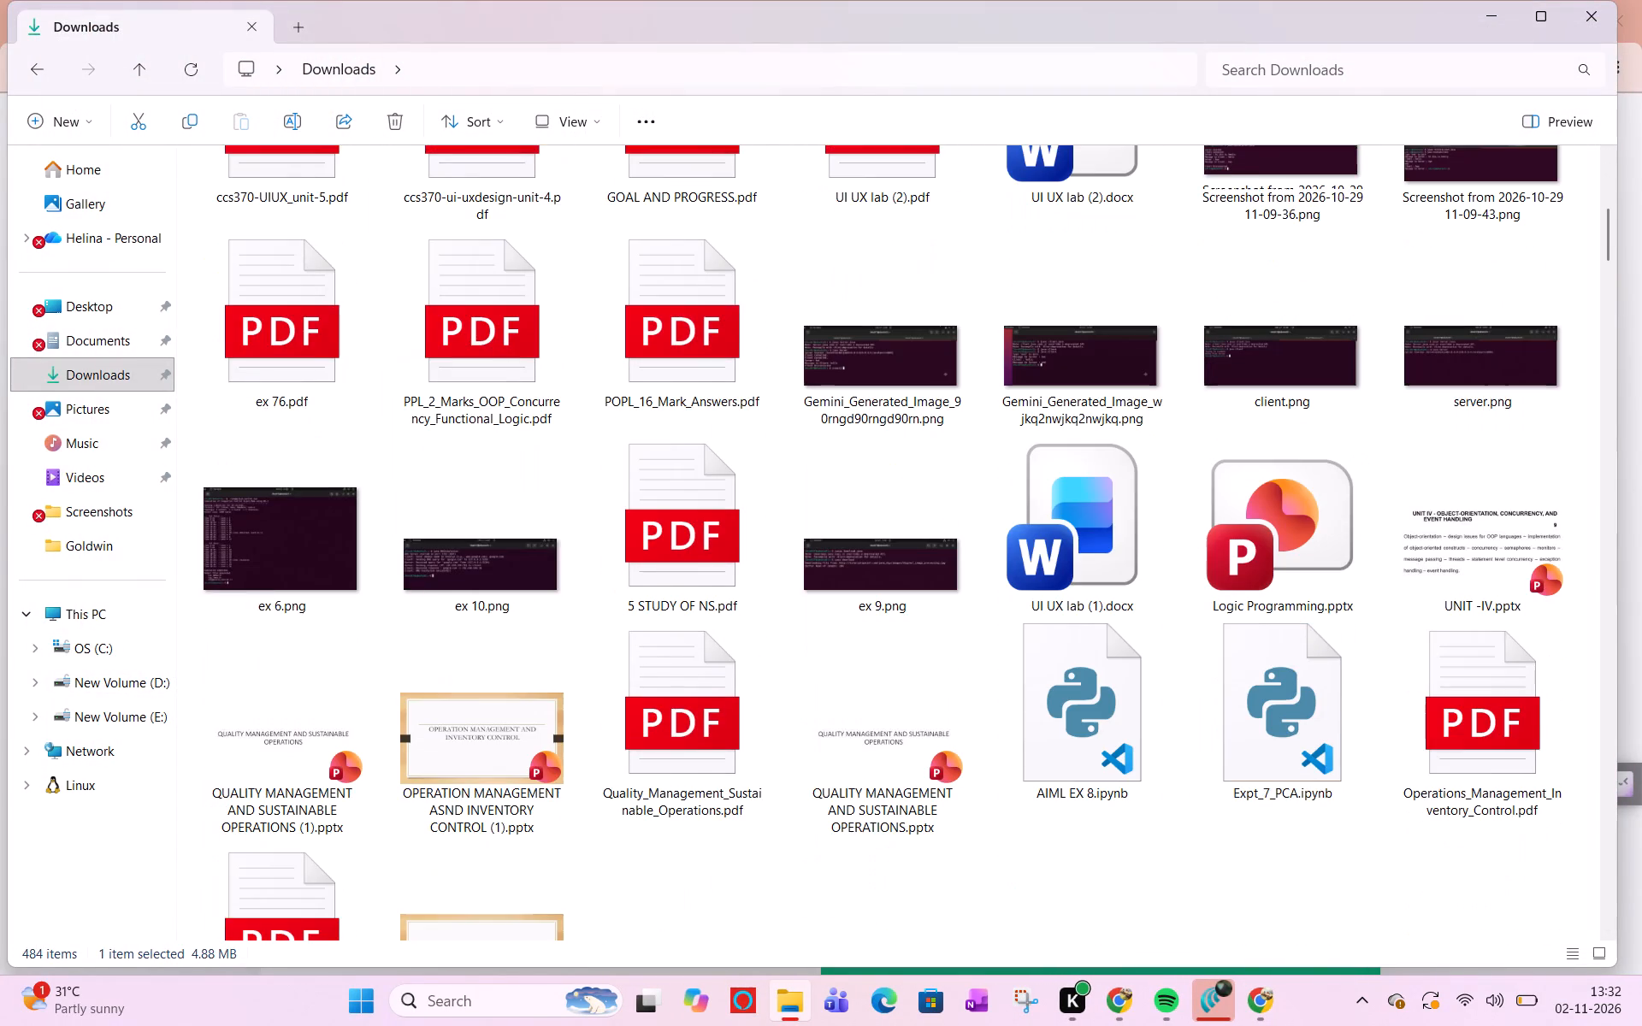
Switch back to the Luma board and select the Shot 3 Girl Shy Smile close-up clip.
click(1261, 1025)
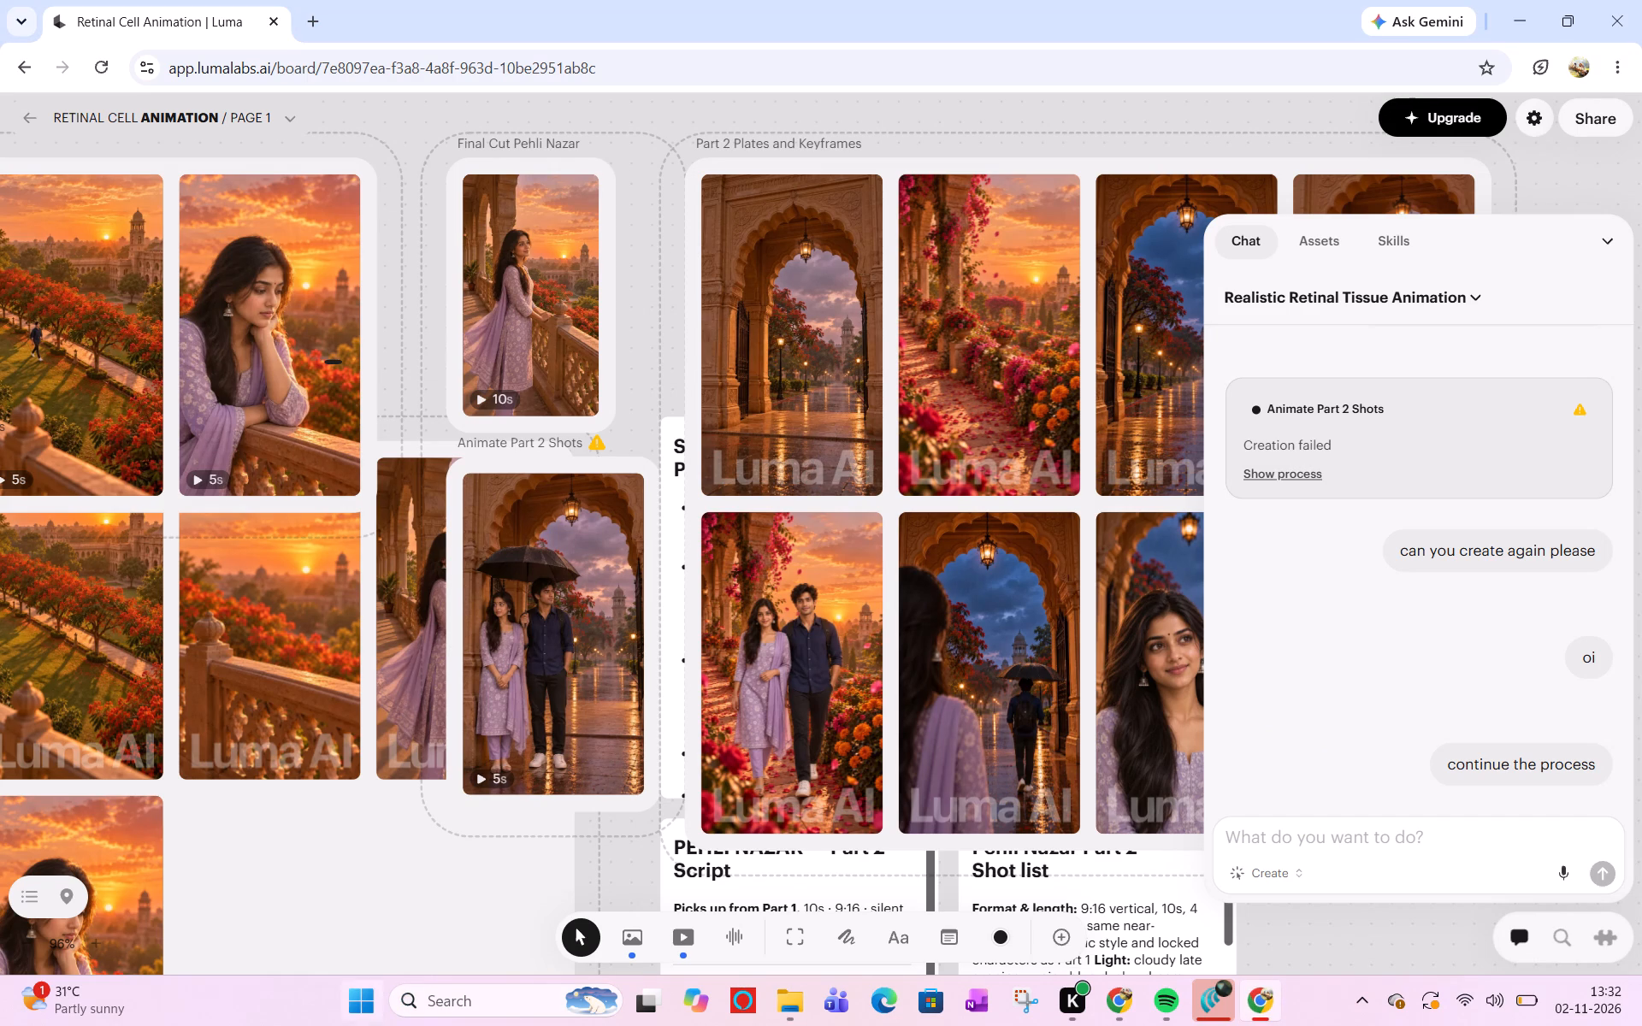
click(338, 1020)
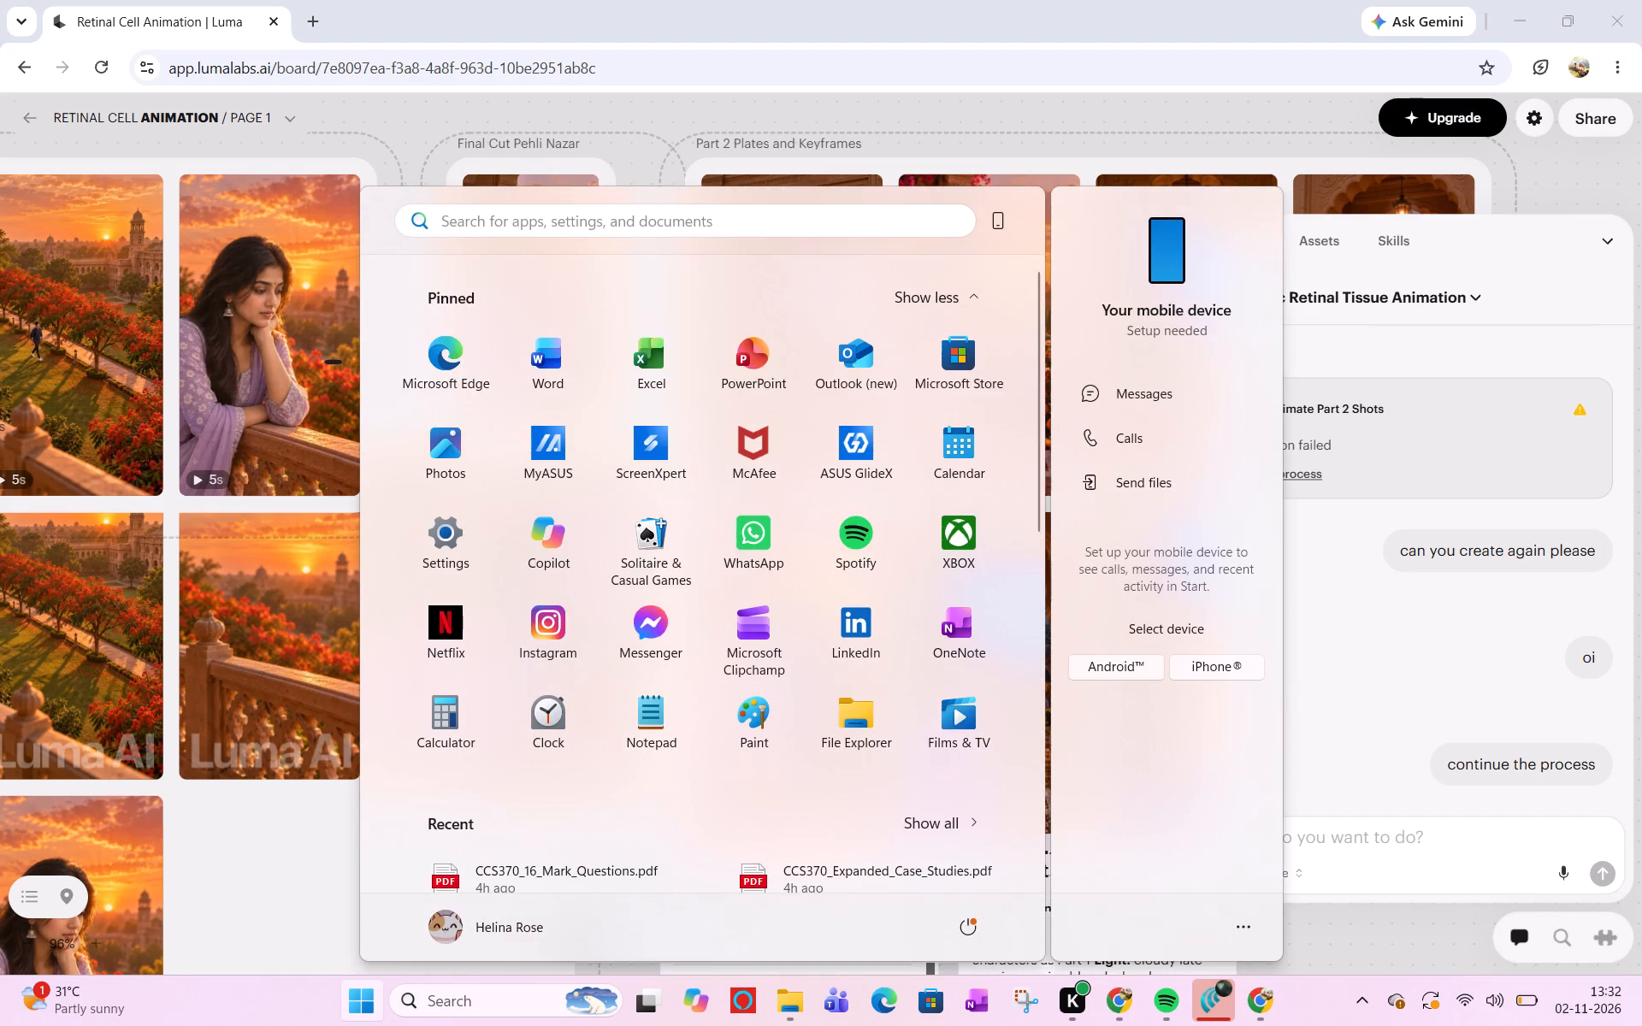
click(304, 248)
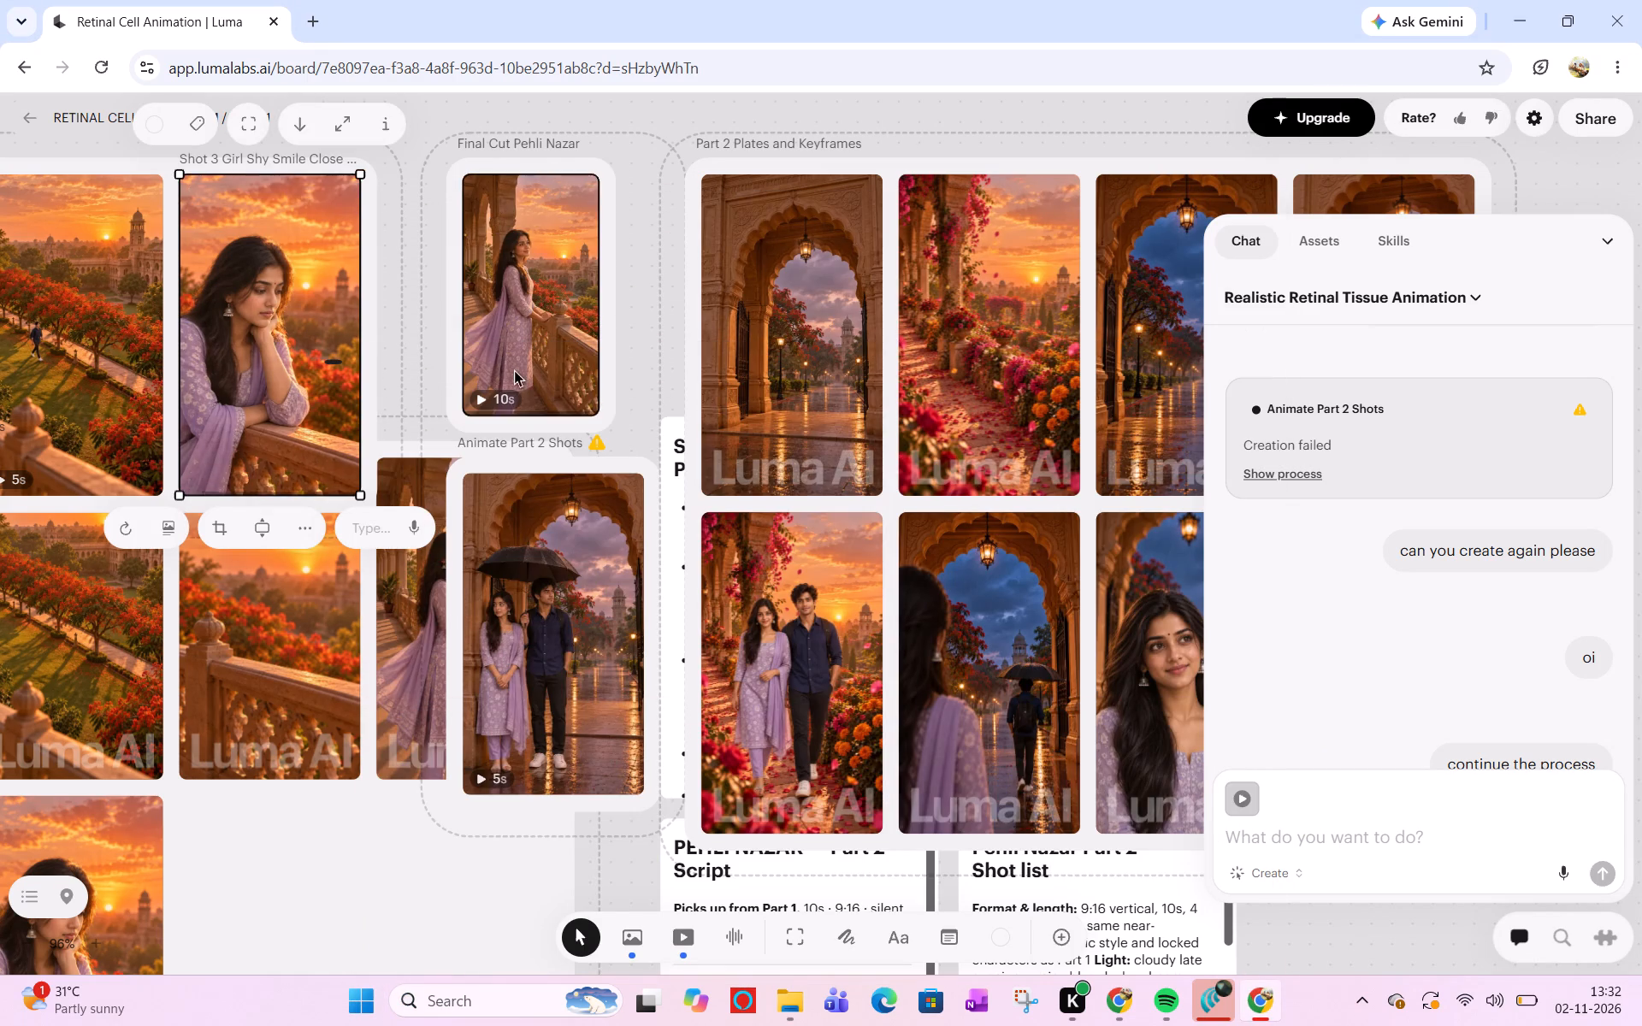
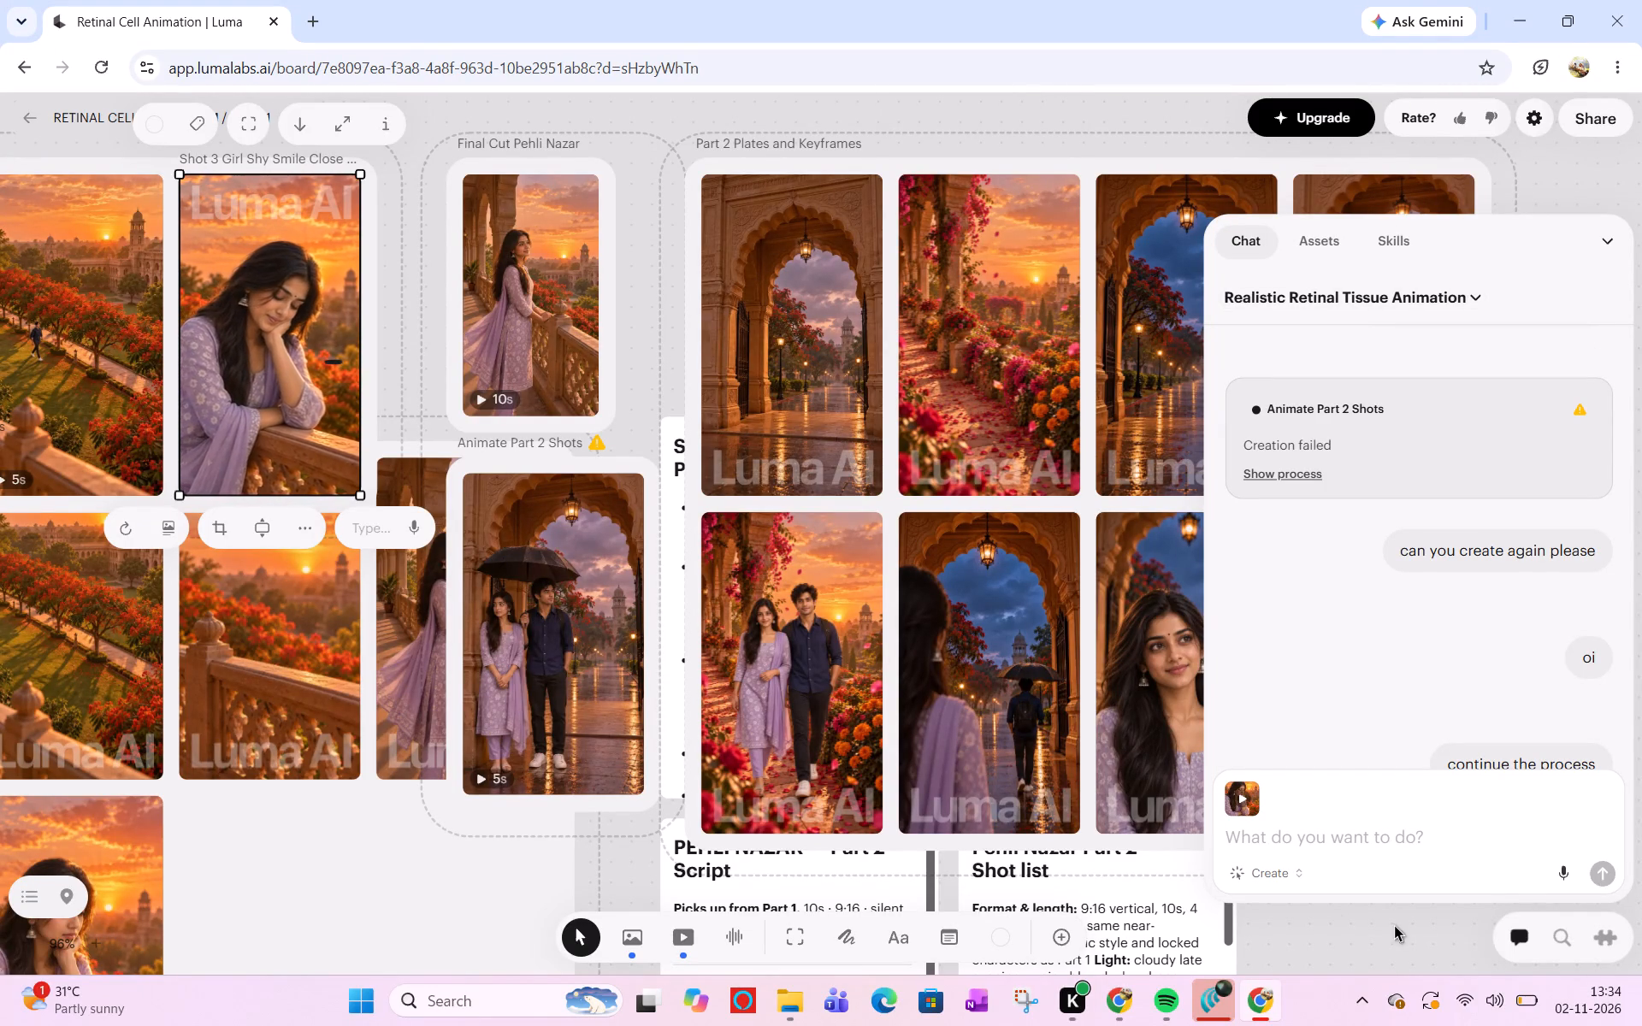
Remove the attached Shot 3 clip from the chat prompt, send the message "hi" to the board's agent, and dismiss the plan upgrade options.
click(1240, 795)
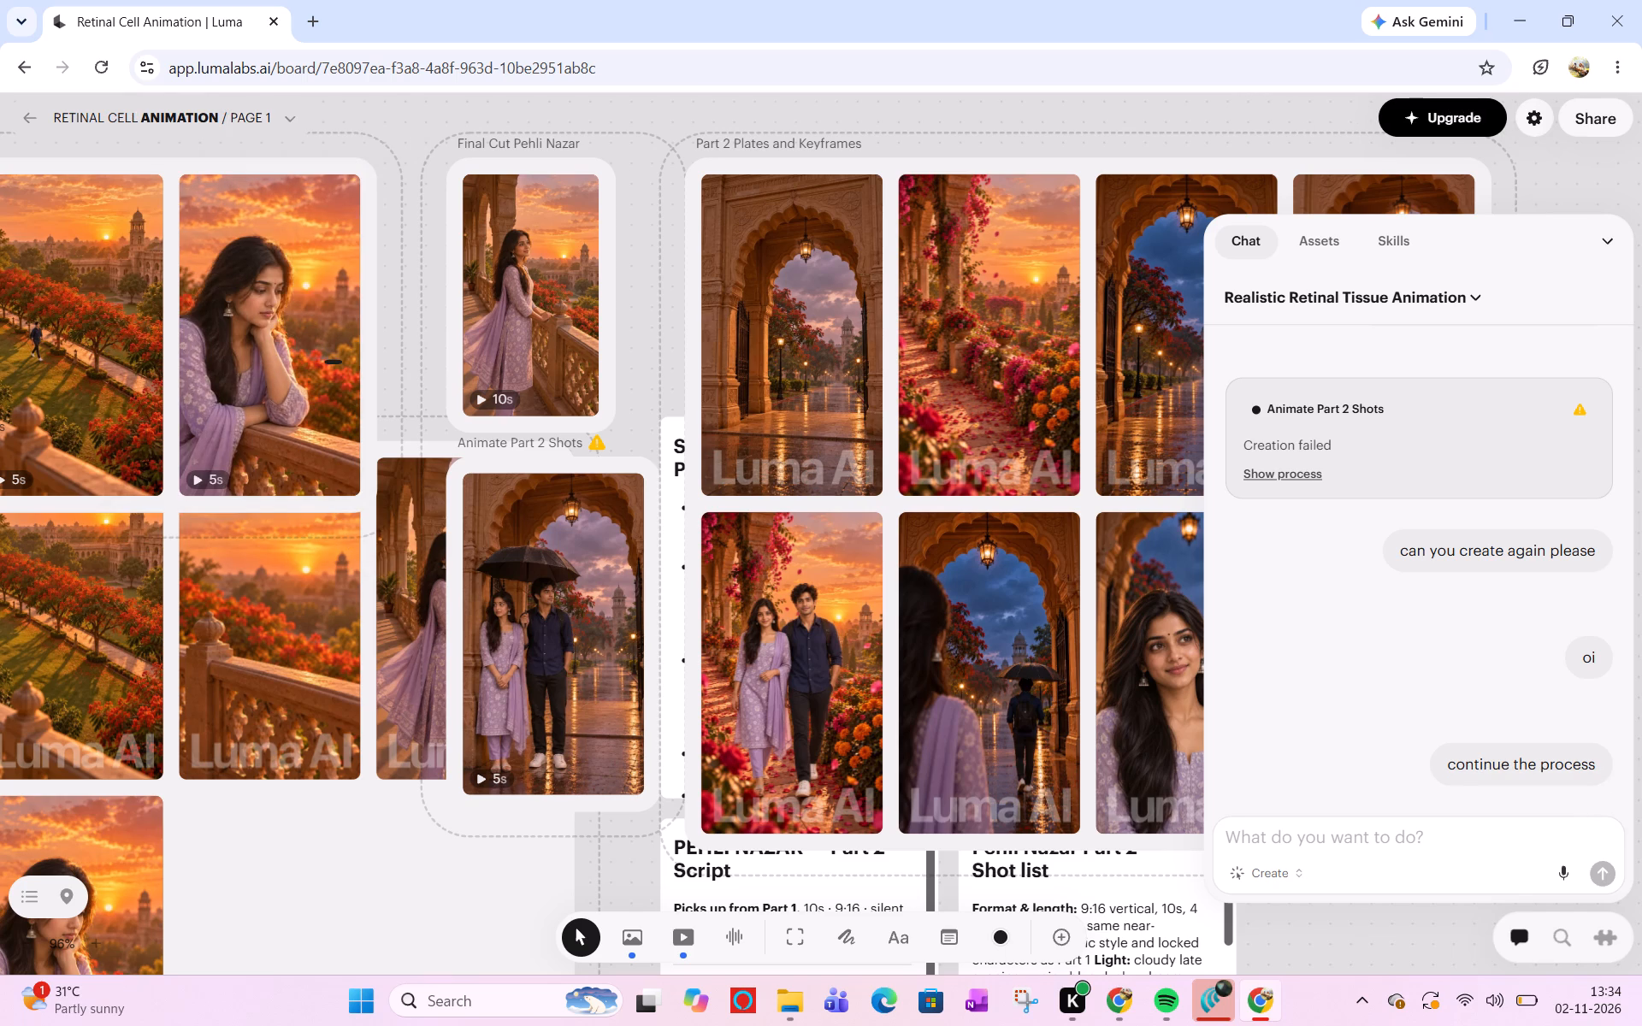
click(1297, 834)
text(hi)
key(Return)
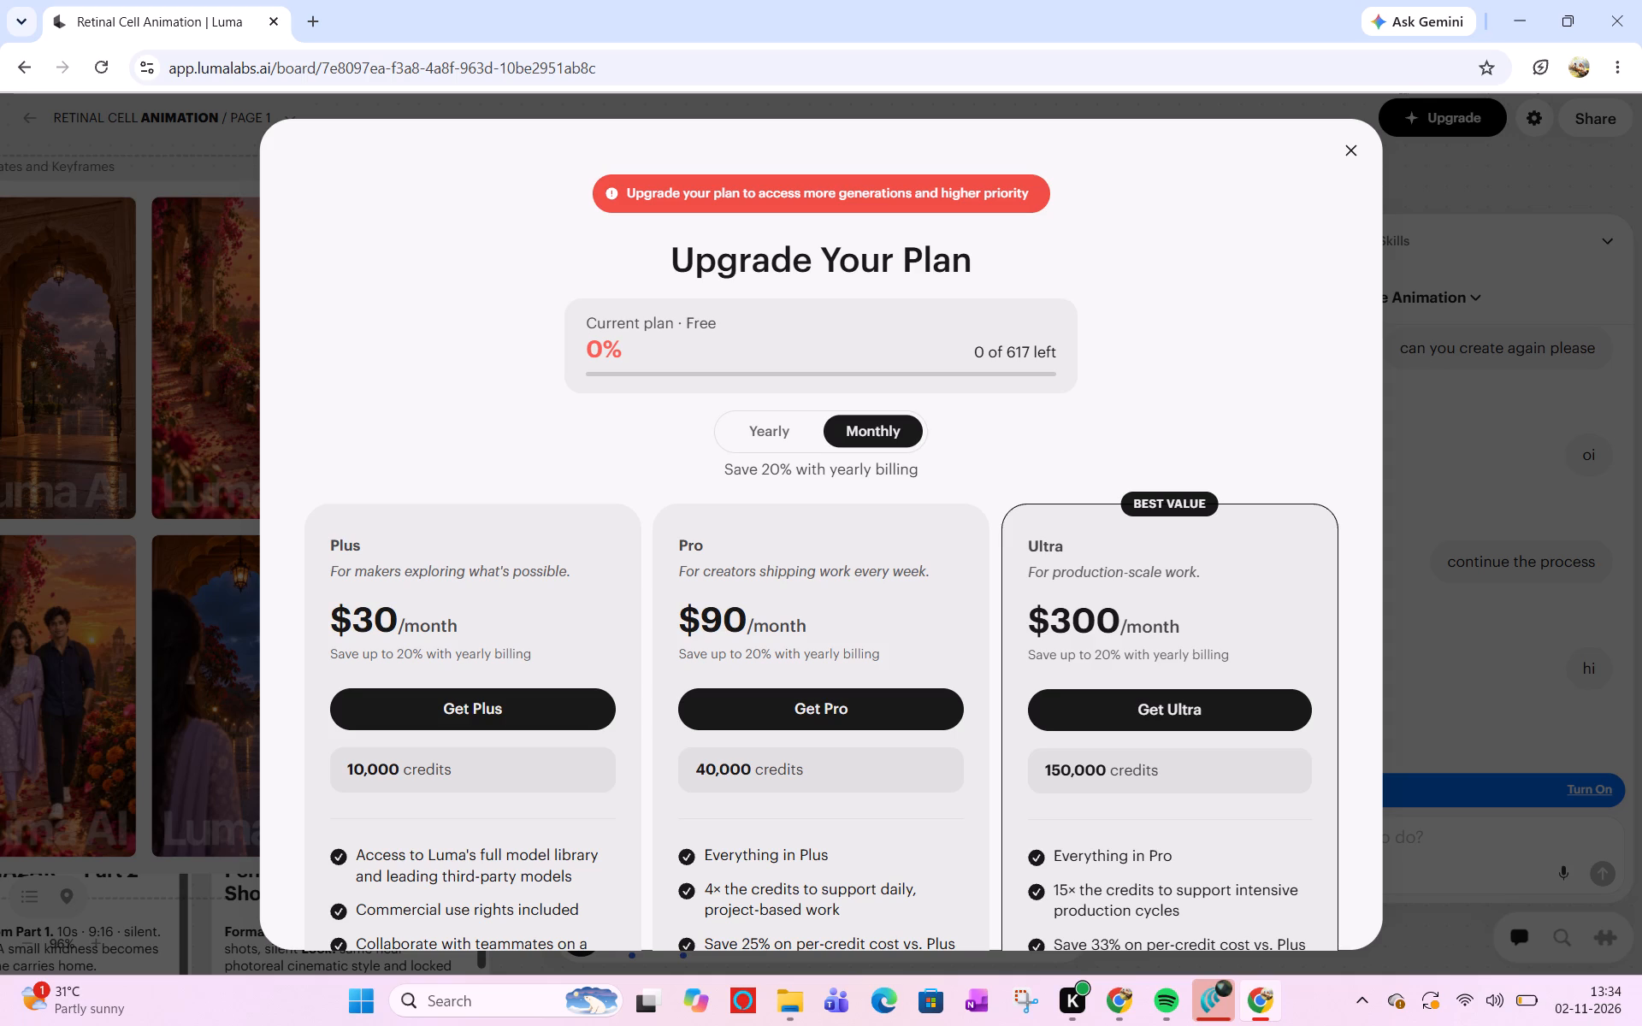
click(1356, 141)
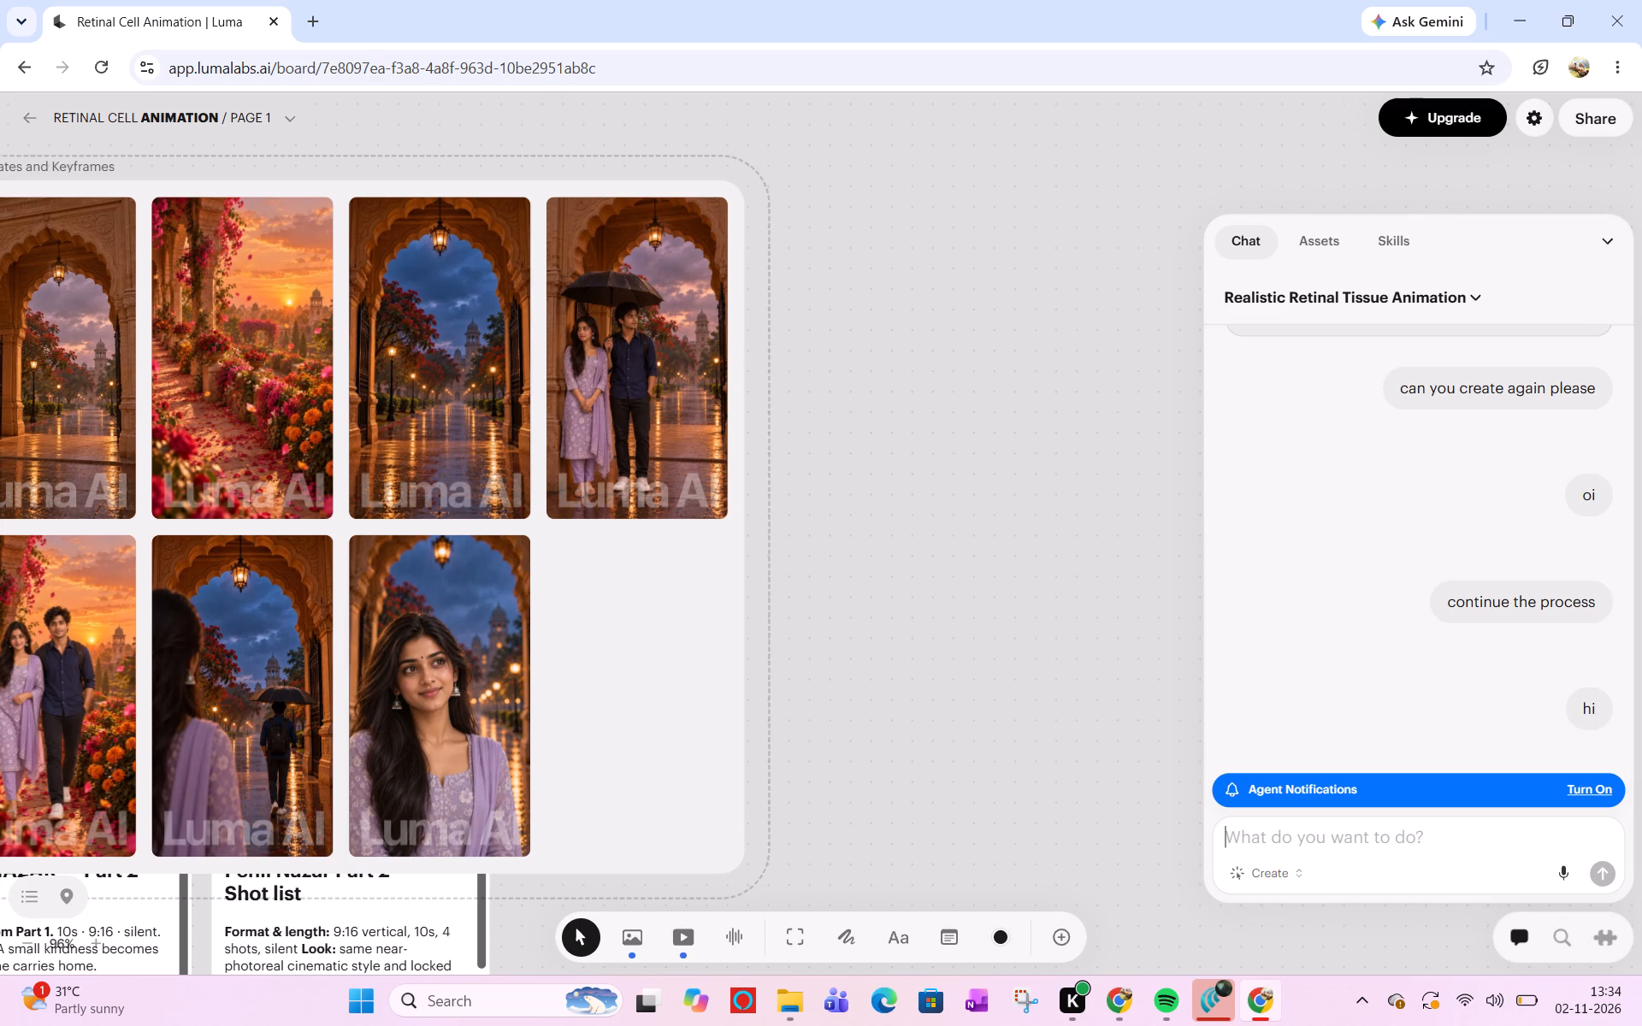
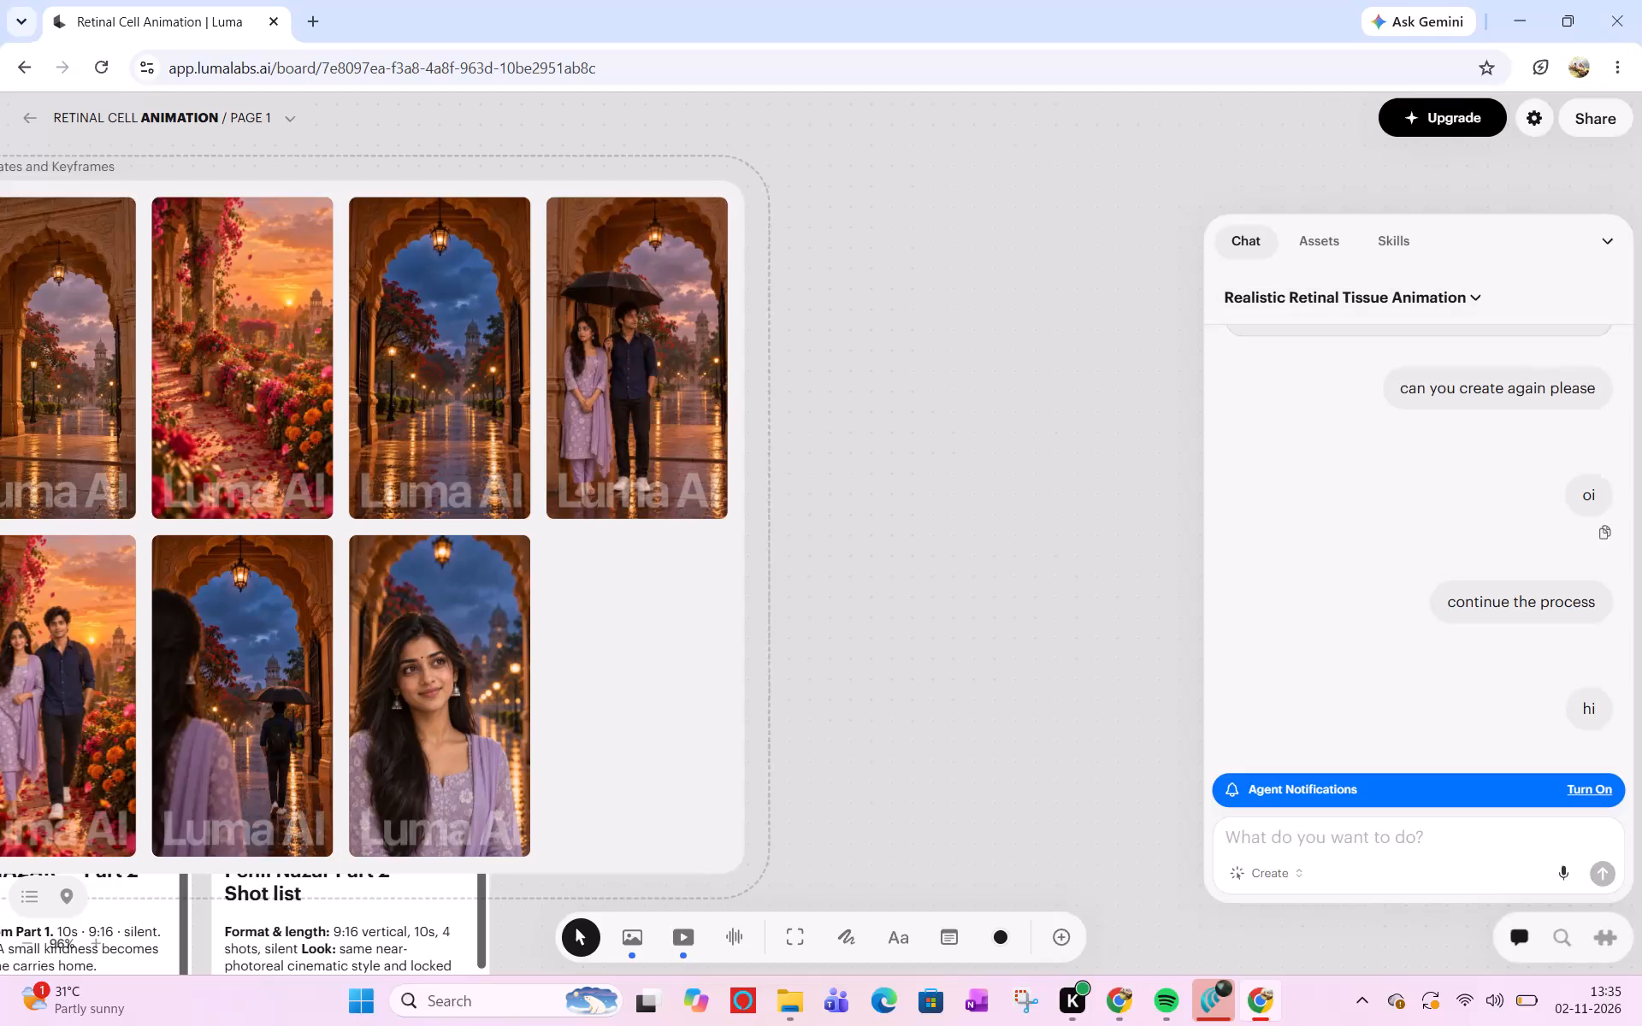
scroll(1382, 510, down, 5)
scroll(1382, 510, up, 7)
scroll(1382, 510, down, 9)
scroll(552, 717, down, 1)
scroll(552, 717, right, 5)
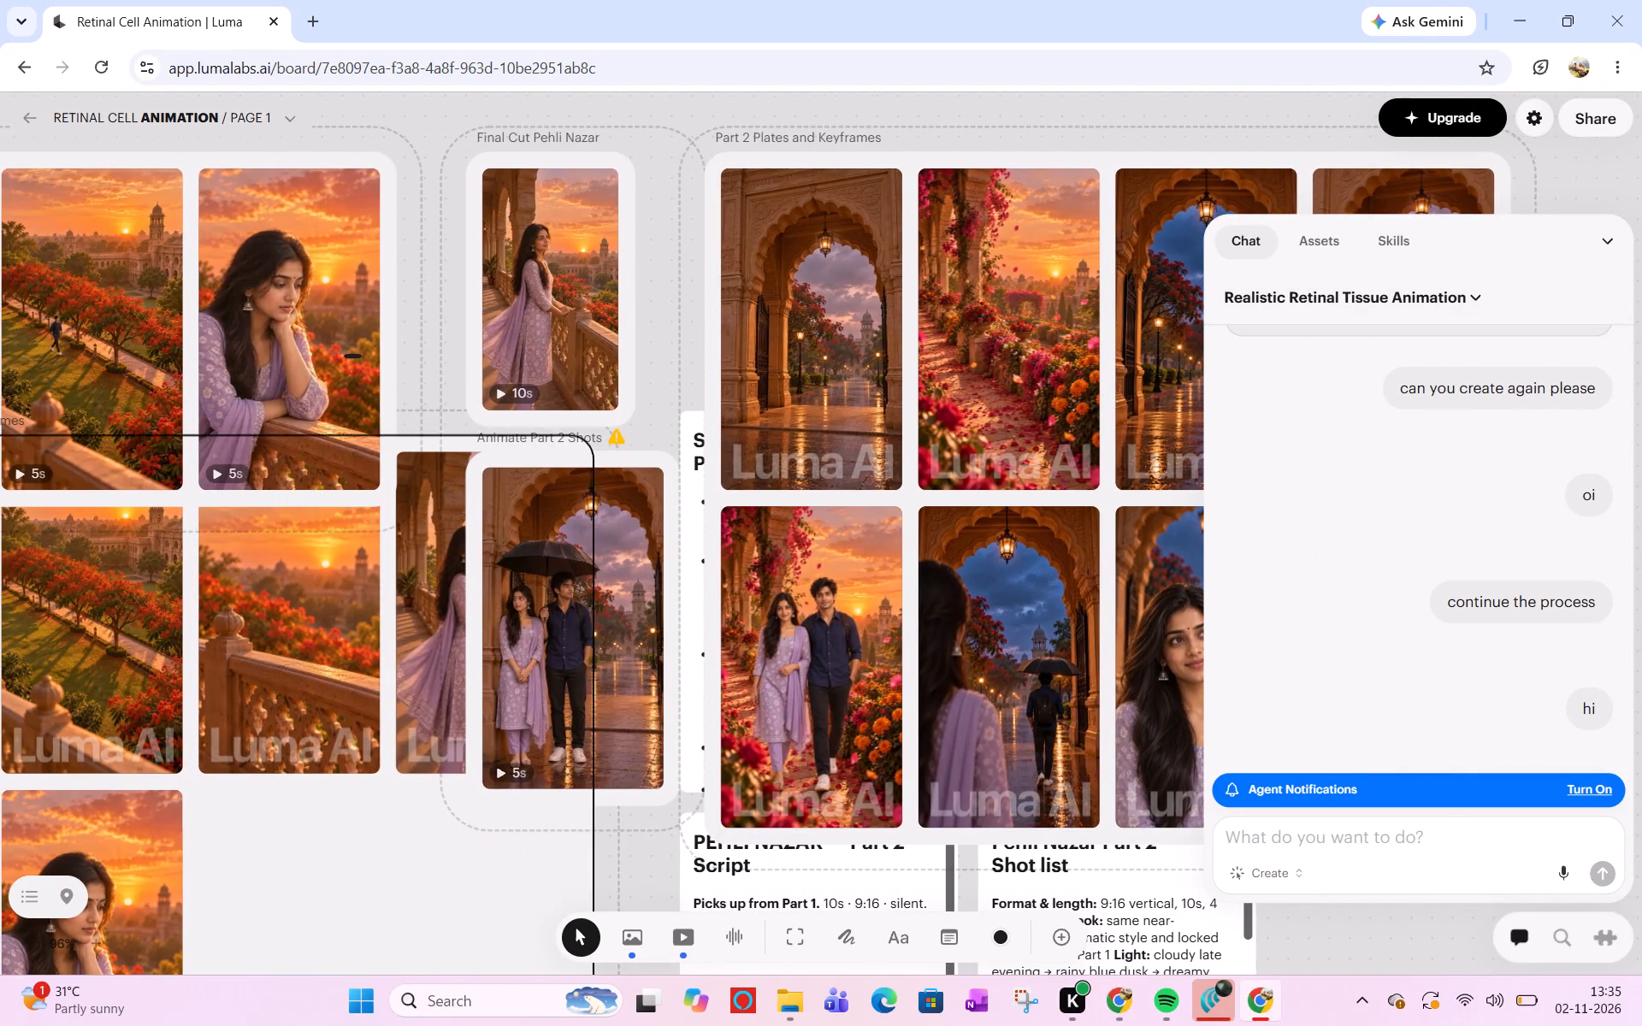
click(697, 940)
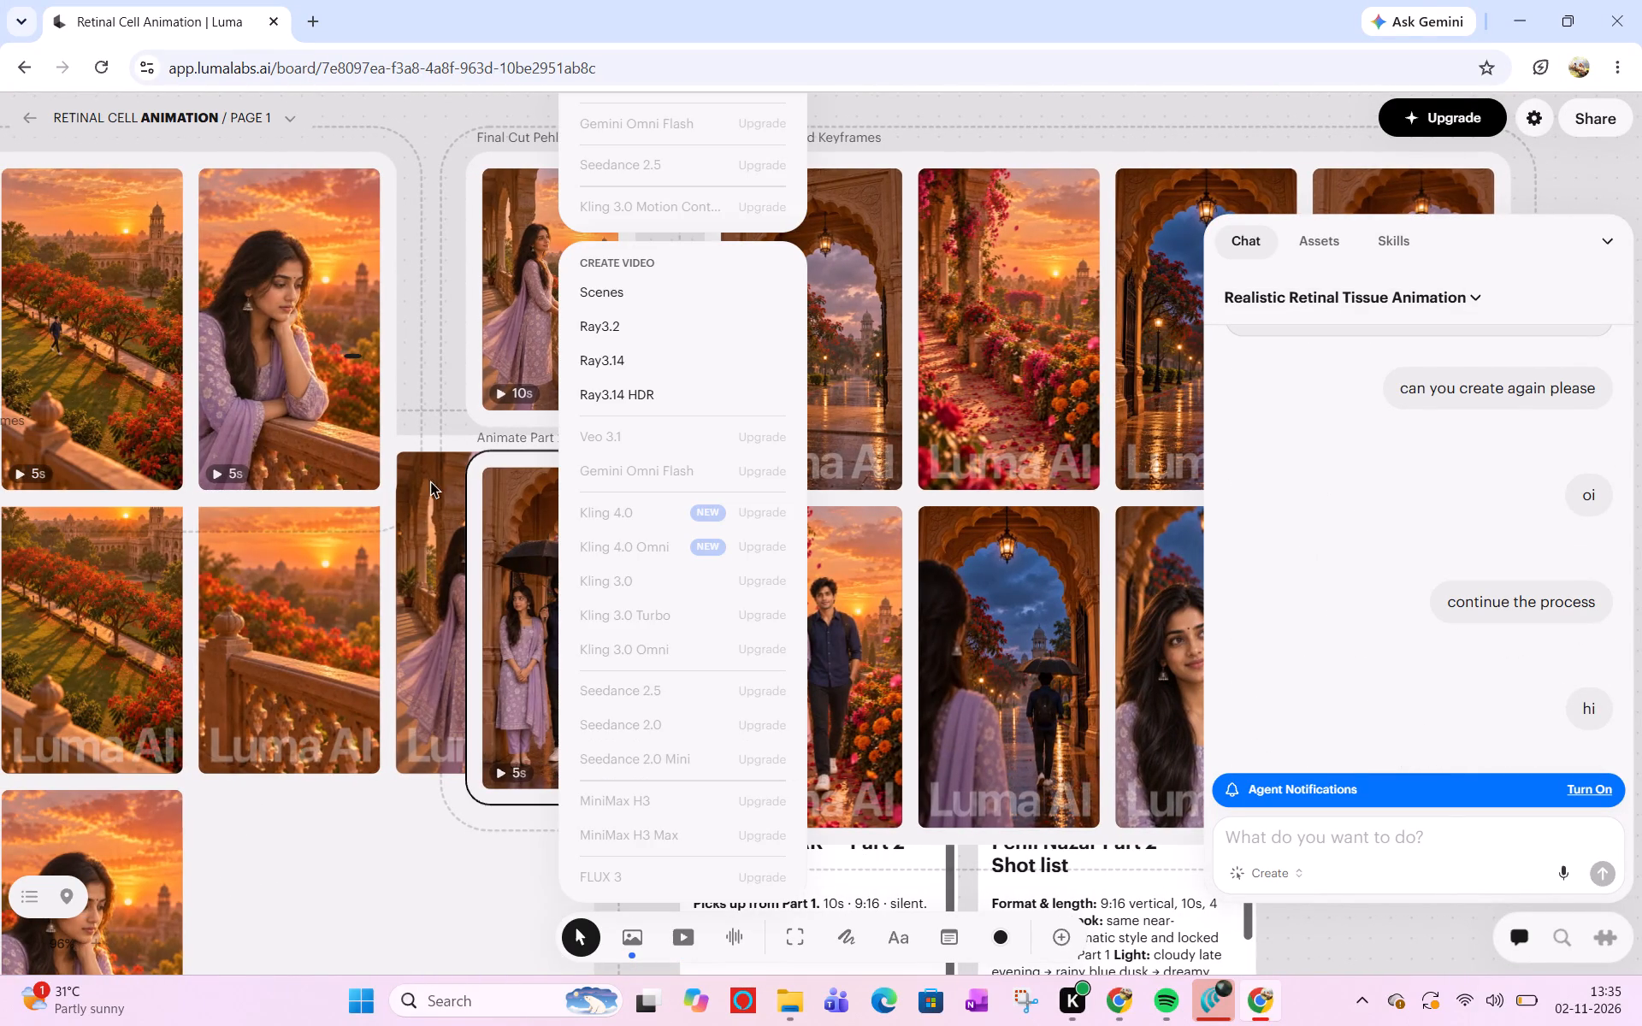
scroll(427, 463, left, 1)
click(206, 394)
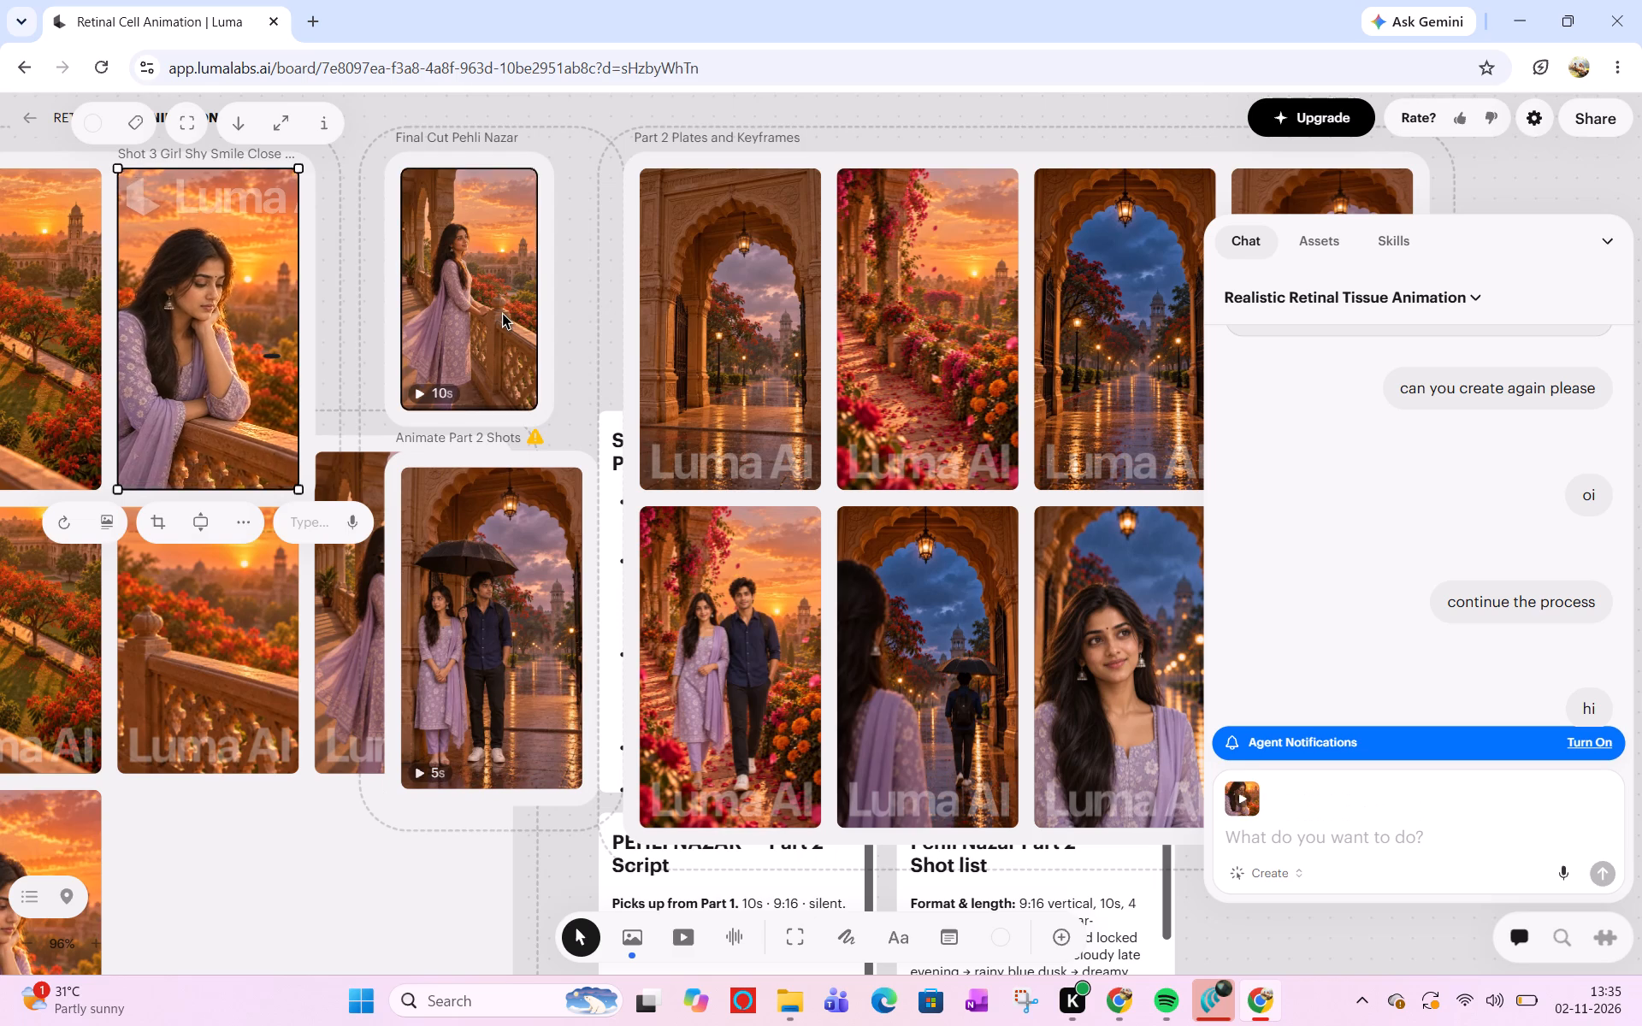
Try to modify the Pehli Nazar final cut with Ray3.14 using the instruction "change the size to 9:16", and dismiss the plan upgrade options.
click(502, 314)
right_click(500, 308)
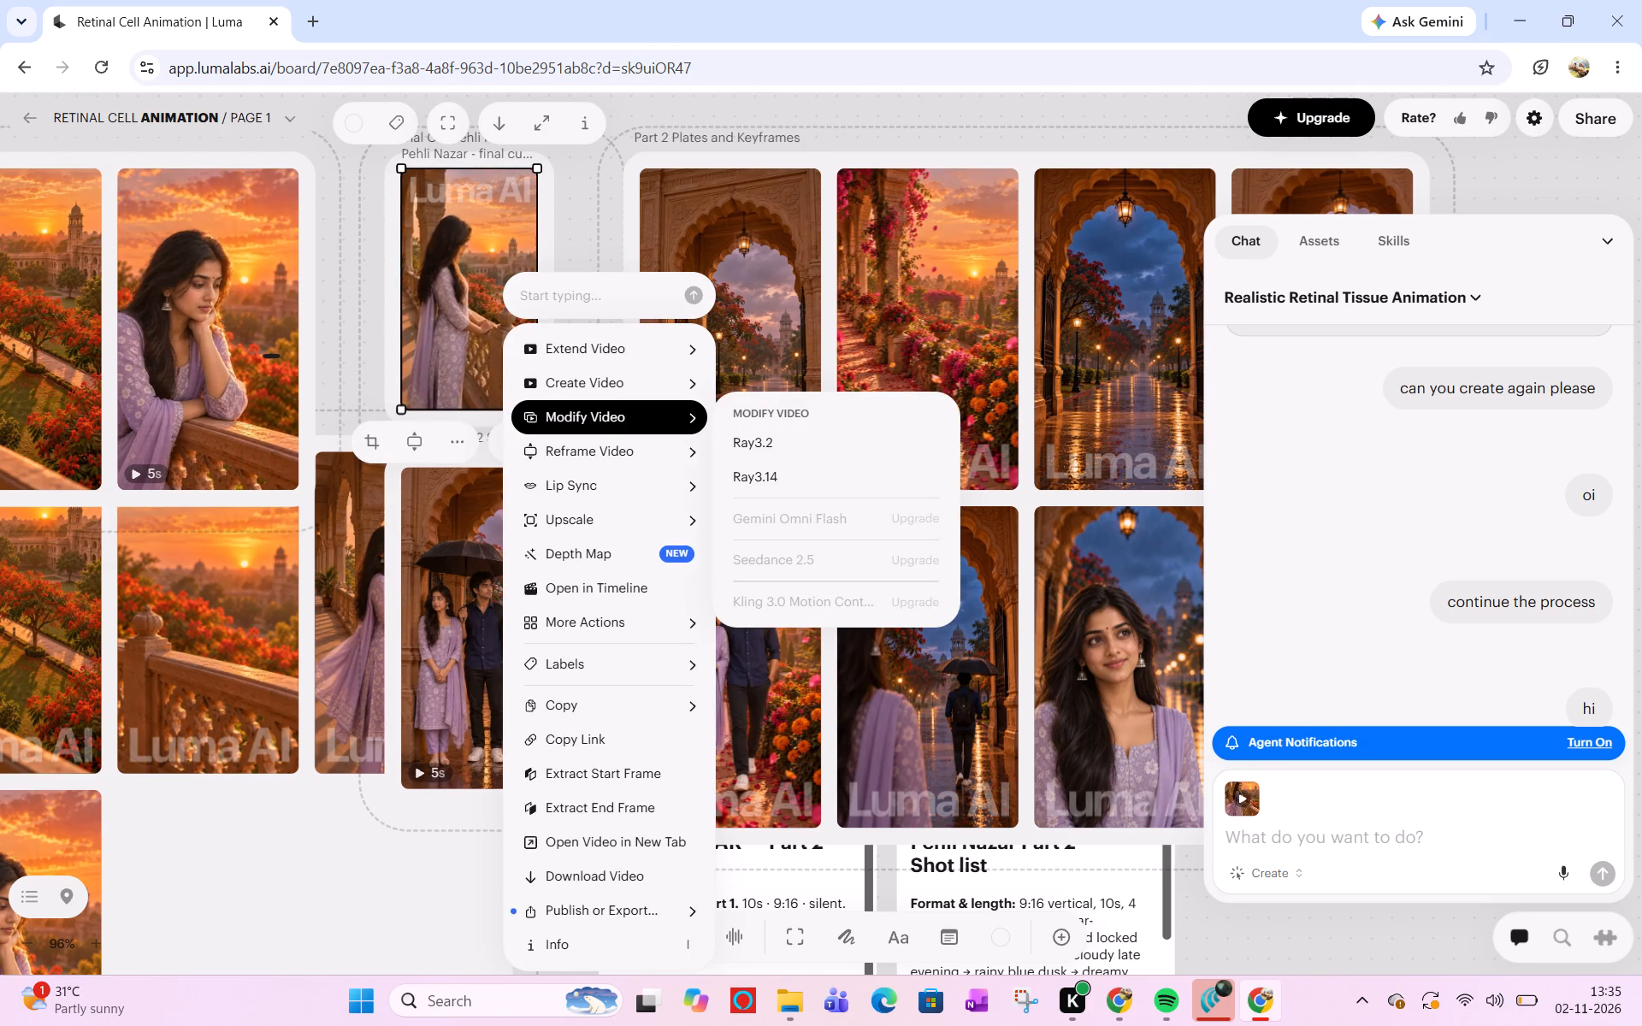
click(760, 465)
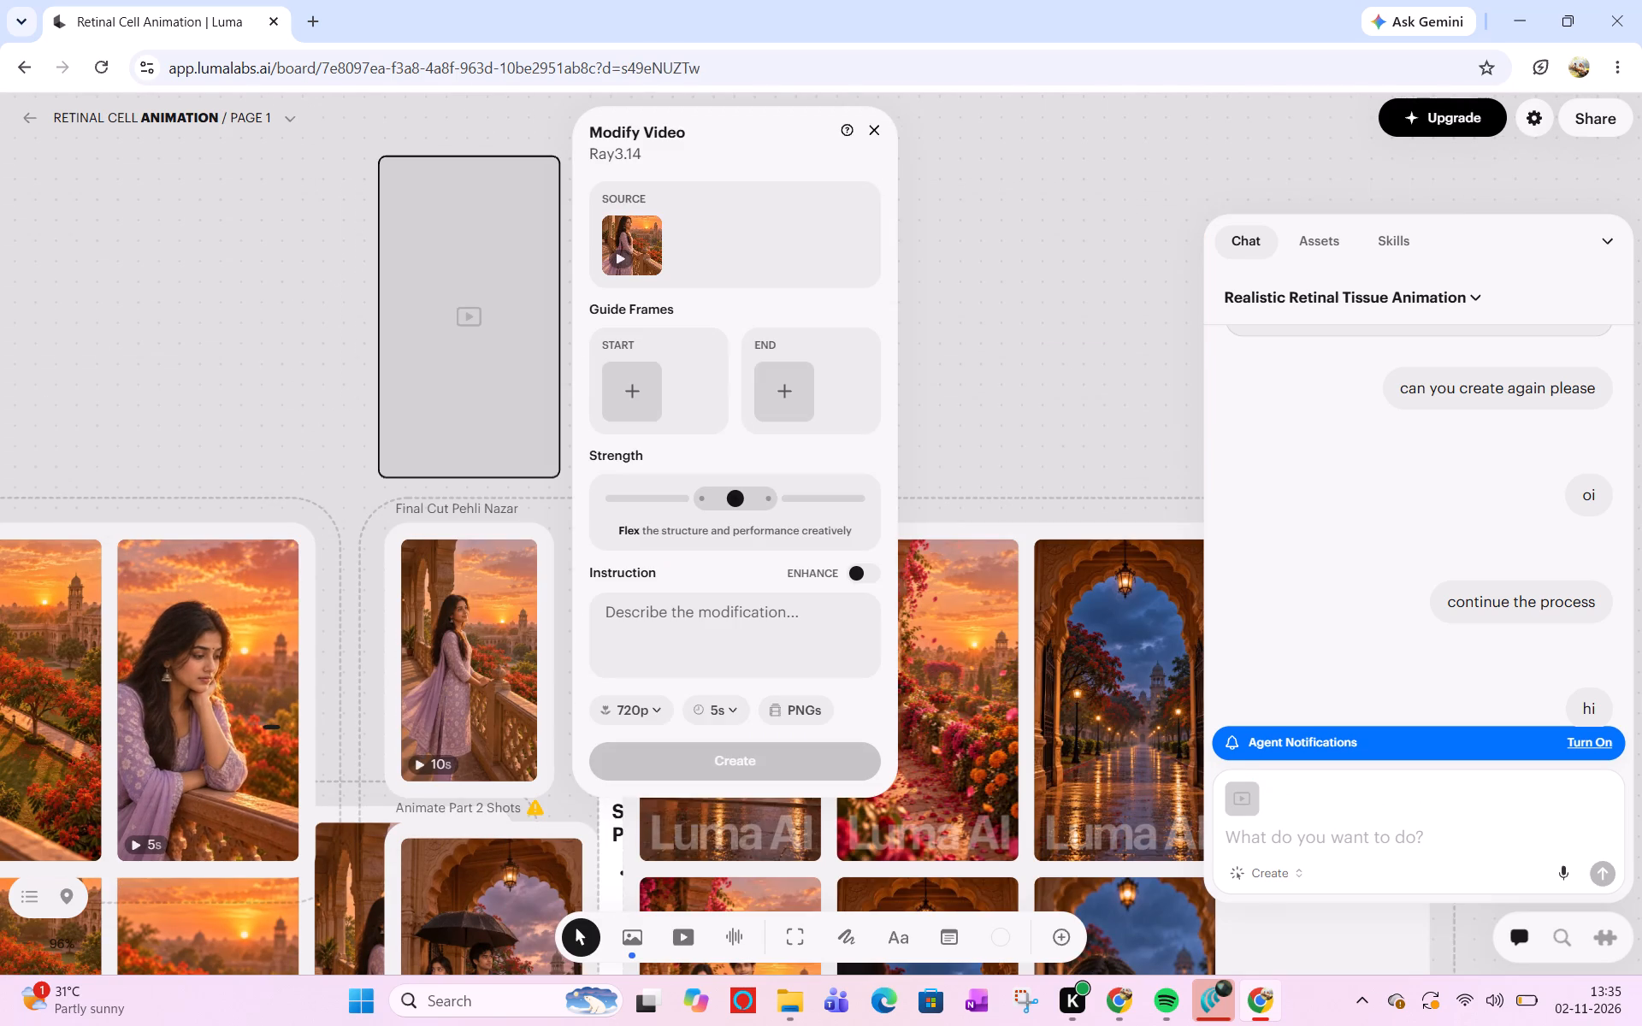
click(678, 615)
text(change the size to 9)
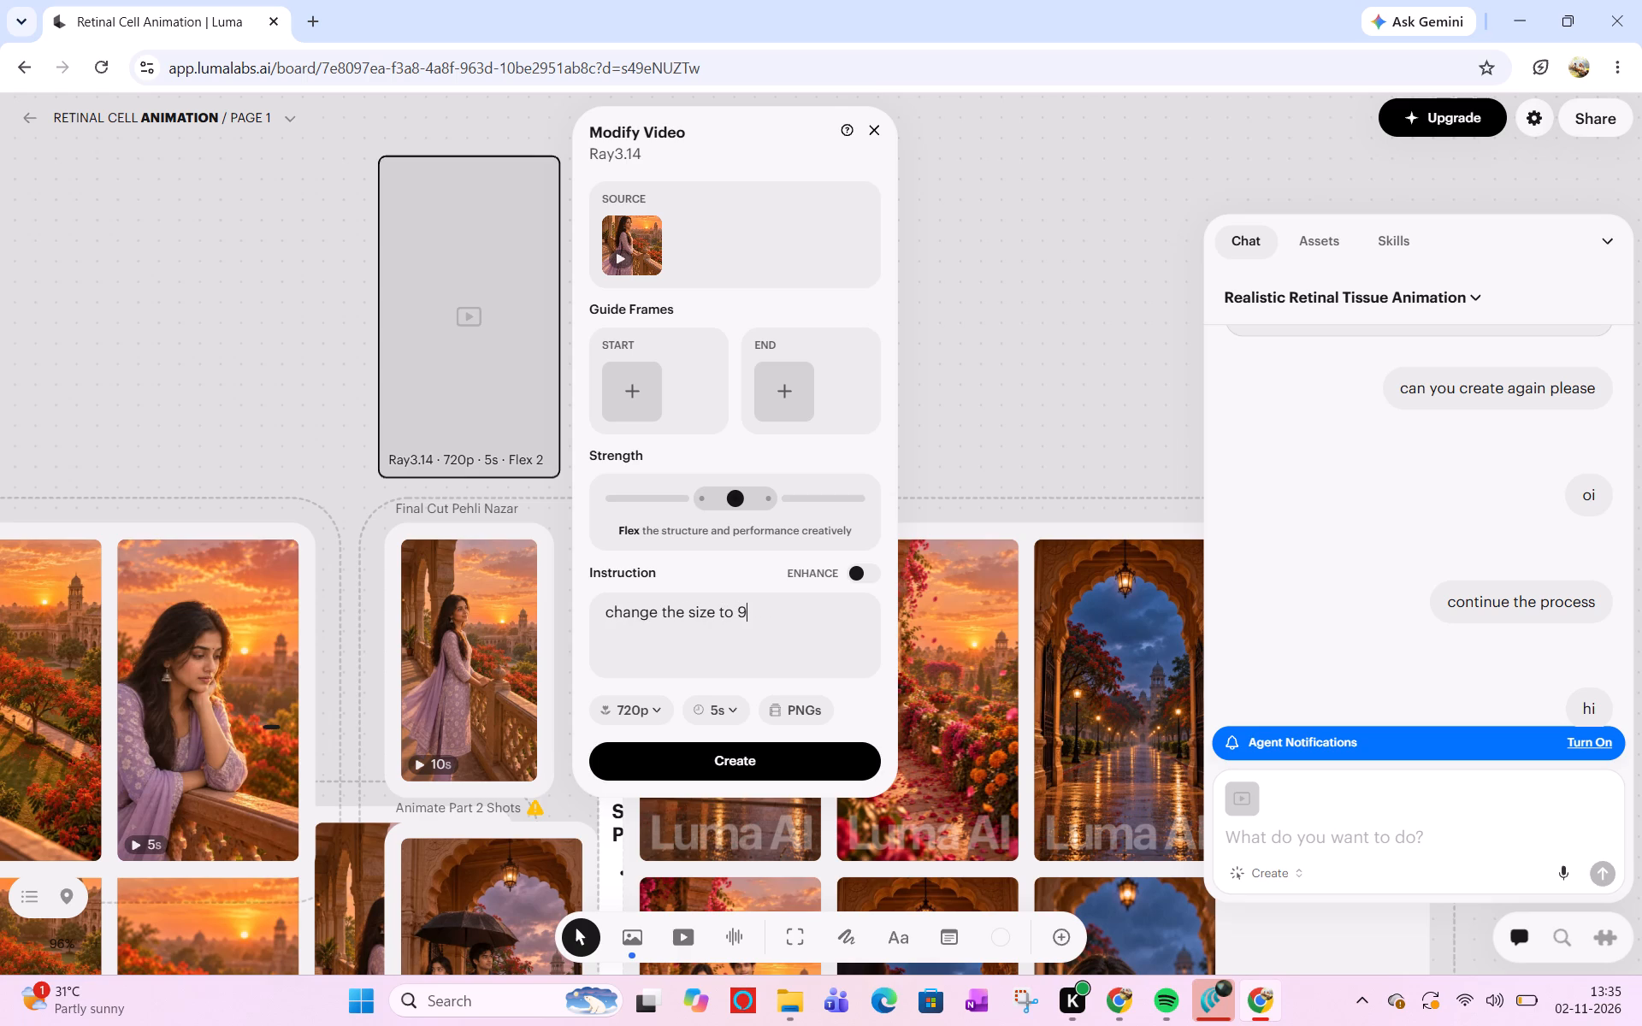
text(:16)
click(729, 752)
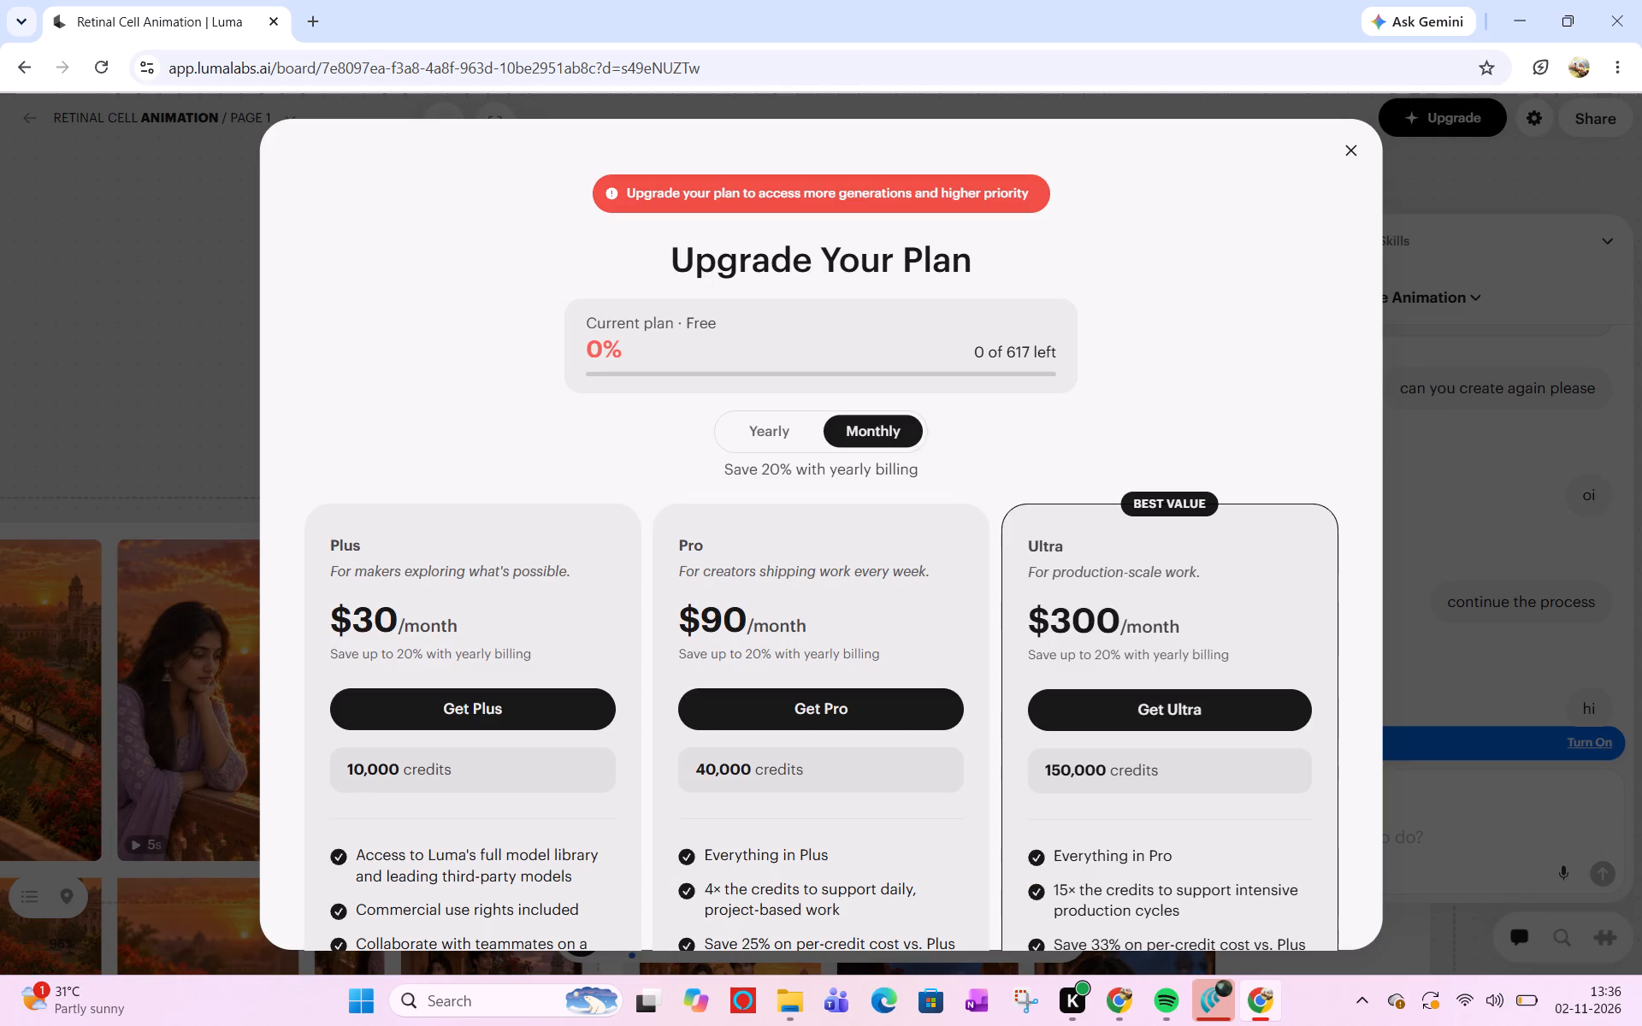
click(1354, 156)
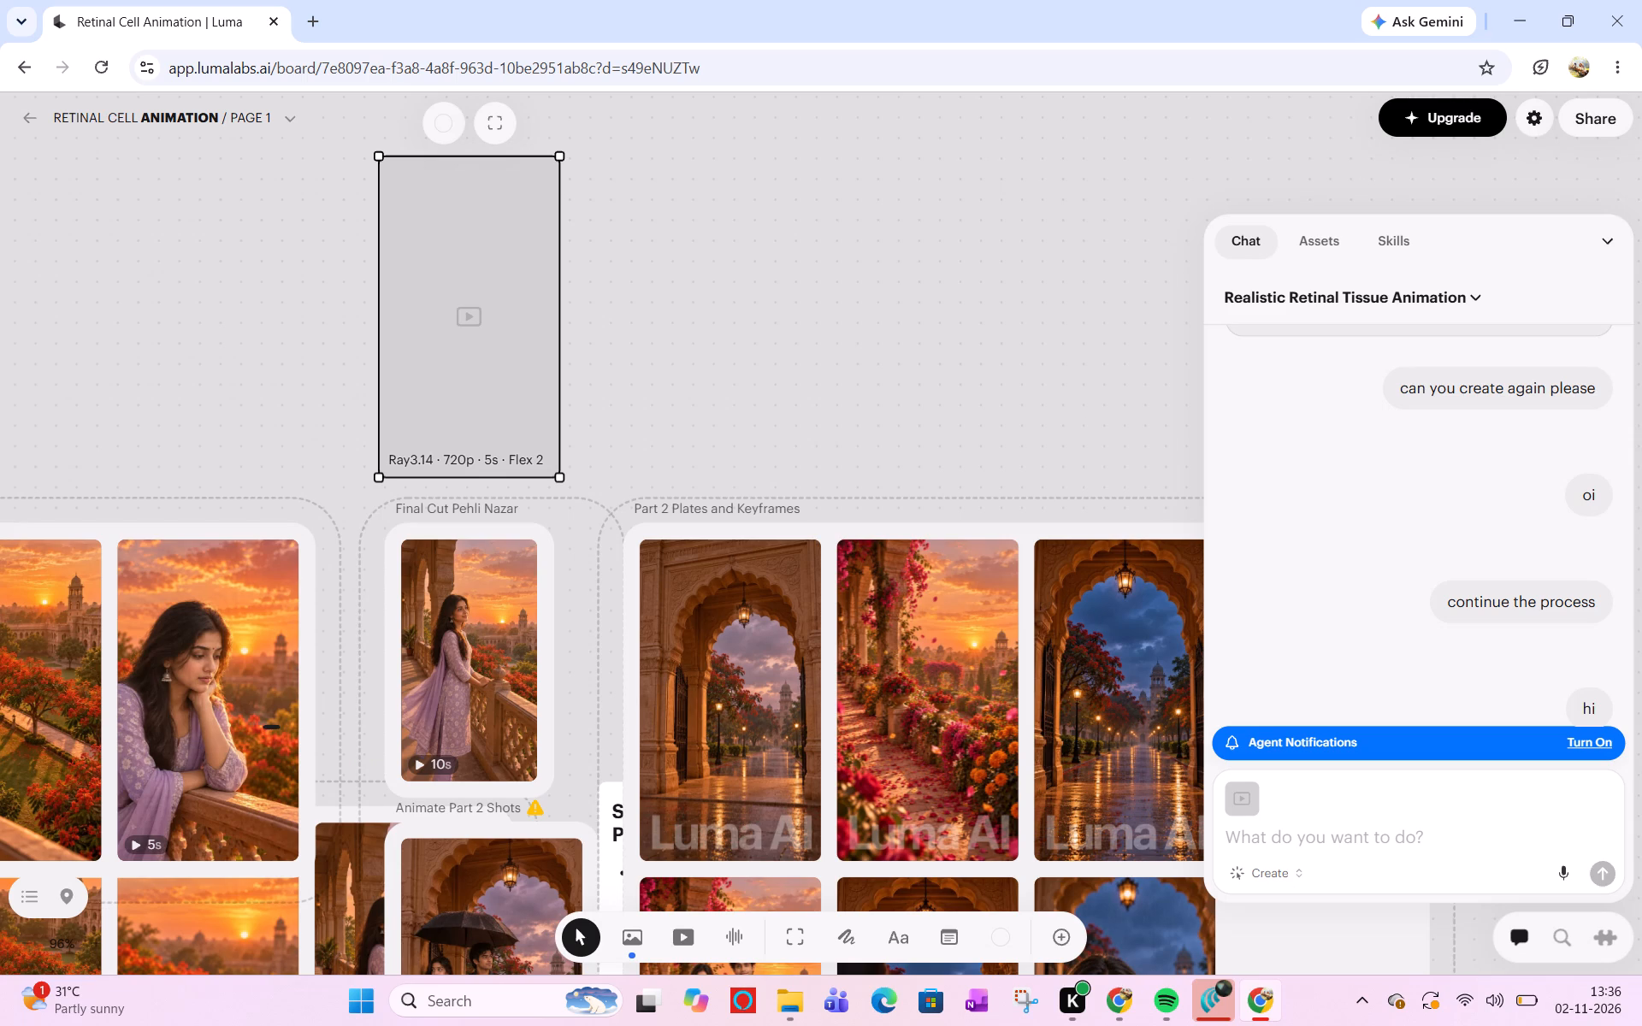
Close the Luma board window and switch to the WMRemove page in the other browser window.
click(1641, 0)
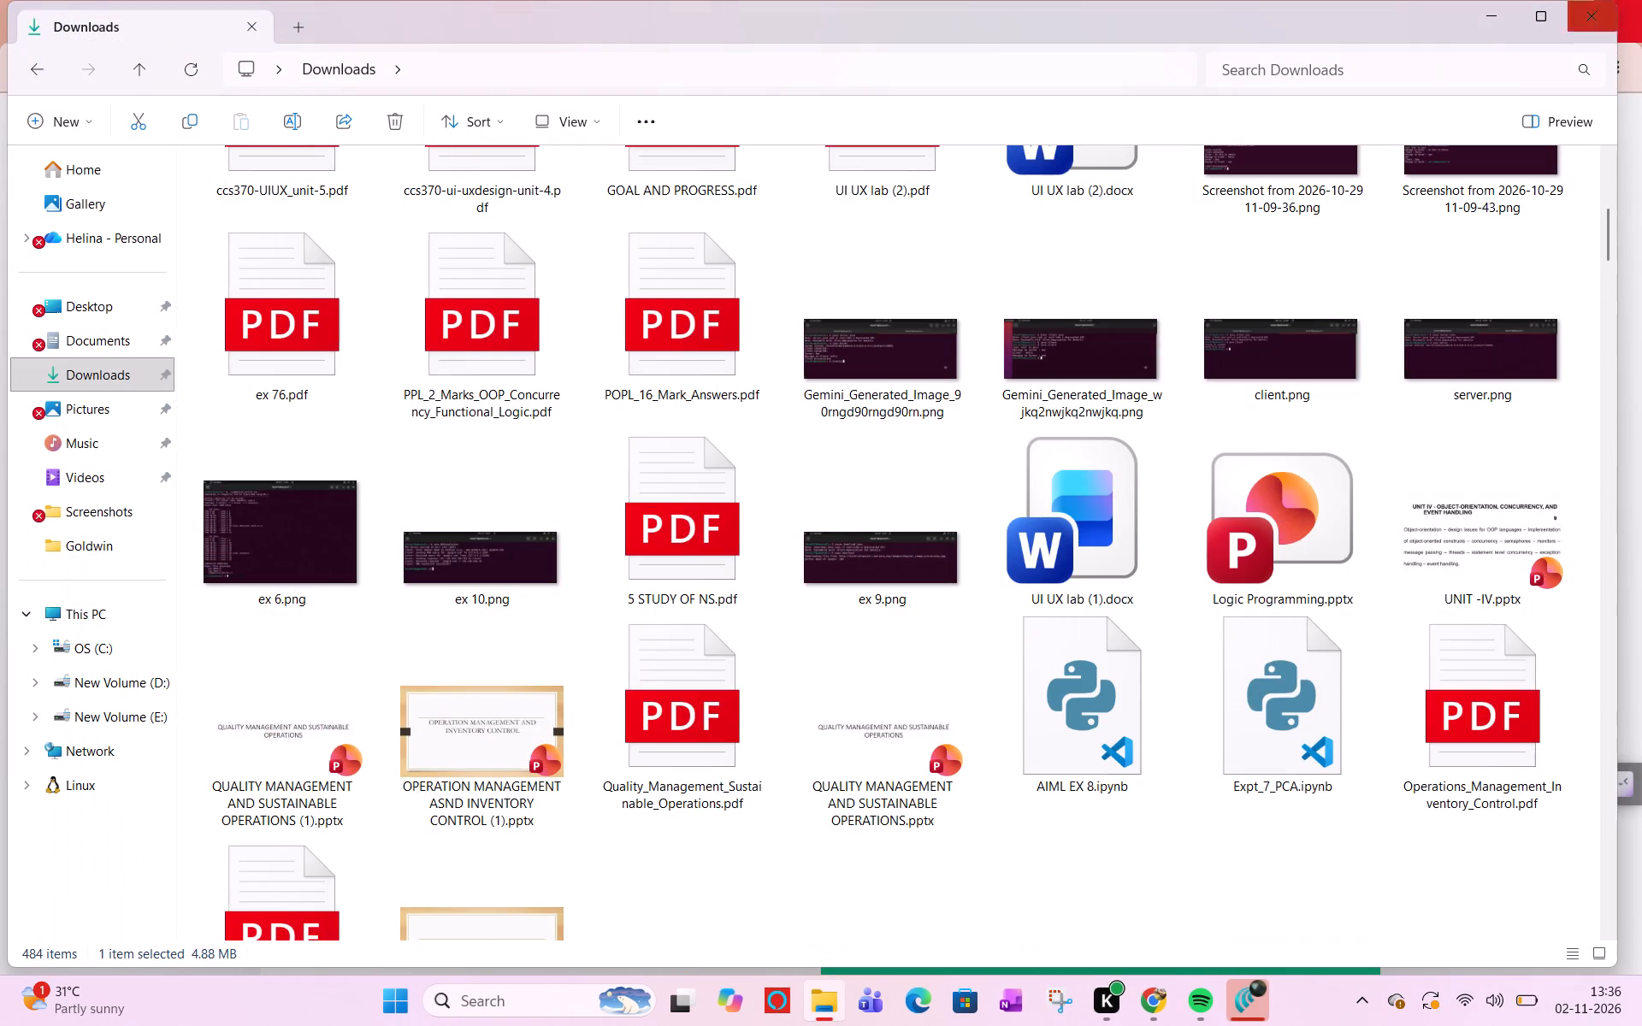
click(1148, 1011)
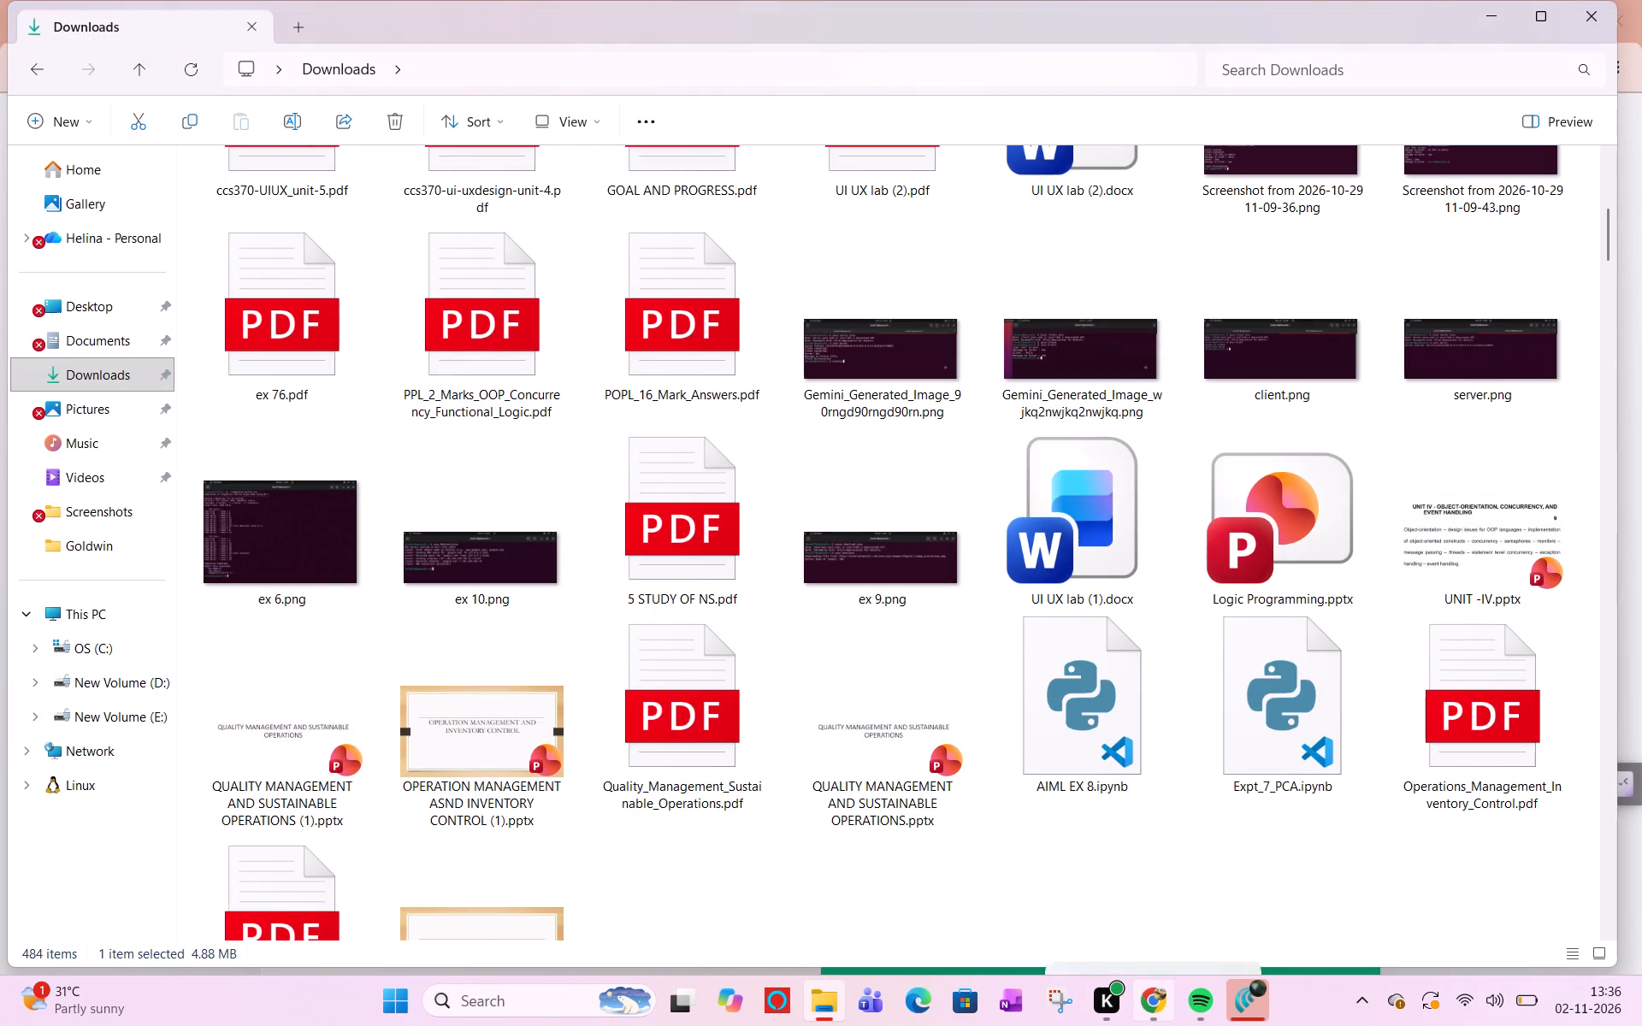
click(674, 0)
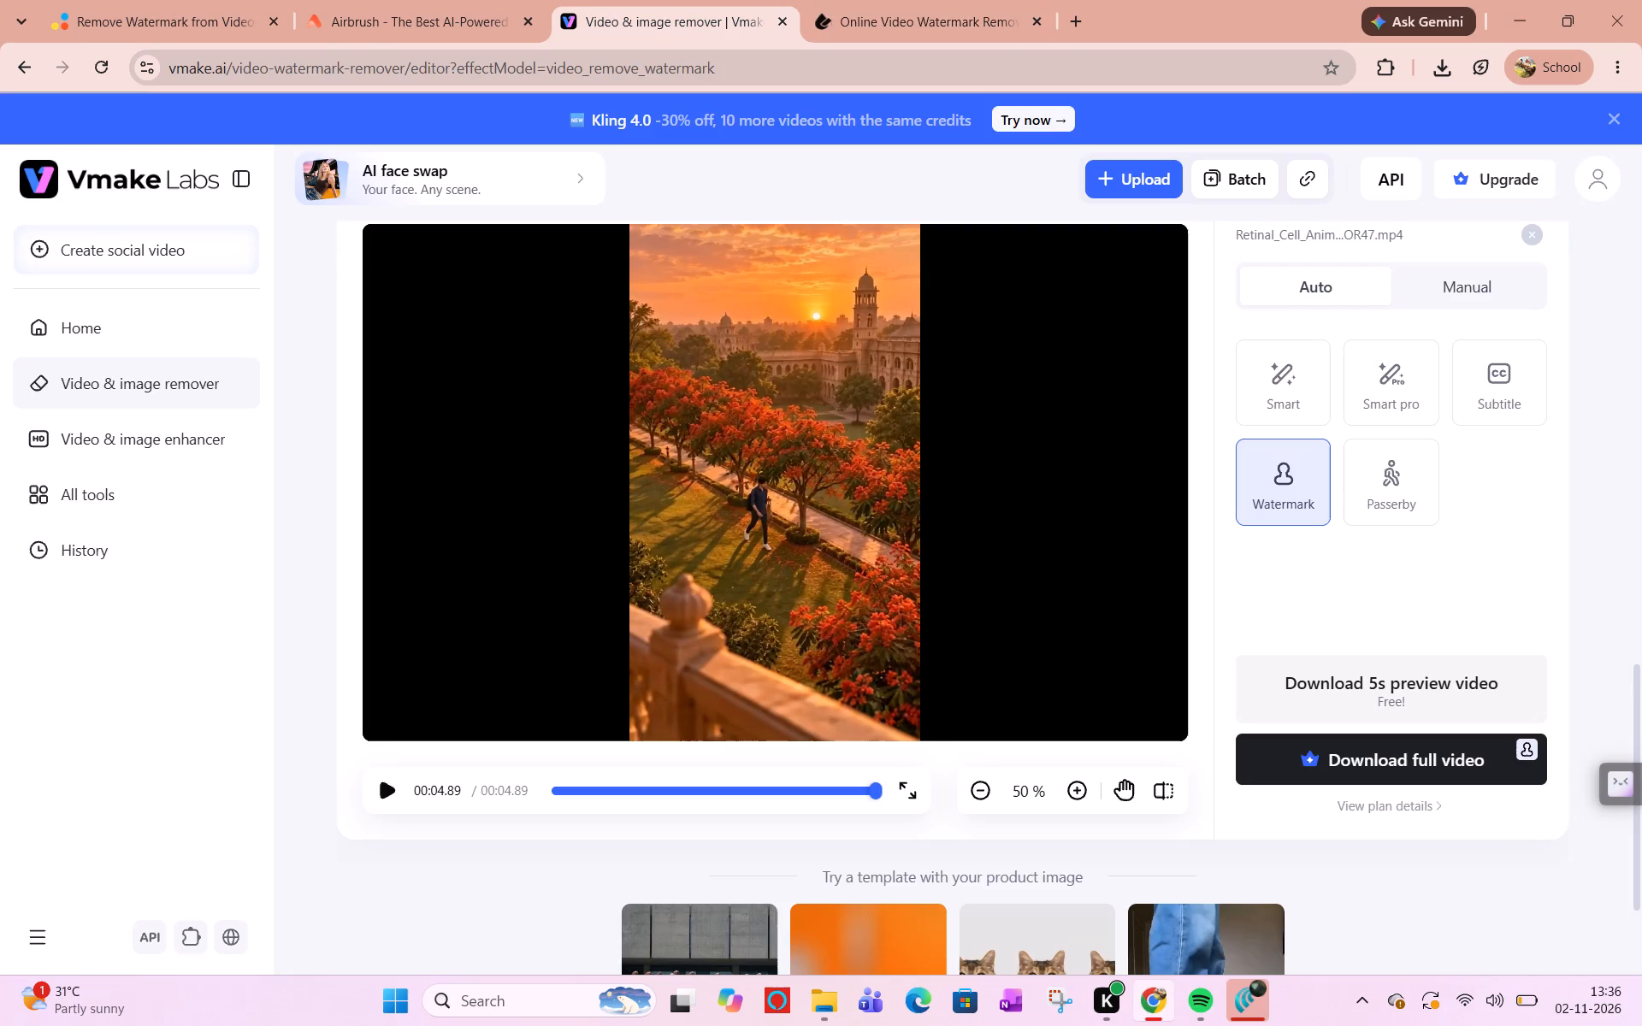
click(814, 0)
Play the processed Under One Umbrella video in WMRemove to check it for remaining Luma AI watermarks.
click(651, 405)
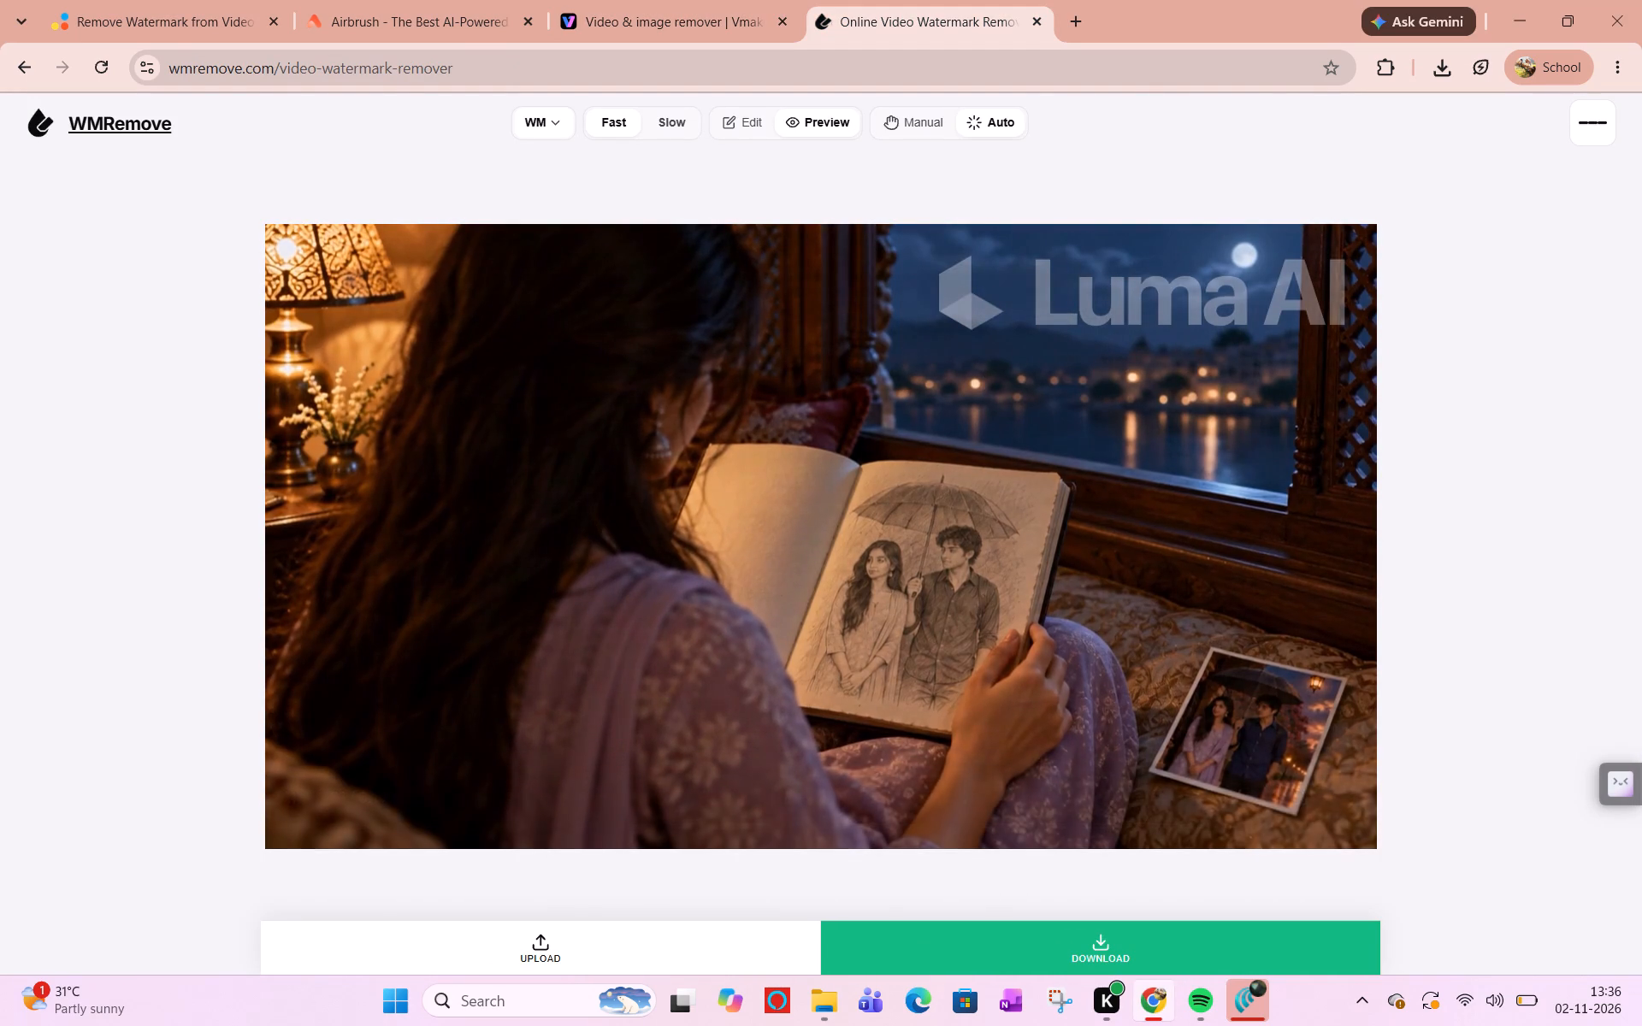
scroll(38, 553, down, 2)
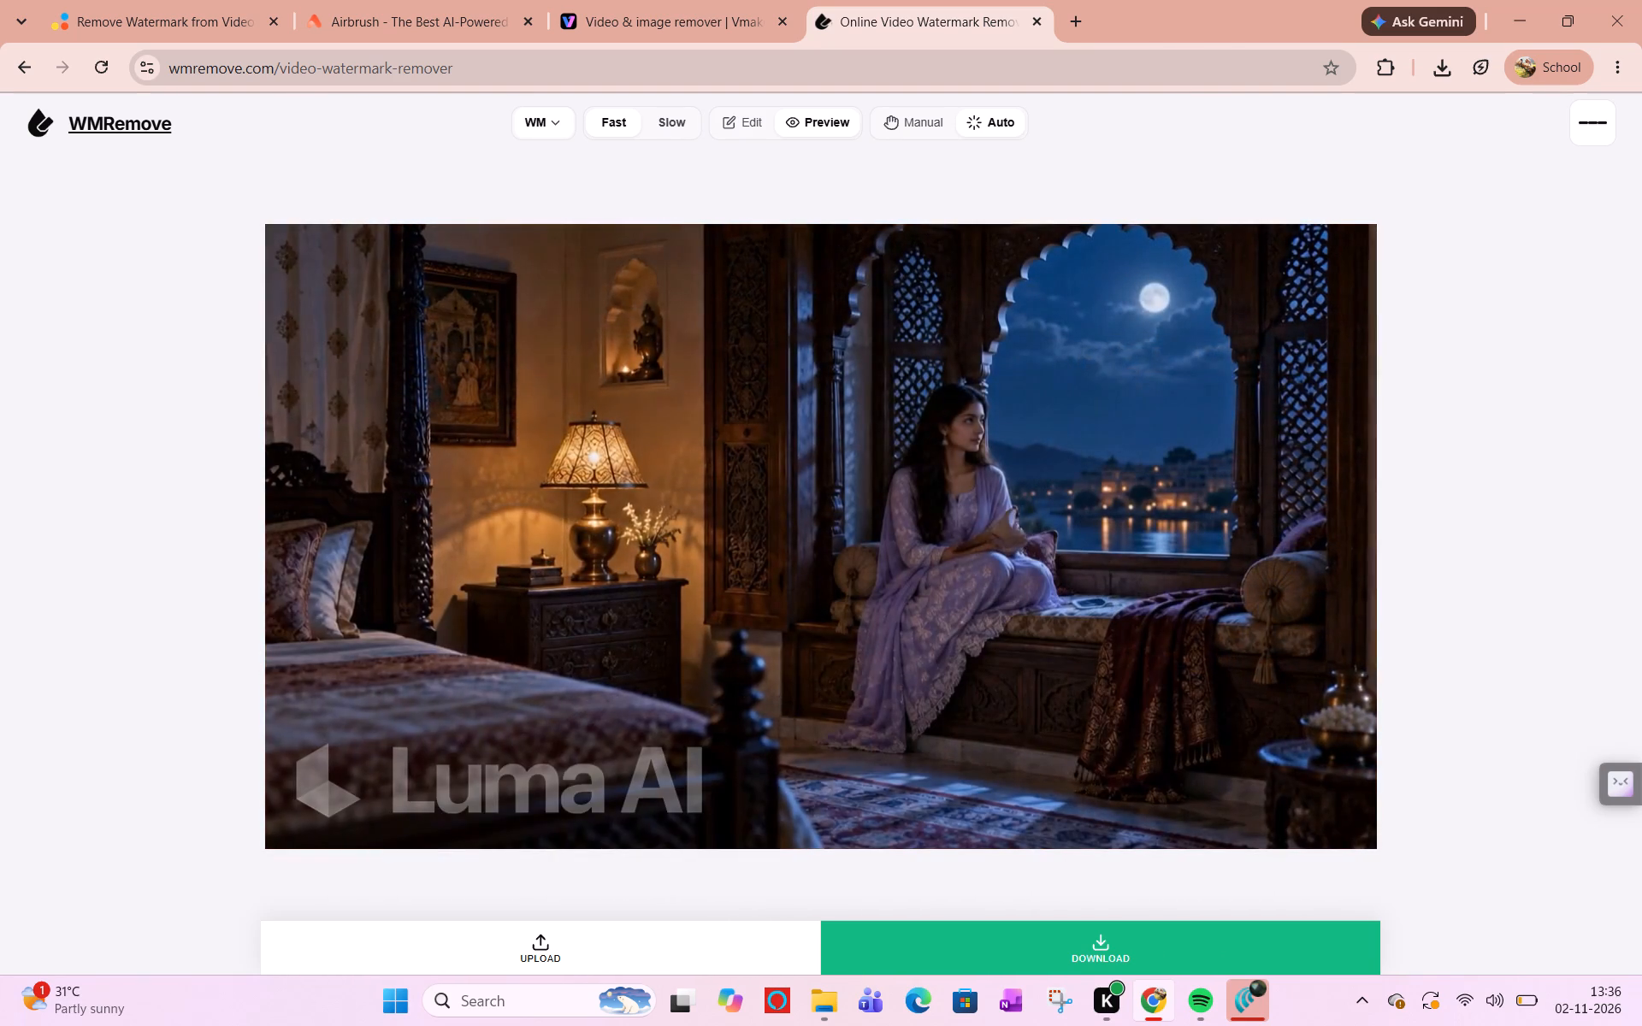
scroll(38, 553, down, 1)
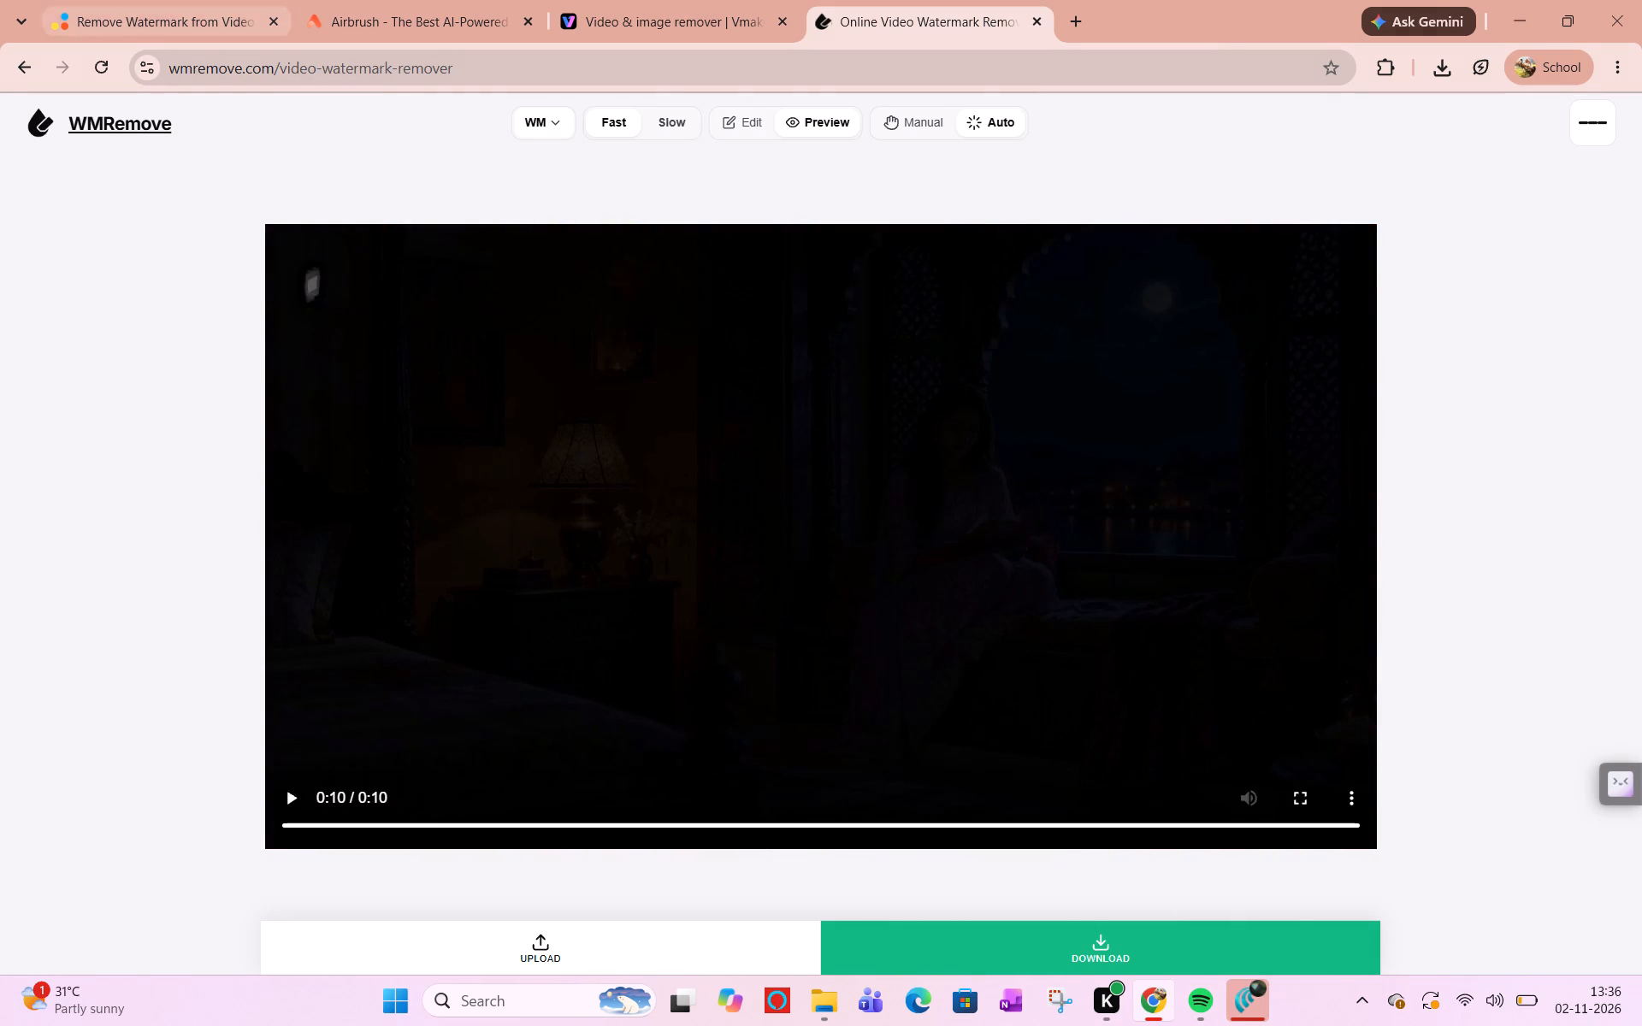
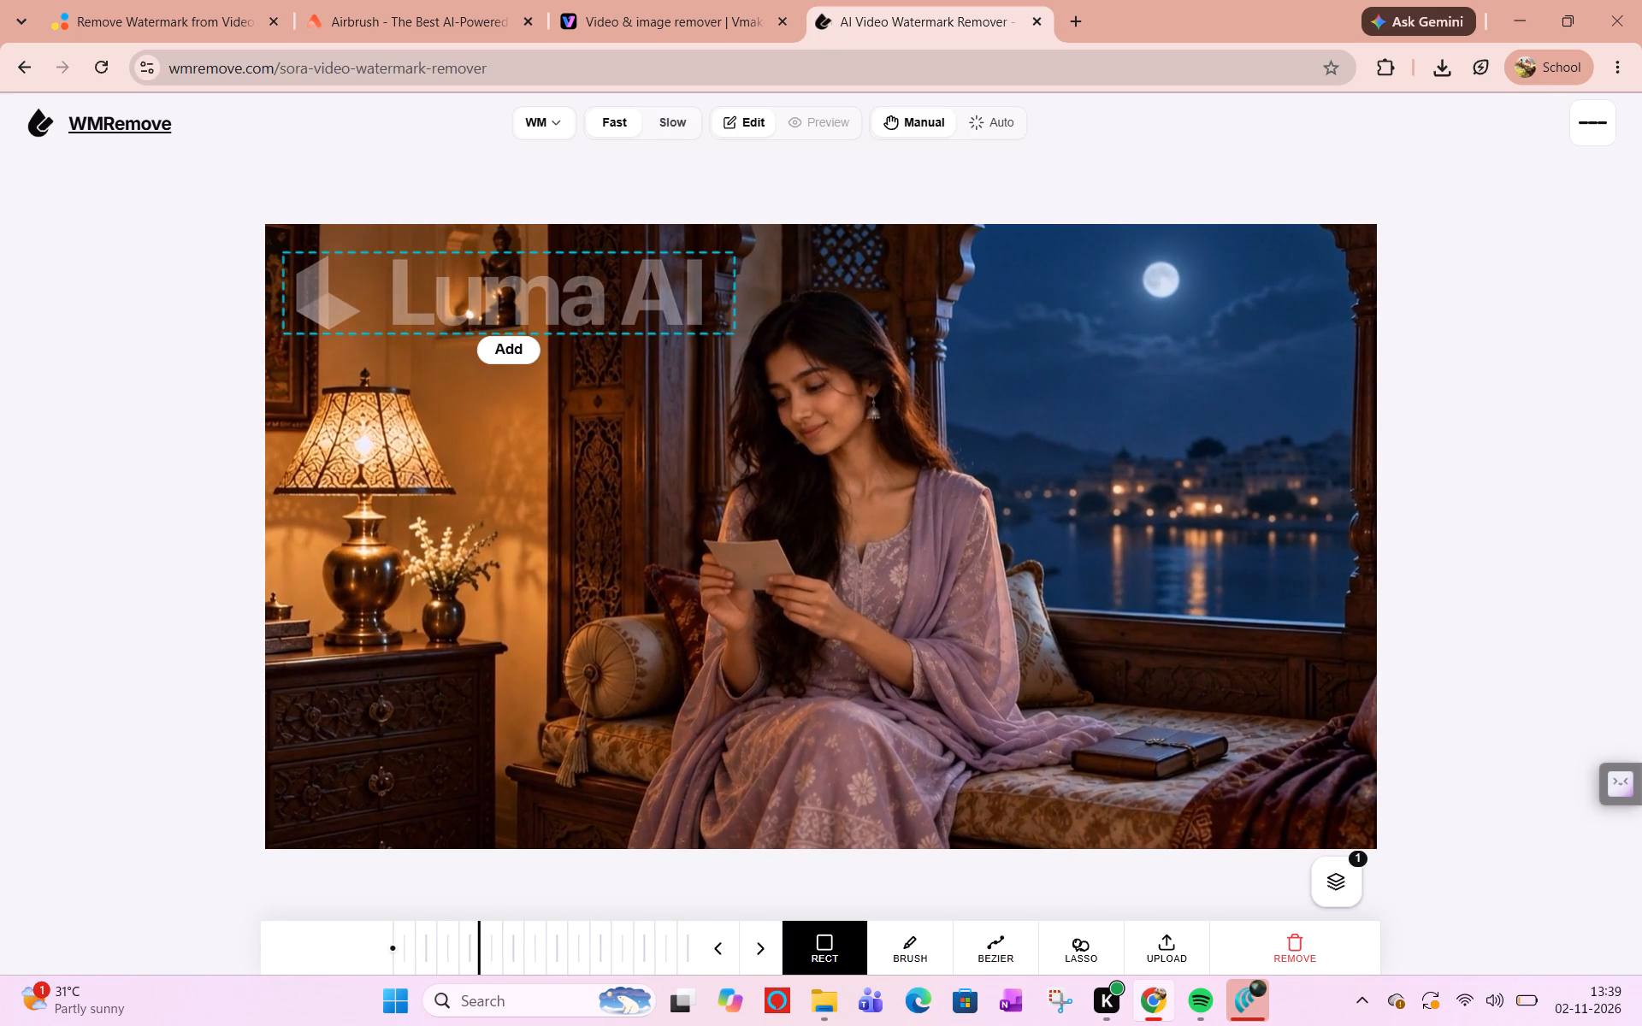
drag(545, 940, 510, 941)
drag(523, 941, 540, 938)
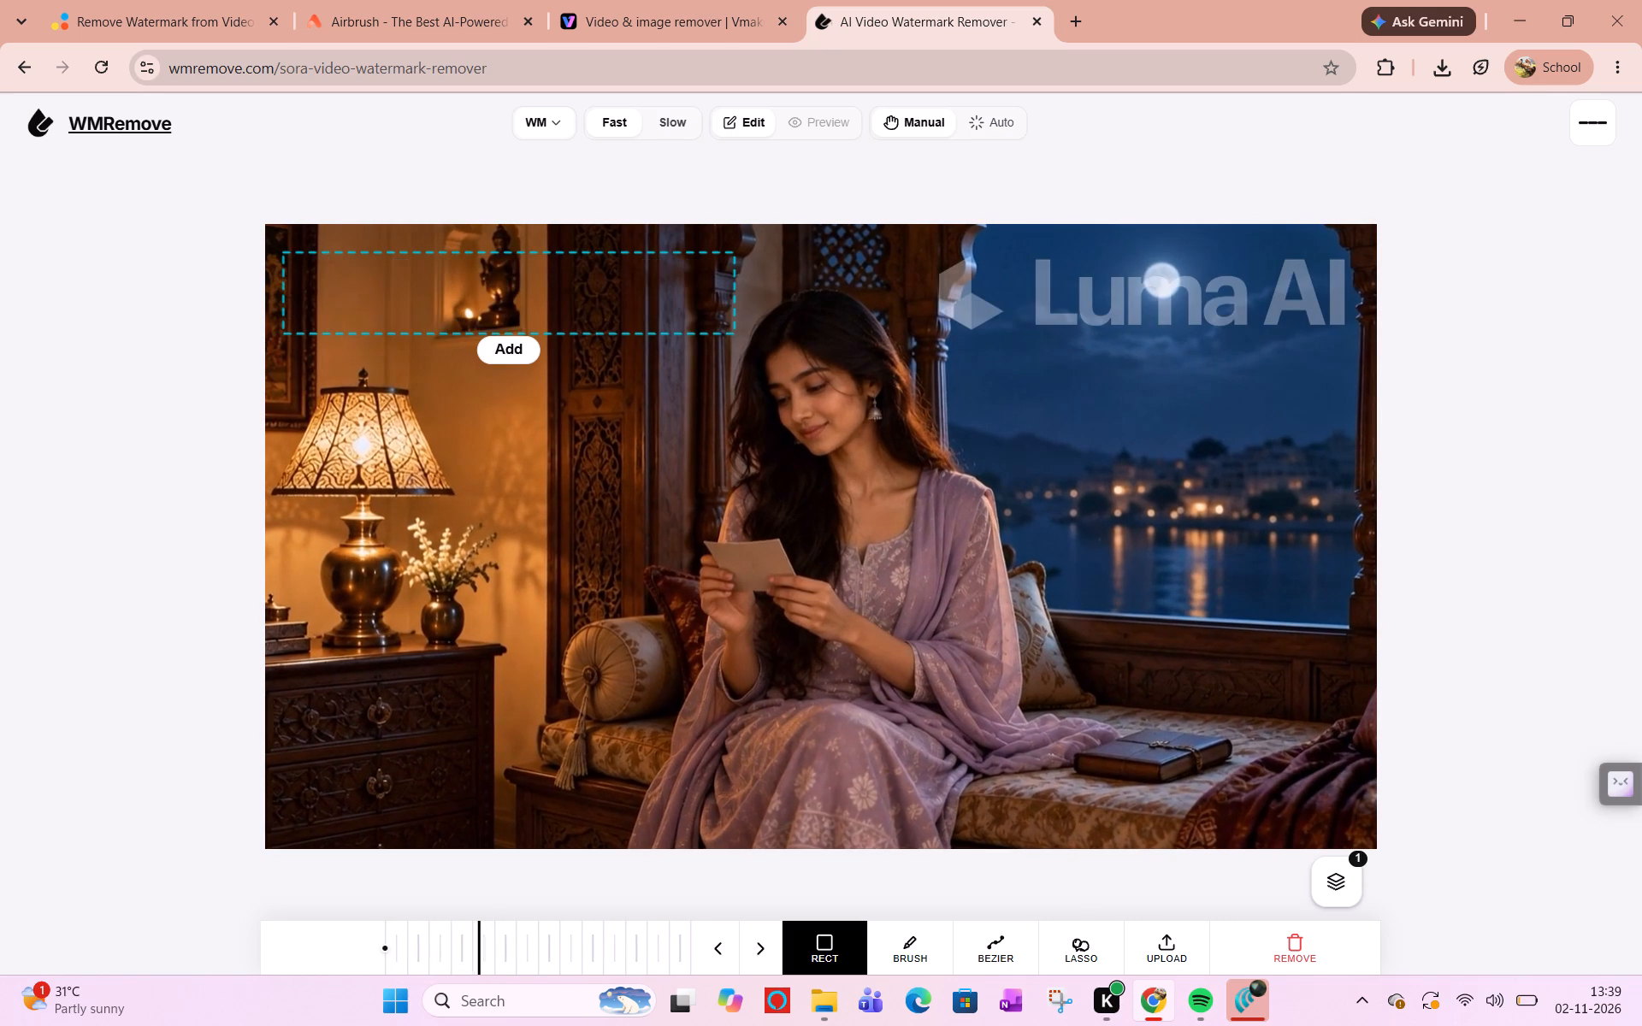
drag(540, 938, 546, 938)
drag(546, 938, 566, 937)
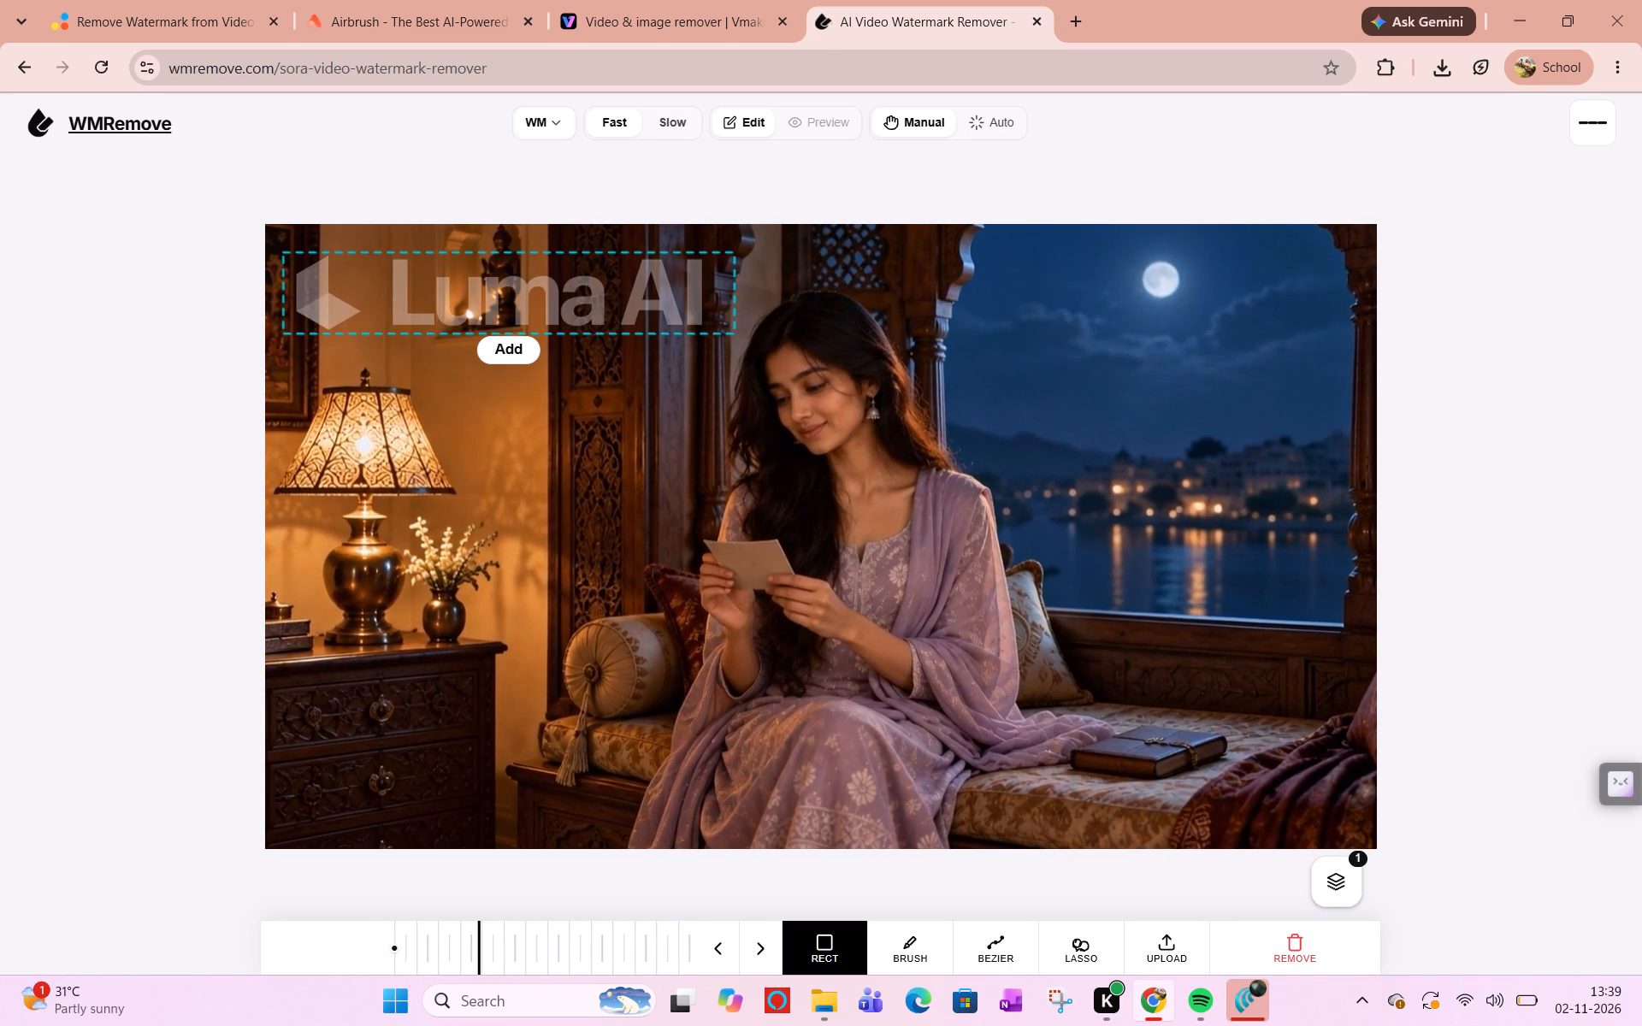
drag(566, 937, 558, 936)
drag(558, 936, 550, 937)
drag(550, 937, 562, 937)
drag(562, 937, 552, 940)
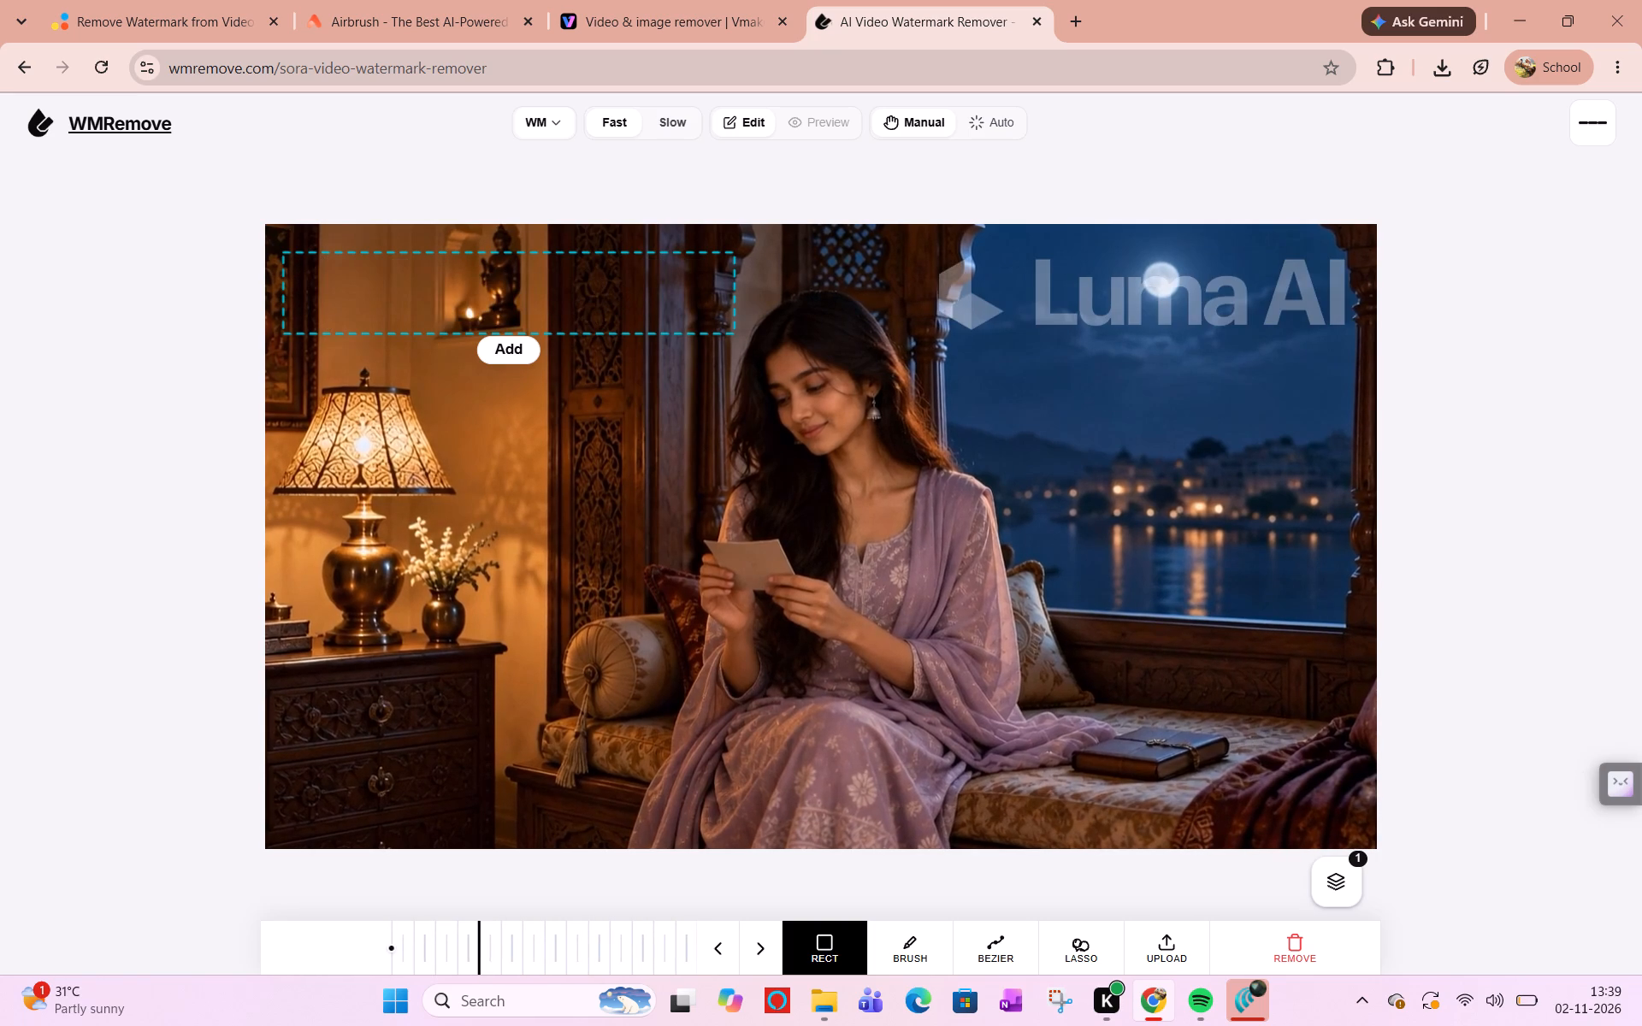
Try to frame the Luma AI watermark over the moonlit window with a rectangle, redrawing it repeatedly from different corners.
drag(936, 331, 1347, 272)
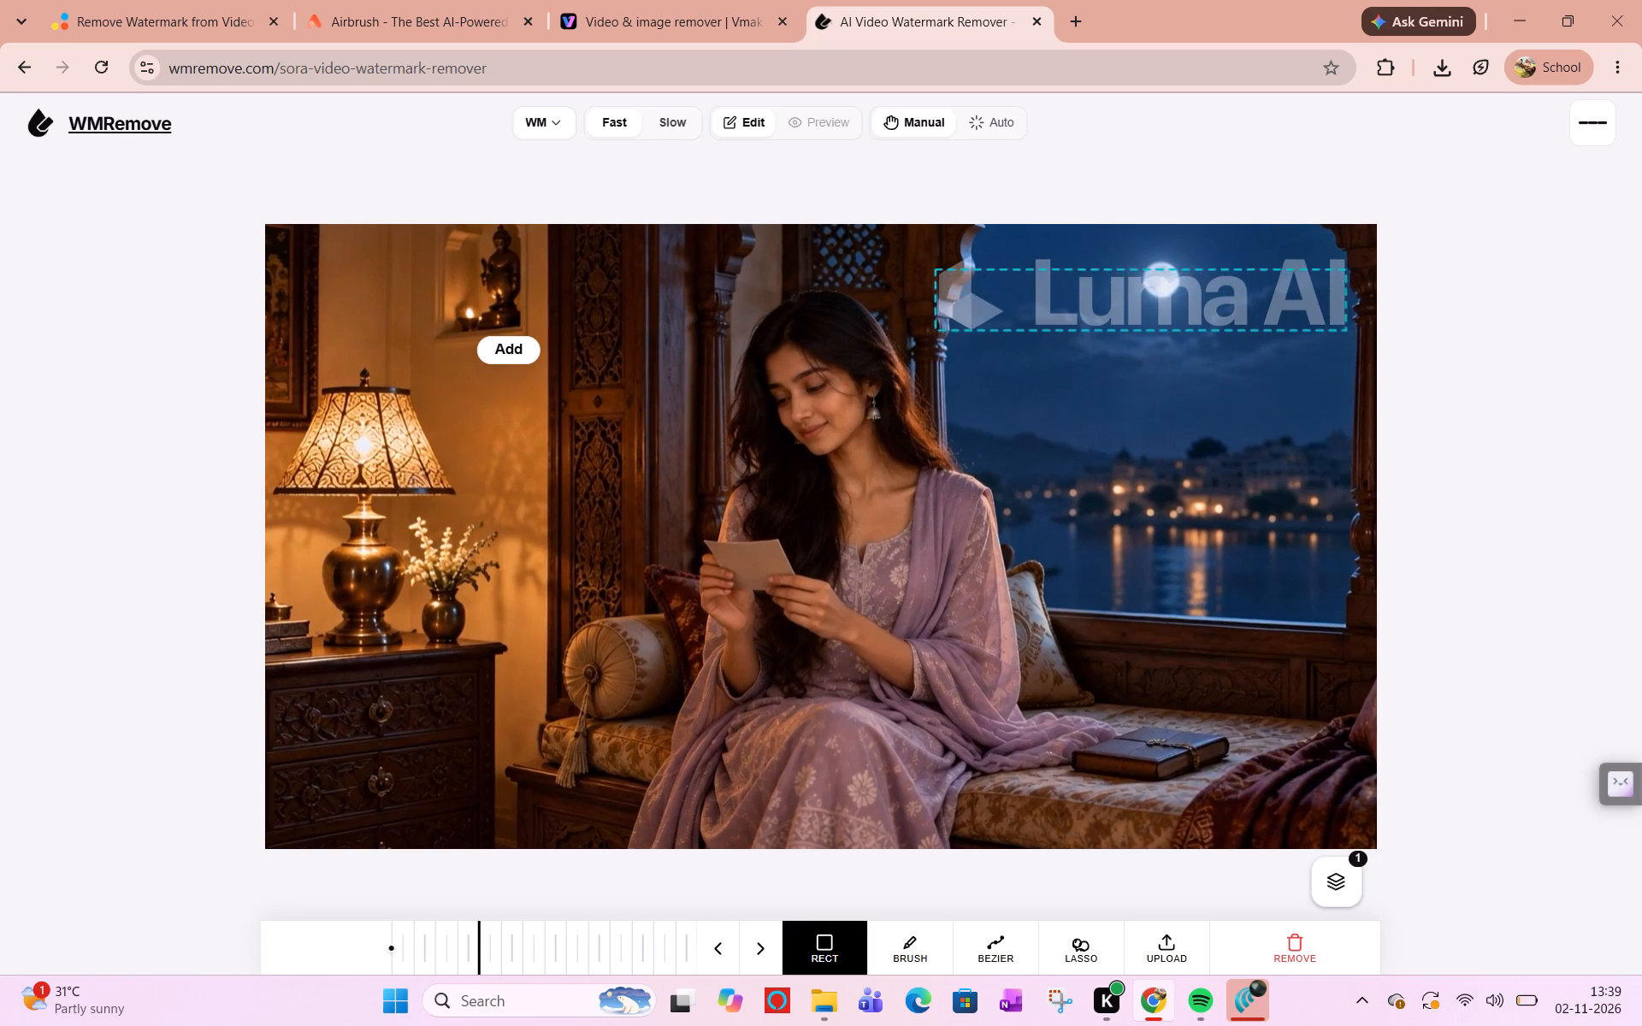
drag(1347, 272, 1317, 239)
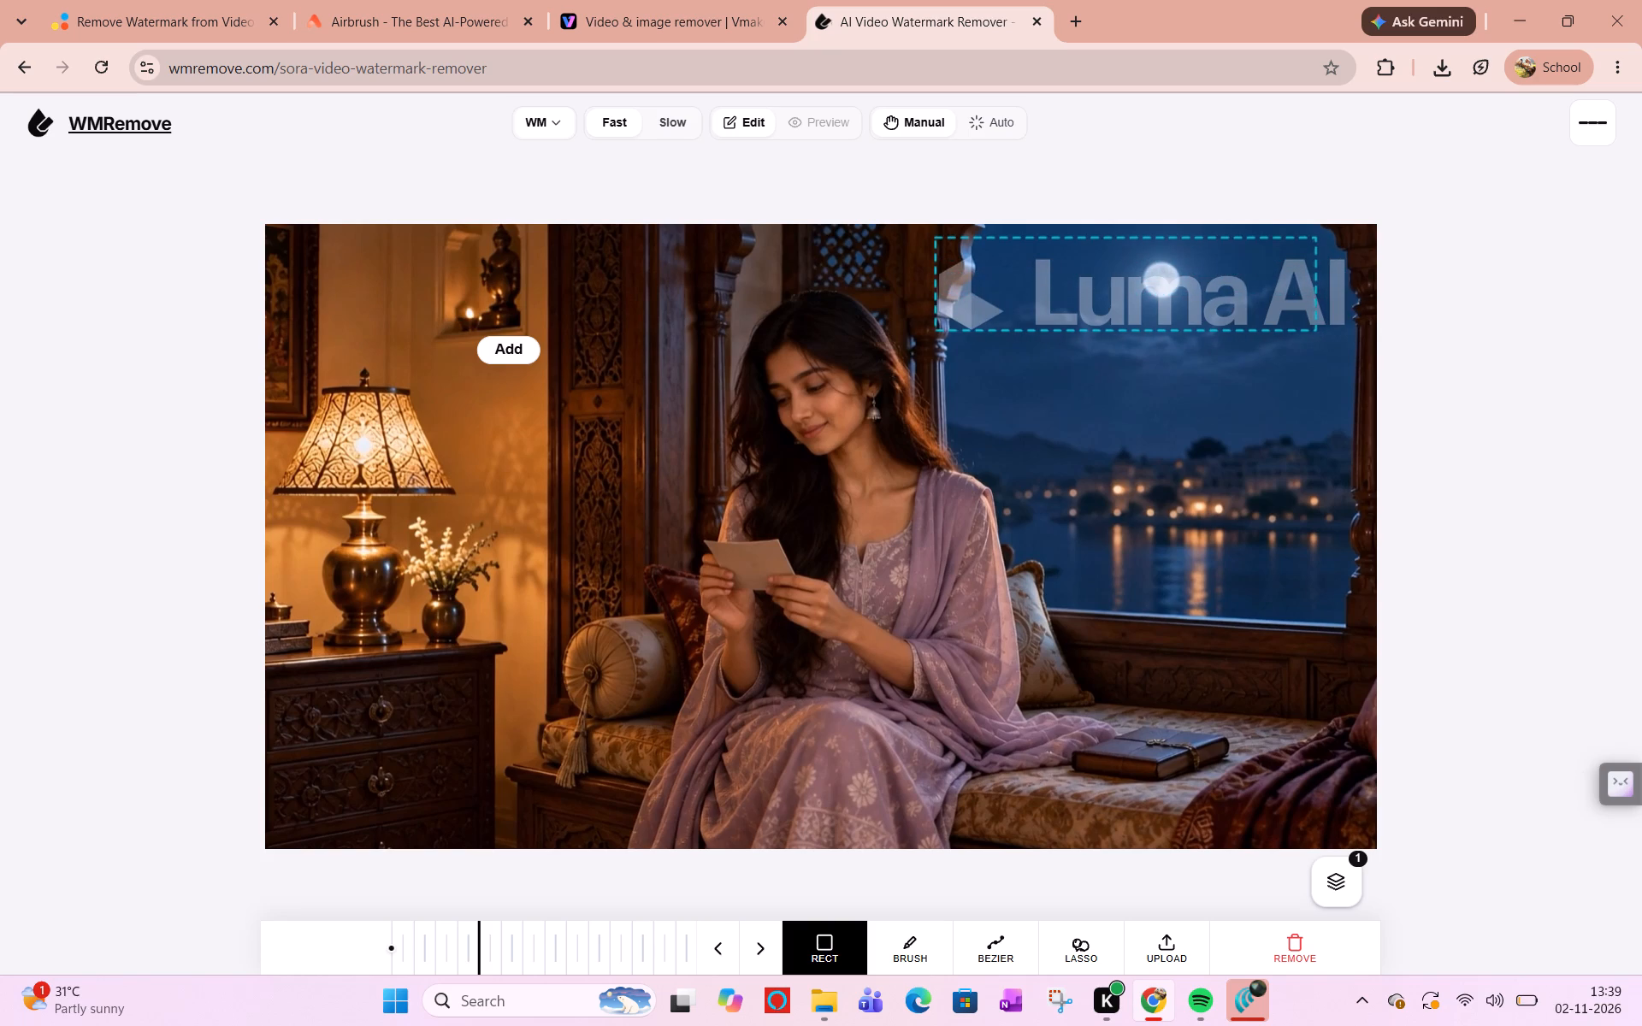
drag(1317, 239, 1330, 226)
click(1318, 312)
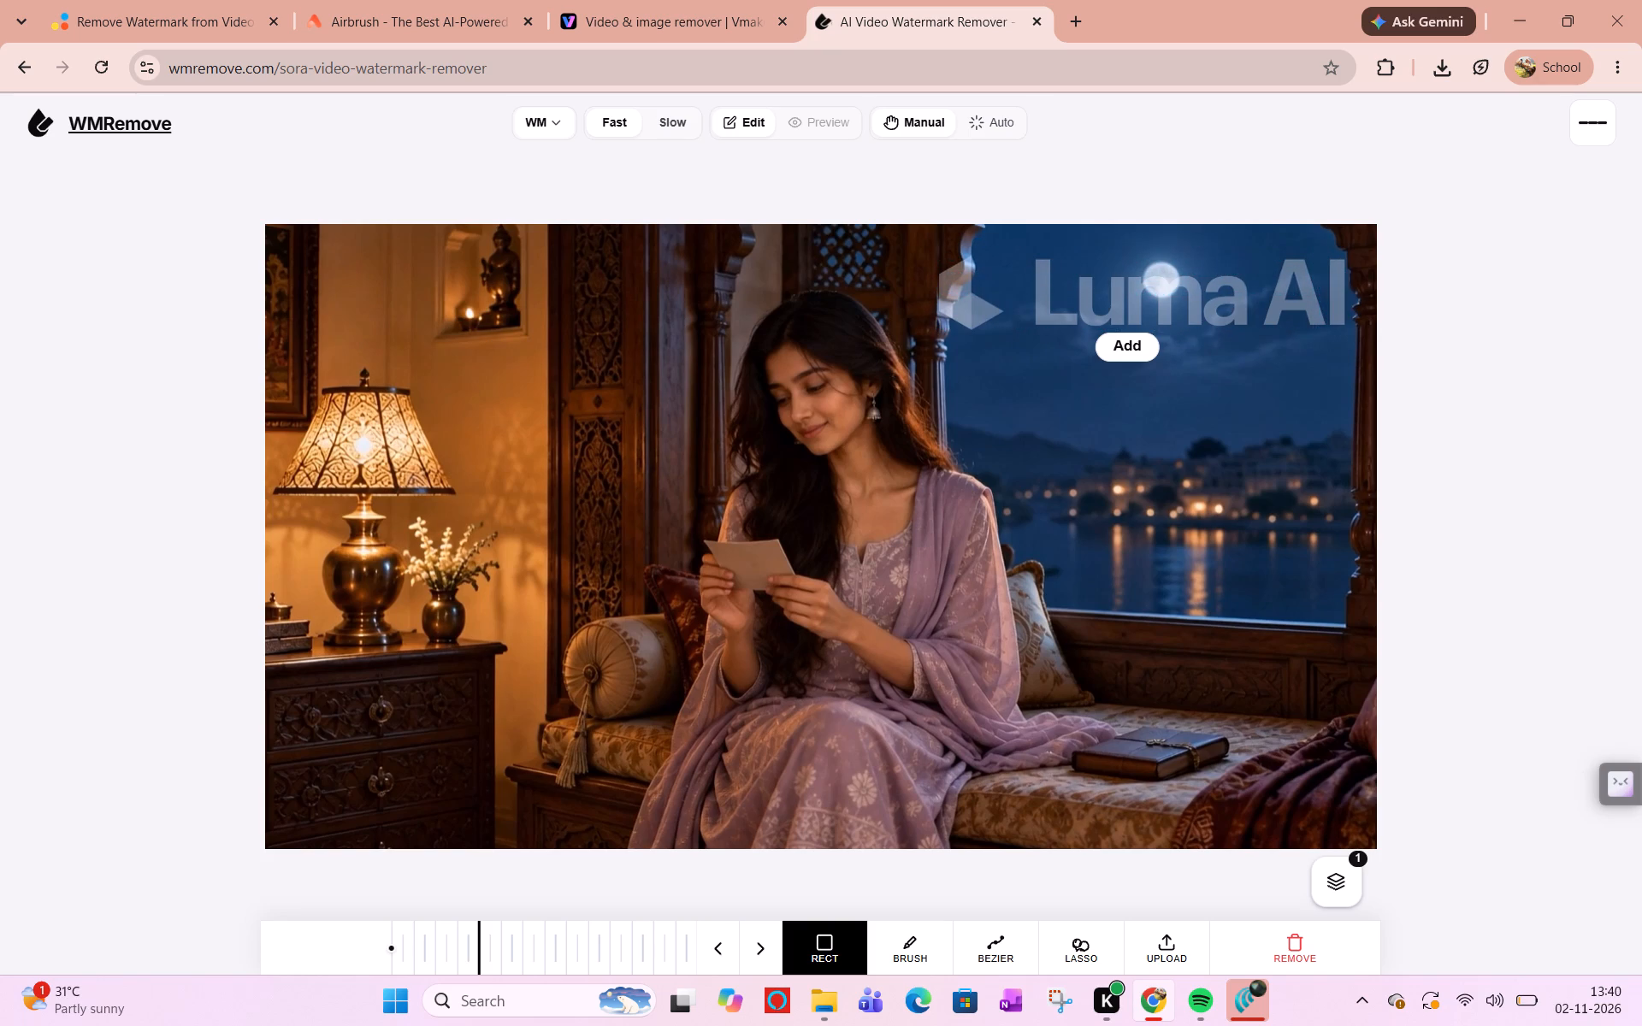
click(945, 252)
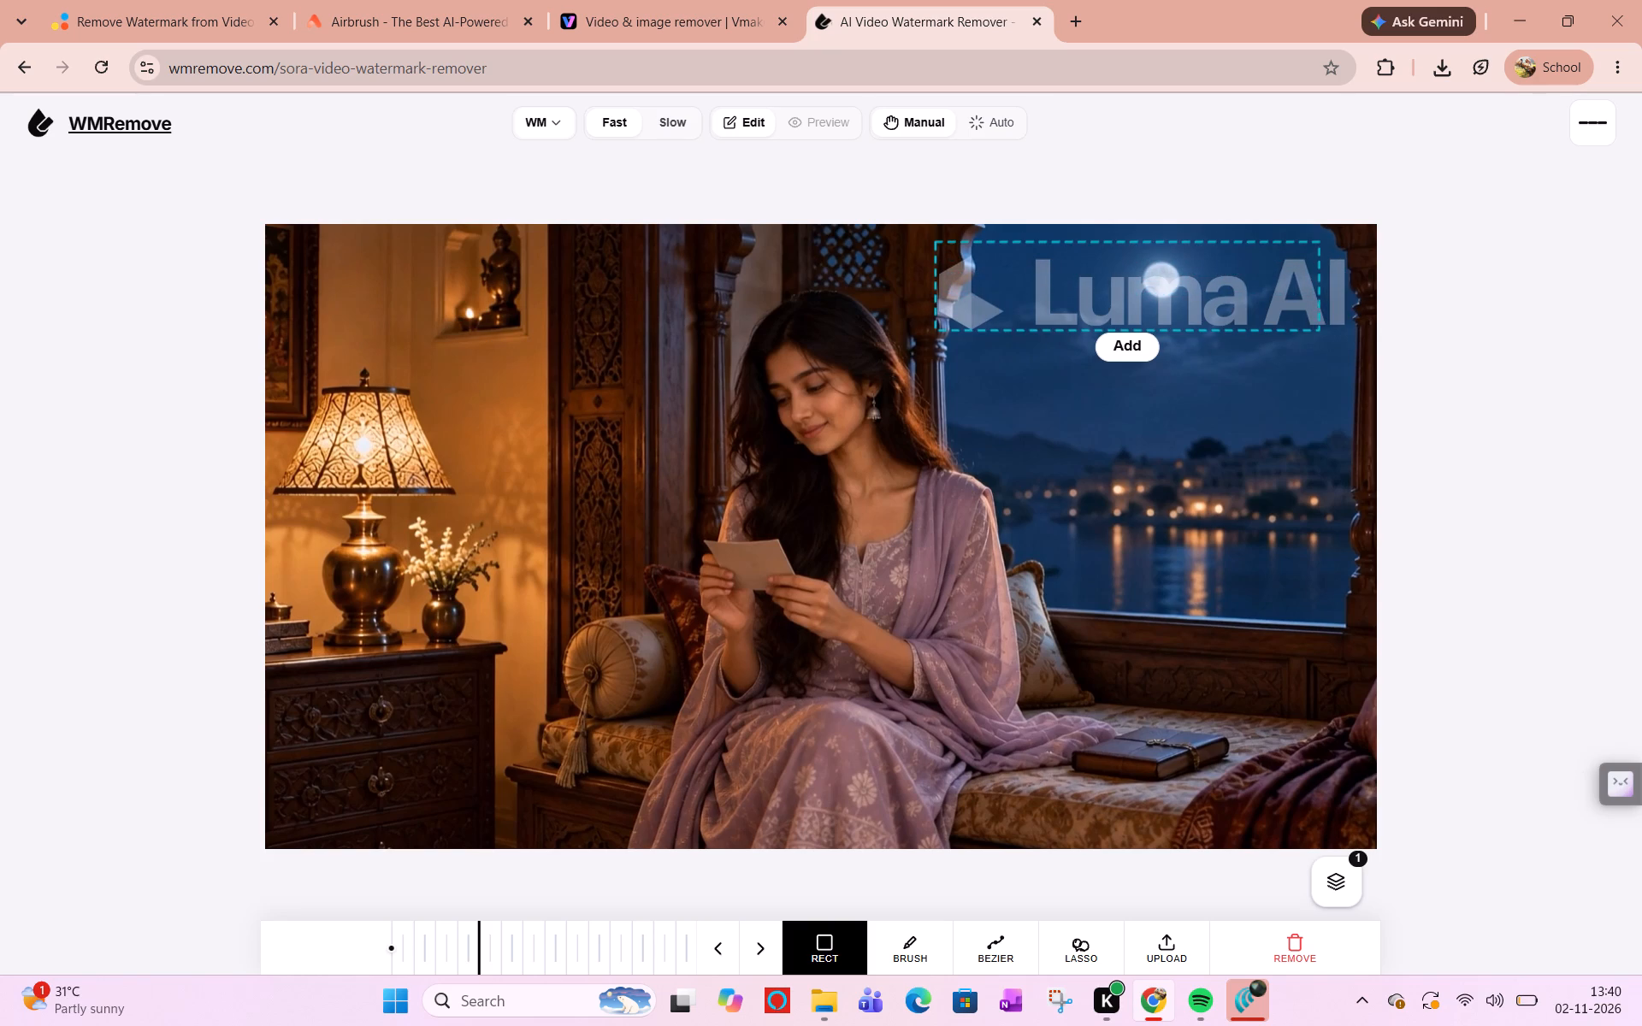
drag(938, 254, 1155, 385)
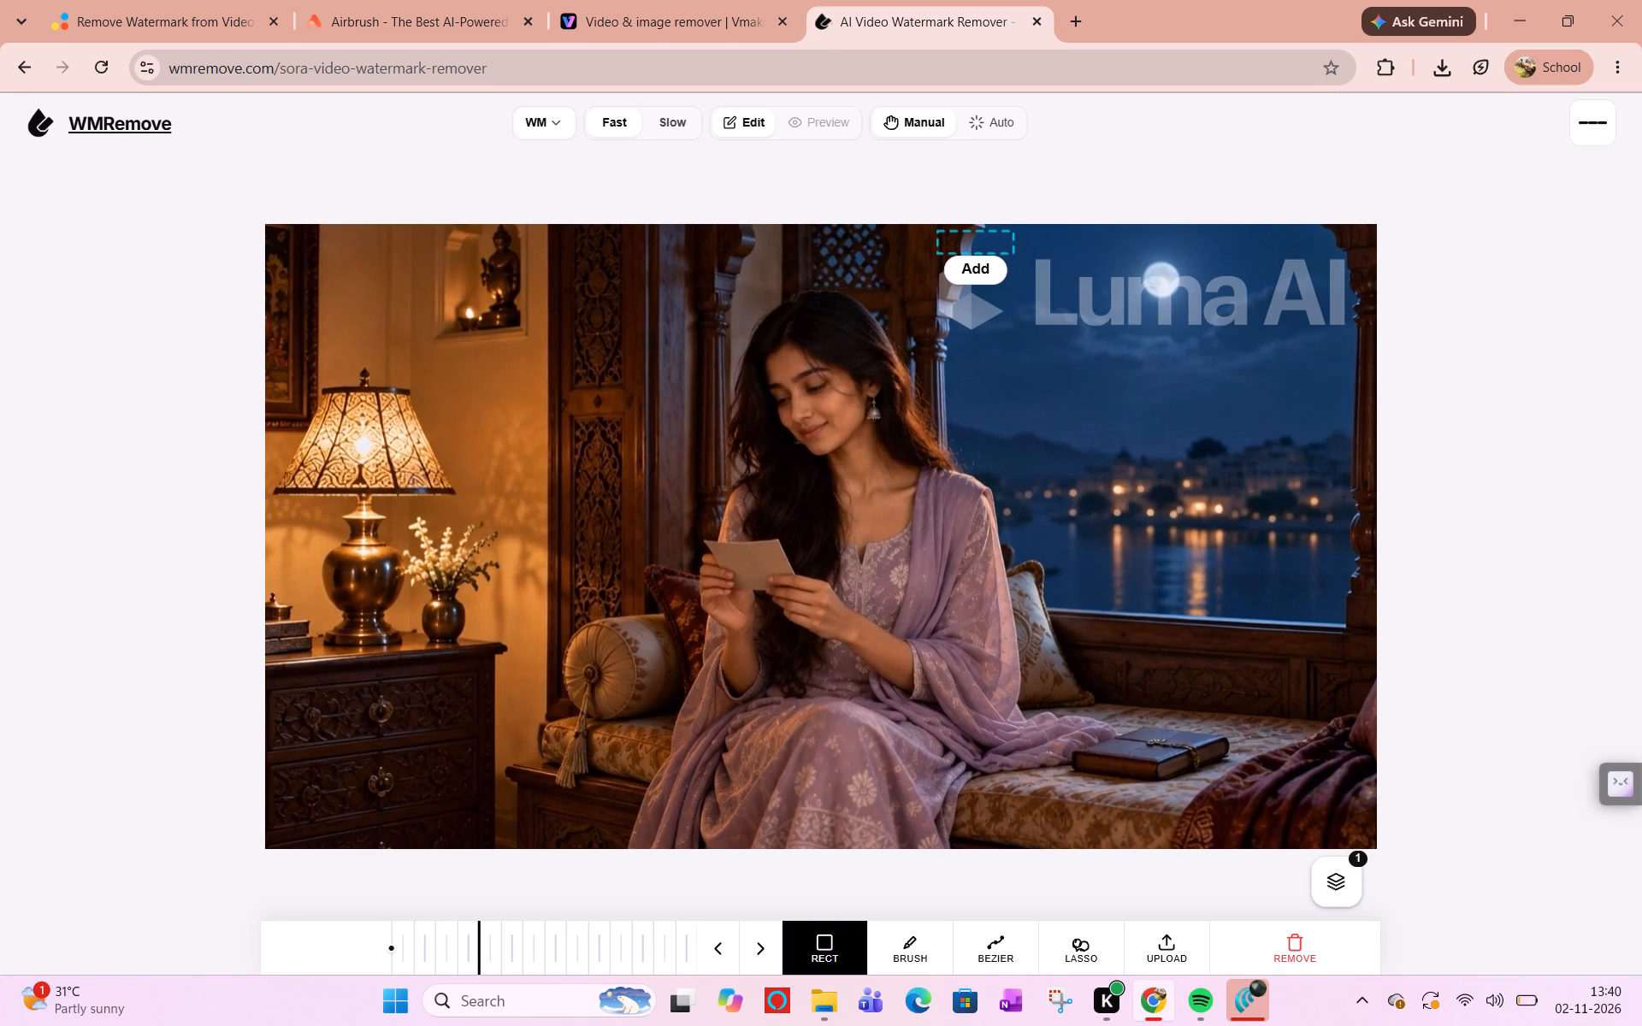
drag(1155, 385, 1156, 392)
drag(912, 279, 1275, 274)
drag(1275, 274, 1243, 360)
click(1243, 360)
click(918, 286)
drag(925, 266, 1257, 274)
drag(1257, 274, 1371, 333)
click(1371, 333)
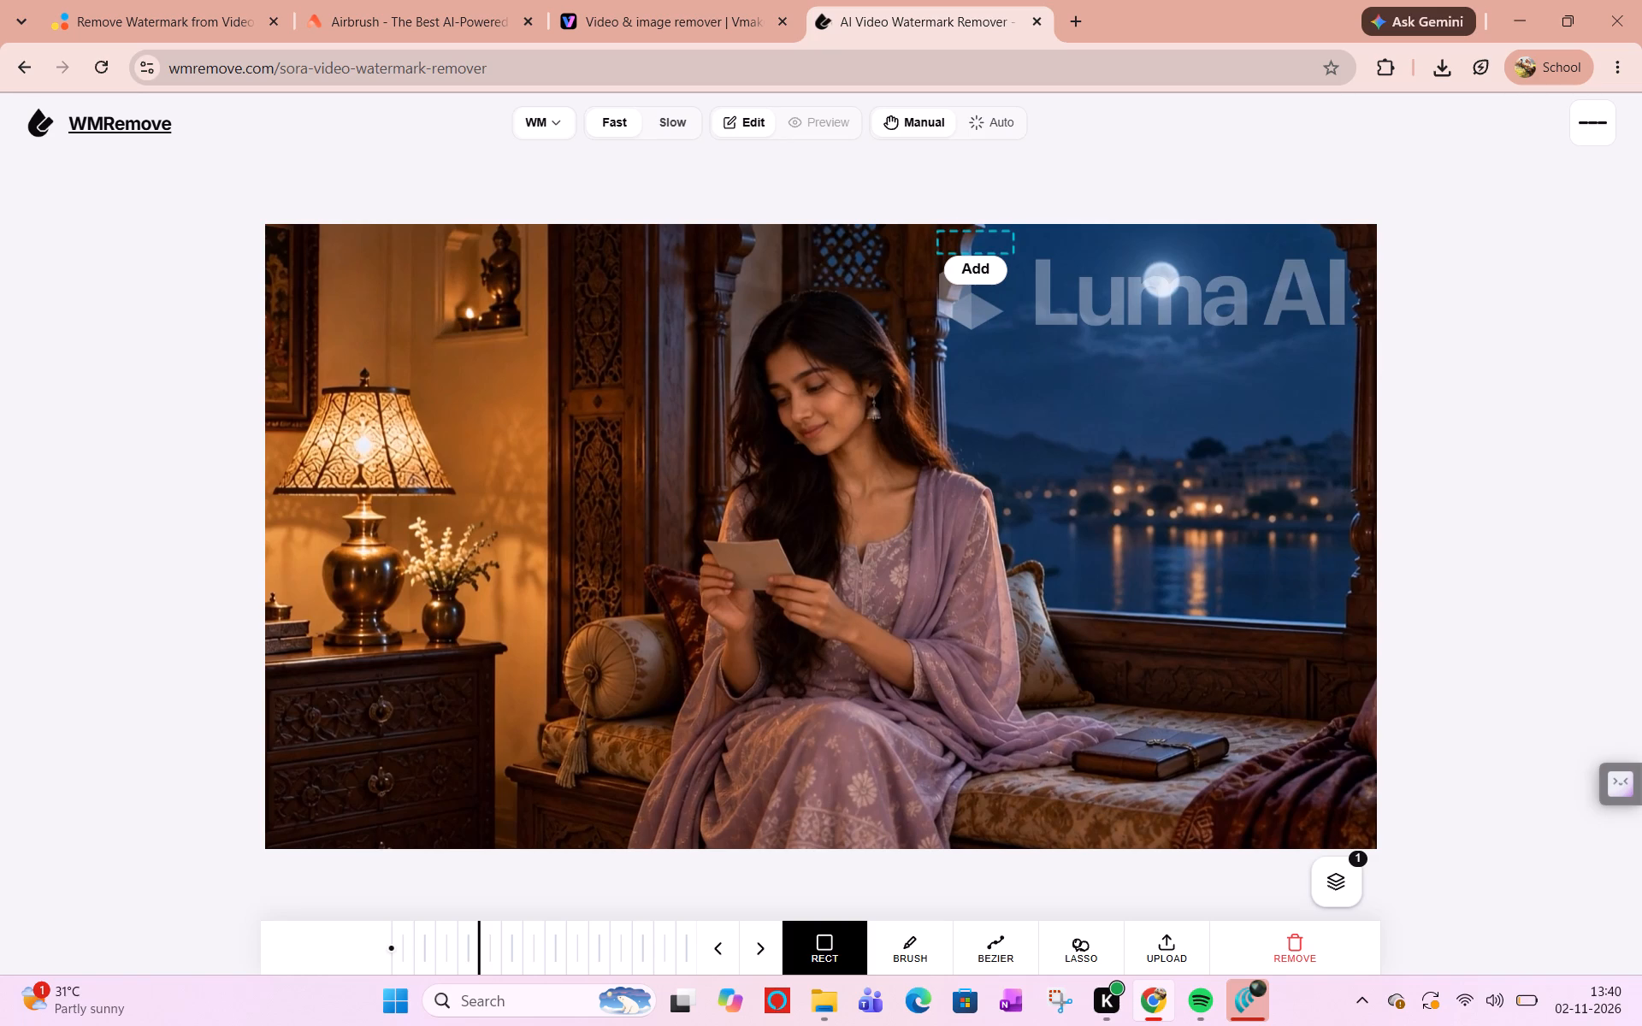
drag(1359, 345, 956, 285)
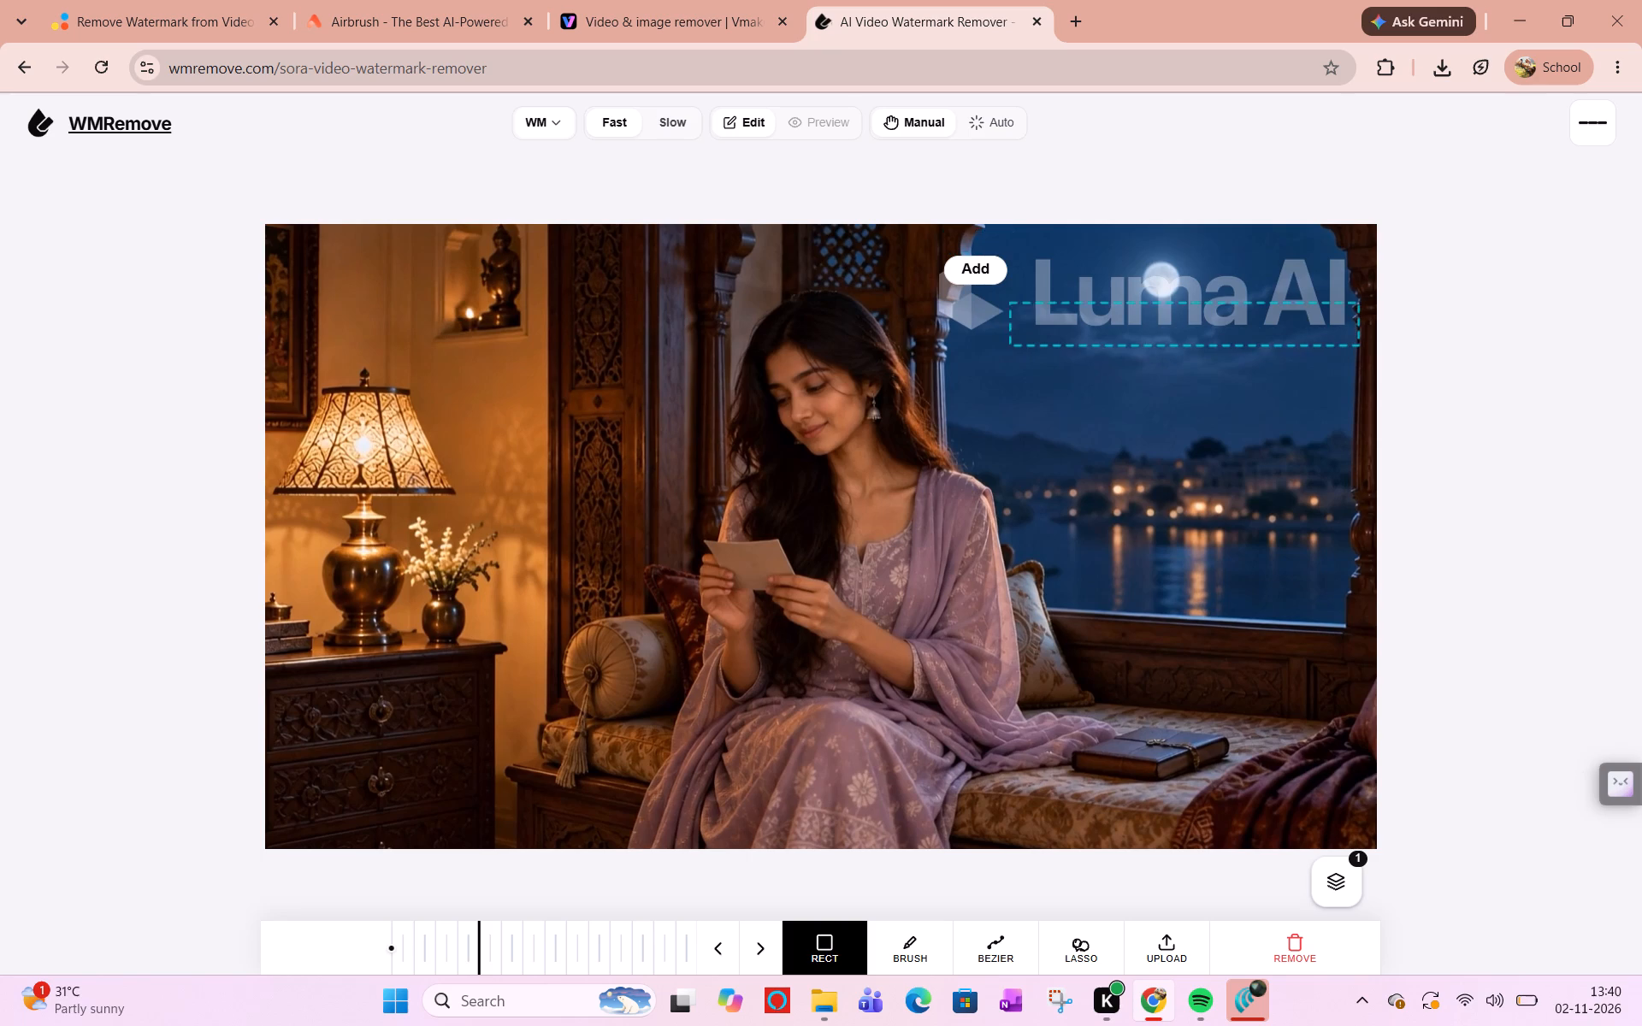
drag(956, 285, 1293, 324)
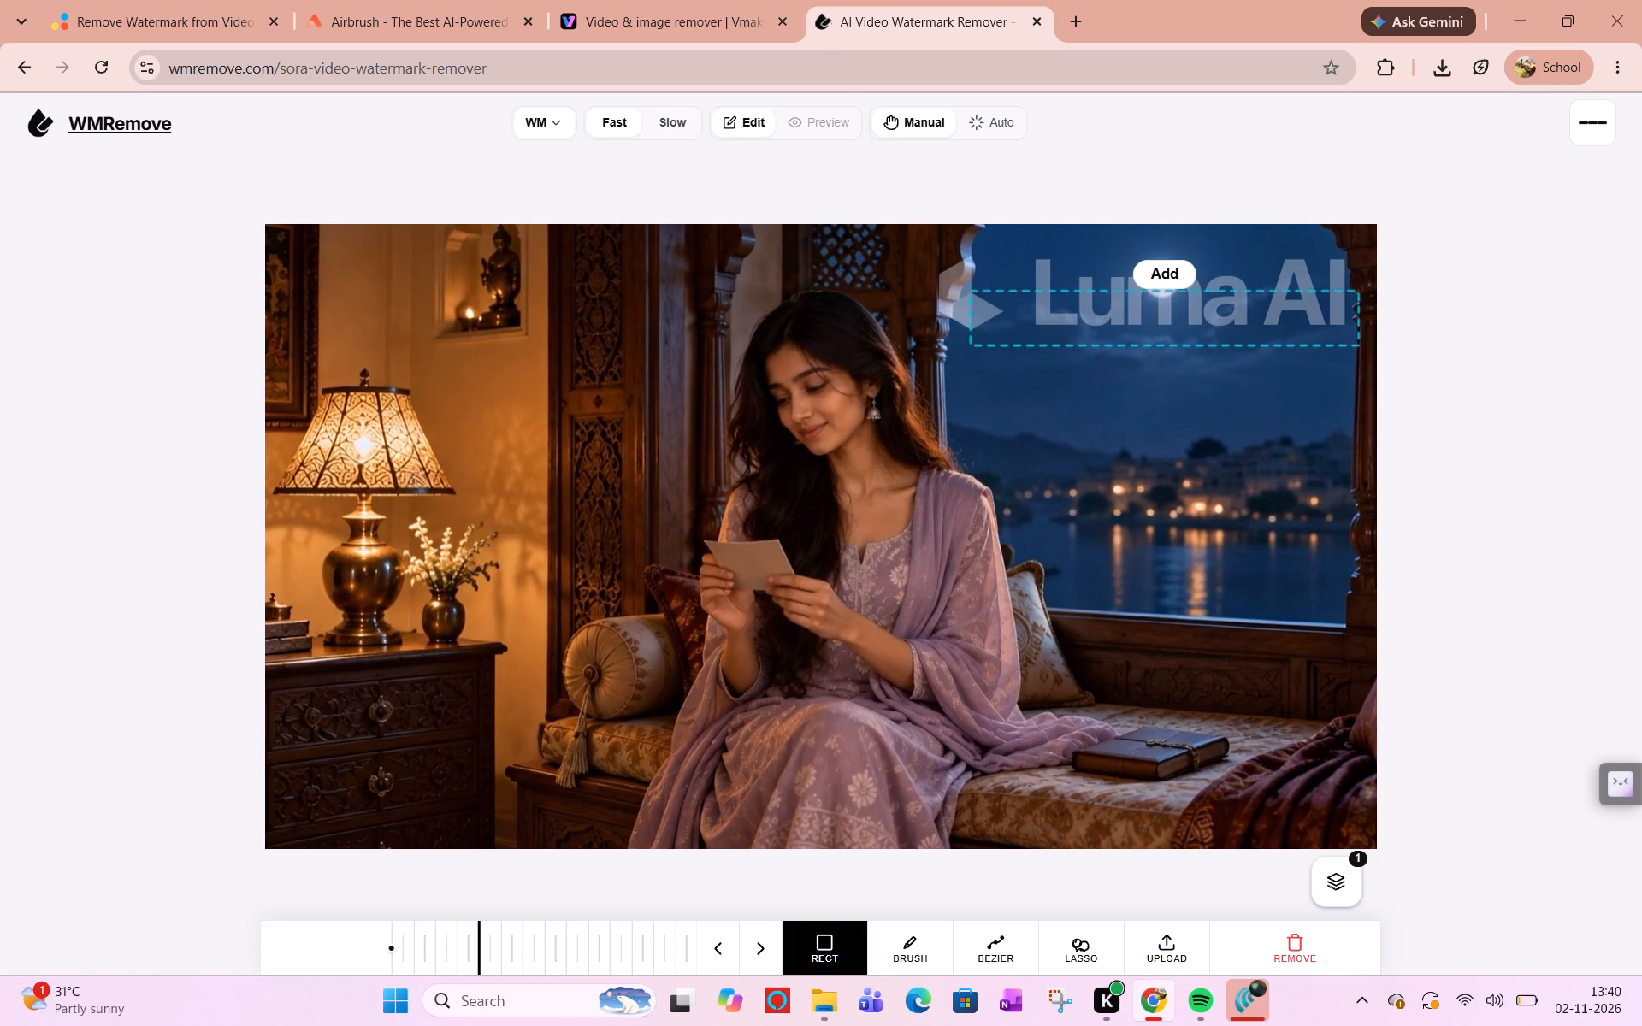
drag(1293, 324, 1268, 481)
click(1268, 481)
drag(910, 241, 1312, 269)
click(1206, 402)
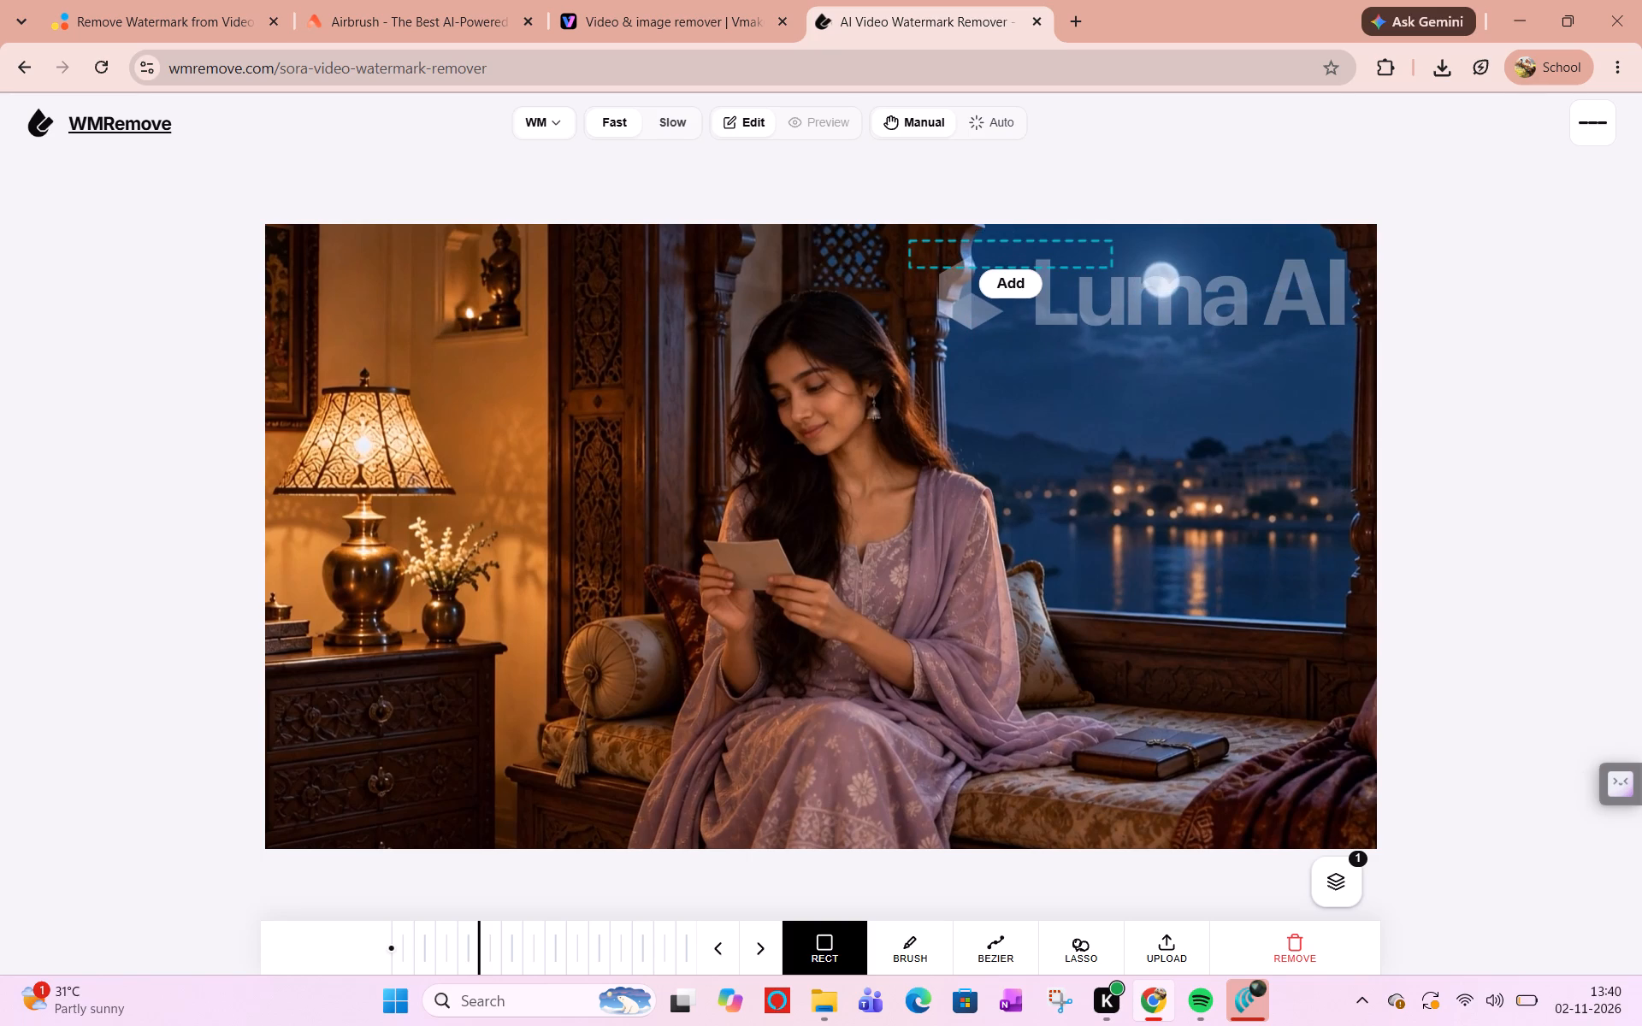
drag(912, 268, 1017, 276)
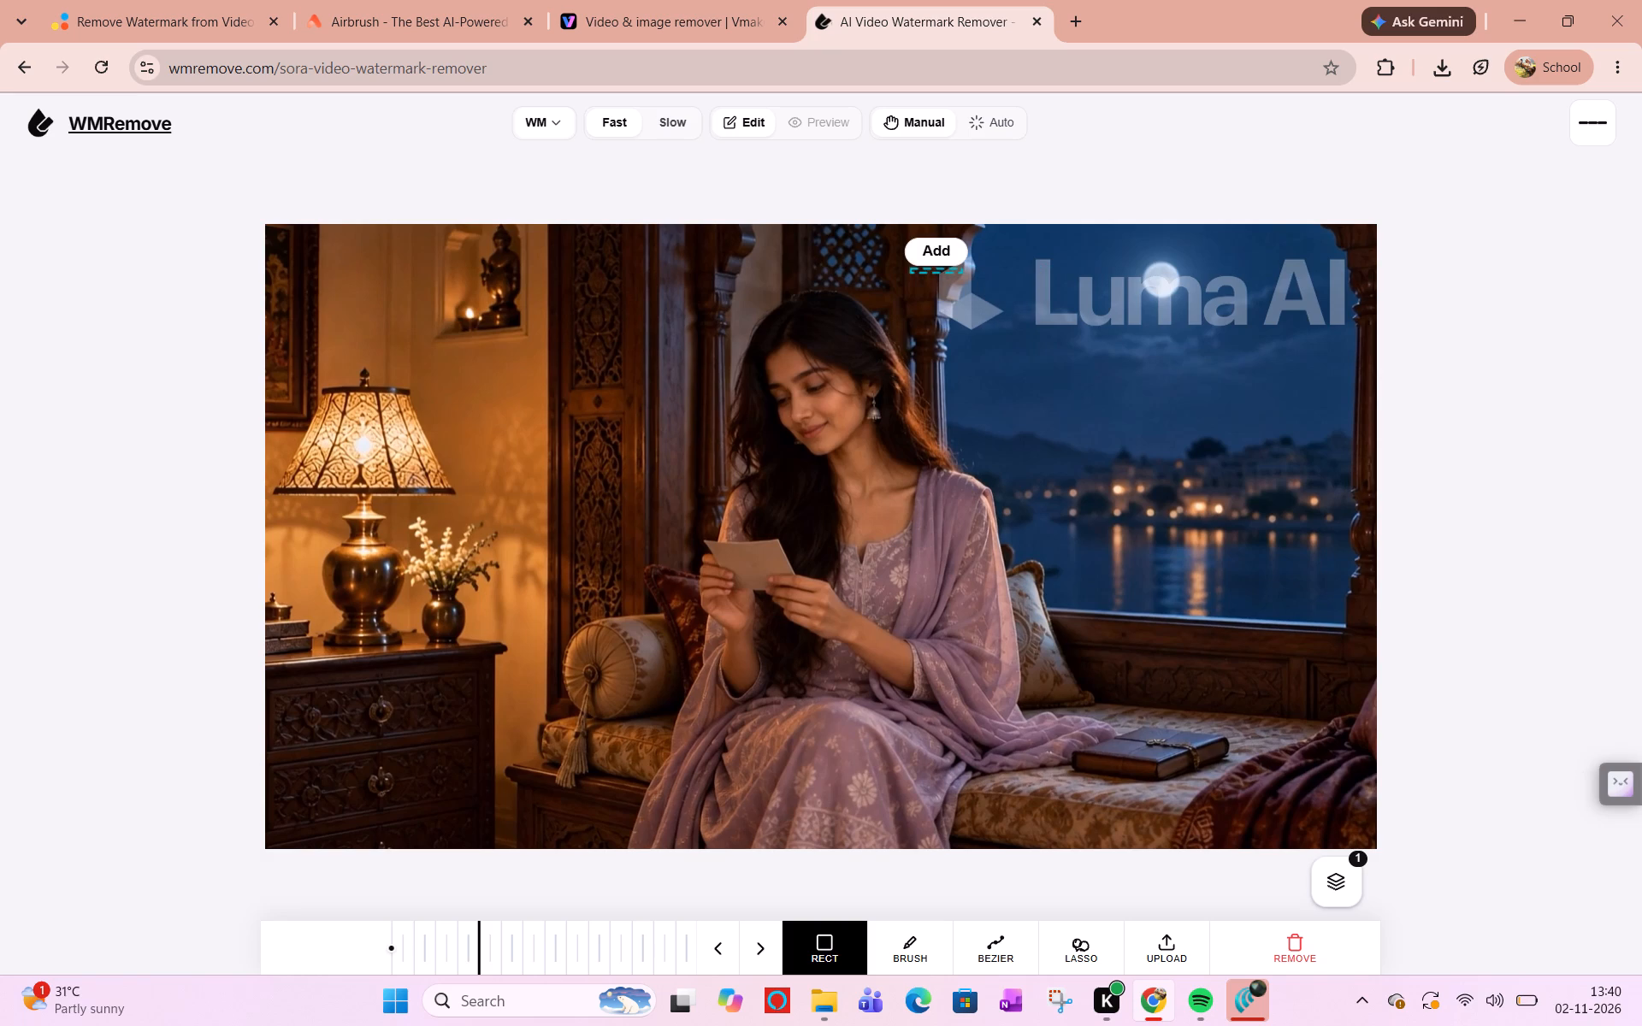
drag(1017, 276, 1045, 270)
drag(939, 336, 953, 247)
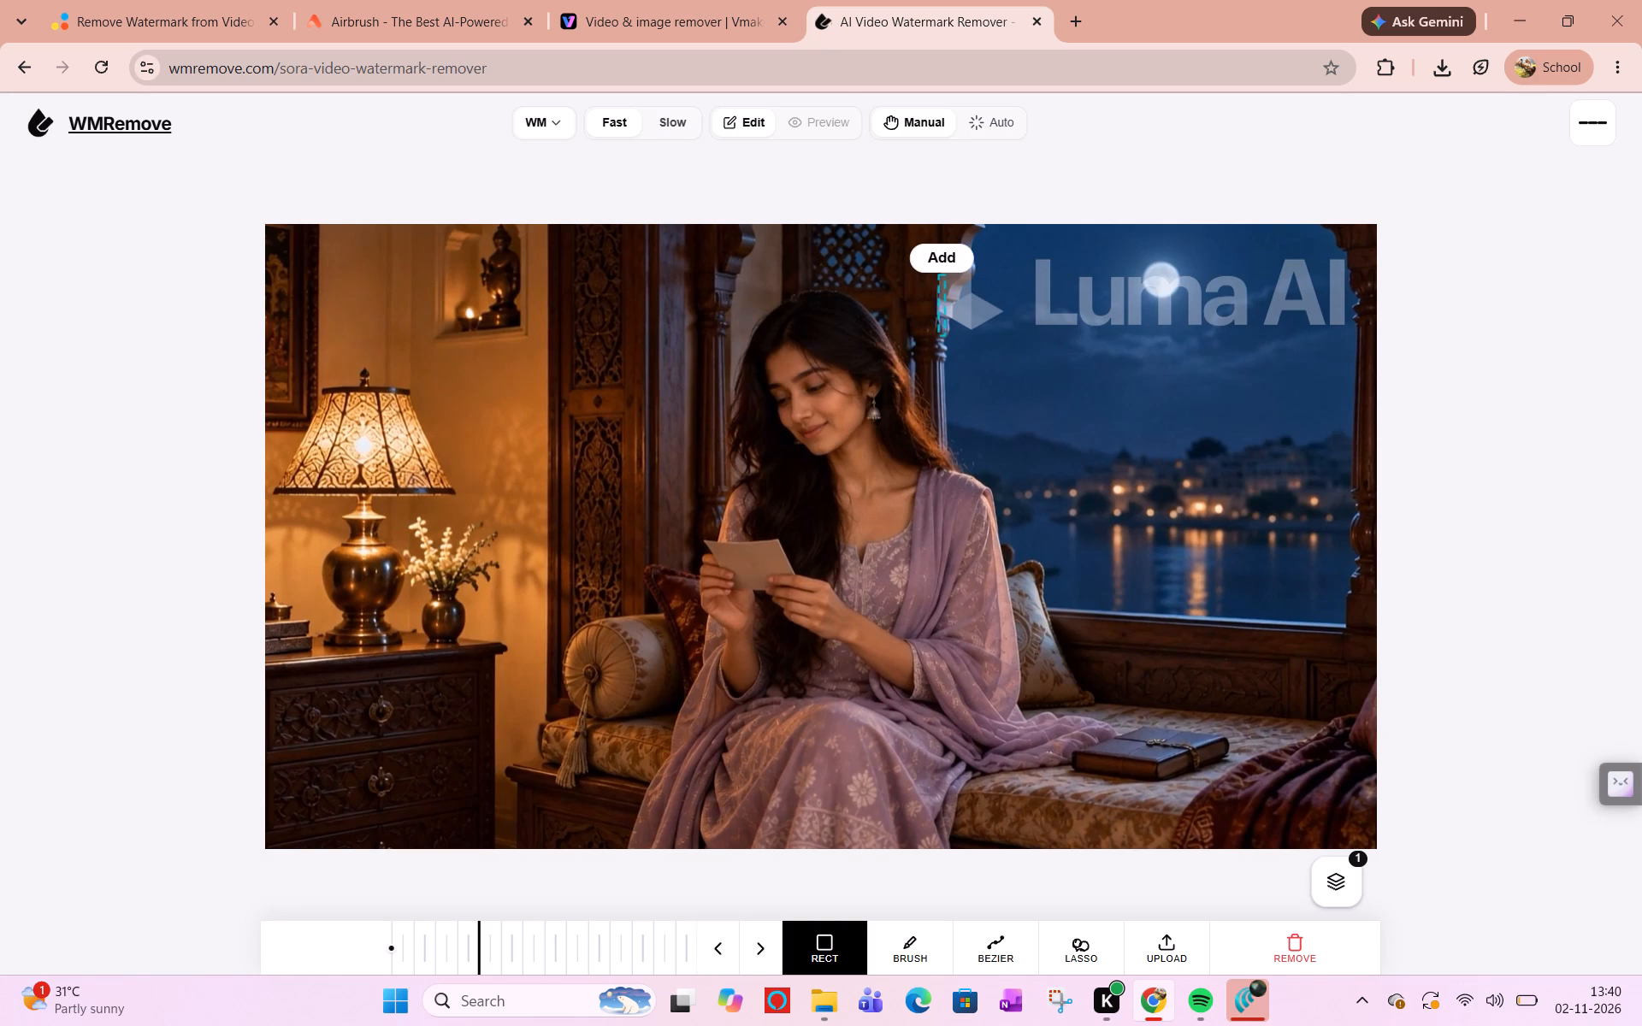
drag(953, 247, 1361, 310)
Draw a rectangle enclosing the whole Luma AI watermark over the moonlit window and add it as a mask.
drag(1365, 255, 877, 309)
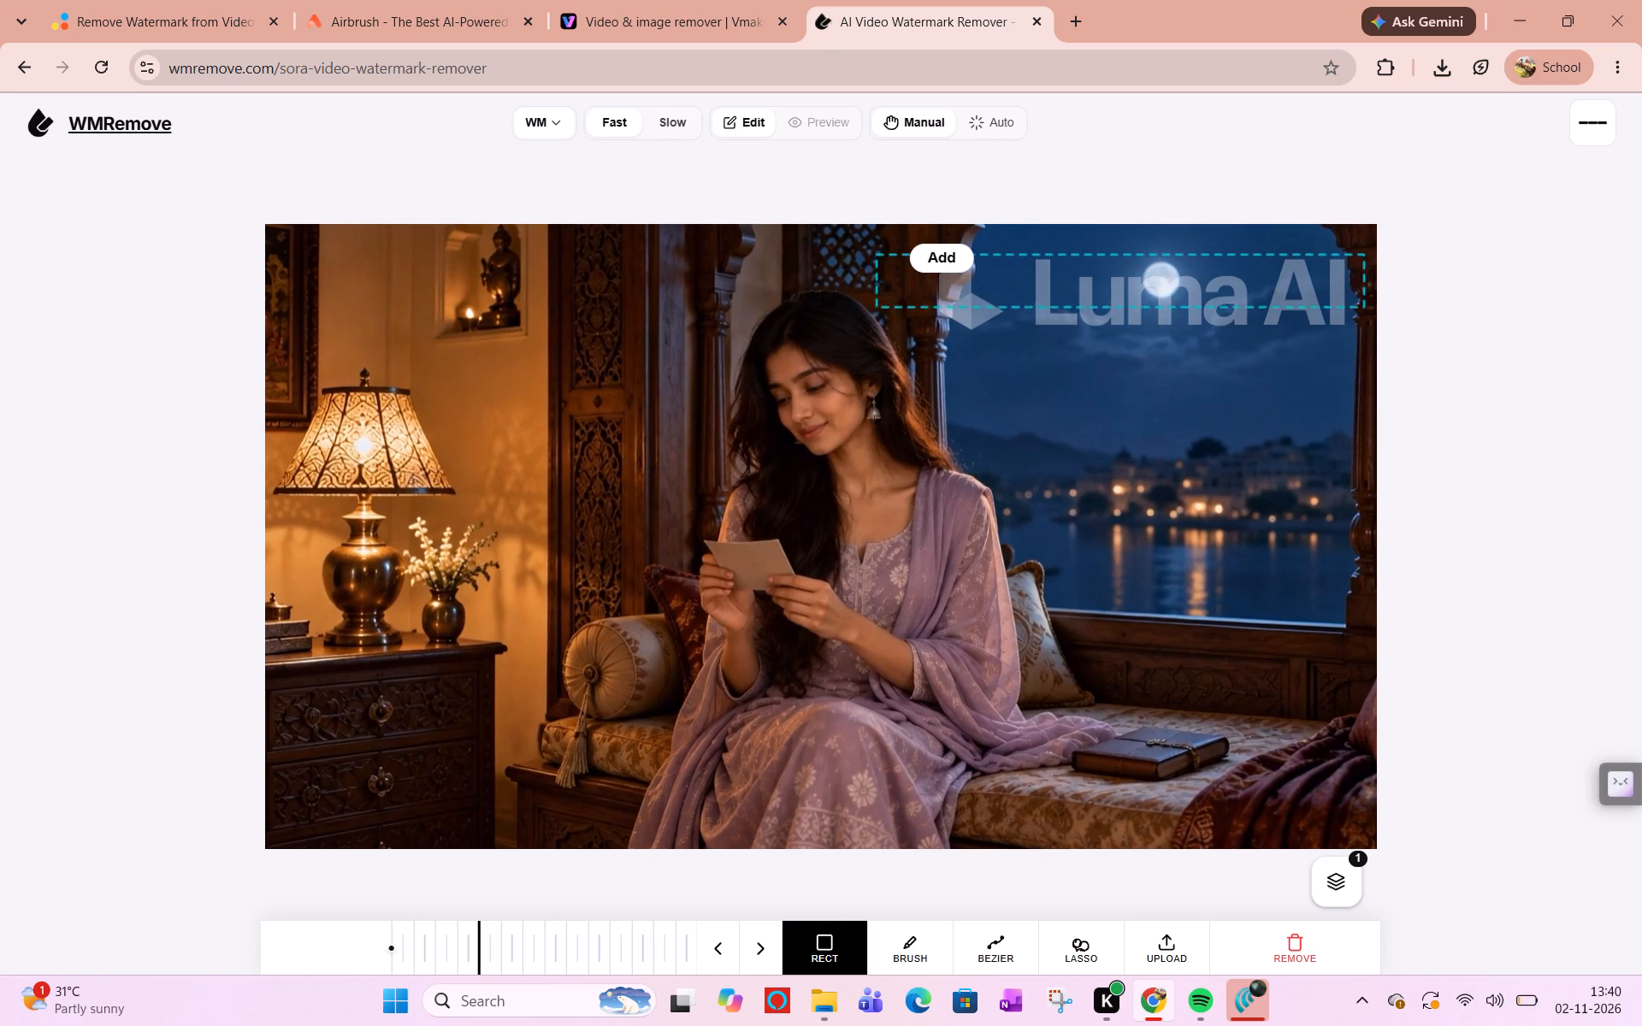
drag(877, 309, 922, 333)
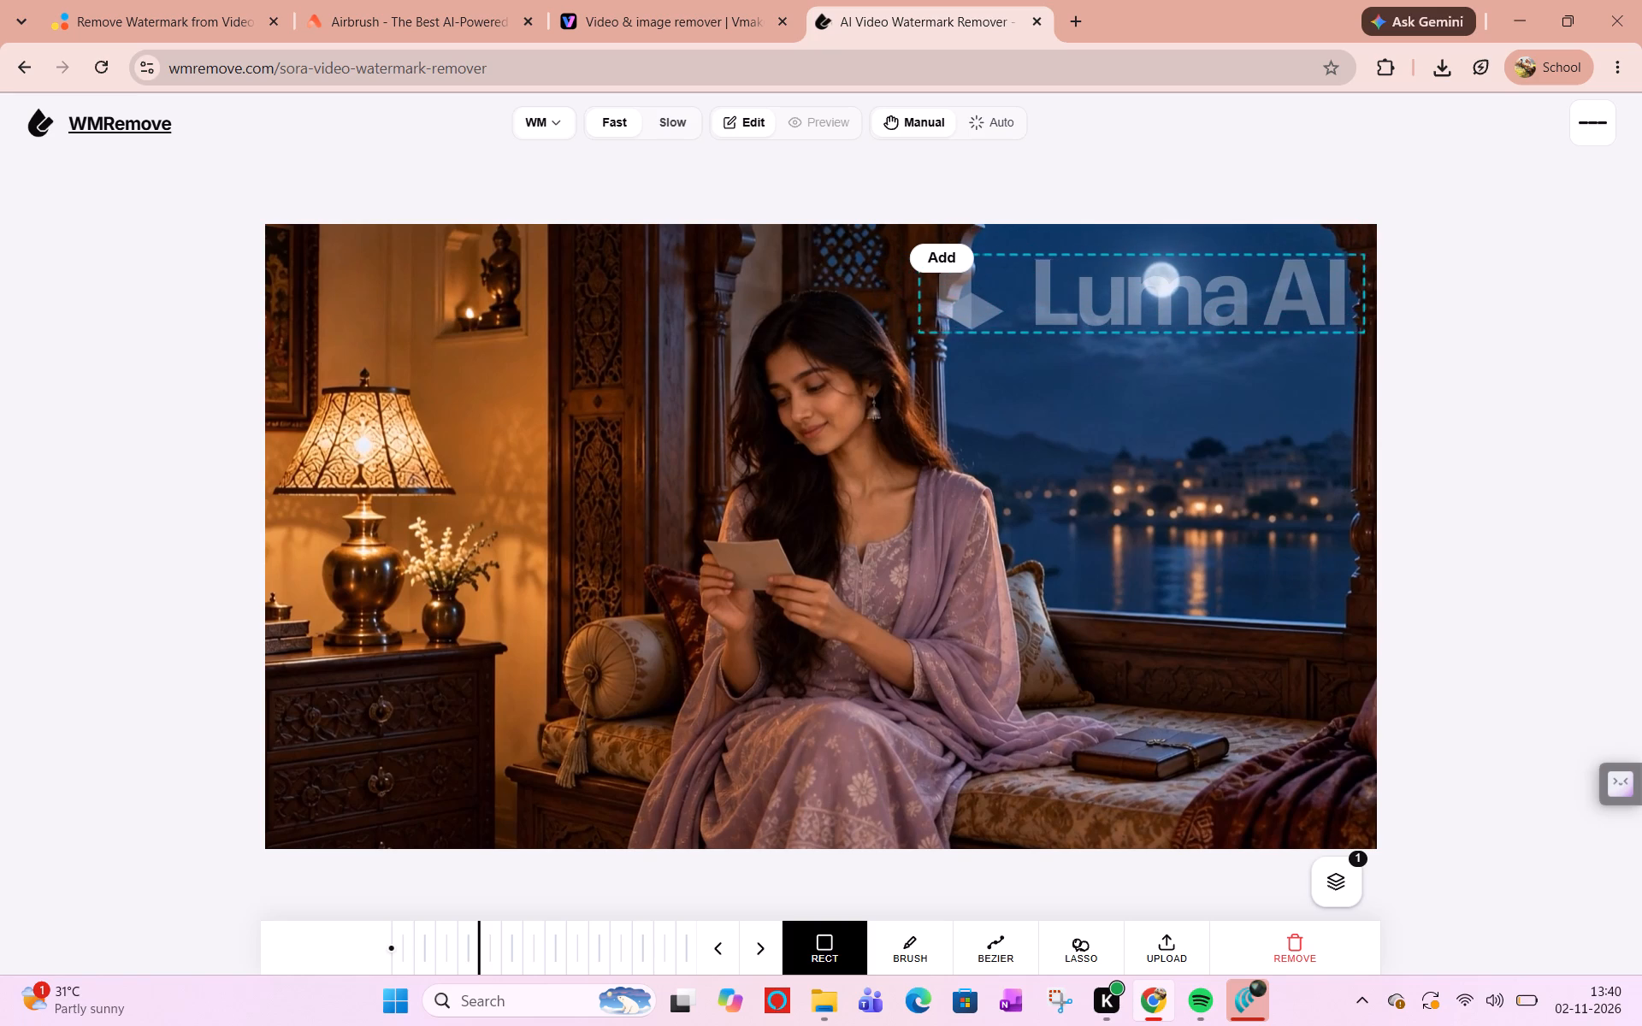
drag(922, 333, 936, 333)
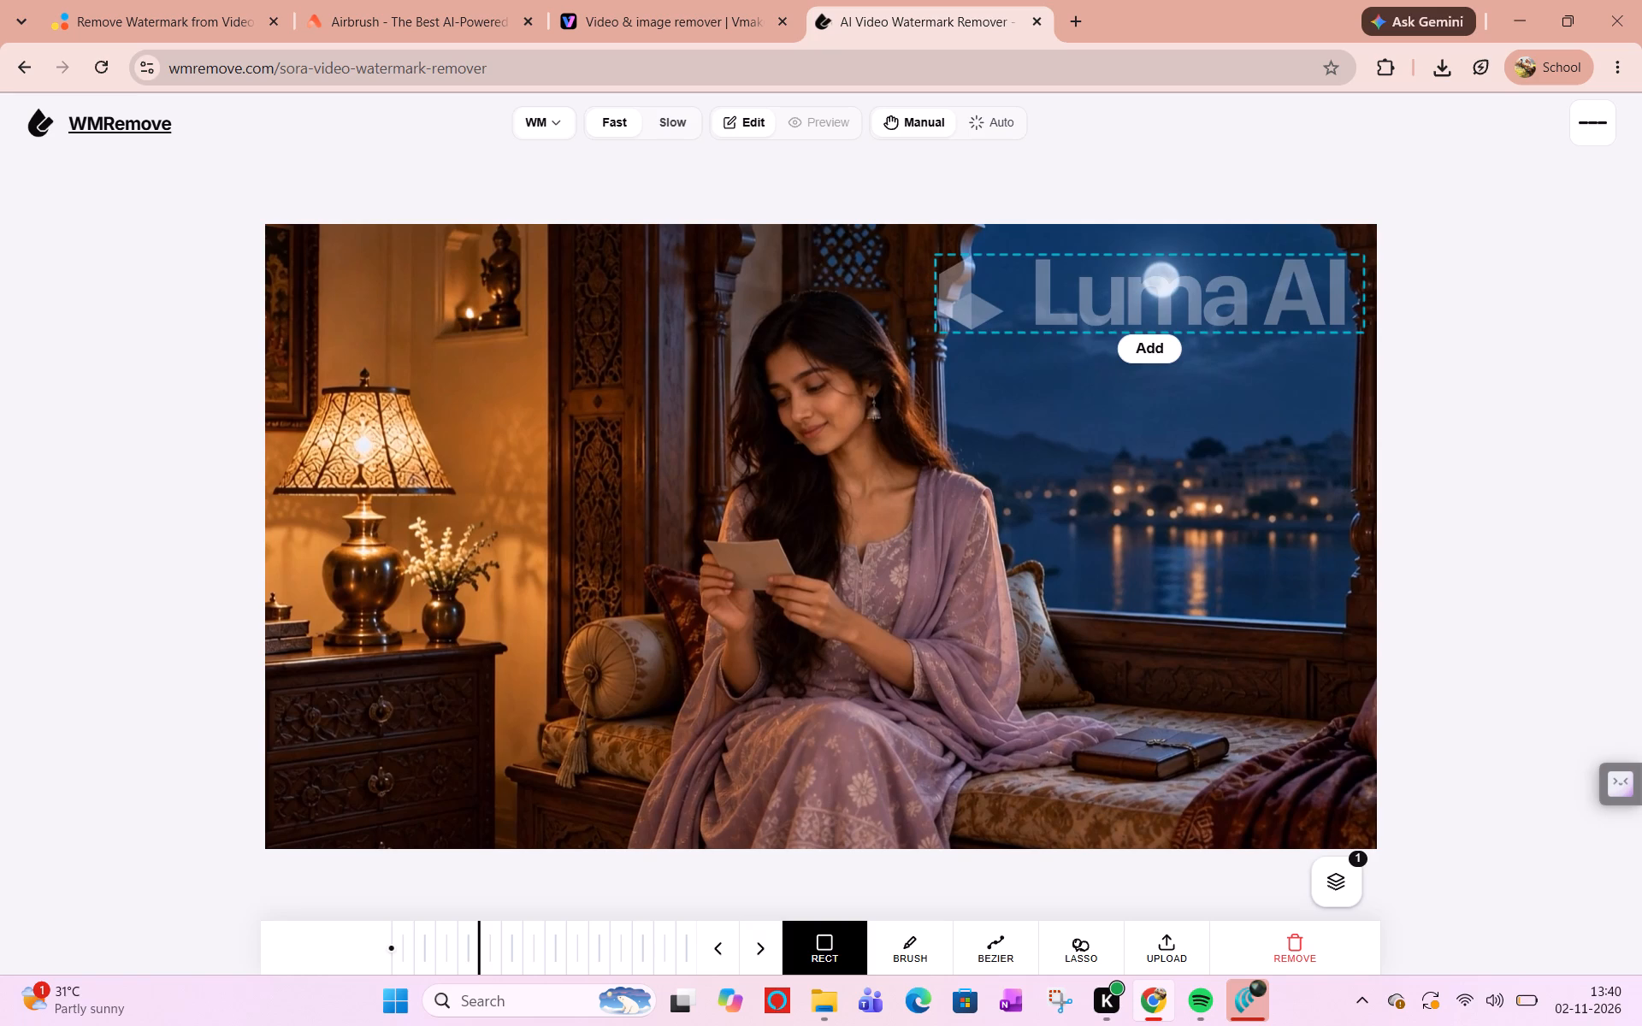
click(1159, 351)
Advance the timeline into the sketchbook shot, to the frame where the Luma AI watermark drops onto the photograph.
drag(555, 954, 541, 954)
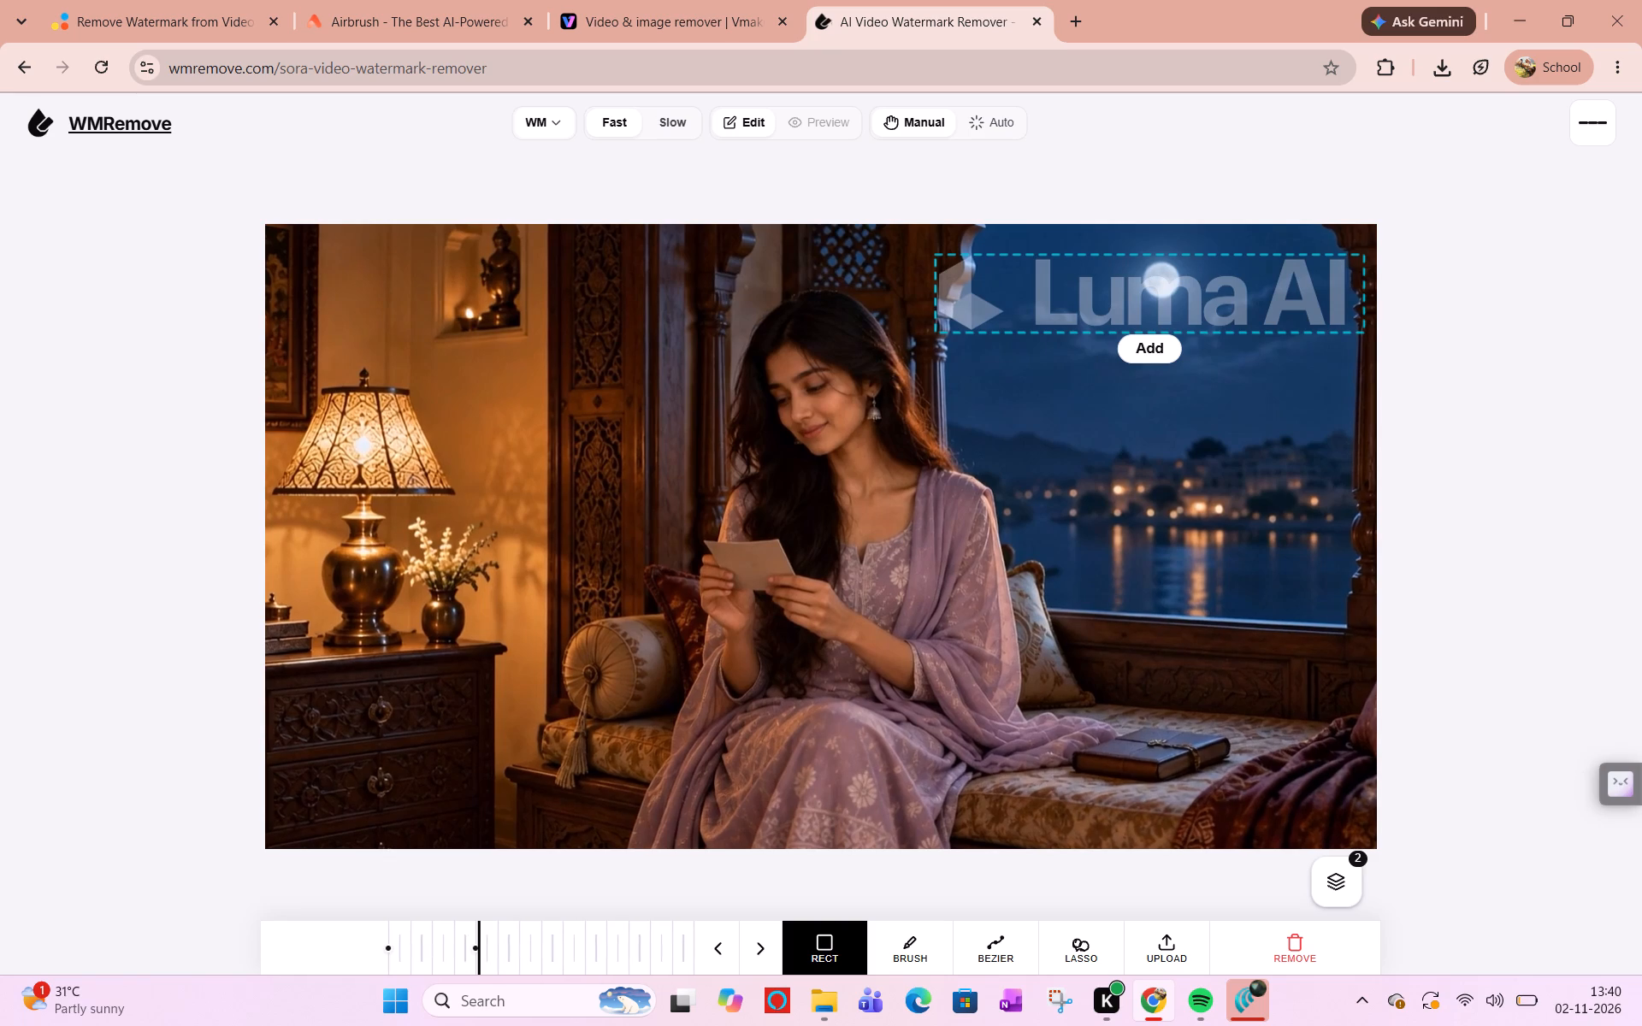
drag(541, 954, 354, 950)
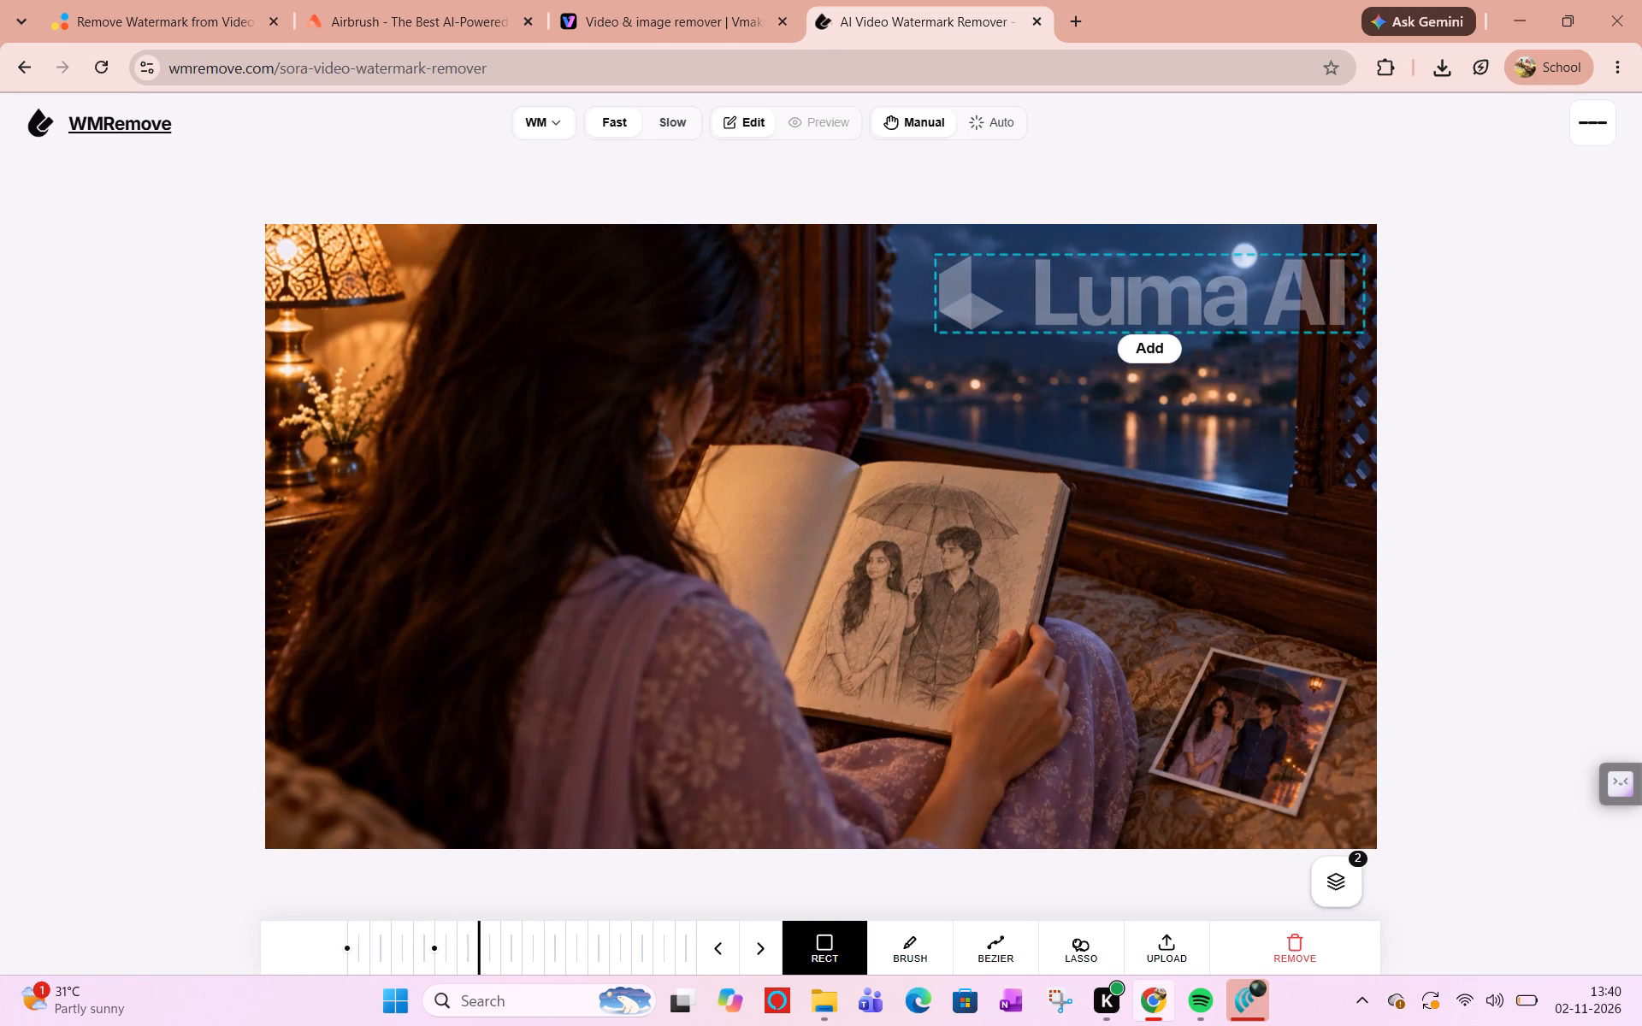
drag(532, 946, 493, 946)
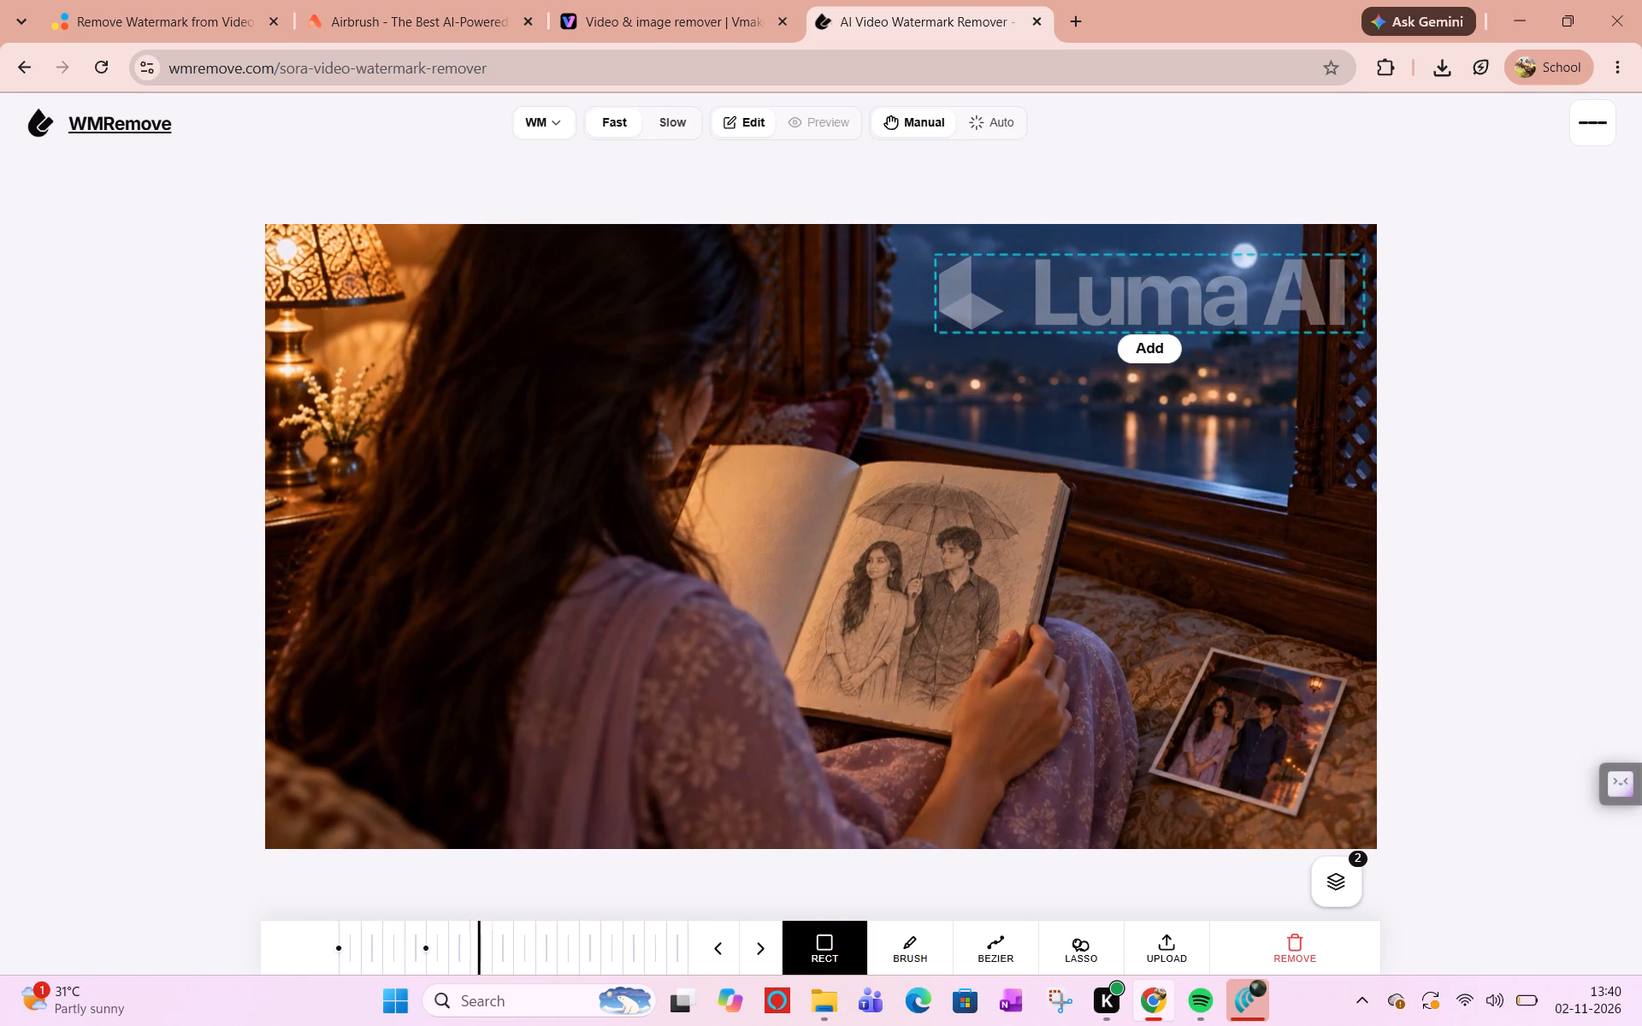
drag(493, 946, 493, 945)
drag(517, 951, 475, 955)
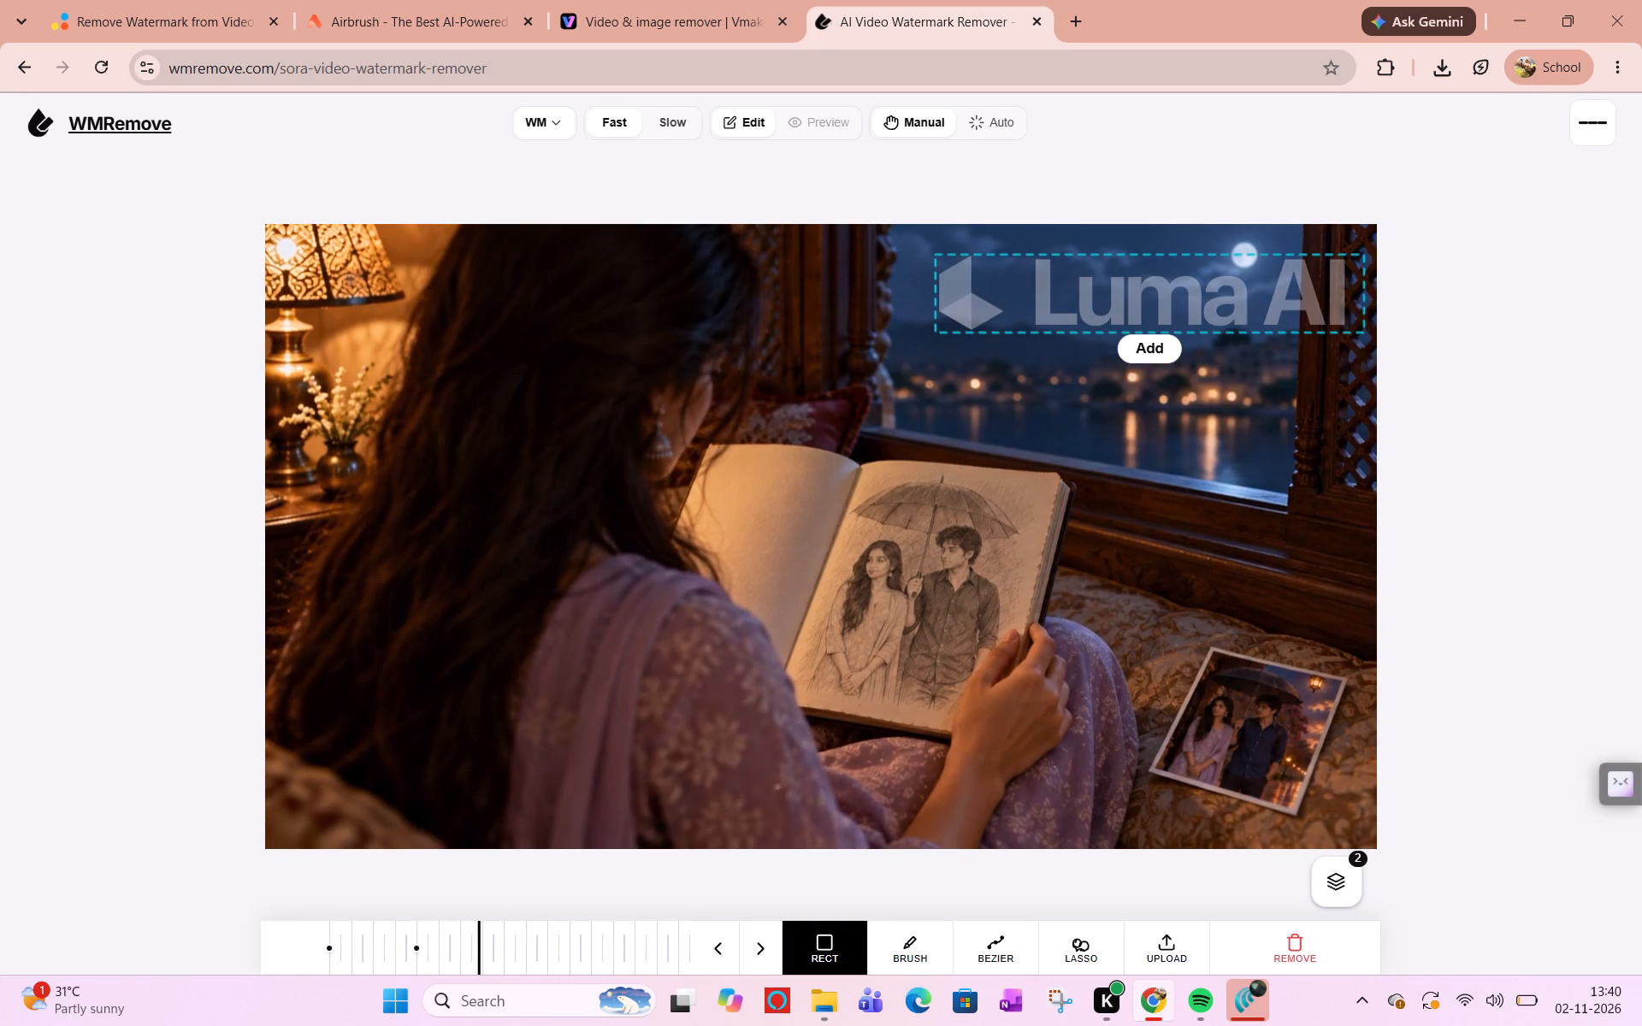
drag(526, 951, 478, 960)
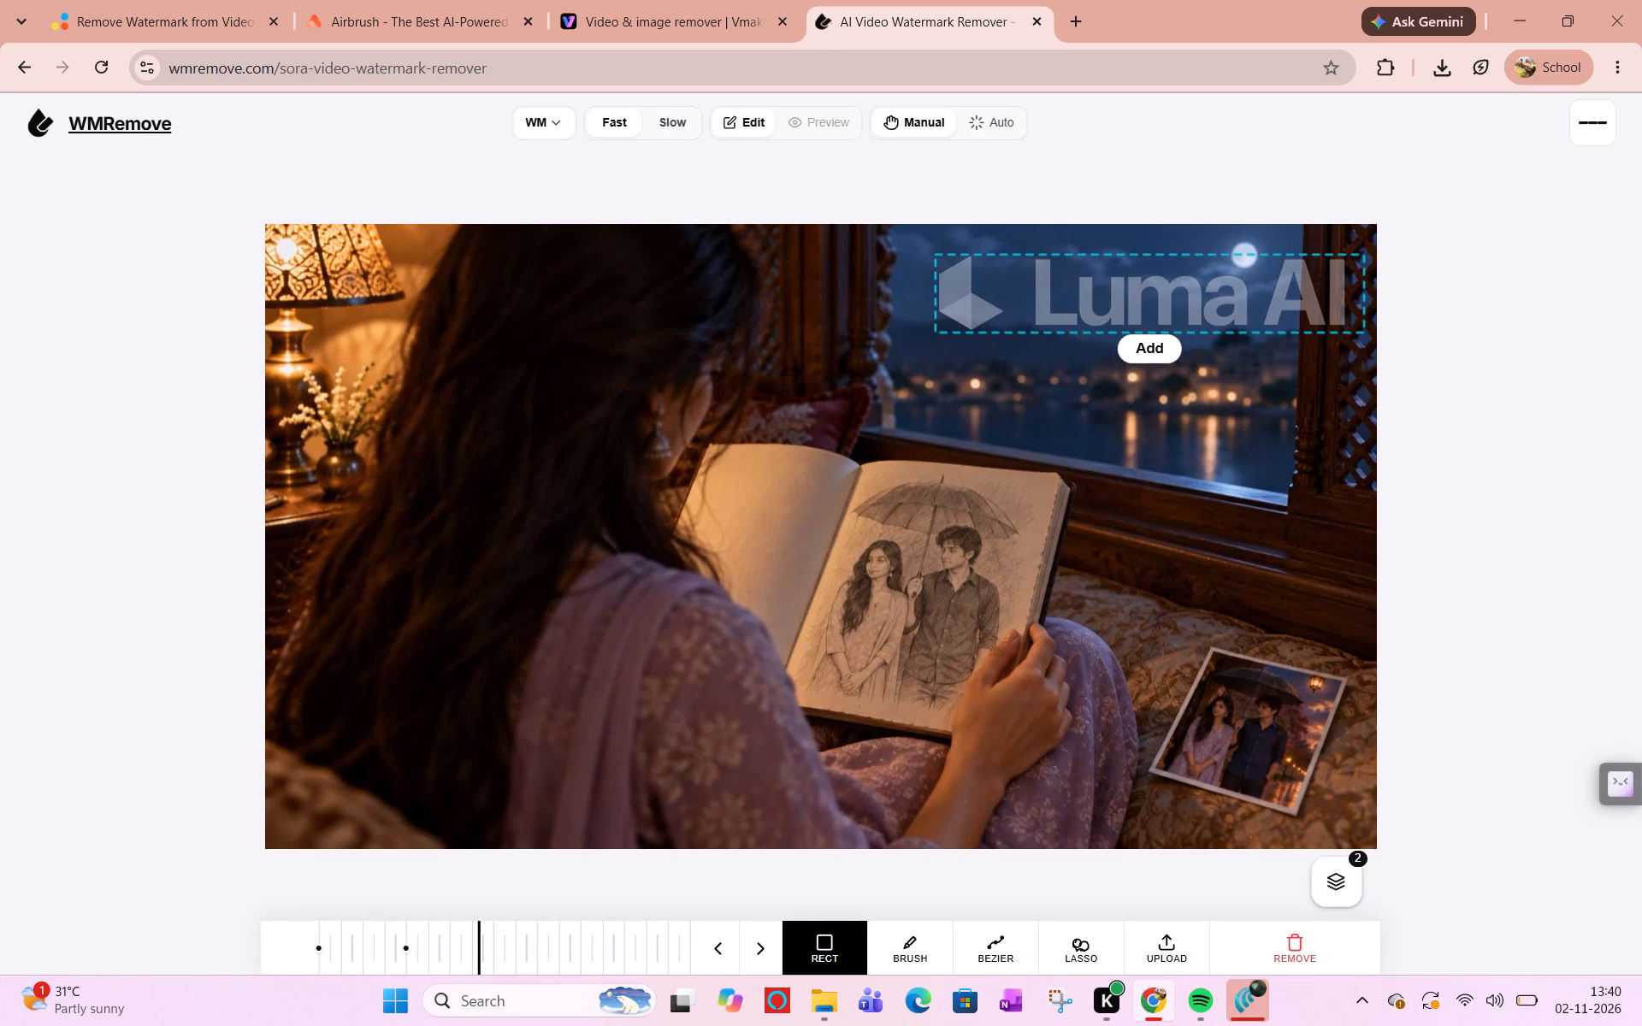
drag(545, 951, 491, 958)
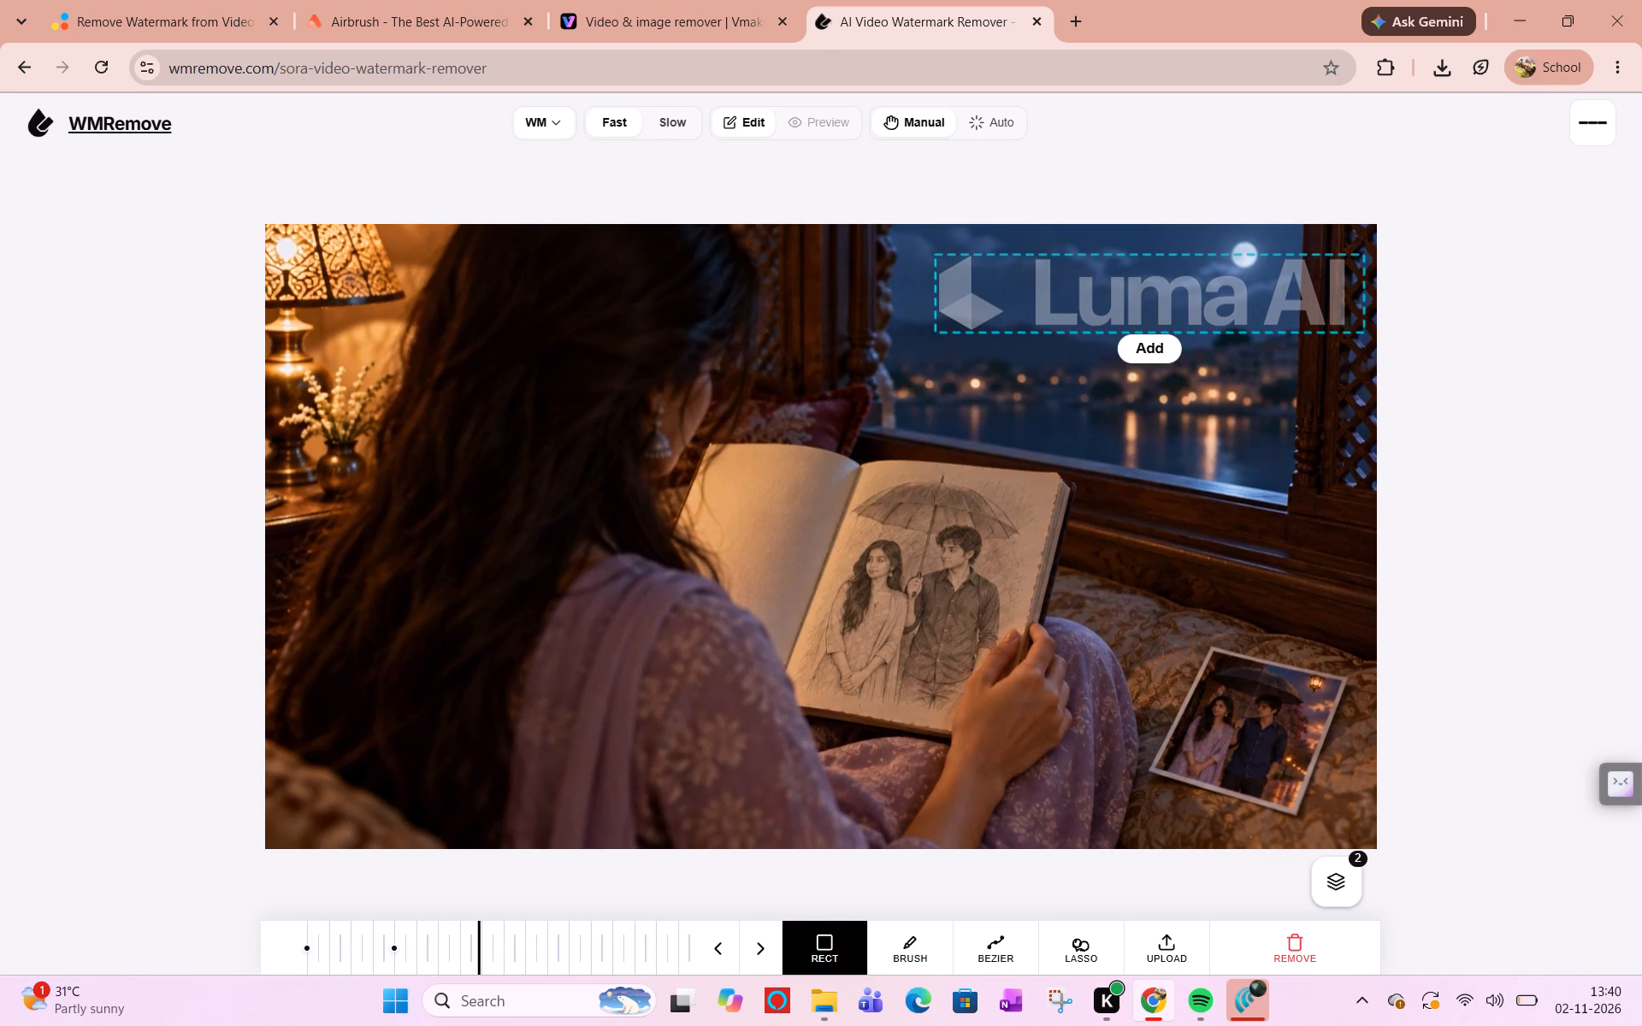
drag(529, 947, 474, 949)
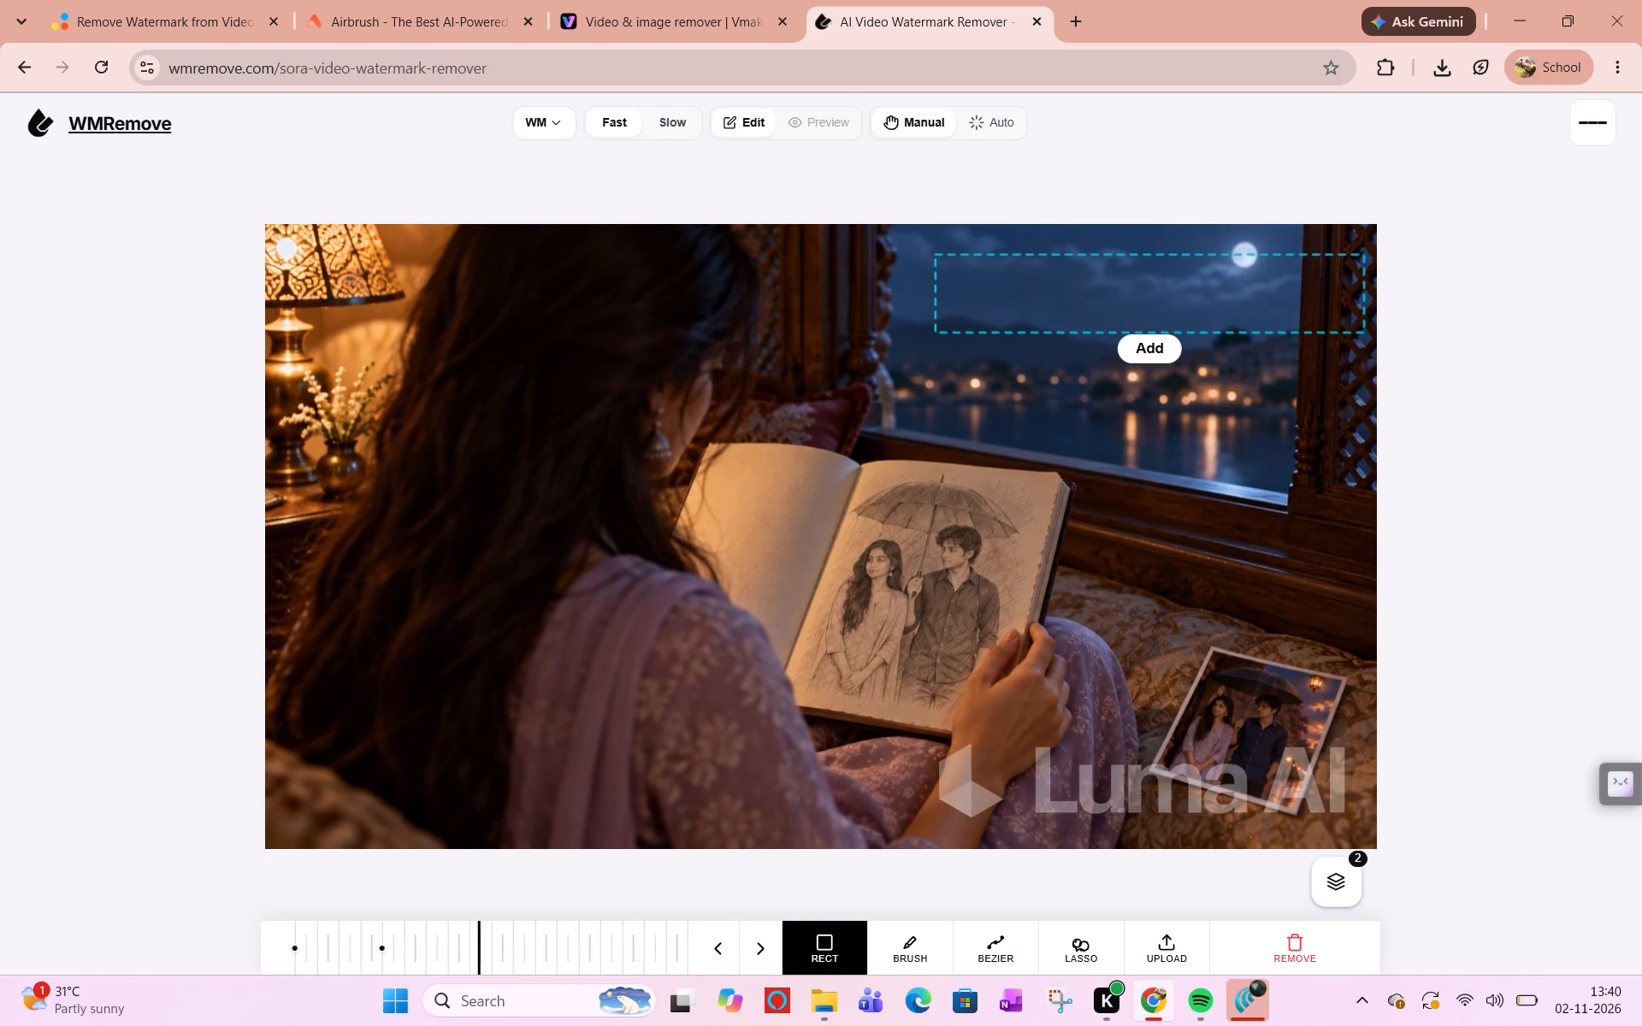
drag(540, 948, 552, 950)
drag(552, 950, 564, 950)
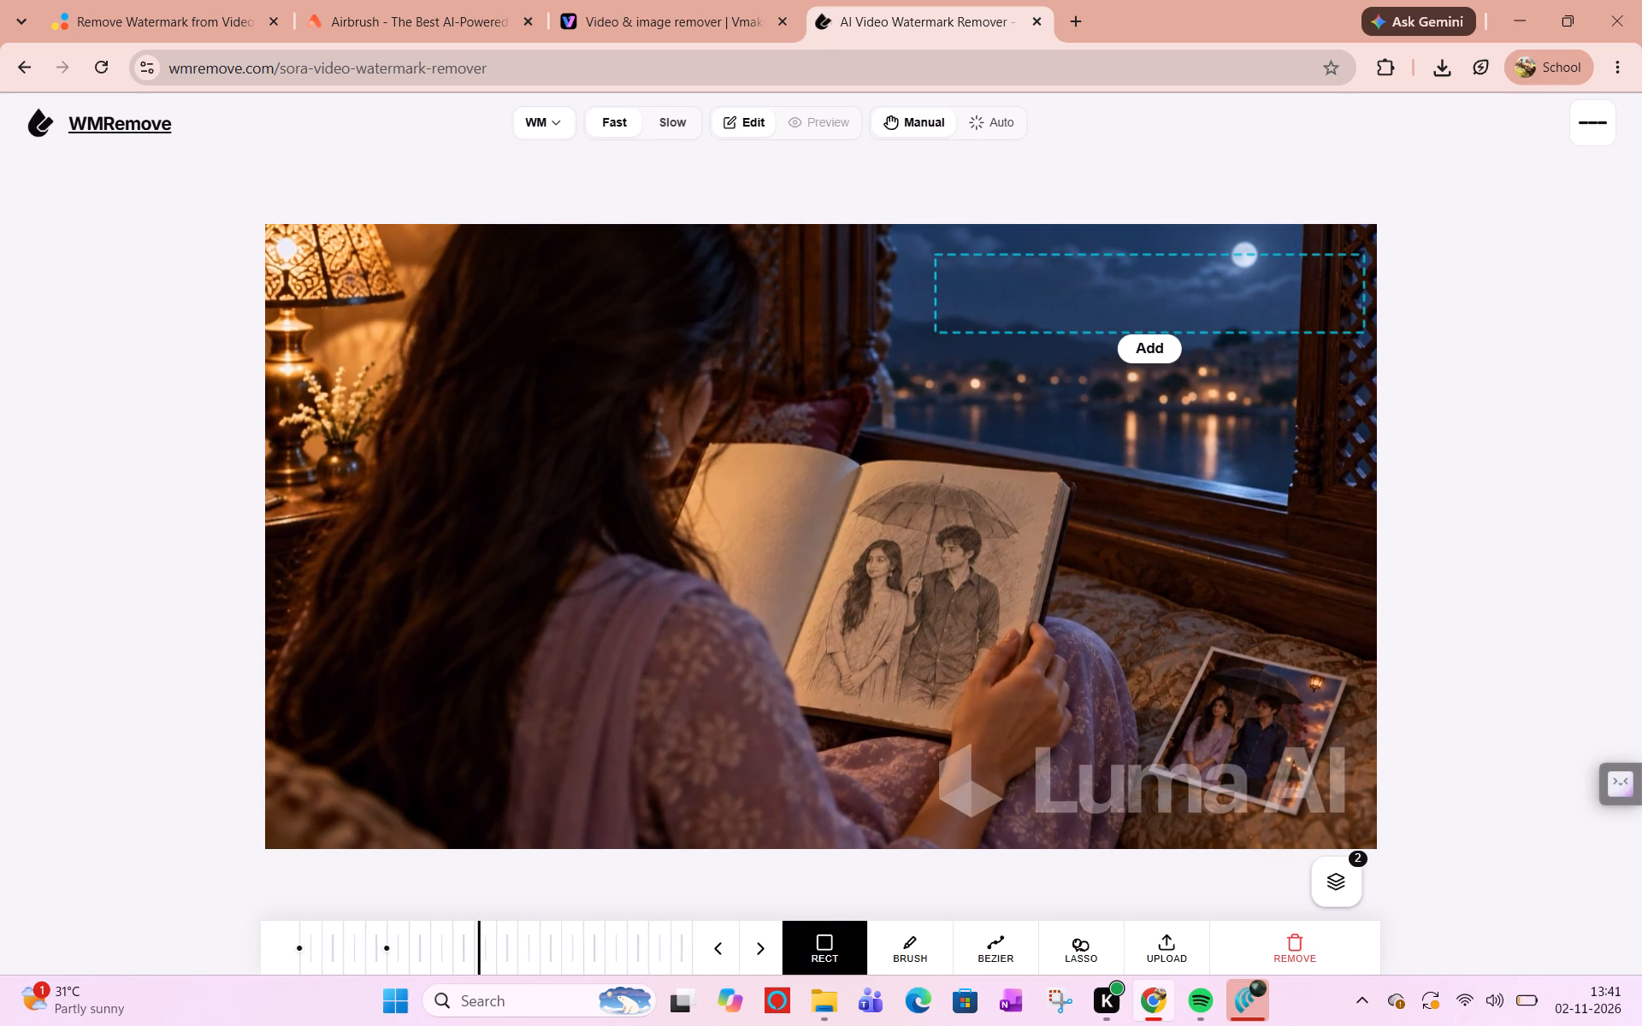
drag(564, 950, 565, 950)
click(565, 950)
drag(572, 950, 585, 948)
drag(576, 952, 568, 952)
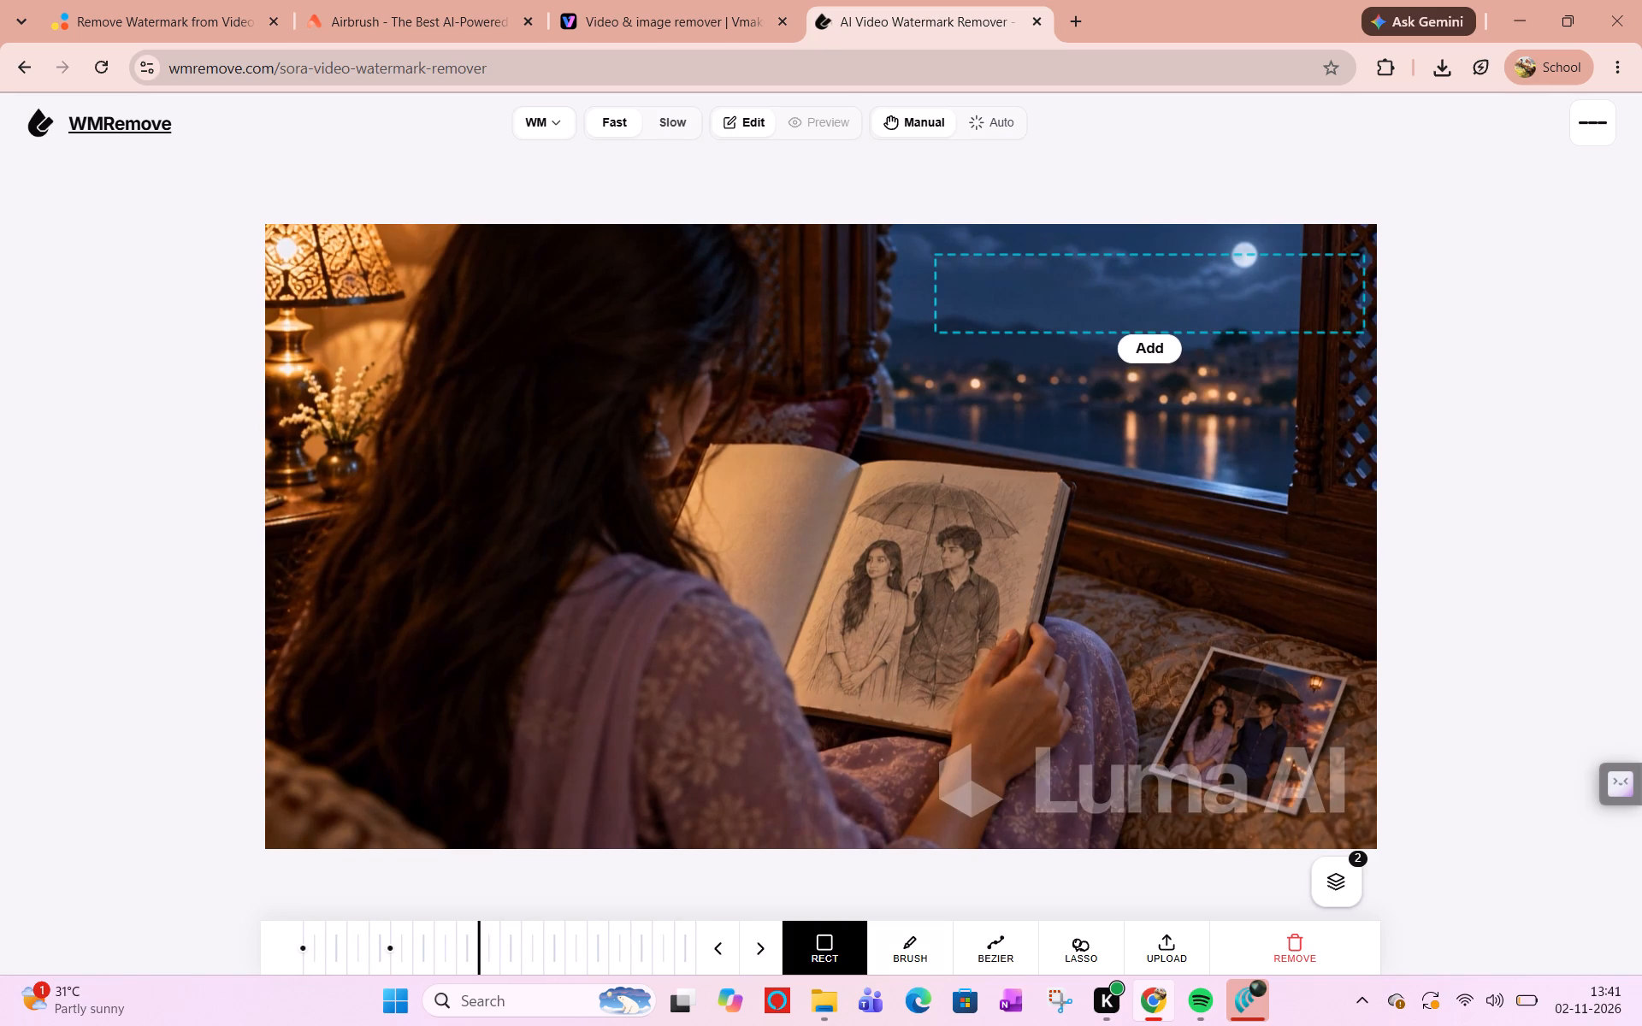
Draw a rectangle around the Luma AI watermark over the photograph and add it as a mask at the frame just before the drop.
drag(924, 820, 1315, 711)
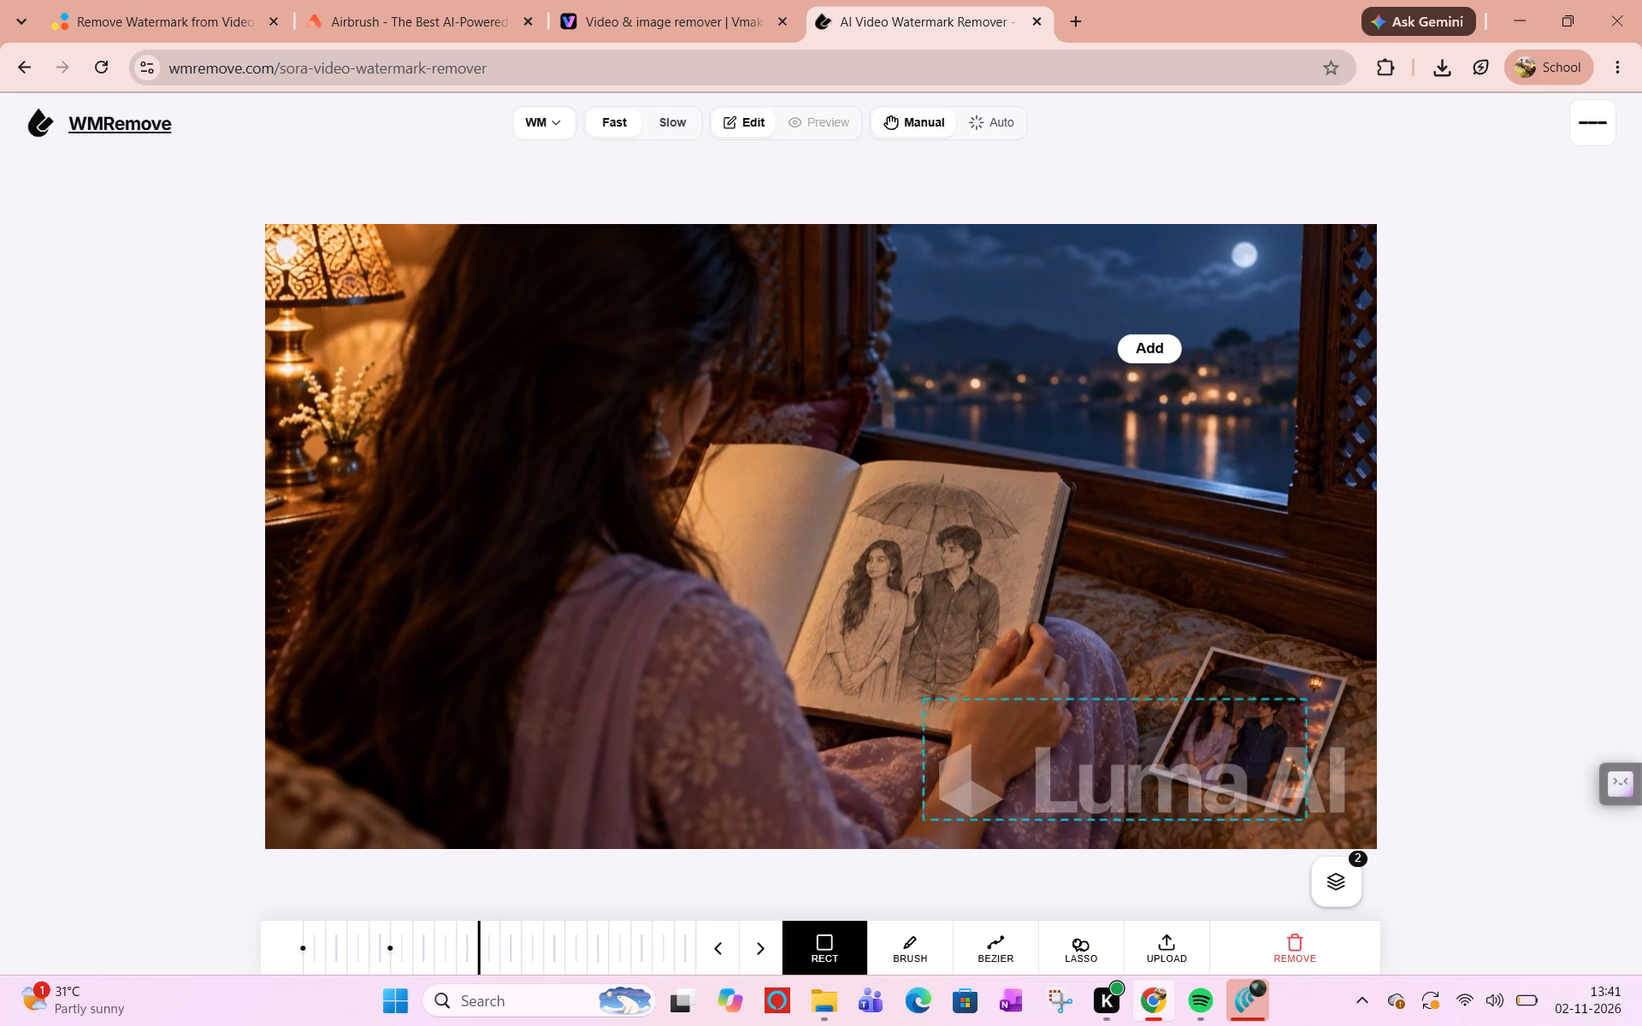
drag(1315, 711, 1362, 742)
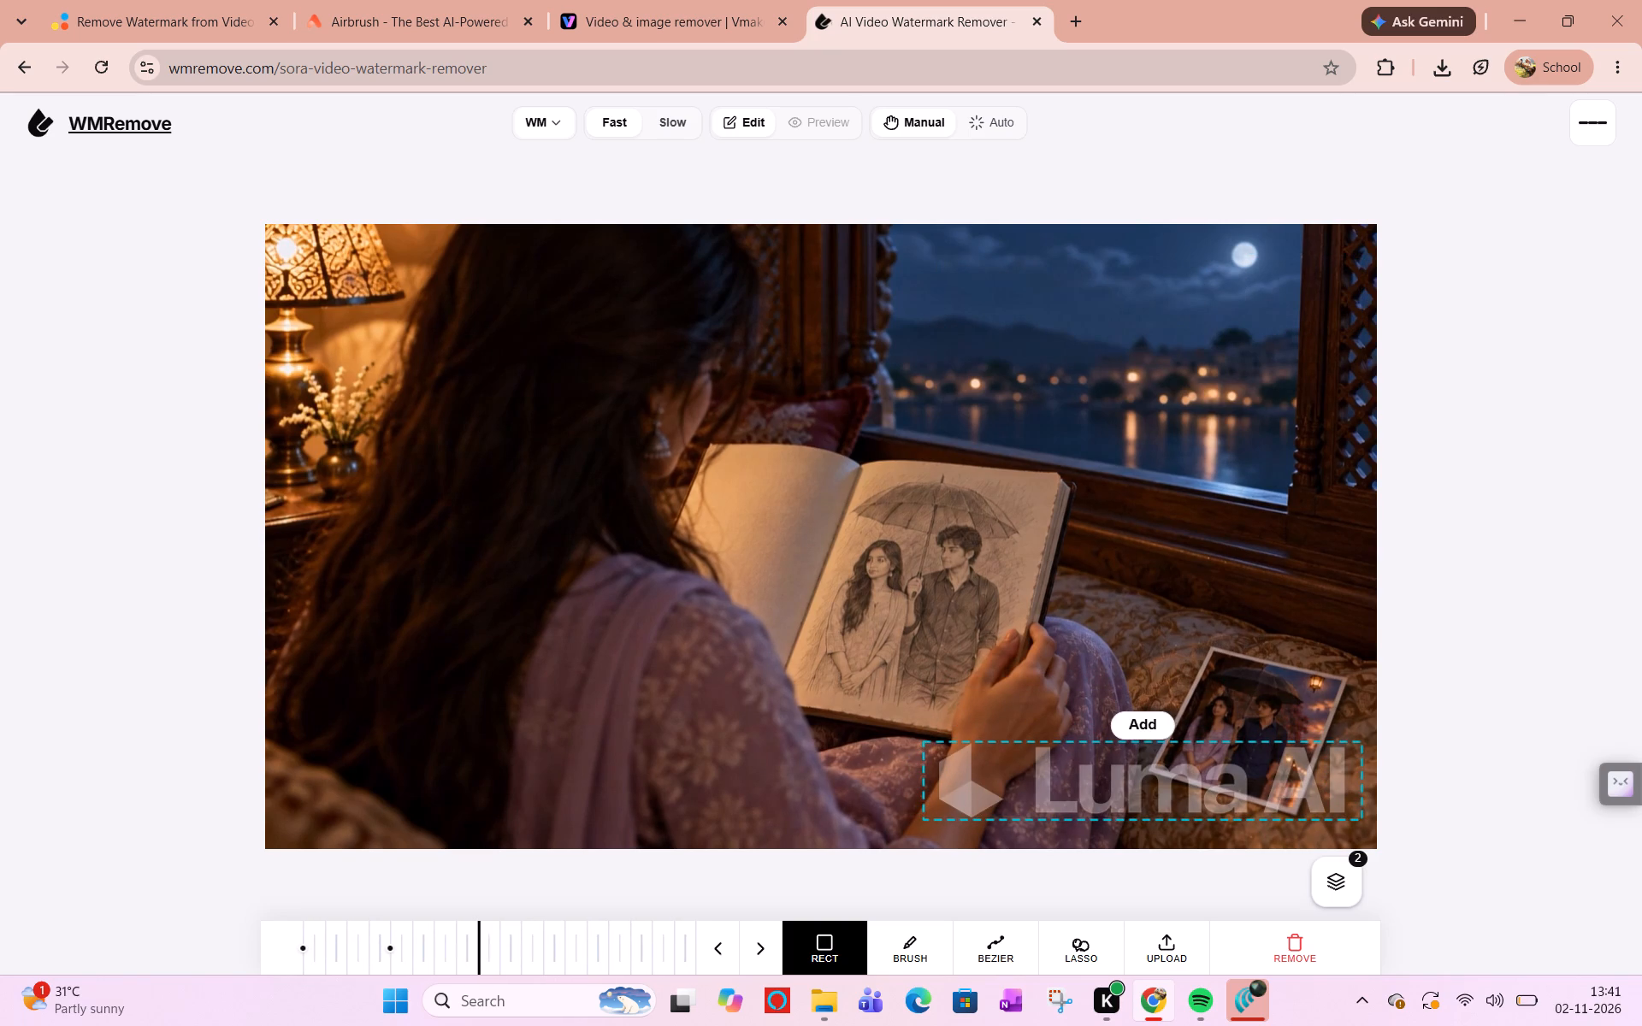
drag(543, 955, 517, 948)
drag(517, 948, 609, 960)
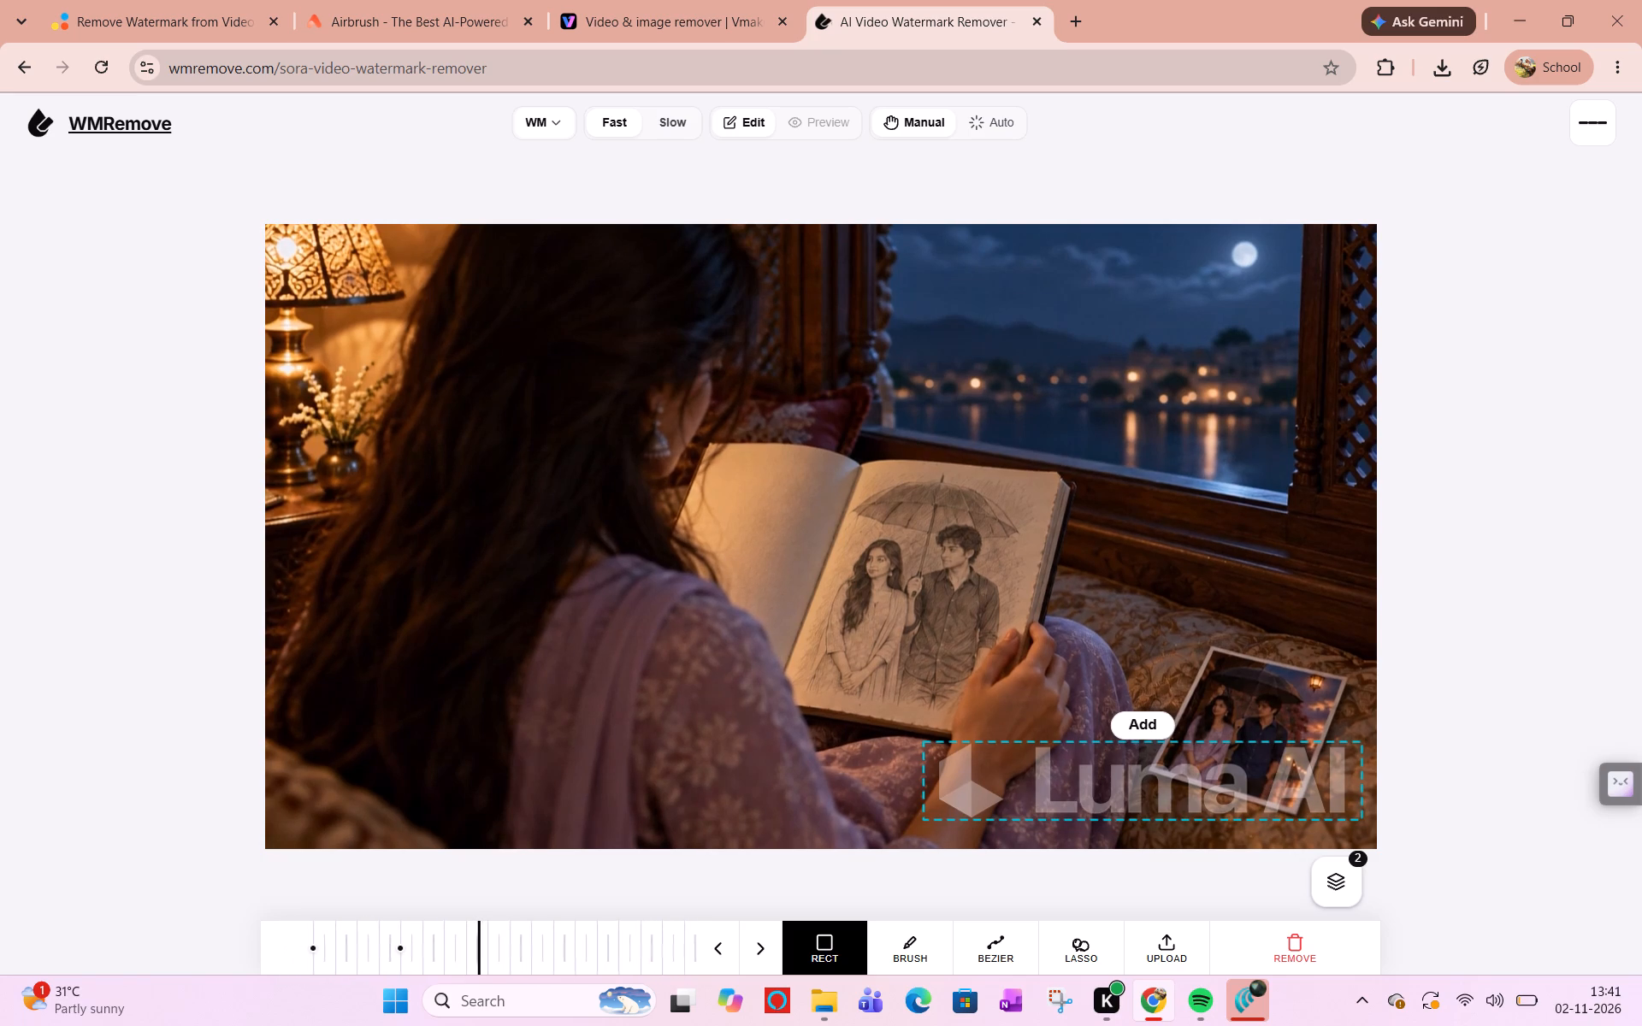
drag(609, 960, 643, 960)
drag(643, 960, 611, 963)
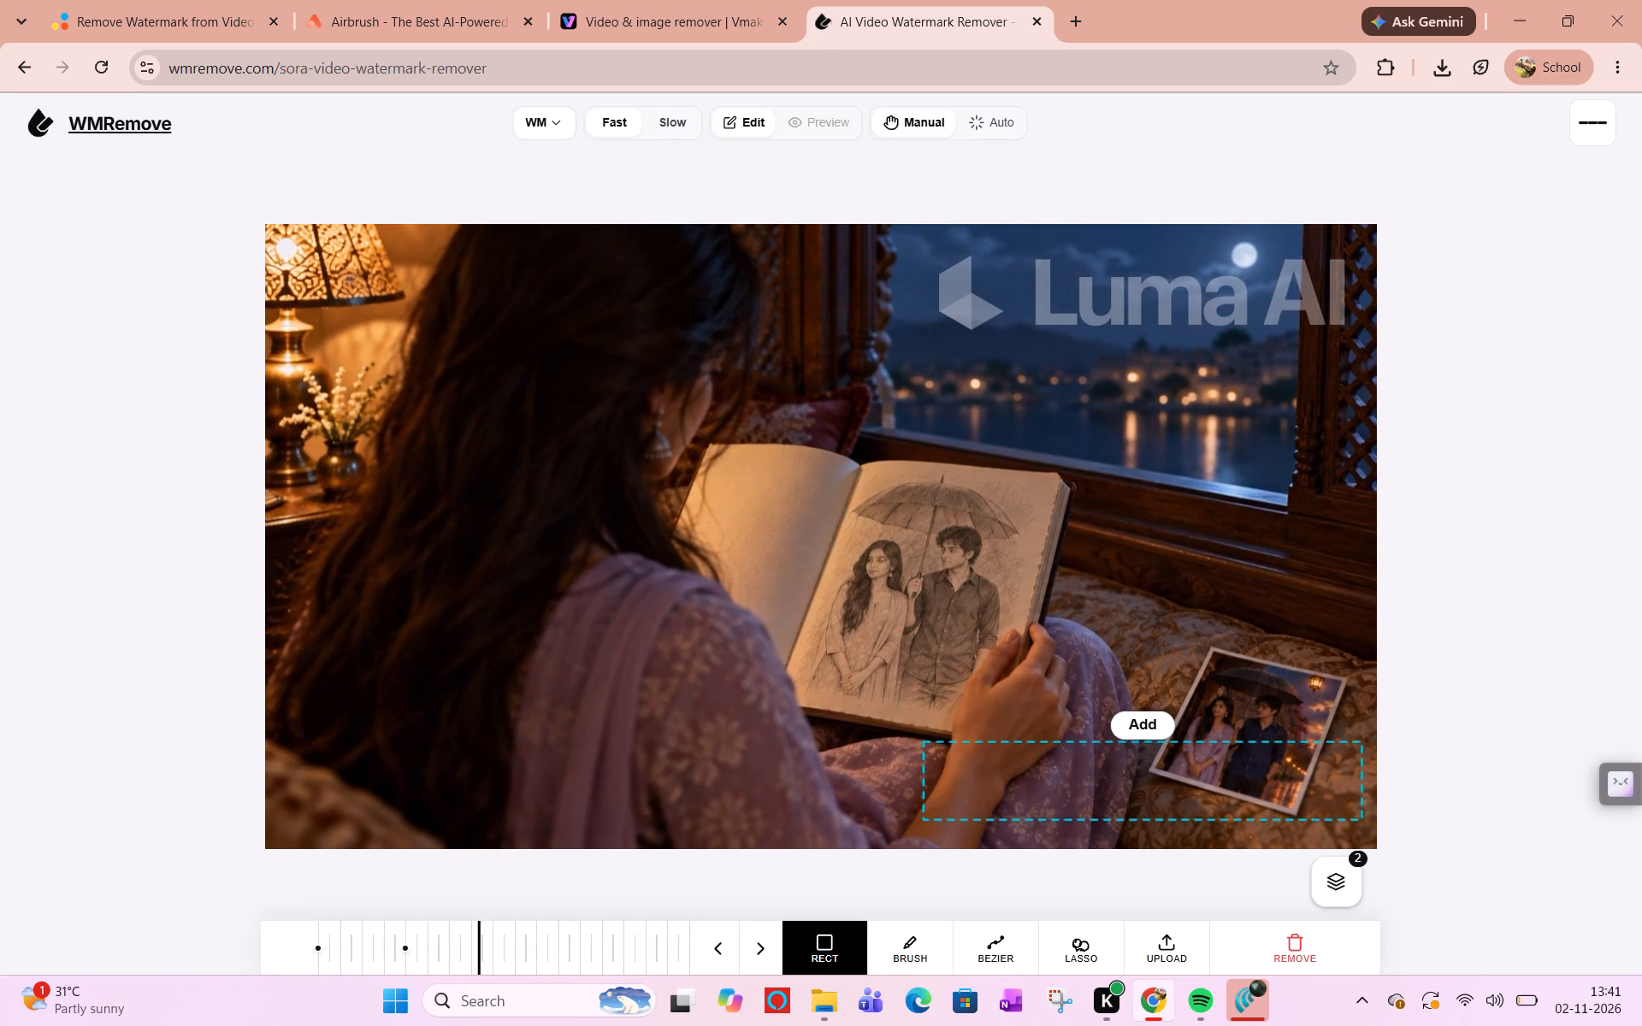
drag(629, 952, 610, 951)
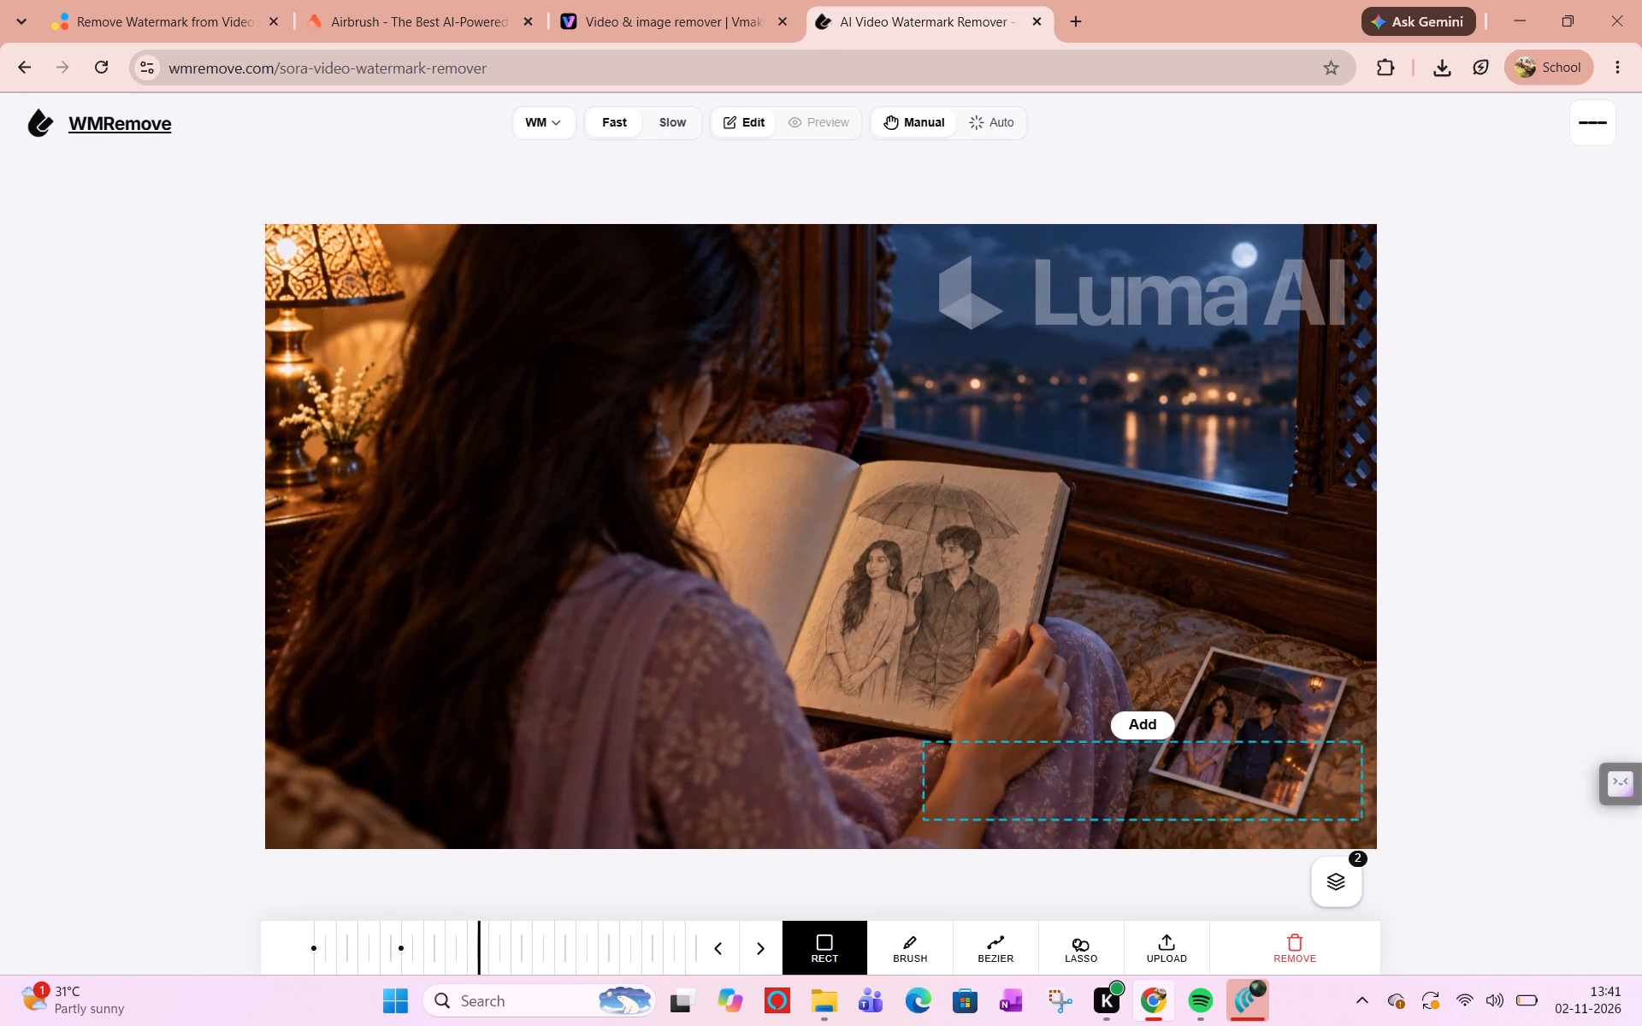
click(1150, 725)
Advance the timeline through the sketchbook close-up towards the Luma AI watermark's next position change.
drag(602, 955, 431, 952)
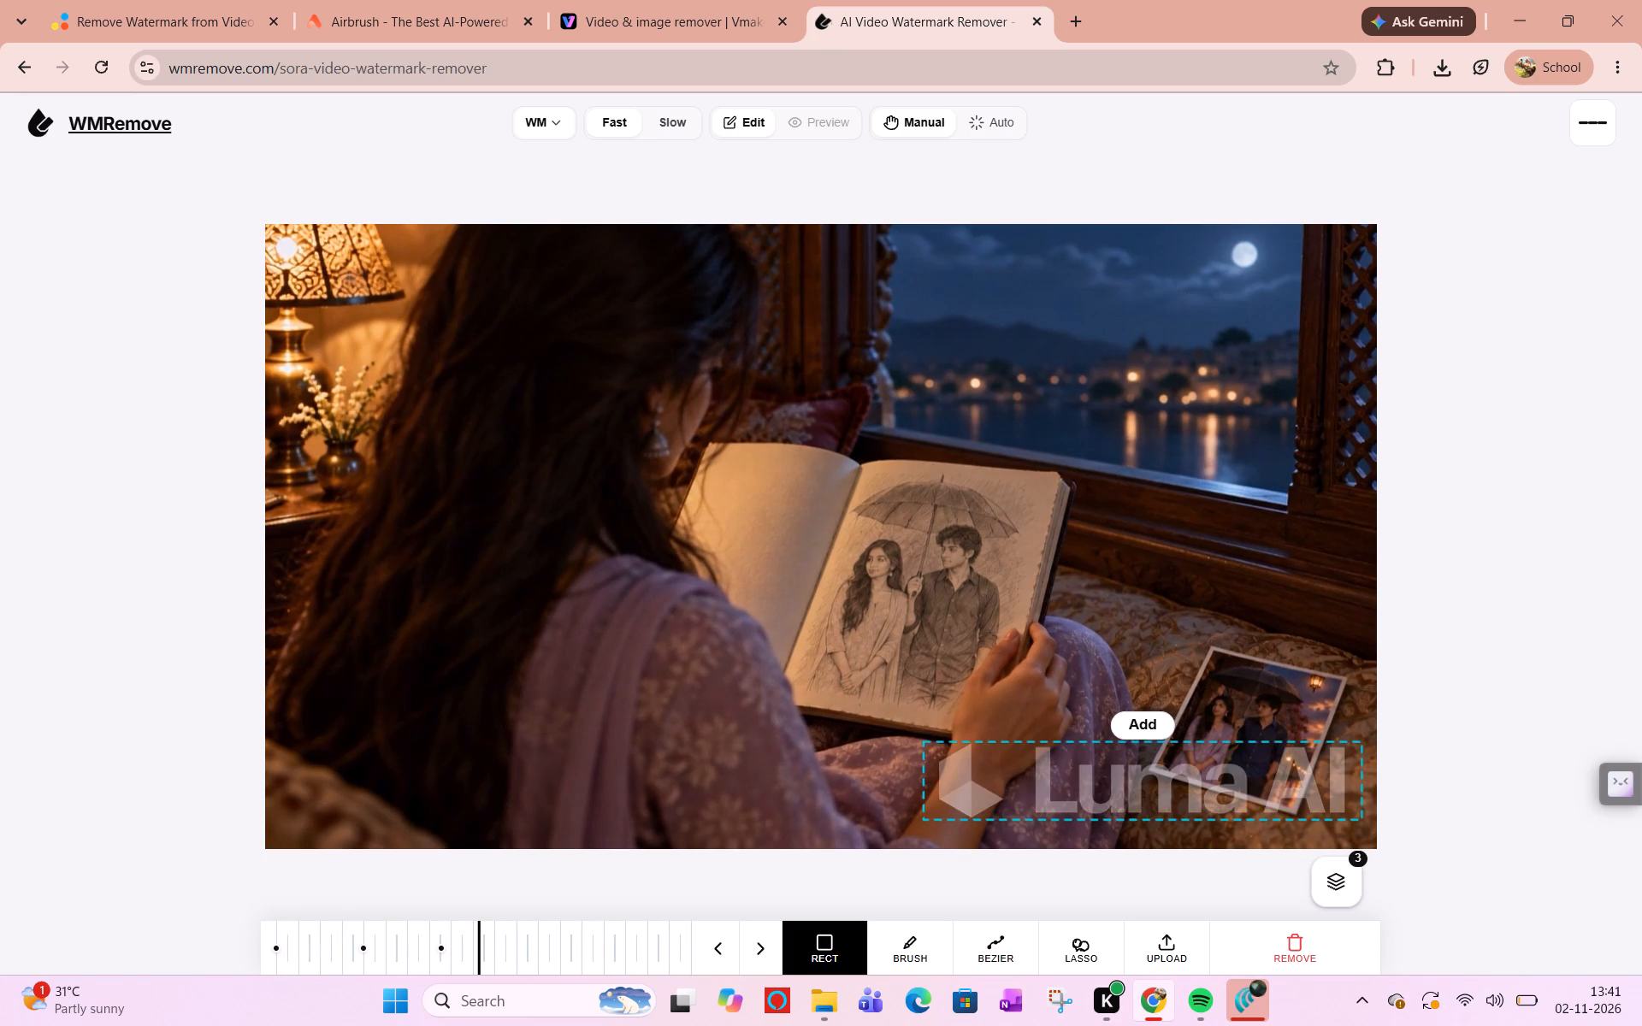
drag(561, 935, 437, 948)
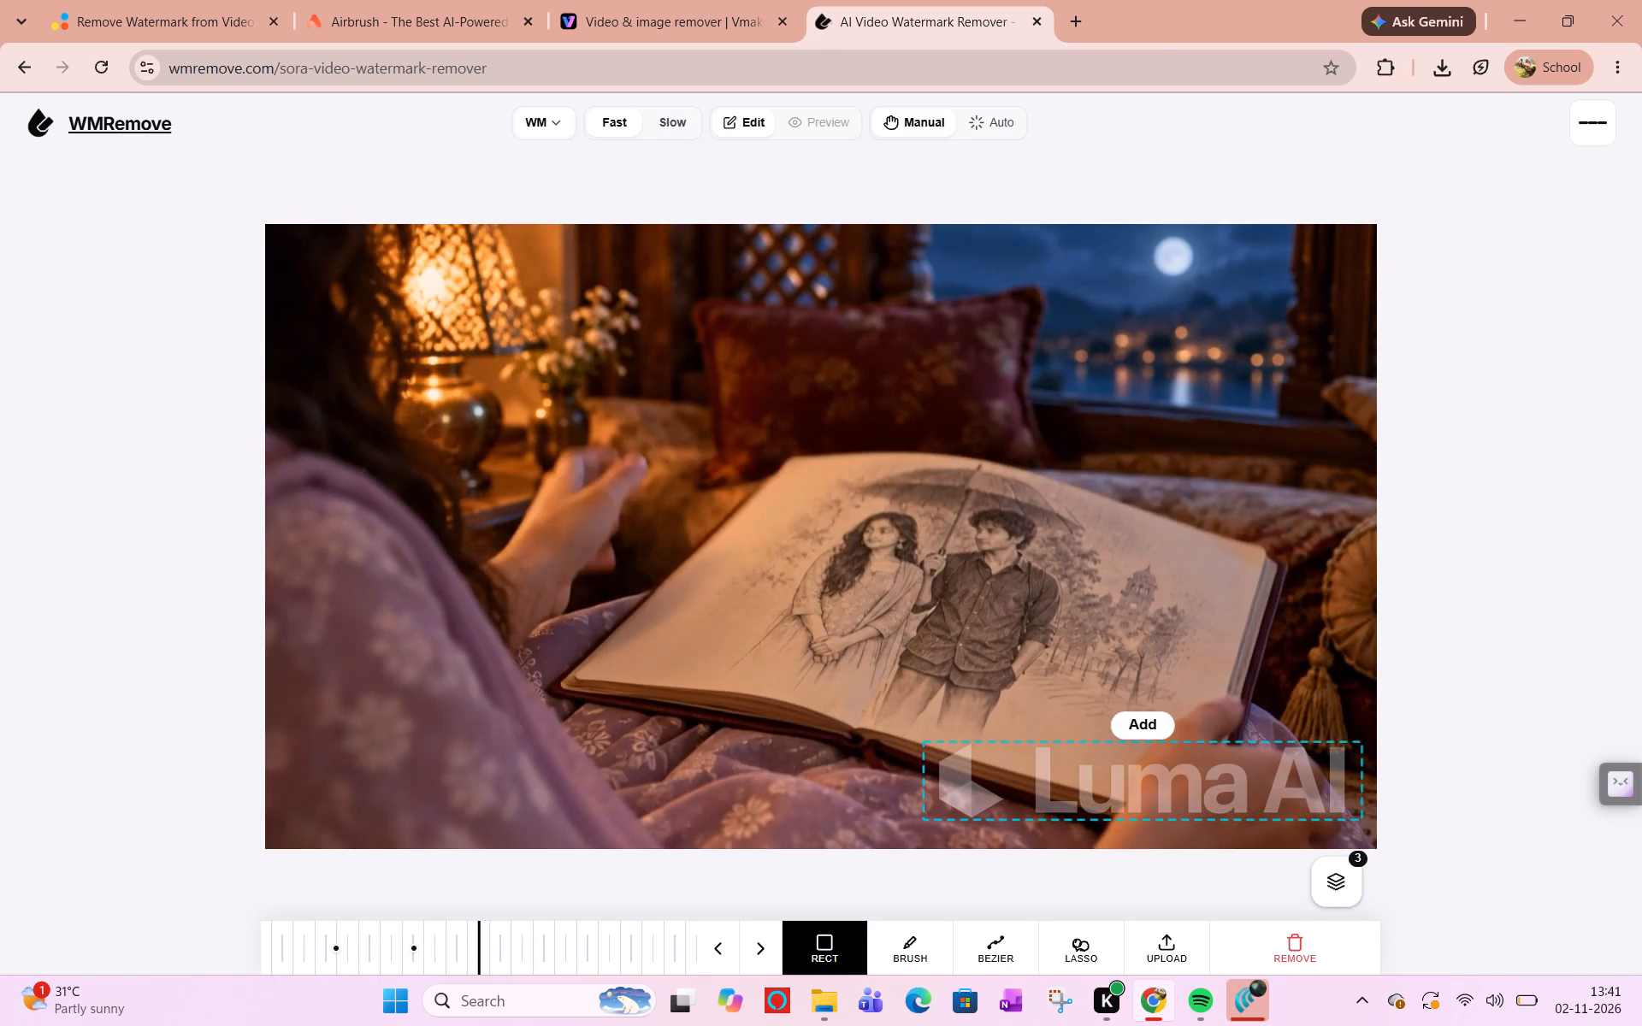
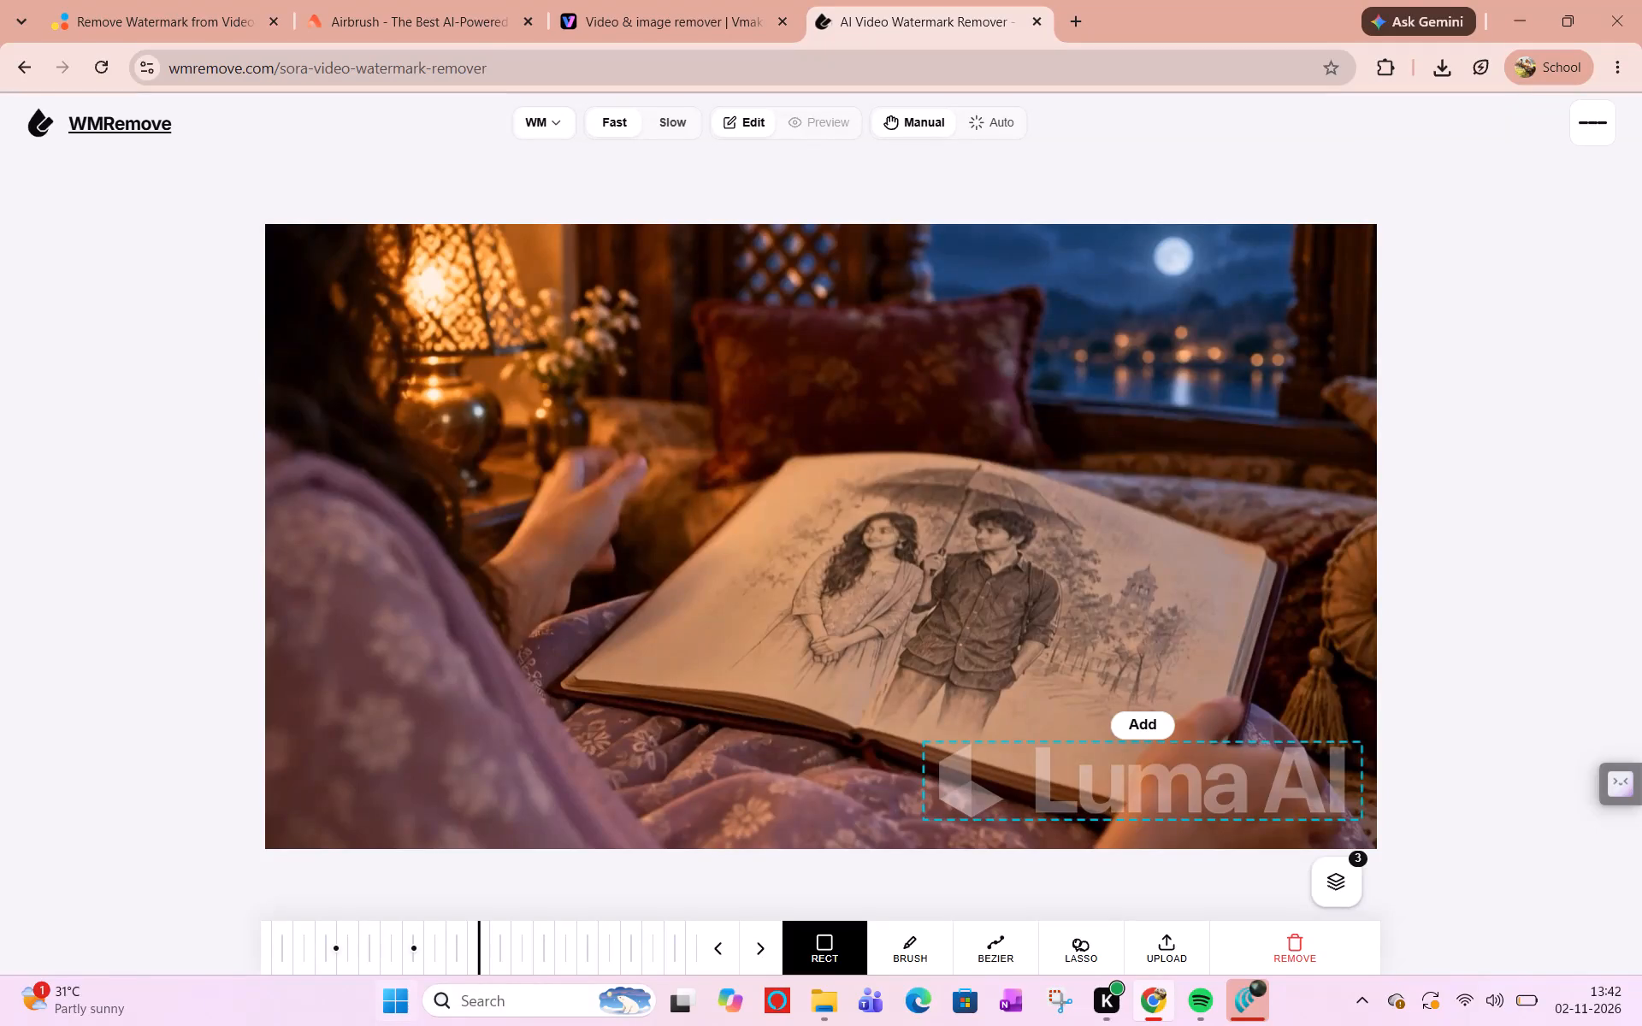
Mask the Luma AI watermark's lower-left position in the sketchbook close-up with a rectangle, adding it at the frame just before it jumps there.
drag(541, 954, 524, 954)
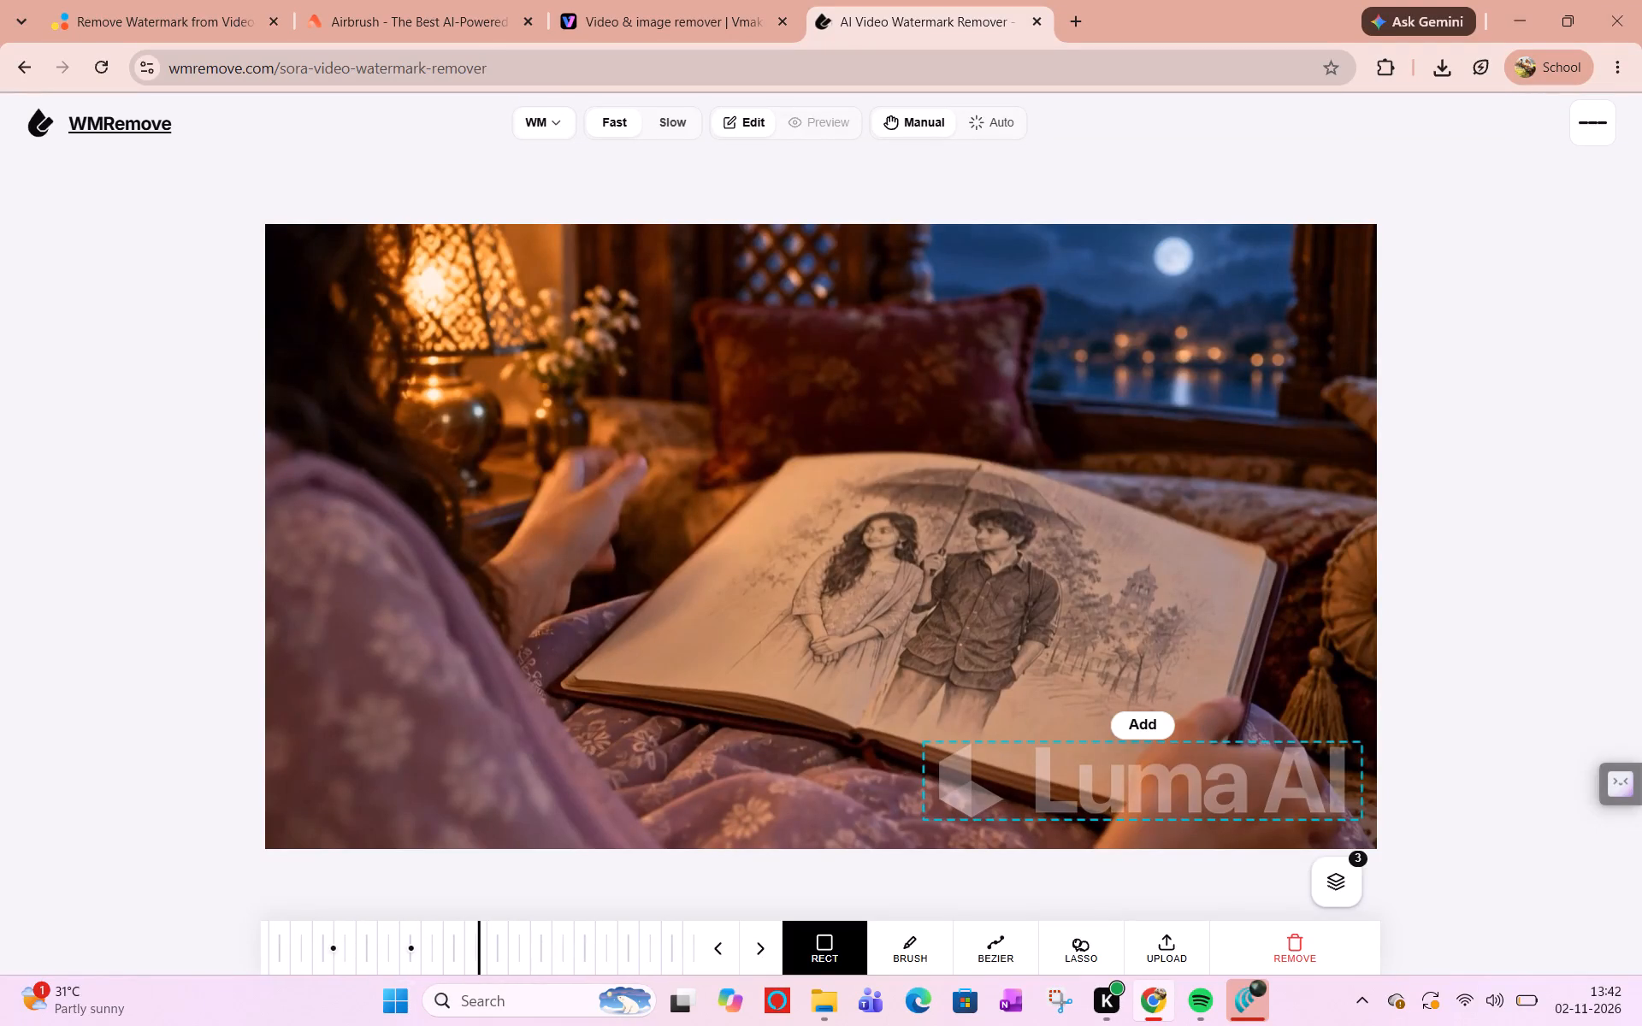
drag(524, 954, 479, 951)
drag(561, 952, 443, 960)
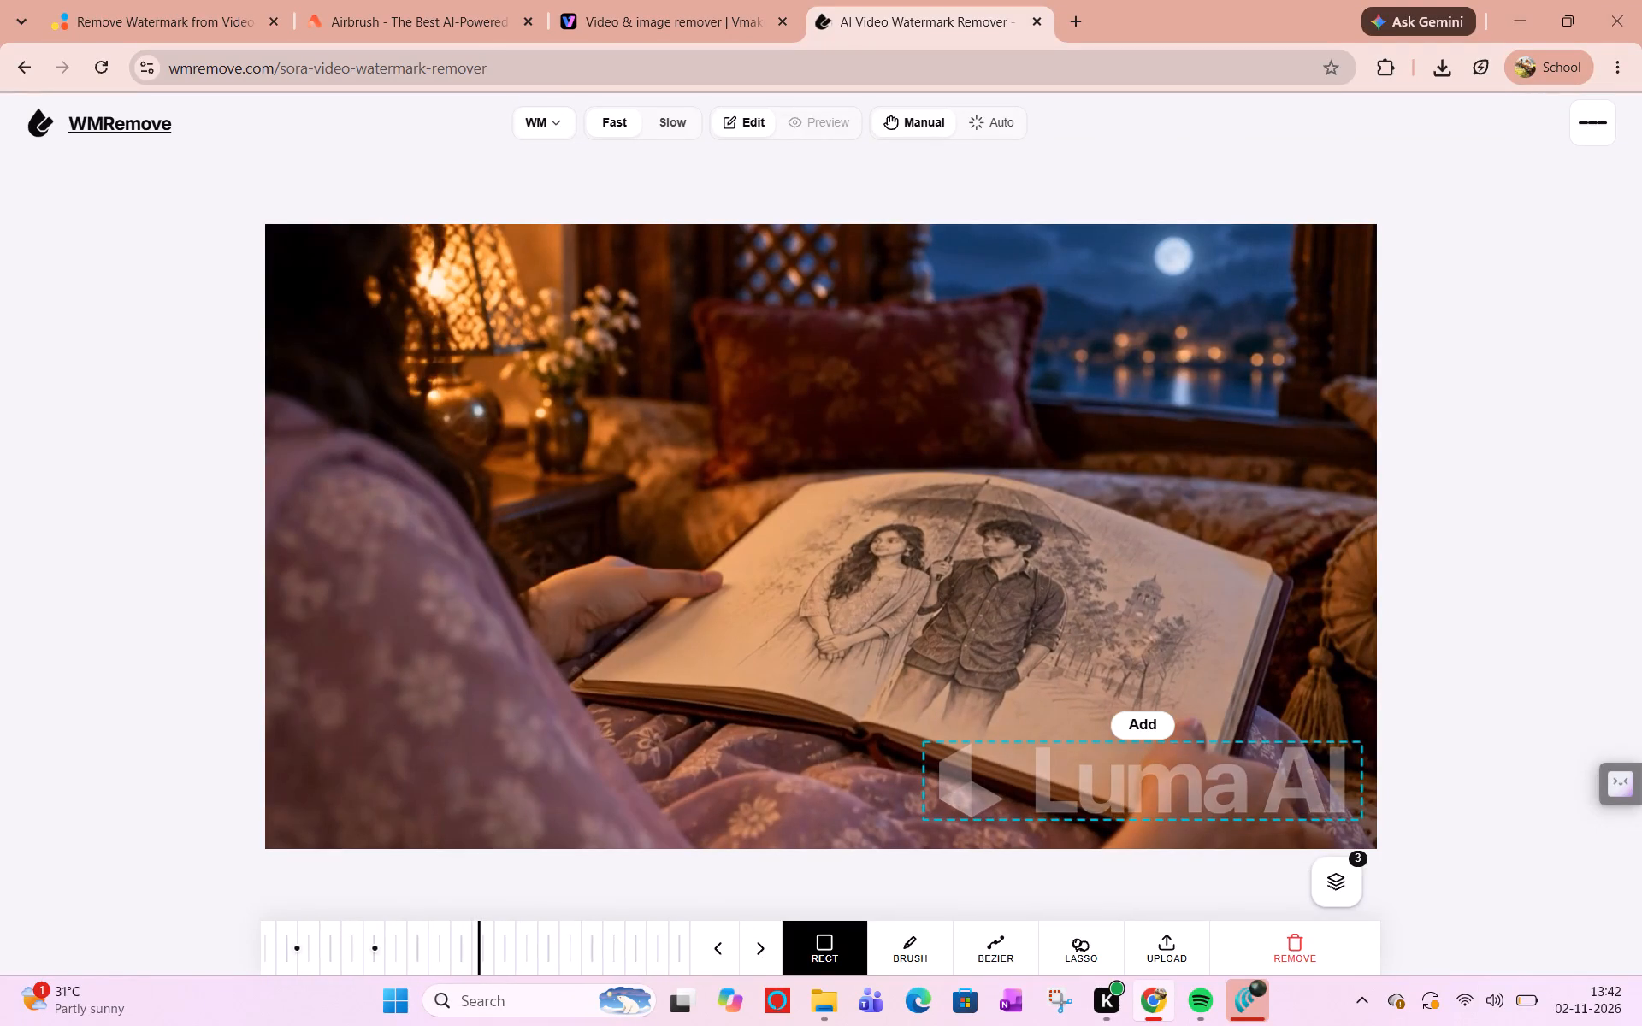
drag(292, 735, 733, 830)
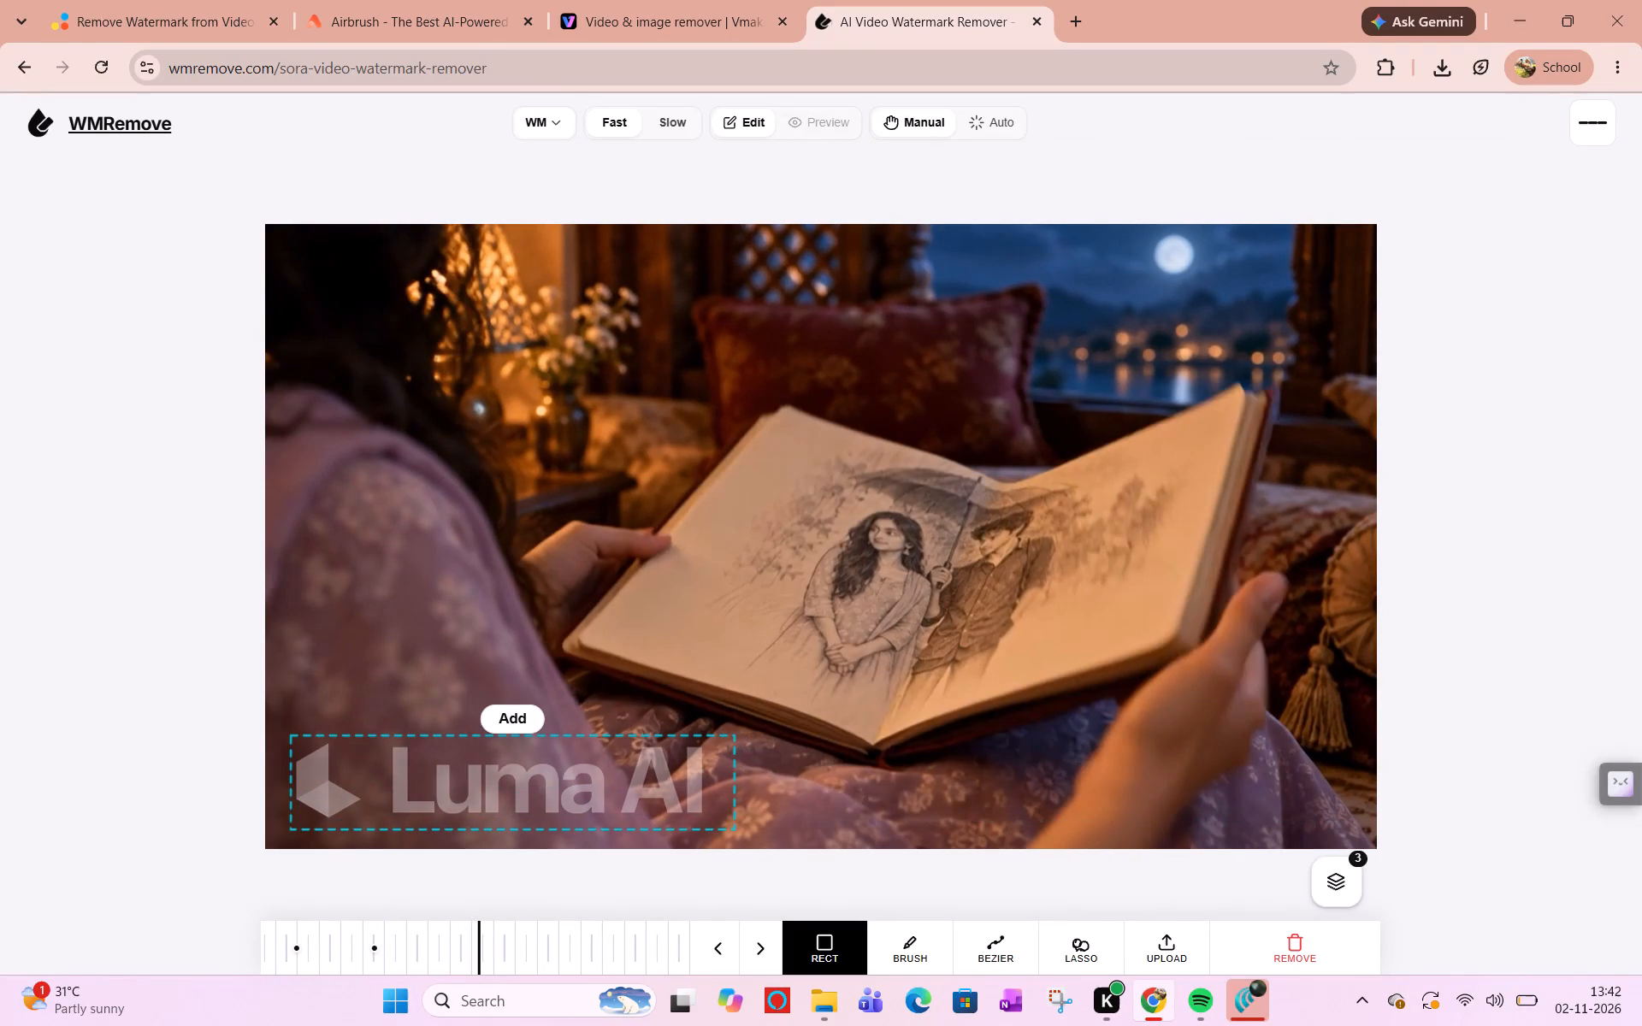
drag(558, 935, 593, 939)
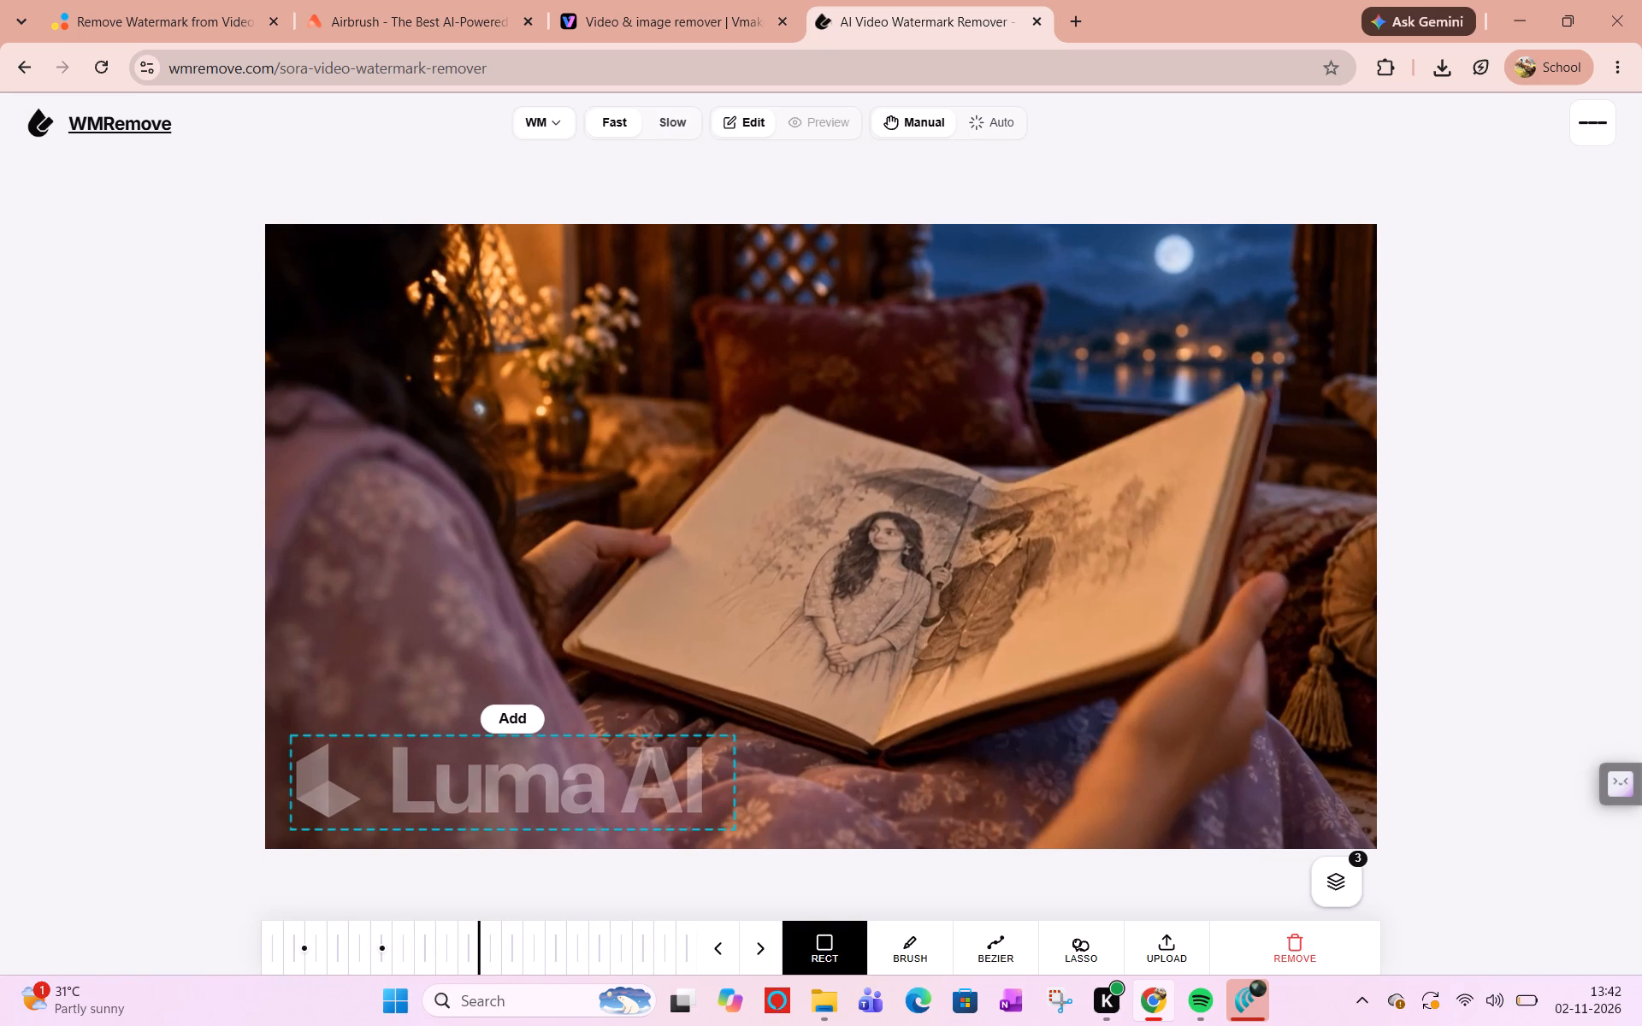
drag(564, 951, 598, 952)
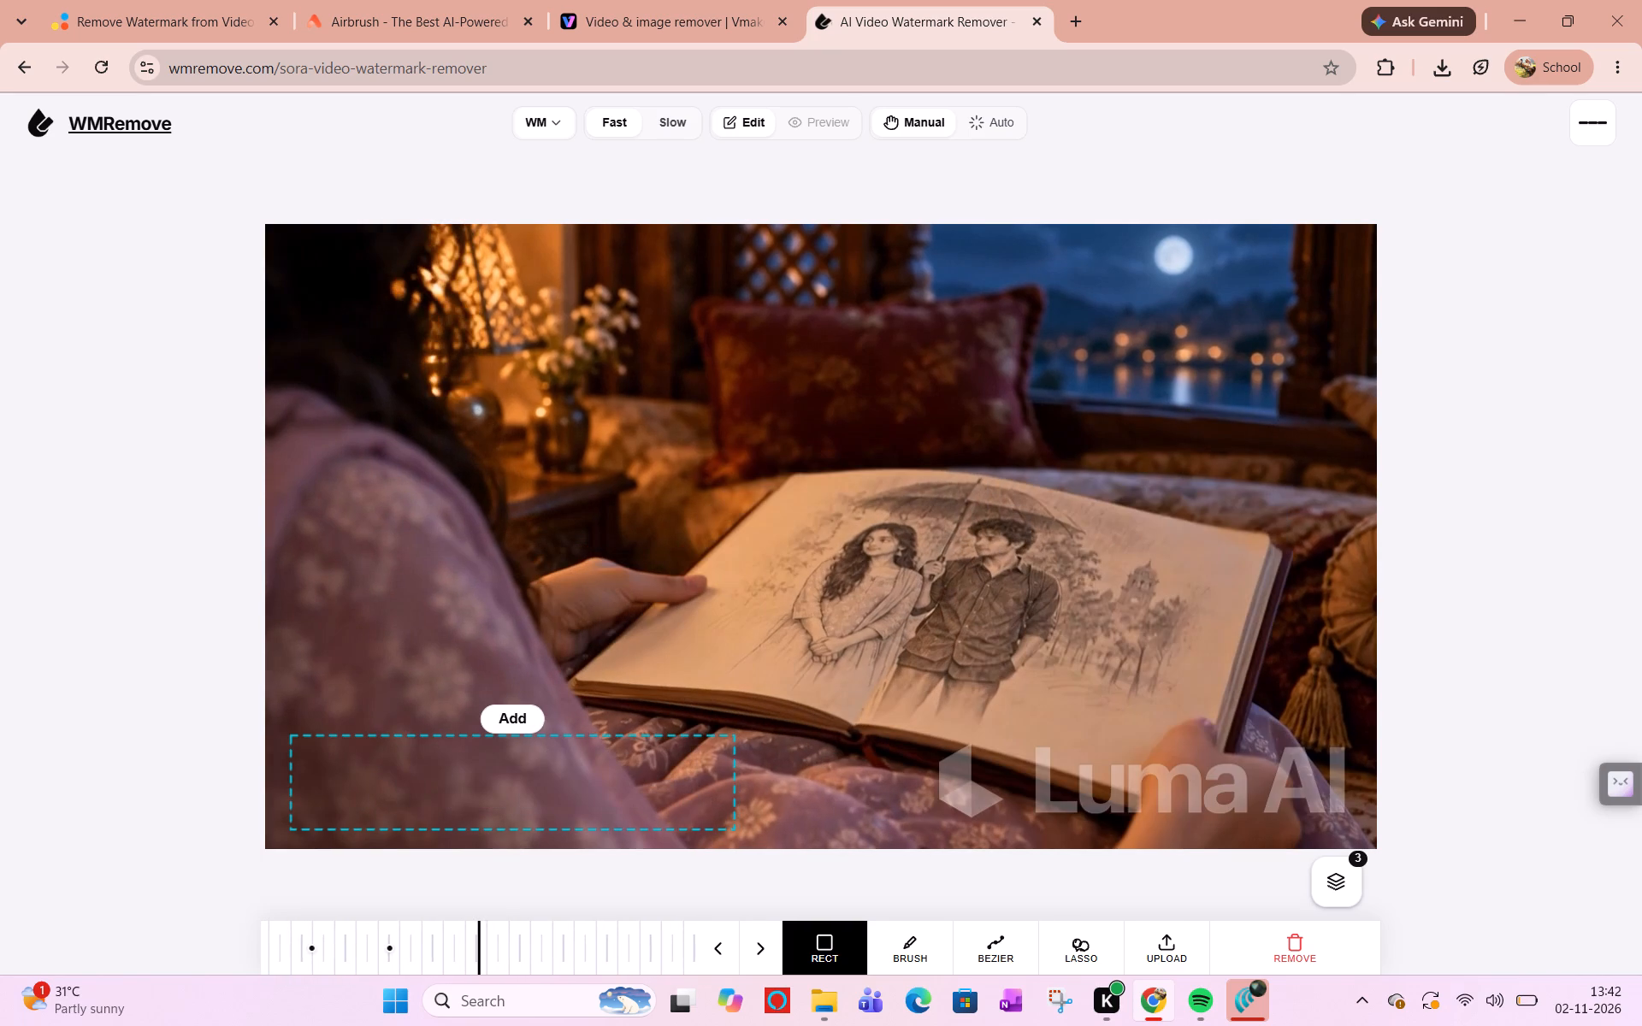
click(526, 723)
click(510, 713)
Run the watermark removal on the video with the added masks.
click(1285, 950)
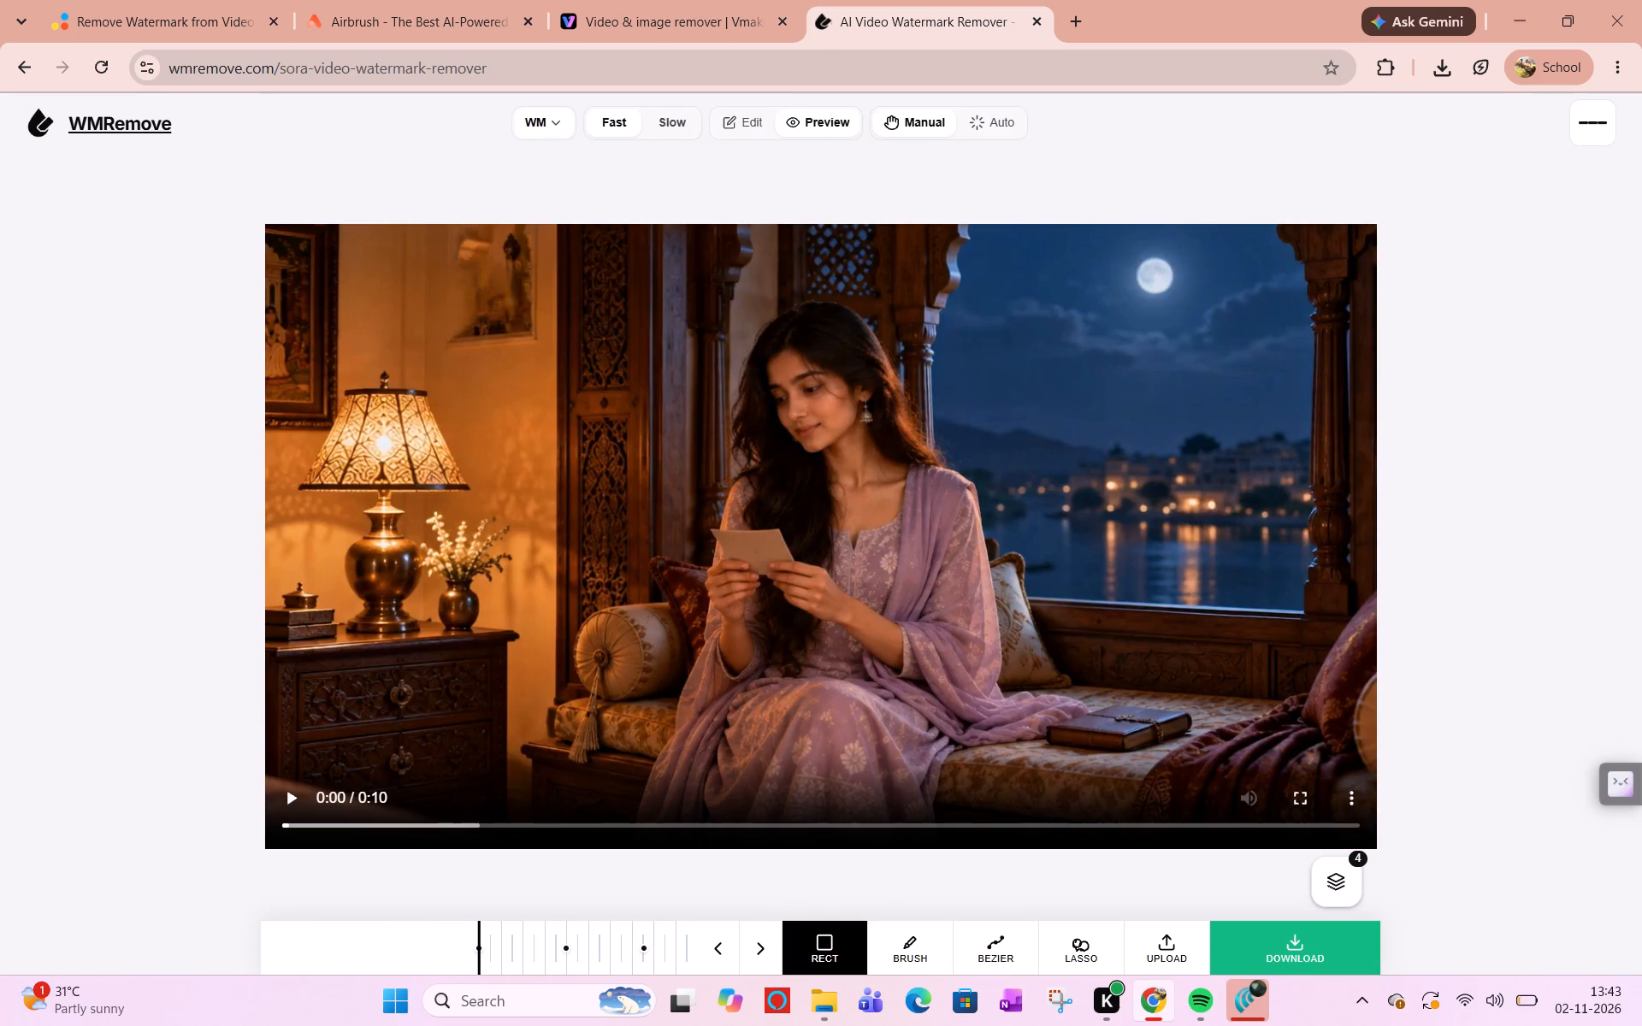
Play the processed video preview through and replay it to check the shots for leftover Luma AI watermarks.
click(291, 802)
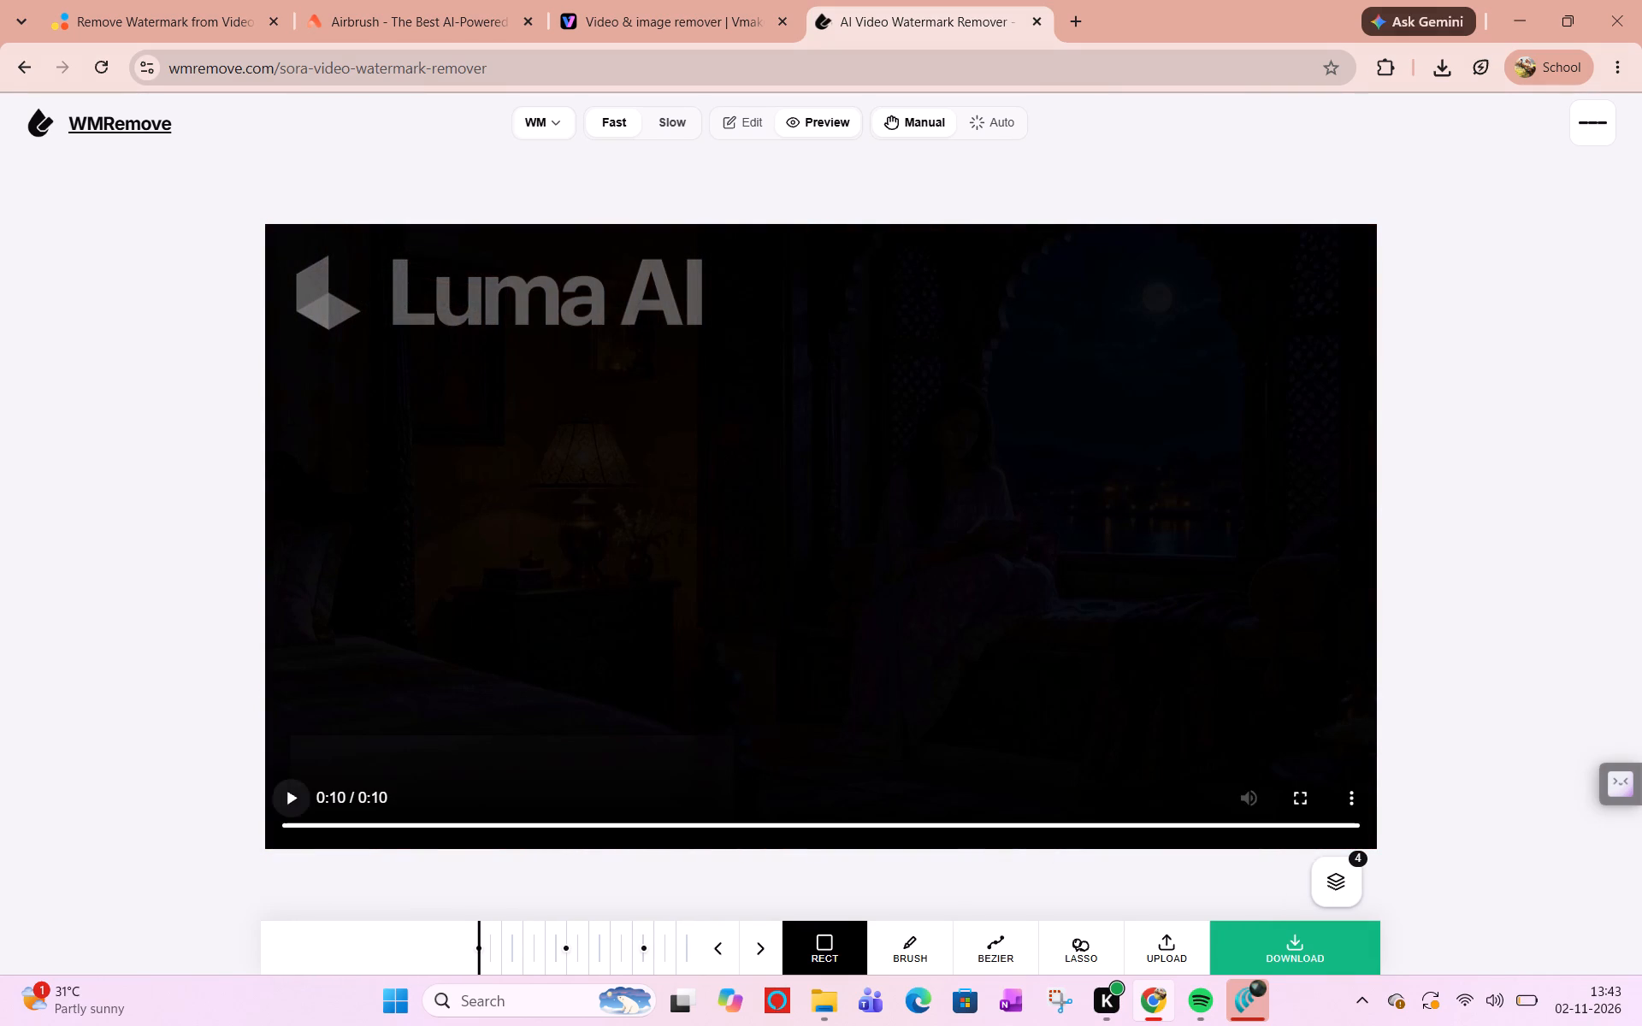
click(299, 801)
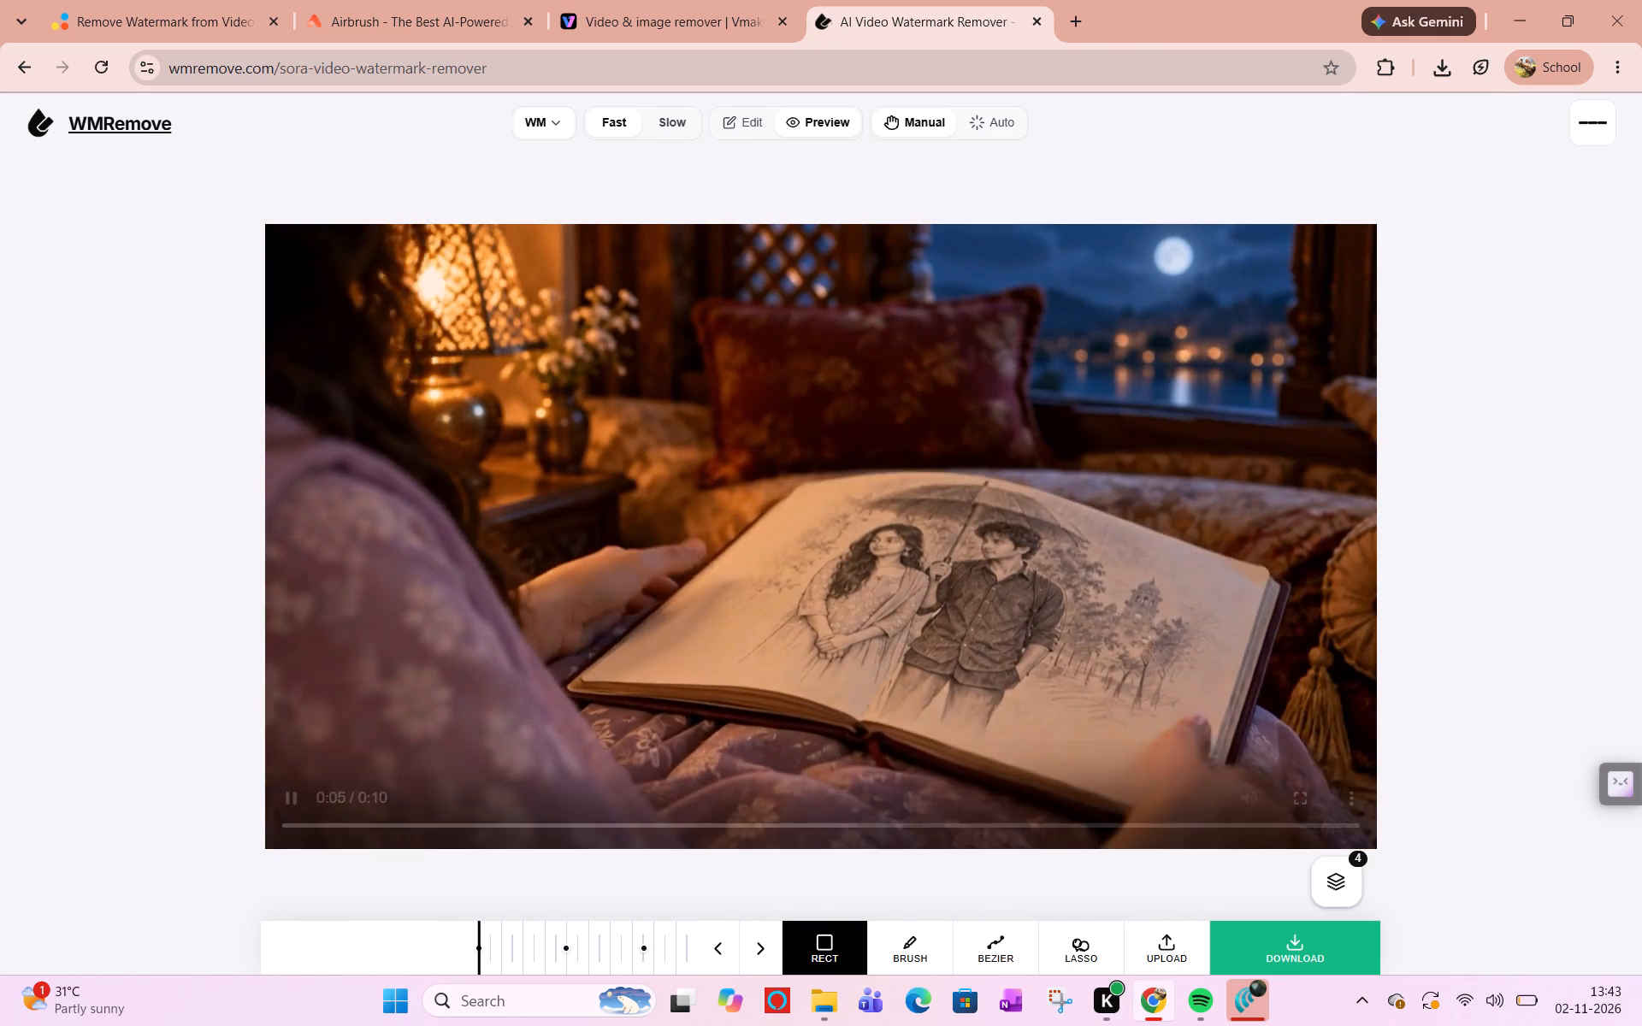
drag(491, 924, 563, 920)
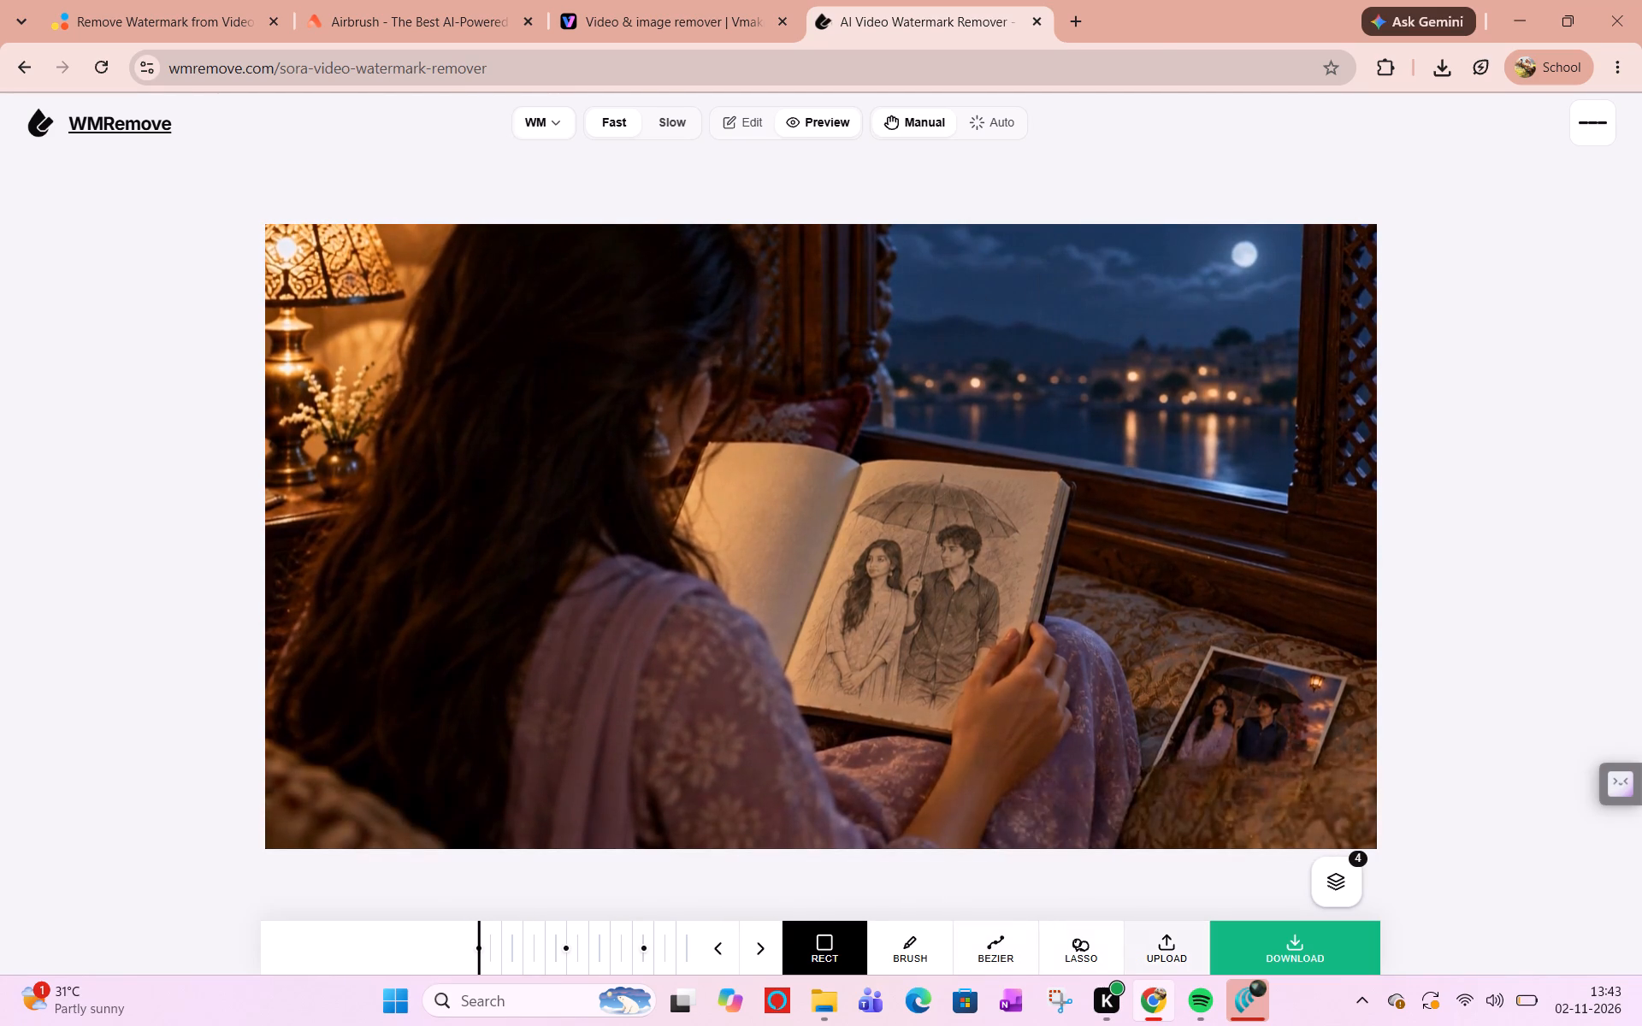
Upload last week's Under One Umbrella Scenes 7-8 v2 video again for watermark removal and dismiss the Auto mode notice.
click(1159, 956)
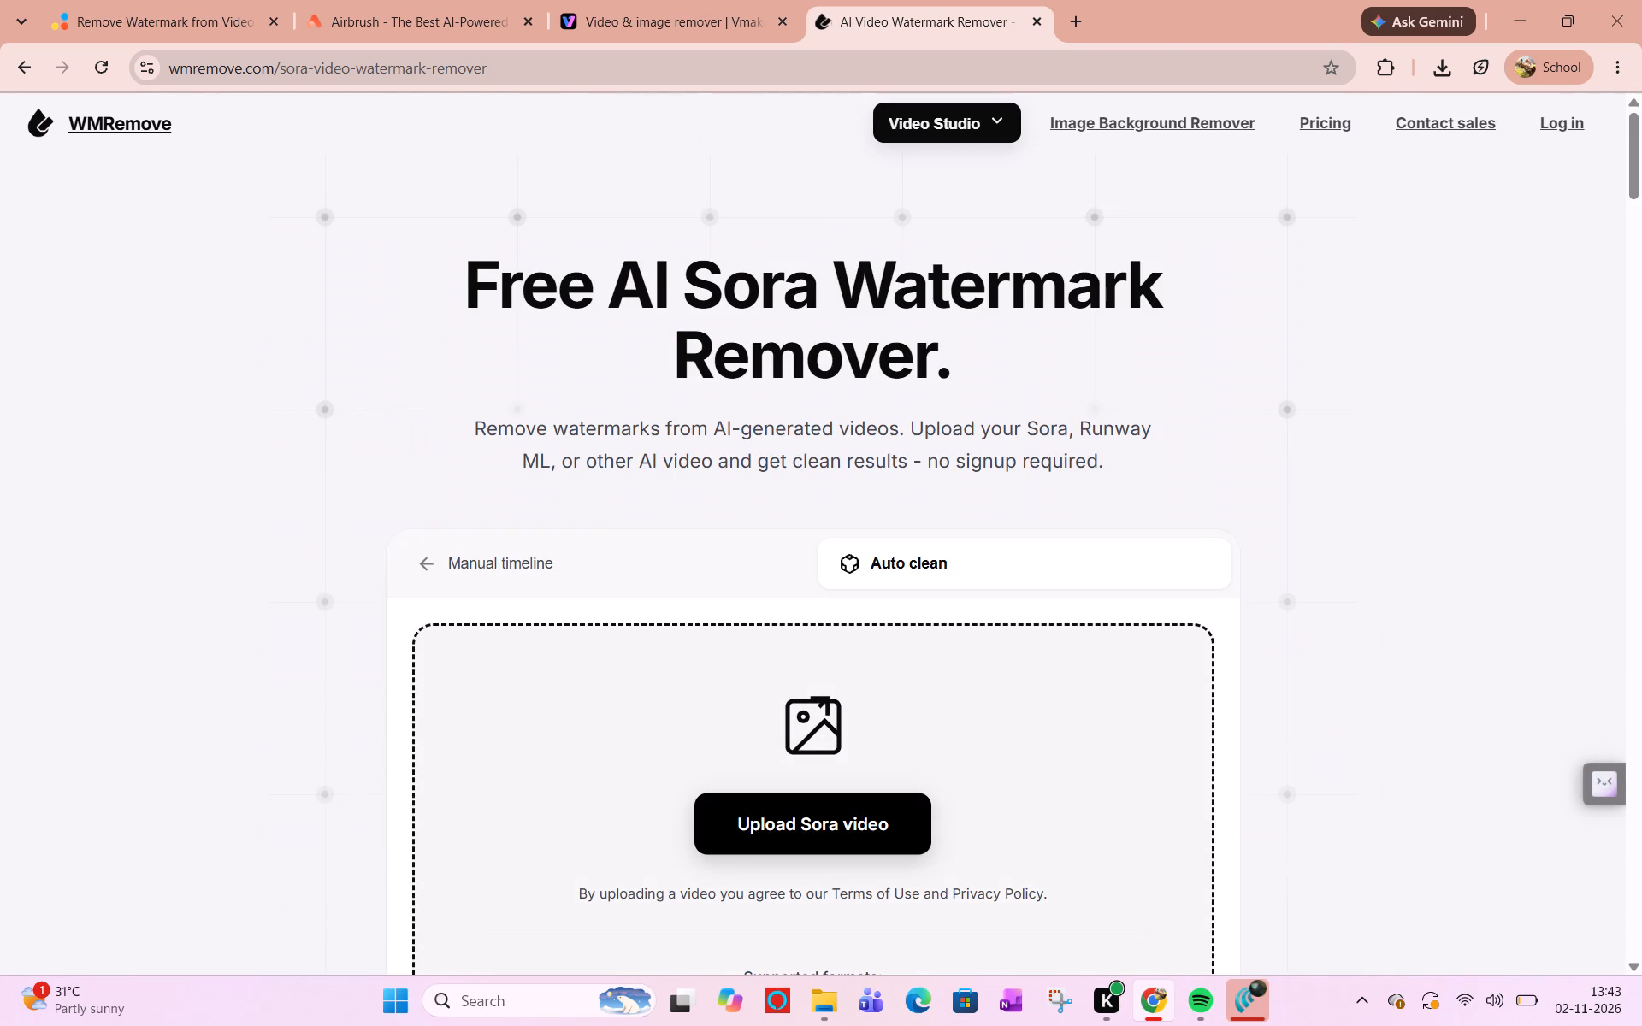
click(823, 827)
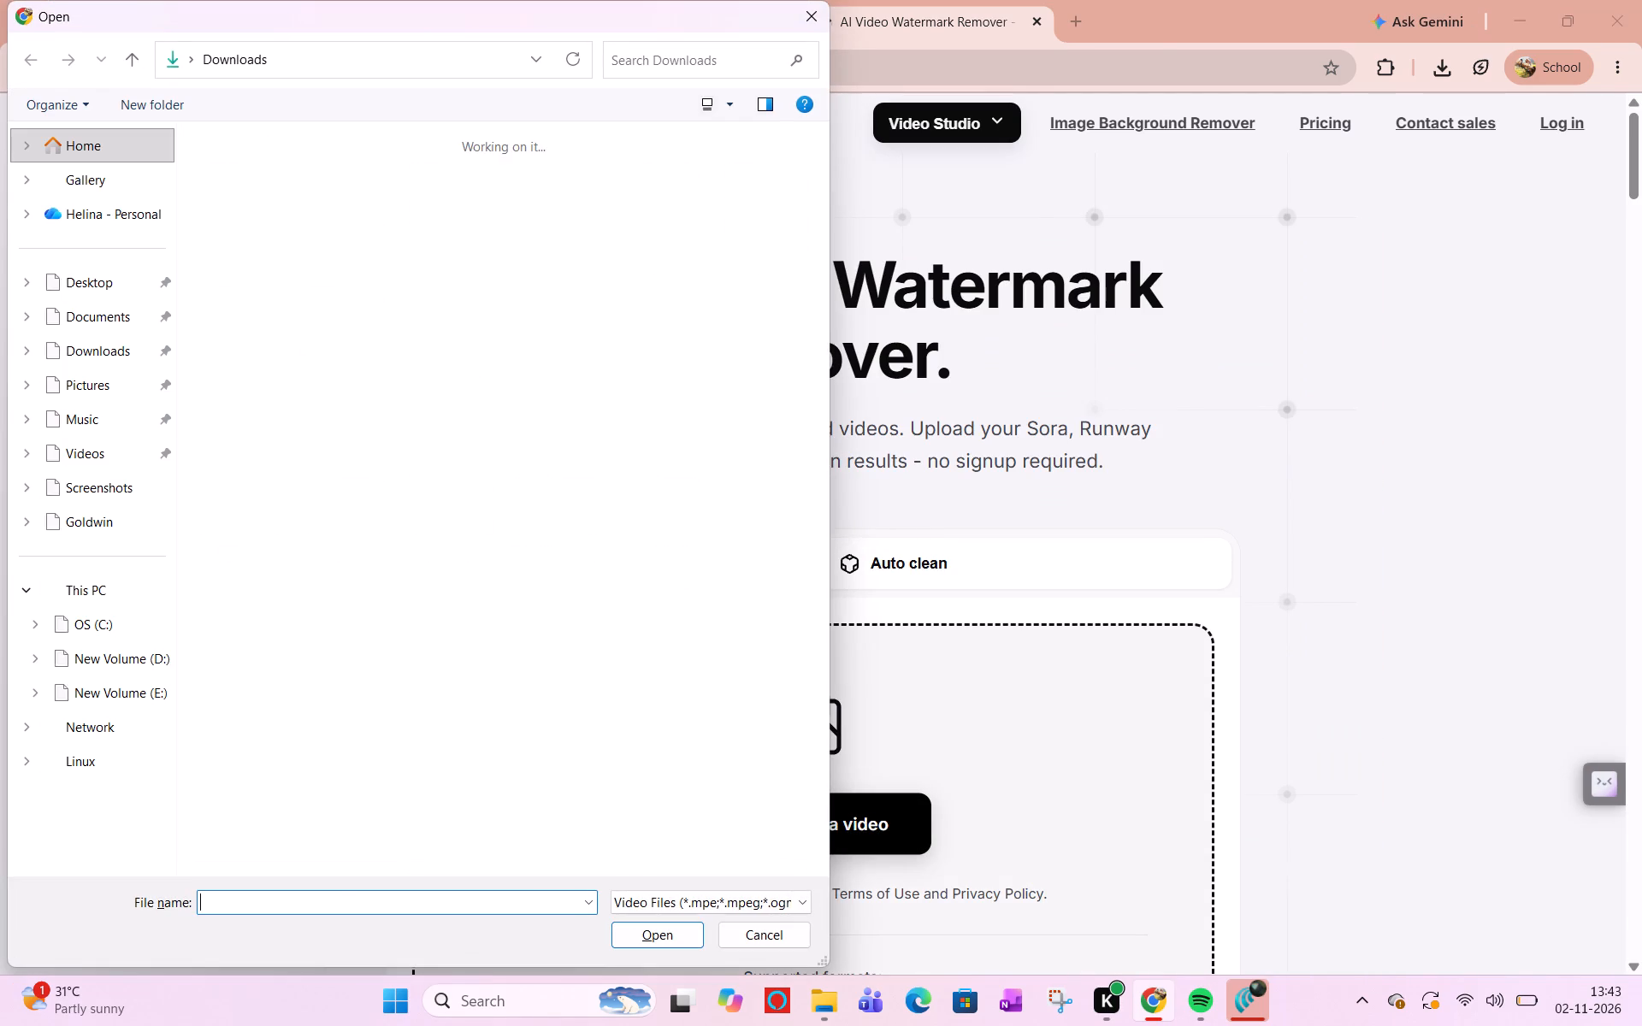
click(419, 408)
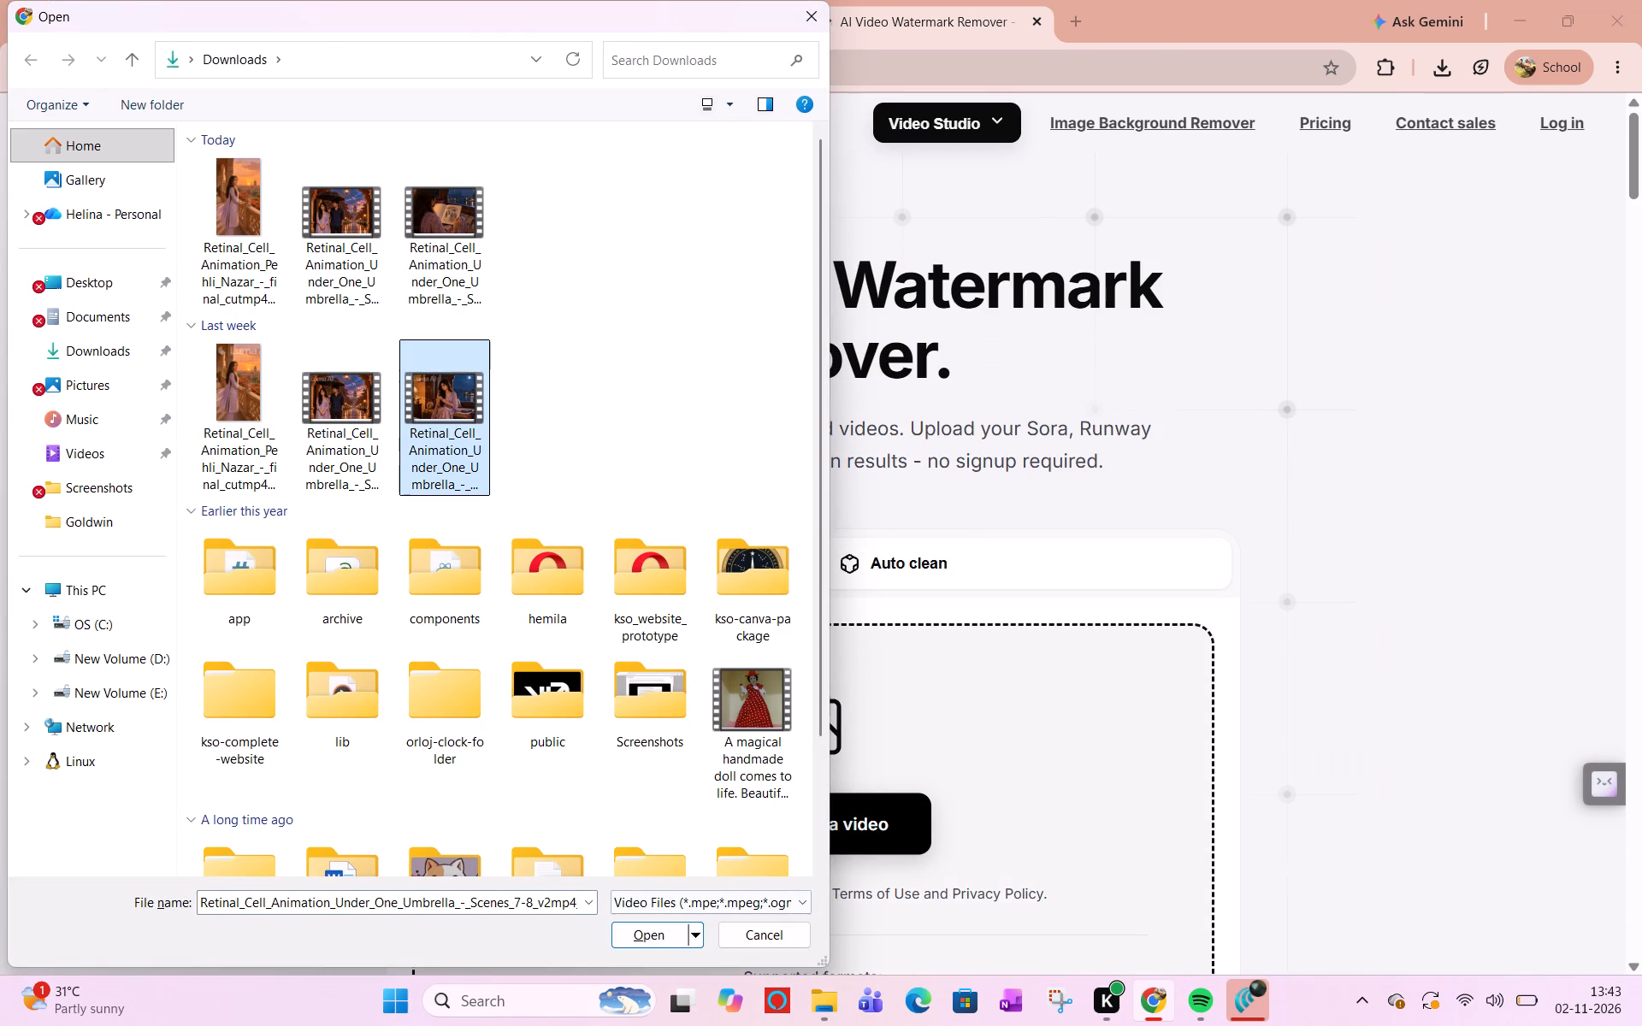
click(619, 927)
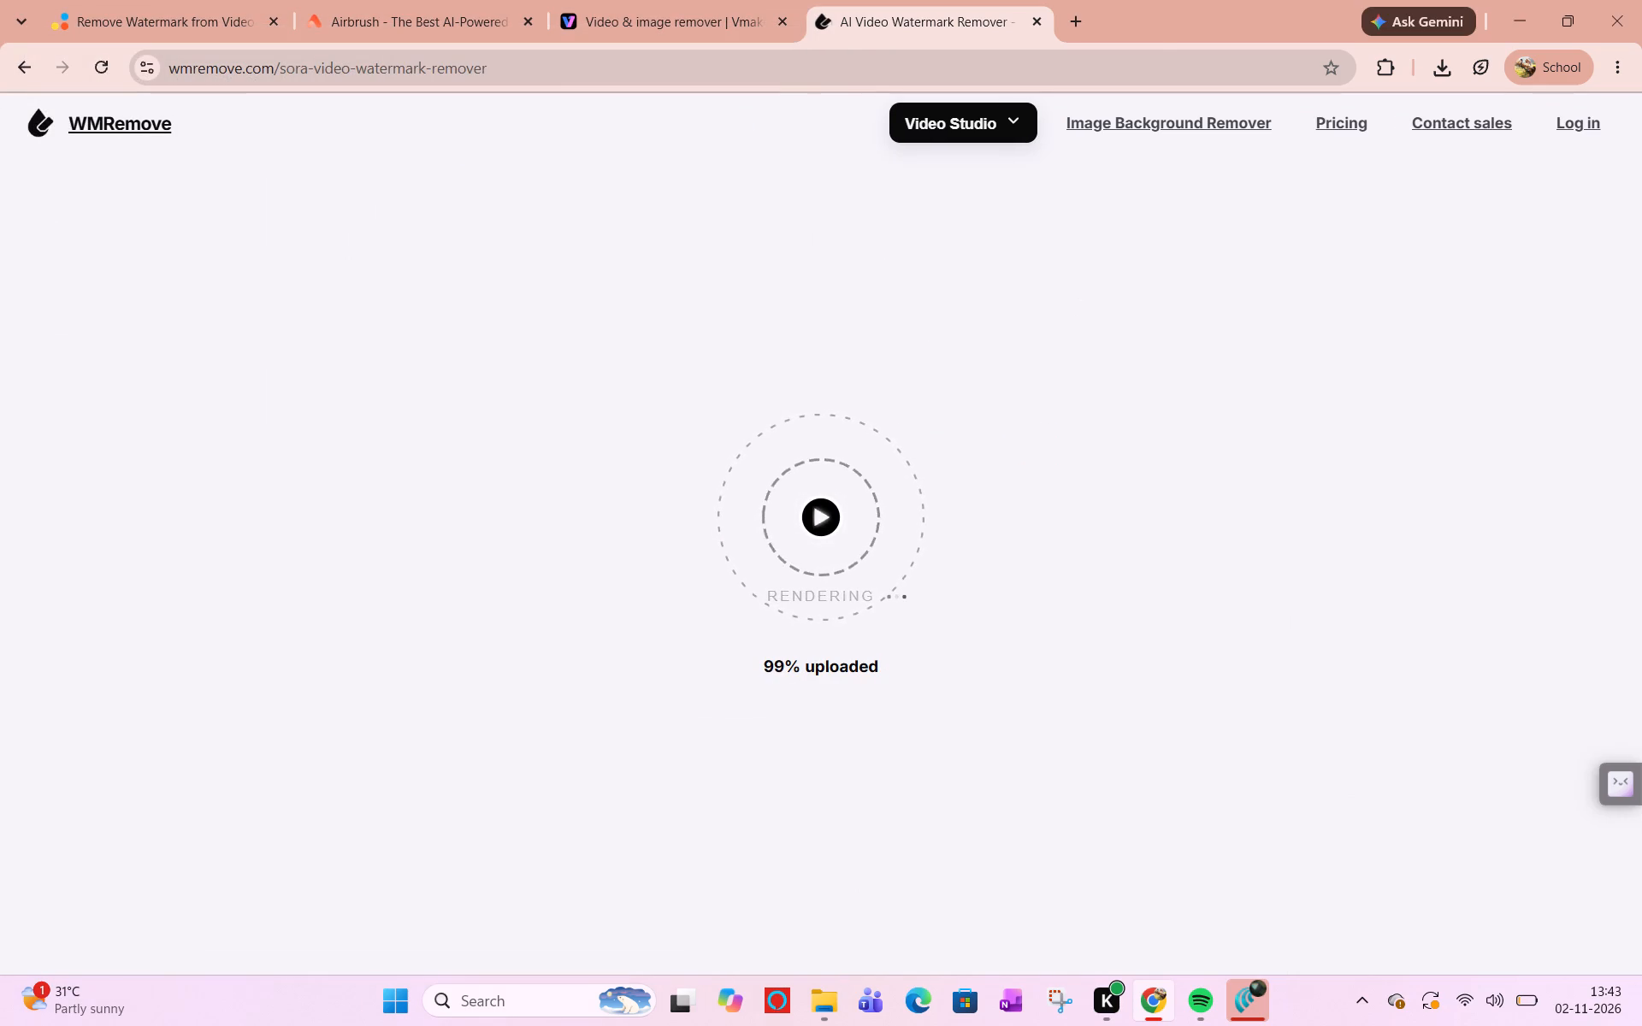
click(999, 133)
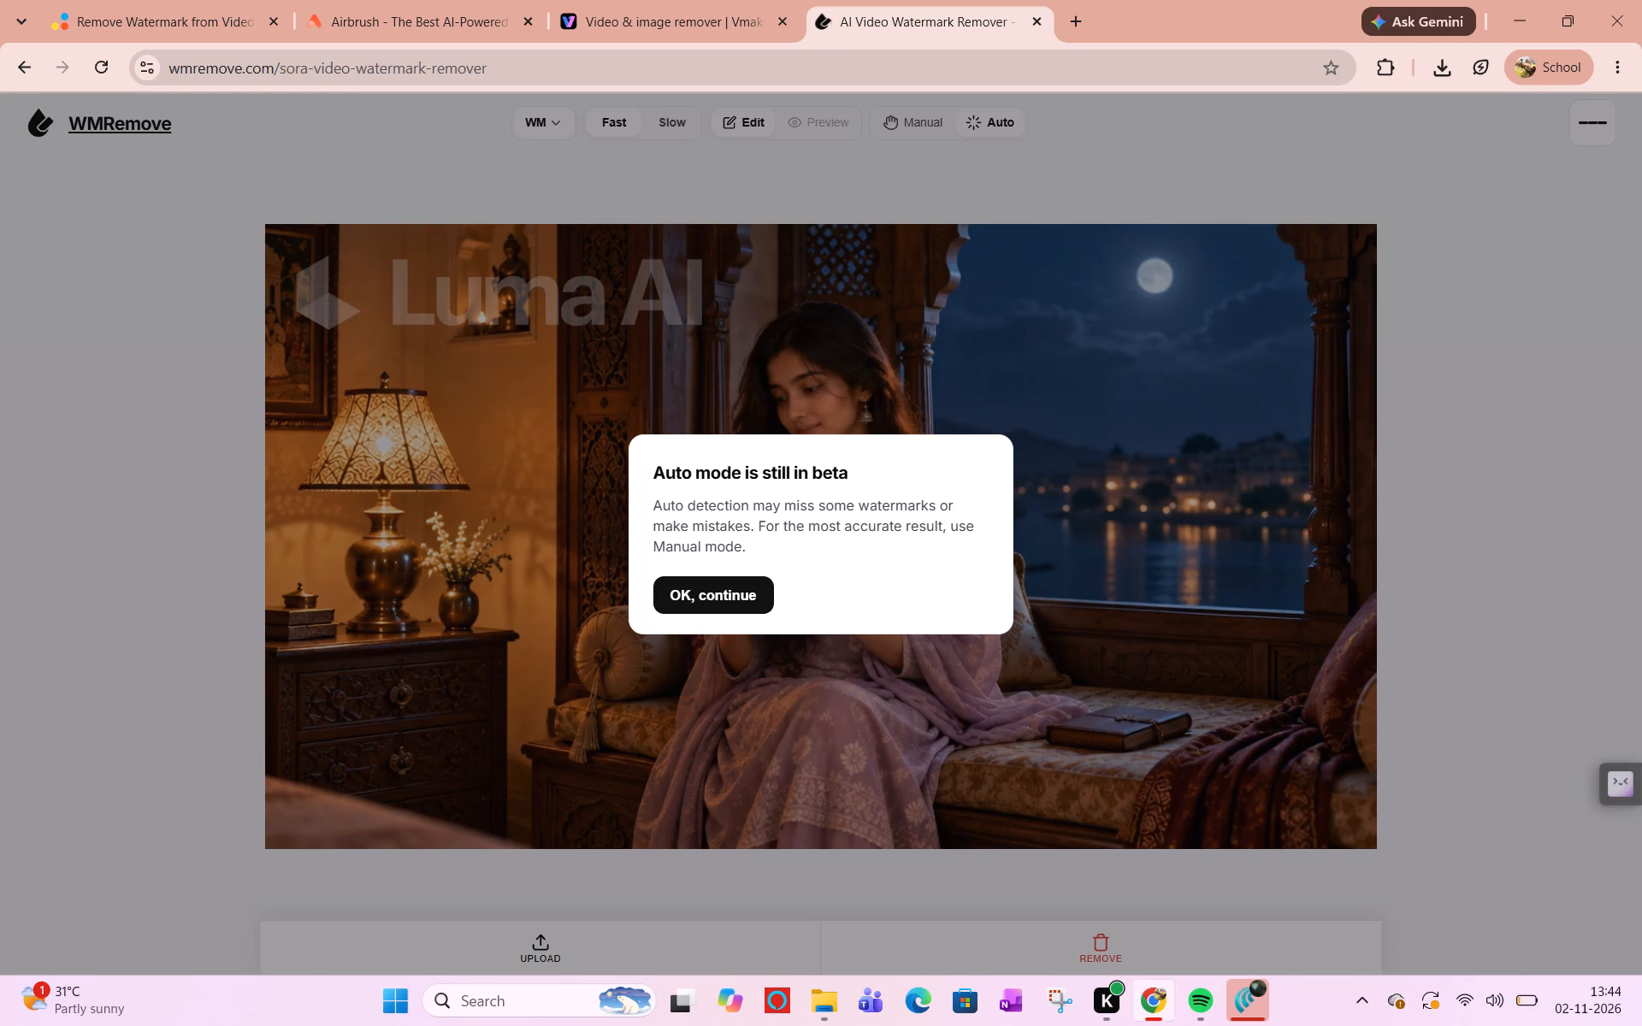
click(740, 589)
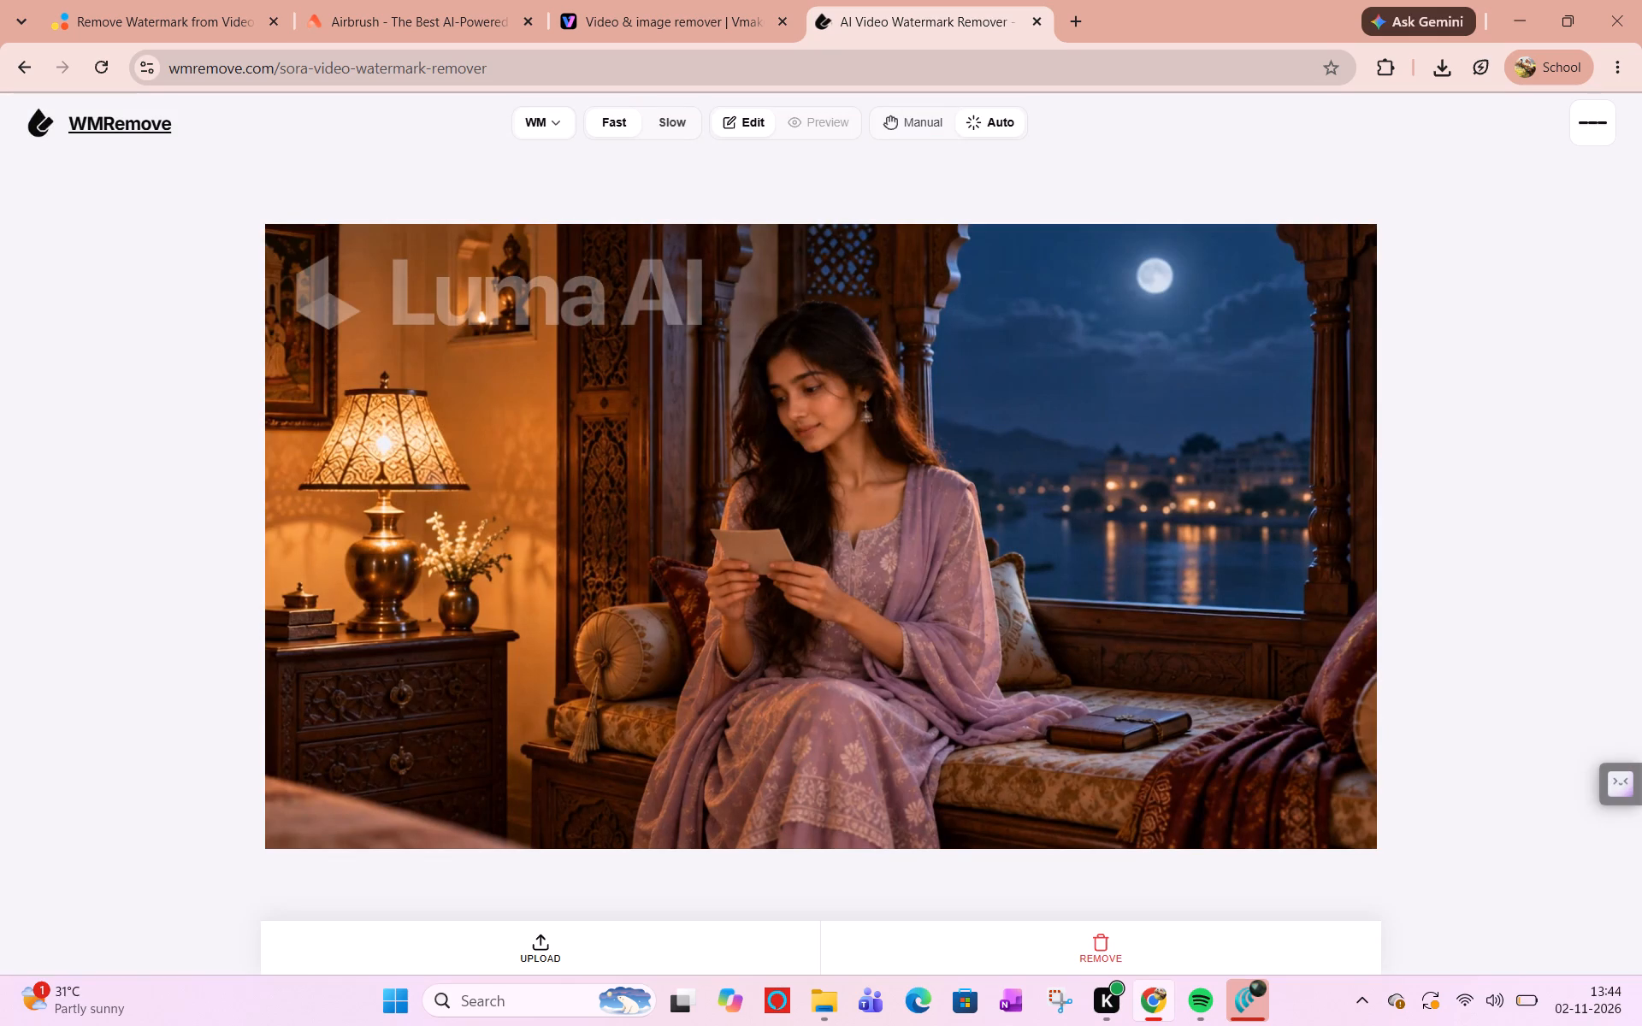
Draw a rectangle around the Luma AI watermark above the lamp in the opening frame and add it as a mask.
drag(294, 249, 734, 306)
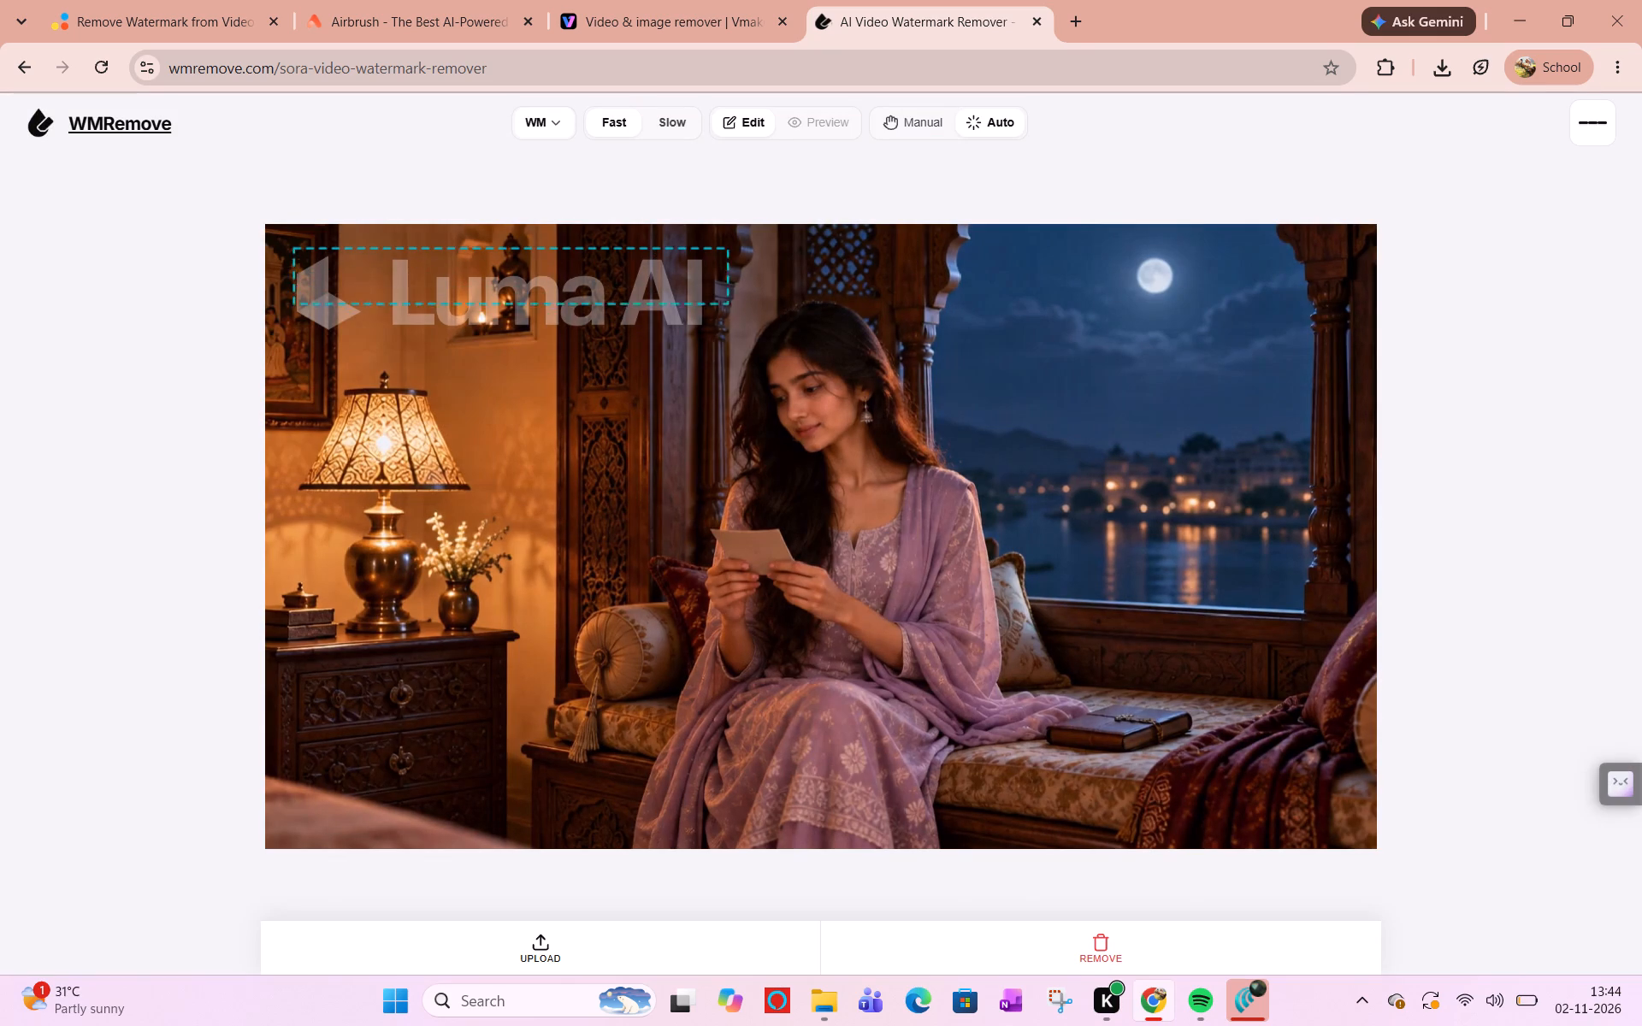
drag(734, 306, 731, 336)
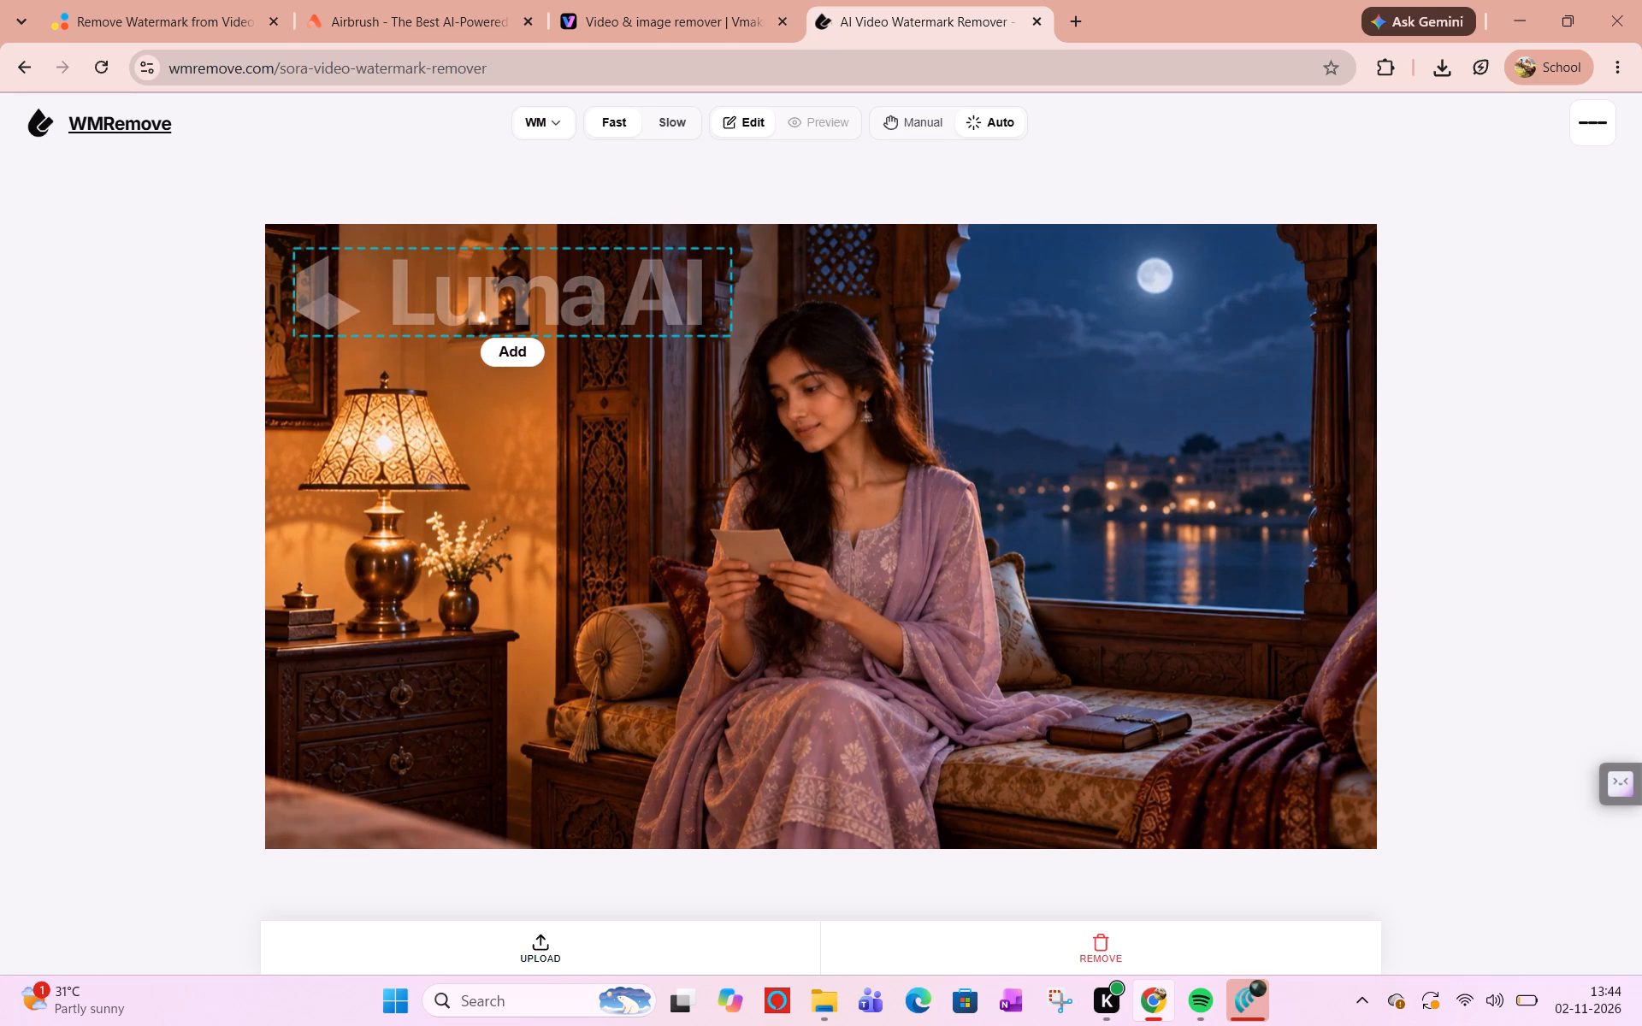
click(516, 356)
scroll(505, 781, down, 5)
In Manual mode, brush over the whole Luma AI watermark above the lamp in the opening frame and add it as a mask.
click(906, 122)
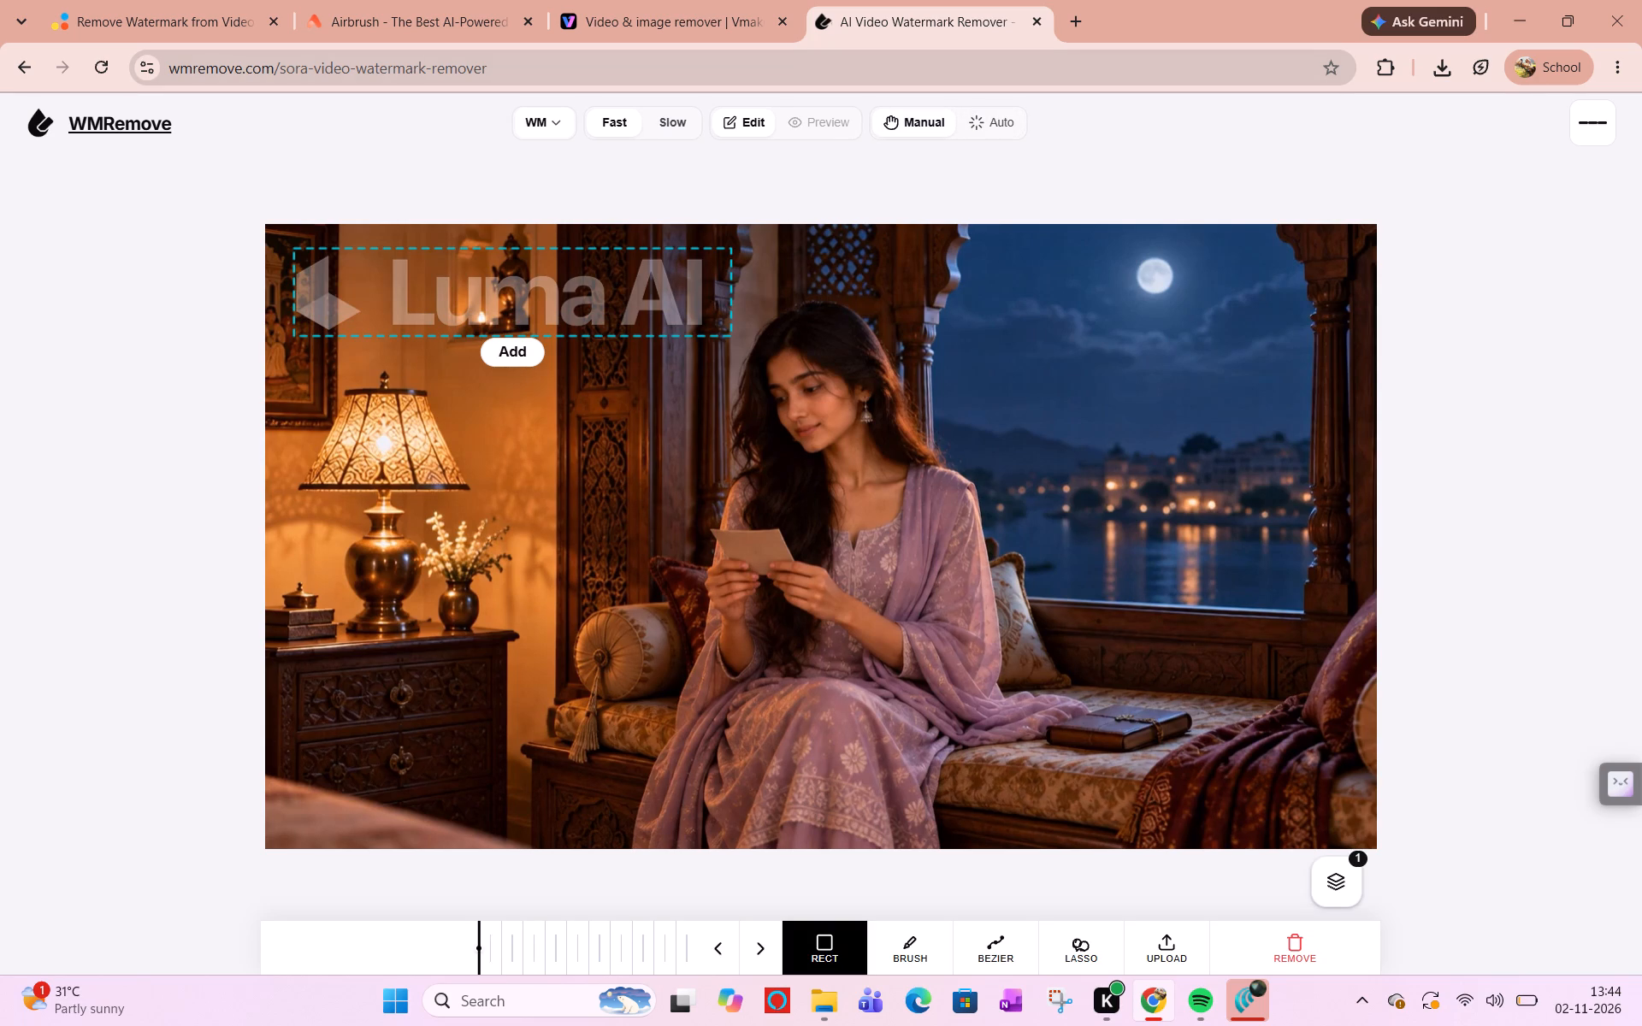
click(899, 956)
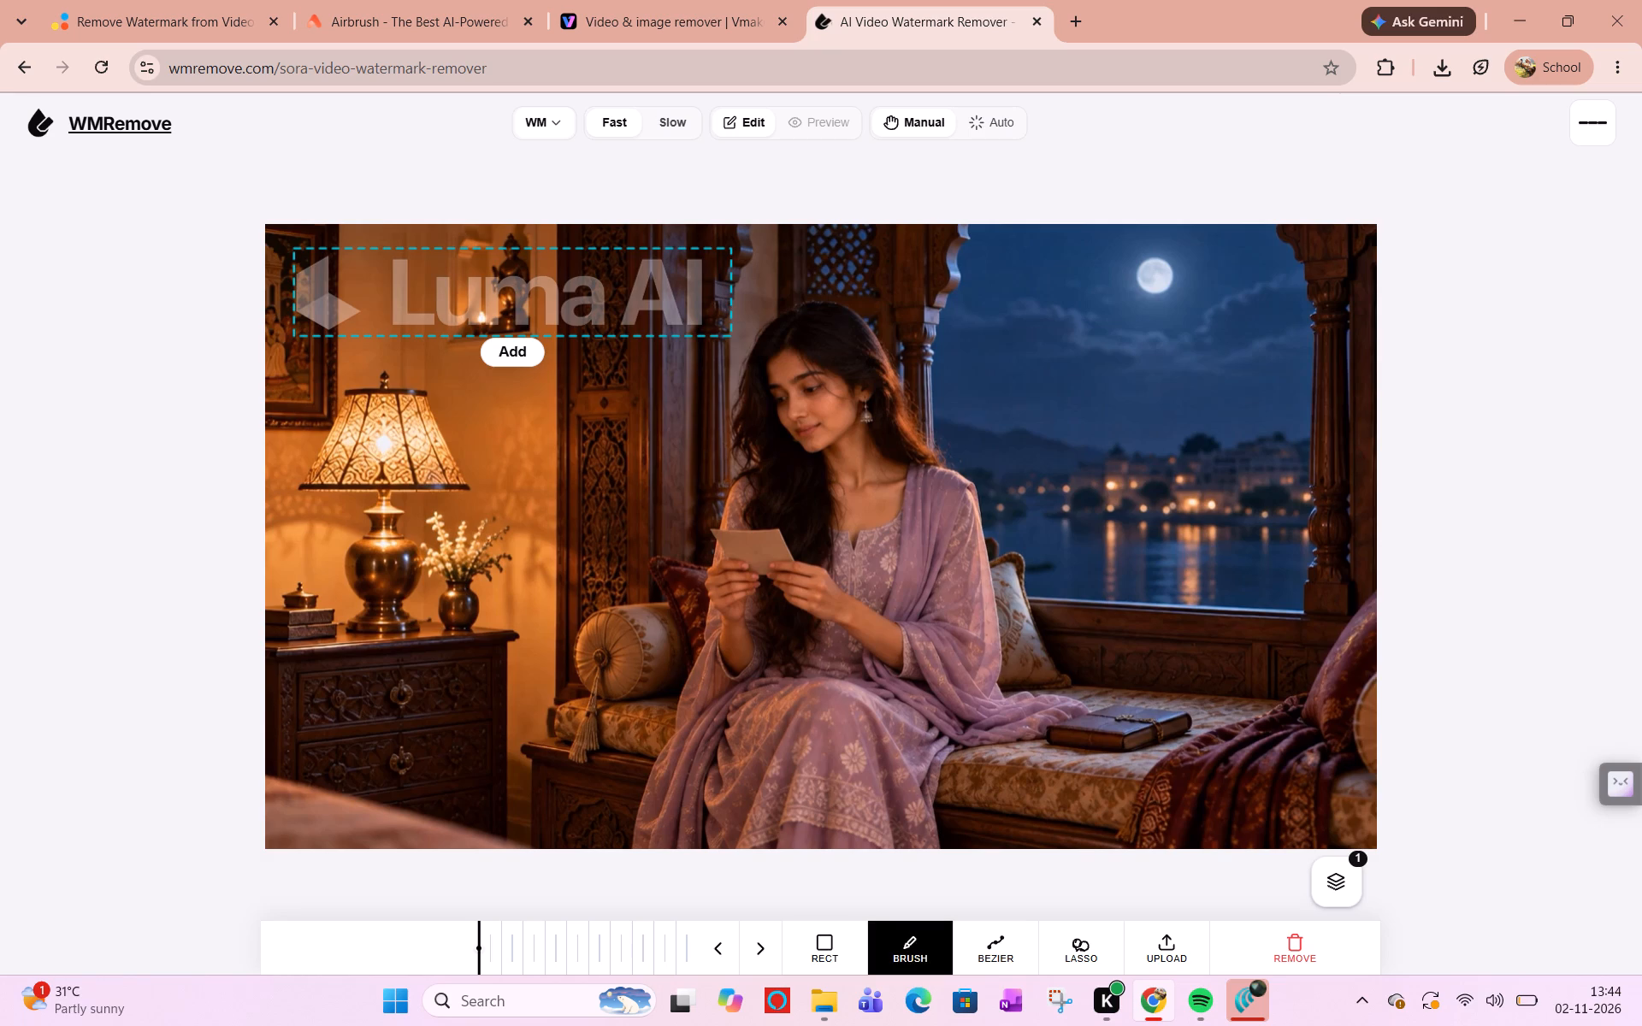
drag(303, 269, 384, 262)
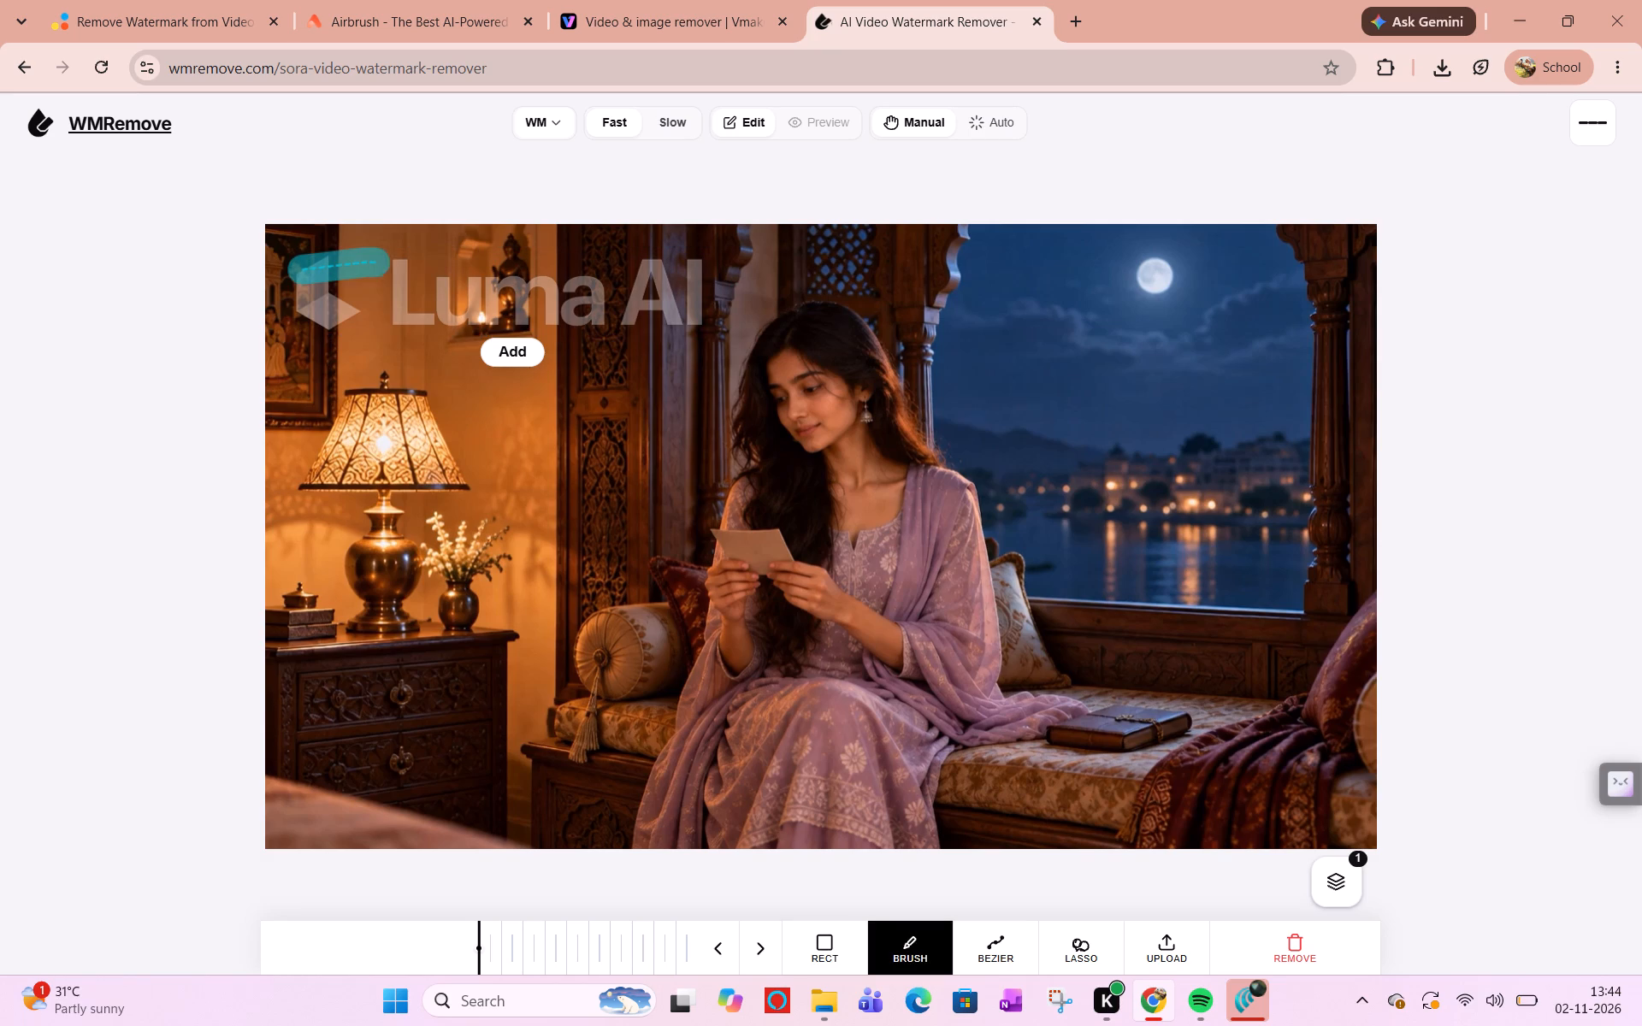
drag(384, 262, 410, 248)
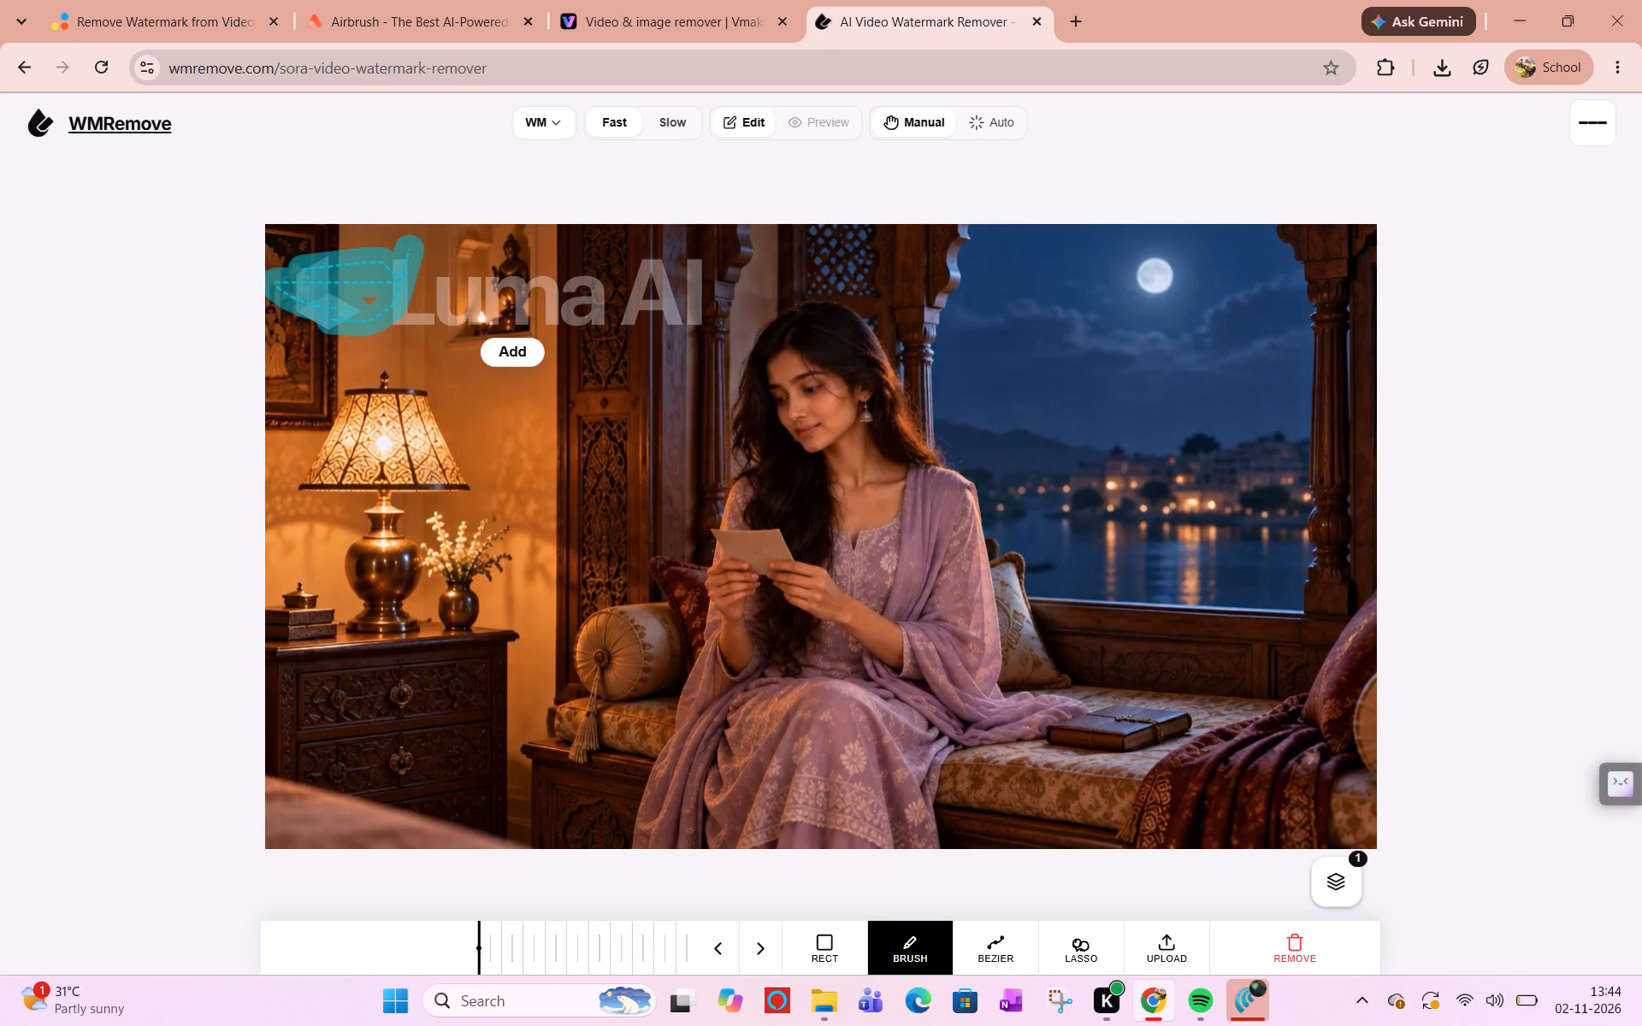
drag(410, 248, 466, 315)
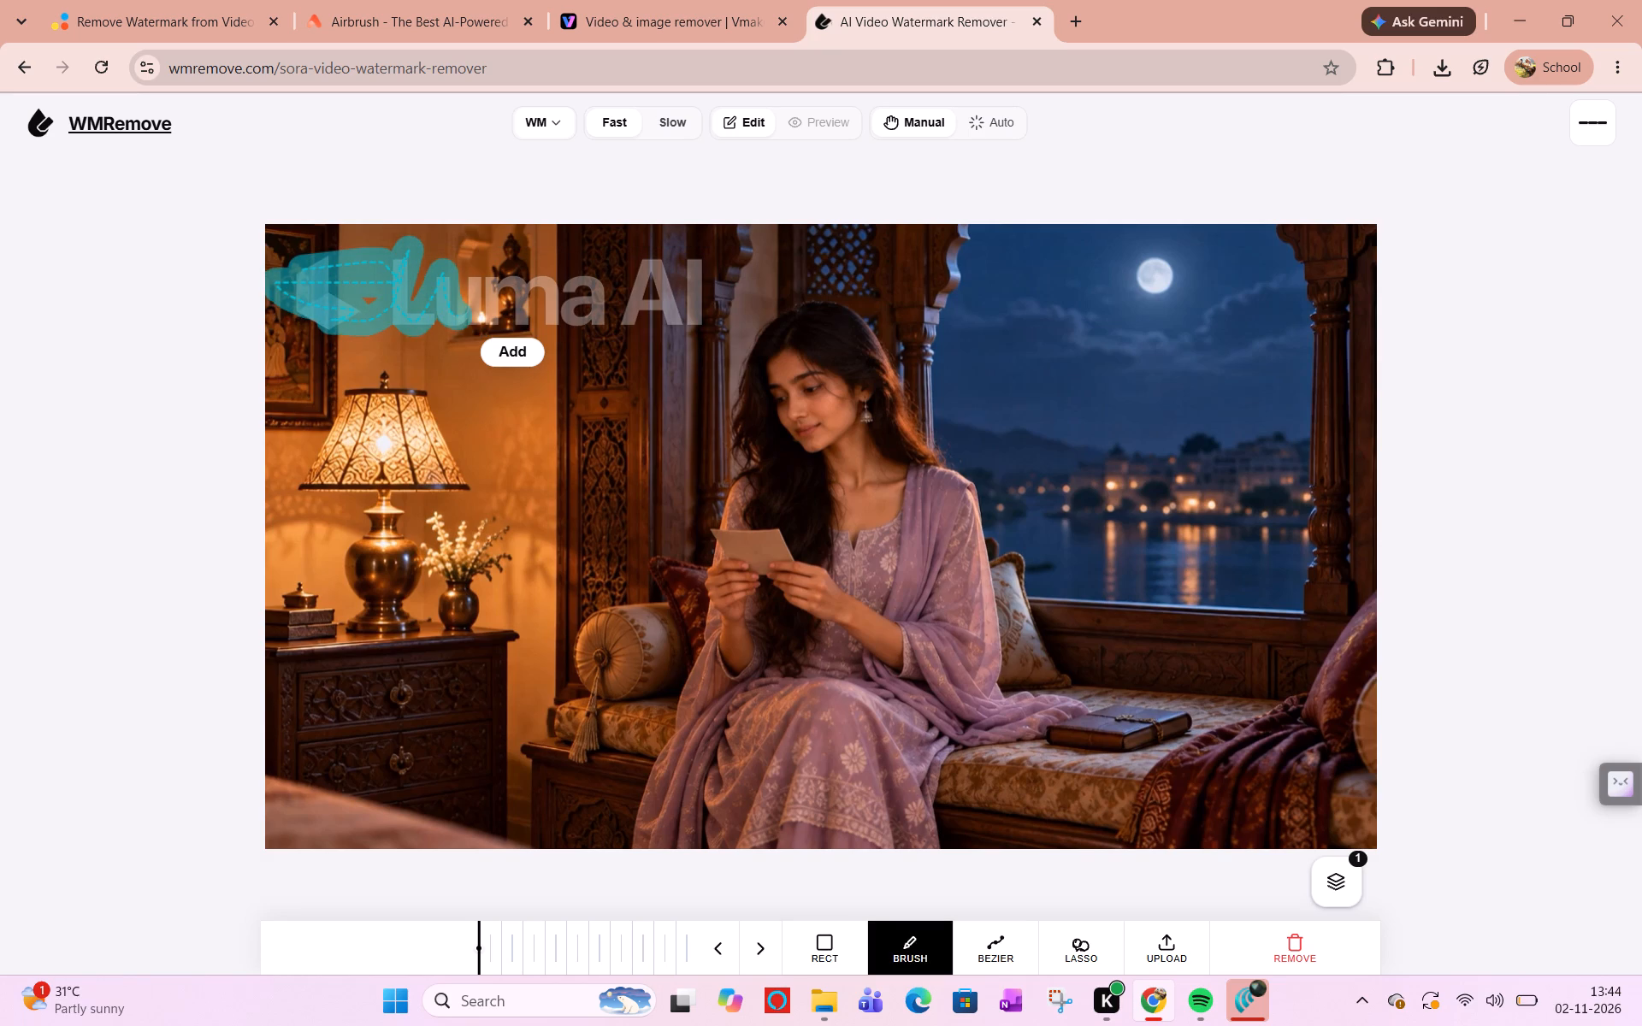
drag(466, 315, 523, 321)
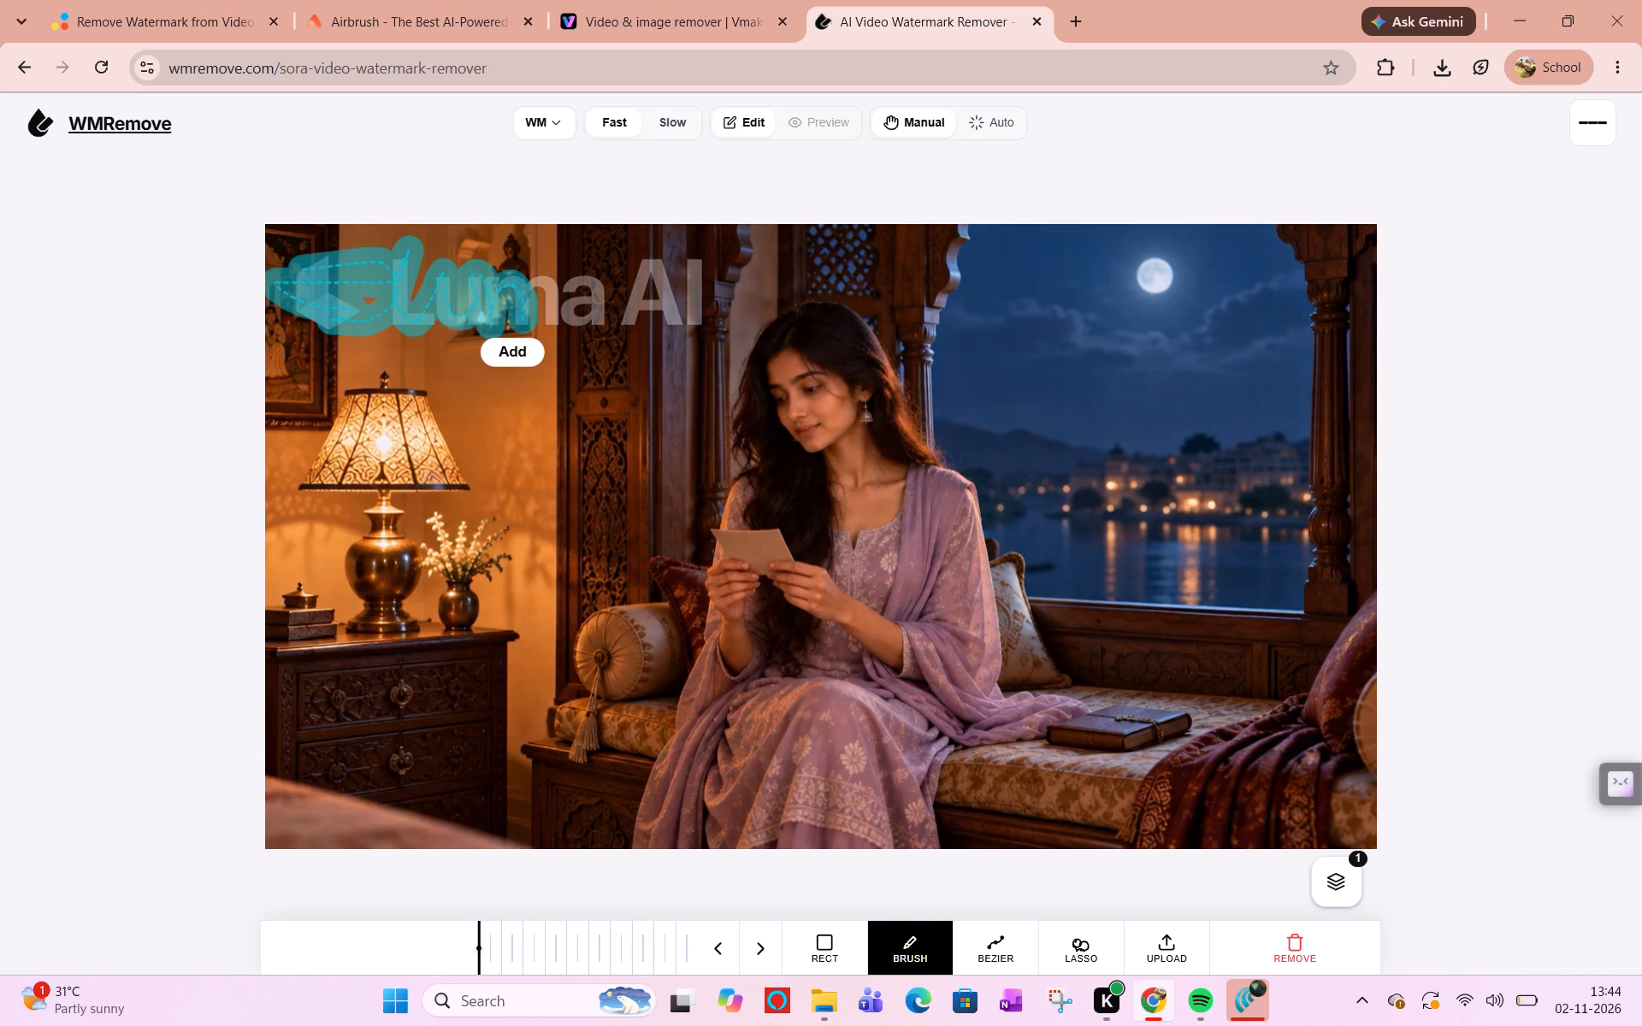
drag(523, 321, 577, 316)
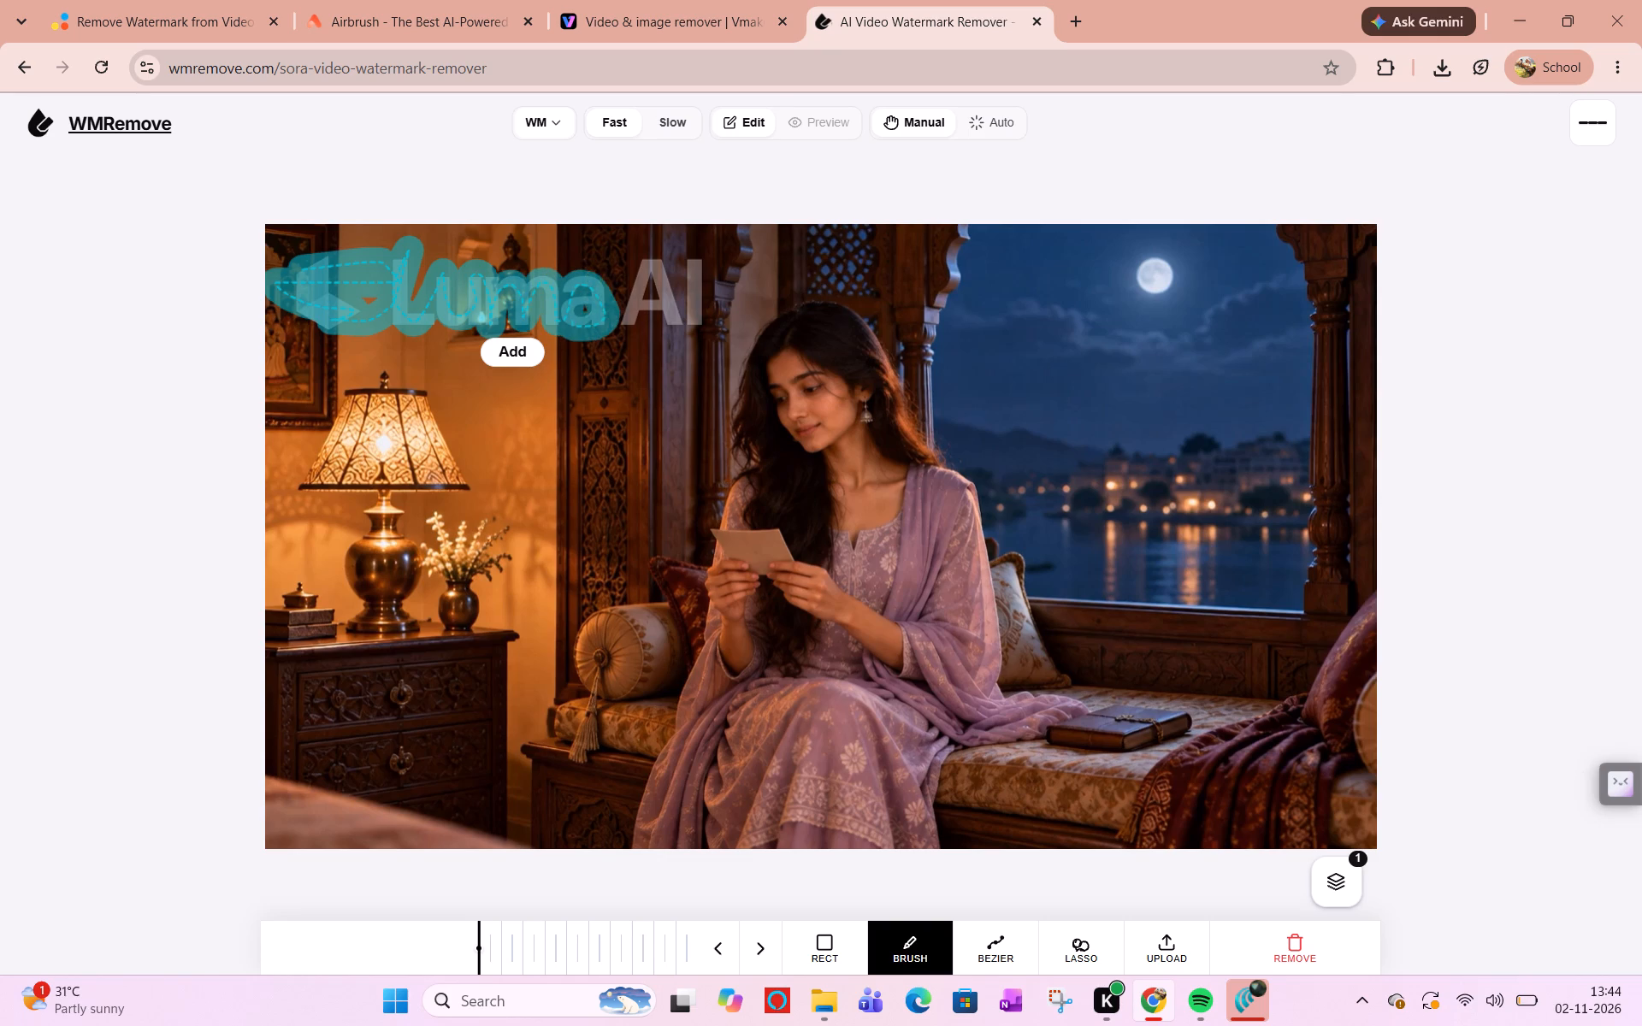
drag(577, 316, 694, 266)
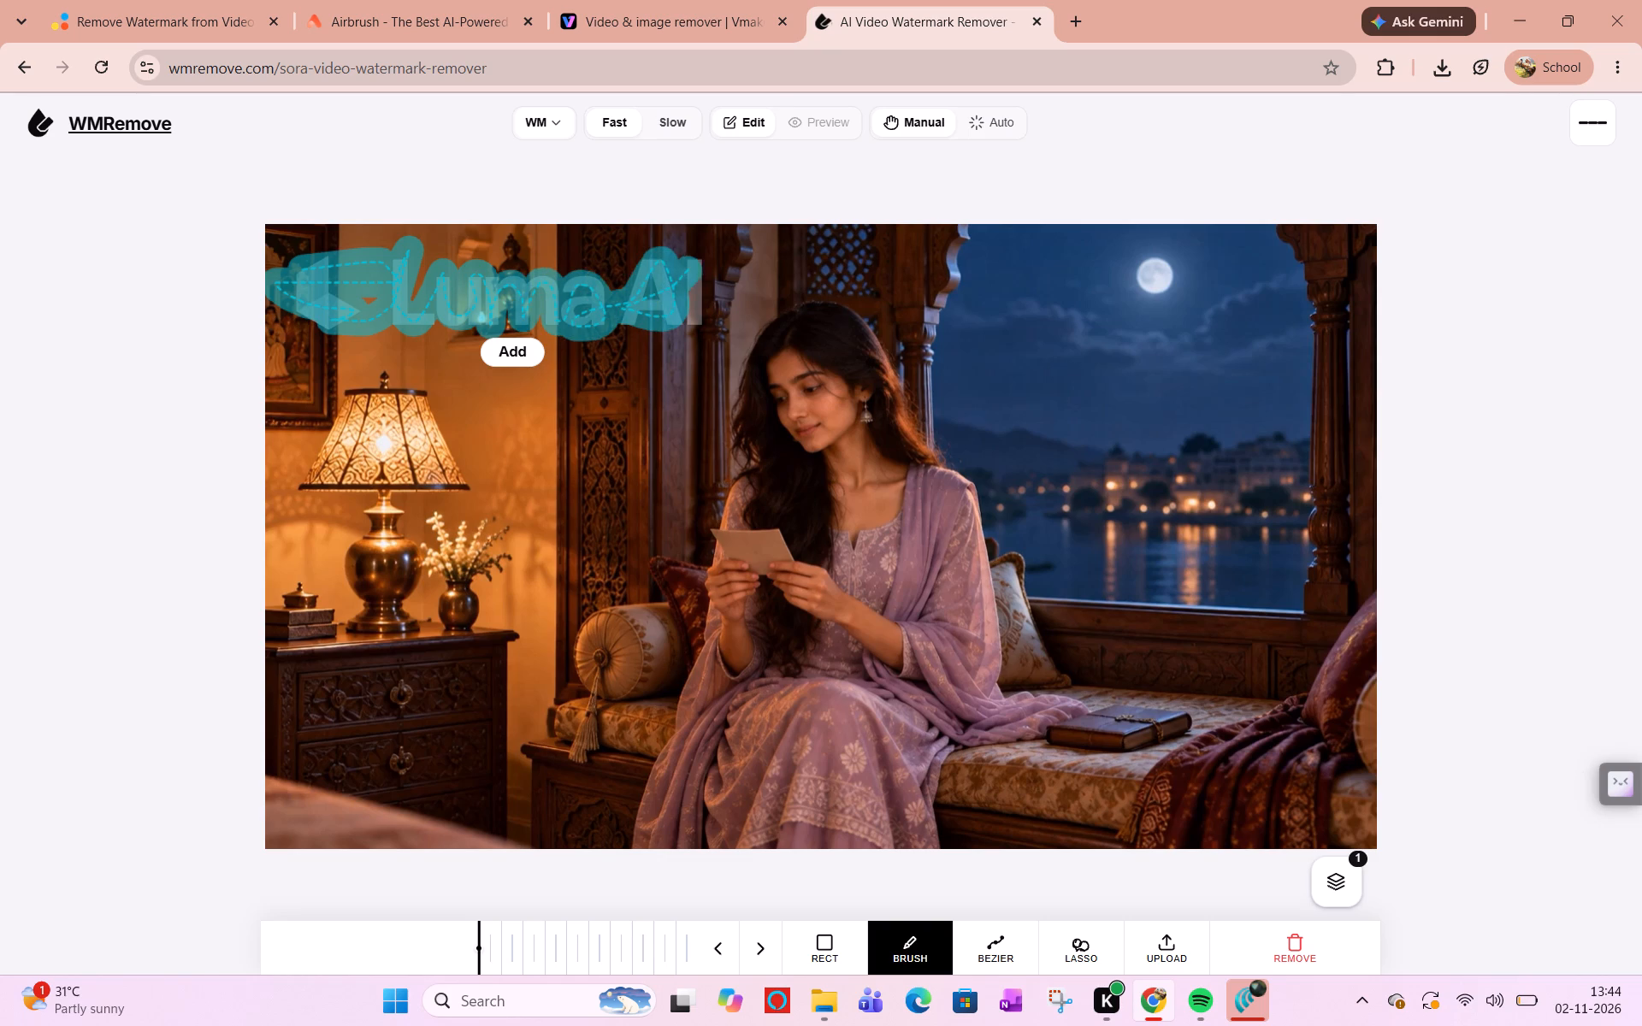
drag(694, 266, 693, 319)
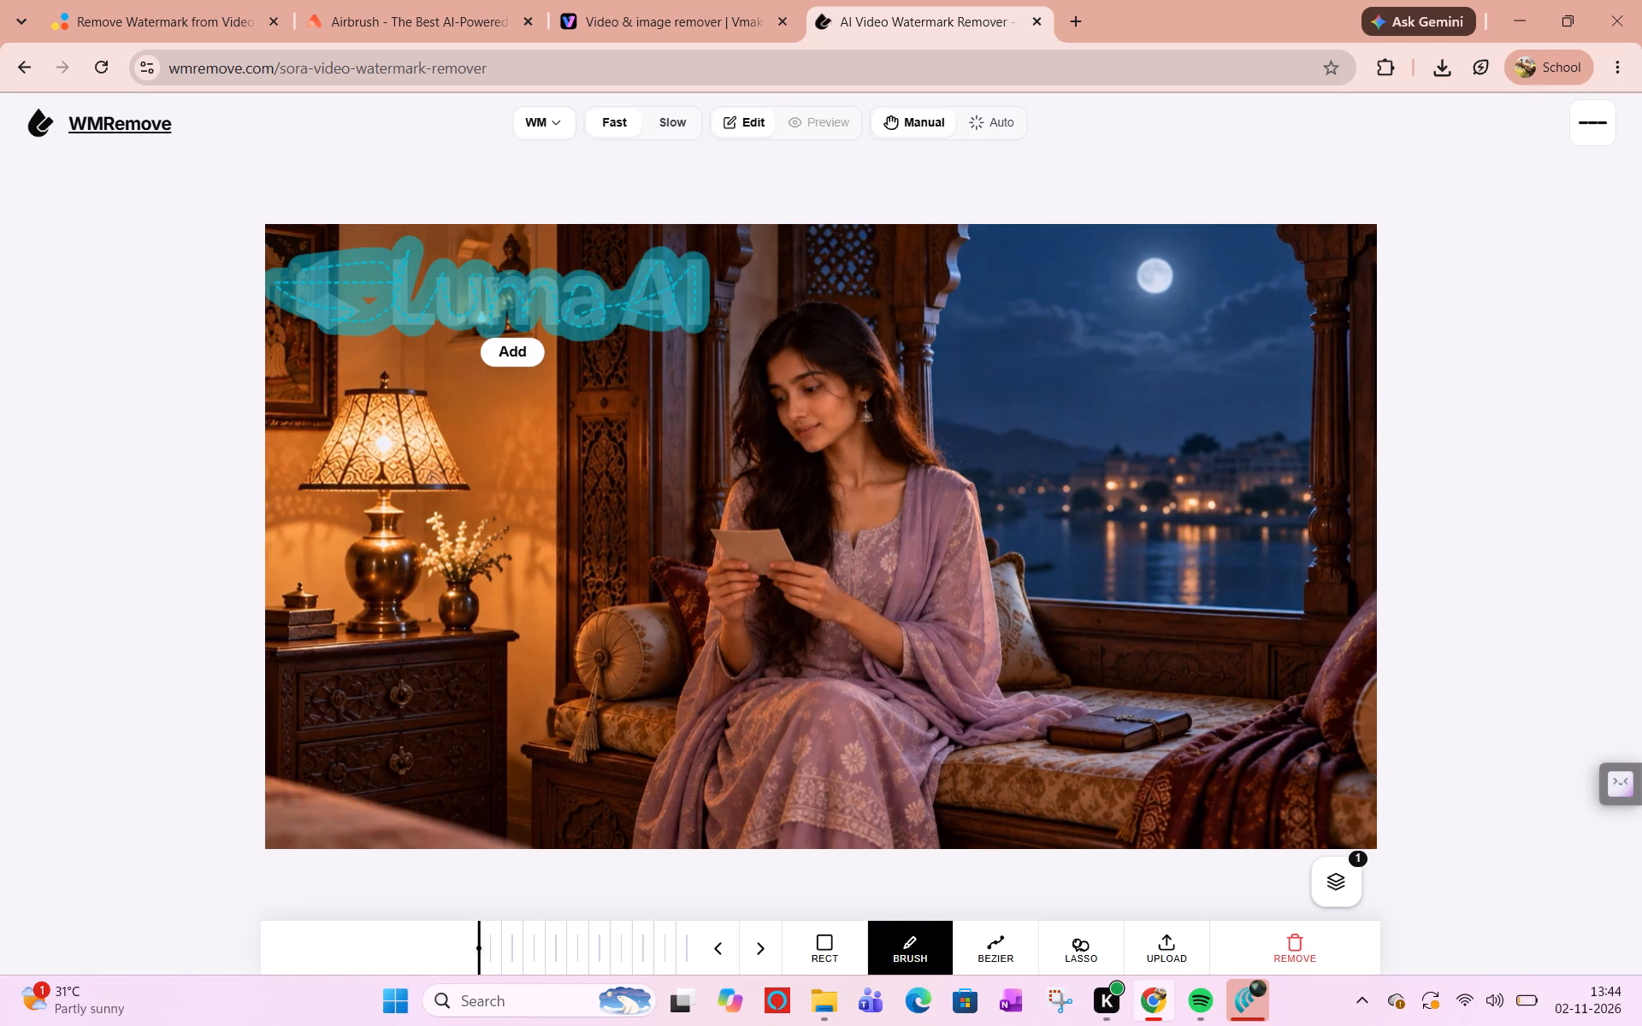
click(486, 357)
Move the timeline forward to the first frame where the Luma AI watermark appears over the moonlit window.
scroll(523, 948, left, 1)
drag(479, 943, 528, 943)
drag(528, 943, 367, 961)
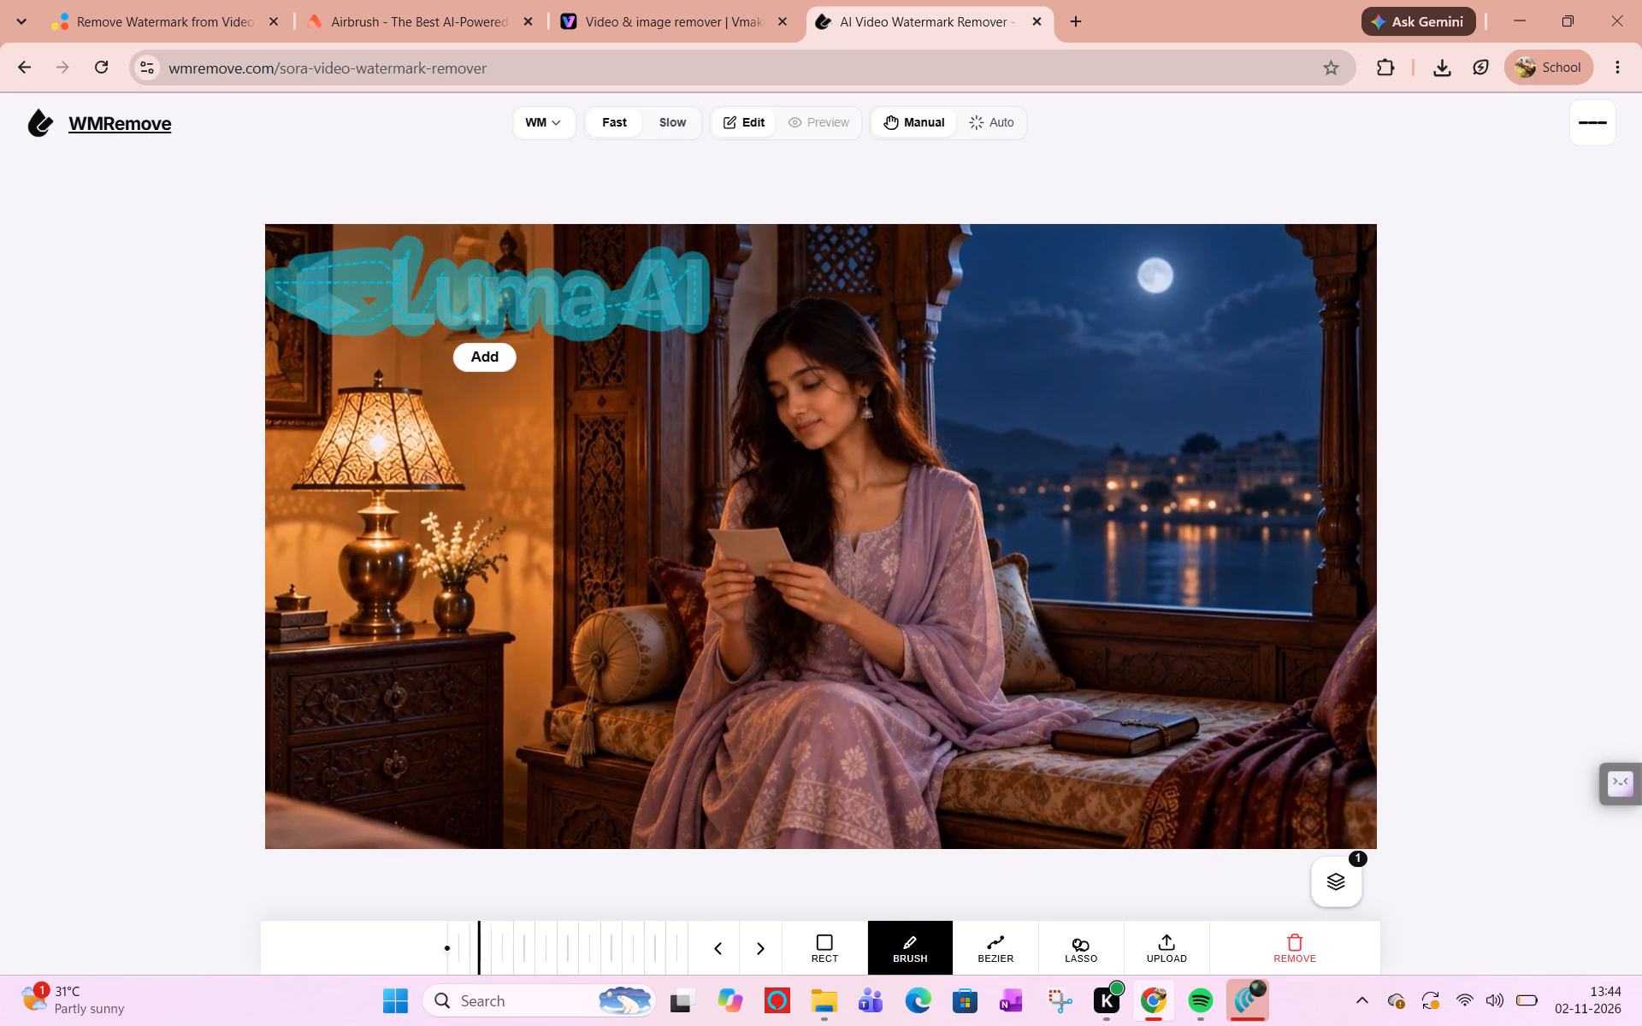
drag(367, 961, 193, 957)
drag(475, 952, 403, 954)
drag(493, 952, 504, 952)
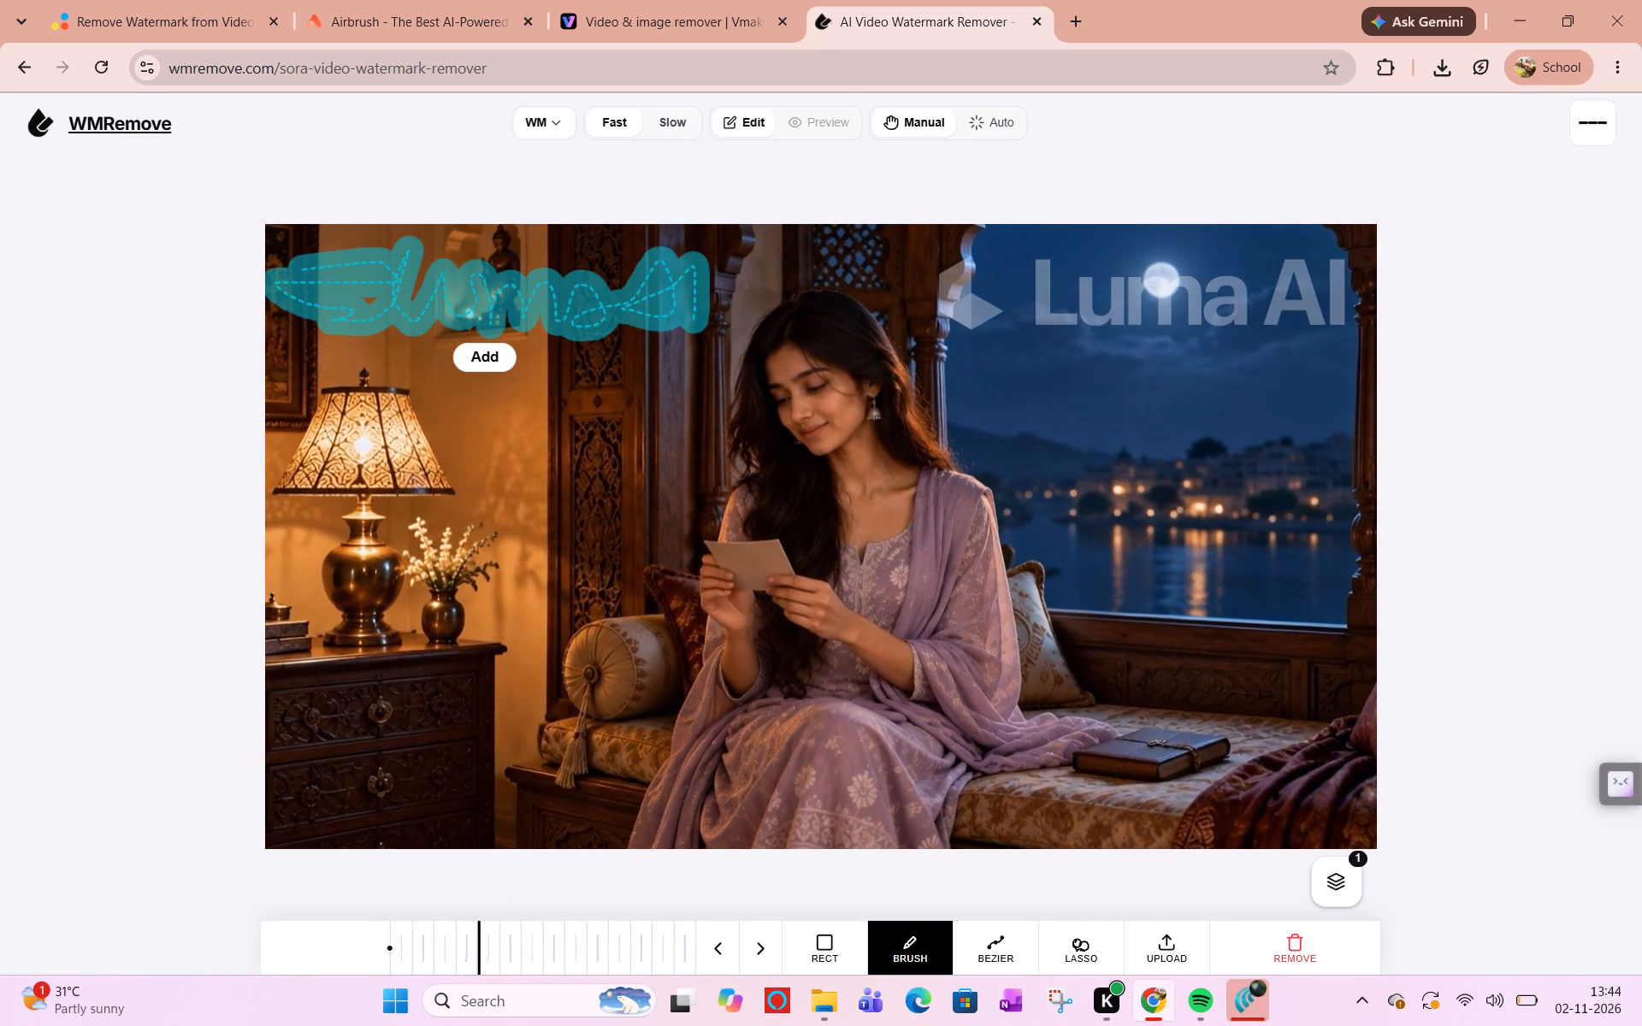
drag(504, 952, 517, 957)
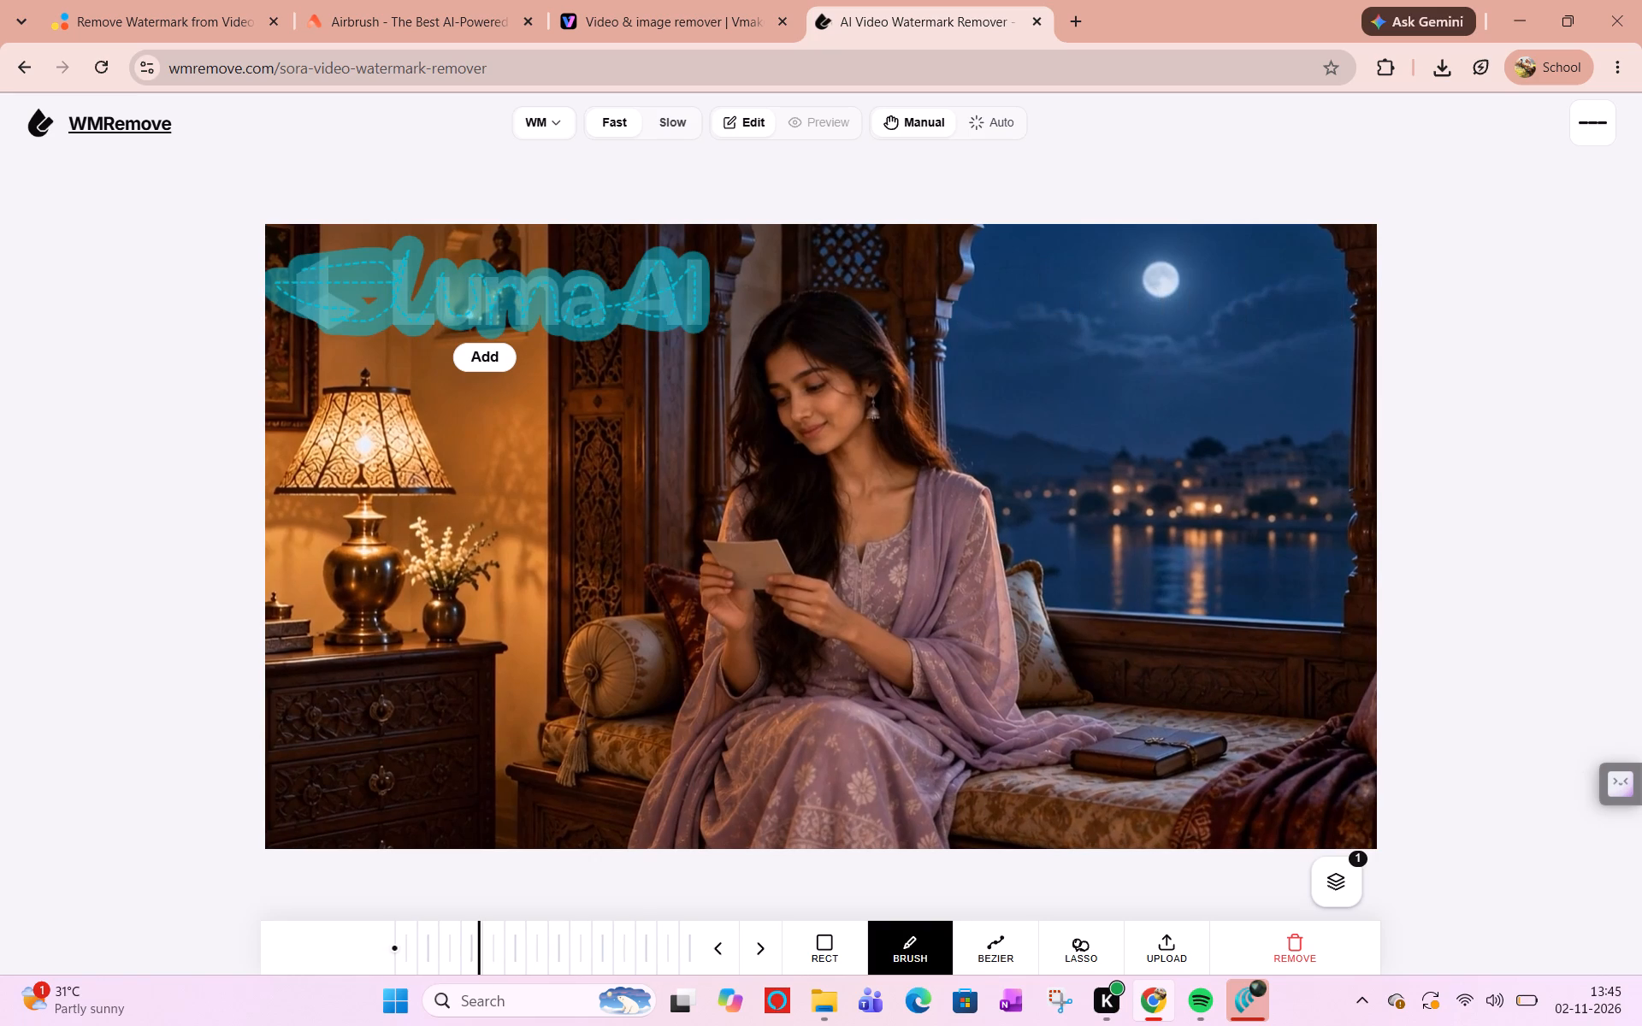
drag(517, 957, 510, 957)
click(510, 957)
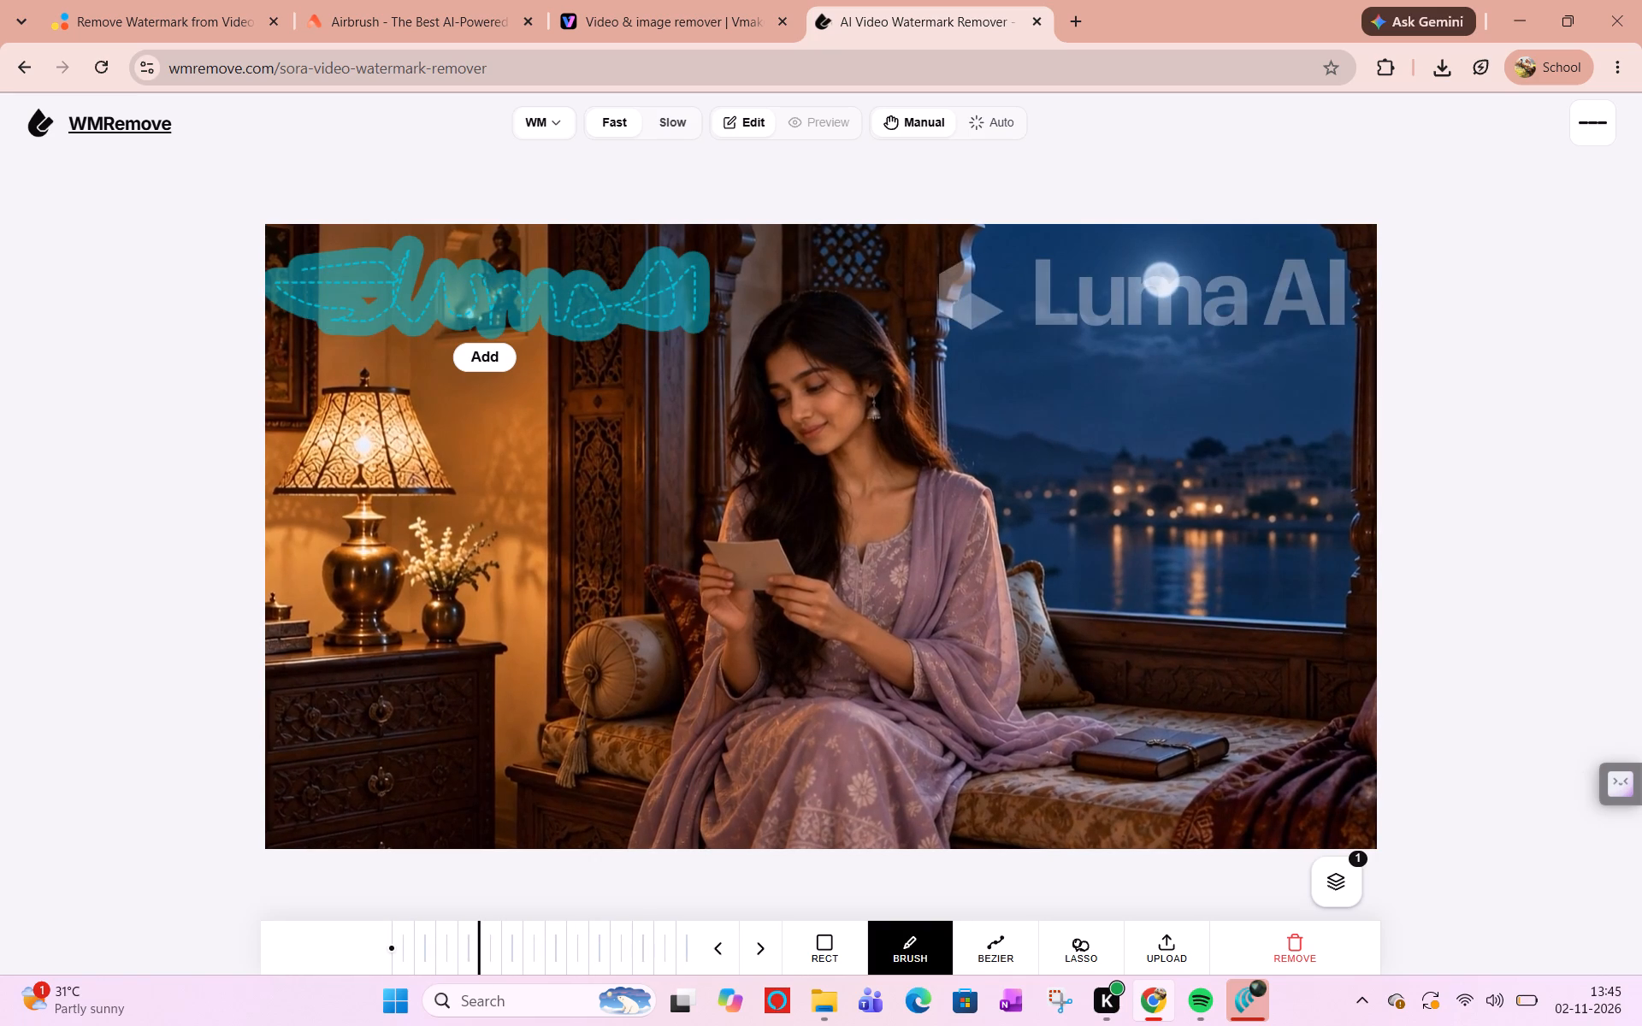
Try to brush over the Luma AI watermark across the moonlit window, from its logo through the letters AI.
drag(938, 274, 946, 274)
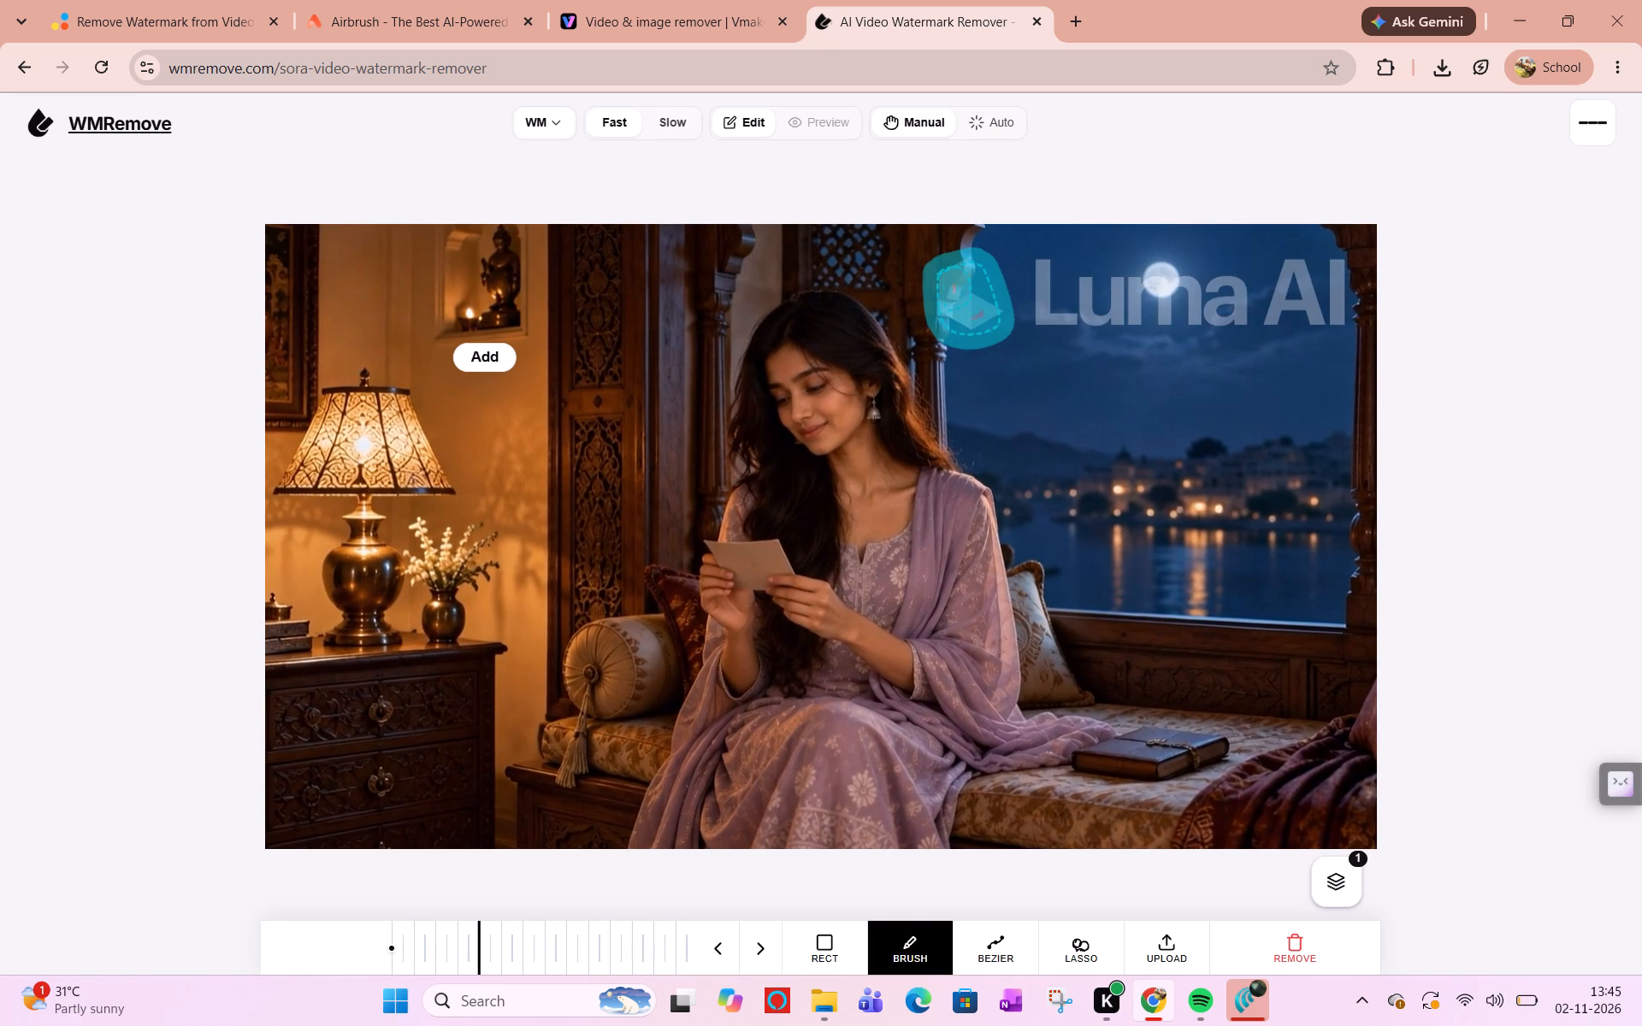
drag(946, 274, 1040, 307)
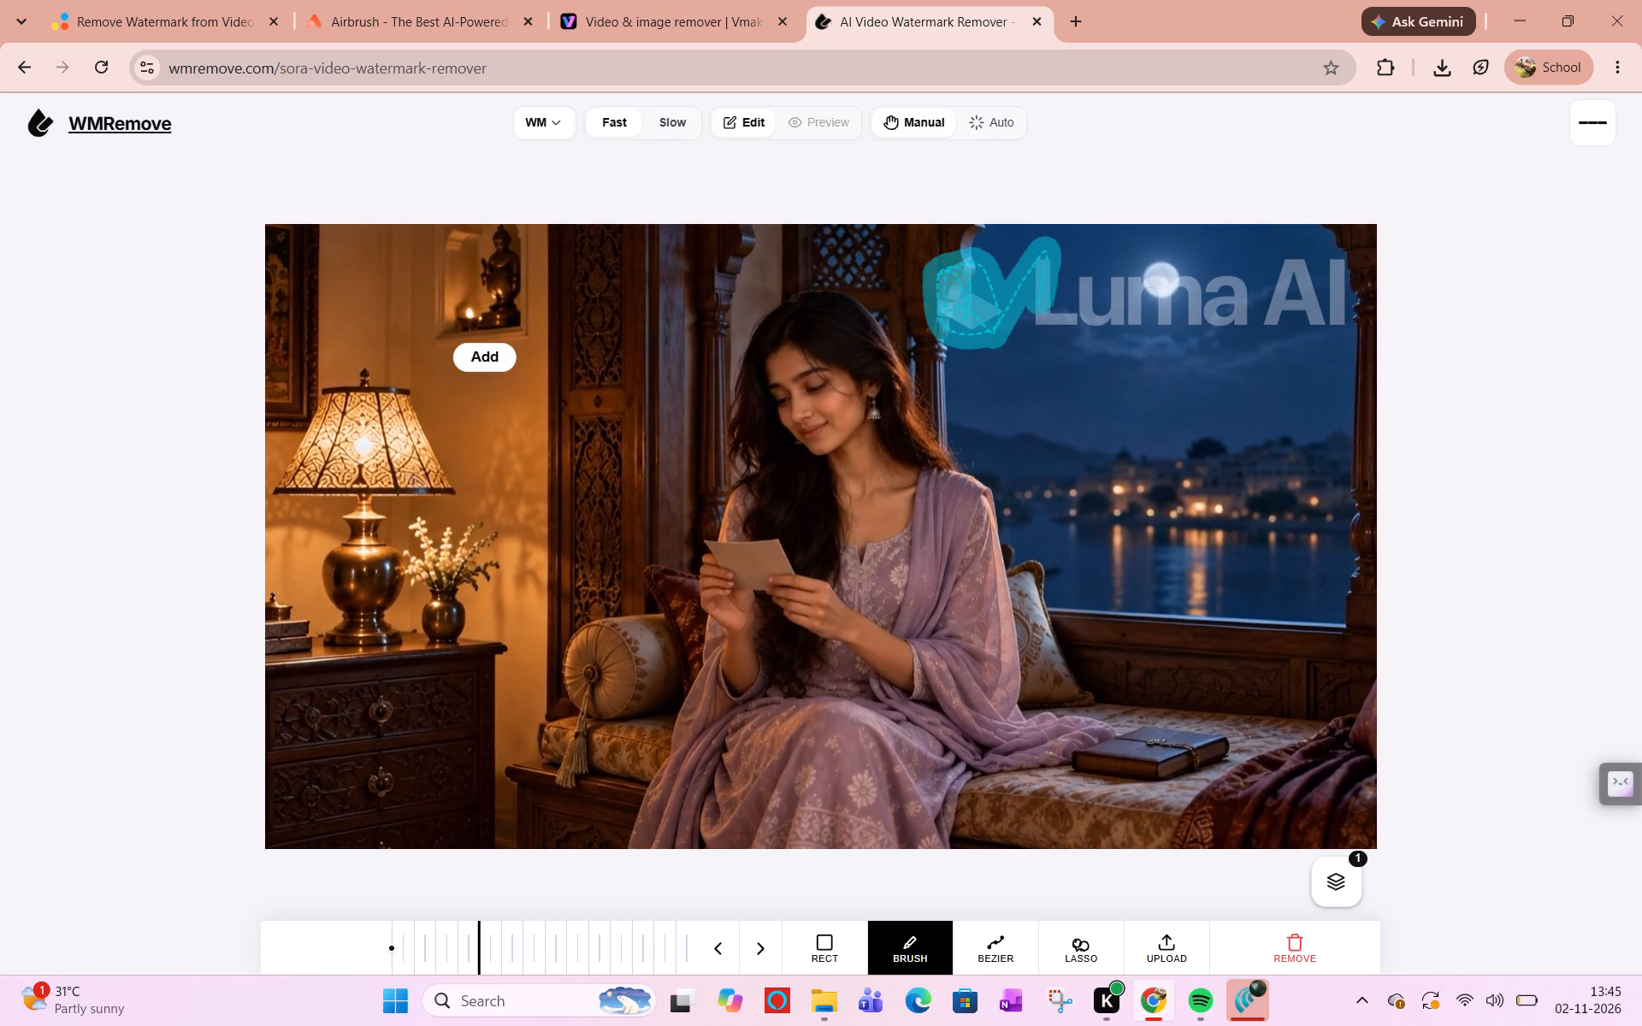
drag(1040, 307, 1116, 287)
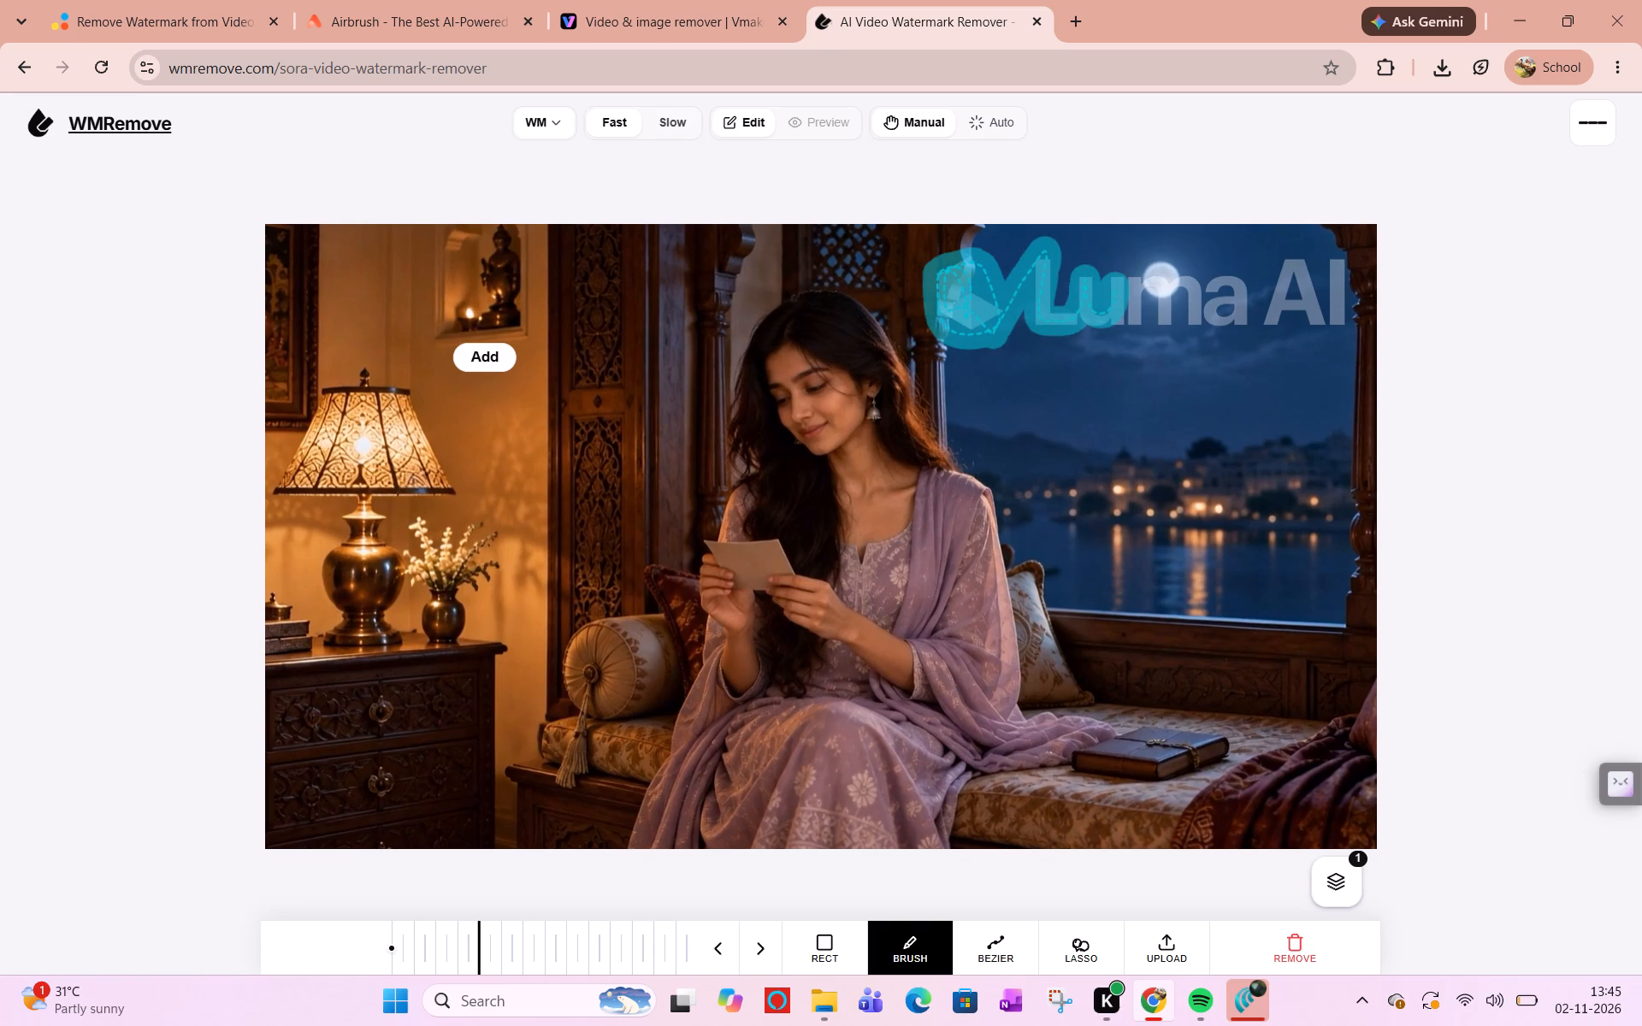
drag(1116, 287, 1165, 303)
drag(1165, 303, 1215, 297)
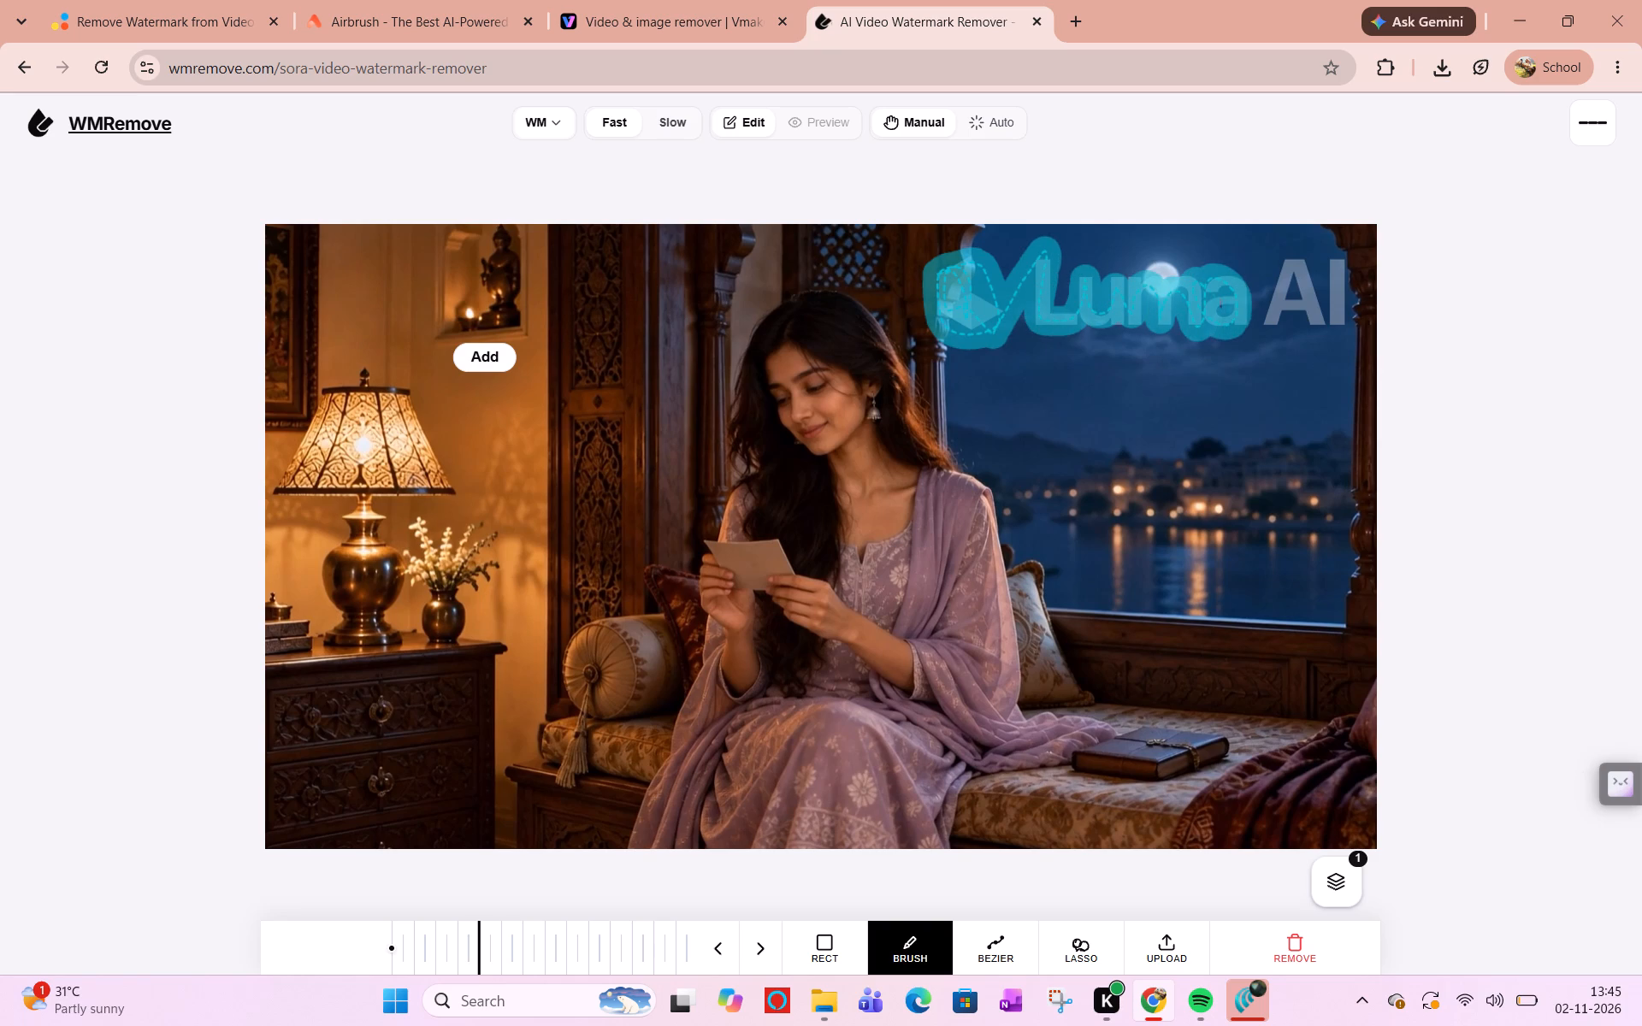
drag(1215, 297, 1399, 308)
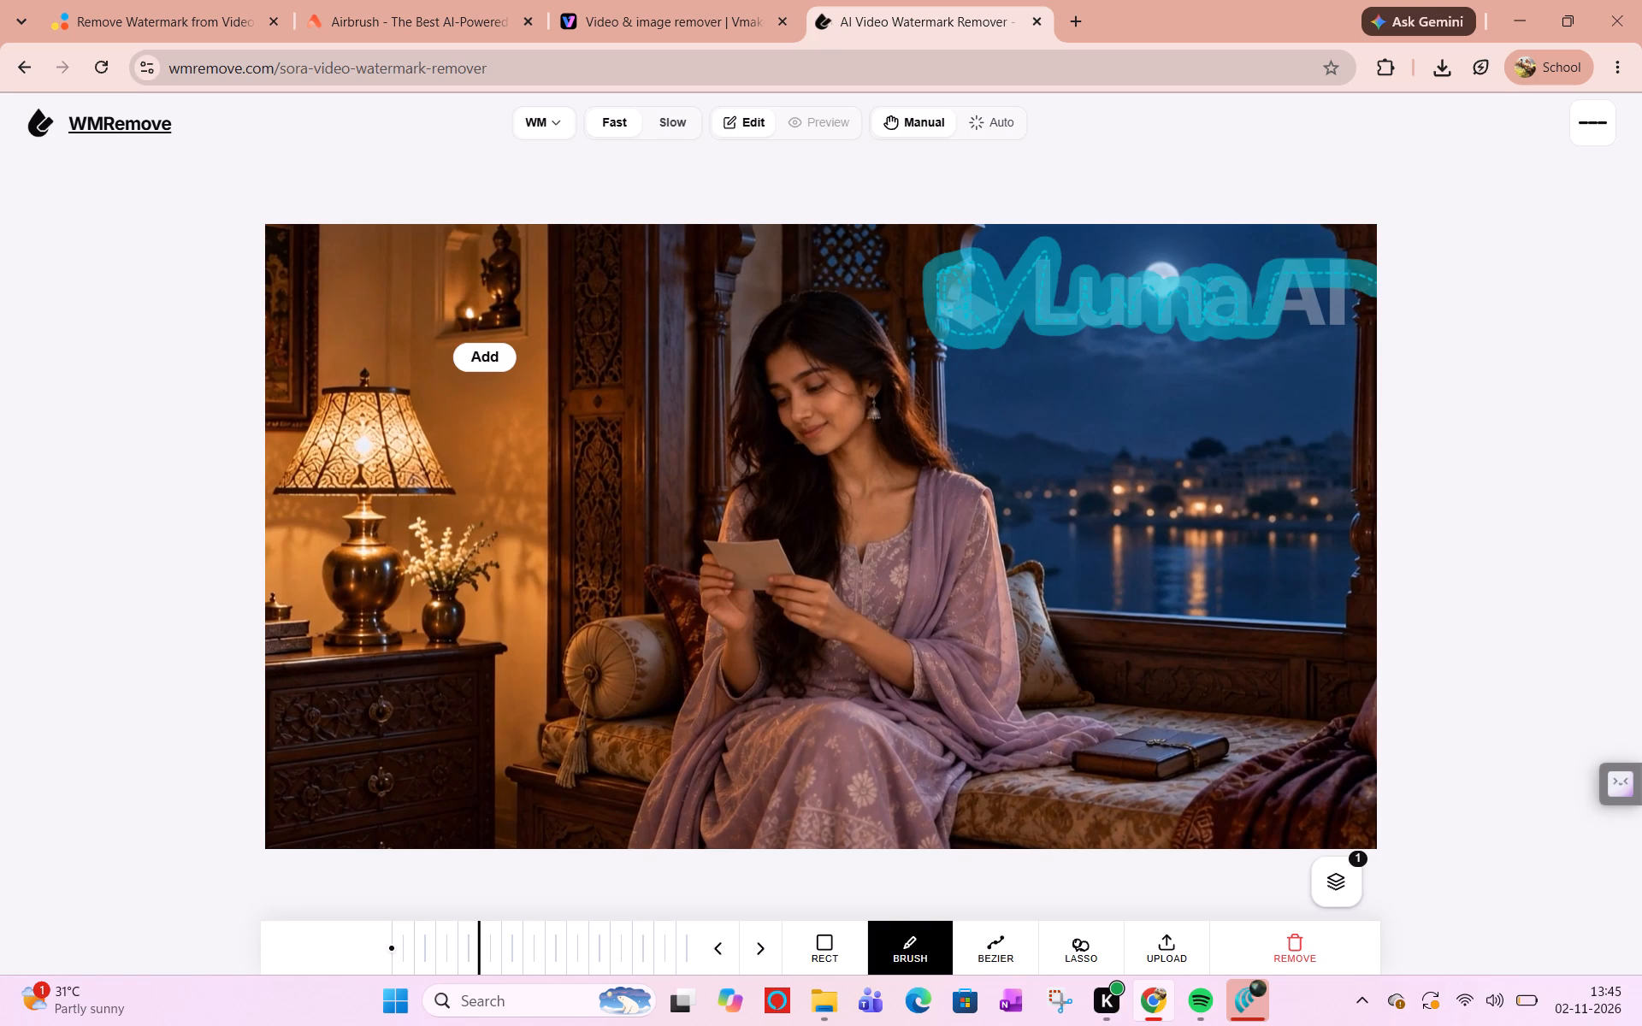
Brush over the whole Luma AI watermark across the moonlit window, from the letters AI back to the logo, and add it as a mask.
drag(1399, 308, 1285, 304)
drag(1285, 304, 1314, 310)
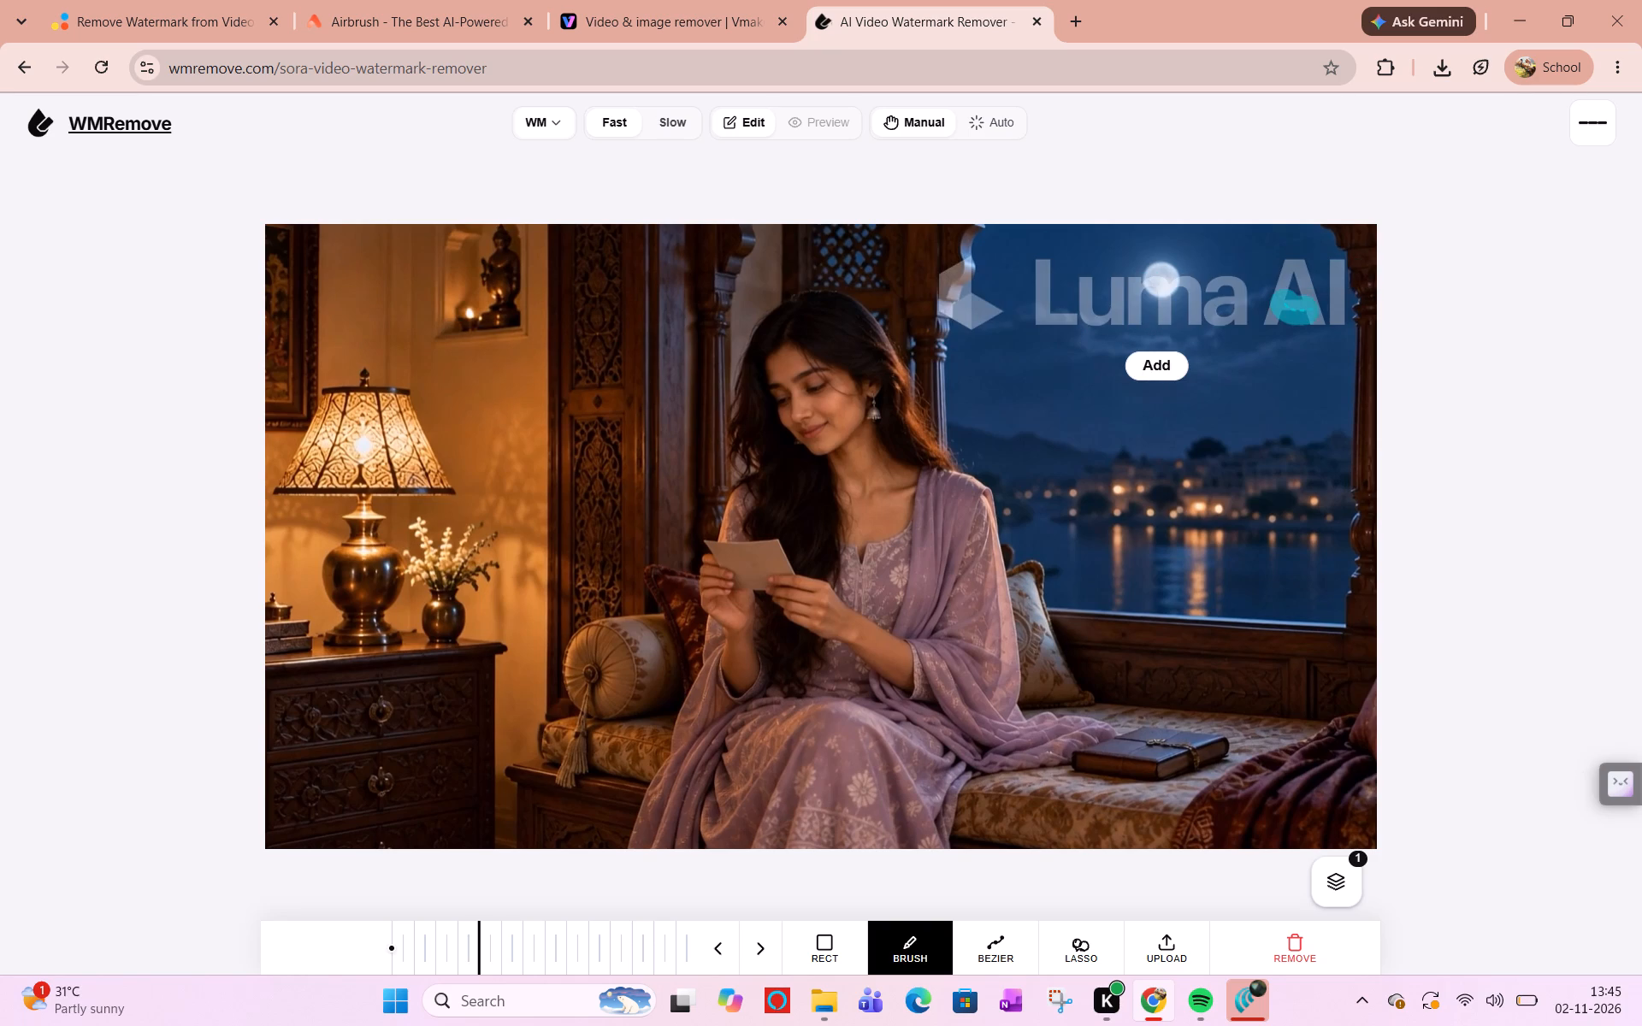
drag(1314, 310, 1319, 318)
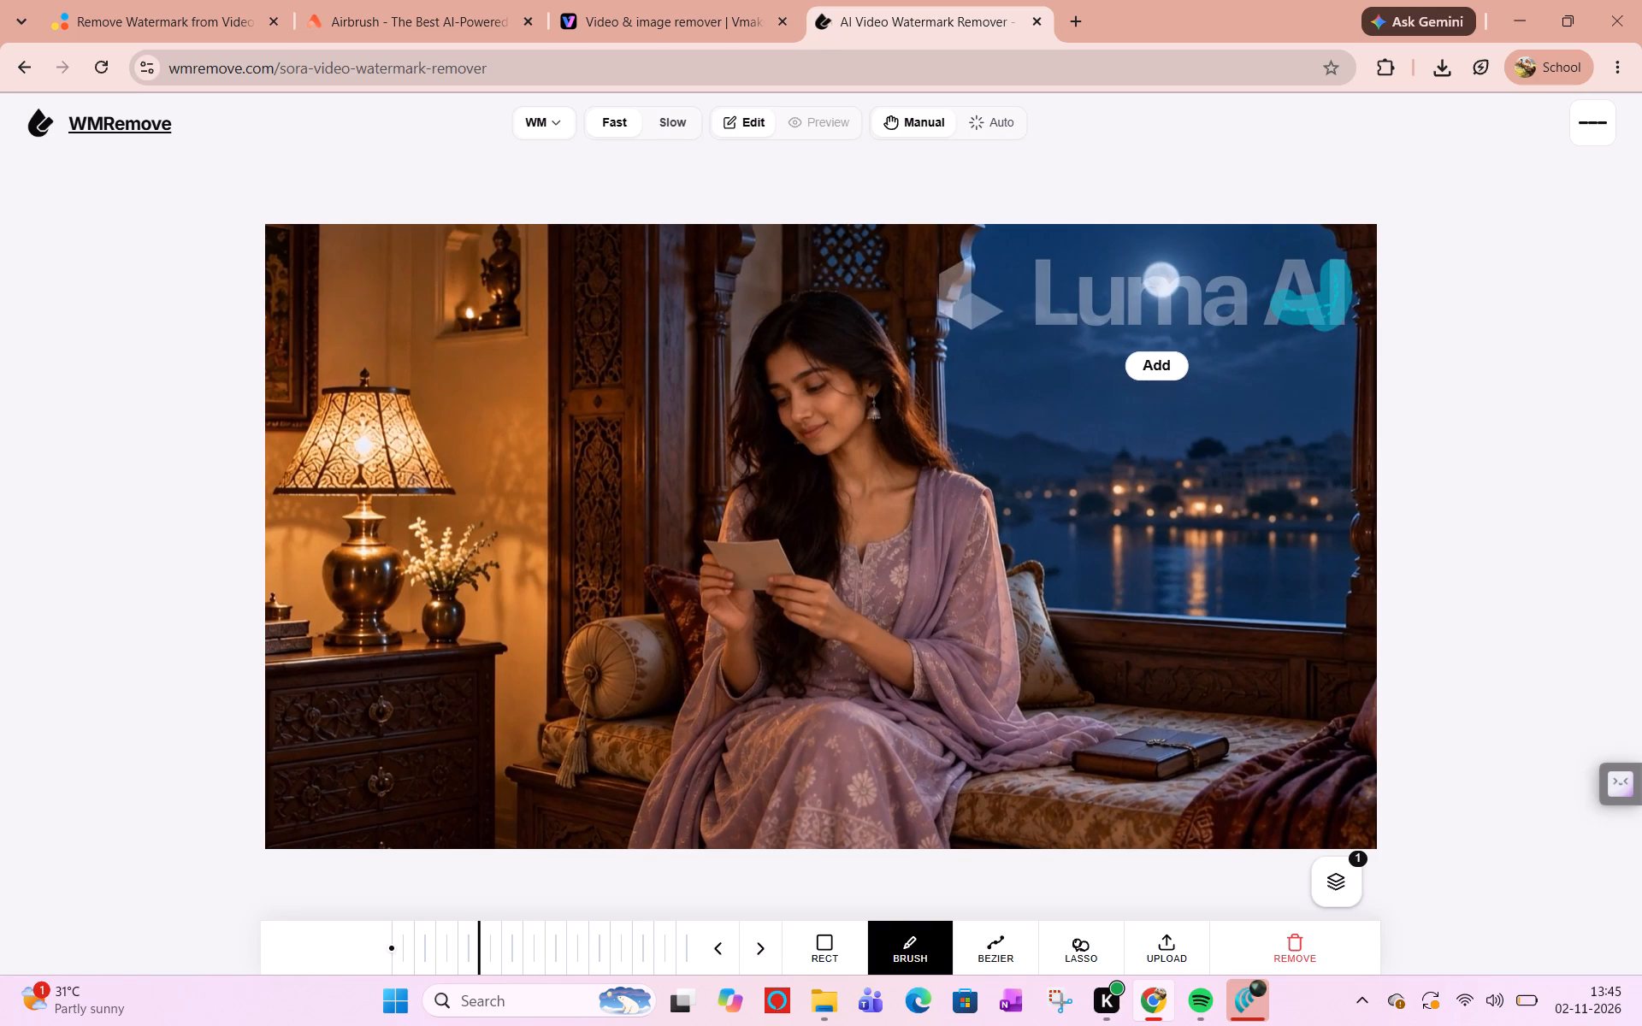
drag(1319, 318, 1237, 311)
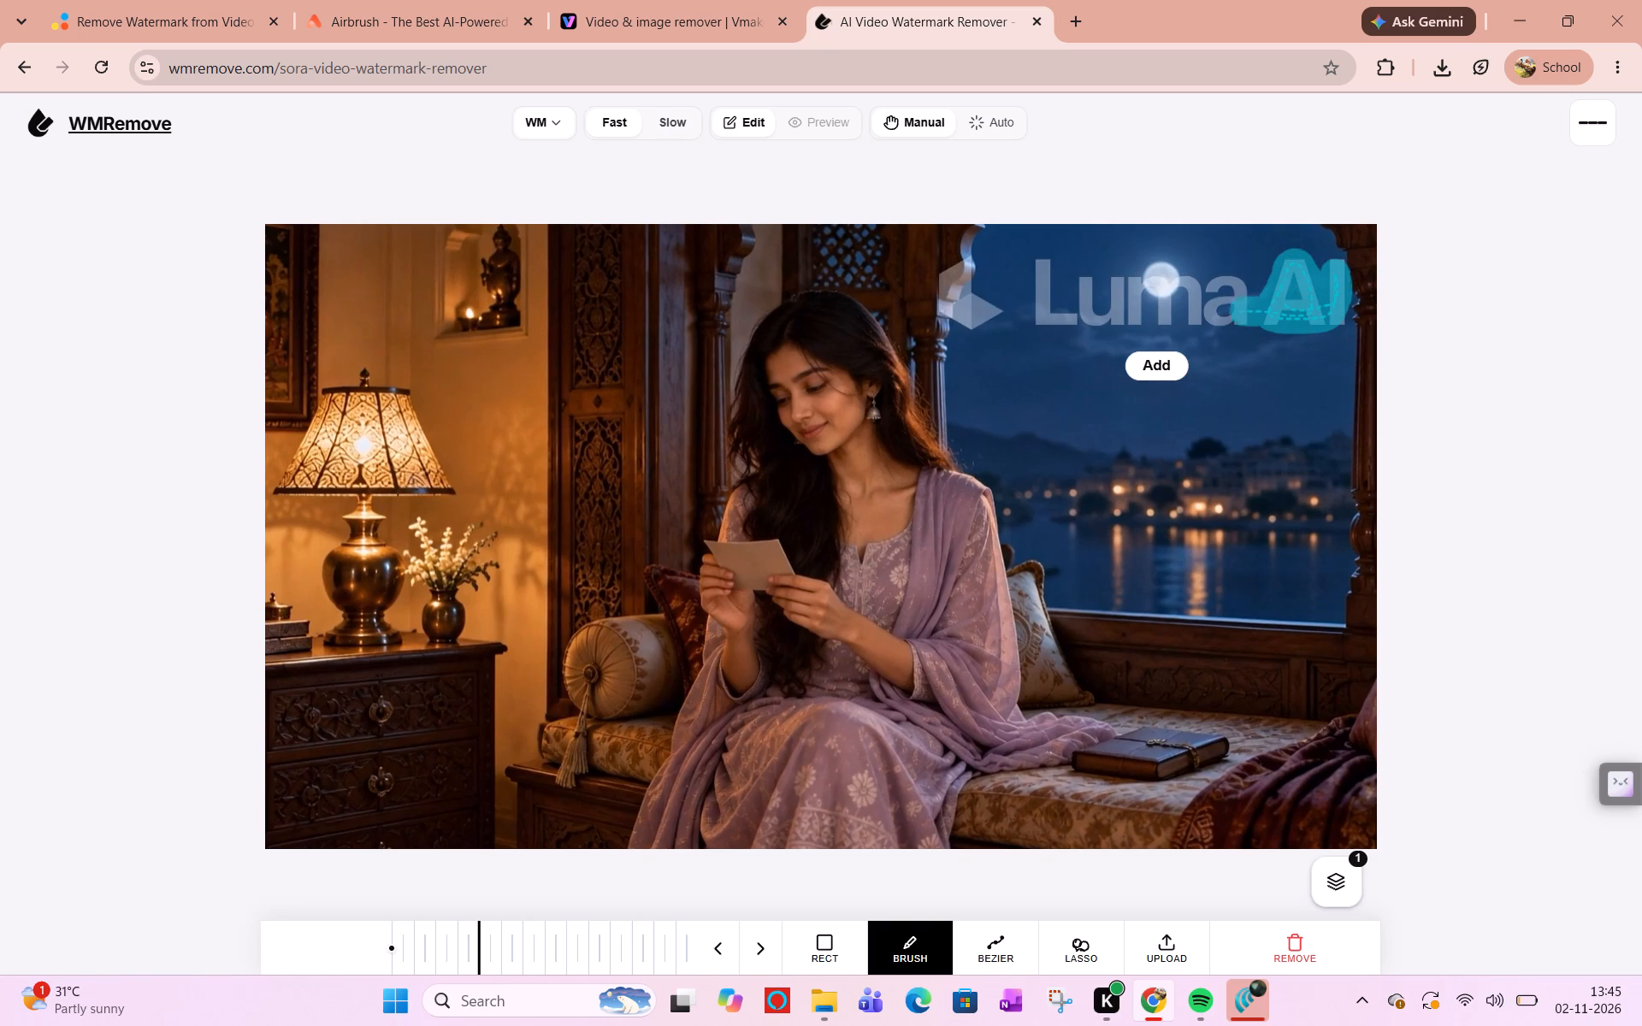
drag(1237, 311, 1108, 311)
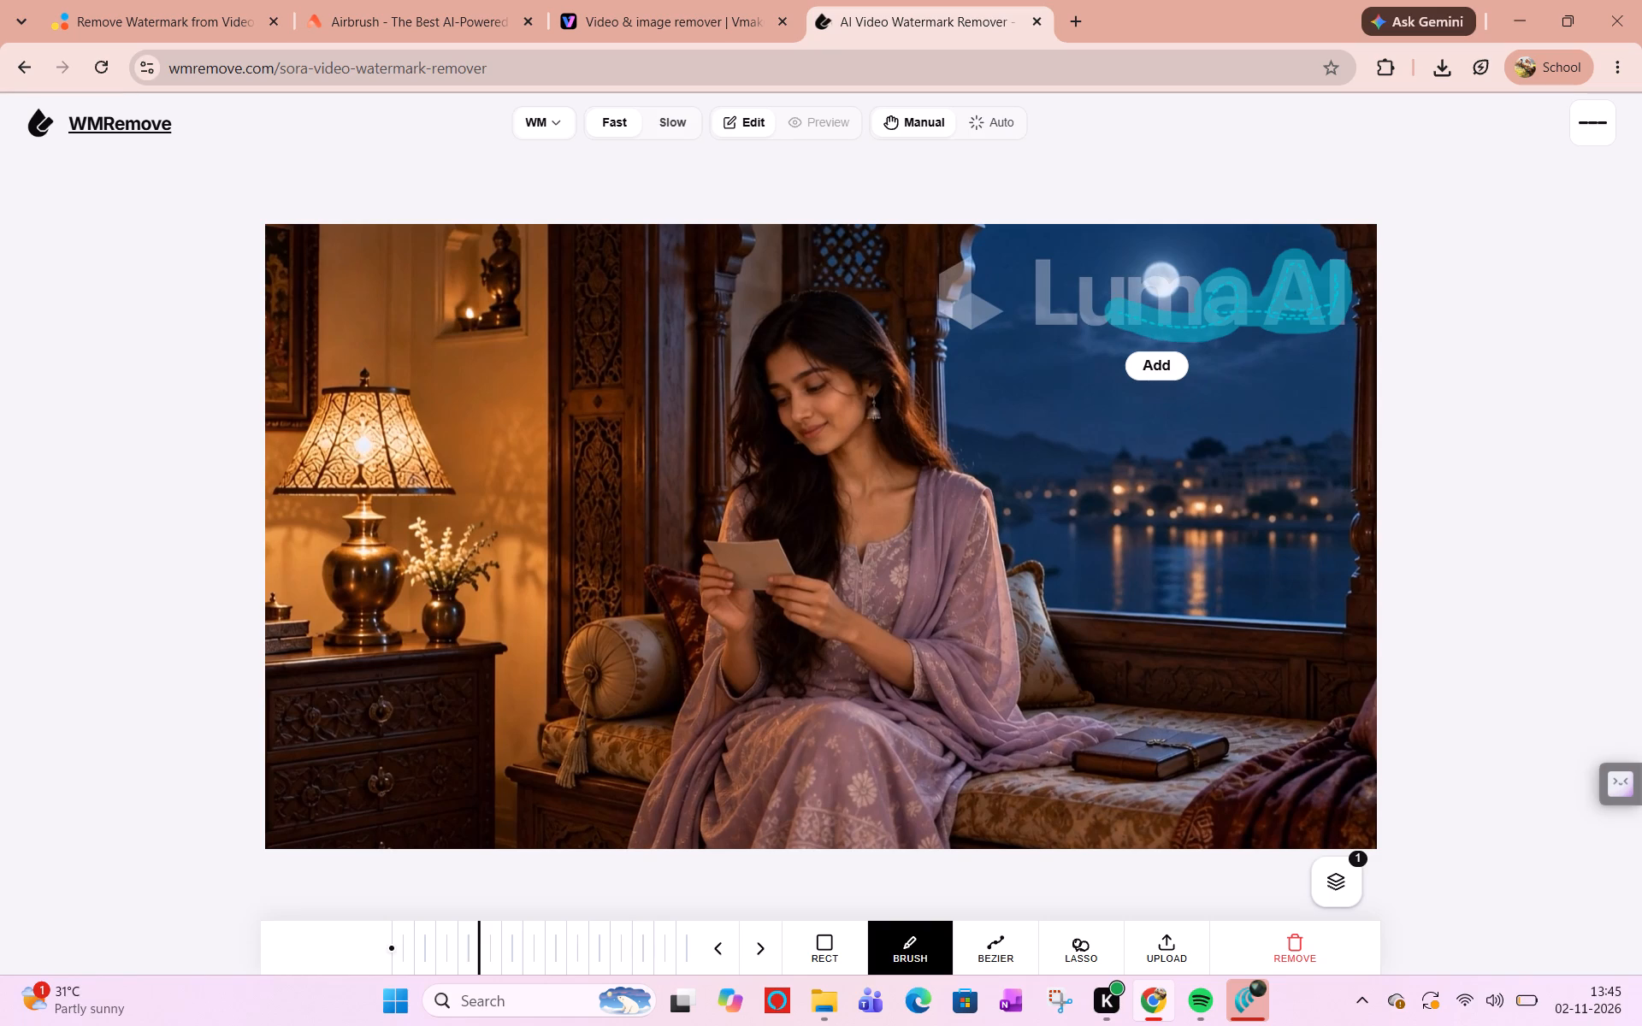
drag(1108, 311, 1114, 292)
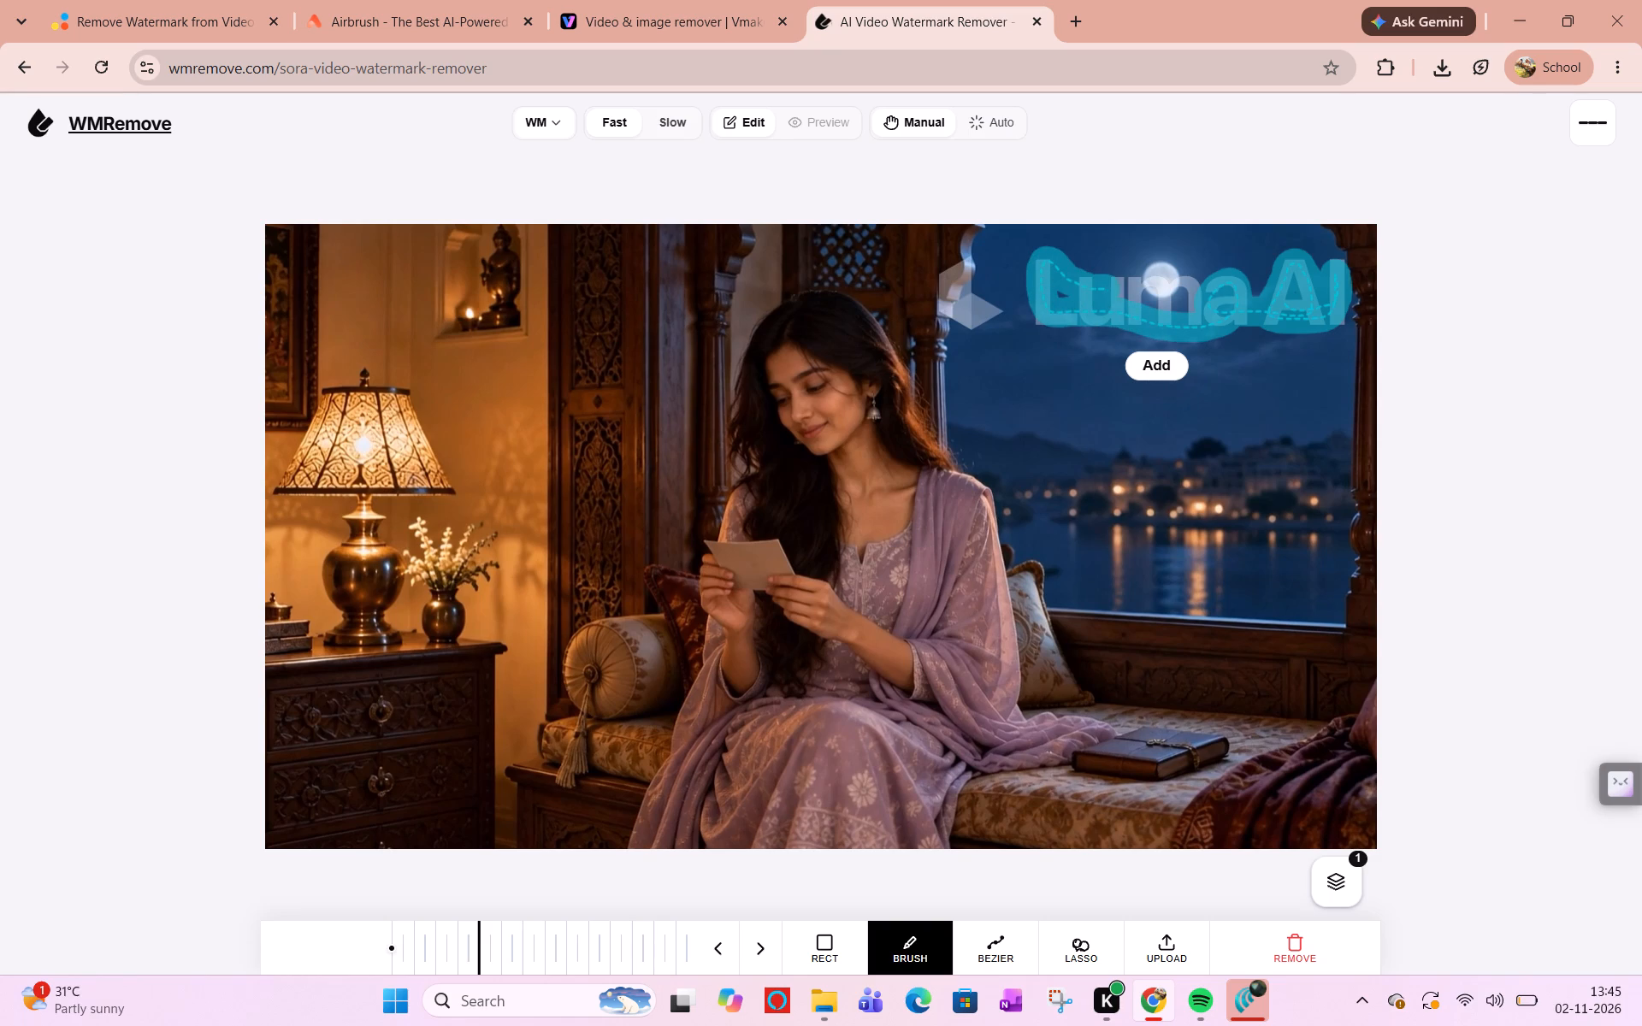
drag(1114, 292, 979, 318)
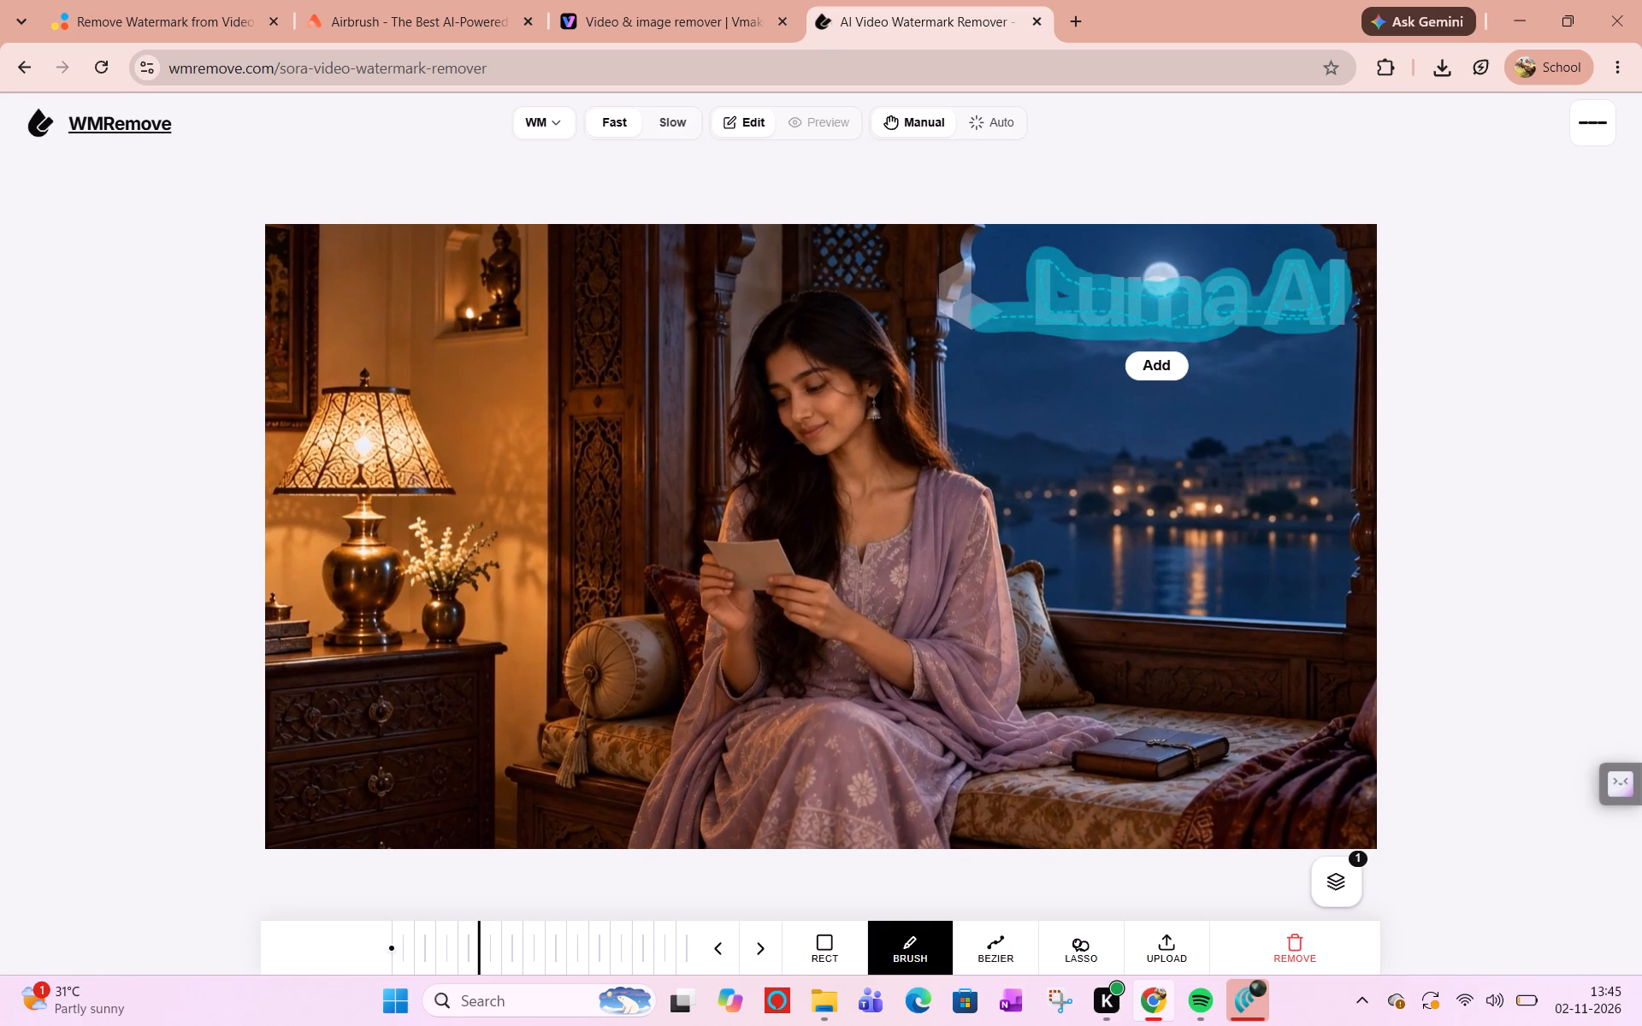
drag(979, 318, 997, 320)
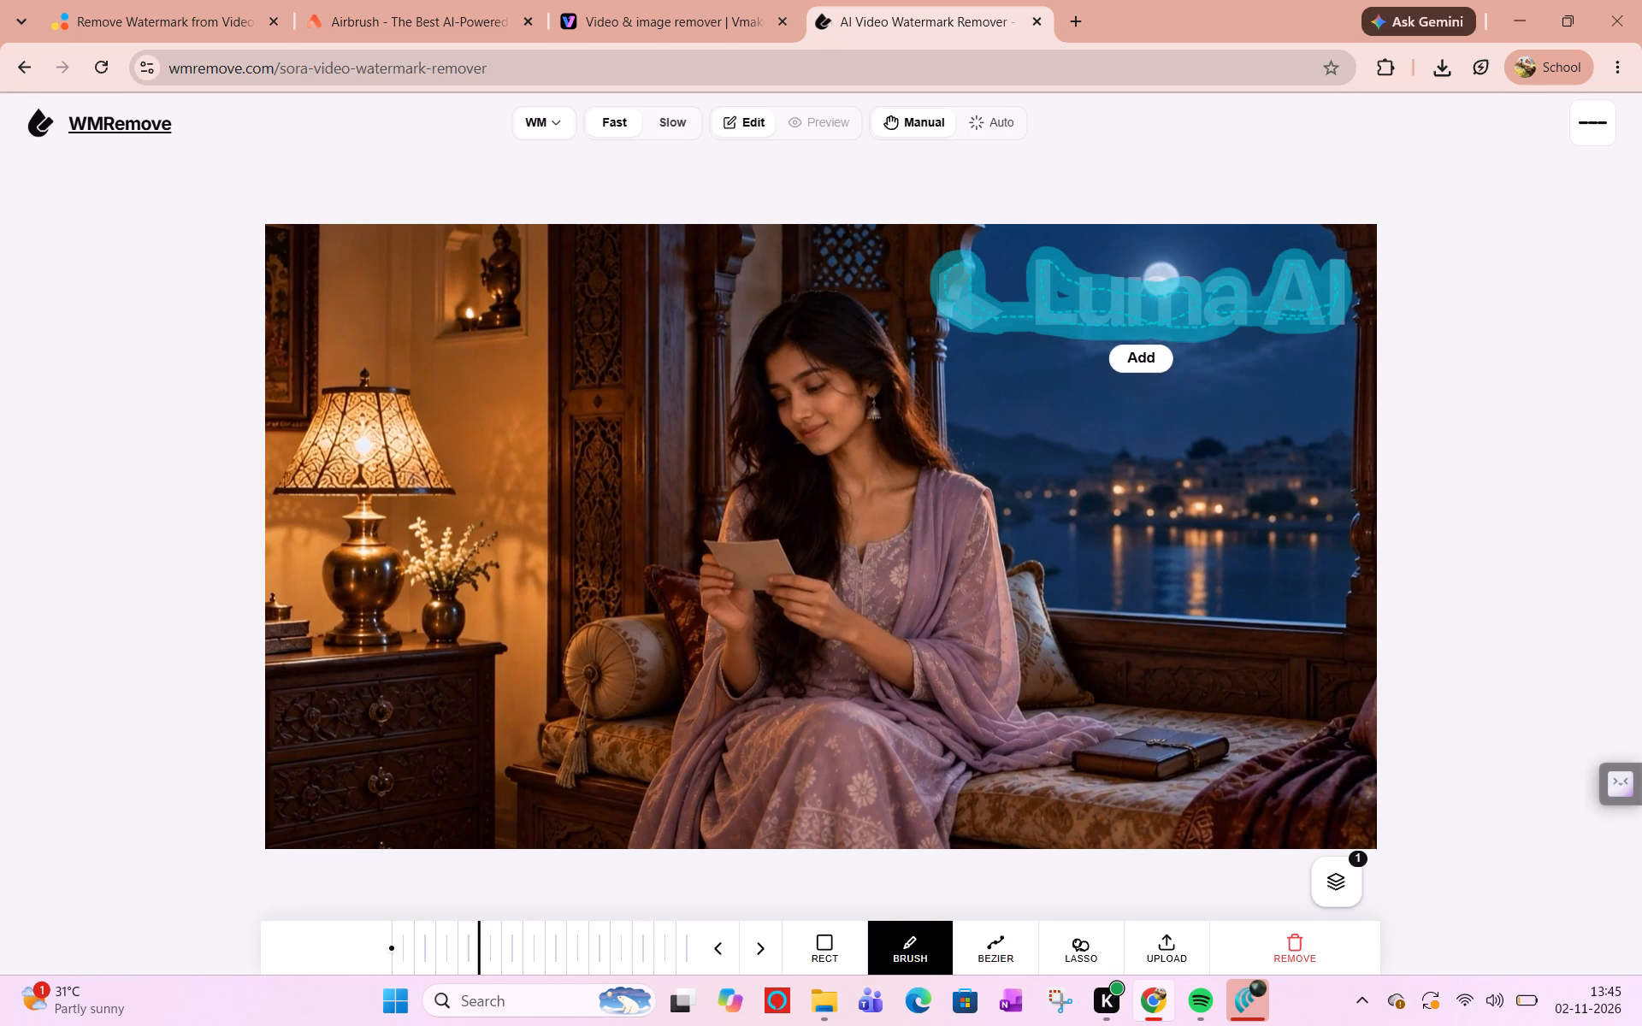
click(1128, 369)
Move the timeline into the sketchbook shot, to the first frame where the Luma AI watermark appears over the bedding and photo.
drag(540, 970, 536, 952)
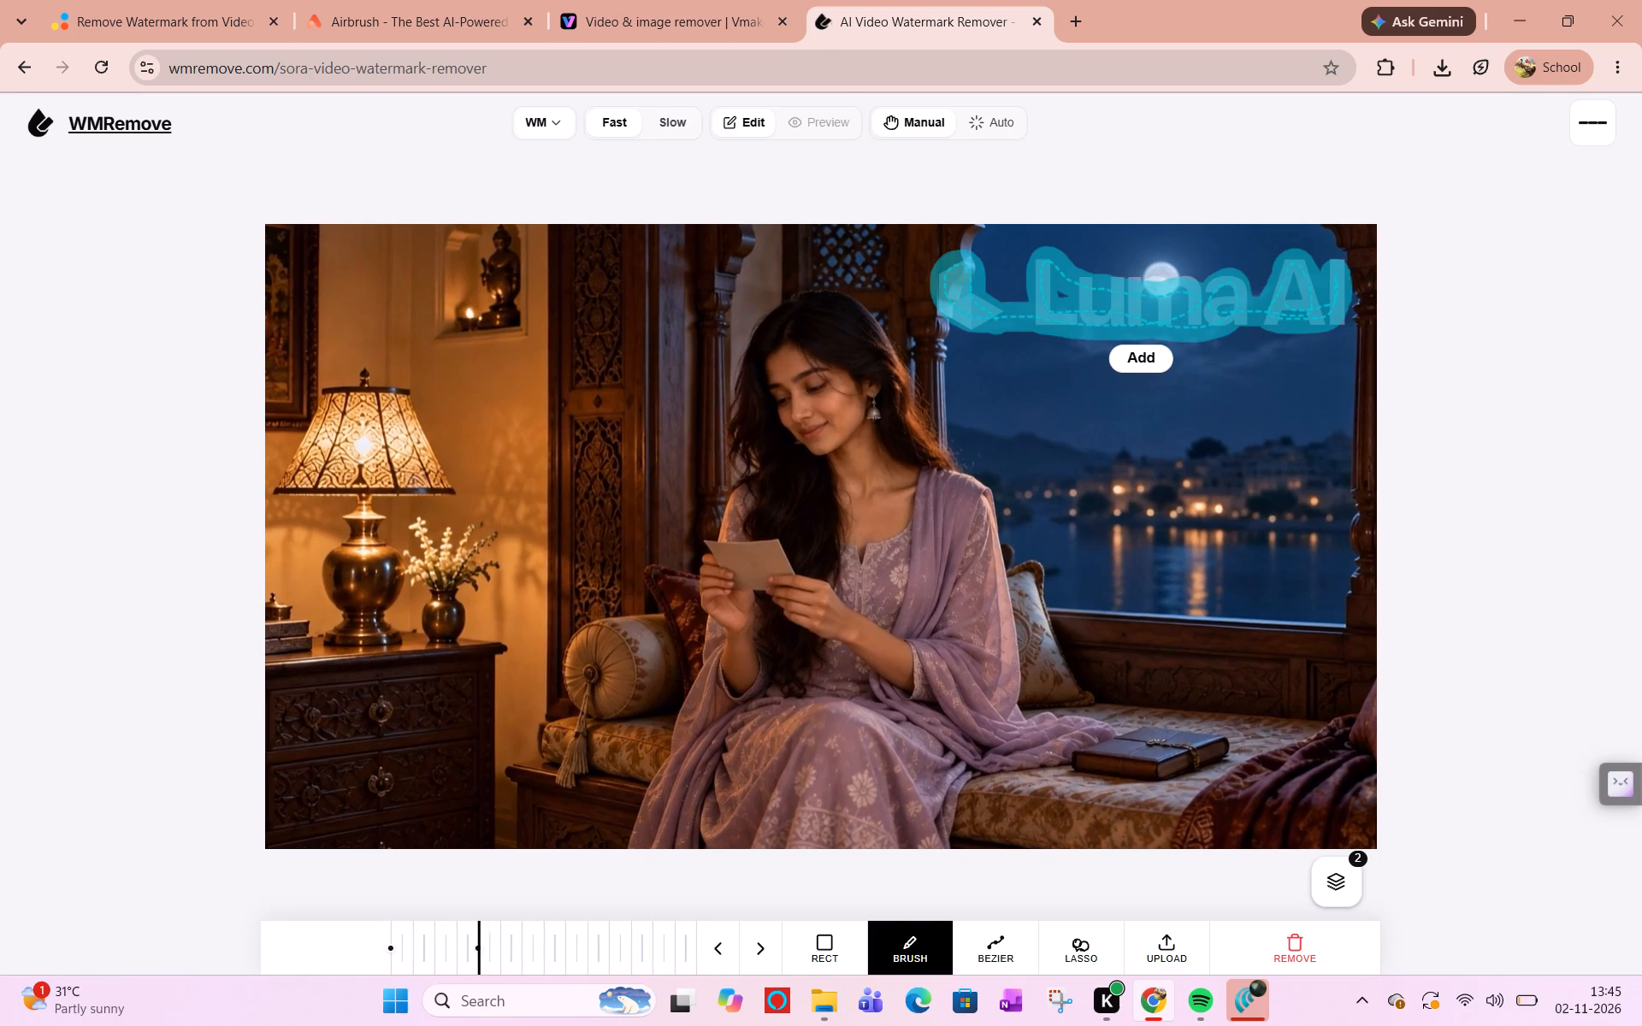
drag(536, 952, 333, 968)
drag(499, 959, 473, 962)
drag(517, 951, 489, 952)
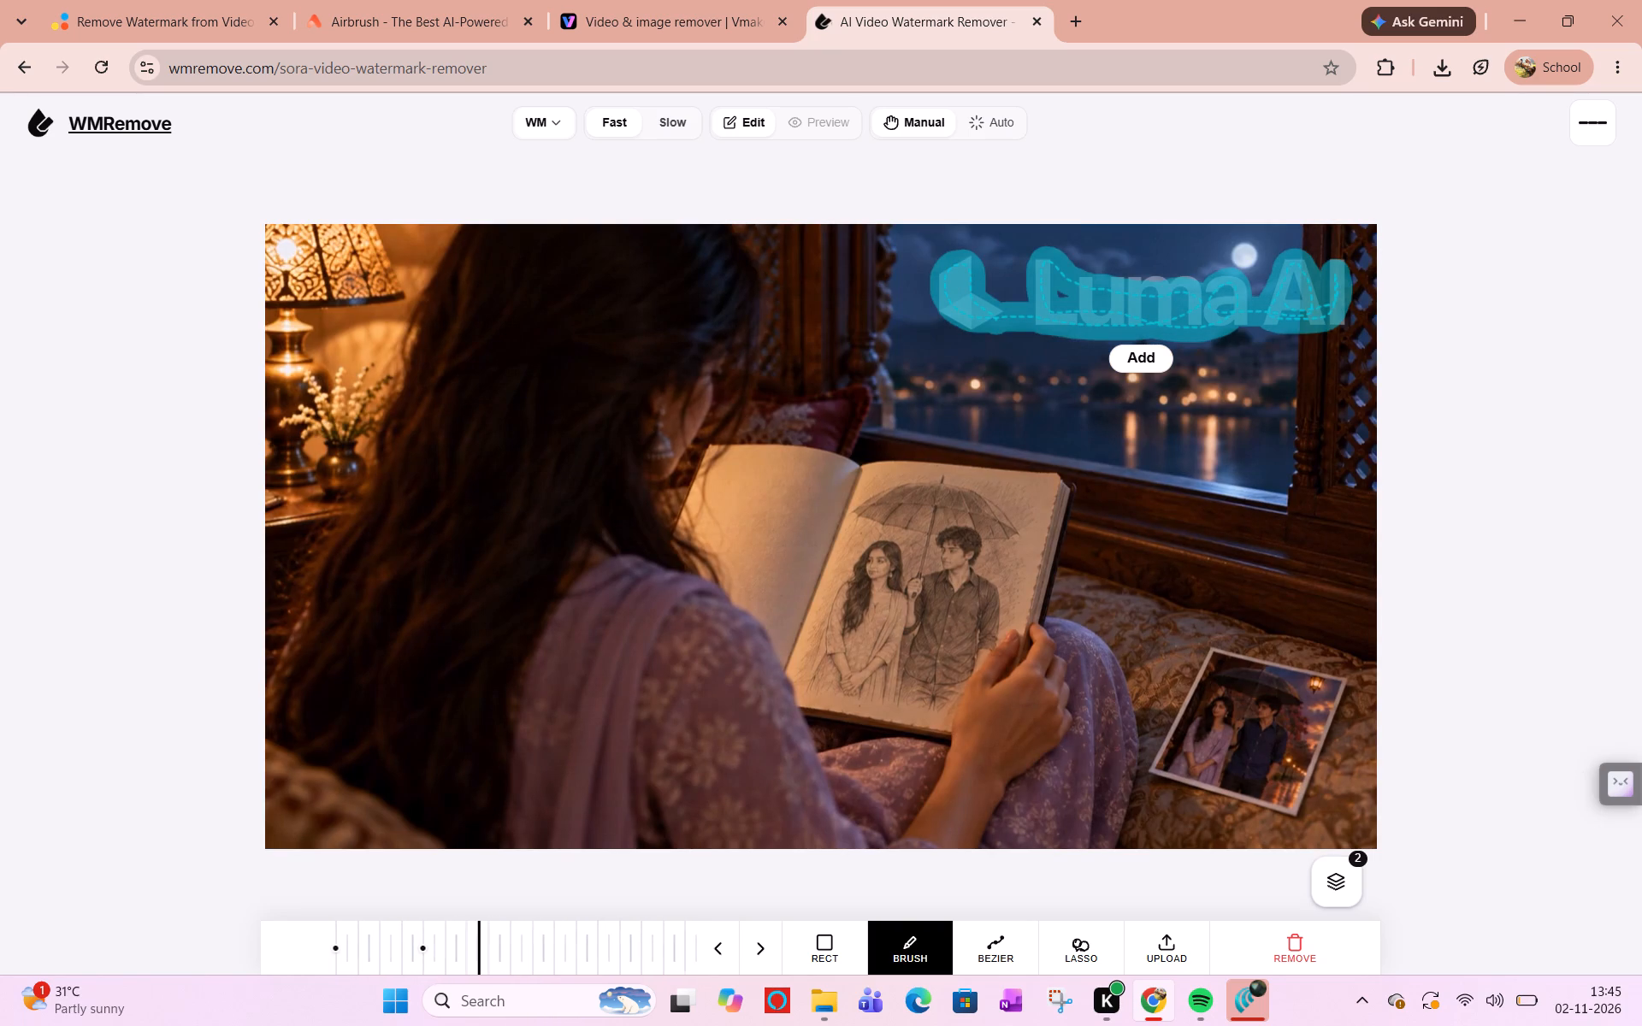
drag(489, 952, 476, 951)
drag(531, 952, 481, 952)
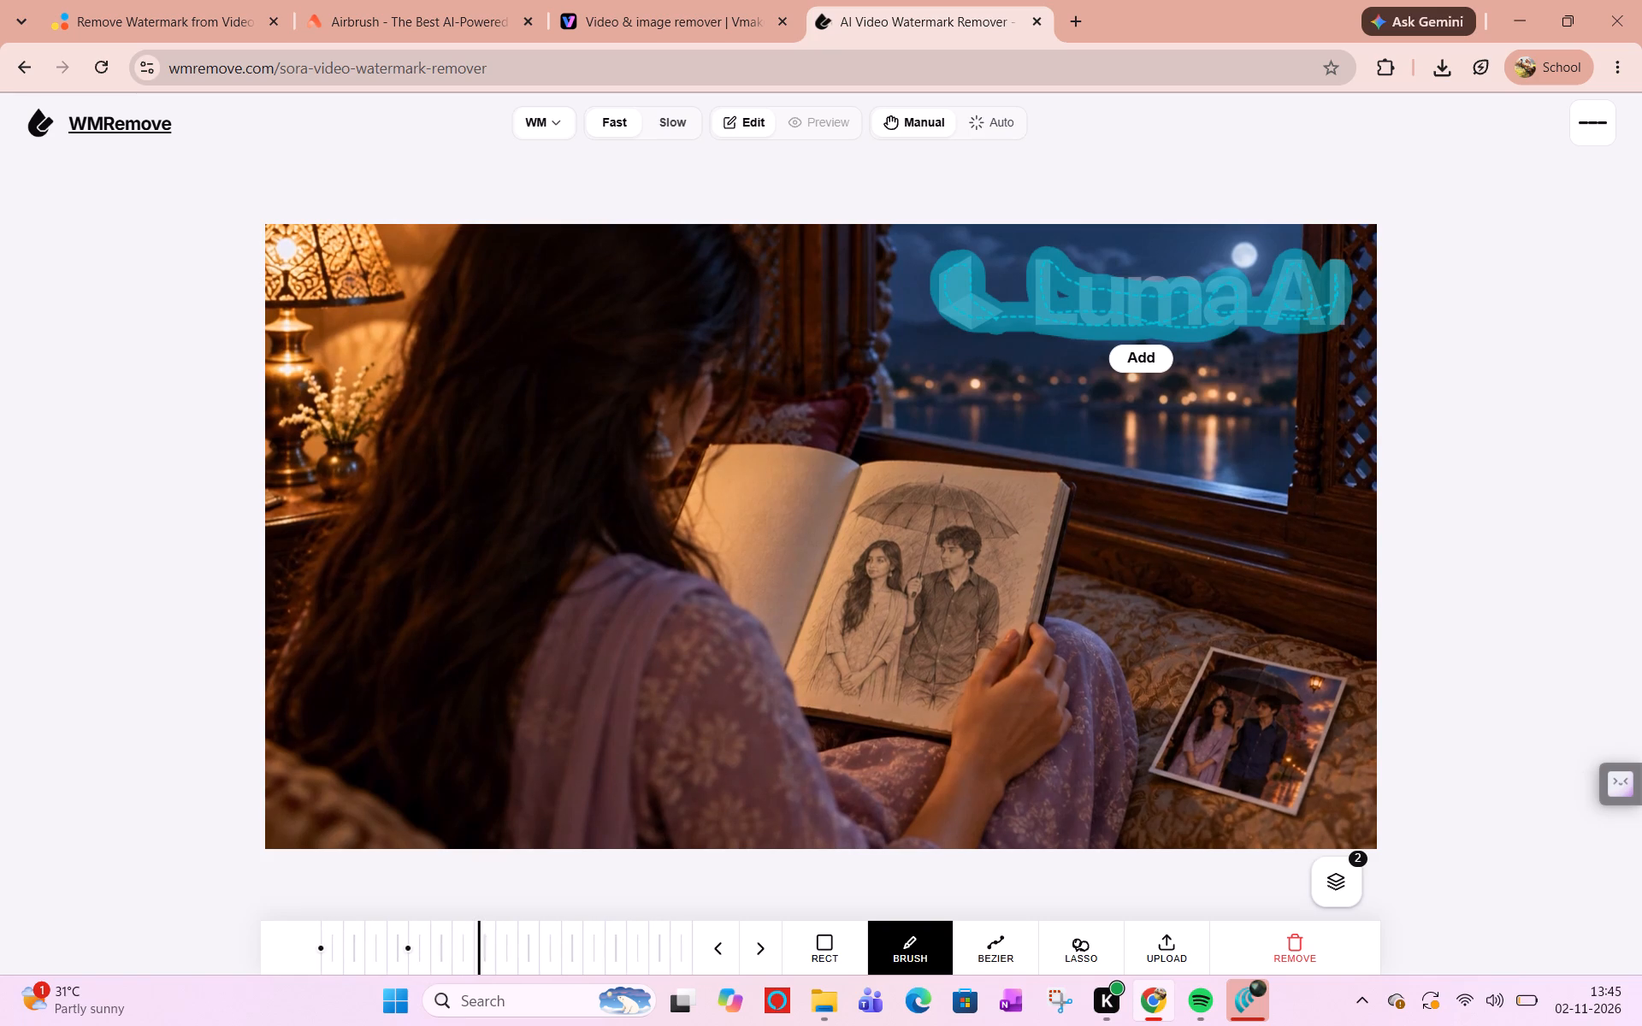
drag(481, 952, 476, 950)
drag(517, 948, 474, 952)
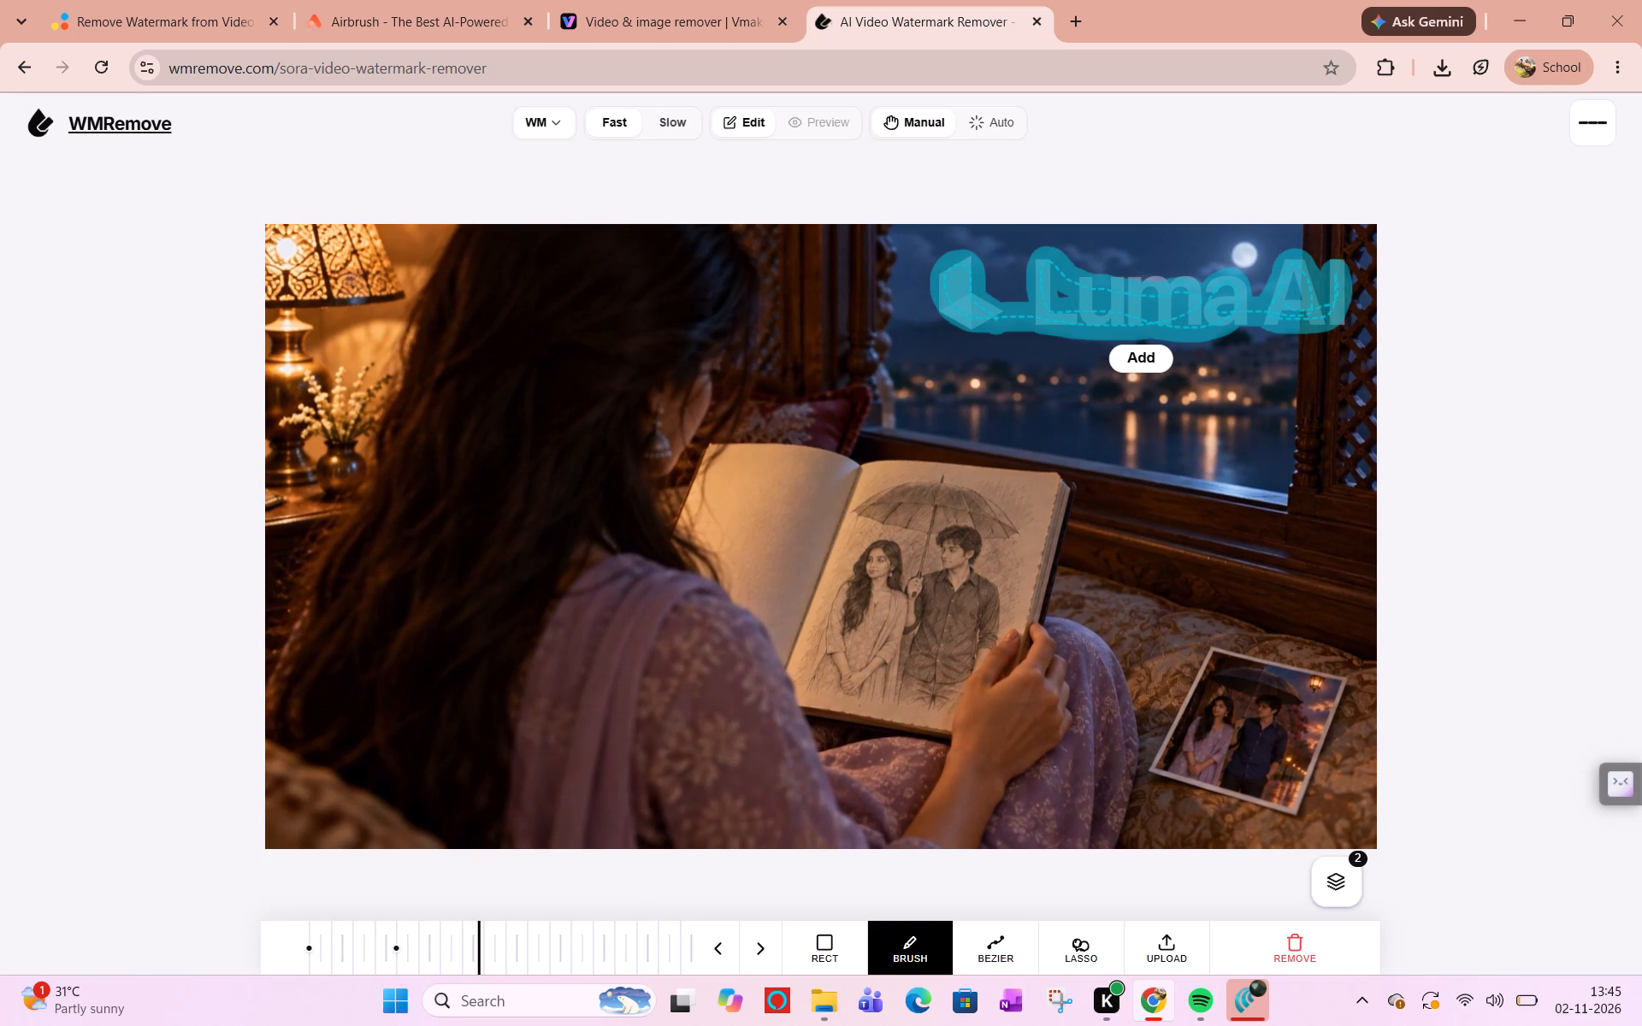
drag(517, 953, 458, 962)
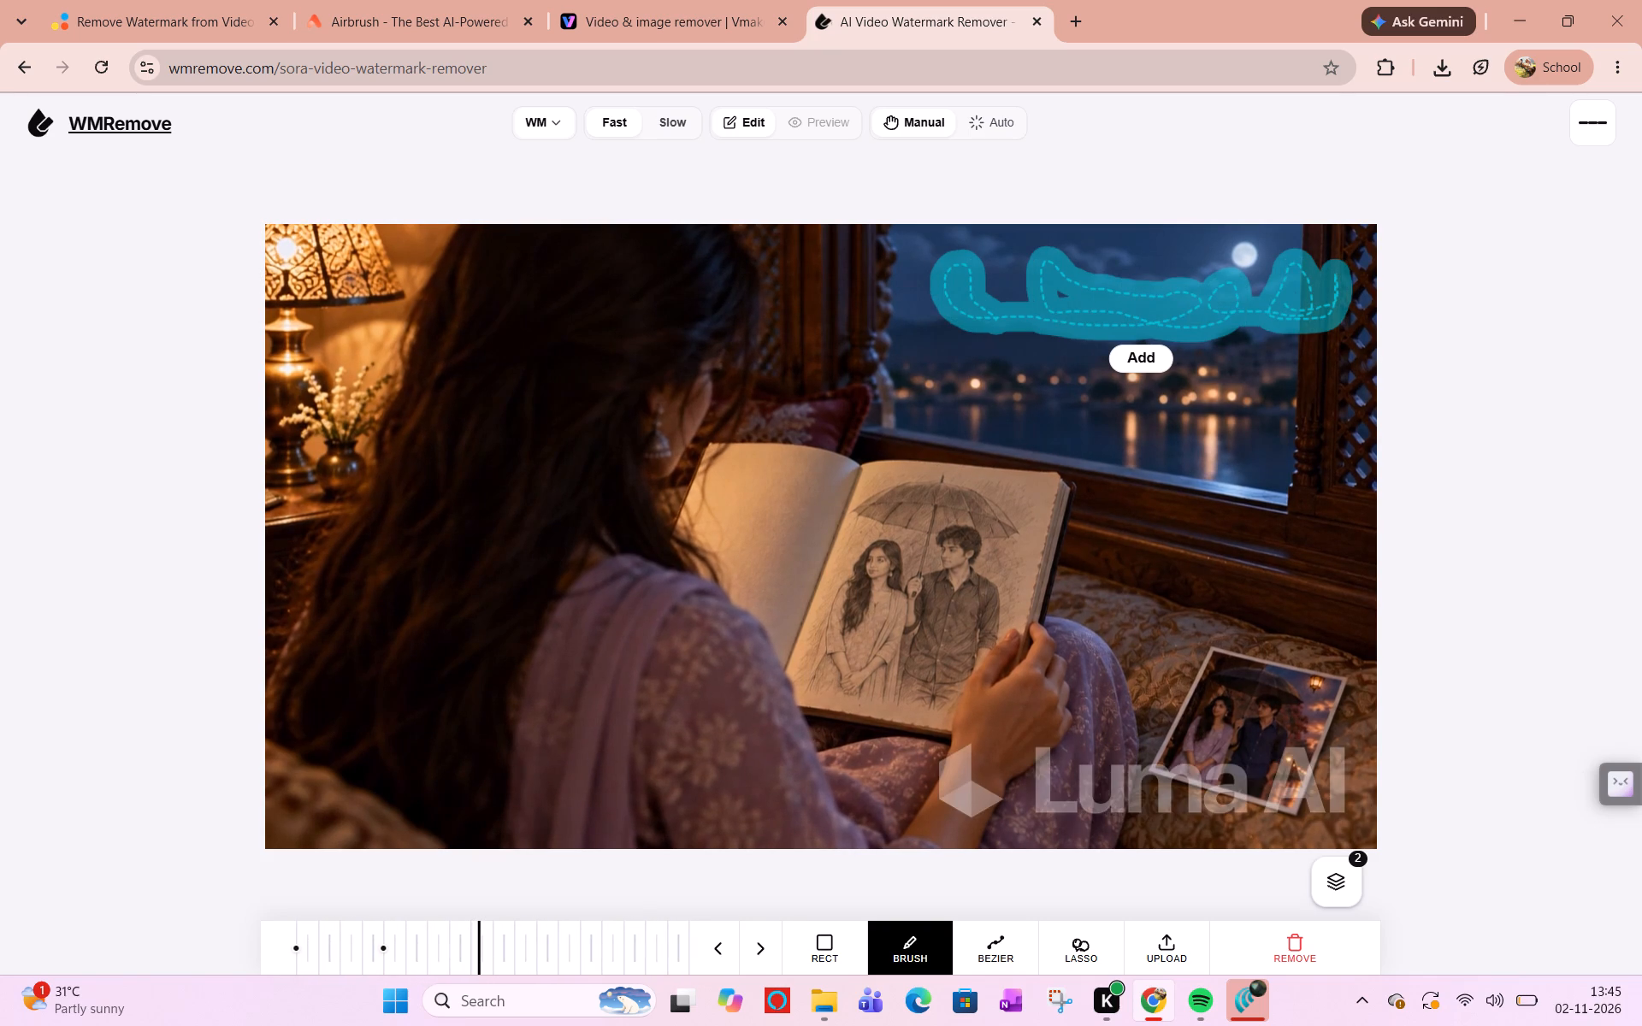
drag(510, 954, 529, 958)
drag(529, 958, 543, 960)
drag(543, 960, 558, 962)
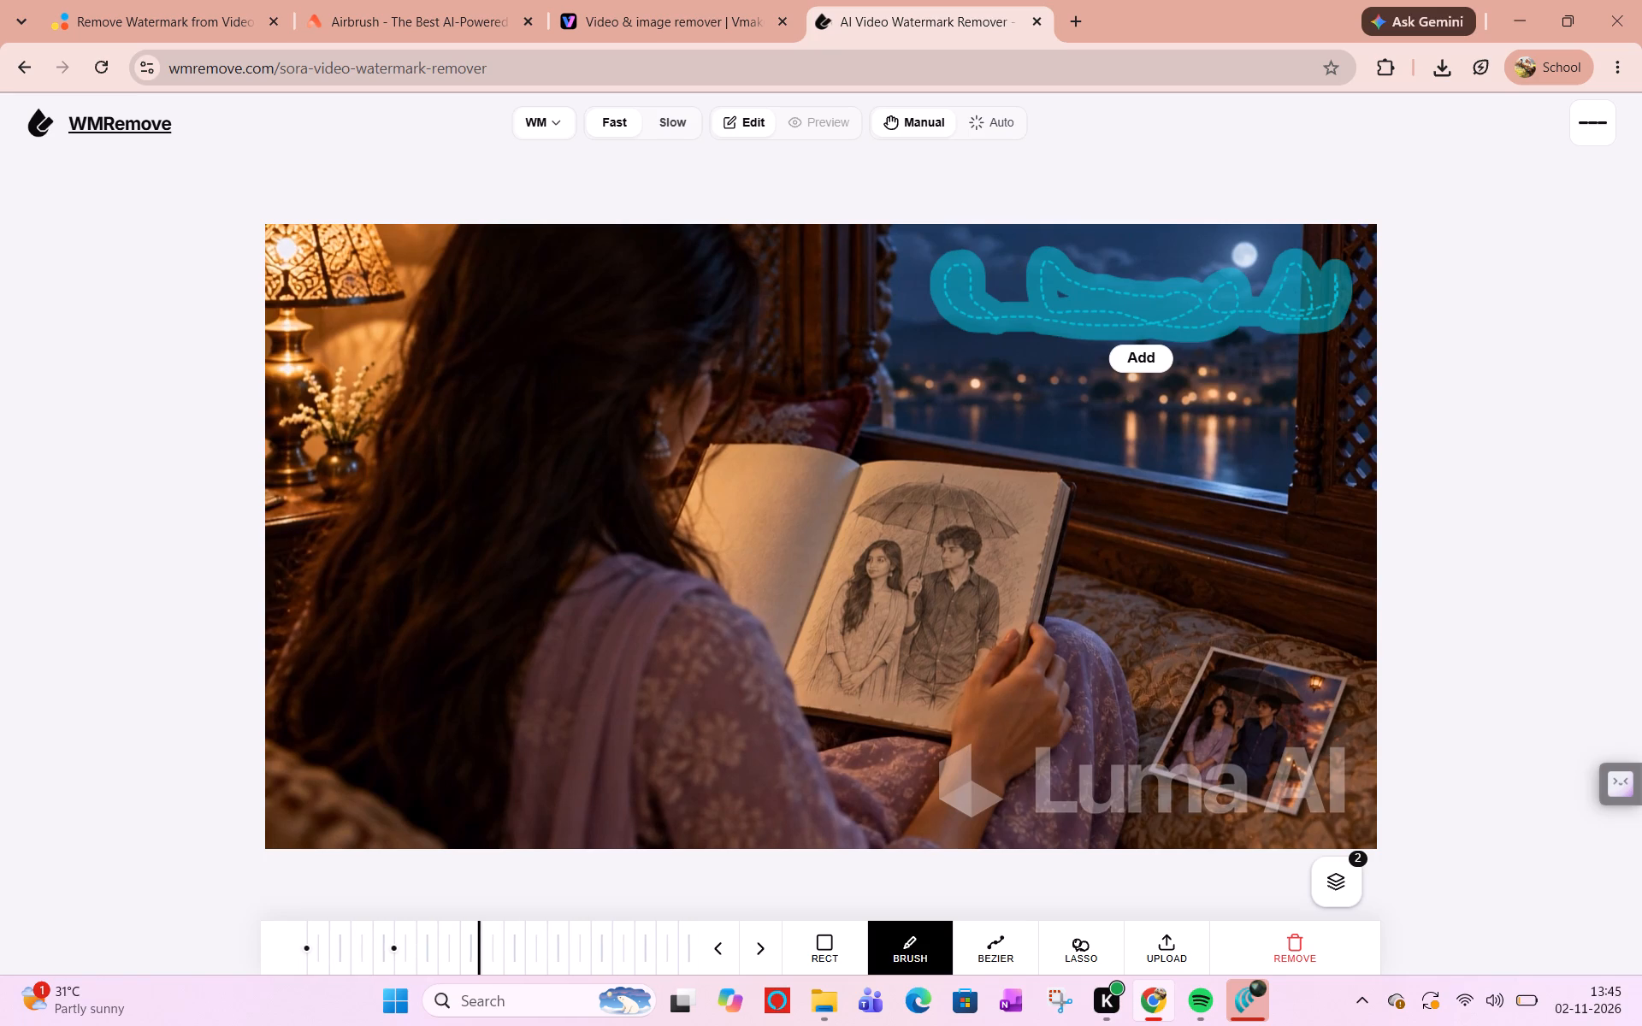
drag(558, 962, 545, 962)
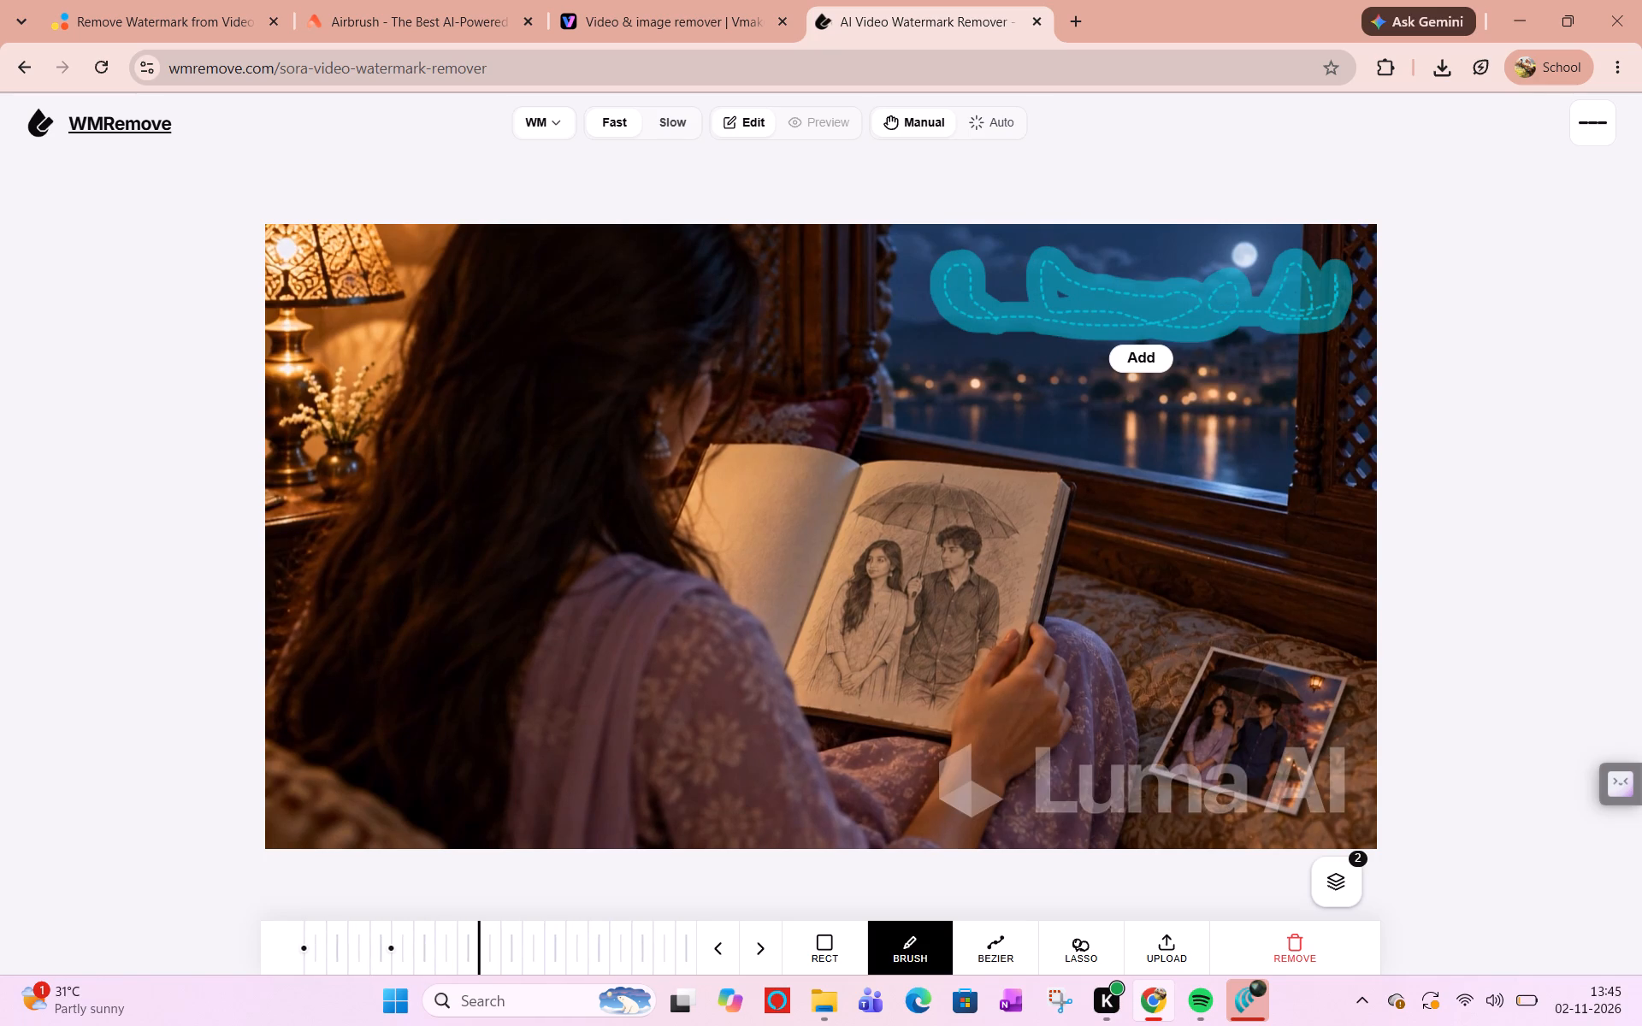
Brush over the whole Luma AI watermark across the bedding and photo in the sketchbook shot and add it as a mask.
drag(929, 746, 1320, 750)
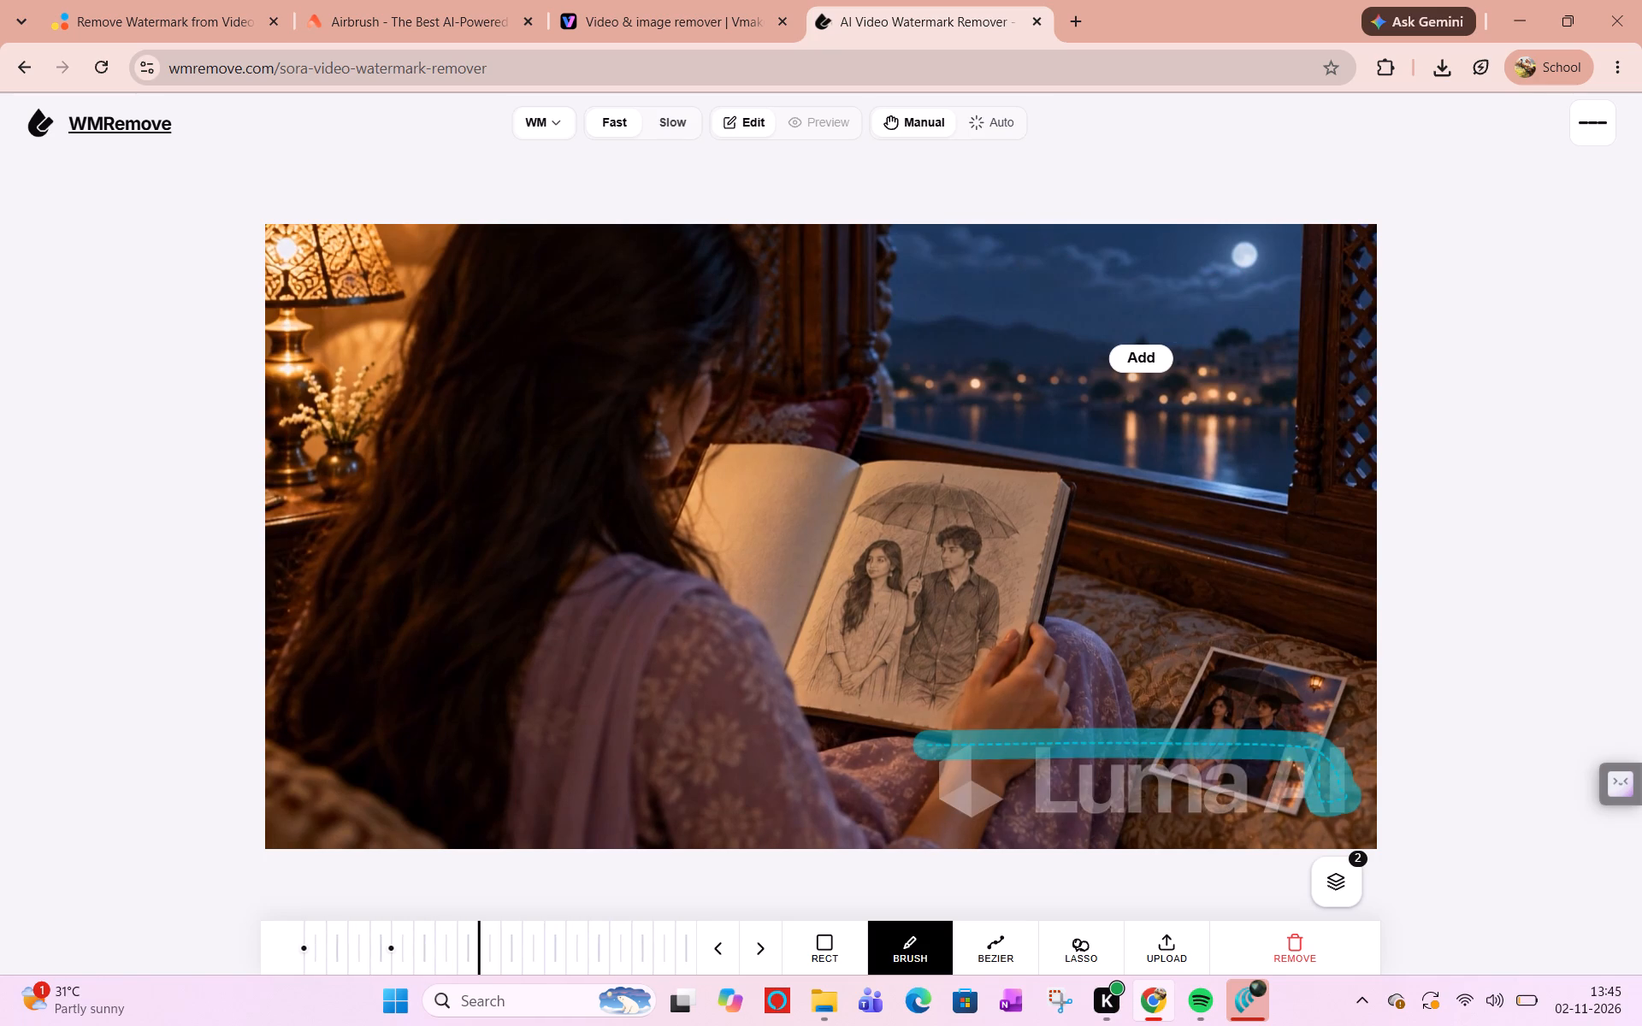
drag(1320, 750, 938, 774)
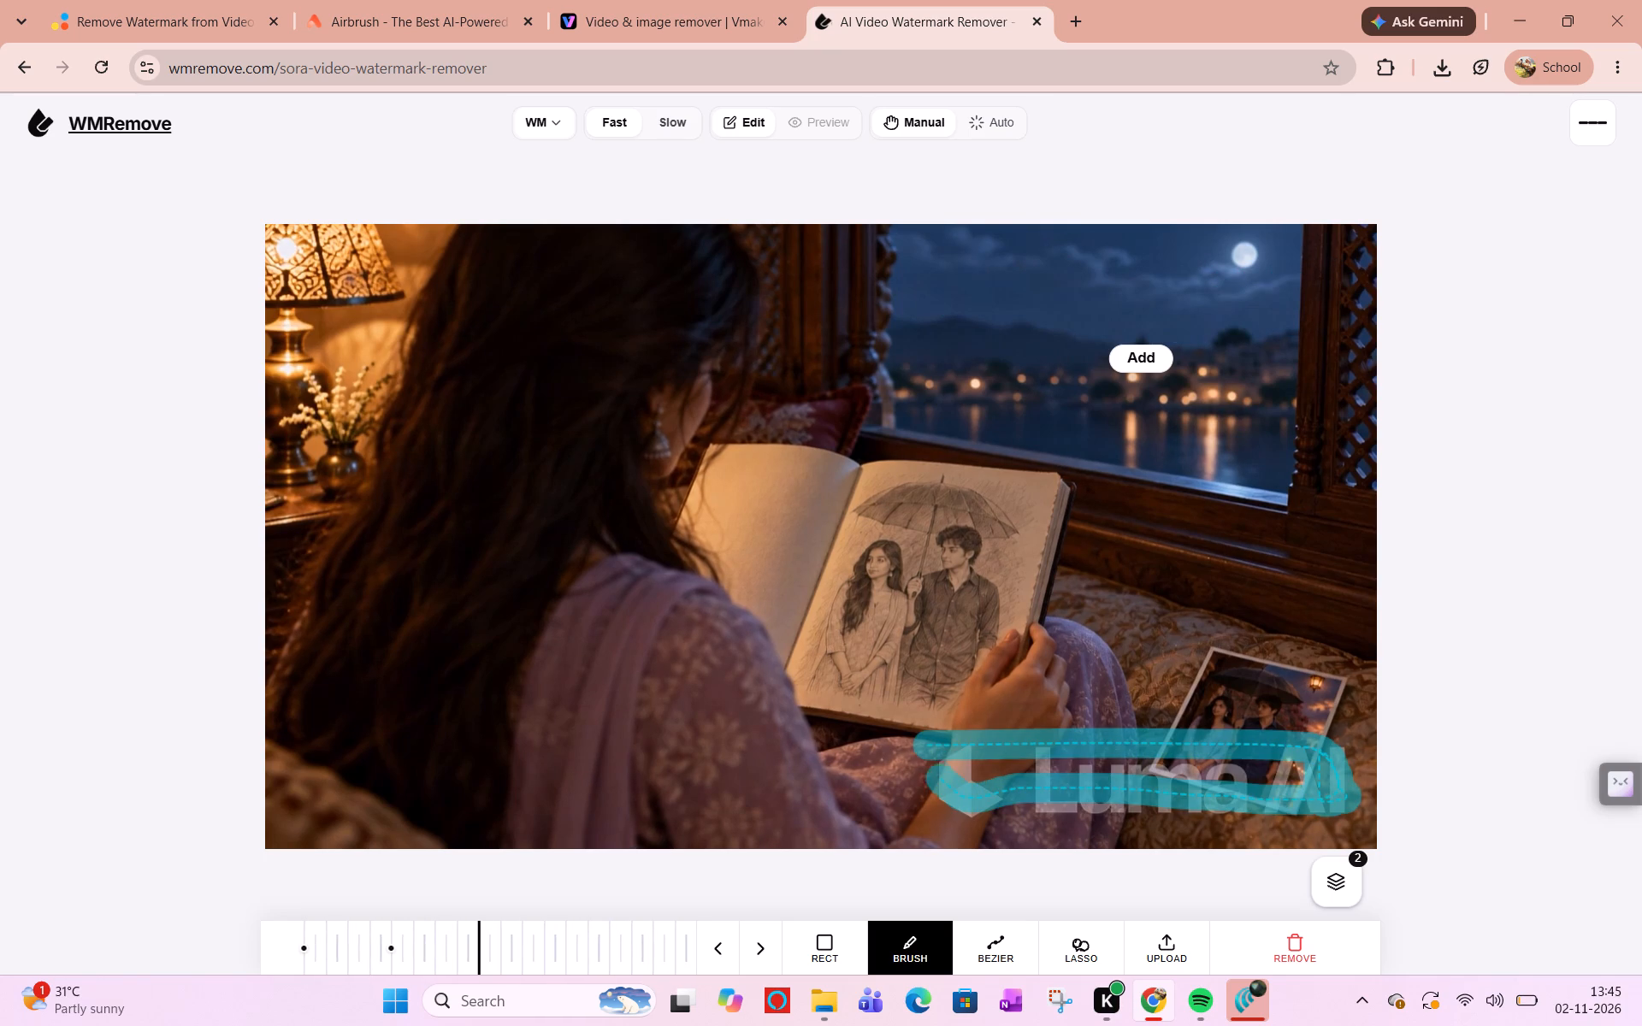
drag(938, 774, 1039, 770)
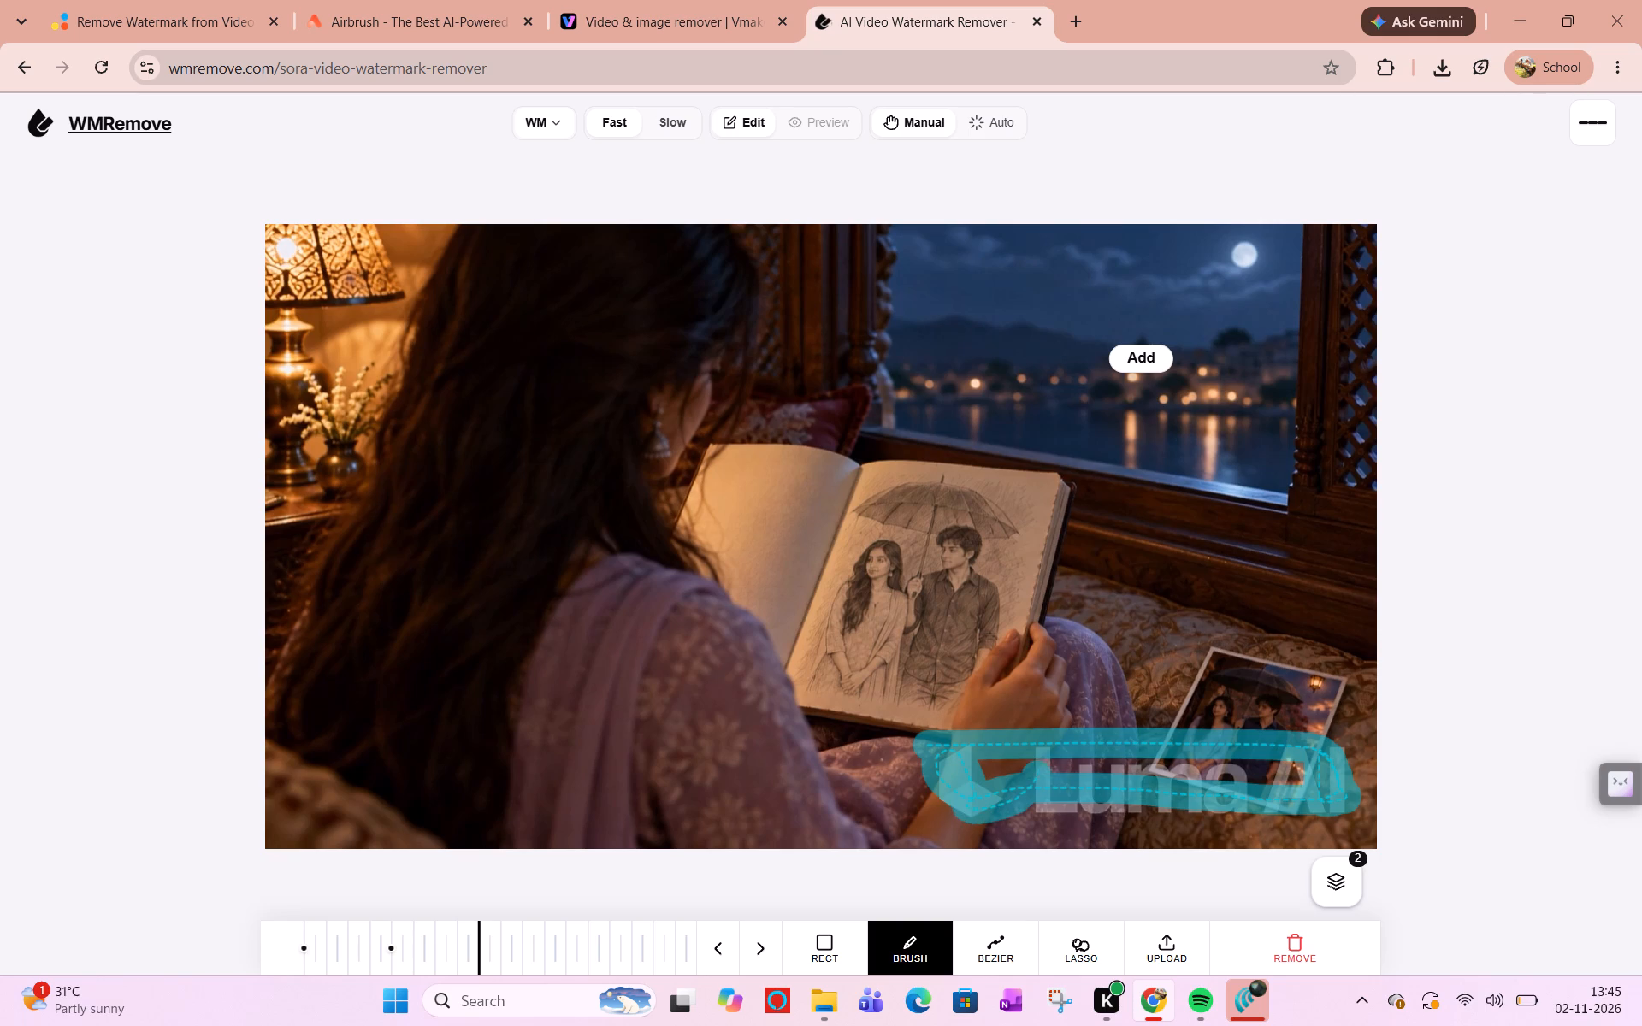
drag(1039, 770, 1091, 798)
drag(1091, 798, 1167, 803)
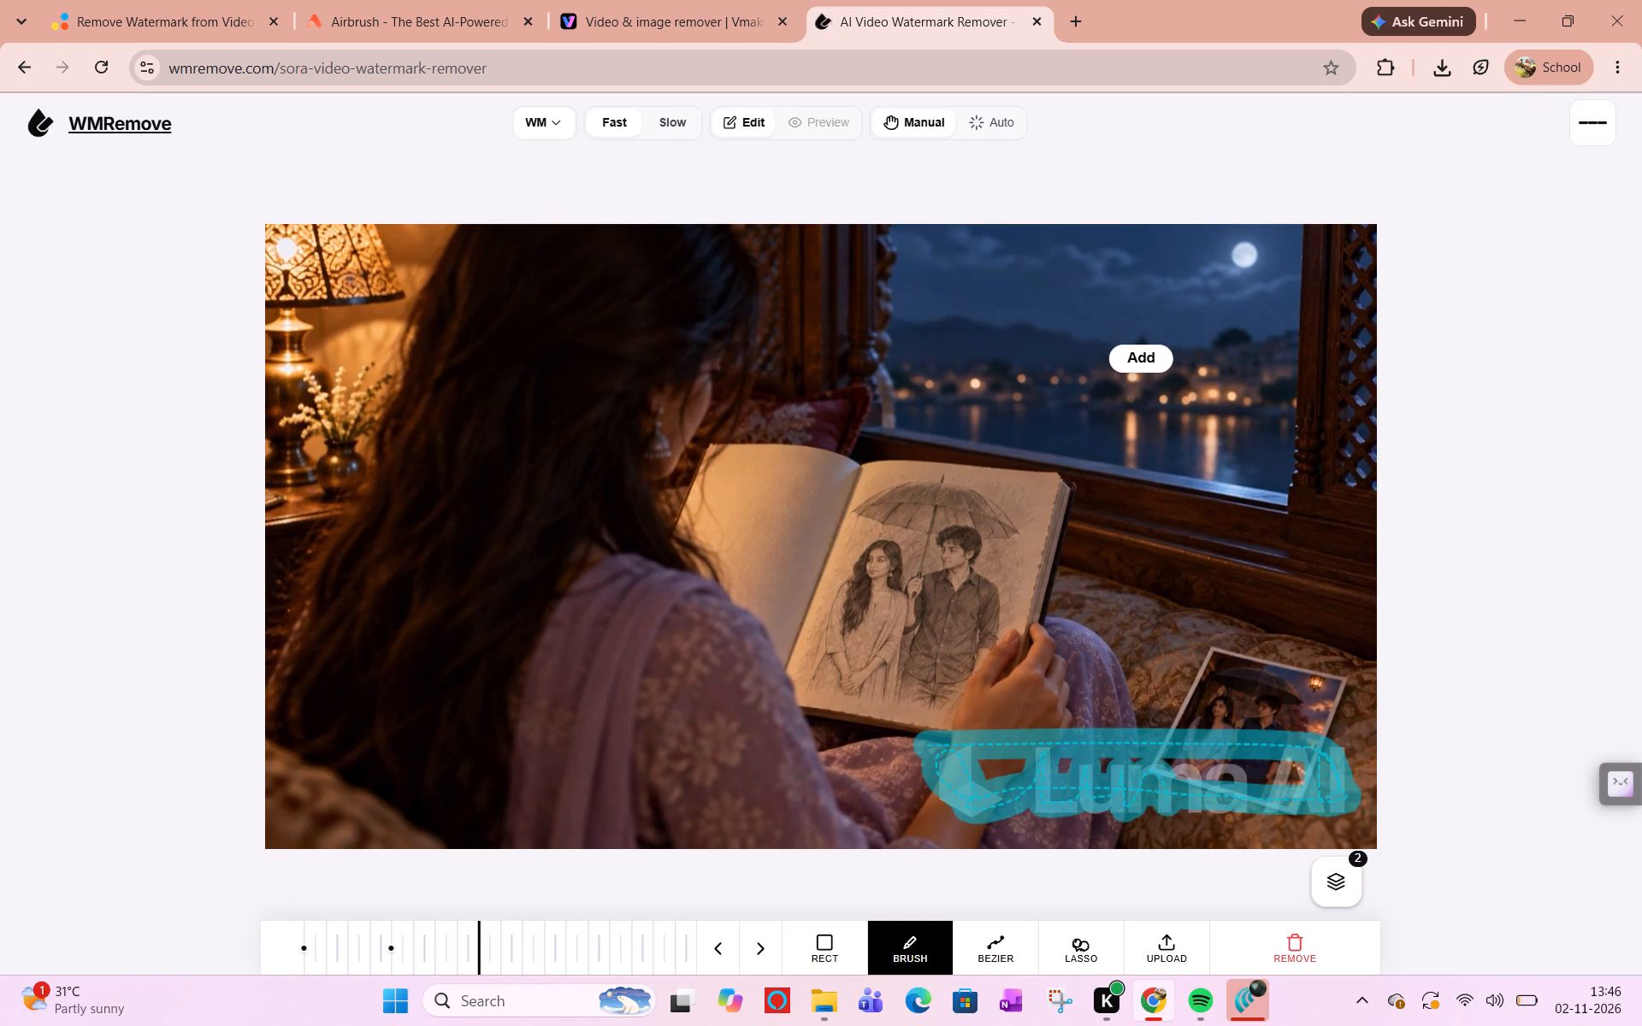
drag(1167, 803, 1229, 778)
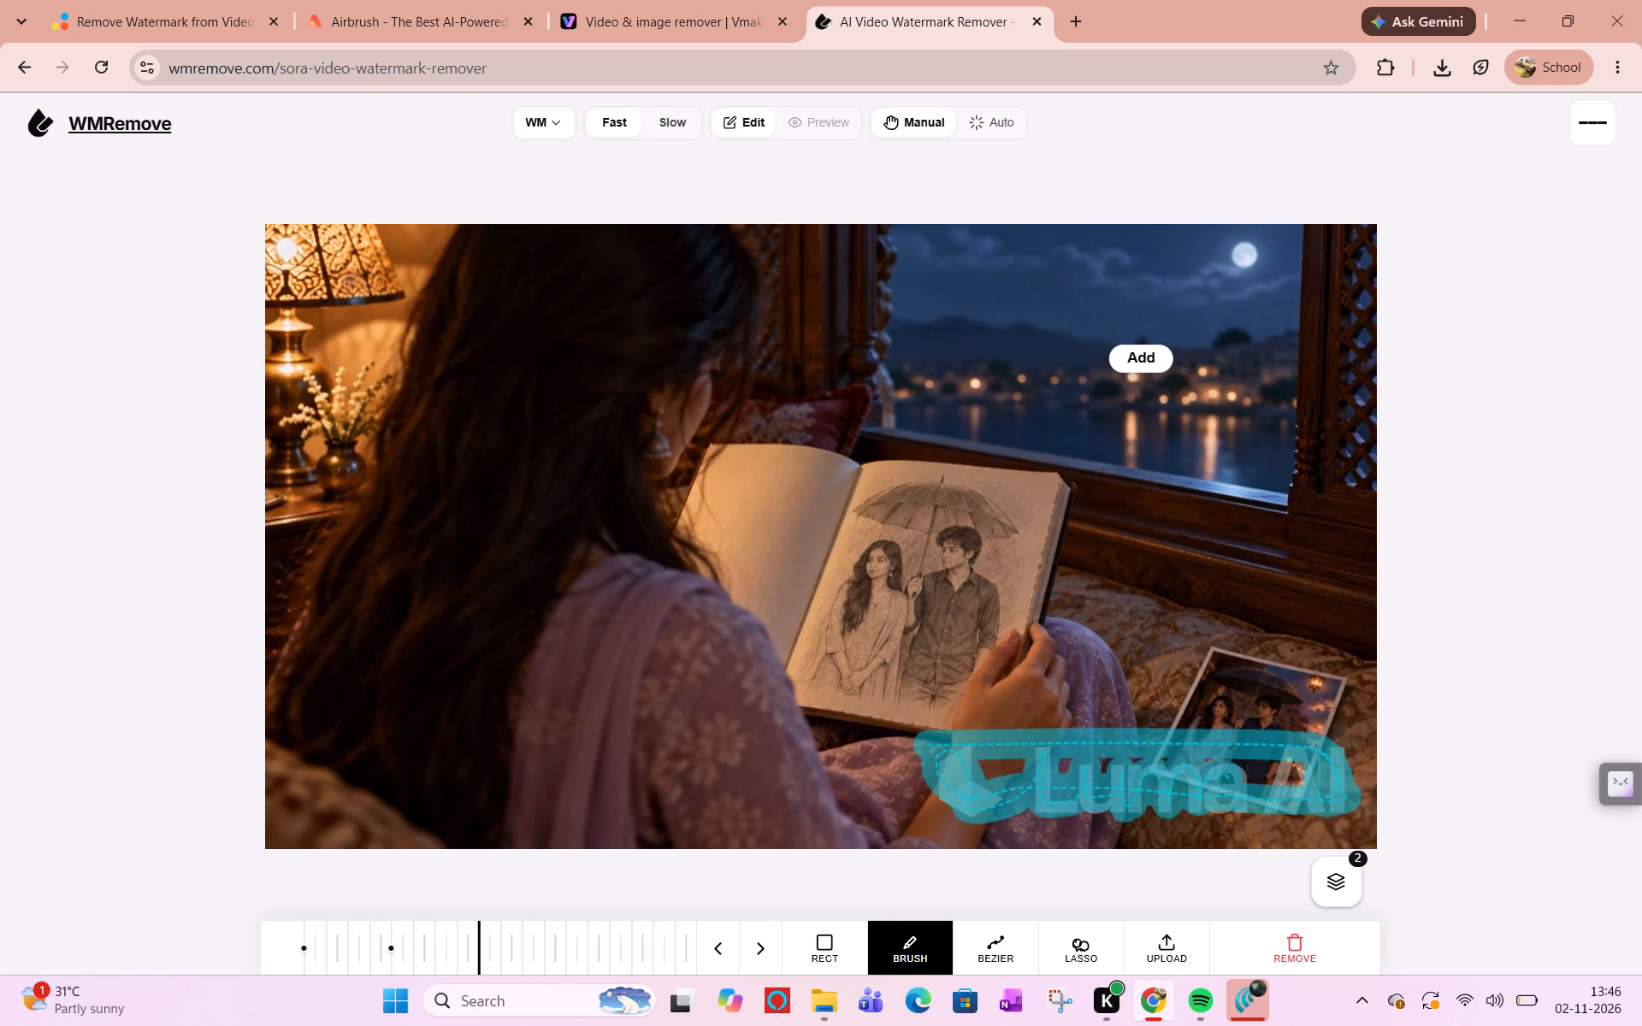
drag(1229, 778, 1238, 801)
click(1144, 704)
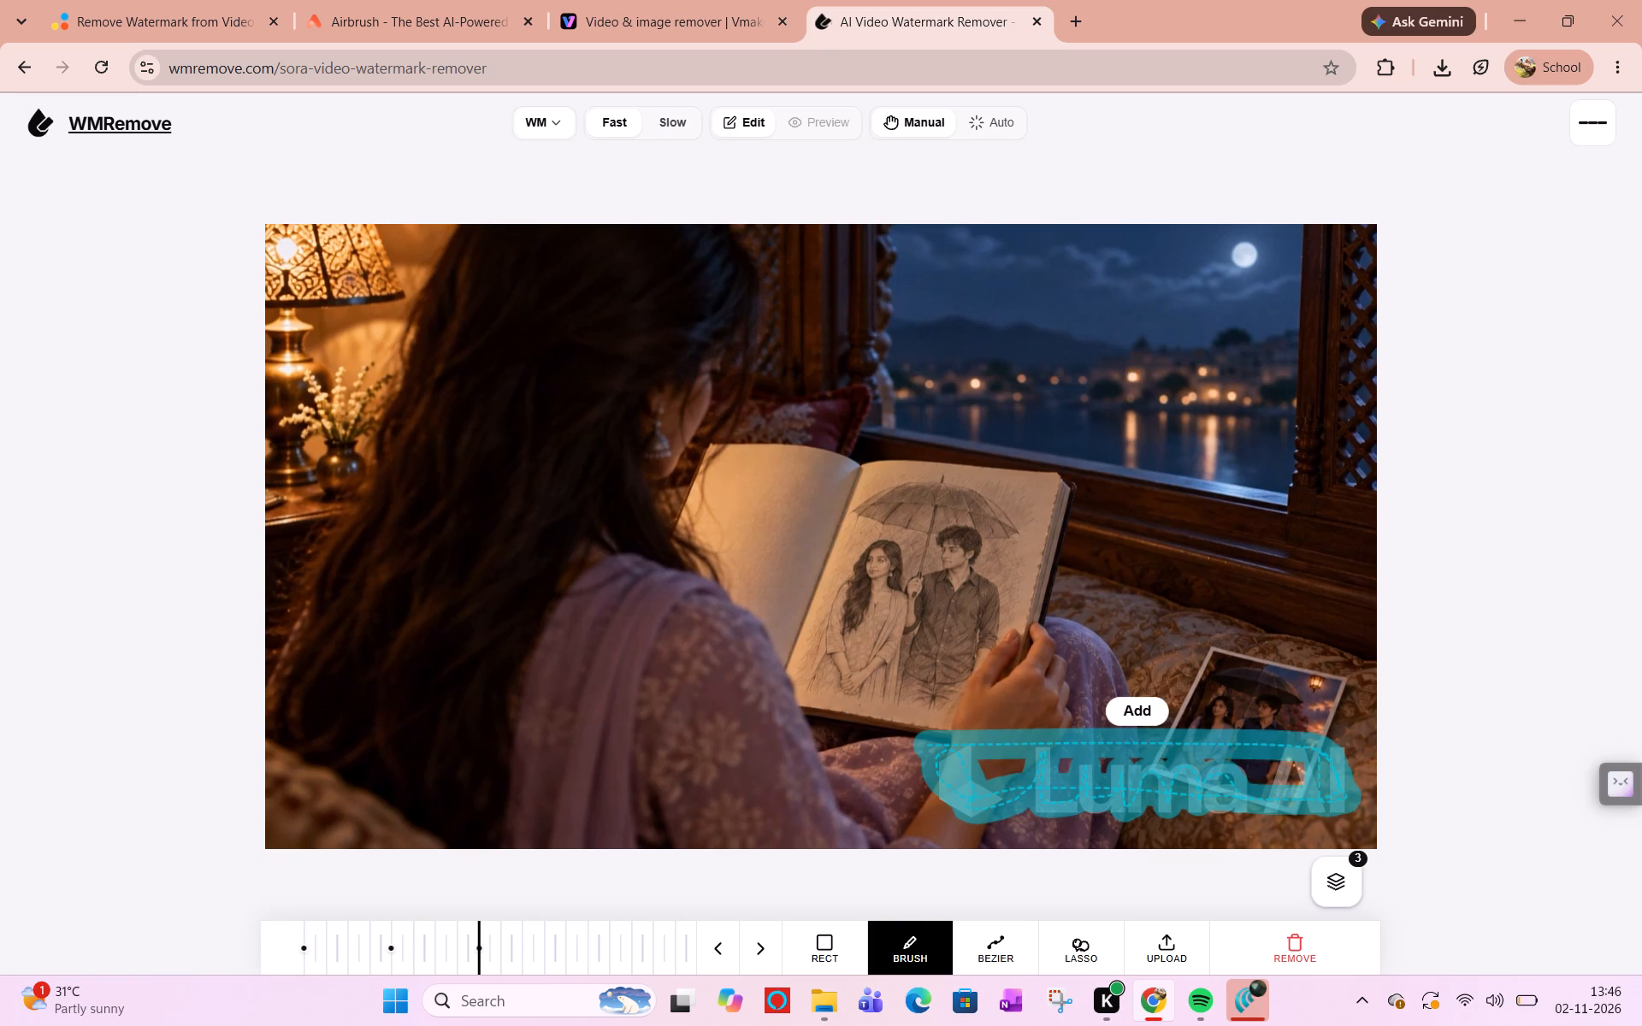
Move the timeline to the first frame where the Luma AI watermark appears over the woman's floral sleeve and lap, beside the open sketchbook.
click(599, 949)
drag(514, 955, 500, 955)
drag(500, 955, 444, 955)
drag(509, 958, 211, 986)
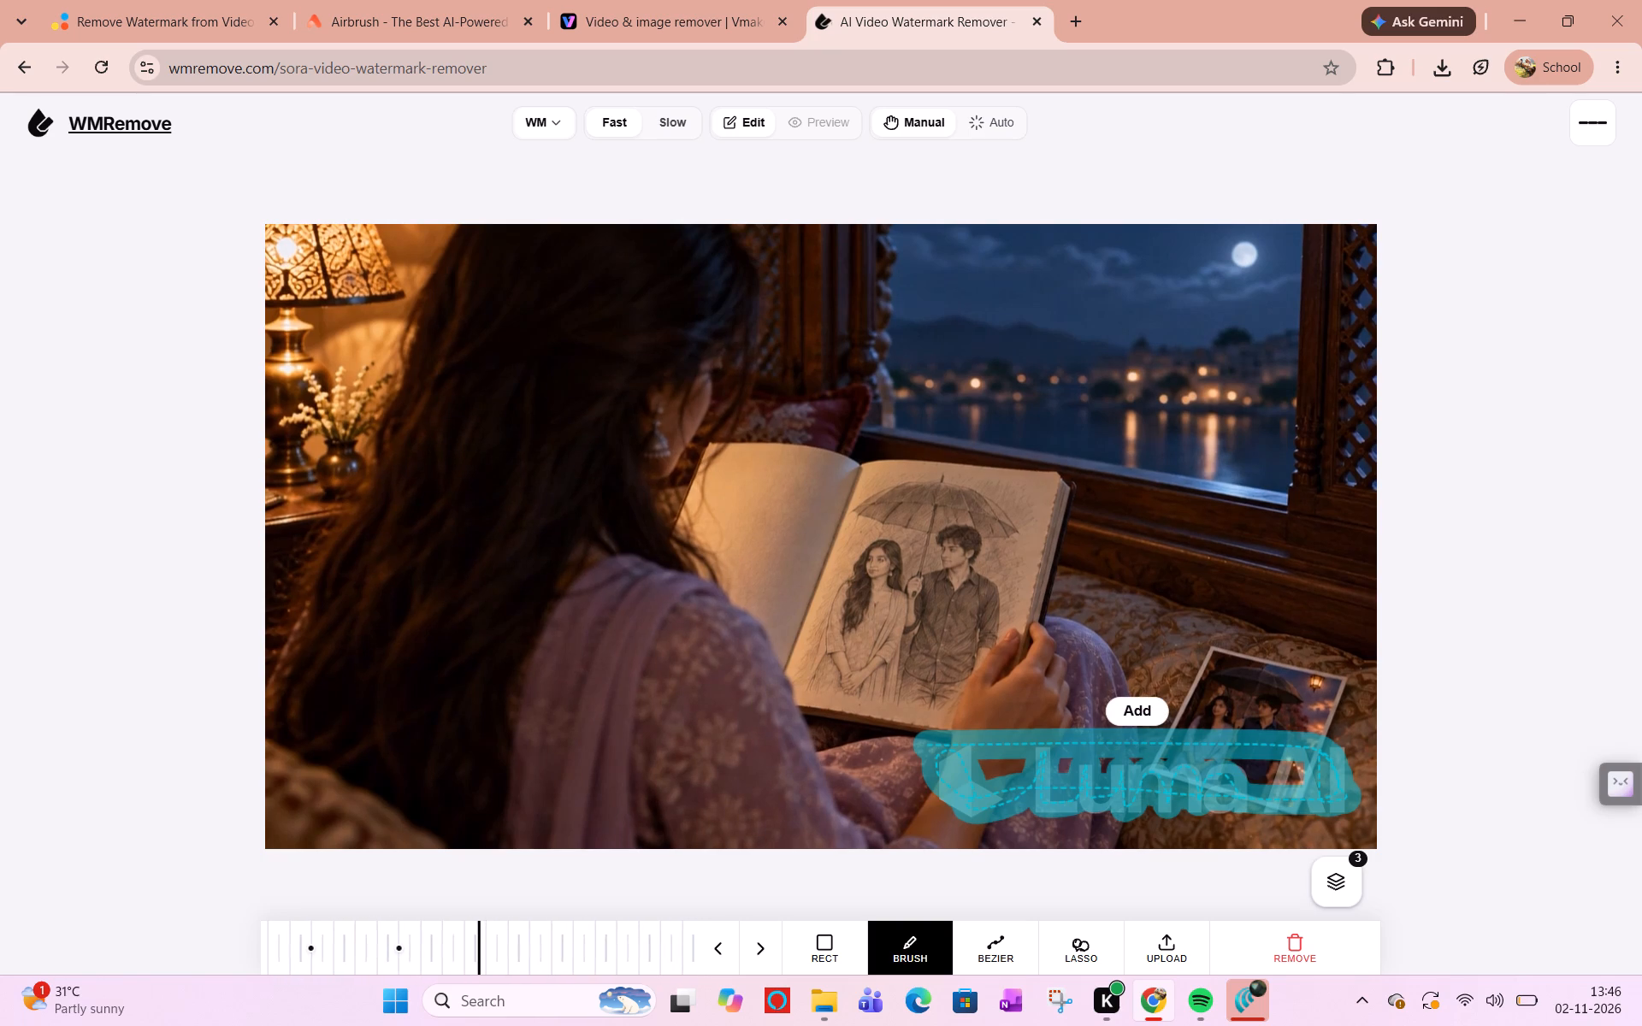
drag(513, 968, 351, 972)
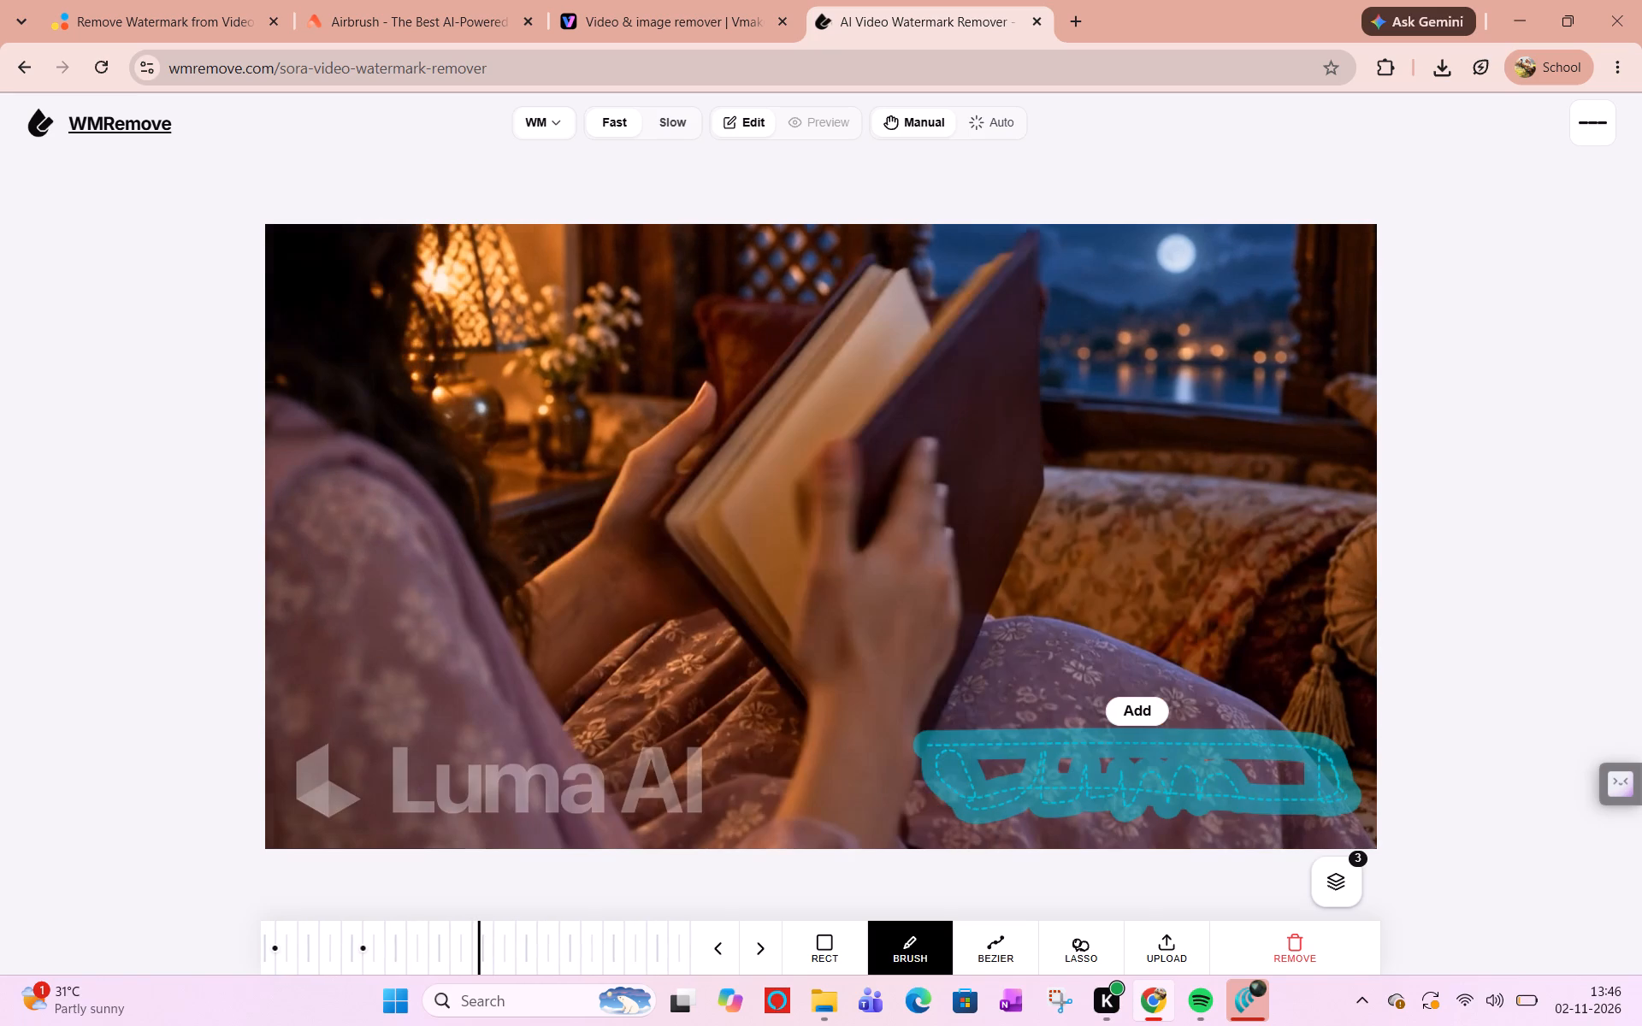
drag(537, 946, 565, 953)
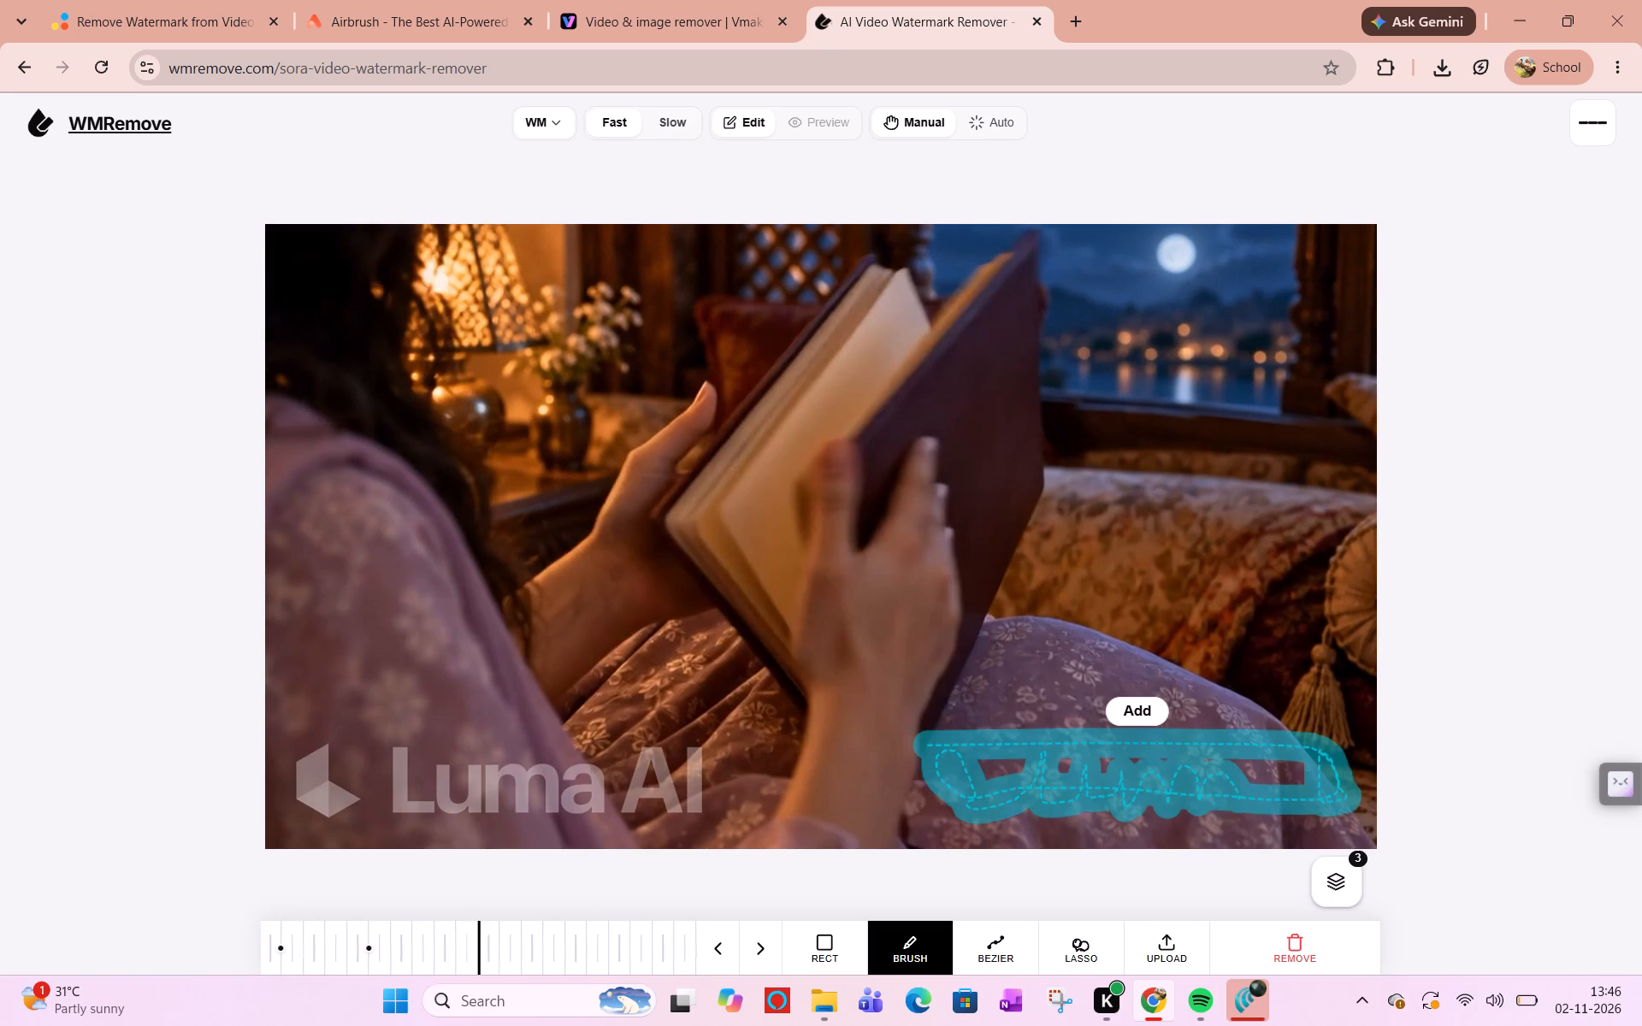
drag(565, 953, 585, 959)
drag(585, 959, 617, 961)
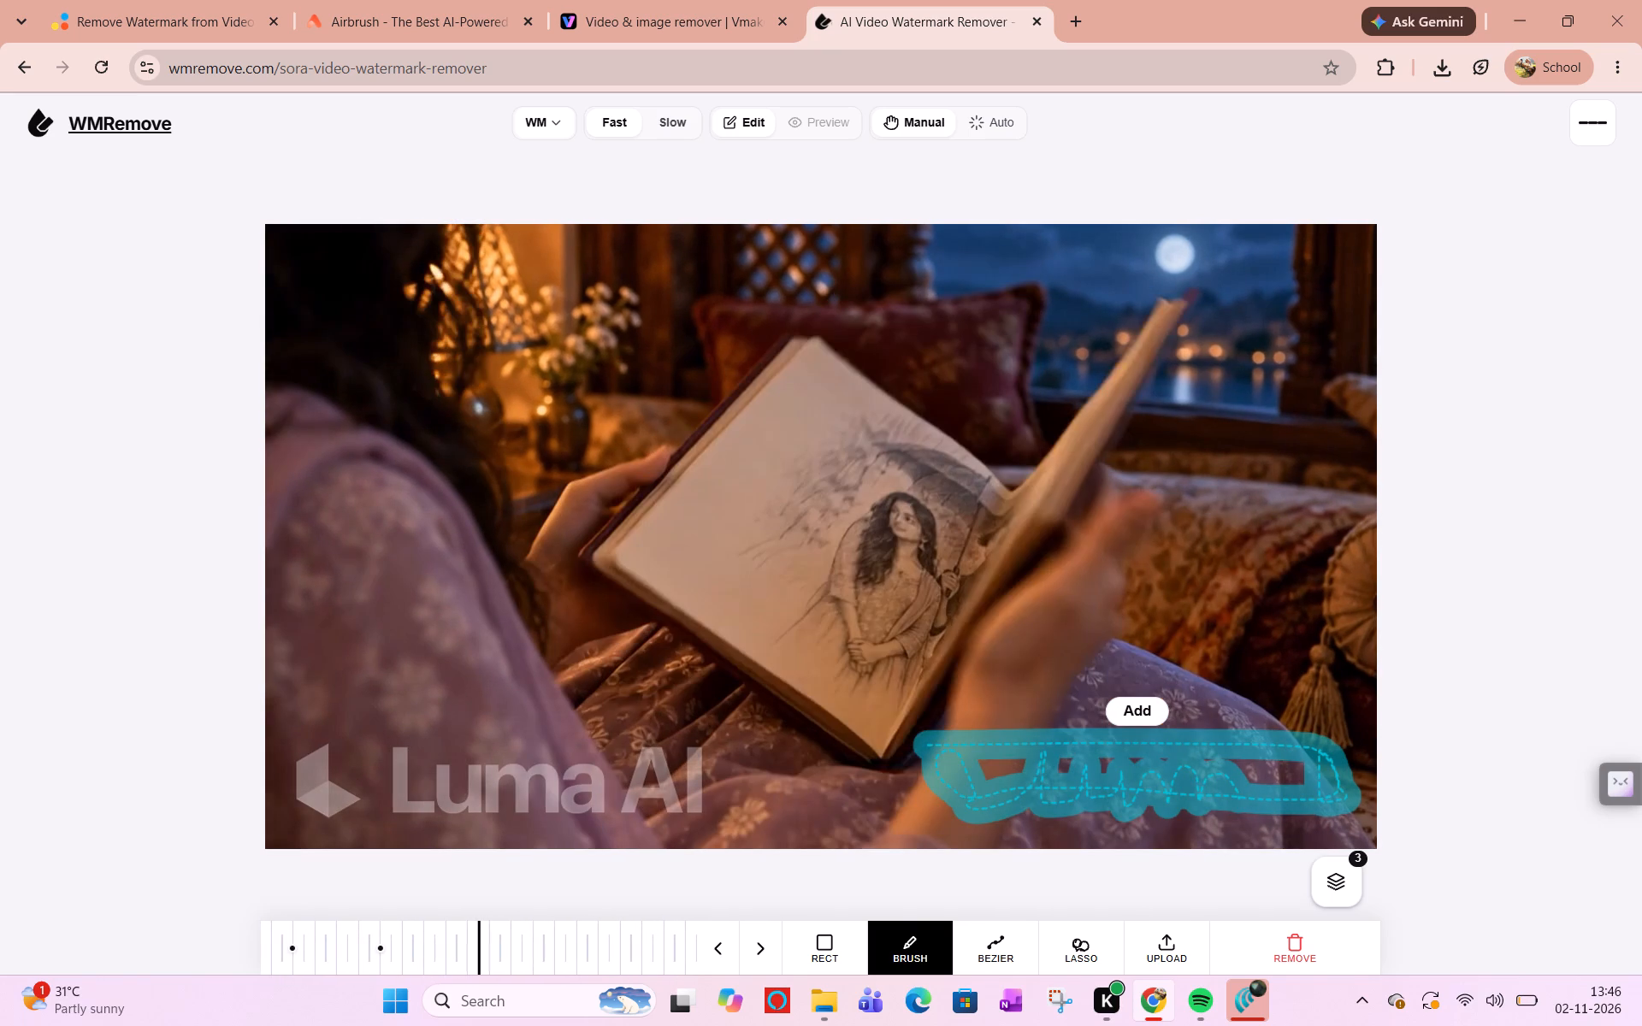
drag(617, 961, 662, 964)
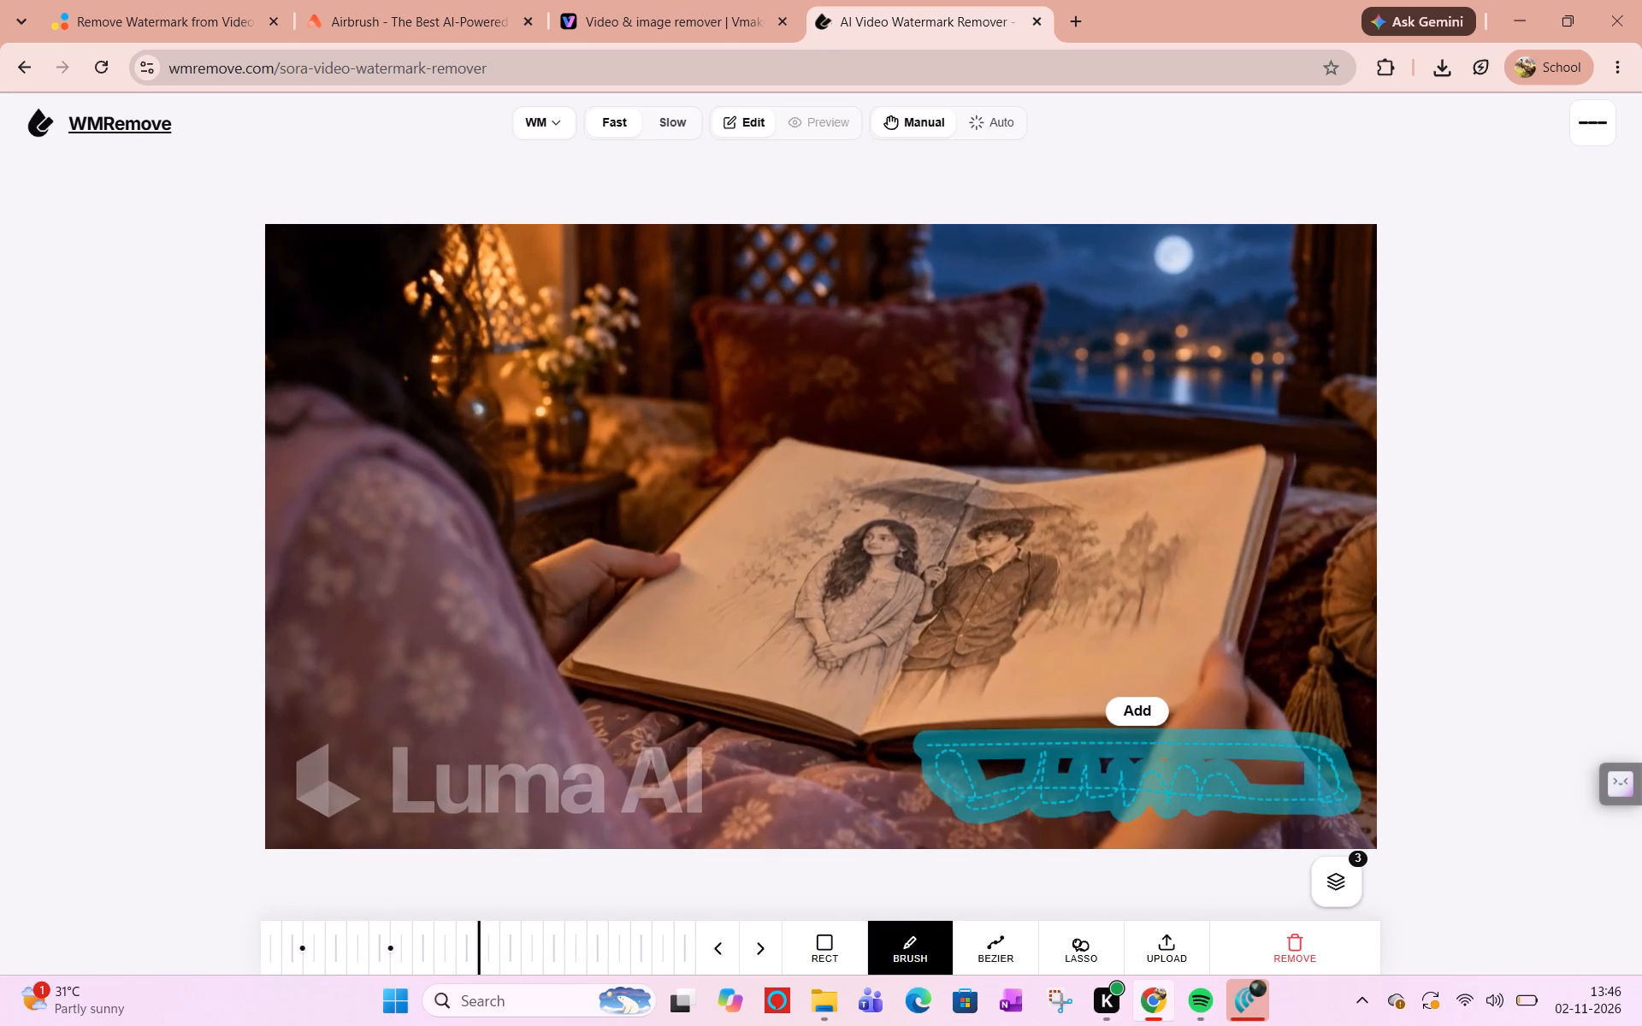
drag(581, 969, 624, 969)
drag(624, 969, 627, 969)
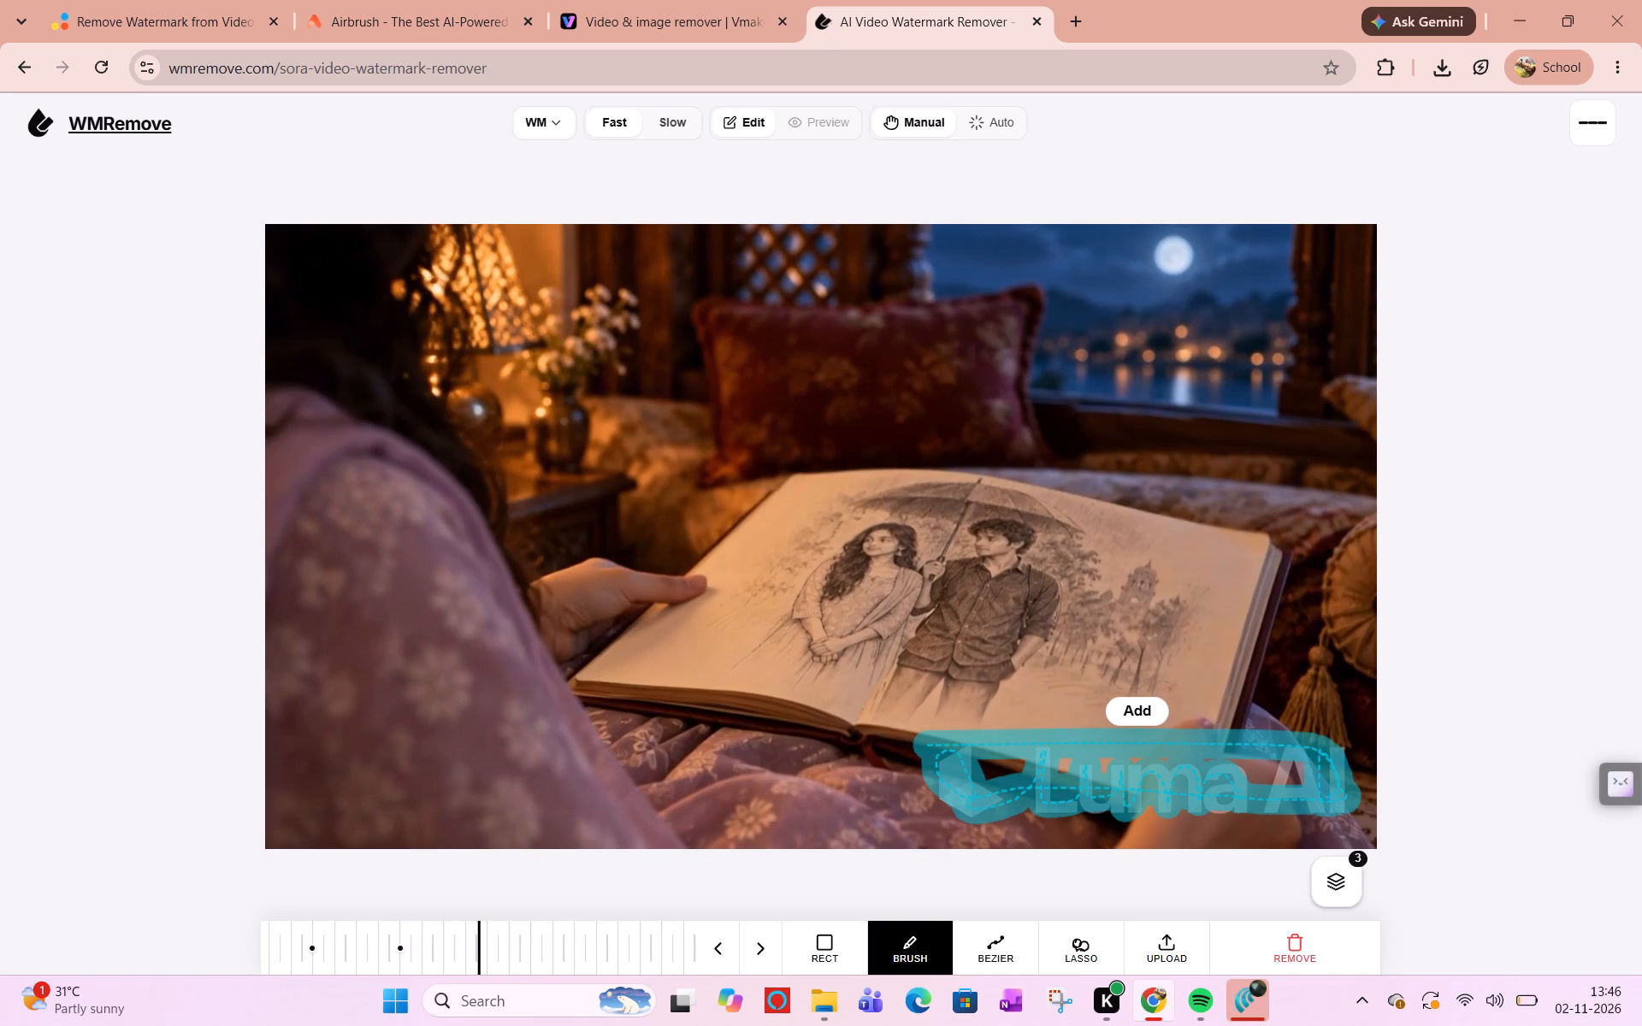
drag(627, 969, 641, 964)
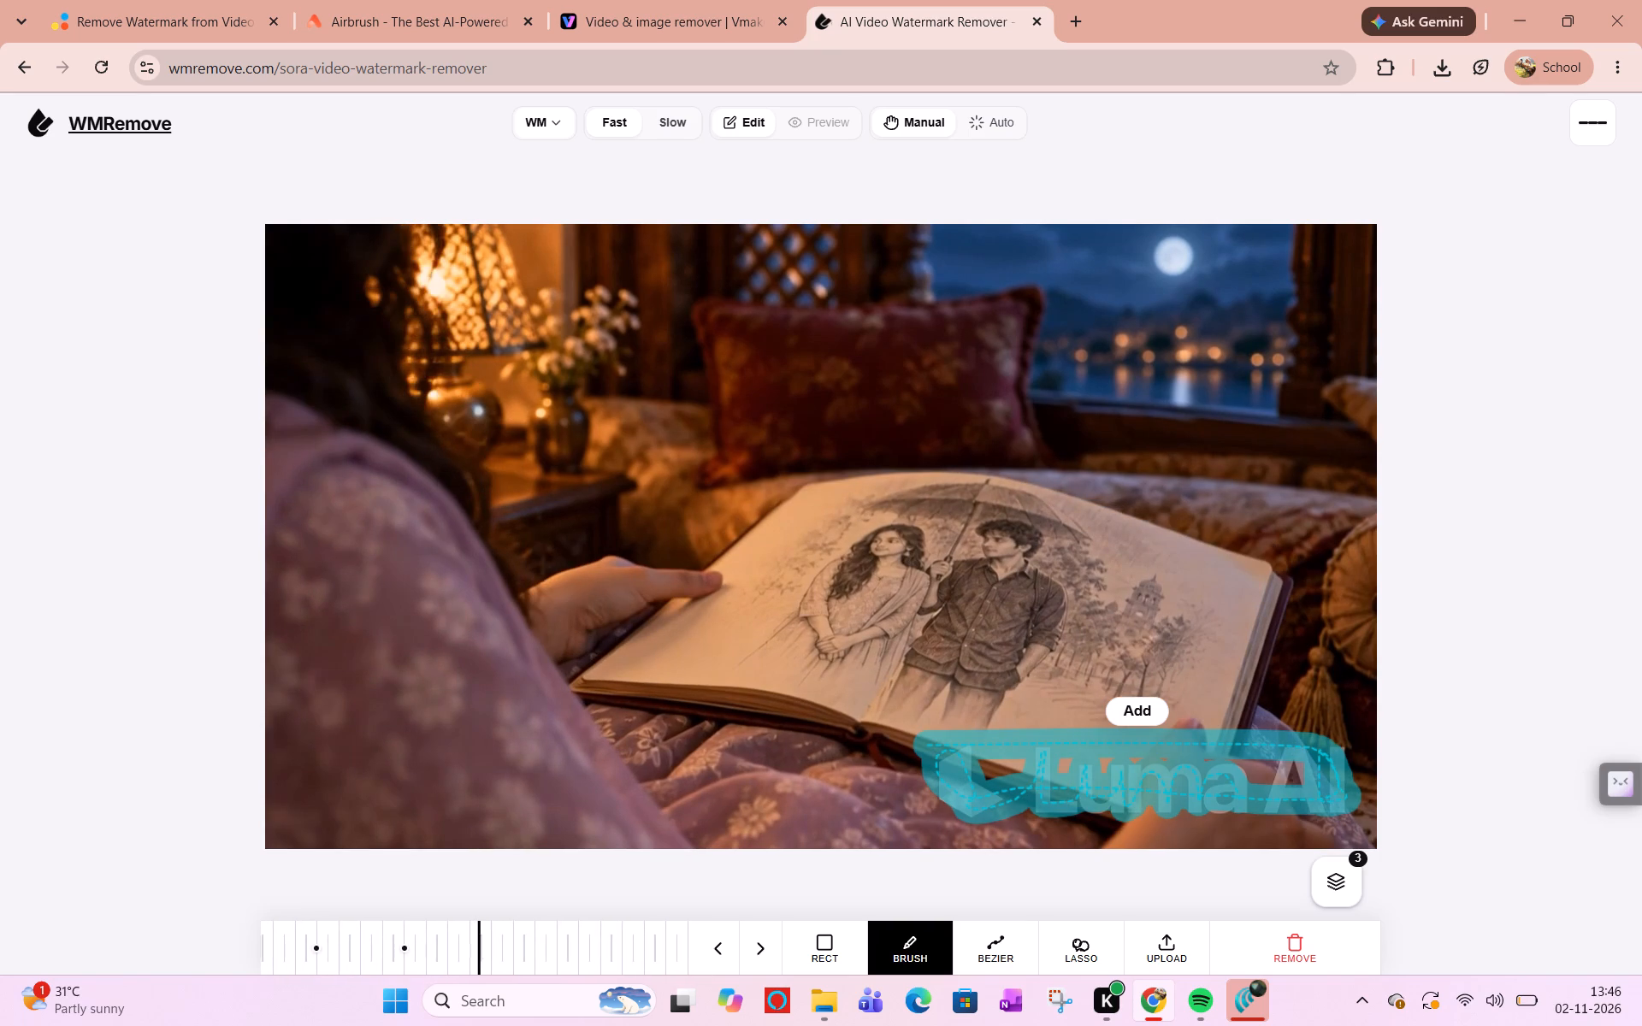
drag(641, 964, 605, 957)
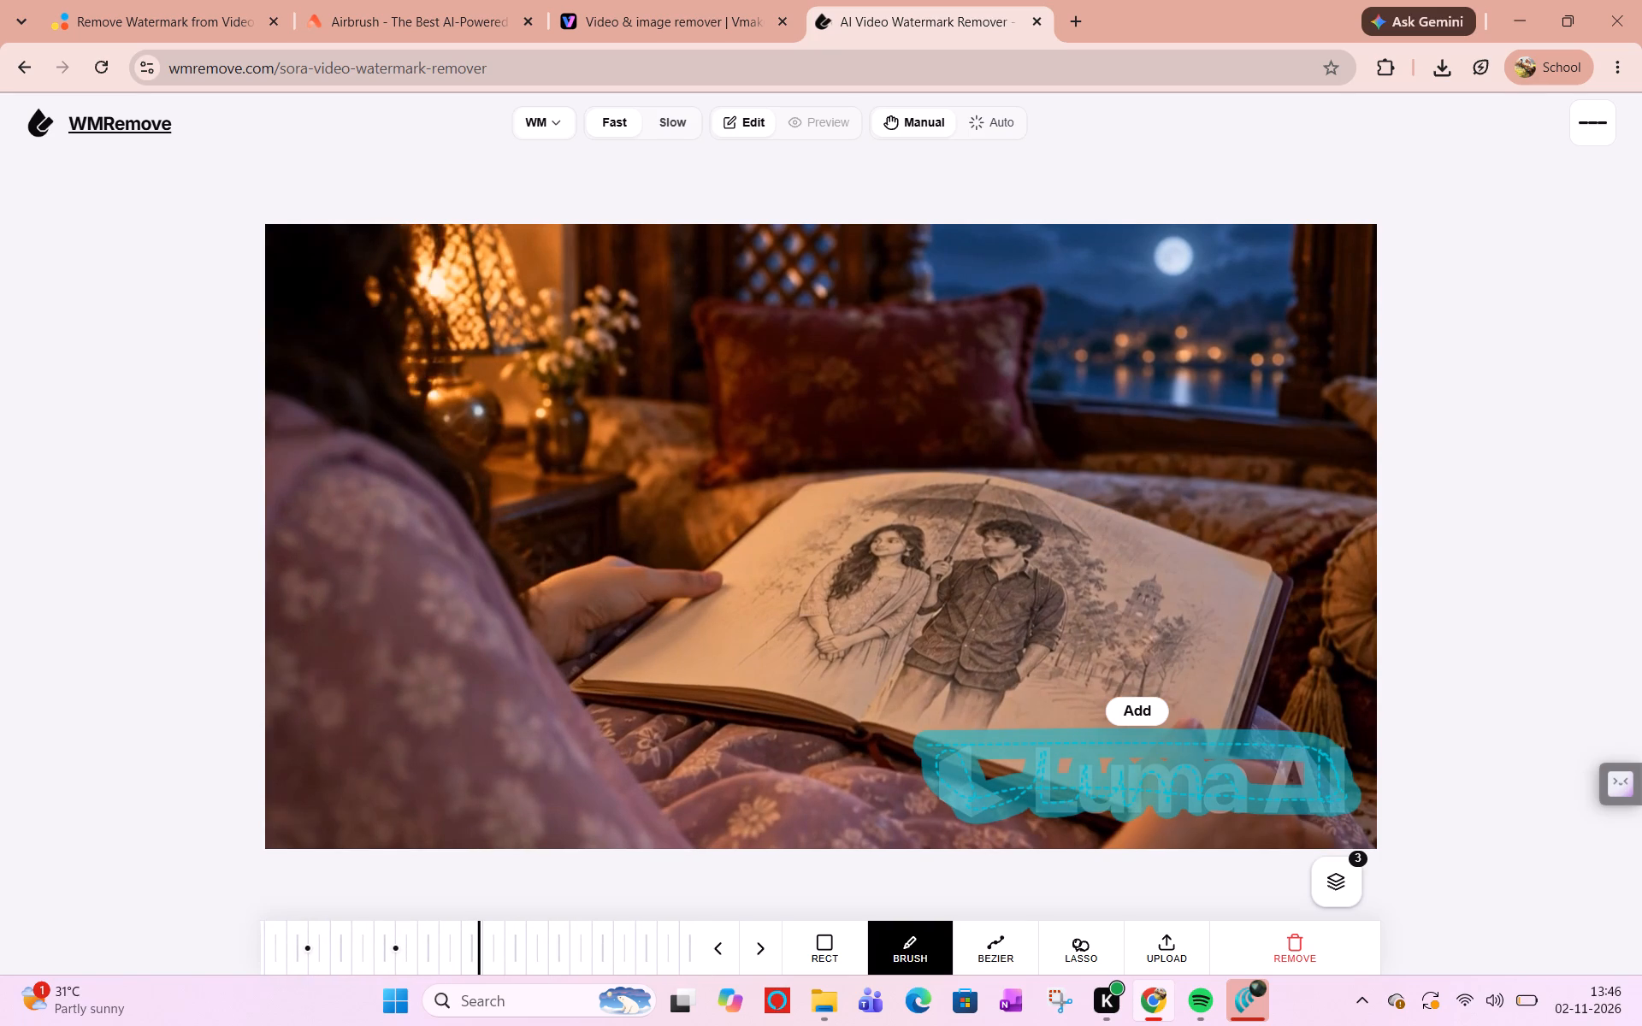
drag(605, 957, 573, 957)
drag(573, 957, 597, 955)
drag(597, 955, 578, 952)
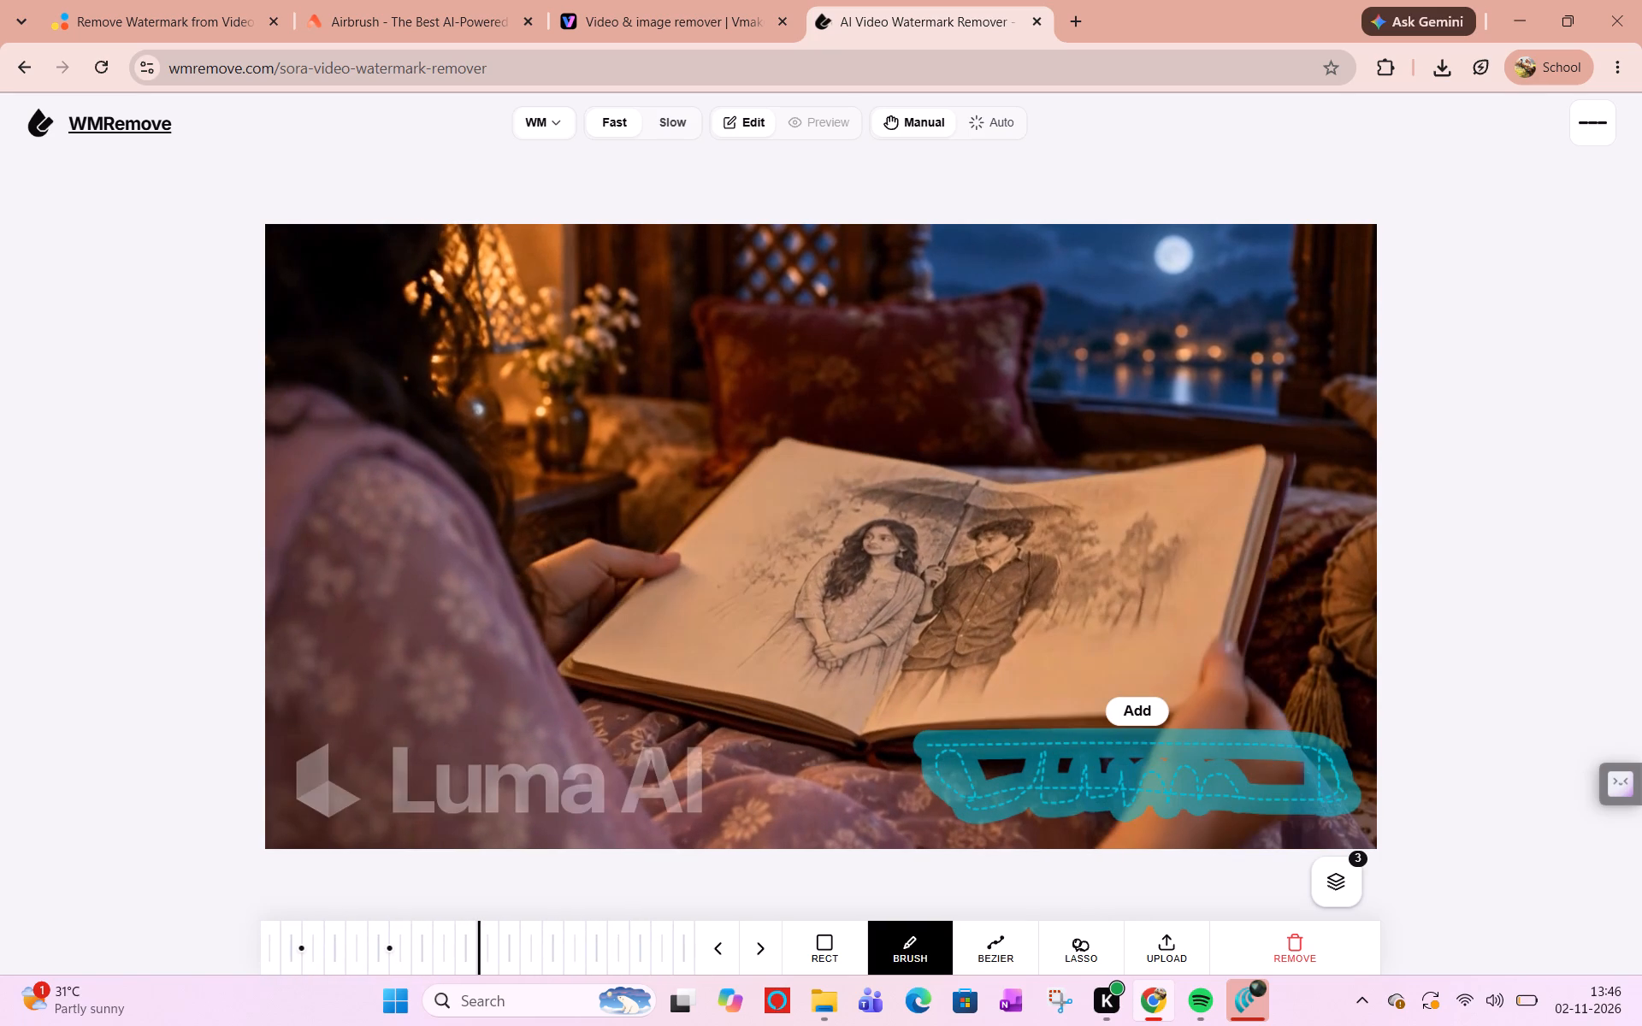
Brush over the whole Luma AI watermark across the floral sleeve and lap in the open sketchbook shot and add it as a mask.
drag(290, 750, 698, 771)
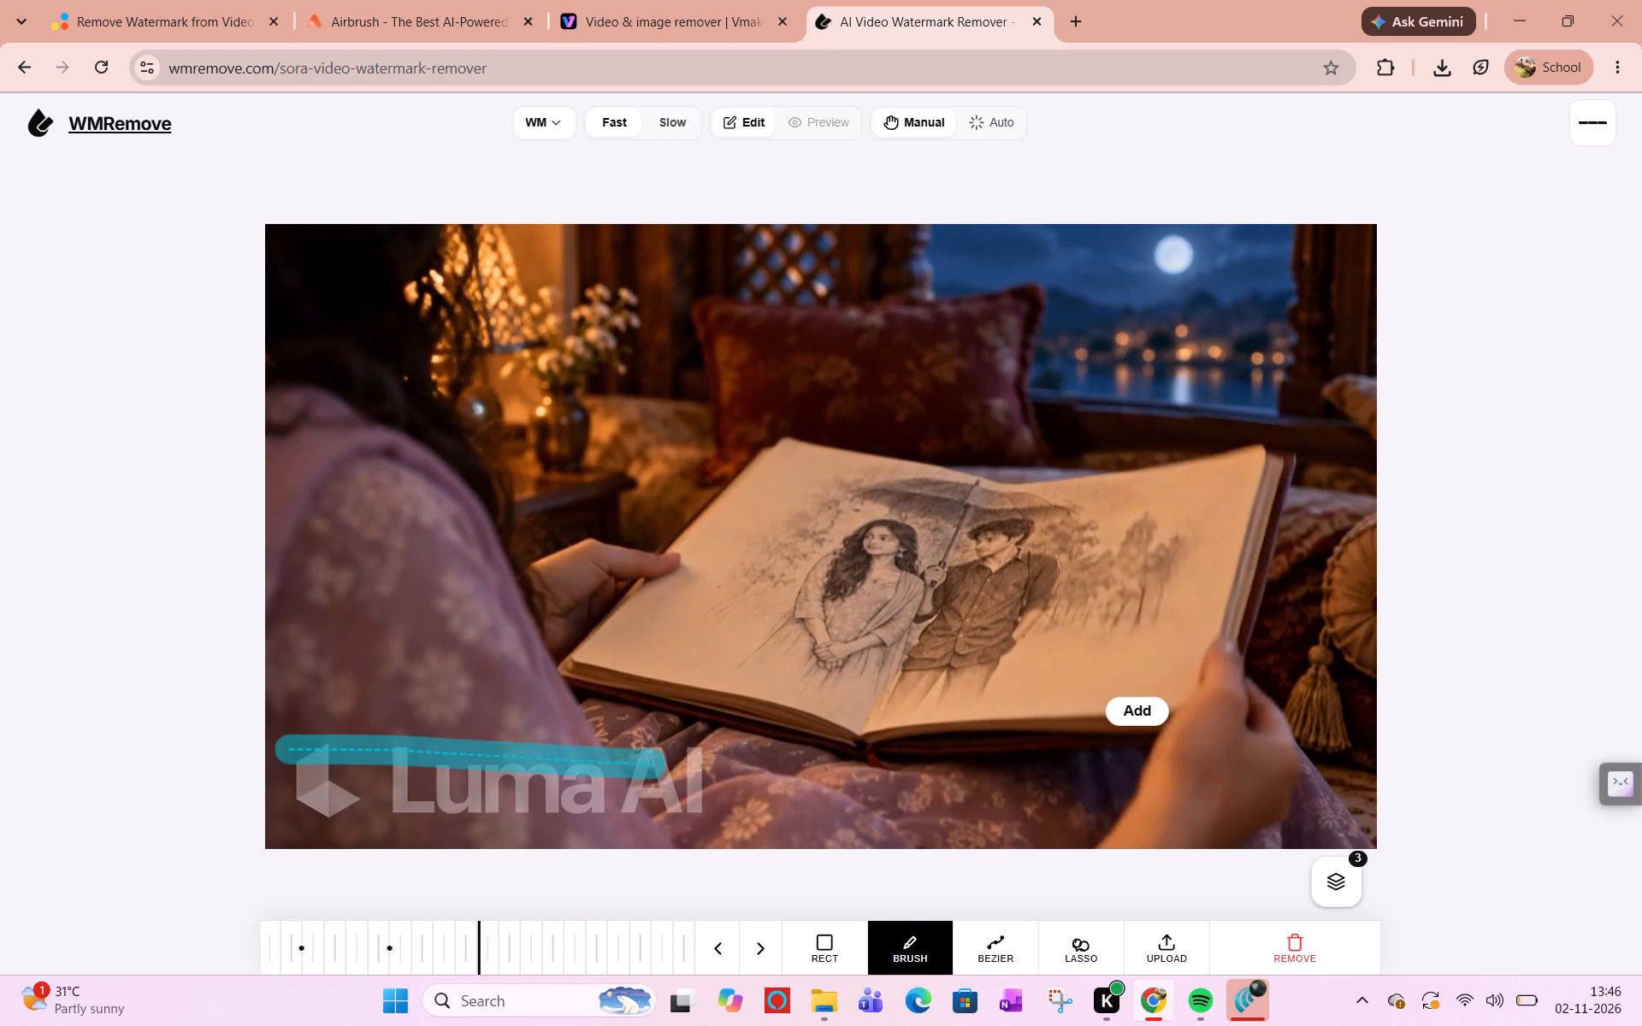
drag(698, 771, 686, 802)
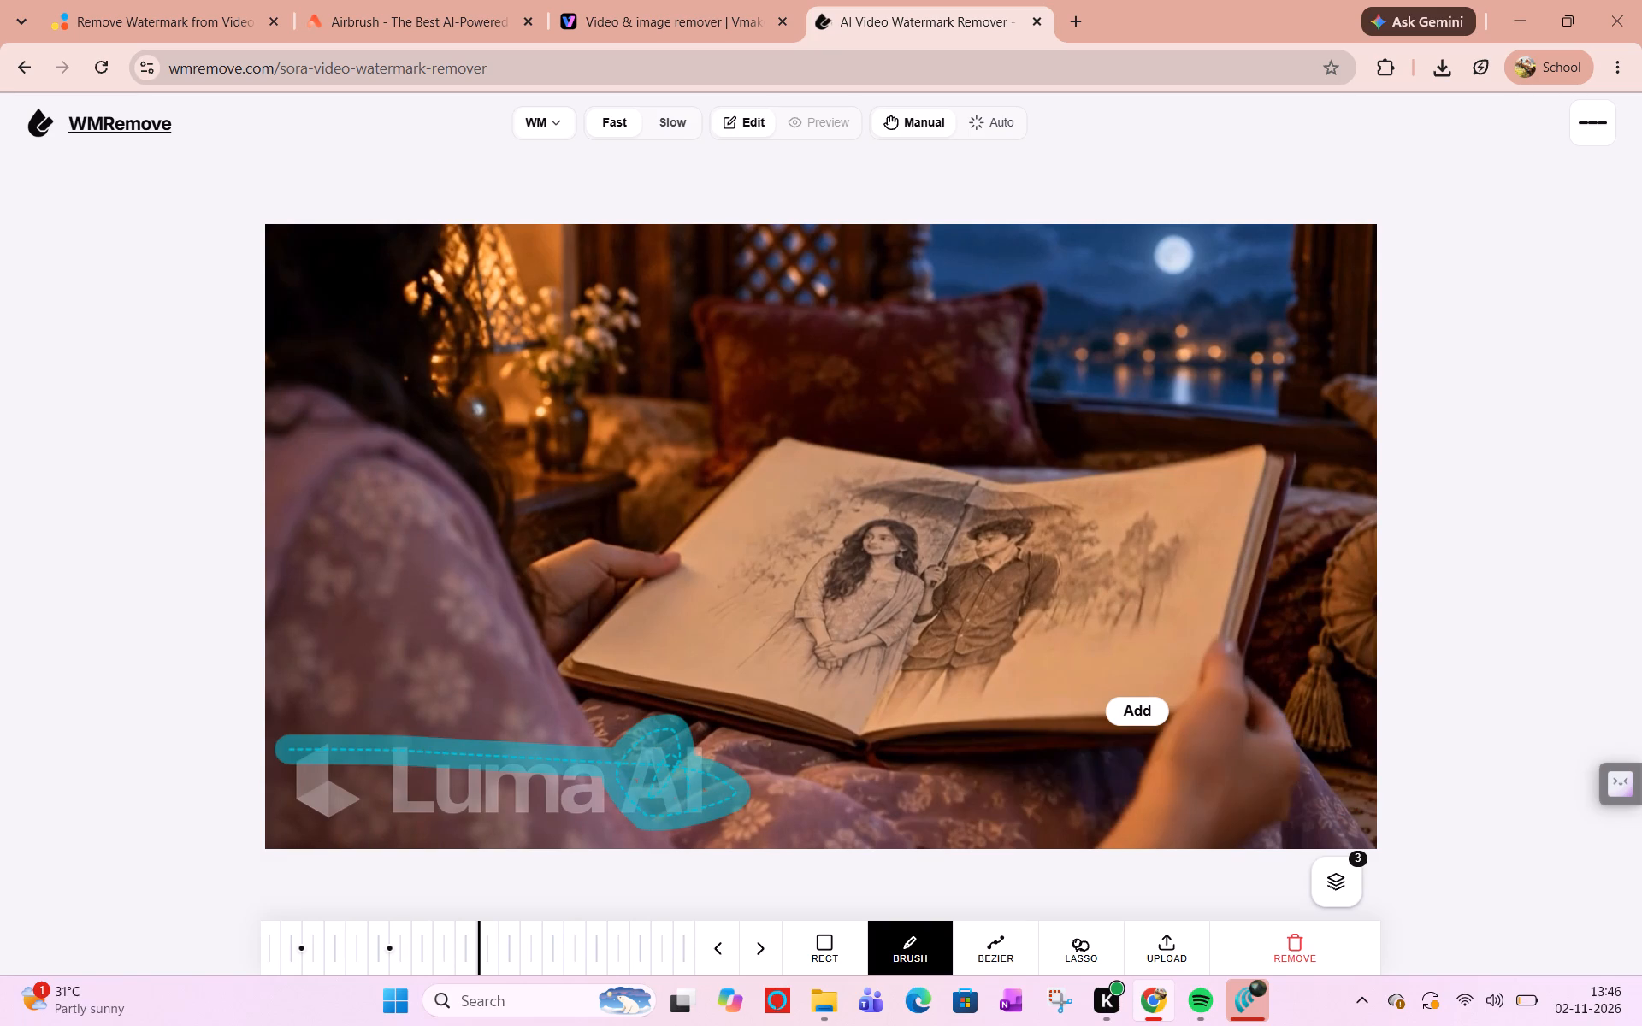
drag(686, 802, 590, 780)
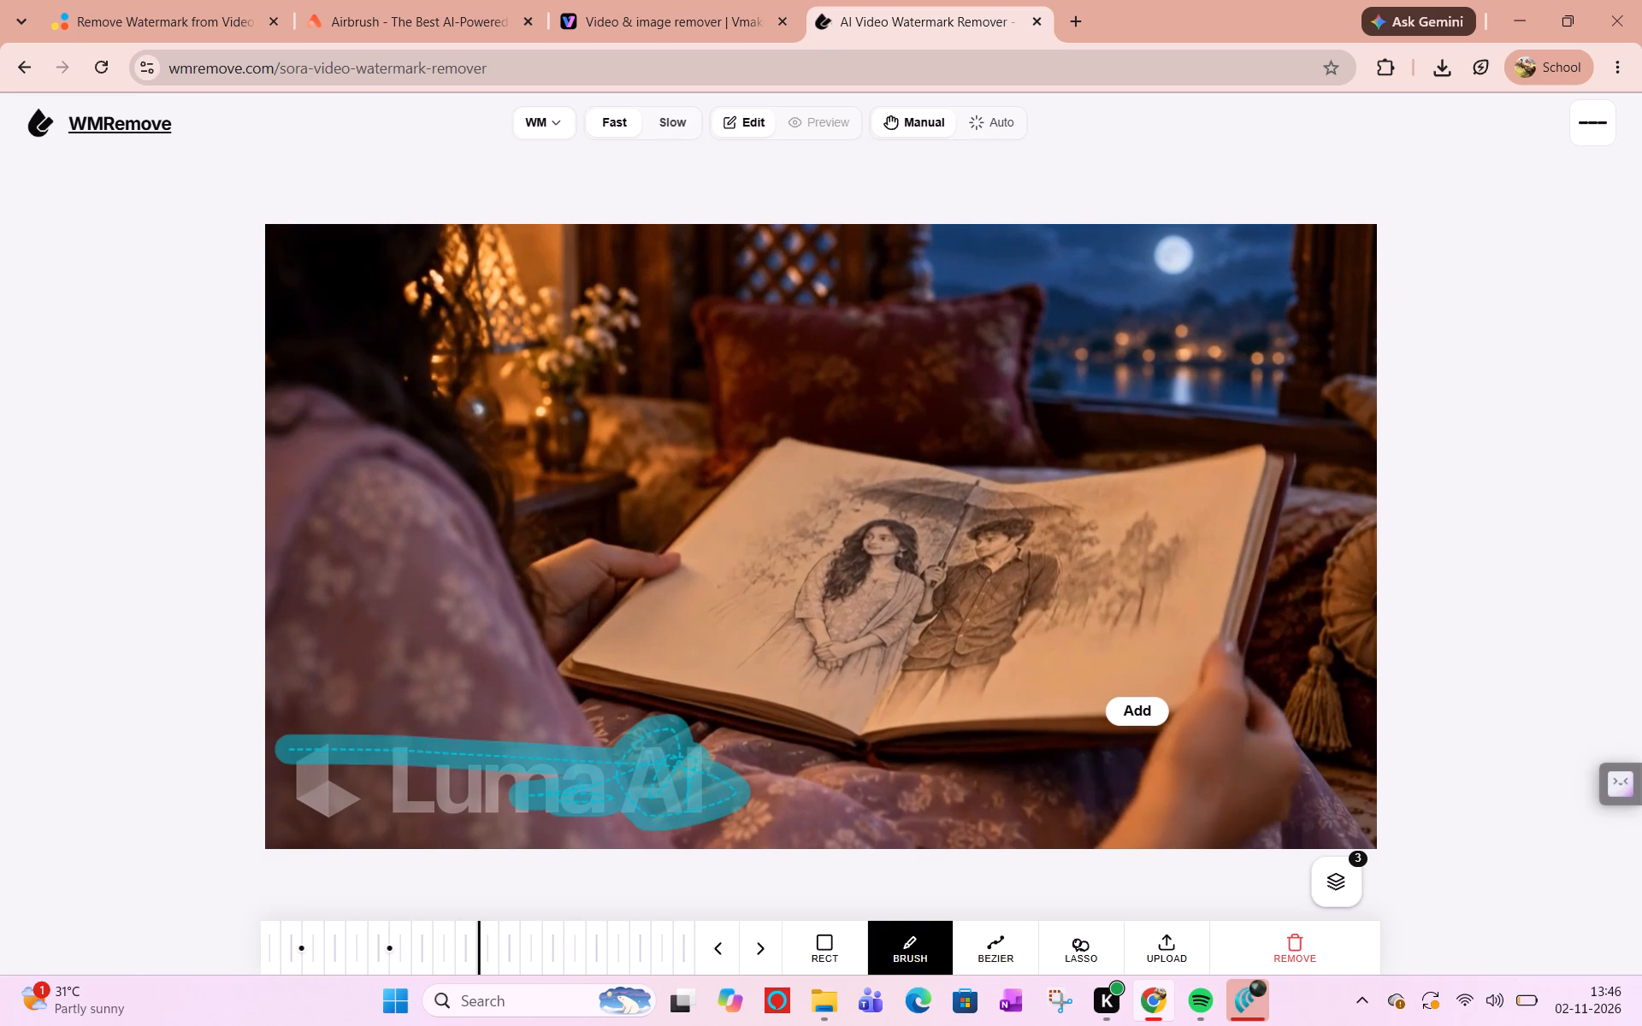
drag(590, 780, 442, 783)
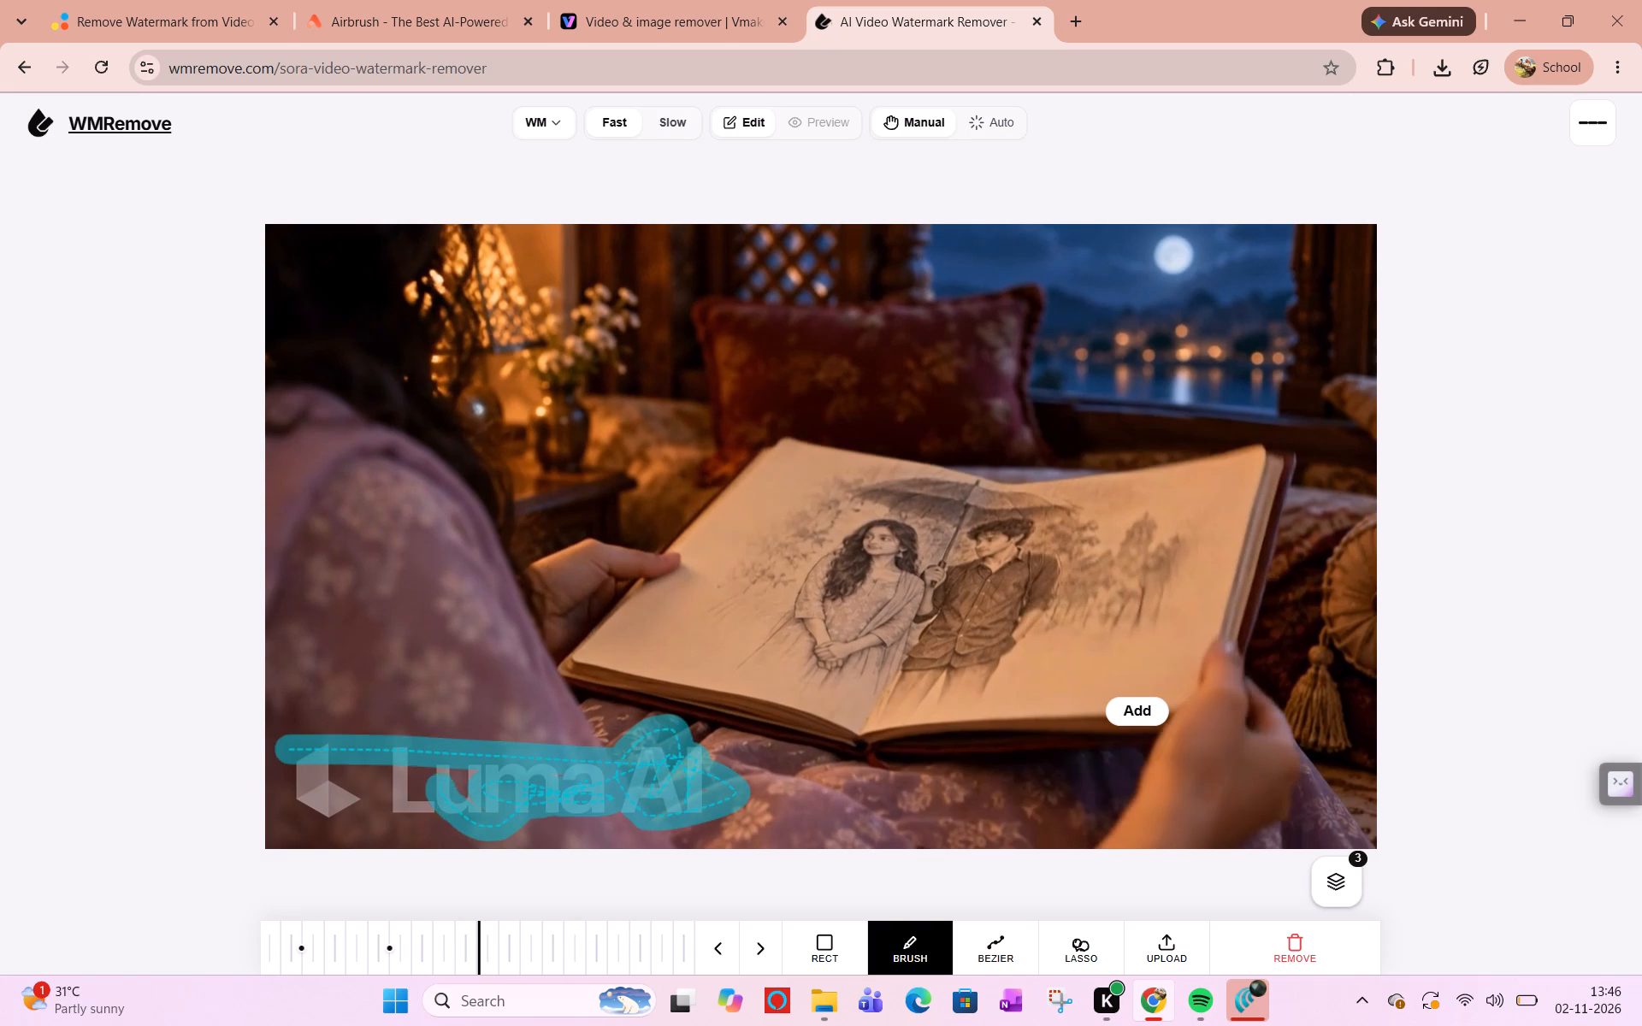
drag(442, 783, 397, 807)
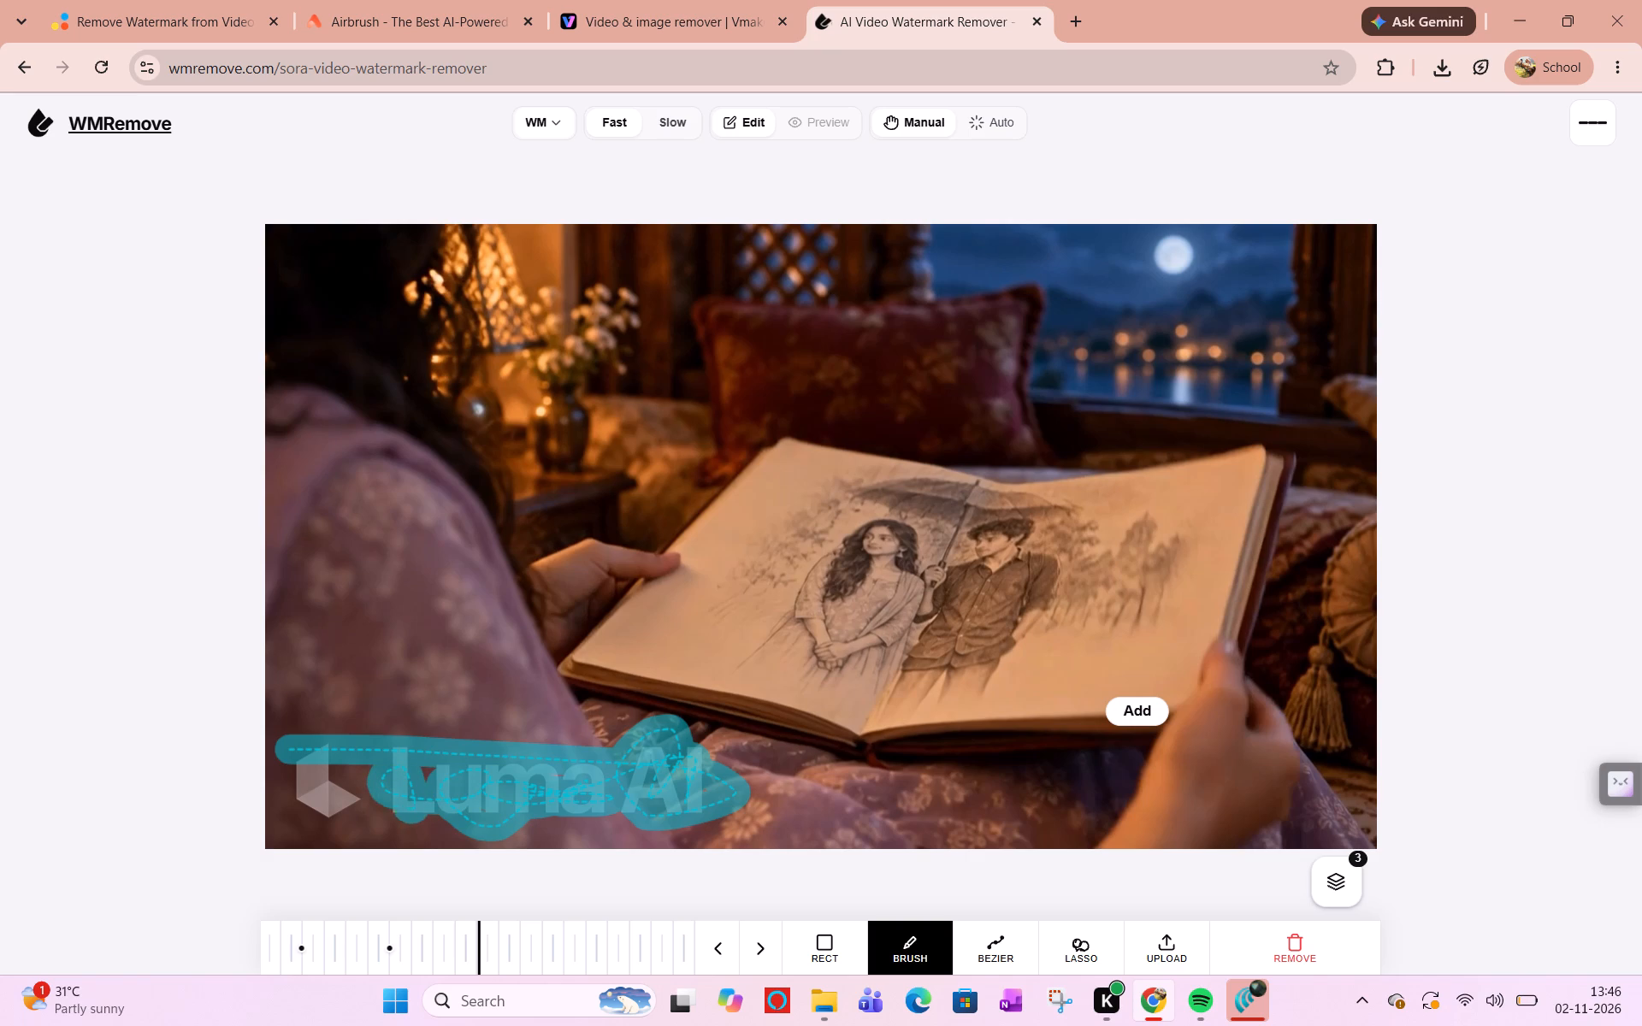
drag(397, 807, 328, 771)
click(527, 702)
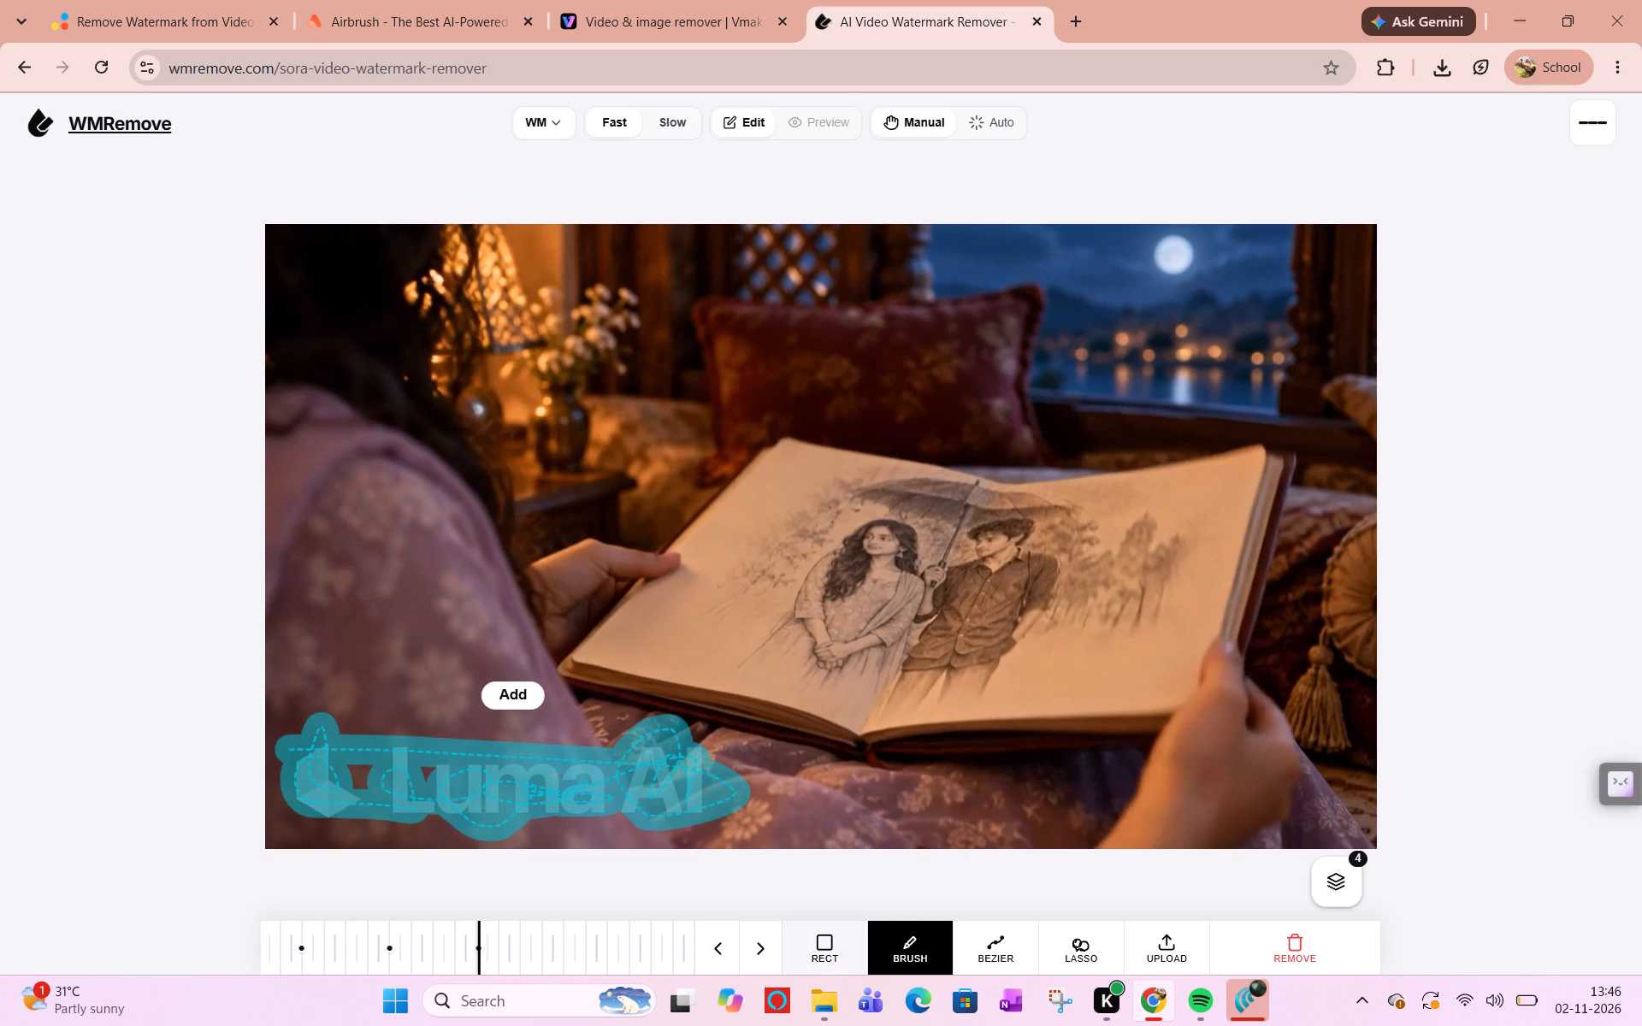
Move the timeline into the bedroom window-seat shot, to the first frame where the Luma AI watermark appears over the curtain and wall painting.
drag(576, 950, 334, 950)
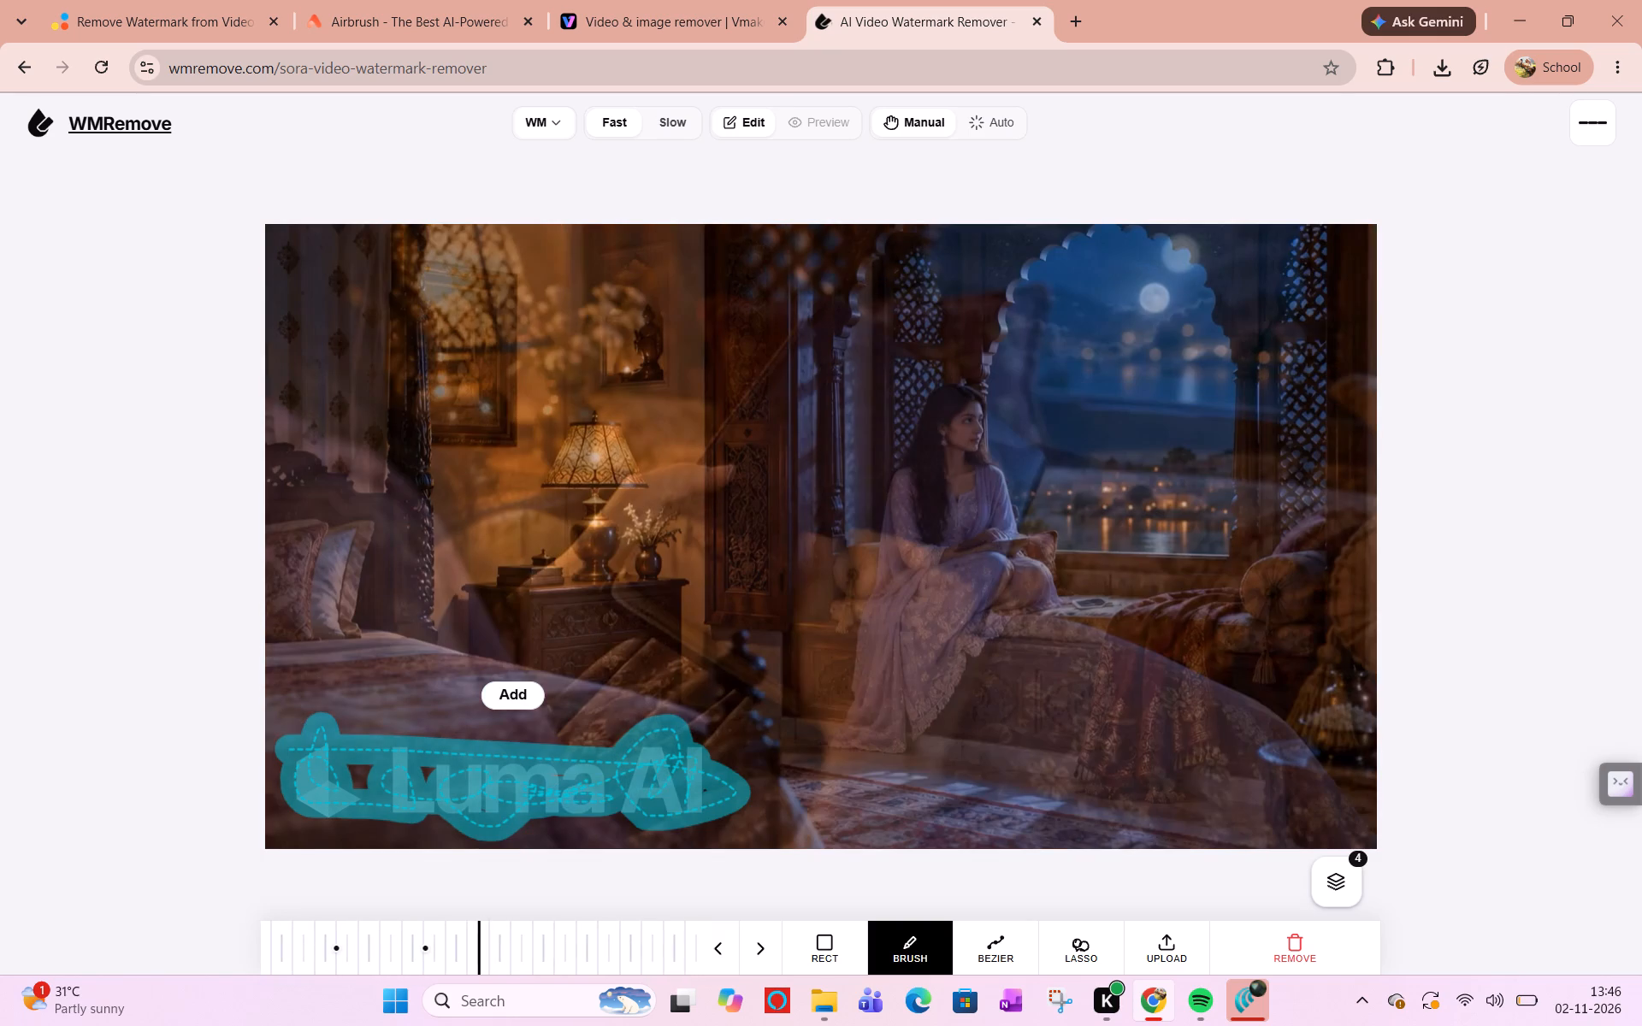
drag(534, 971, 281, 983)
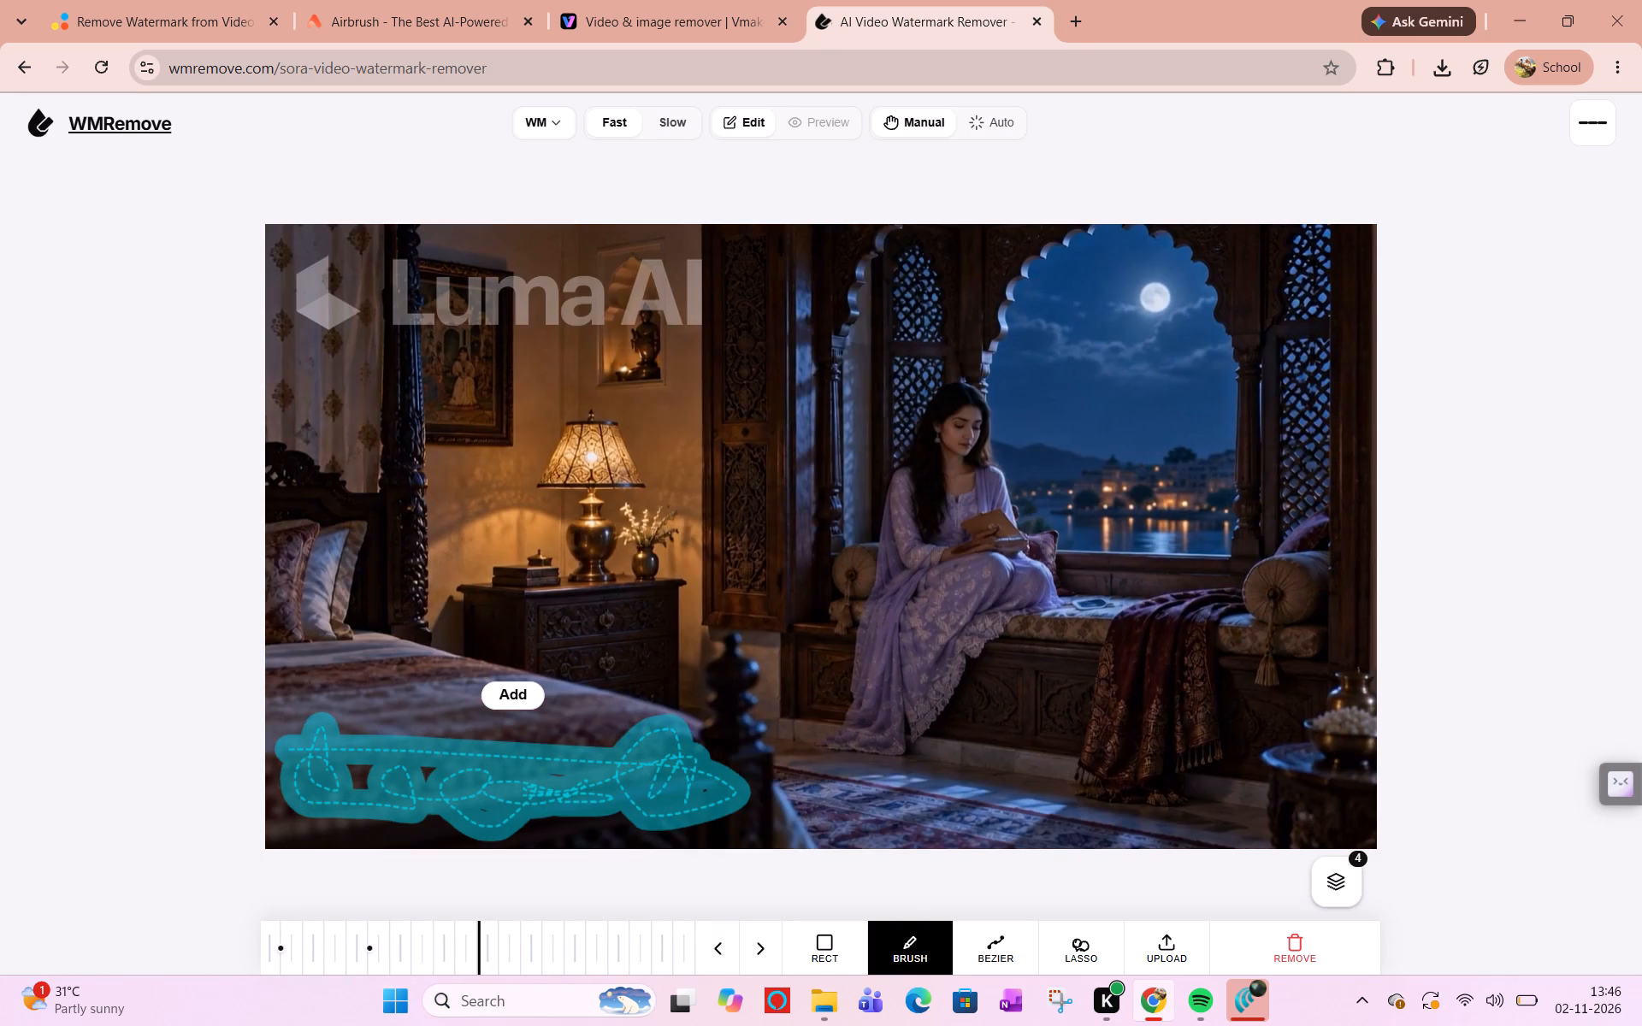
drag(529, 940, 536, 940)
drag(536, 940, 599, 937)
drag(599, 937, 577, 936)
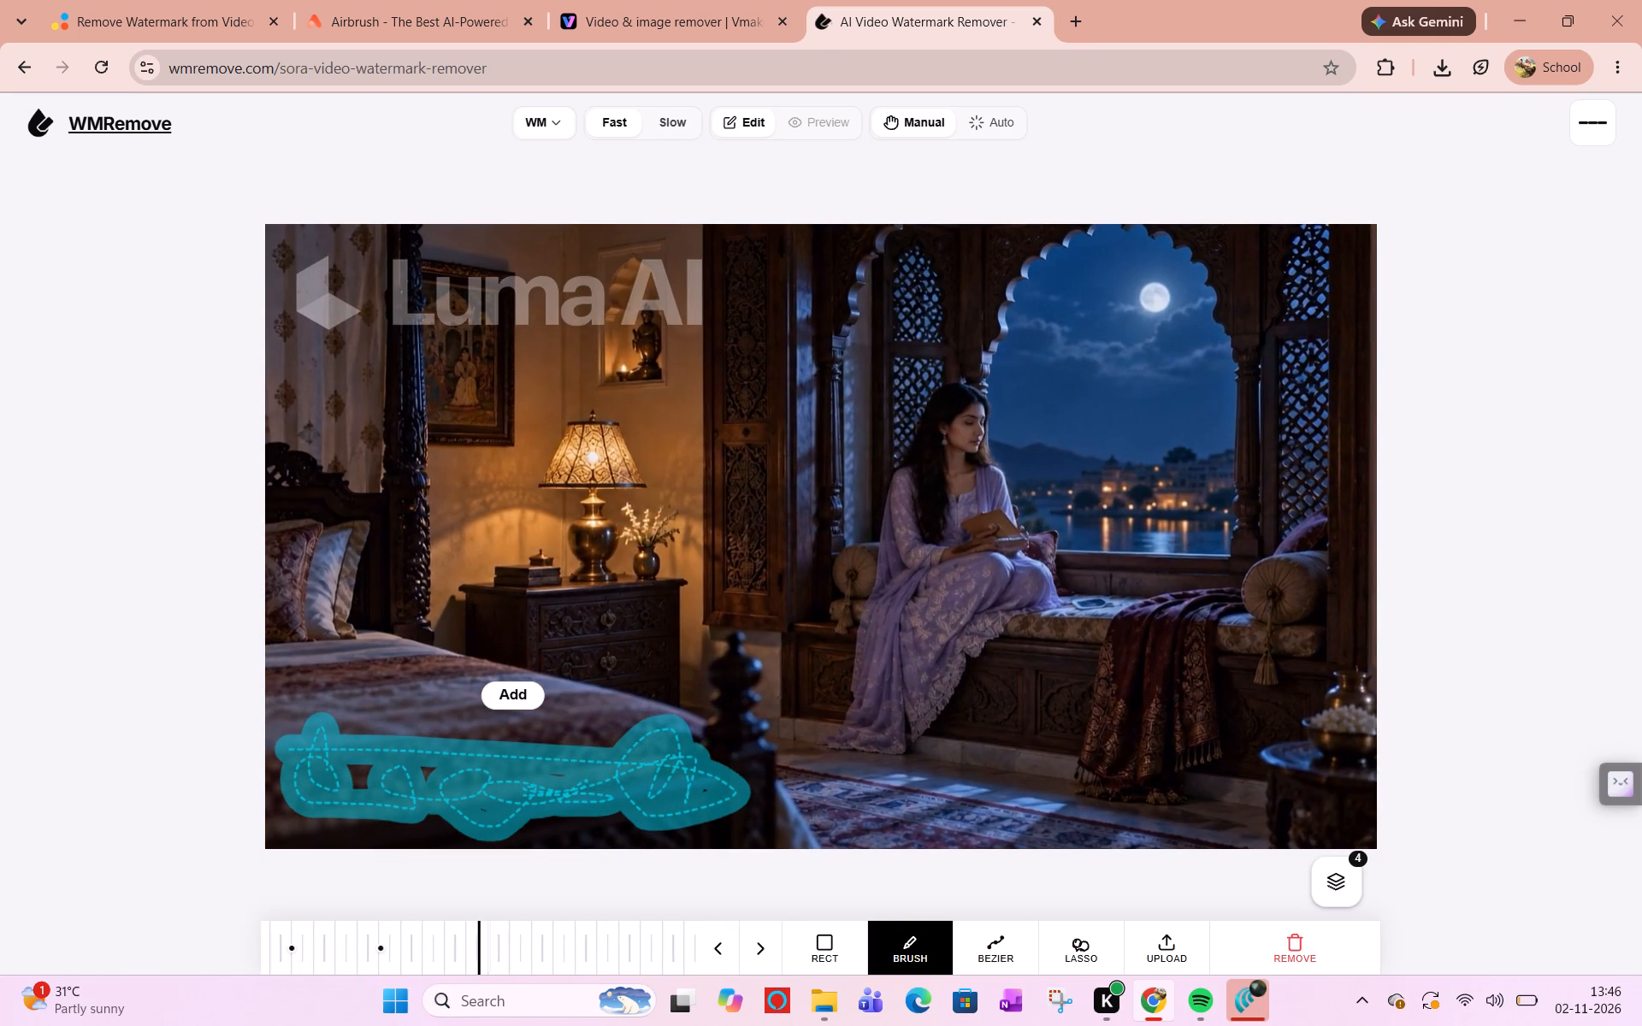
drag(577, 936, 647, 930)
drag(599, 946, 570, 945)
drag(564, 945, 570, 945)
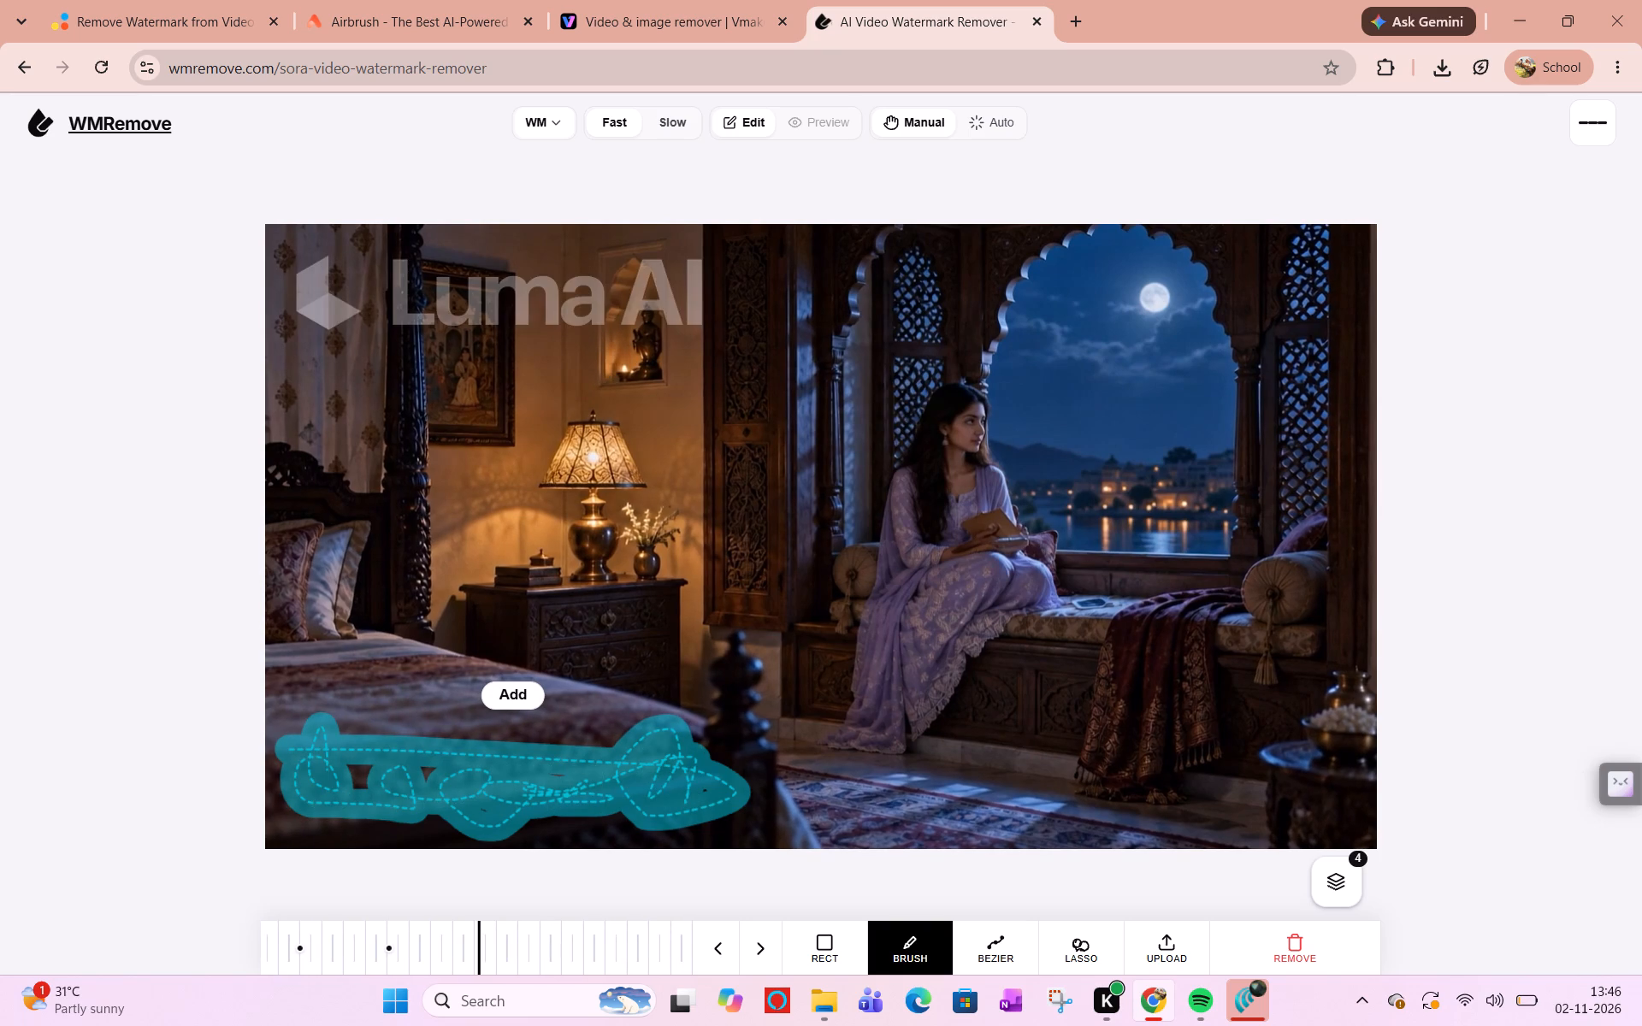
drag(570, 945, 580, 946)
drag(580, 946, 605, 950)
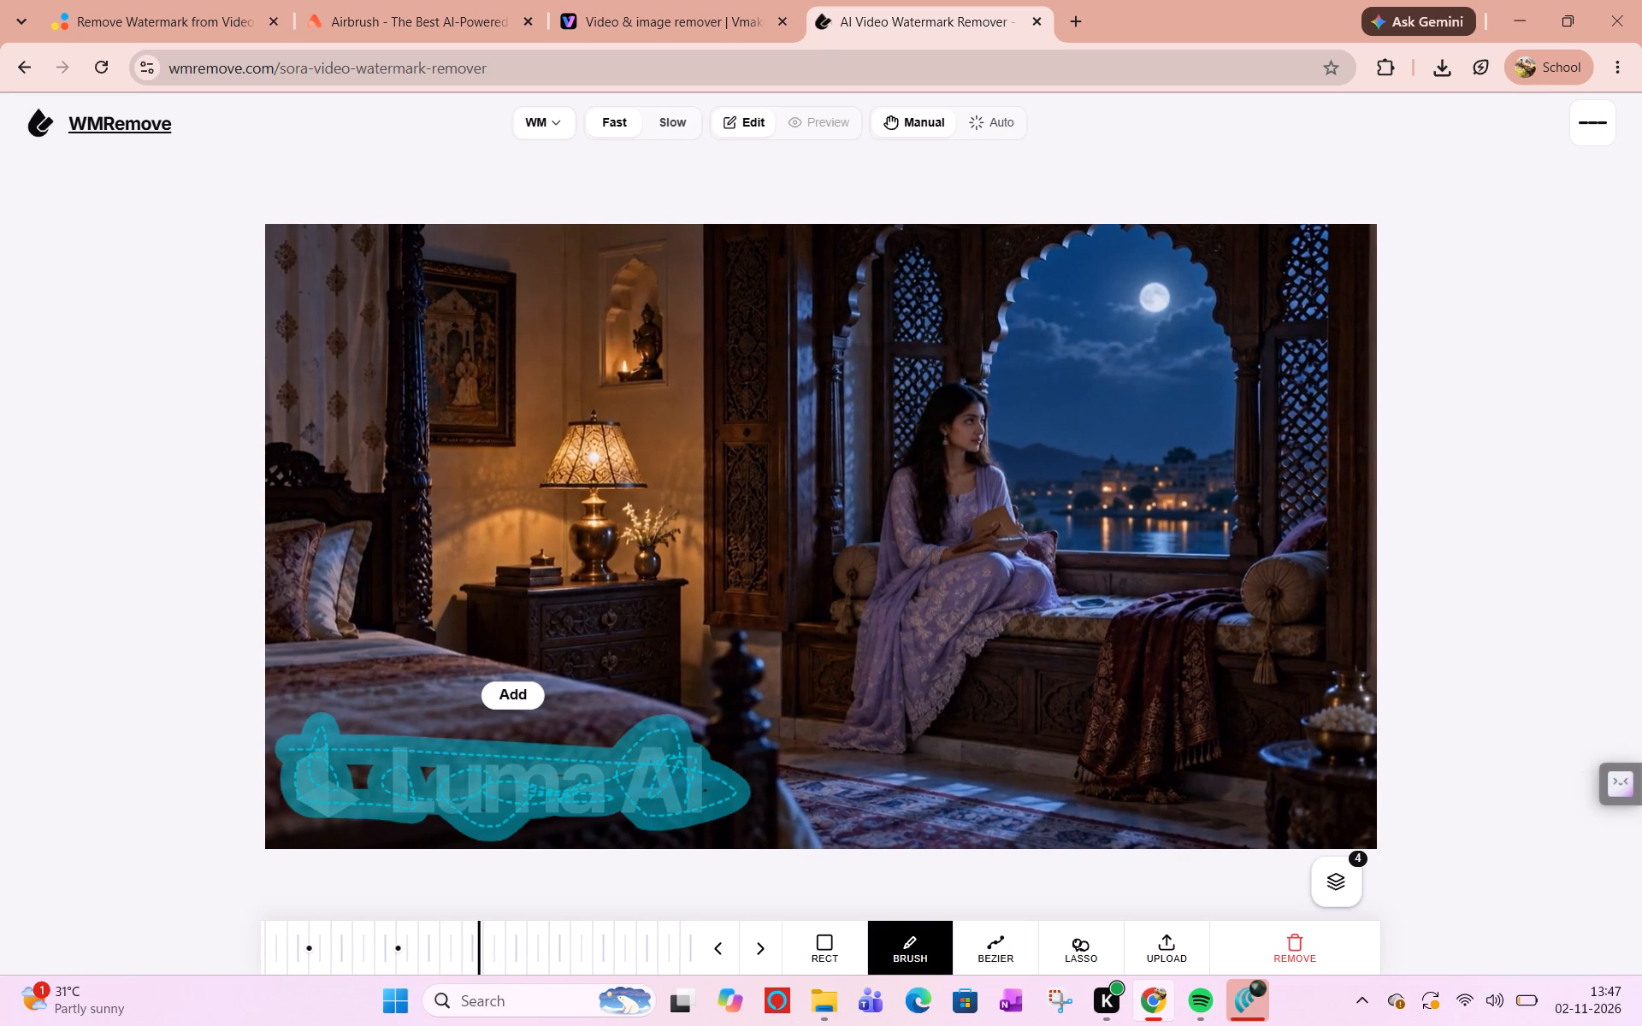
drag(605, 950, 597, 950)
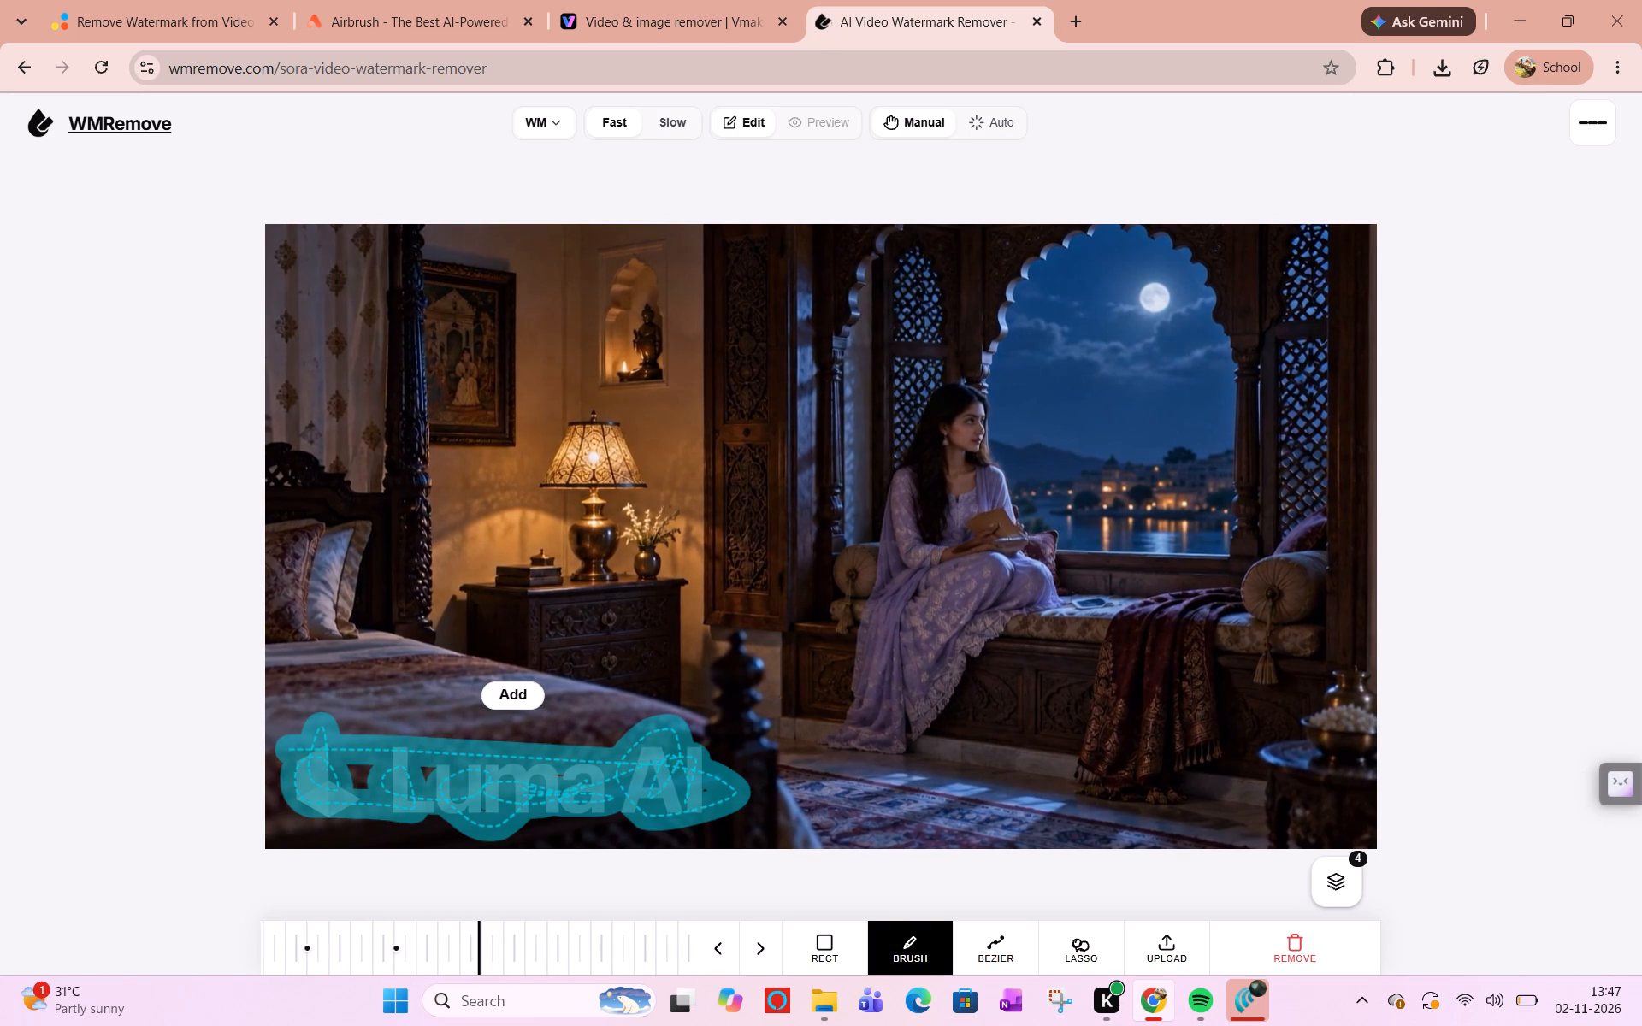
drag(580, 943, 563, 937)
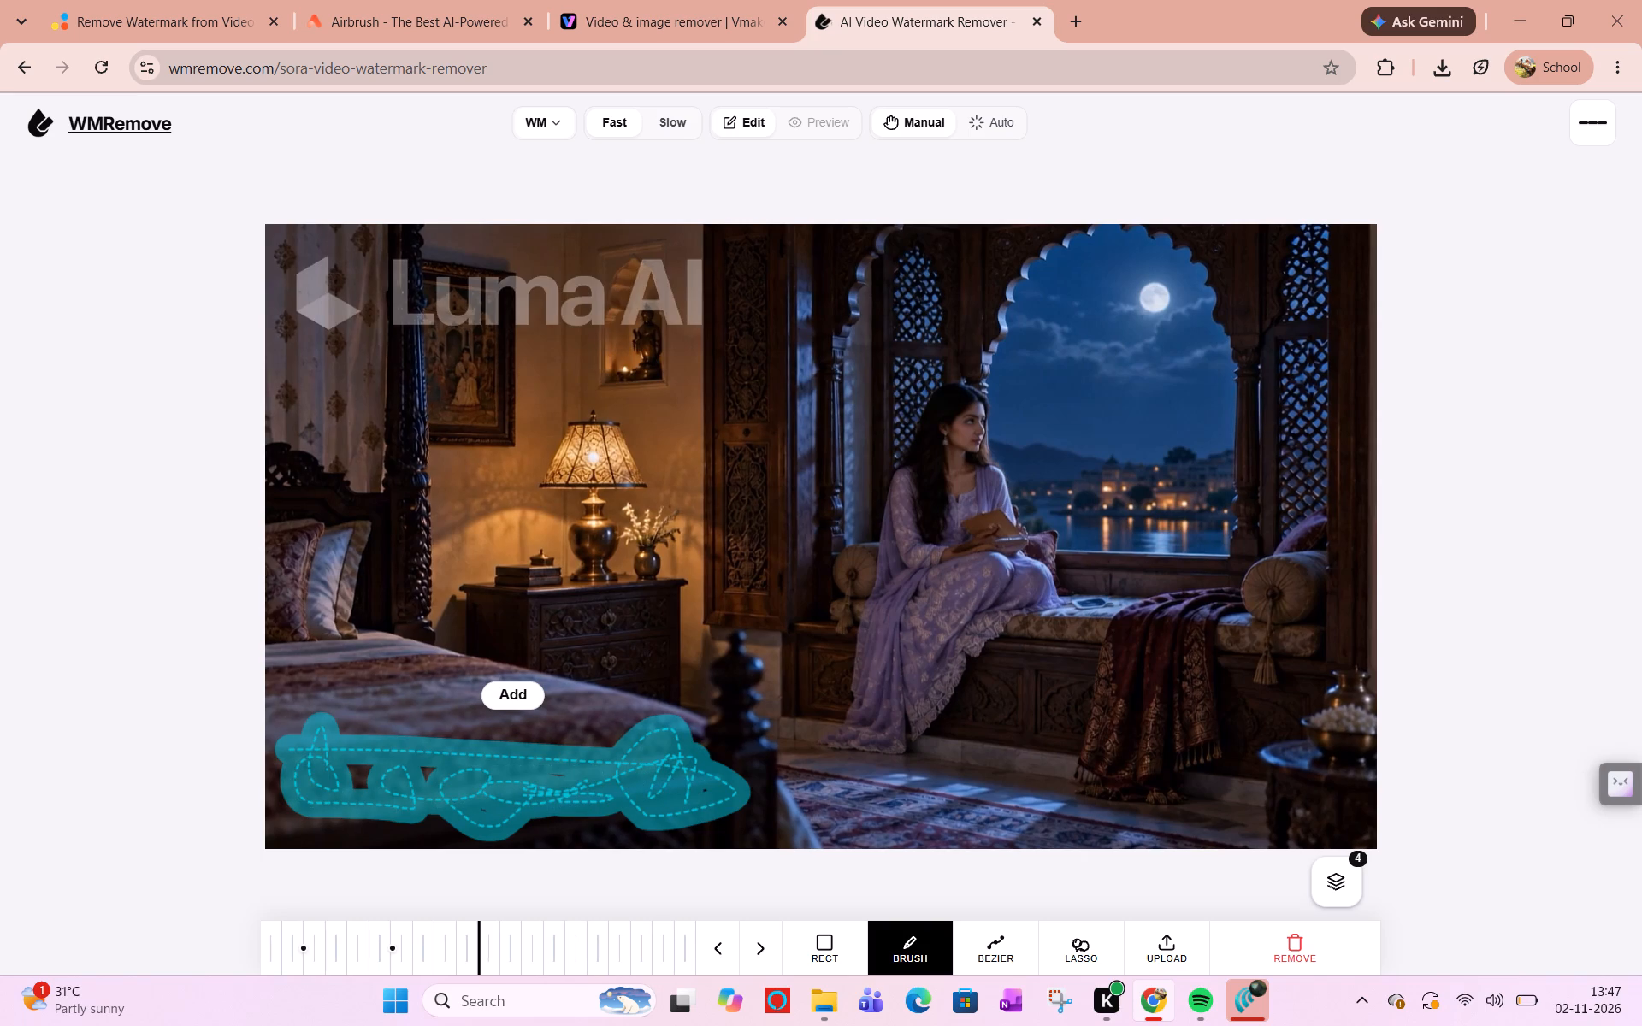
Brush over the whole Luma AI watermark across the curtain, wall painting and niche in the bedroom shot and add it as a mask.
drag(303, 309, 356, 309)
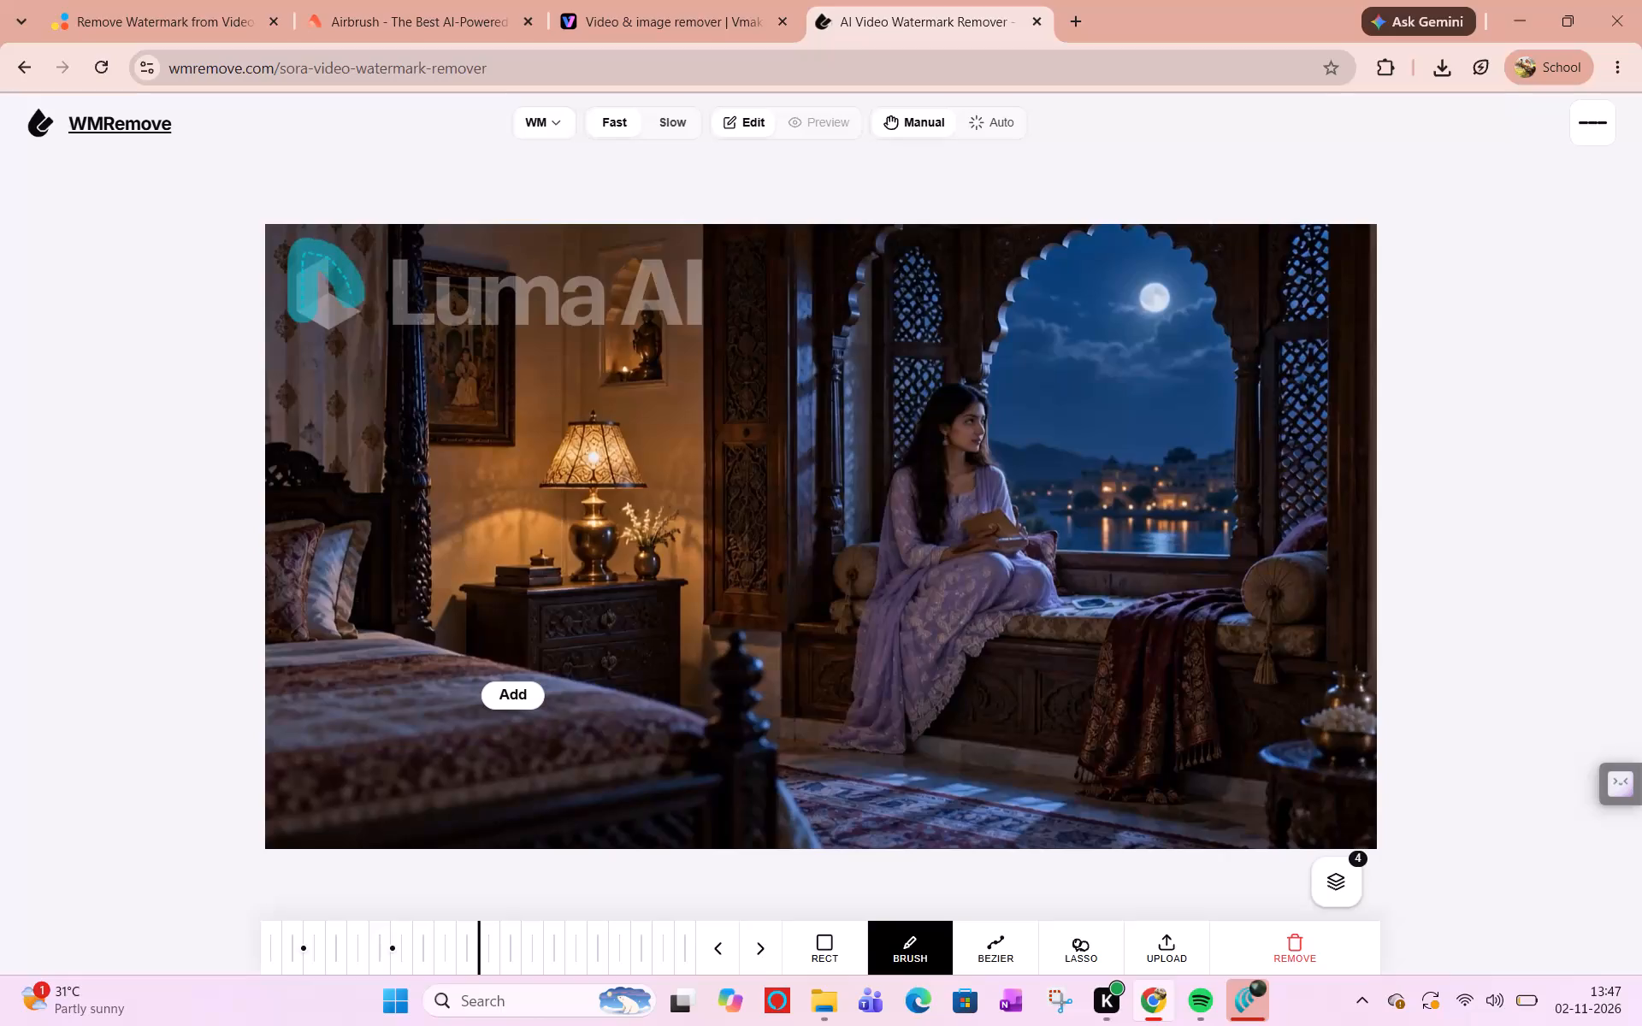
drag(356, 309, 401, 302)
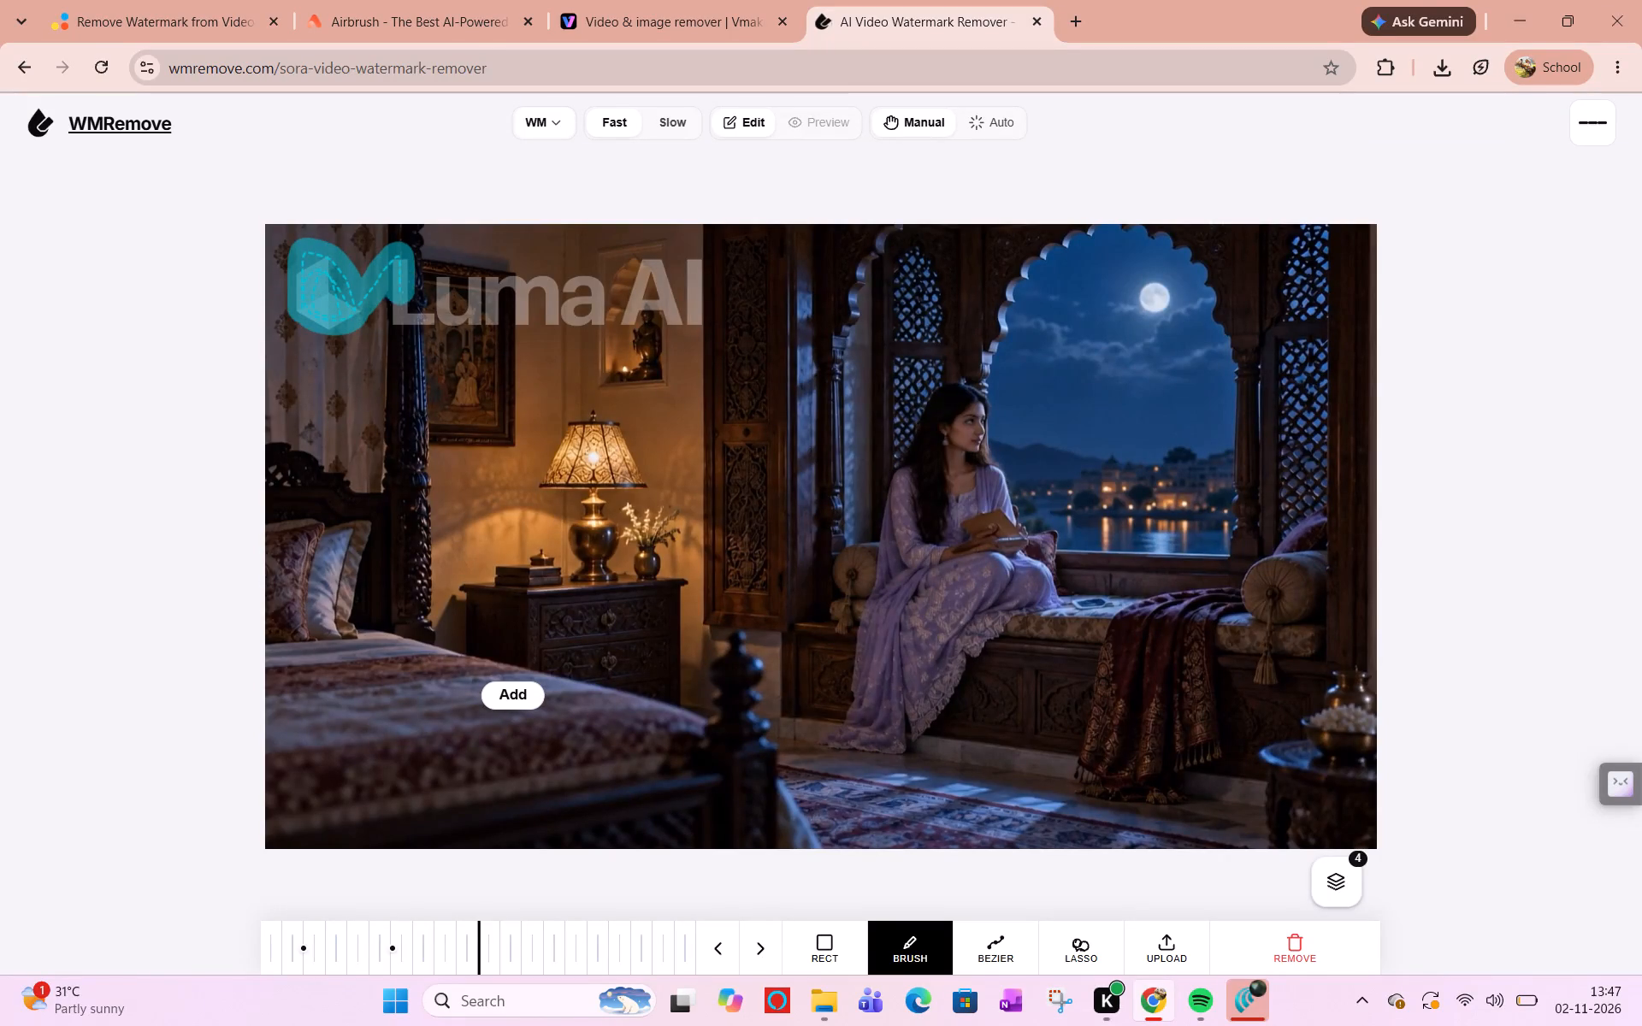
drag(401, 302, 470, 296)
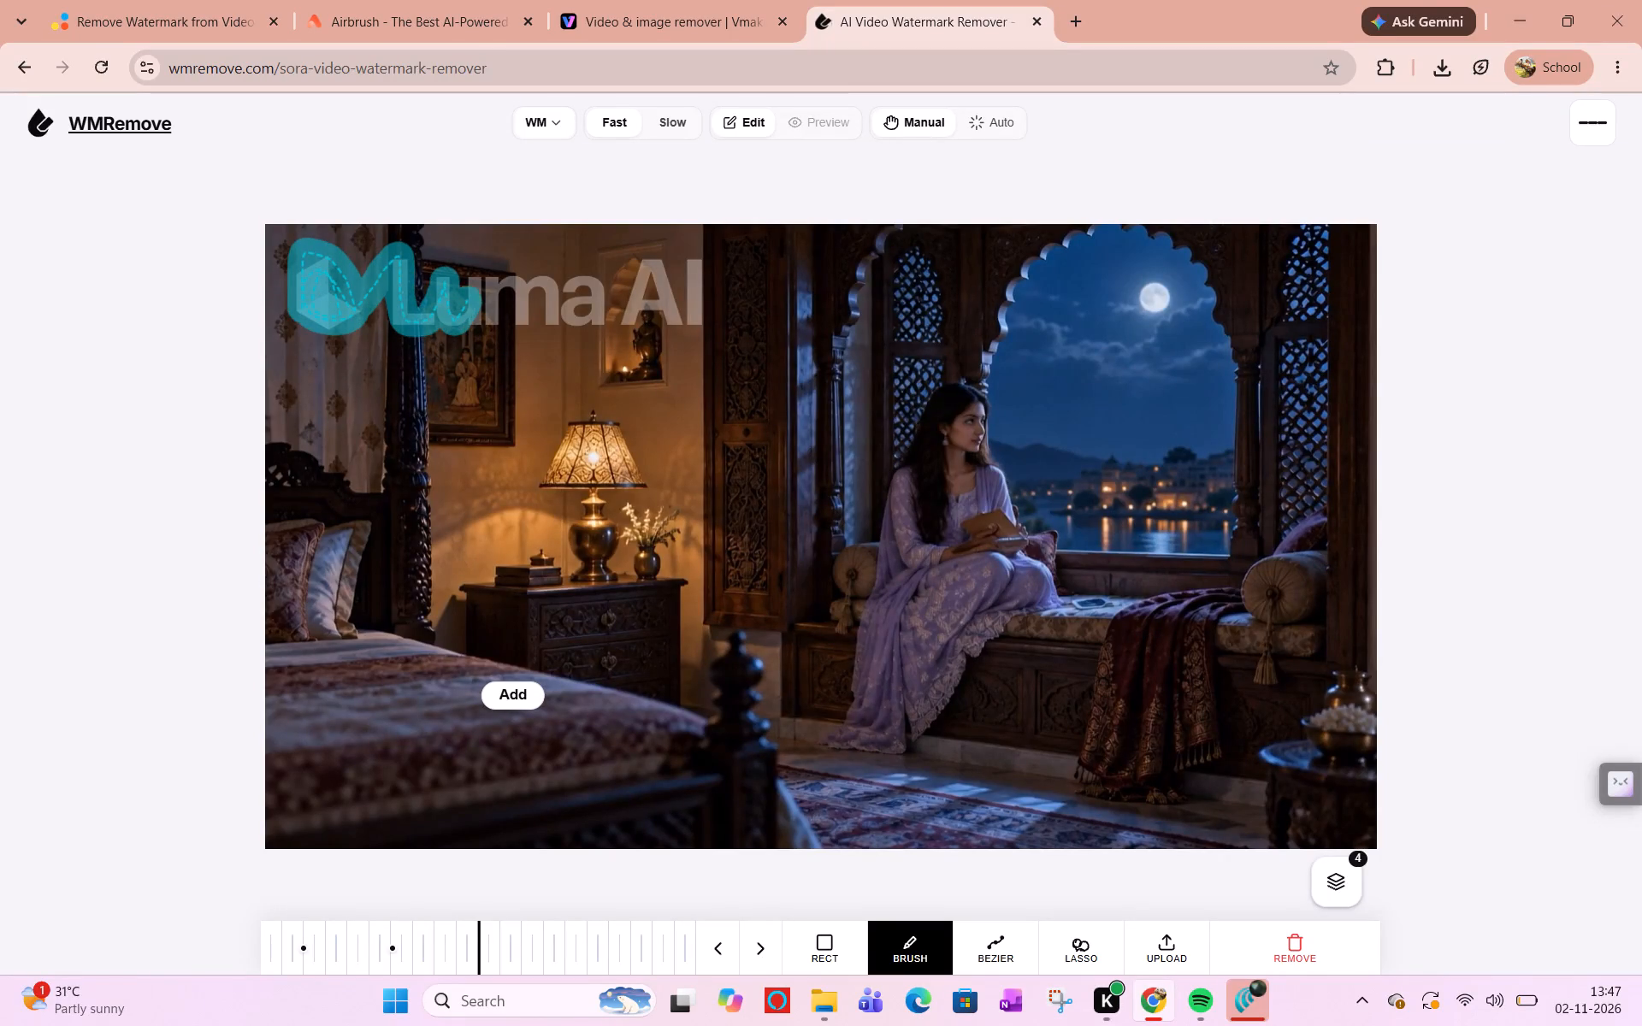
drag(470, 296, 546, 286)
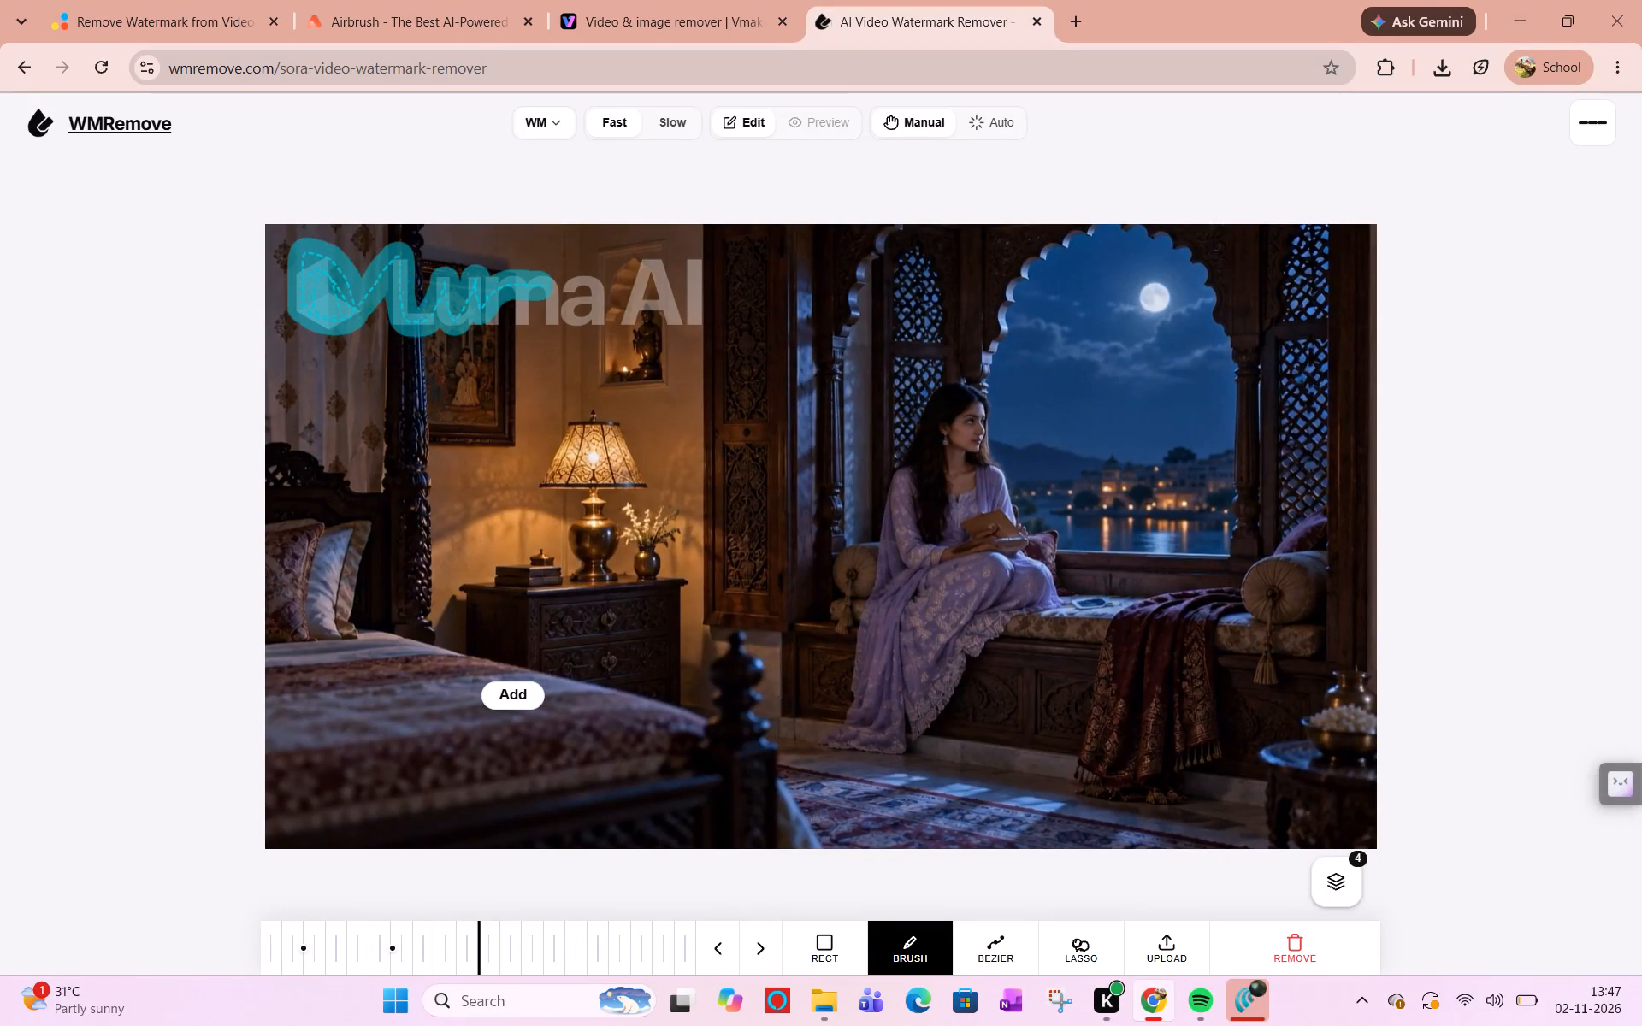
drag(546, 286, 587, 308)
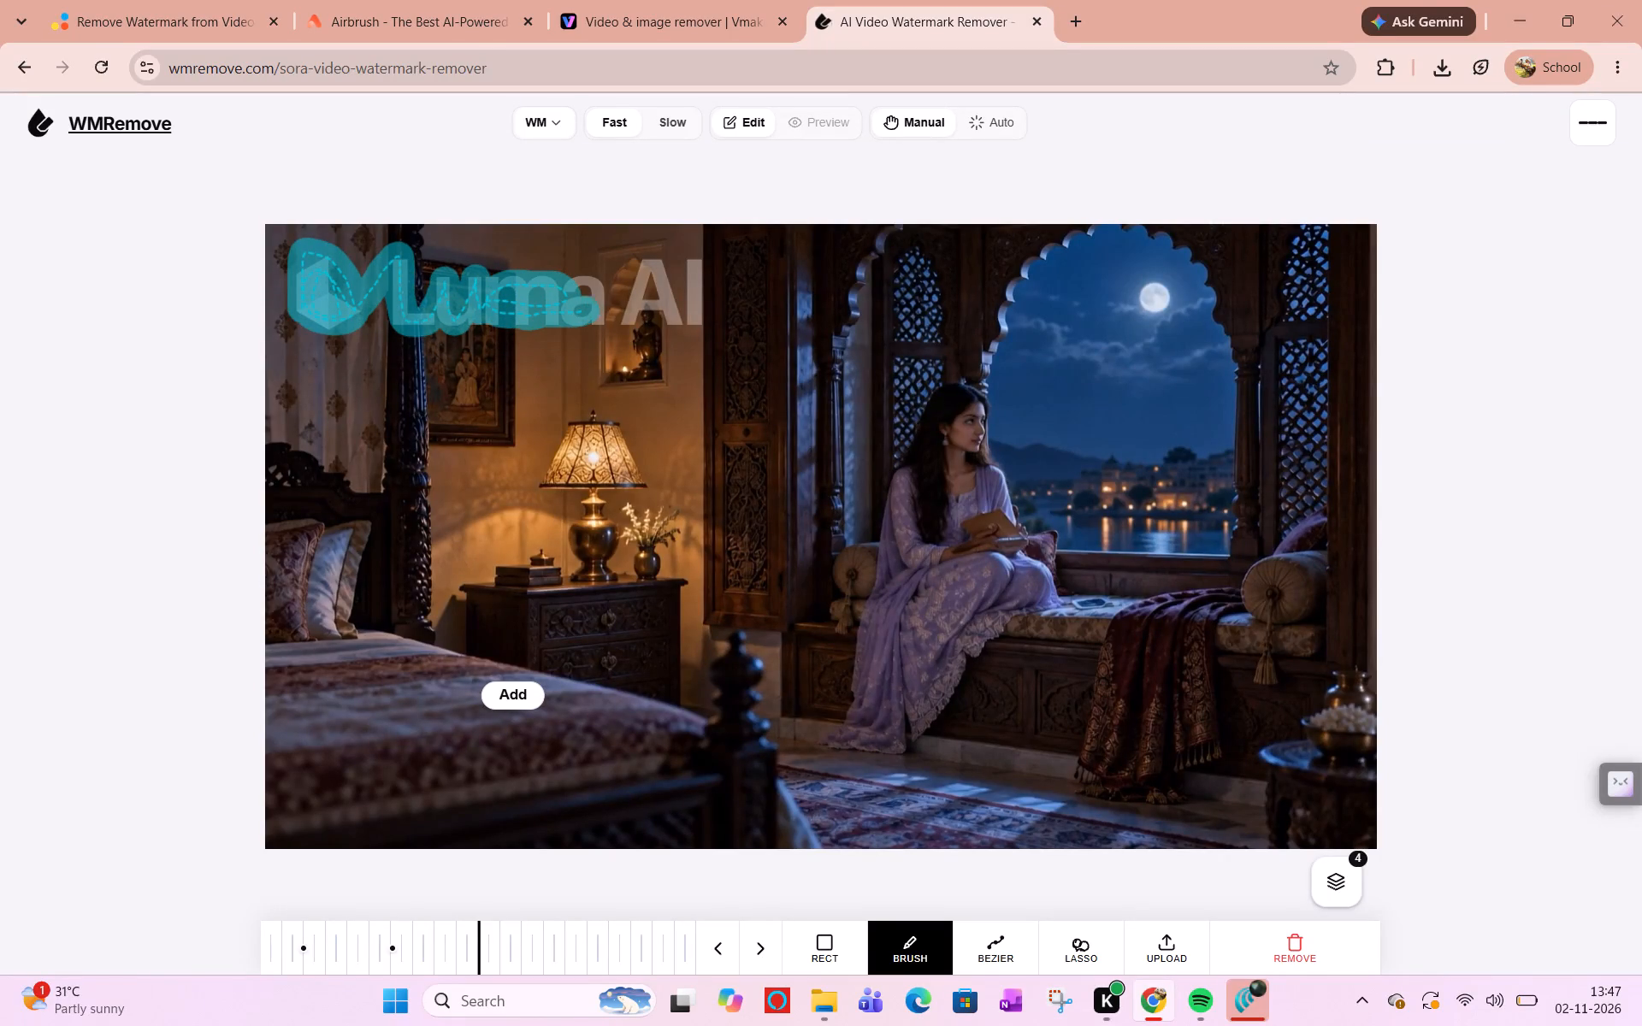
drag(587, 308, 598, 319)
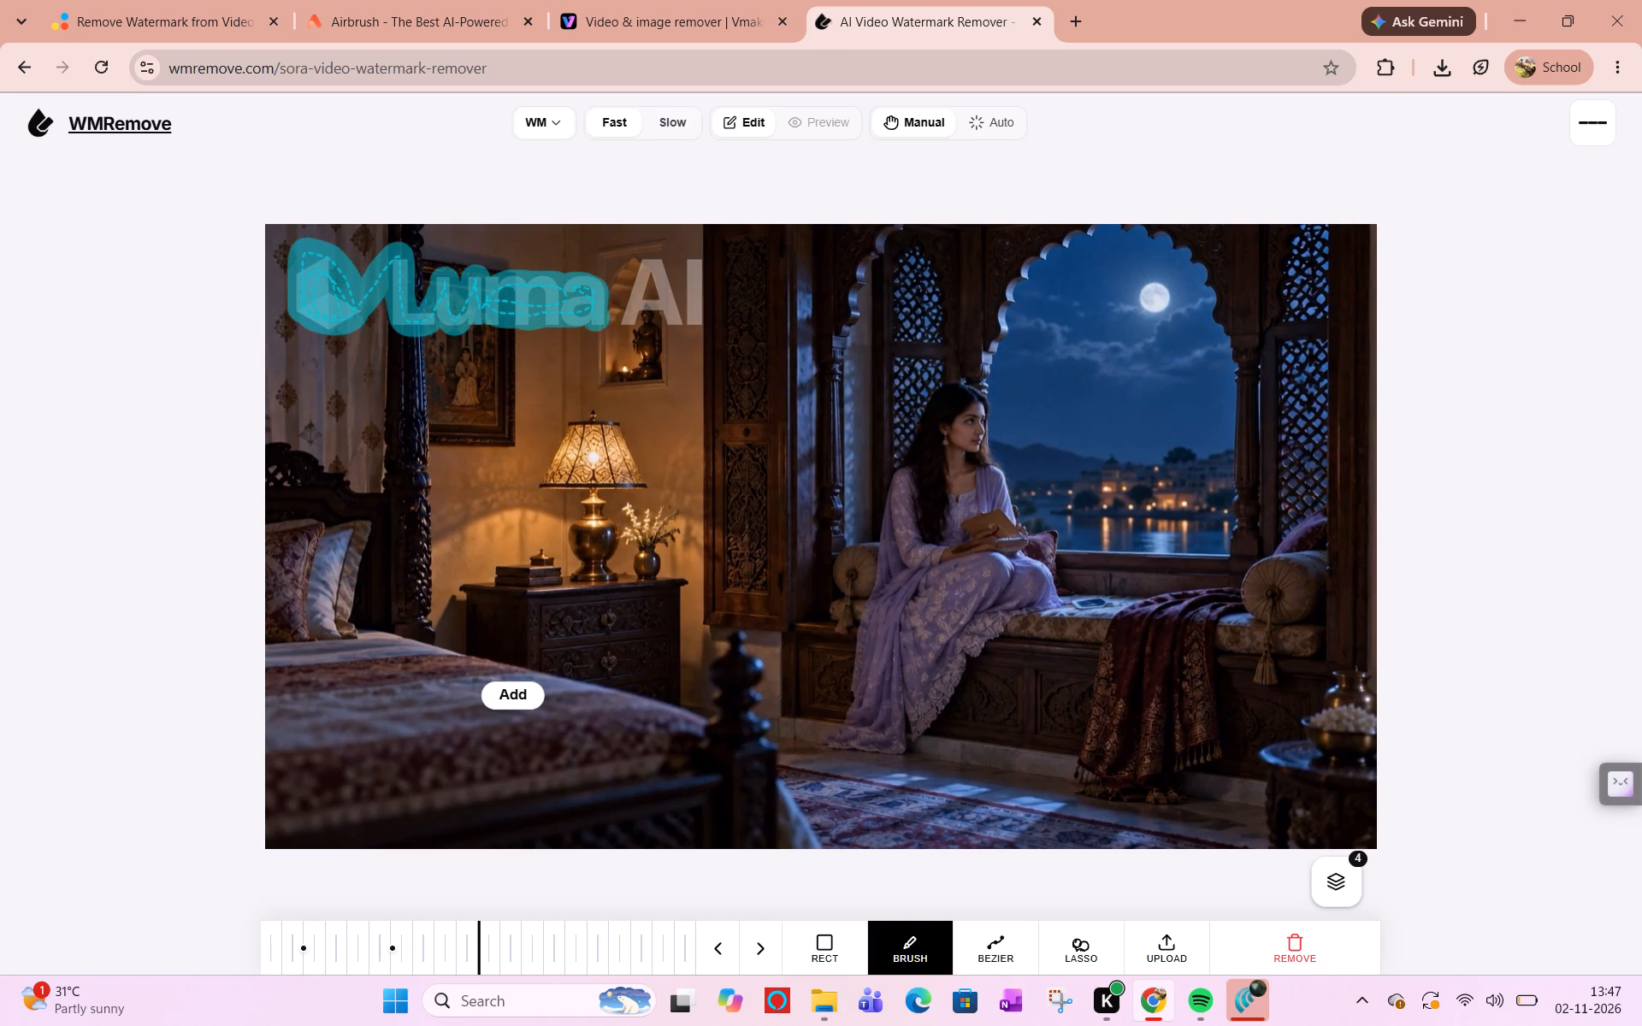
drag(598, 319, 713, 282)
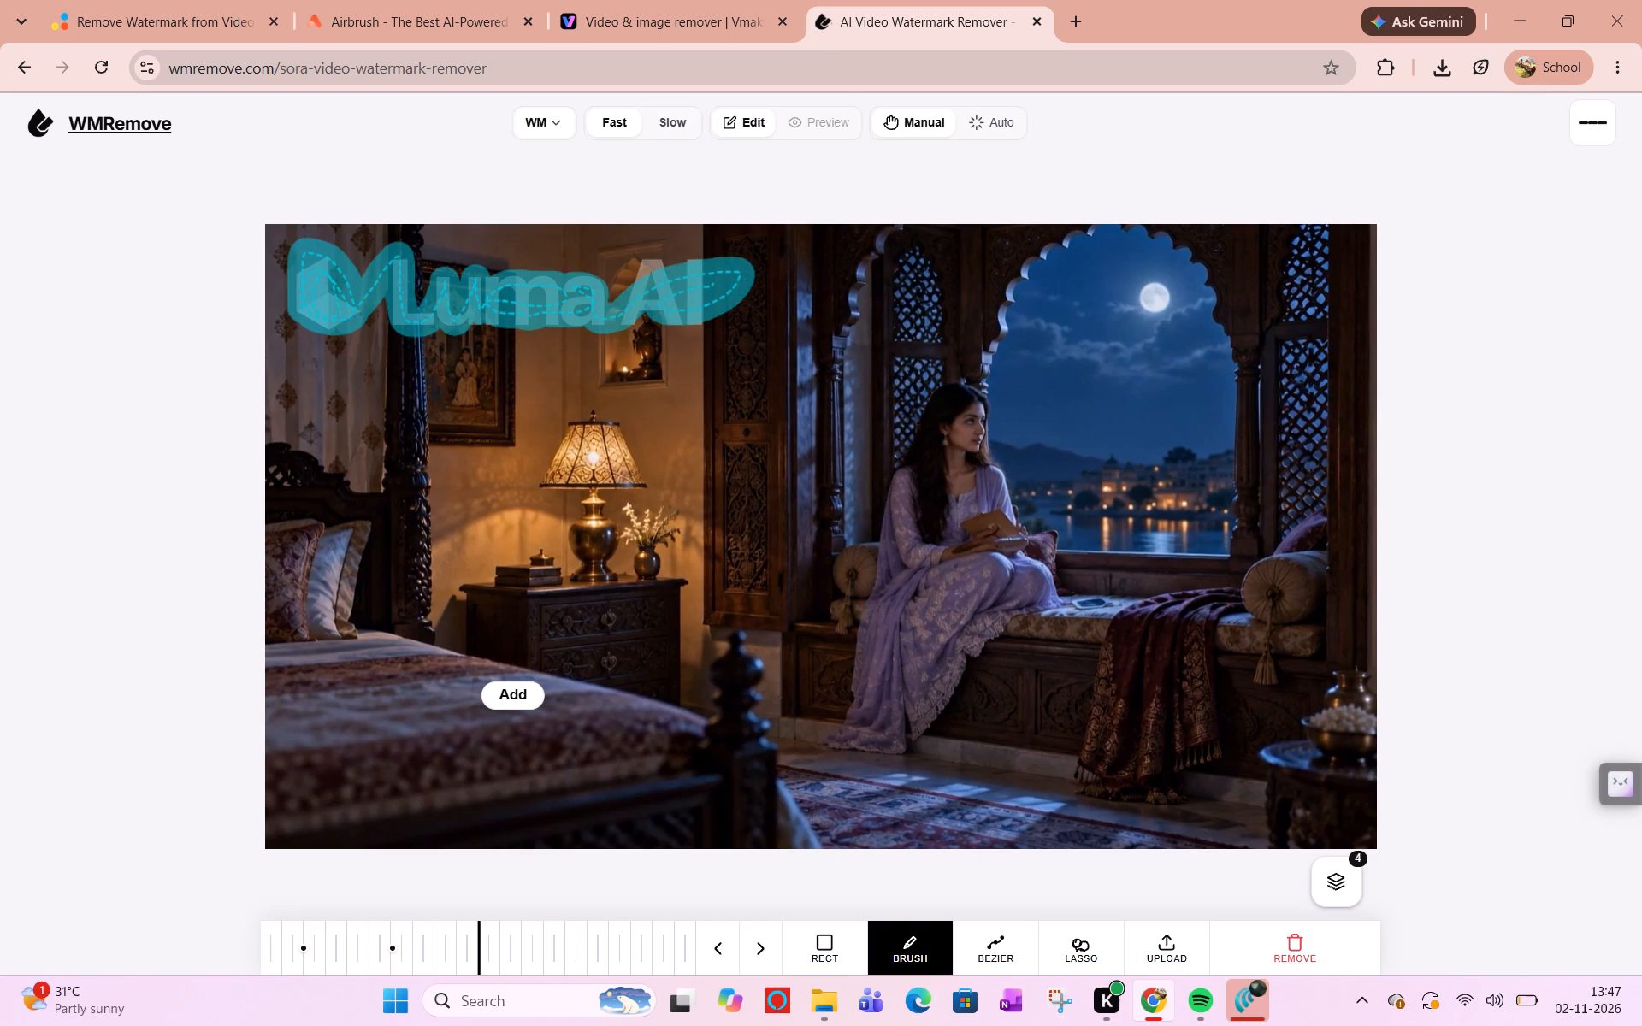
drag(713, 282, 660, 280)
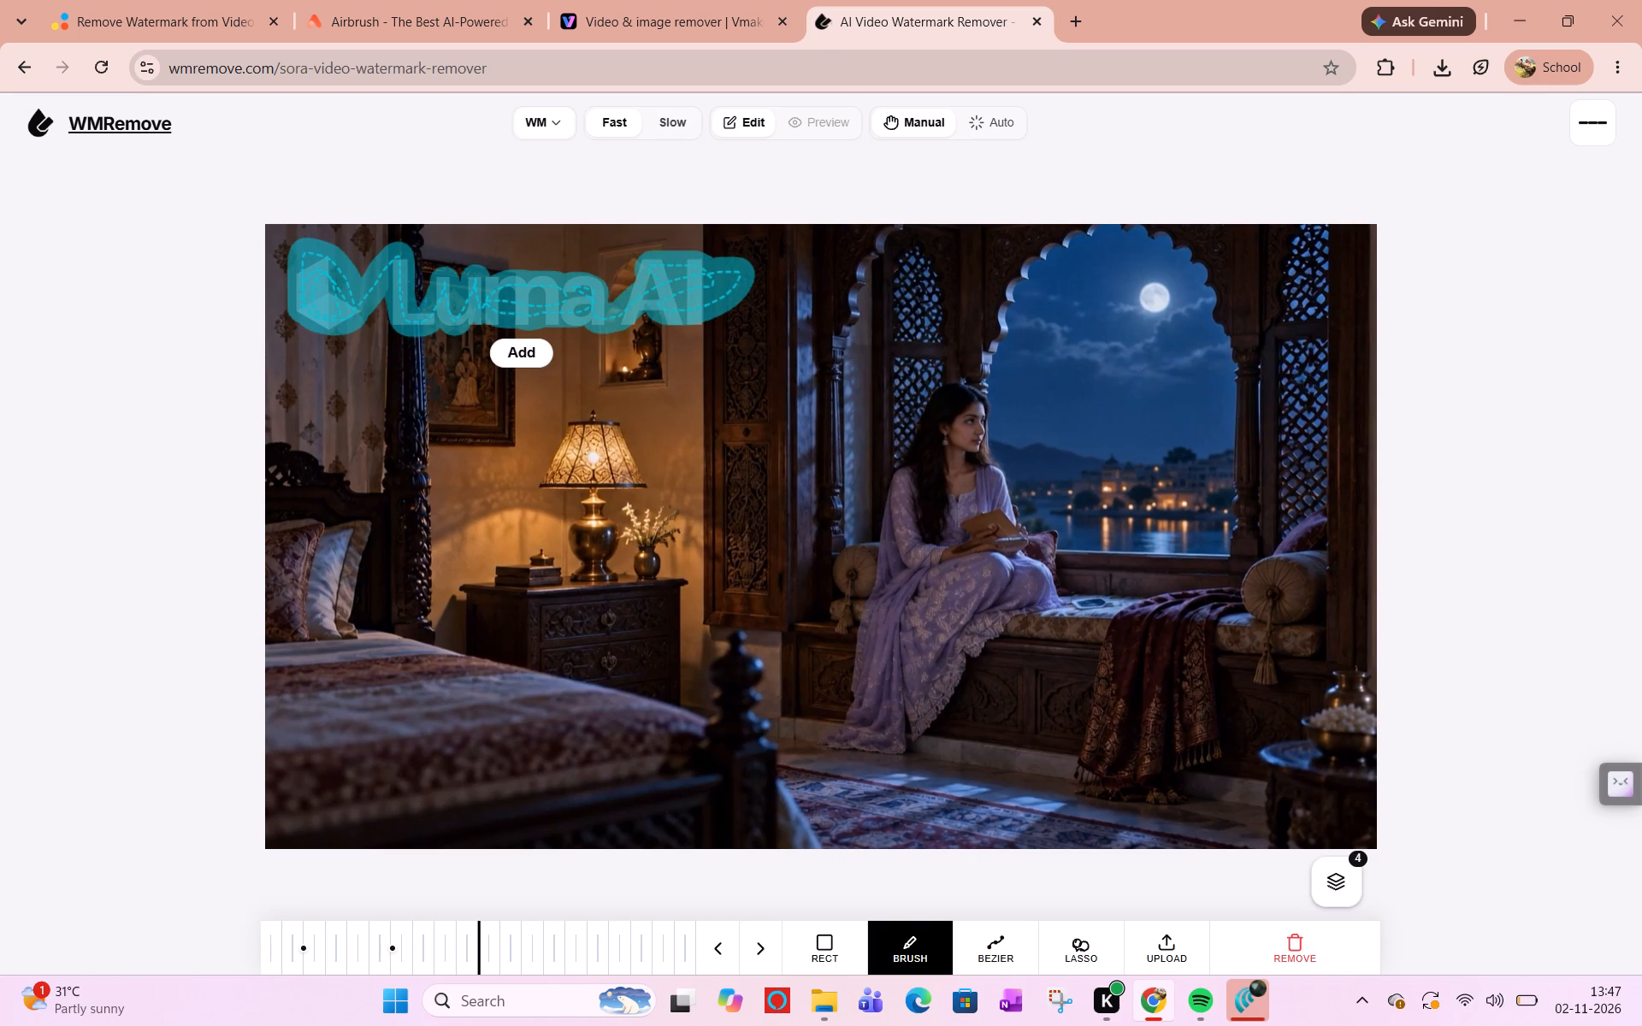
click(543, 357)
Check the rest of the bedroom shot up to the video's end and start the watermark removal with the brushed masks.
drag(540, 943, 464, 948)
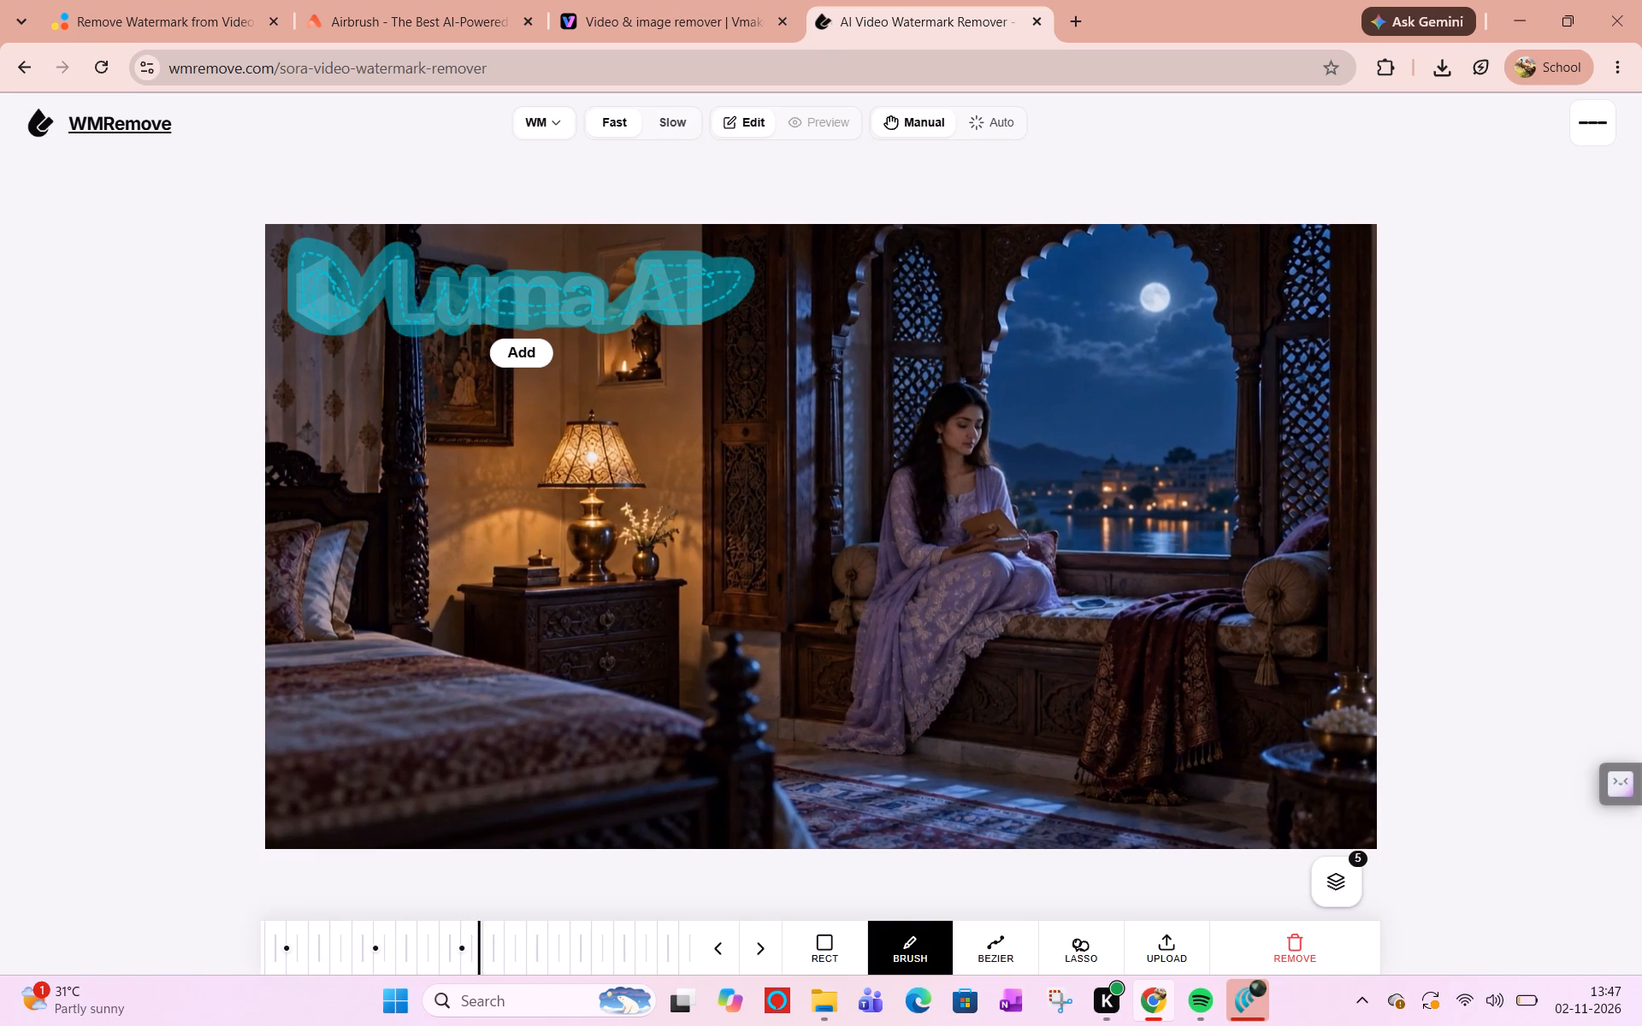
drag(585, 959, 486, 955)
drag(555, 950, 513, 956)
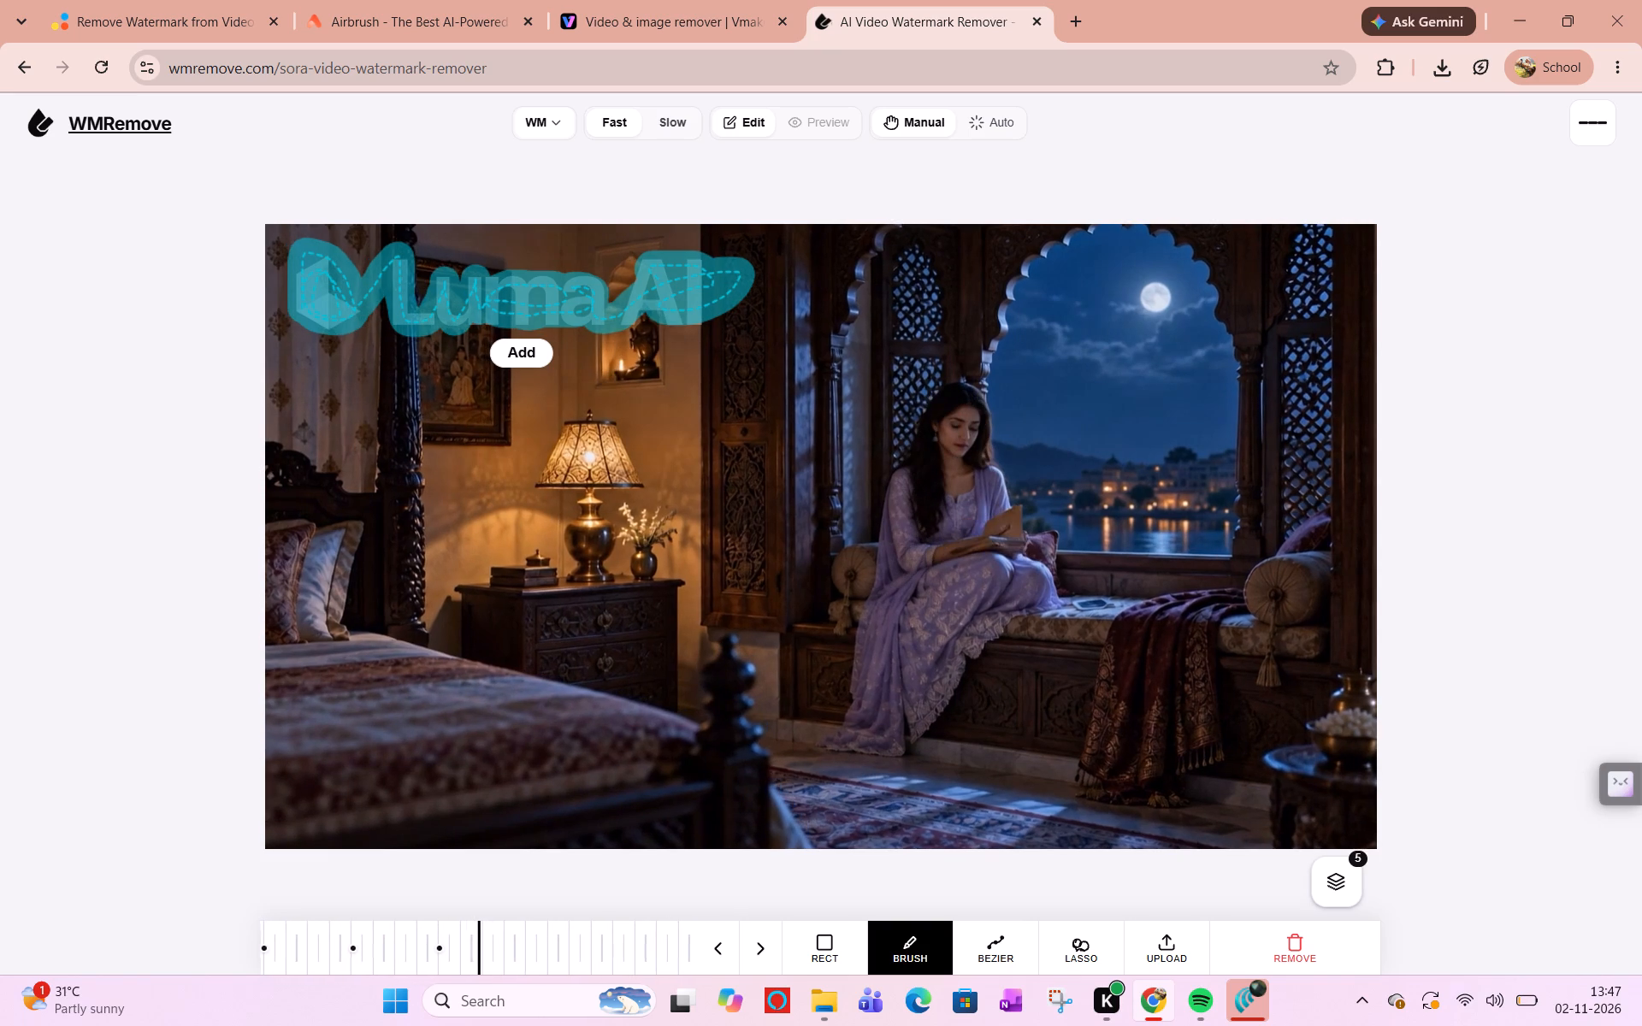
drag(513, 956, 428, 950)
drag(582, 964, 415, 967)
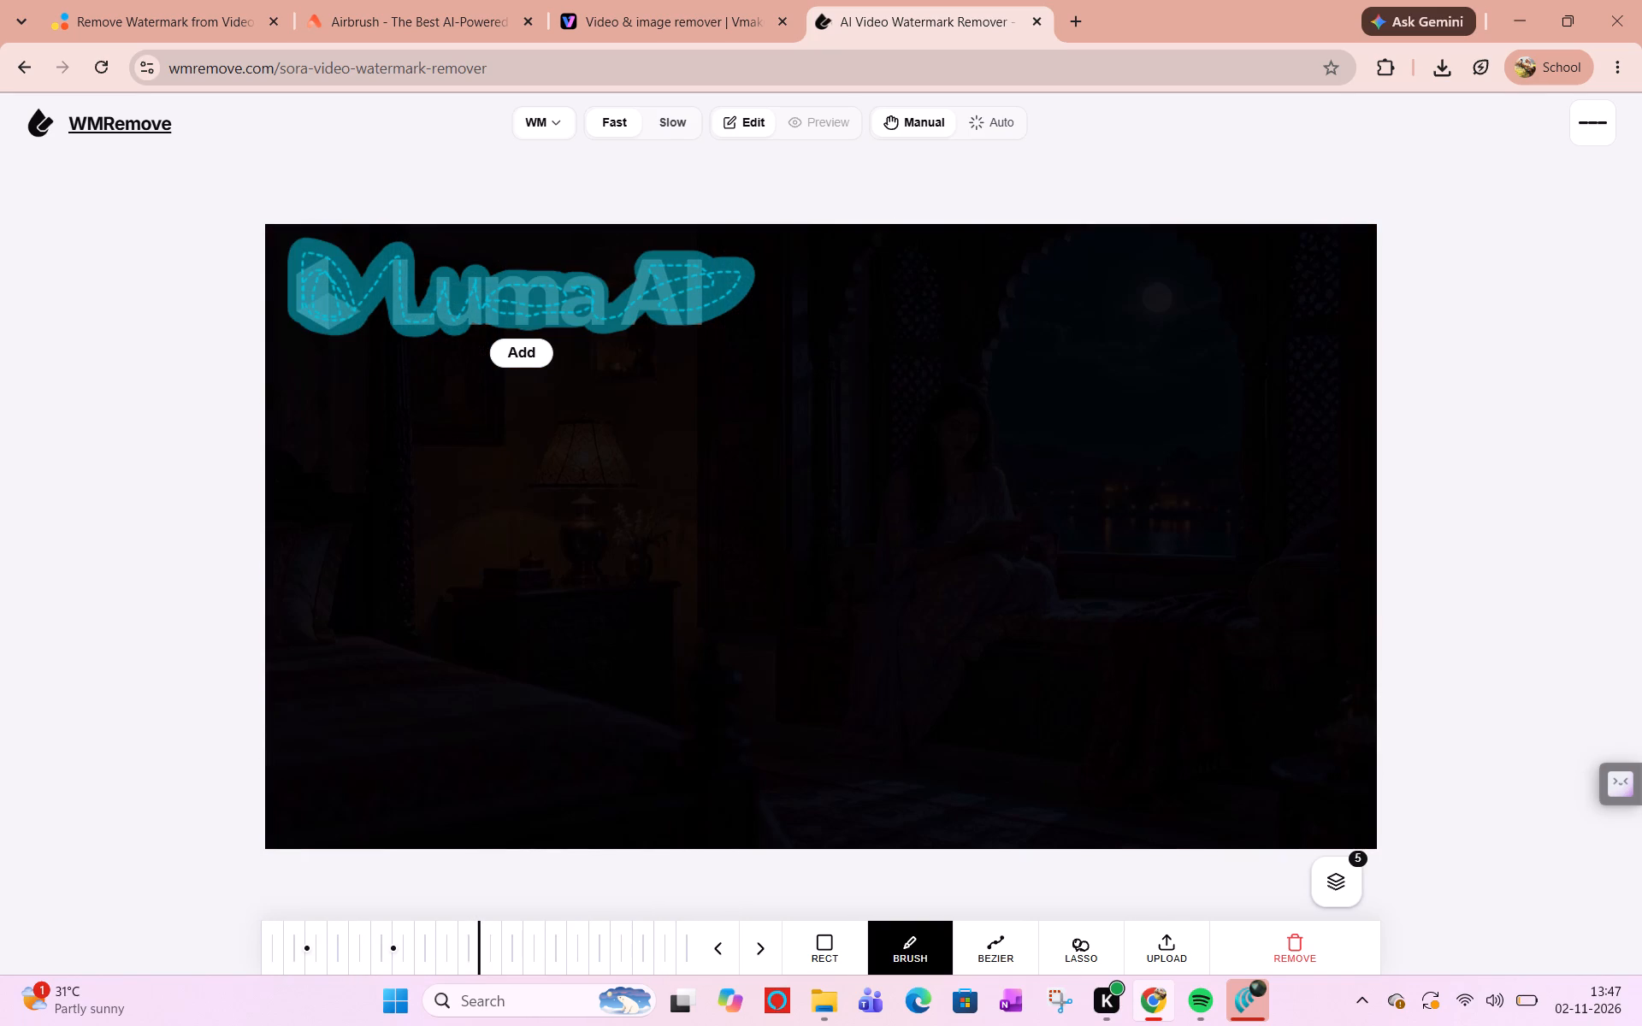
drag(560, 948, 322, 940)
click(1274, 934)
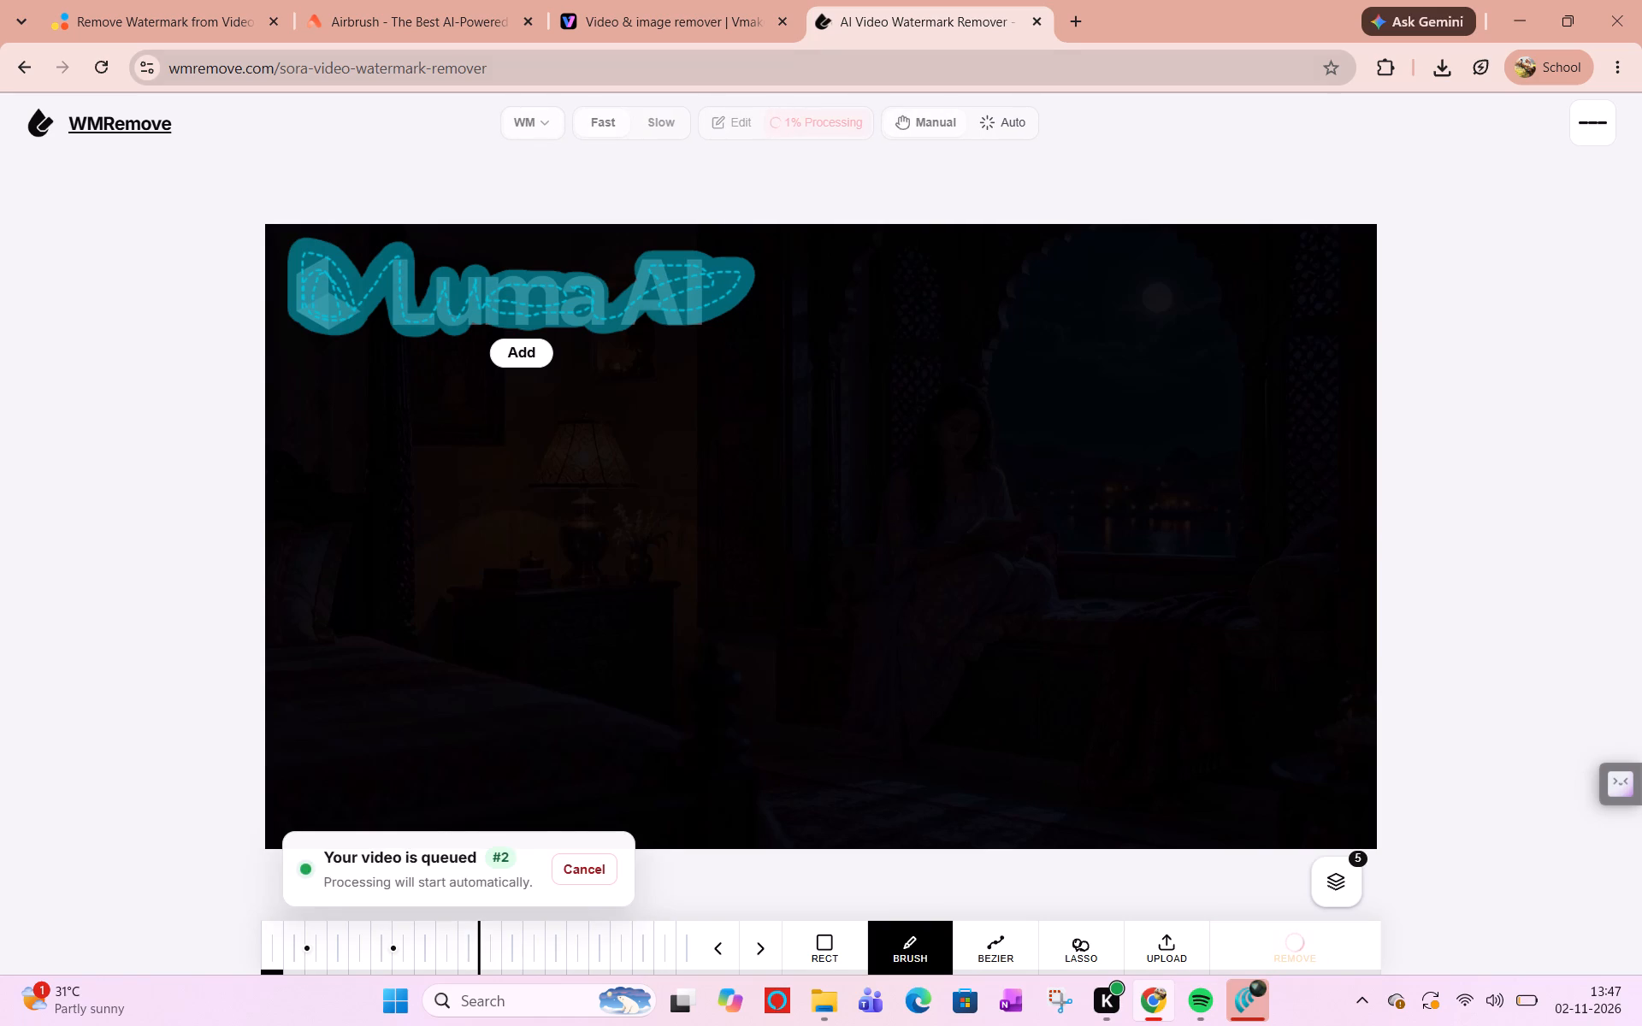
Switch to Vmake, replay the processed Pehli Nazar video and download its free 5s preview video.
click(681, 0)
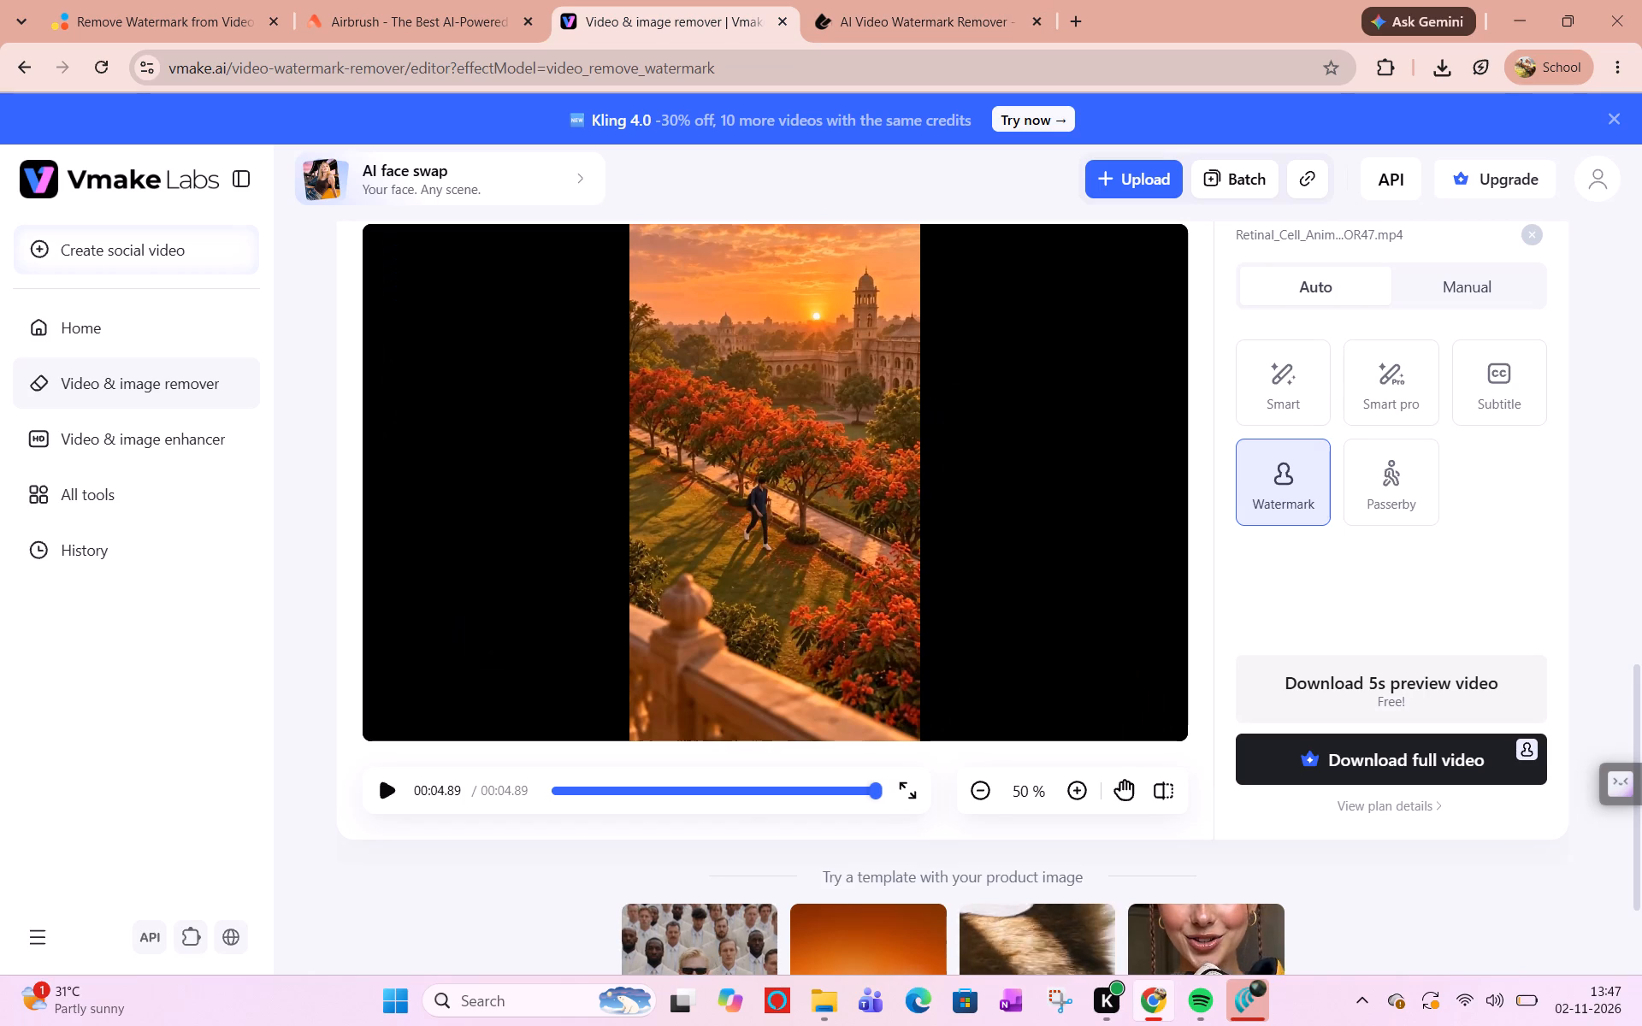
click(389, 785)
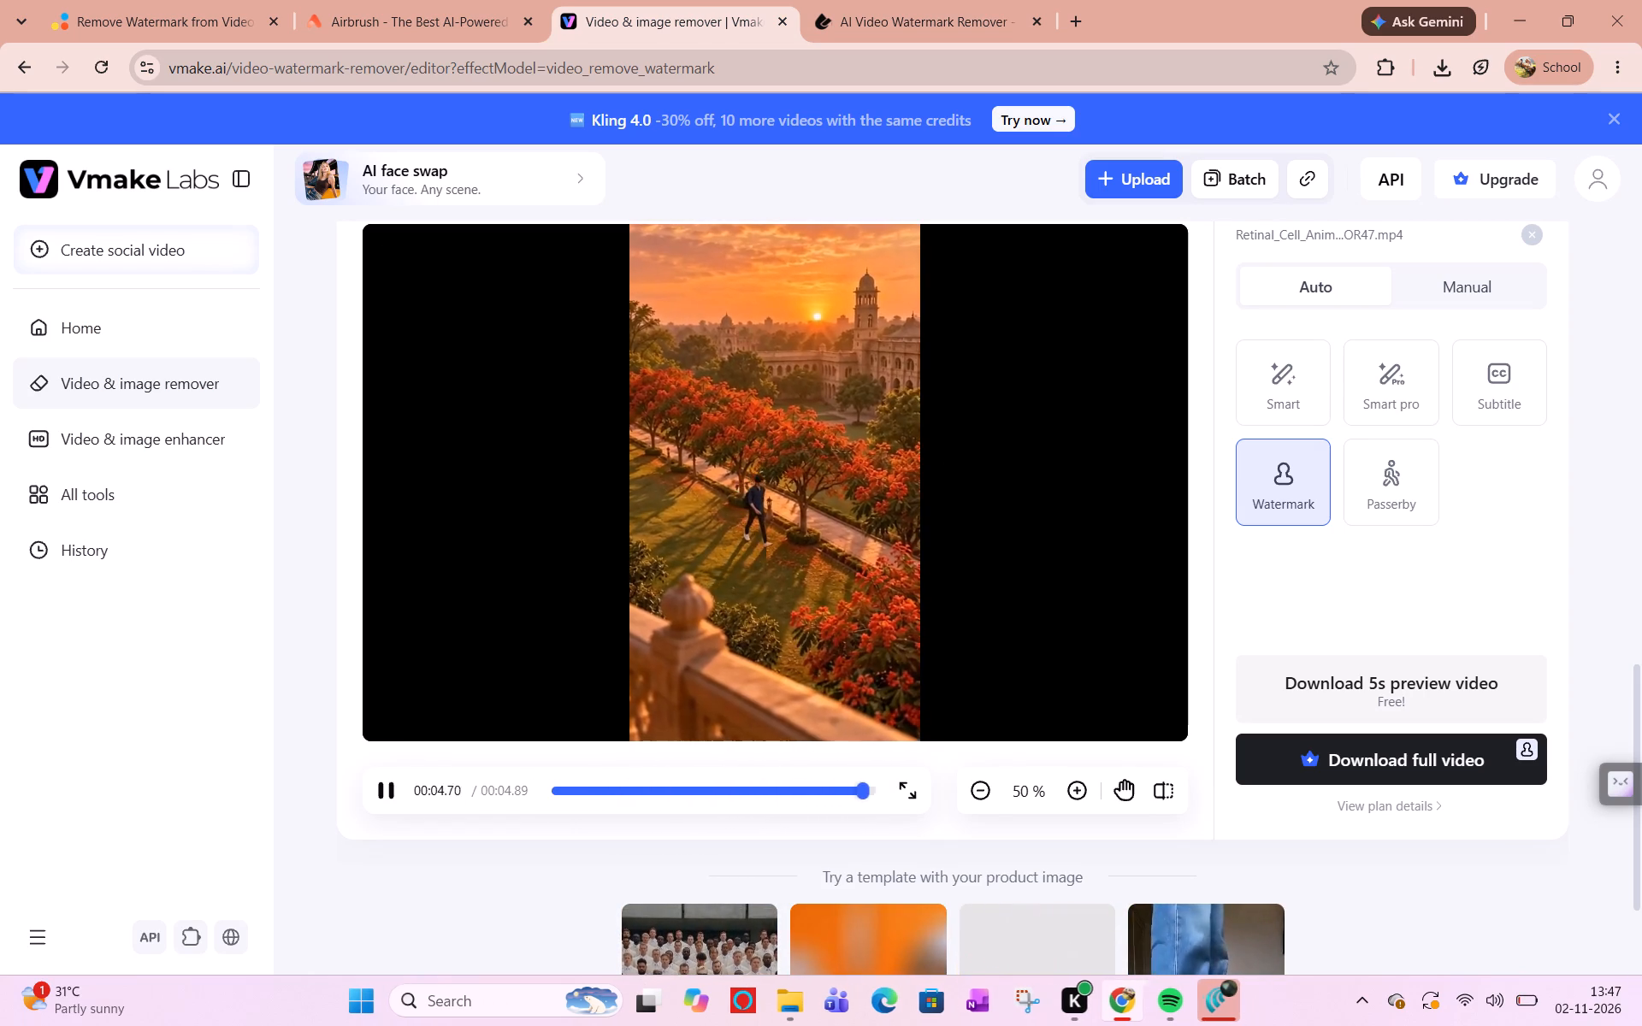
click(895, 534)
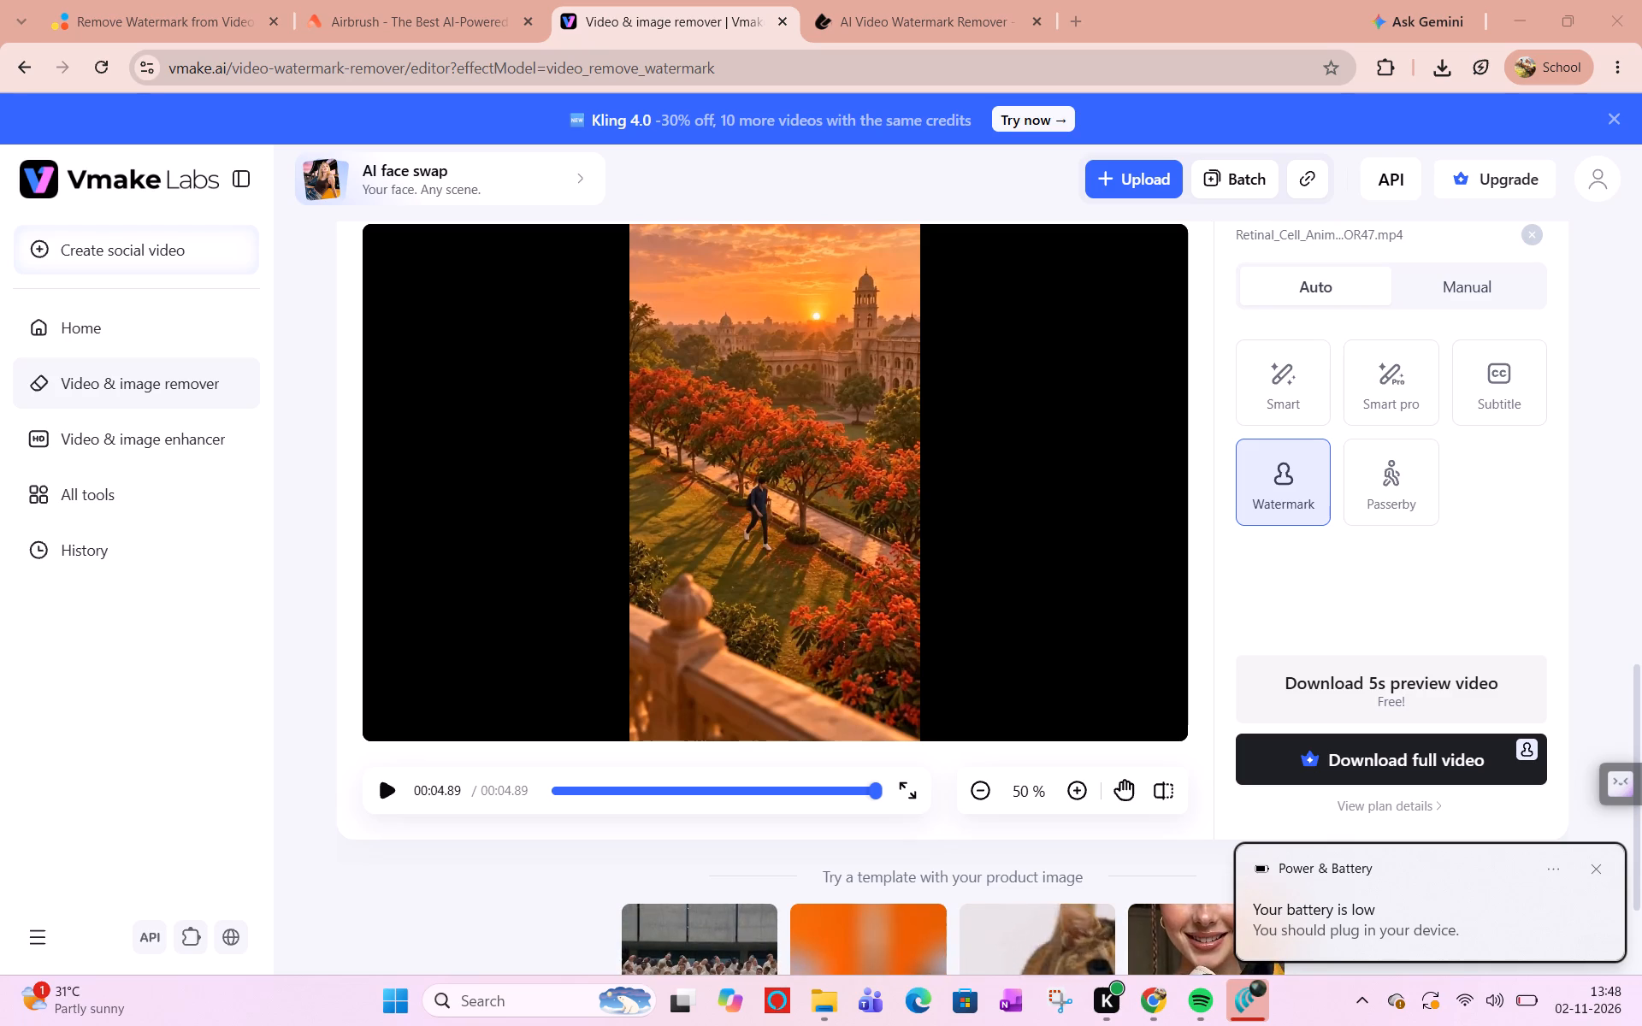
click(387, 787)
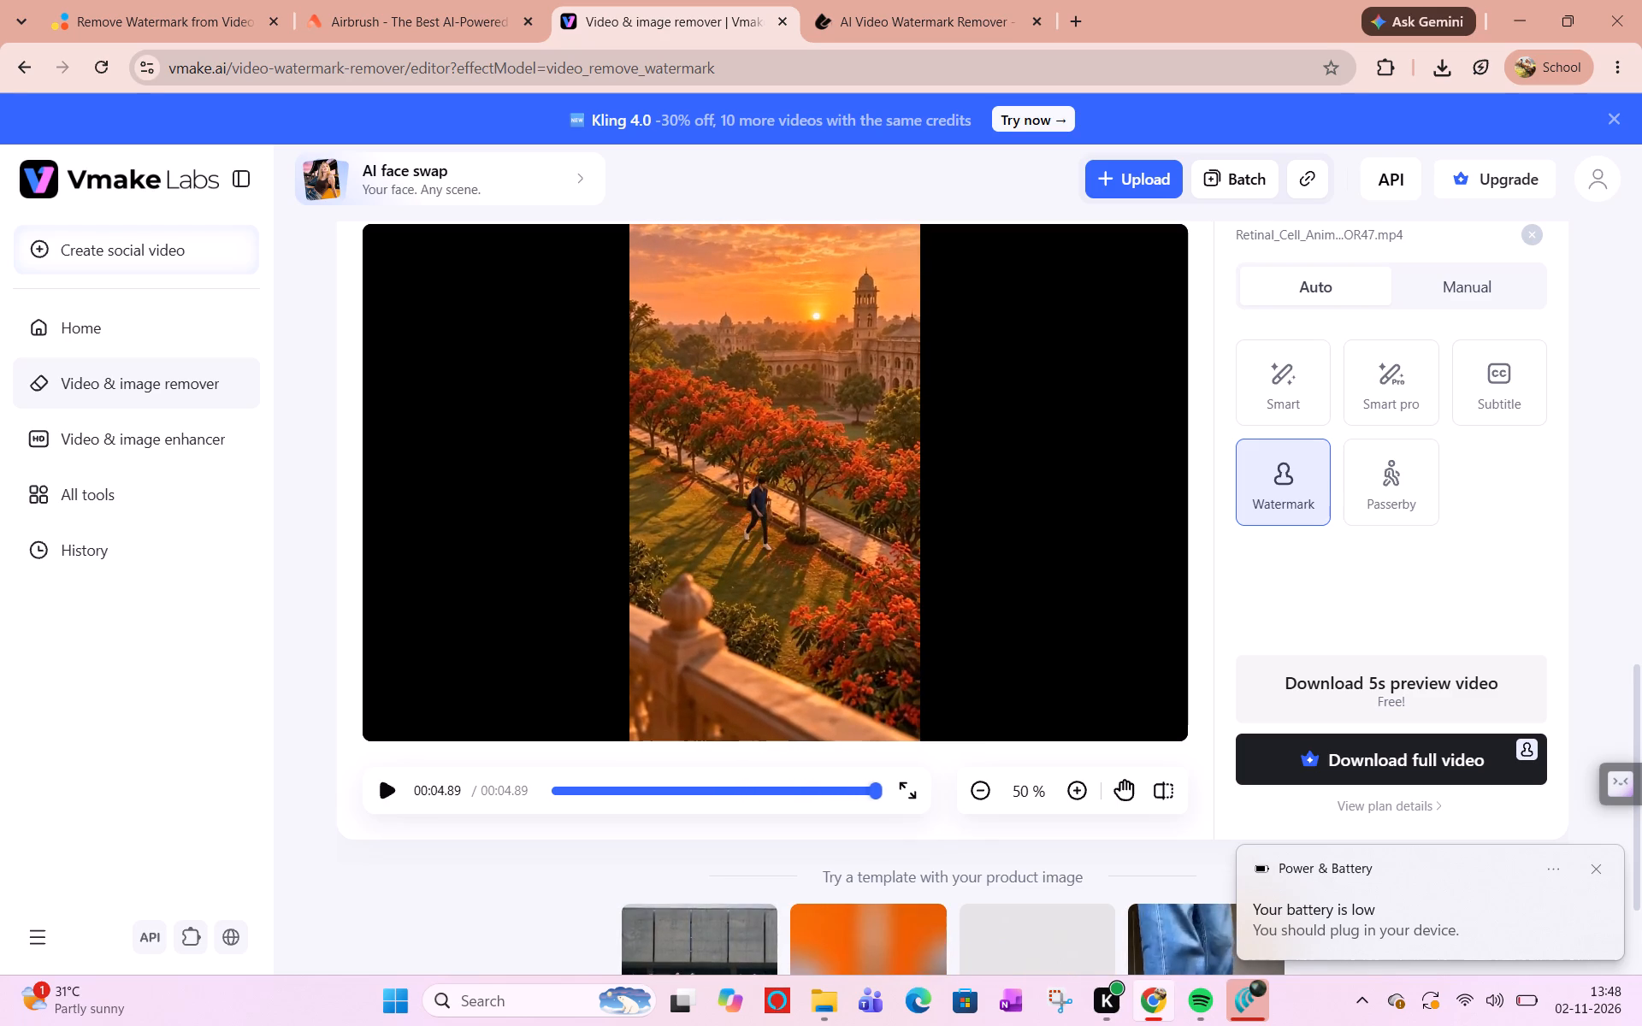
click(390, 779)
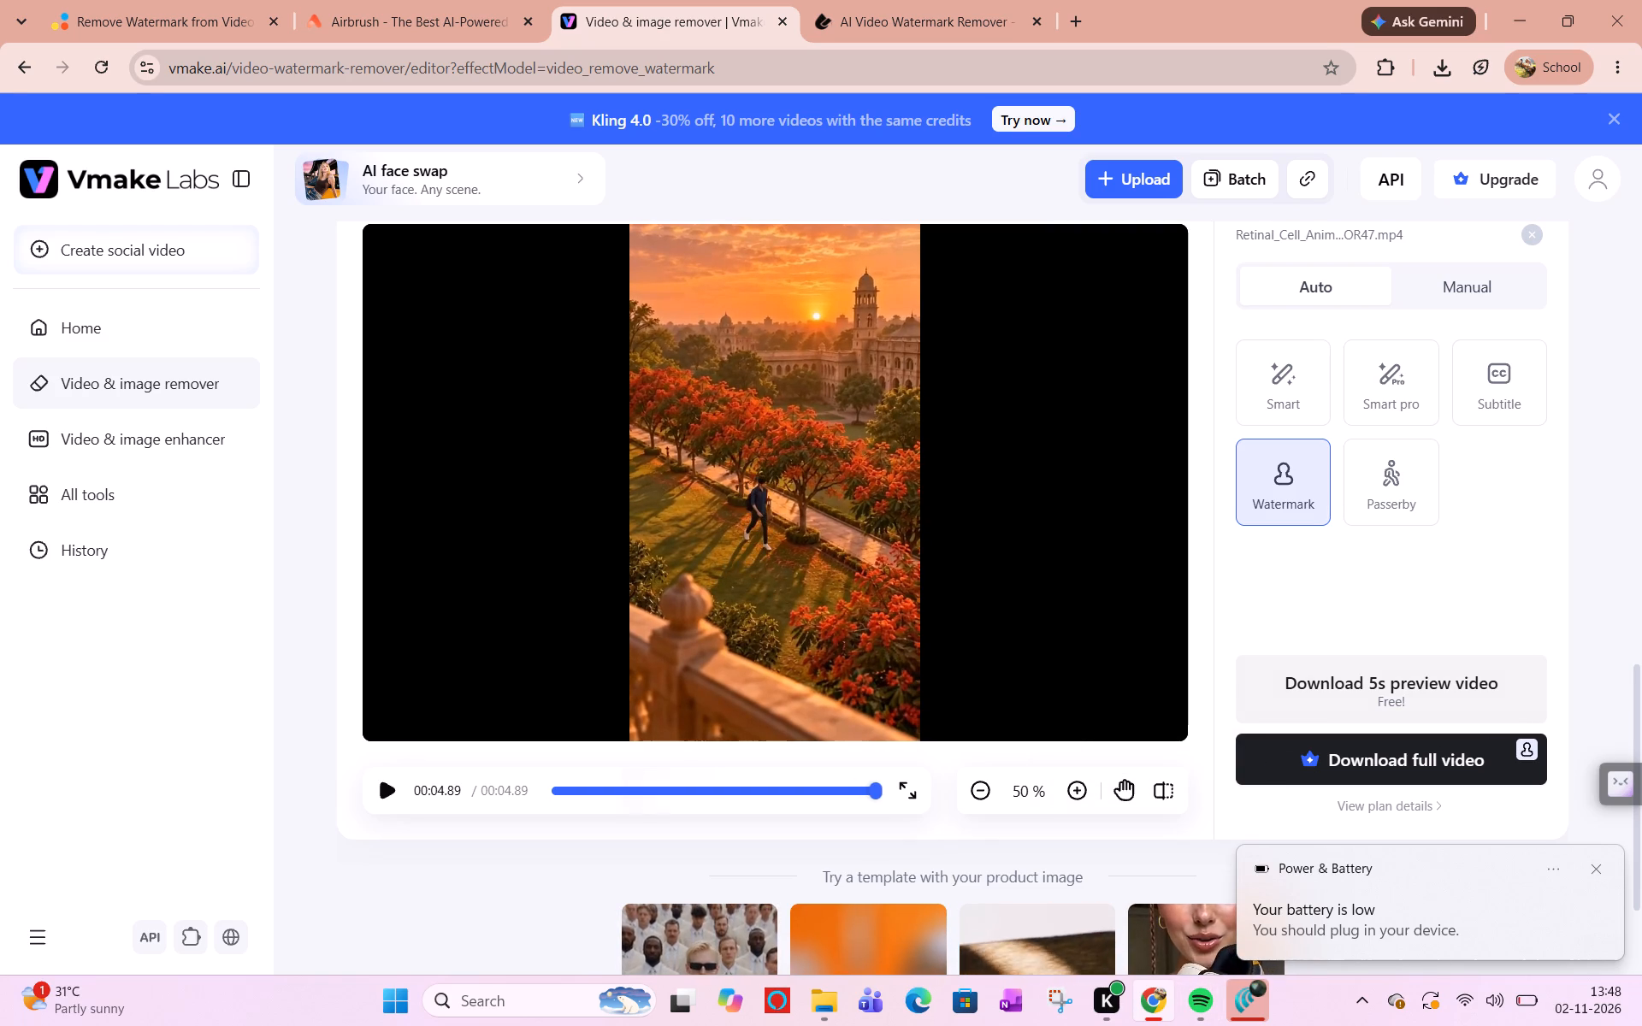
click(1338, 697)
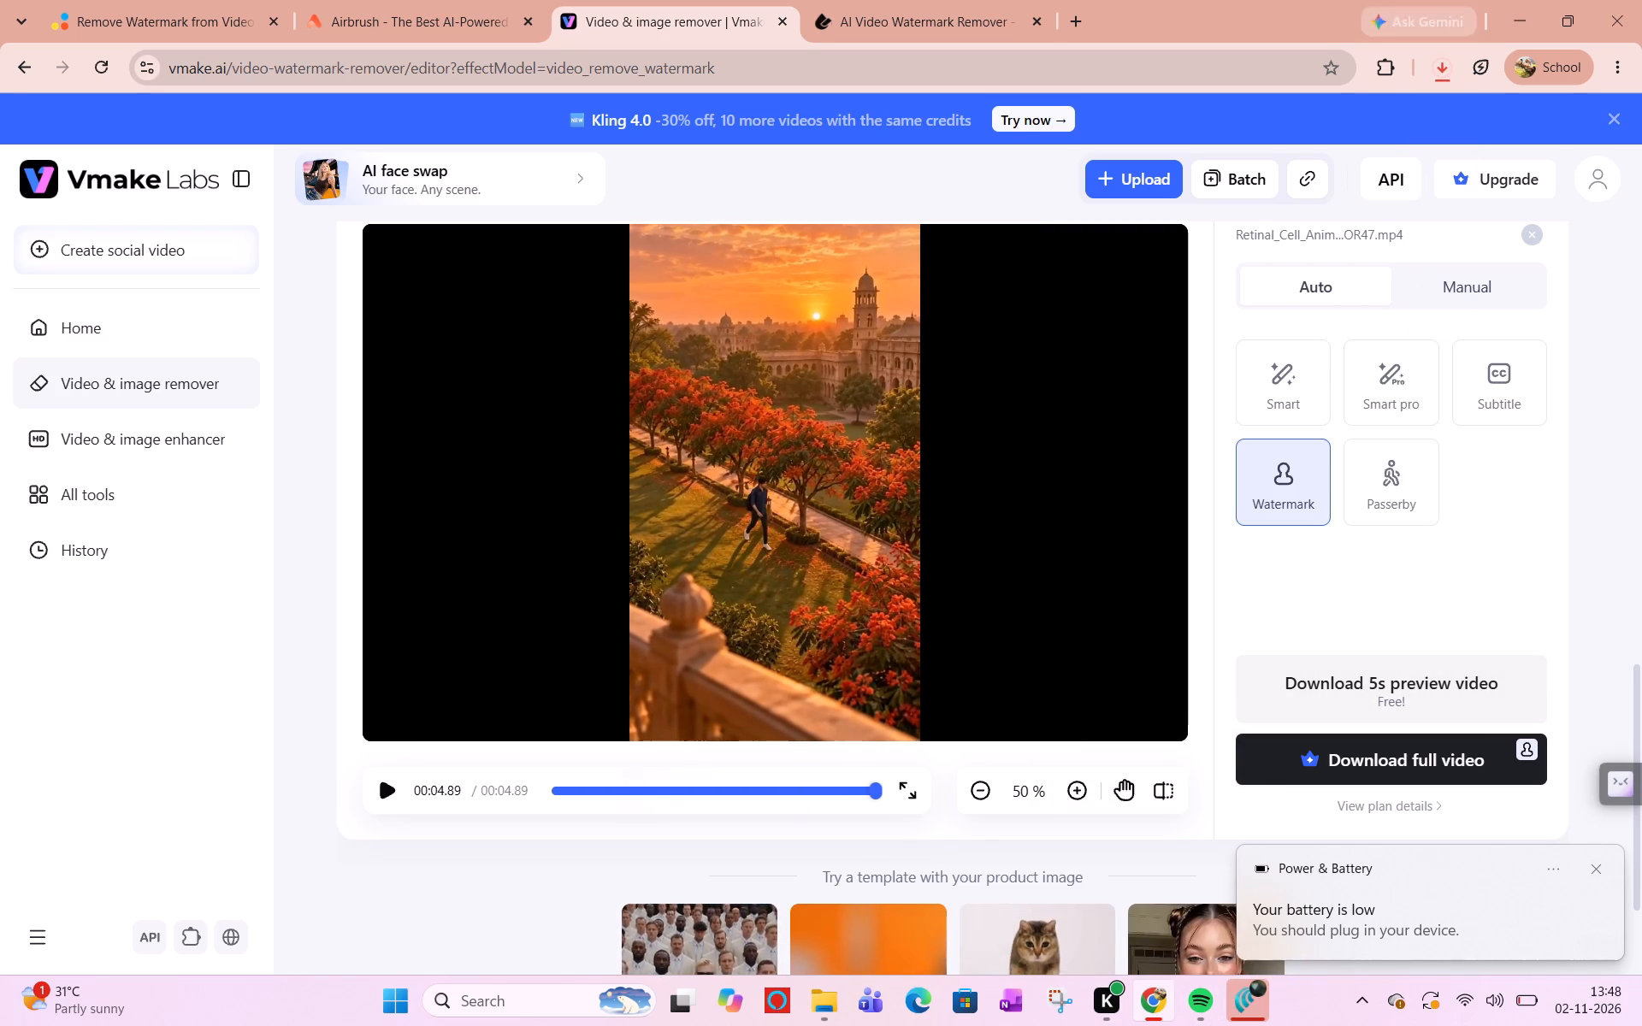
Return to WMRemove and, once processing ends, examine the Scenes 7-8 result for watermark traces, from the letter-reading shot to the sketchbook shot.
click(959, 0)
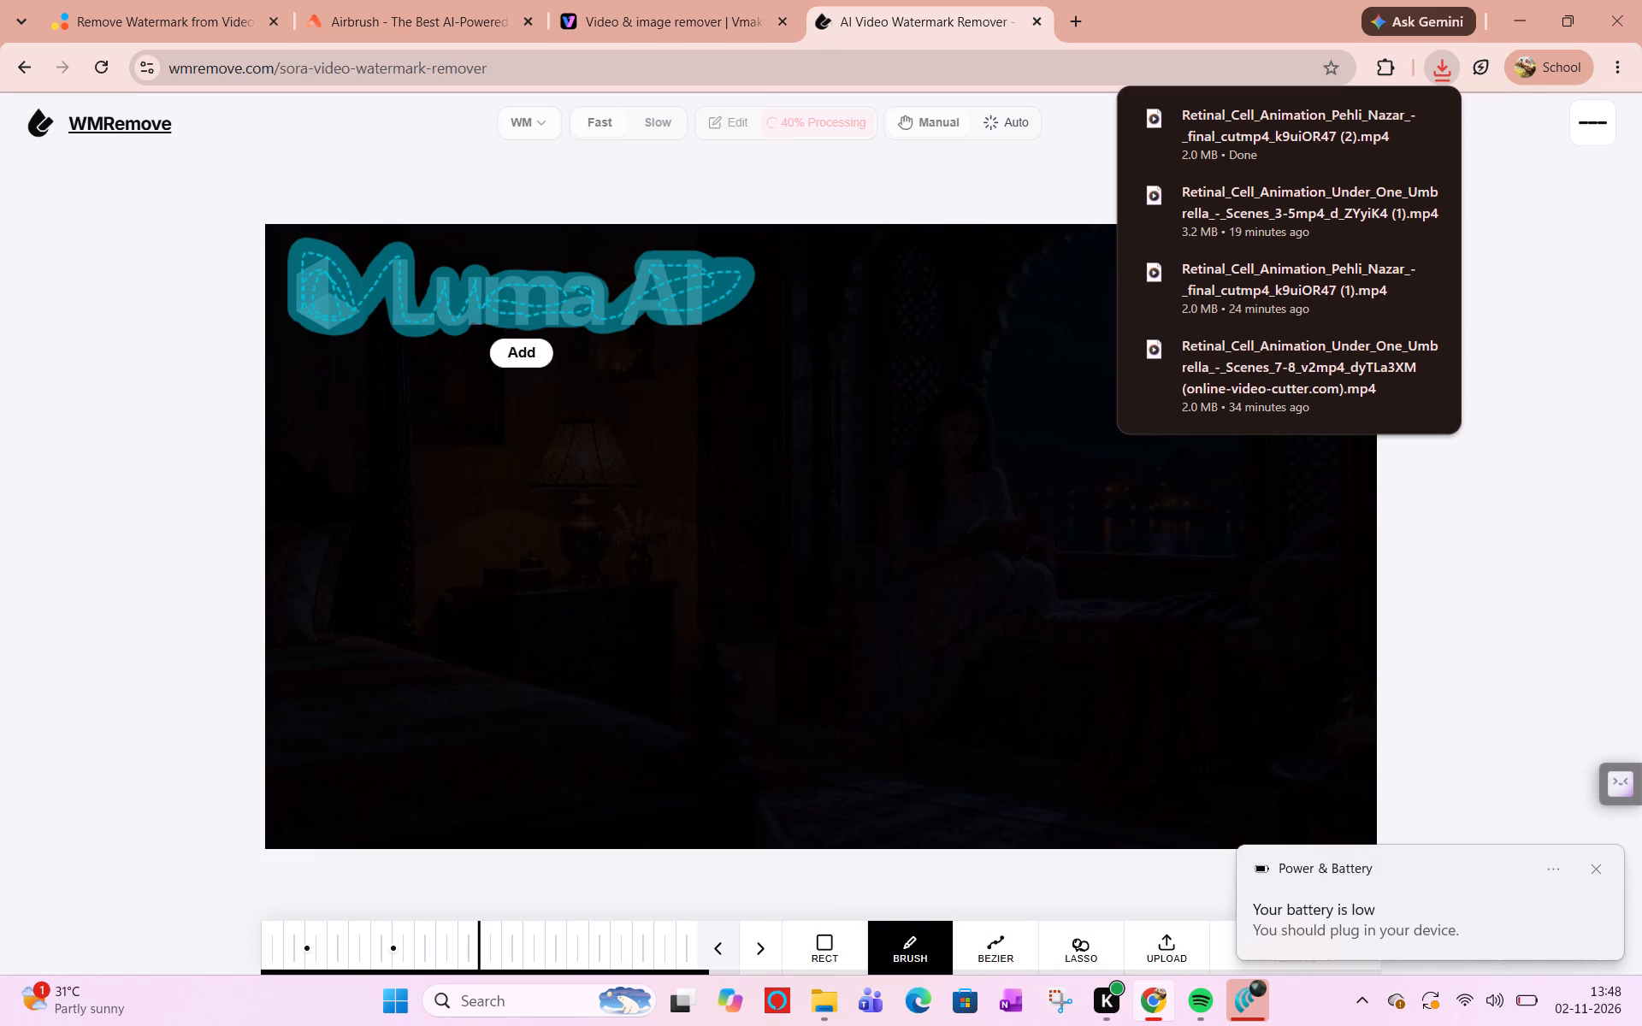
click(892, 968)
scroll(1096, 876, down, 1)
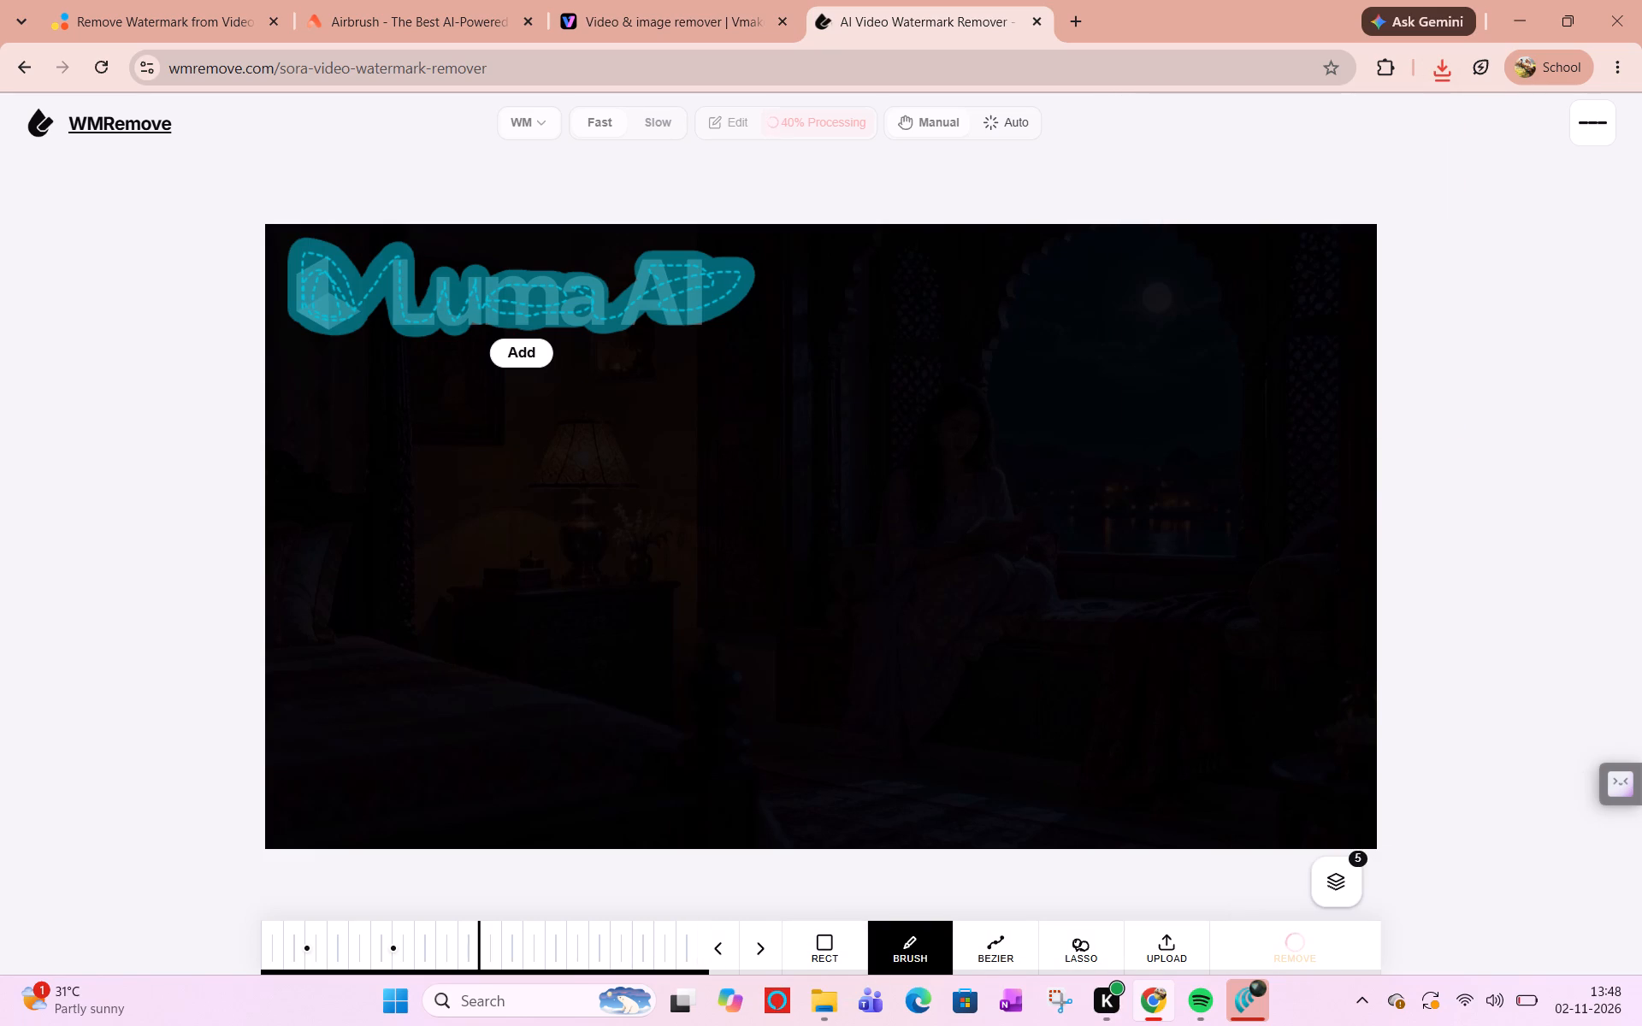
scroll(1096, 876, down, 1)
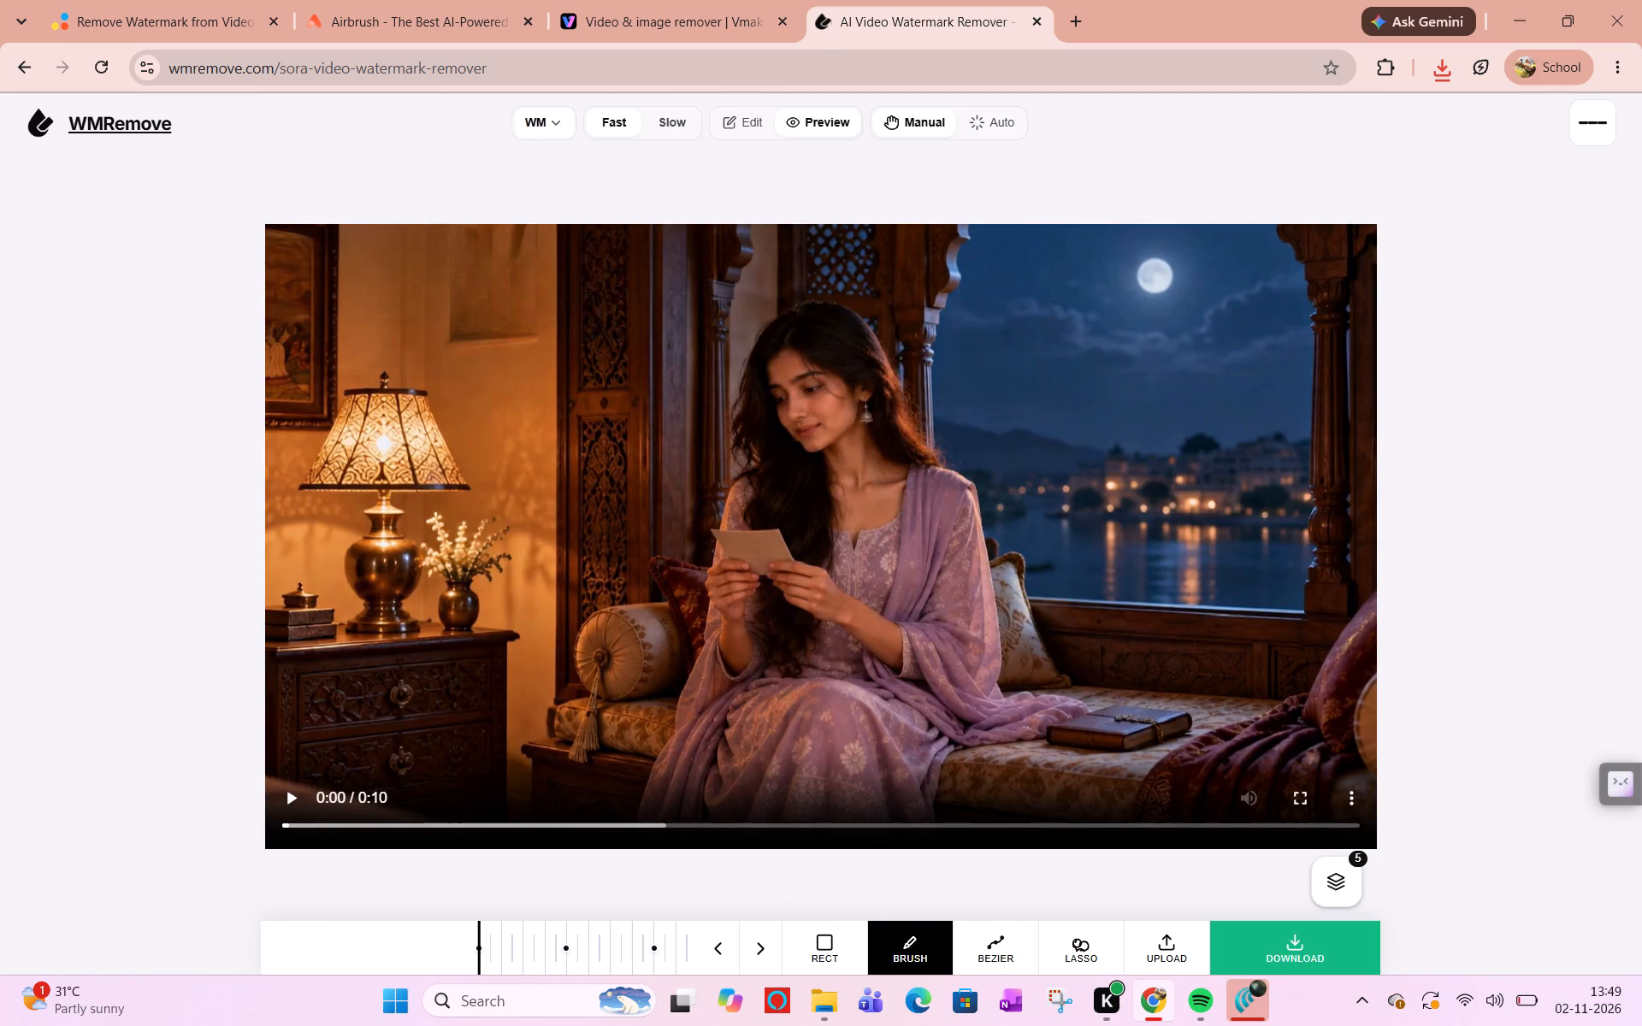
click(294, 797)
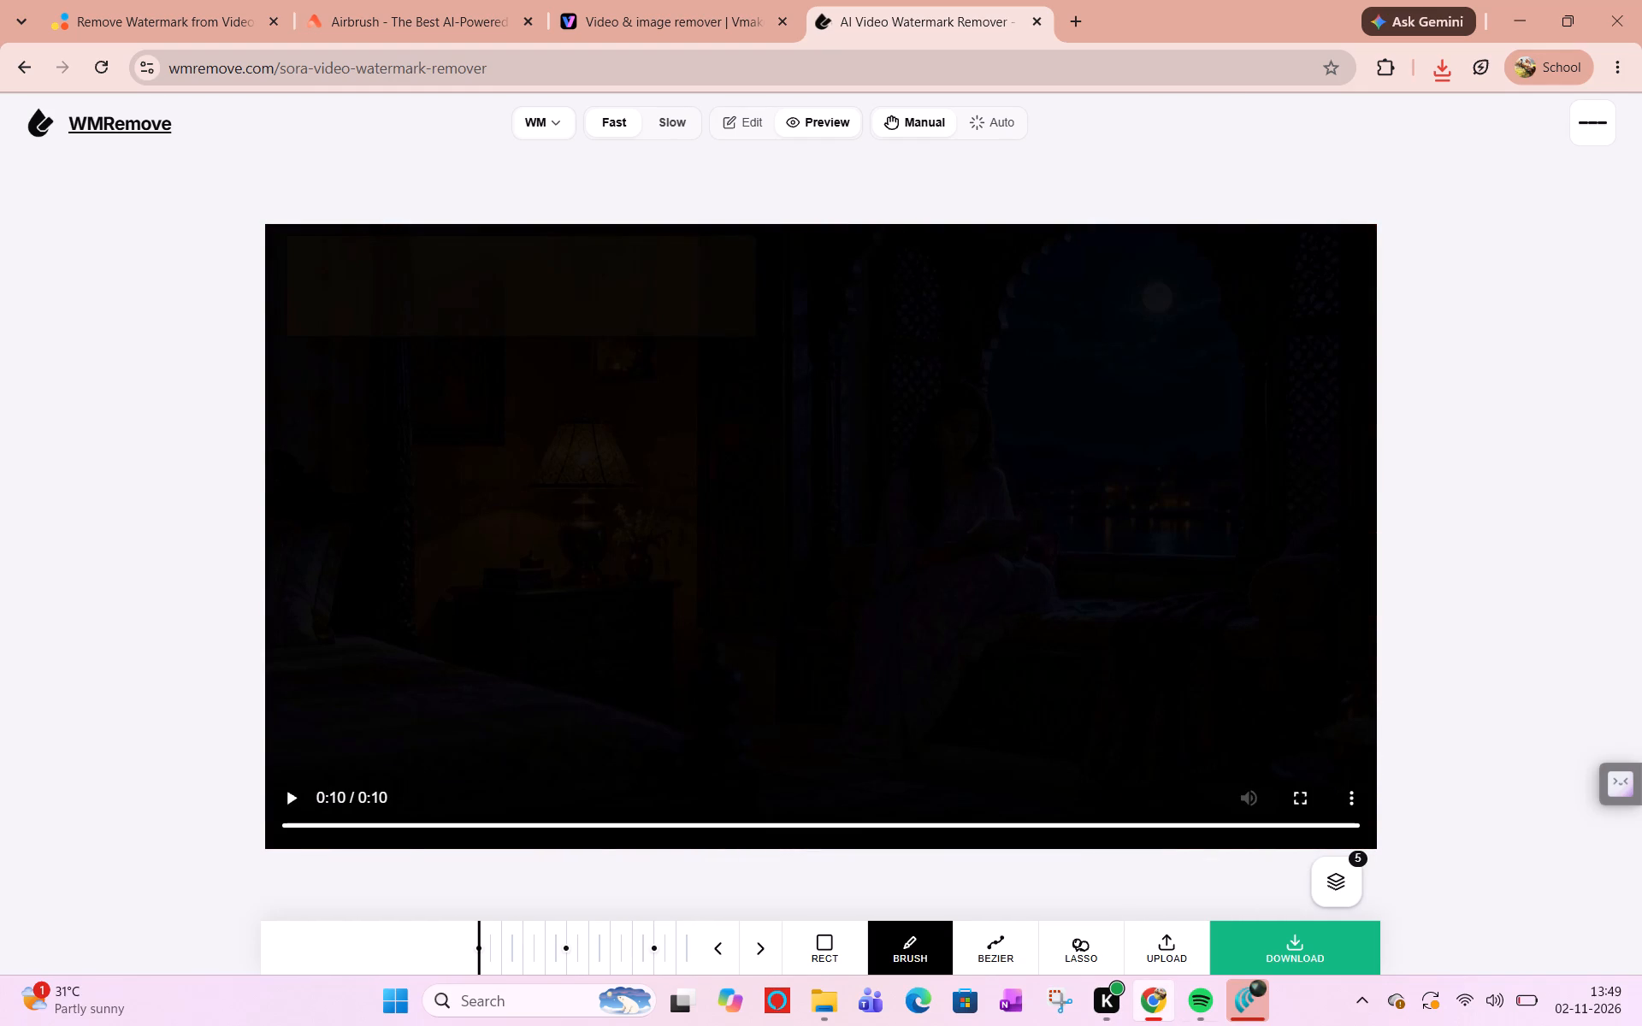
triple_click(769, 954)
click(769, 954)
drag(769, 954, 473, 969)
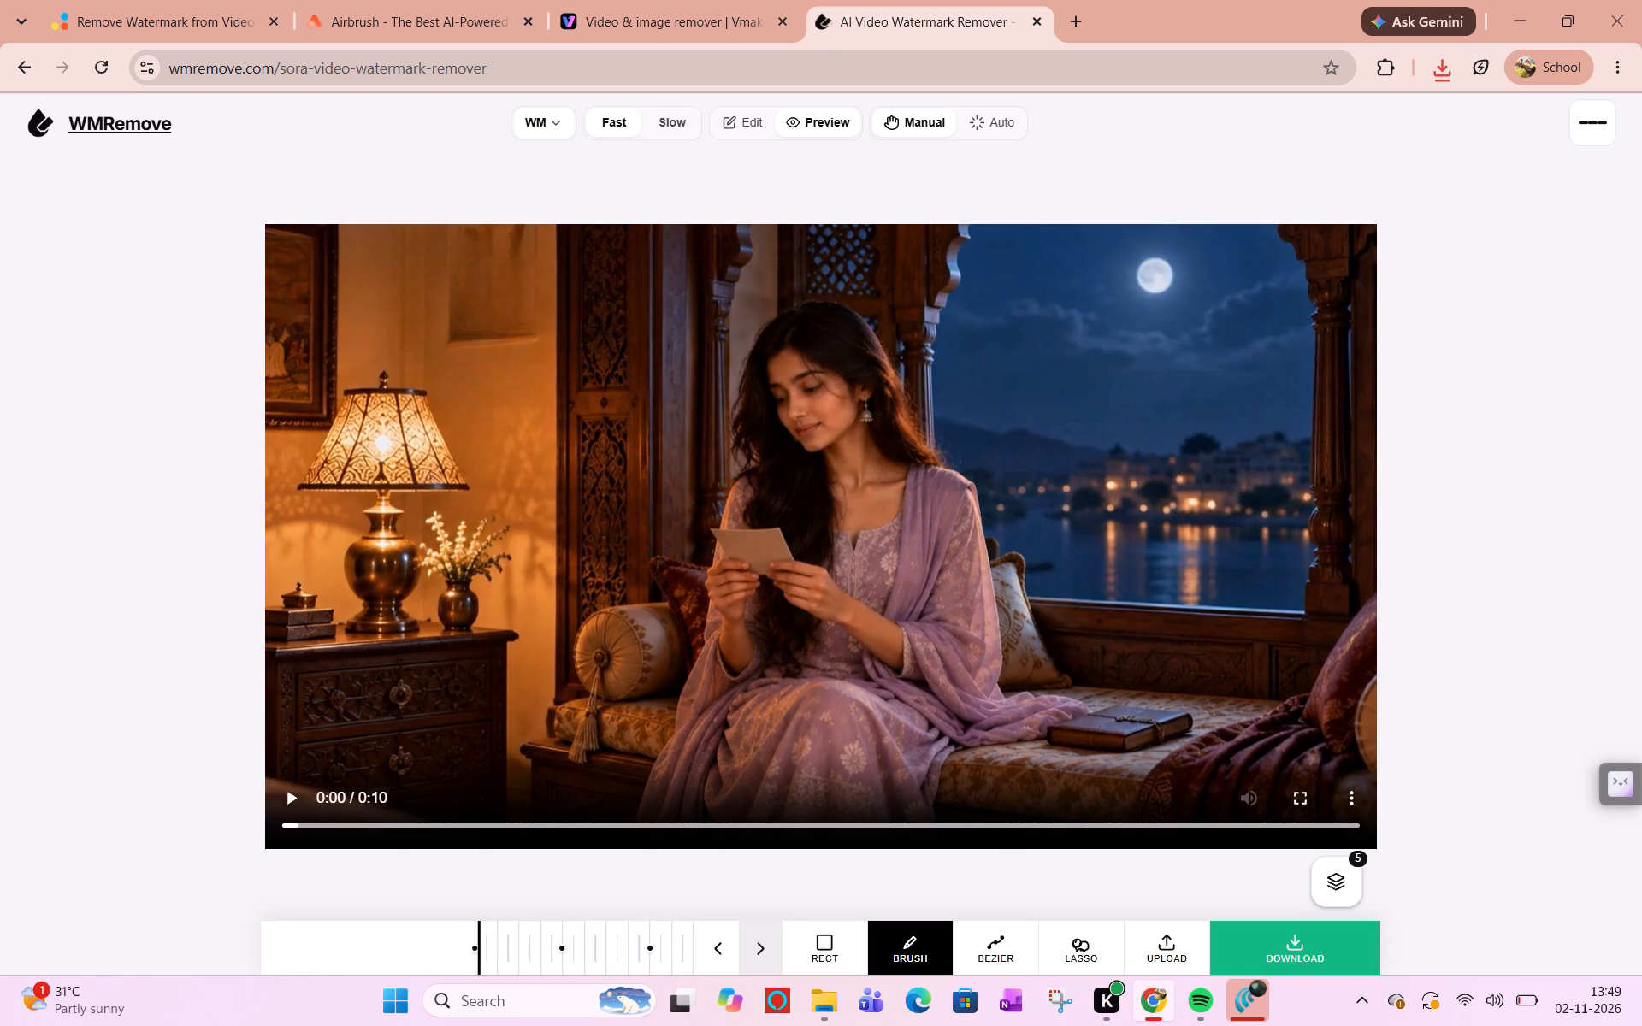
drag(494, 963, 392, 945)
drag(491, 956, 421, 956)
drag(487, 958, 443, 953)
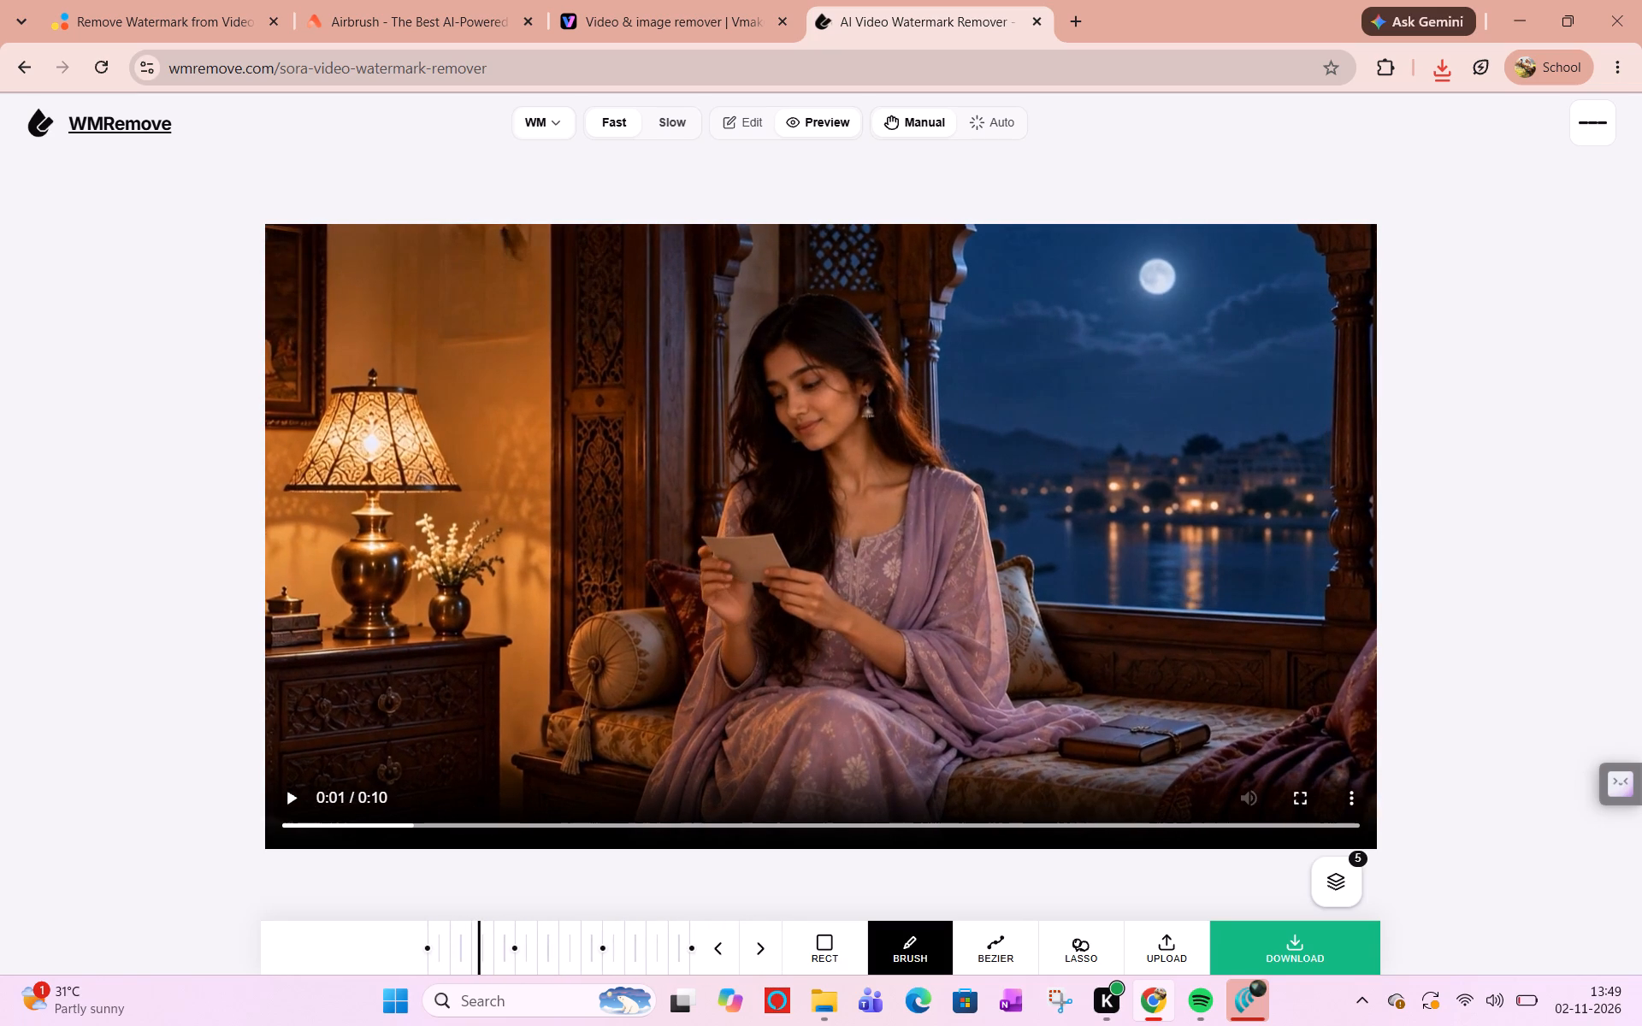
drag(508, 959, 424, 951)
drag(498, 965, 340, 957)
drag(540, 953, 390, 955)
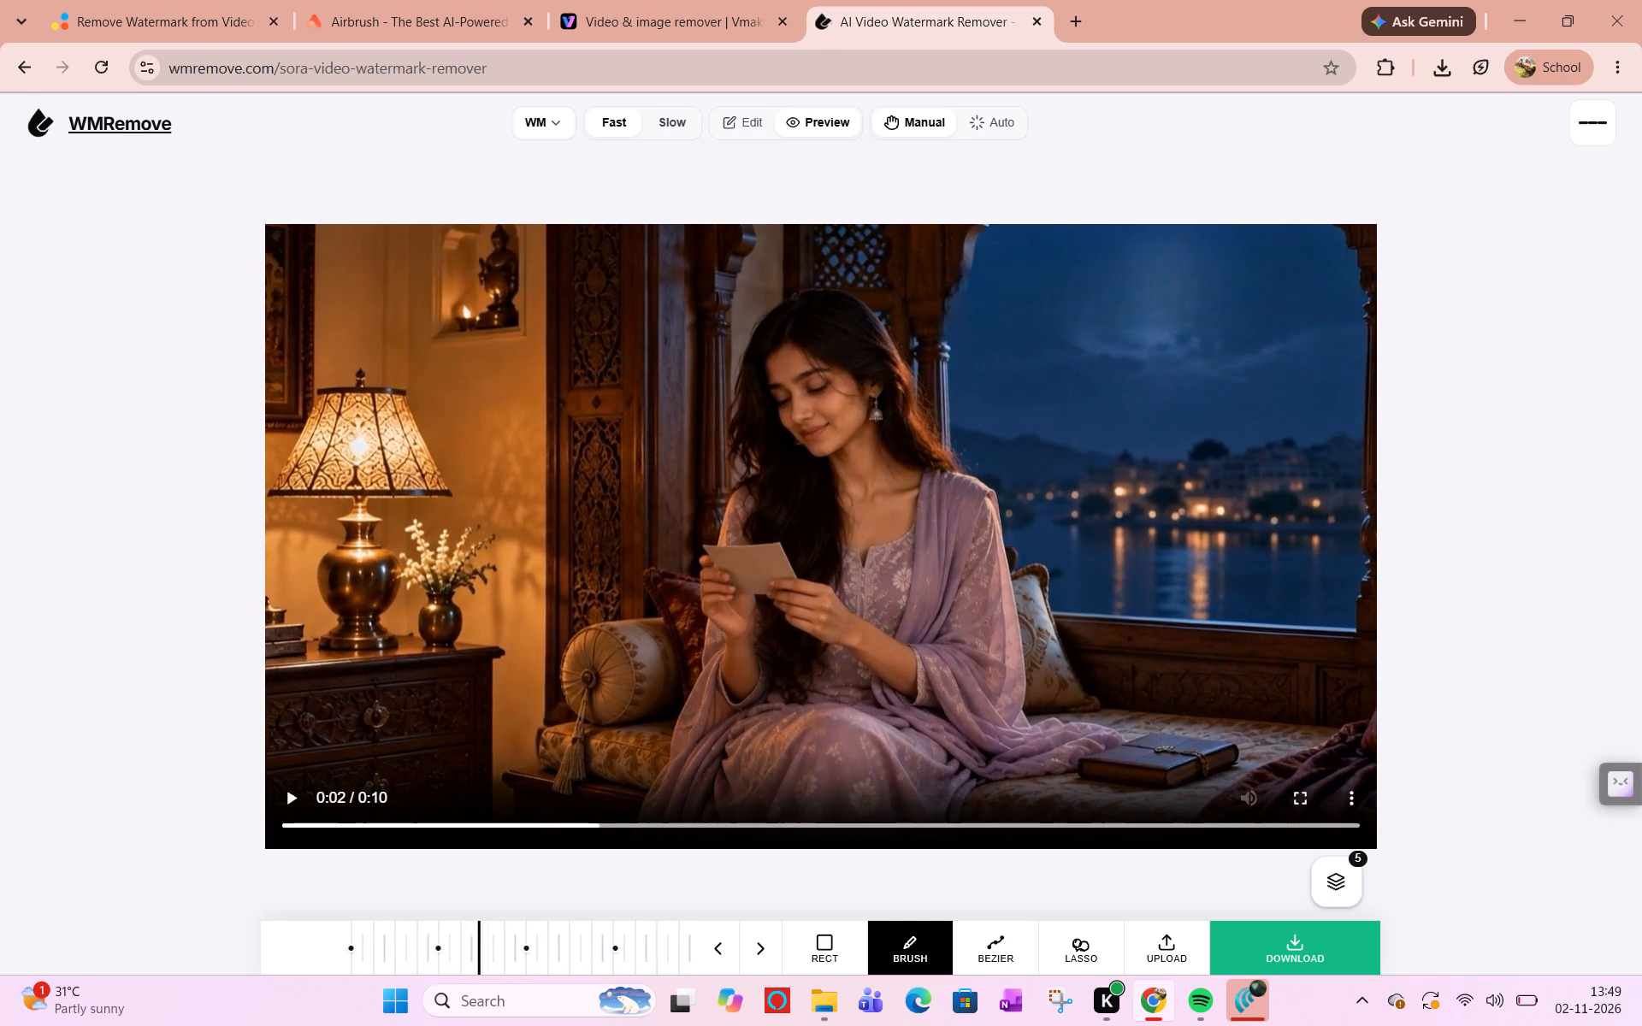
drag(390, 955, 316, 950)
drag(486, 946, 371, 951)
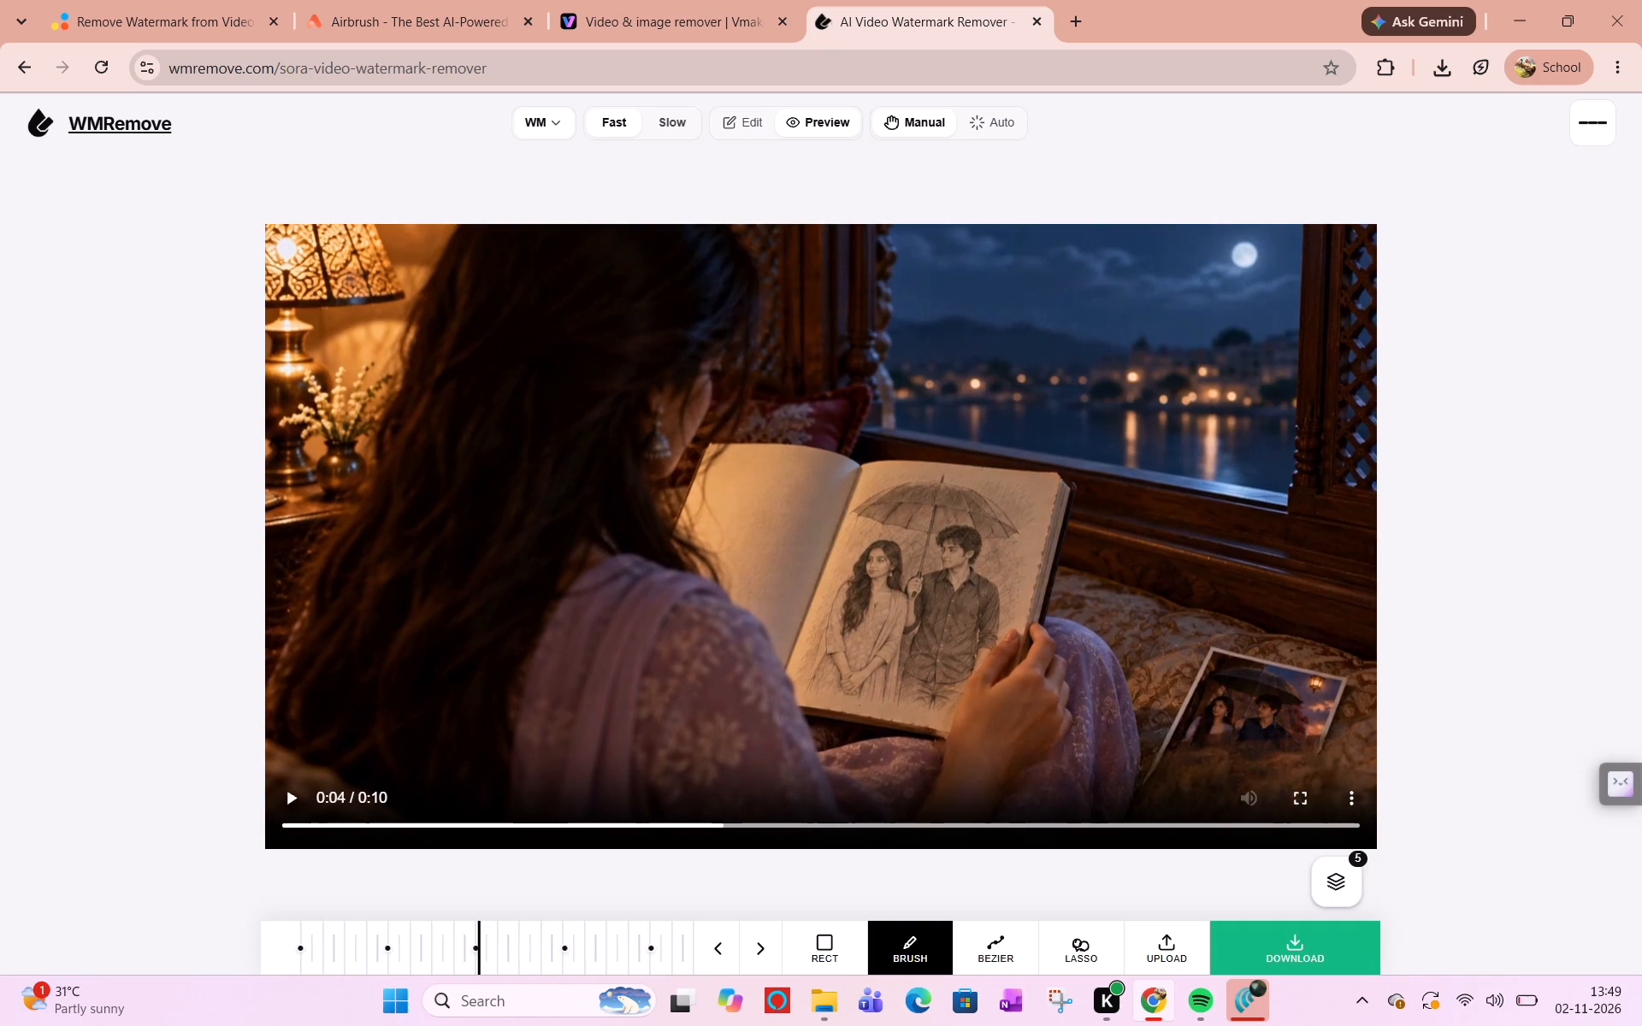
Download the processed Scenes 7-8 video from WMRemove.
click(1249, 944)
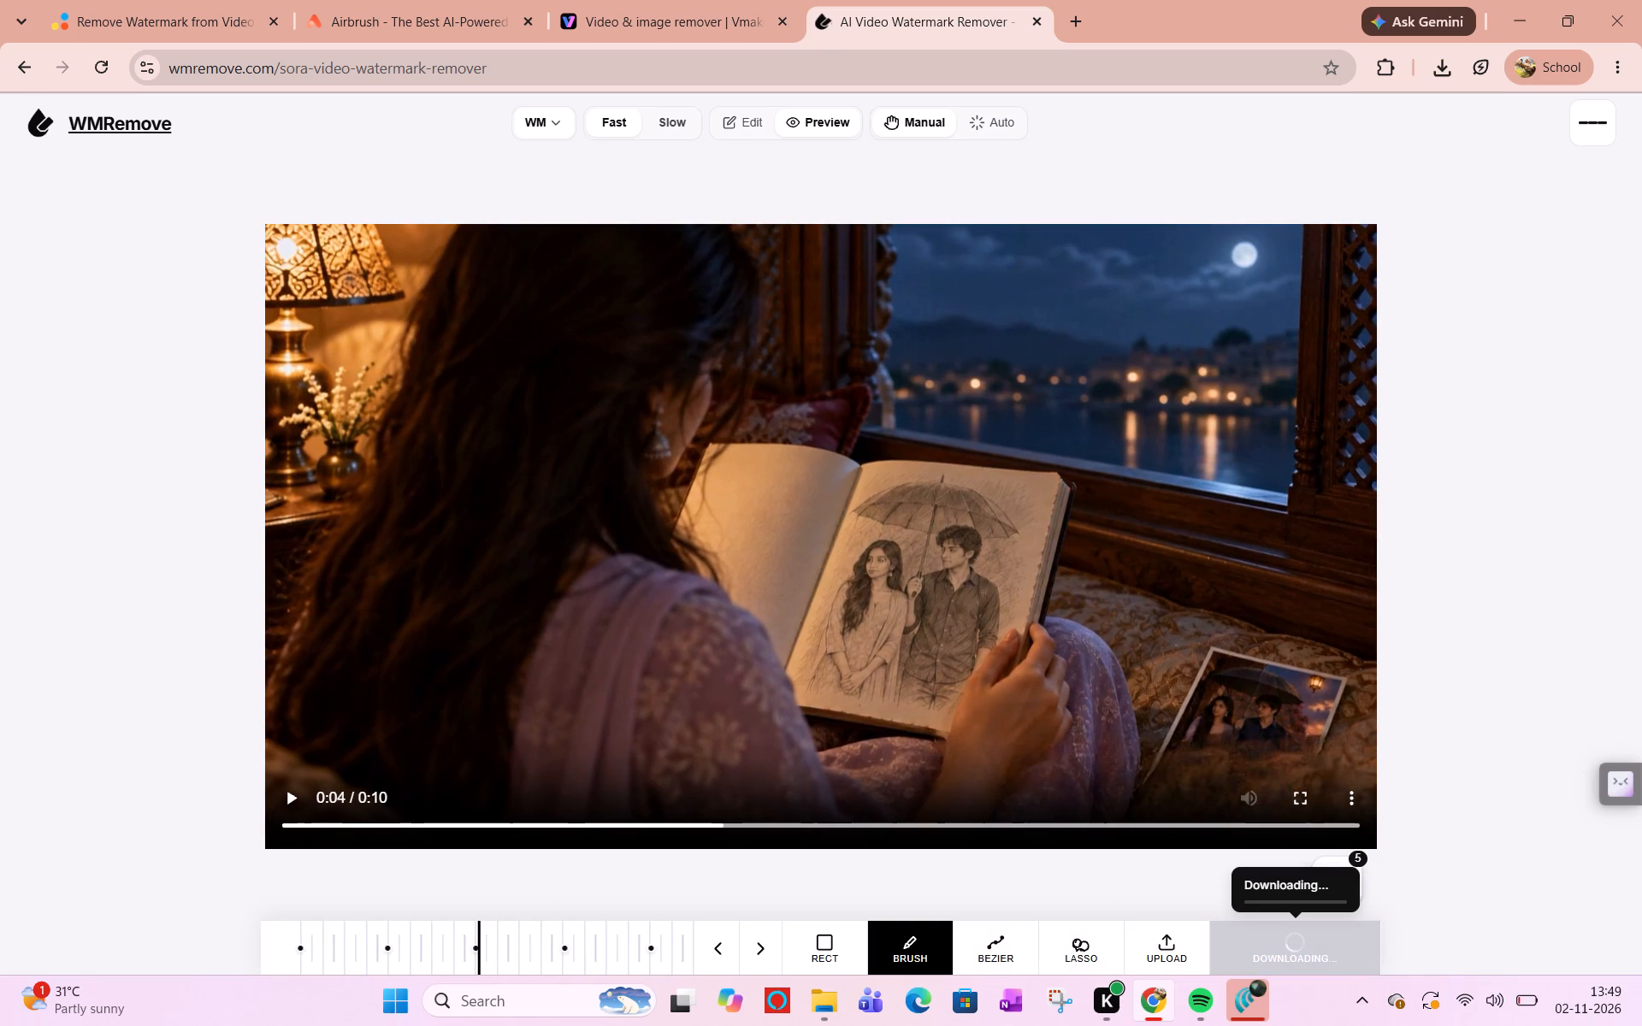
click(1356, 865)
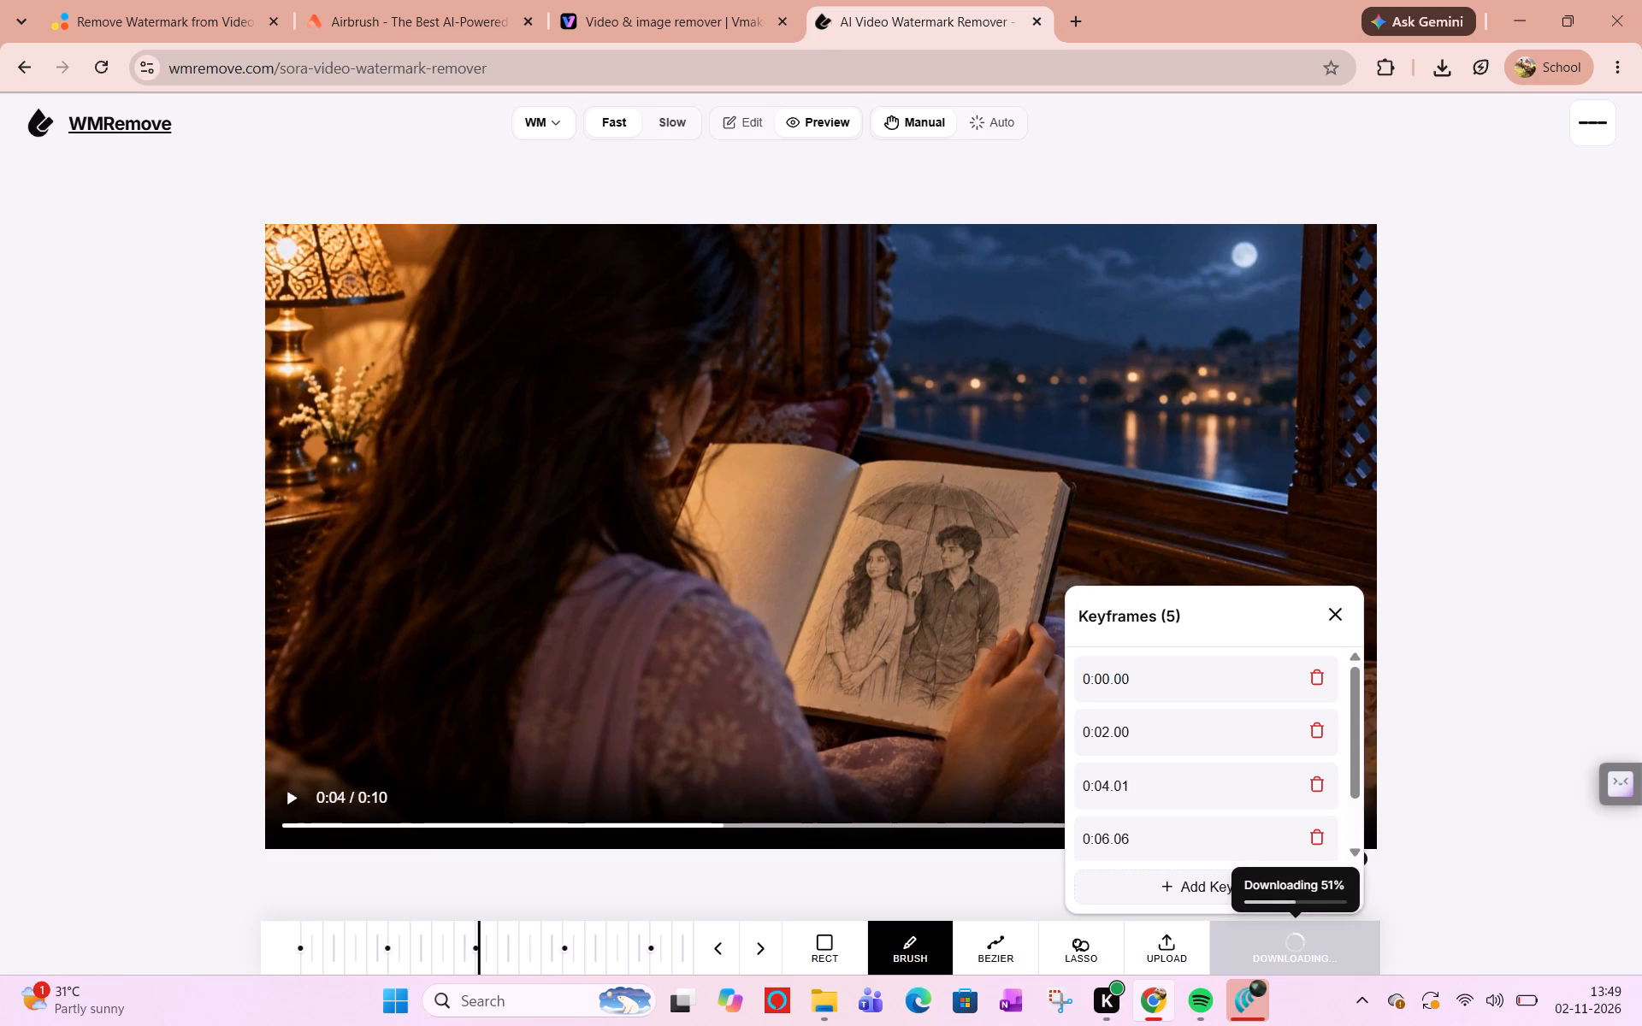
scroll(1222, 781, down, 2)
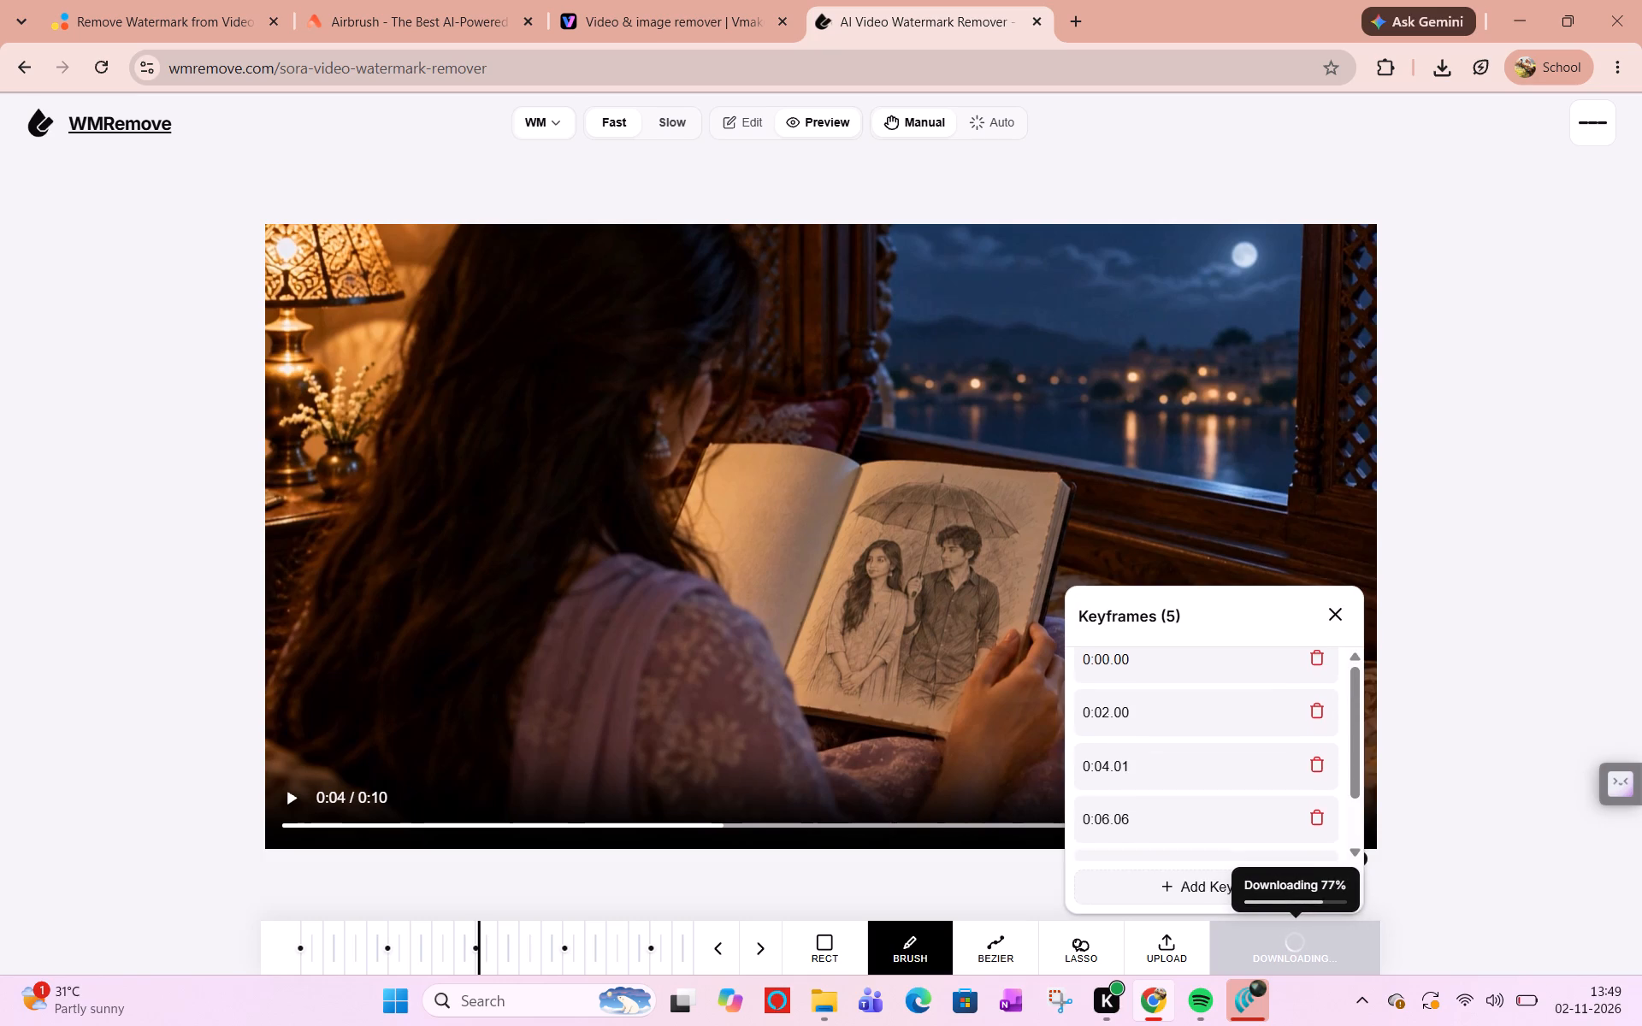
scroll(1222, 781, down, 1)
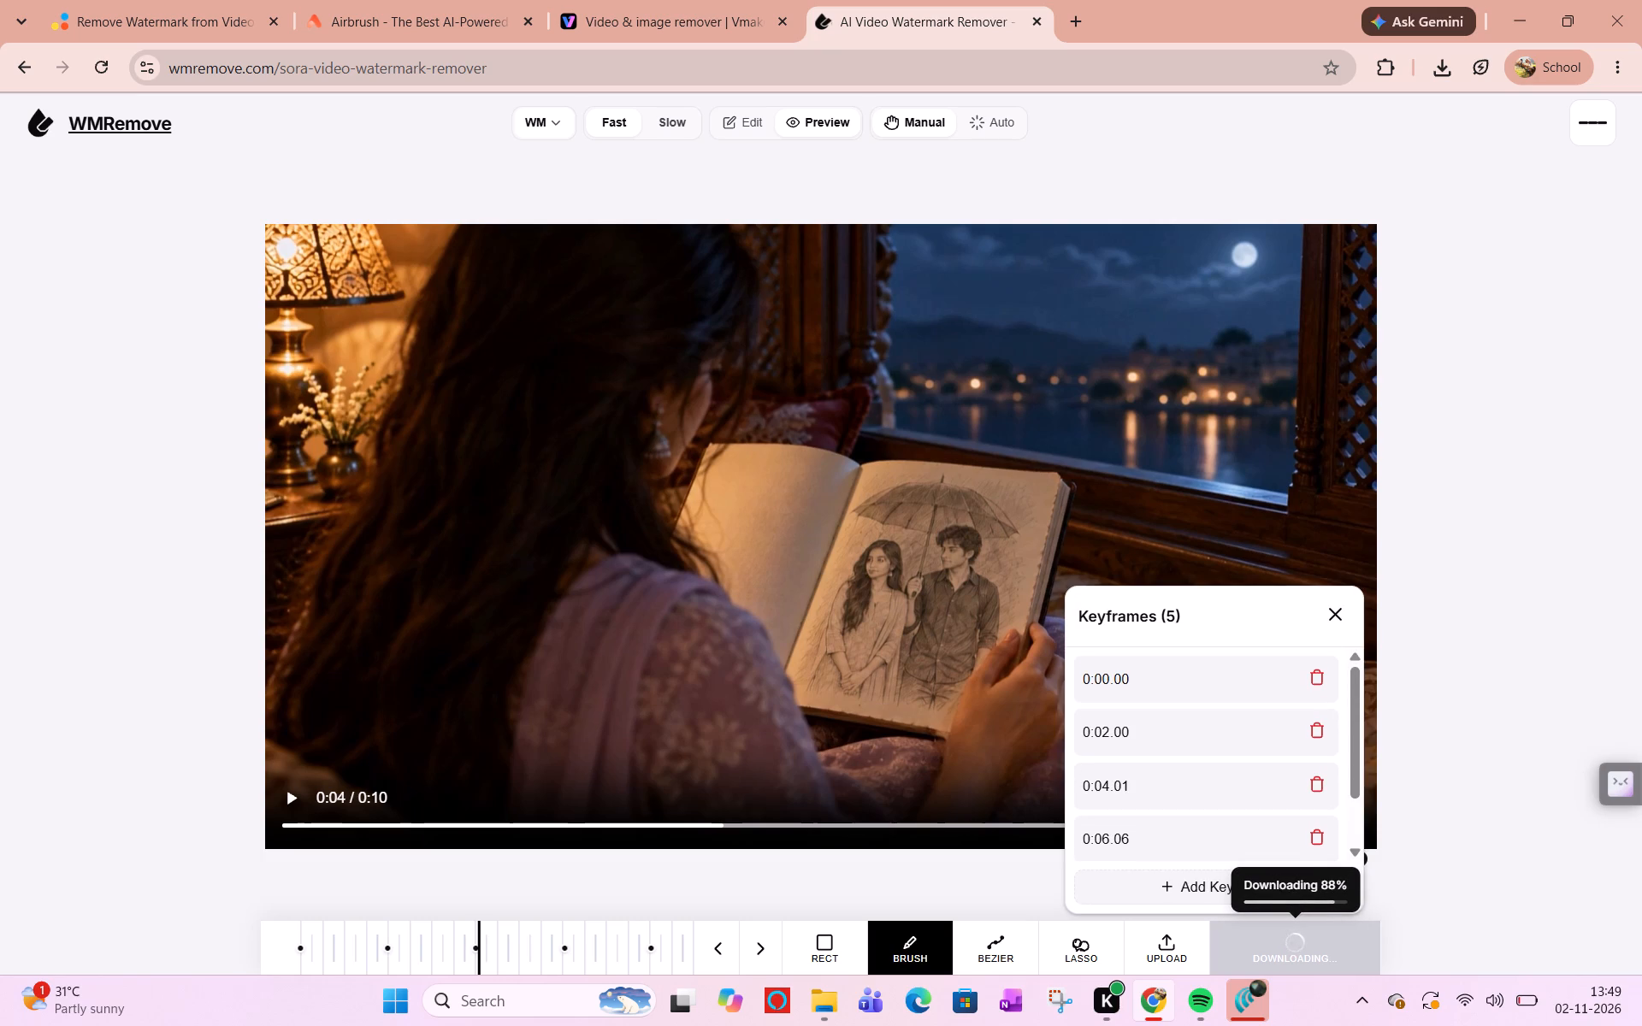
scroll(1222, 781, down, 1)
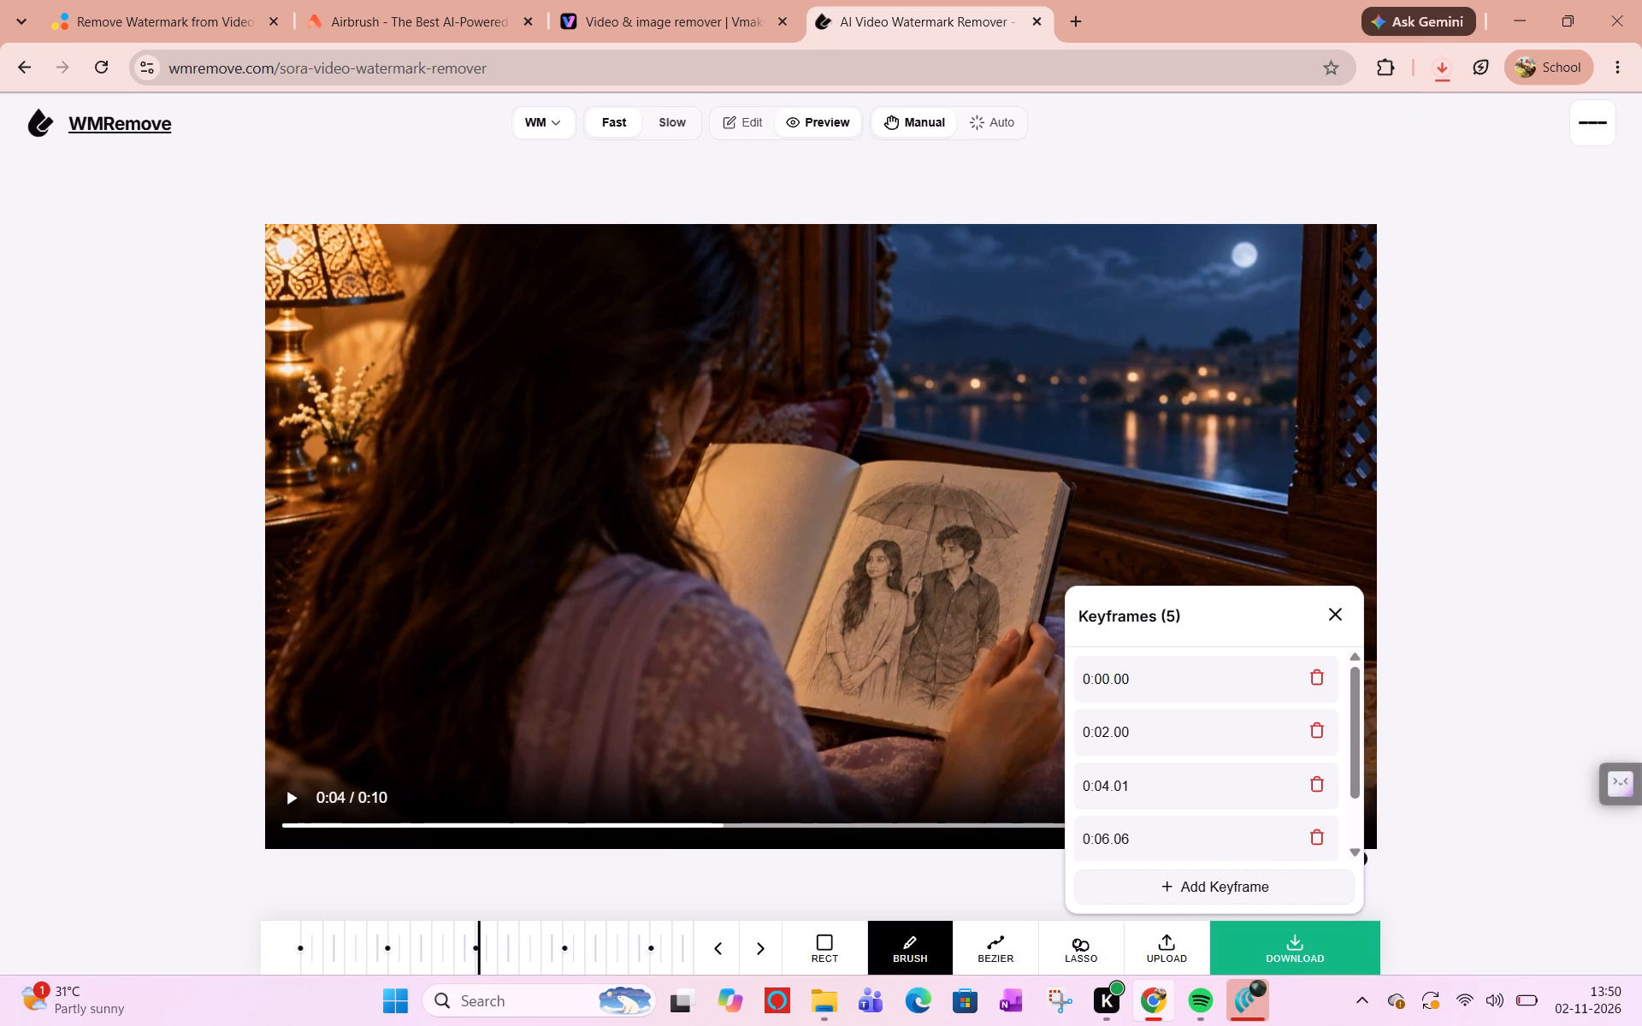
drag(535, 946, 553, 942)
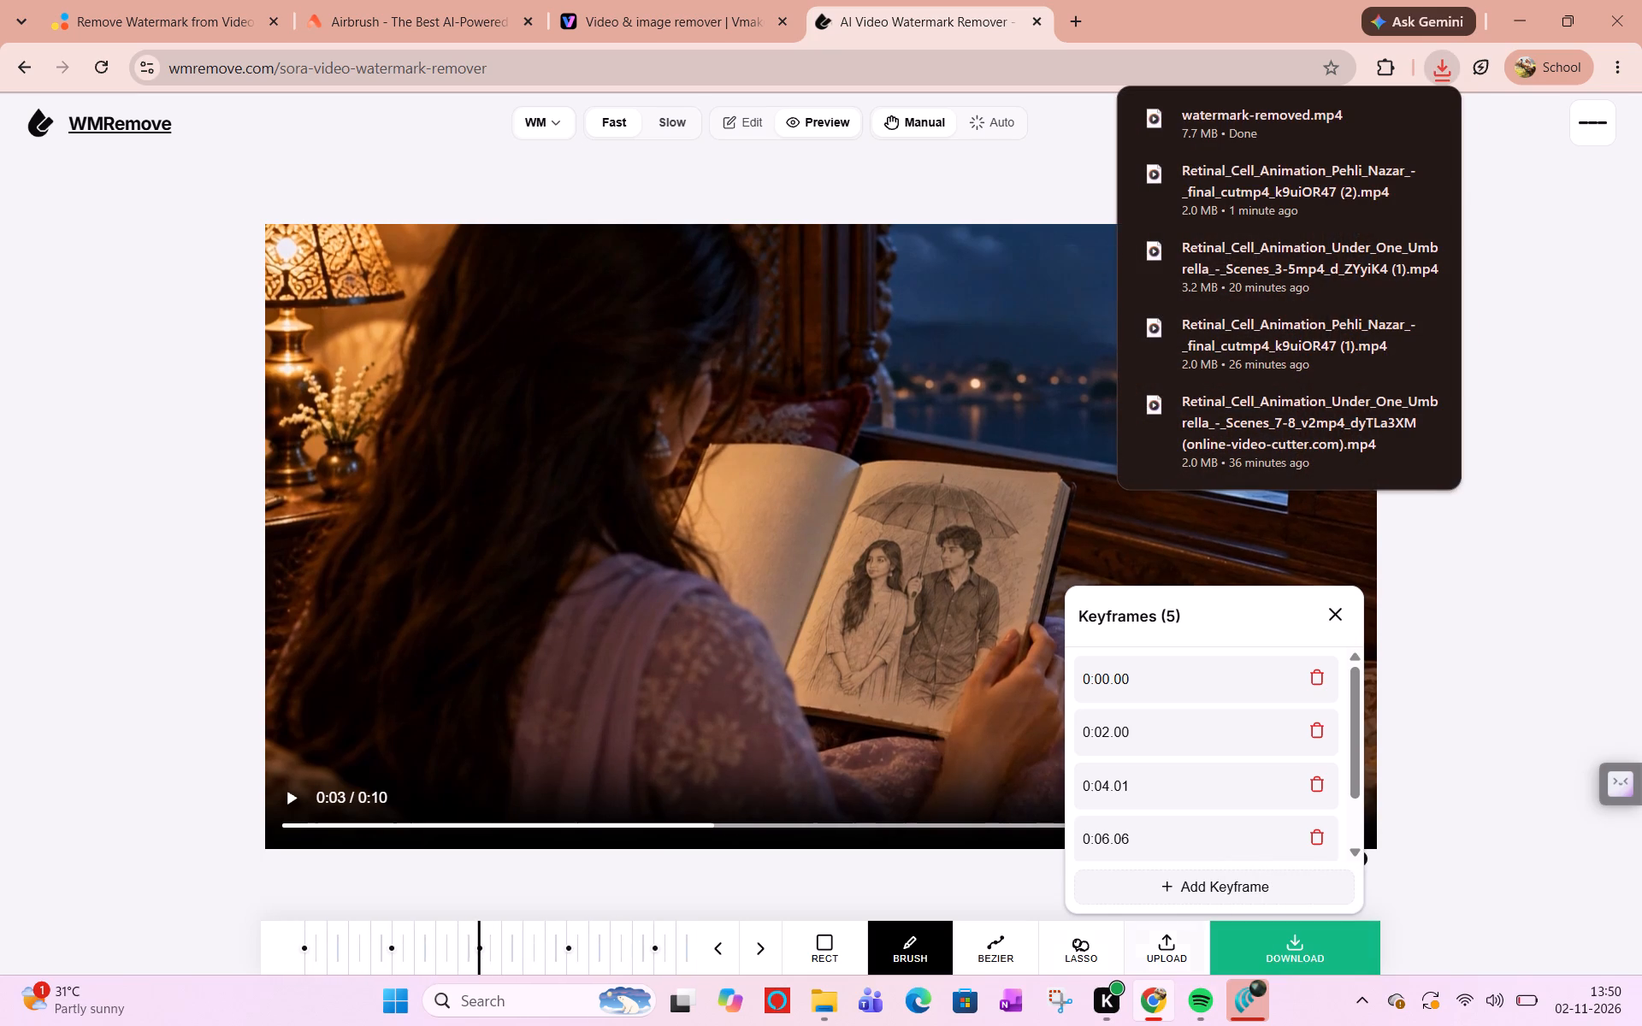
Start a new WMRemove upload with last week's original Retinal_Cell_Animation_Pehli_Nazar_-_final_cutmp4_k9uiOR47.mp4 from Downloads.
click(1170, 961)
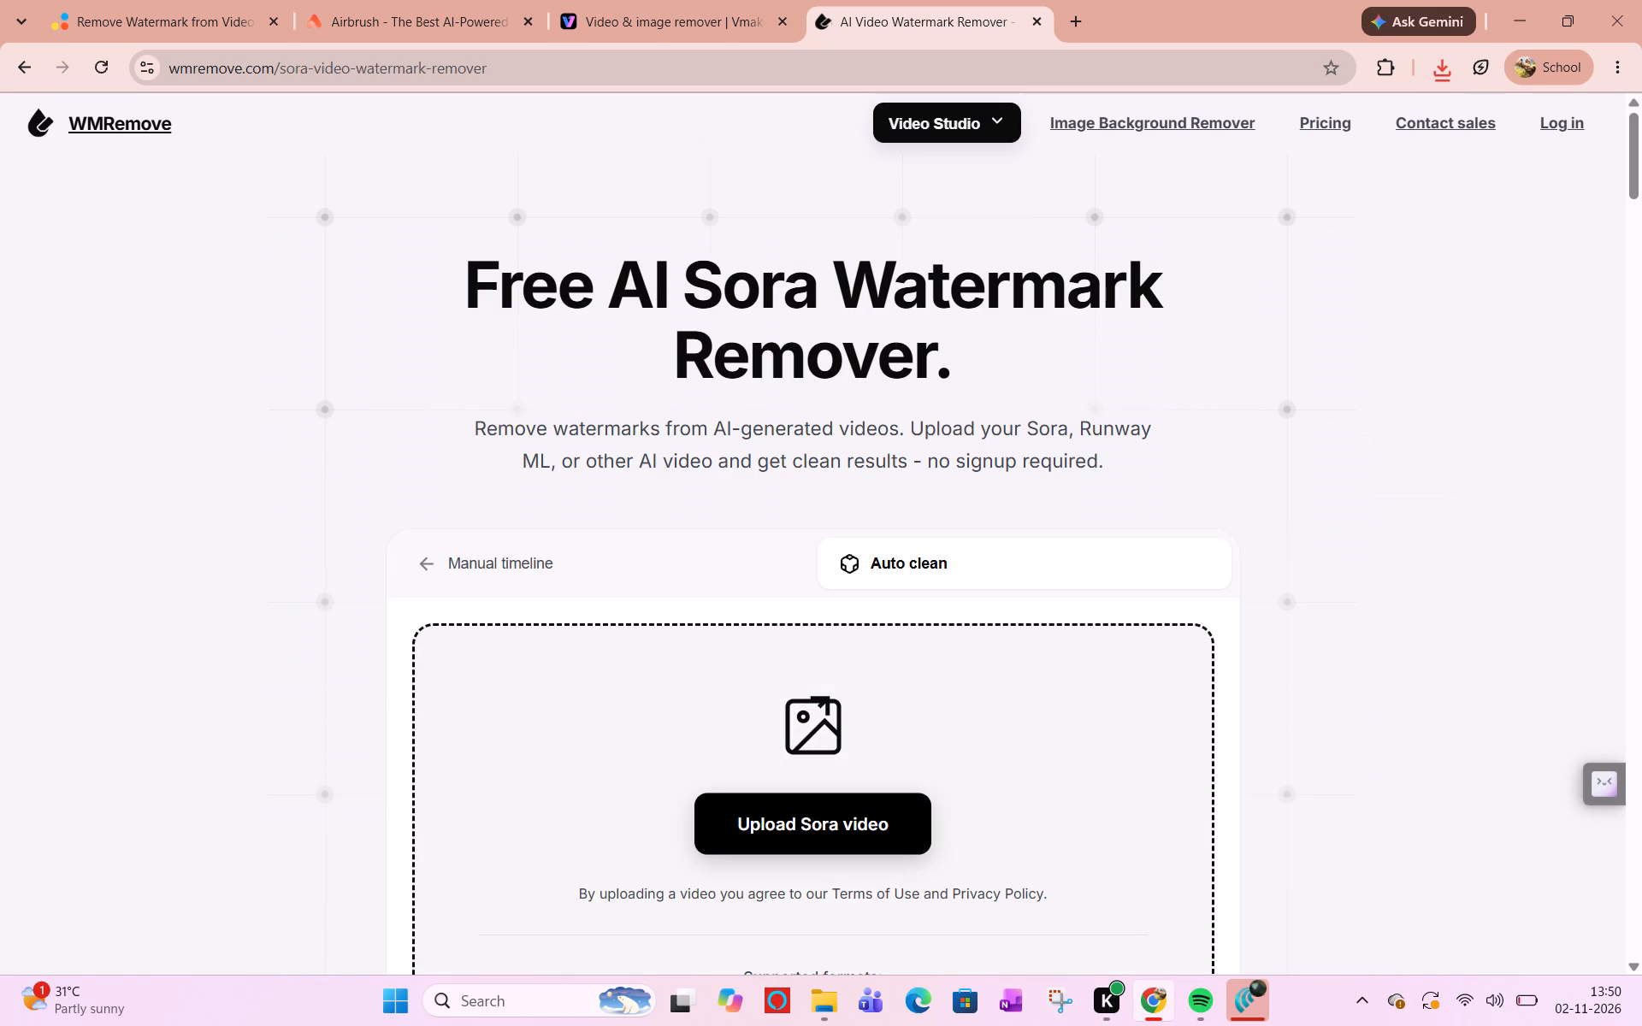
click(783, 823)
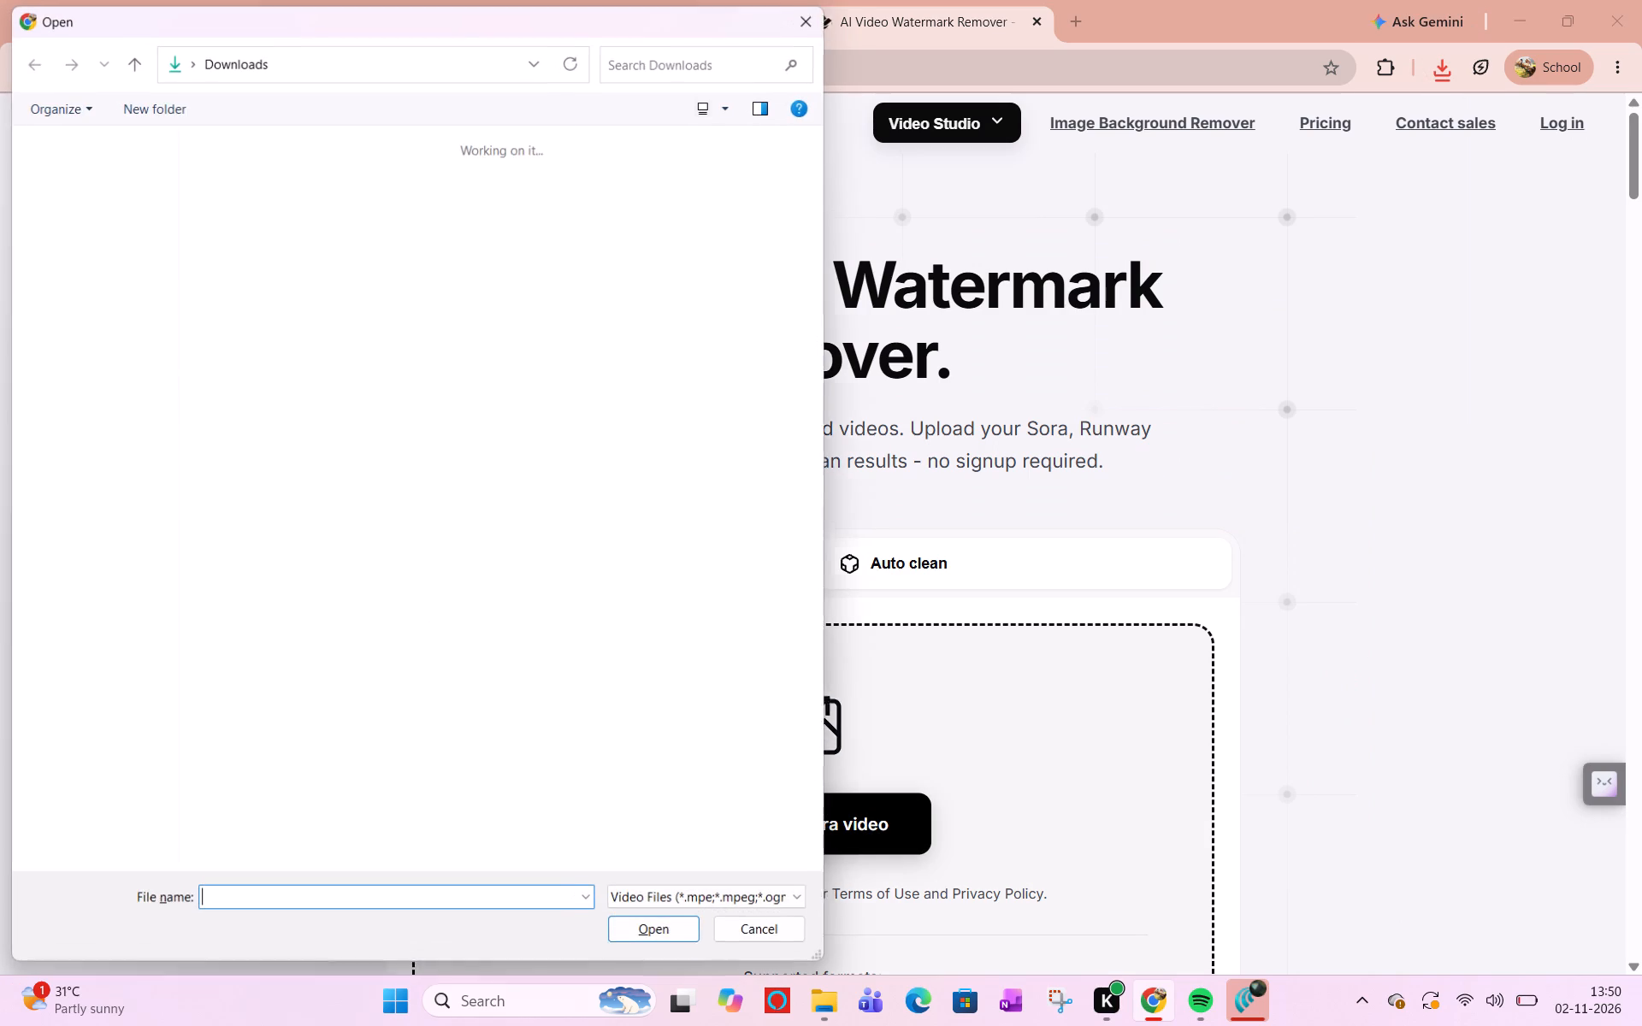
click(267, 225)
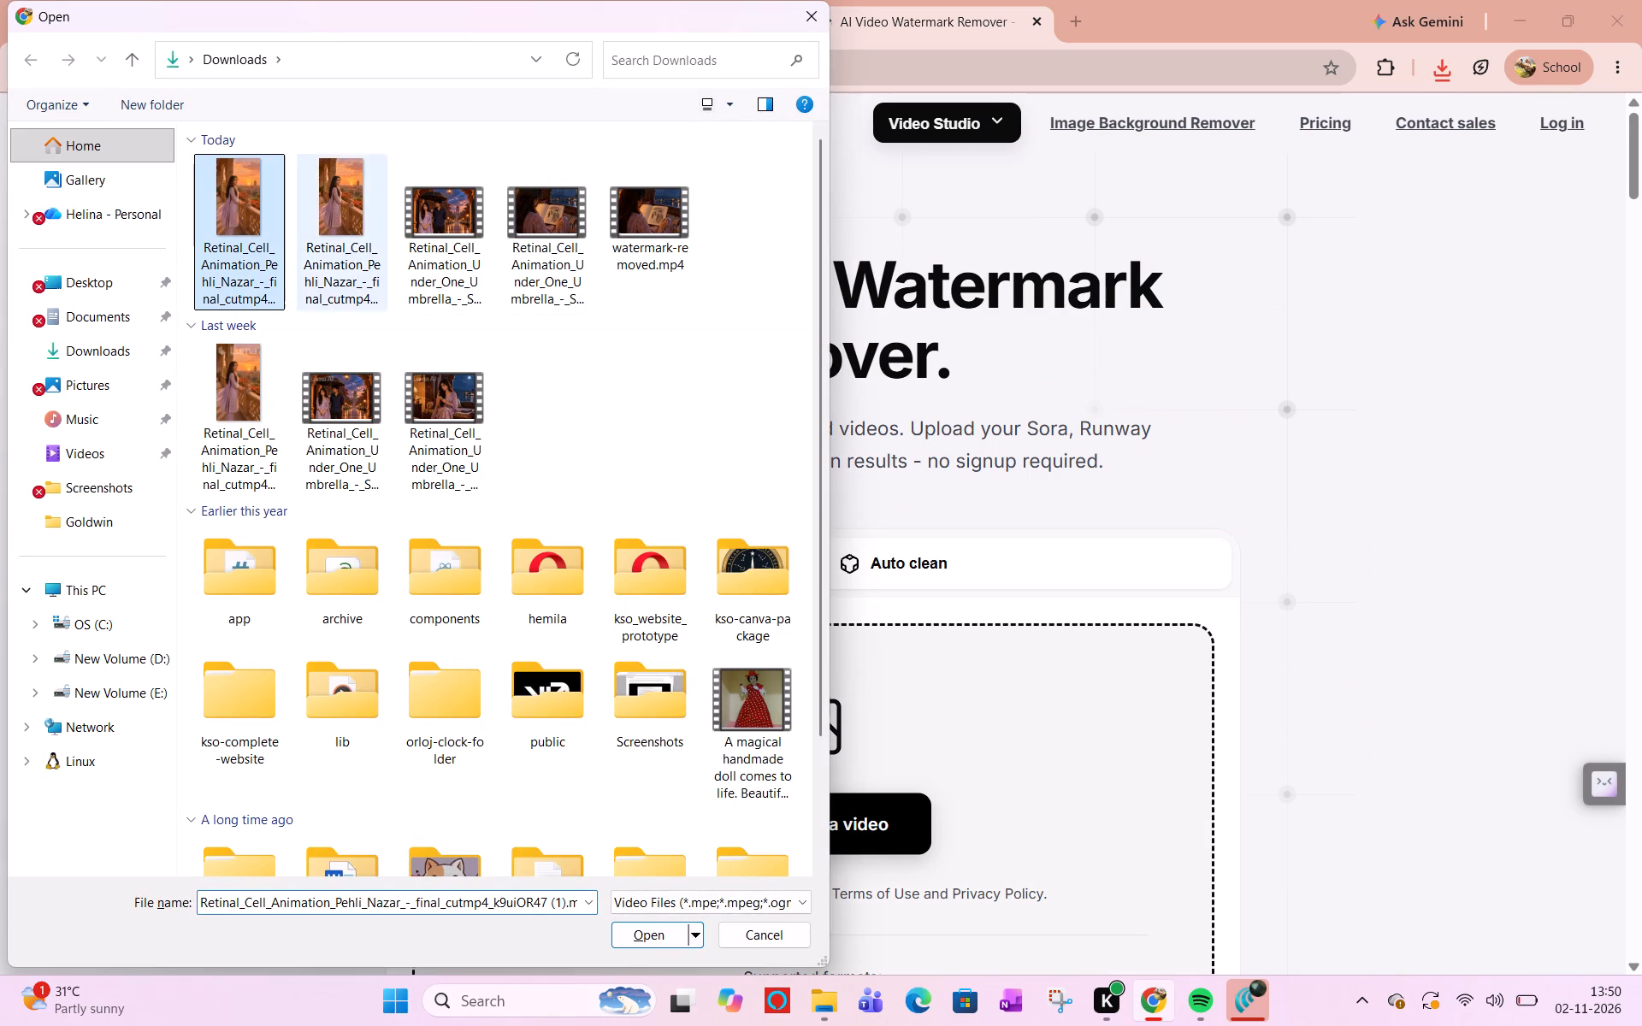
click(217, 414)
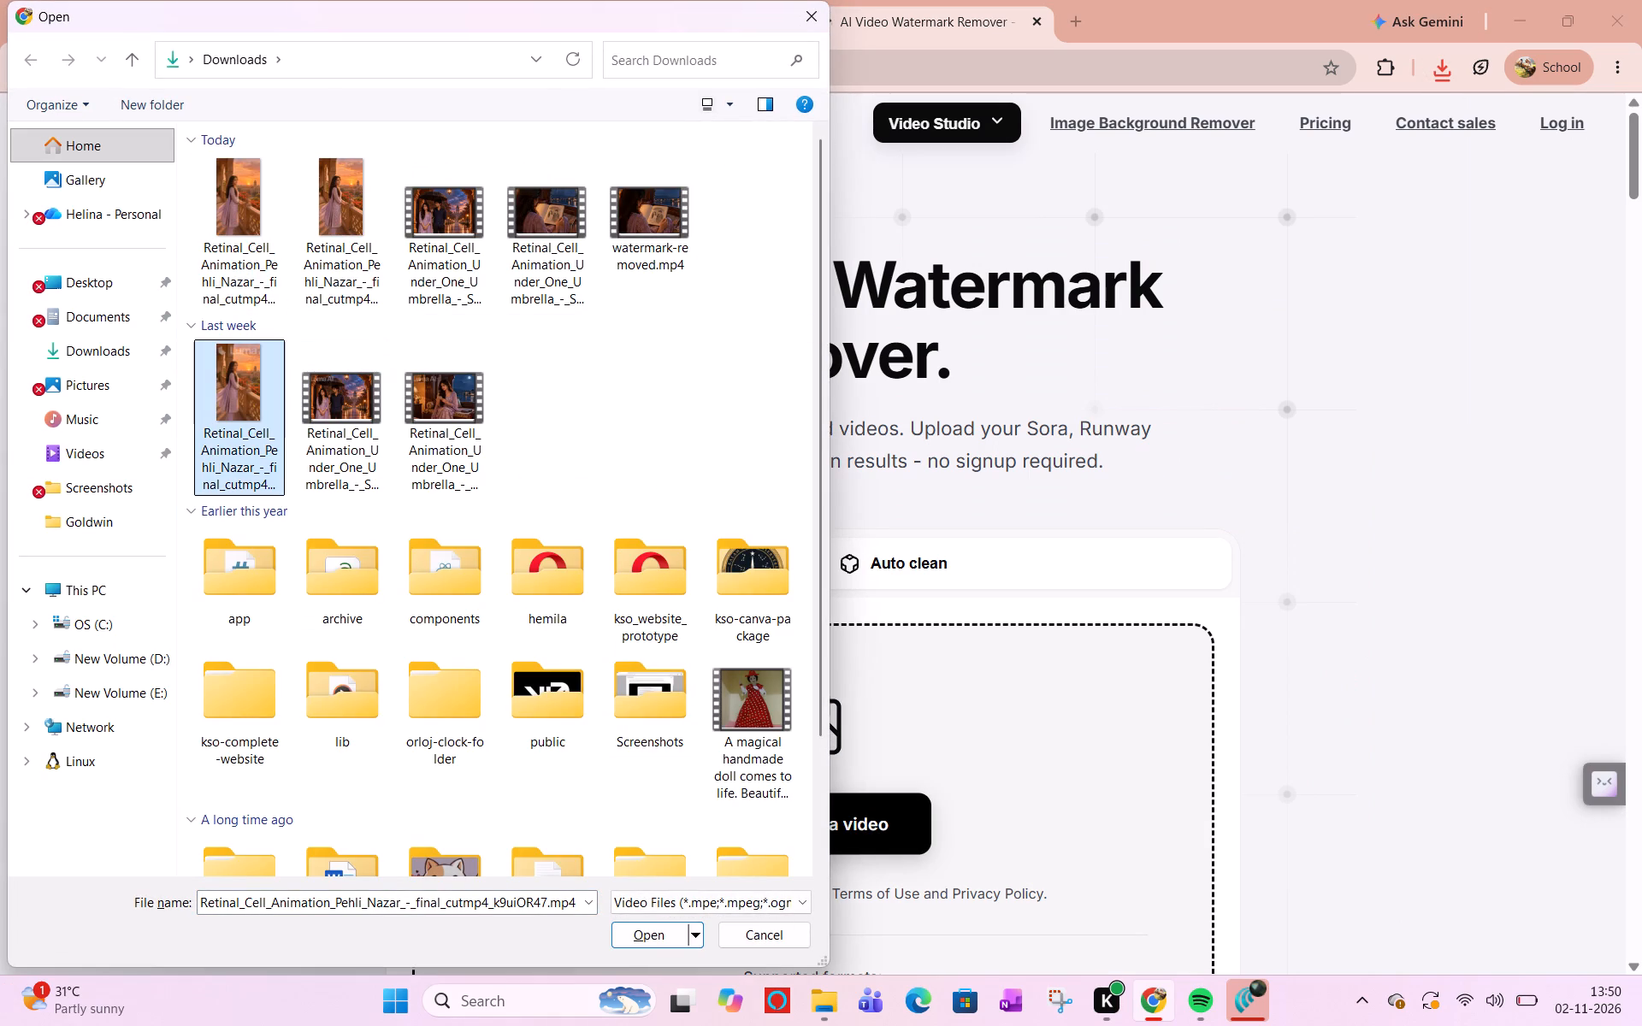
click(644, 942)
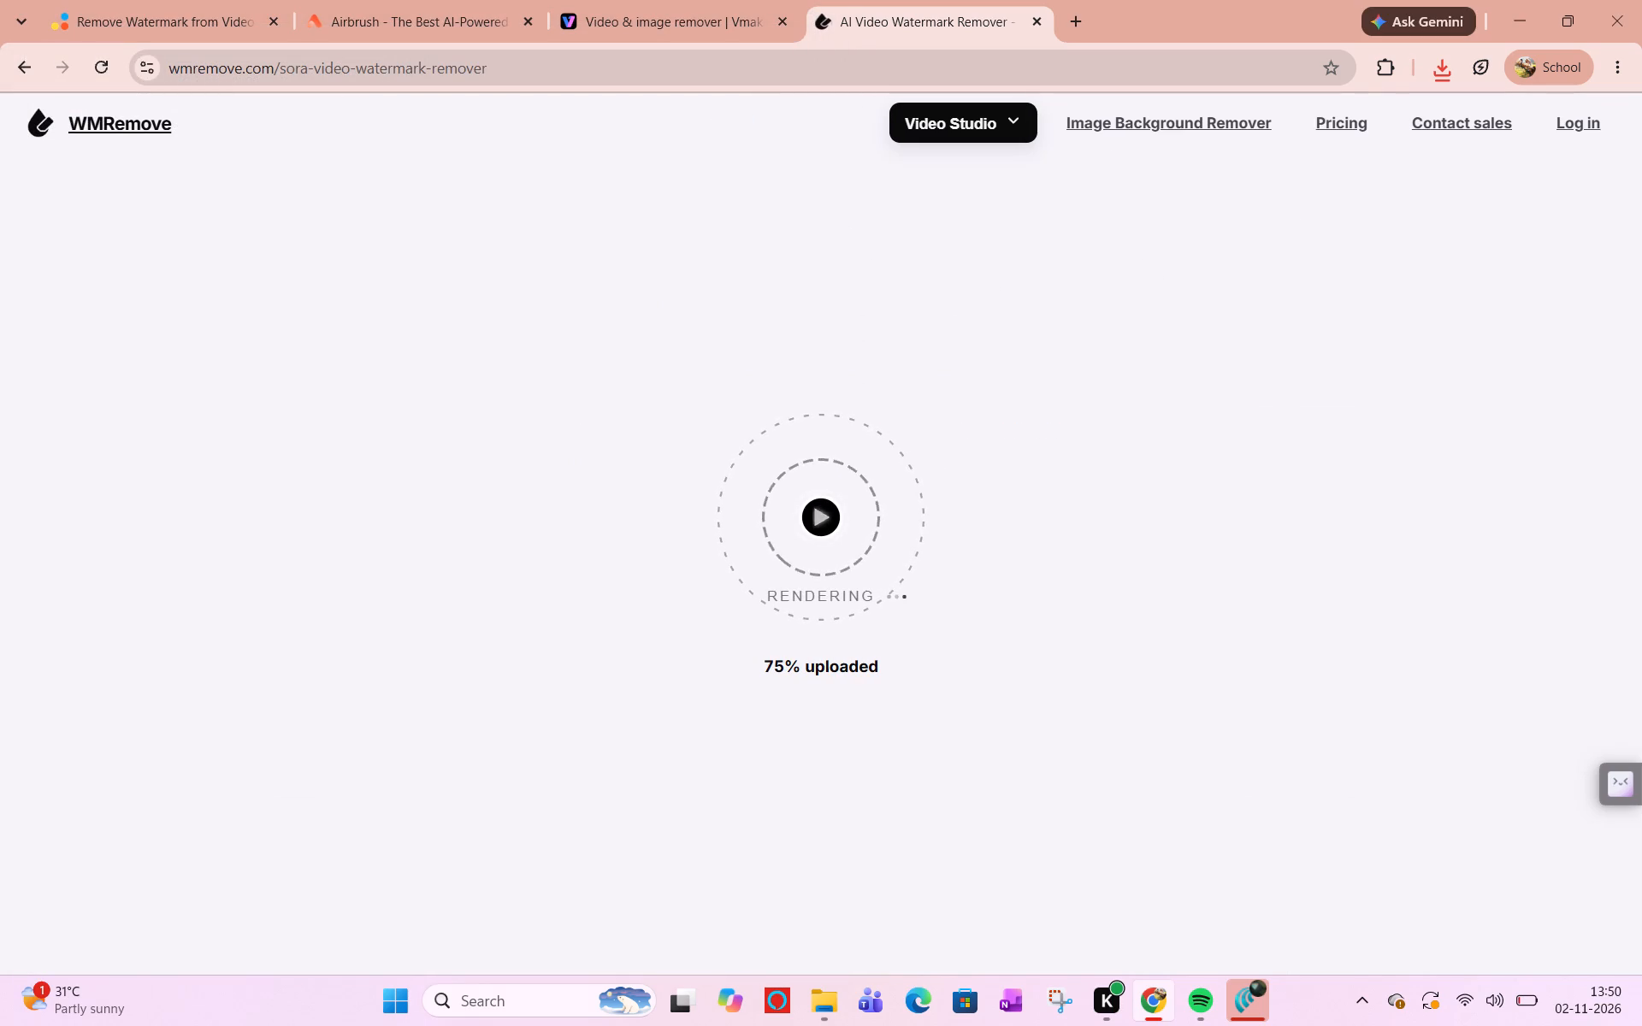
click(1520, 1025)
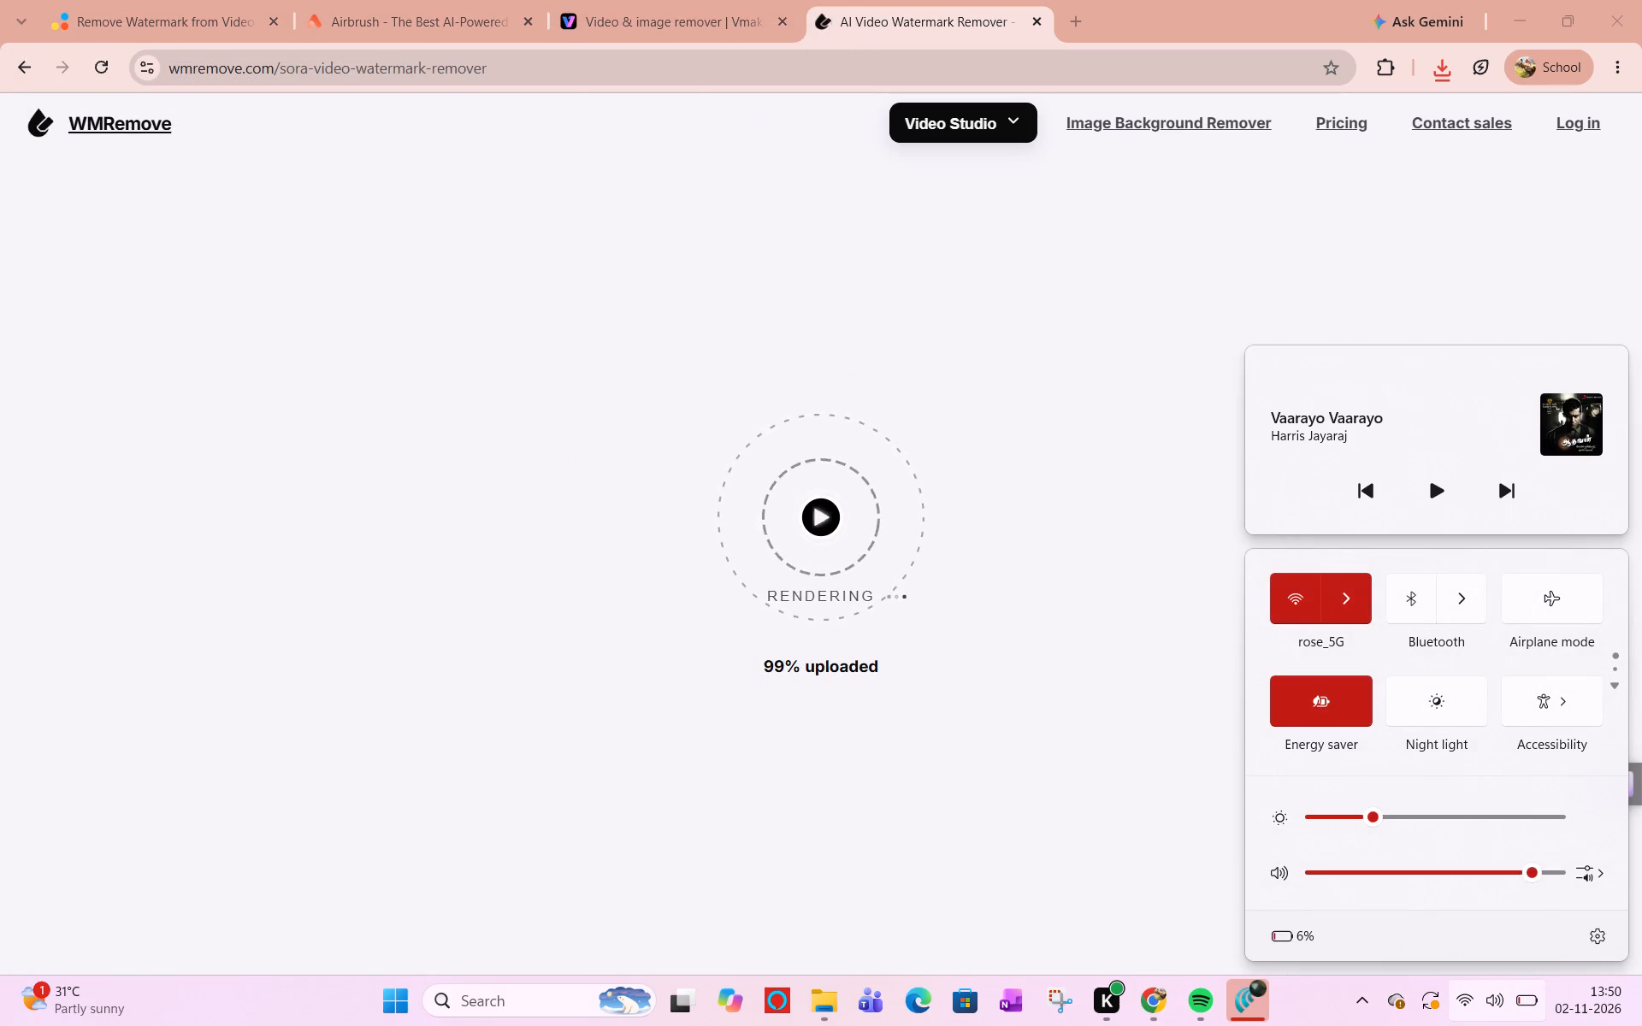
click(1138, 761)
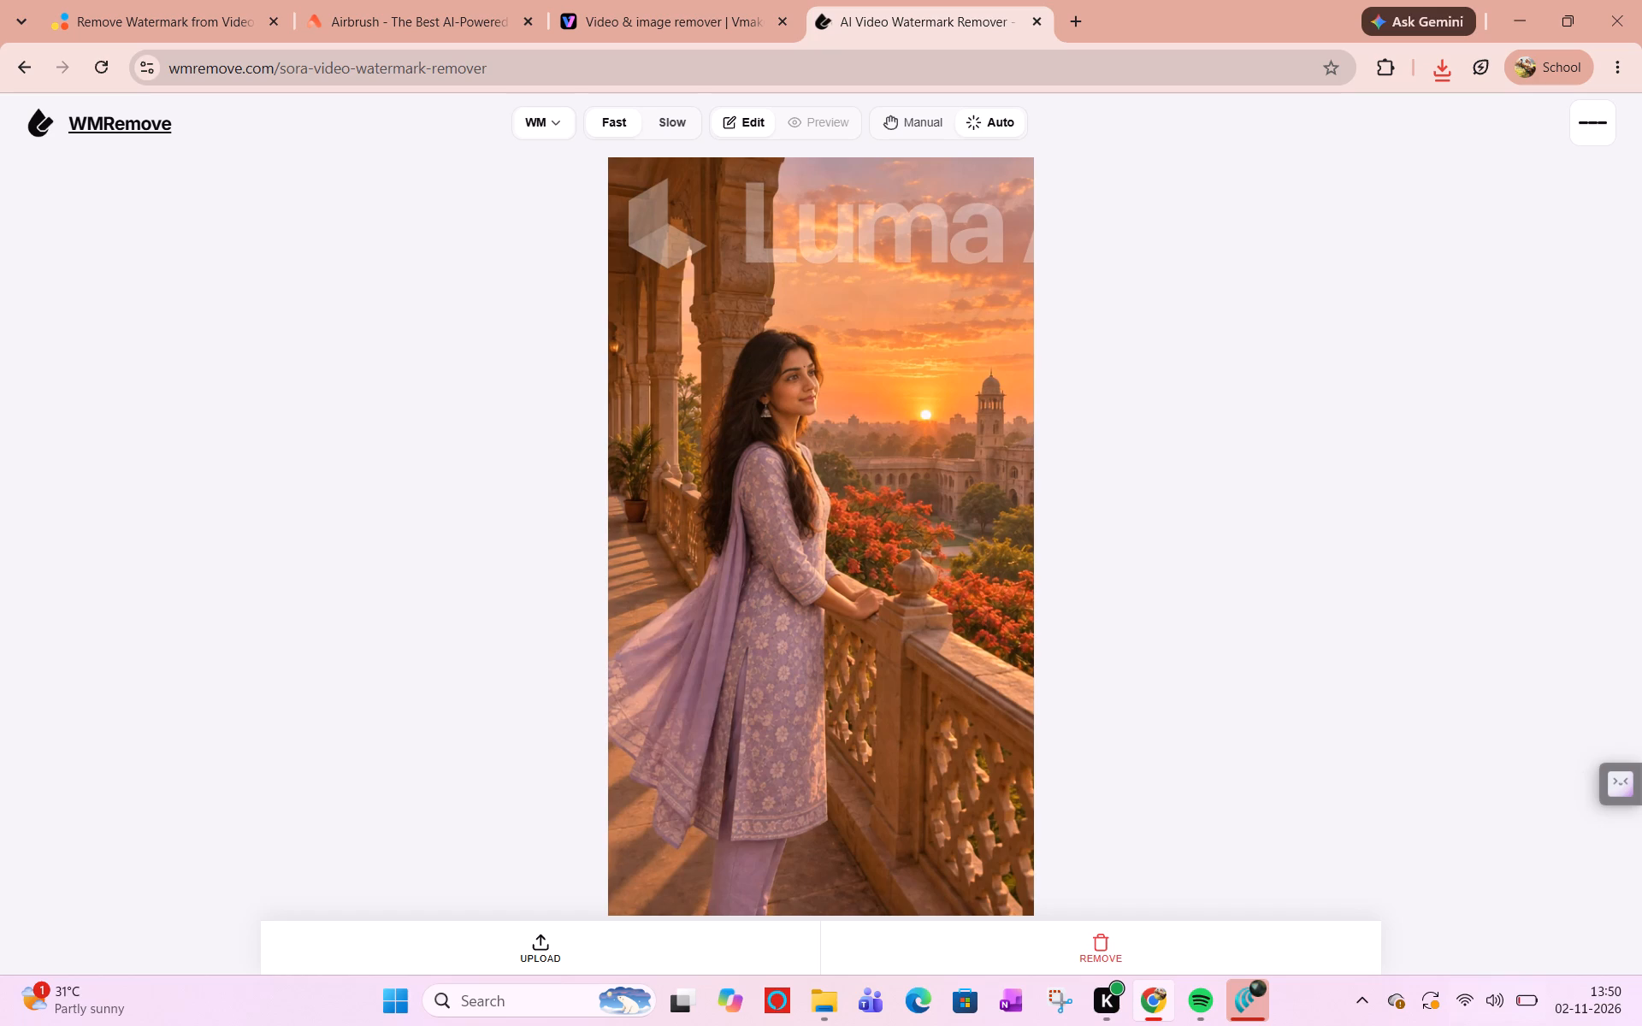
Mark a rectangular area over the Luma AI watermark across the archway and sunset sky, extending it to the frame's edge.
drag(622, 186, 1029, 263)
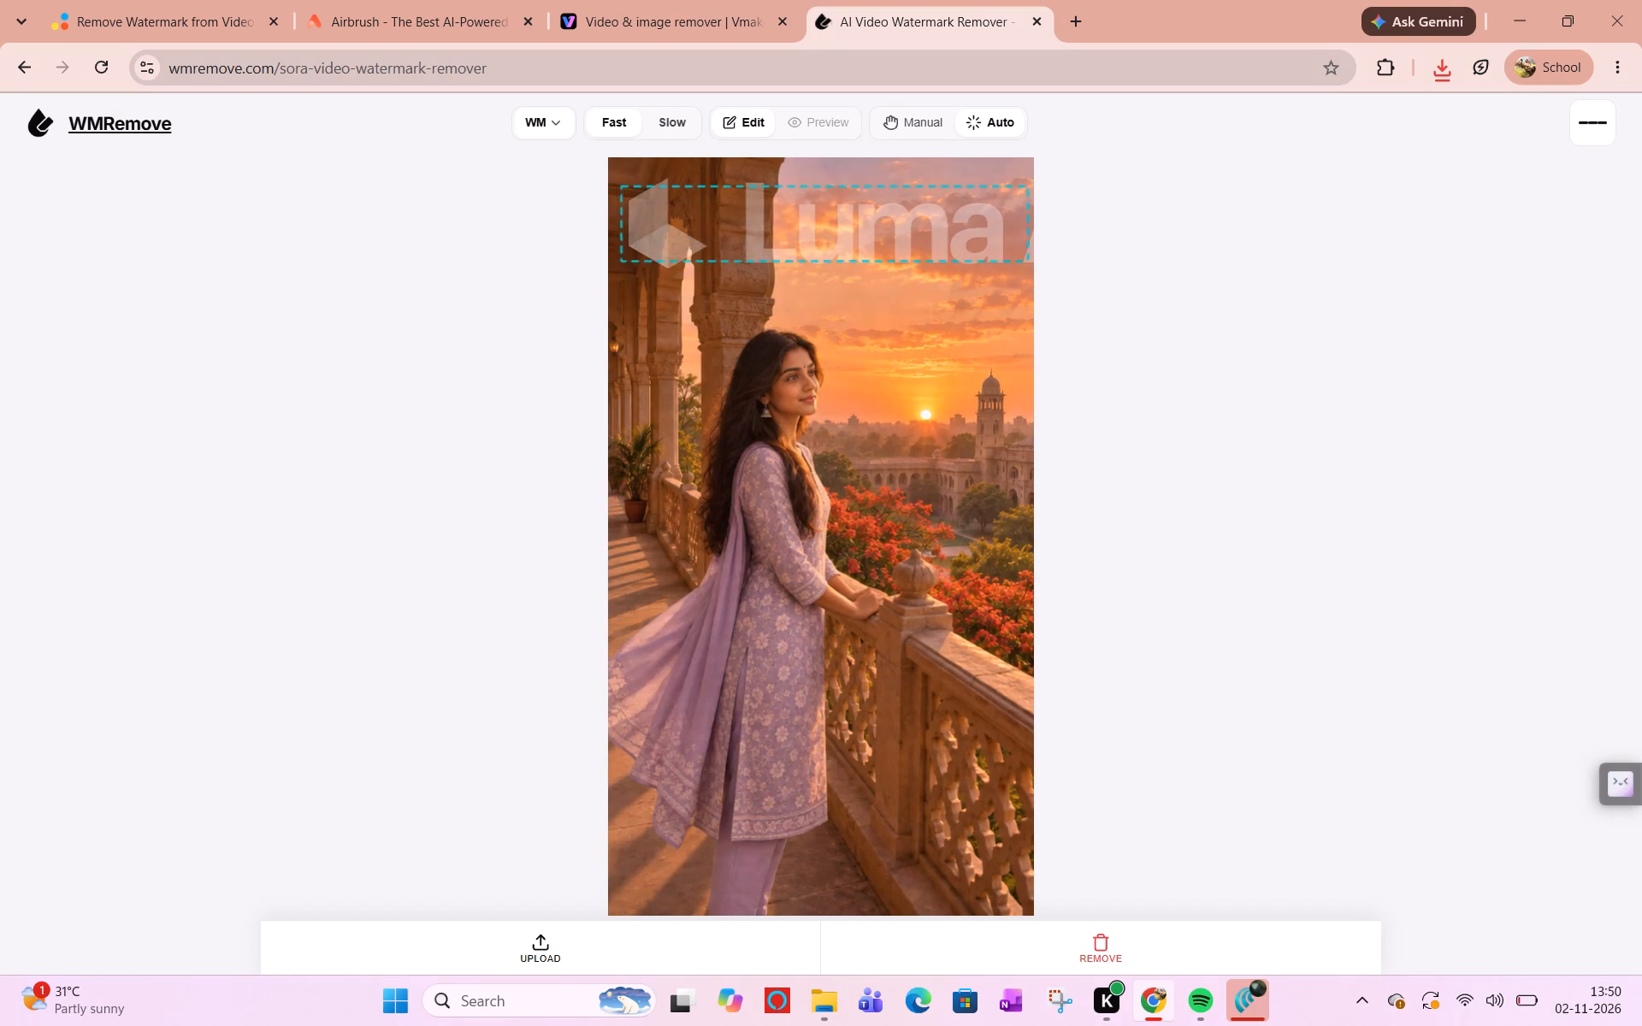
drag(1029, 263, 1039, 268)
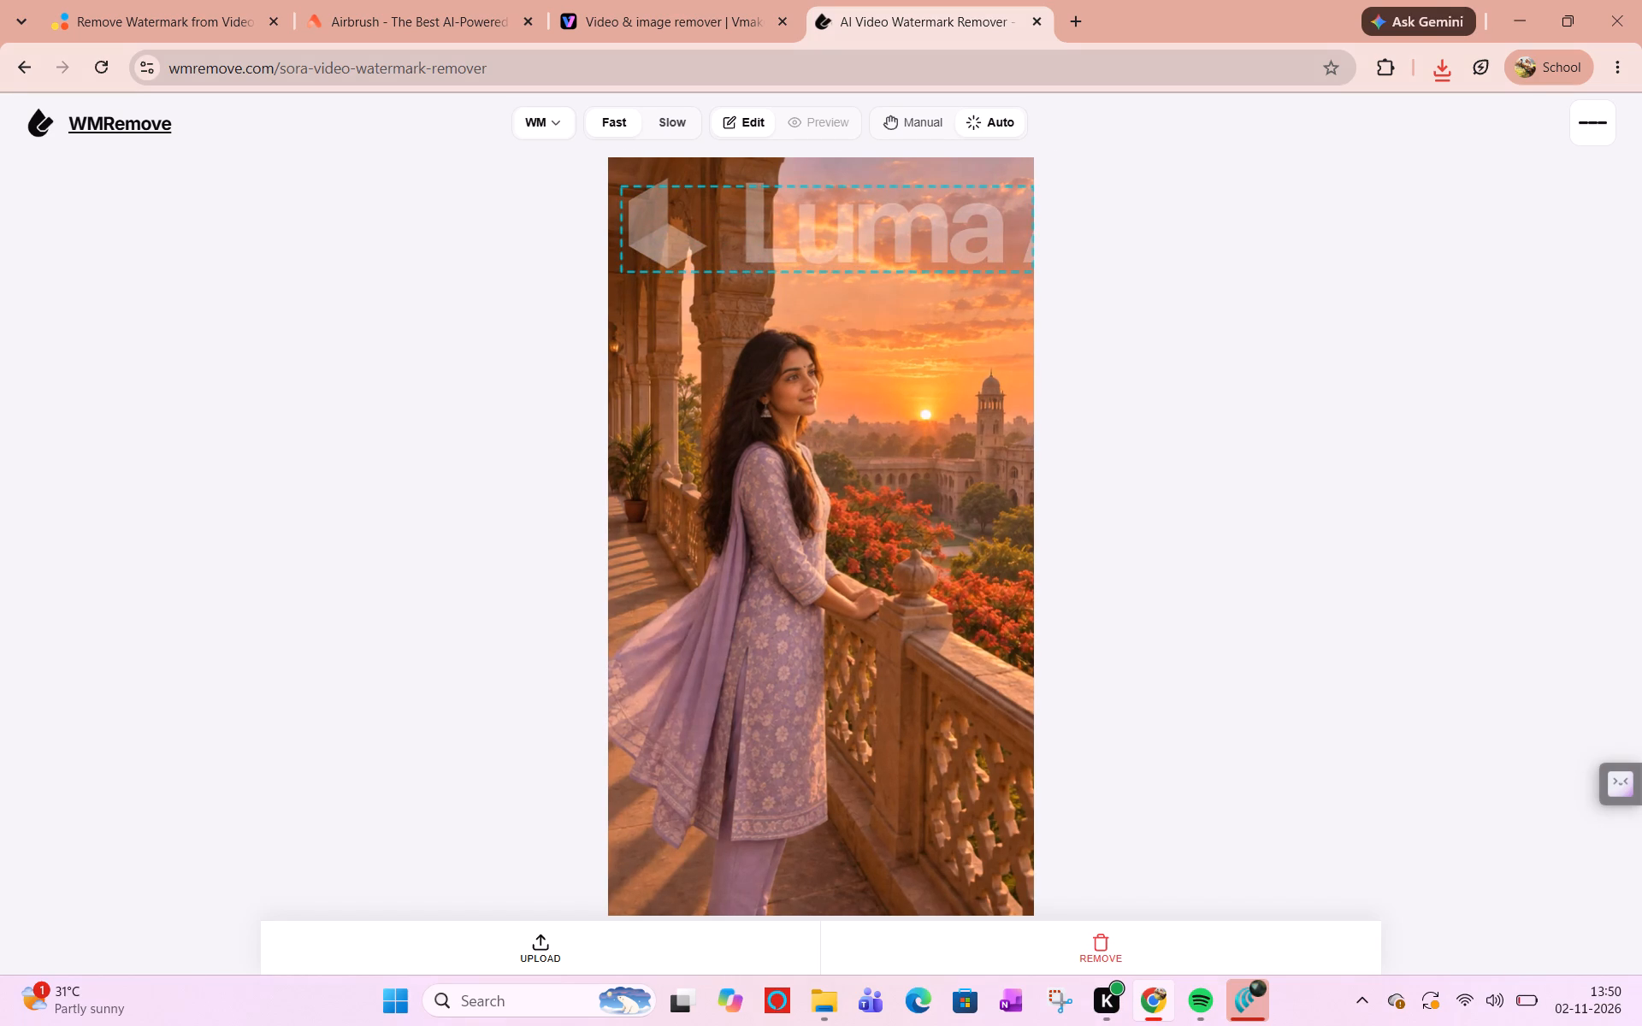
scroll(309, 855, down, 5)
scroll(309, 855, up, 4)
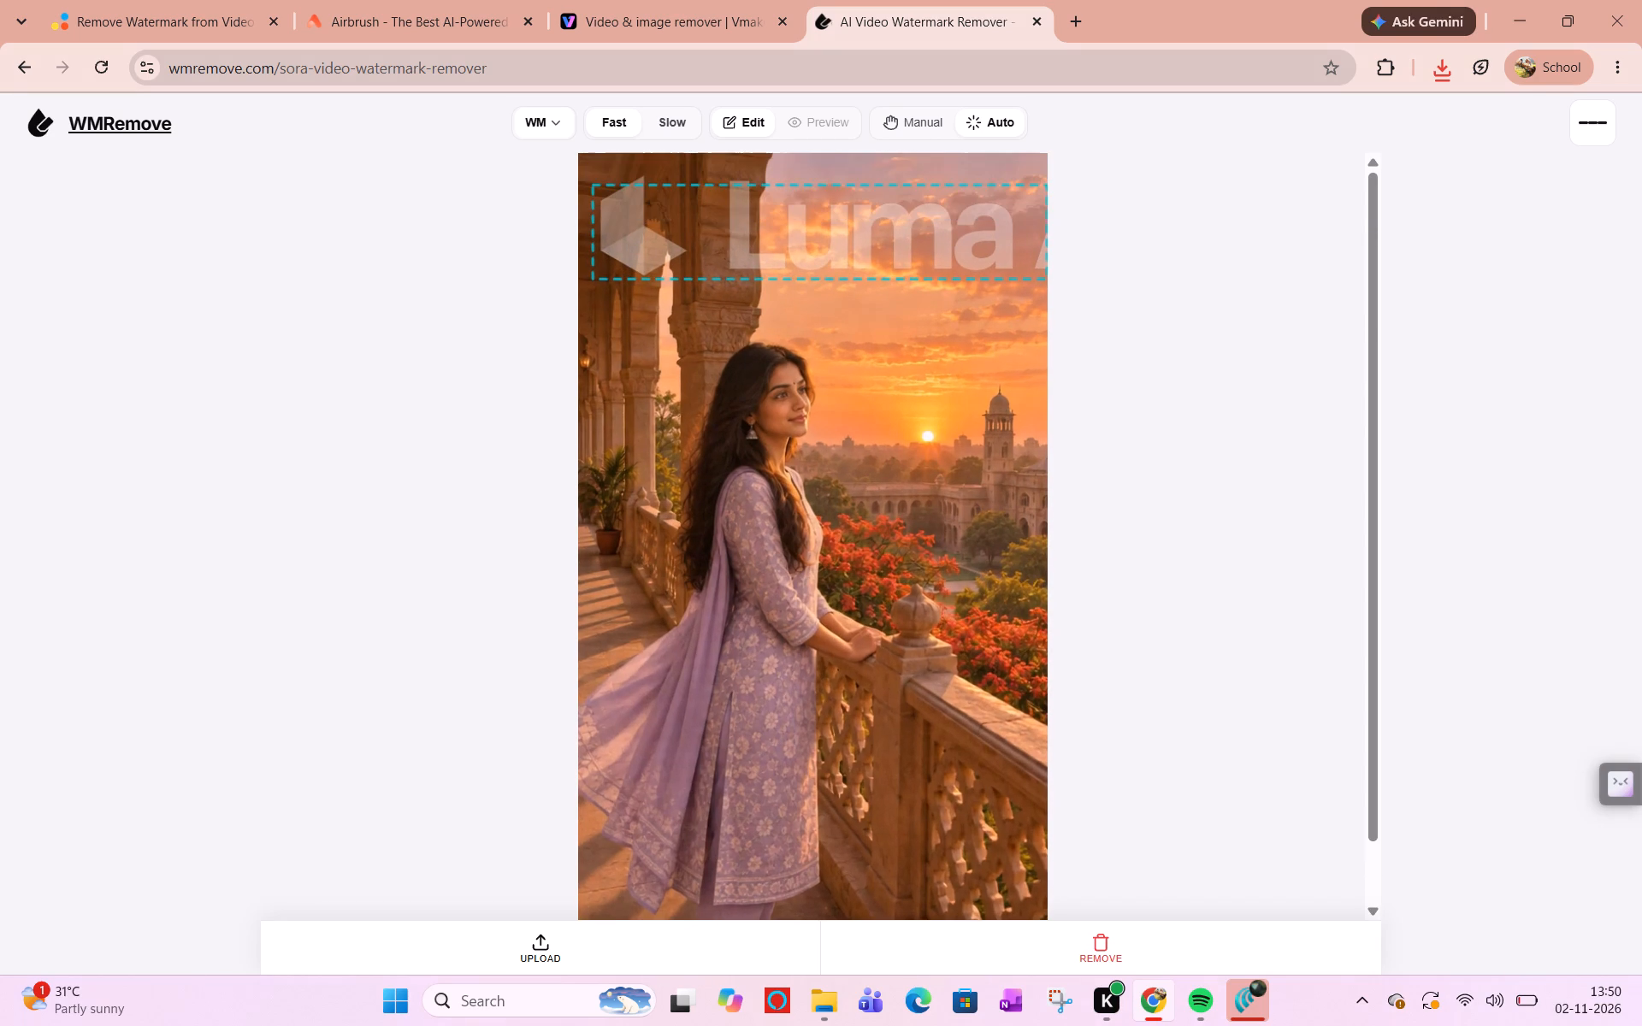
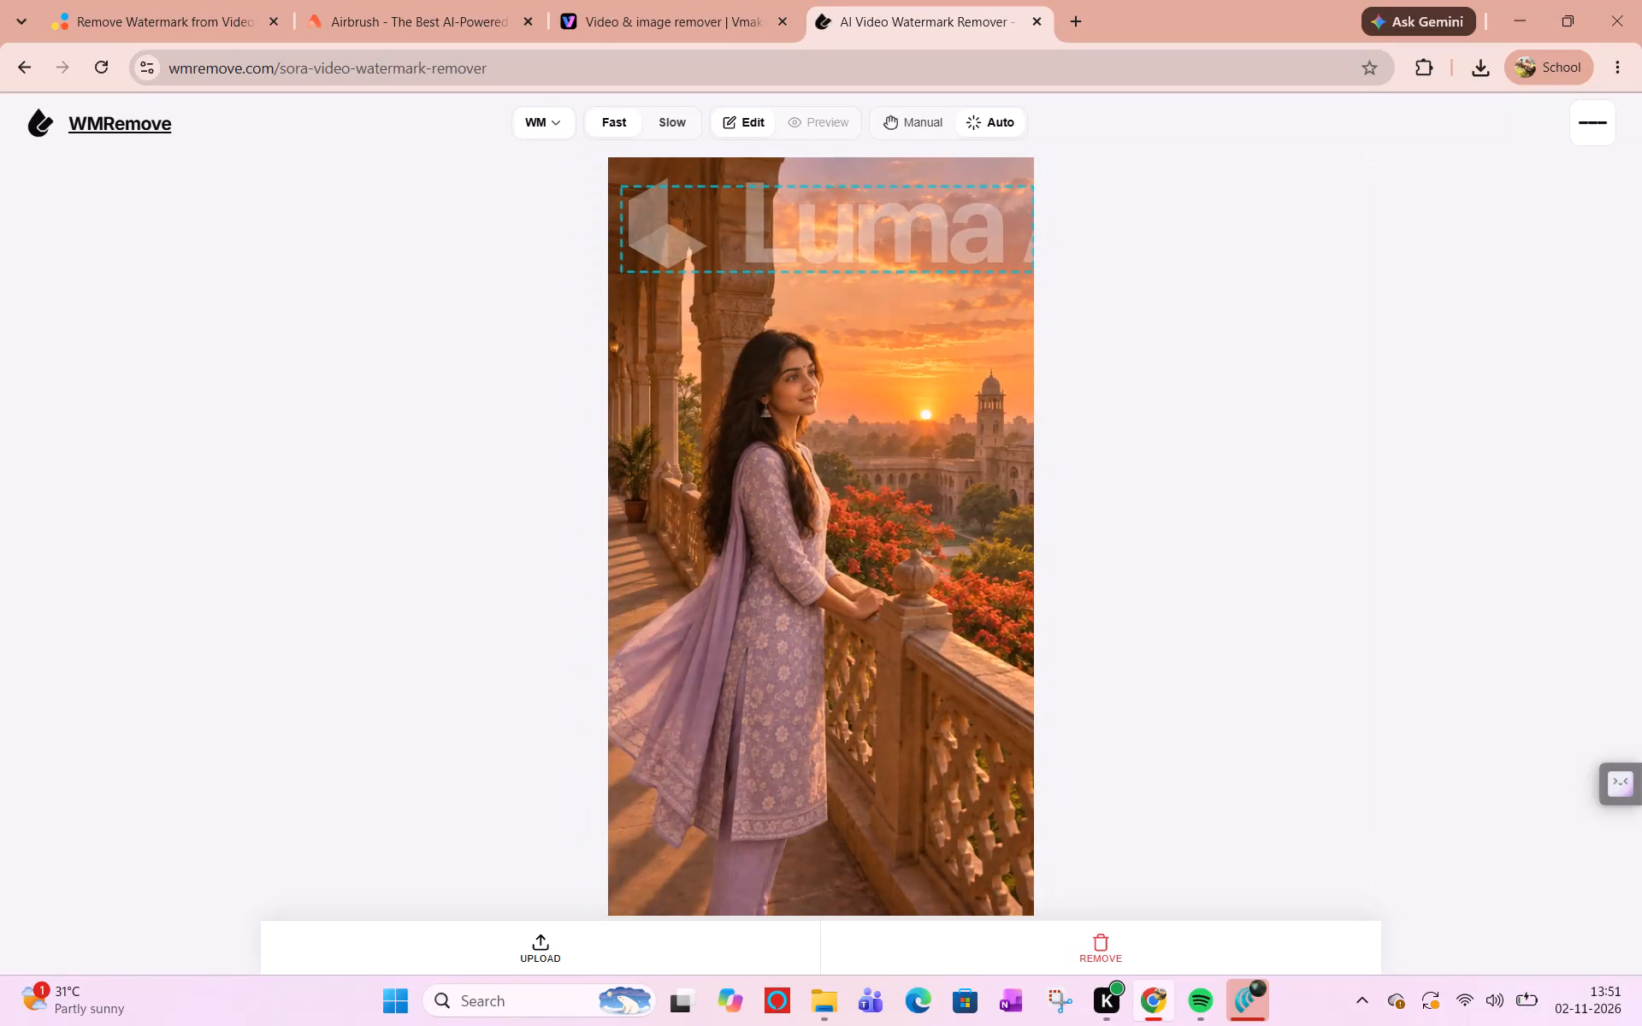
Switch the watermark marking from Auto to Manual mode.
scroll(703, 389, down, 5)
click(921, 125)
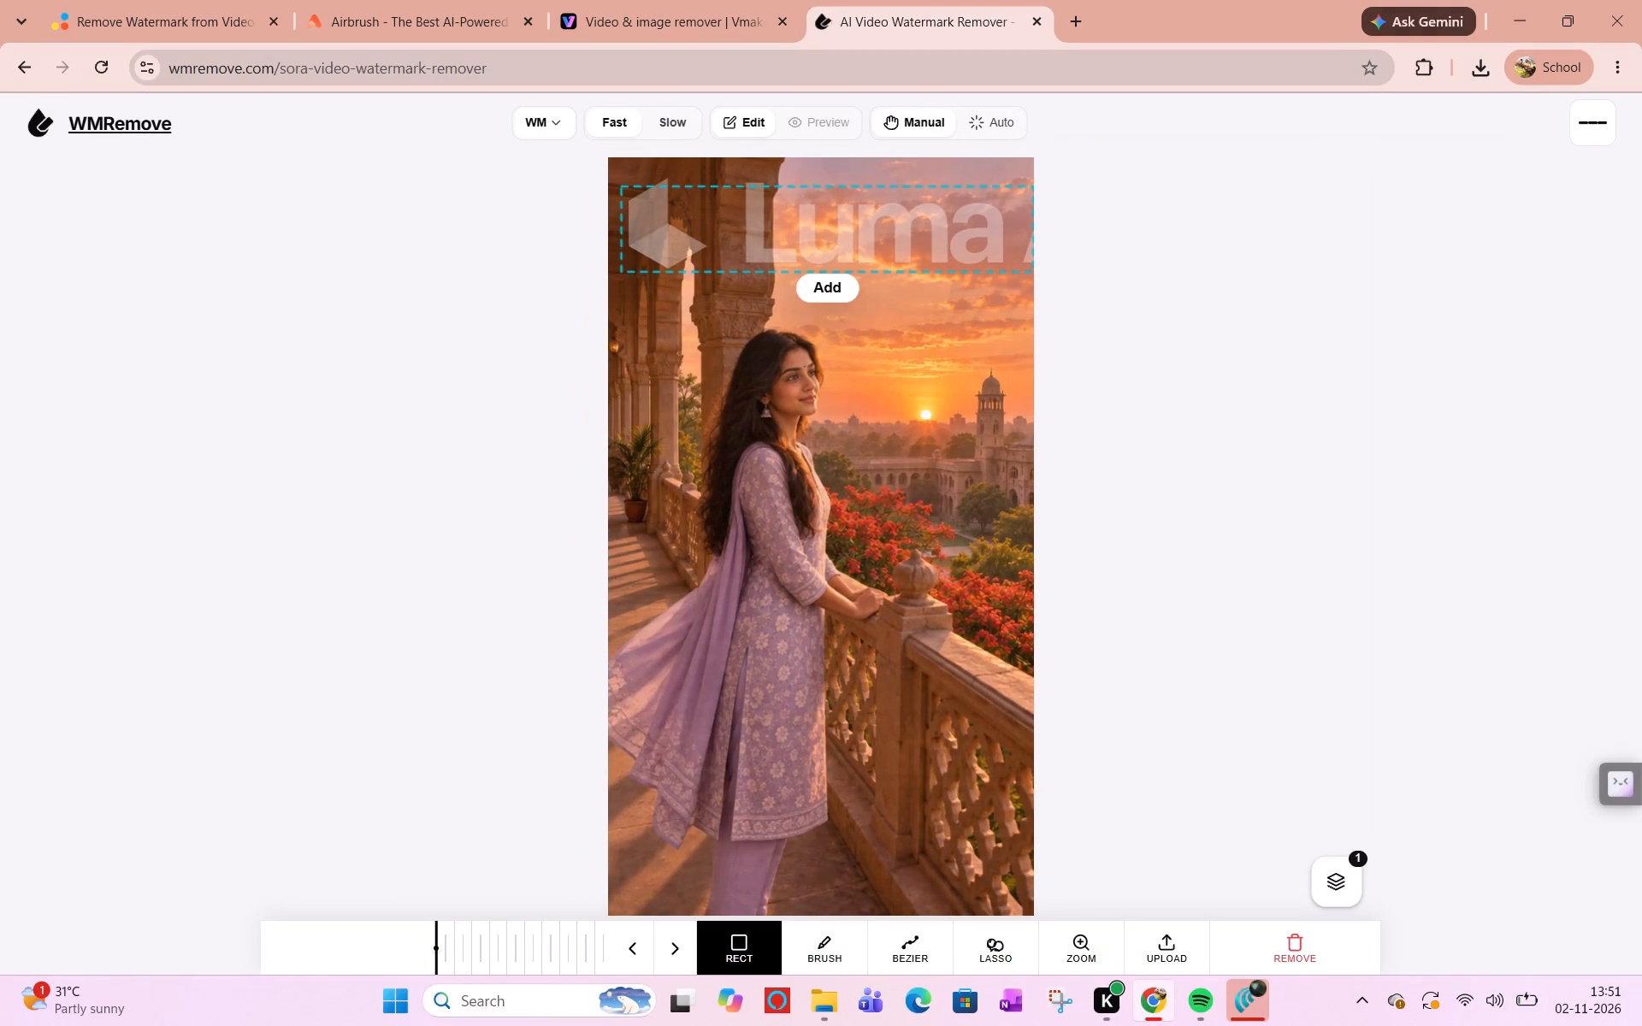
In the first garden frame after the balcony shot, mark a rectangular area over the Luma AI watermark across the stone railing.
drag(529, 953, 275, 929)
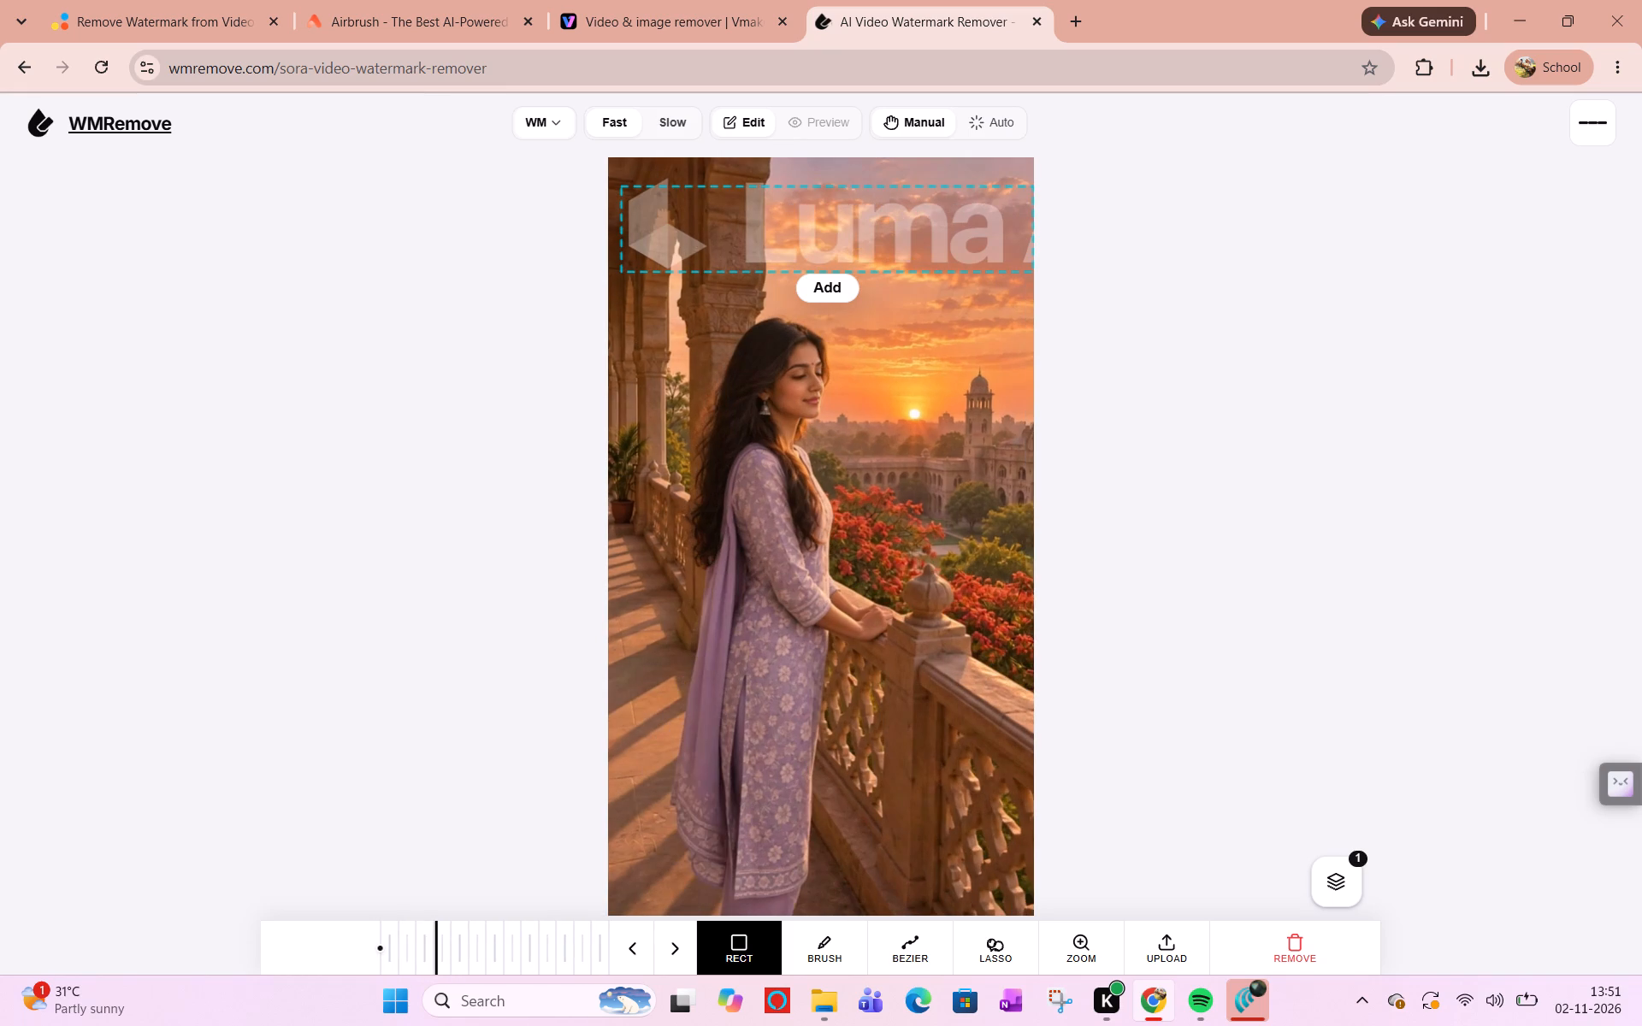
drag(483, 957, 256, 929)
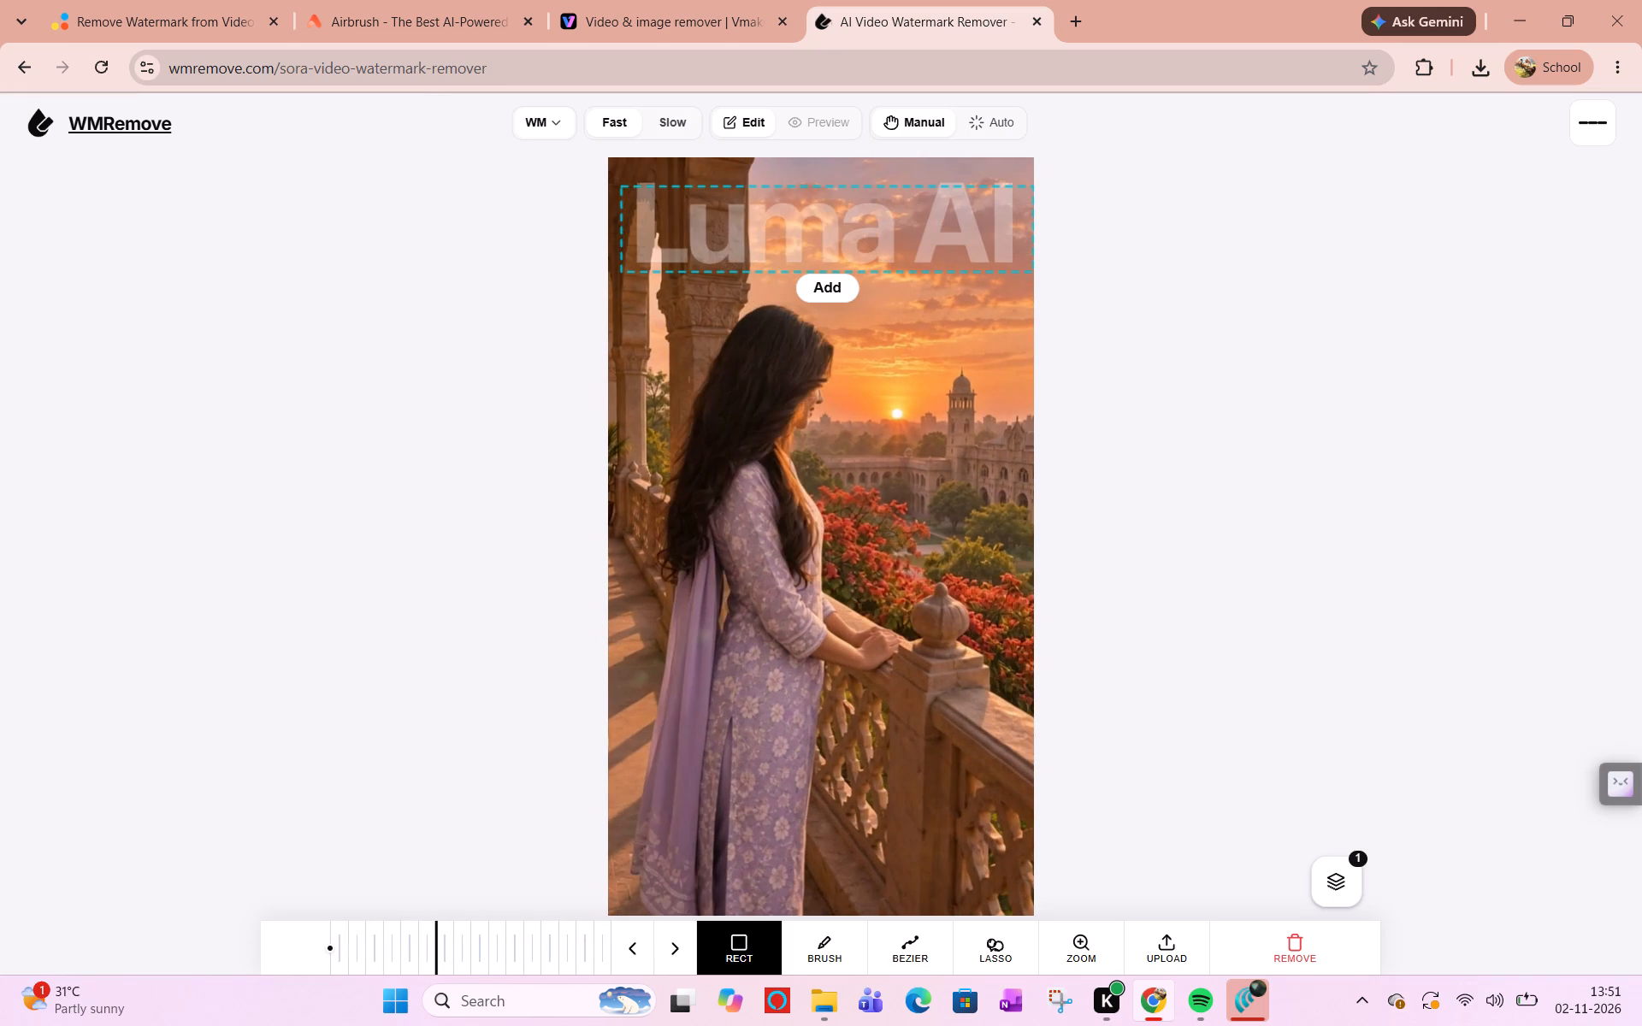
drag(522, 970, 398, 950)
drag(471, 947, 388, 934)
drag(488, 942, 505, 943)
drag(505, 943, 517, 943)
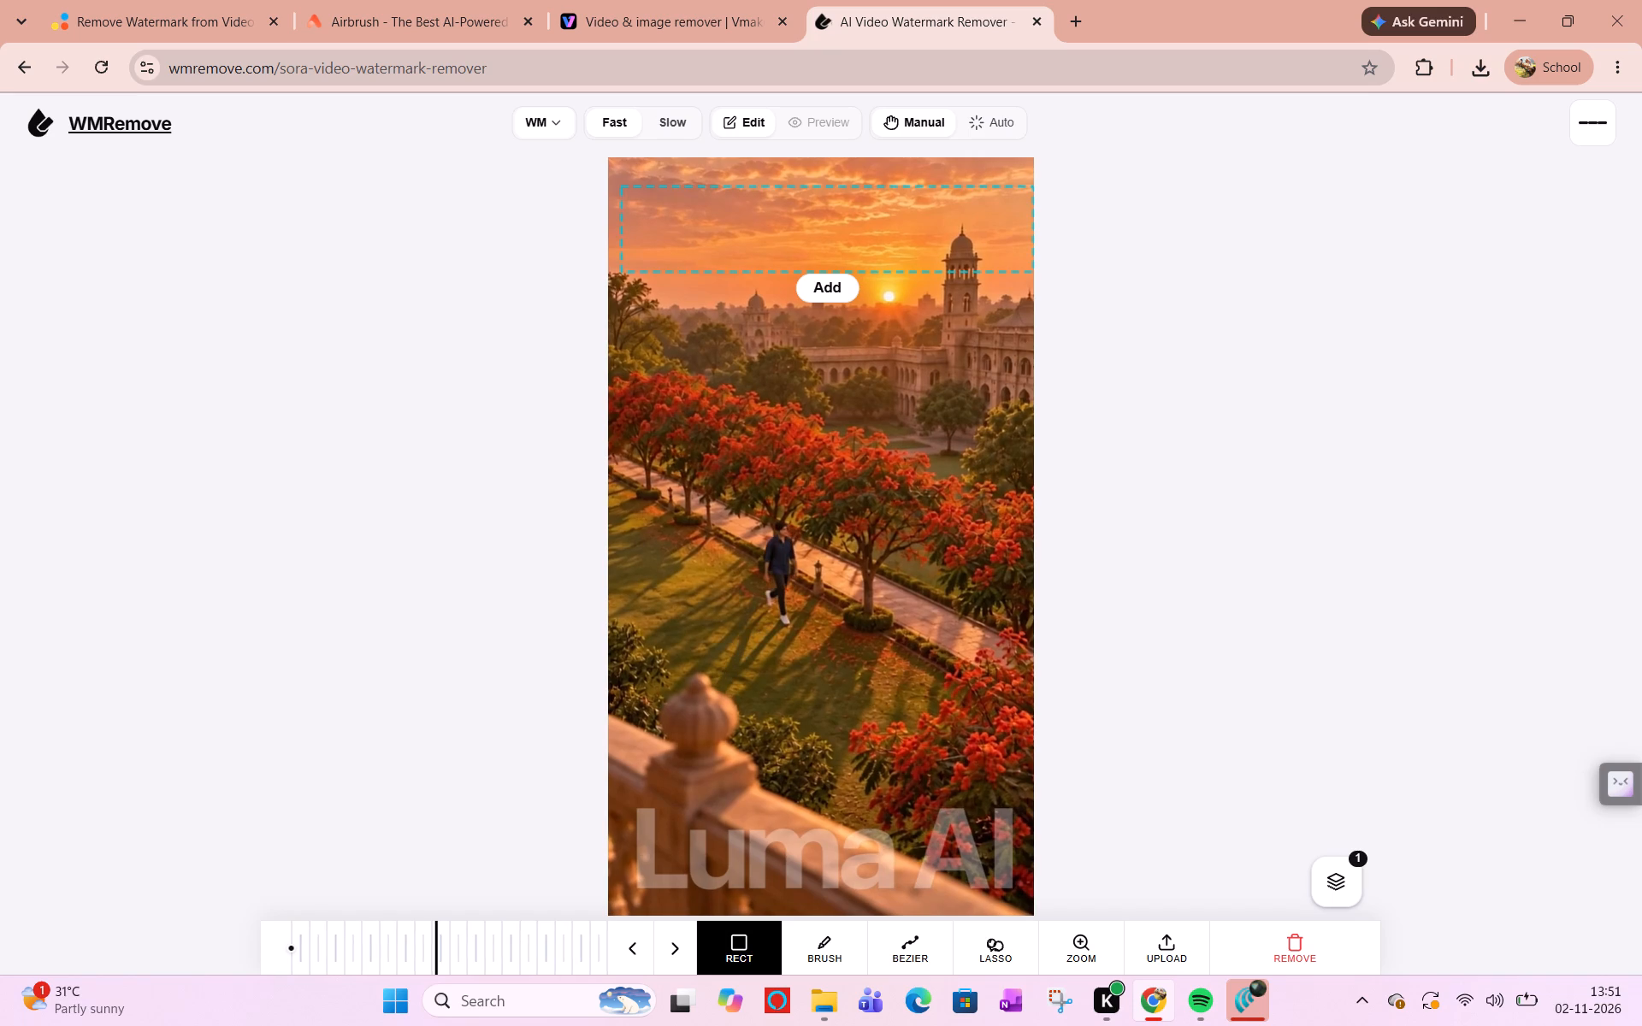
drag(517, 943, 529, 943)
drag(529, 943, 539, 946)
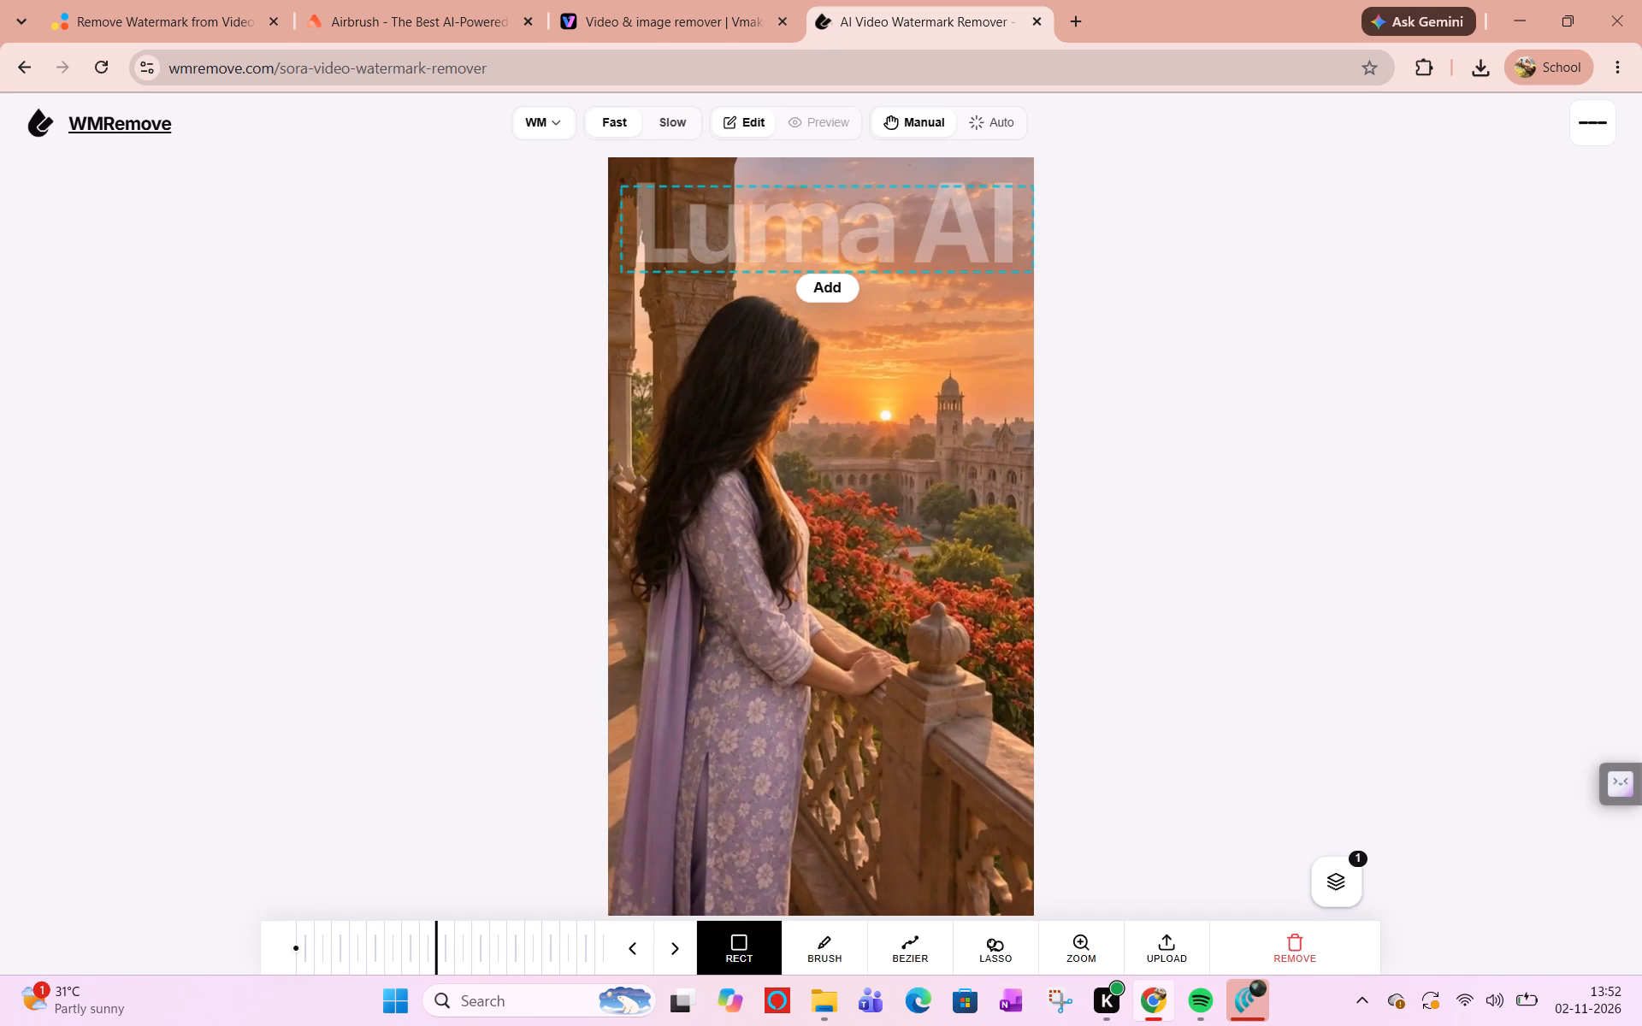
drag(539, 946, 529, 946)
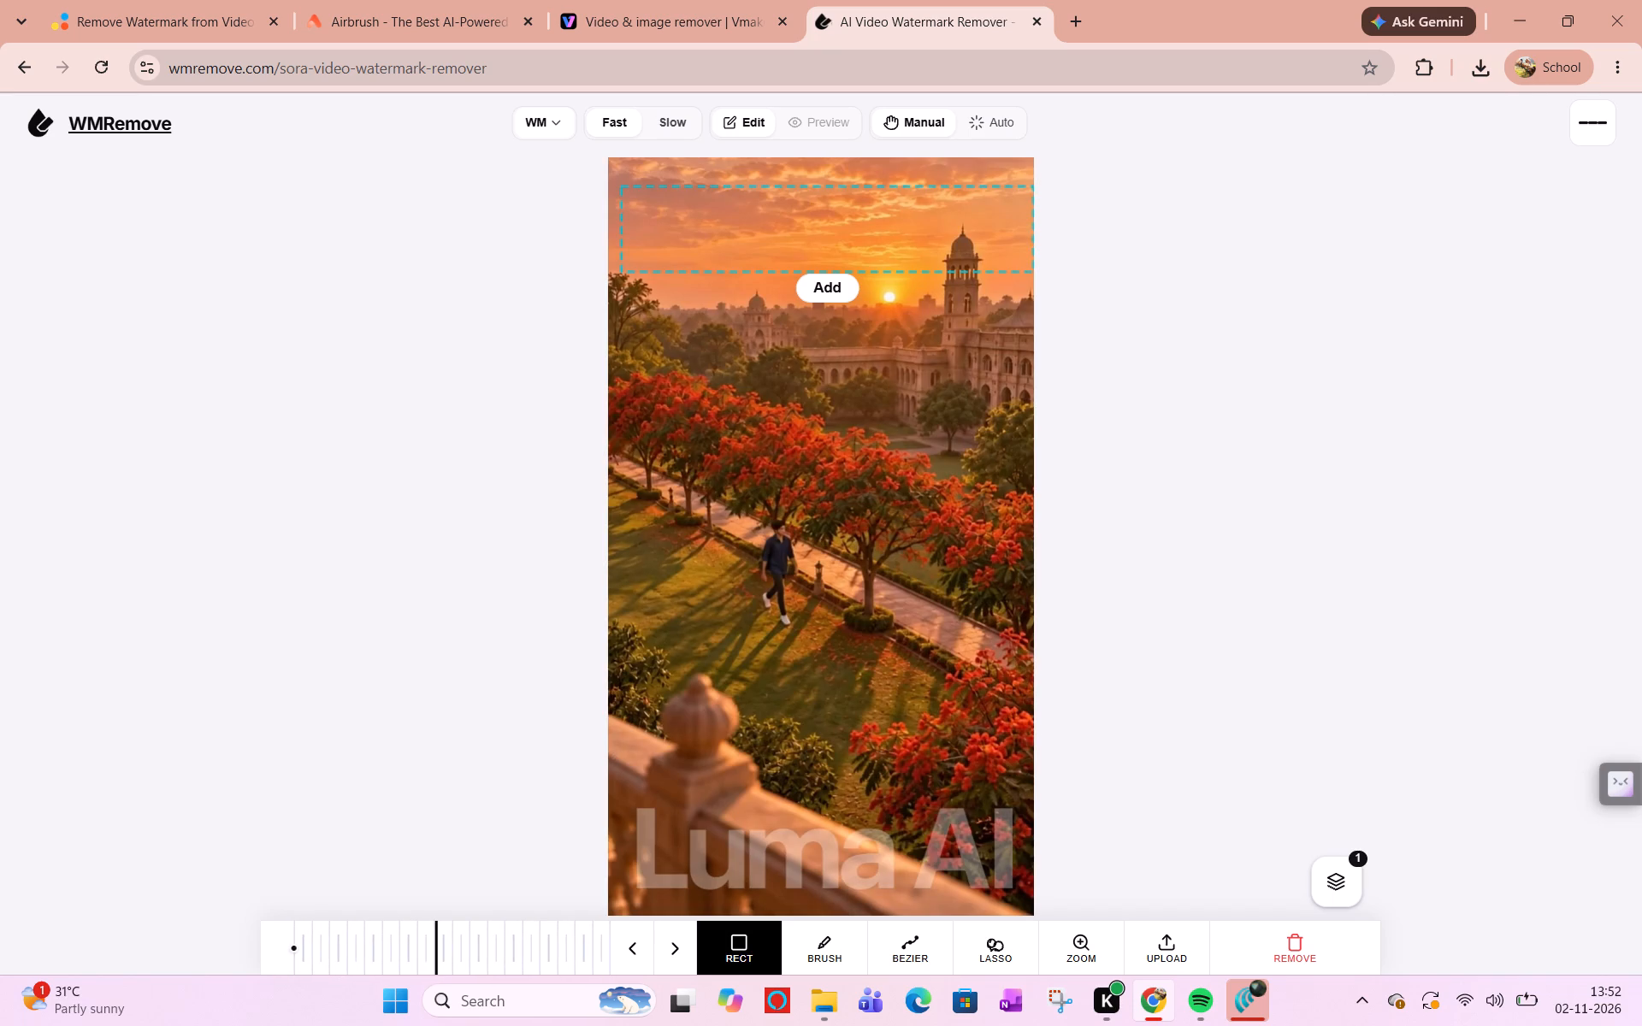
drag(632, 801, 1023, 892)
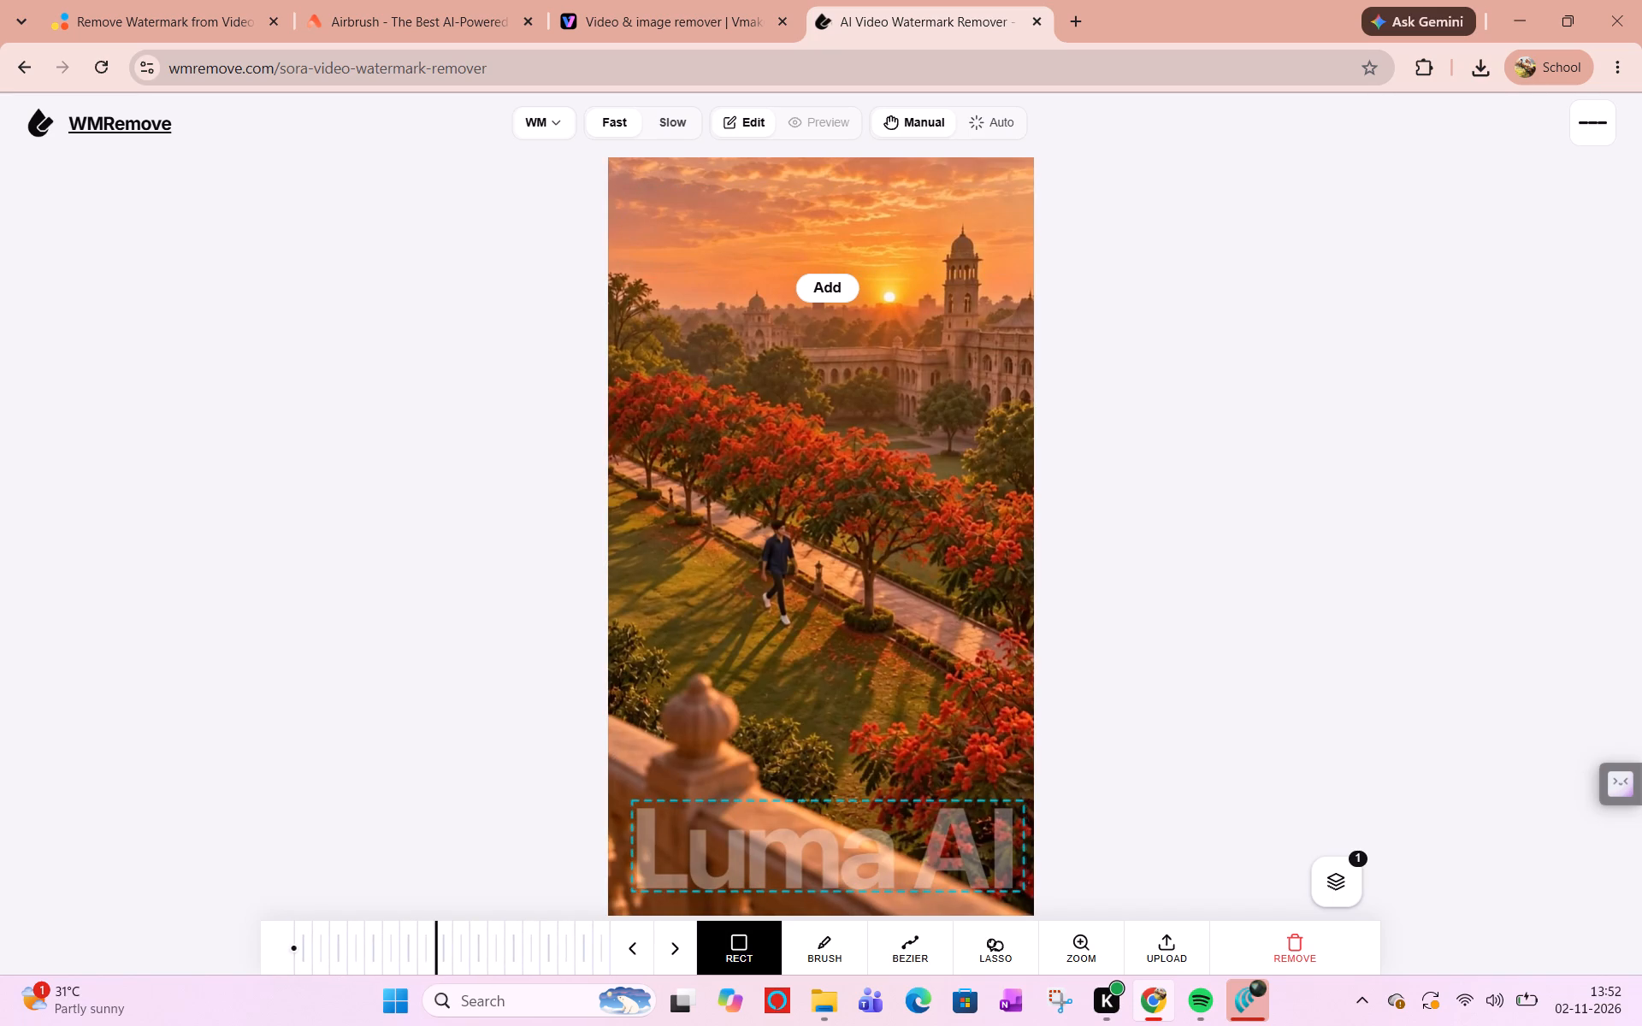
Check the rectangle against the Luma AI watermark through the garden shot and into the woman's chin-on-hand close-up.
drag(543, 952, 399, 935)
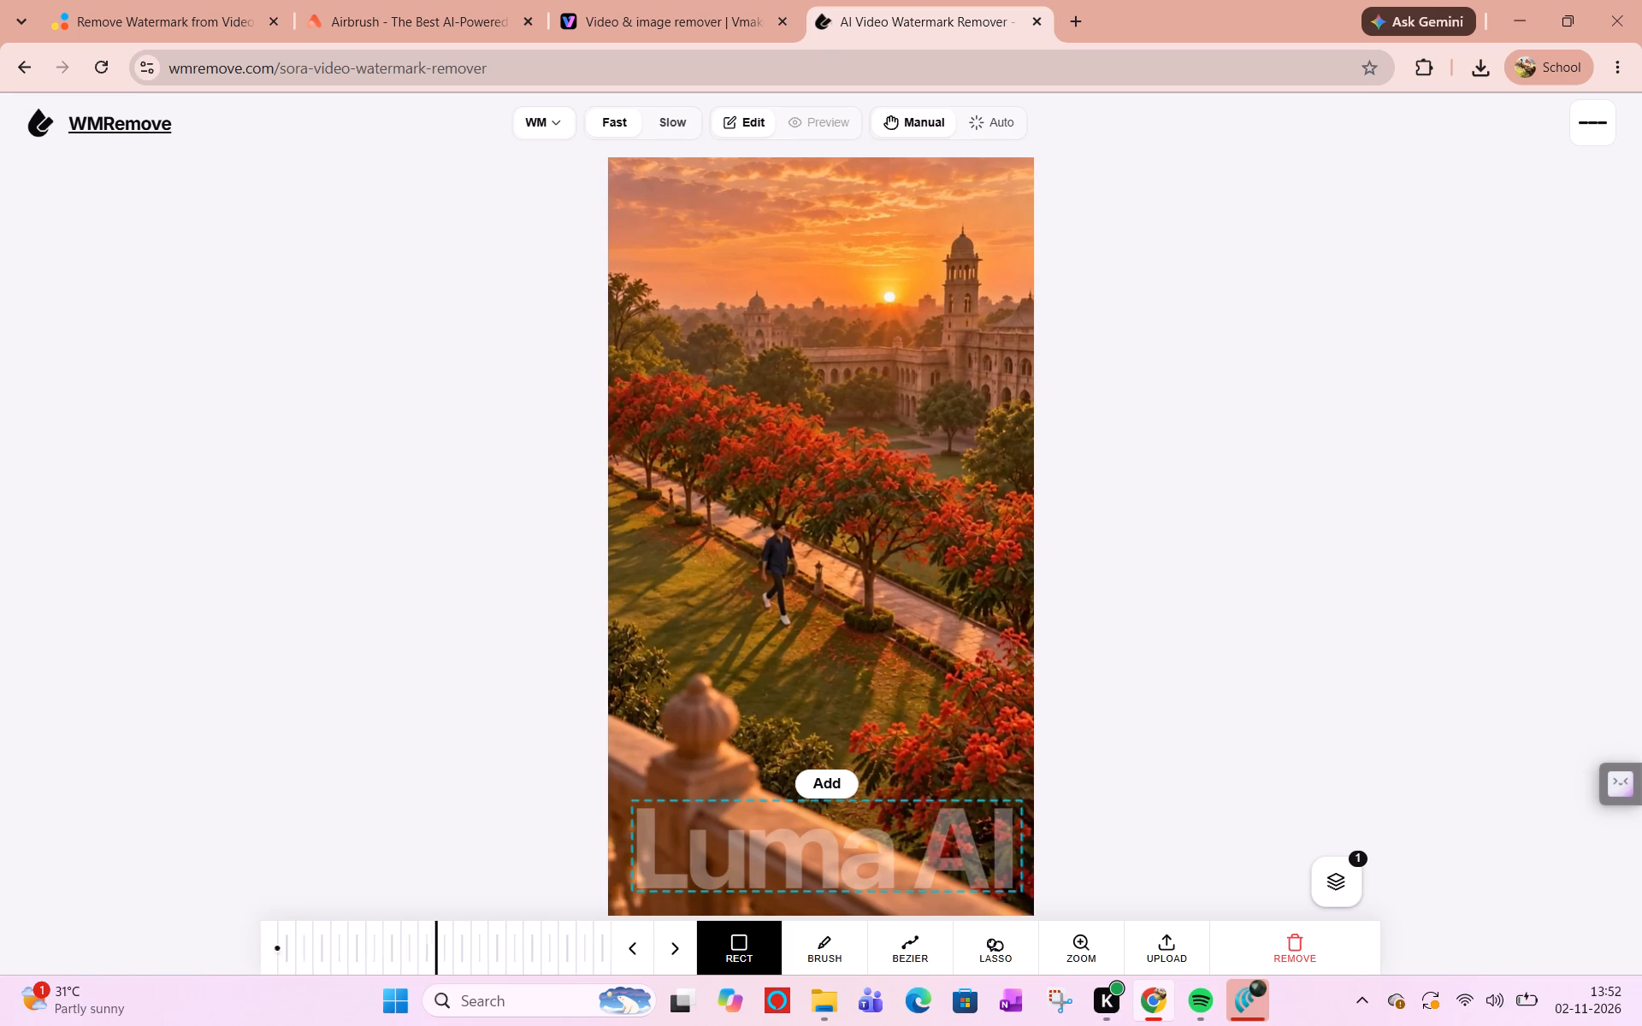
drag(399, 935, 233, 893)
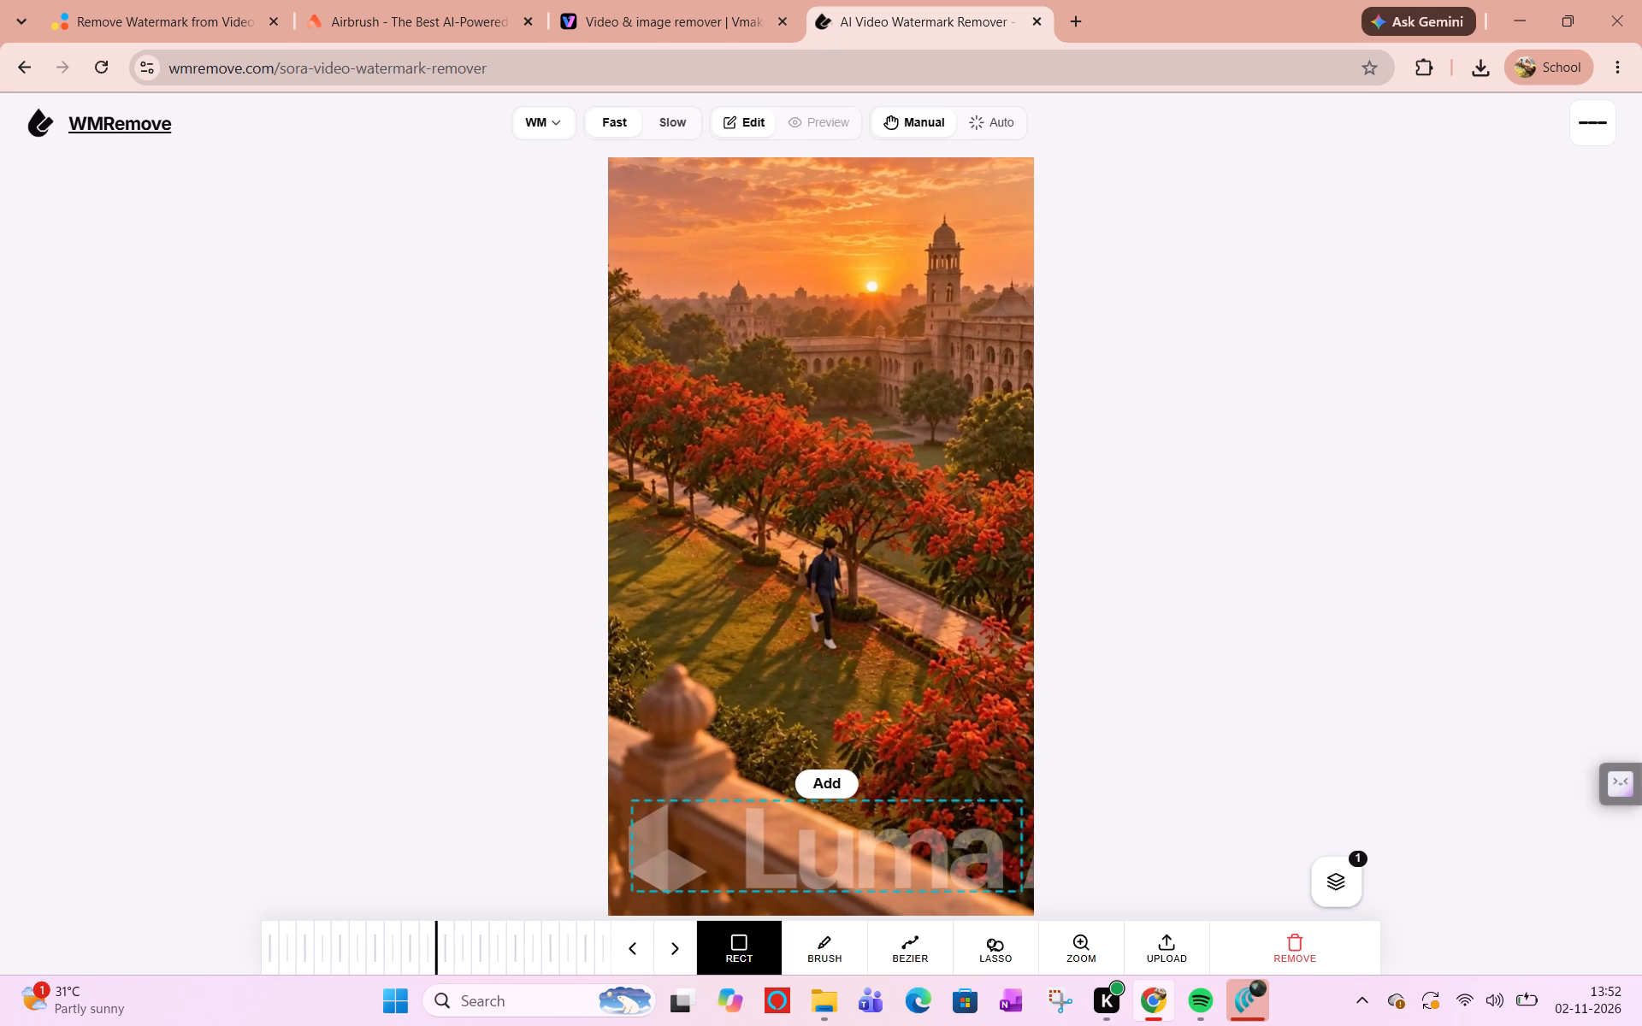
drag(516, 968, 214, 935)
drag(509, 956, 416, 956)
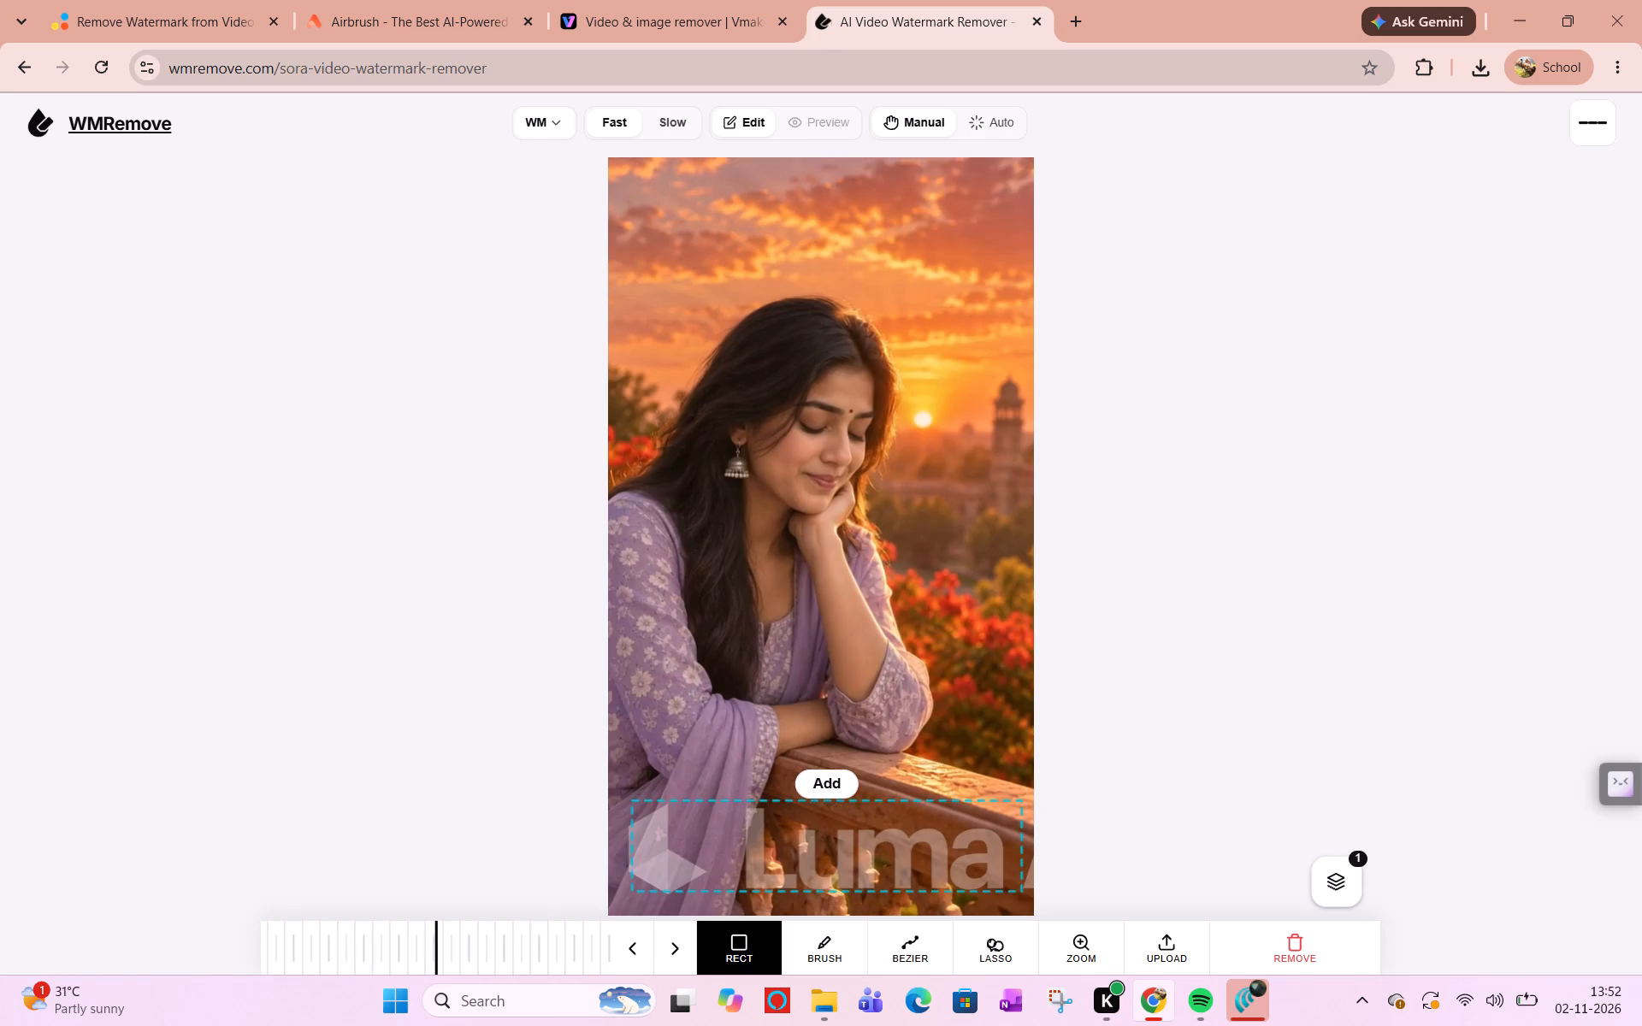
drag(416, 956, 284, 936)
Find the exact frame of the woman's close-up where the Luma AI watermark moves from the balustrade to the sunset sky.
drag(498, 952, 507, 952)
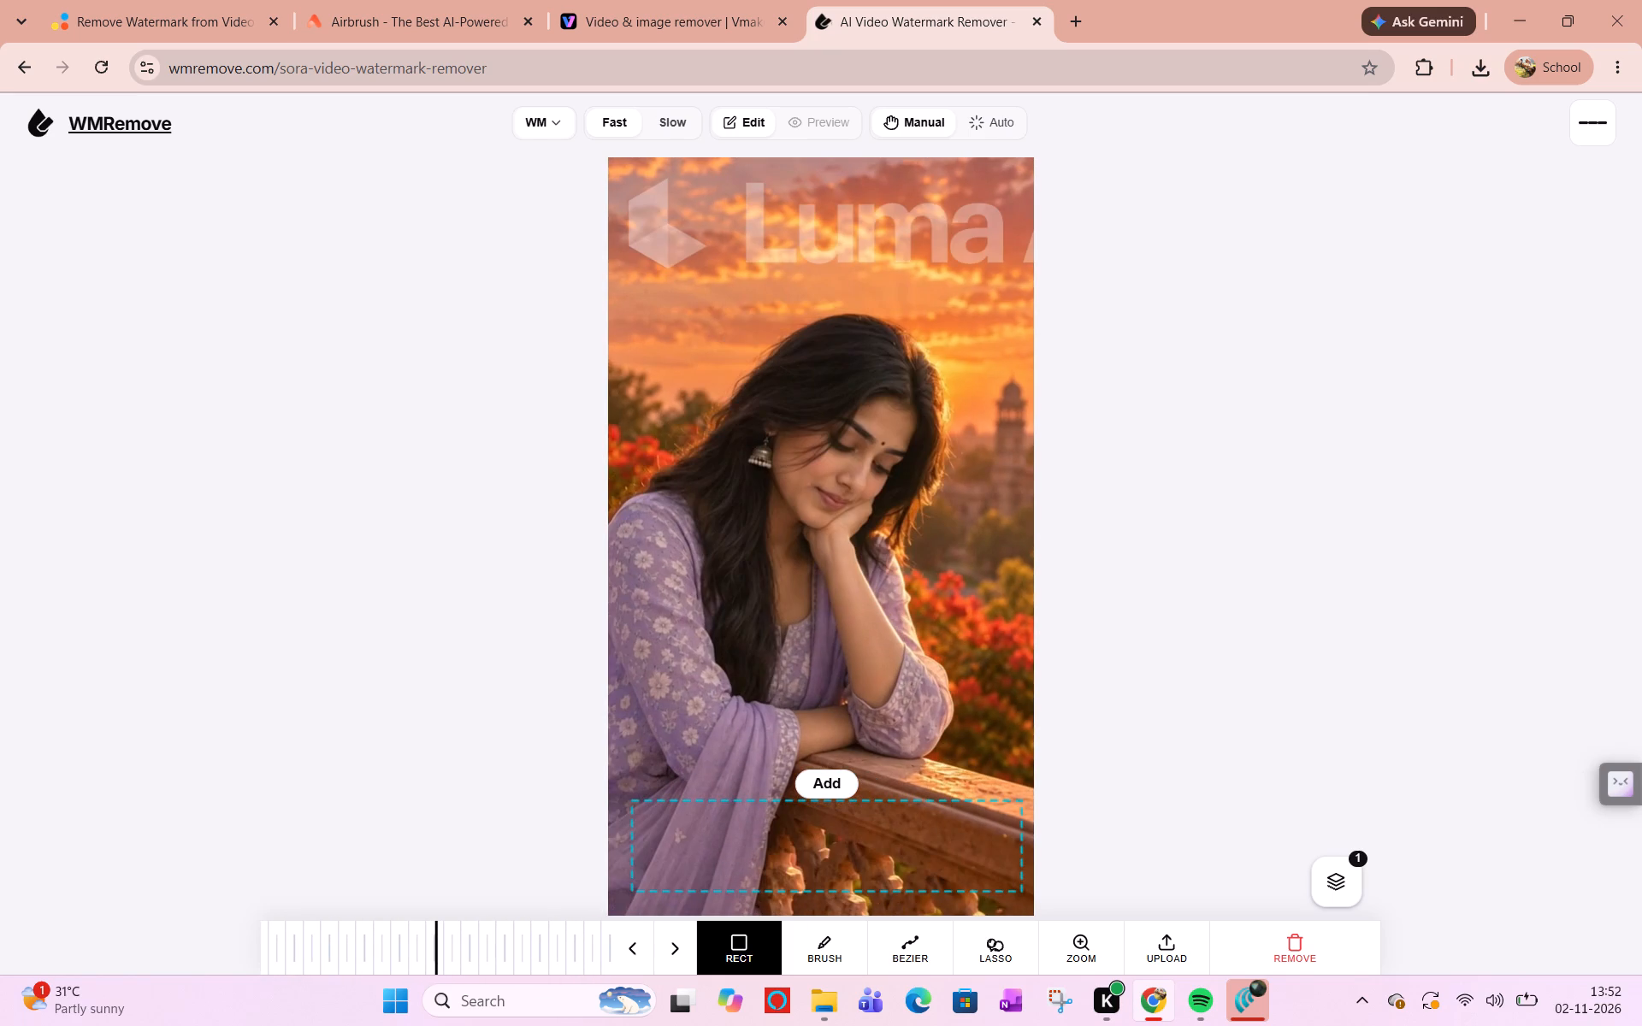
drag(507, 952, 519, 956)
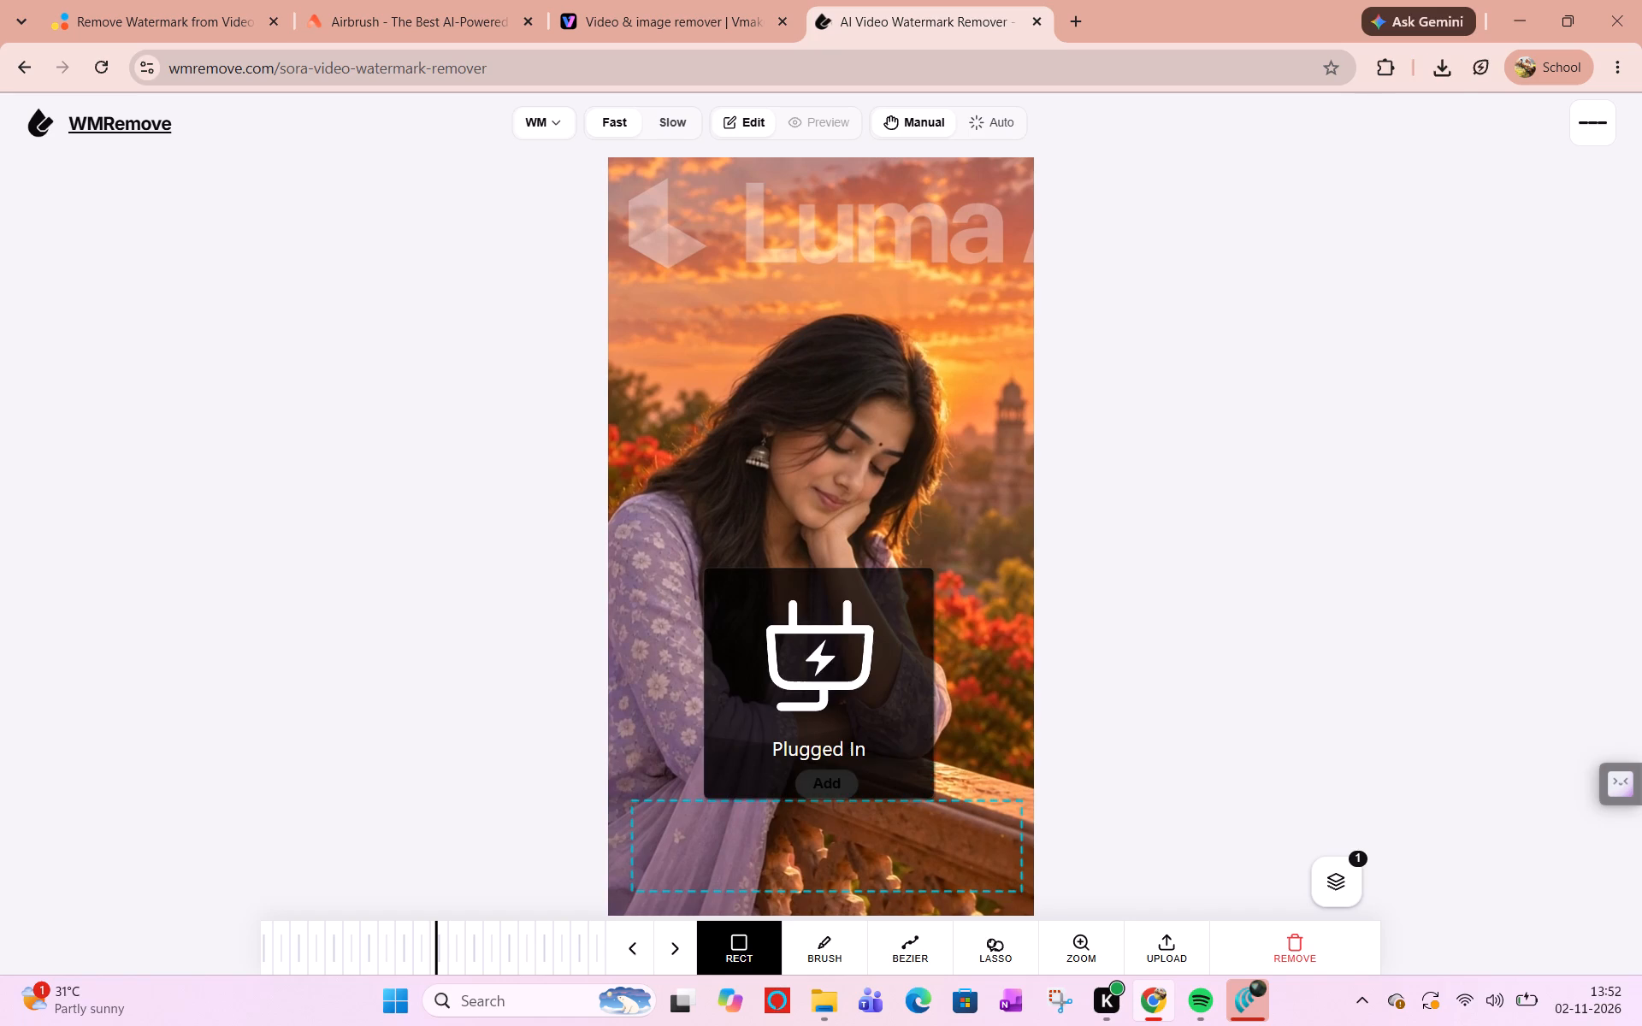
drag(505, 952, 529, 957)
drag(529, 957, 553, 960)
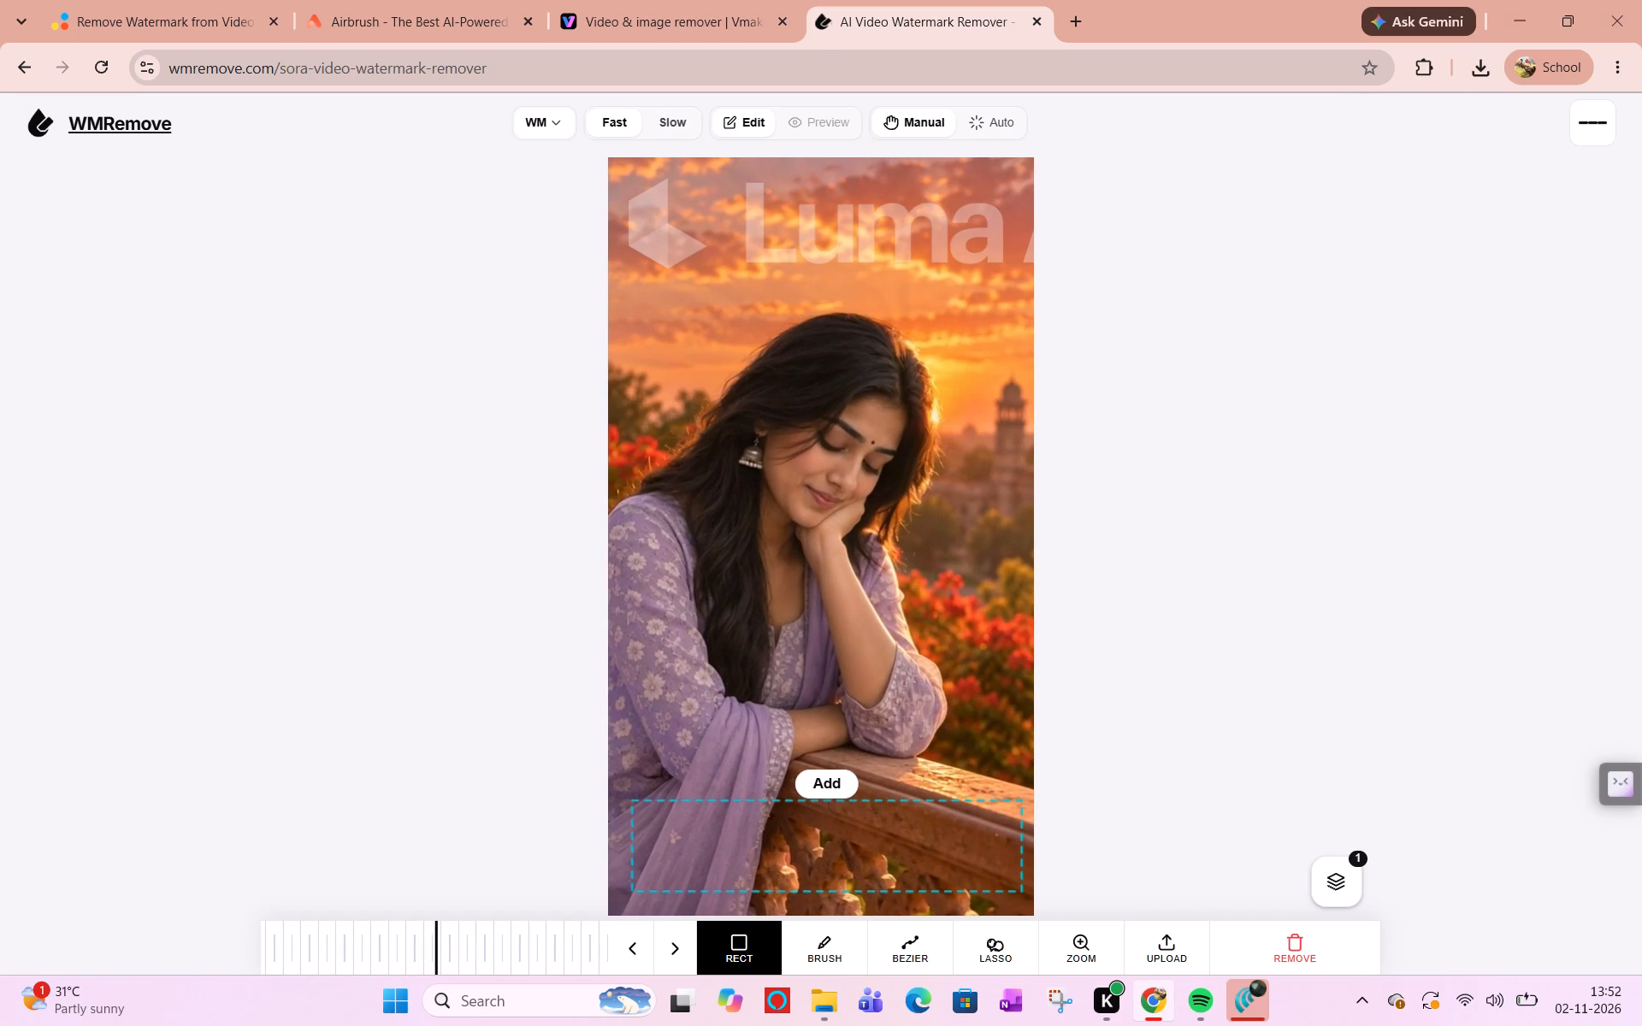
drag(553, 960, 574, 961)
drag(574, 961, 594, 964)
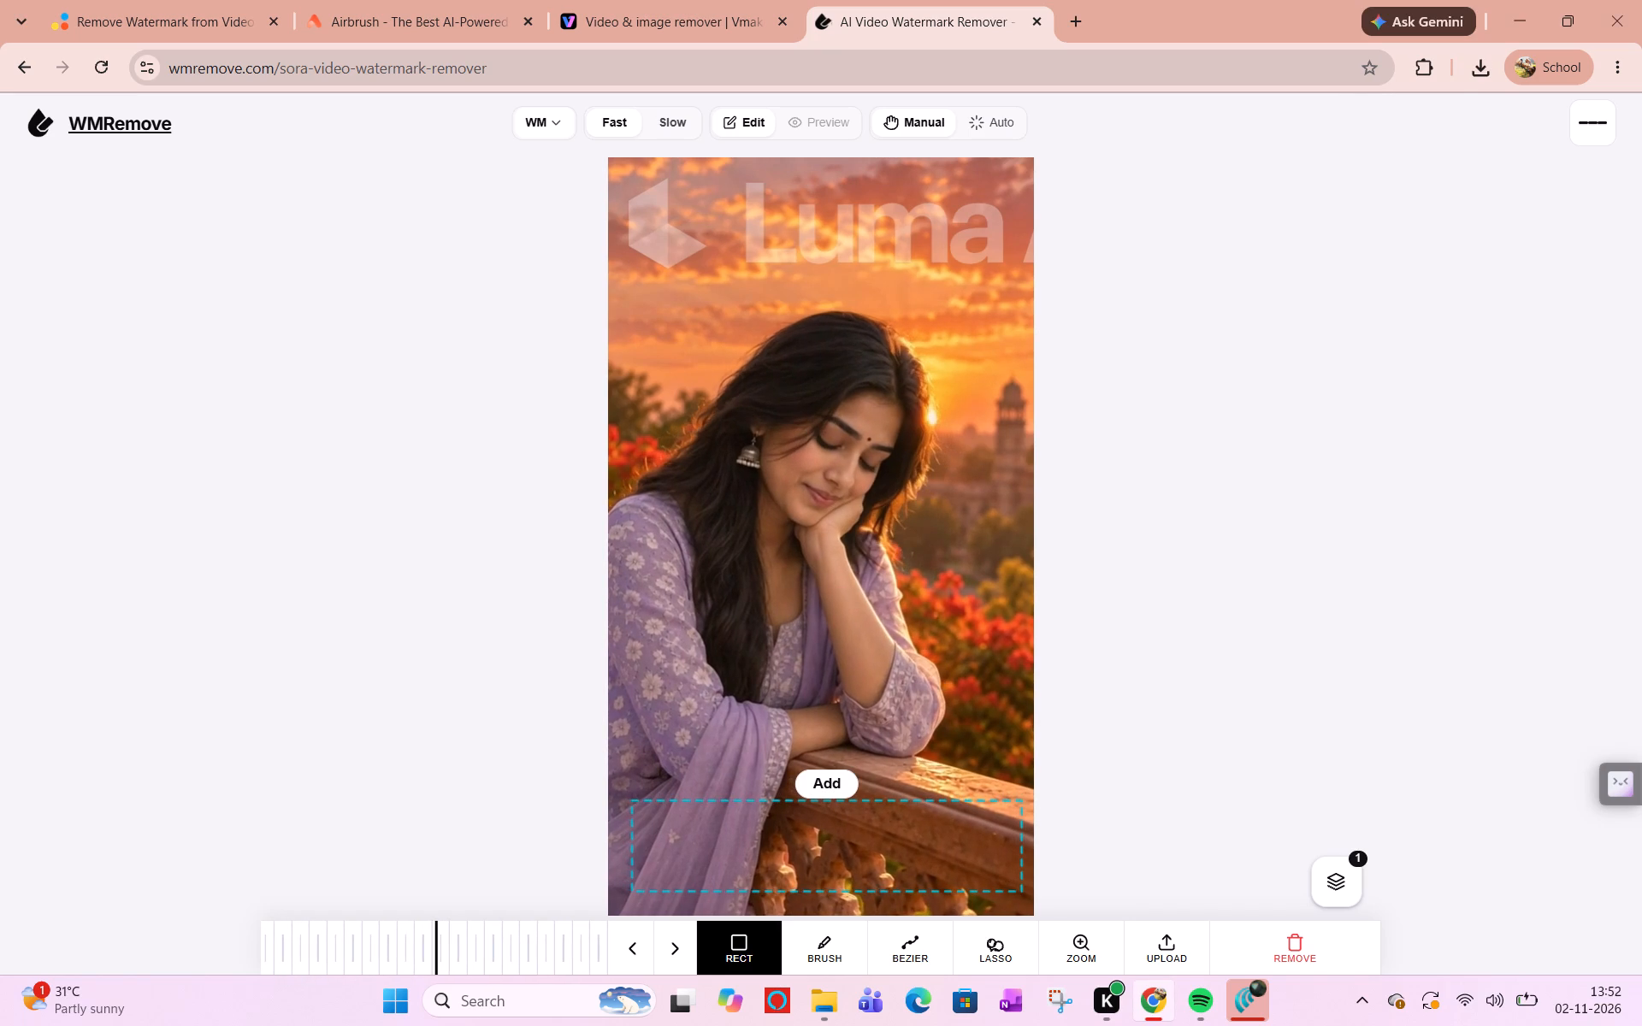
drag(594, 964, 616, 964)
drag(616, 964, 652, 964)
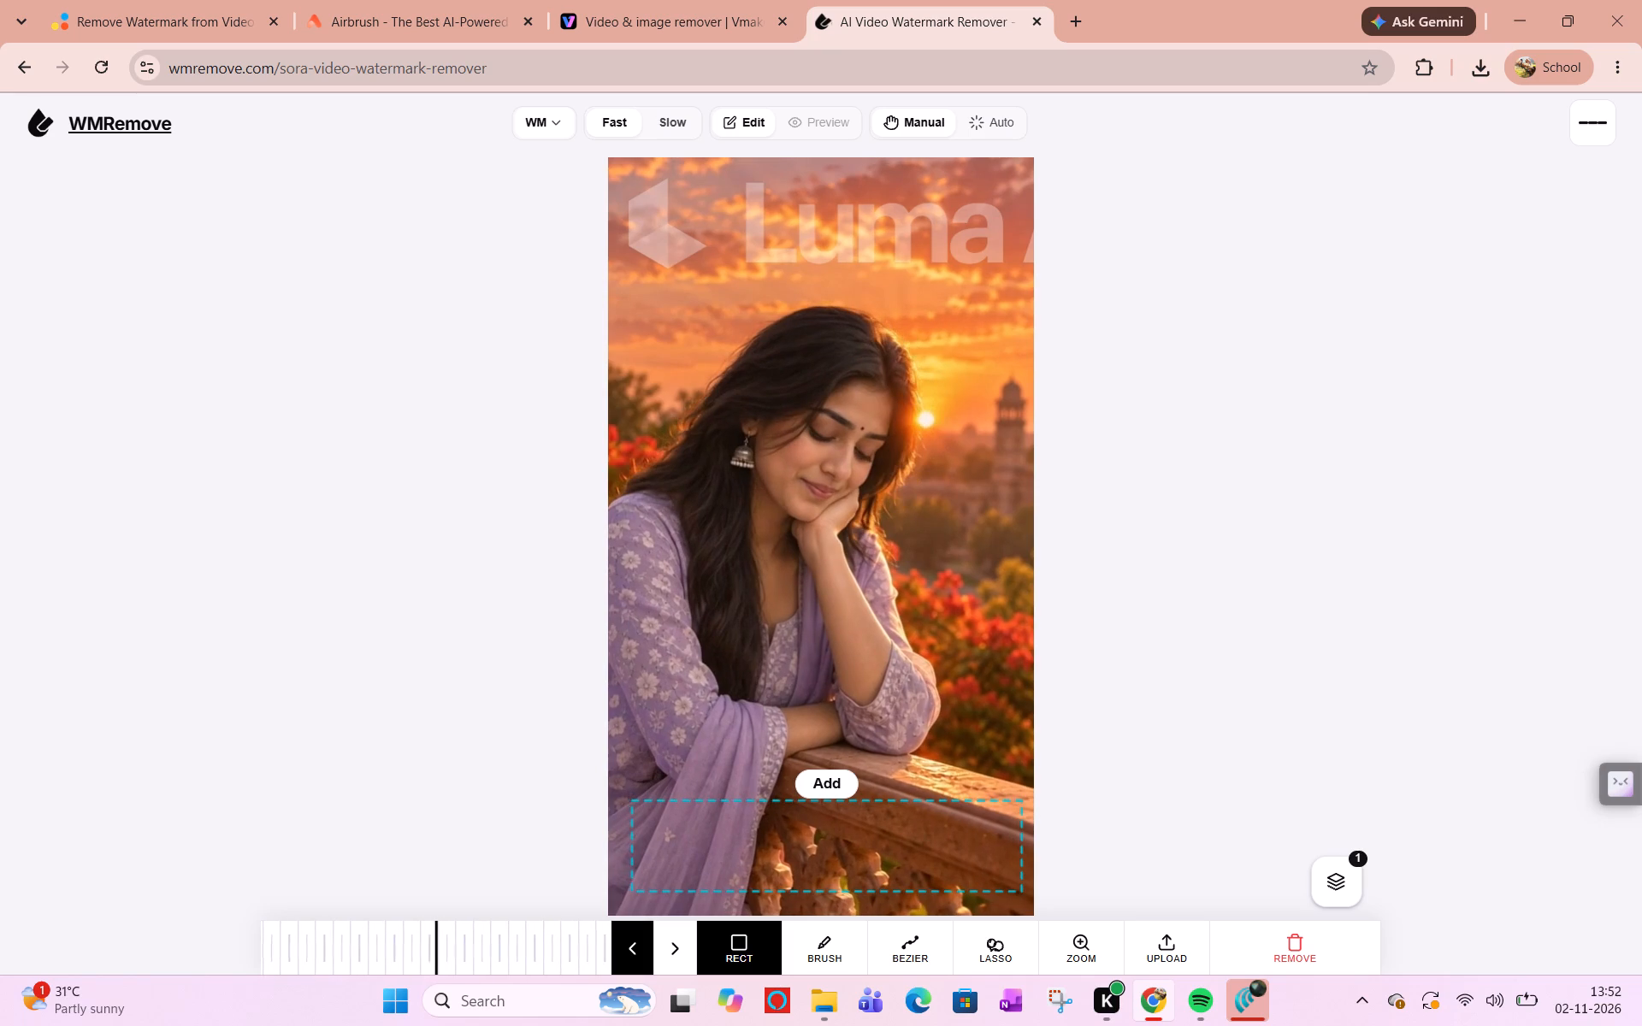
drag(652, 964, 657, 964)
drag(539, 946, 558, 946)
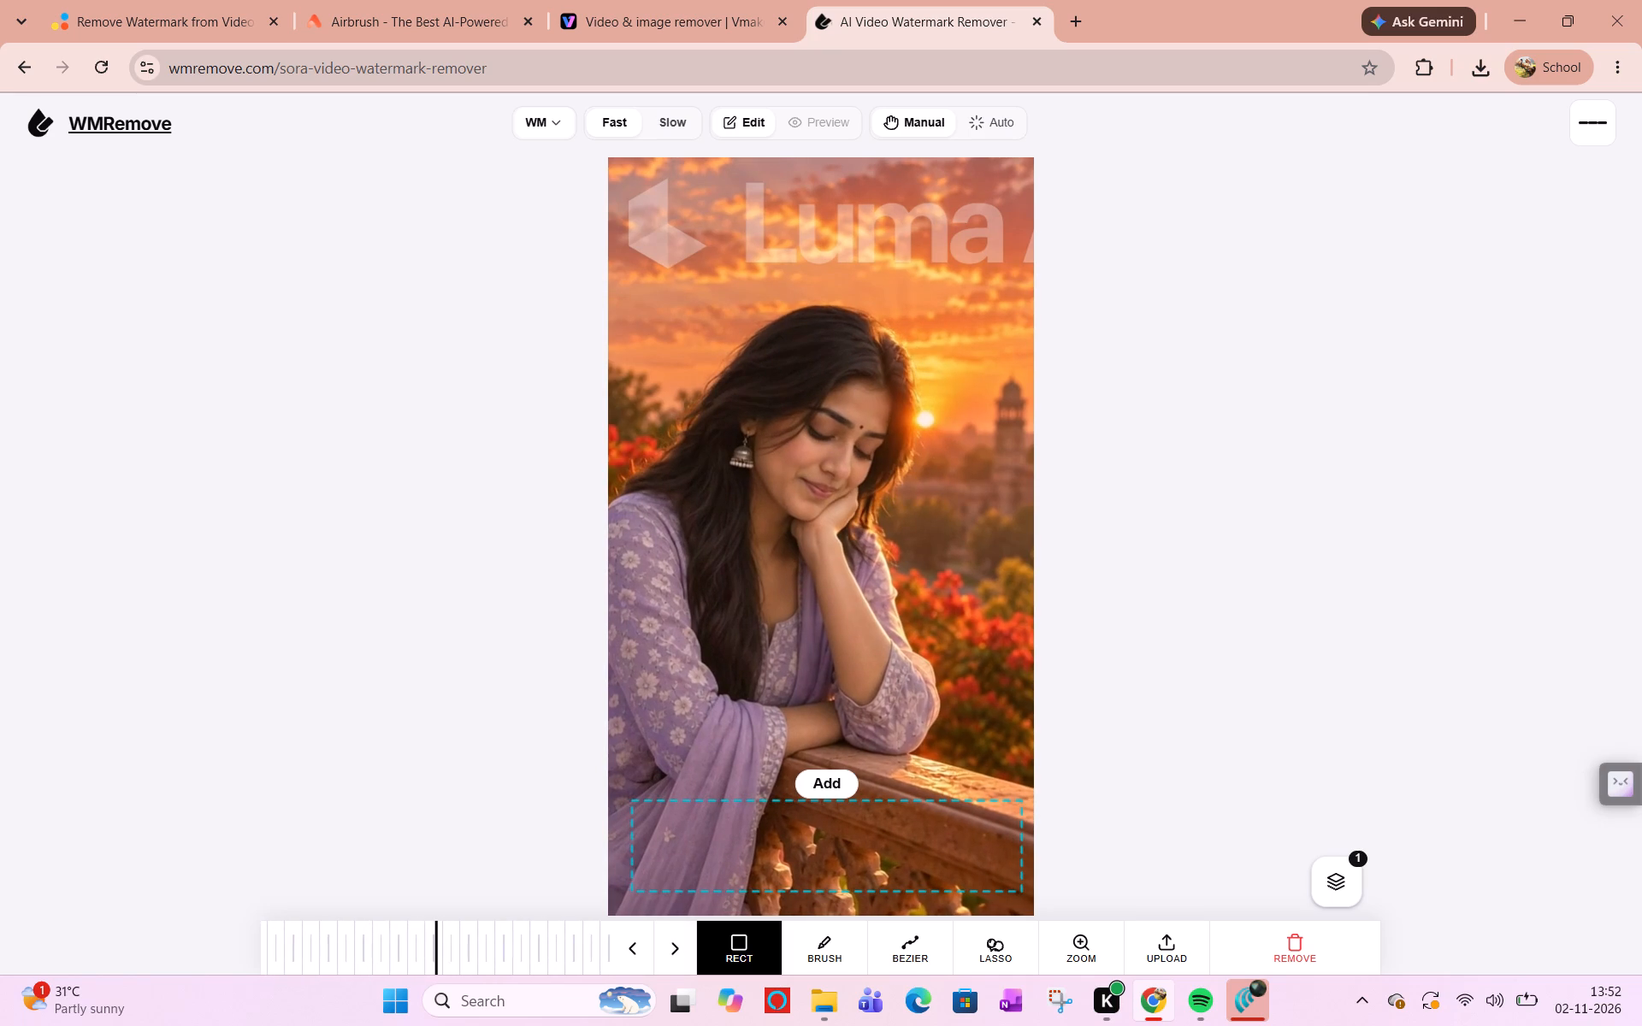
drag(558, 946, 576, 952)
drag(576, 952, 610, 953)
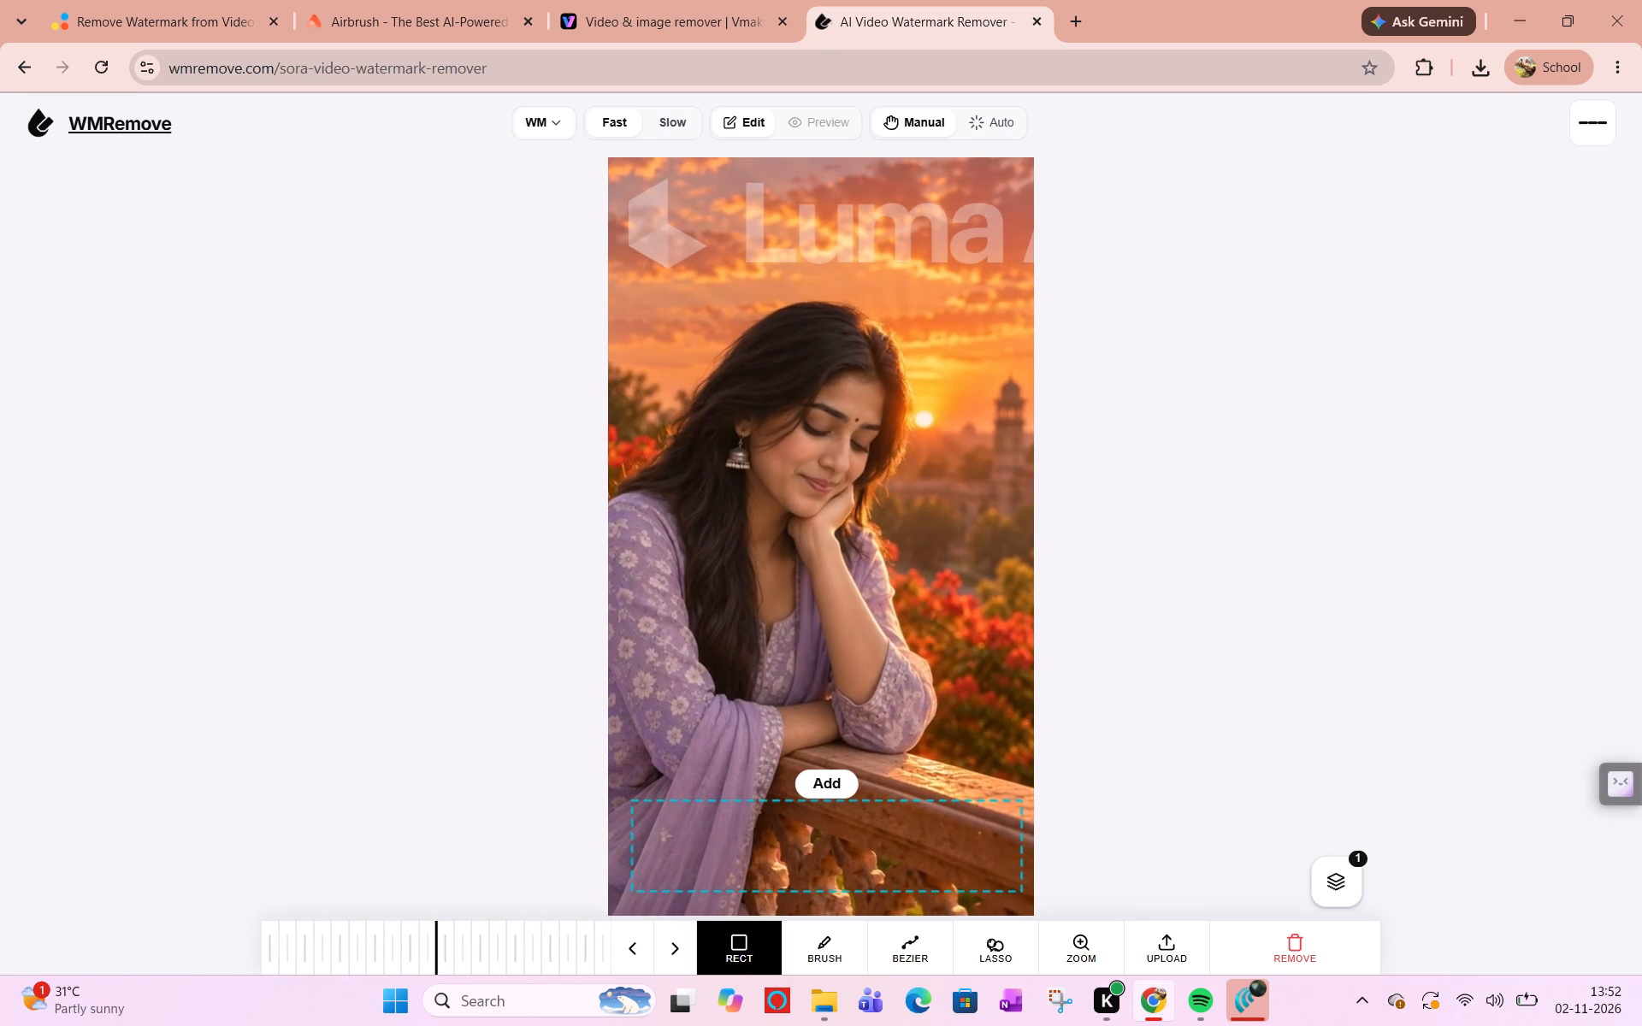
drag(610, 953, 647, 953)
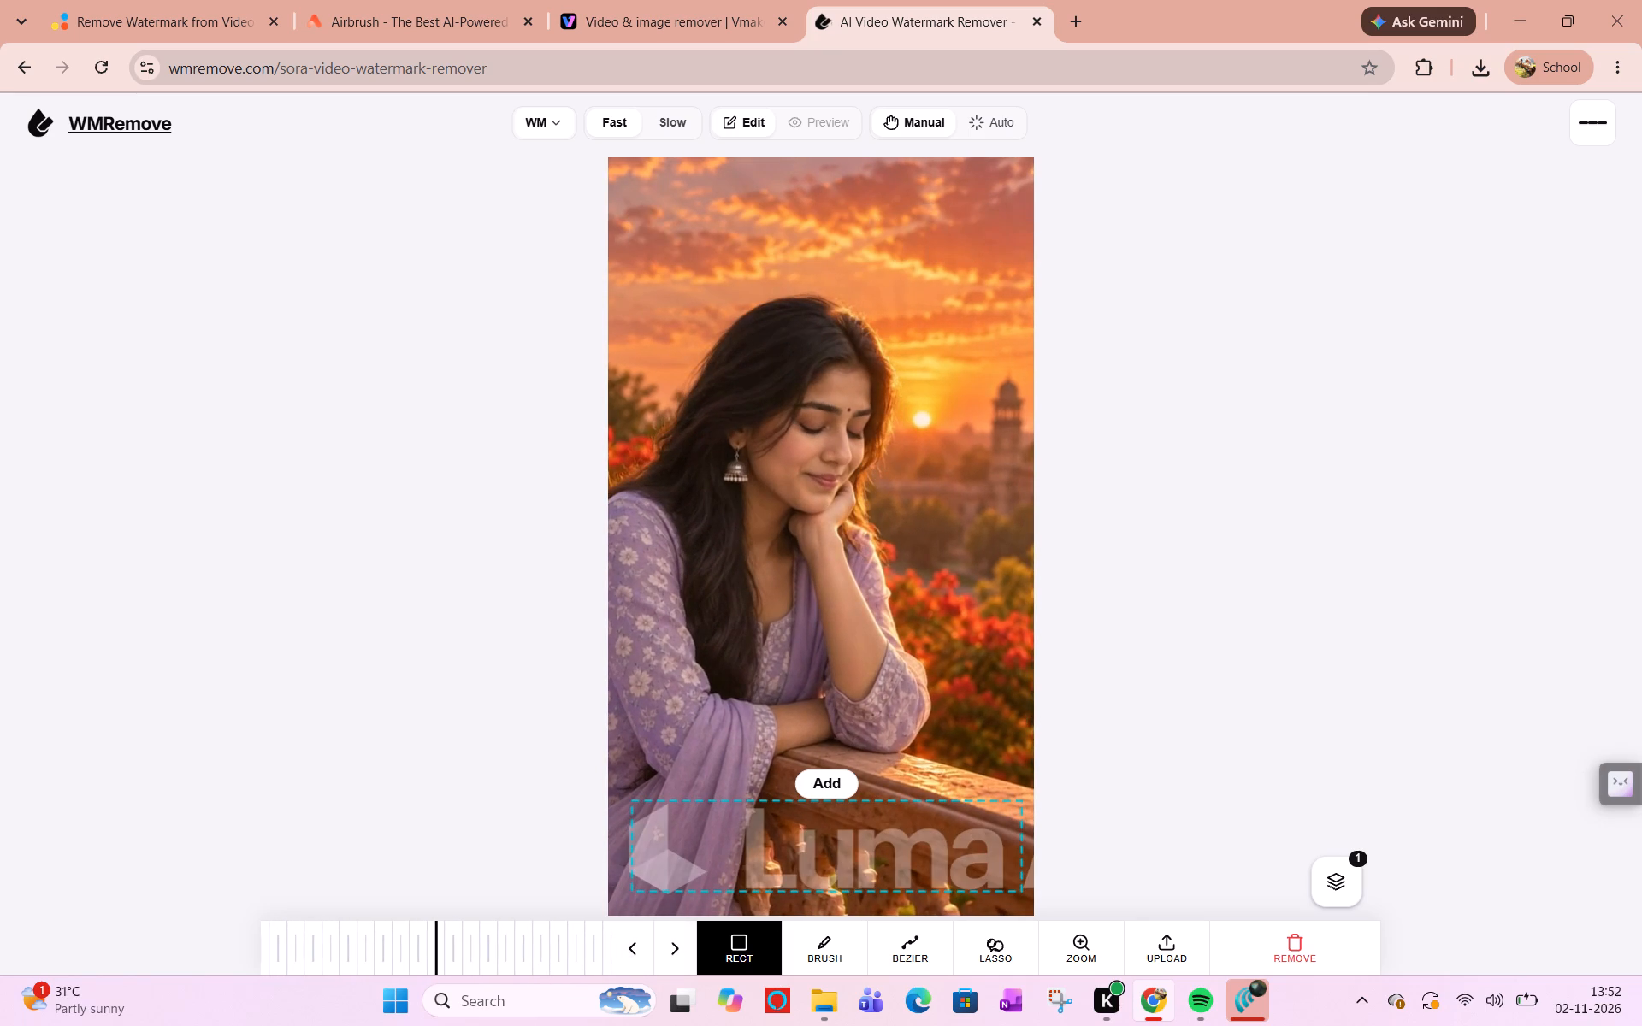
click(542, 942)
click(539, 940)
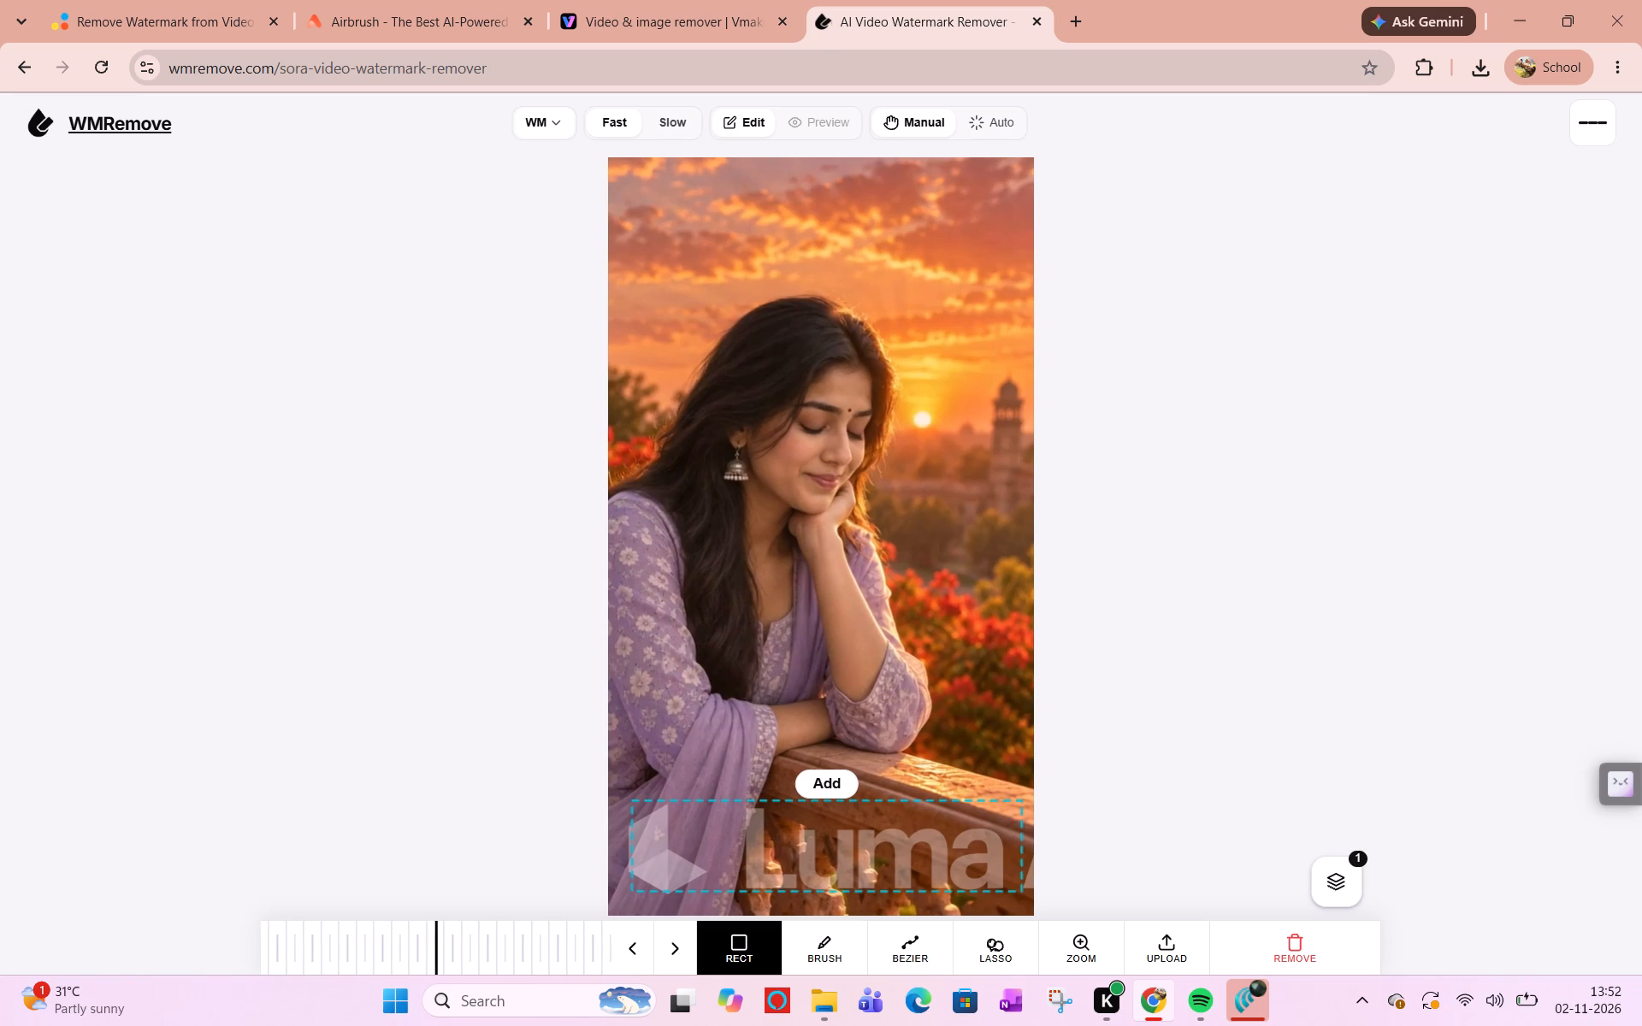
drag(533, 940, 519, 939)
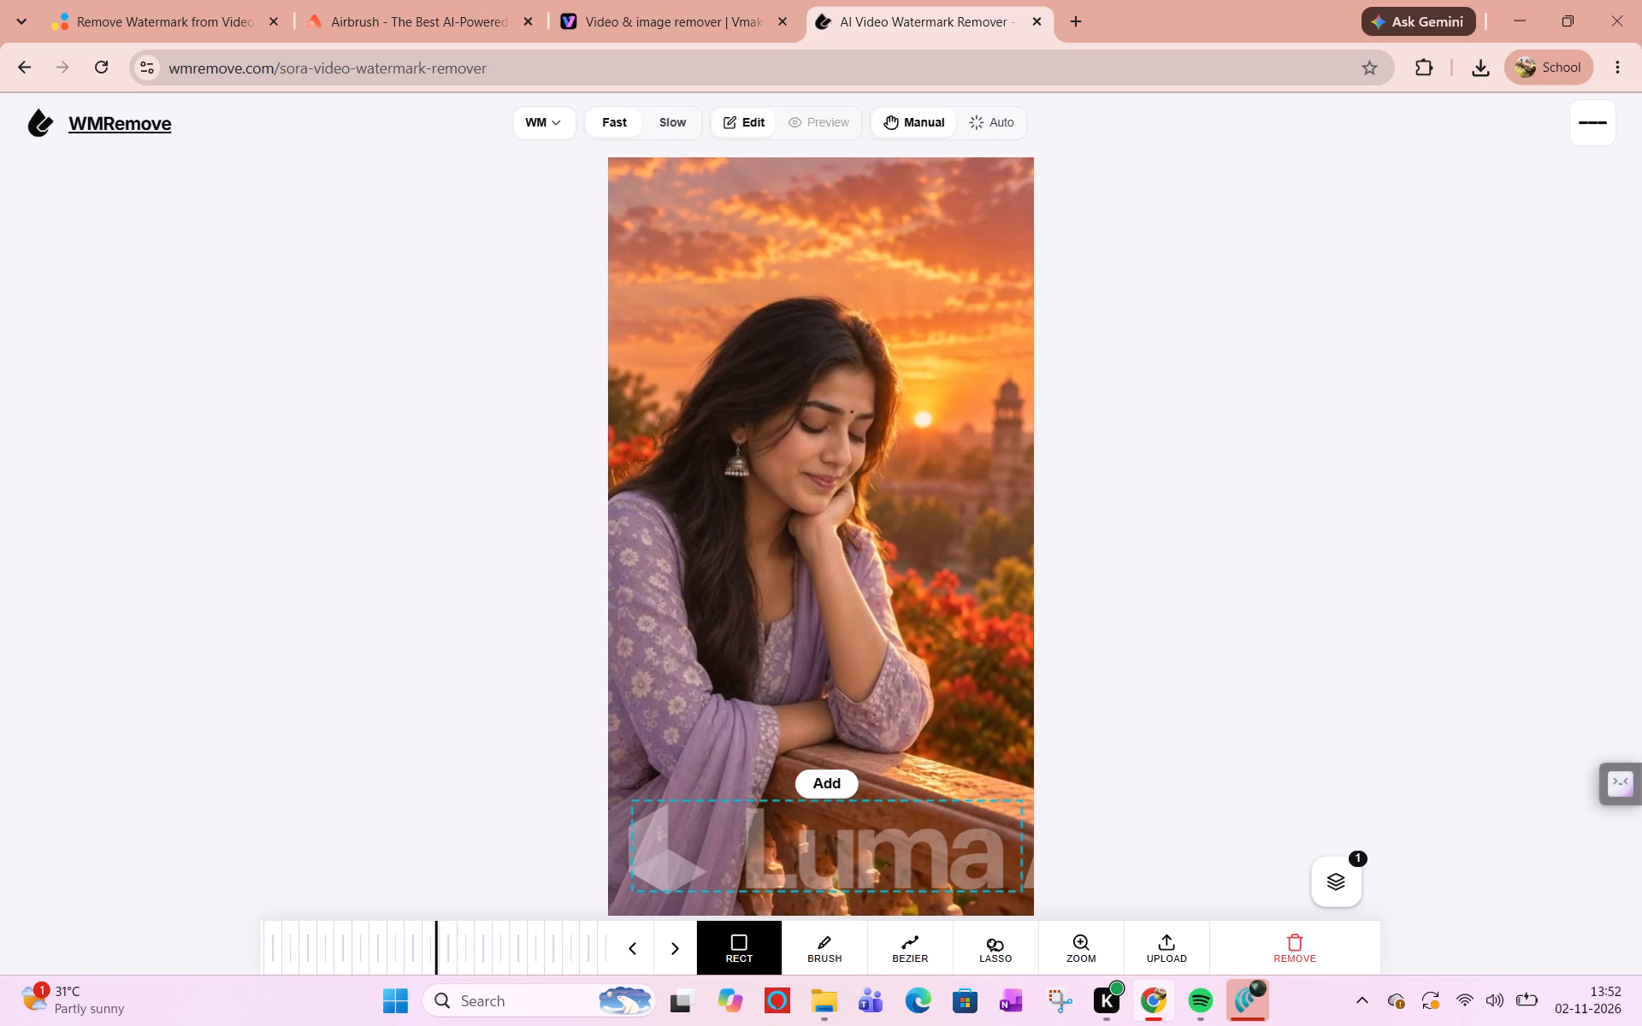
drag(519, 939, 511, 939)
drag(511, 939, 493, 938)
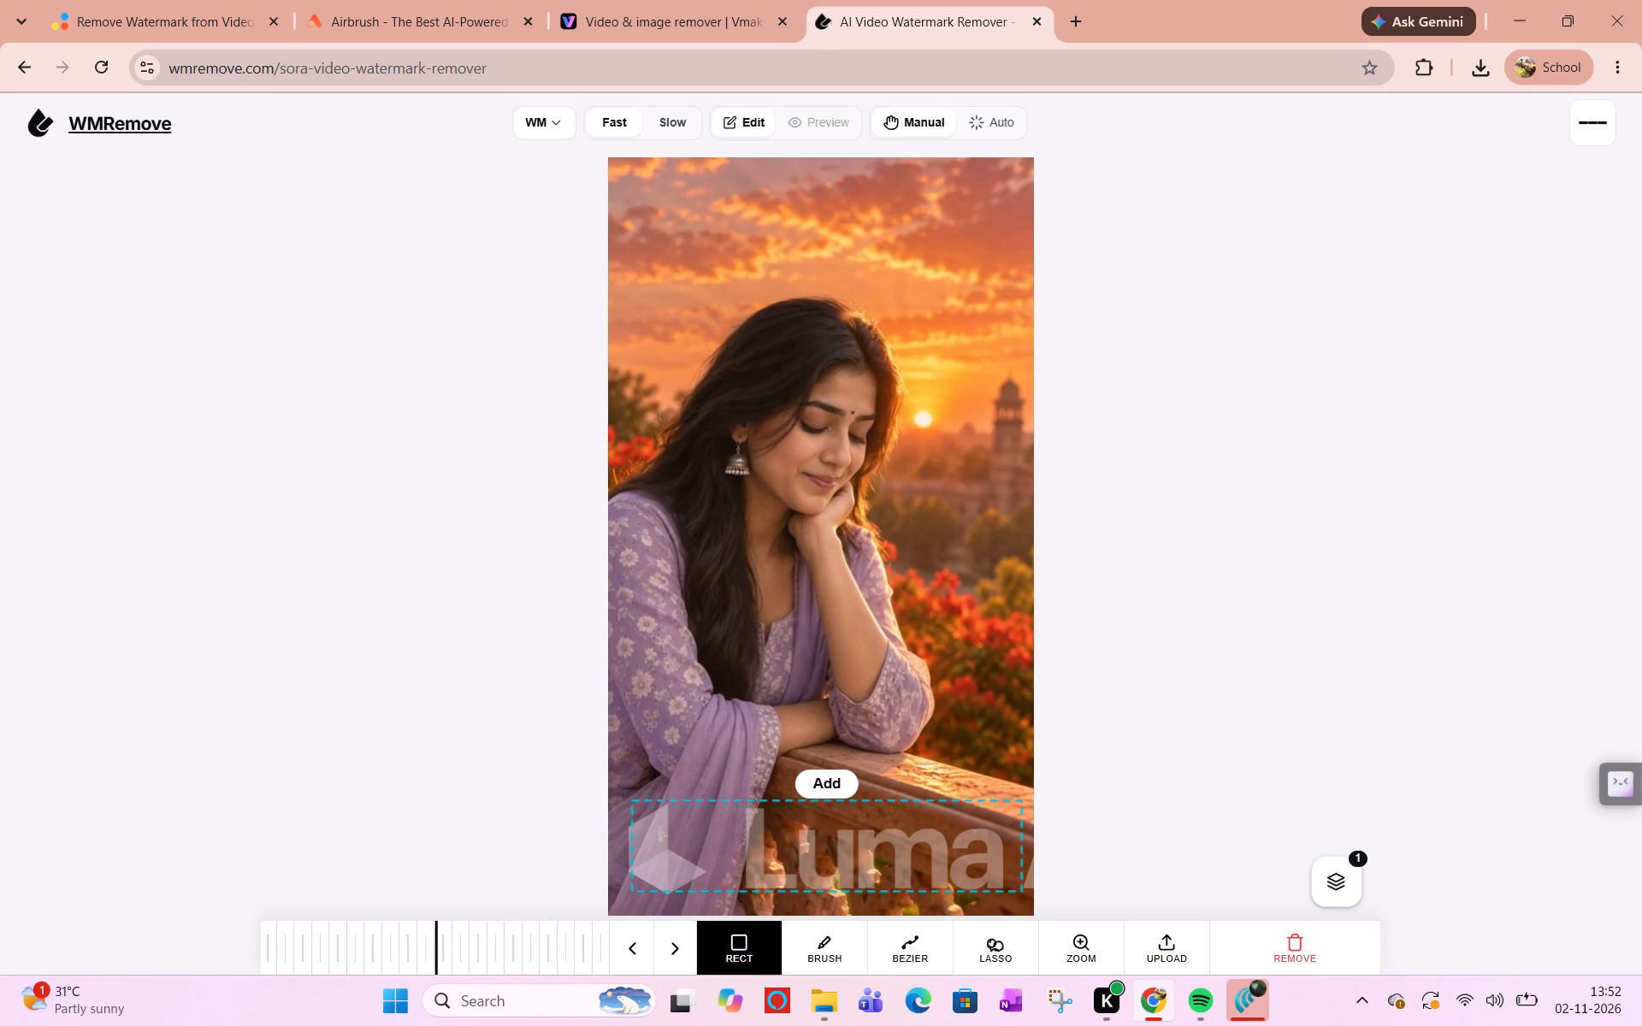
drag(493, 938, 489, 938)
drag(481, 946, 490, 946)
drag(490, 946, 502, 950)
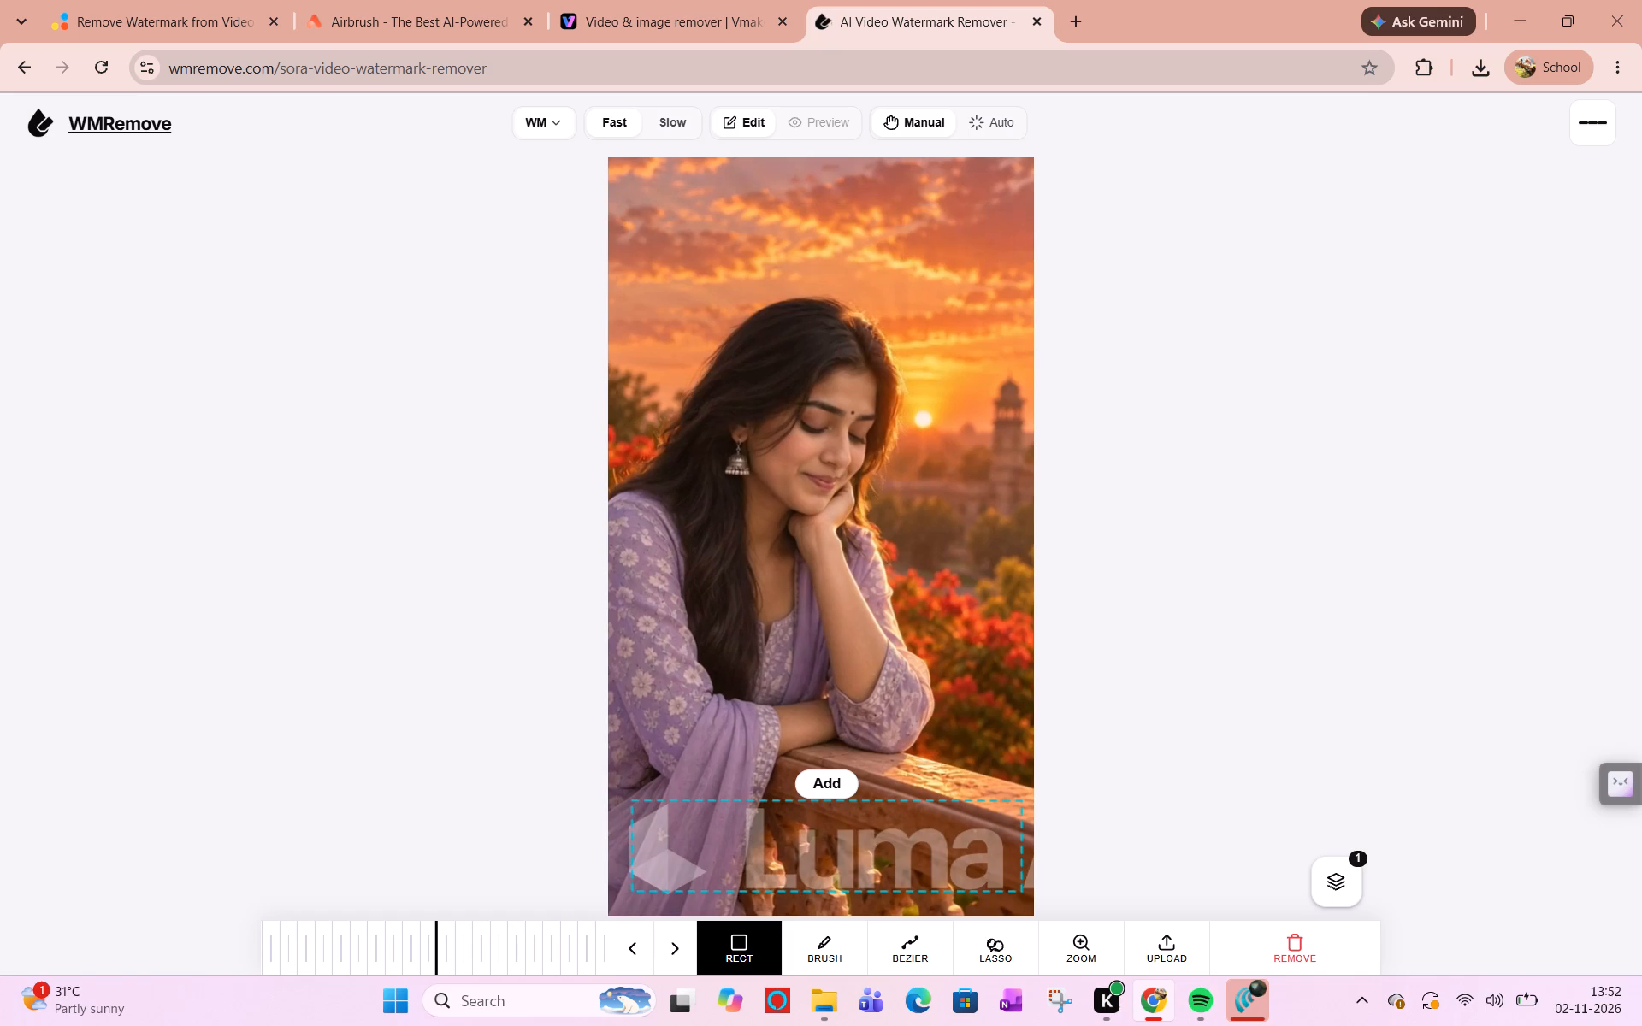
click(502, 950)
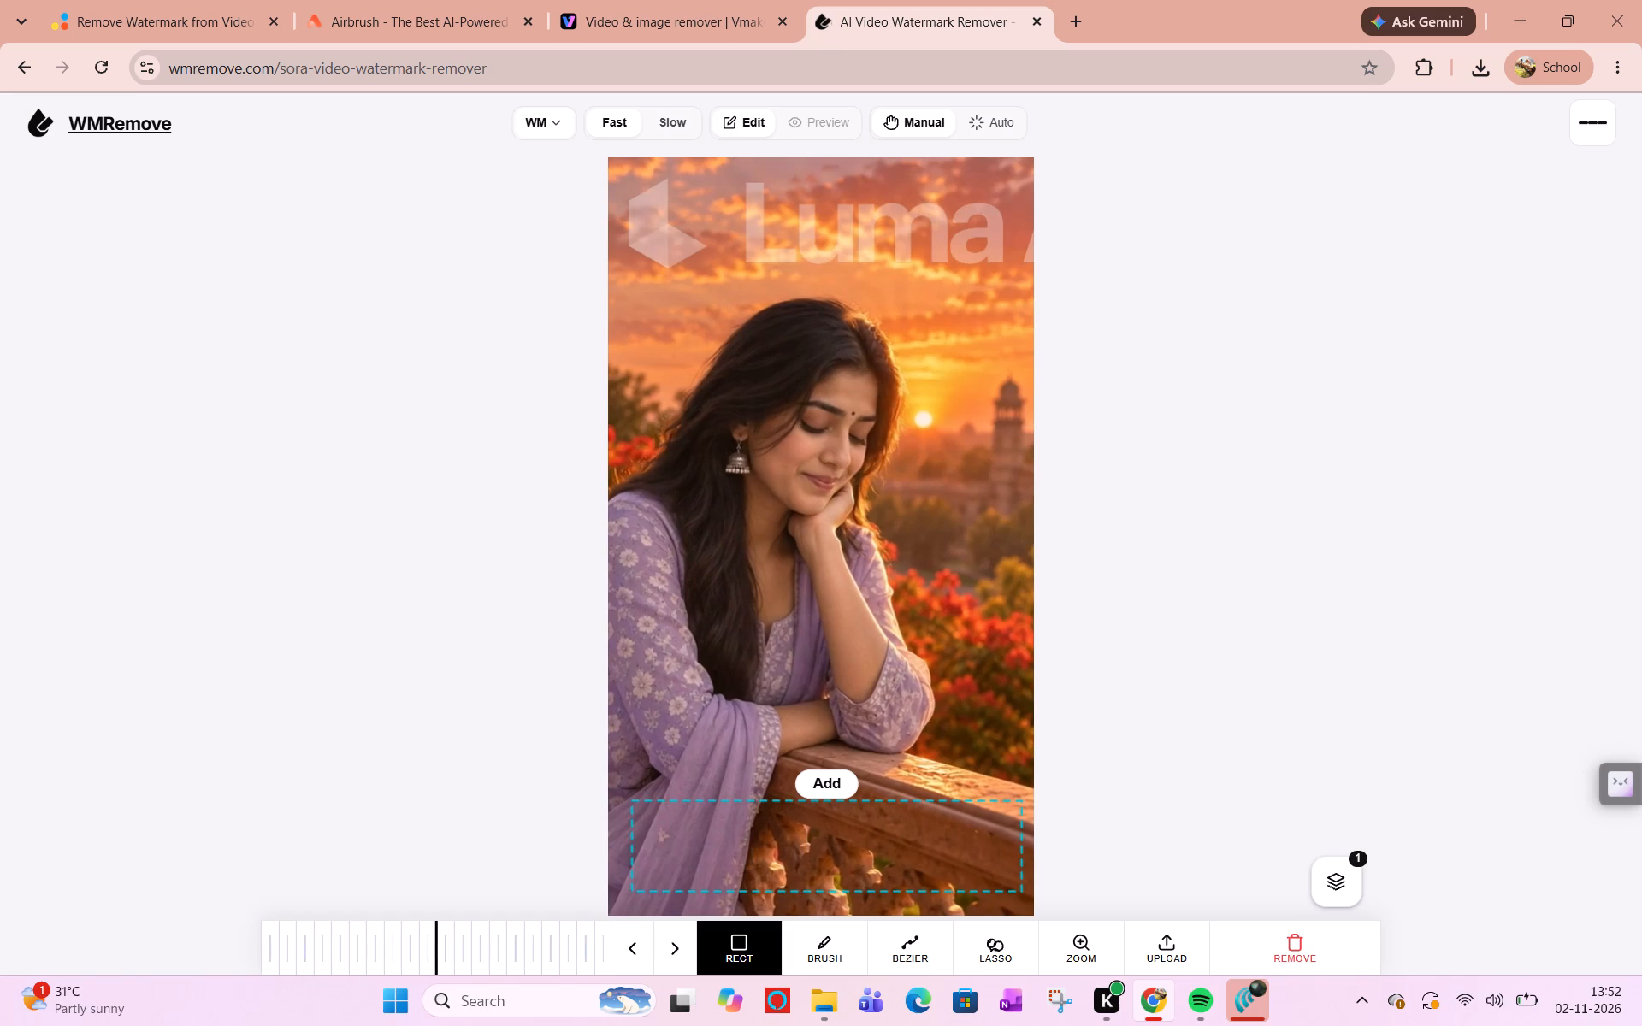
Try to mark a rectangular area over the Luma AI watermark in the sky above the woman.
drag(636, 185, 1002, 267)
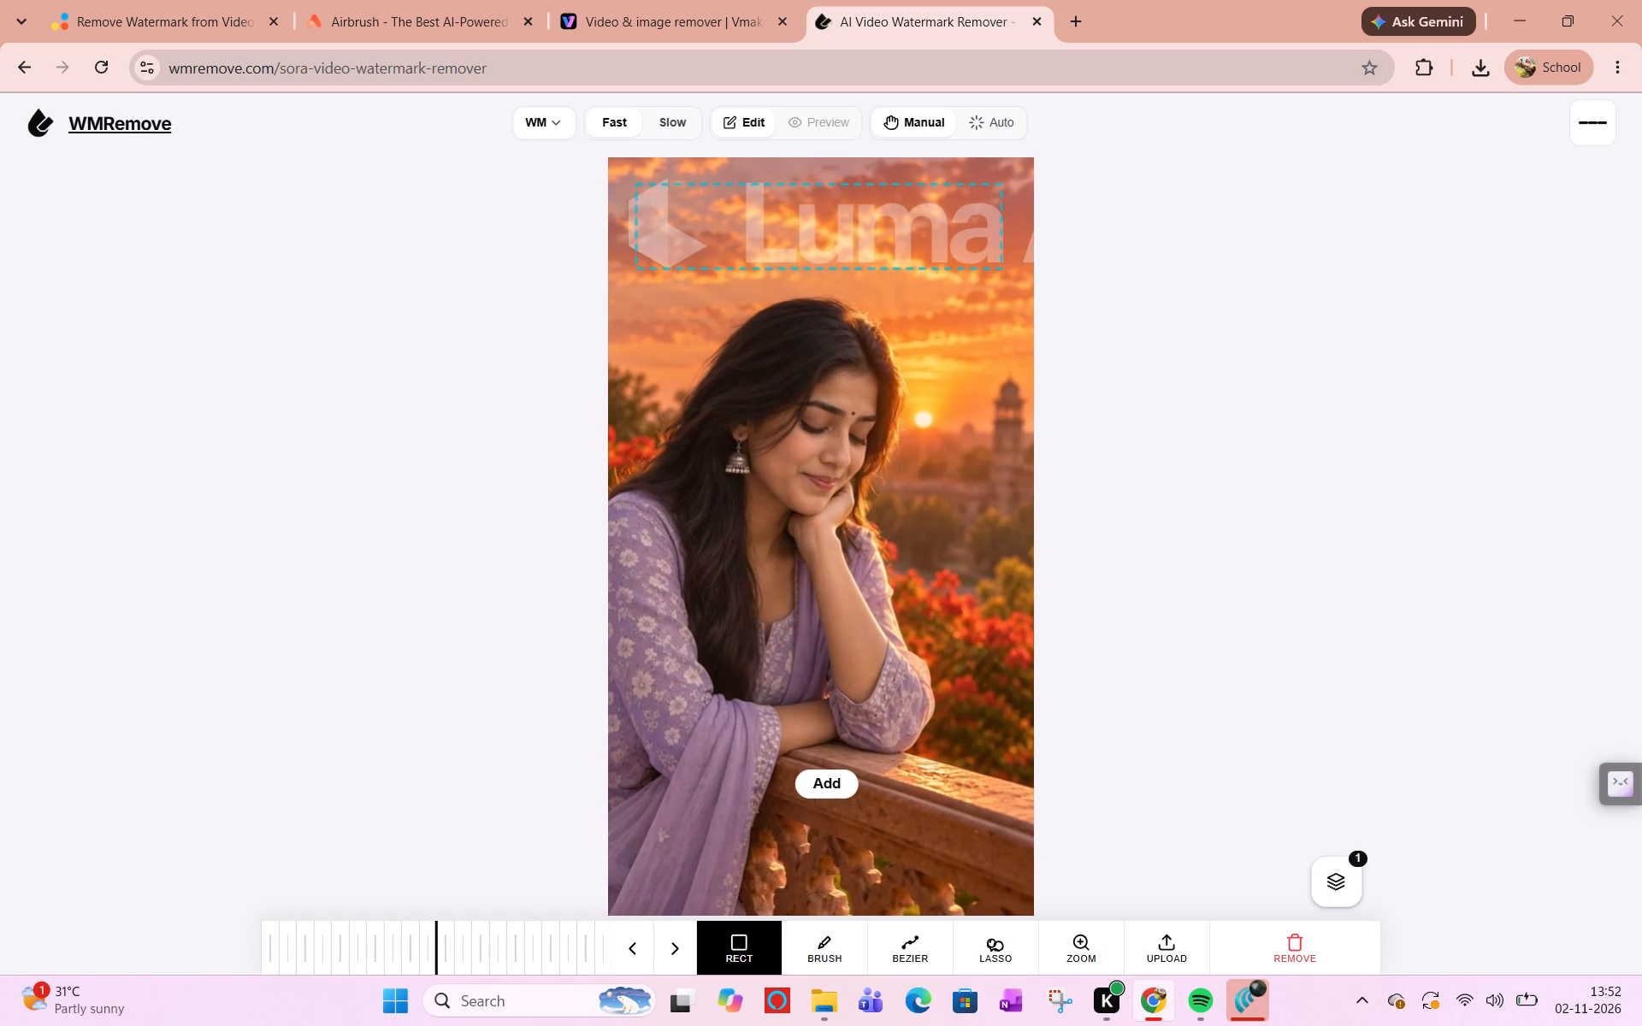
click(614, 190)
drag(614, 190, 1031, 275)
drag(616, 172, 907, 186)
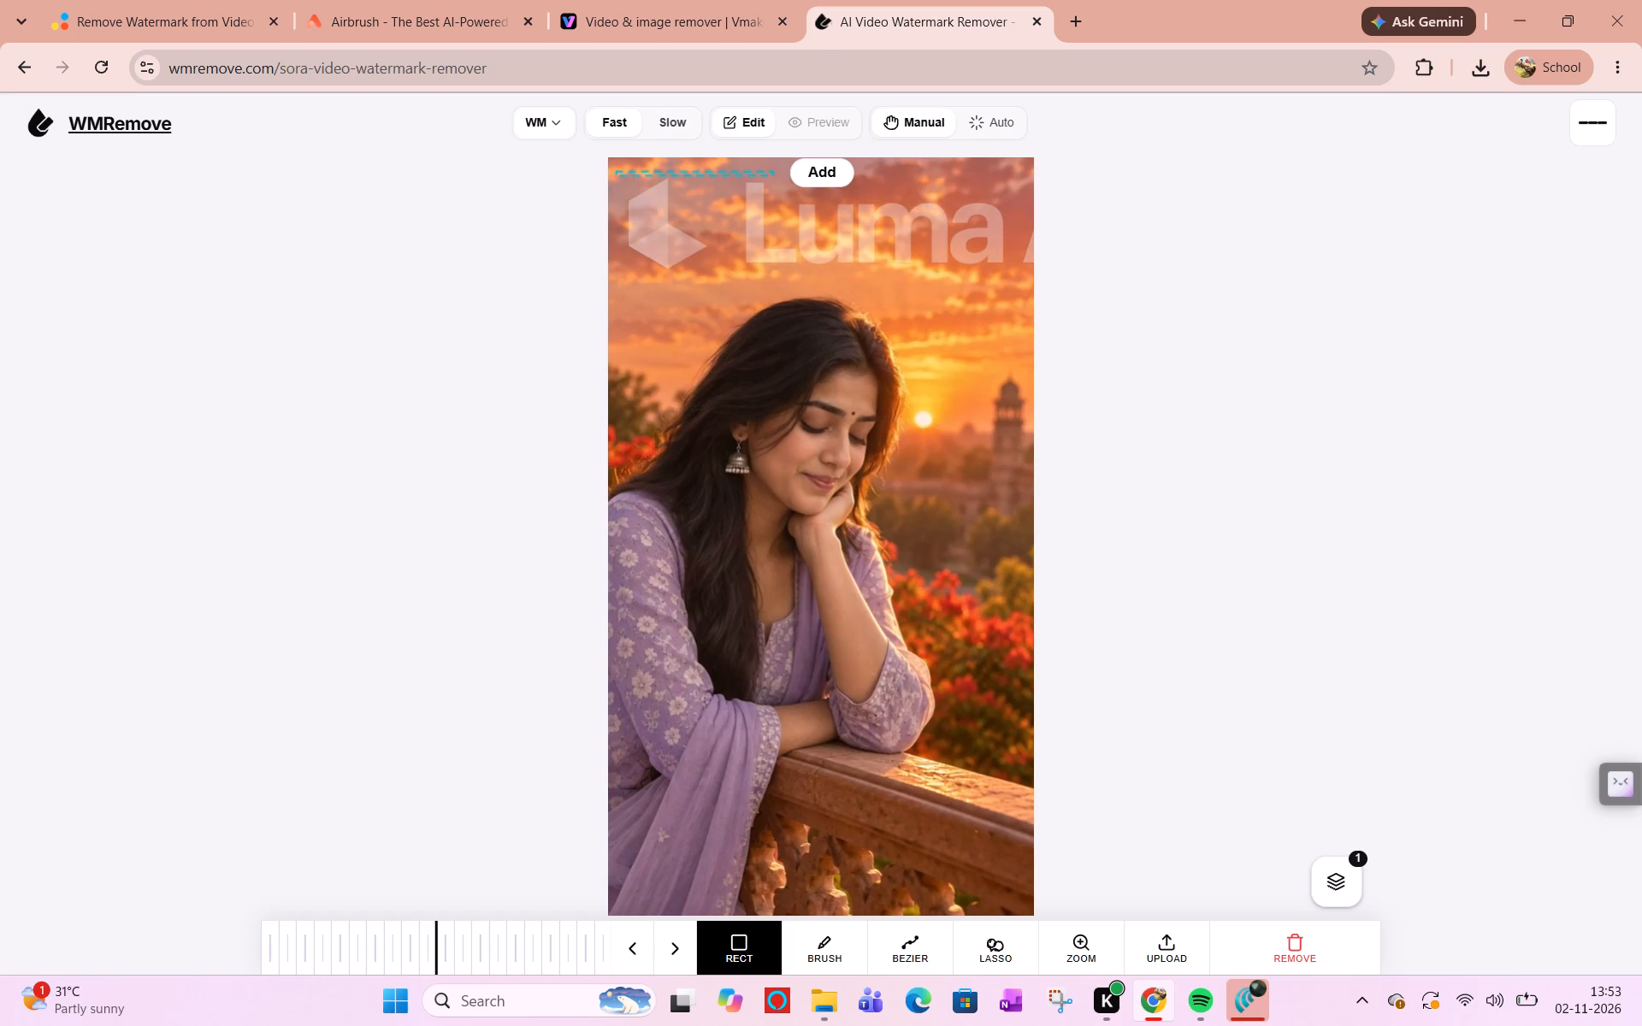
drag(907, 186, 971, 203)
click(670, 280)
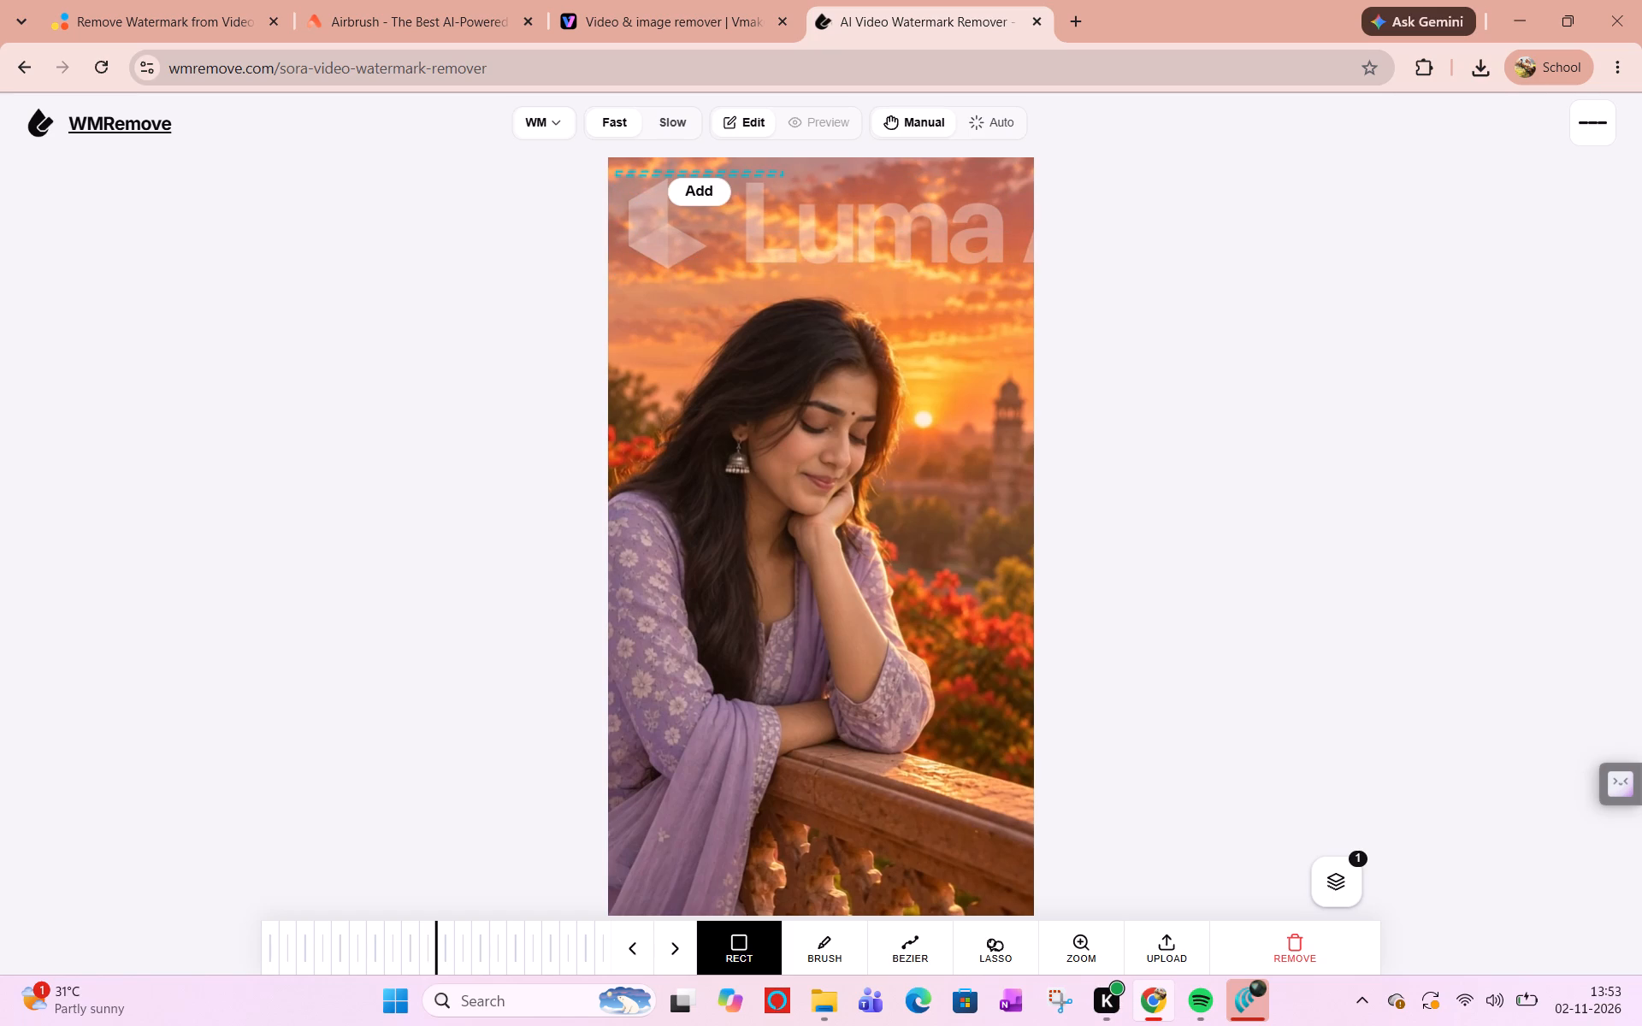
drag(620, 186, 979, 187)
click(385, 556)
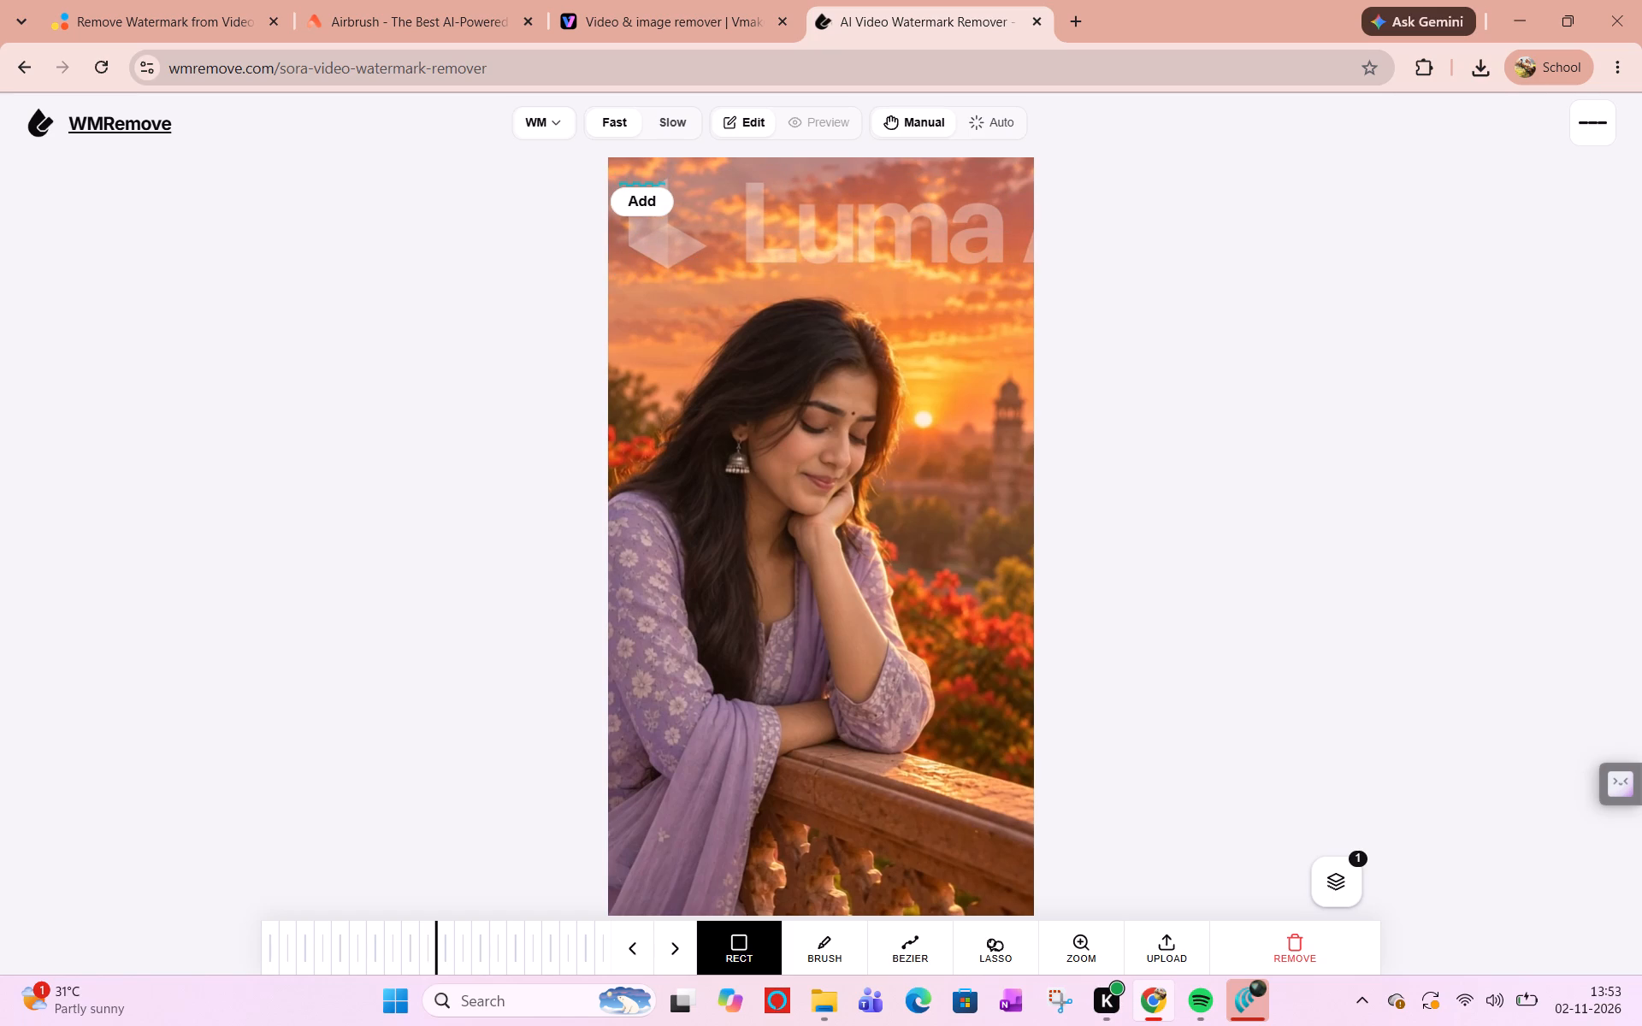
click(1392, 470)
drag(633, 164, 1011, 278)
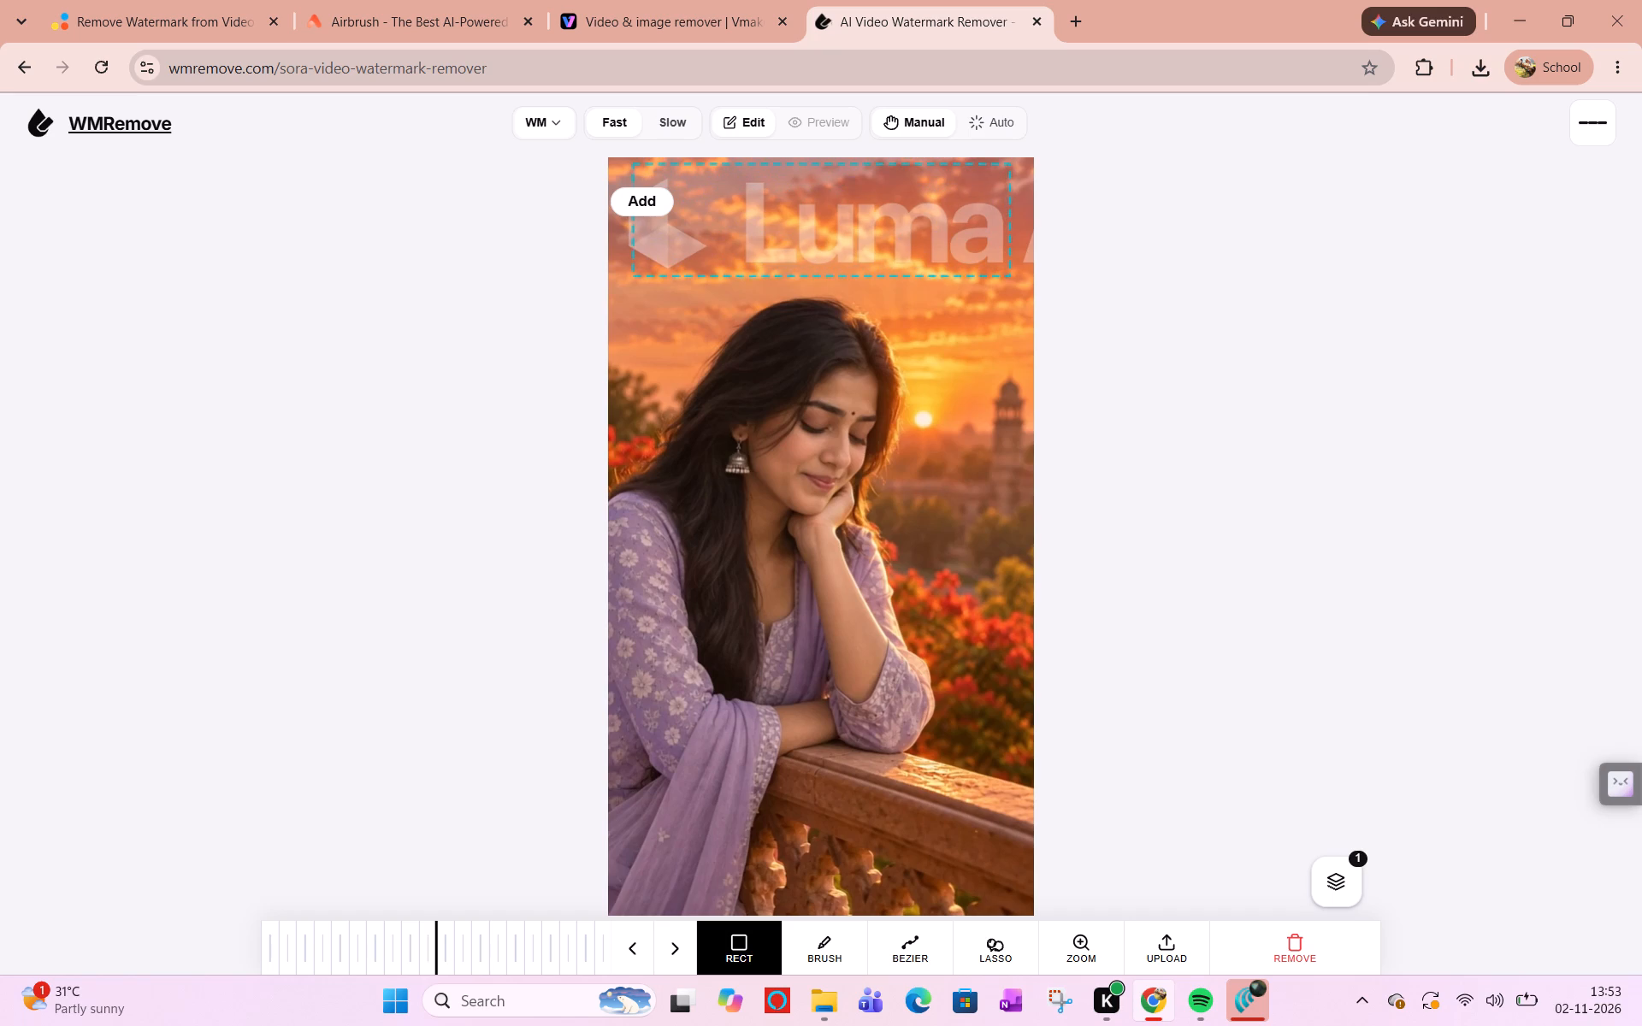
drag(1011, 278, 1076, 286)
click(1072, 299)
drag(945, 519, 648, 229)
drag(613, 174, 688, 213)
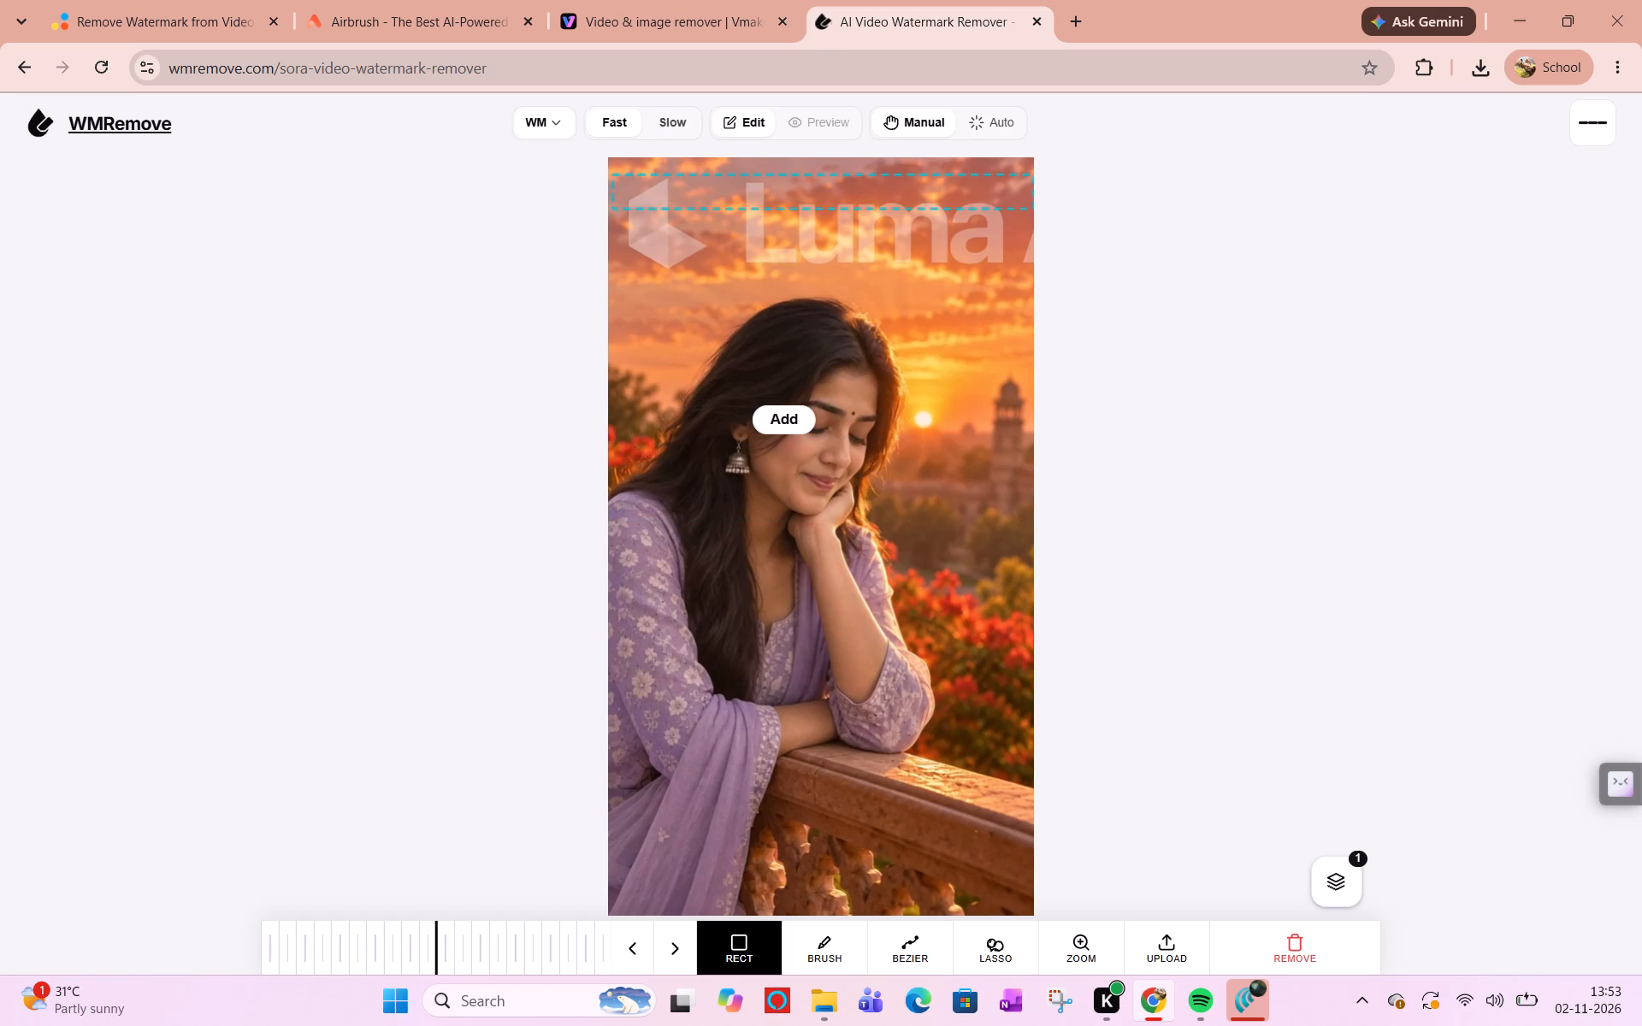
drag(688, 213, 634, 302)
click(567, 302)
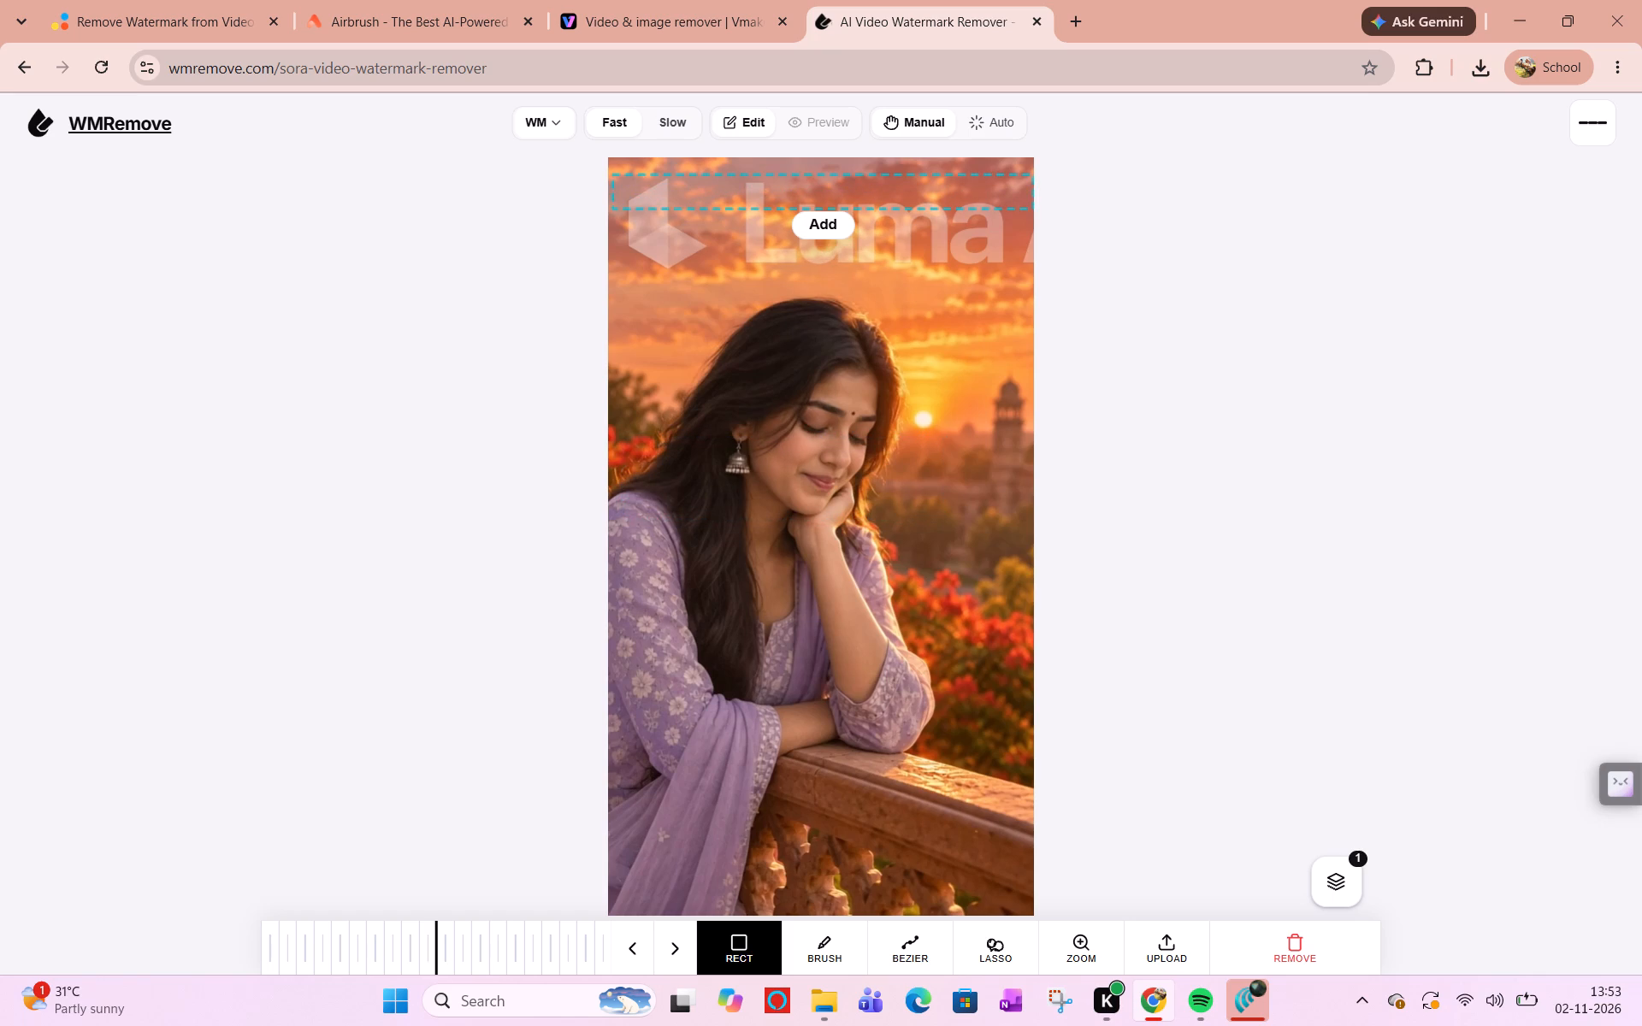
Mark a rectangular area around the Luma AI watermark across the sky above the woman, extending nearly to both frame edges.
drag(1030, 285, 639, 249)
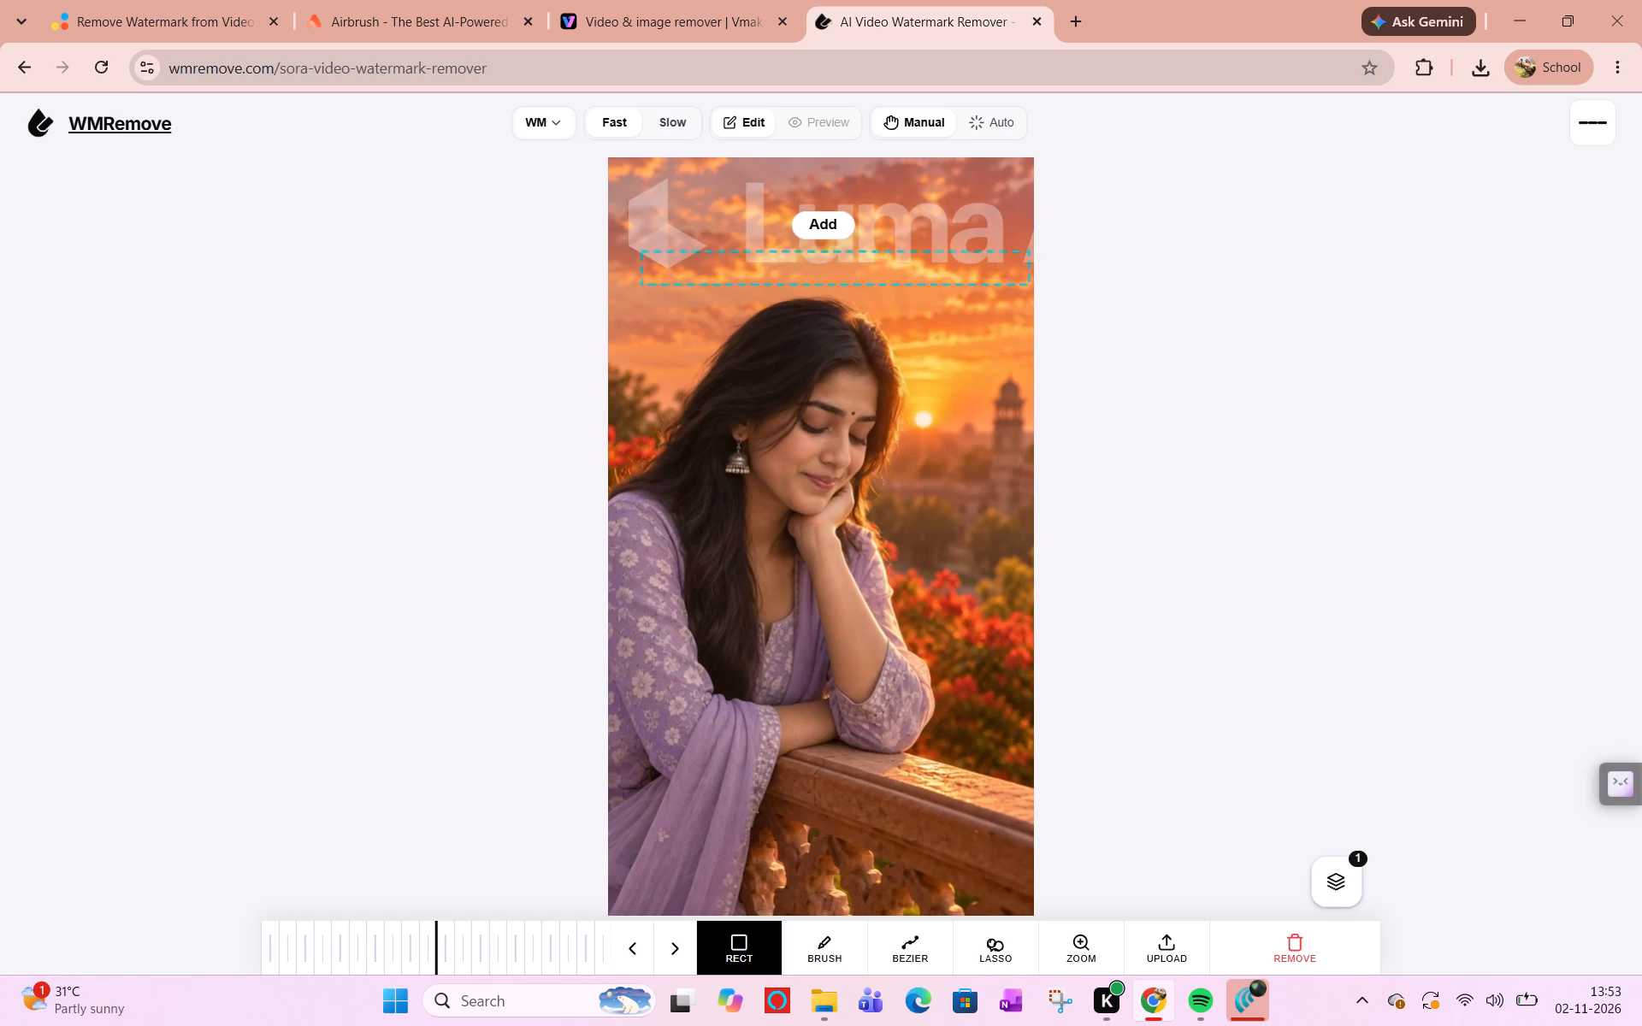
drag(639, 249, 616, 177)
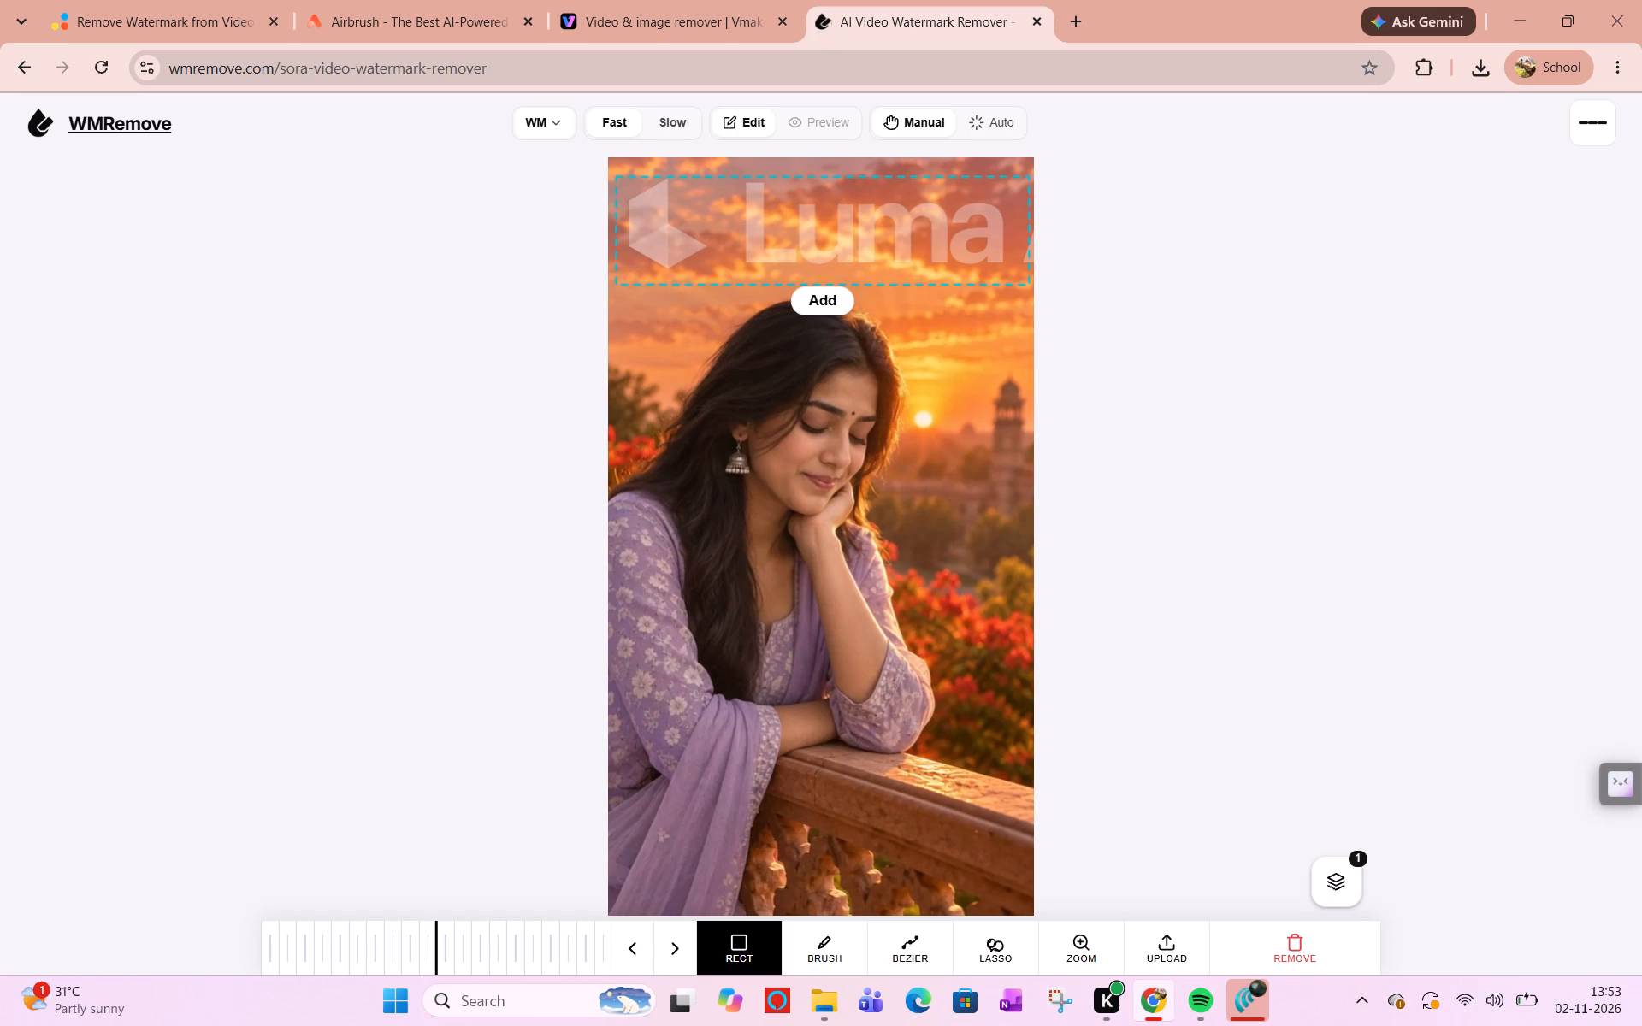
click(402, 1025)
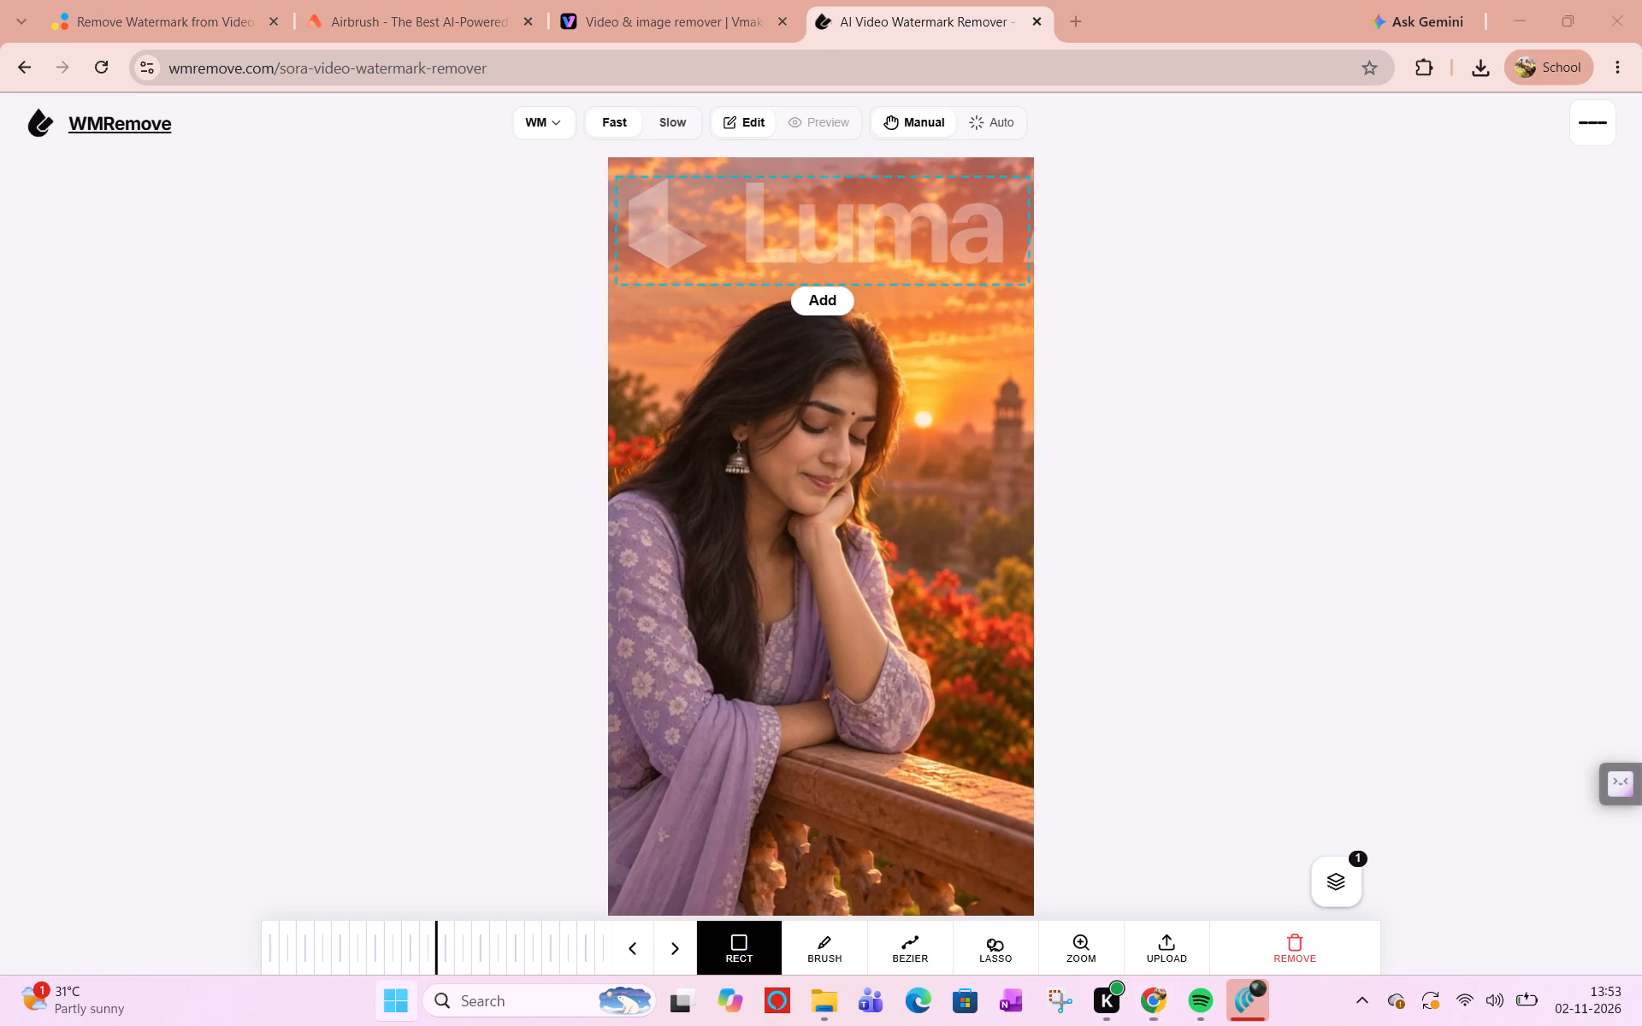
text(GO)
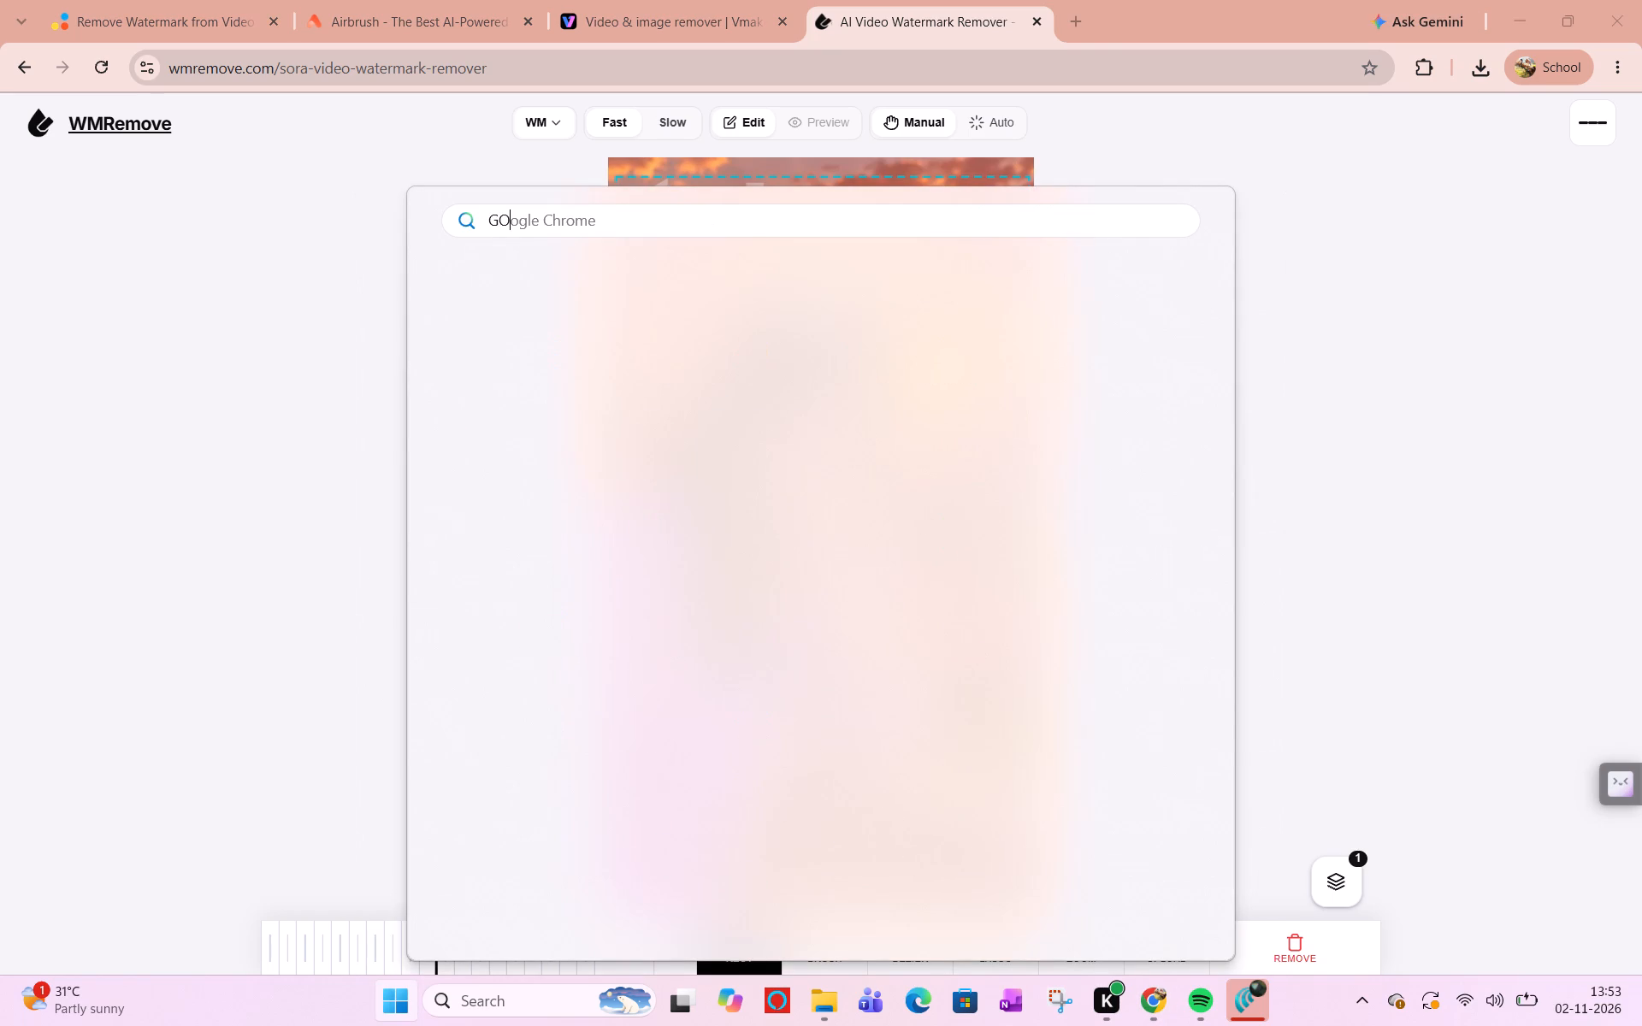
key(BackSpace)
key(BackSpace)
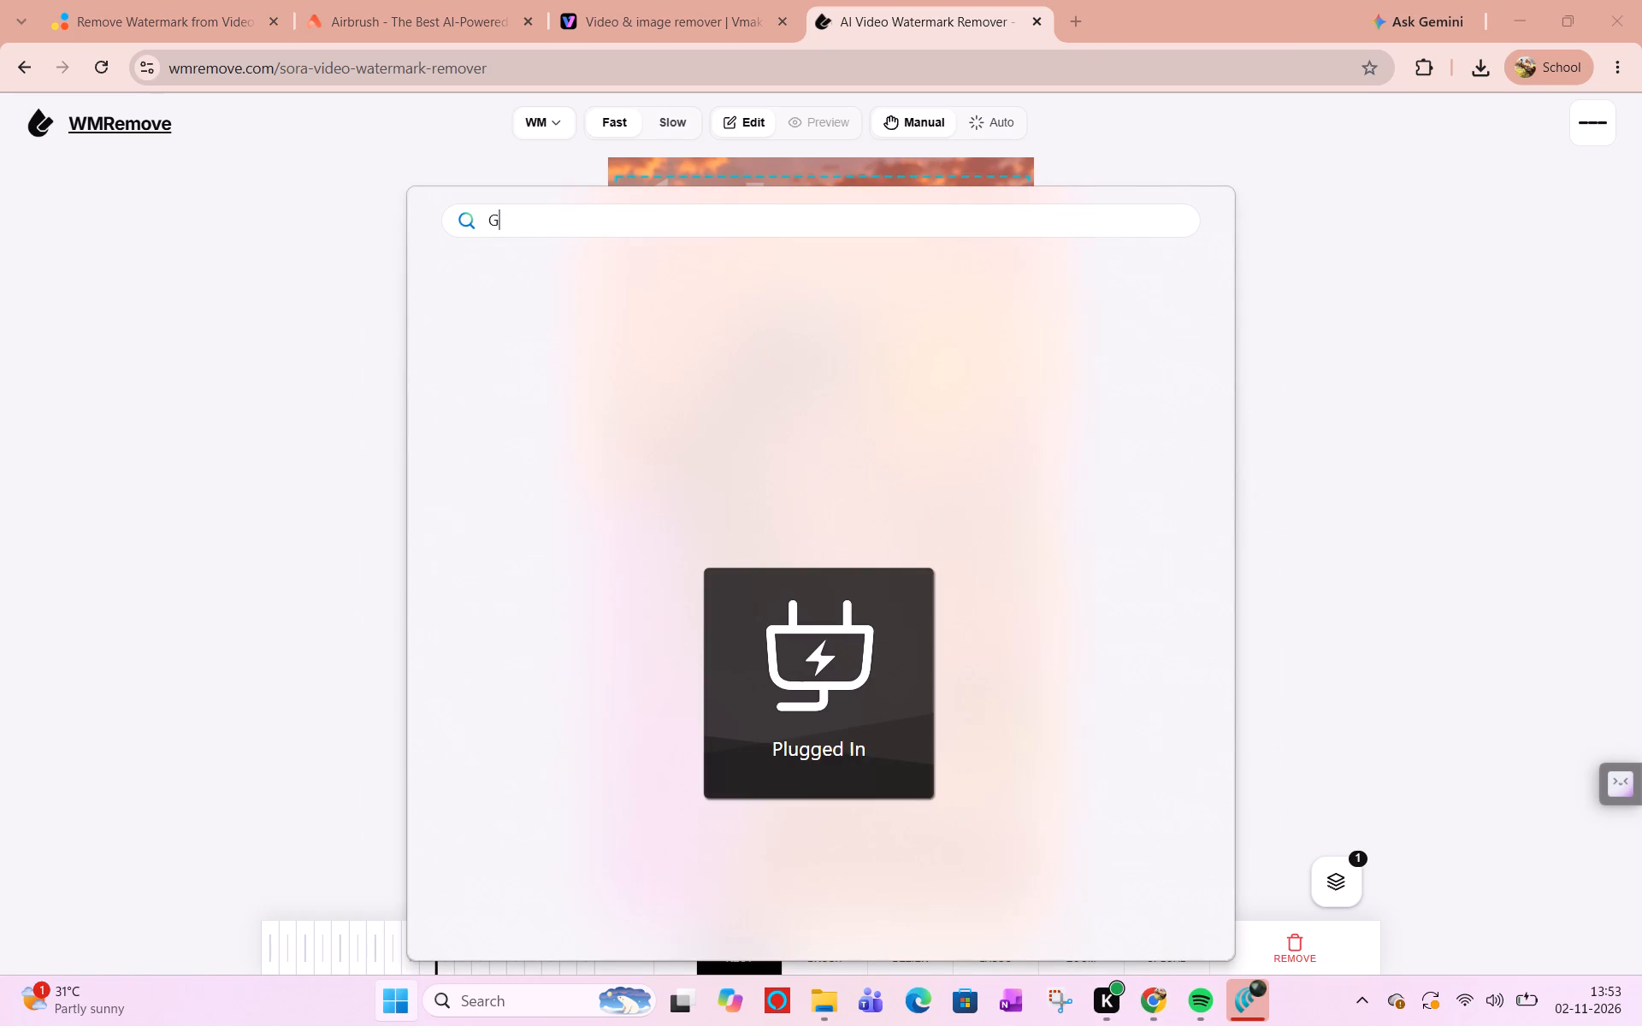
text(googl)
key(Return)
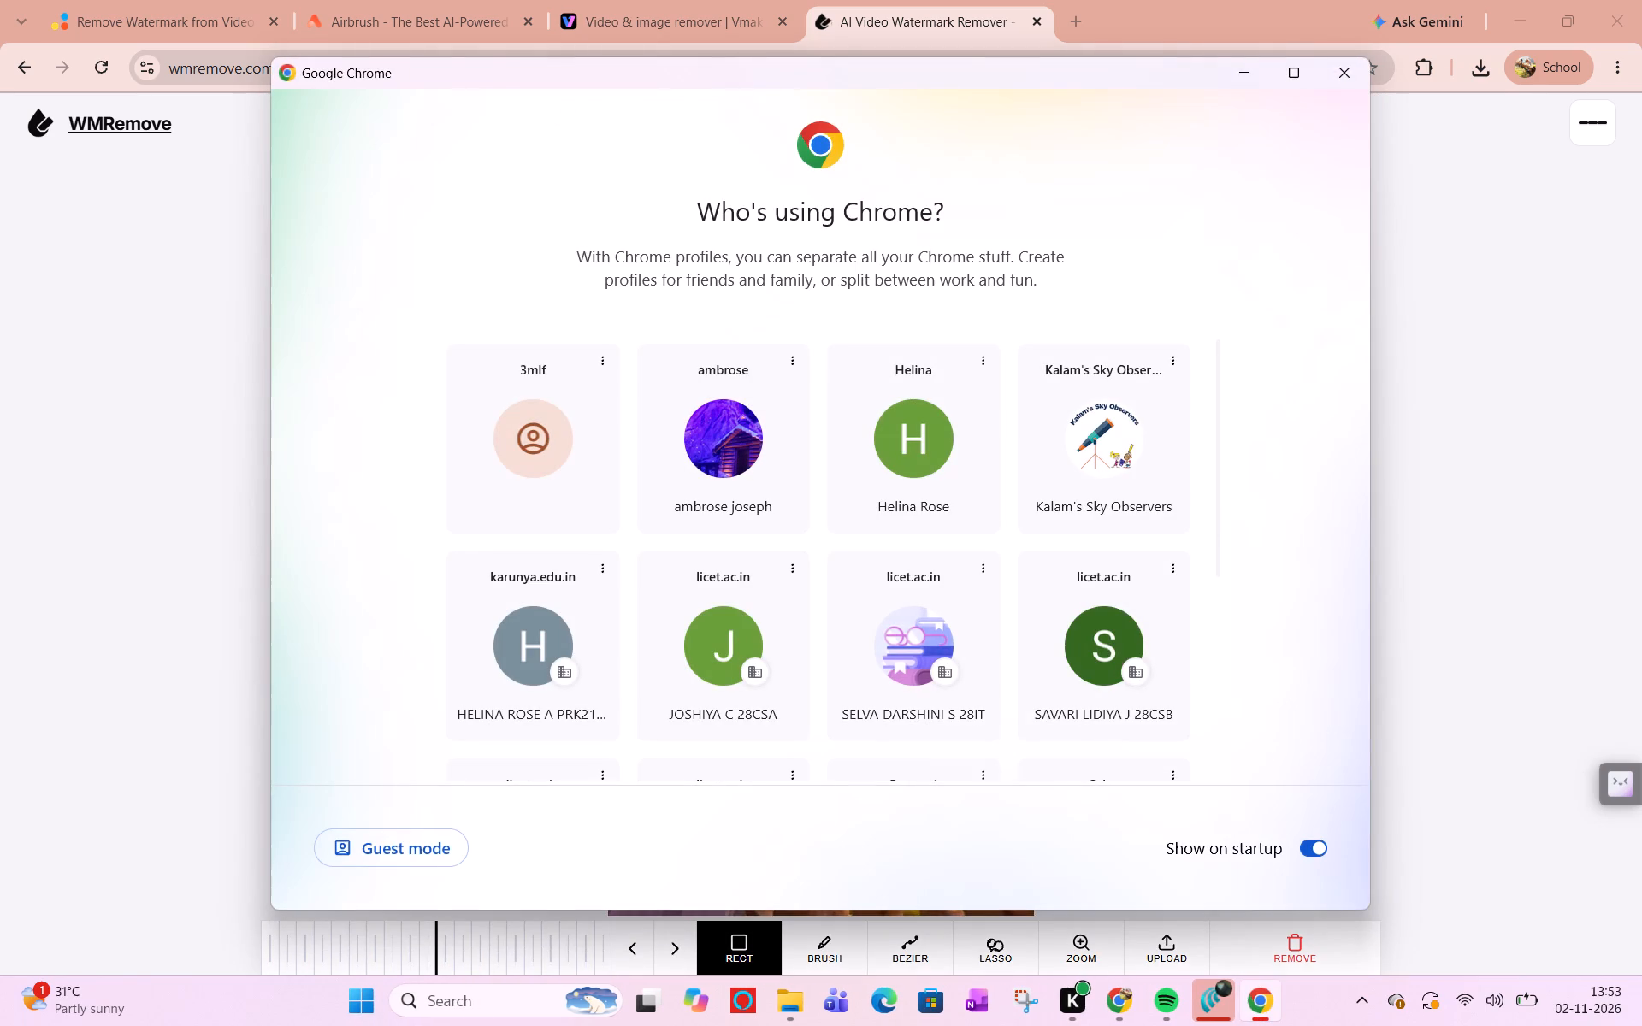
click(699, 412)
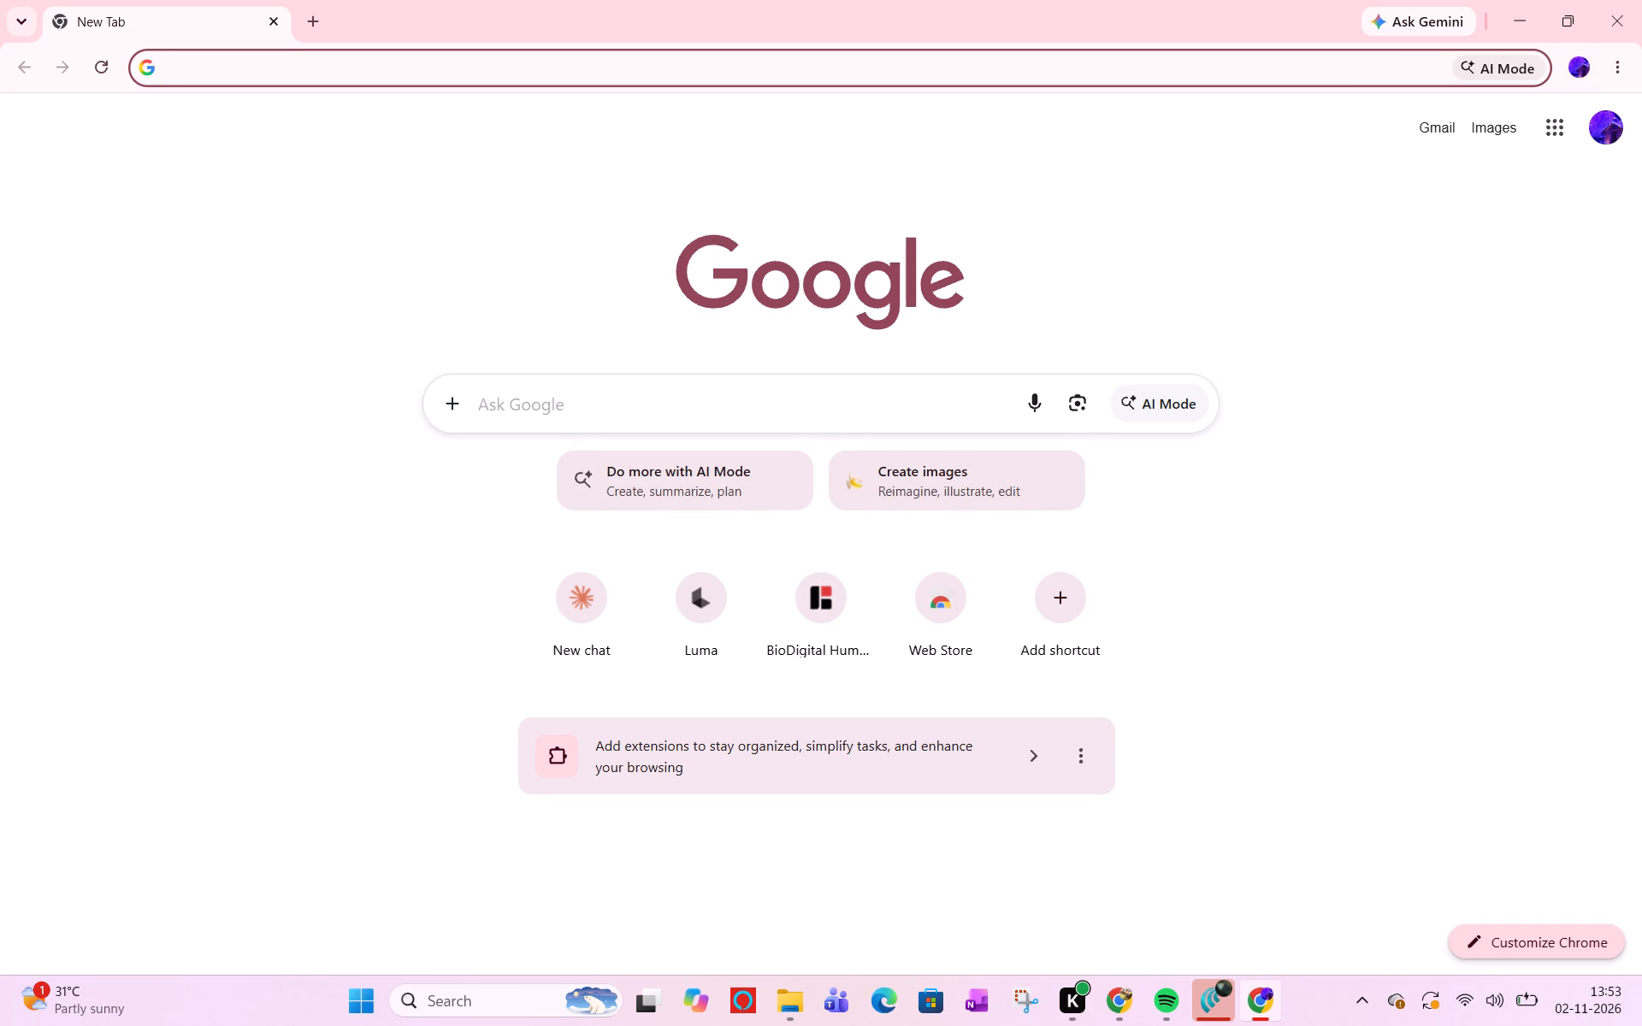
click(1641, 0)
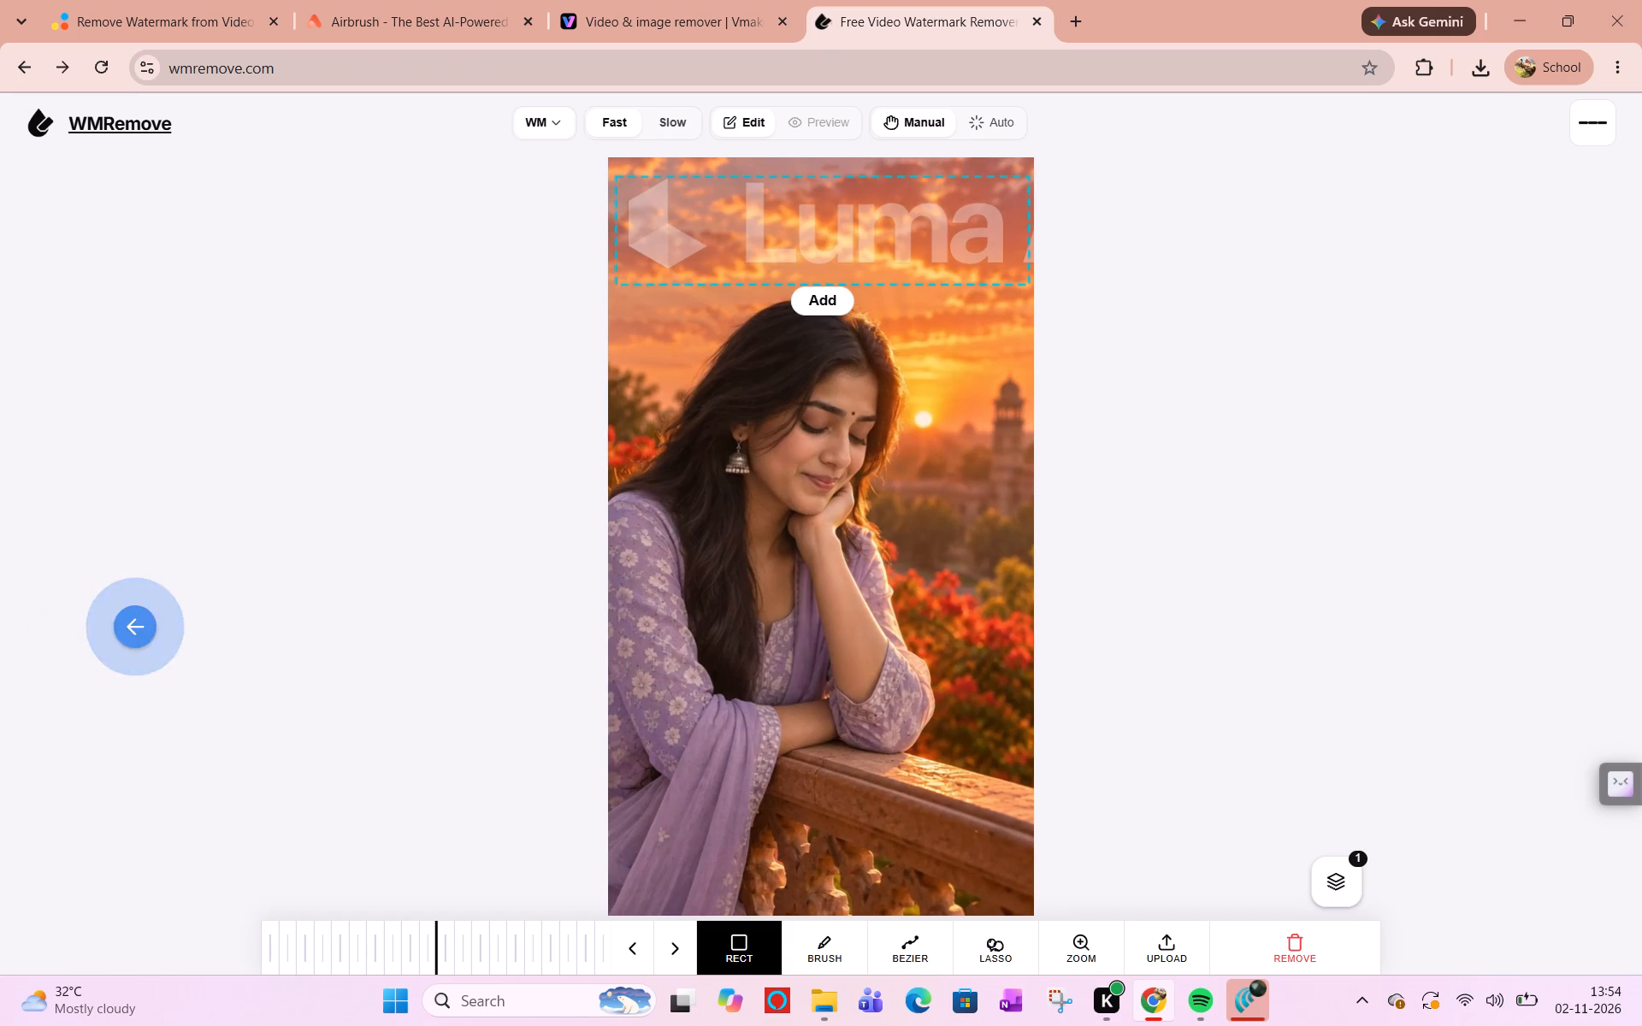
Return to WMRemove's Any Video Watermark Remover page and upload last week's original Retinal_Cell_Animation_Pehli_Nazar final cut from Downloads.
scroll(513, 957, left, 1)
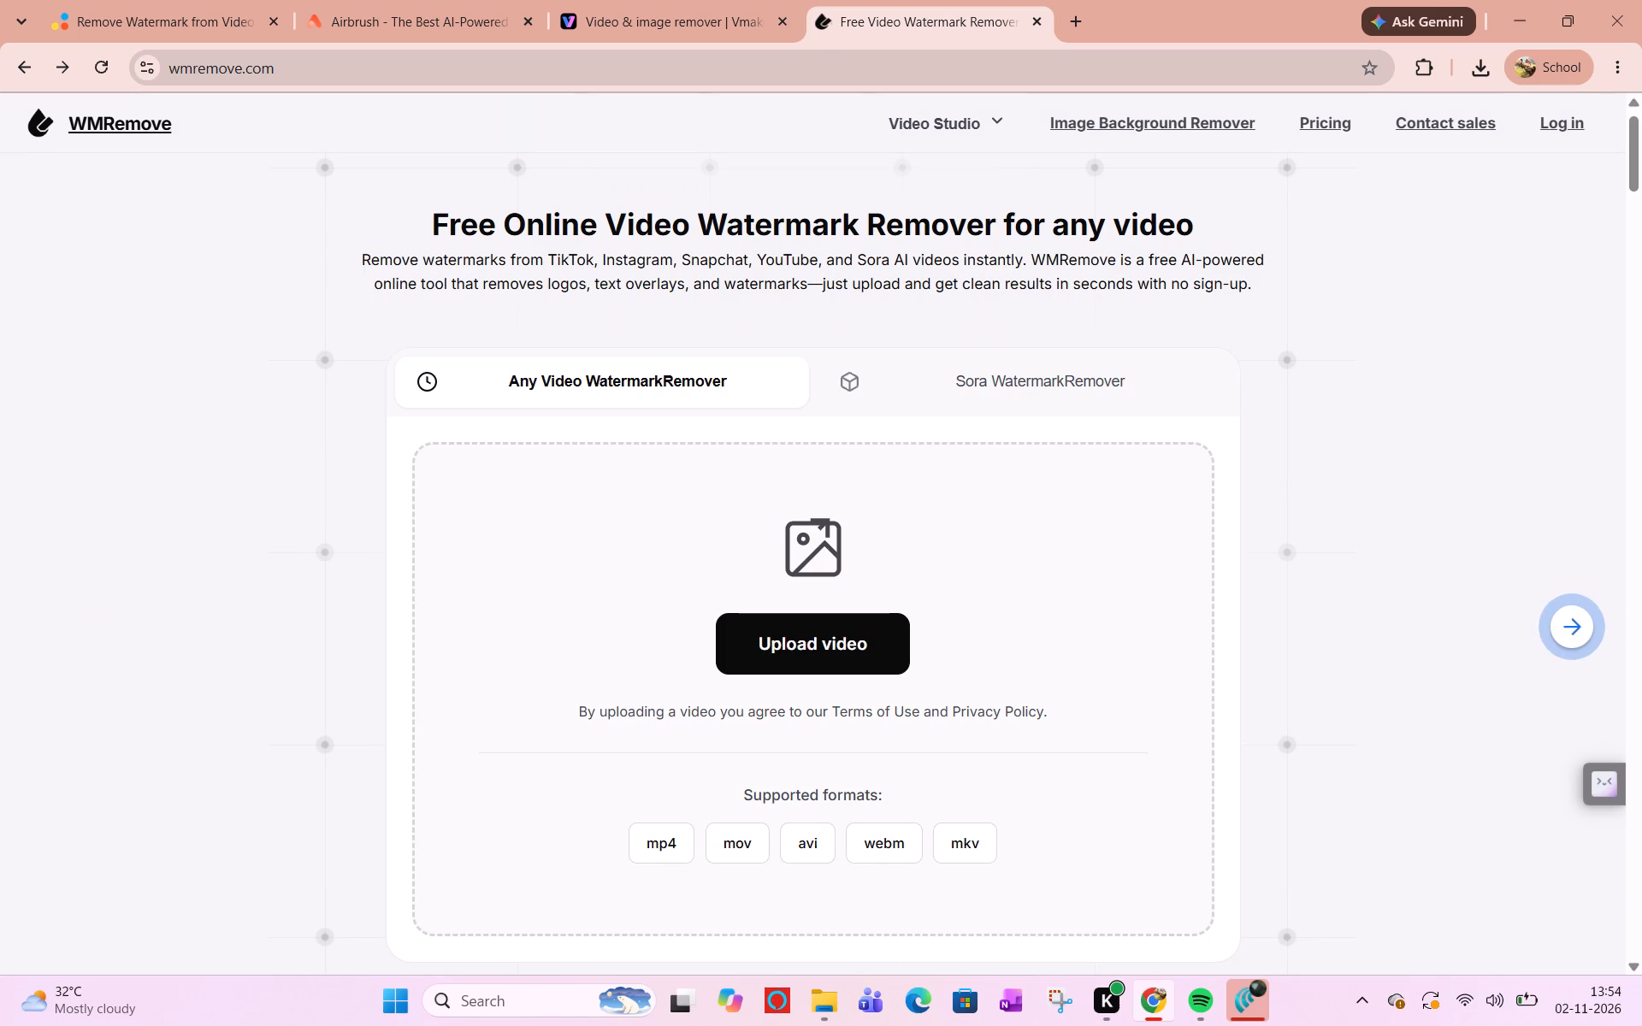
scroll(513, 957, left, 1)
click(783, 633)
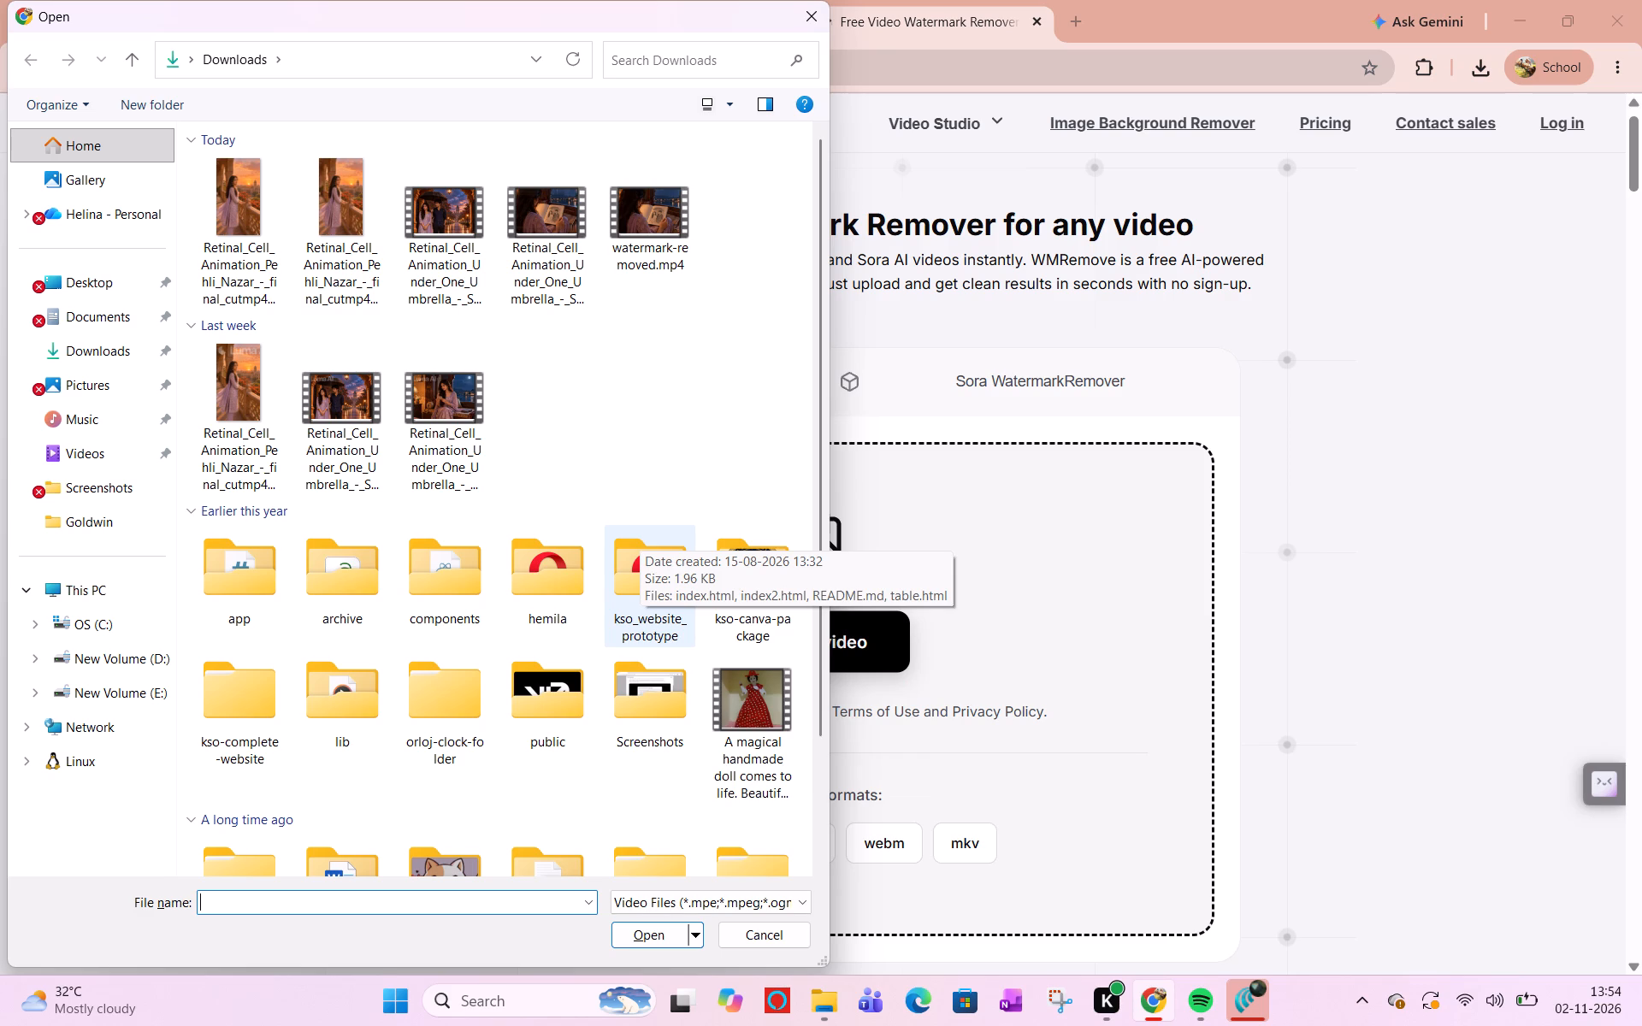
click(439, 475)
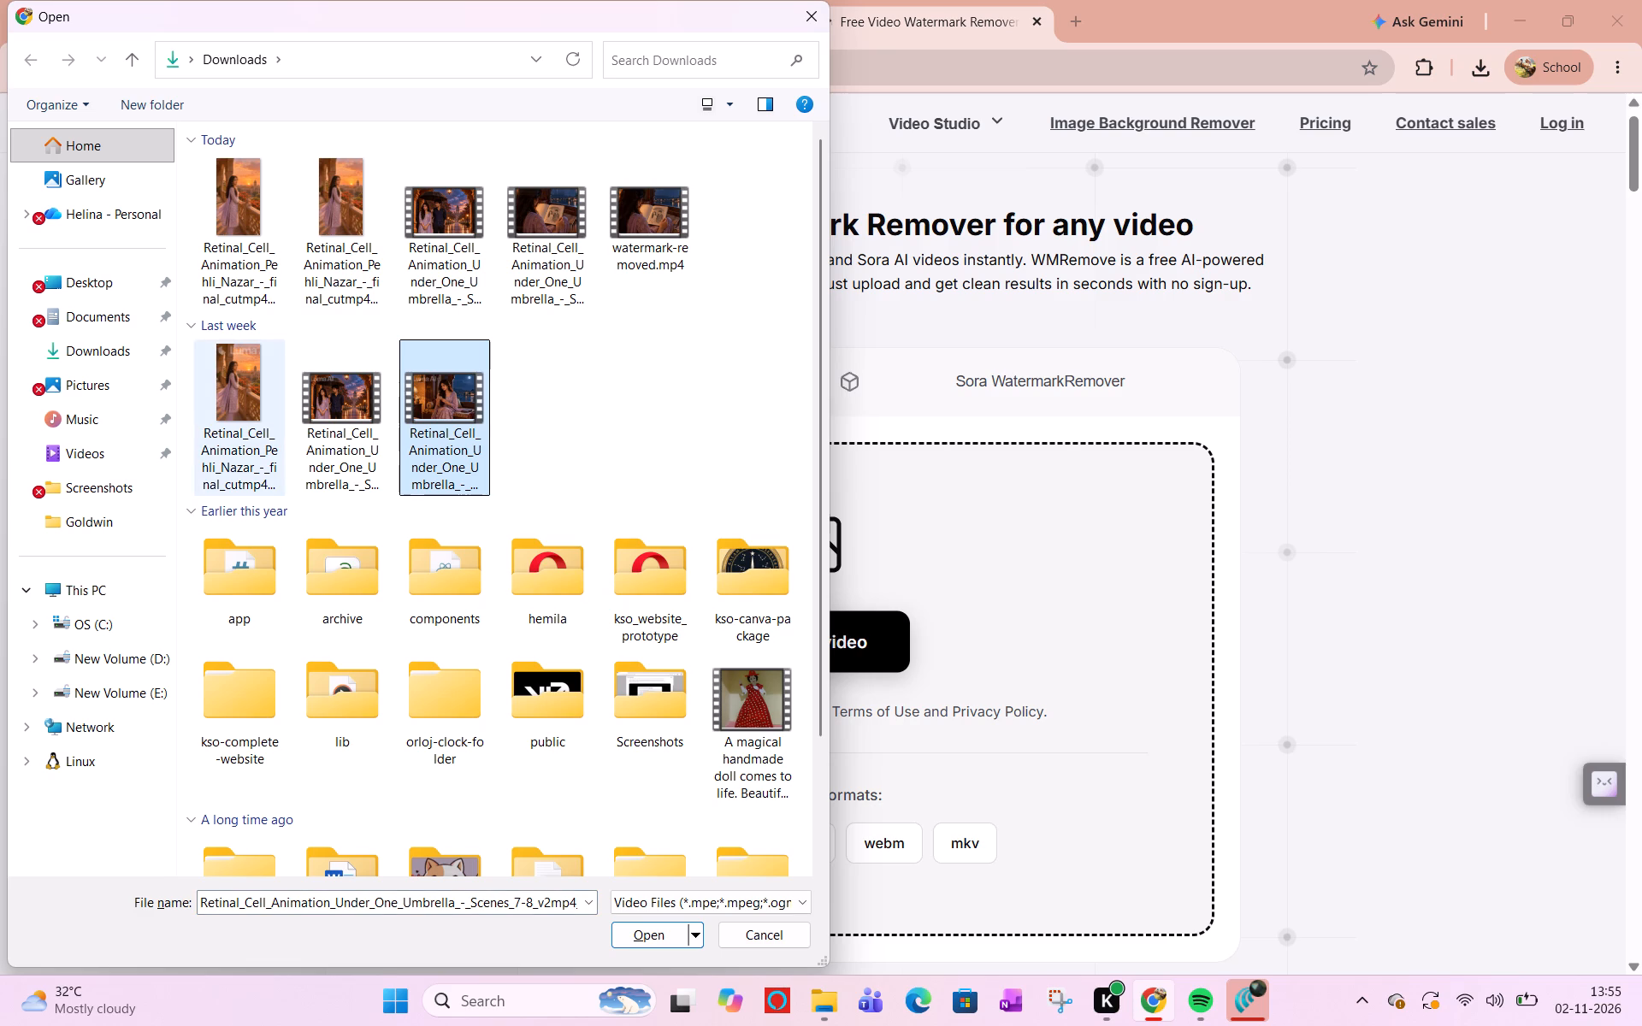
click(225, 435)
click(652, 943)
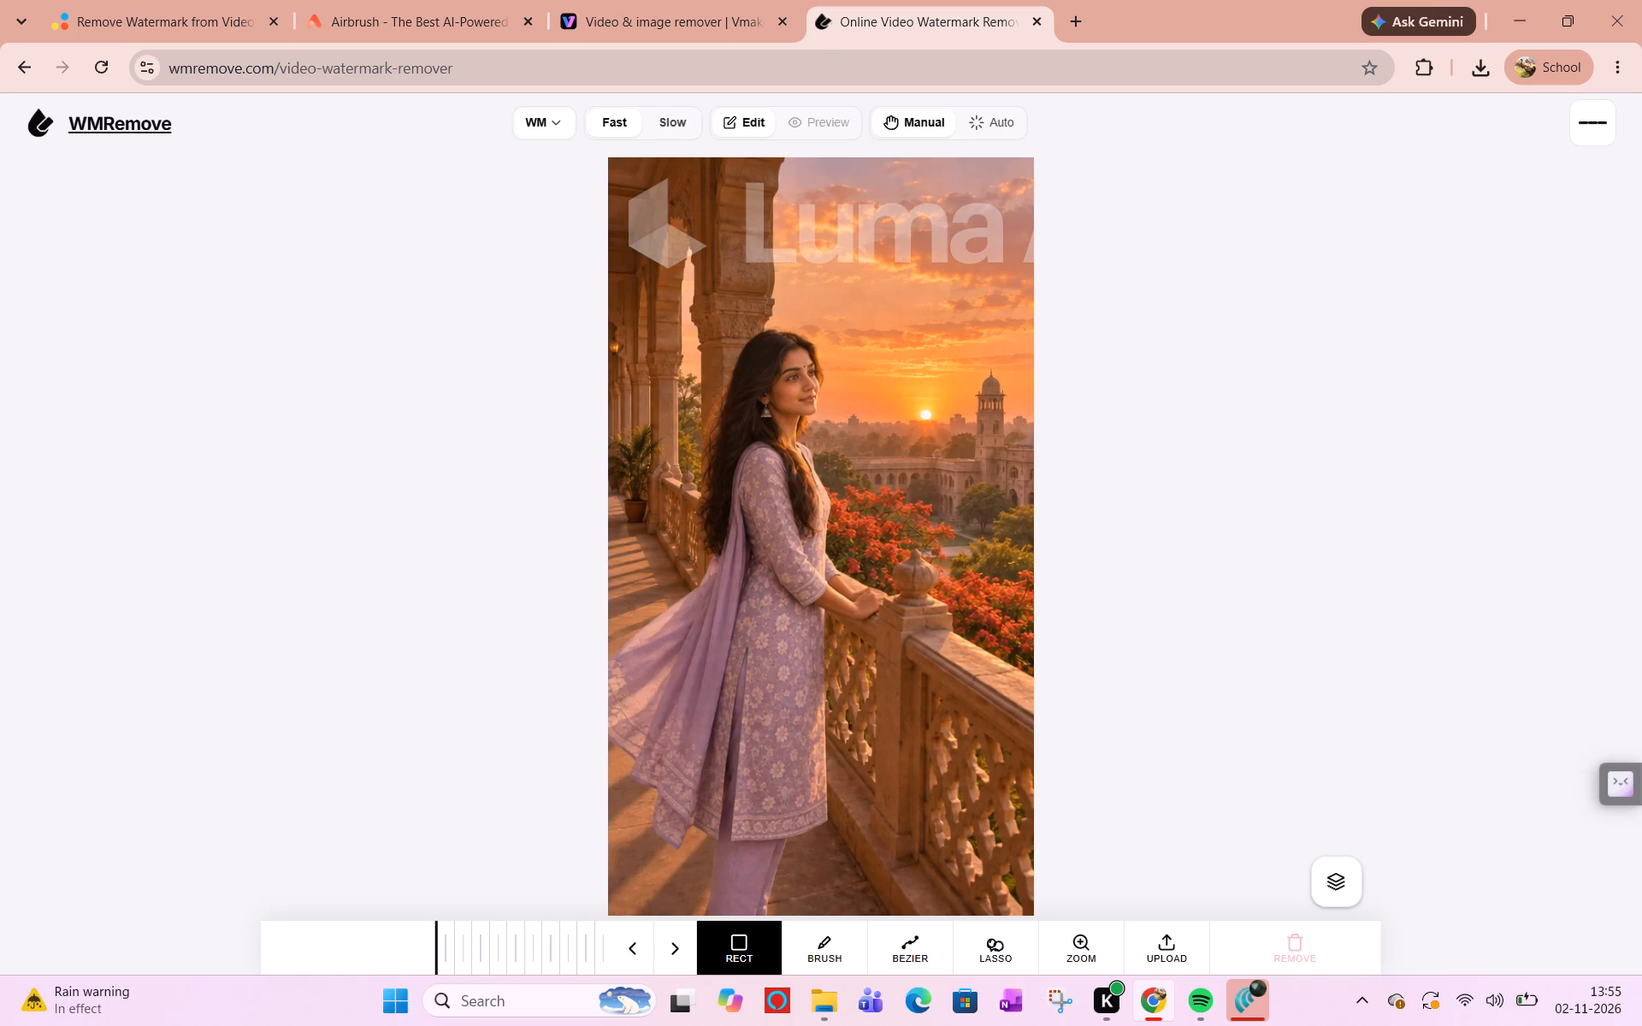
Mark a rectangular area over the Luma AI watermark across the sky above the woman in the opening balcony shot.
drag(629, 183, 1042, 270)
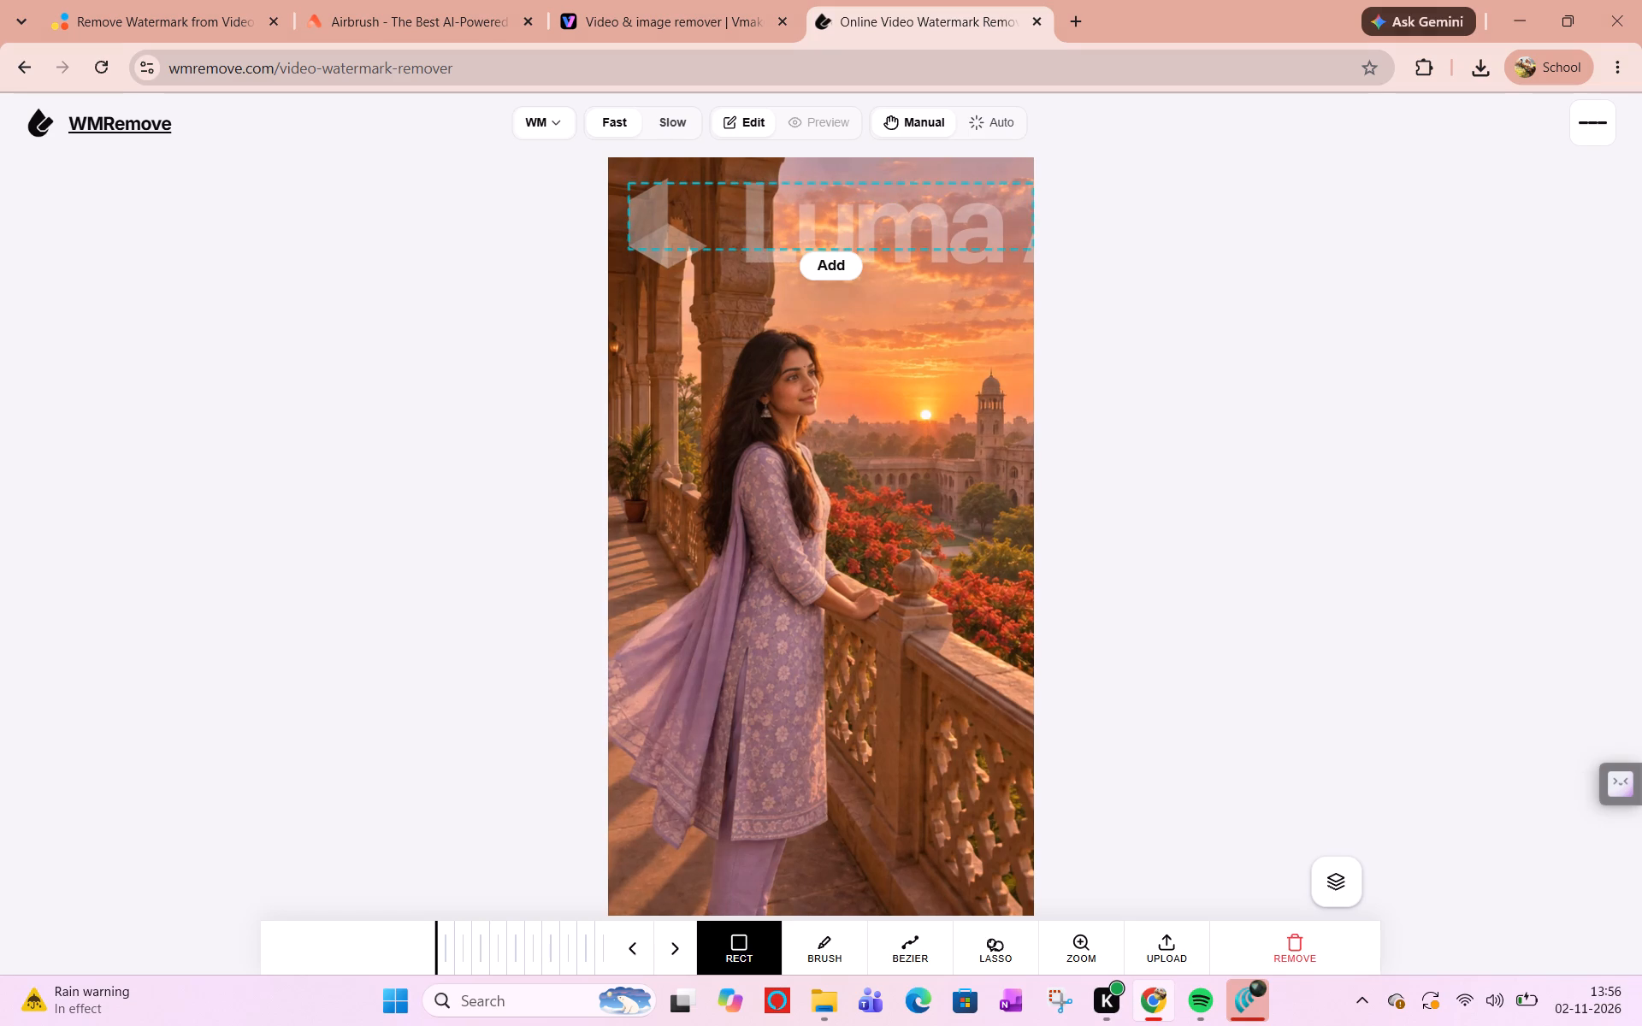
drag(1042, 270, 1027, 287)
click(1210, 314)
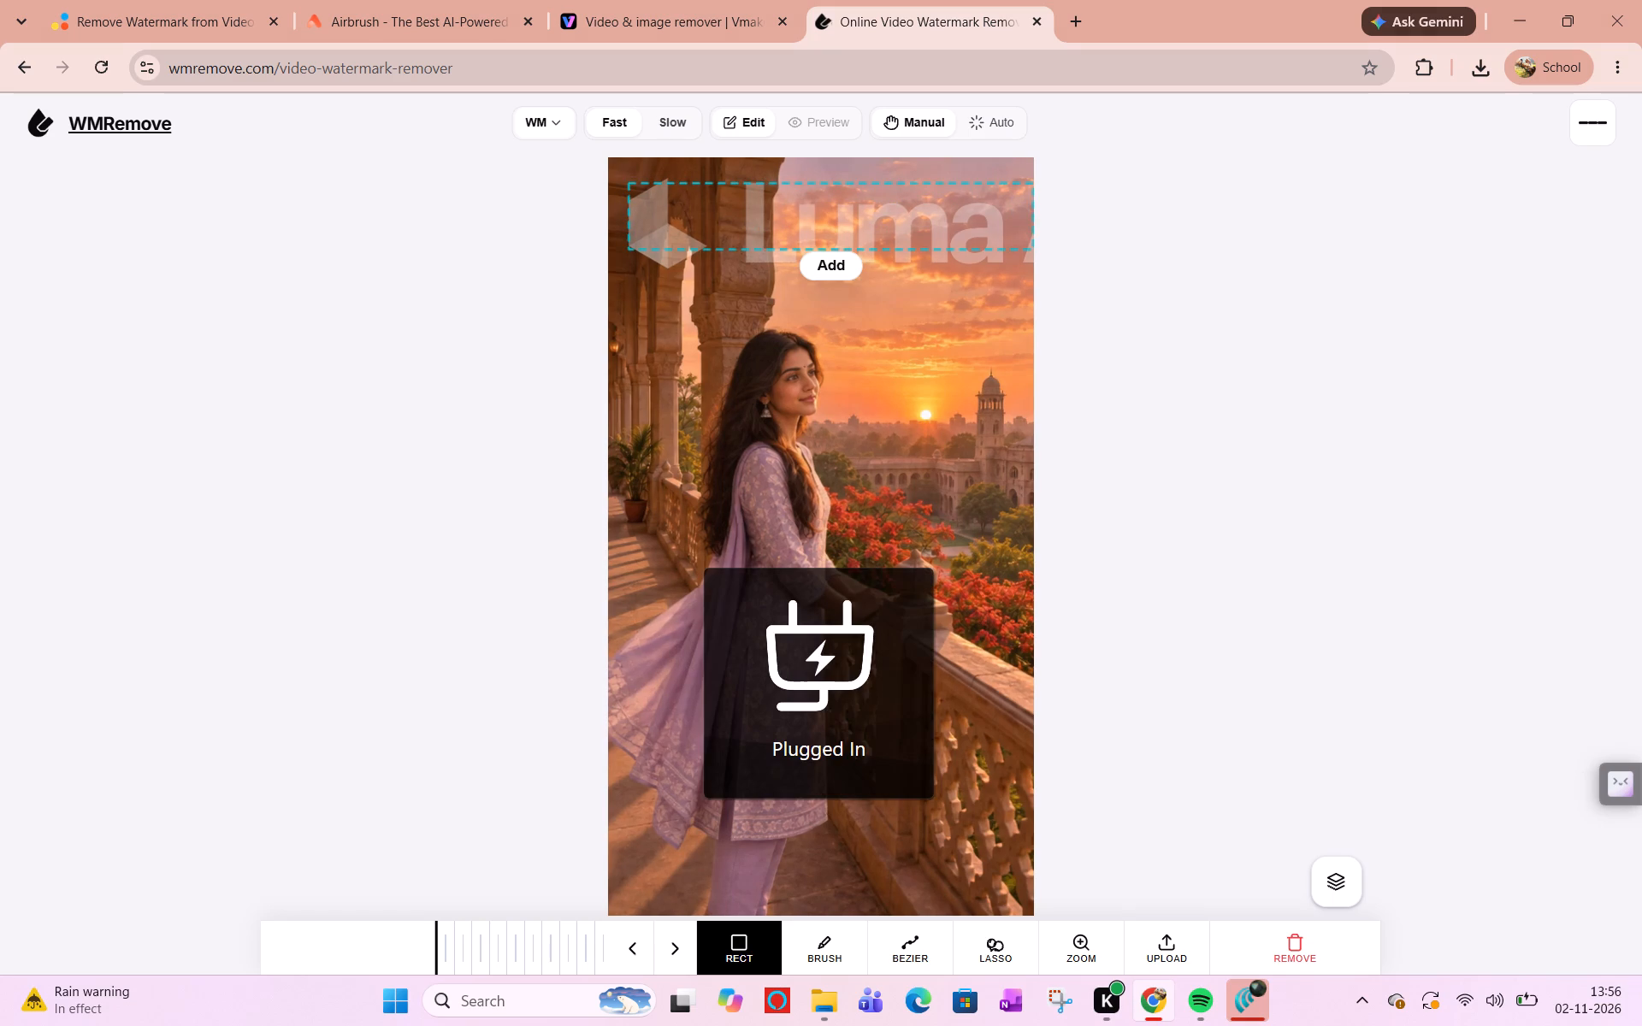
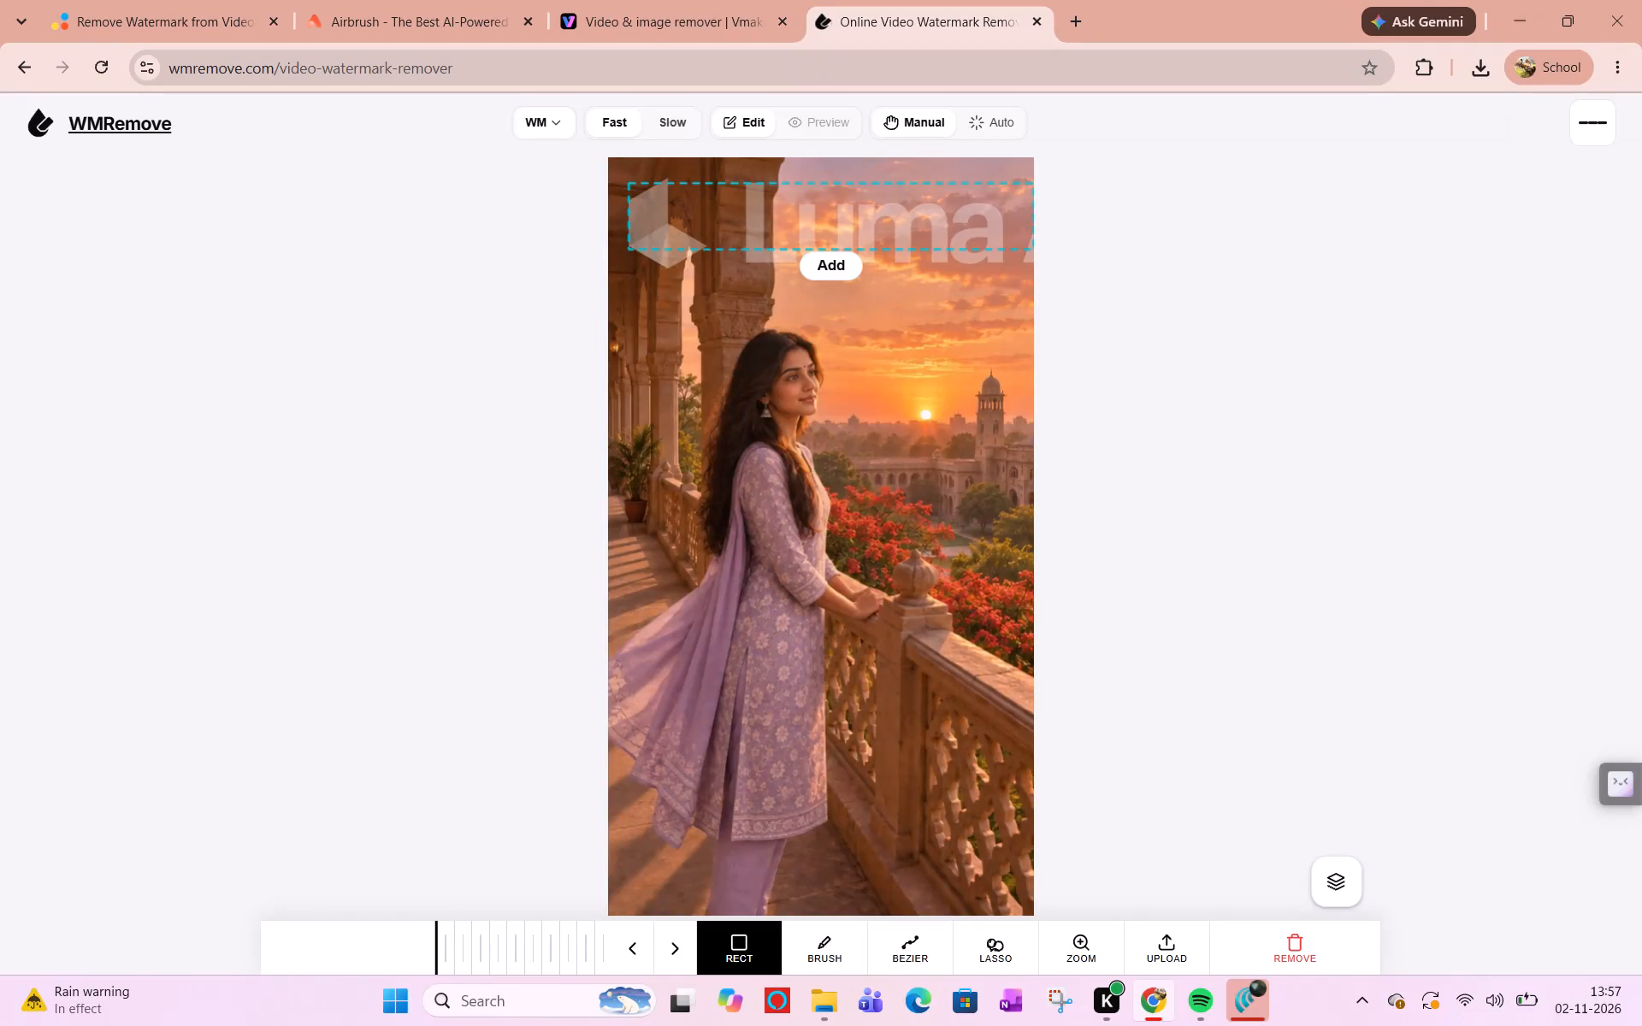
Redraw the rectangle to cover the whole Luma AI watermark across the full frame width above the woman, and add it as a removal area.
click(610, 169)
drag(610, 169, 1037, 278)
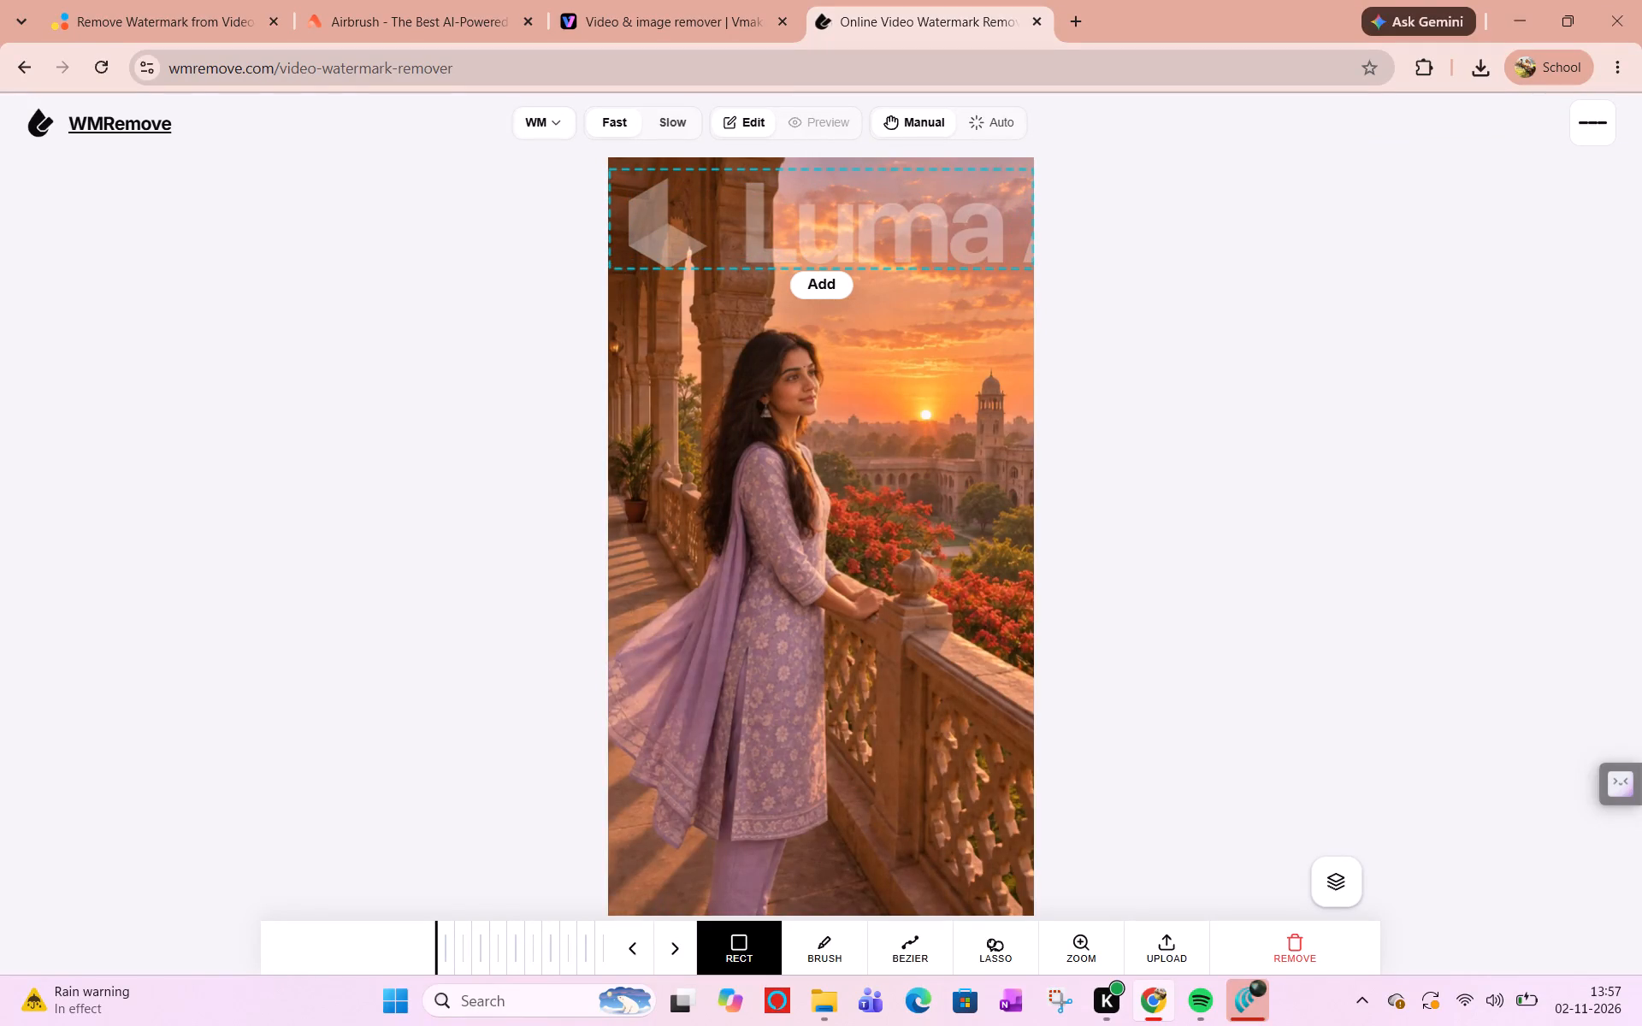
click(825, 285)
Advance the video in small increments through the balcony shot to the start of the garden shot with the walking man.
drag(463, 936, 0, 1025)
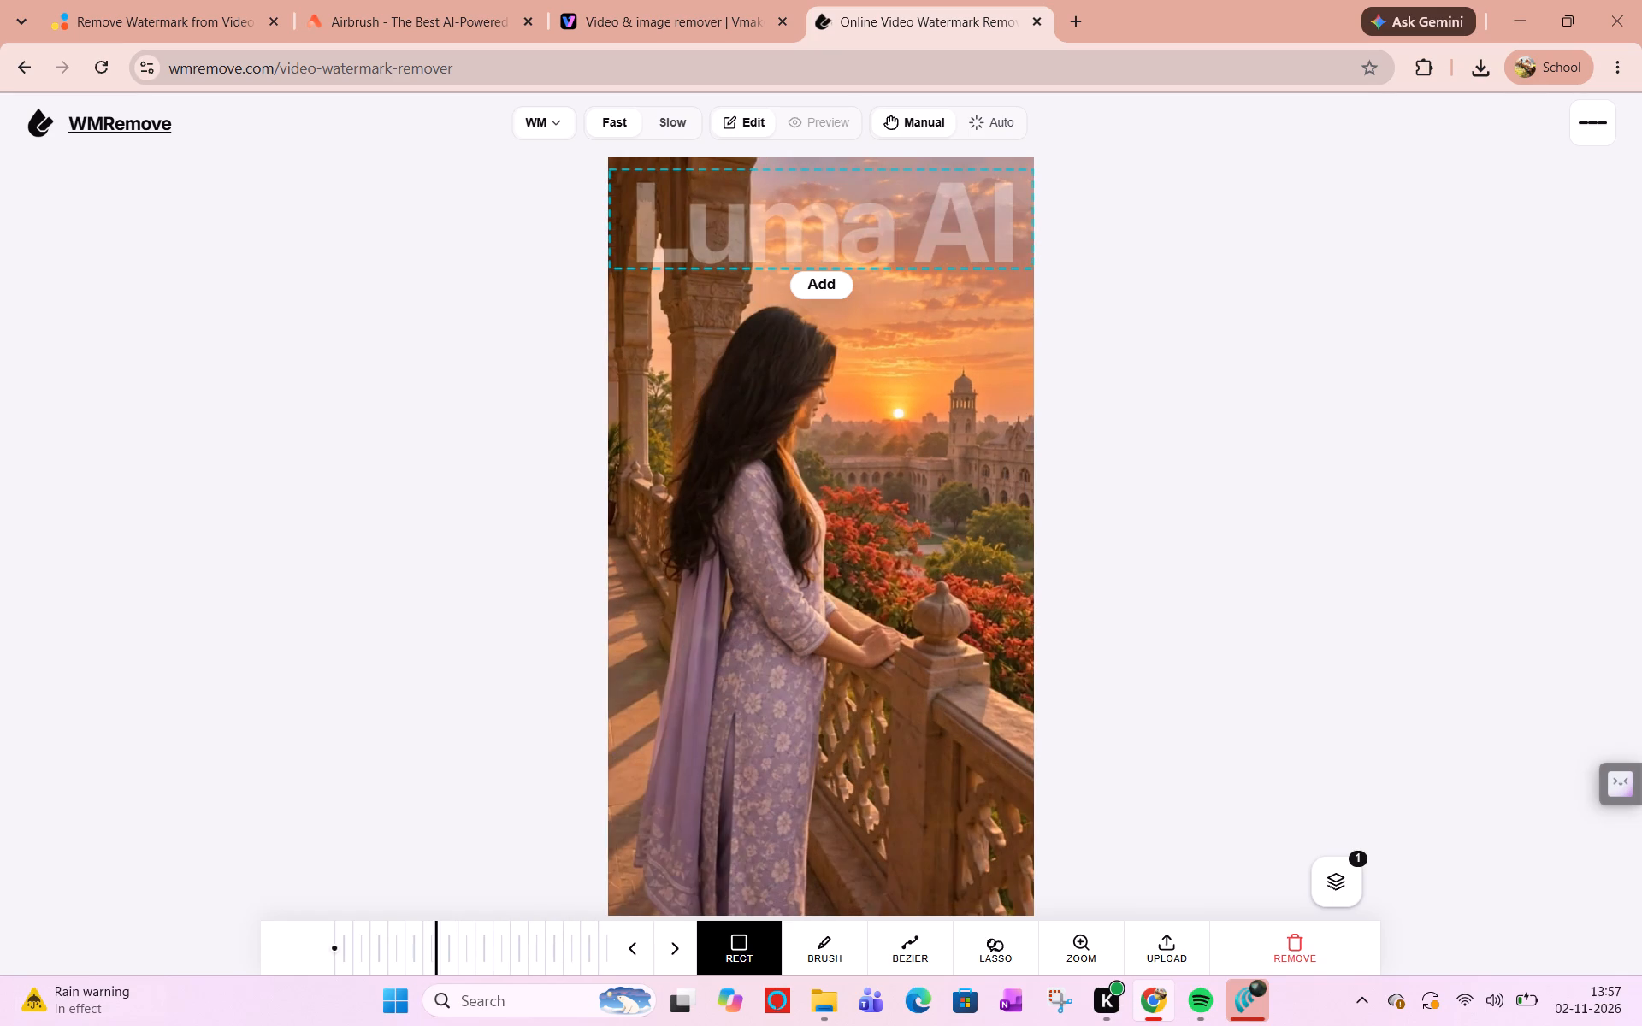
drag(469, 952, 454, 950)
drag(454, 950, 446, 950)
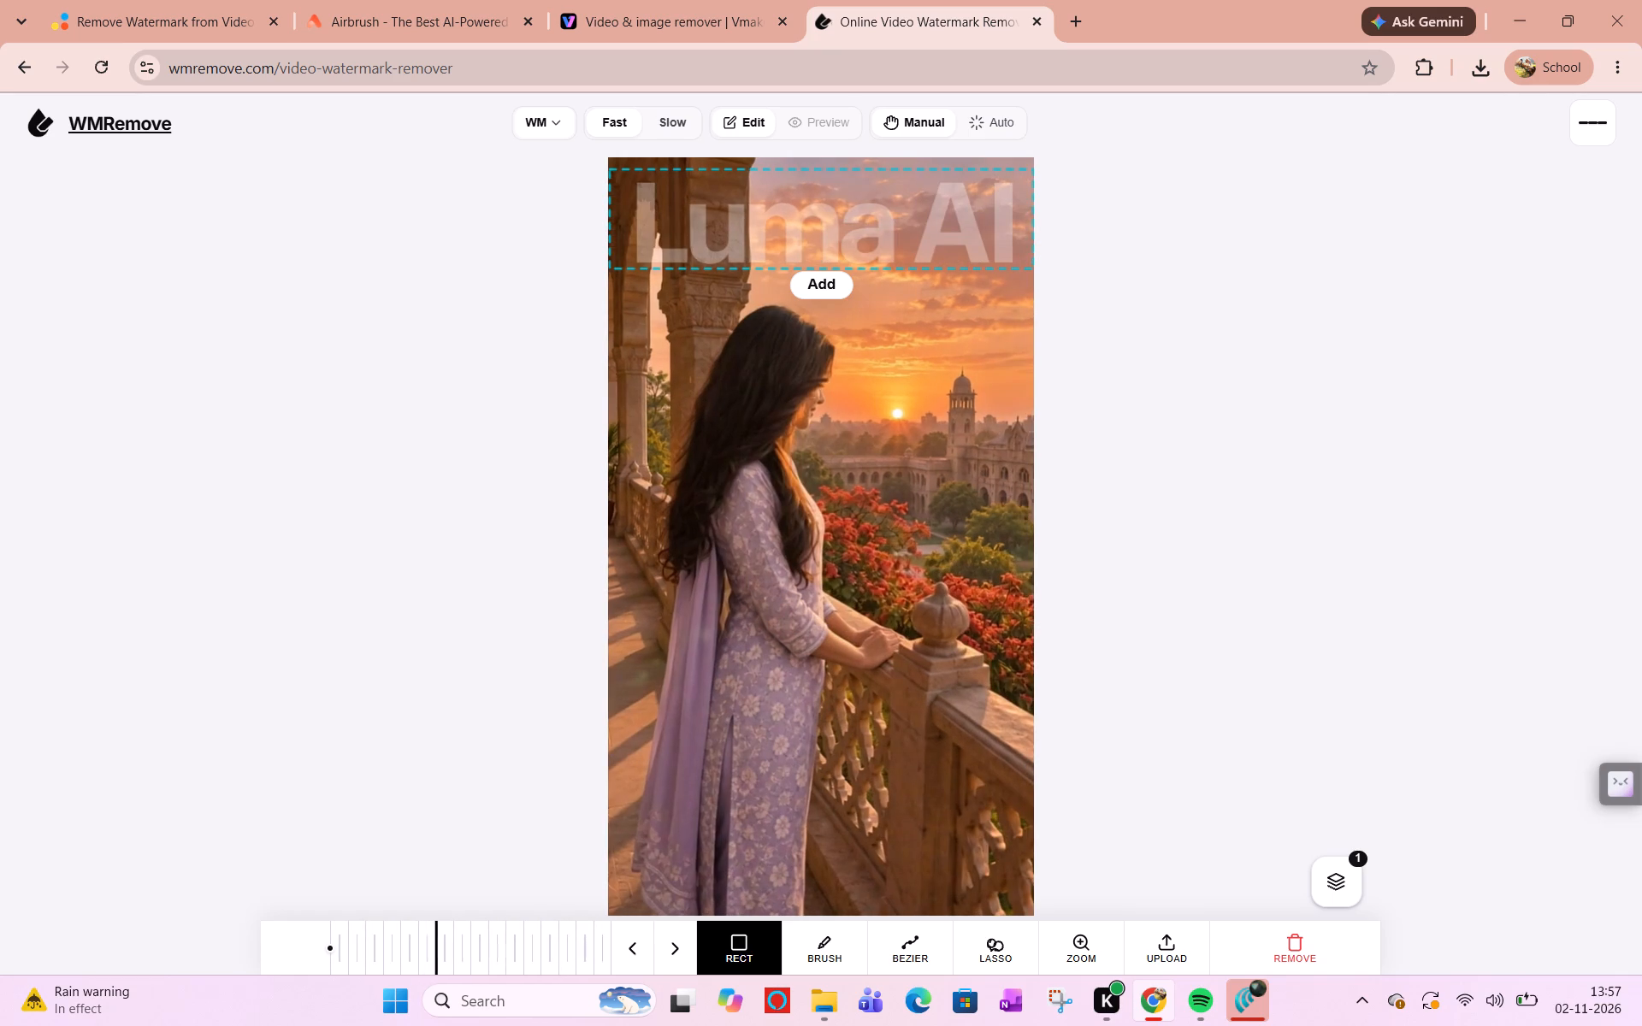
drag(446, 950, 444, 948)
drag(472, 948, 458, 948)
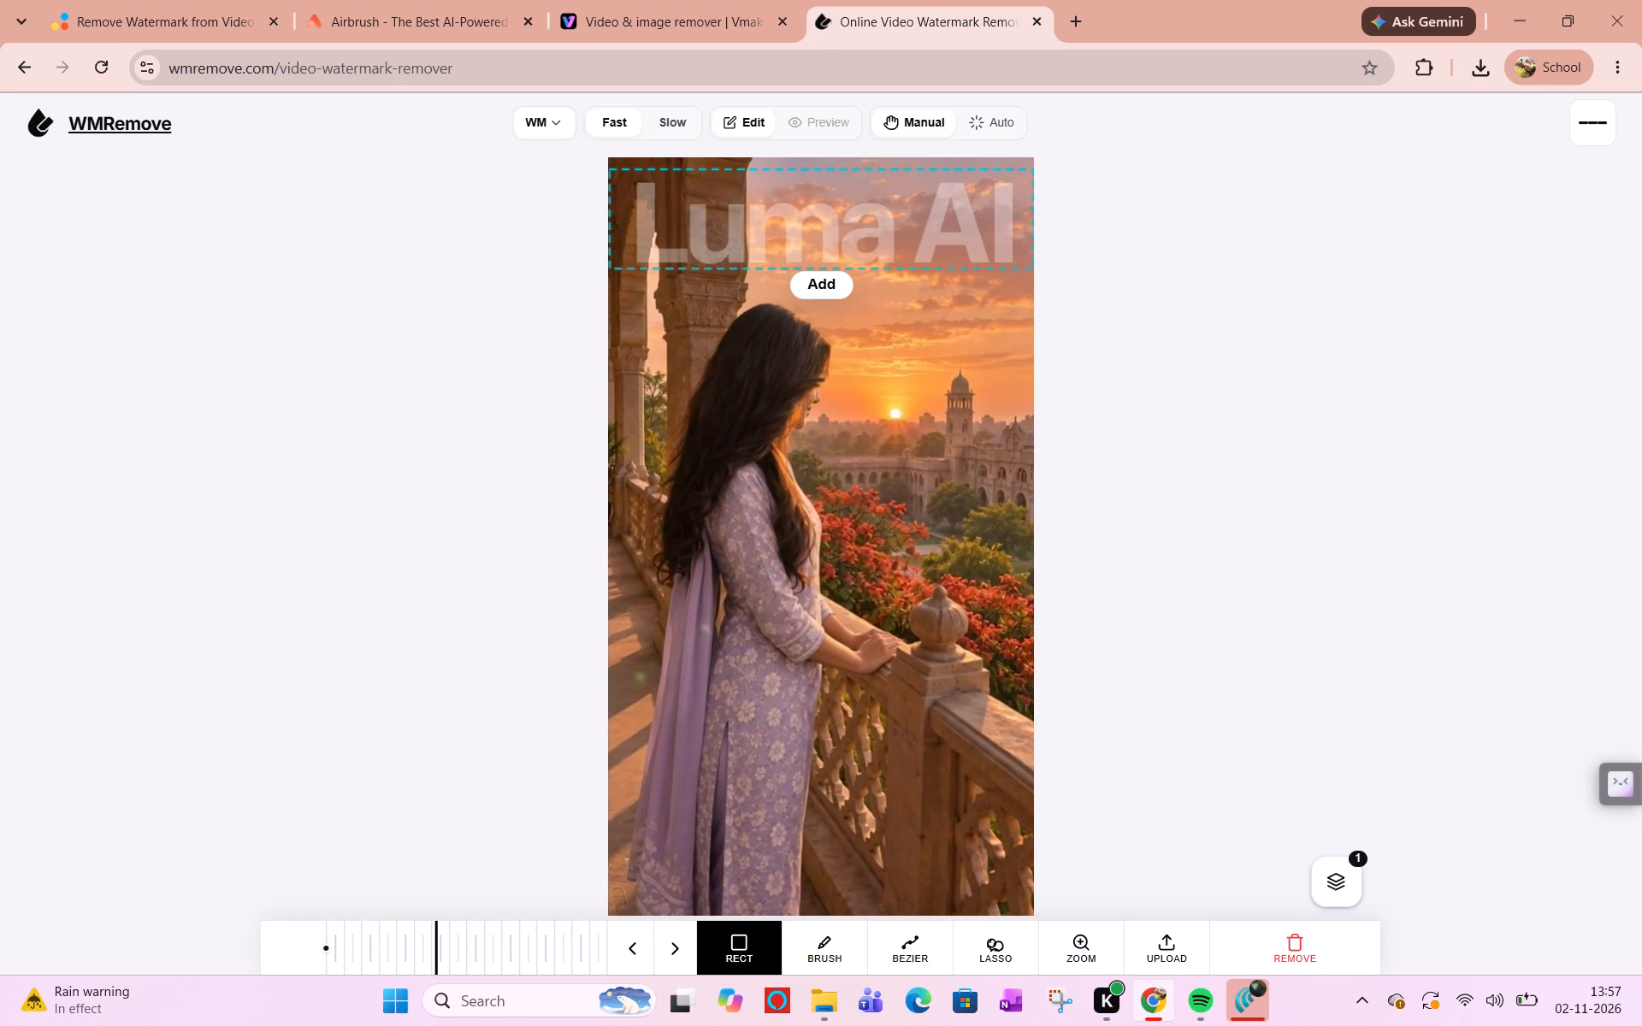
drag(458, 948, 449, 946)
drag(449, 946, 421, 947)
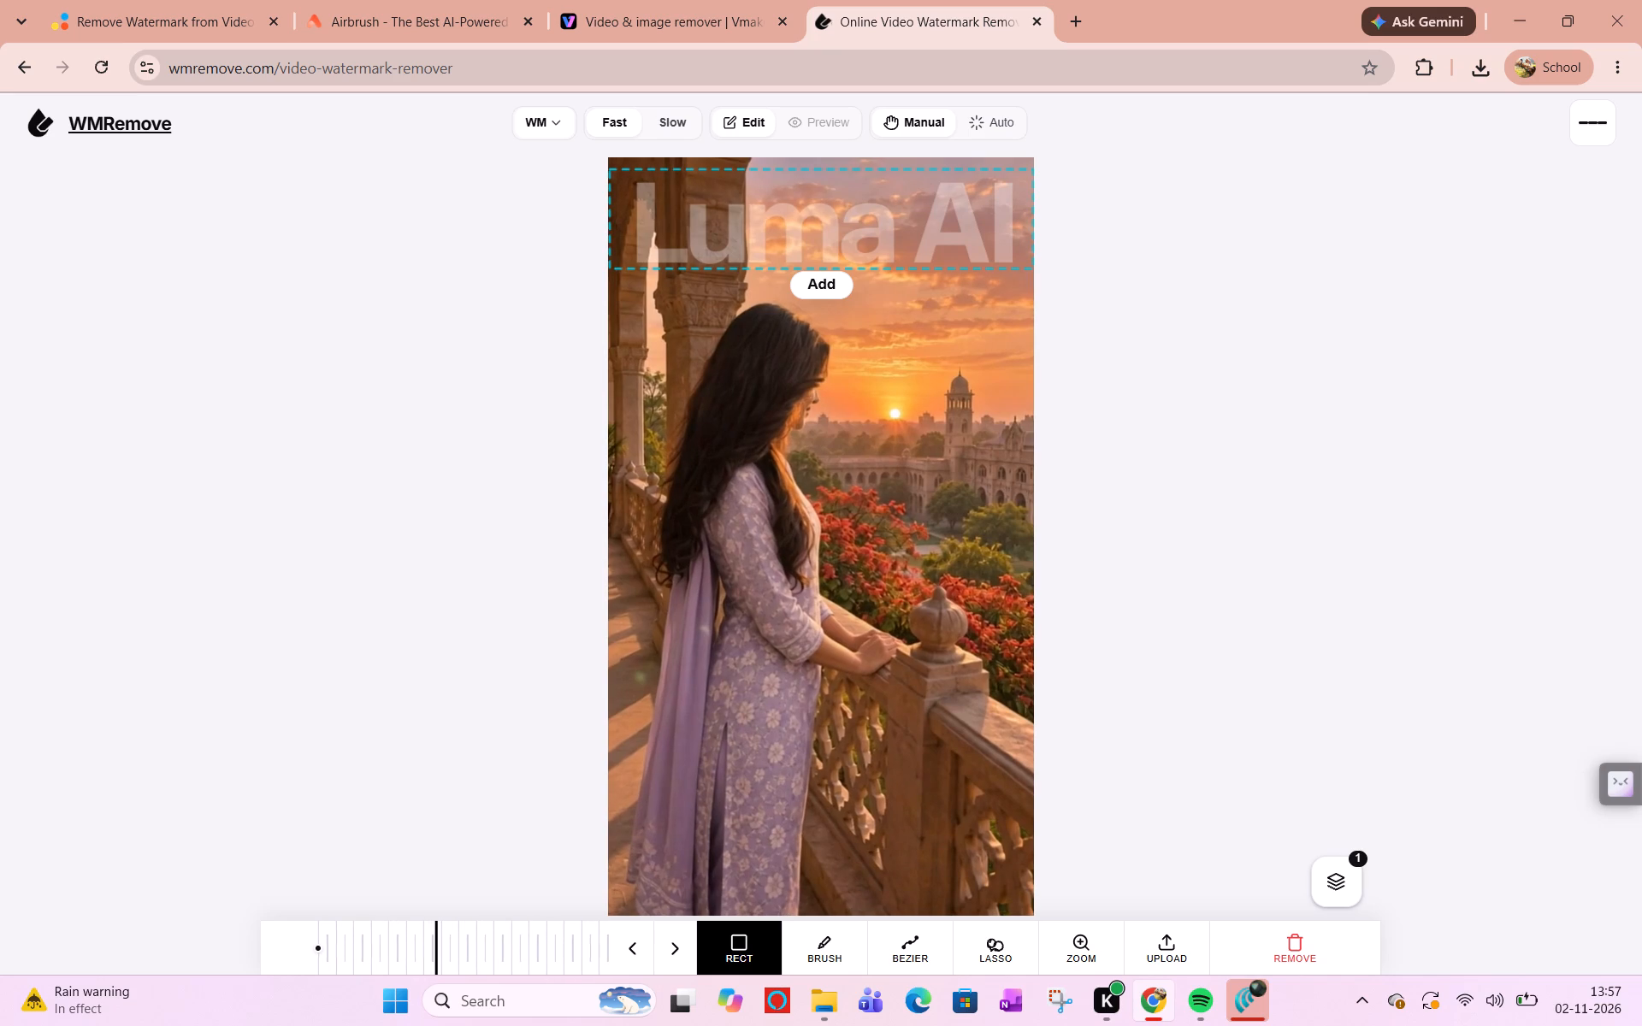
drag(470, 952, 462, 952)
drag(462, 952, 445, 950)
drag(471, 950, 461, 945)
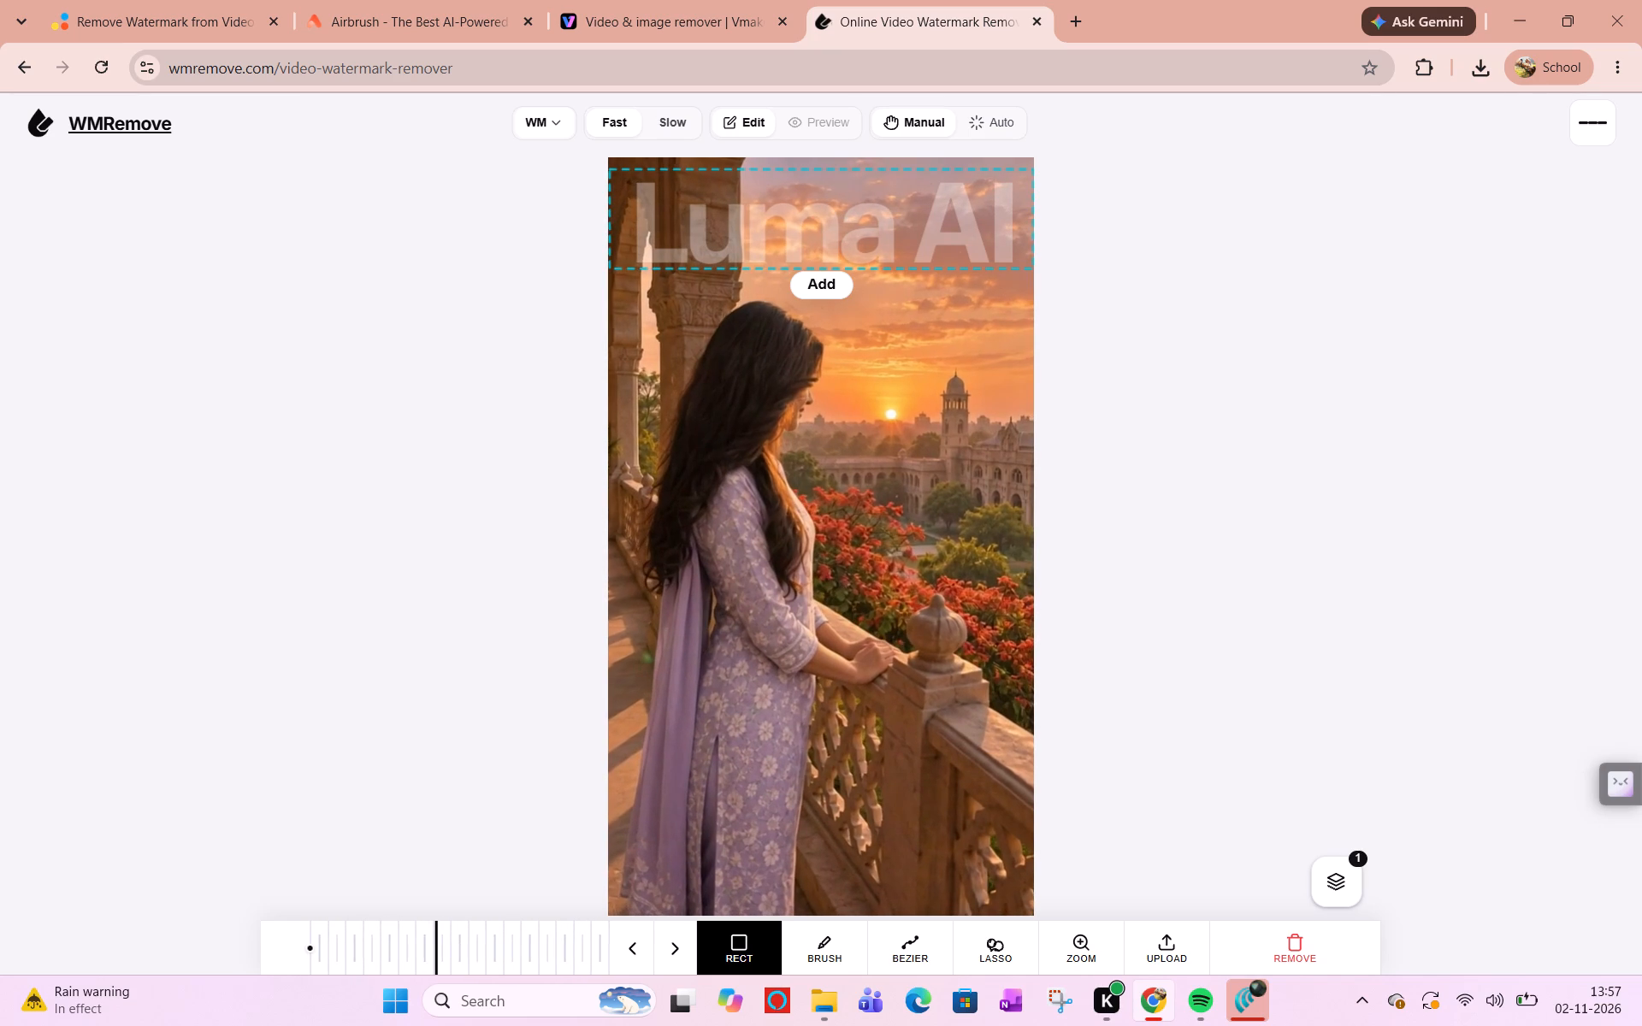
drag(456, 945, 447, 943)
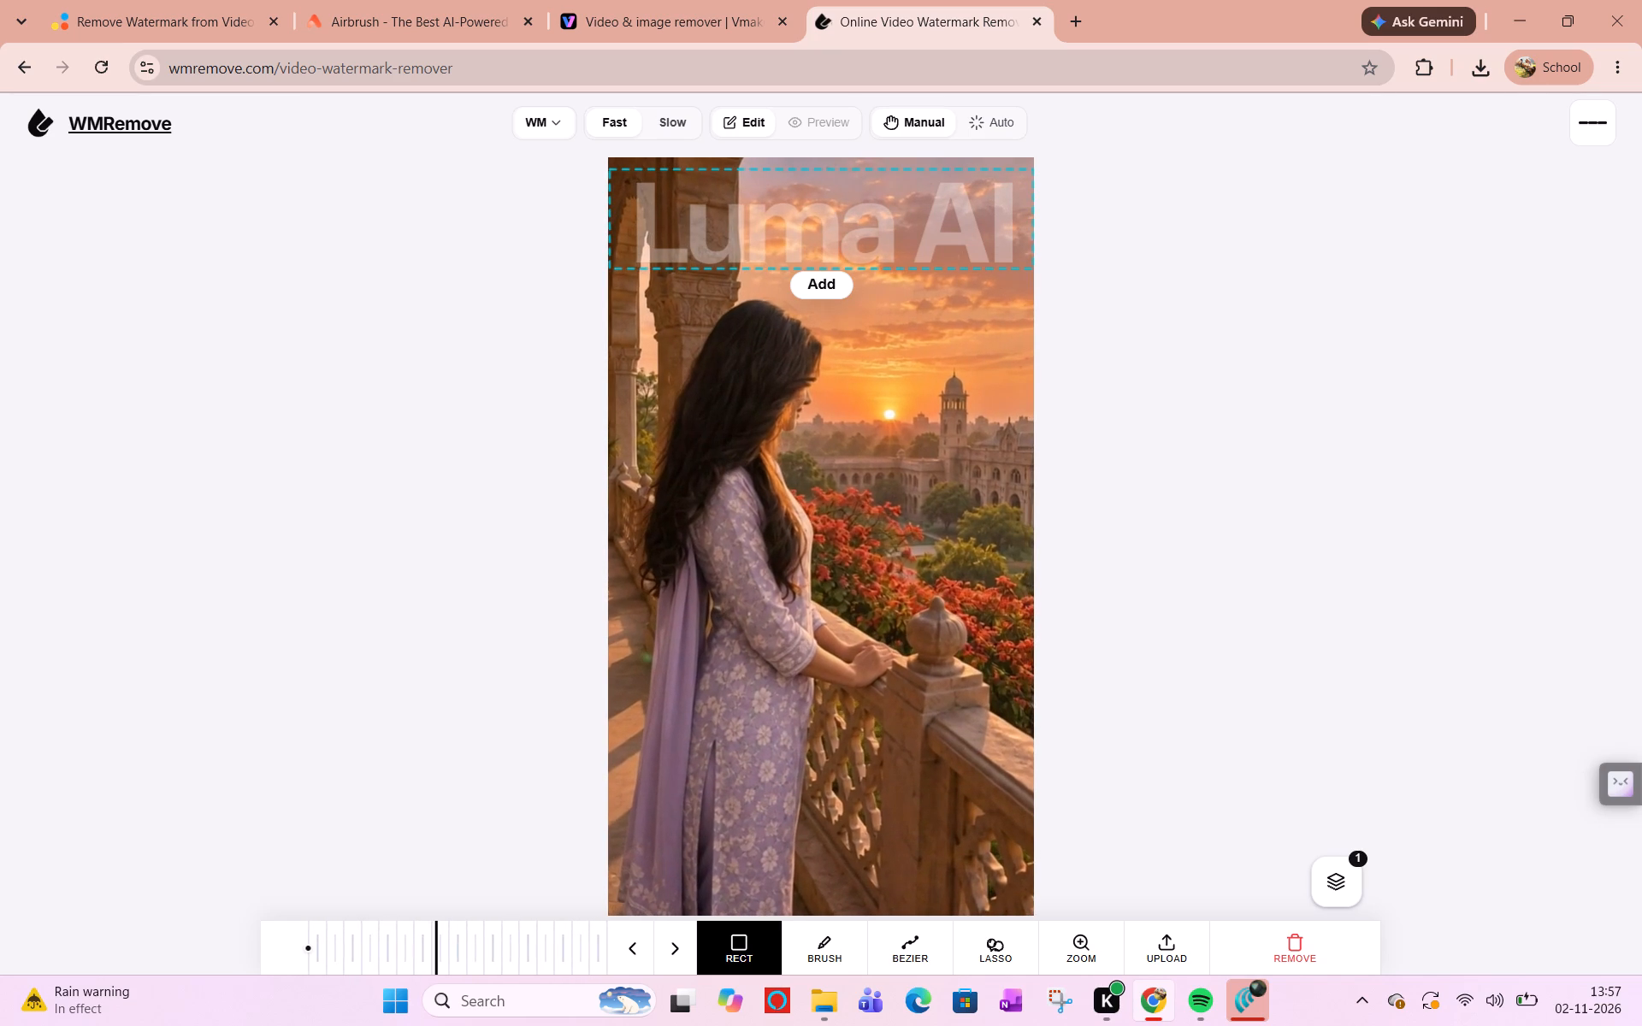
drag(478, 947, 469, 946)
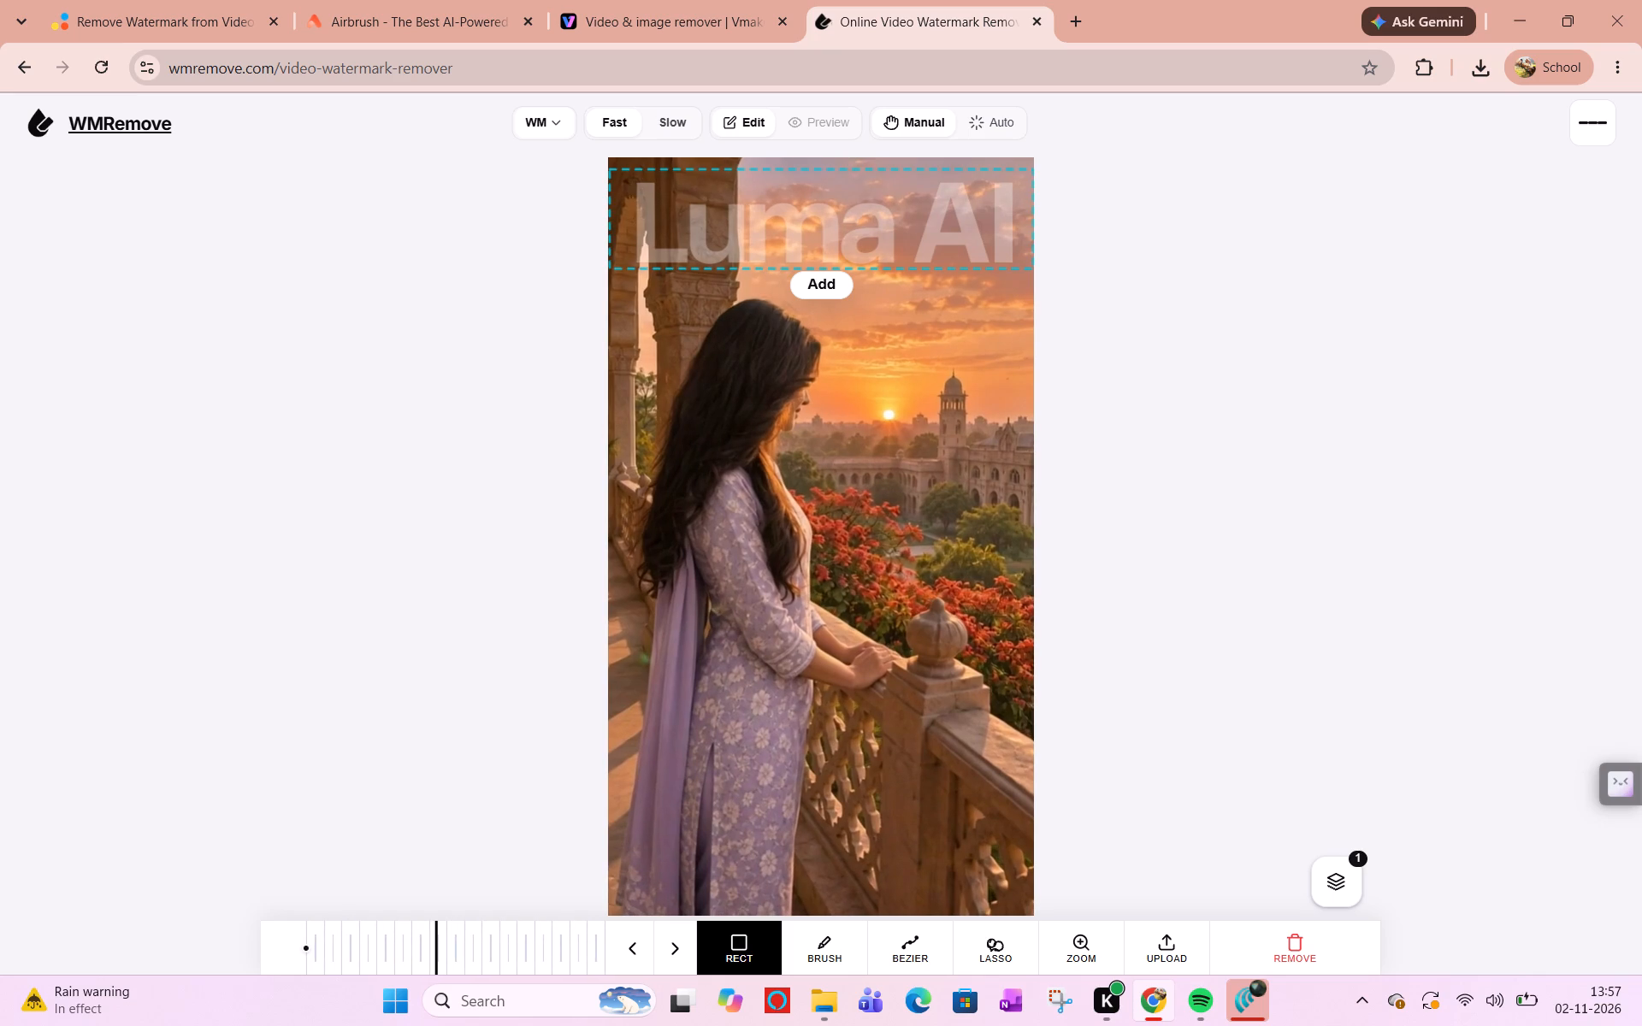
drag(469, 946, 452, 946)
drag(460, 950, 452, 947)
drag(452, 947, 434, 946)
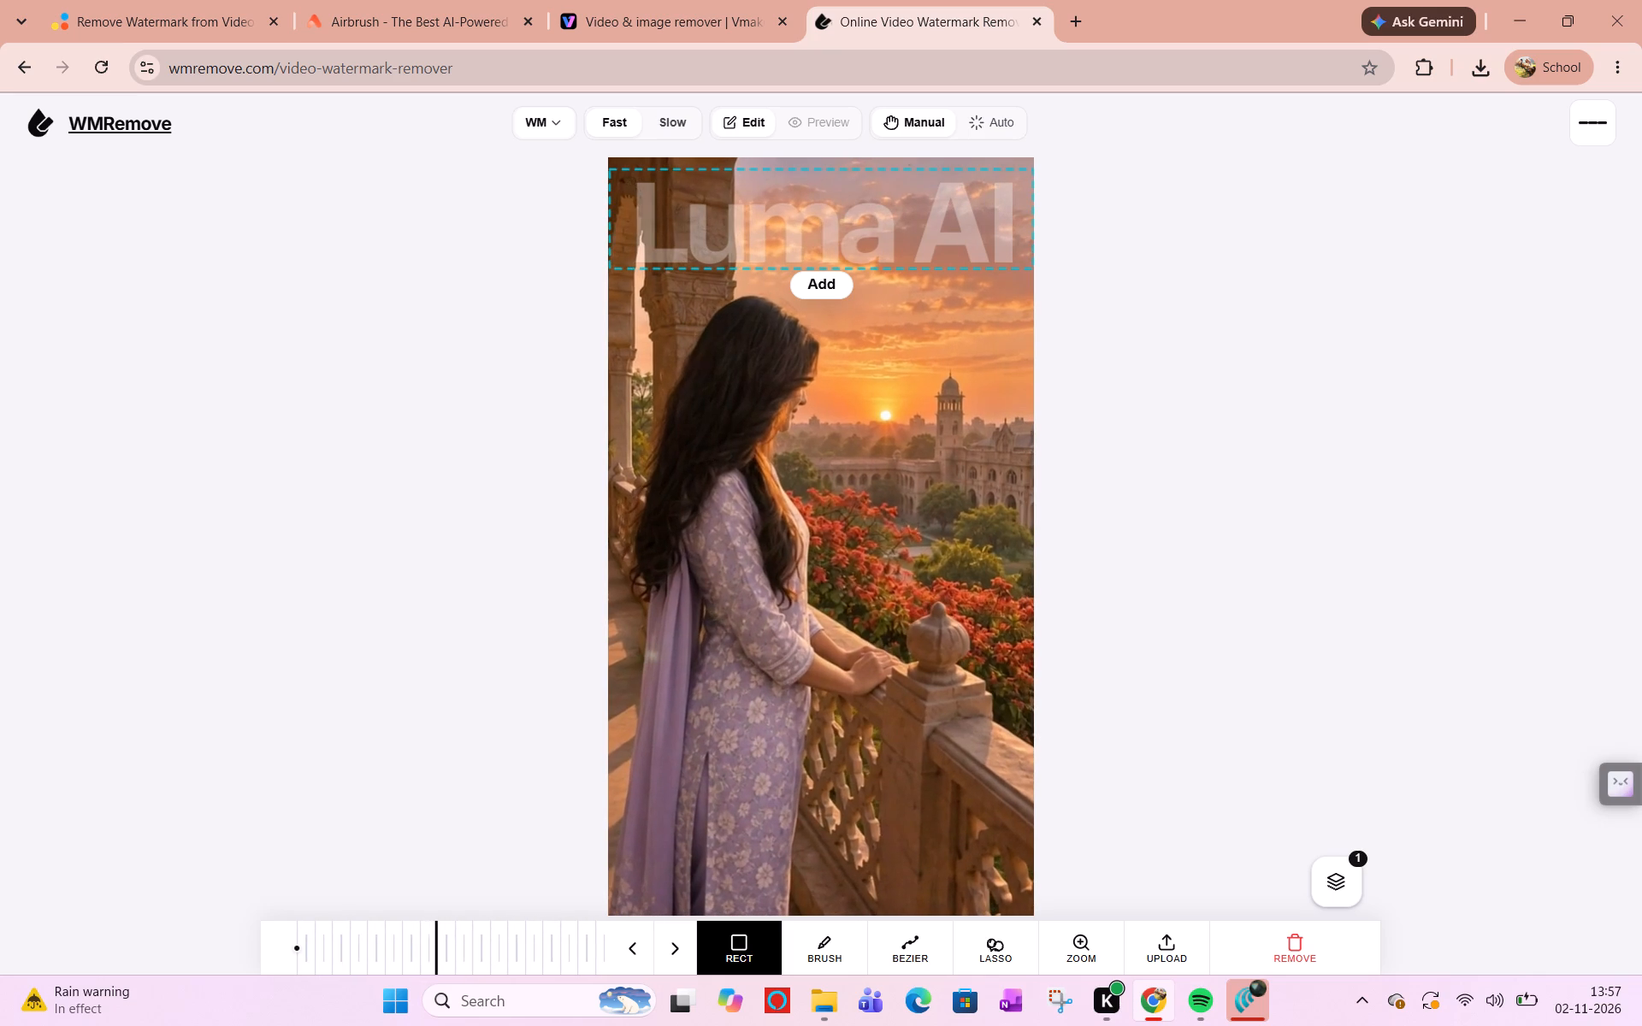
drag(477, 952, 466, 952)
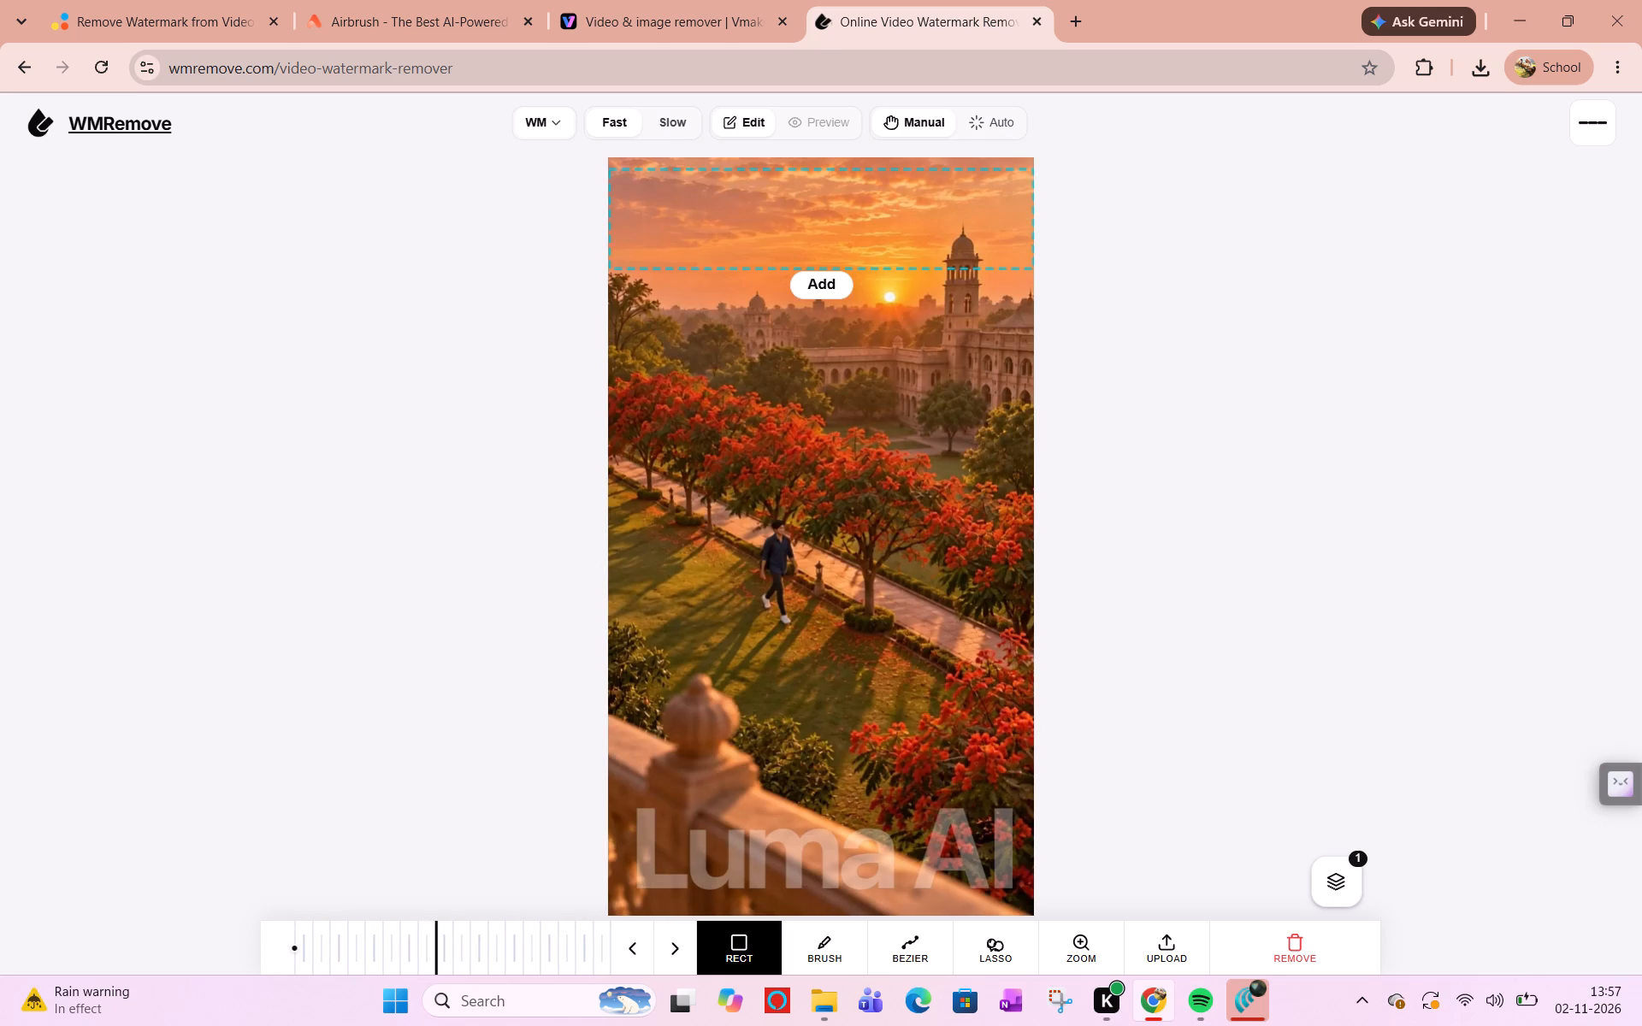
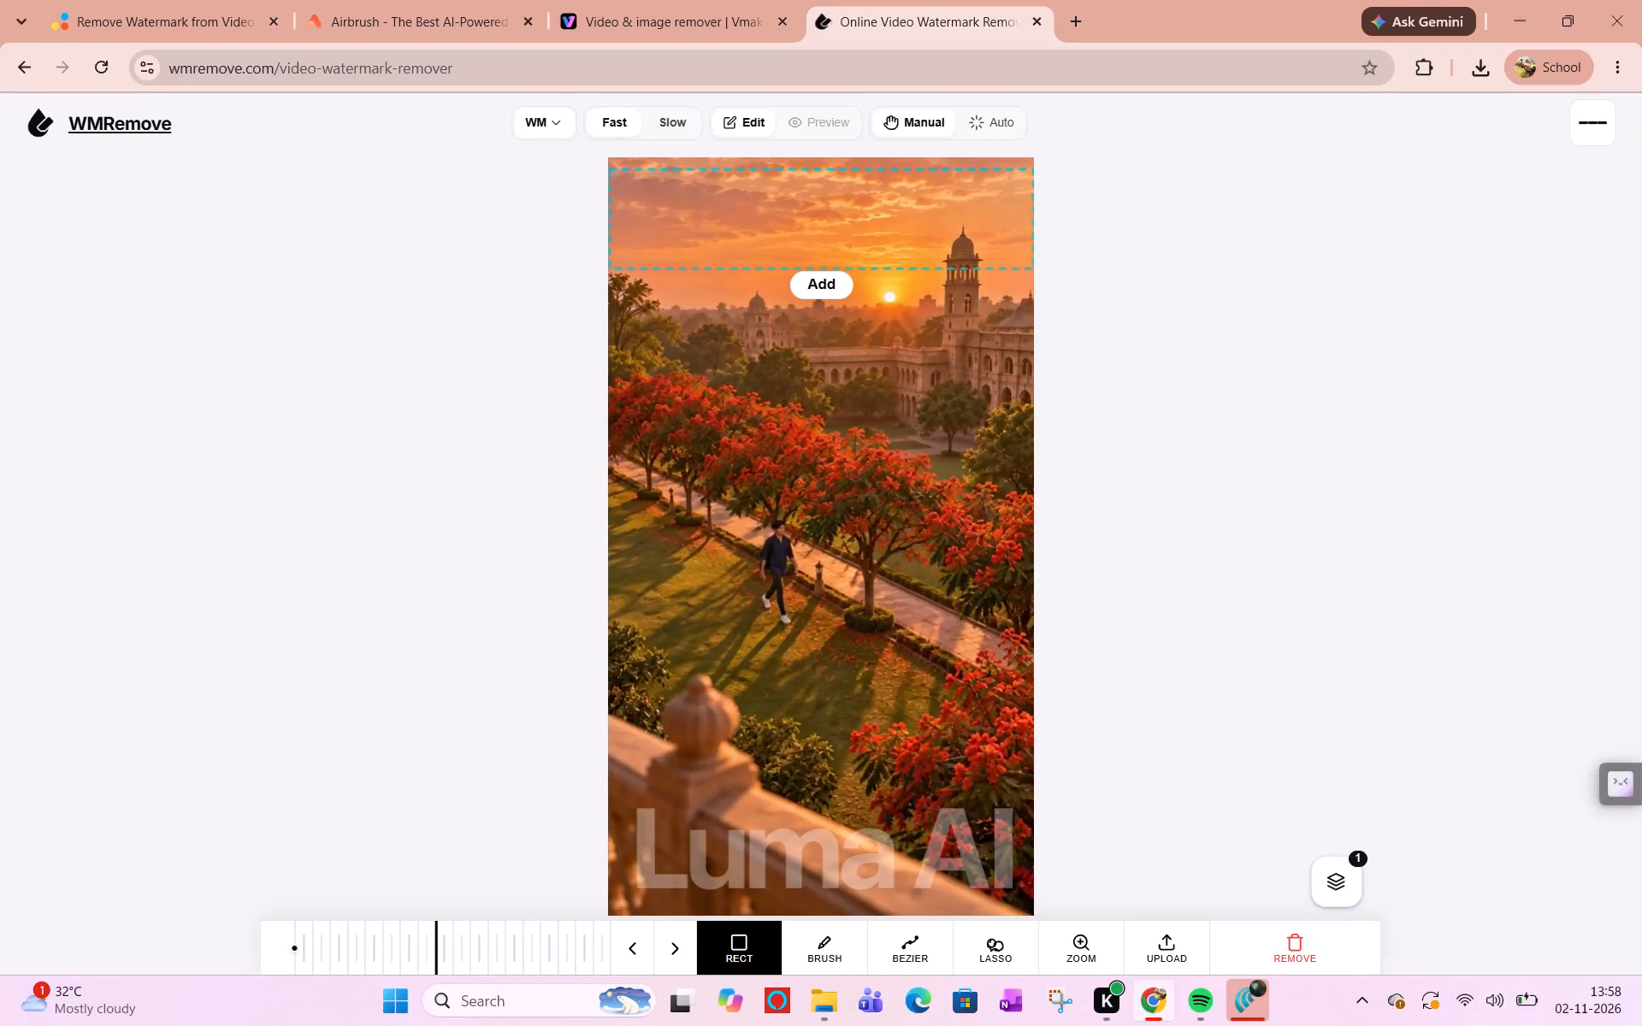
Fine-tune the video position around the cut to reach the first frame of the garden shot with the walking man.
drag(471, 951, 503, 947)
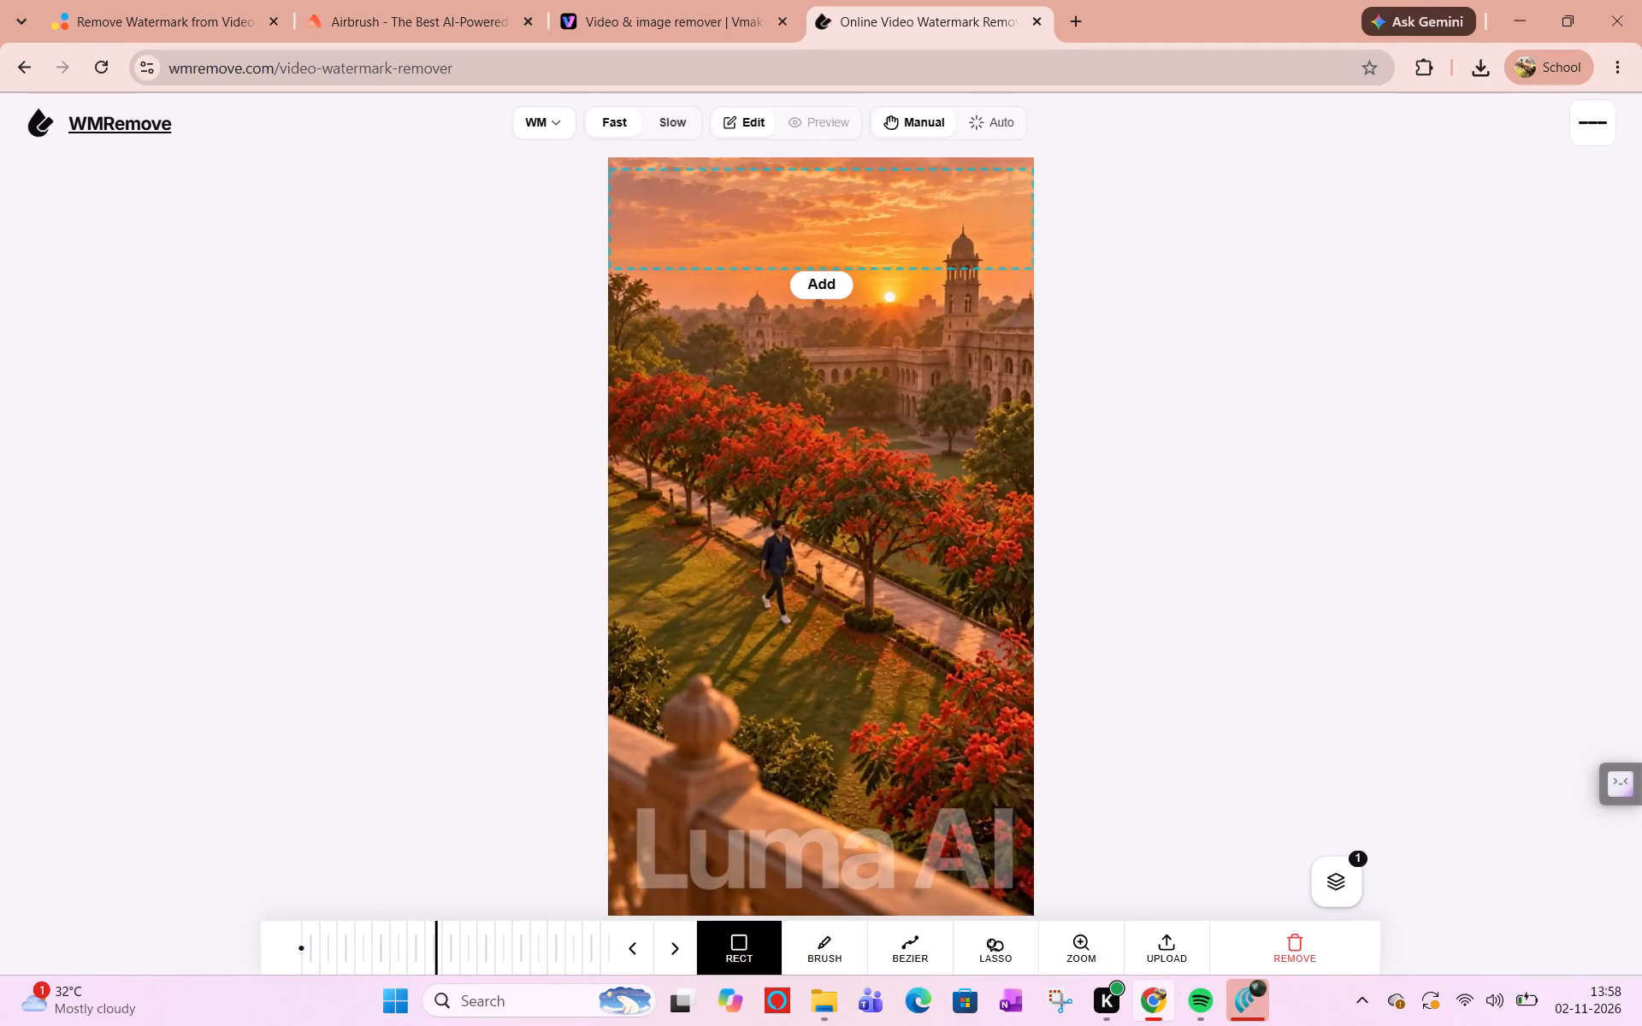
drag(503, 947, 503, 946)
drag(503, 946, 493, 946)
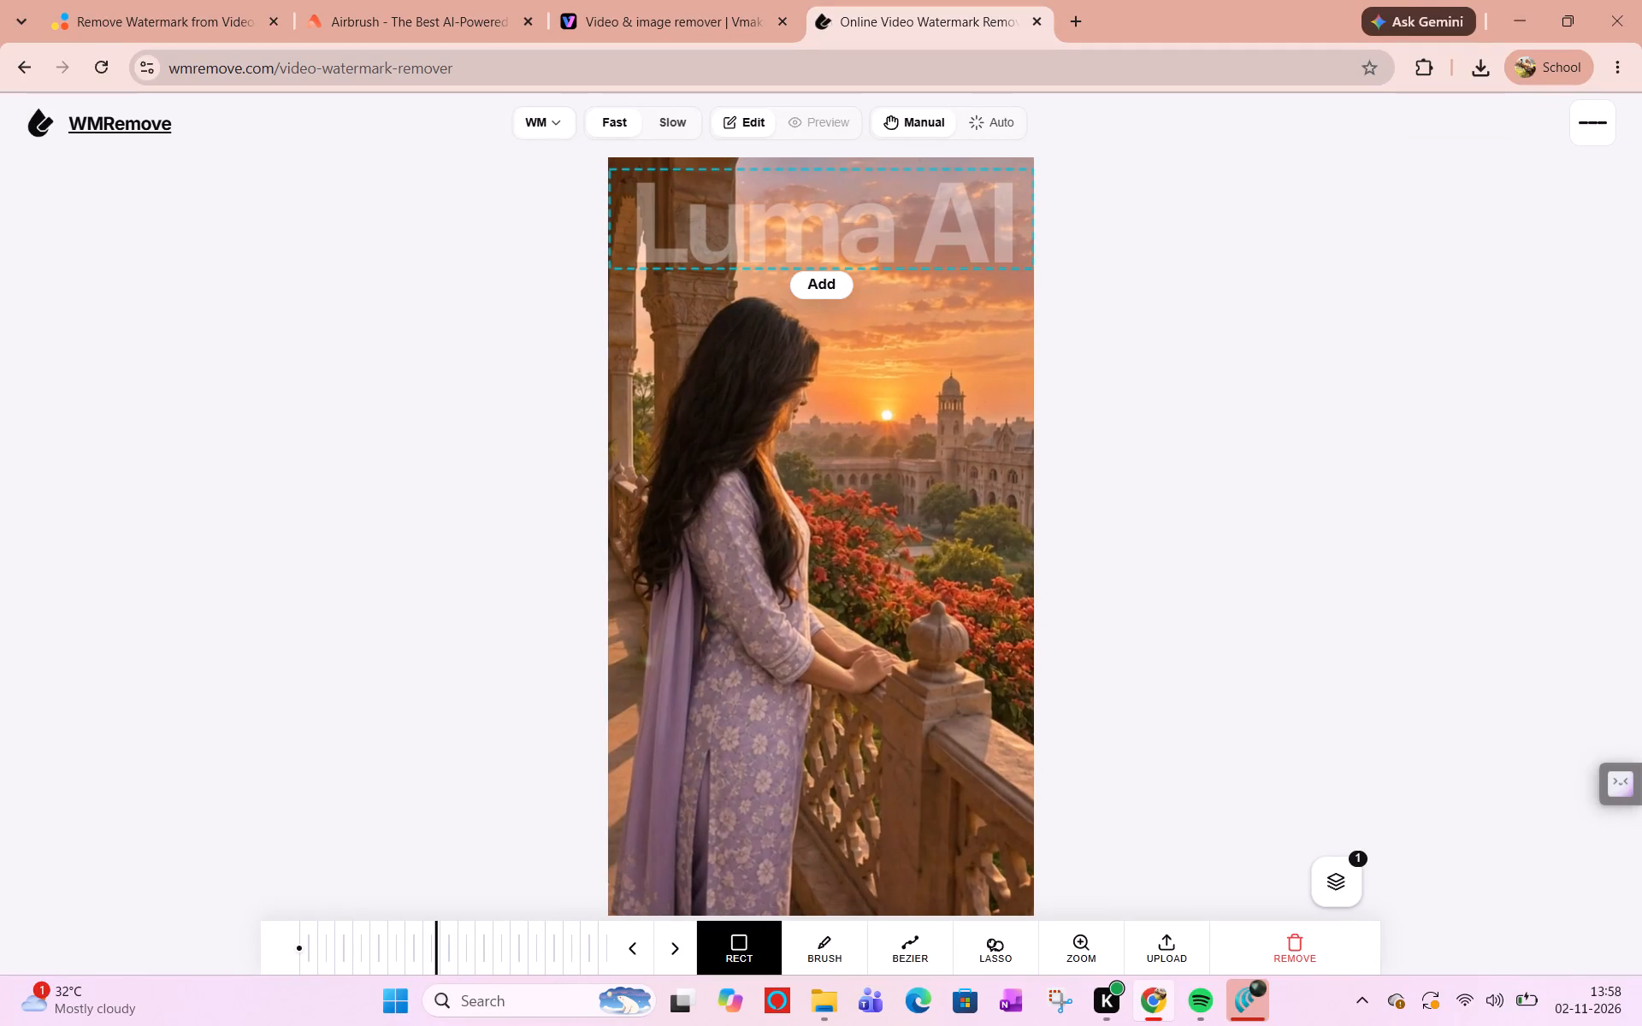
drag(493, 946, 482, 946)
drag(482, 946, 471, 945)
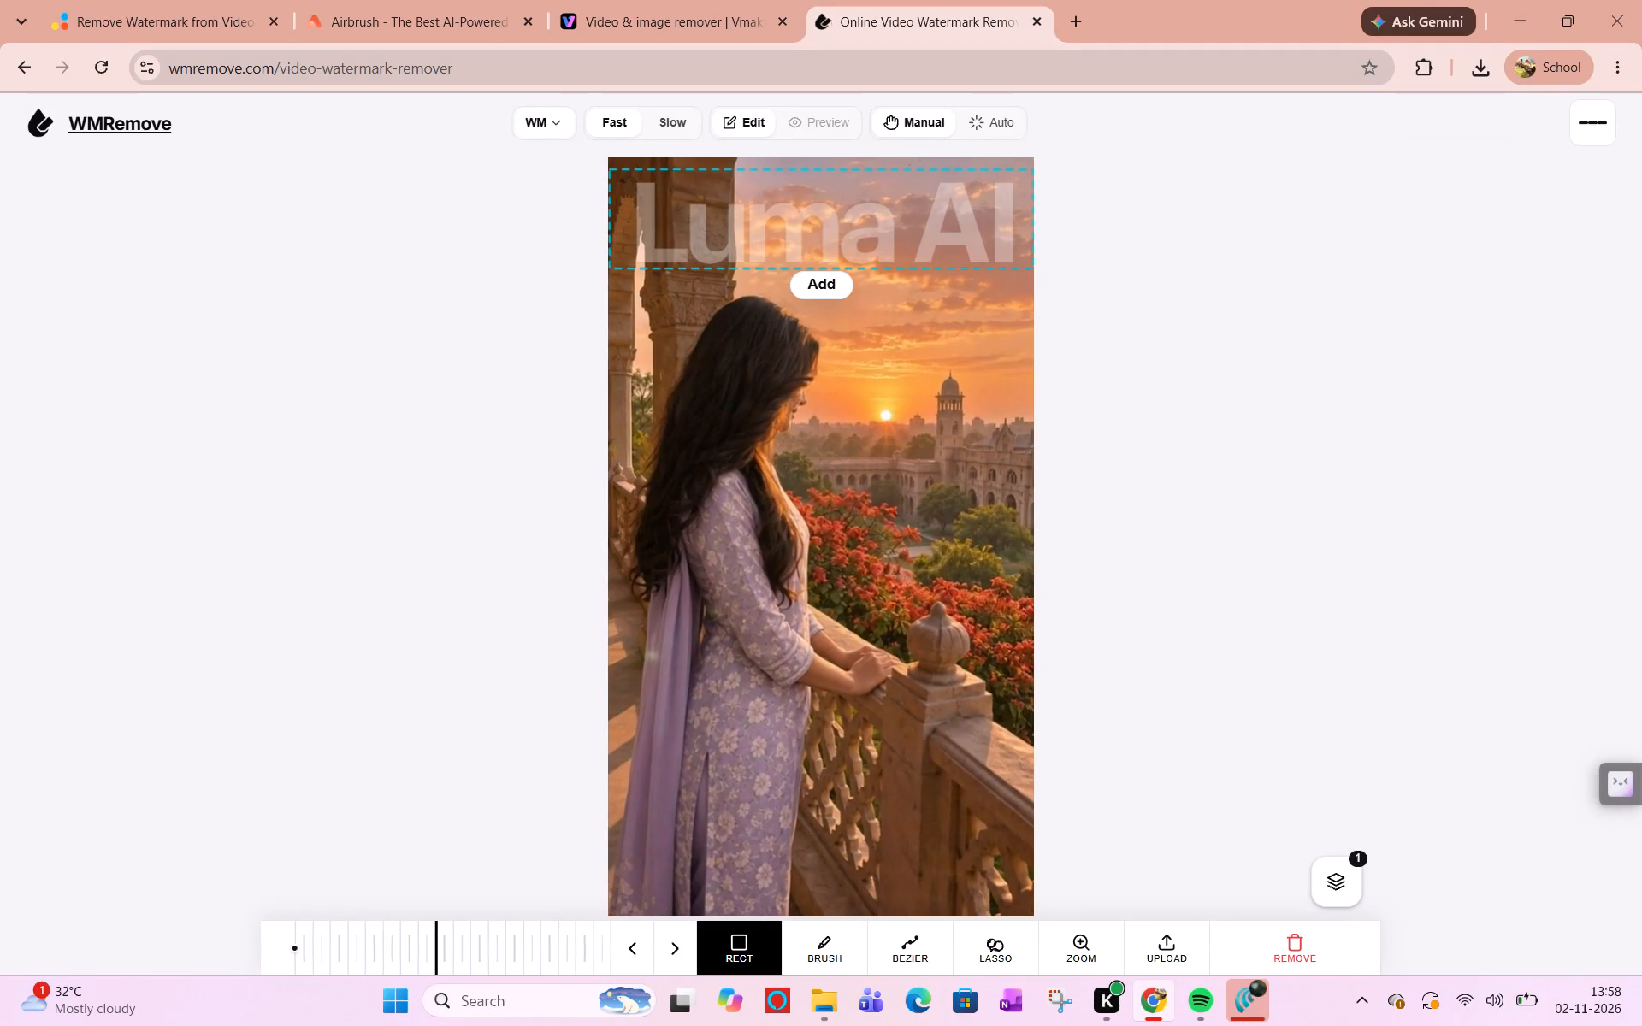
drag(471, 945, 470, 946)
drag(480, 946, 484, 946)
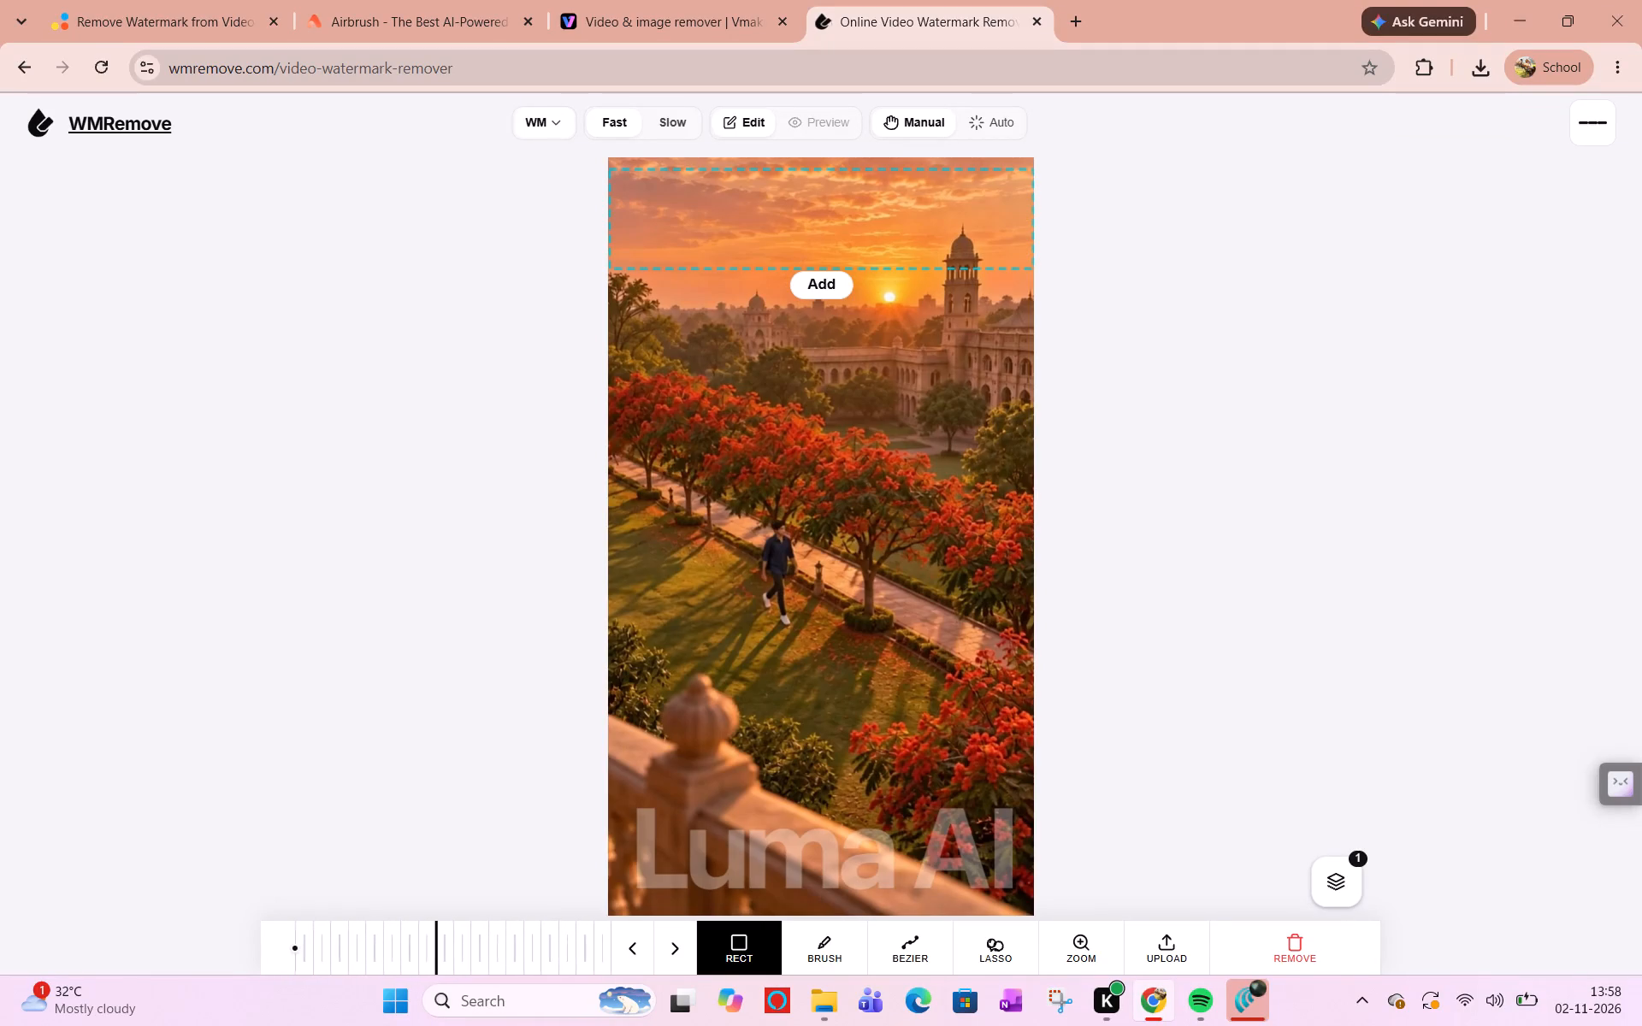
drag(484, 946, 487, 948)
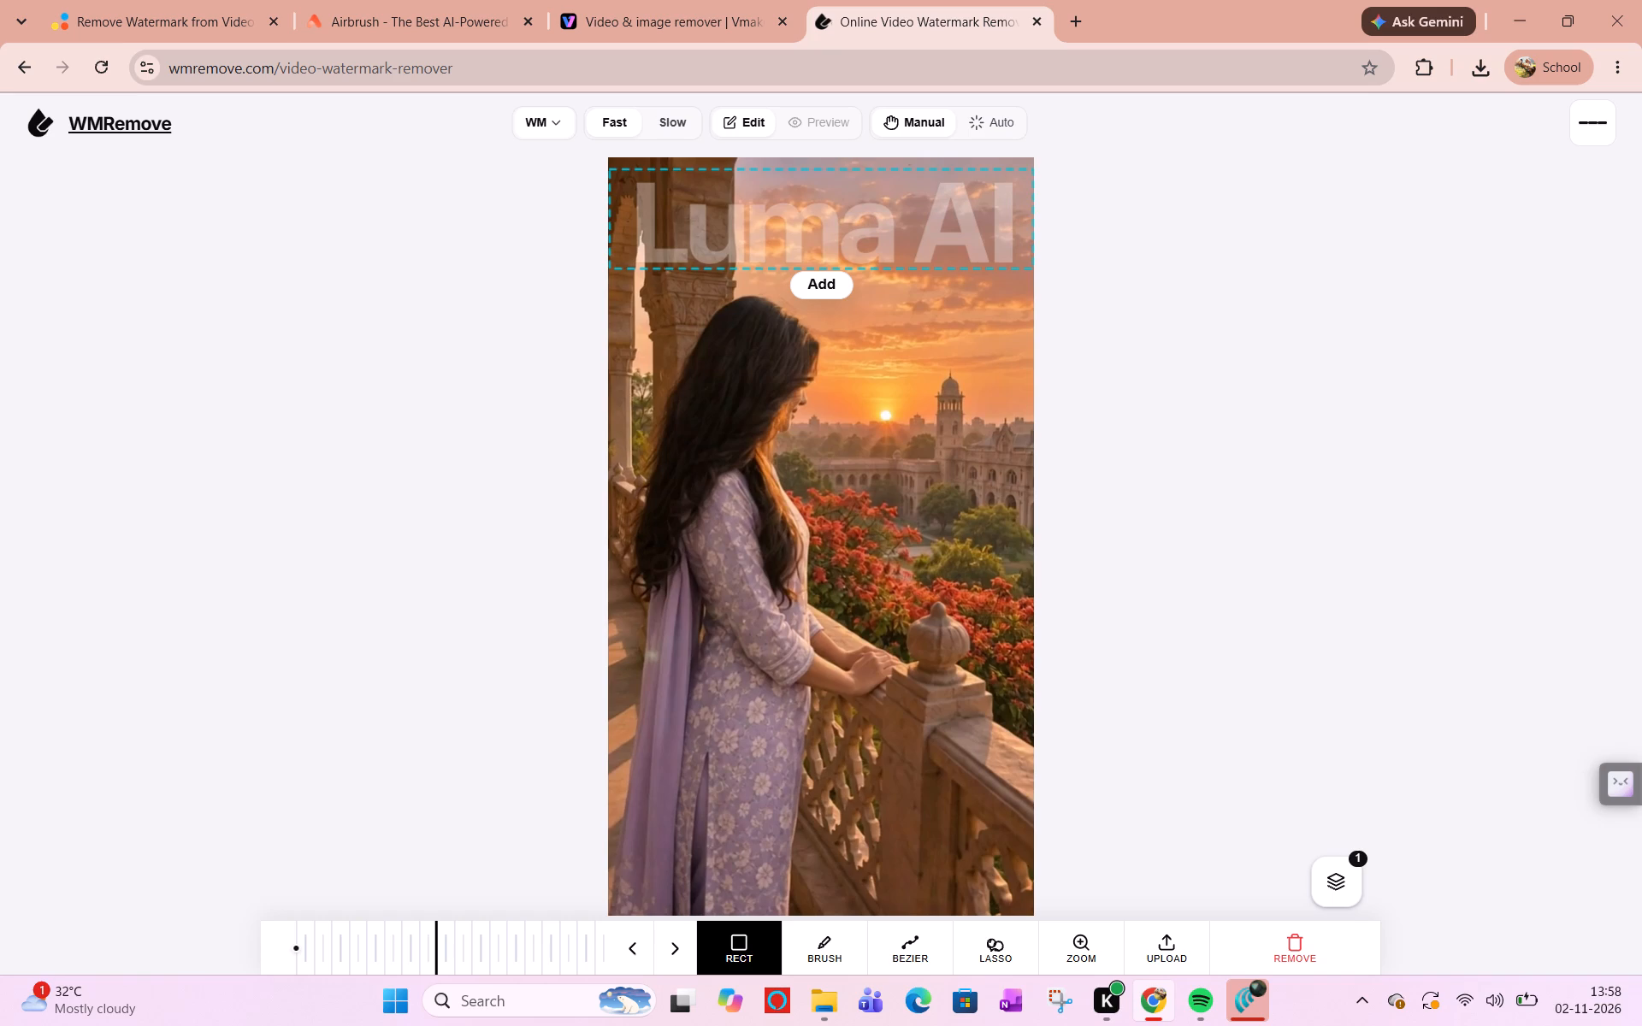
scroll(487, 948, left, 2)
drag(487, 948, 471, 943)
drag(471, 943, 486, 944)
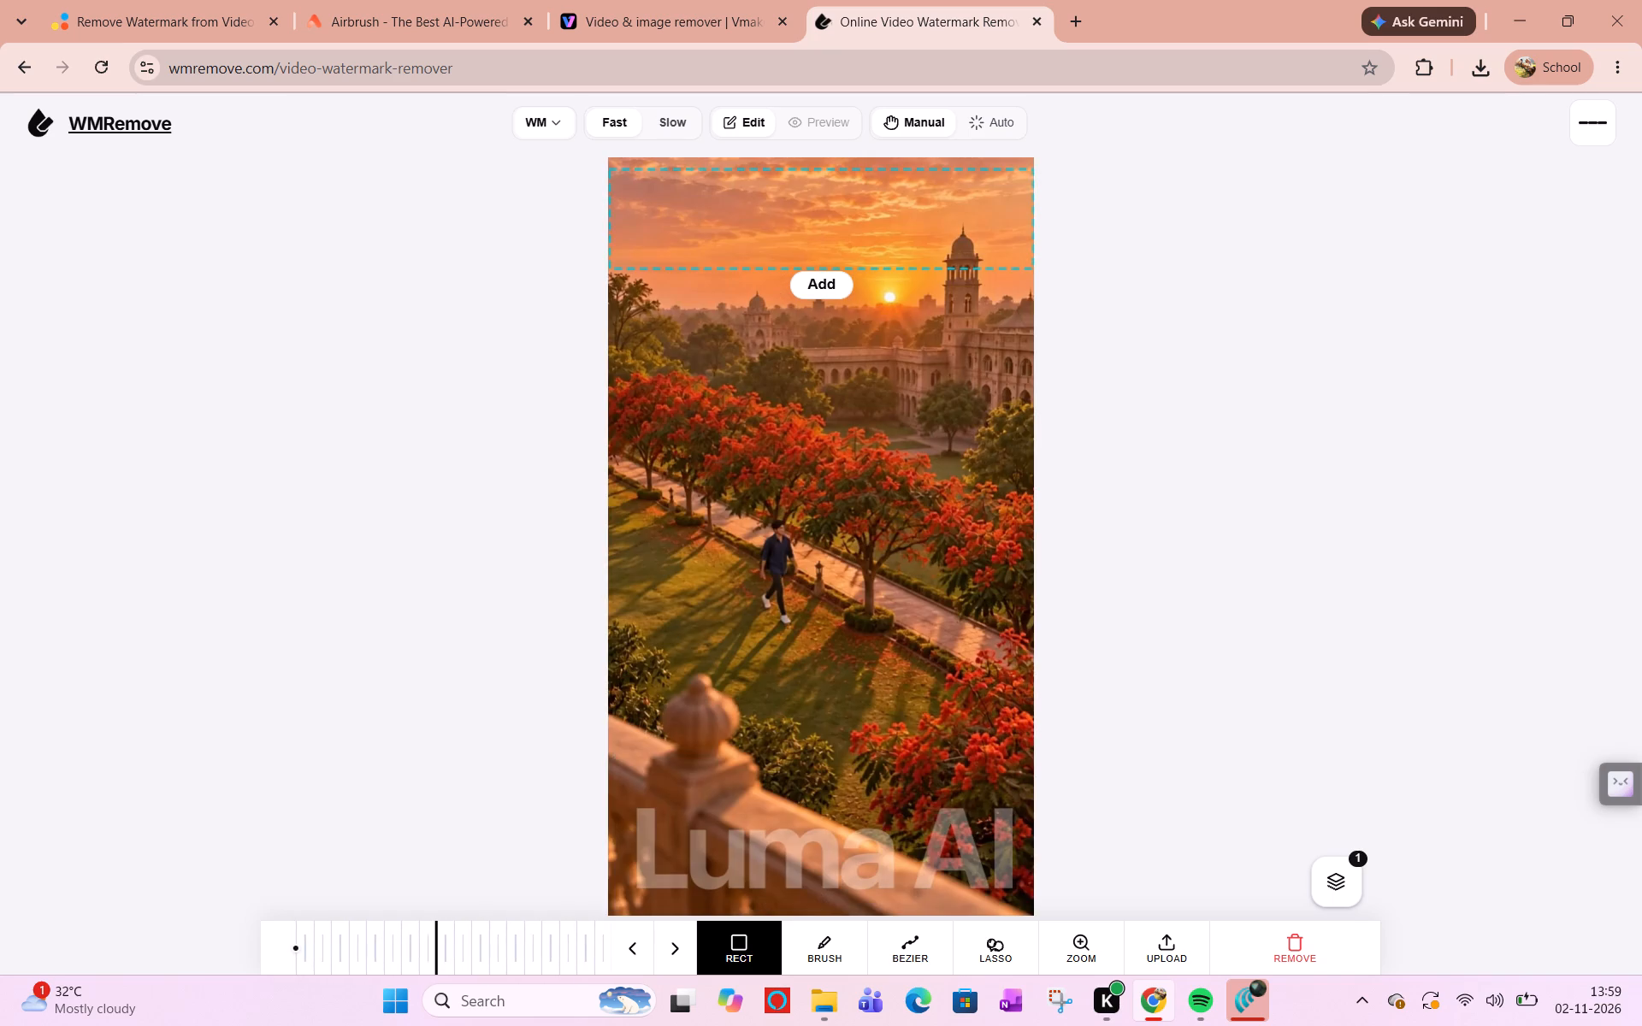
click(486, 944)
drag(481, 943, 486, 943)
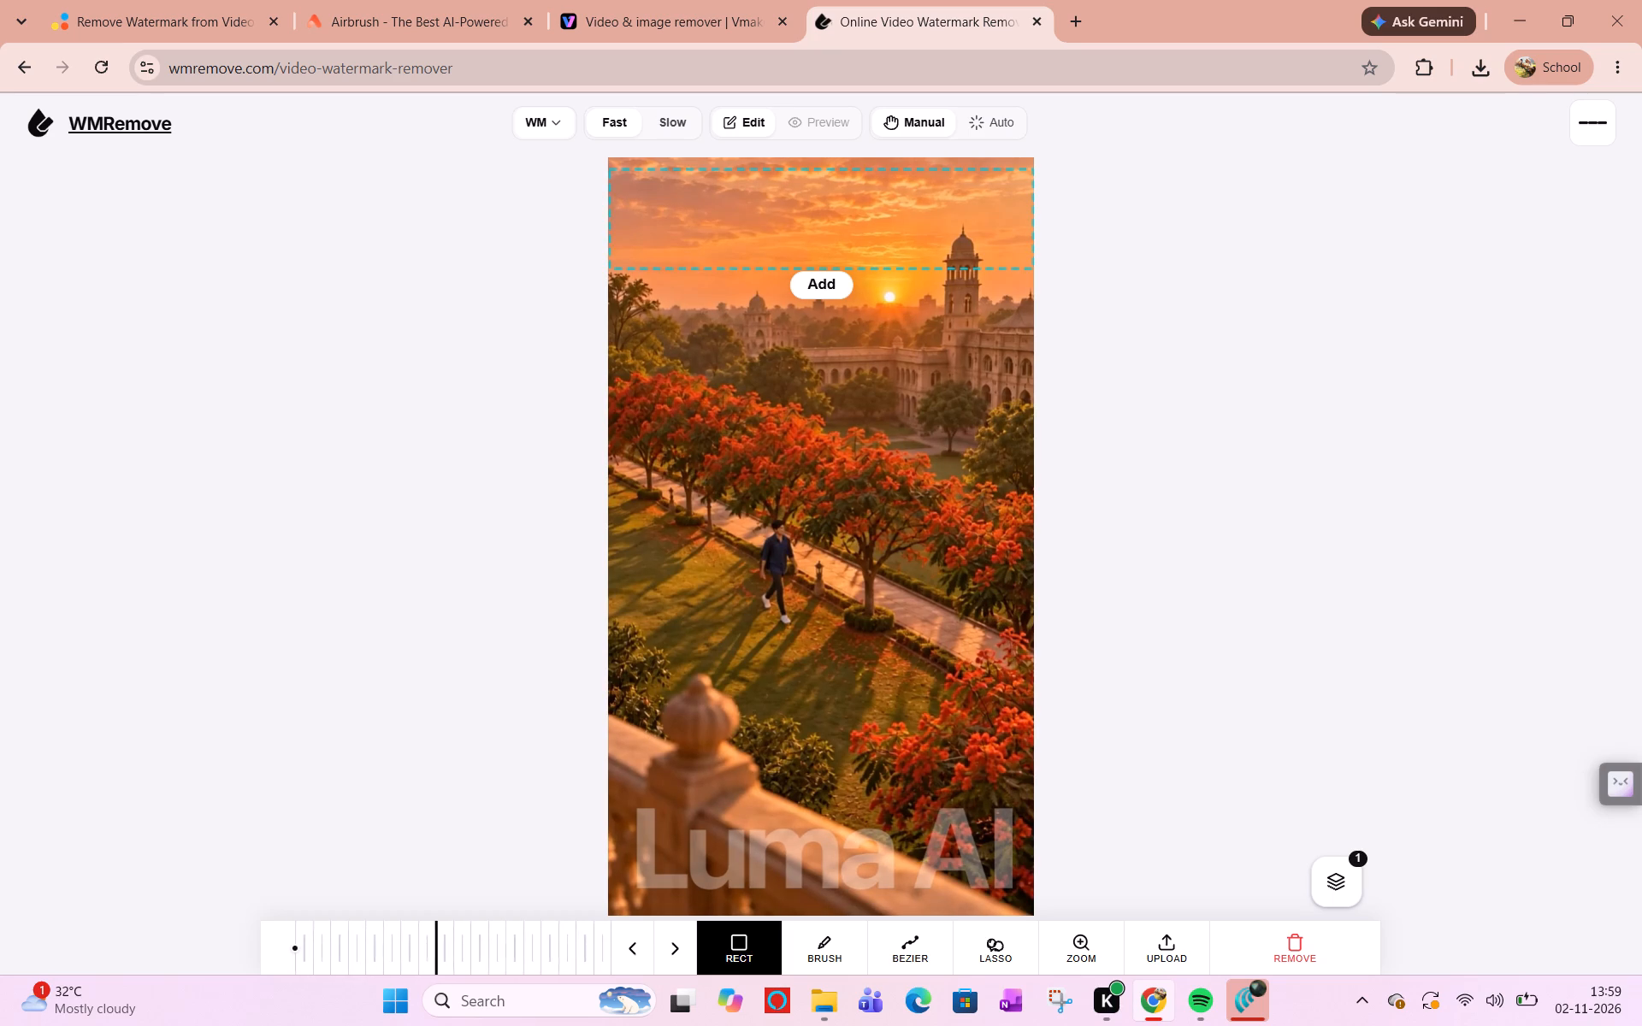
drag(486, 943, 488, 942)
click(488, 942)
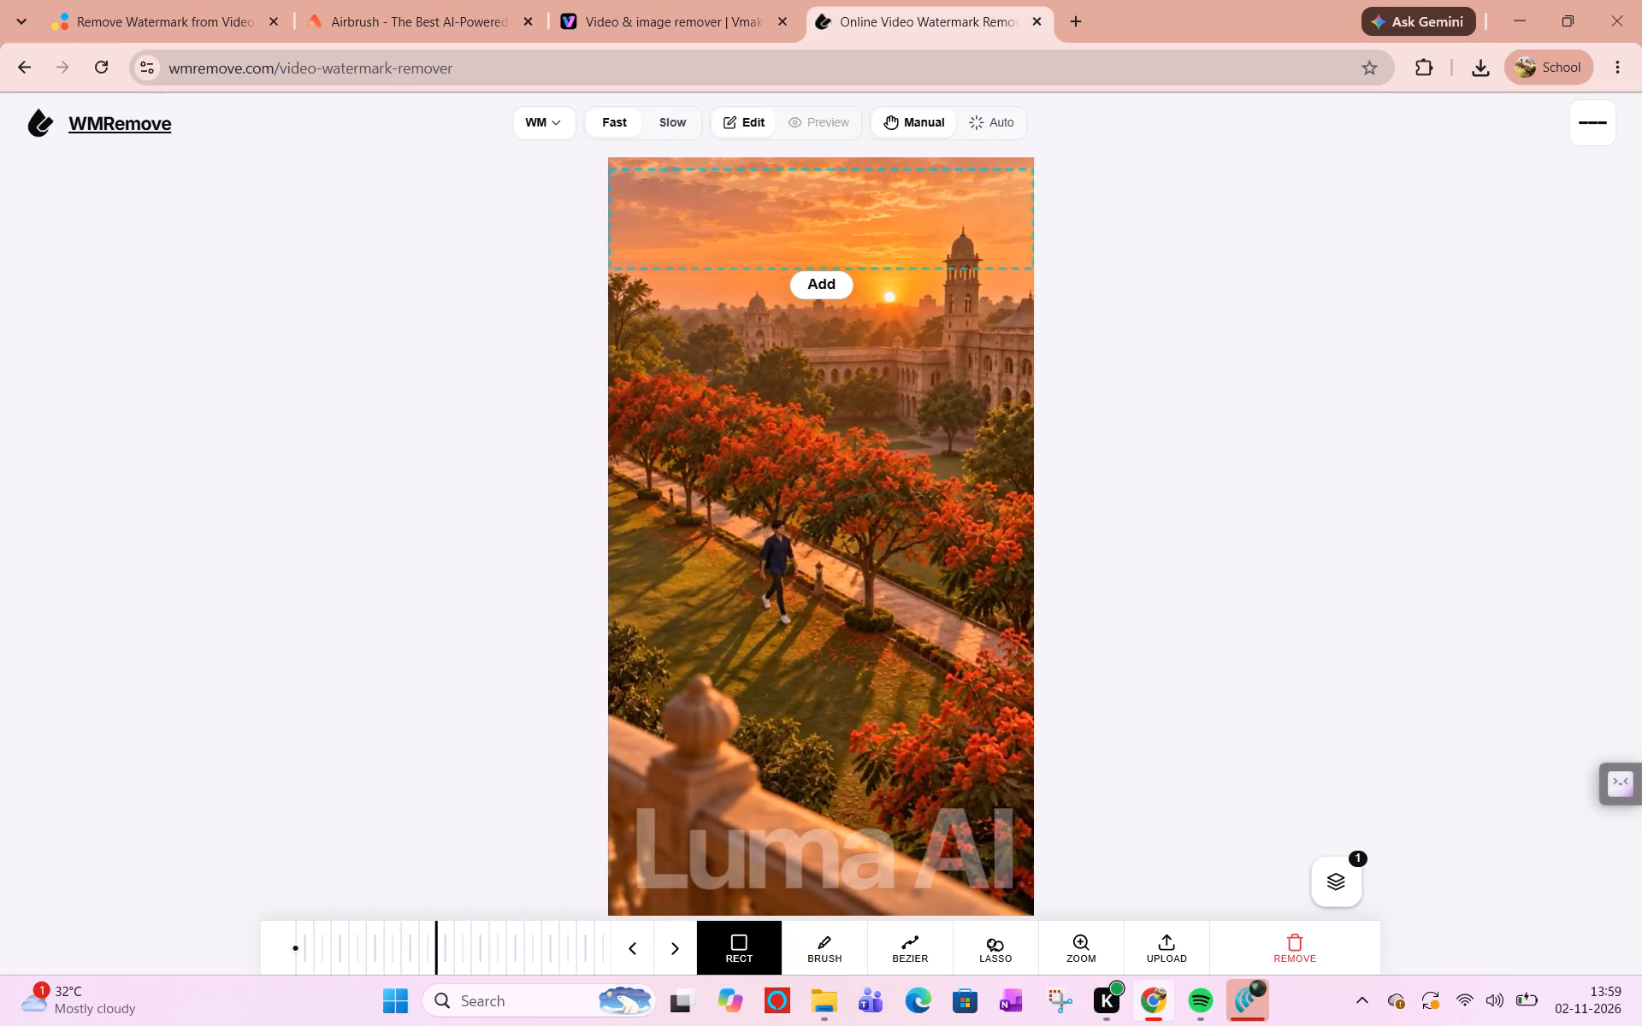
Draw a rectangle around the Luma AI watermark over the balustrade at the bottom of the garden shot, and add it as a removal area.
drag(638, 797, 1020, 817)
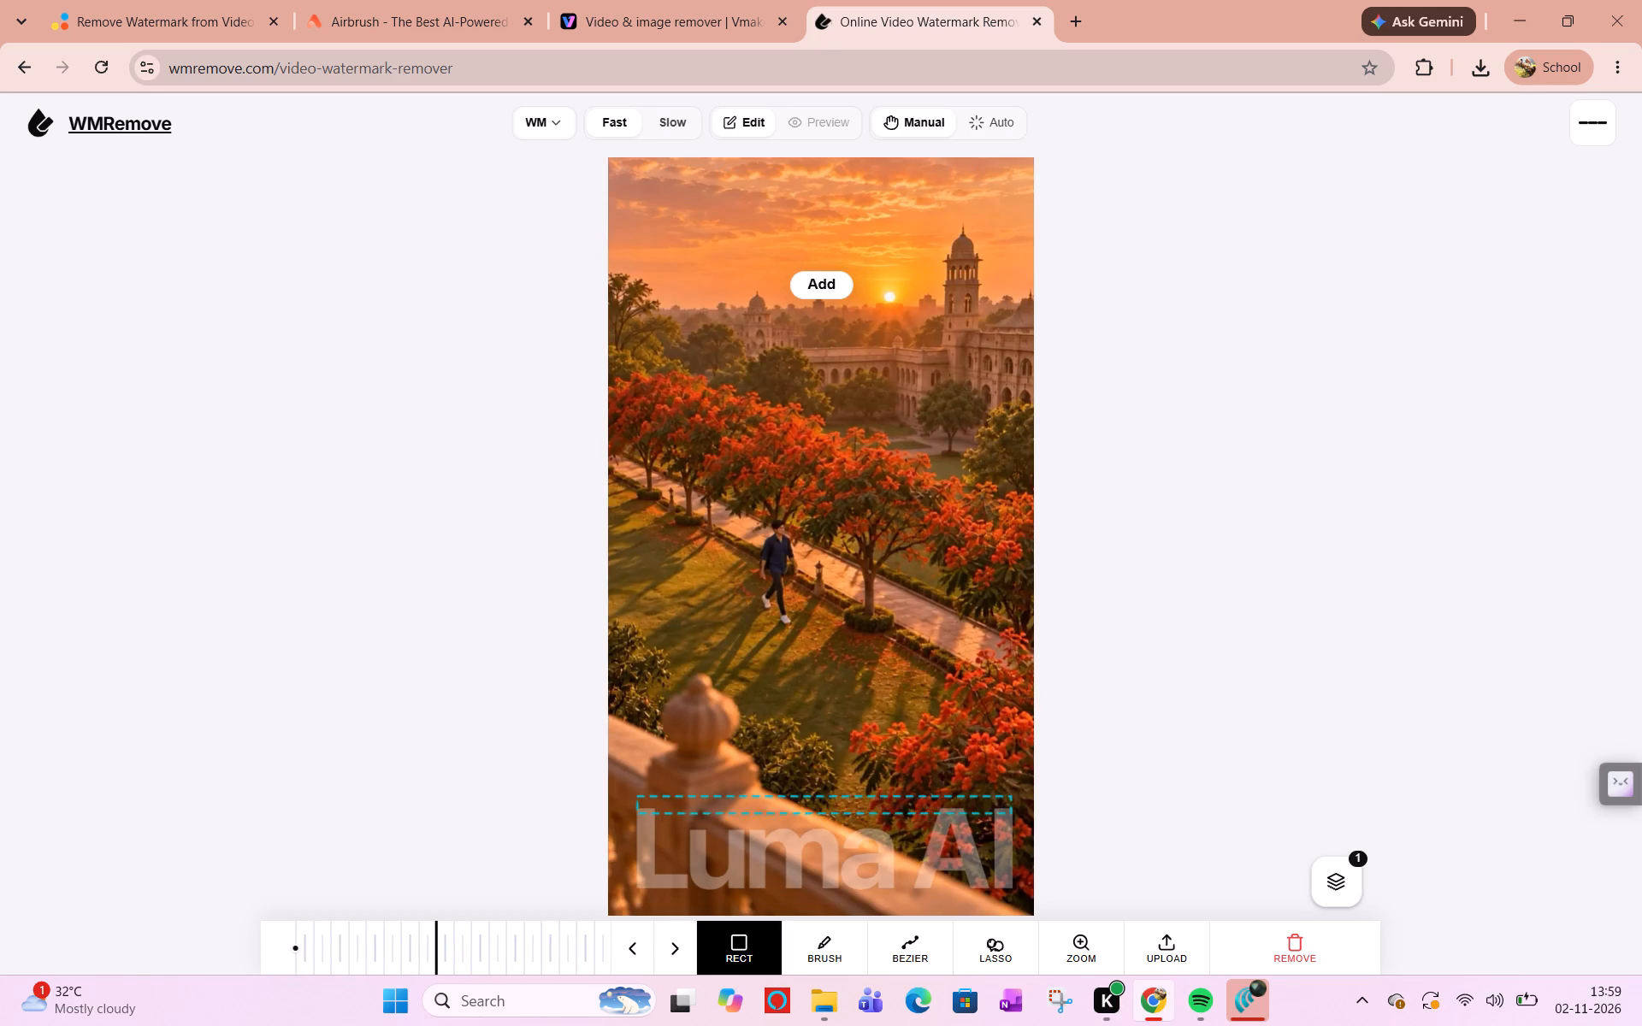
drag(1020, 817, 1020, 903)
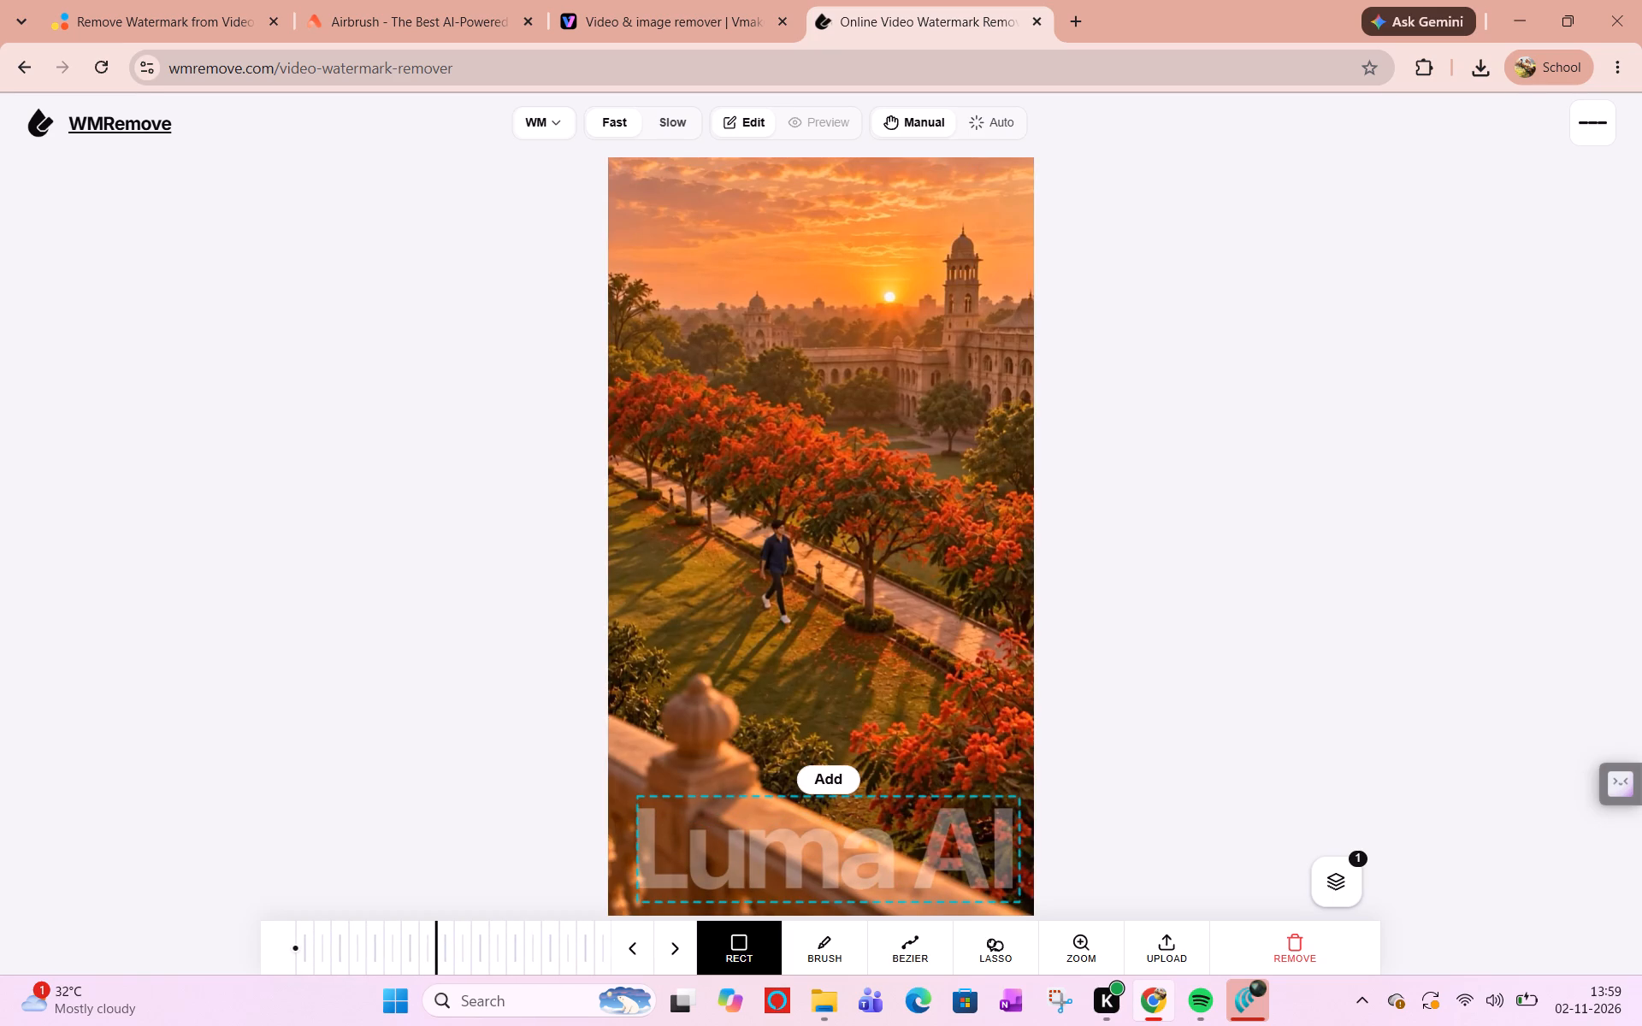
click(854, 785)
Advance the video through the garden shot into the woman's close-up, to where the Luma watermark moves from the railing to the sky.
drag(508, 948, 316, 935)
drag(464, 950, 310, 959)
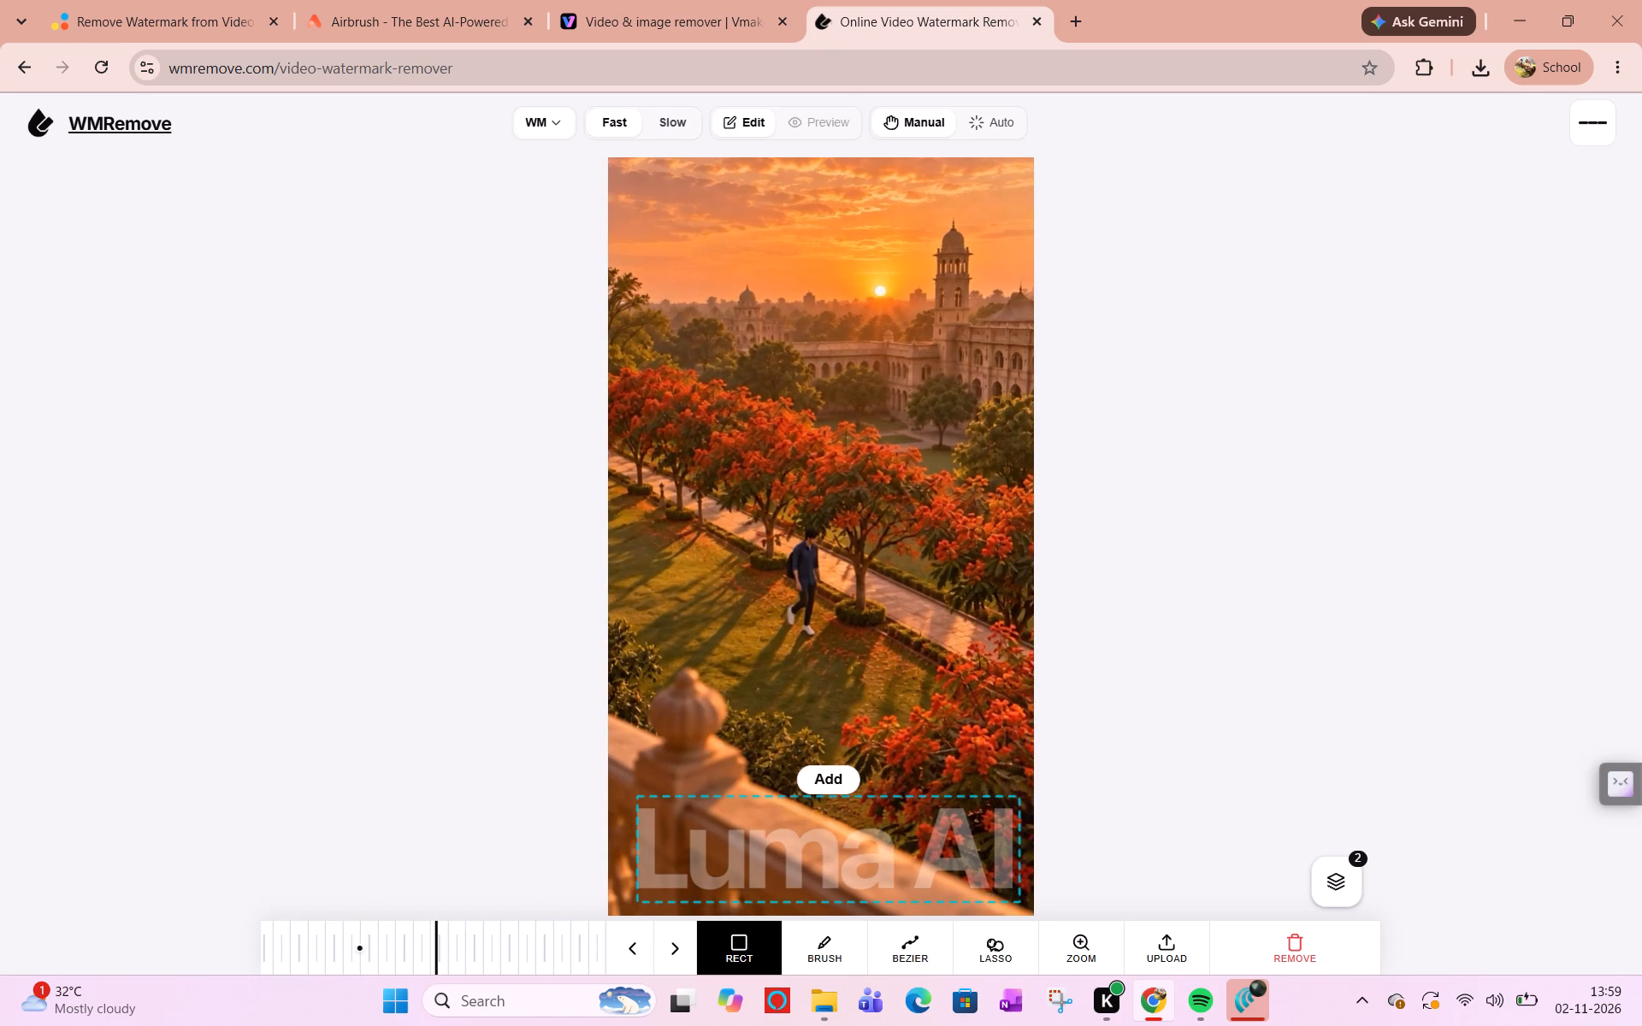
drag(504, 952, 363, 965)
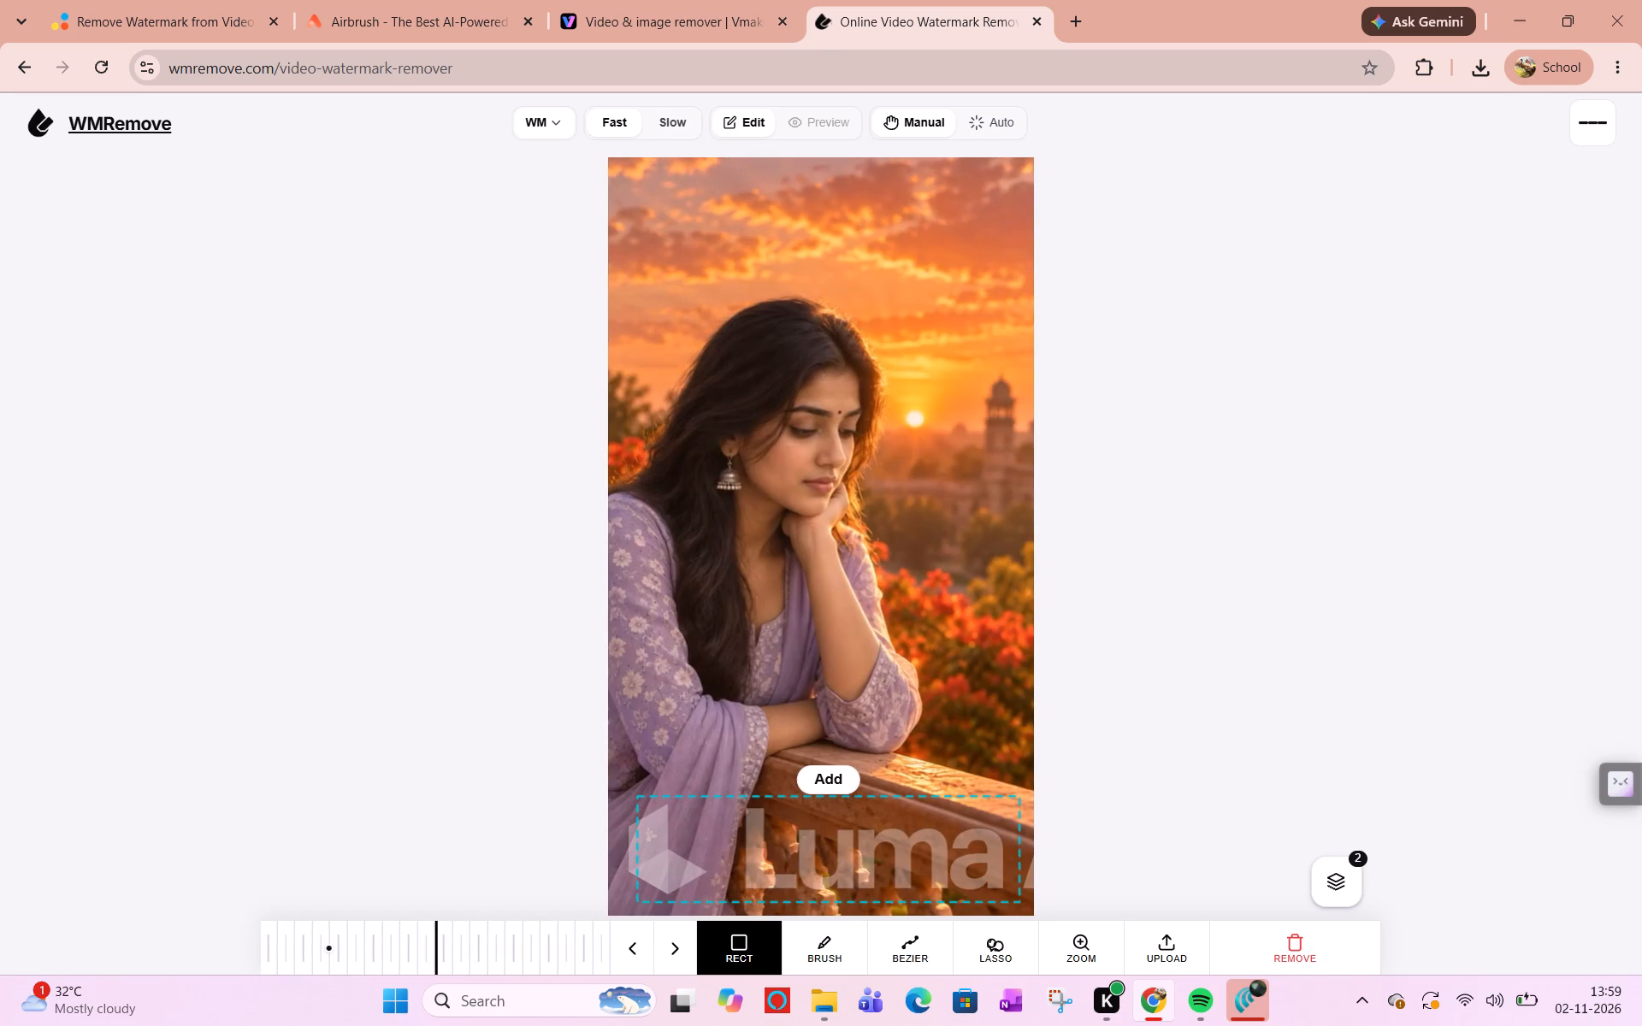
drag(465, 965, 440, 965)
drag(486, 959, 462, 960)
drag(469, 960, 432, 963)
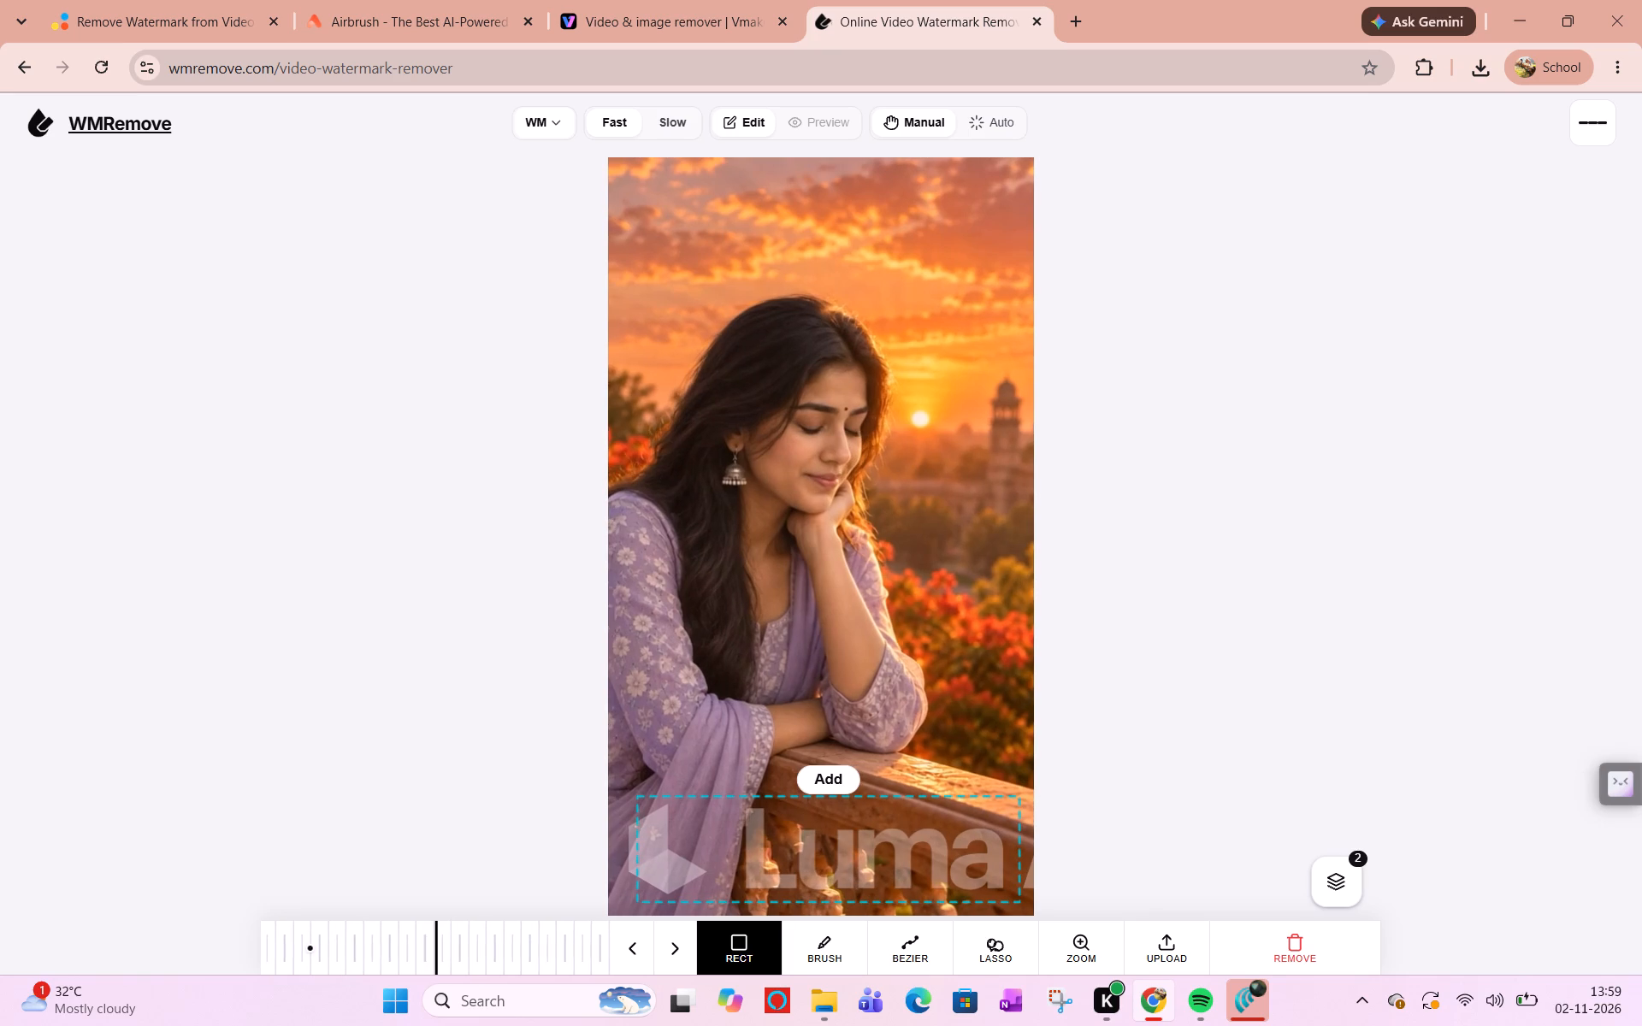
drag(482, 962, 460, 961)
drag(460, 961, 424, 963)
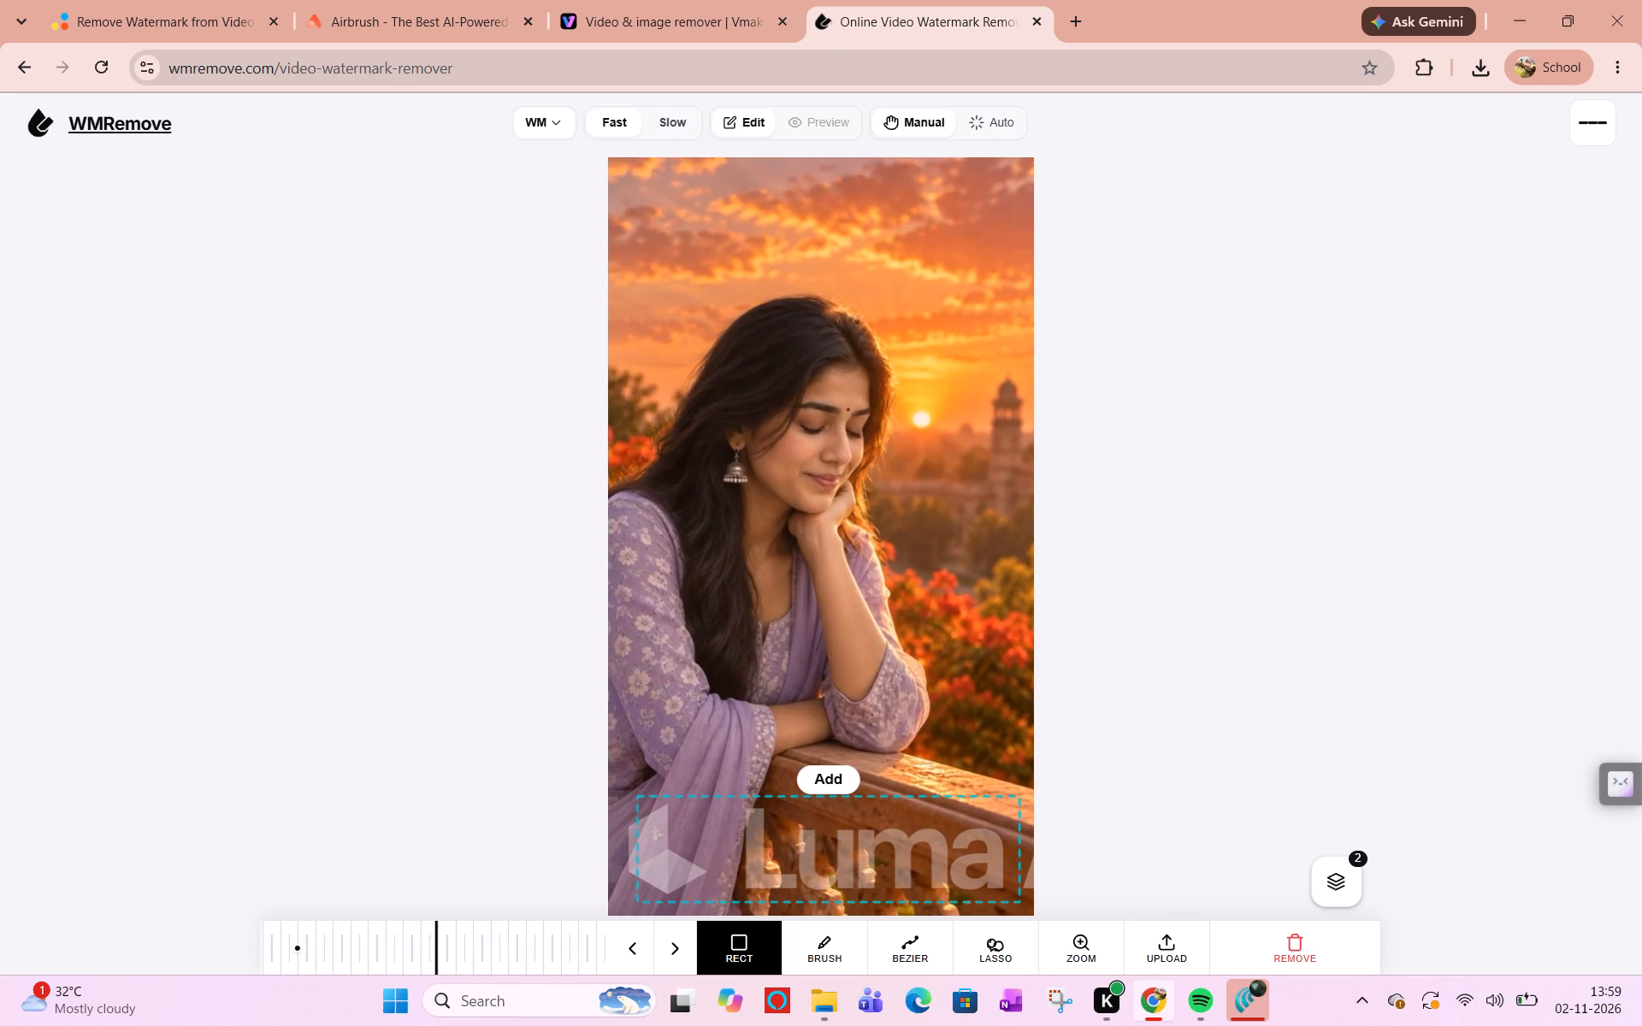
drag(470, 960, 434, 962)
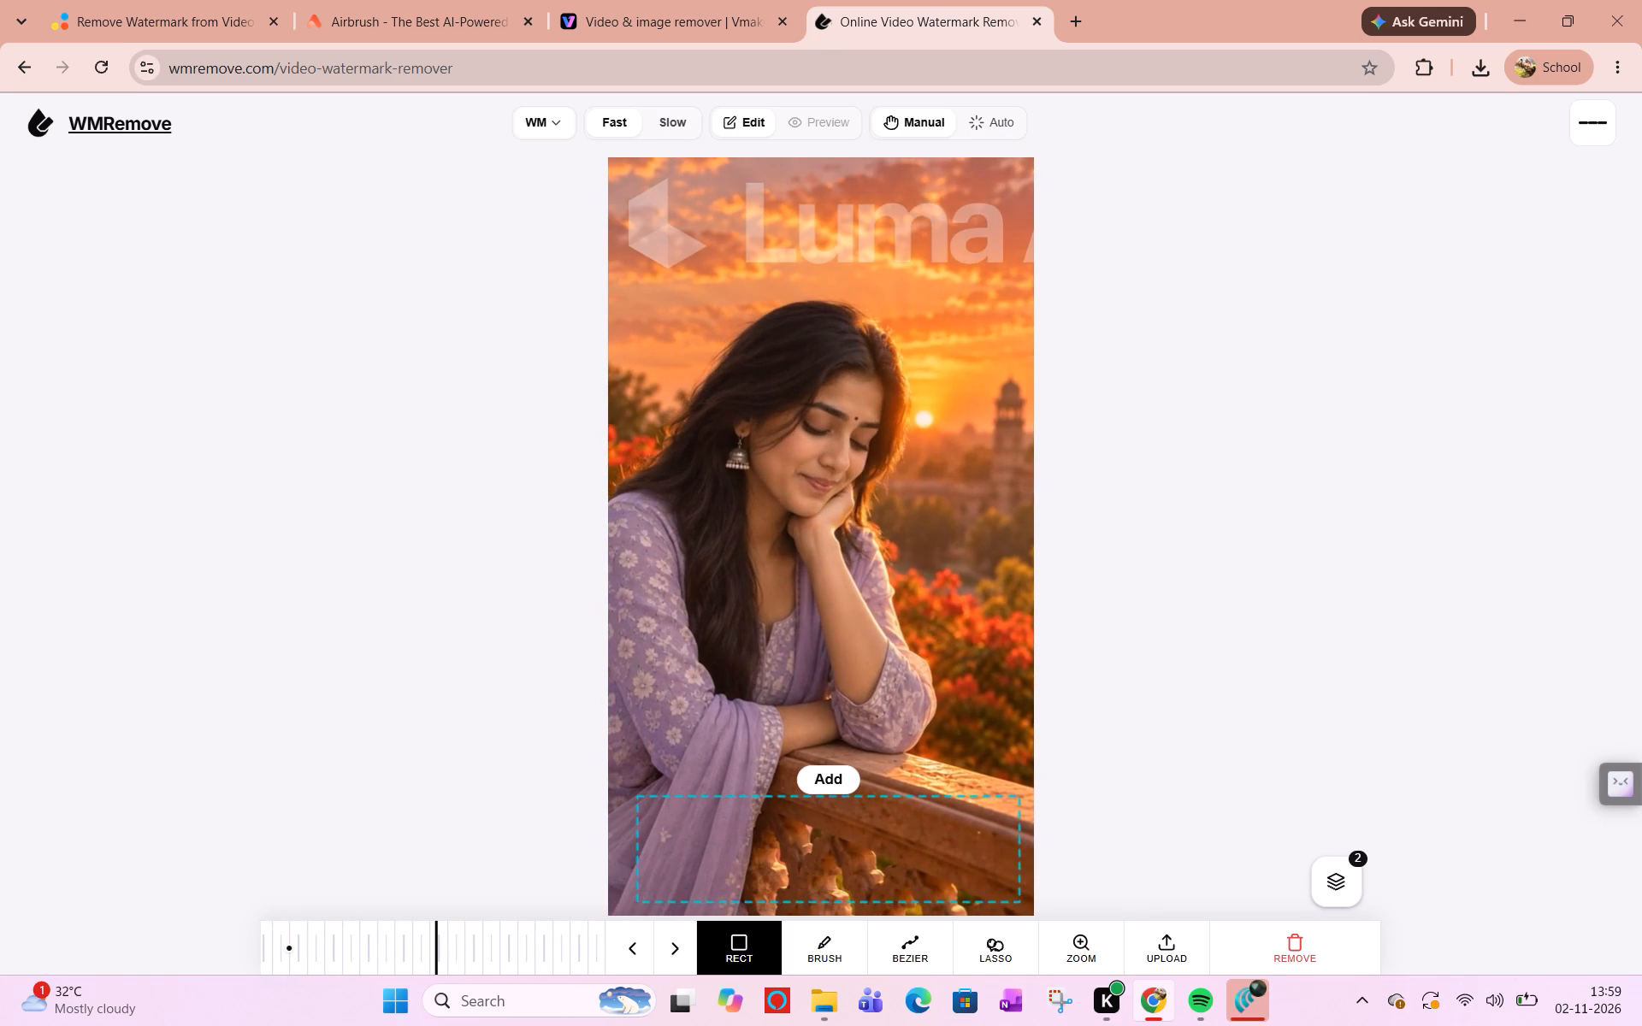
Step back to the first close-up frame that has the Luma watermark in the sky above the woman.
drag(423, 968, 432, 968)
drag(432, 968, 441, 968)
drag(441, 968, 456, 966)
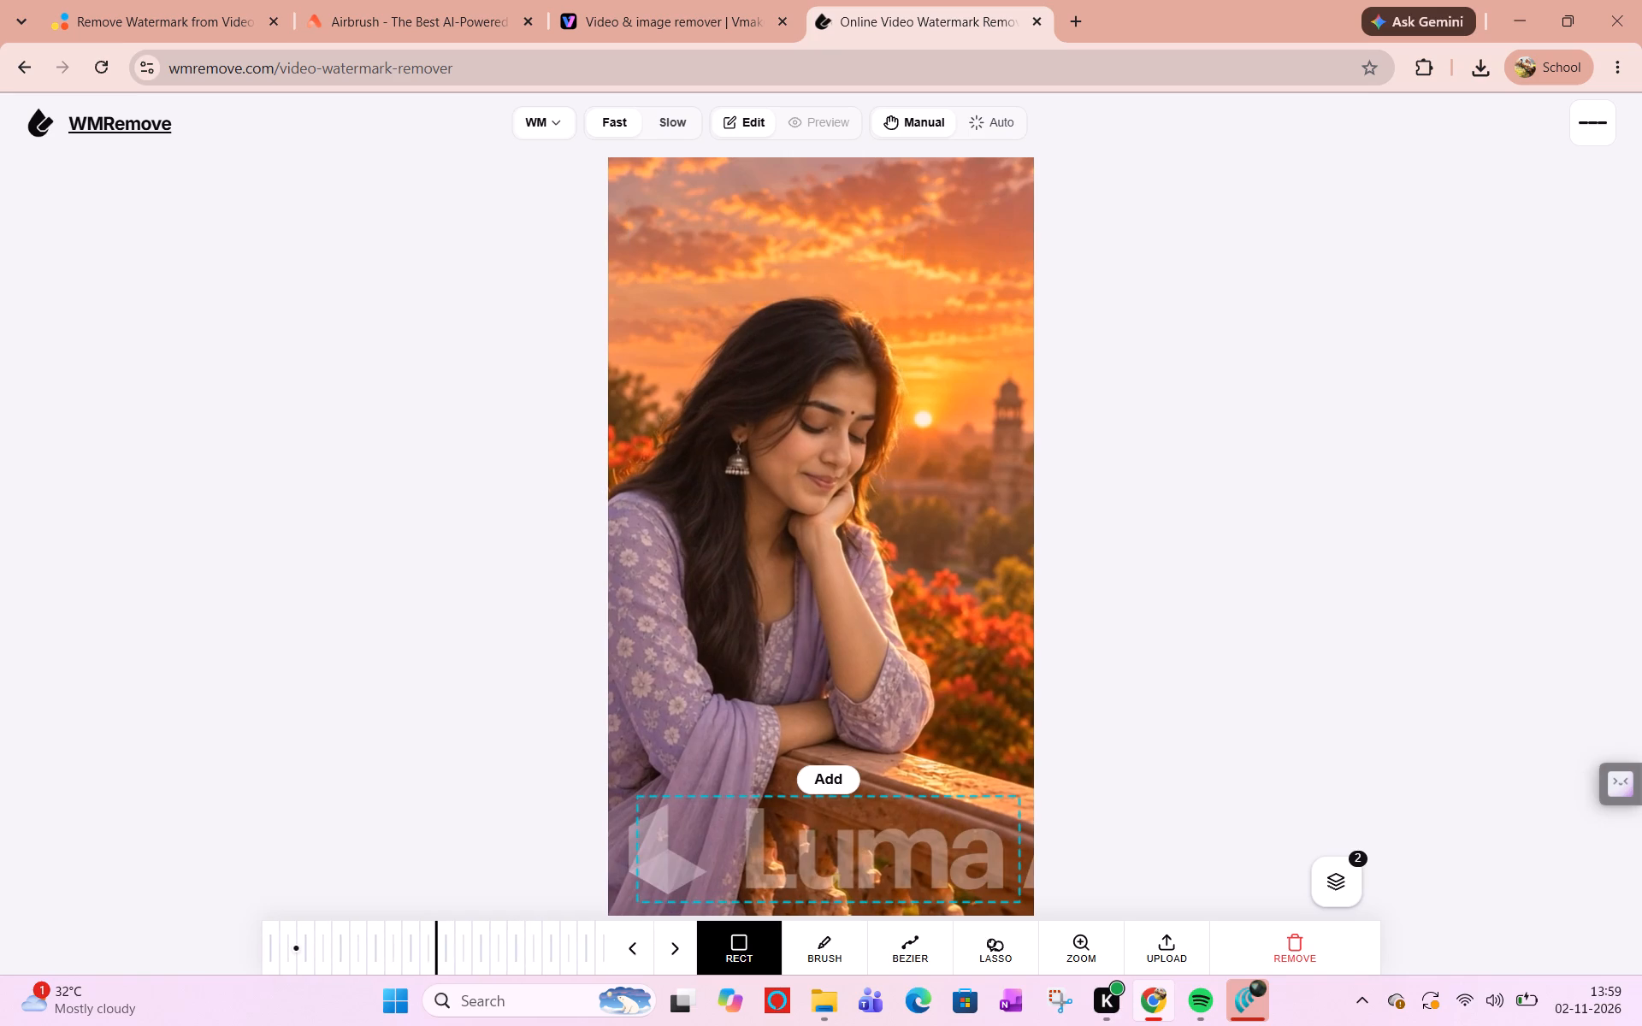
click(456, 966)
click(452, 966)
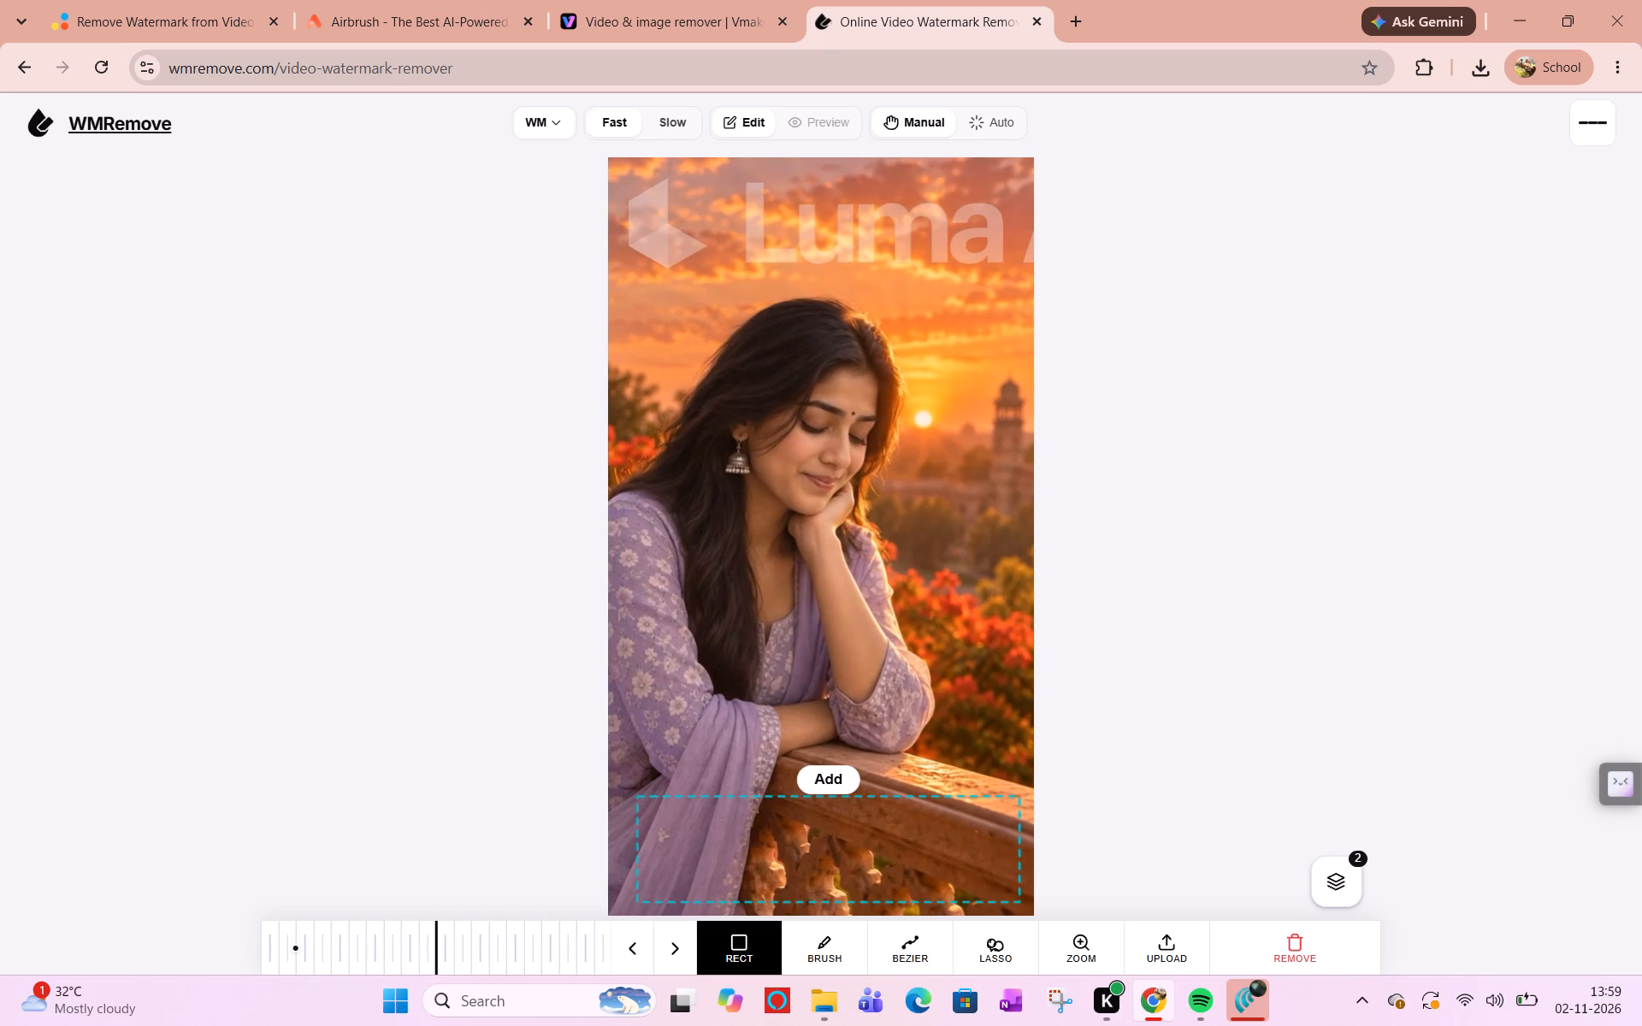
click(452, 966)
click(458, 964)
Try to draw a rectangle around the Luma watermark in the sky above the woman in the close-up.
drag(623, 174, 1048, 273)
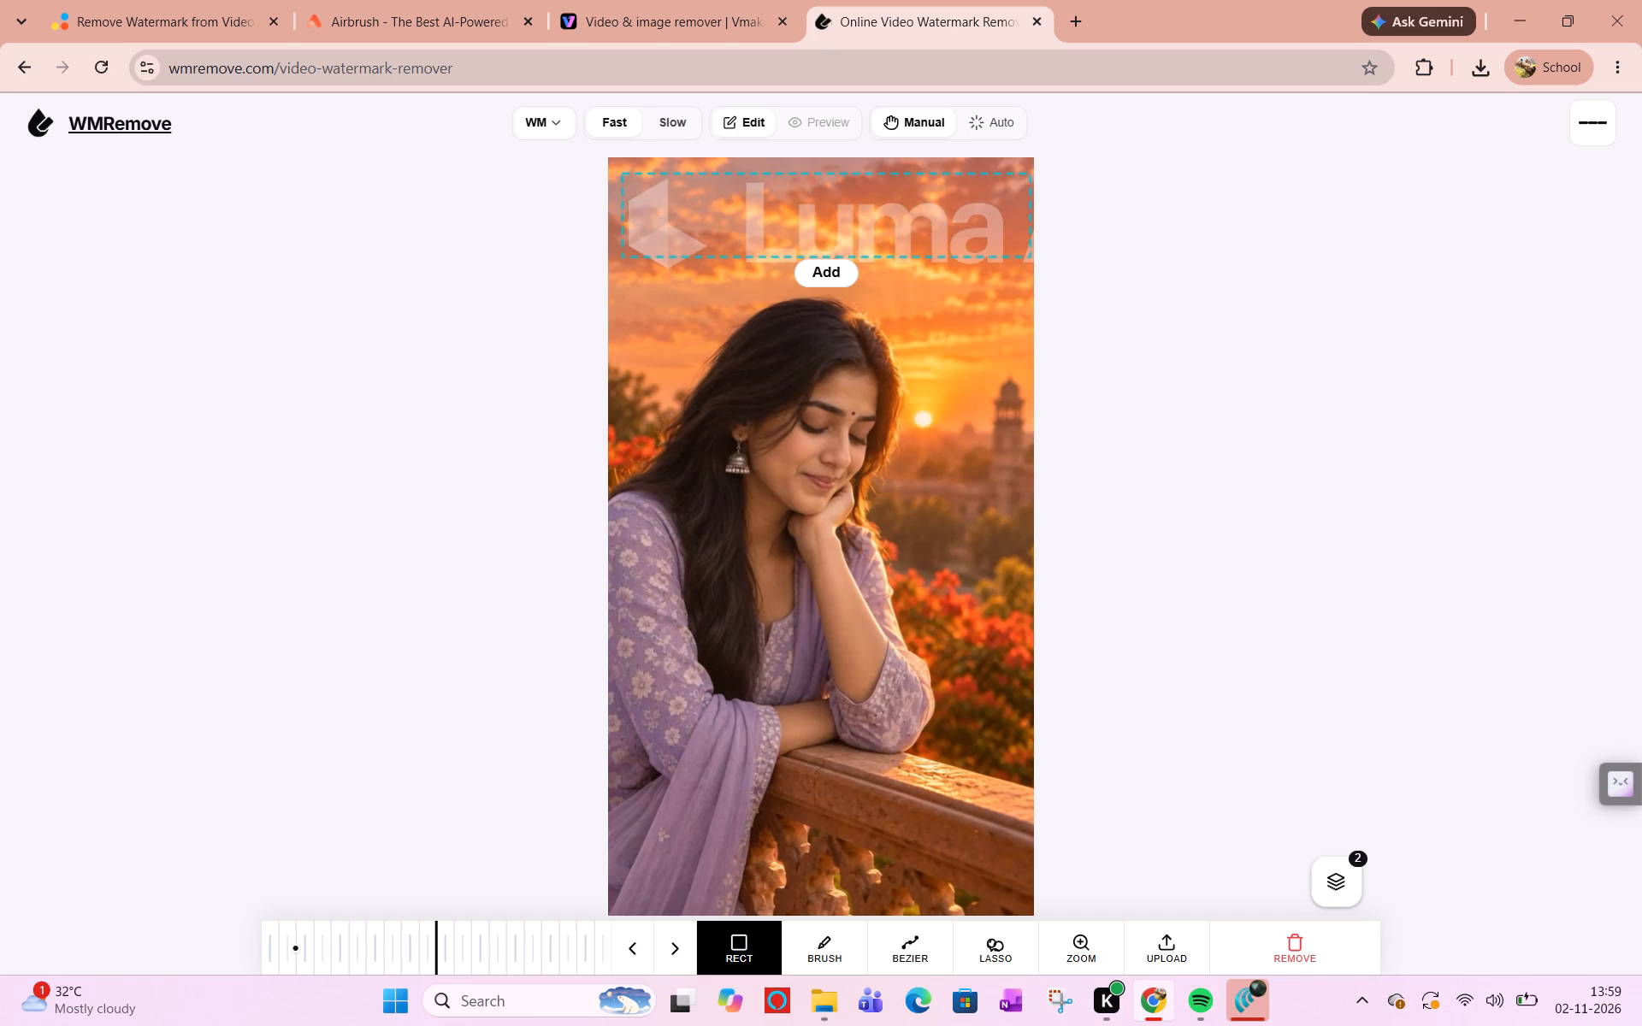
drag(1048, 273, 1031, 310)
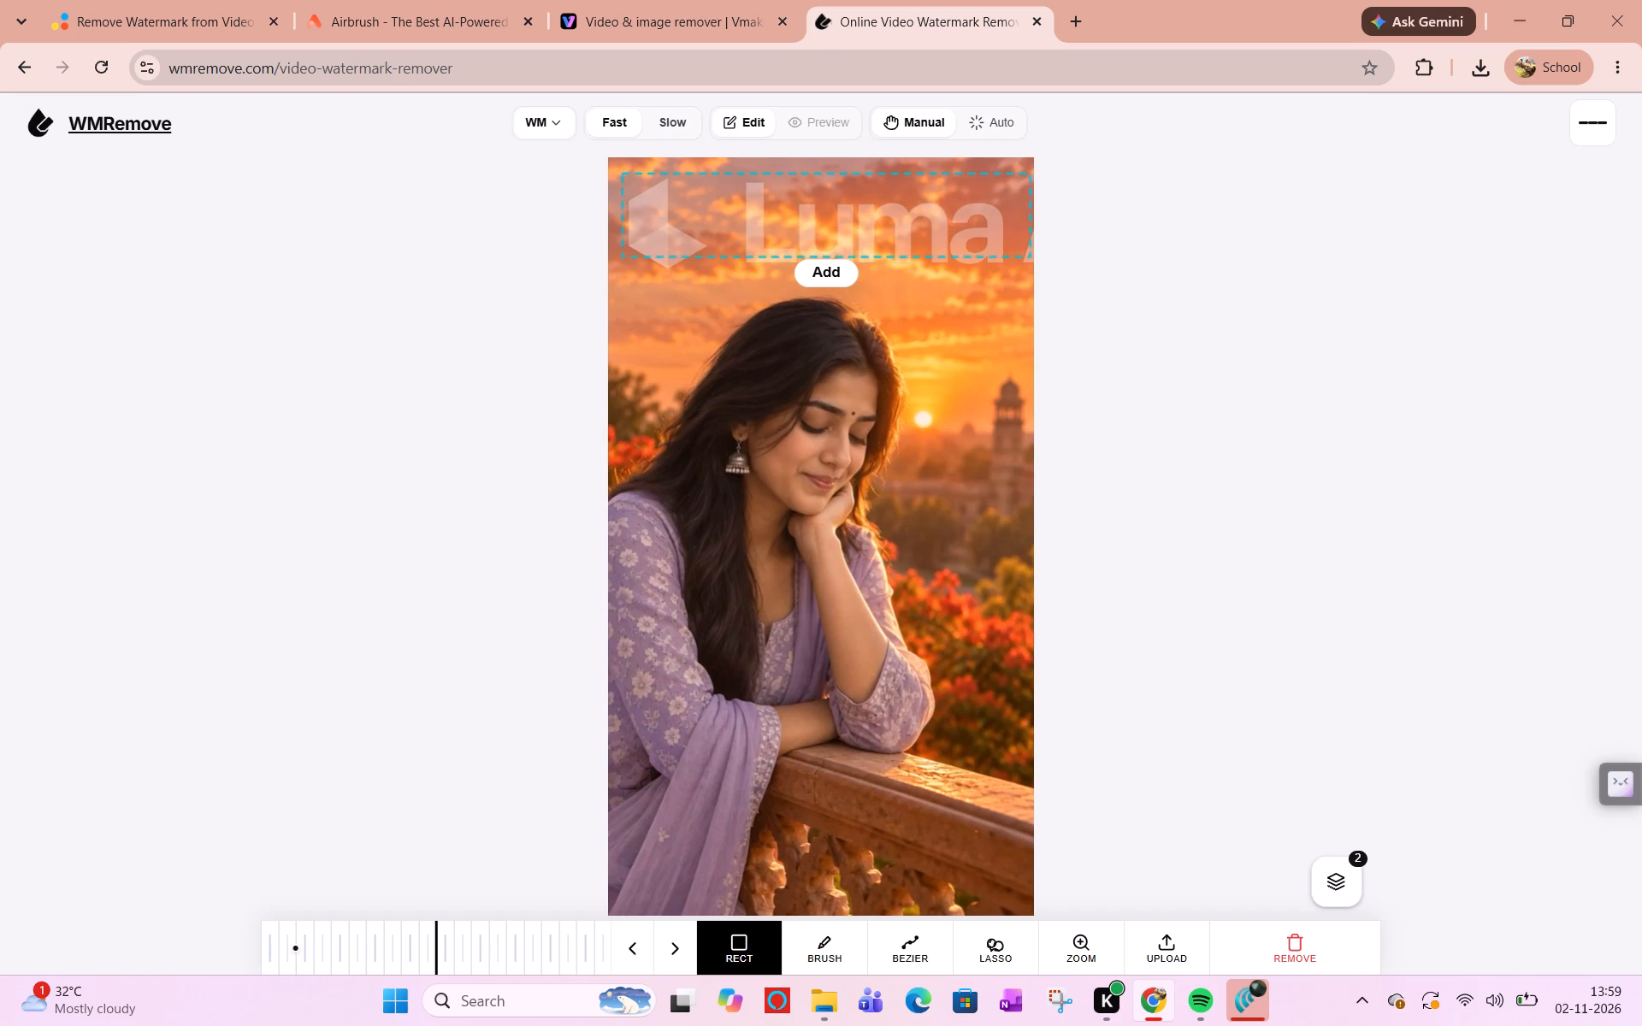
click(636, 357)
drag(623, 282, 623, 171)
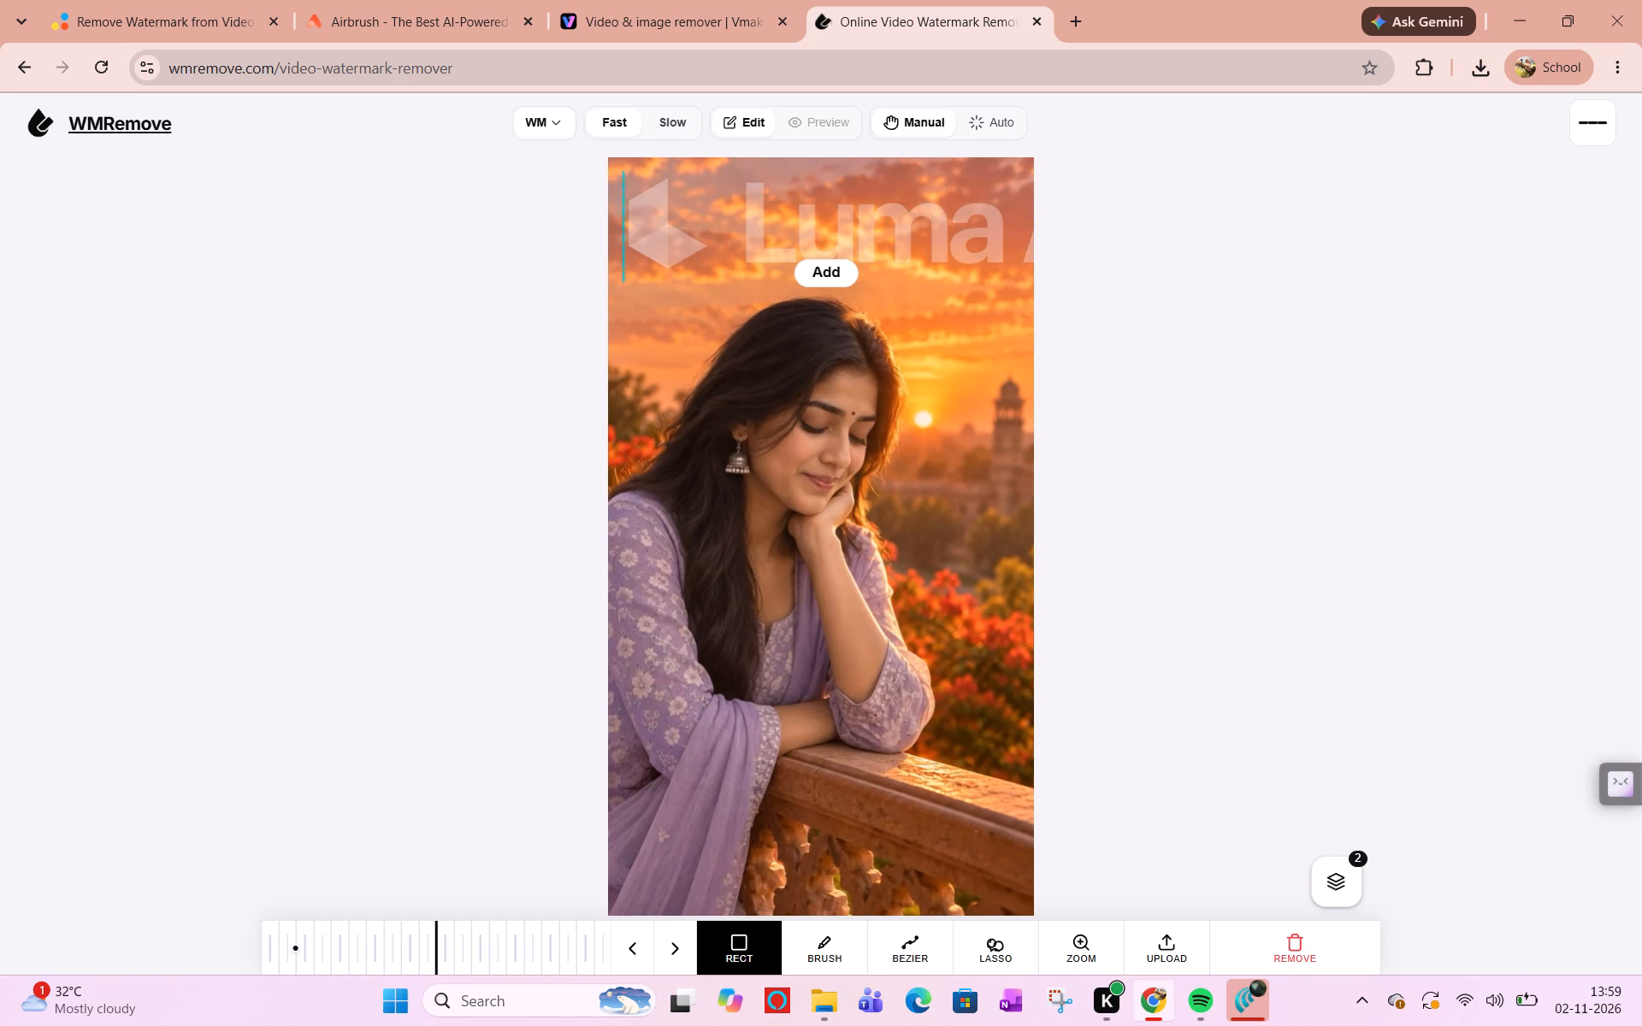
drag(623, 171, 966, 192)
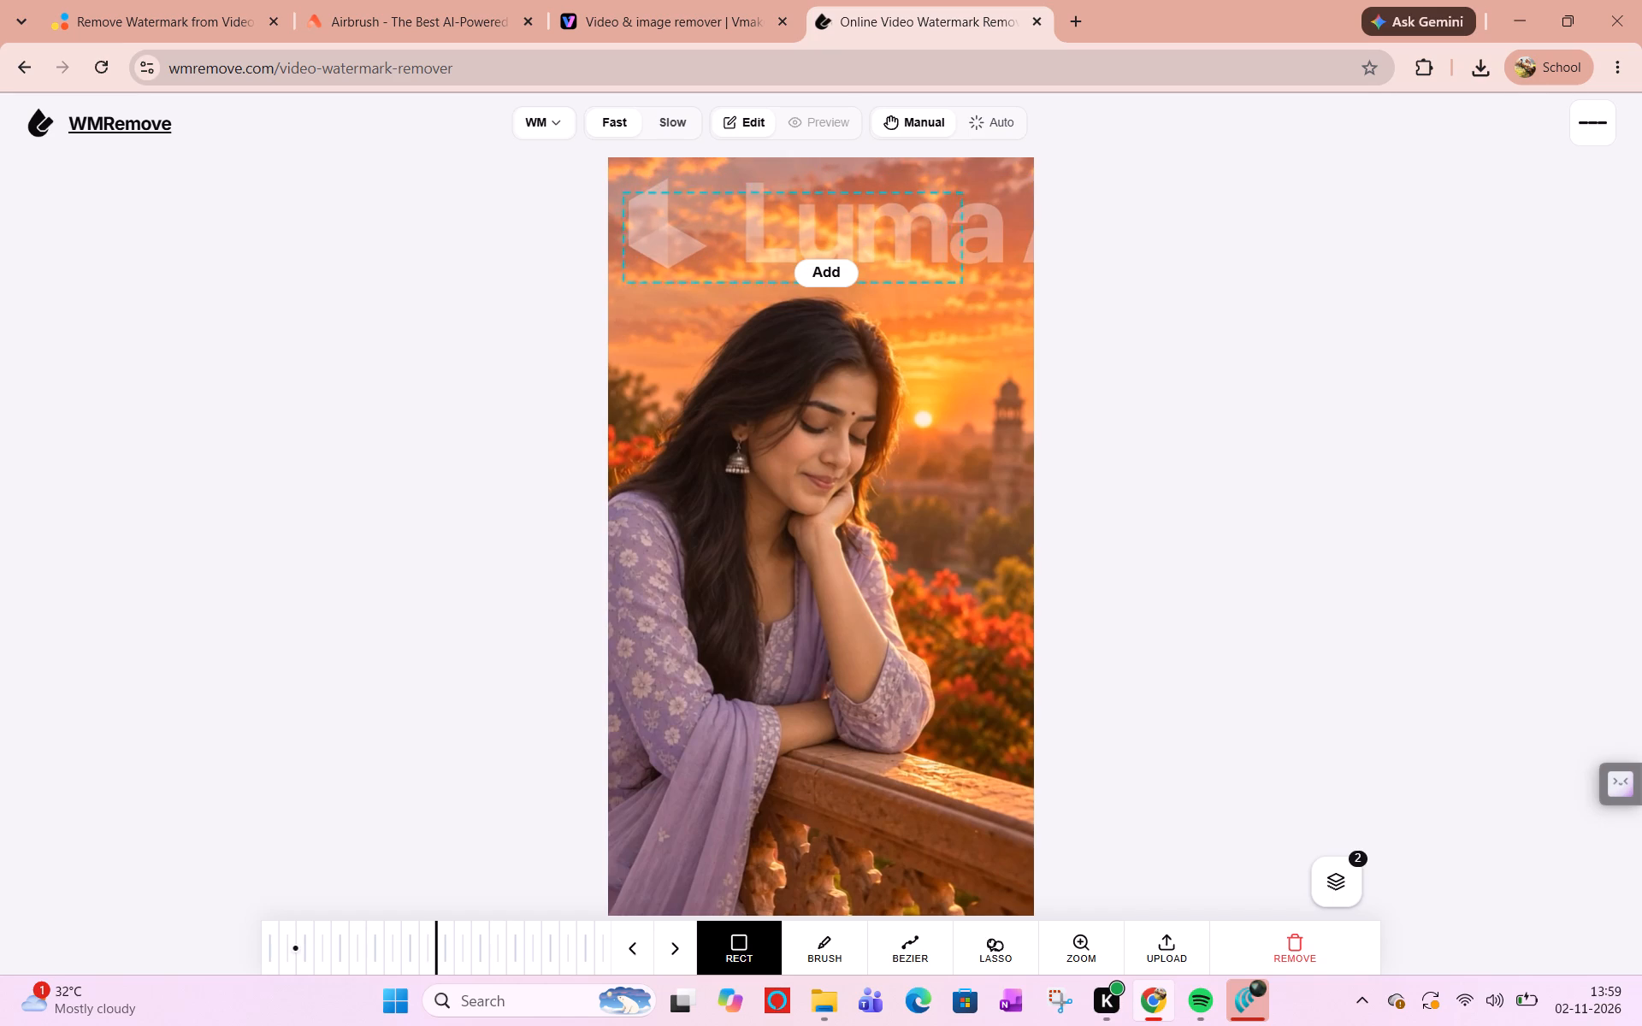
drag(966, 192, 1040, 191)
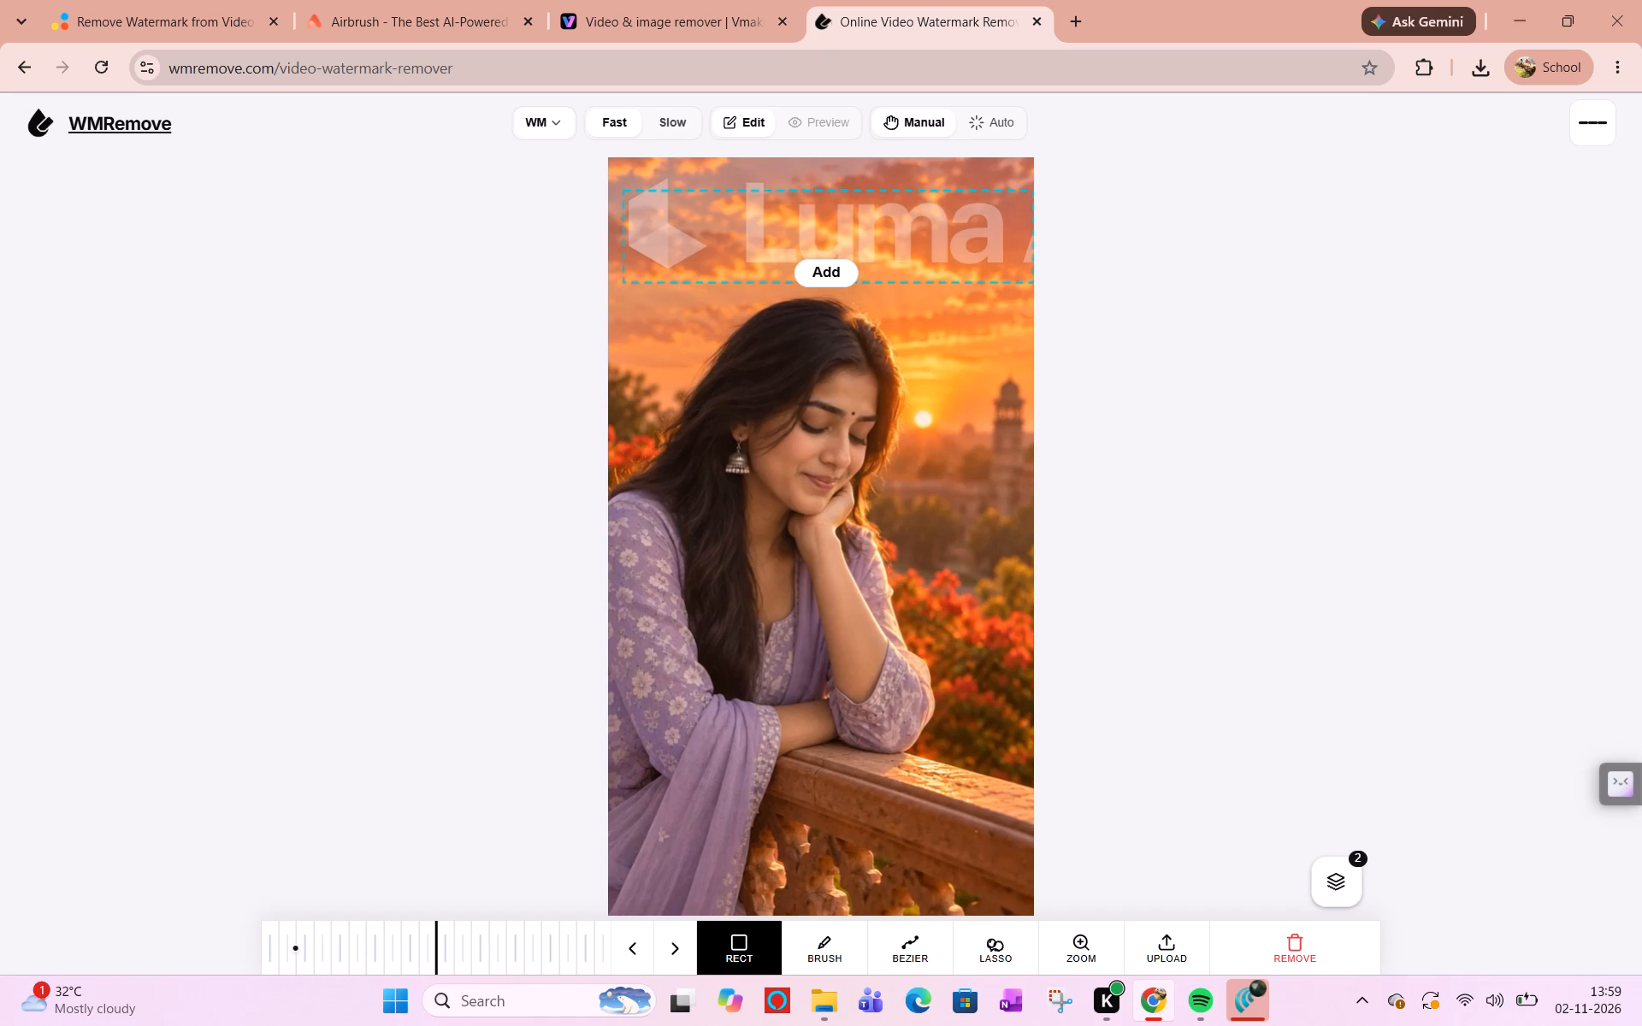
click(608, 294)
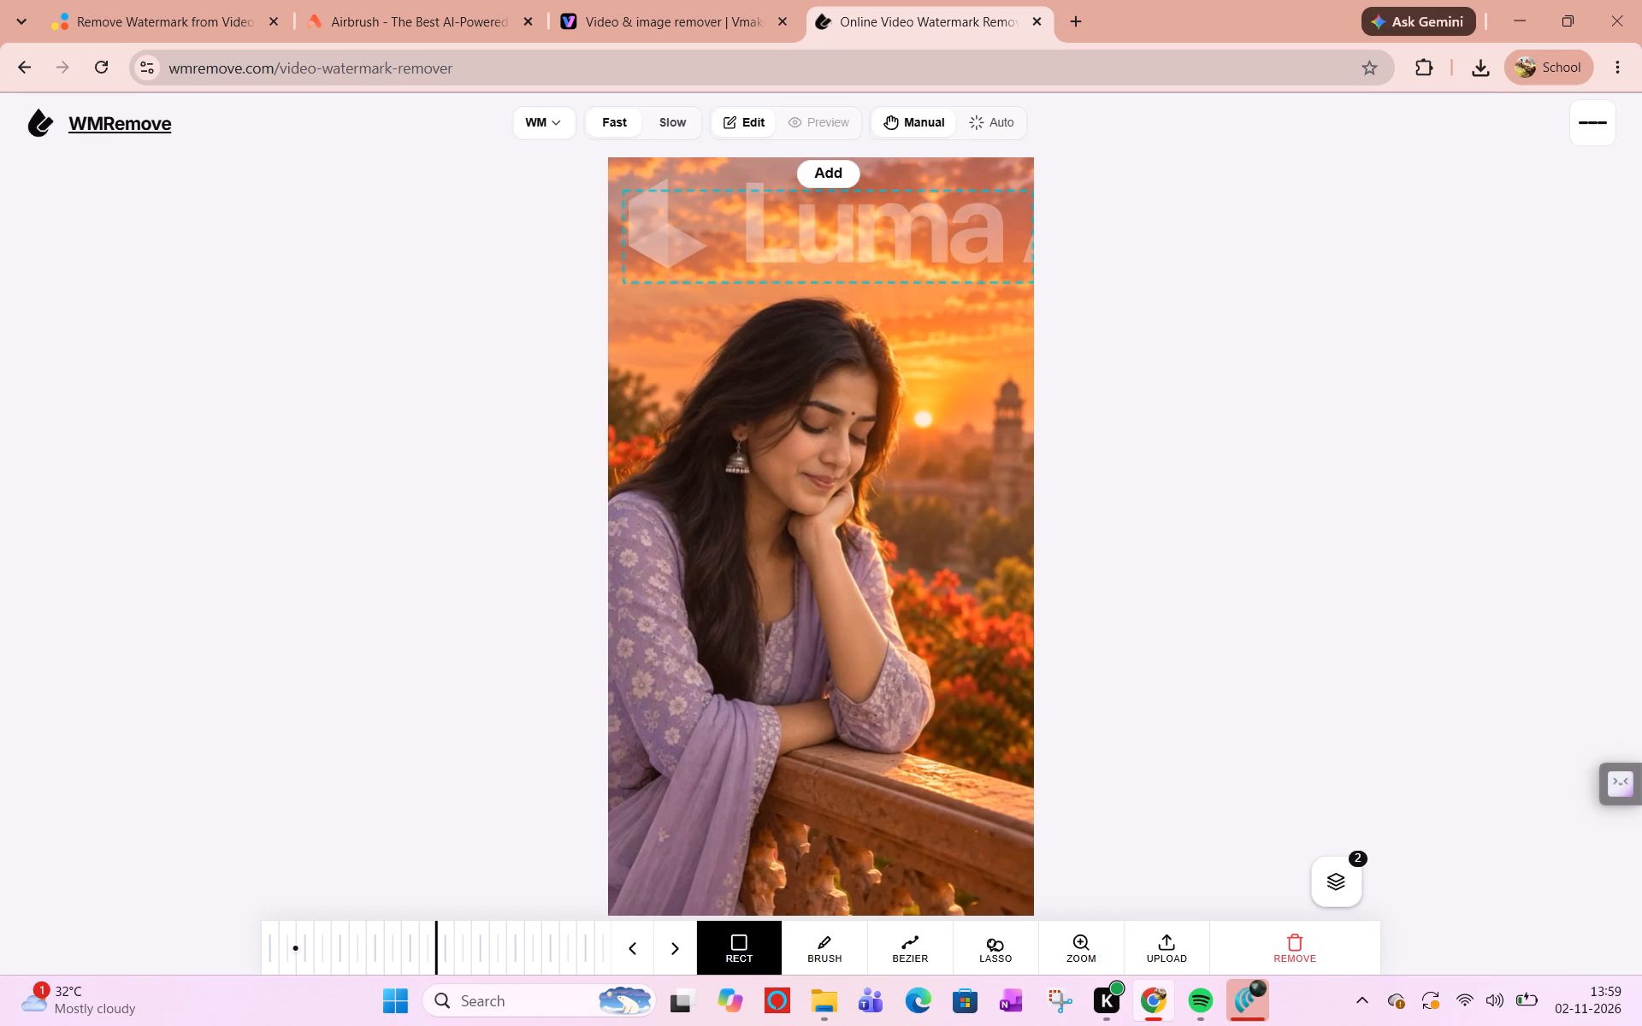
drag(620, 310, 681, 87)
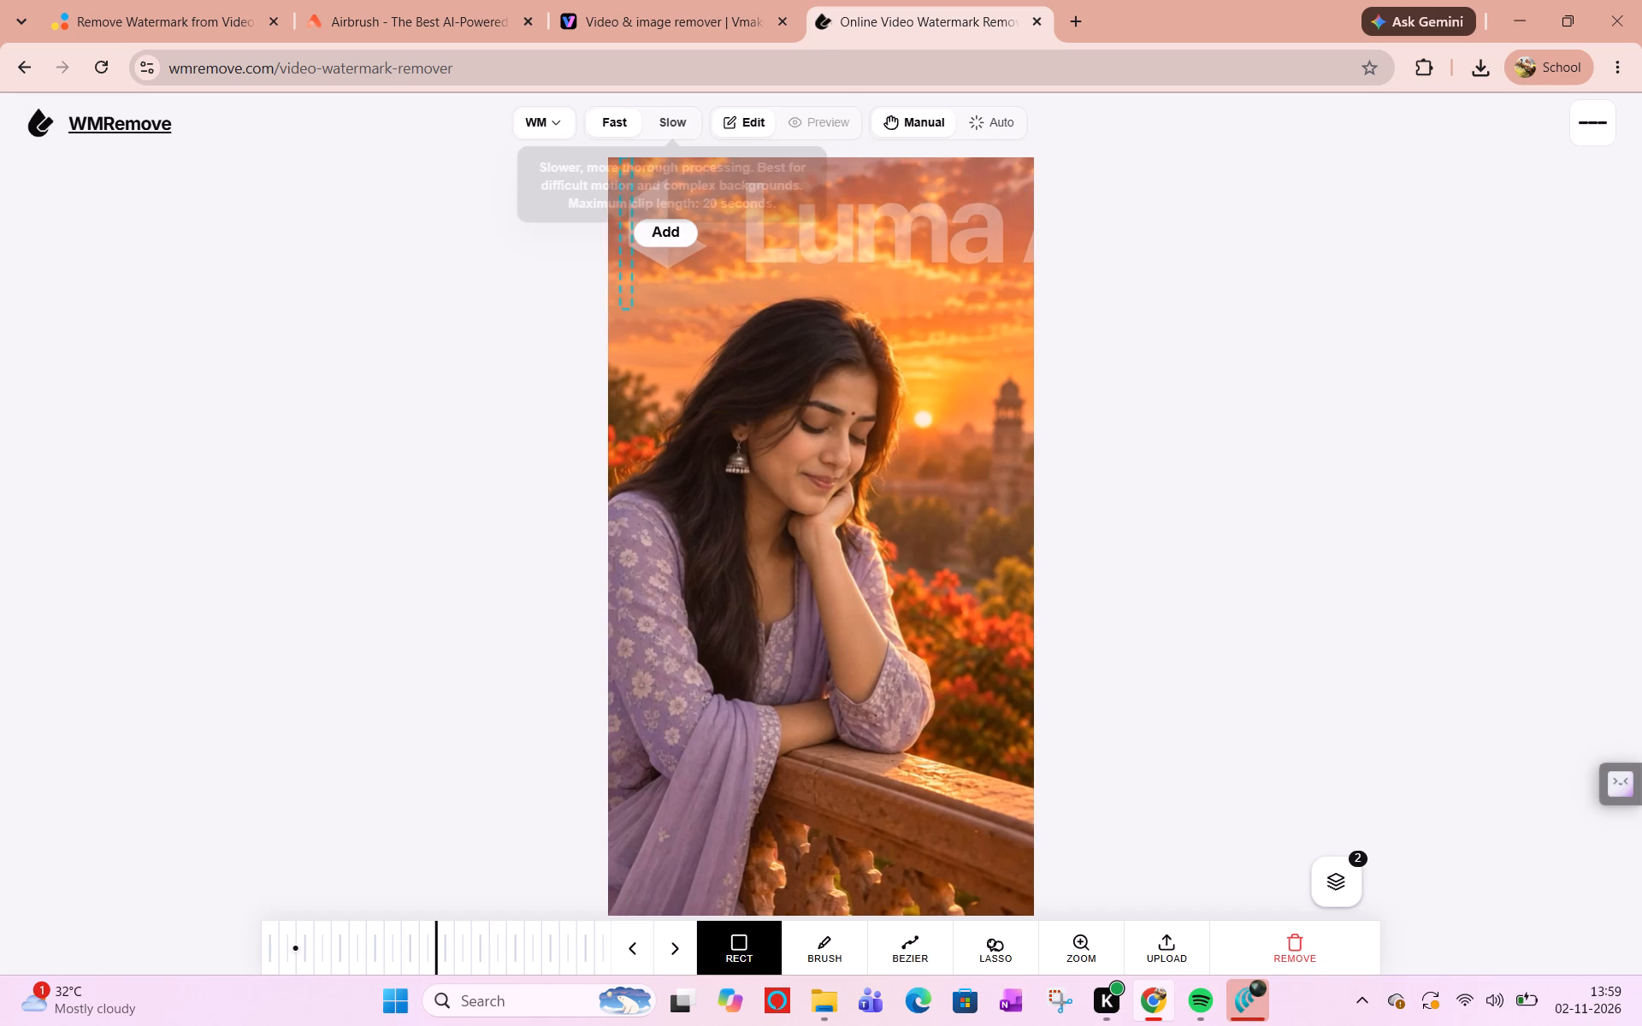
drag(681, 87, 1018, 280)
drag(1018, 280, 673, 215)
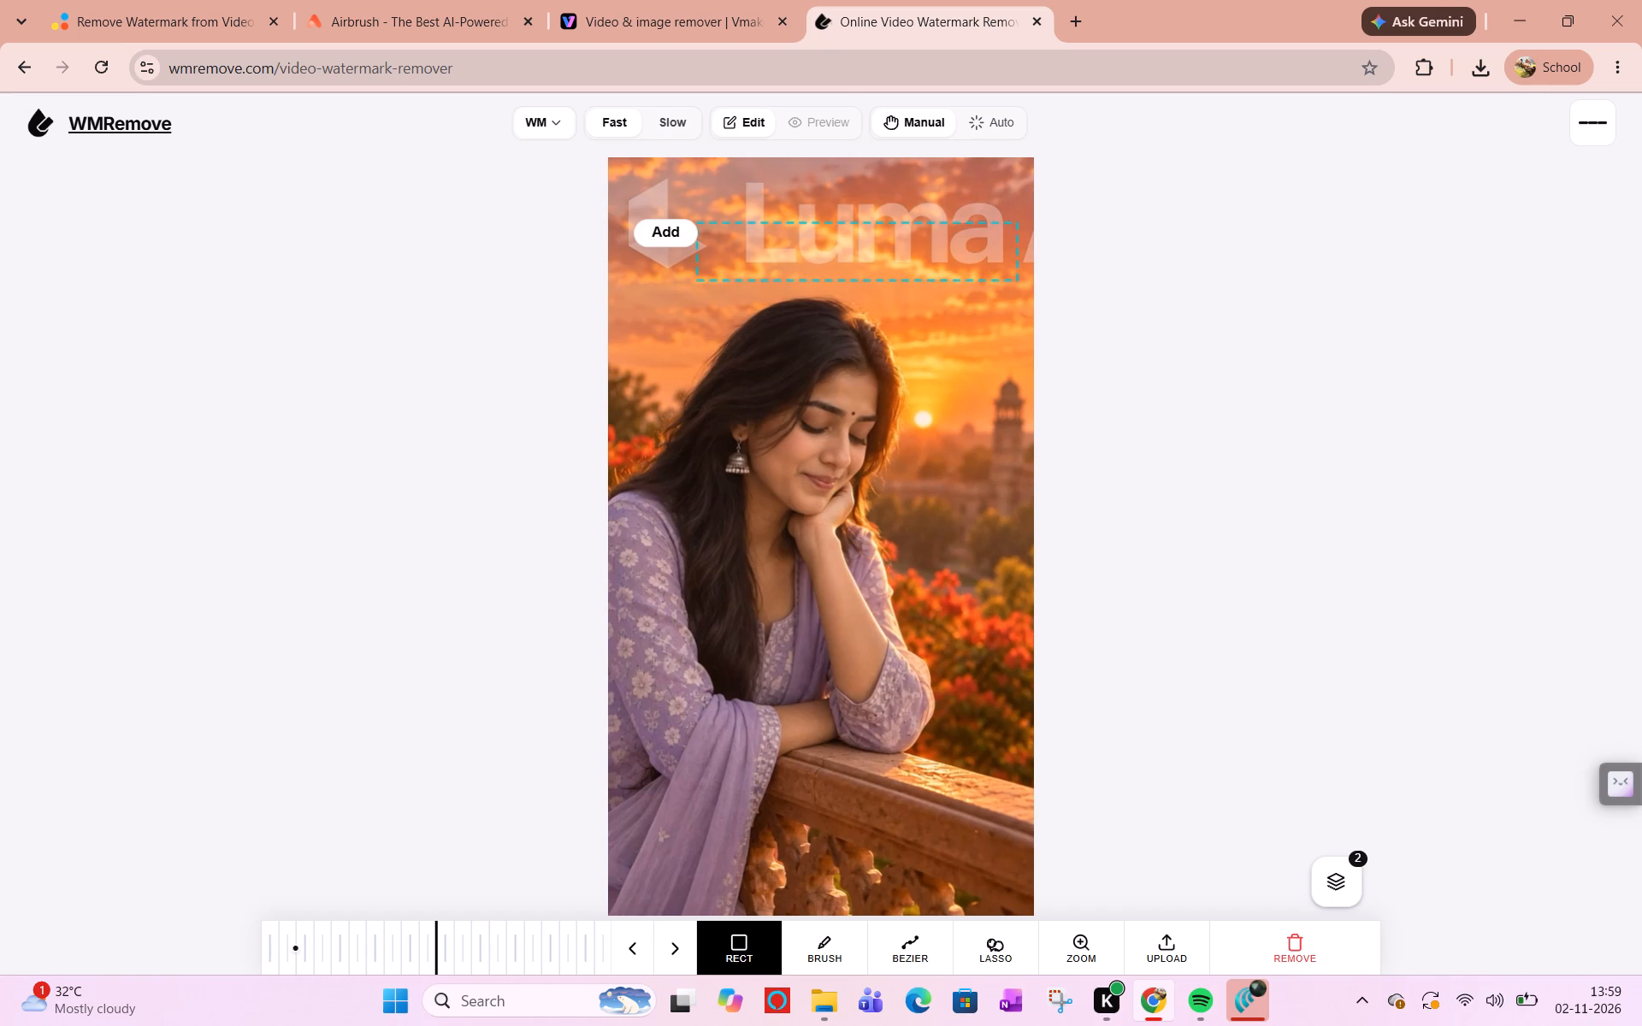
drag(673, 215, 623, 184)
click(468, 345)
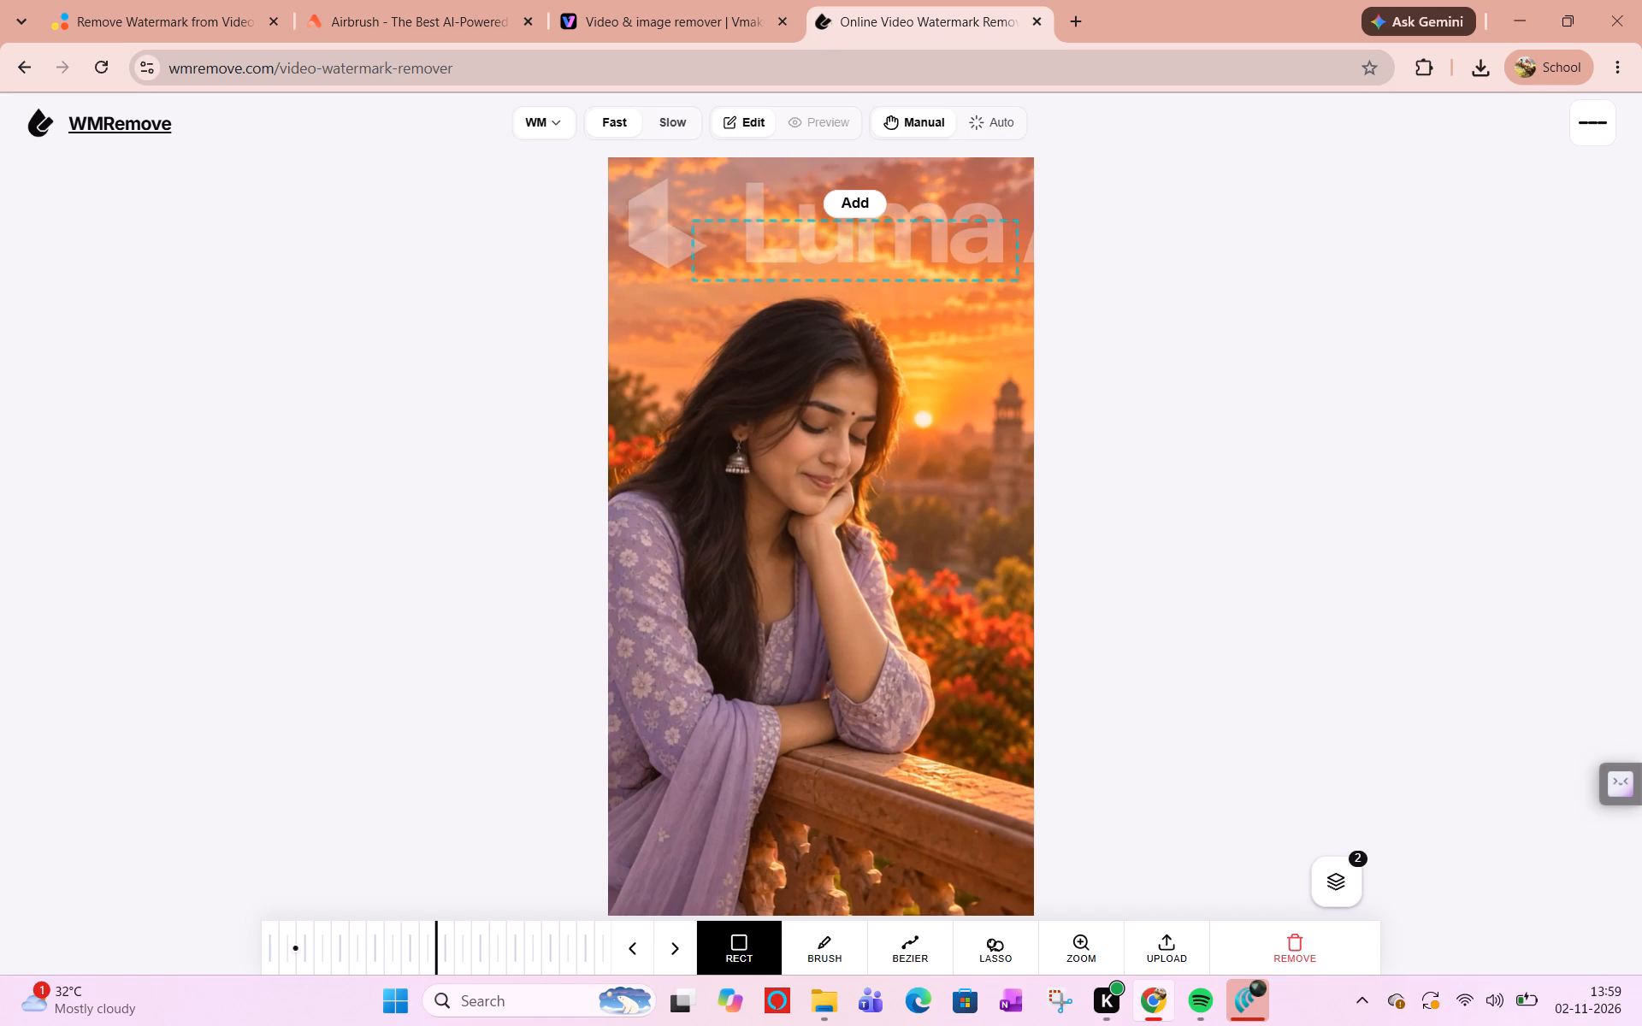
Draw a rectangle from the frame's top-left corner across its full width, enclosing the whole Luma watermark above the woman, and add it as a removal area.
drag(611, 160, 979, 257)
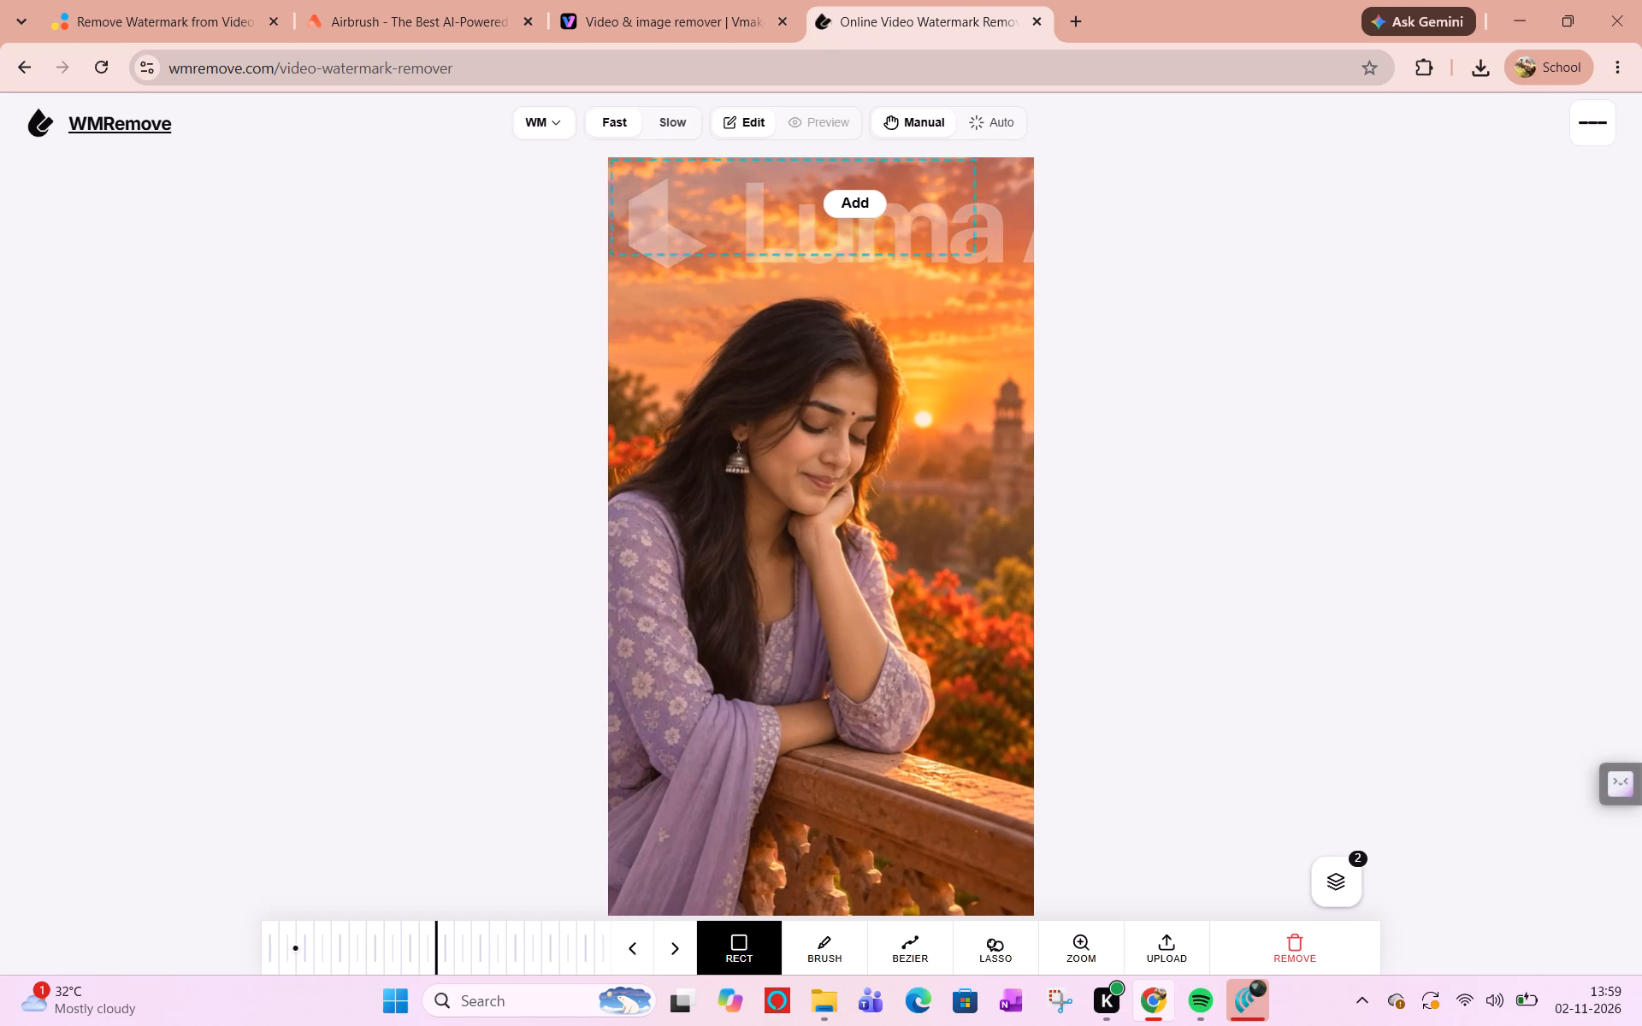
drag(979, 257, 1042, 280)
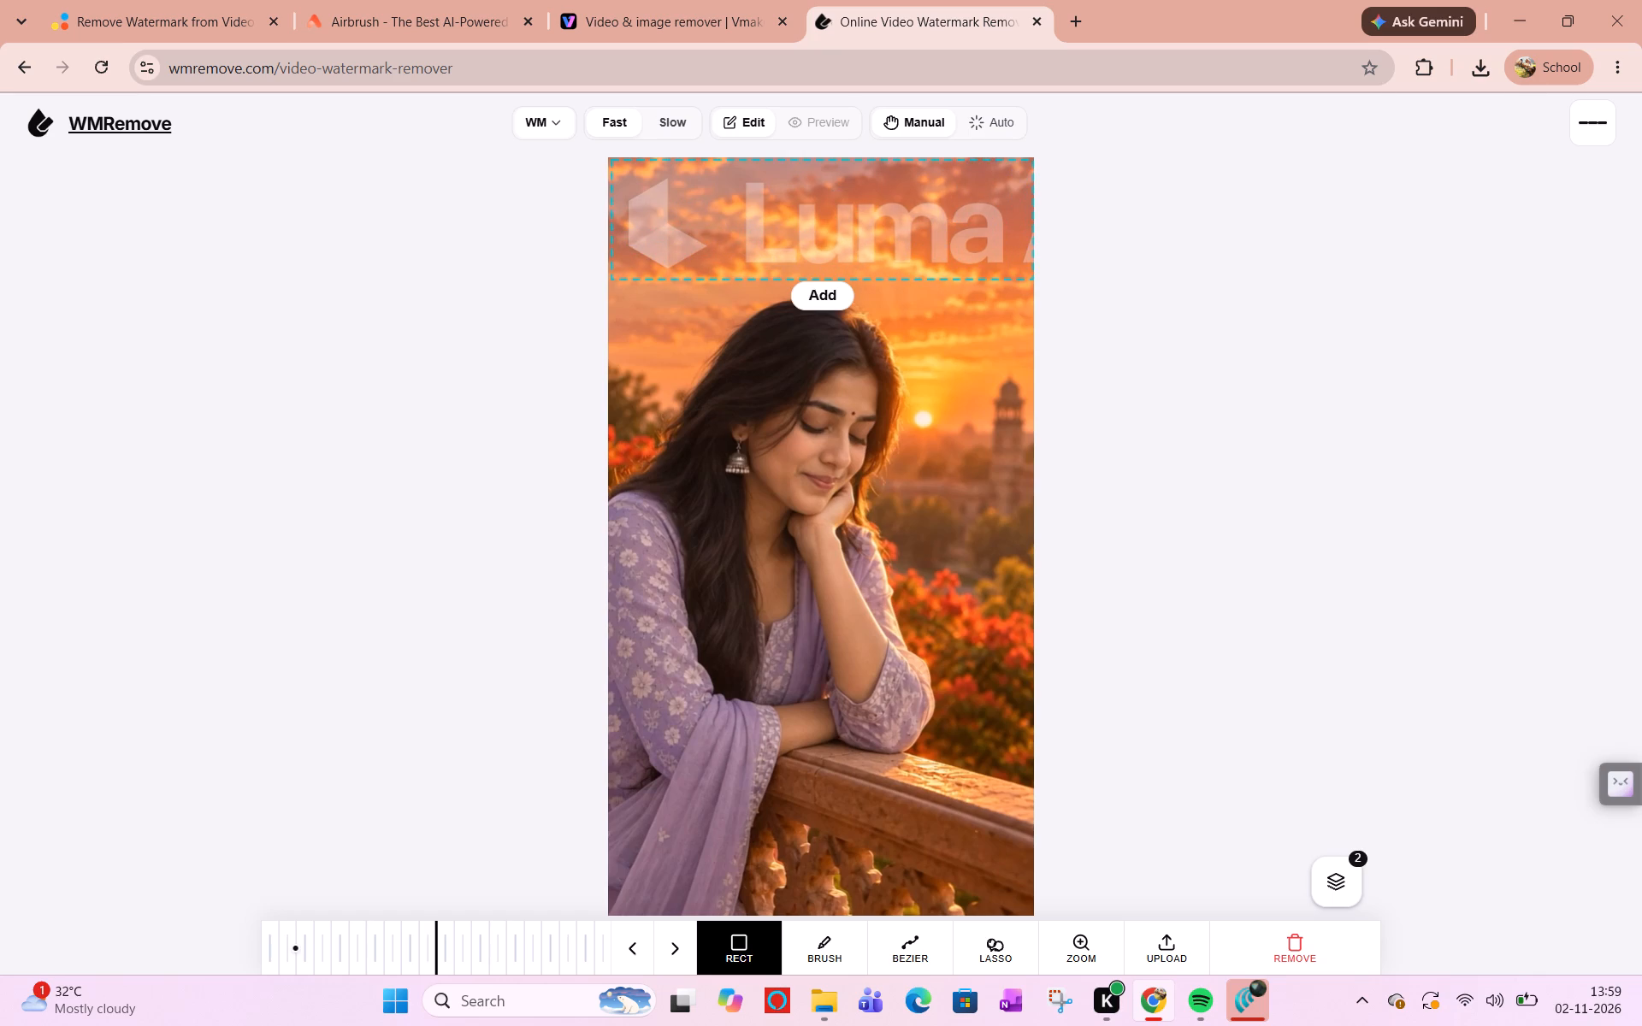
click(826, 293)
Go through the remaining close-up frames of the video and start the watermark removal for the marked areas.
drag(510, 959, 499, 959)
drag(499, 959, 189, 907)
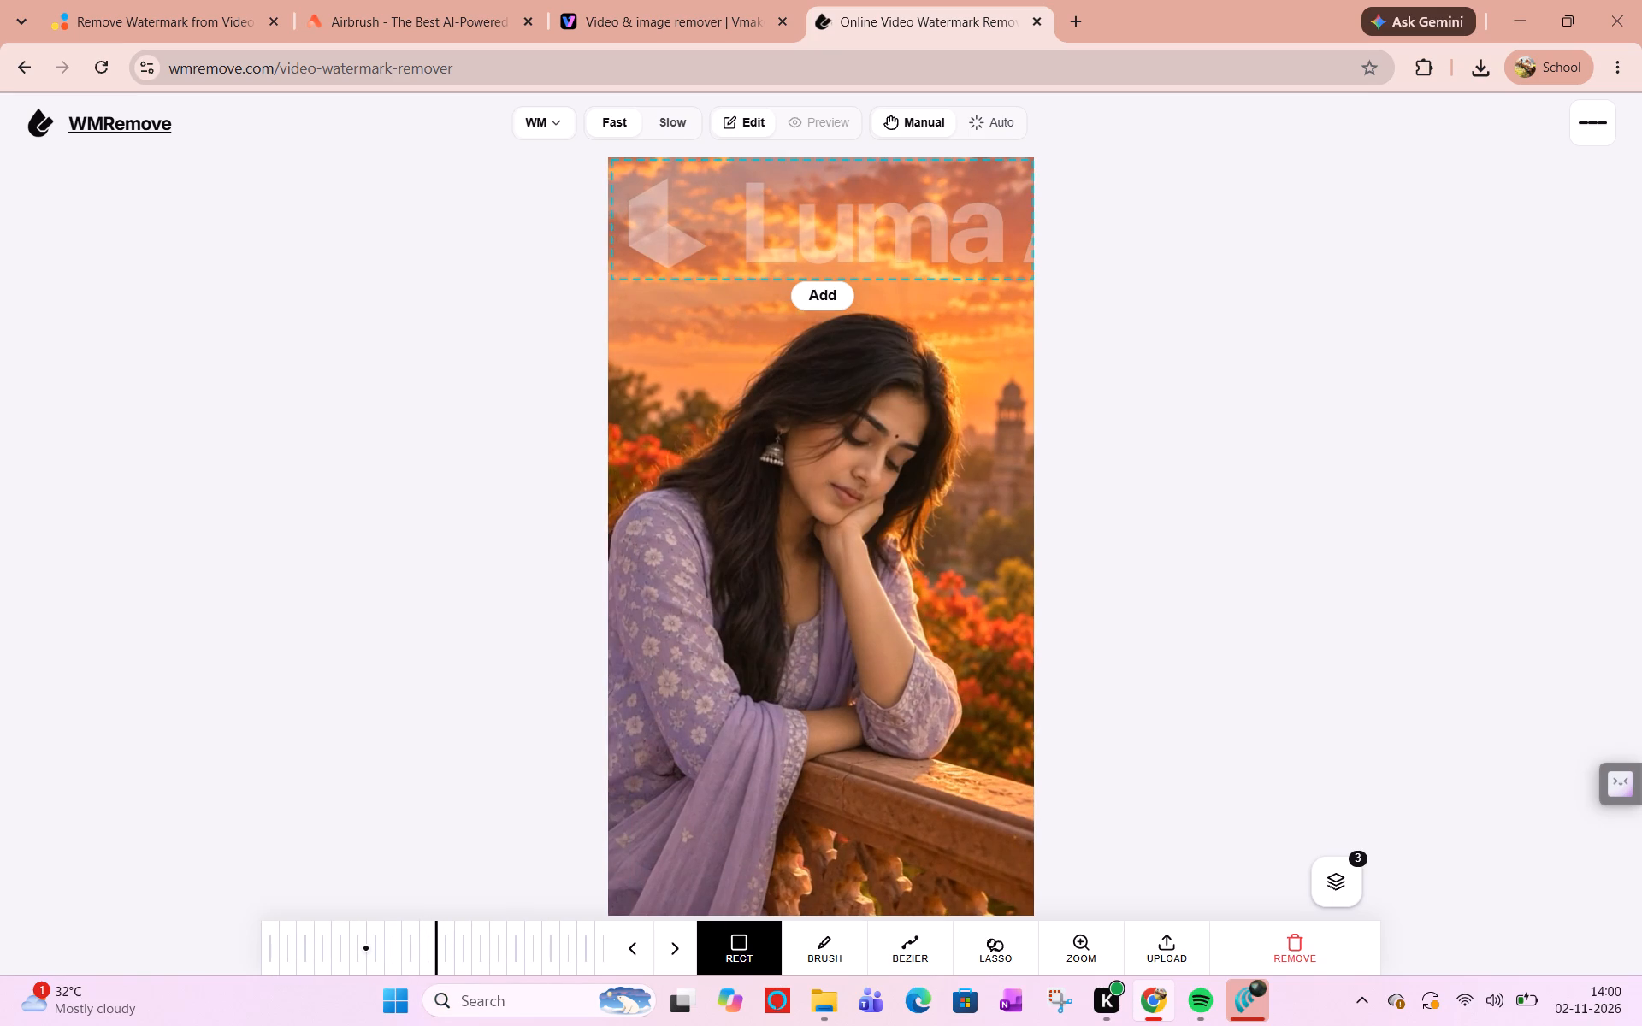
drag(521, 949, 298, 904)
drag(463, 953, 119, 933)
drag(119, 933, 119, 932)
drag(456, 962, 288, 922)
drag(475, 942, 293, 923)
click(1311, 951)
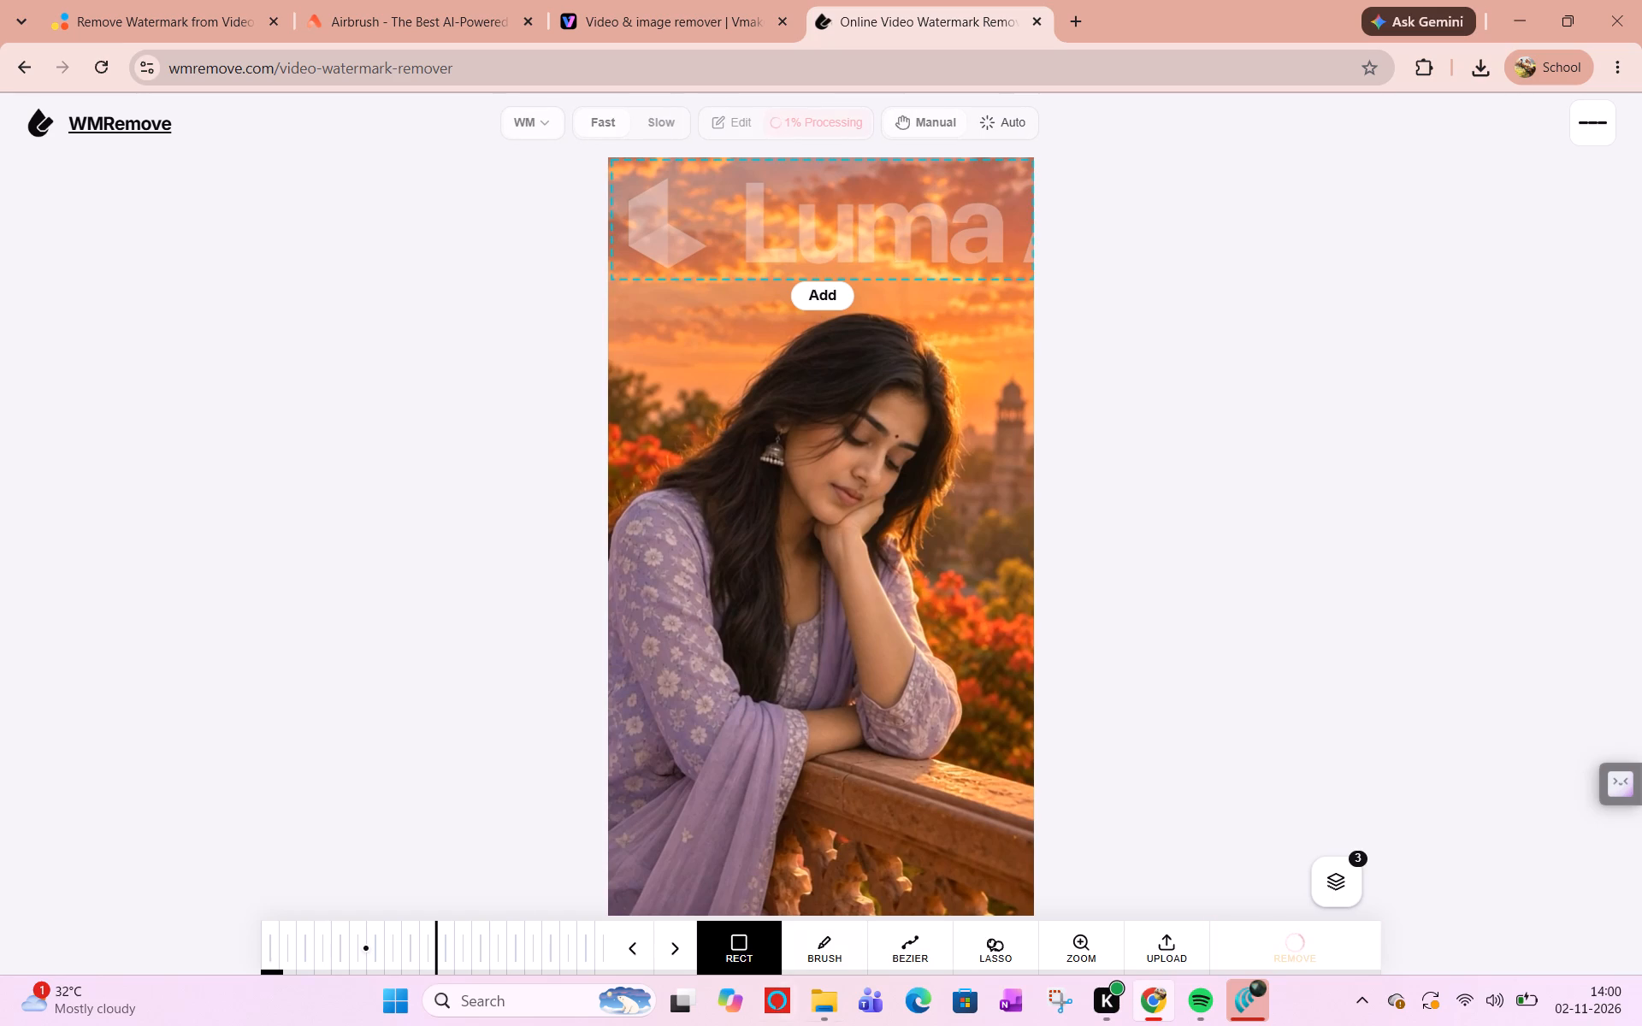
In File Explorer's Downloads folder, play Pehli Nazar copy (1) and the online-video-cutter Under One Umbrella Scenes 7-8 clip to check their quality.
click(824, 1025)
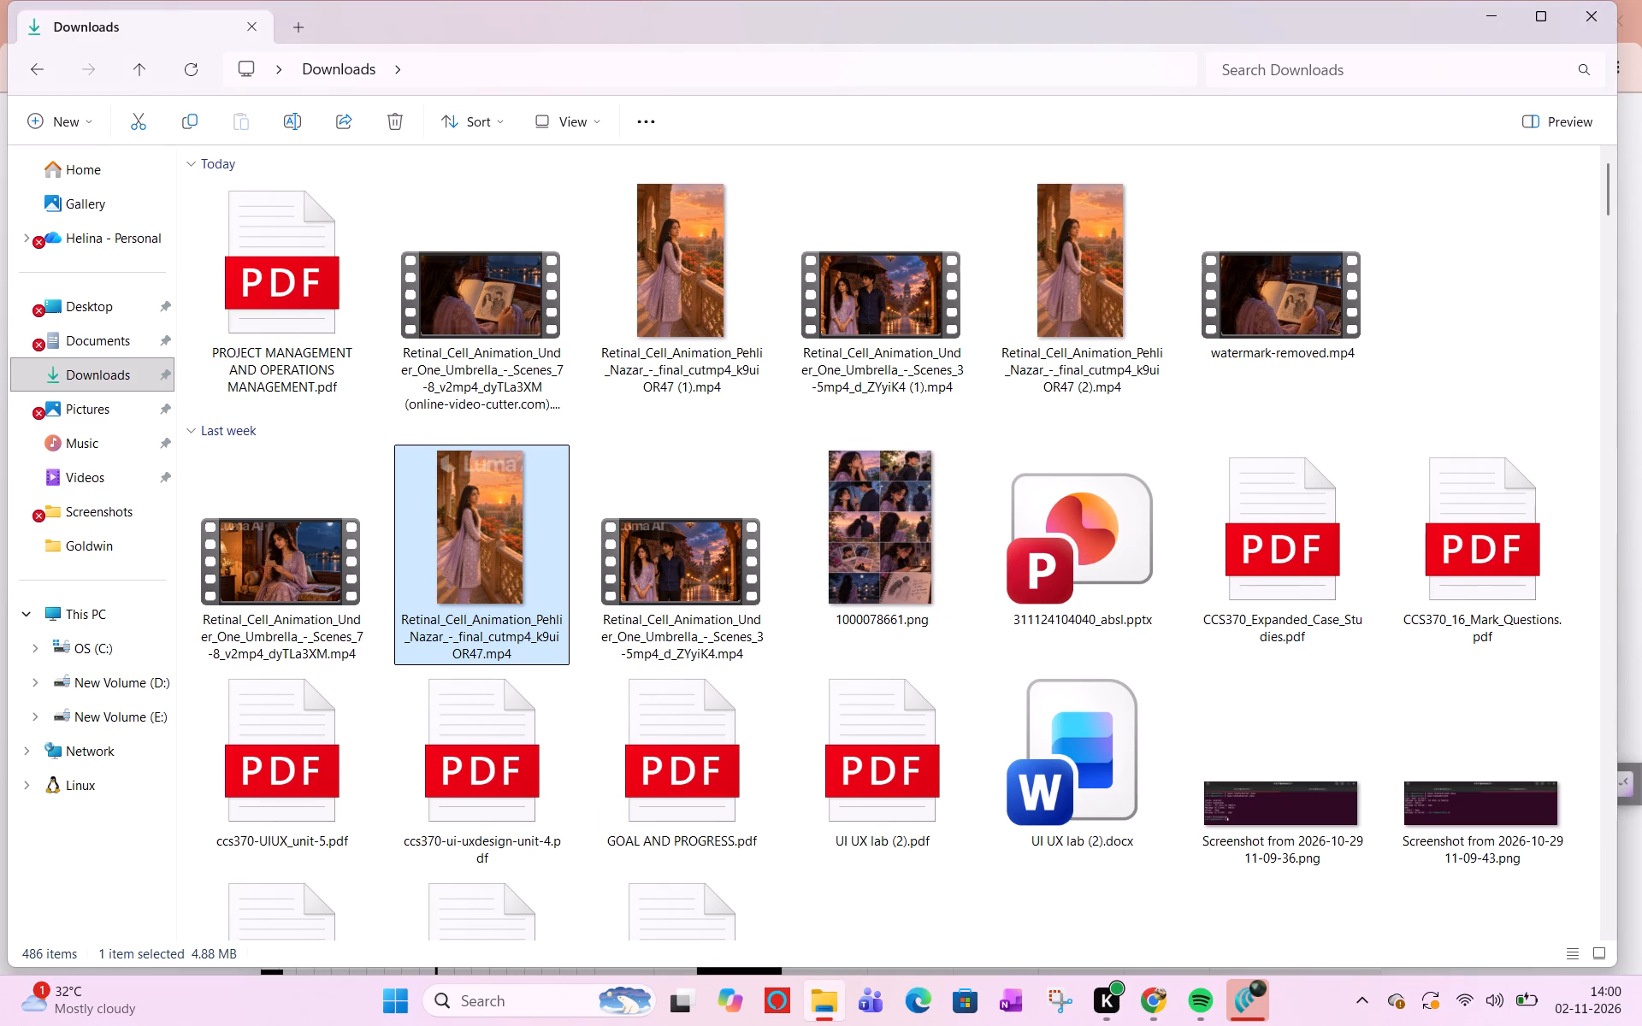
double_click(682, 285)
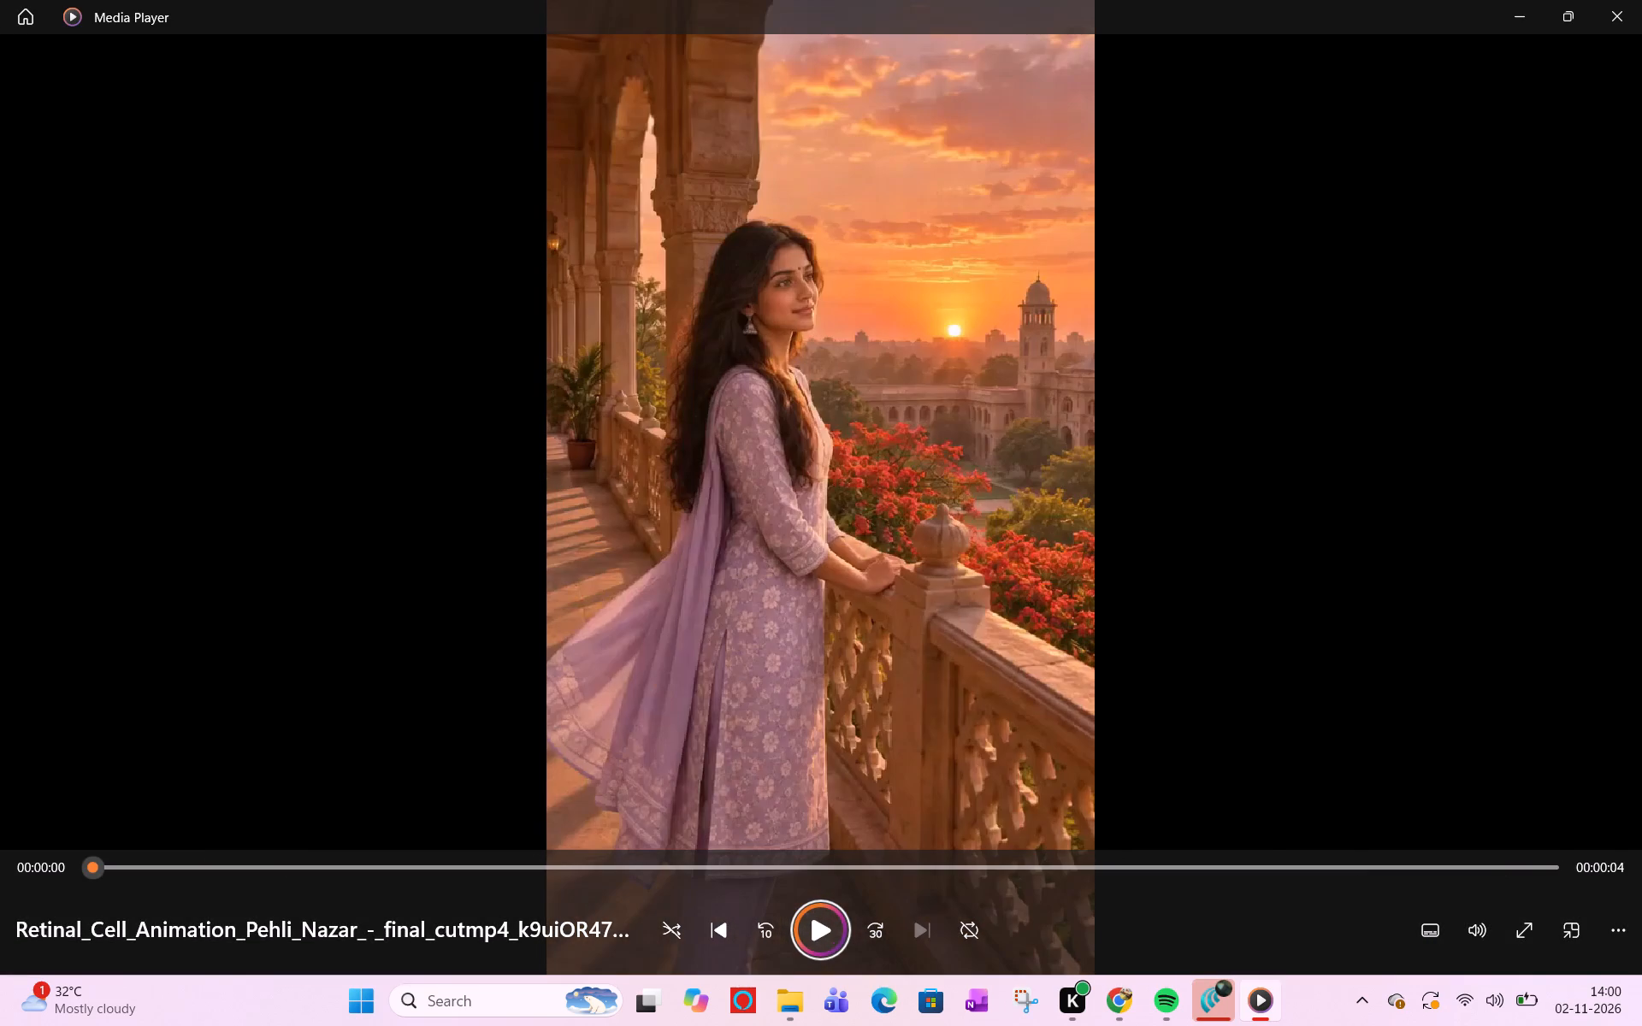
click(1641, 0)
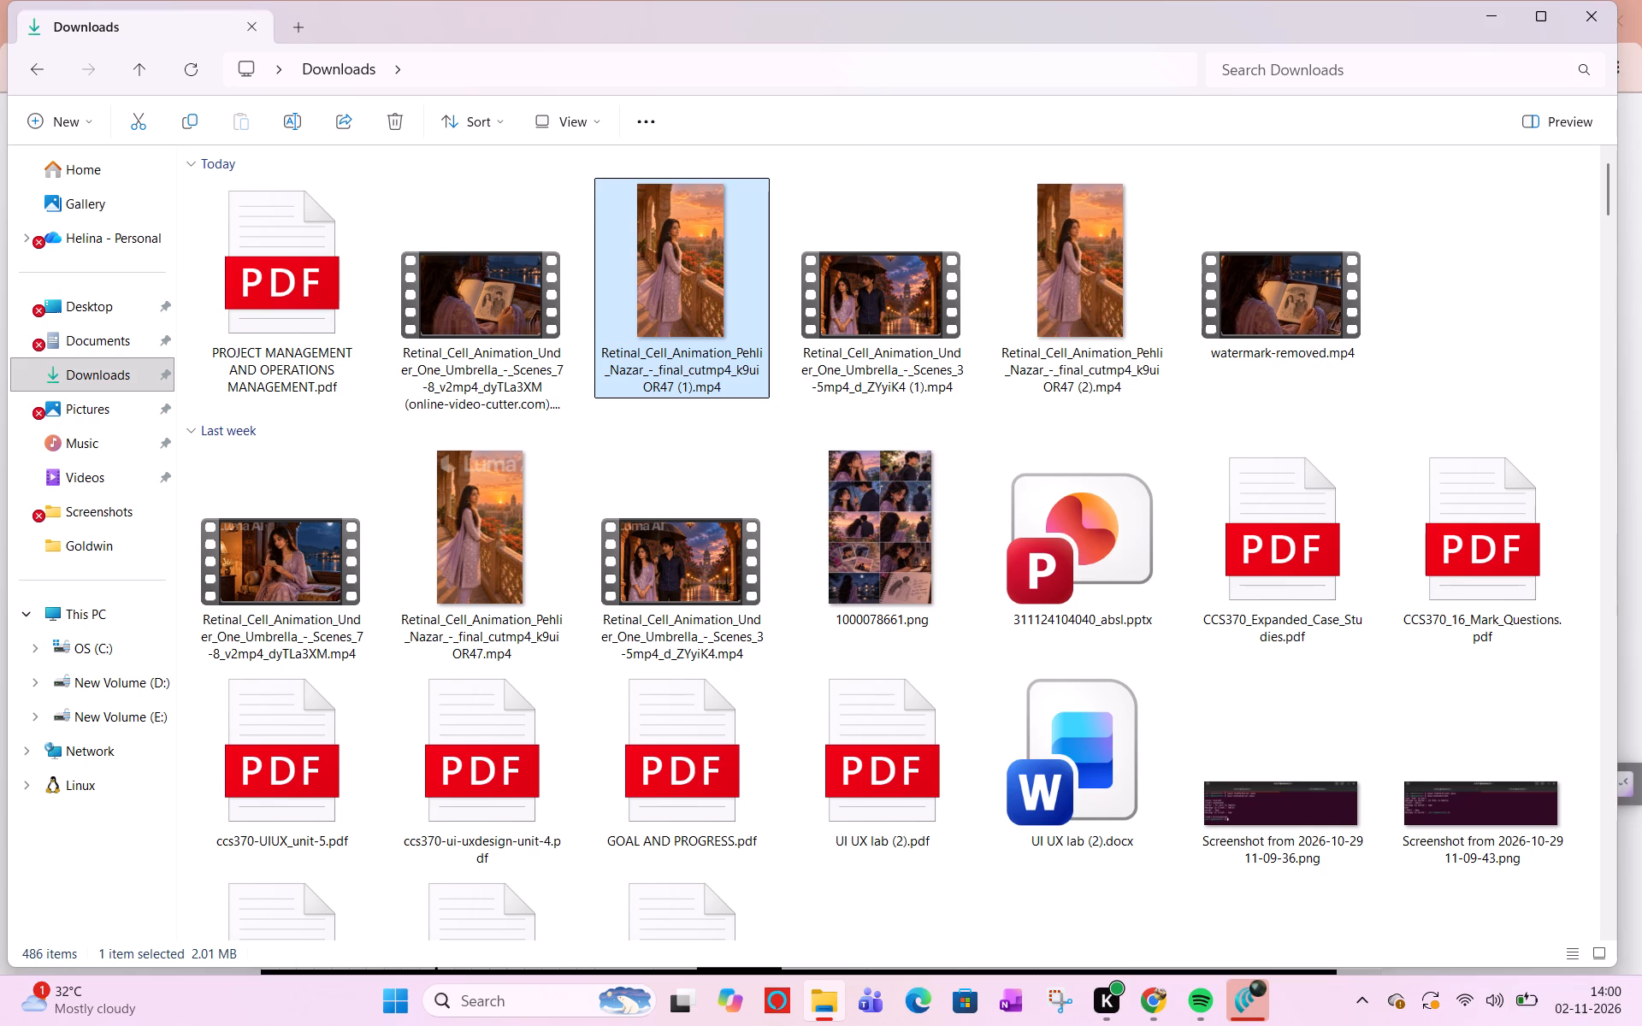
double_click(553, 244)
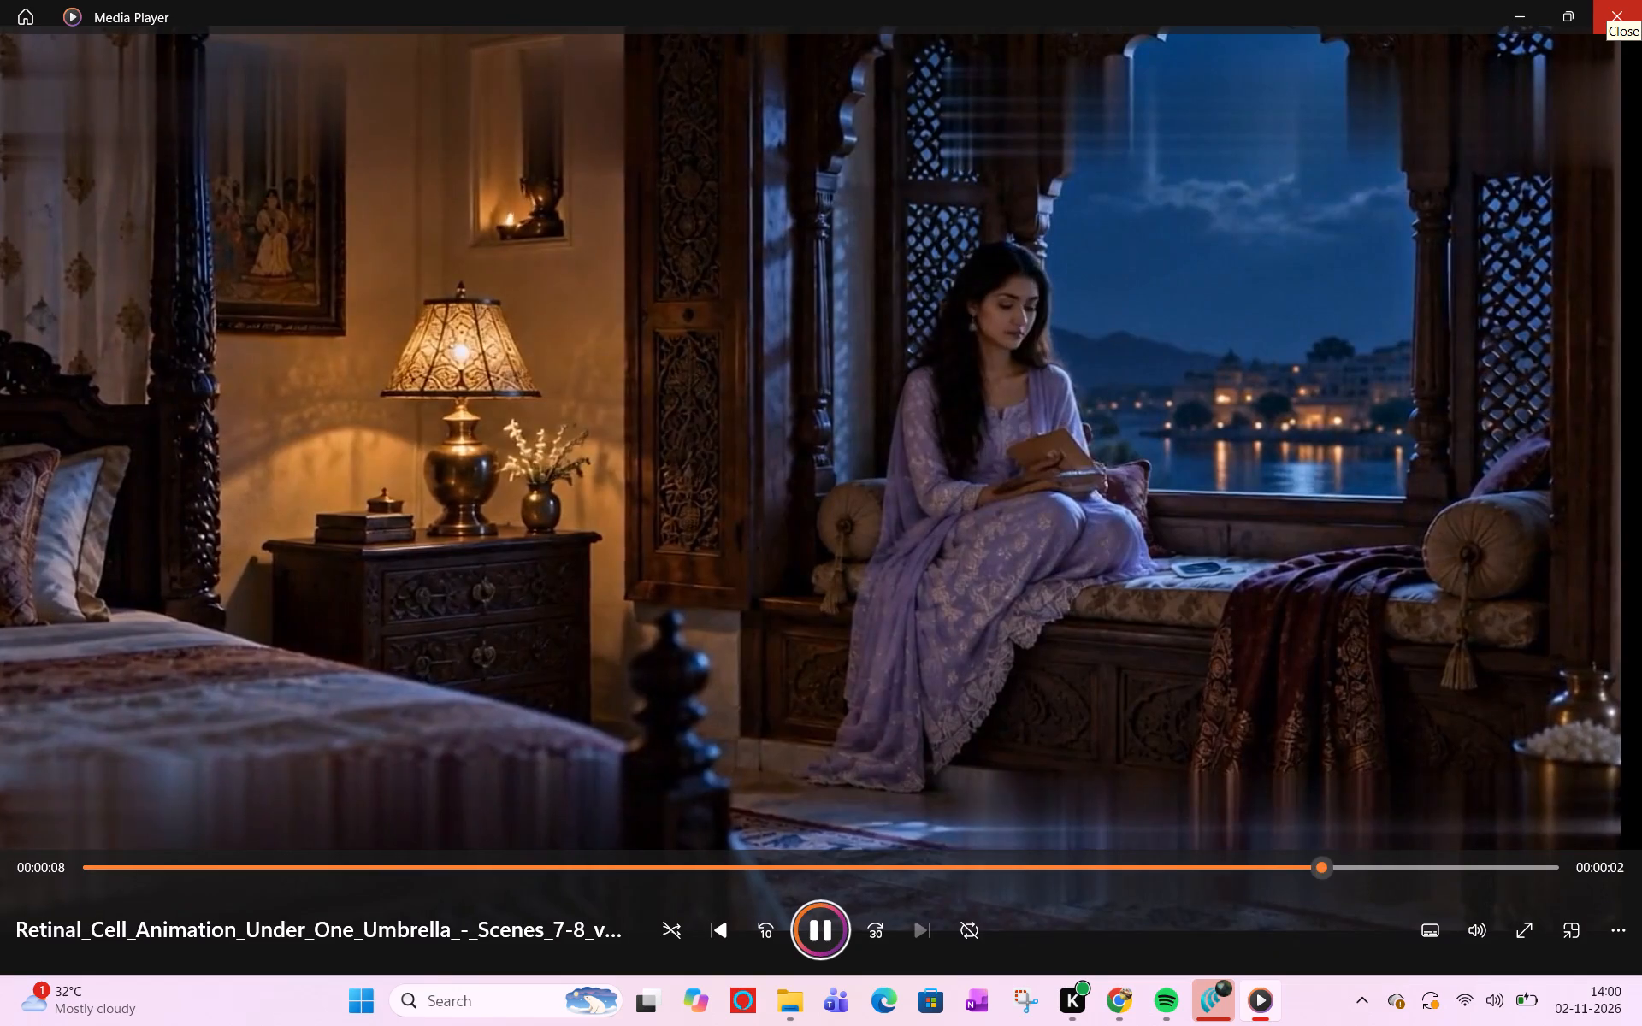
click(1641, 5)
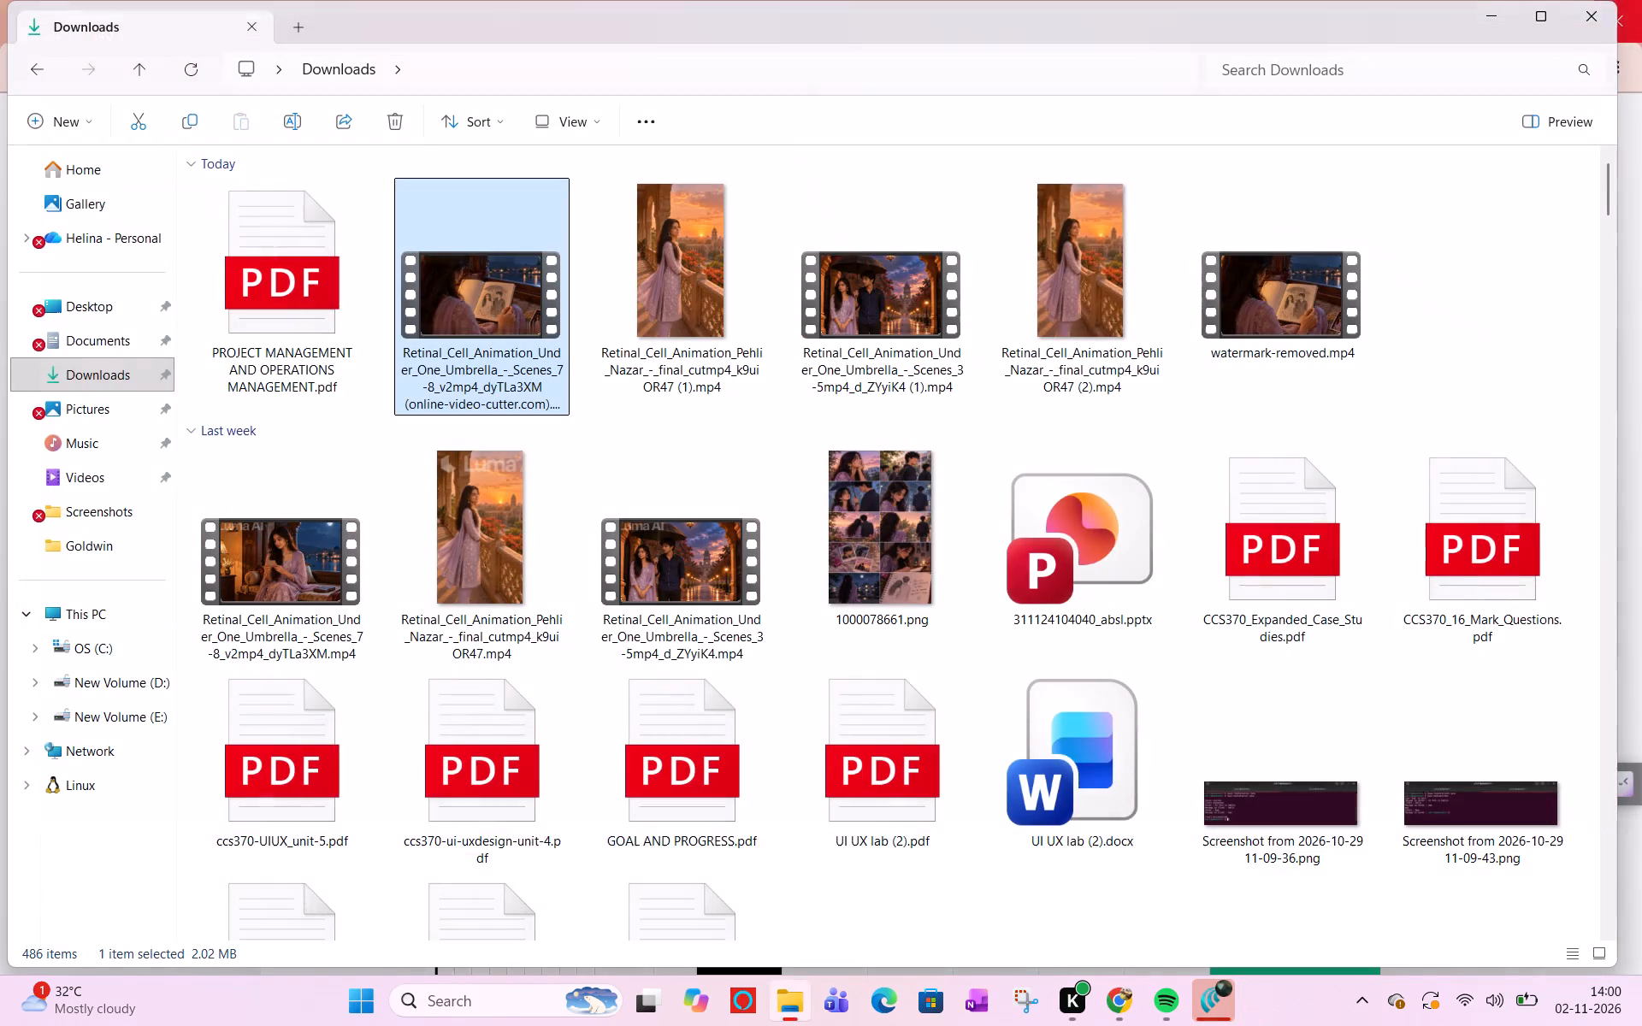
Replay Pehli Nazar copy (1) from Downloads, close the player, and delete that file.
double_click(647, 321)
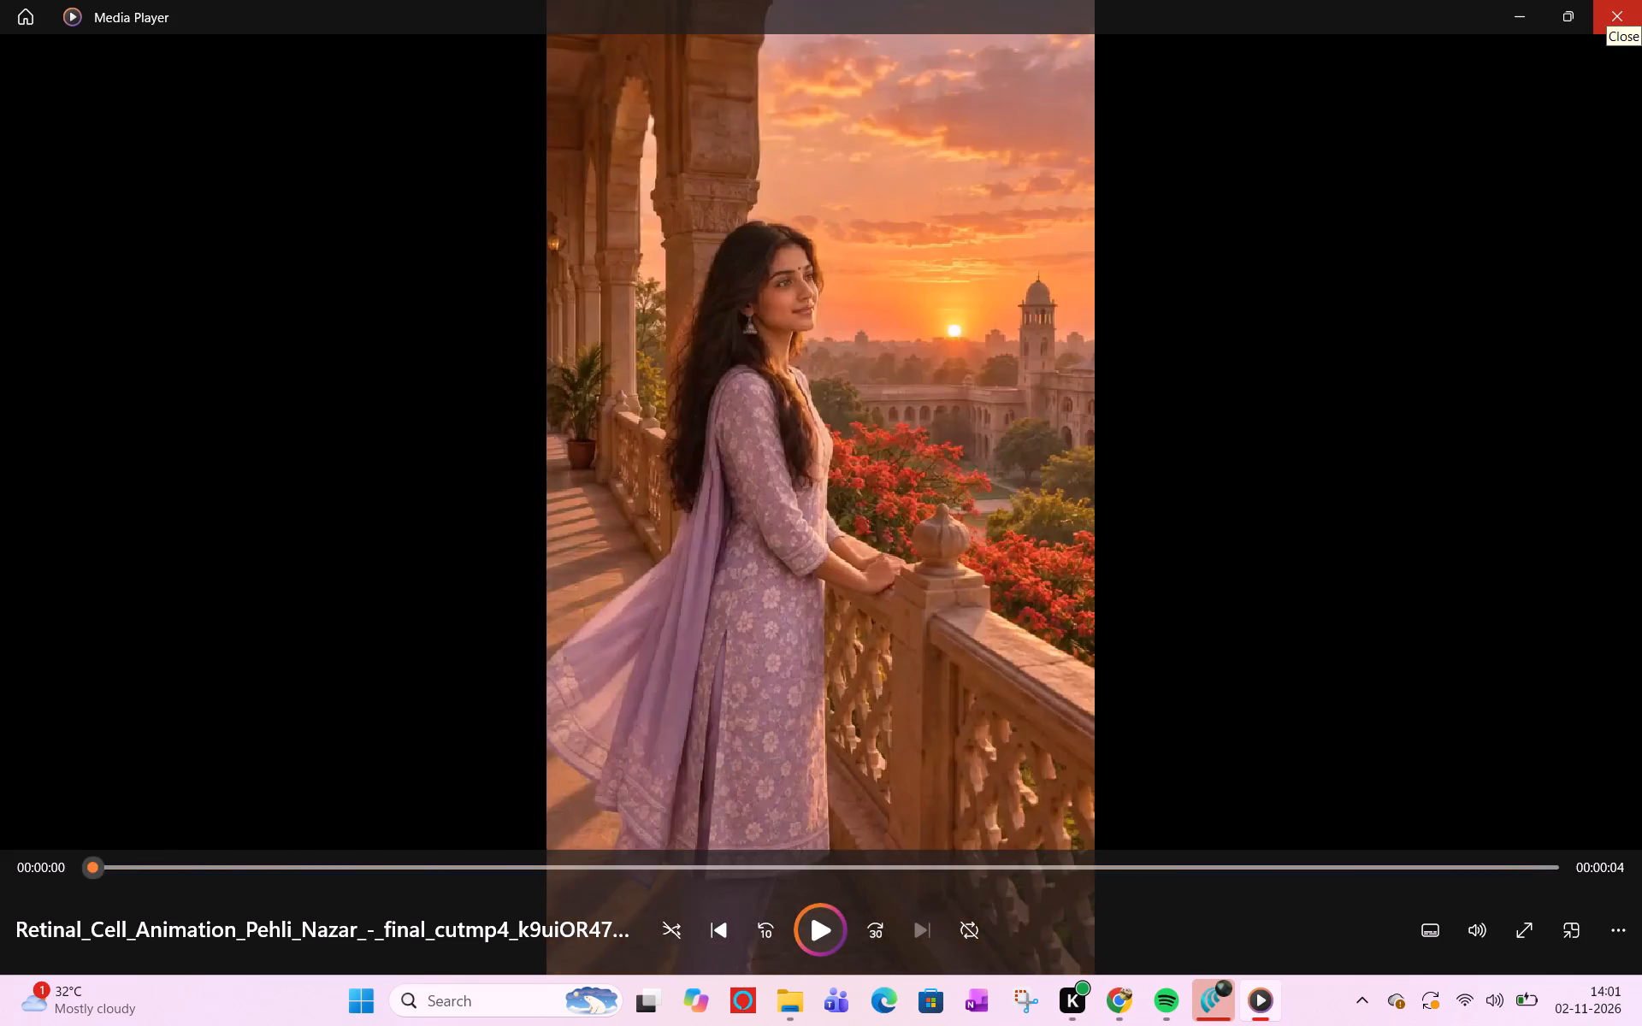
click(1611, 10)
key(Delete)
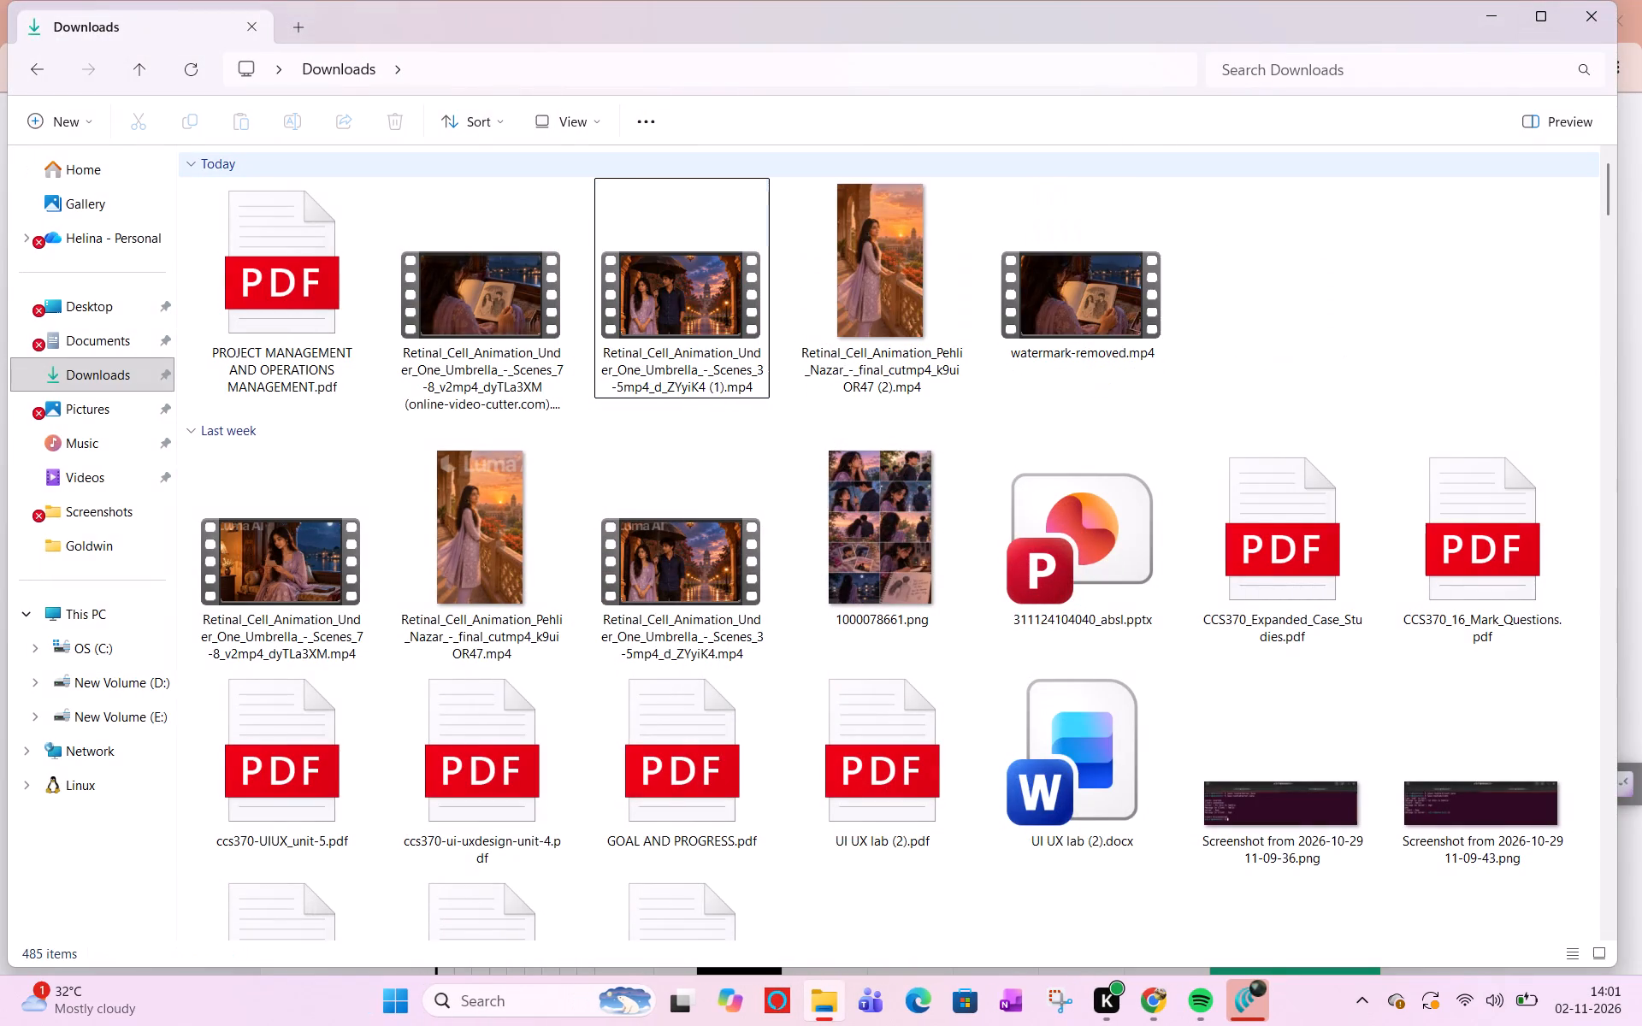
Play the Under One Umbrella Scenes 3-5 copy (1), close the player, and delete that file from Downloads.
double_click(678, 321)
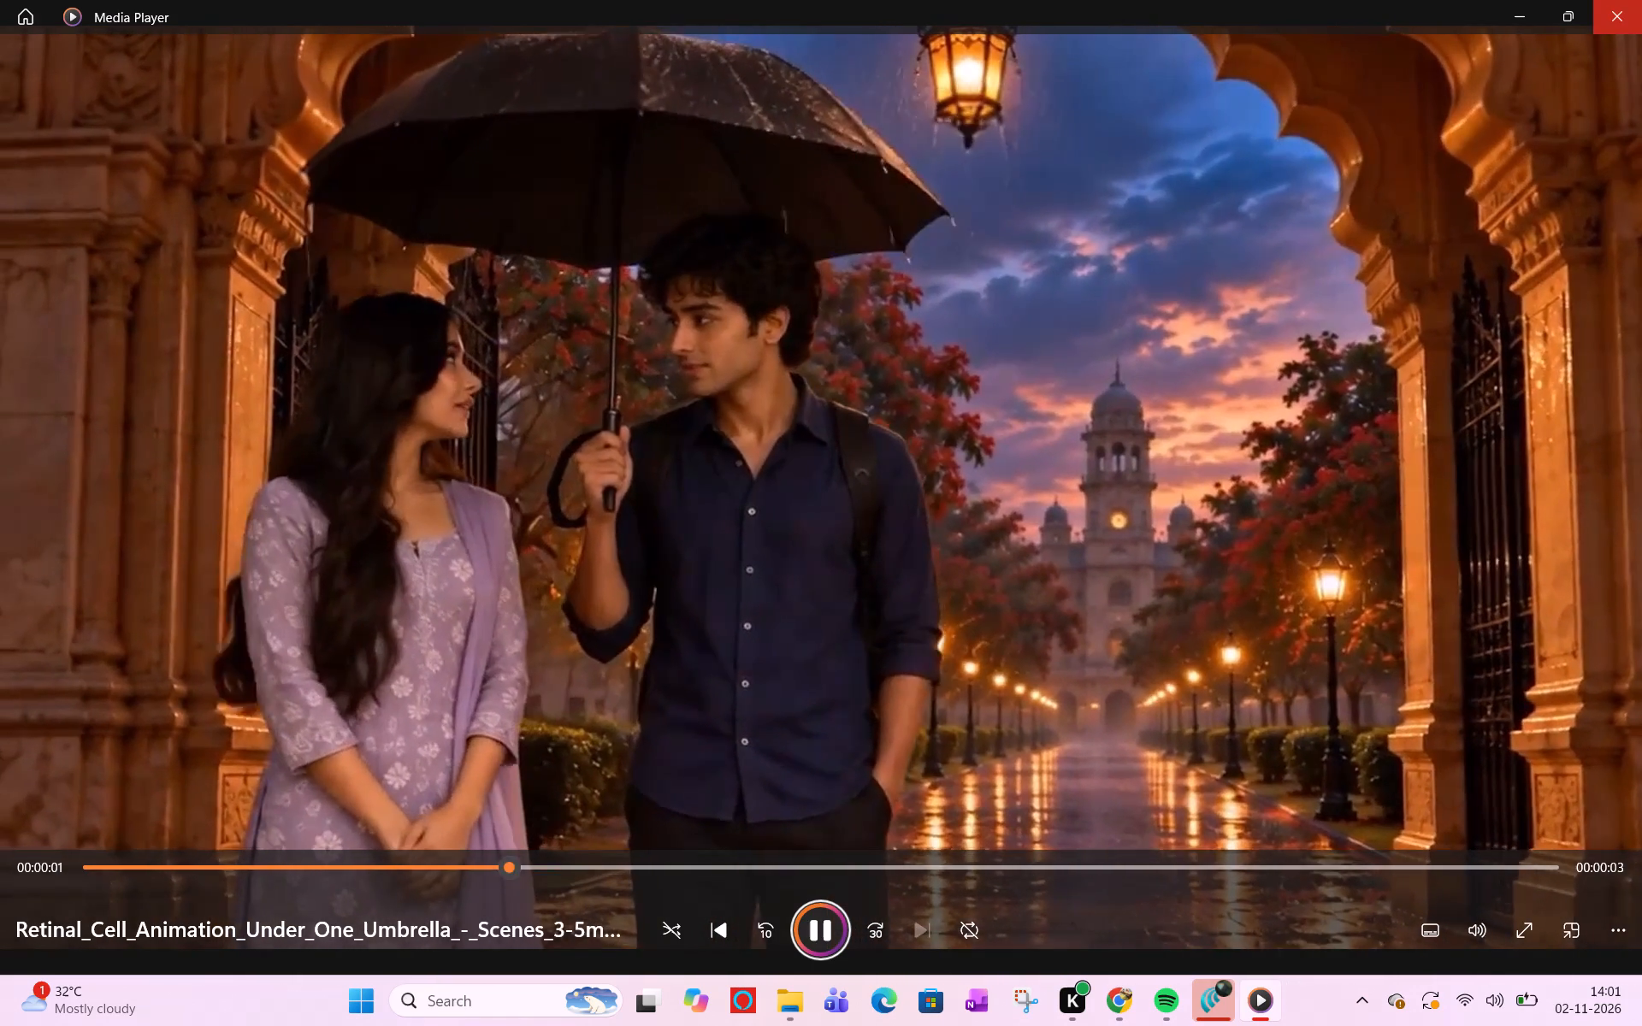
click(1639, 0)
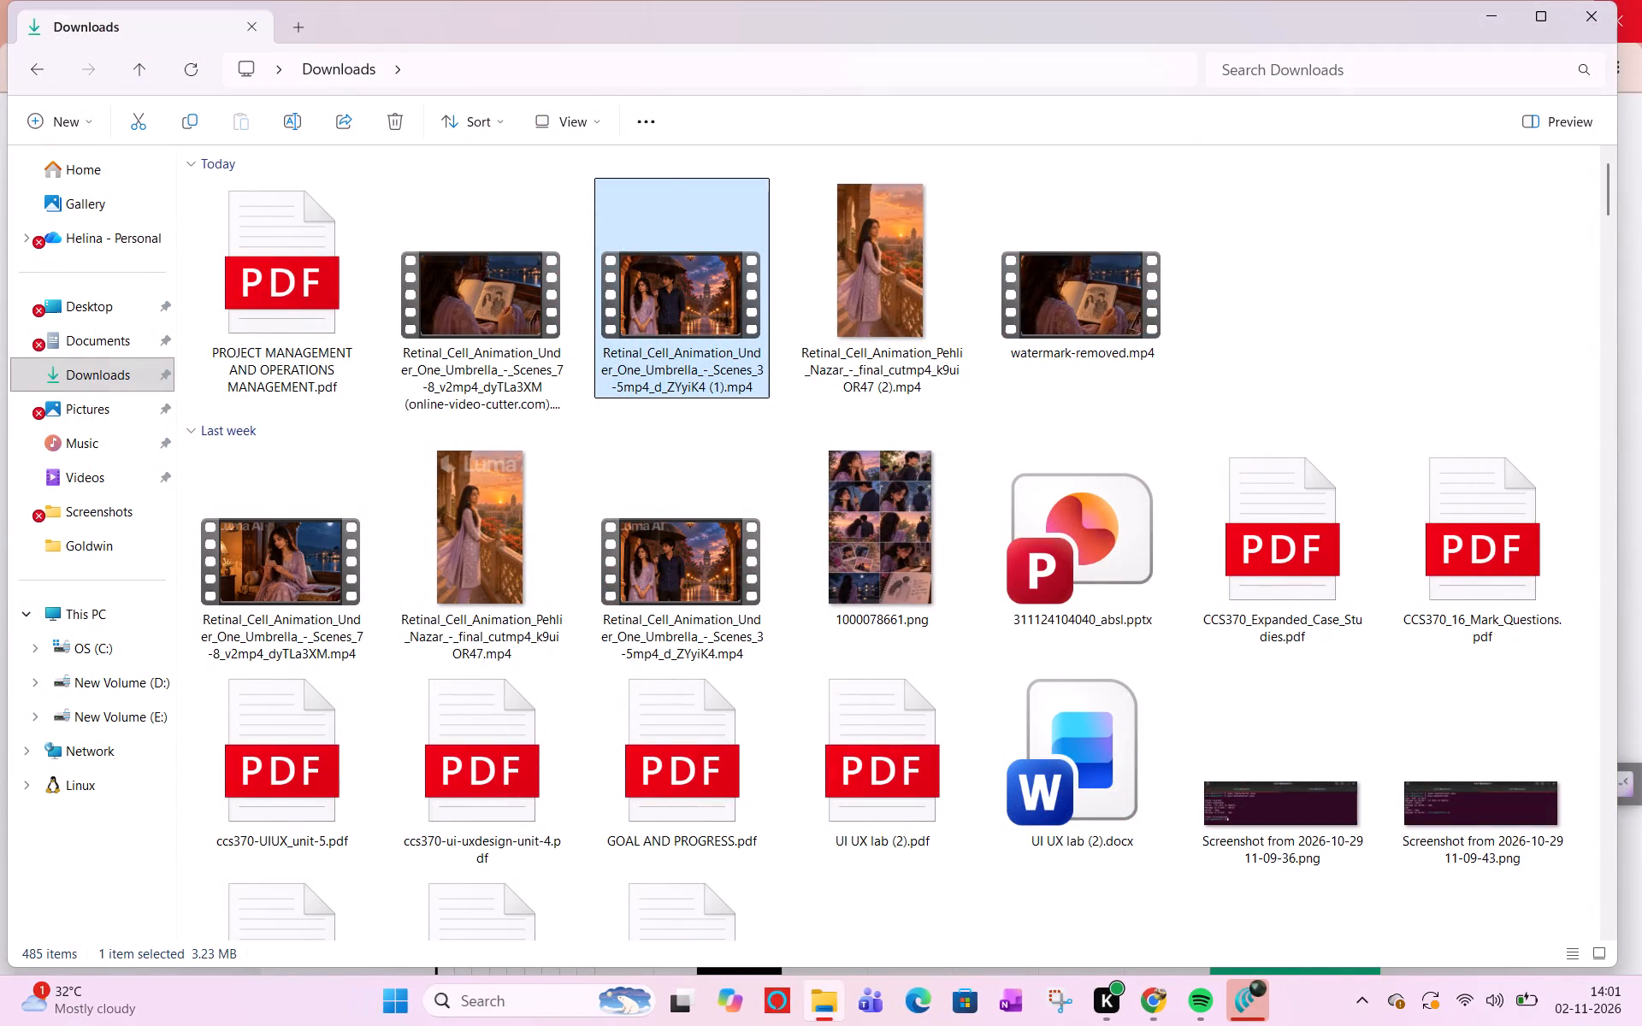
key(Delete)
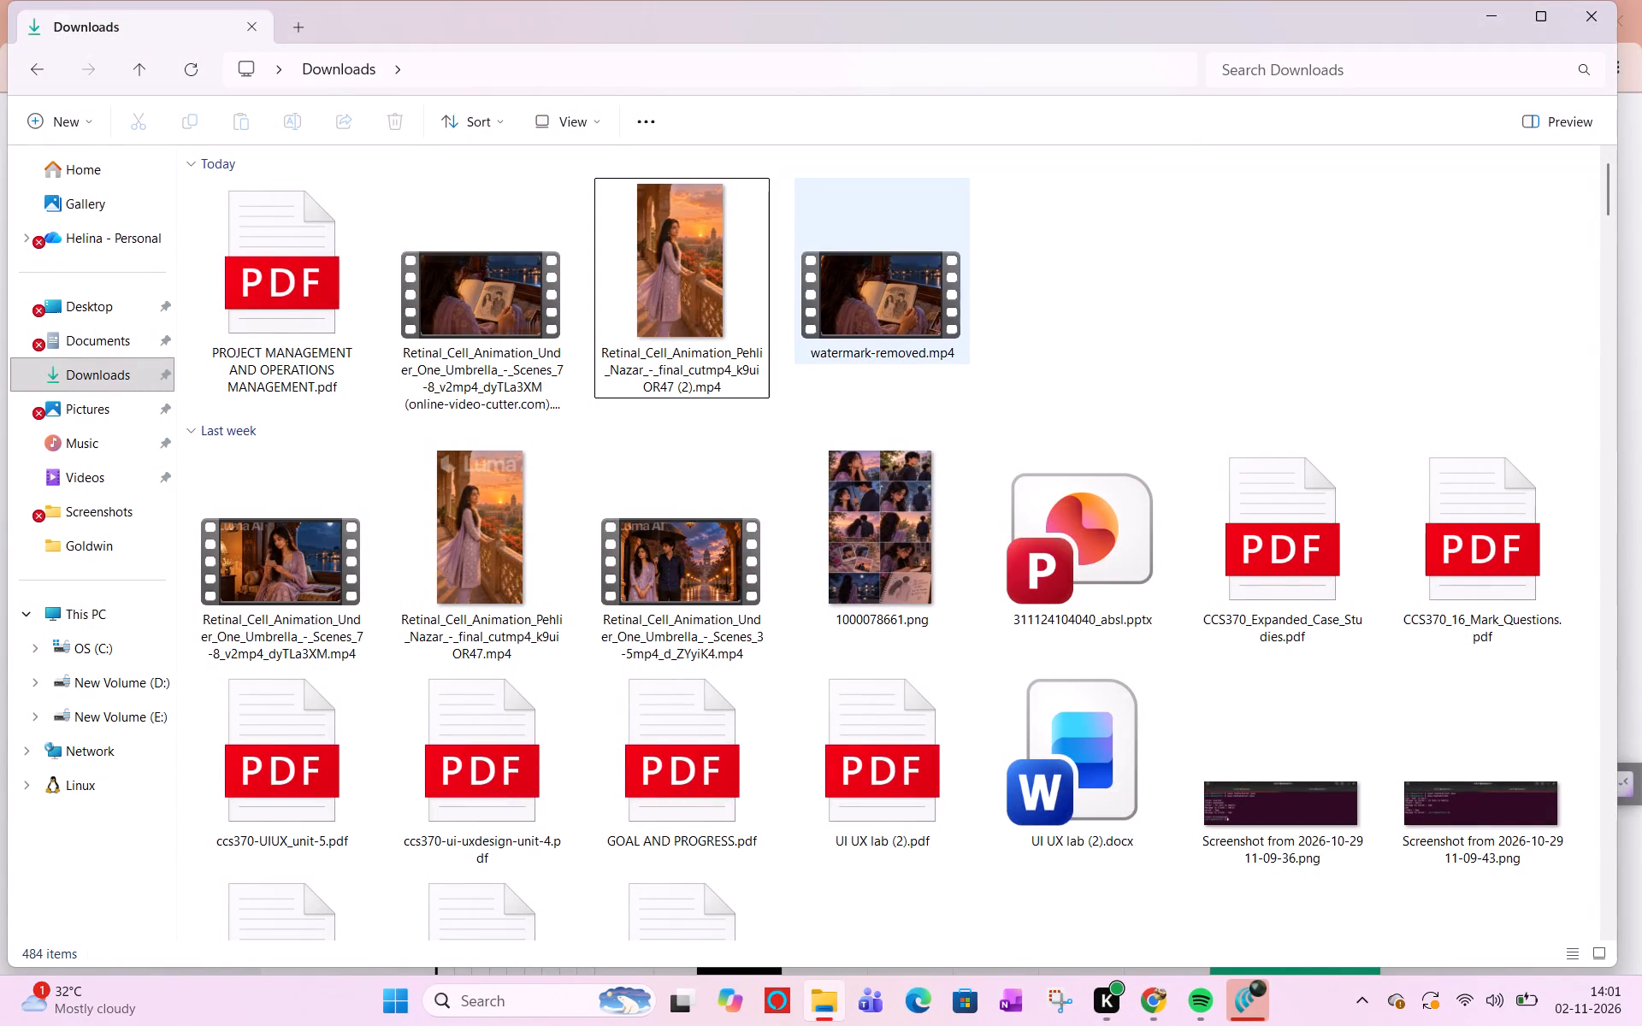
Play Pehli Nazar copy (2), close the player, and delete that file from Downloads.
double_click(709, 239)
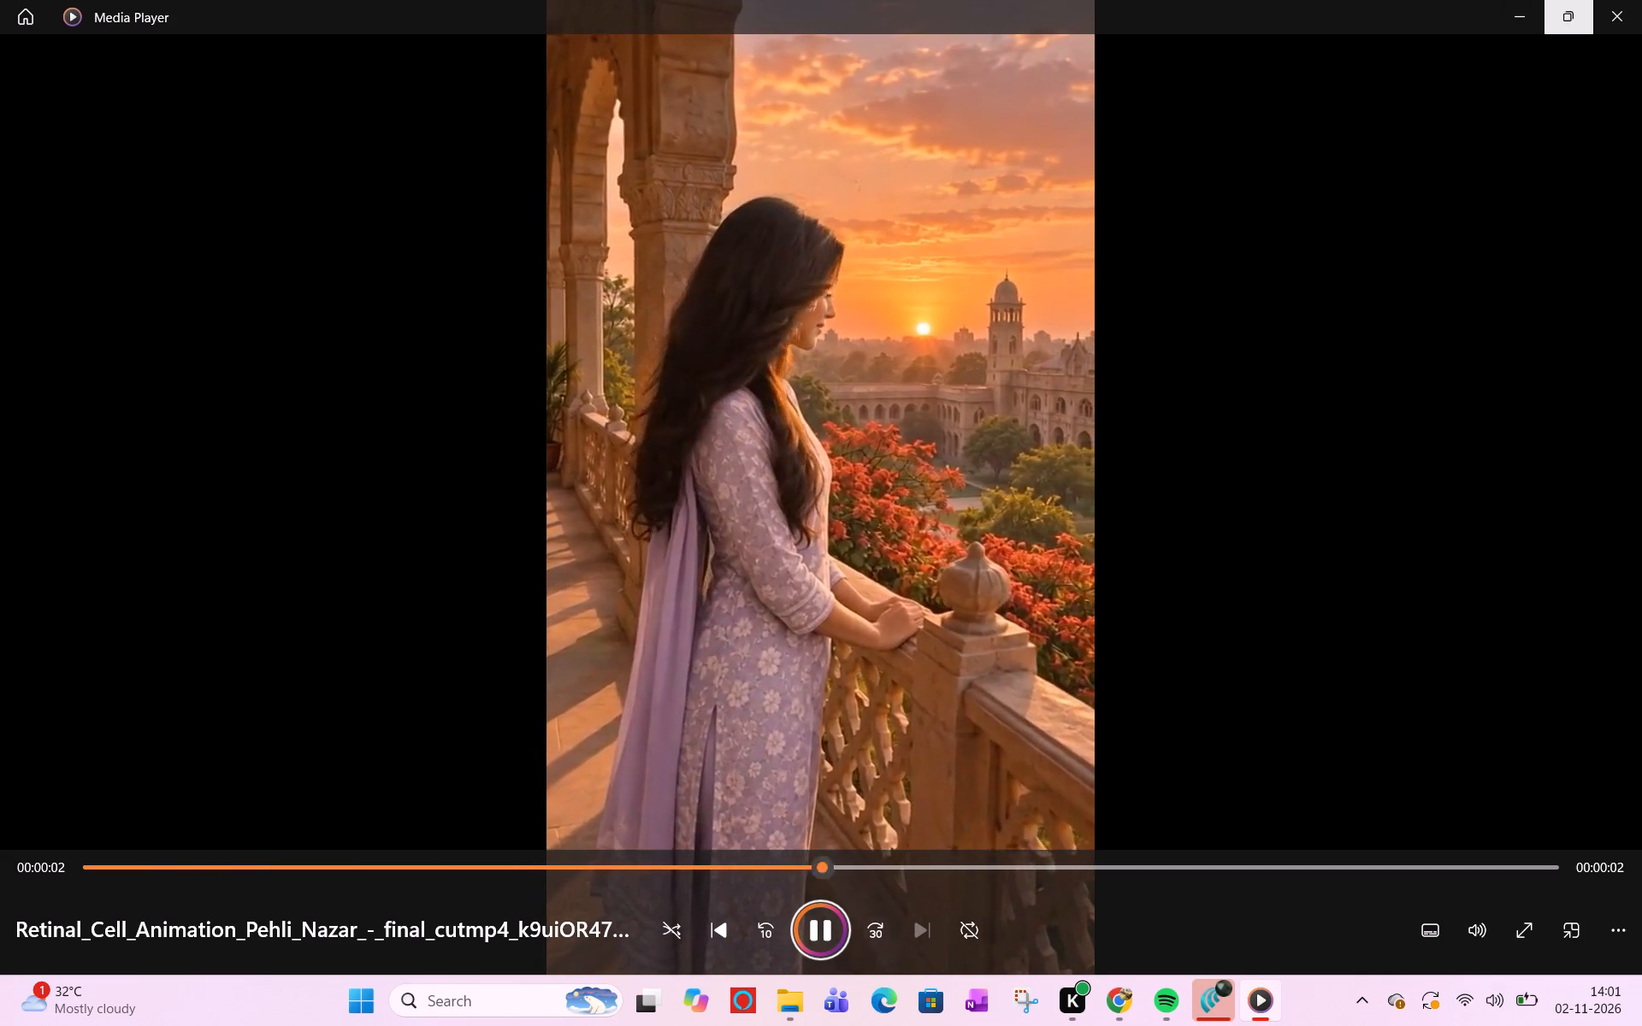
click(1606, 1)
key(Delete)
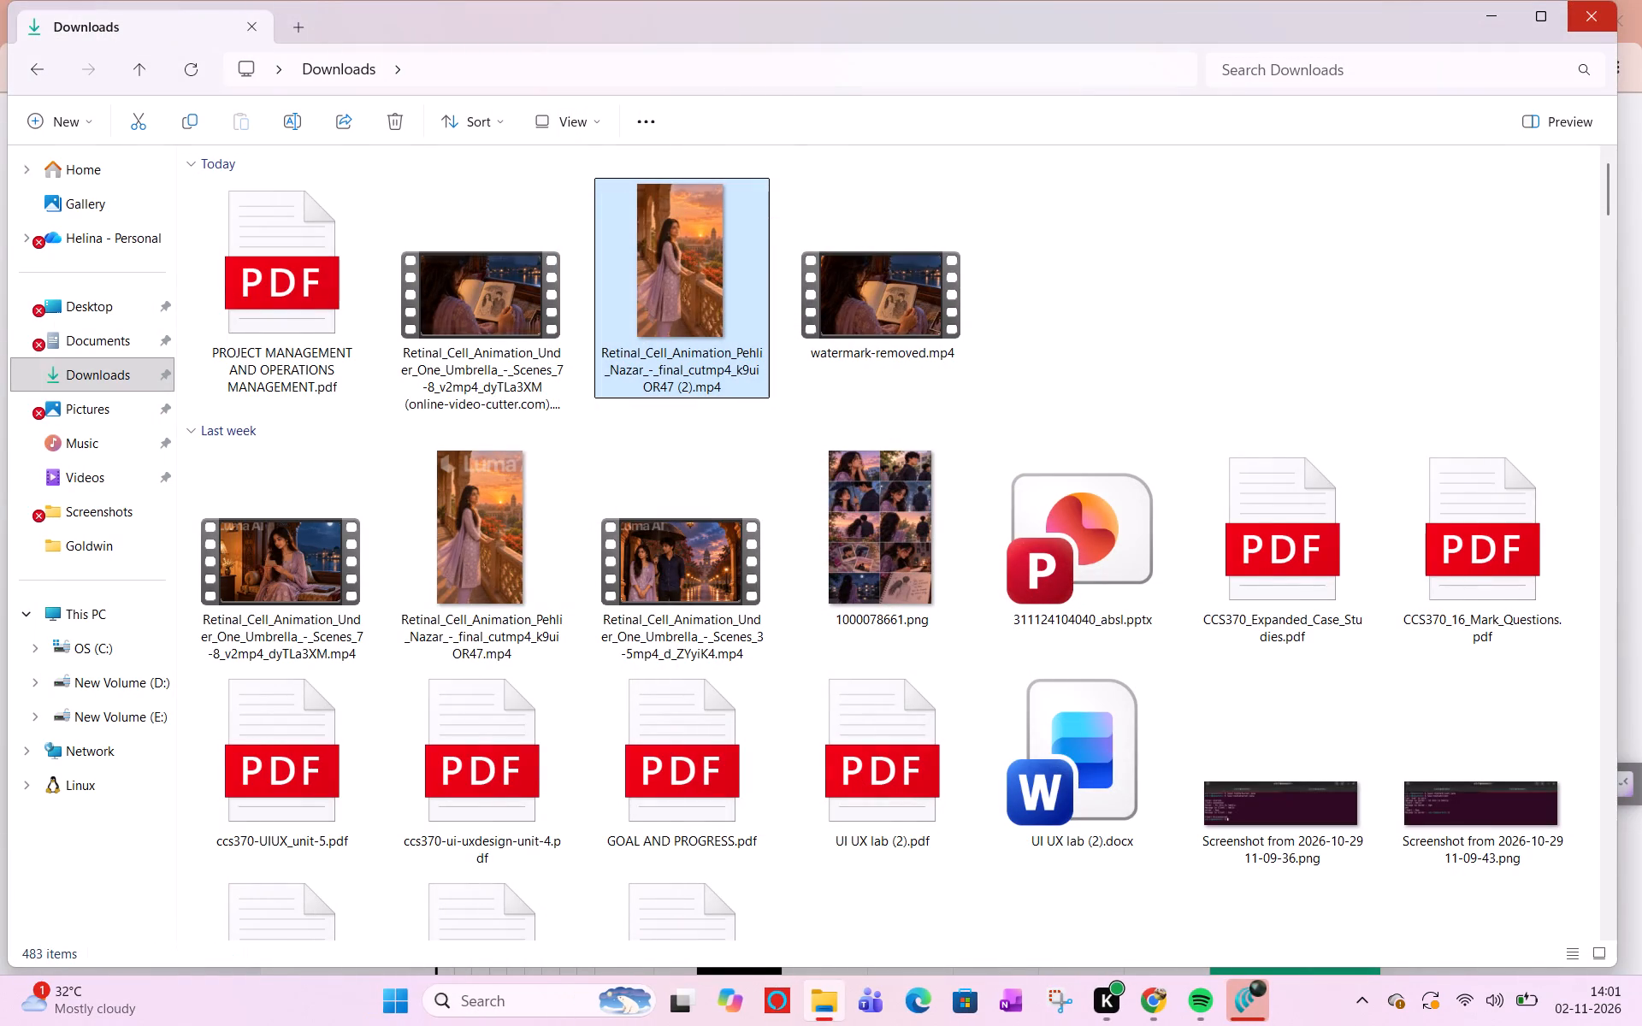
Play watermark-removed.mp4 from Downloads, pausing and replaying it to examine the sketchbook and window scenes for watermark traces.
double_click(703, 322)
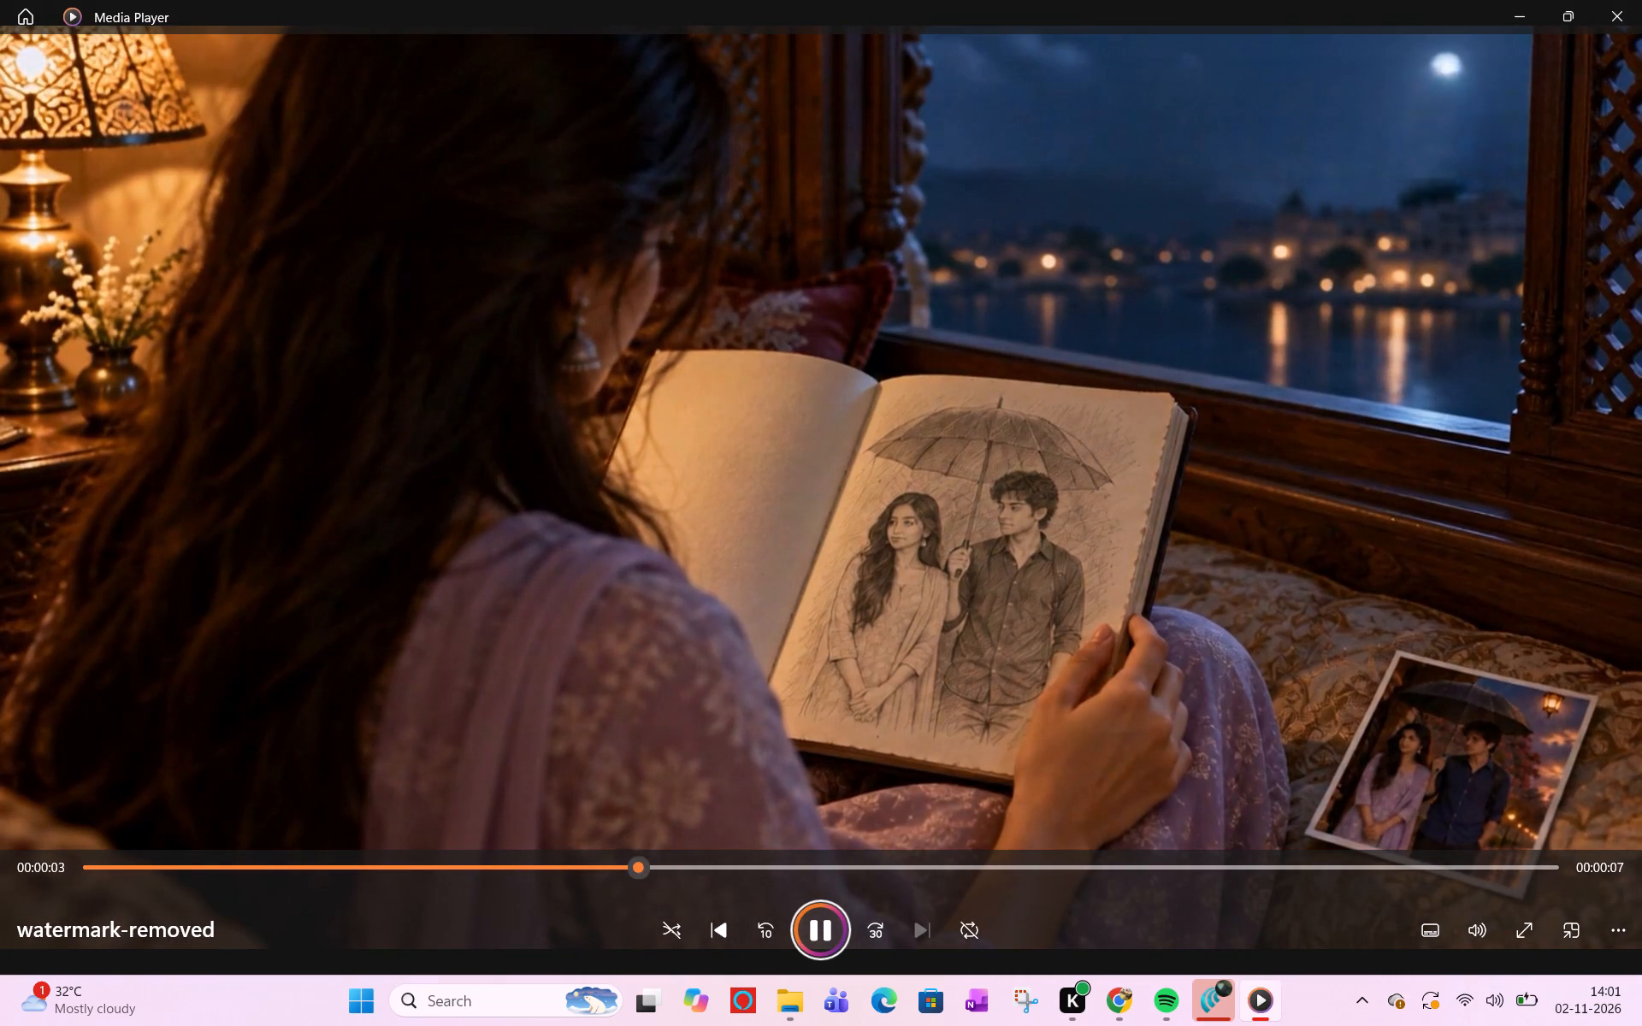
click(708, 404)
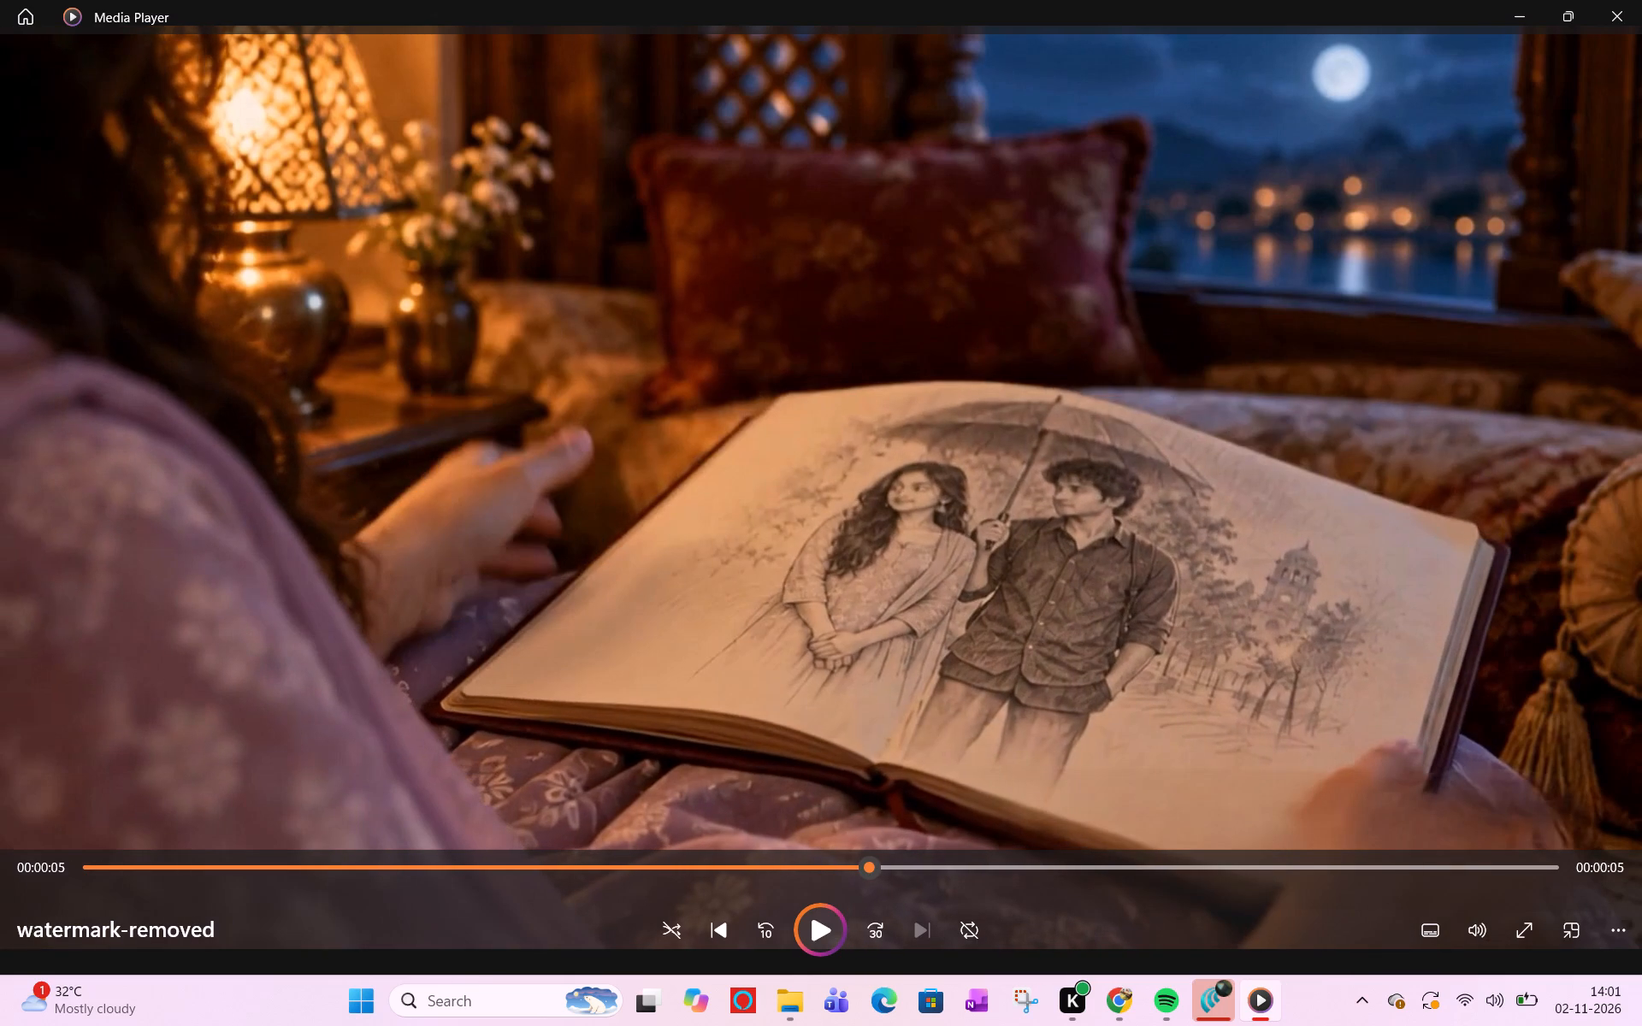
click(708, 404)
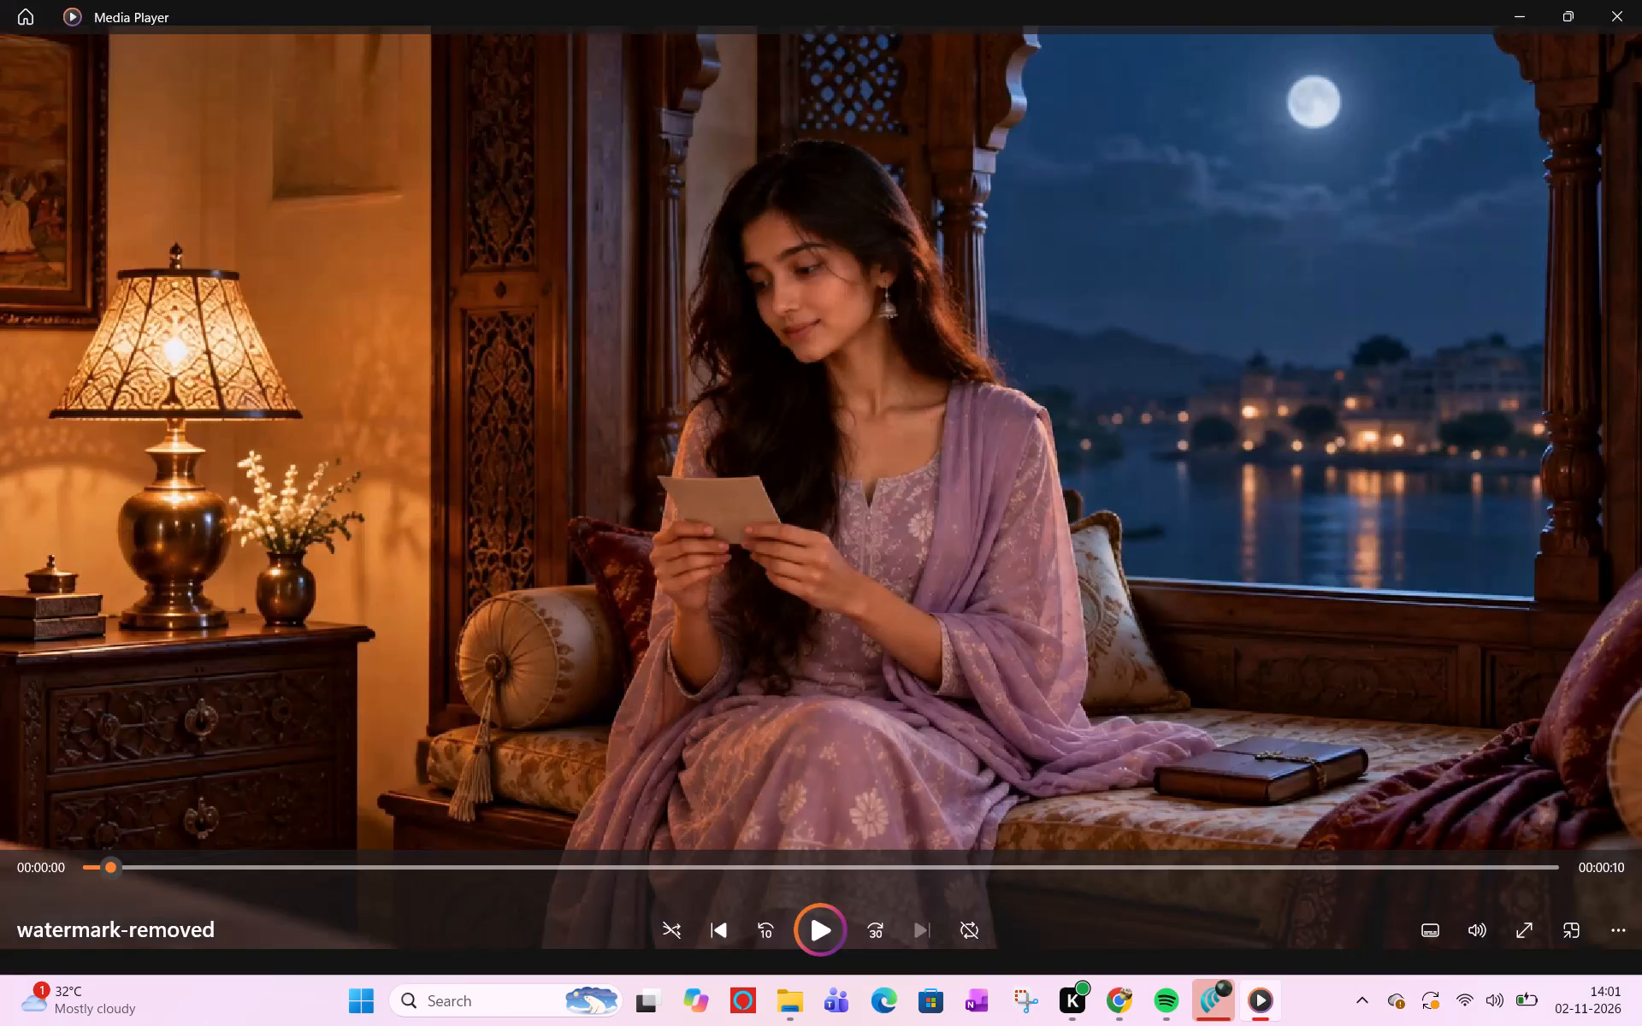
click(732, 442)
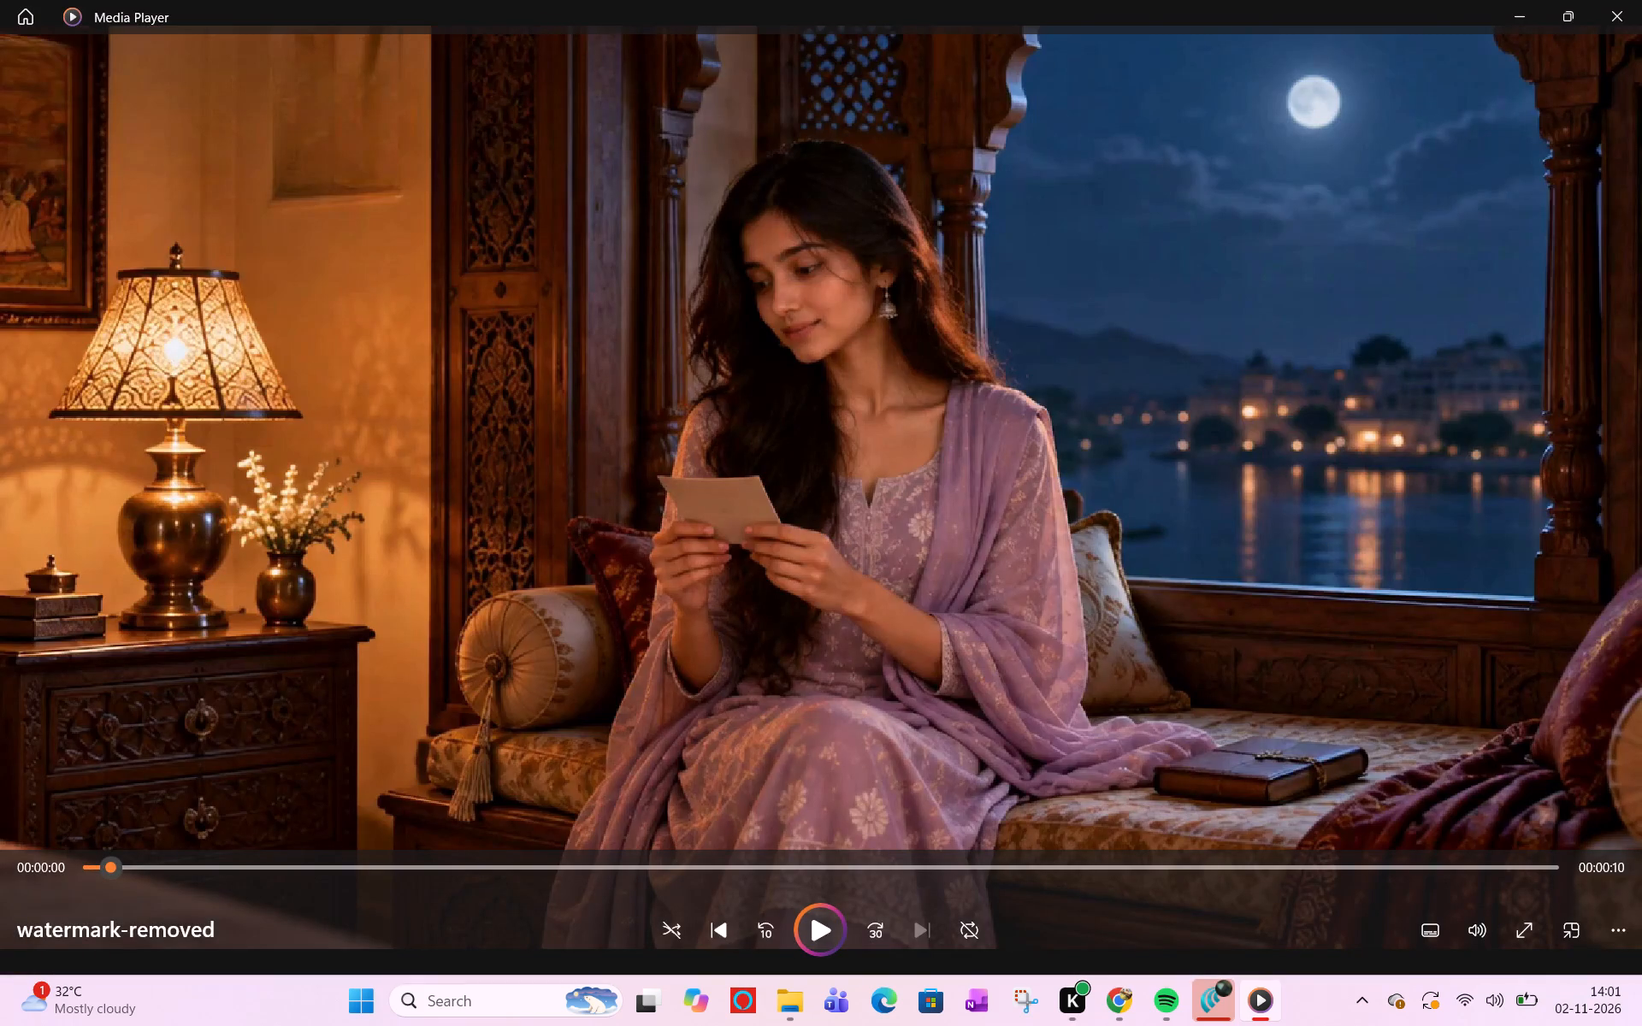
click(829, 934)
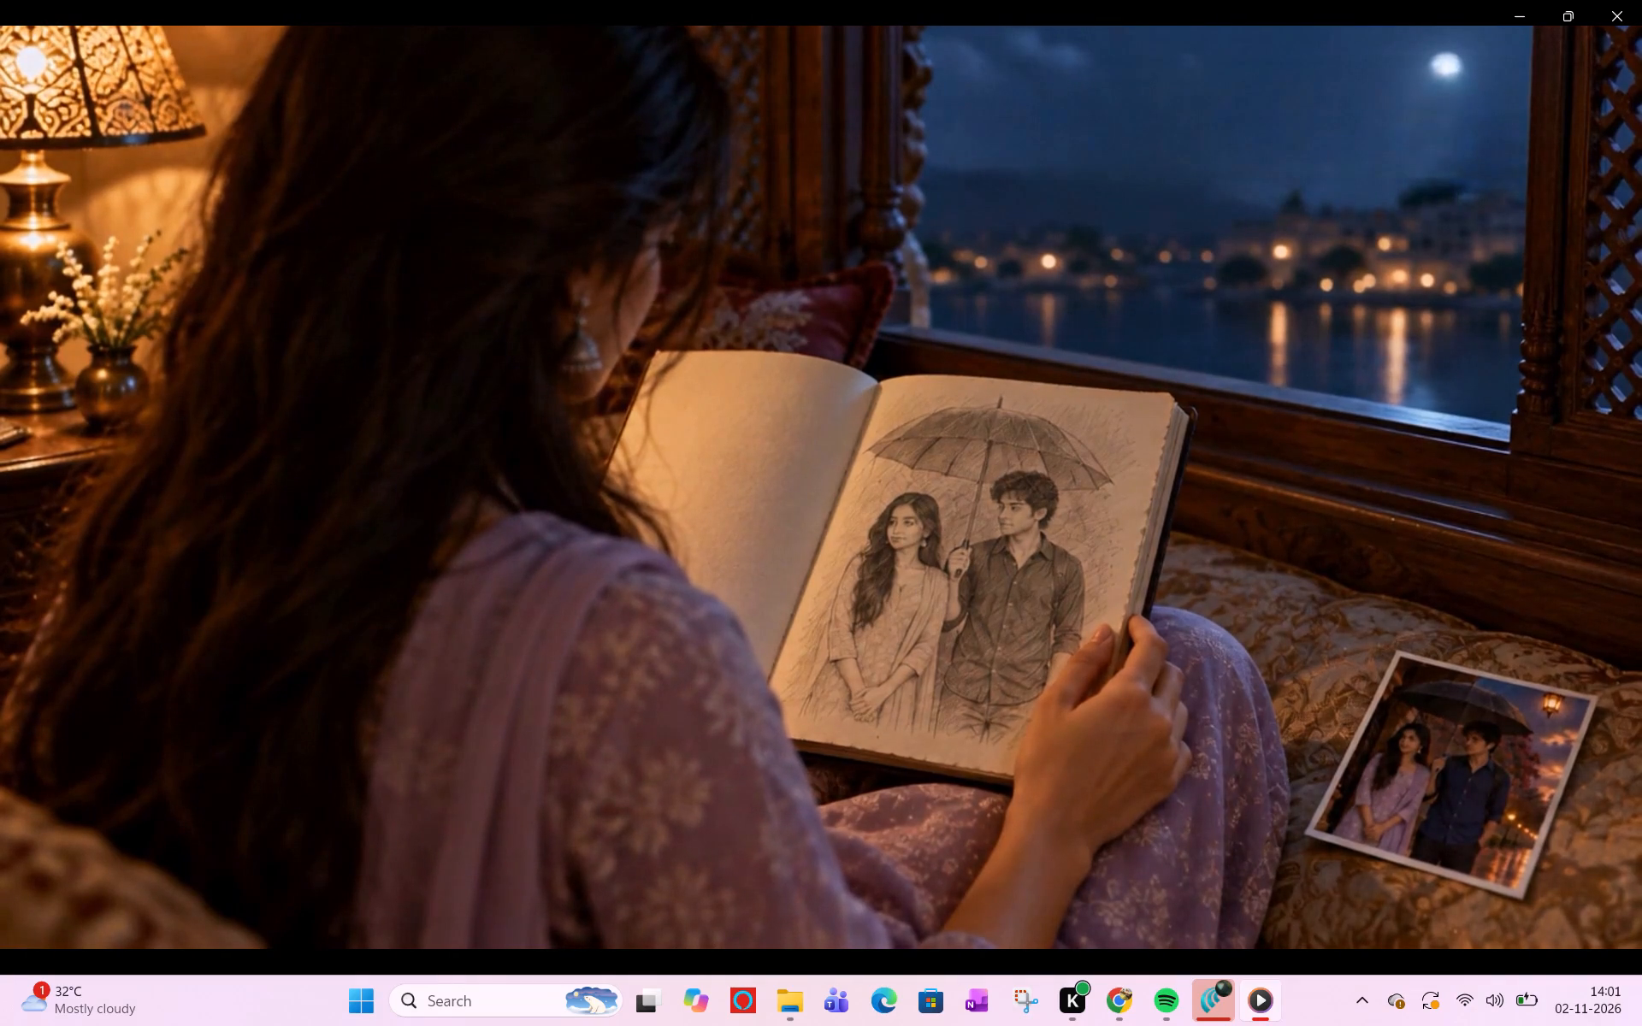
click(751, 803)
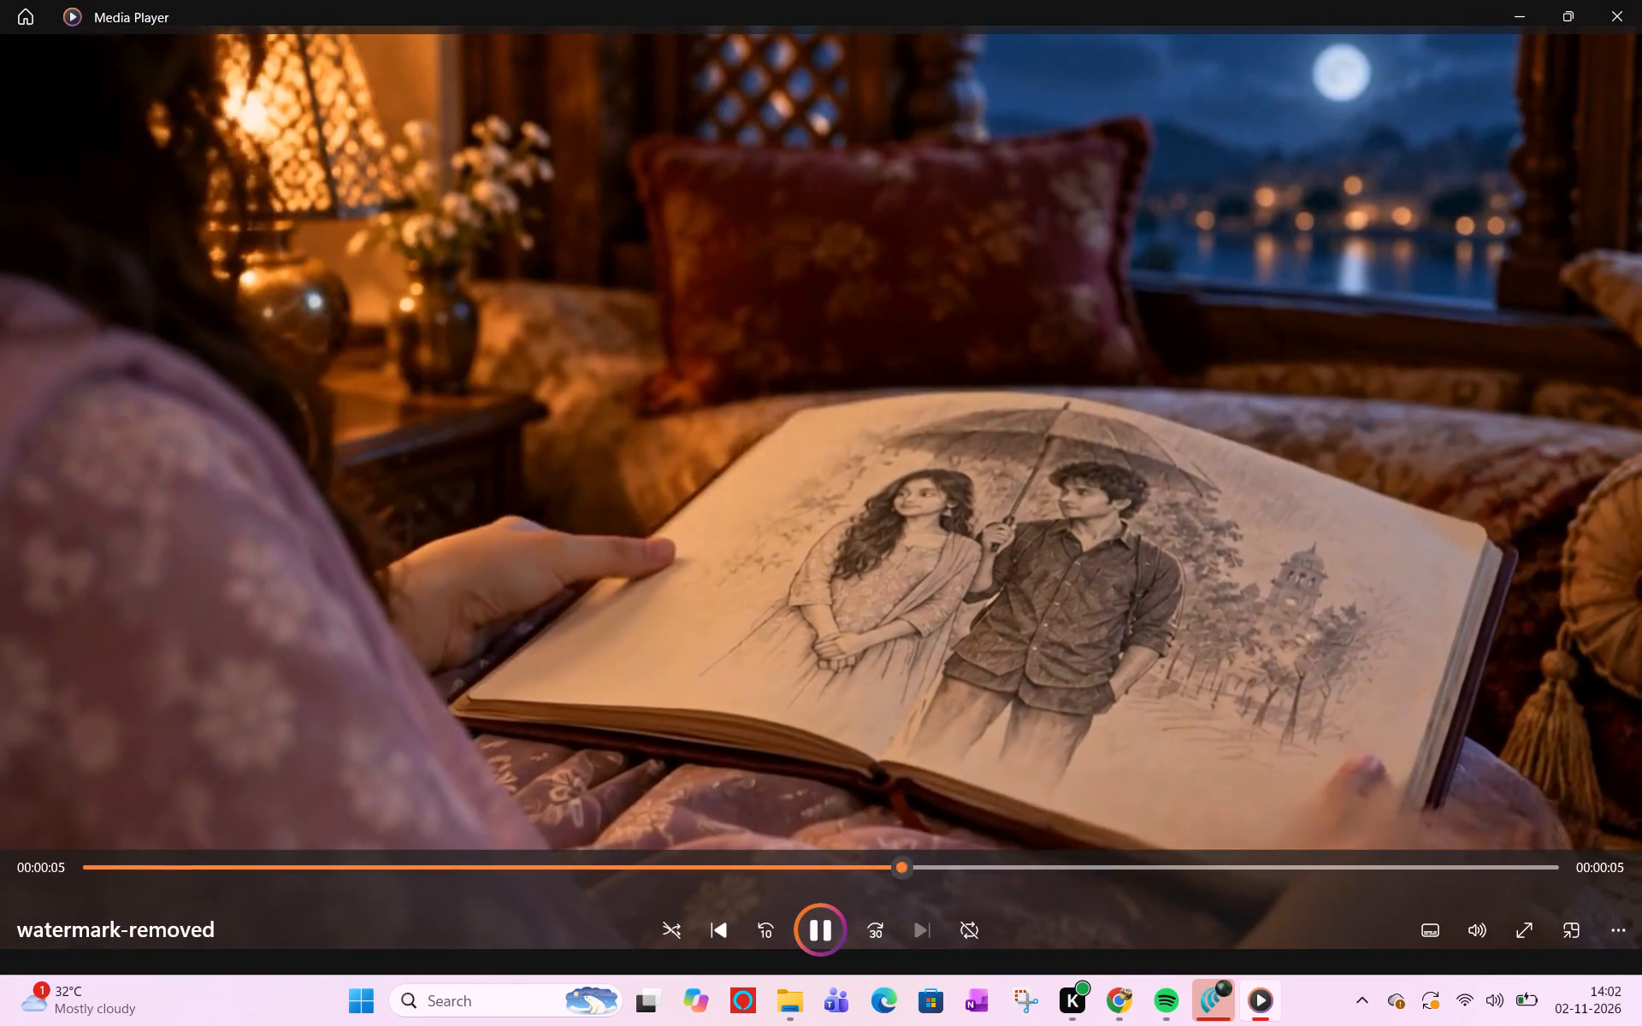
click(799, 942)
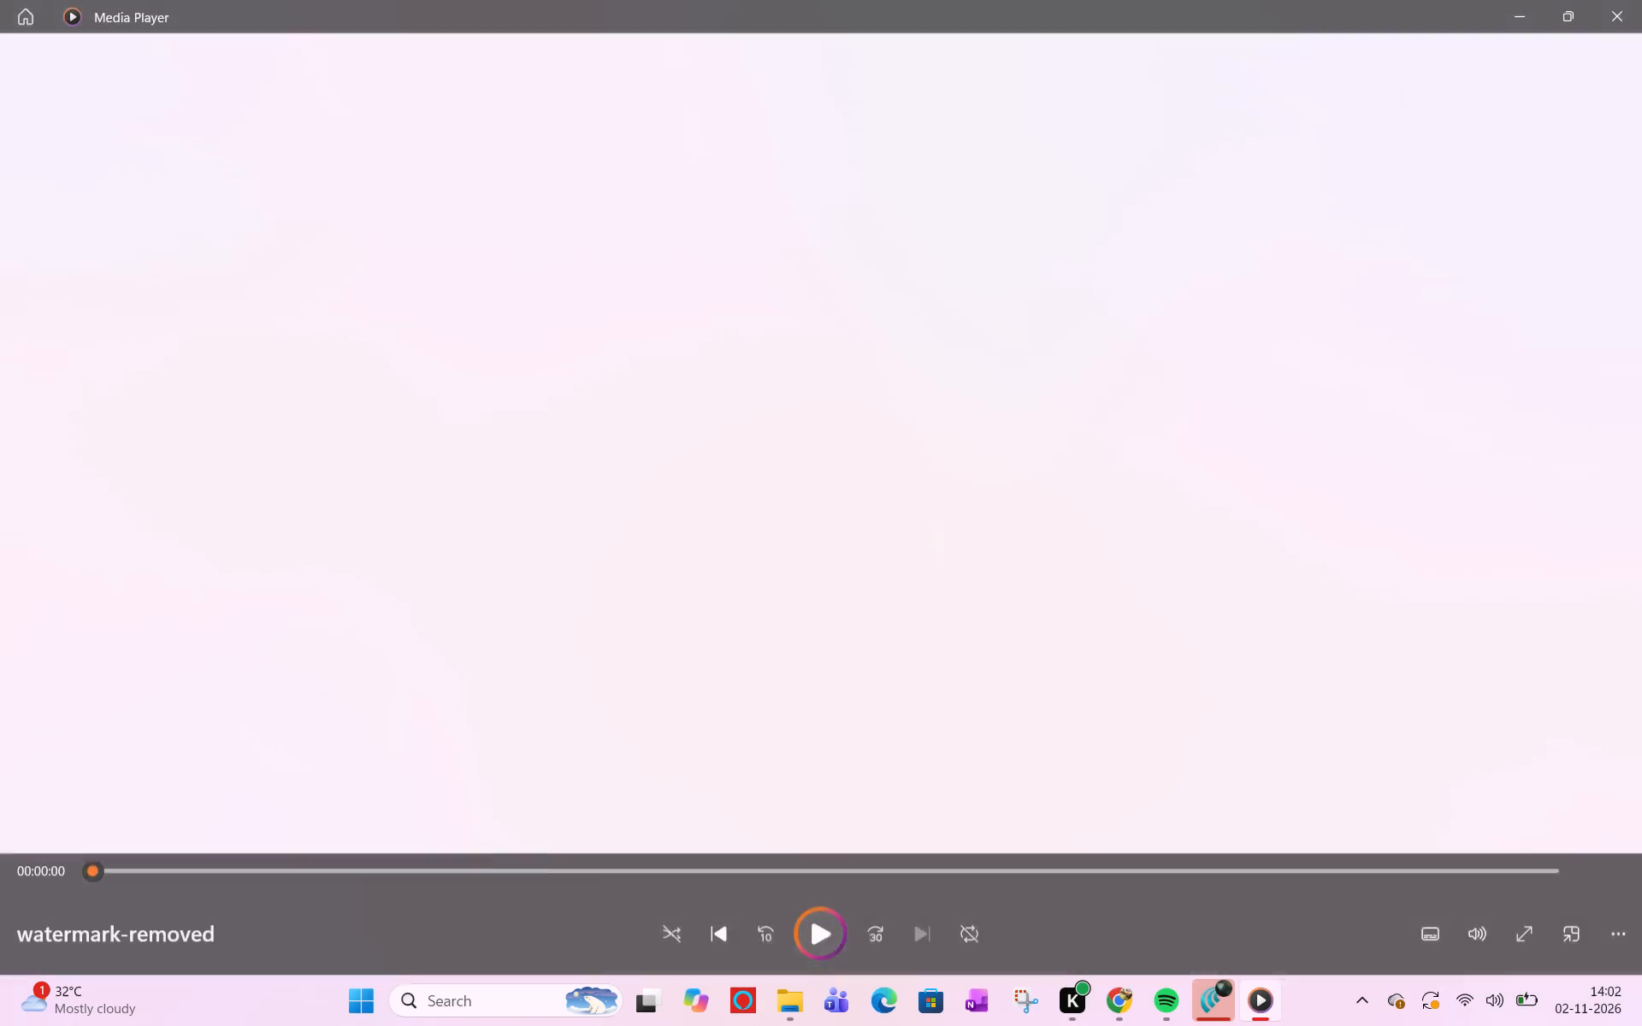
key(Escape)
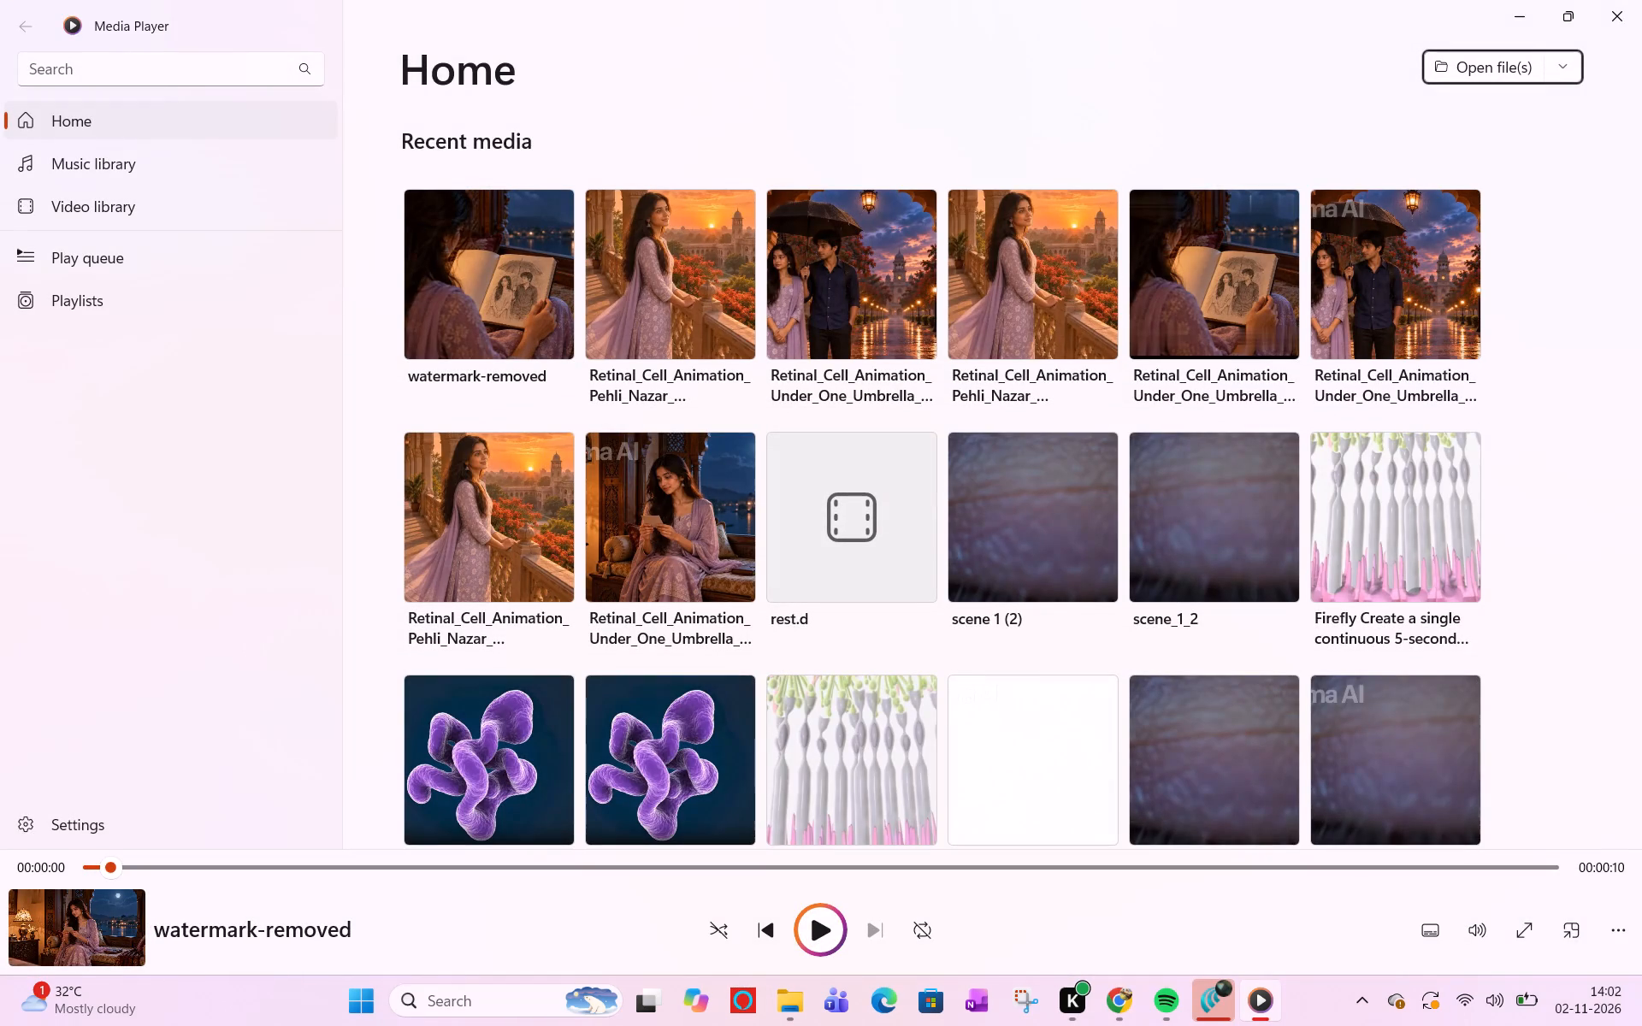
Switch back to WMRemove in Chrome and play the processed Pehli Nazar preview to check the watermark removal.
click(1098, 1009)
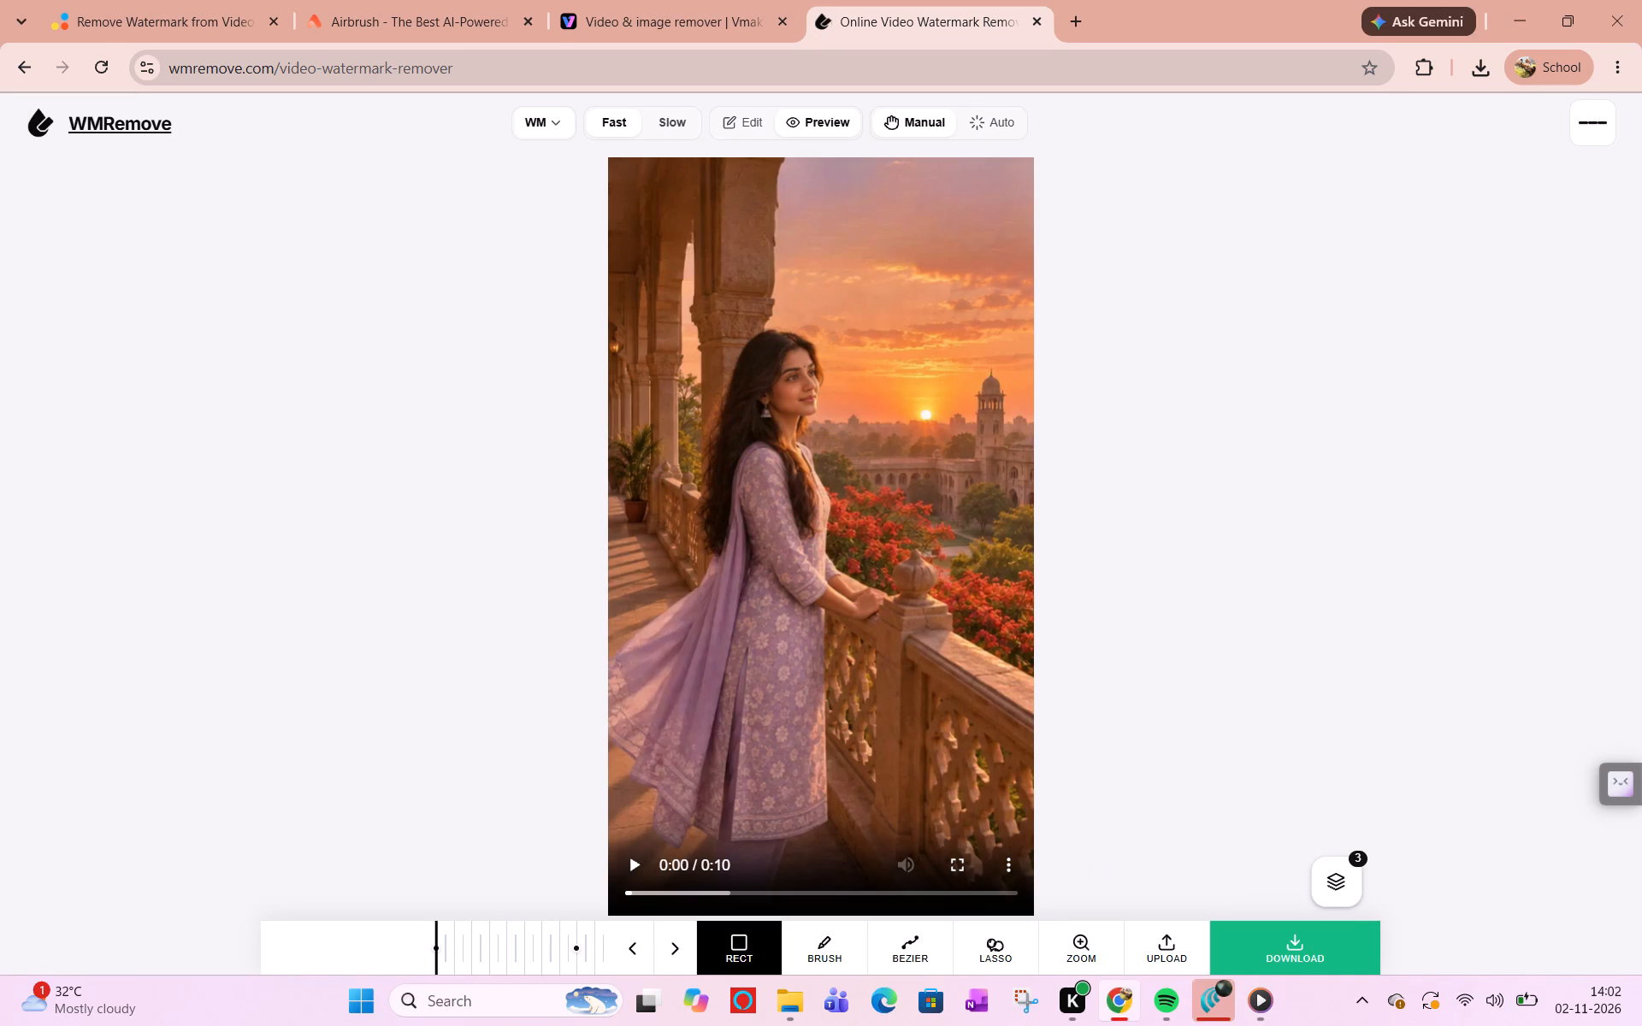
click(628, 864)
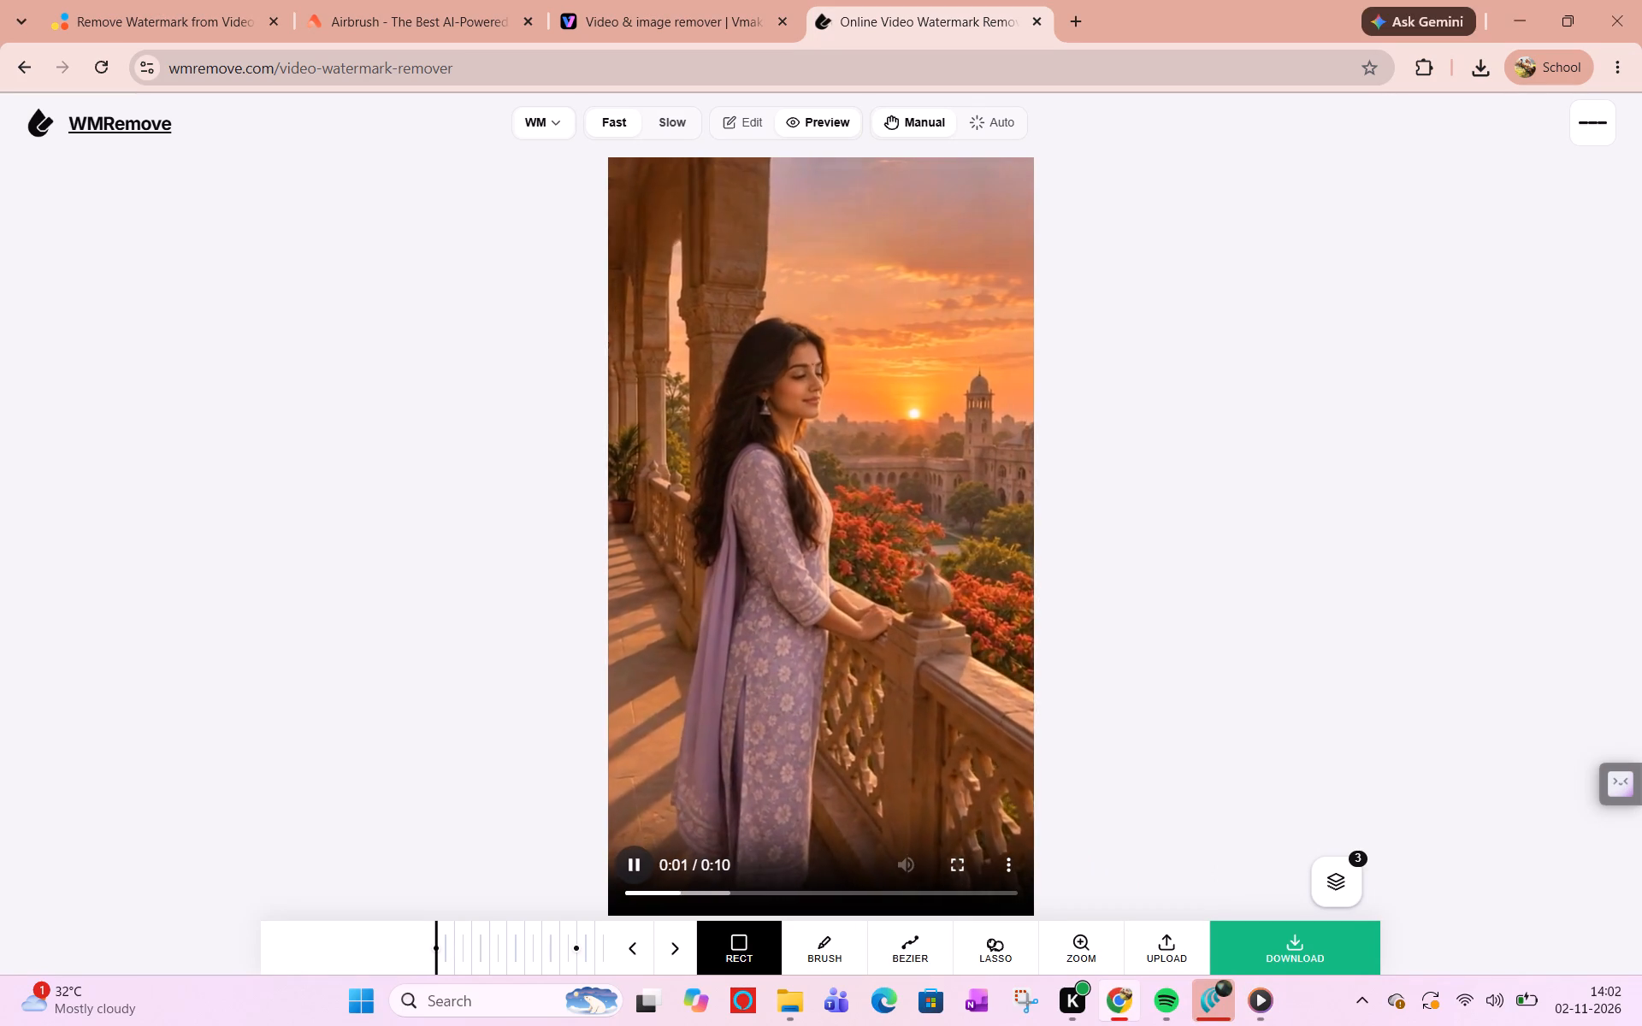
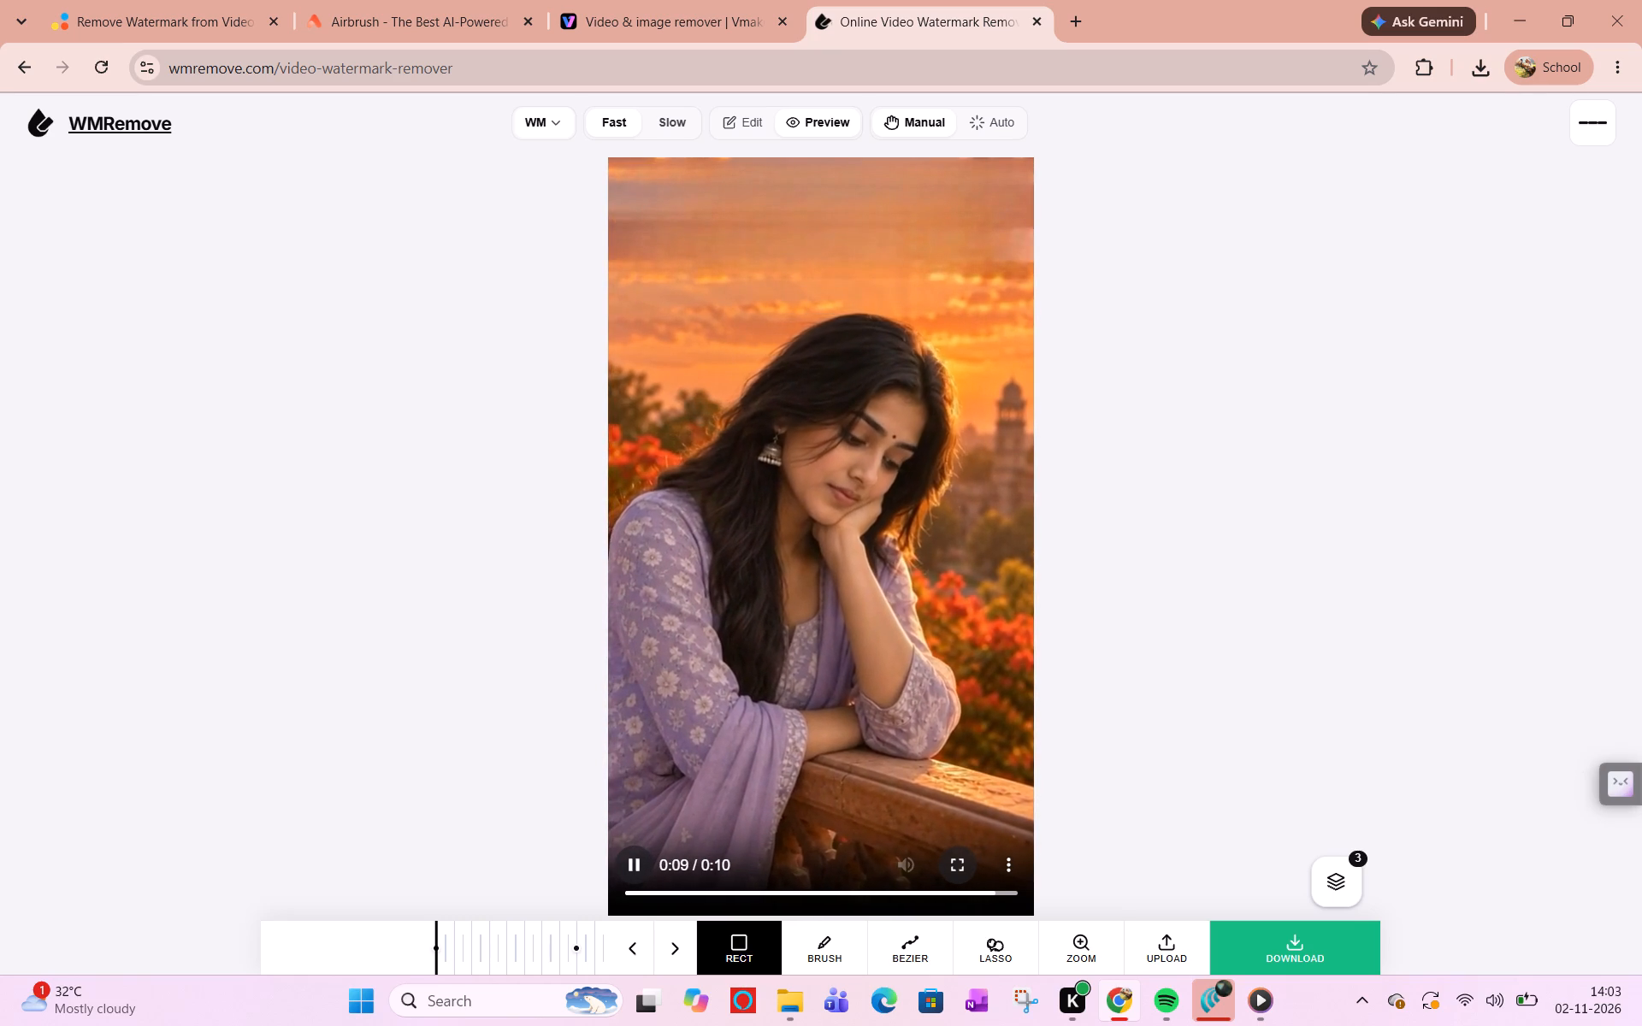
Download the processed video from the watermark remover.
click(1279, 946)
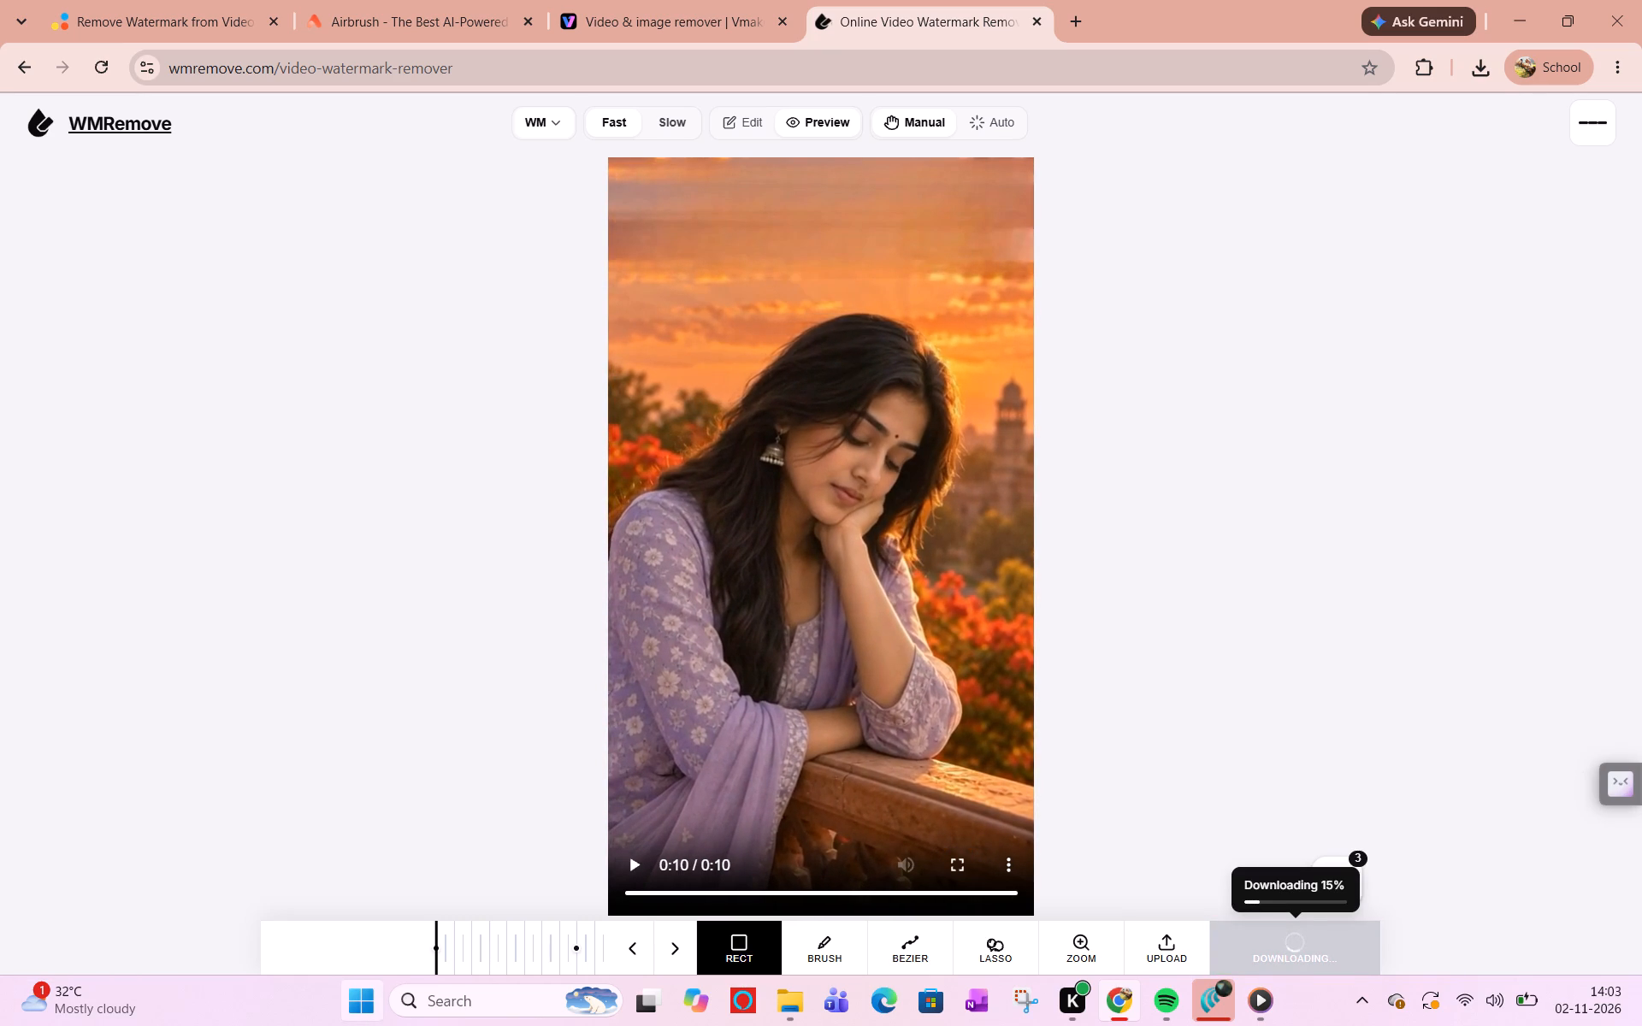
Open the Windows power options for shutting down or restarting the computer.
click(360, 999)
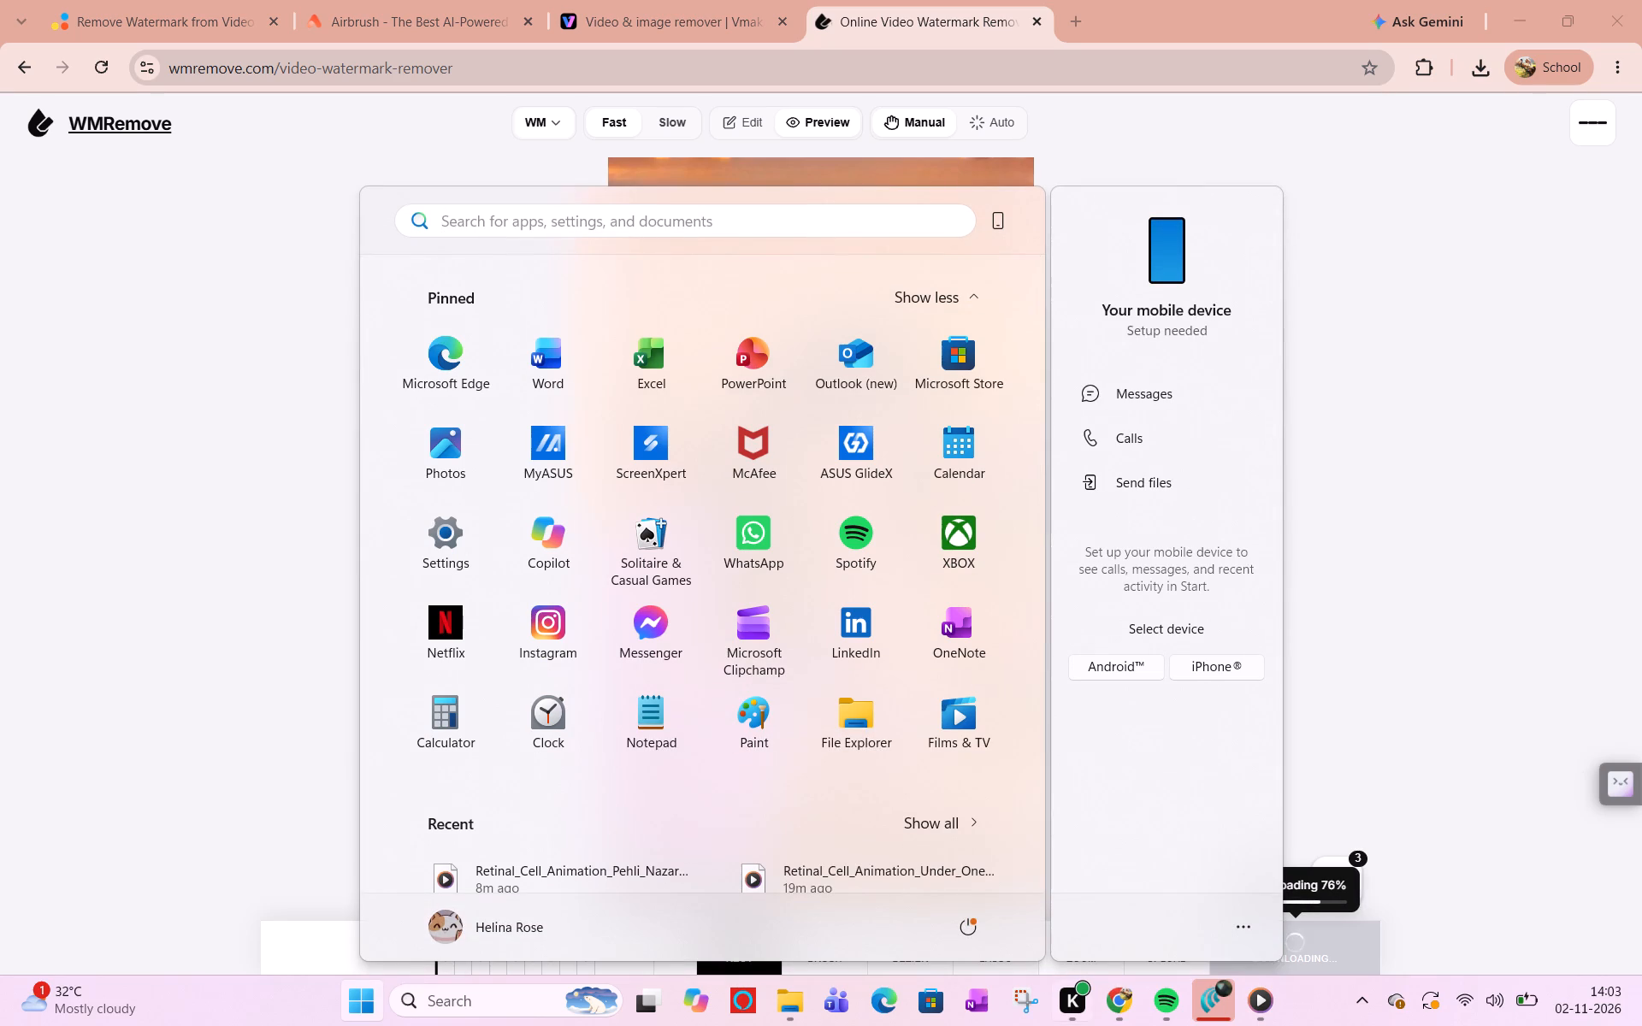
click(978, 922)
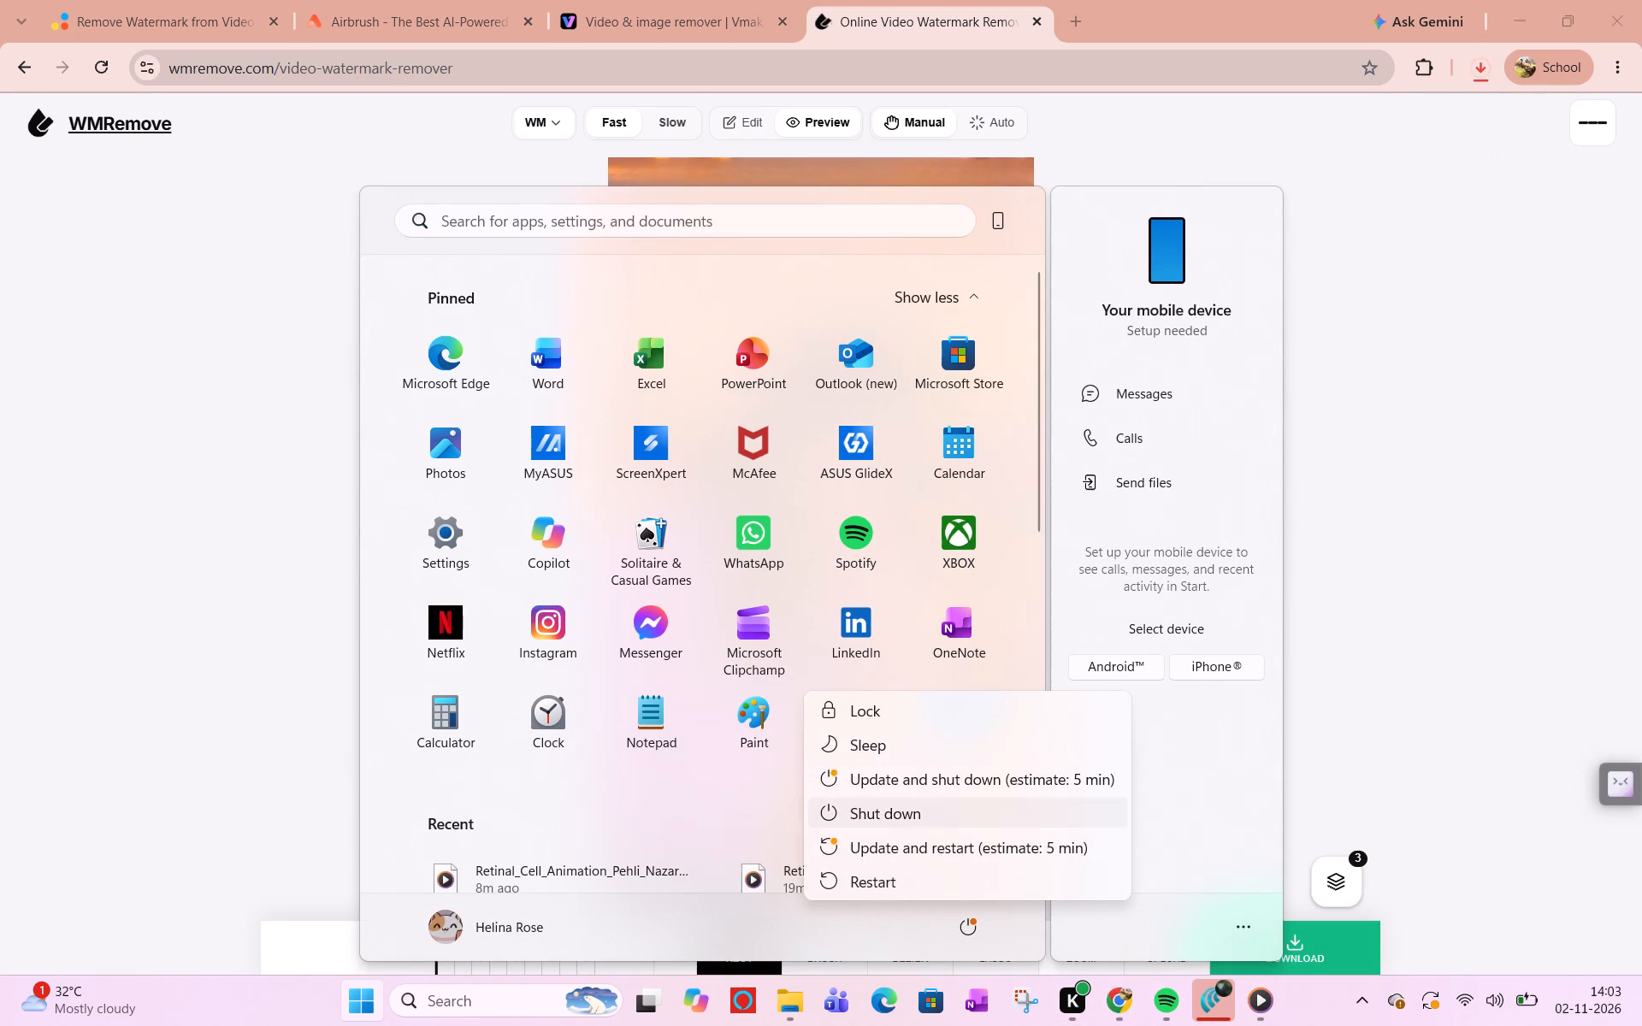